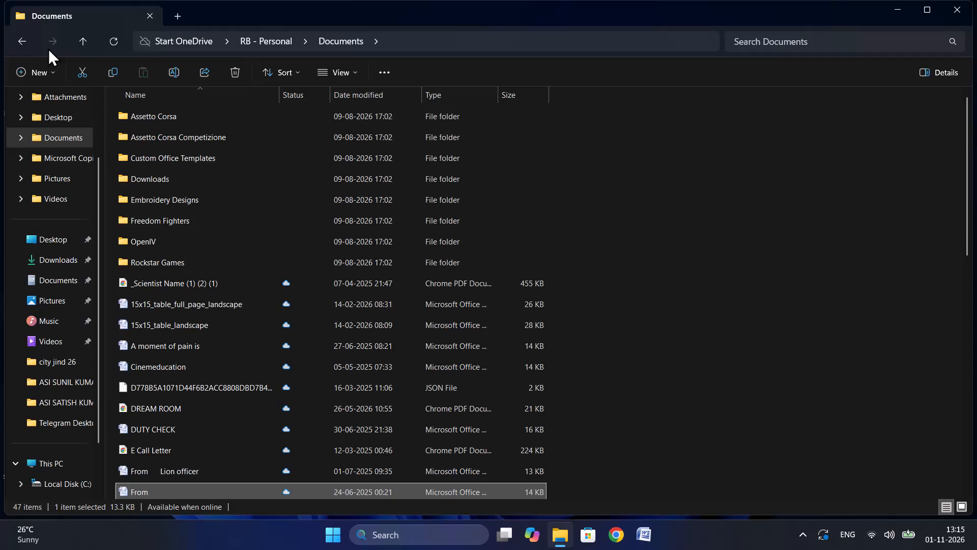
Look through the OneDrive Desktop folder and its New folder subfolder for the needed document.
click(28, 37)
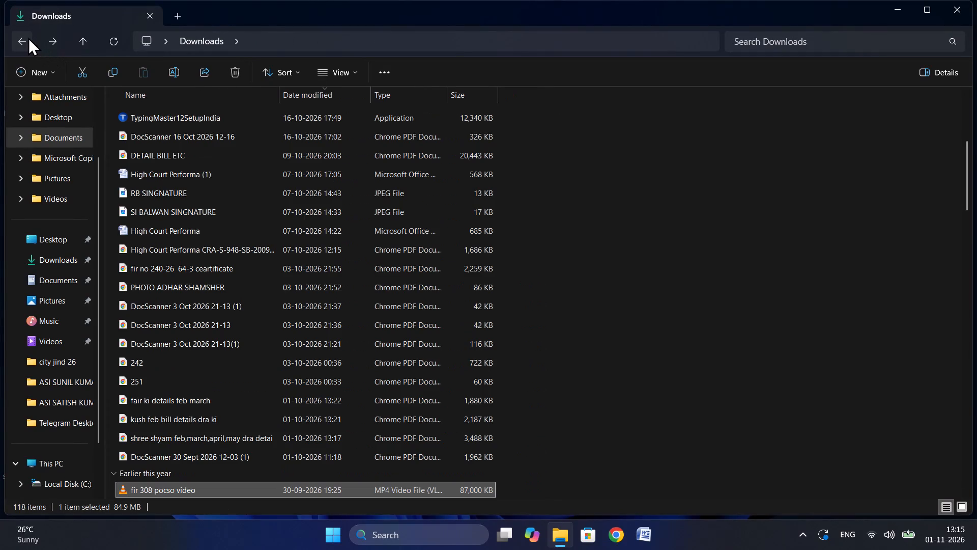
double_click(54, 118)
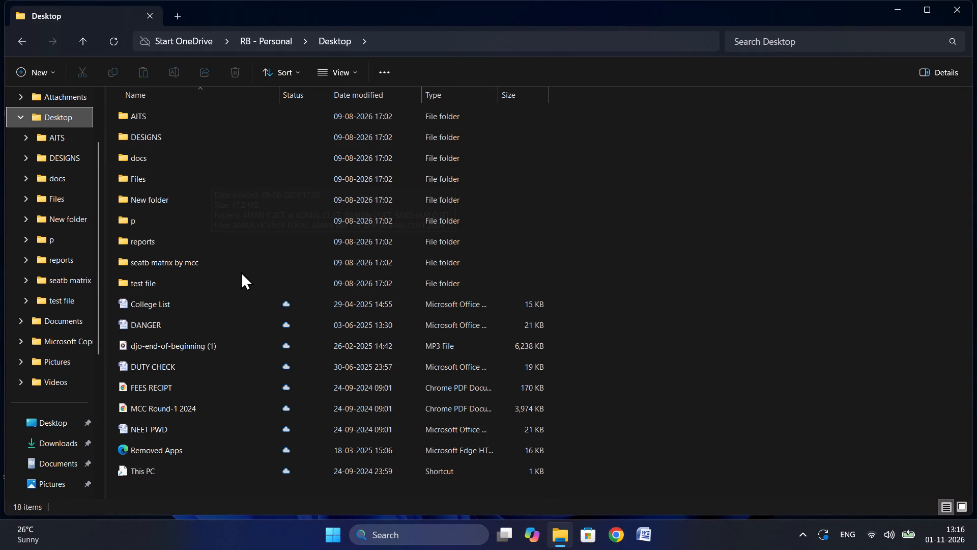
scroll(241, 271, down, 3)
scroll(241, 271, up, 2)
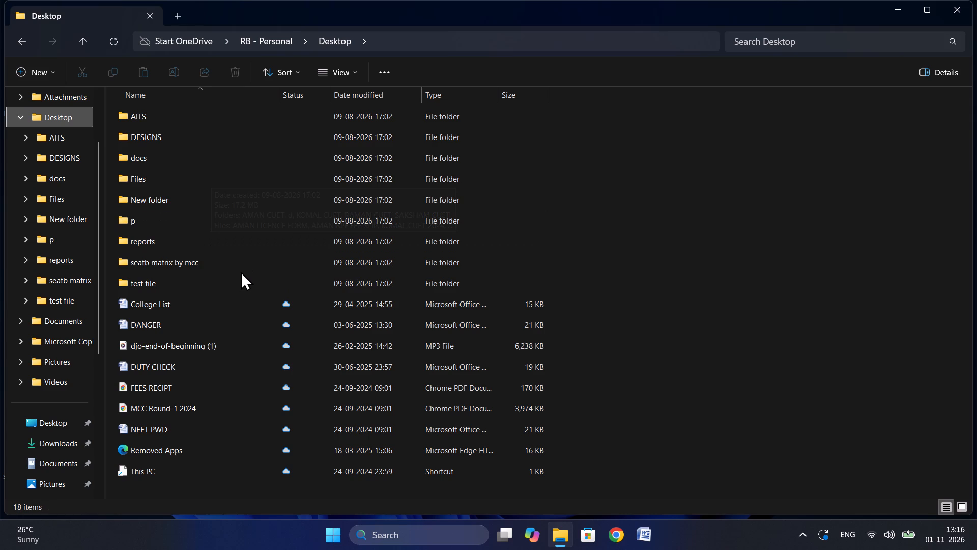
double_click(191, 202)
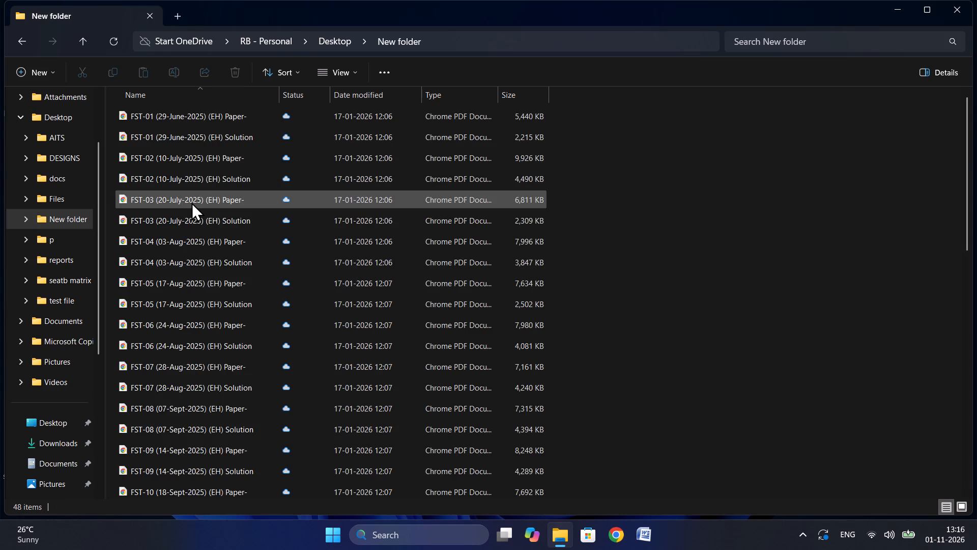
scroll(191, 202, down, 6)
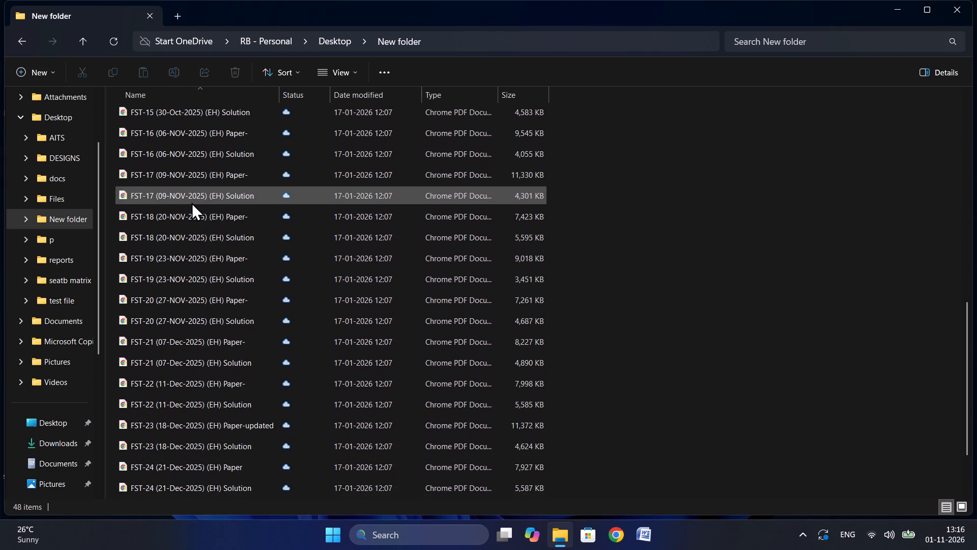
scroll(191, 202, down, 5)
scroll(191, 202, up, 3)
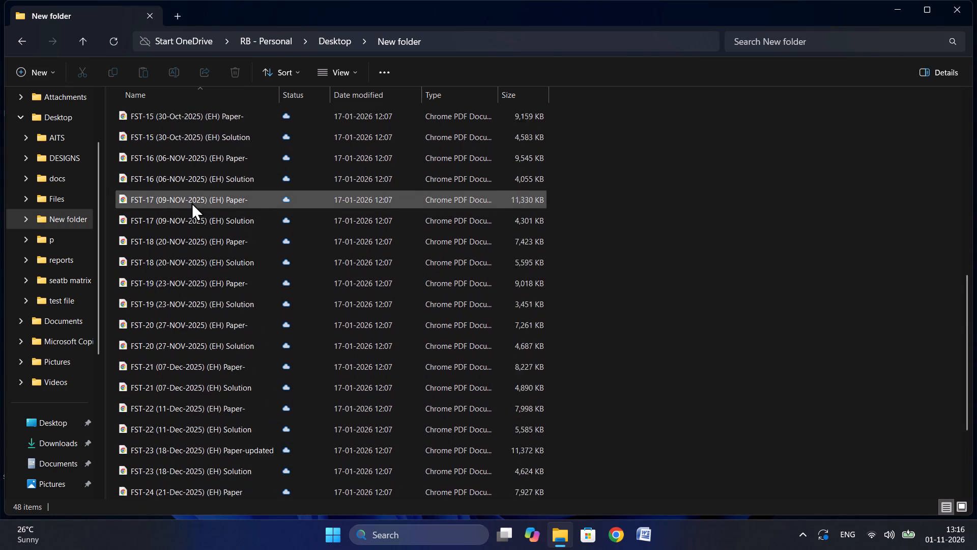
scroll(191, 202, up, 1)
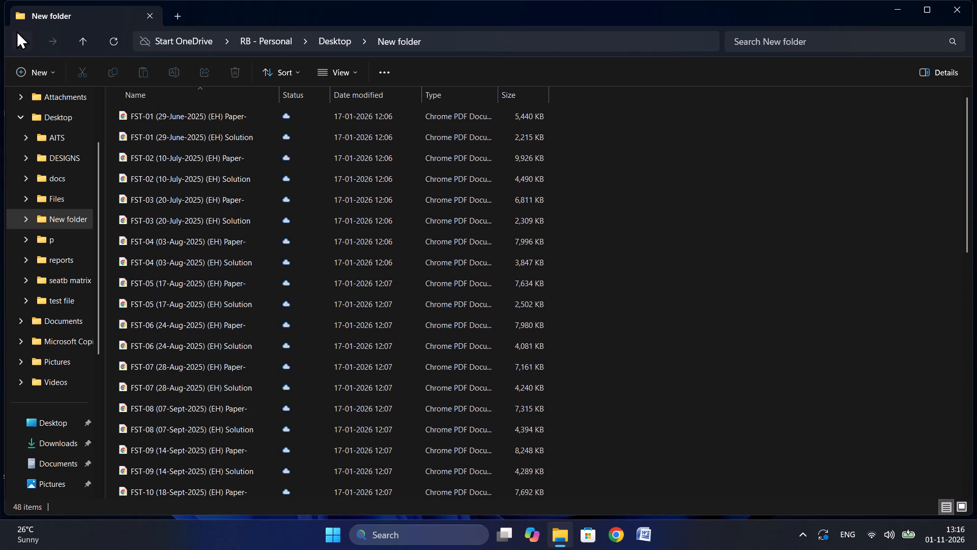
click(20, 38)
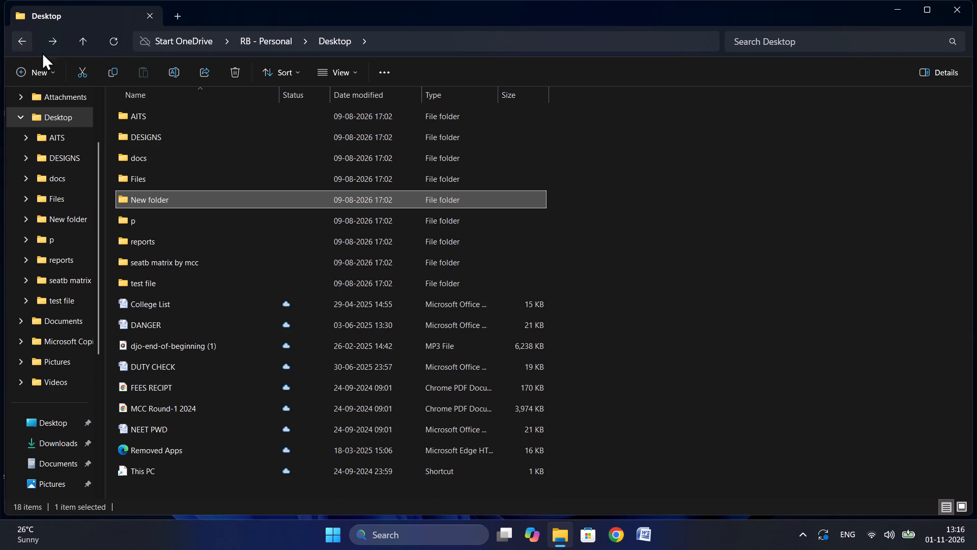
Examine the contents of the Files, docs and p folders inside the OneDrive Desktop folder.
double_click(170, 178)
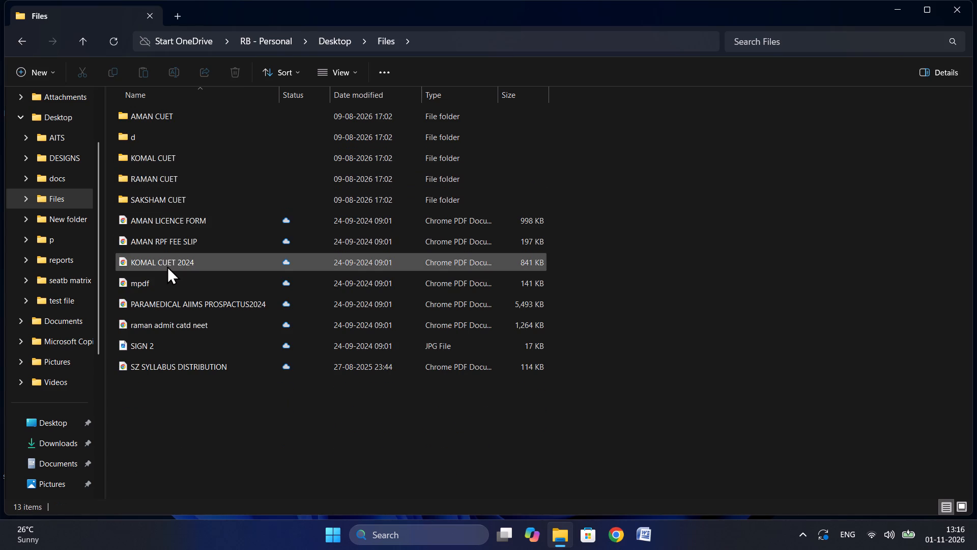
click(26, 37)
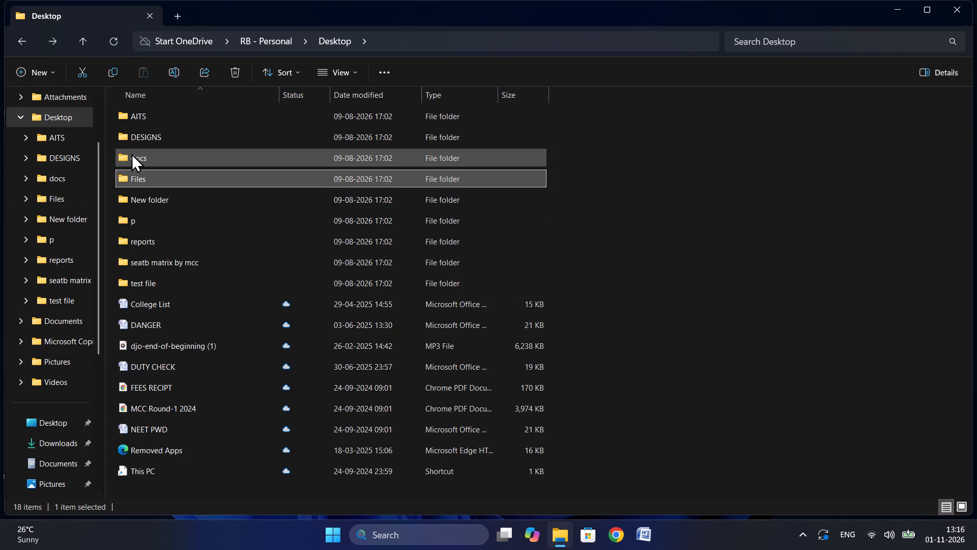
double_click(134, 154)
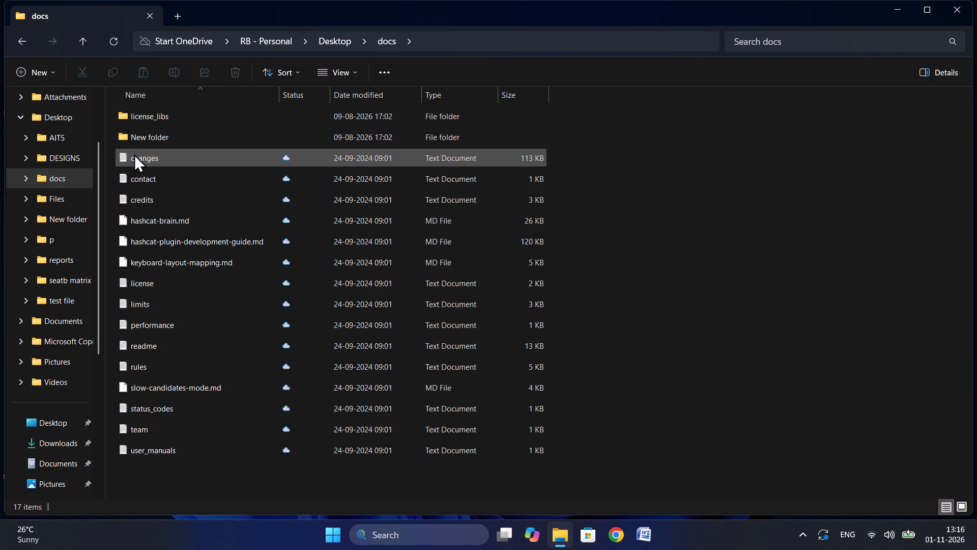
click(134, 154)
scroll(134, 154, right, 1)
scroll(134, 154, up, 2)
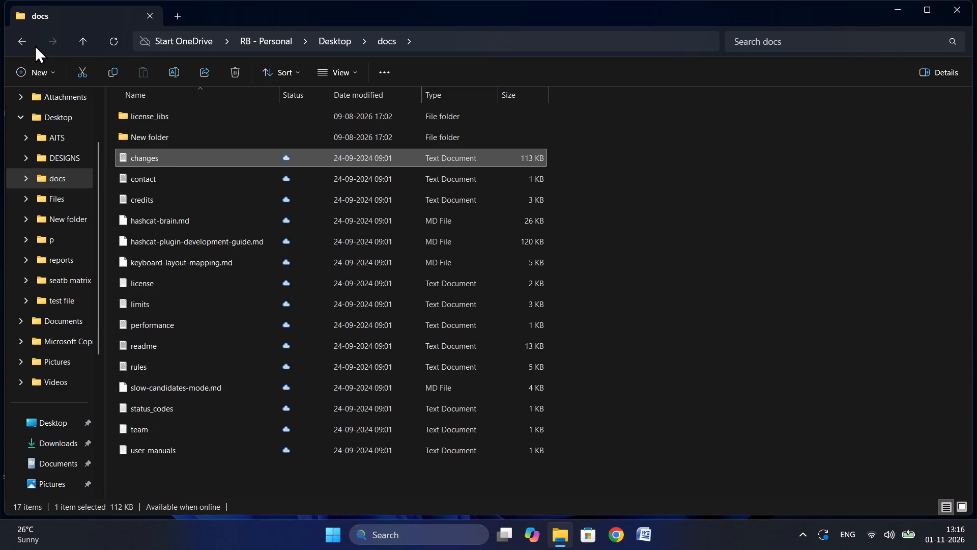
click(19, 34)
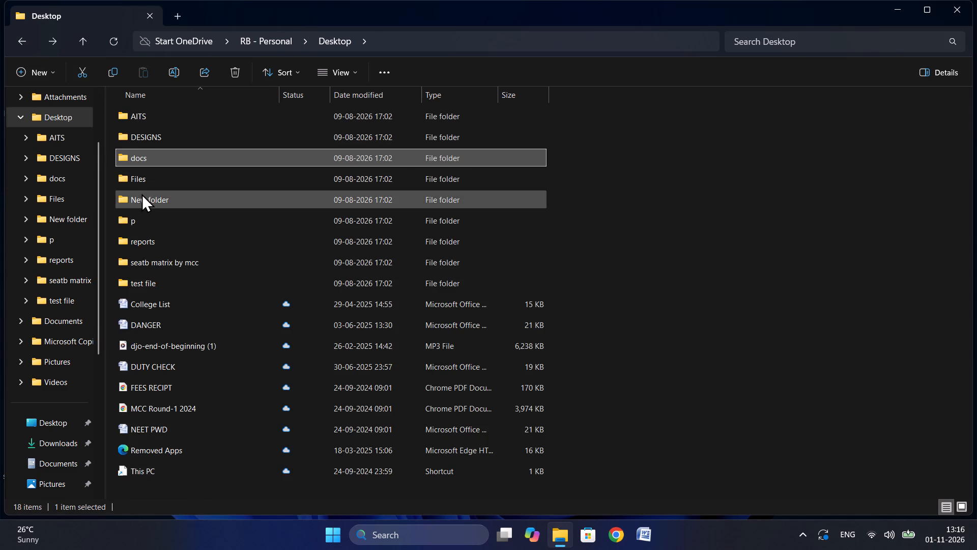
double_click(138, 224)
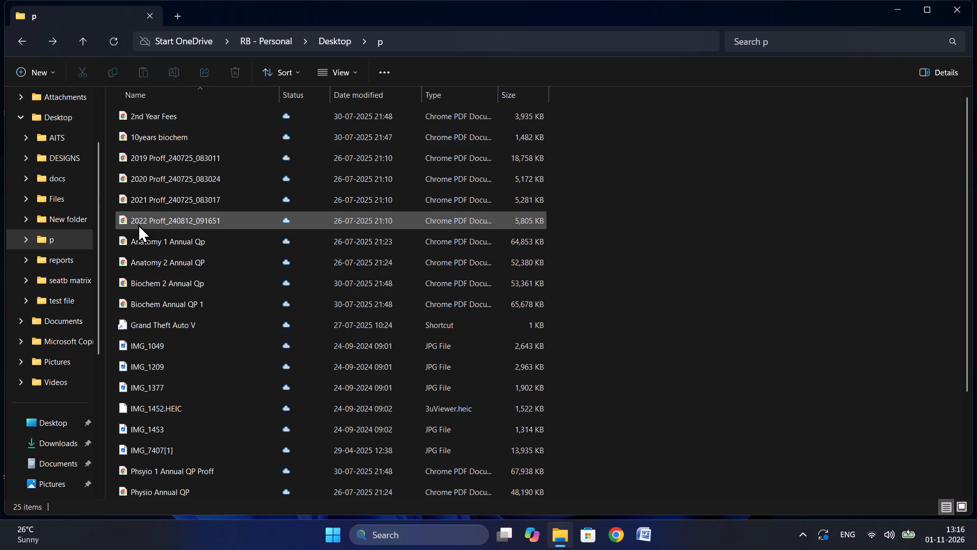
click(19, 36)
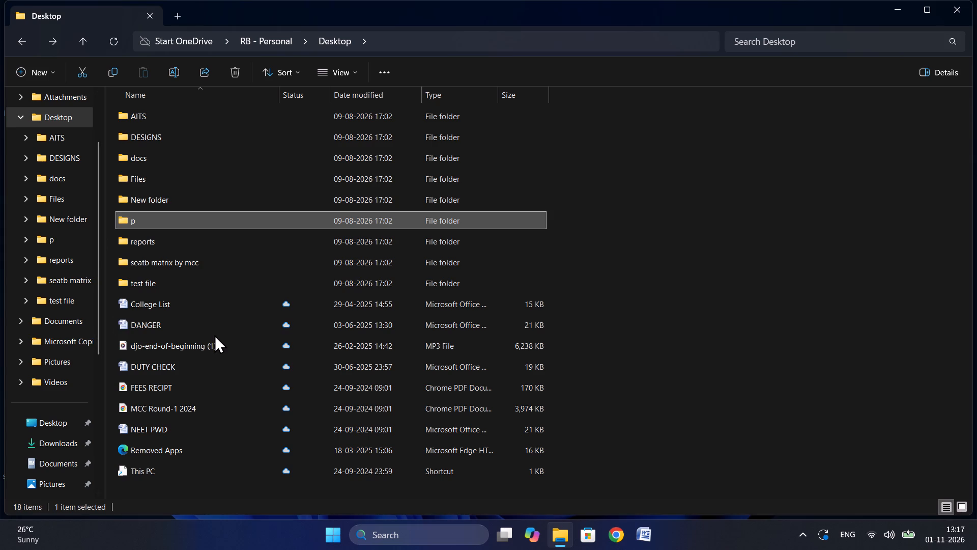
Check the Files, p, reports and test file folders under the OneDrive Desktop for the document.
click(71, 194)
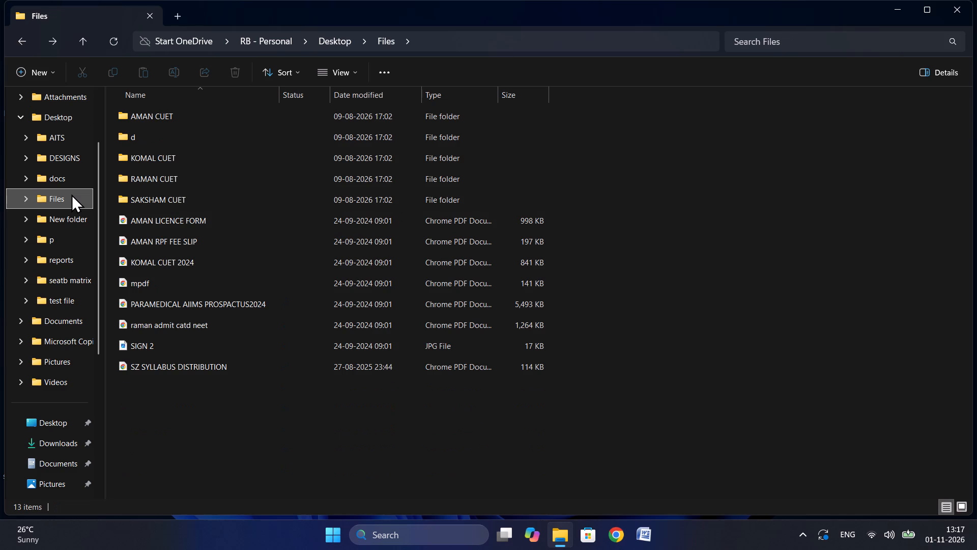
double_click(54, 237)
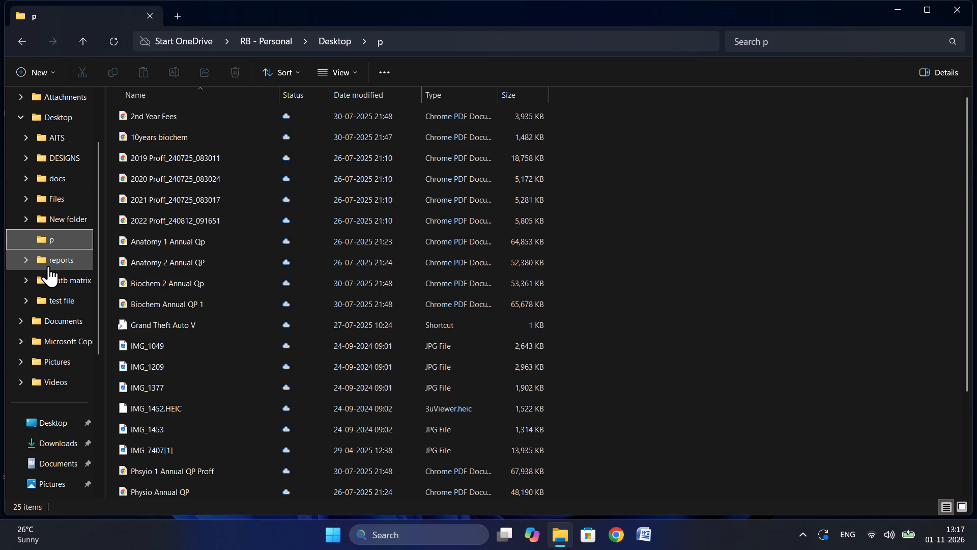
double_click(48, 266)
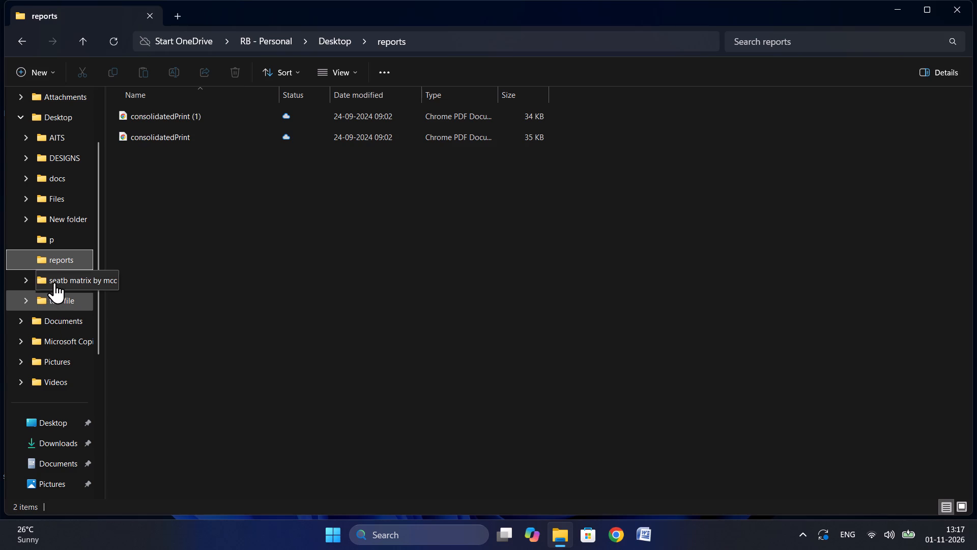
double_click(54, 304)
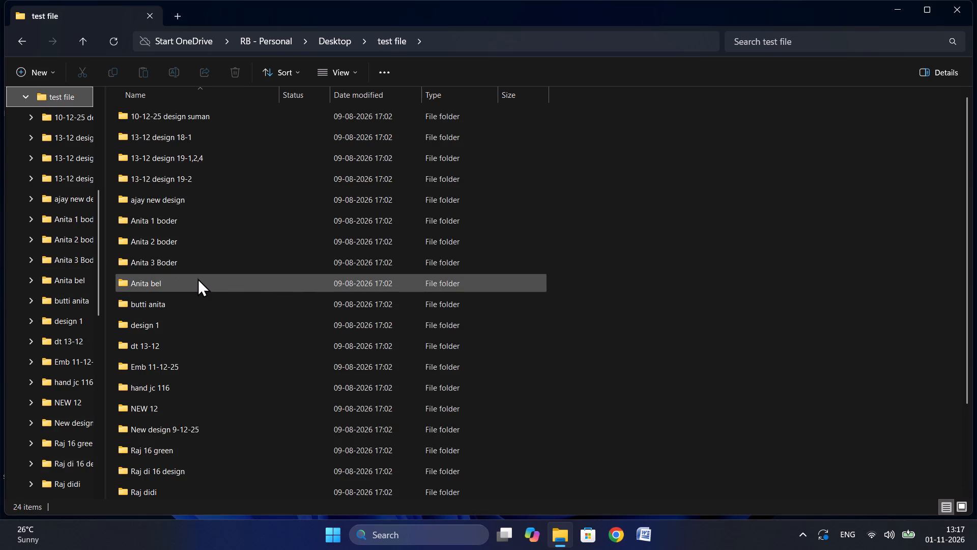
scroll(197, 278, down, 5)
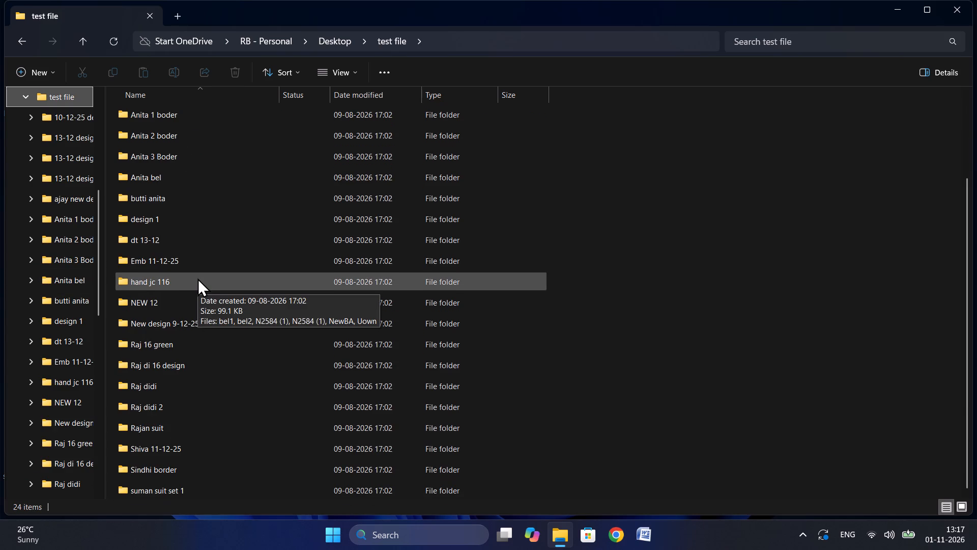
scroll(197, 278, up, 3)
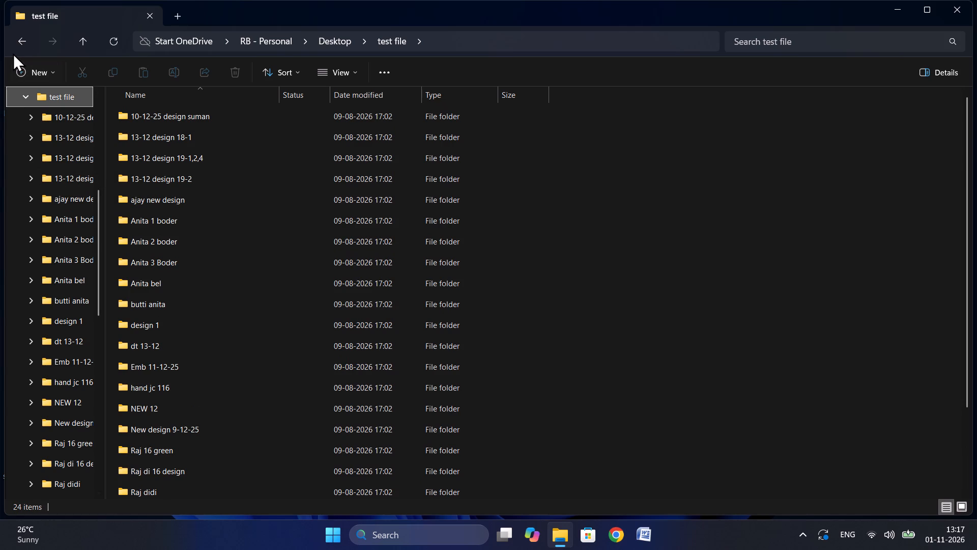
Go back through the visited folders to This PC and examine the contents of Local Disk (D:).
click(19, 40)
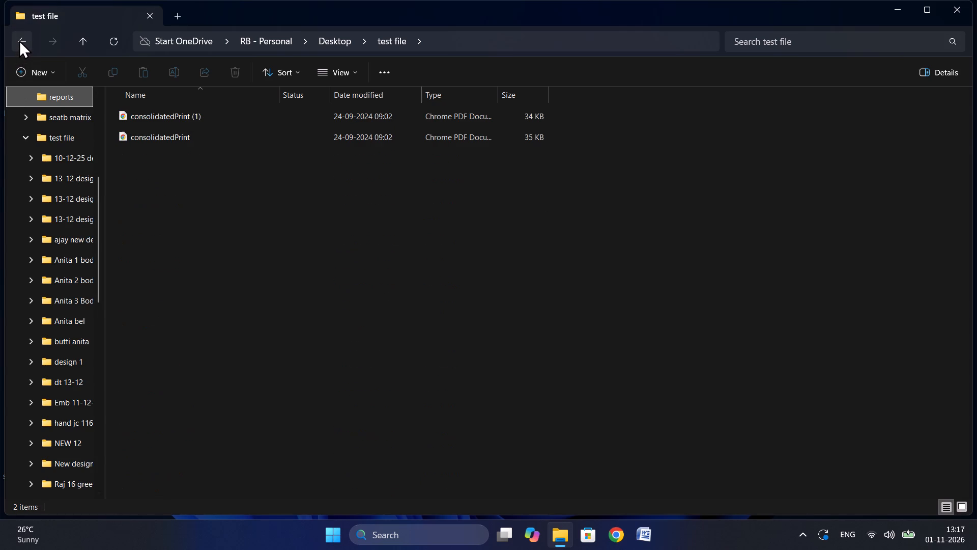
click(19, 40)
click(19, 40)
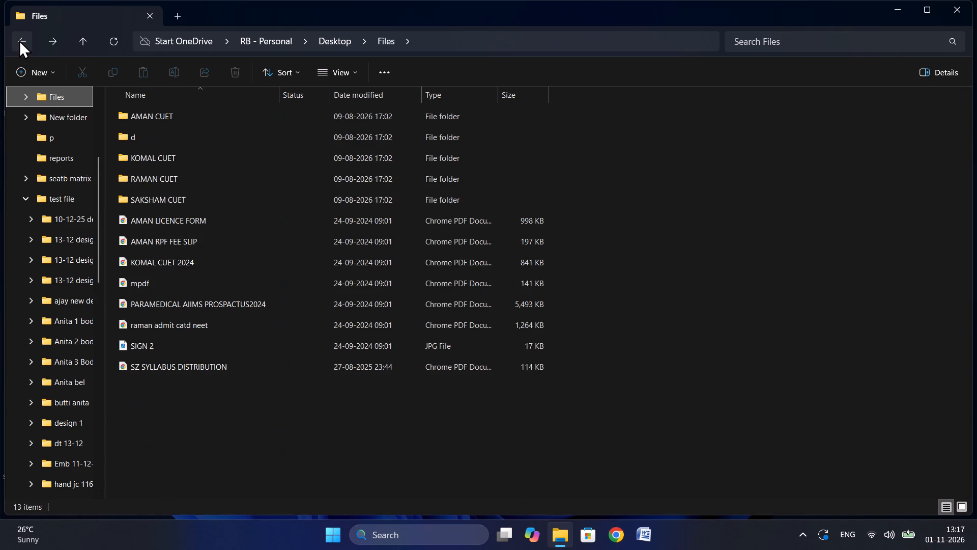
click(19, 40)
click(19, 40)
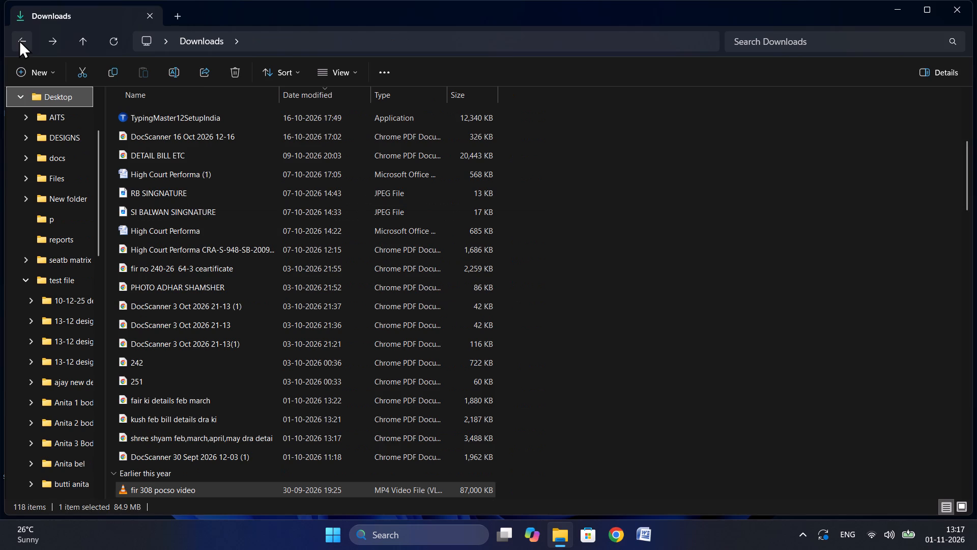
click(19, 40)
click(19, 40)
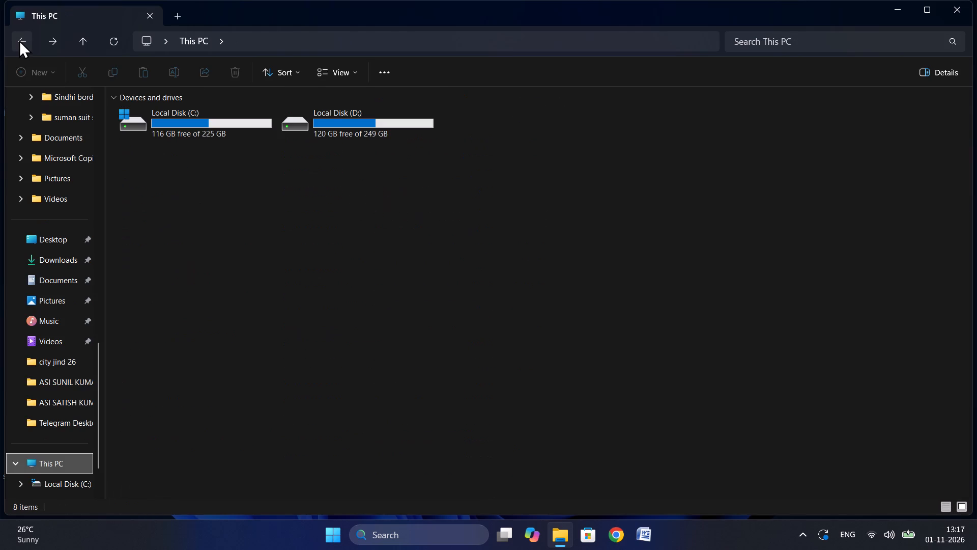
double_click(333, 118)
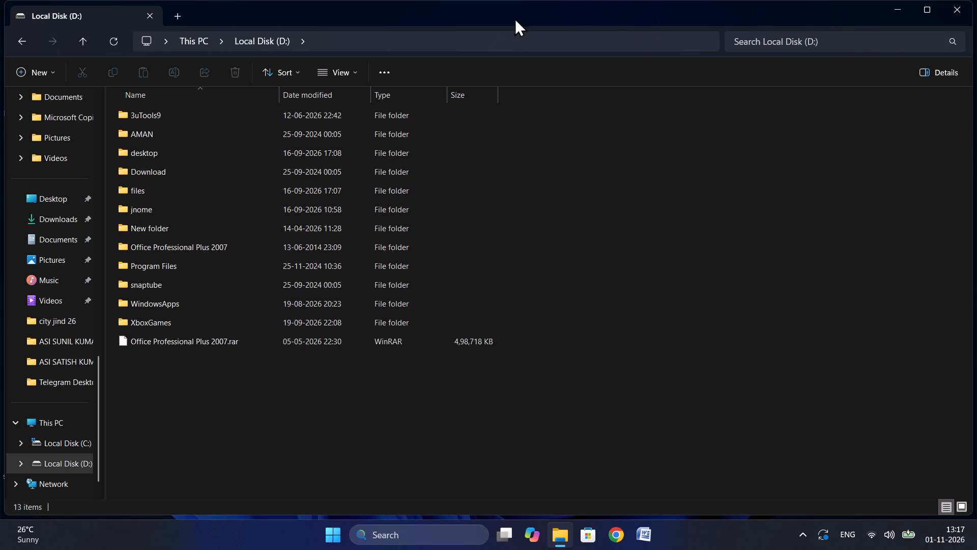
Return to the local Documents folder and open the Word document KUSH.
click(22, 39)
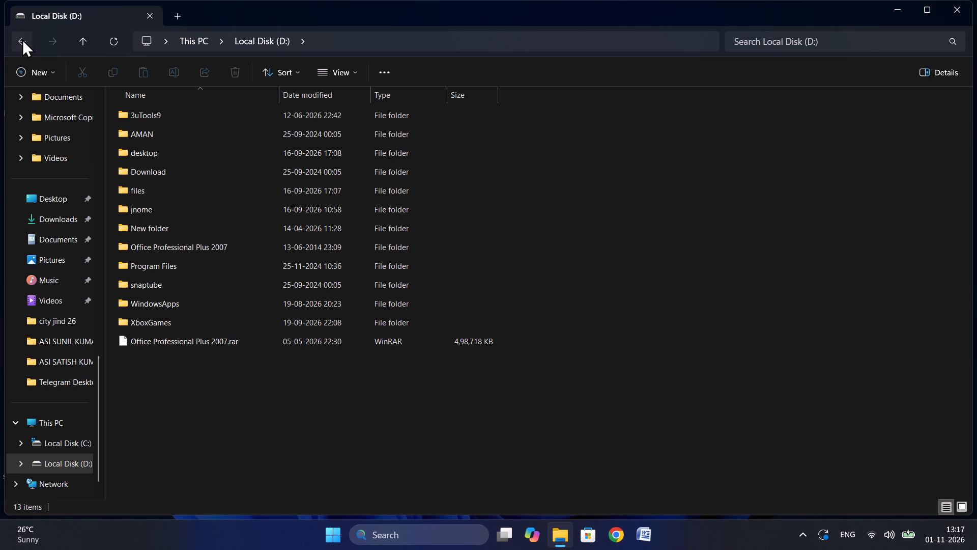
click(22, 39)
click(22, 39)
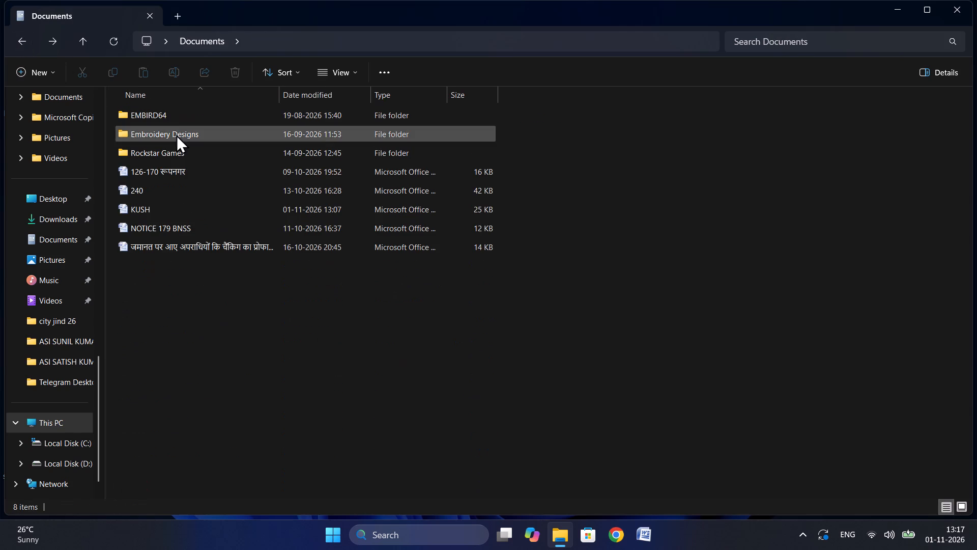
double_click(238, 203)
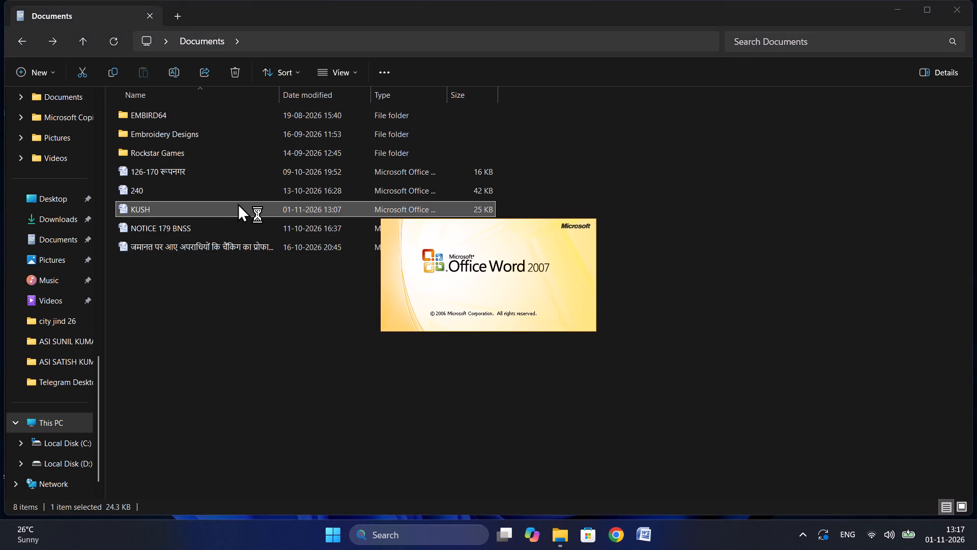
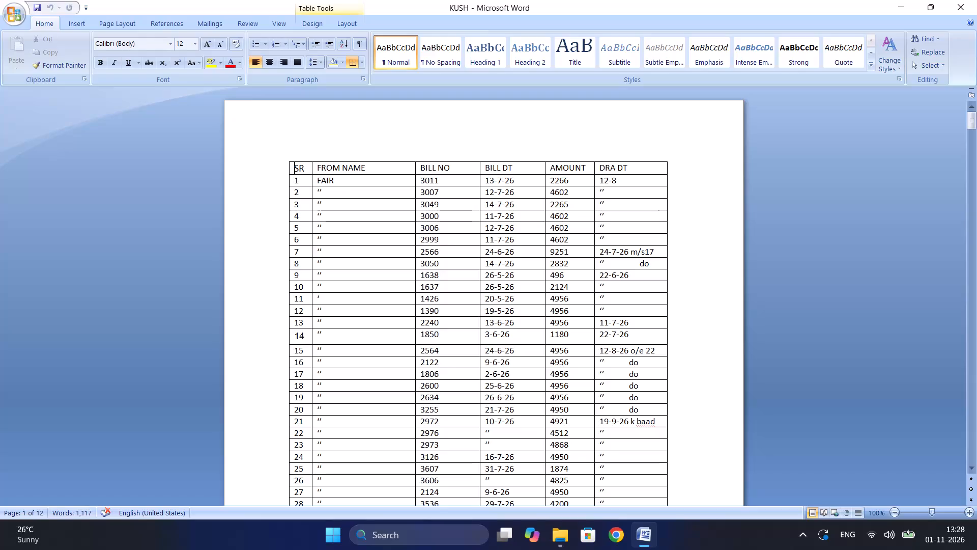
Examine the bill table in the KUSH document, from its first entries through the blank rows on the following pages.
scroll(283, 200, down, 2)
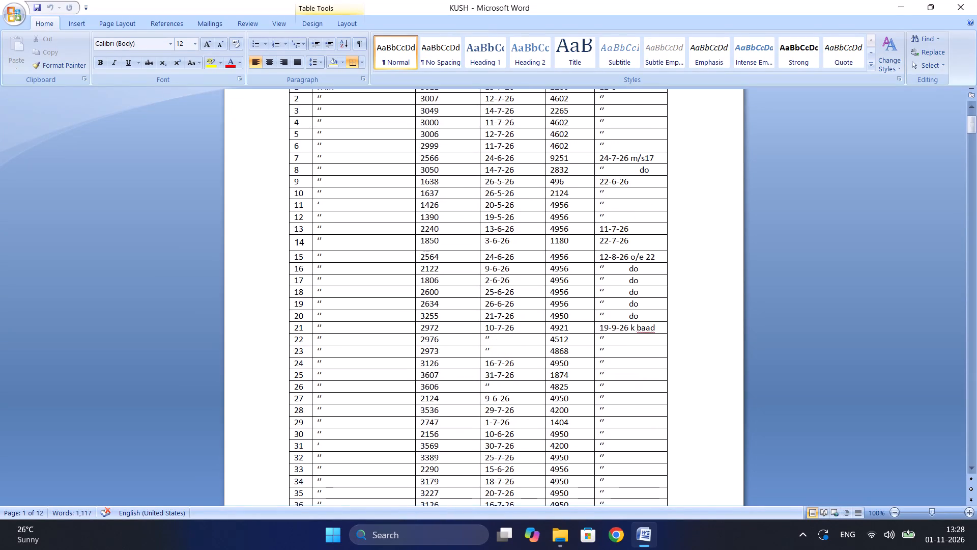
scroll(283, 200, down, 8)
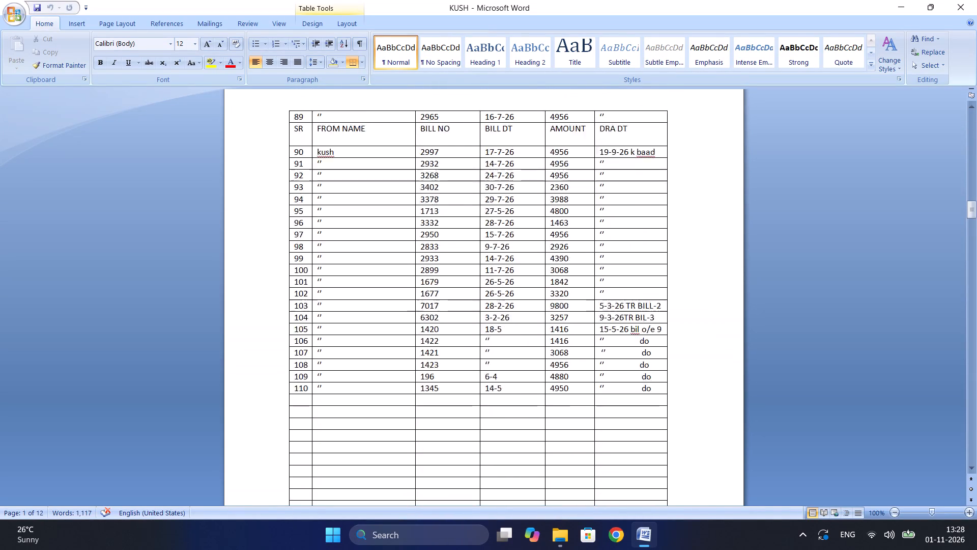
scroll(283, 200, down, 5)
scroll(283, 200, up, 2)
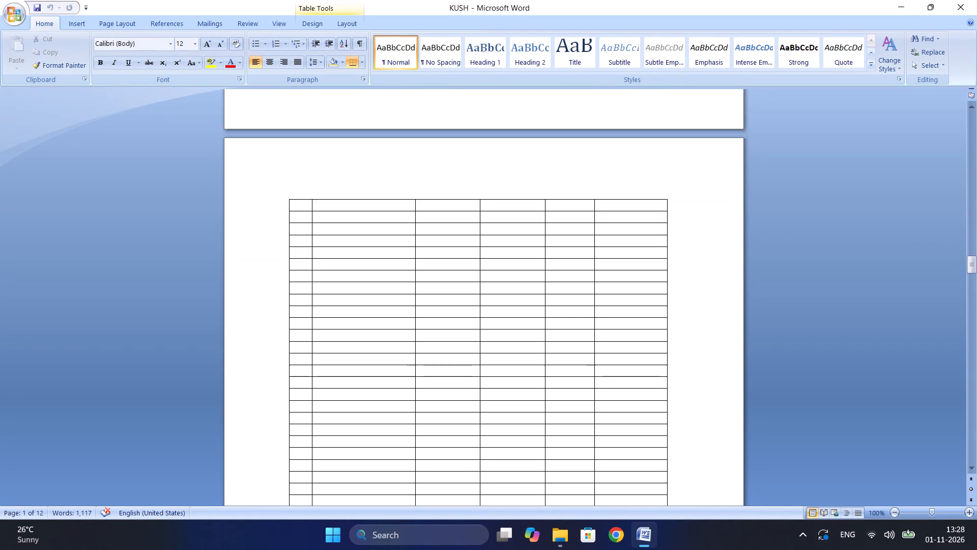
scroll(283, 200, up, 4)
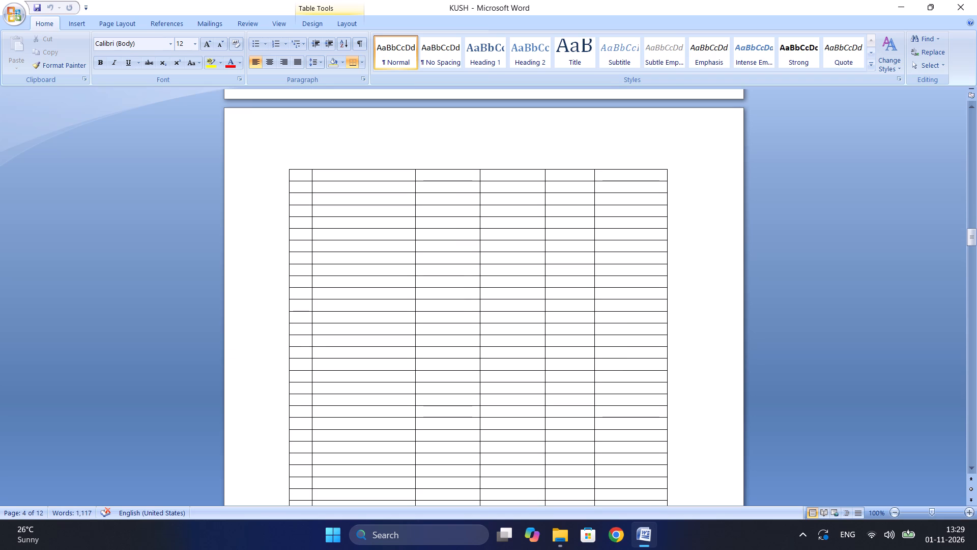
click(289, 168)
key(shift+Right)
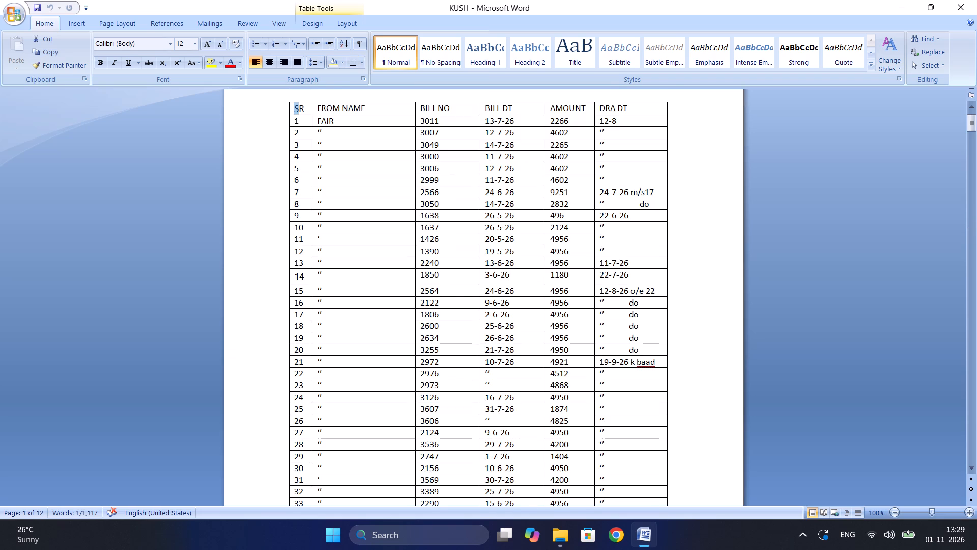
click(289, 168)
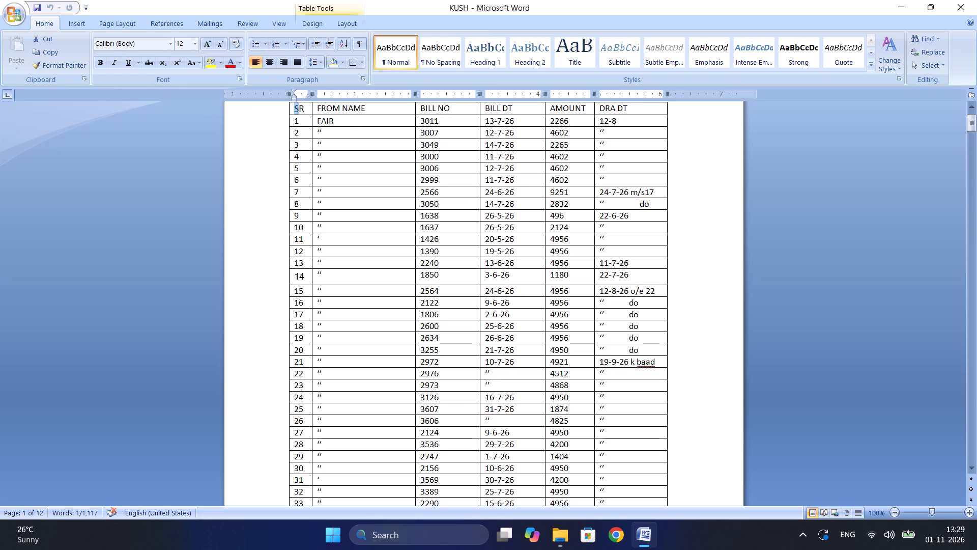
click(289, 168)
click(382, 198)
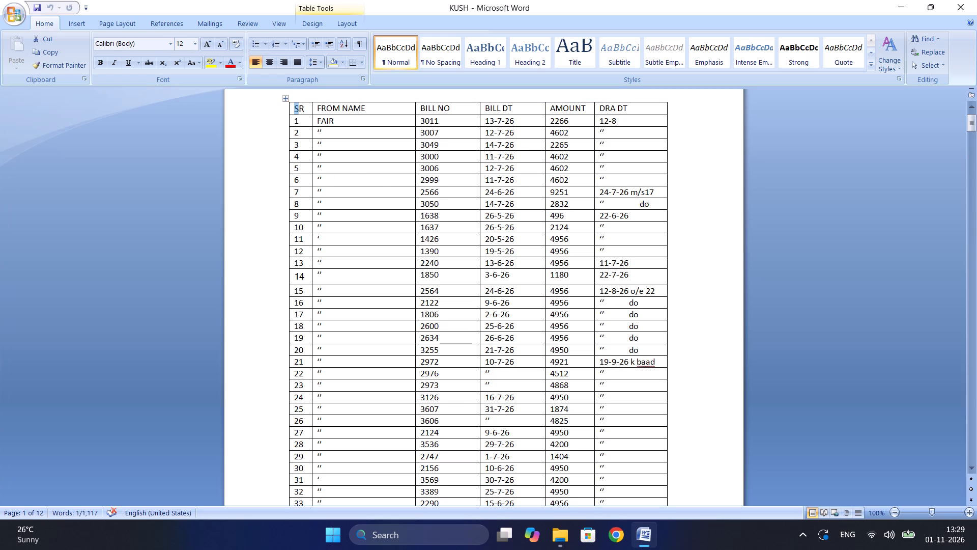
Look through the rest of the table, past the blank rows to the bill list headed SR, FROM, BILL, DATE, AMOUNT and DRA DT.
key(Down)
key(Down)
key(Down)
key(Down)
key(Down)
key(Down)
key(Down)
key(Down)
key(Down)
key(Down)
key(Down)
key(Down)
key(Down)
key(Down)
key(Down)
key(Down)
key(Down)
key(Down)
key(Down)
key(Down)
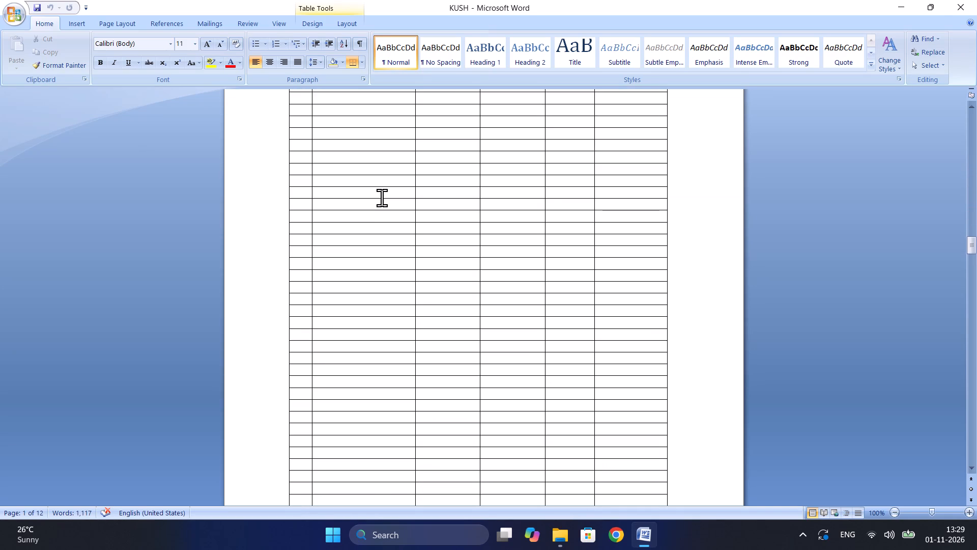
scroll(382, 198, down, 5)
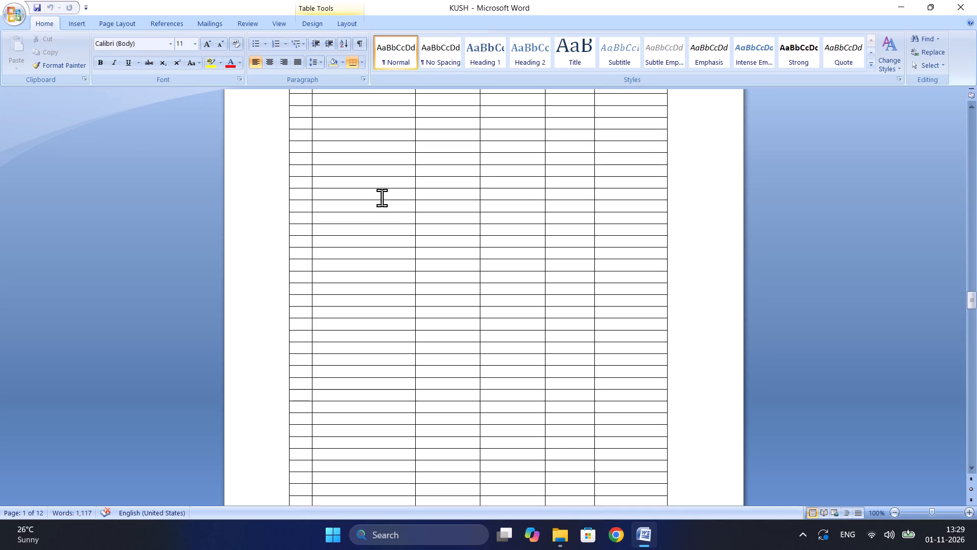
scroll(382, 198, down, 10)
scroll(382, 198, up, 4)
scroll(382, 198, down, 1)
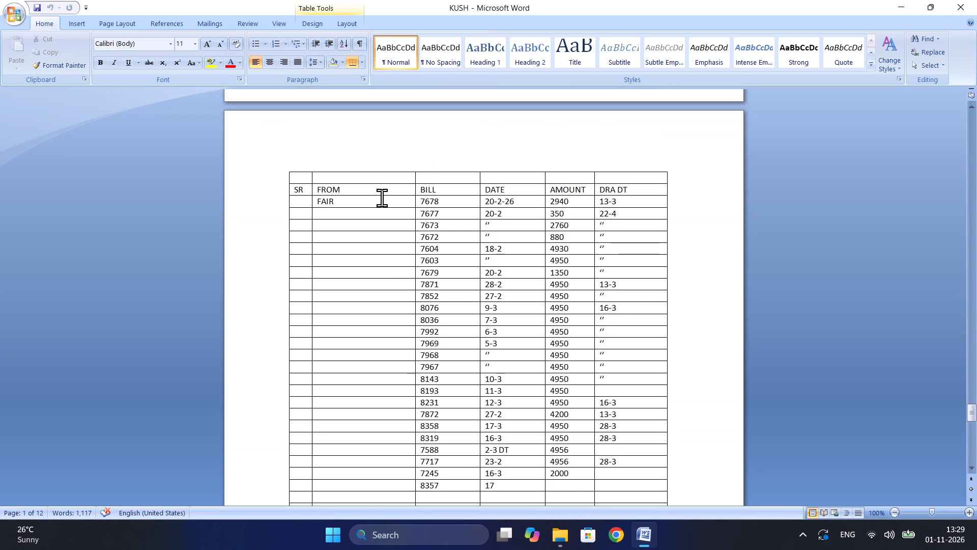
scroll(382, 198, down, 1)
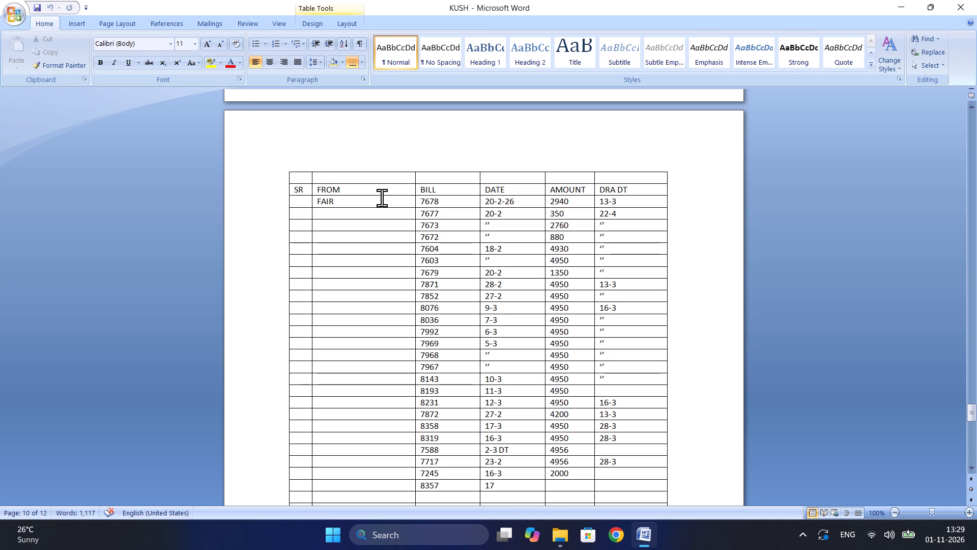
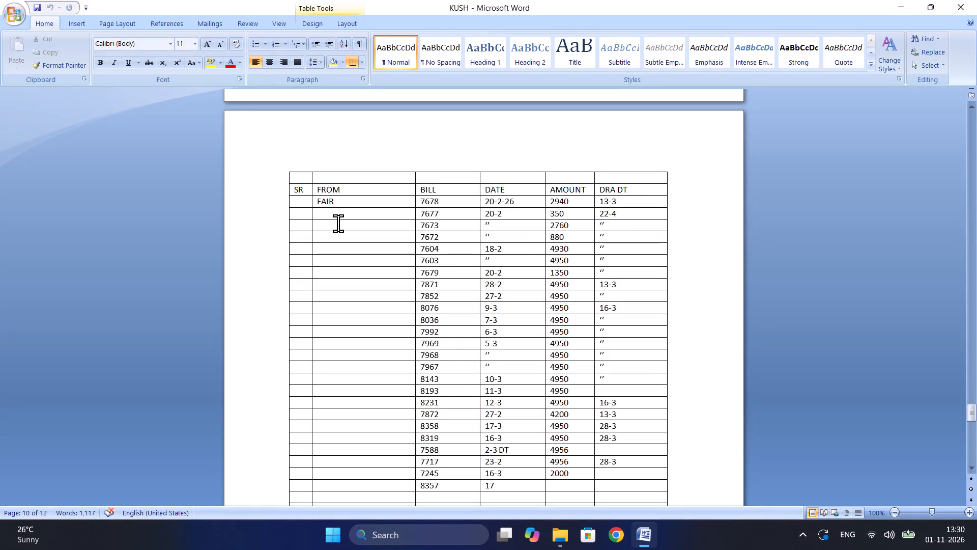
Enter ditto marks ('') in the FROM column for bills 7677 through 7871, below the FAIR entry.
click(325, 214)
text('')
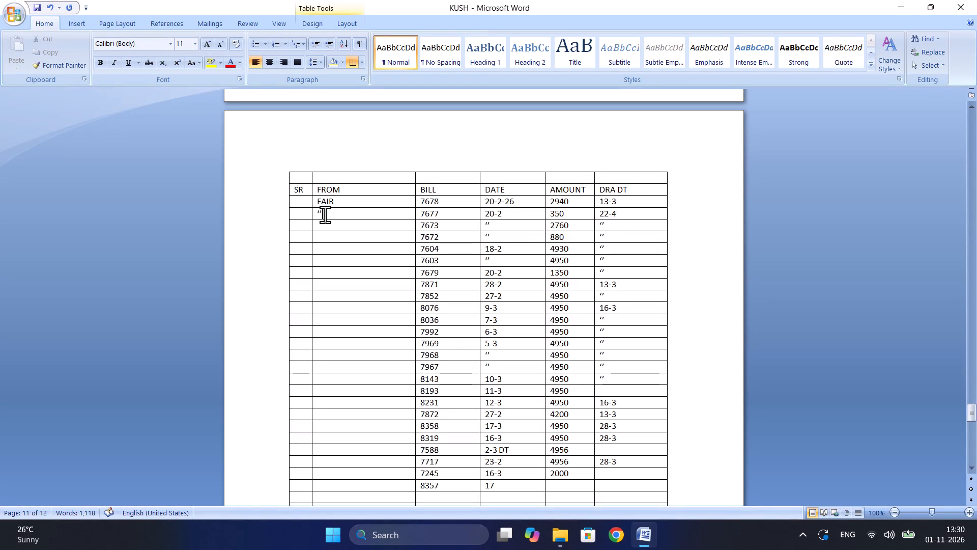
key(Down)
text('')
key(Down)
text('')
key(Down)
text('')
key(Down)
text('')
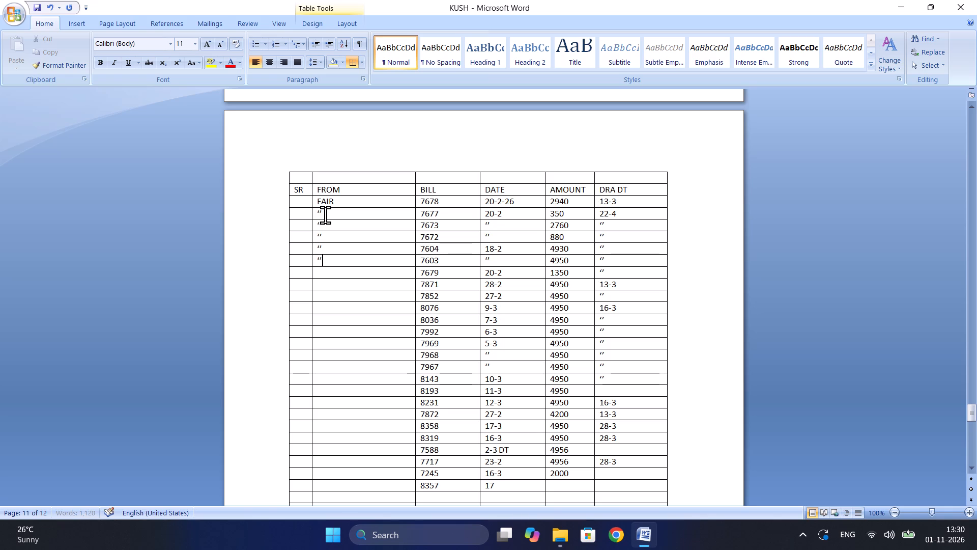
key(Down)
text('')
key(Down)
text('')
Continue the ditto marks ('') in the FROM column for bills 7852 through 7967.
key(Down)
text('')
key(Down)
text('')
key(Down)
text('')
key(Down)
text('')
key(Down)
text('')
key(Down)
text('')
key(Down)
text('')
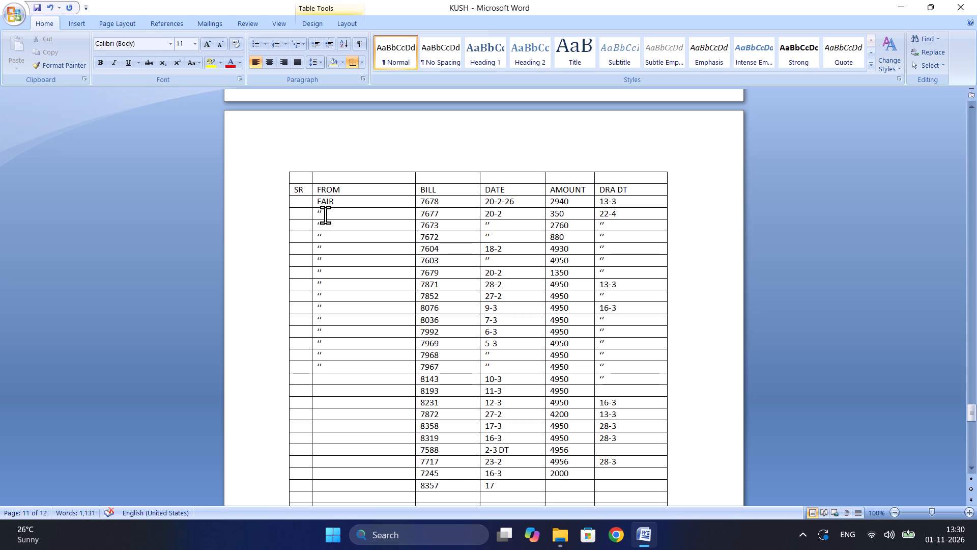
Enter a ditto mark ('') in the FROM cell of bill 8143.
click(325, 215)
key(Down)
key(Down)
key(Down)
key(Down)
key(Down)
key(Down)
key(Down)
key(Down)
key(Down)
key(Down)
key(Down)
key(Down)
key(Down)
key(Down)
key(apostrophe)
key(Down)
key(Up)
key(apostrophe)
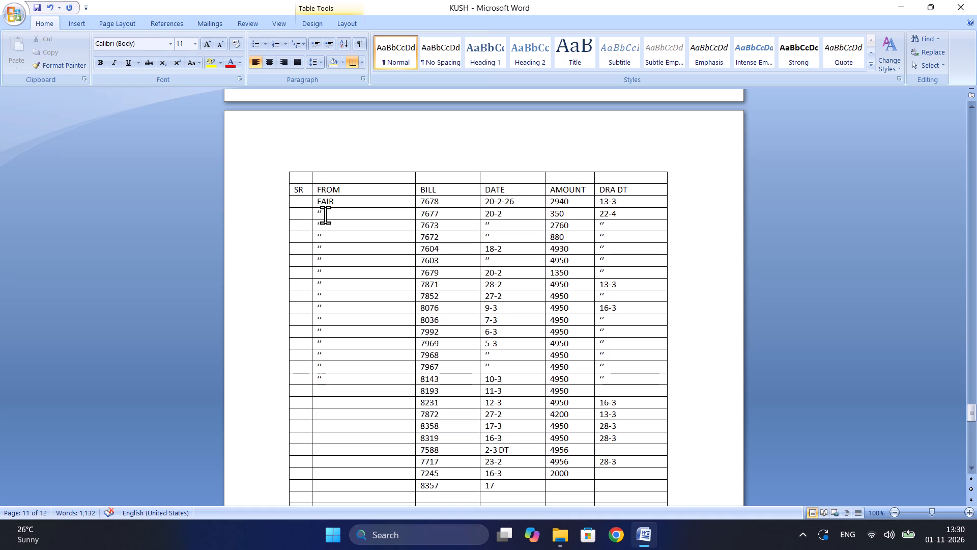
Fill the FROM cells of bills 8193 through 8319 with ditto marks ('').
key(Down)
text('')
key(Down)
text('')
key(Down)
text('')
key(Down)
text('')
key(Down)
text('')
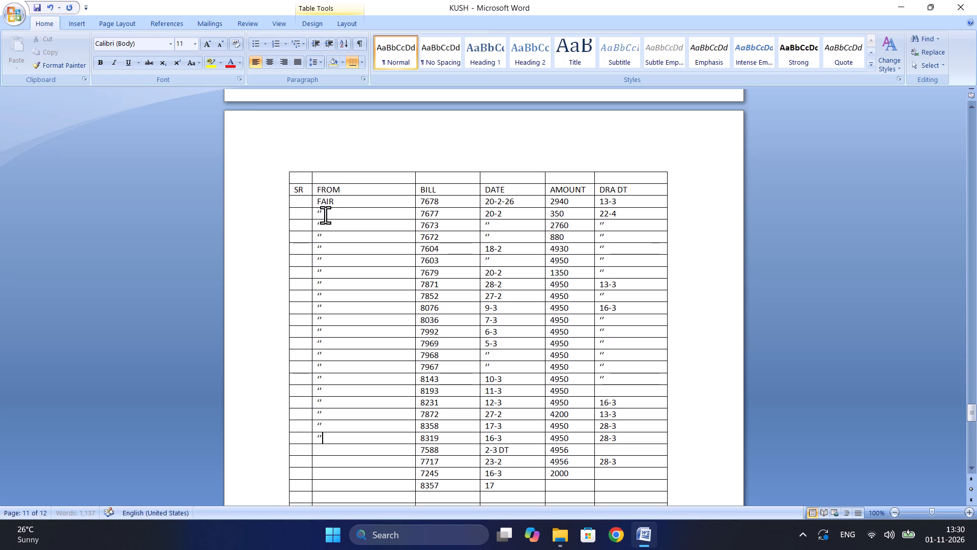
Enter ditto marks ('') in the FROM column for bills 7588 through 8357 and the blank row beneath them.
key(Down)
text('')
key(Down)
text('')
key(Down)
text('')
key(Down)
text('')
key(Down)
text('')
key(Down)
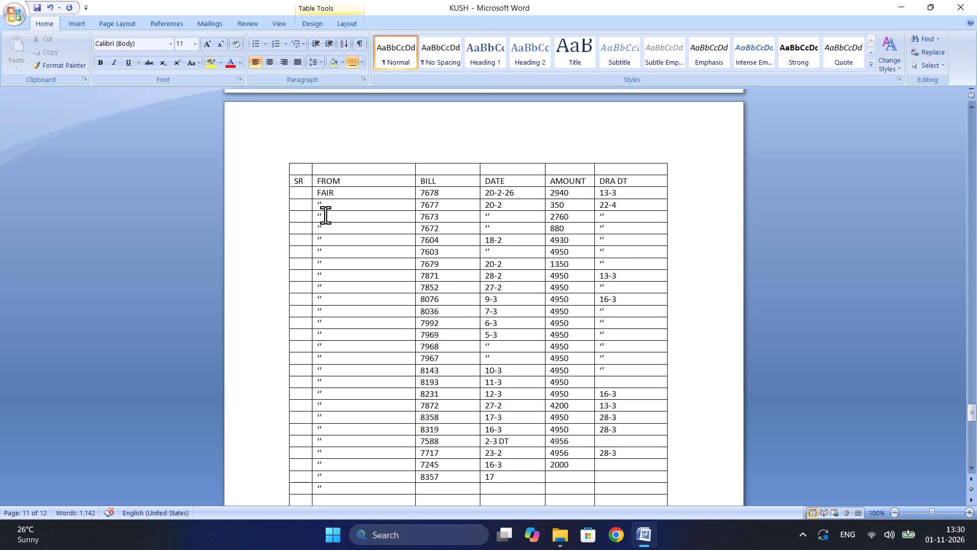
scroll(325, 215, down, 2)
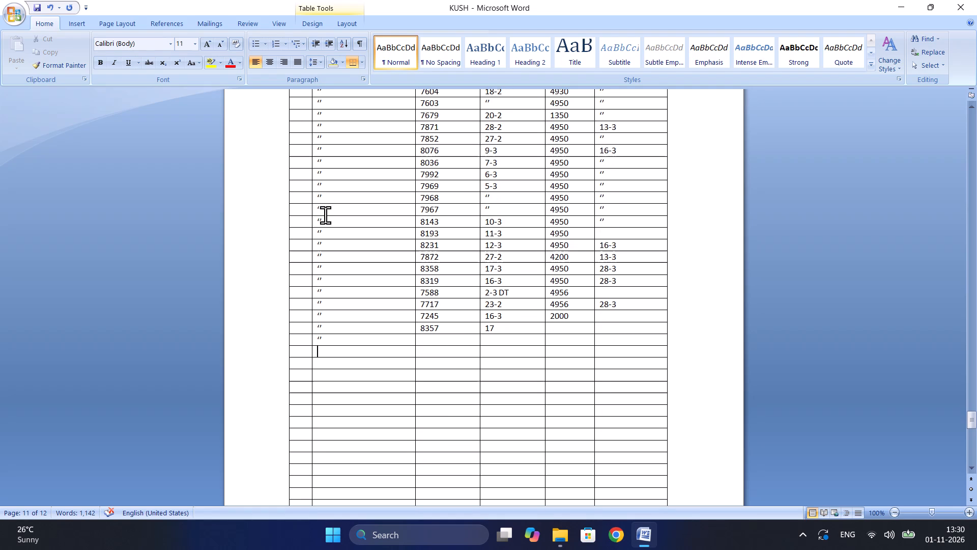
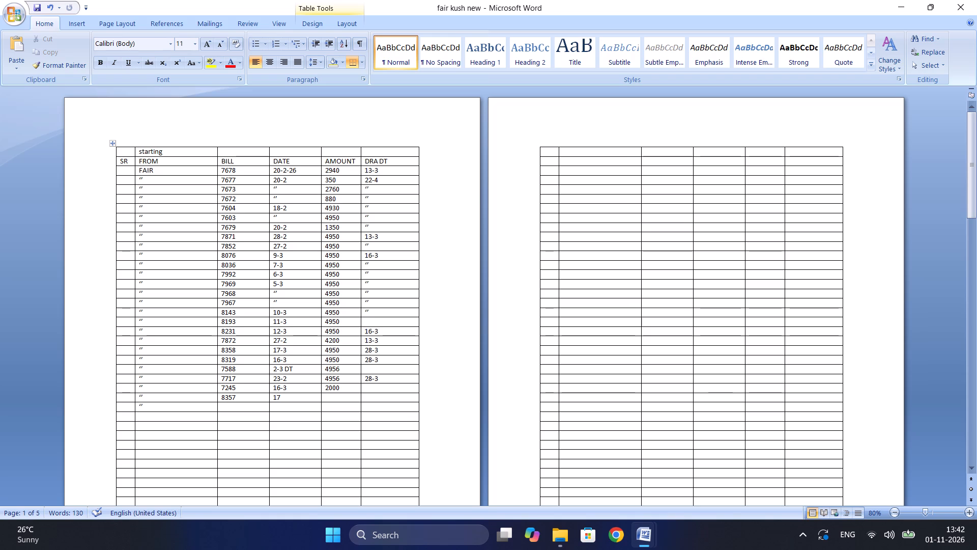
Head the blank page 2 table with "starting", and below it the column titles from, bill, date, amount and Dra dt.
click(585, 152)
text(starting)
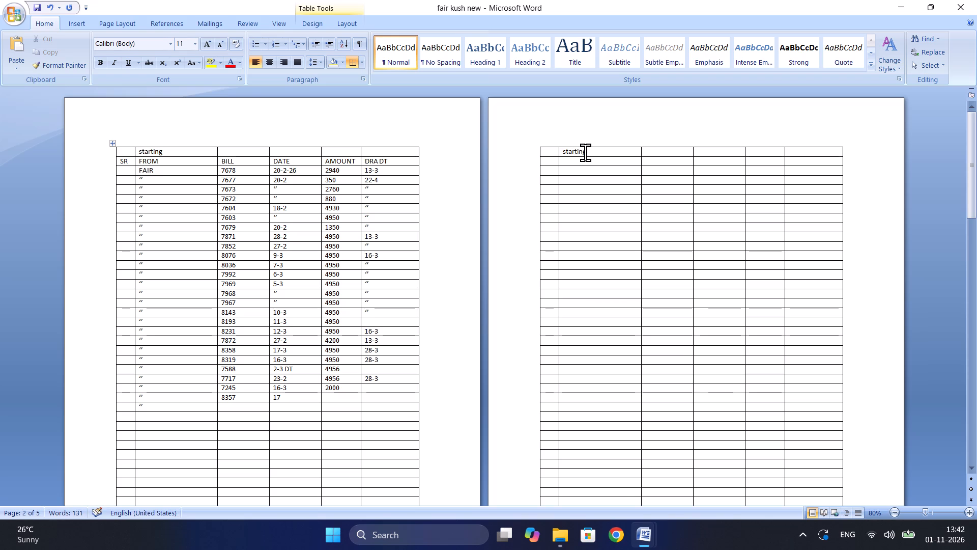
click(577, 161)
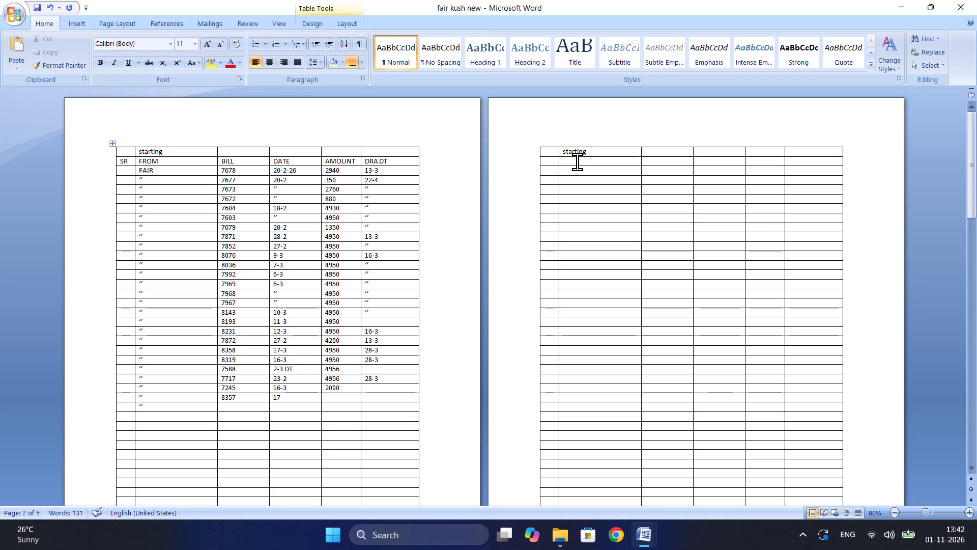
text(from)
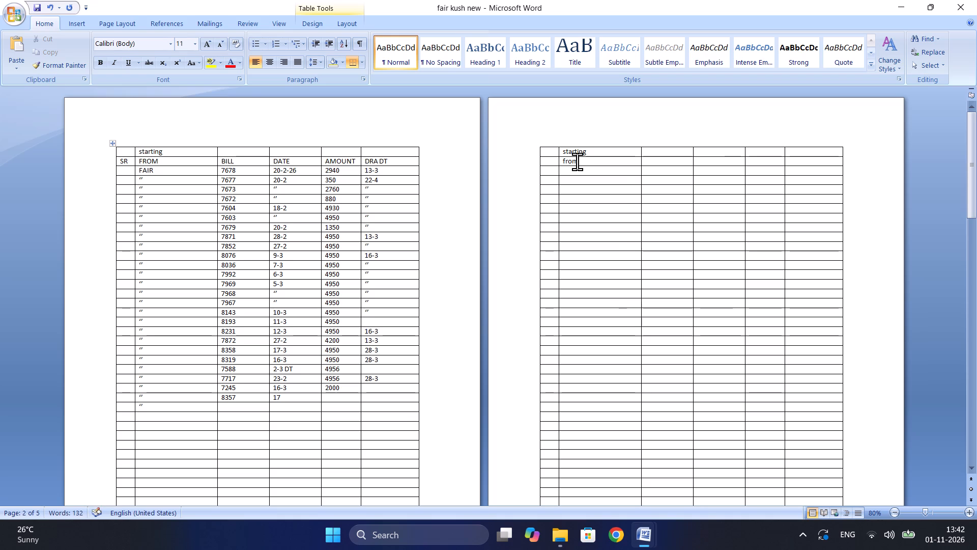
click(655, 161)
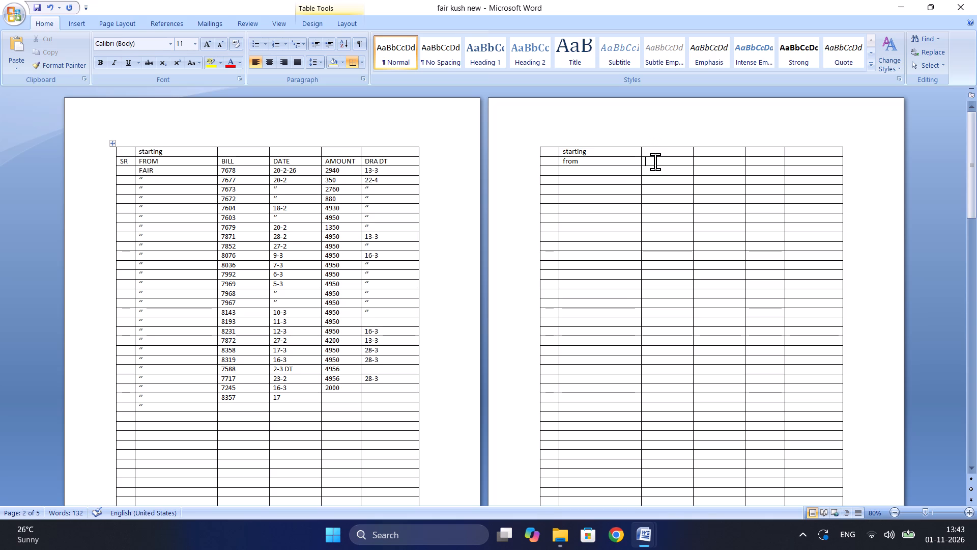
text(bill)
key(Right)
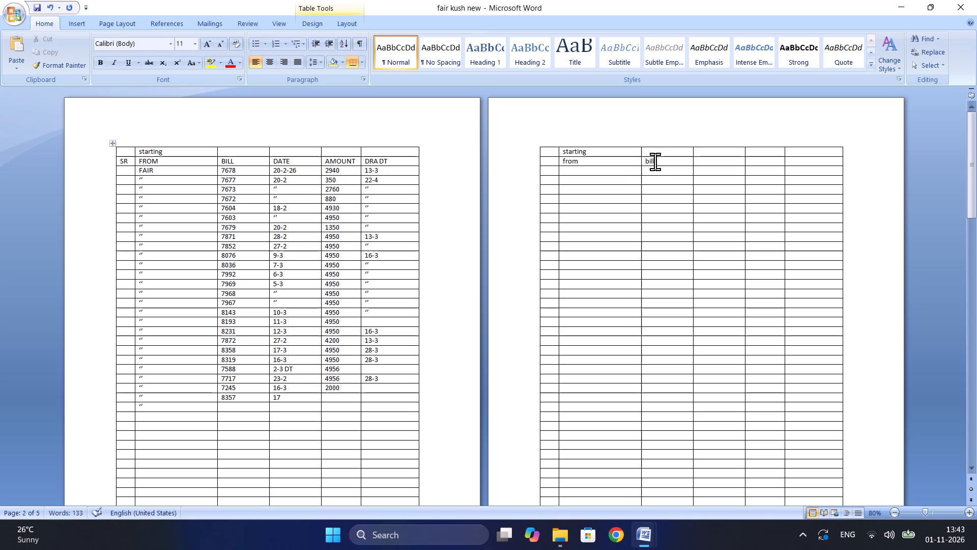
text(date)
key(Right)
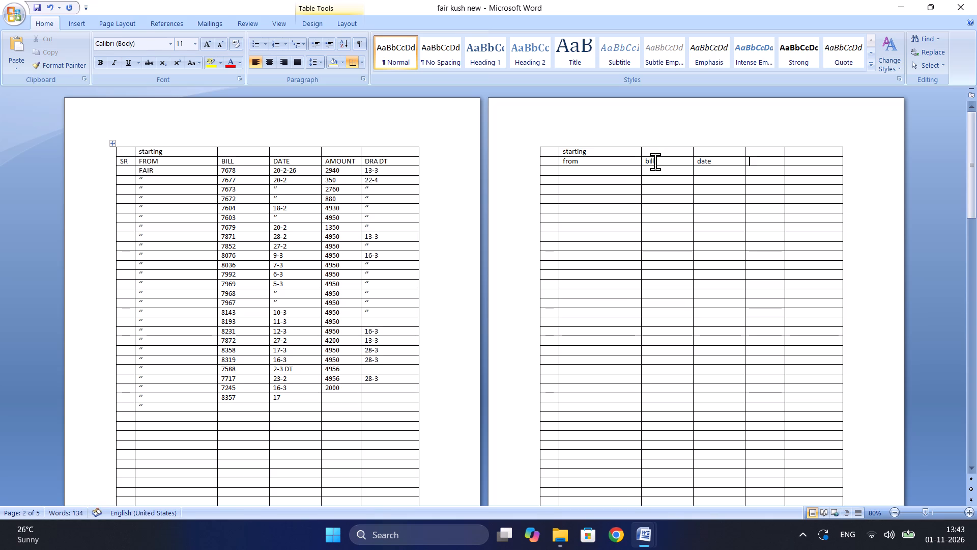
text(amount)
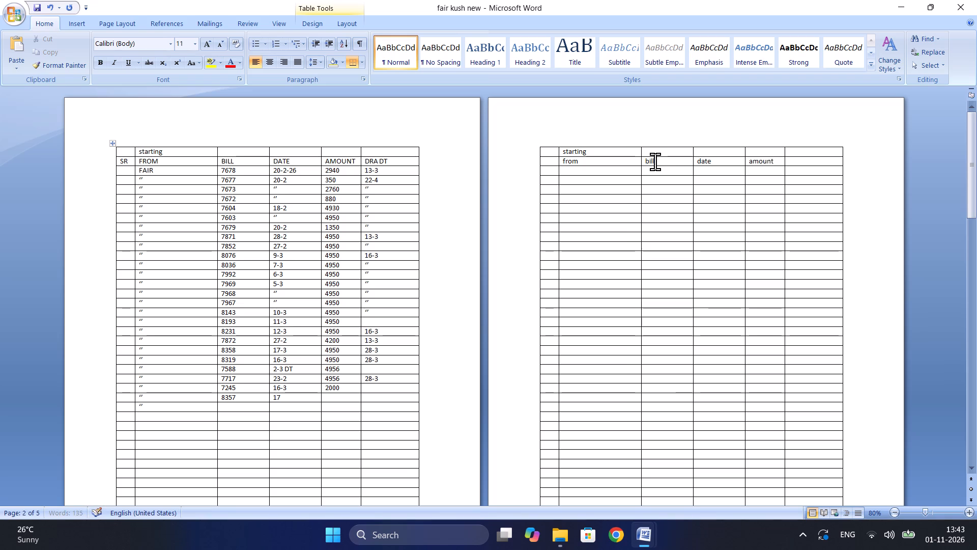
key(Right)
text(dra dt)
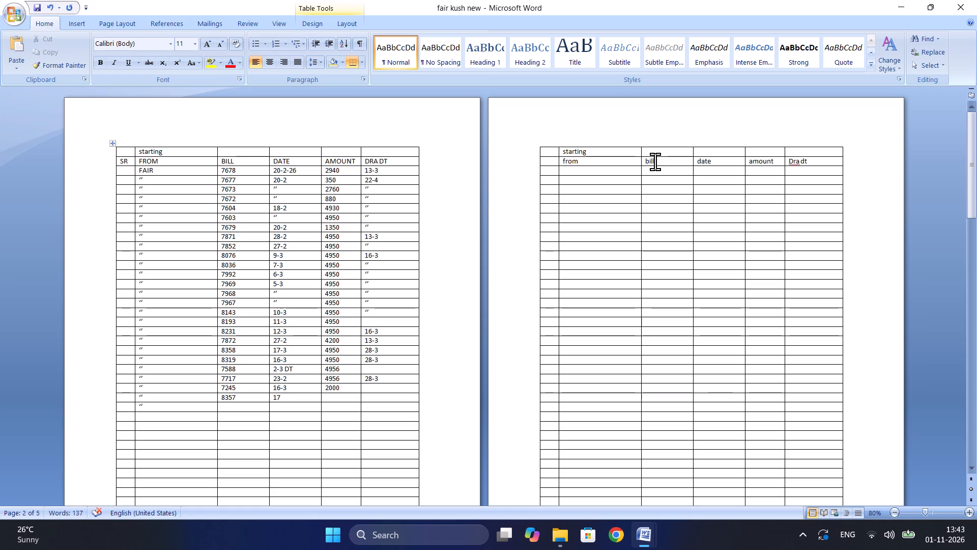
Begin the first entry row of the page 2 table with serial number 1 and "kush" under from.
key(Right)
key(Right)
key(Right)
text(ku)
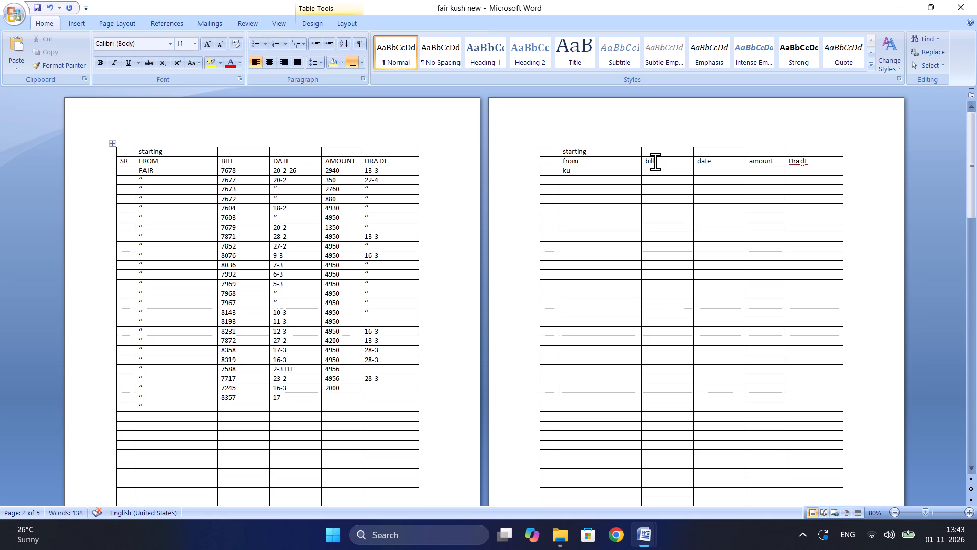
key(s)
key(h)
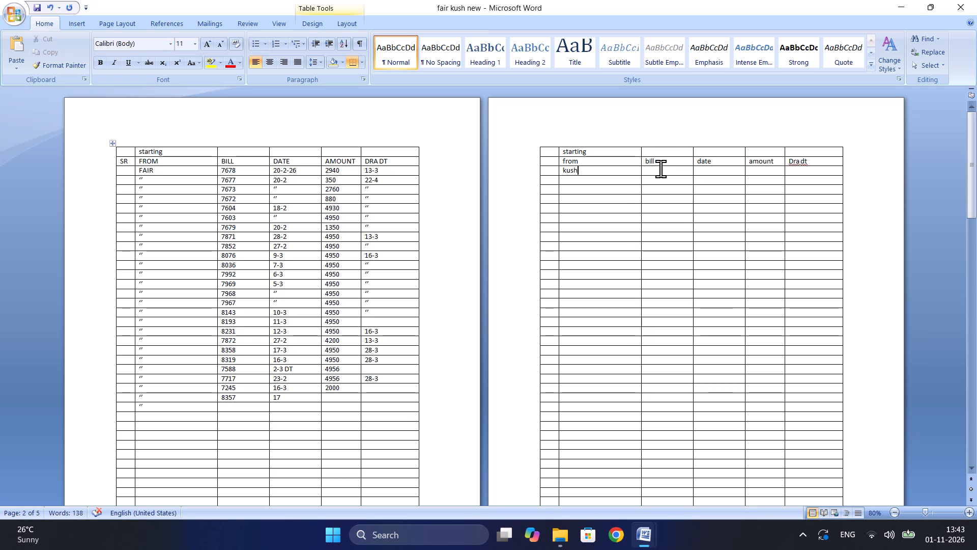
click(660, 169)
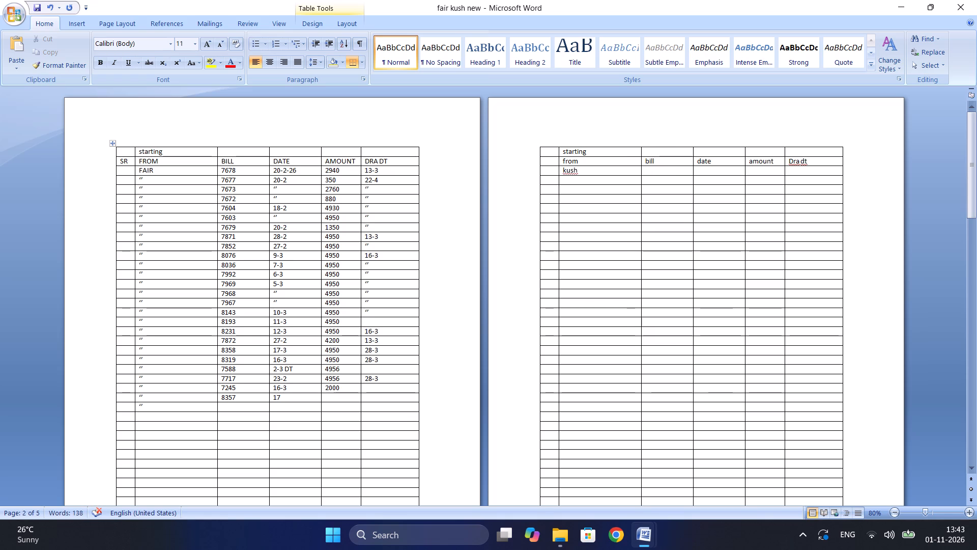
click(547, 169)
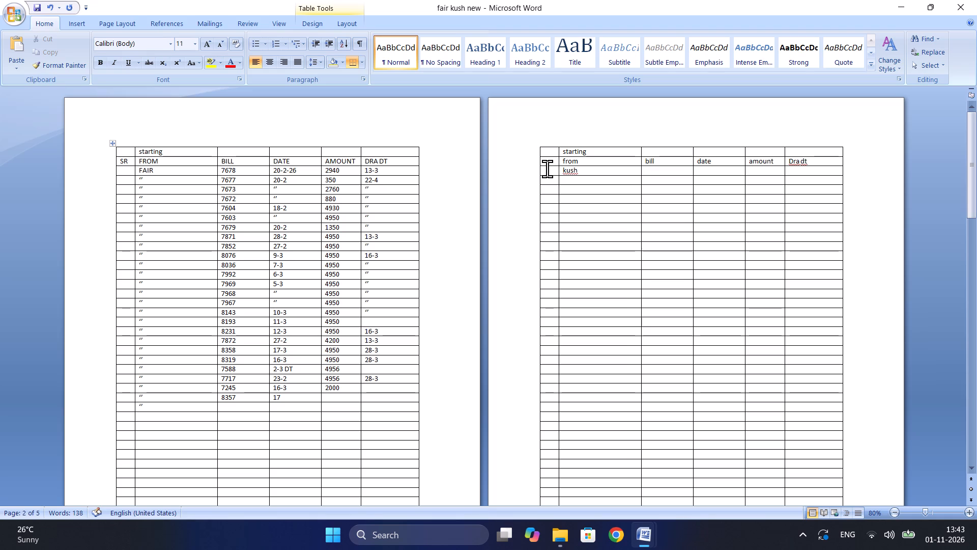
key(1)
click(651, 171)
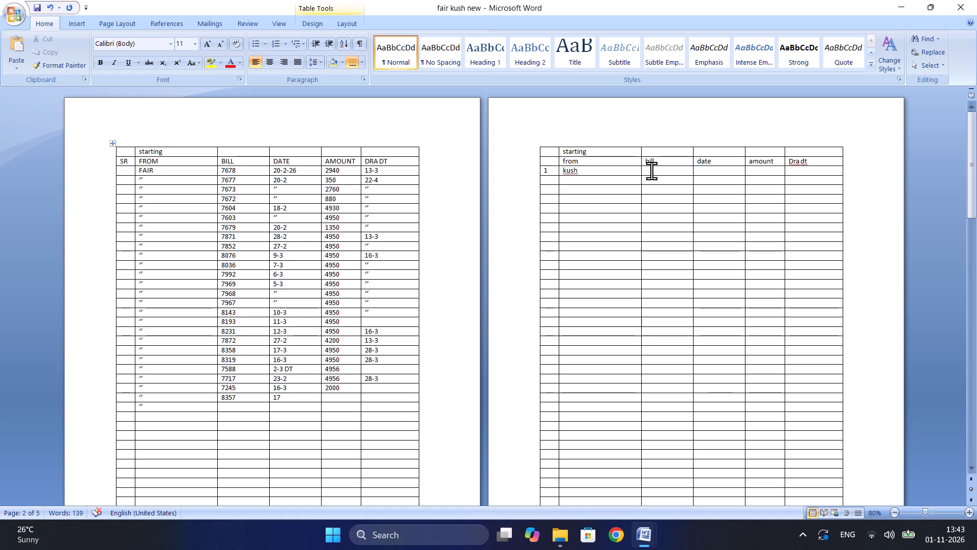
text(6593)
key(Right)
text(15)
key(minus)
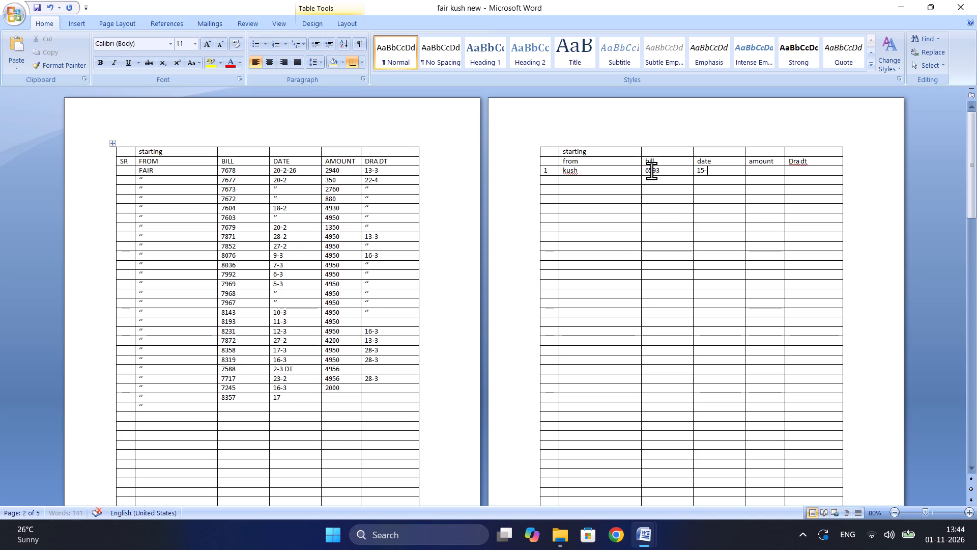
text(2-26)
key(Right)
text(720)
key(Right)
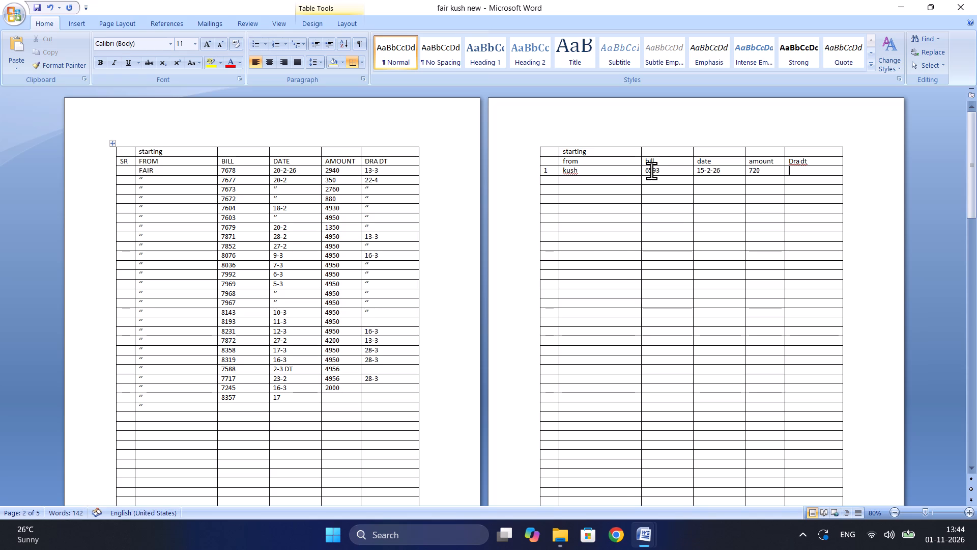
text(13-3-26)
key(Right)
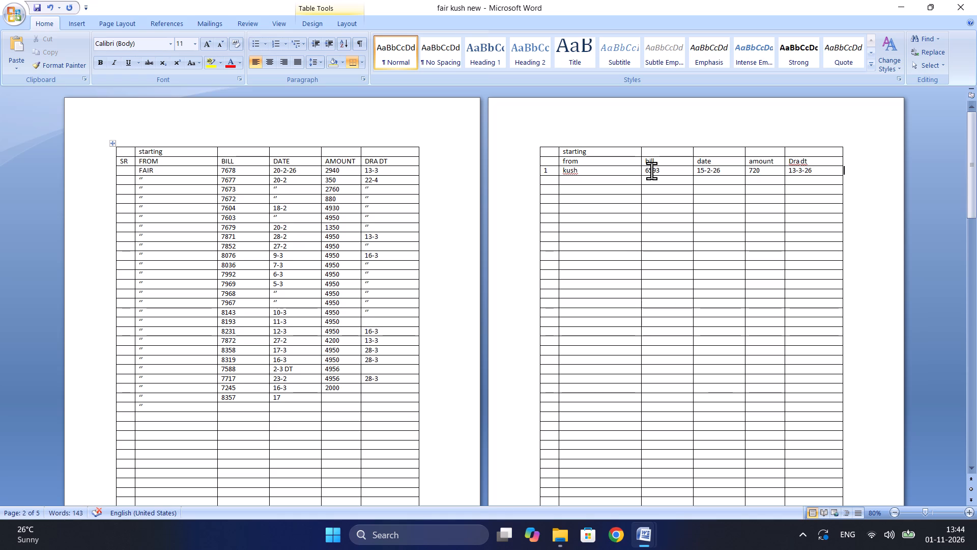
Fill the second entry row with bill 6592, date 15-2, amount 1350 and a ditto mark ('') under Dra dt.
key(Right)
key(Right)
key(Right)
key(Right)
key(Left)
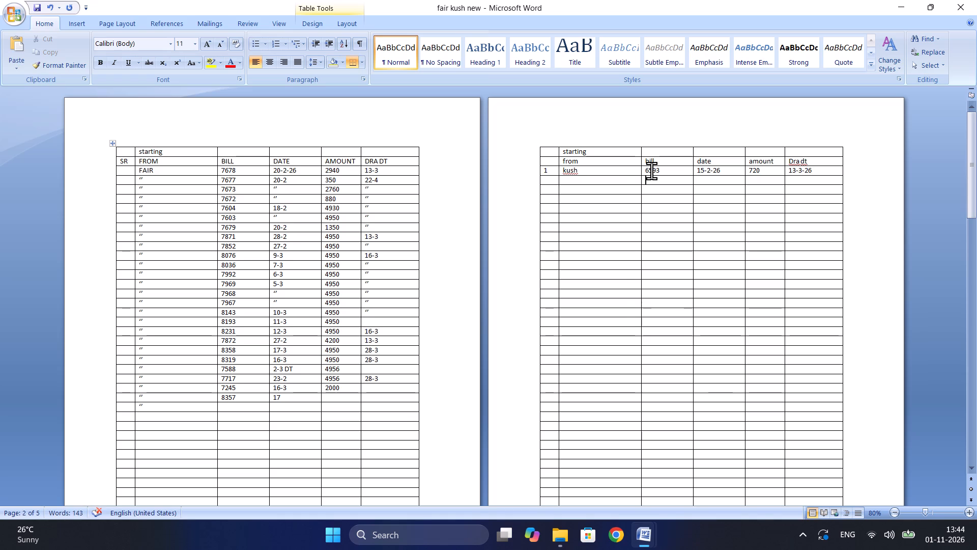
text(65)
text(92)
key(Right)
text(15-2)
key(Right)
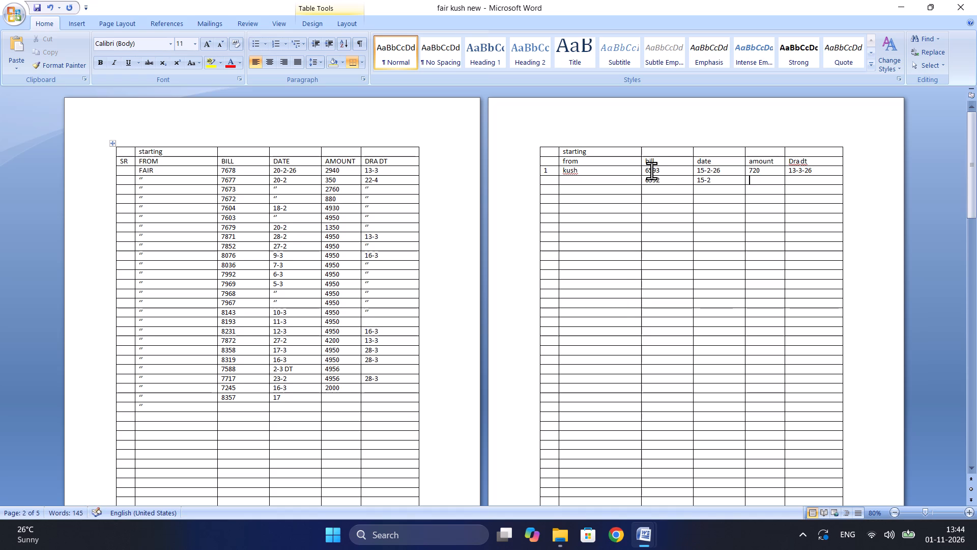
text(1350)
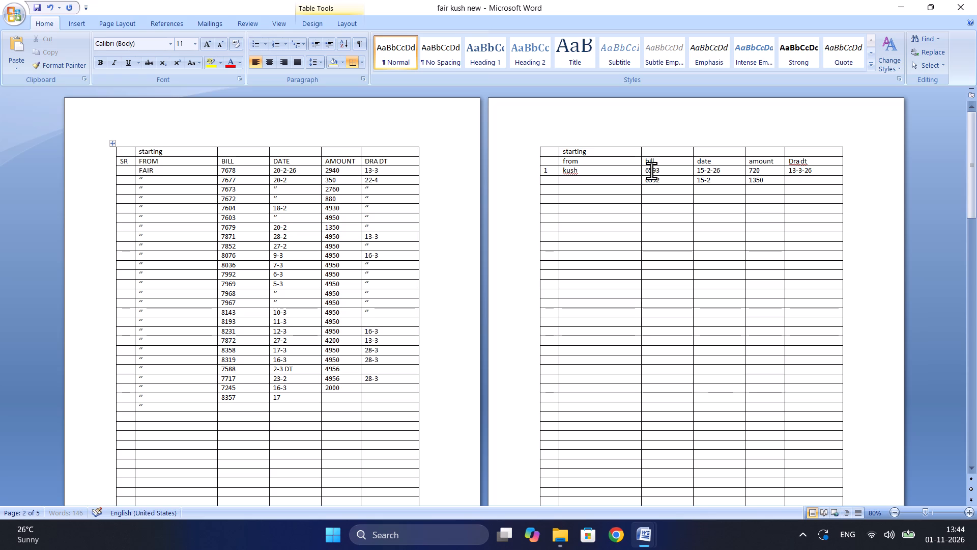
key(Right)
text('')
key(Right)
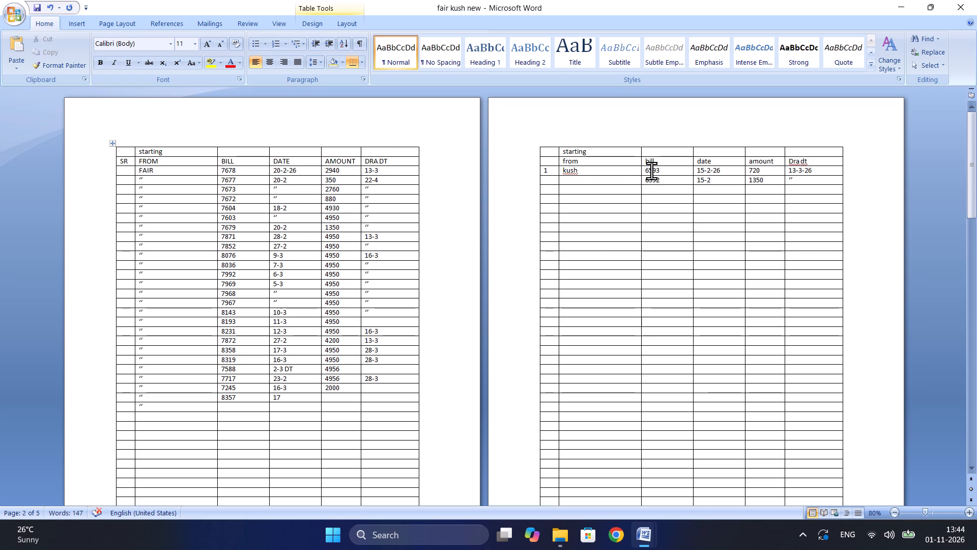
Start the third entry row of the page 2 table at its bill cell.
key(Right)
key(Right)
key(Right)
key(Right)
key(Left)
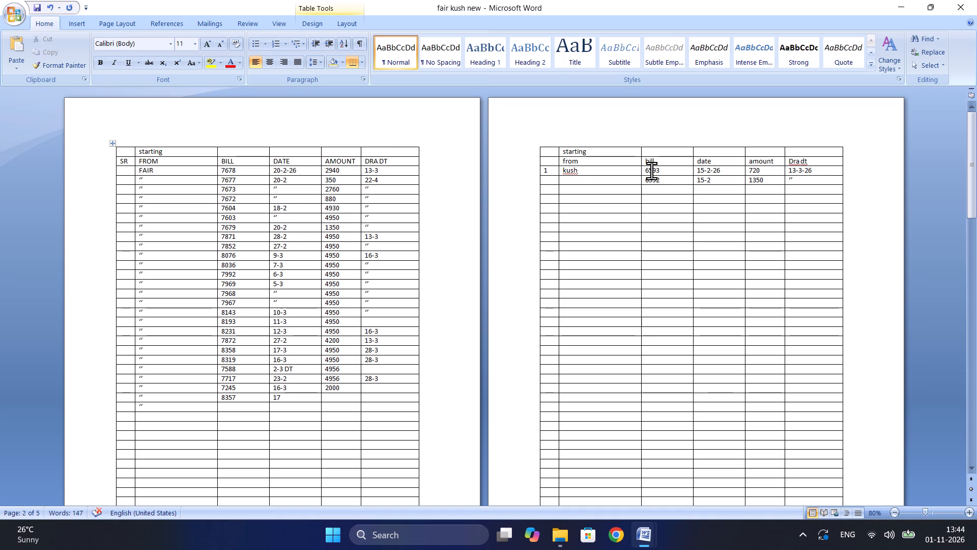
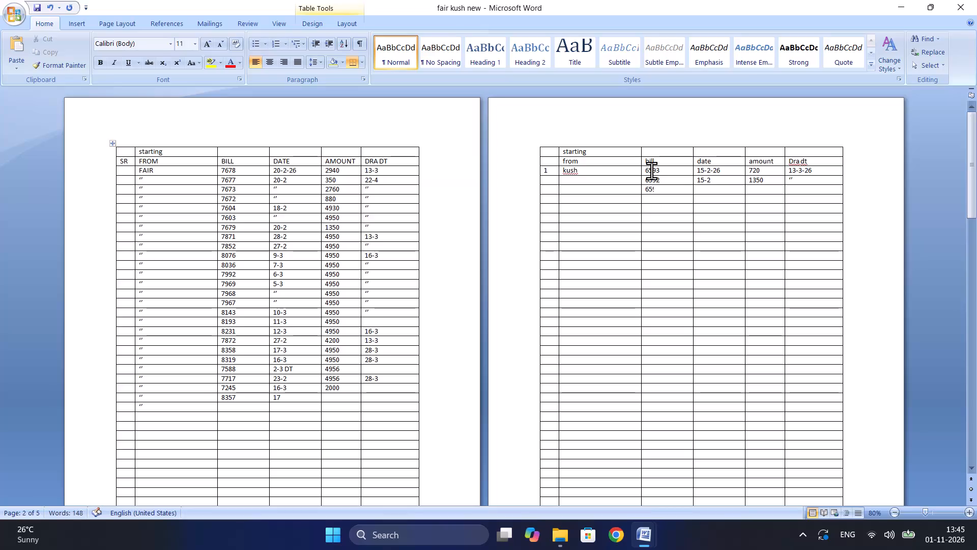
Complete the third entry row of the page 2 table, bill 6590, with date 15-2 and amount 1080.
key(Right)
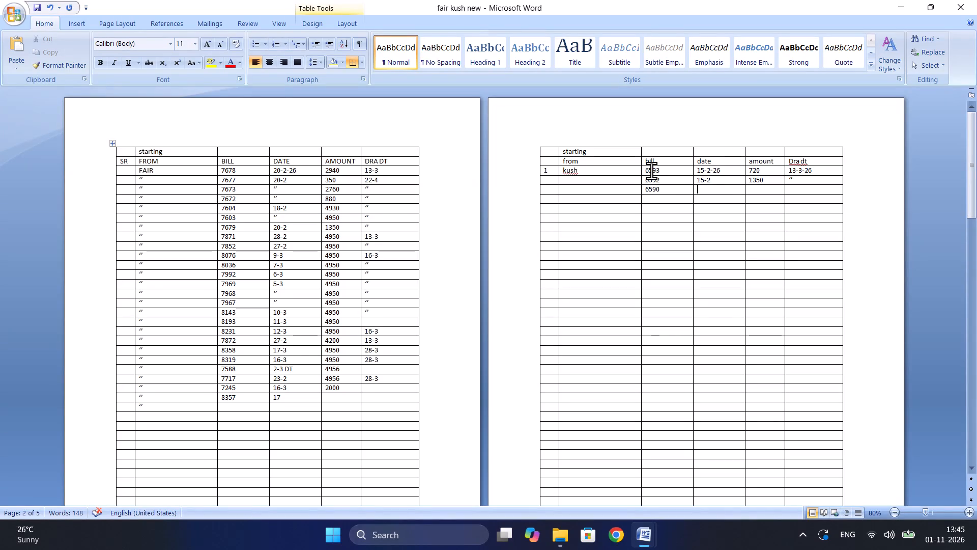
text(15-2)
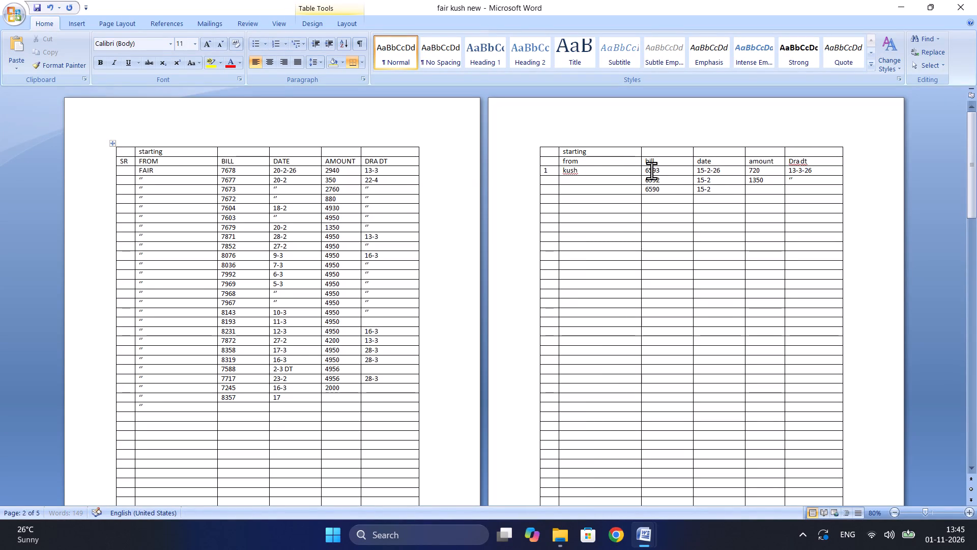
key(Right)
text(1080)
Fill the fourth entry row of the page 2 table with bill 6589, date 15-2 and amount 4000.
key(Right)
key(Right)
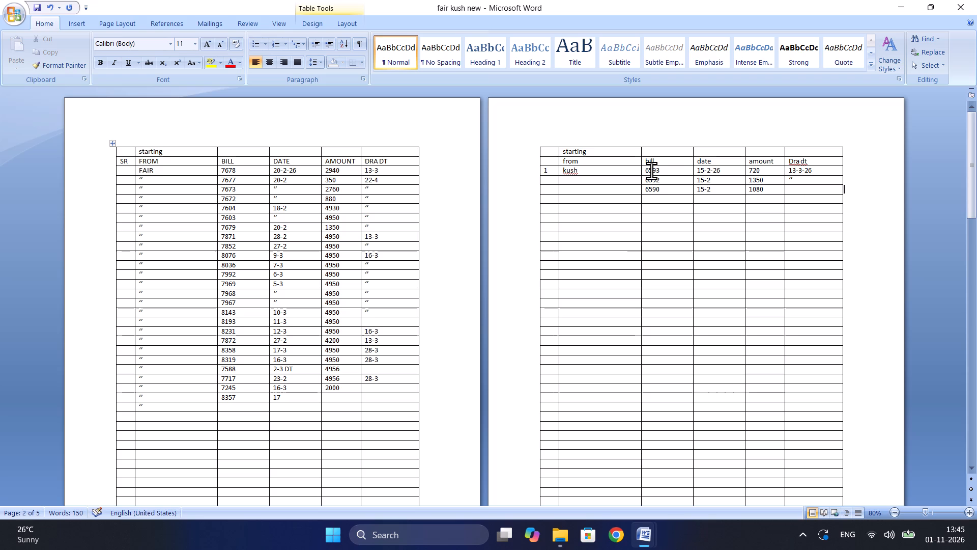
key(Right)
key(Right)
key(Right)
key(Right)
key(Left)
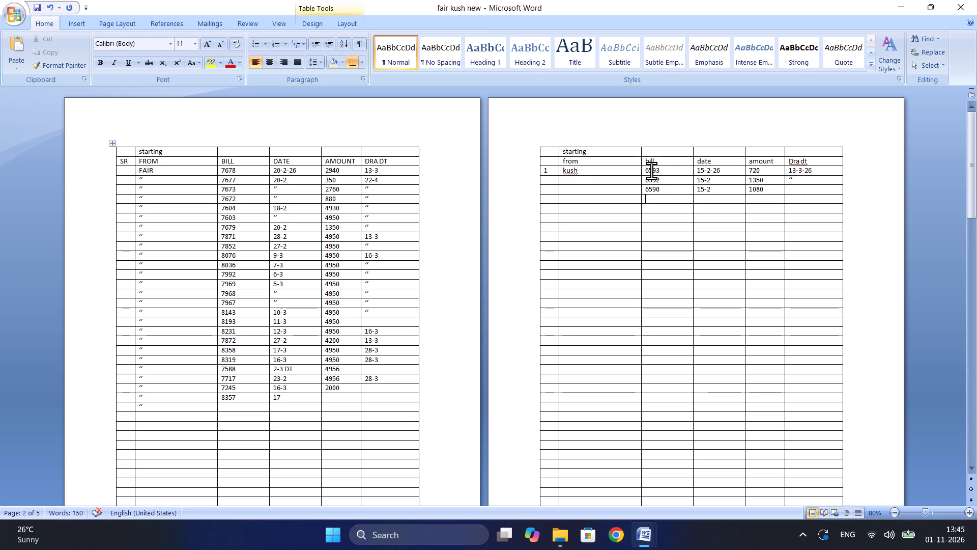
text(6589)
key(Right)
text(15-2)
key(Right)
text(4000)
Fill the fifth entry row with bill 6673, date 17-2, amount 2000 and a ditto mark ('') under Dra dt.
key(Right)
key(Right)
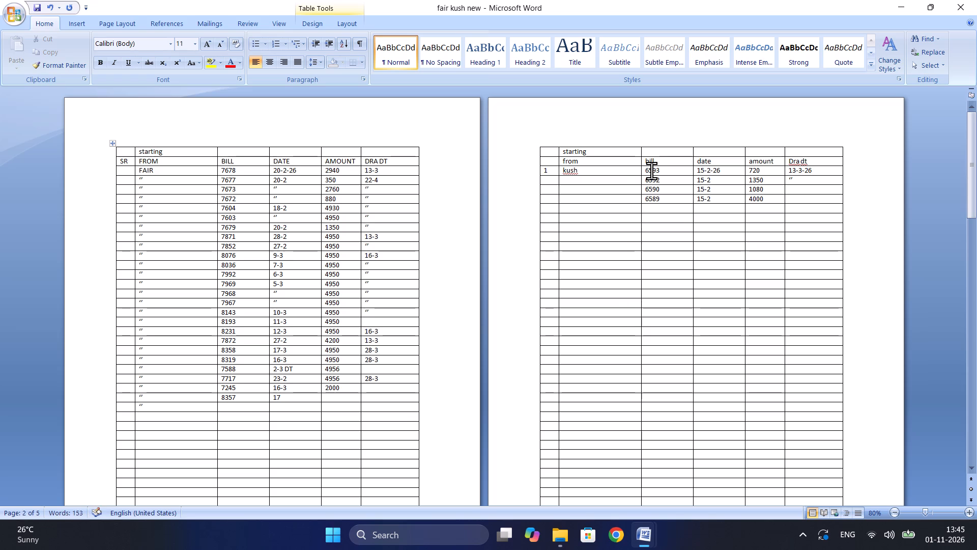
key(Right)
key(Right)
key(Right)
text(66)
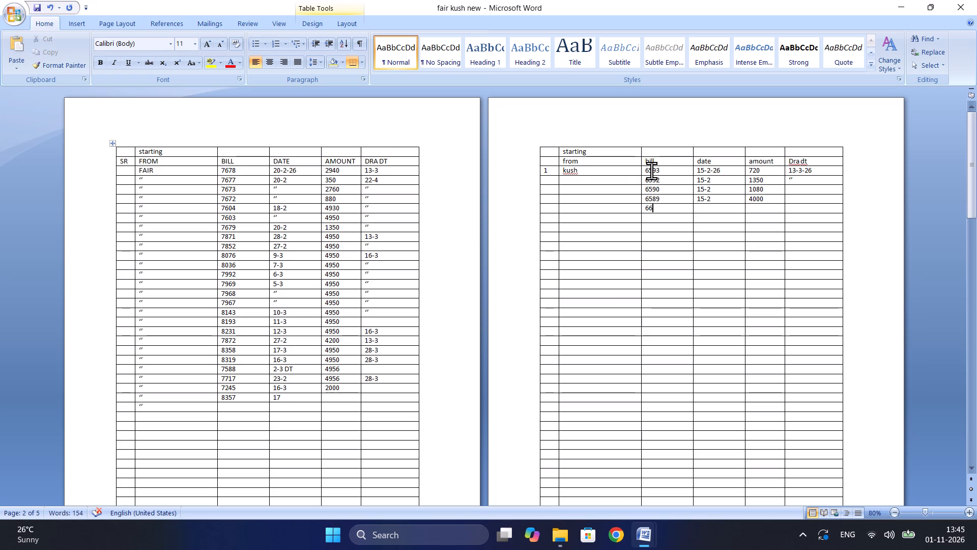
key(7)
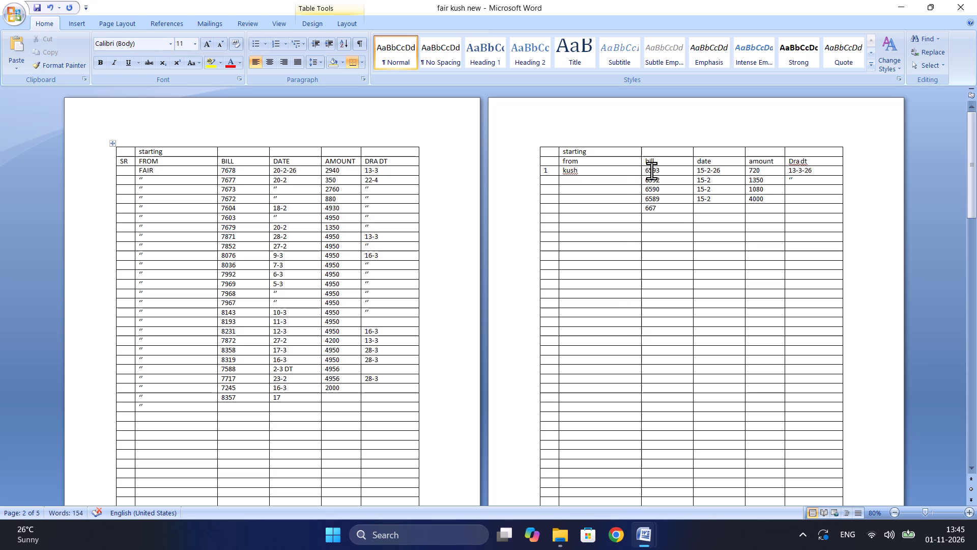
key(3)
key(Right)
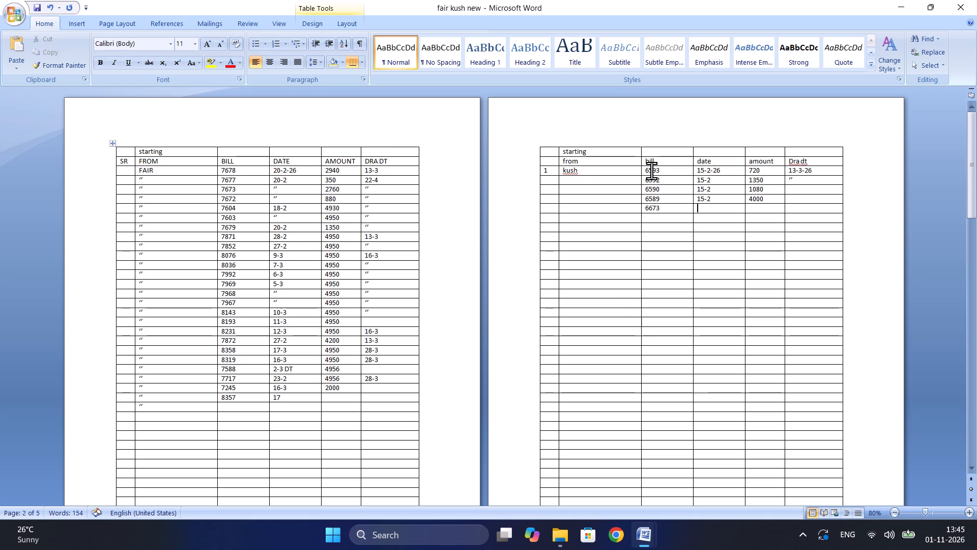
text(17-2)
key(Right)
text(2000)
key(Right)
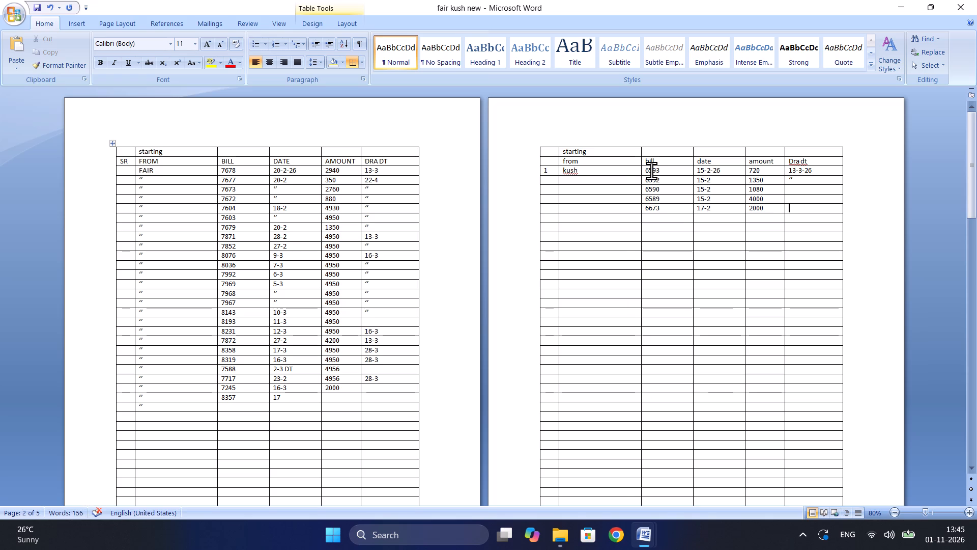
text('')
Fill the sixth entry row of the page 2 table with bill 6774, date 17-2 and amount 2000.
key(Right)
key(Right)
key(Right)
key(Right)
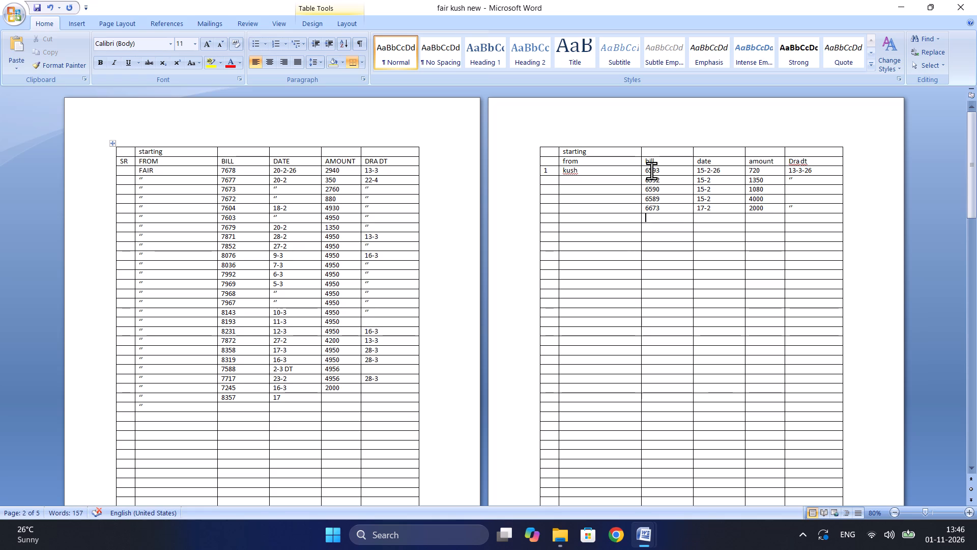
text(6774)
key(Right)
text(17-2)
key(Right)
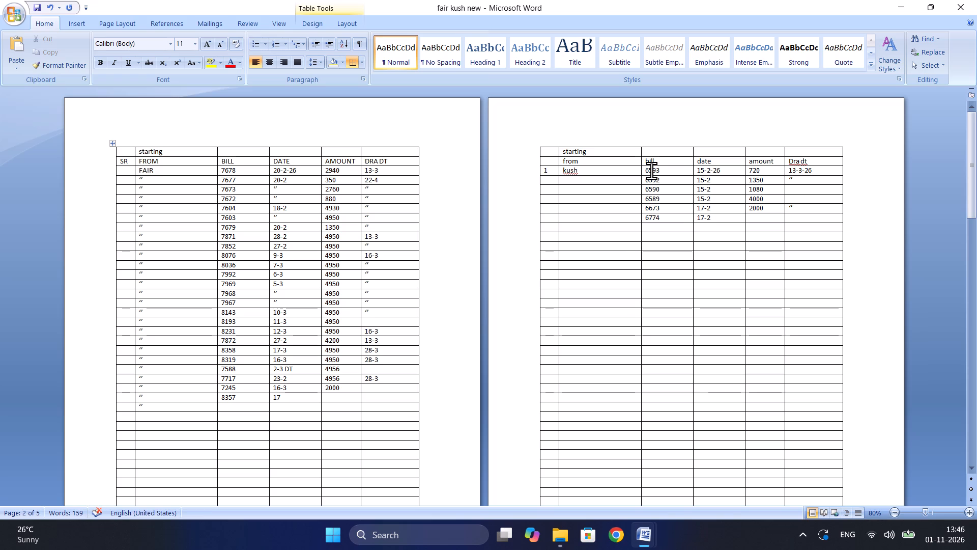
text(2000)
Fill the seventh entry row of the page 2 table with bill 6723, date 18-2 and amount 1800.
key(Right)
key(Right)
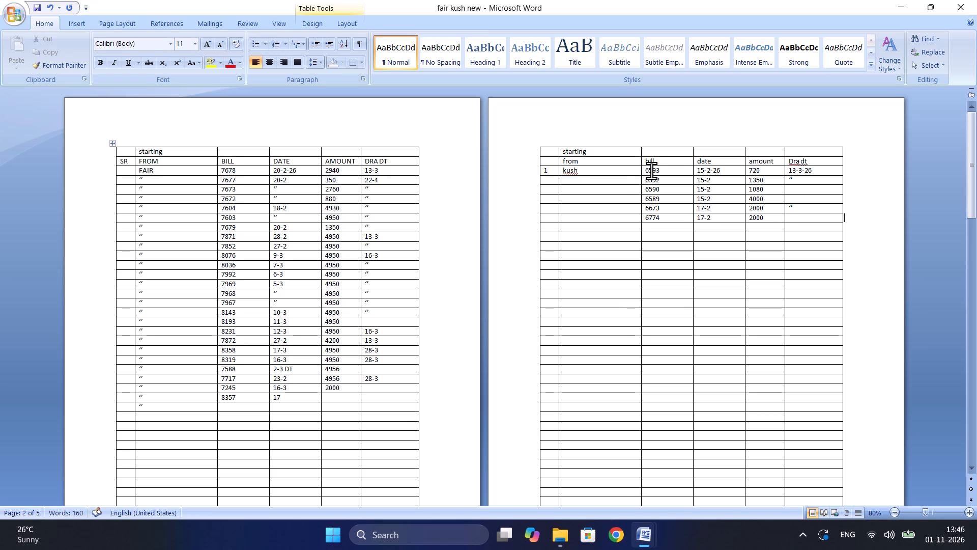
key(Right)
key(Right)
key(Right)
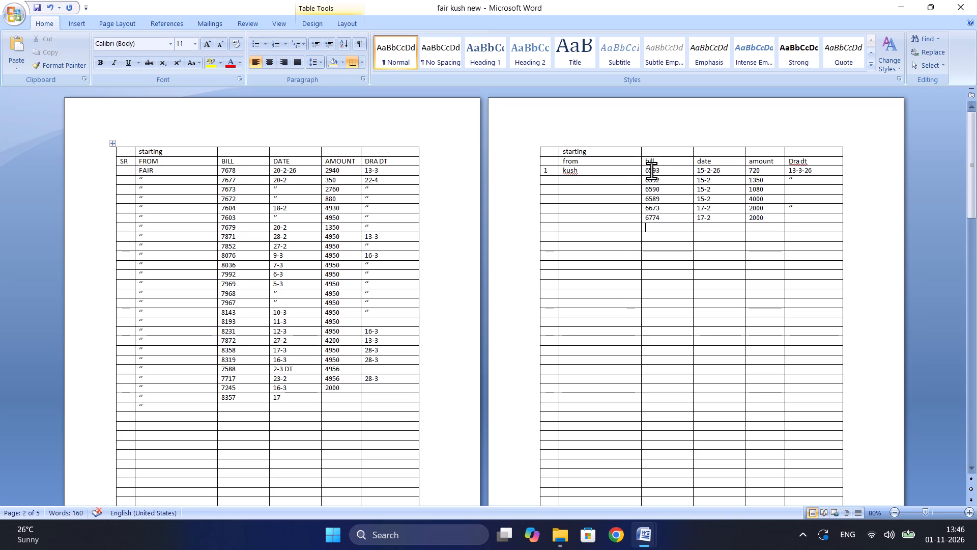
text(6723)
key(Right)
text(18-2)
key(Right)
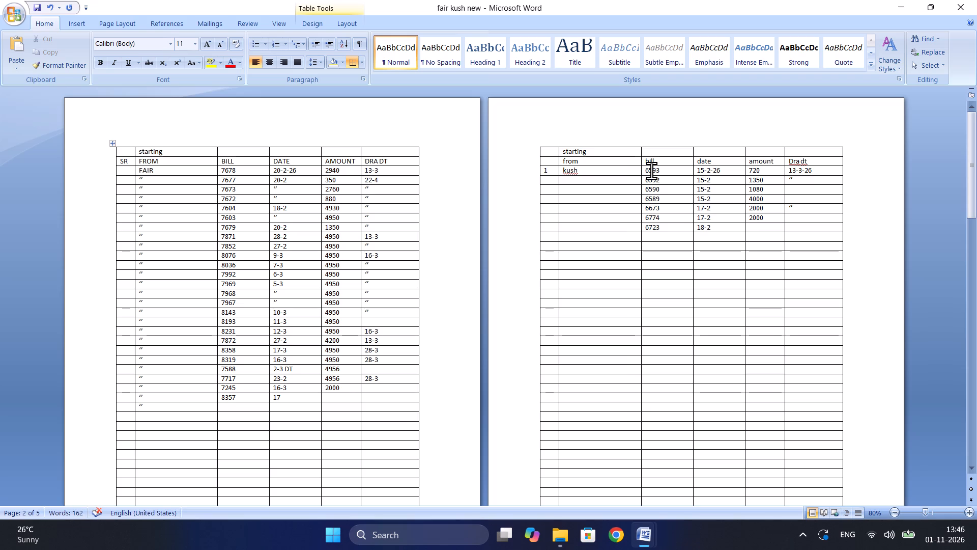
text(1800)
Fill the eighth entry row of the page 2 table with bill 6724, date 18-2 and amount 4400.
key(Right)
key(Right)
key(Right)
key(Right)
key(Right)
text(6724)
key(Right)
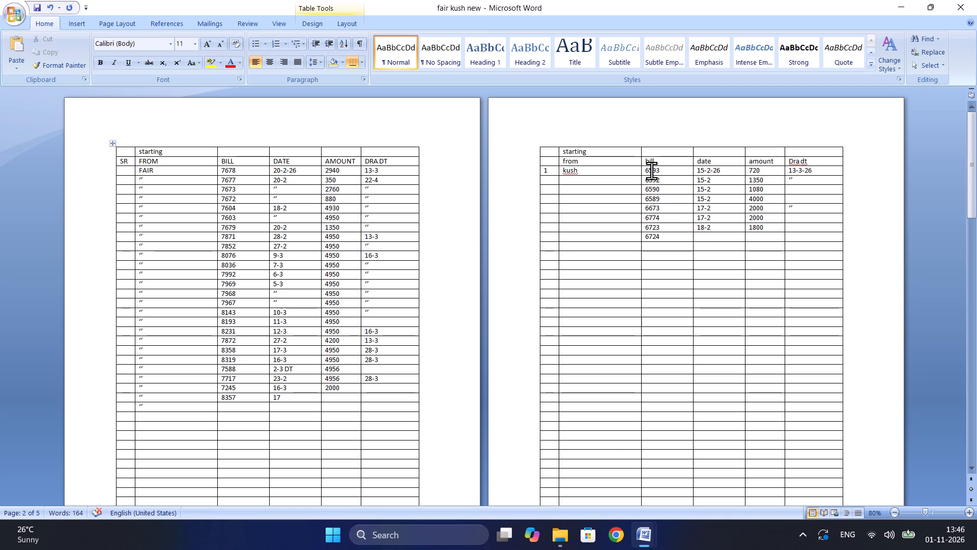
text(18-2)
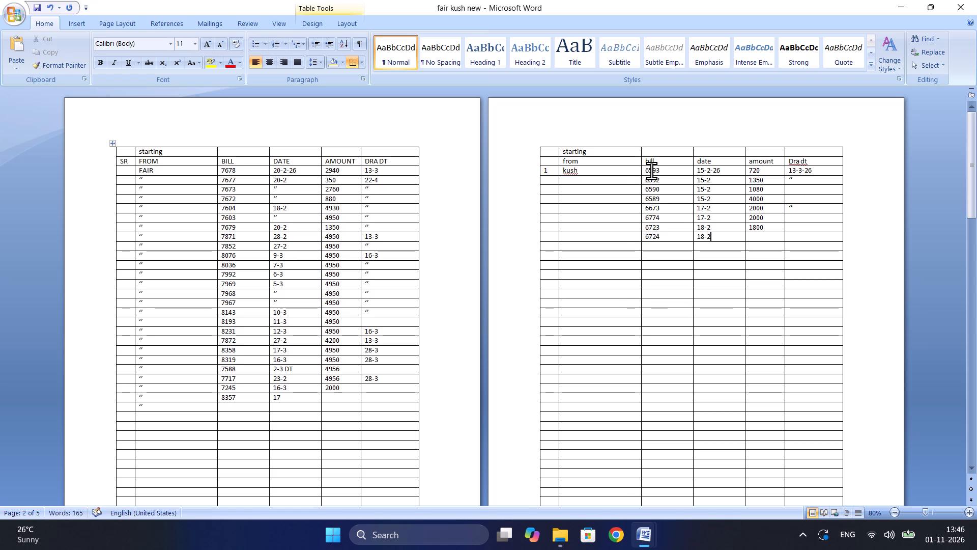
key(Right)
text(4400)
Fill the ninth entry row of the page 2 table with bill 6765, date 19-2 and amount 1470.
key(Right)
key(Right)
key(Right)
key(Right)
key(Right)
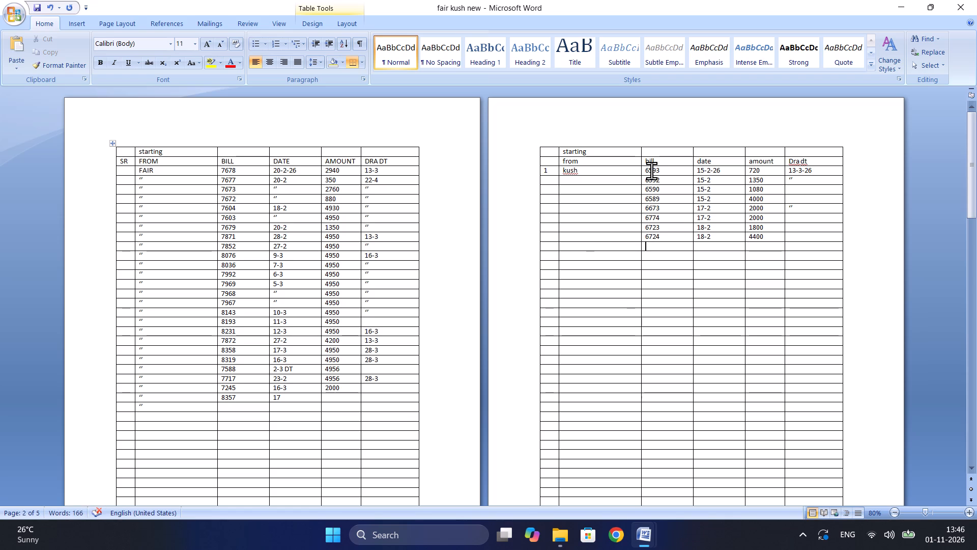
text(67)
text(65)
key(Right)
text(19-2)
key(Right)
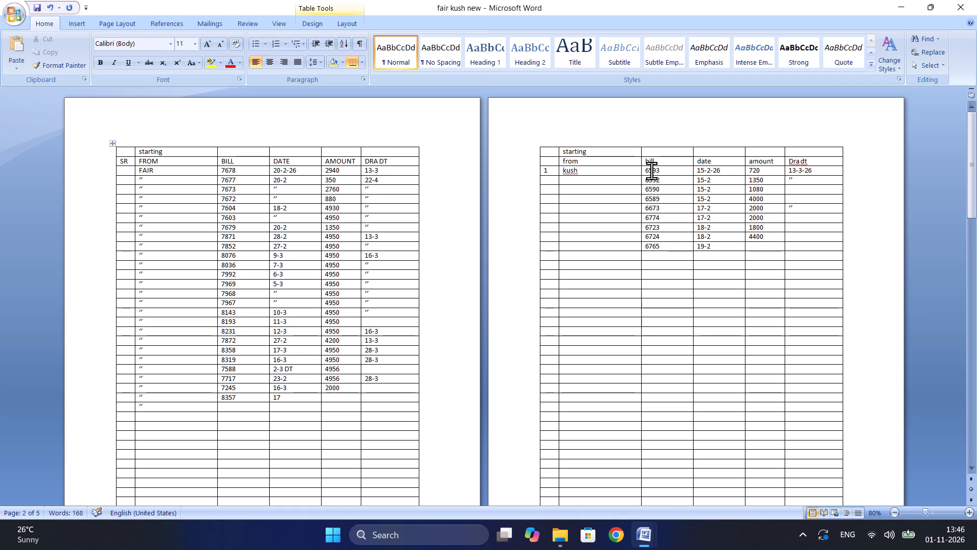
text(1470)
Fill the tenth entry row of the page 2 table with bill 6789, date 20-2 and amount 4800.
key(Right)
key(Right)
key(Right)
key(Right)
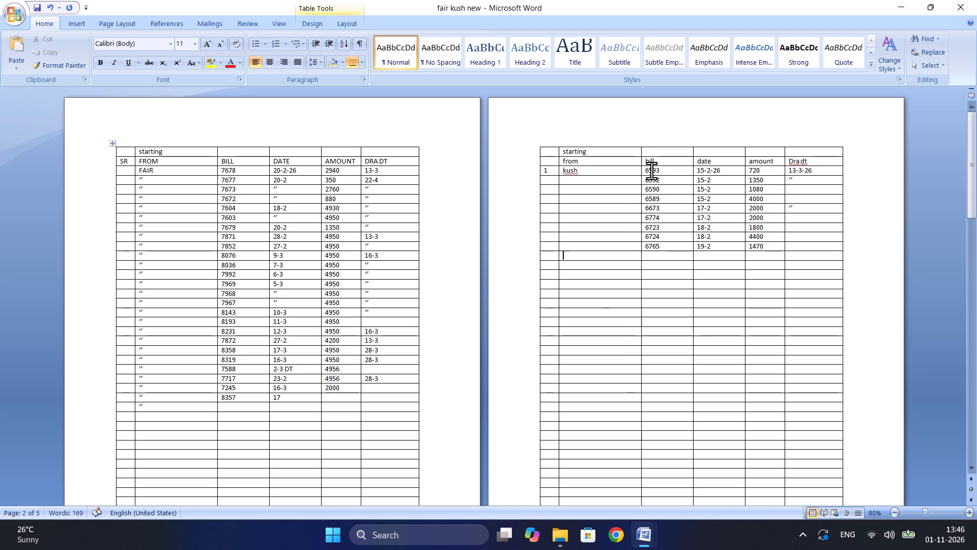
key(Right)
text(6789)
key(Right)
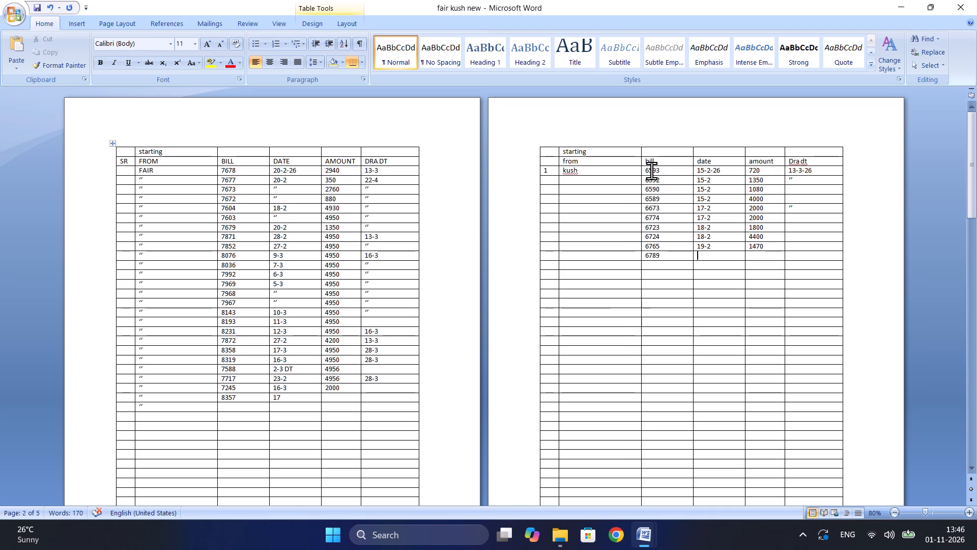
key(5)
key(BackSpace)
text(20-2)
key(Right)
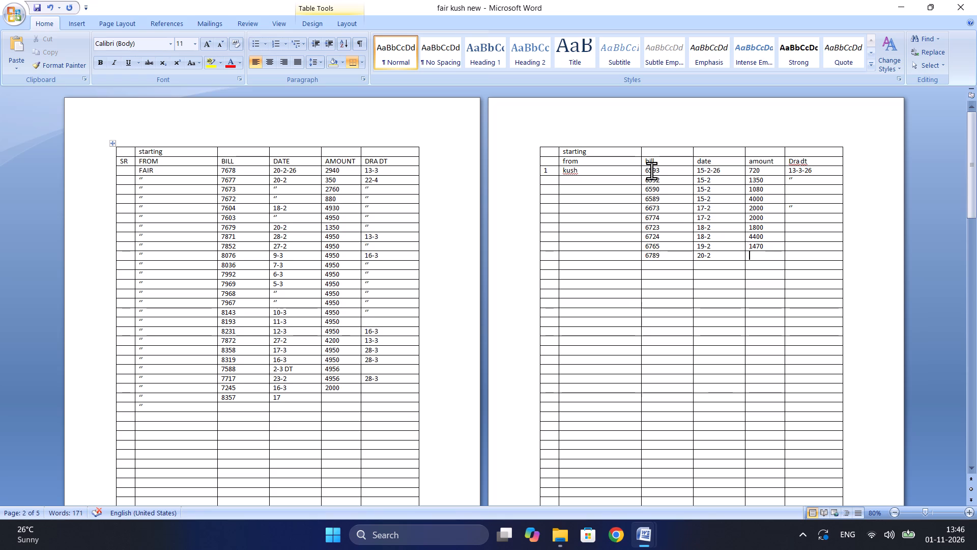
text(4800)
Fill the eleventh entry row of the page 2 table with bill 6764, date 19-2 and amount 4956.
key(Right)
key(Right)
key(Right)
key(Right)
key(Right)
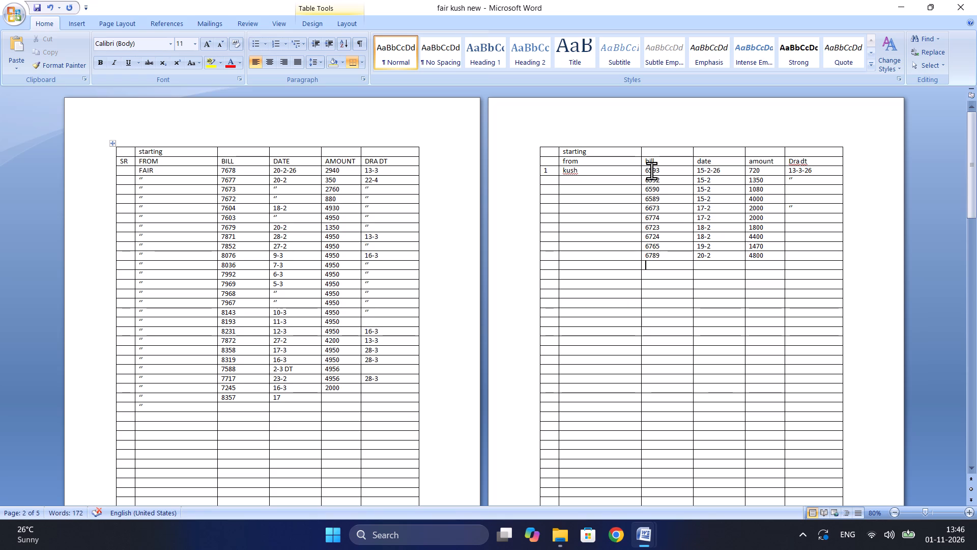
text(67)
text(64)
key(Right)
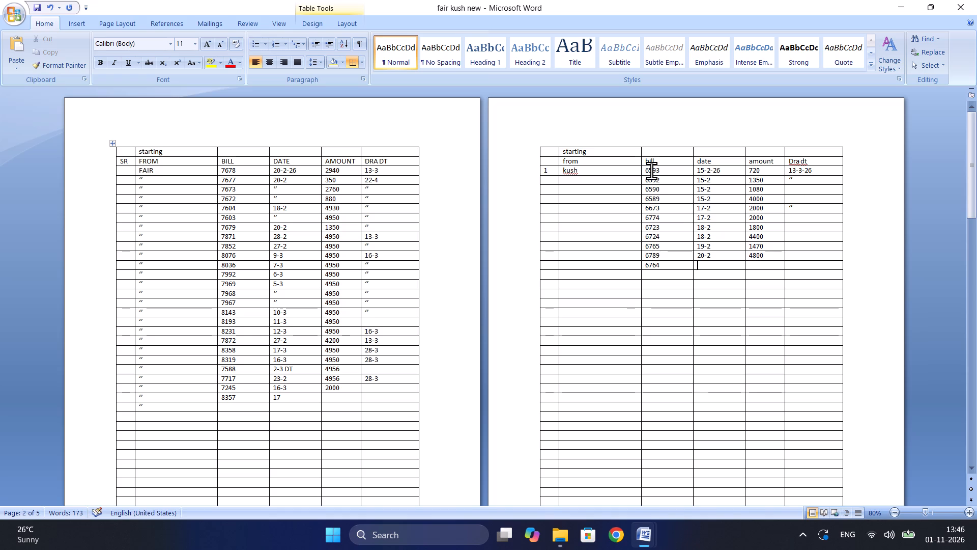
text(19-2)
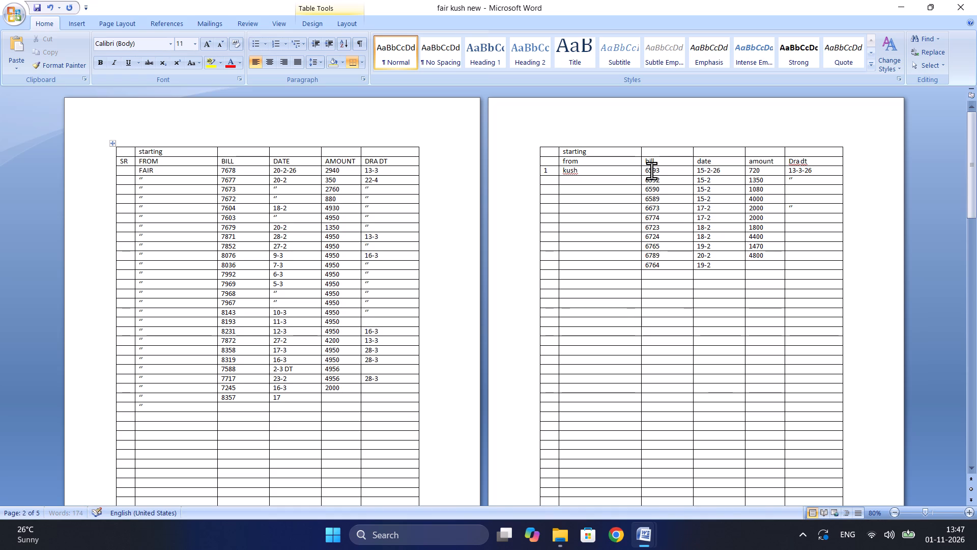
key(Right)
key(4)
text(956)
Fill the twelfth entry row of the page 2 table with bill 6790, date 20-2 and amount 4956.
key(Right)
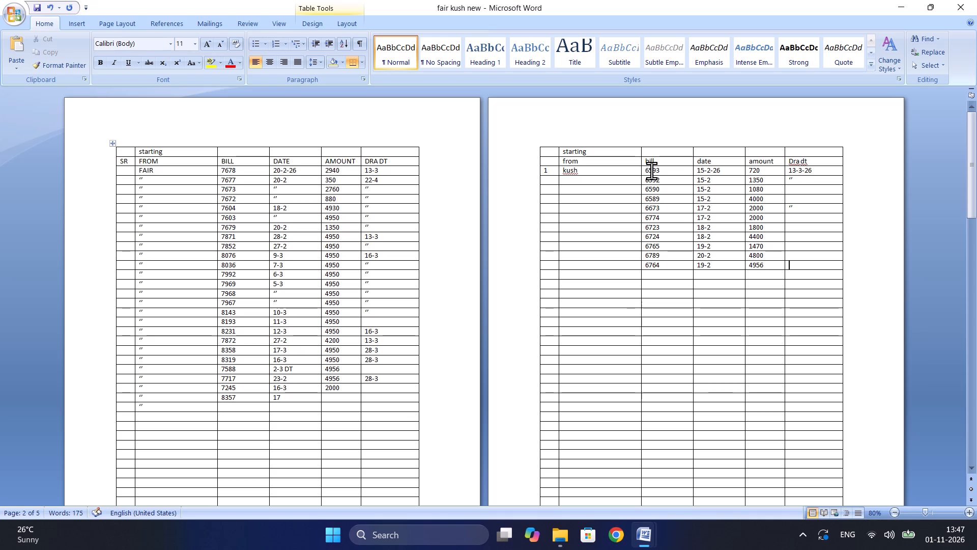
key(Right)
key(Right)
key(Right)
key(Right)
key(6)
text(790)
key(Right)
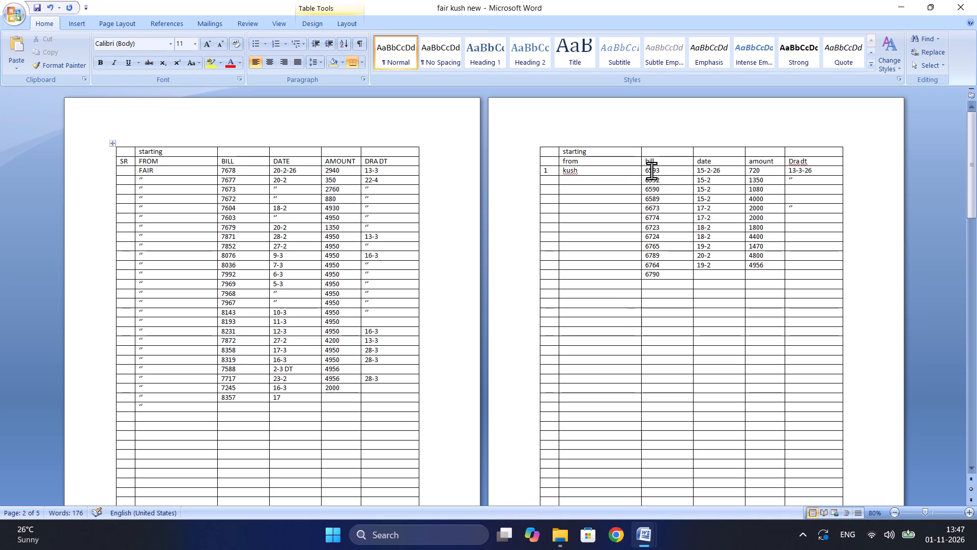
text(20-2)
key(Right)
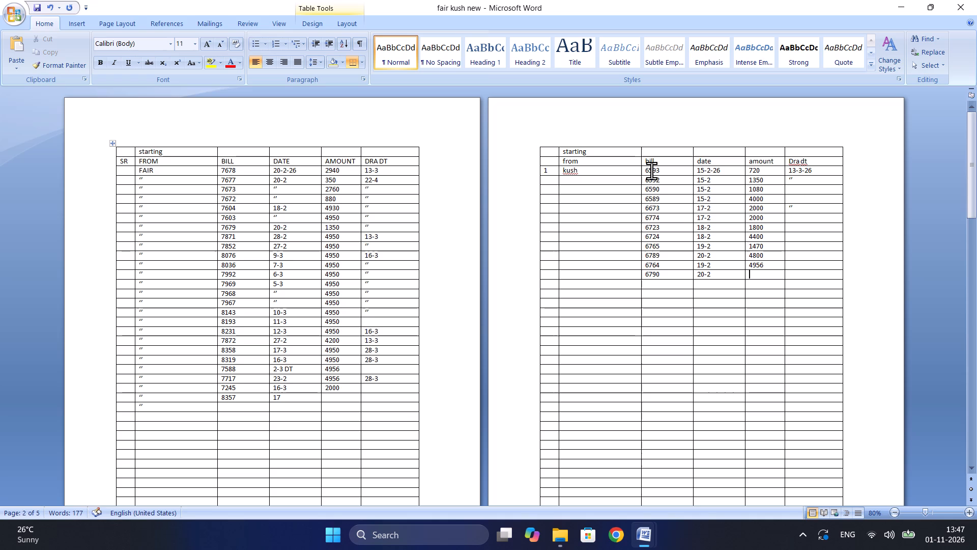
text(4956)
Fill the thirteenth entry row of the page 2 table with bill 6858, date 24-2 and amount 2250.
key(Right)
key(Right)
key(Right)
key(Right)
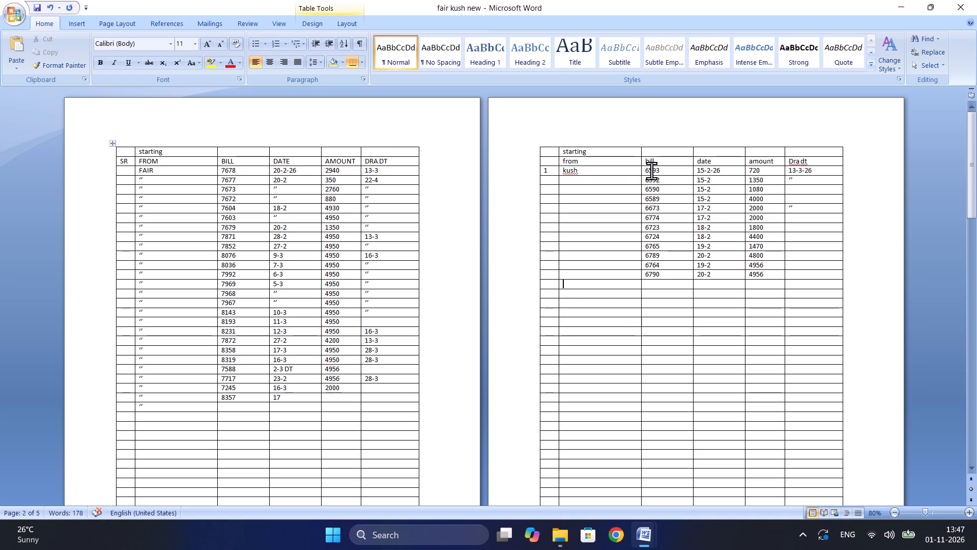
key(Right)
text(6858)
key(Right)
text(24-2)
key(Right)
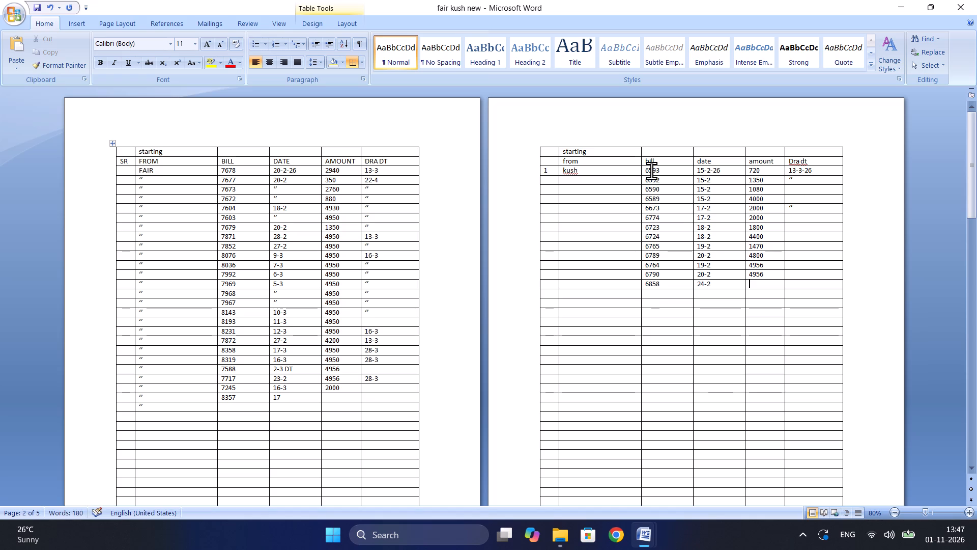
text(2250)
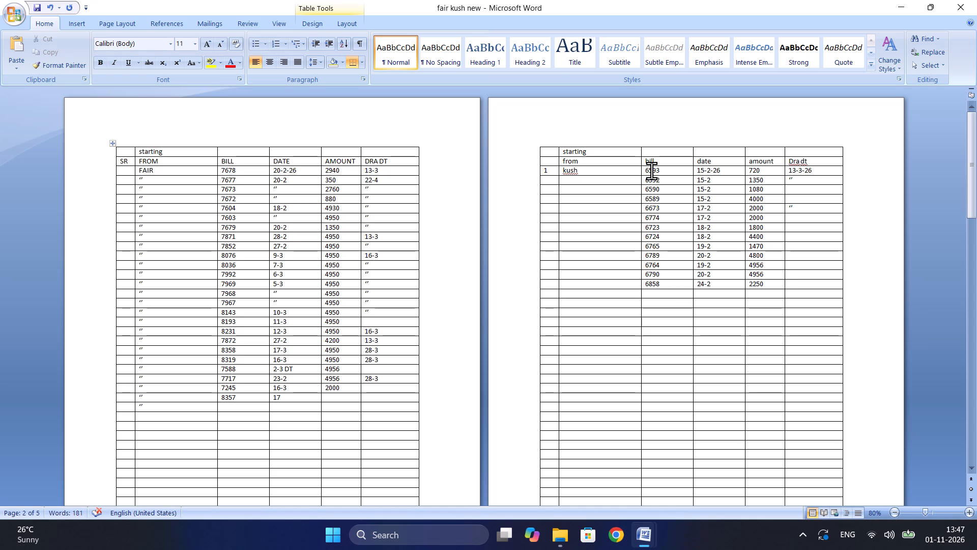
Fill the fourteenth entry row of the page 2 table with bill 6859, date 24-2 and amount 1100.
key(Right)
key(Right)
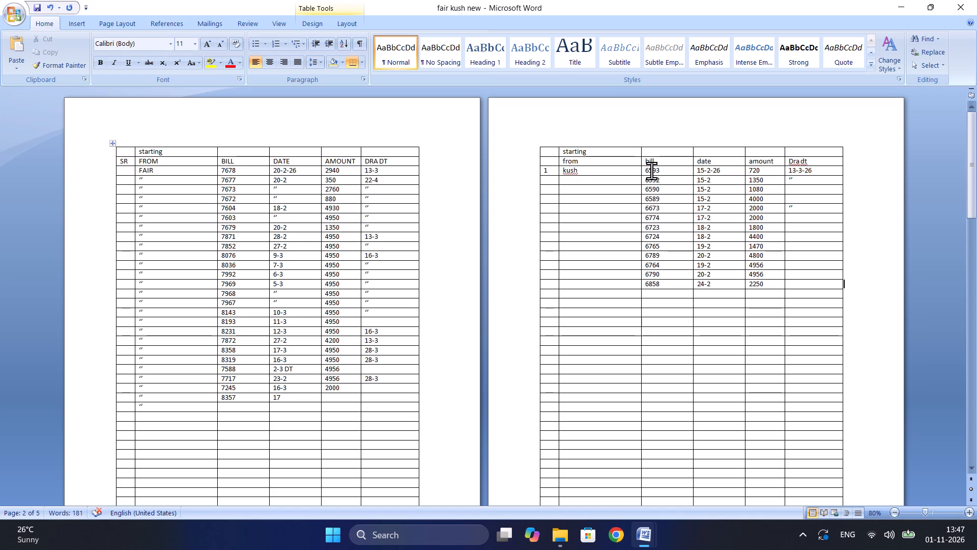
key(Right)
key(Right)
key(Right)
text(6859)
key(Right)
text(24-2)
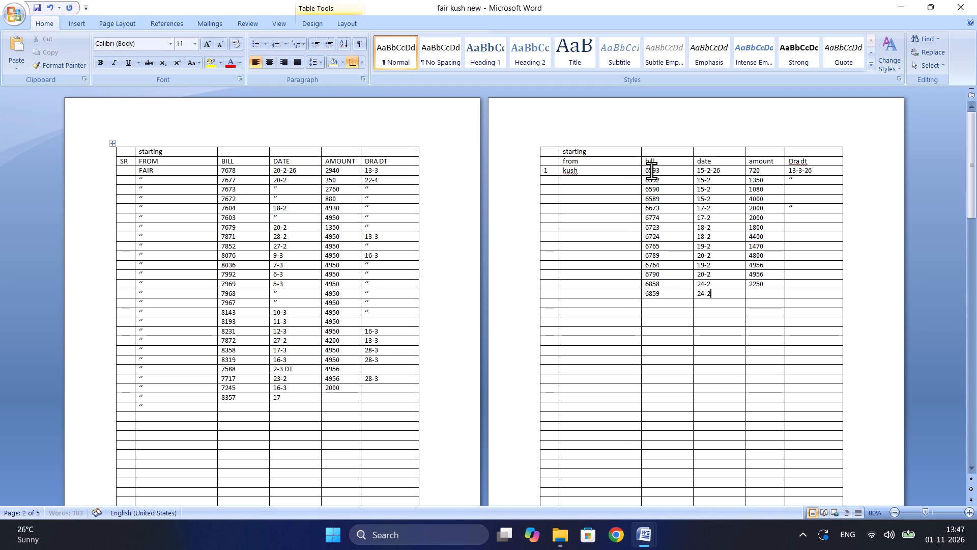
key(Right)
text(1100)
Fill the fifteenth entry row of the page 2 table with bill 6888, date 25-2 and amount 840.
key(Right)
key(Right)
key(Right)
key(Right)
key(Right)
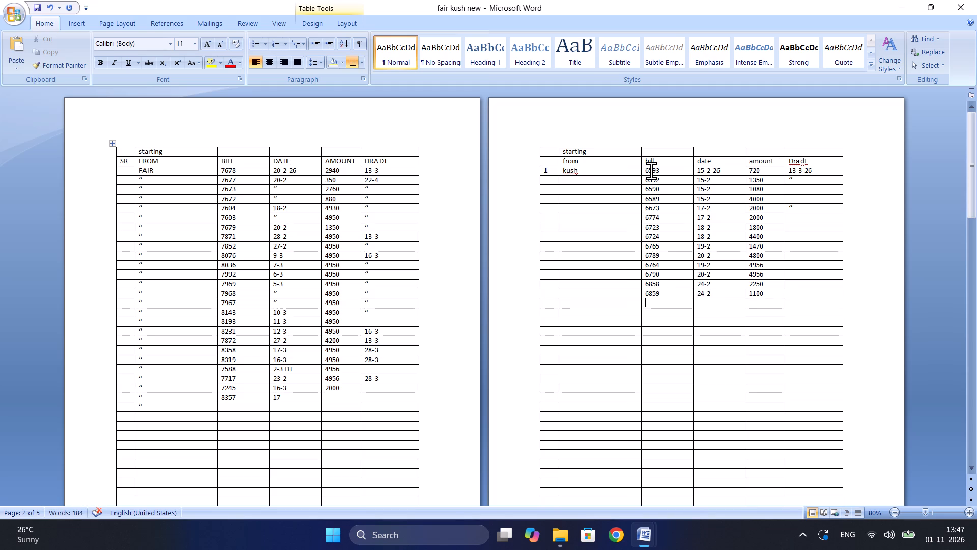
text(6888)
key(Right)
text(25-2)
key(Right)
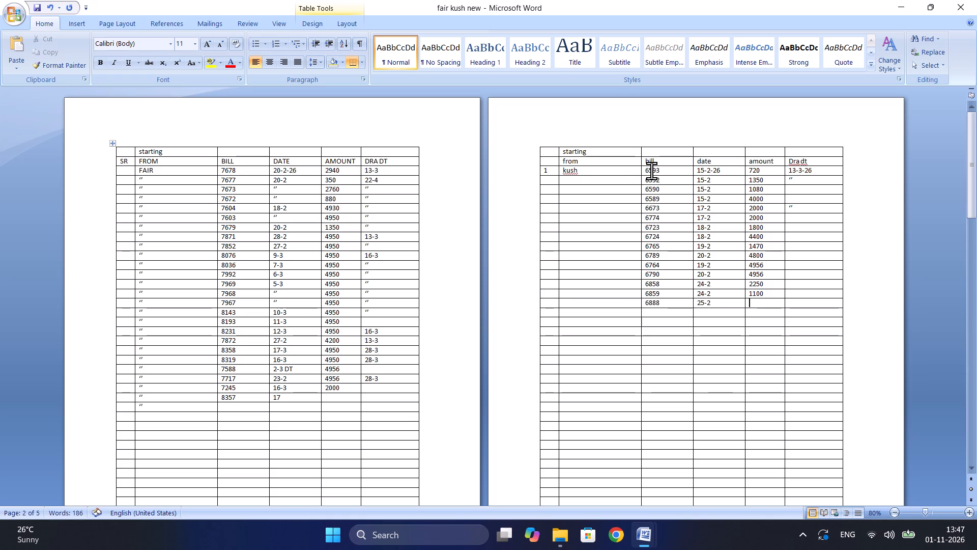
key(8)
text(40)
Fill the sixteenth entry row of the page 2 table with bill 6889, date 25-2 and amount 4000.
key(Right)
key(Right)
key(Right)
key(Right)
key(Right)
text(6889)
key(Right)
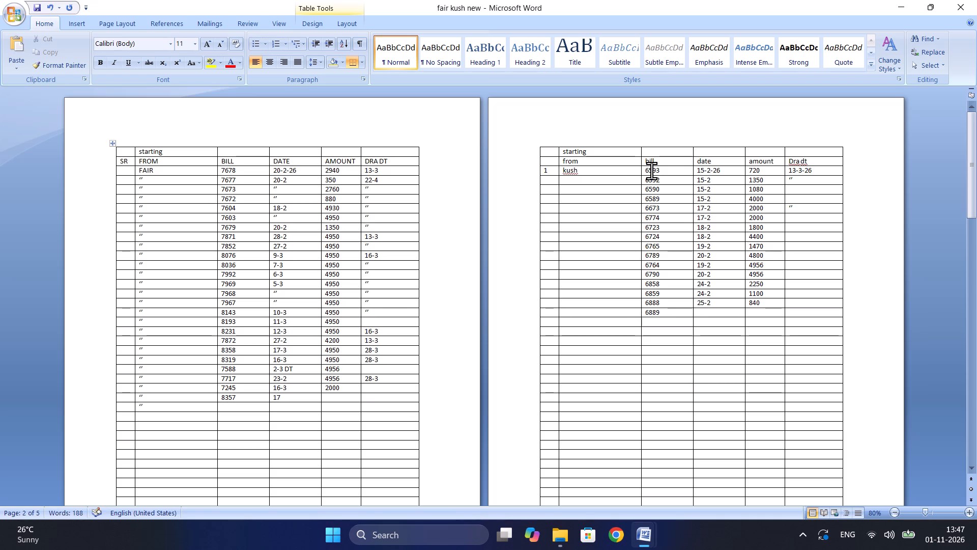
text(25-2)
key(Right)
text(4000)
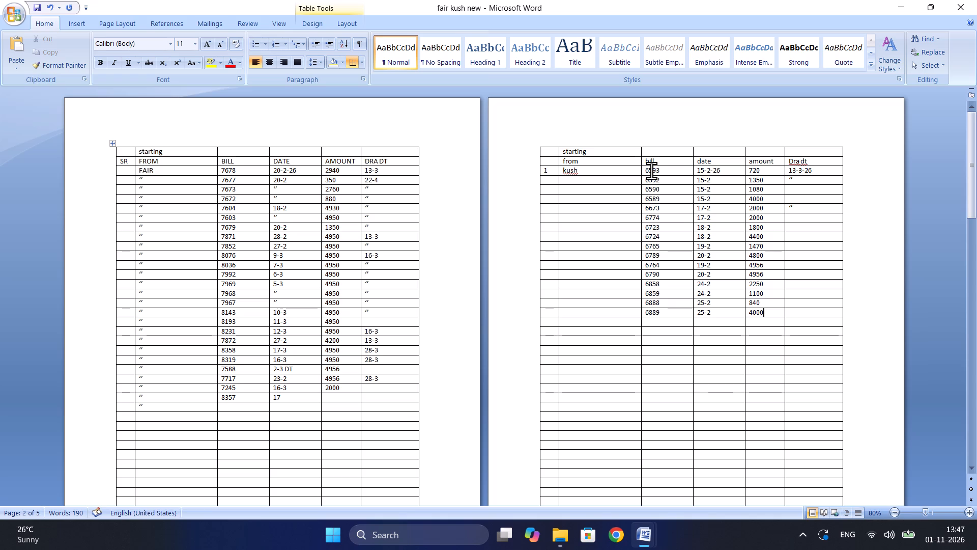
Fill the seventeenth entry row of the page 2 table with bill 6946, date 26-2 and amount 1200.
key(Right)
key(Right)
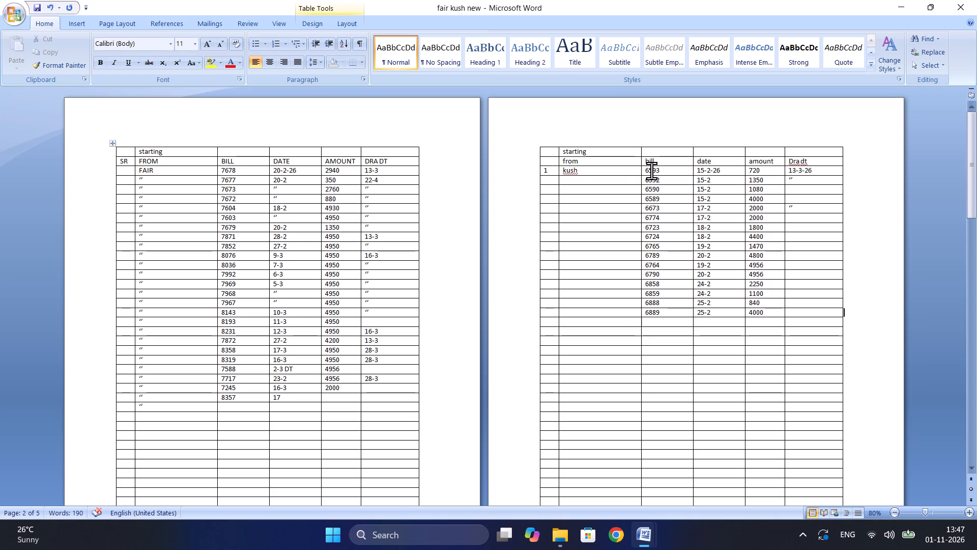
key(Right)
key(Right)
key(Right)
key(Right)
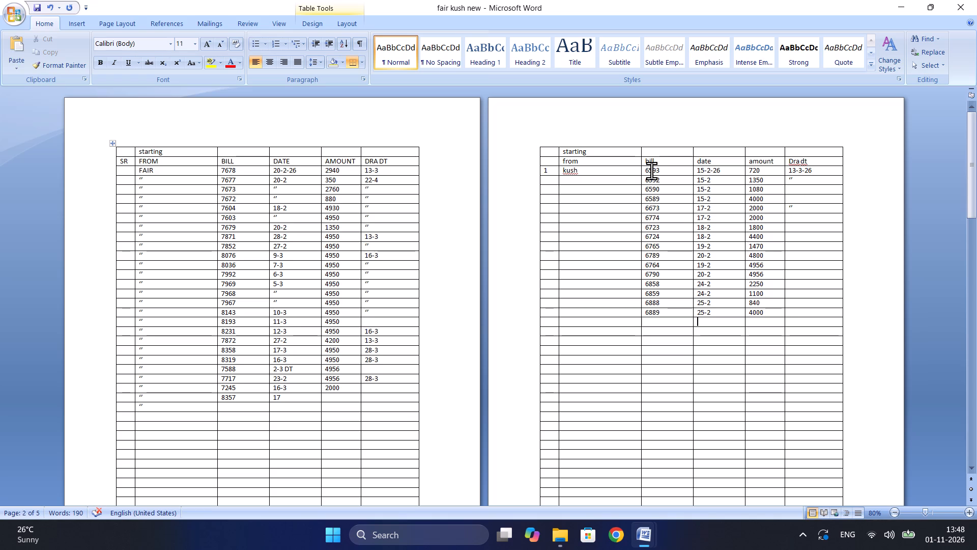
key(Left)
text(6946)
key(Right)
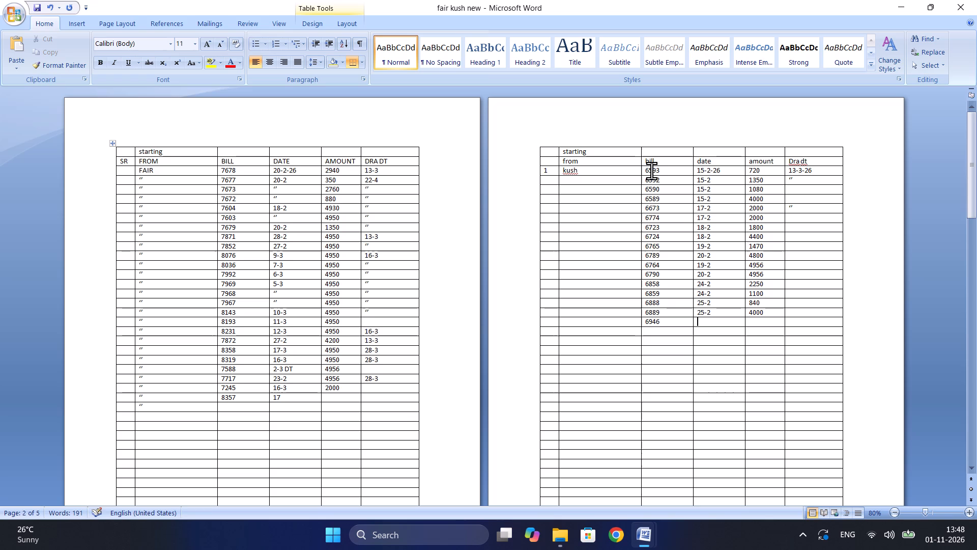
key(2)
key(6)
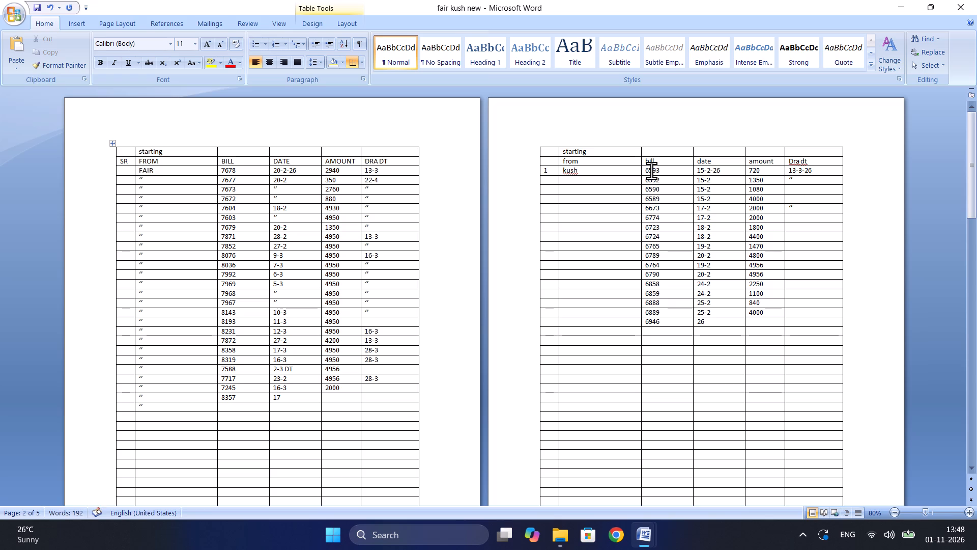
text(-2)
key(Right)
text(1200)
Fill the eighteenth entry row of the page 2 table with bill 6945, date 26-2 and amount 1100.
key(Right)
key(Right)
key(Right)
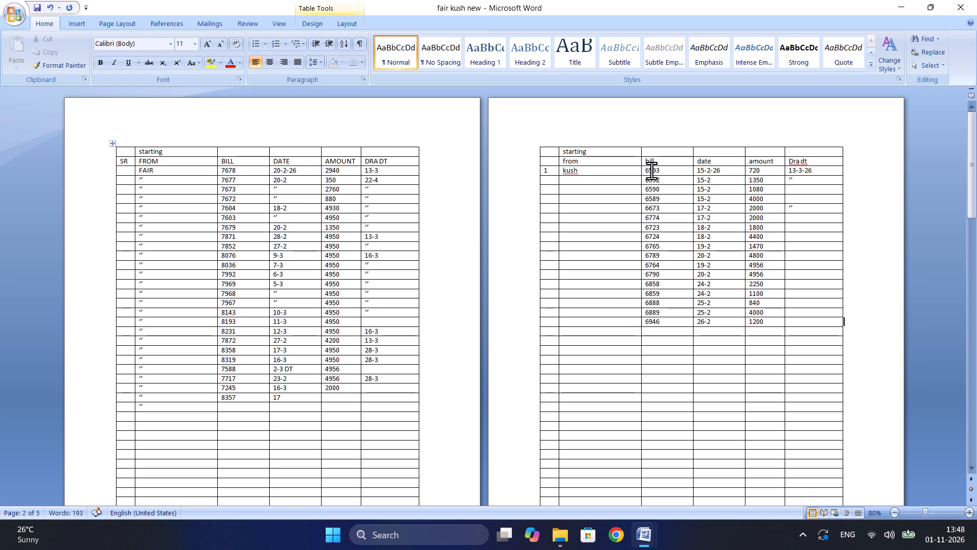
key(Right)
key(Right)
text(6945)
key(Right)
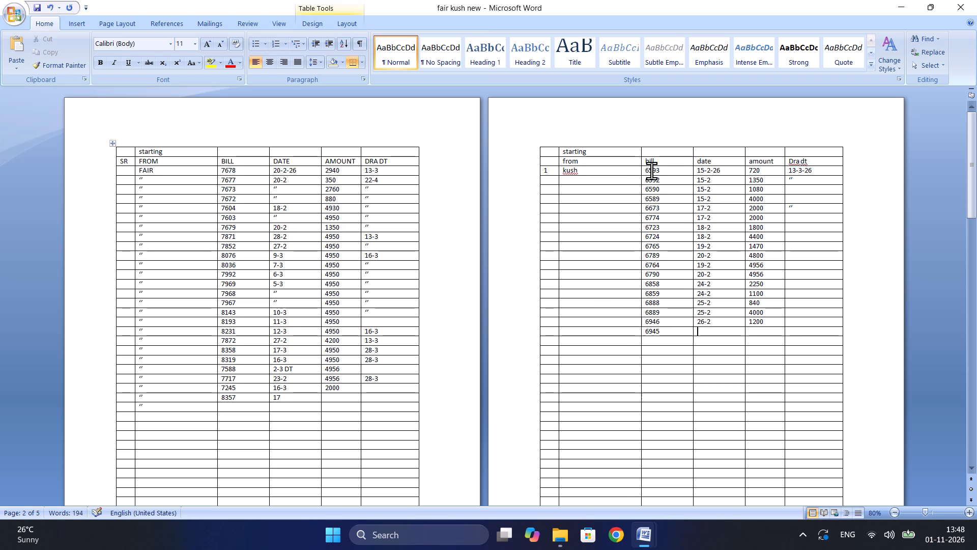
text(26-2)
key(Right)
text(1100)
Fill the nineteenth entry row of the page 2 table with bill 6547, date 13-2 and amount 4950.
key(Right)
key(Right)
key(Right)
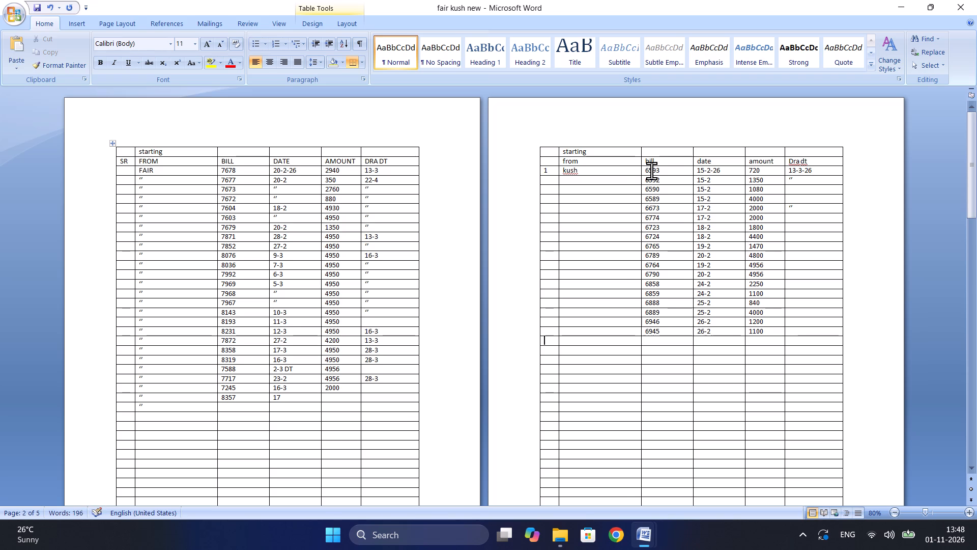
key(Right)
key(Right)
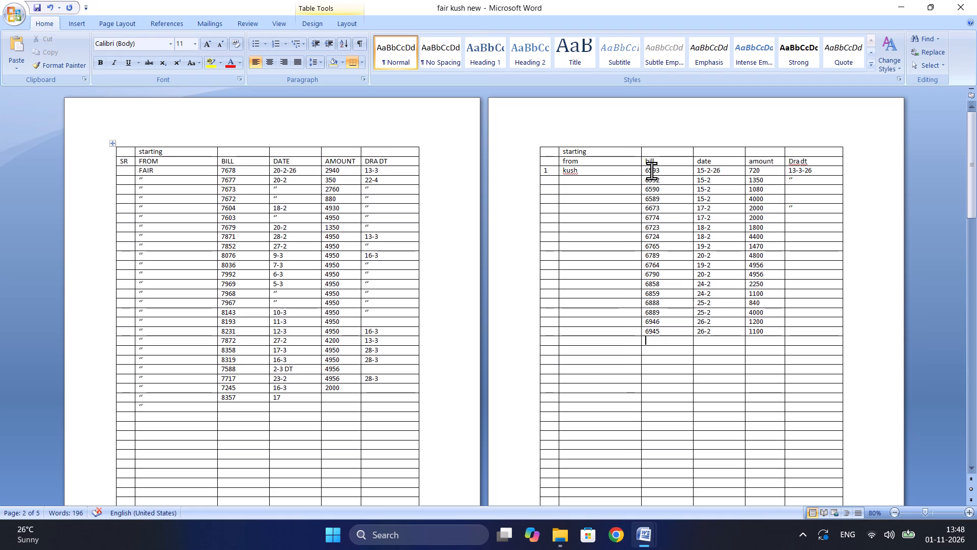
text(6547)
key(Right)
text(13-2)
key(Right)
text(4950)
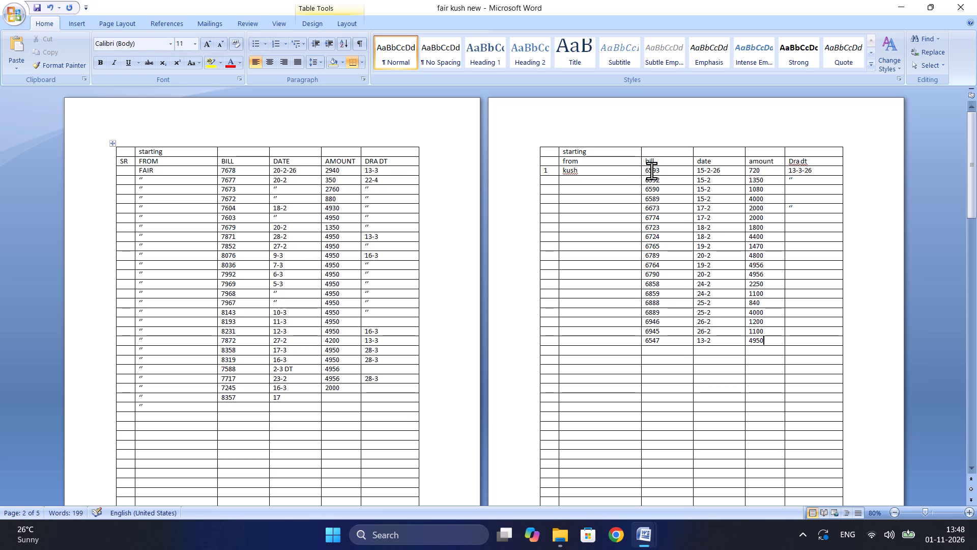
Fill the twentieth entry row of the page 2 table with bill 6591, date 15-2 and amount 4950.
key(Right)
key(Right)
key(Right)
key(Right)
key(Right)
text(65)
text(47)
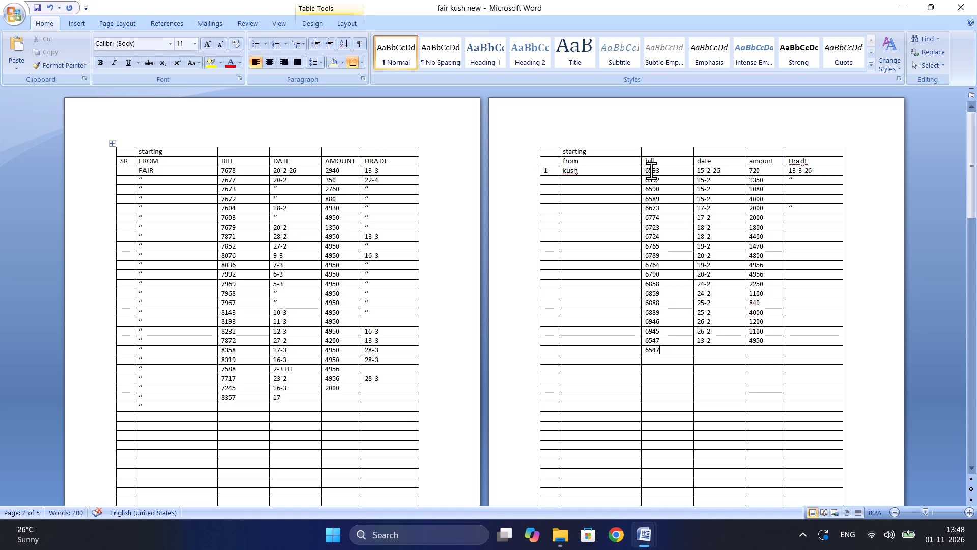
key(BackSpace)
key(BackSpace)
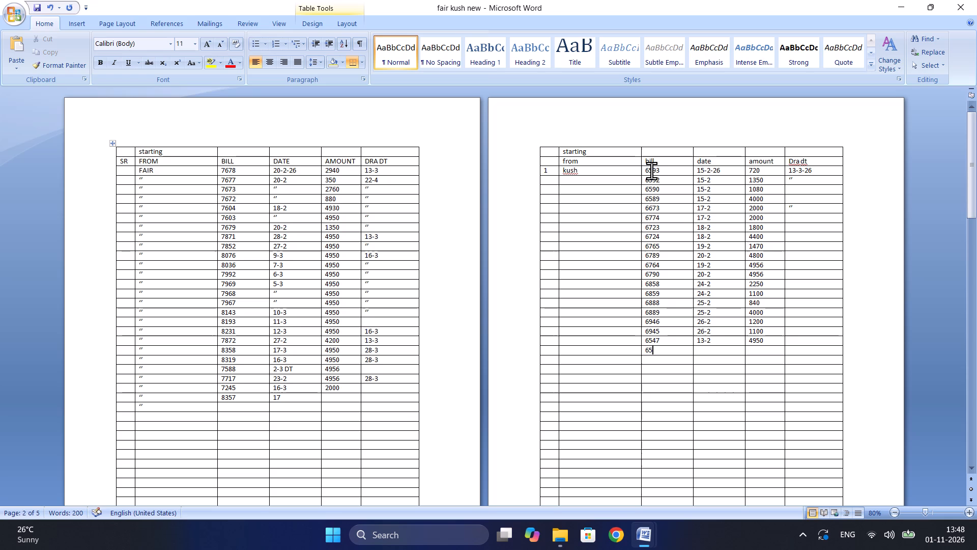
text(91)
key(Right)
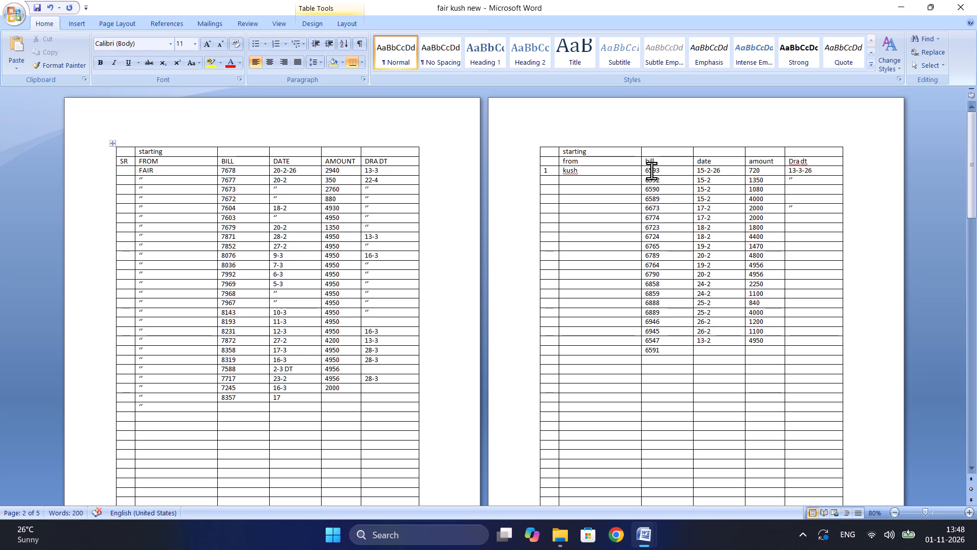
text(15-2)
key(Right)
text(4950)
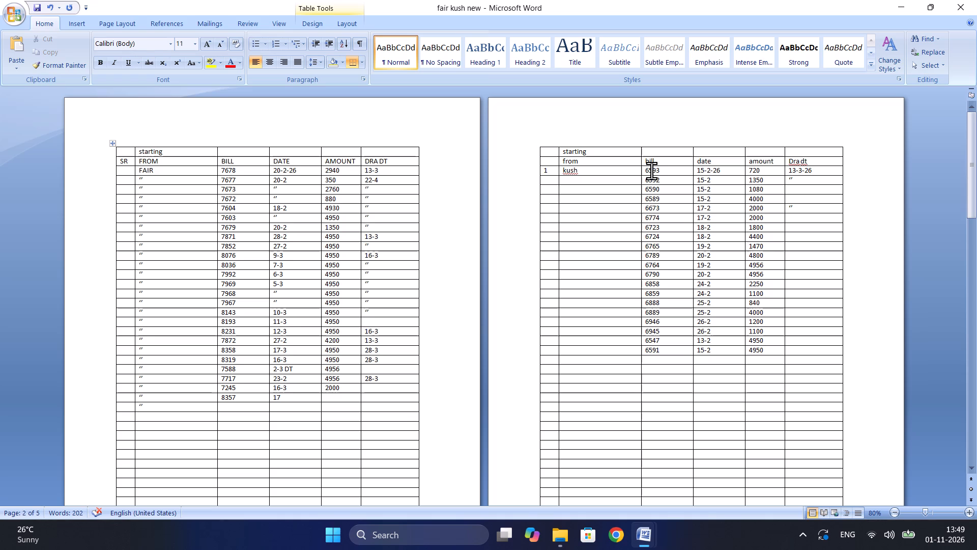
Fill the twenty-first entry row of the page 2 table with bill 6672, date 17-2 and amount 4950.
key(Right)
key(Right)
key(Right)
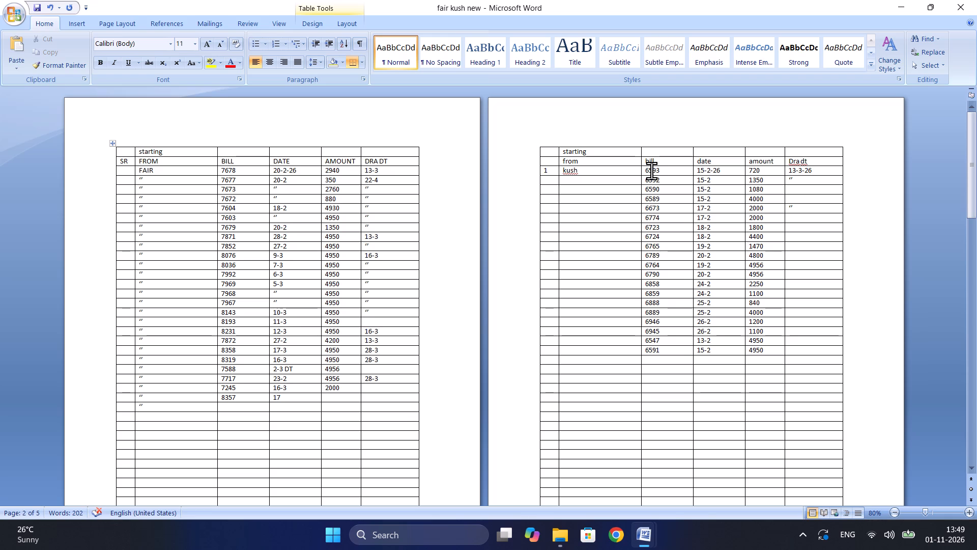
key(Right)
key(Right)
text(6672)
key(Right)
key(1)
text(7-5)
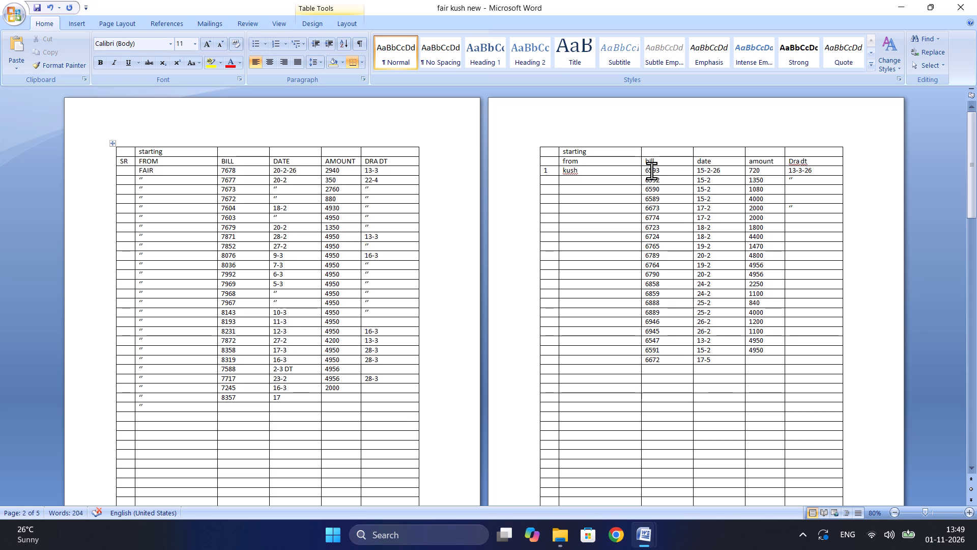
key(BackSpace)
key(2)
key(Right)
text(4950)
Fill the twenty-second entry row of the page 2 table with bill 6722, date 18-2 and amount 4950.
key(Right)
key(Right)
key(Right)
key(Right)
key(Right)
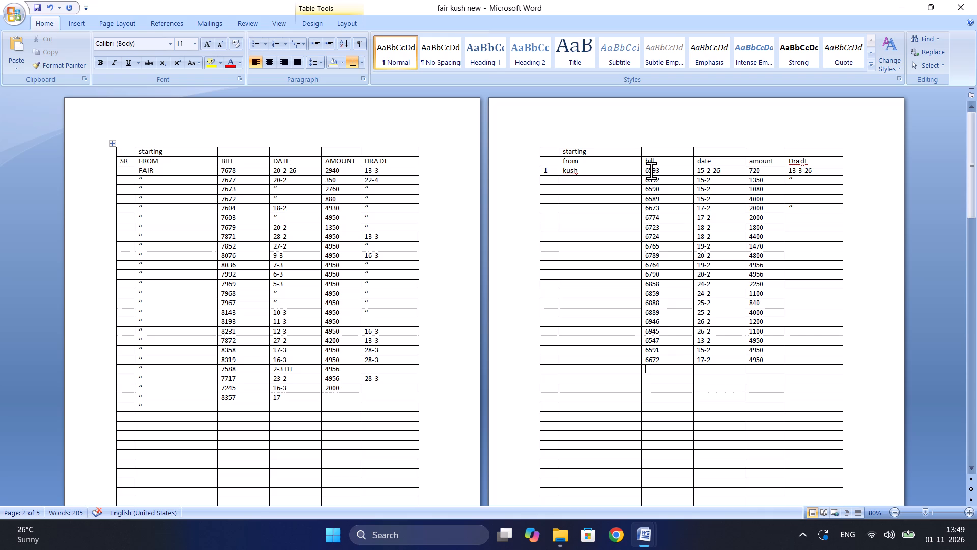
text(6722)
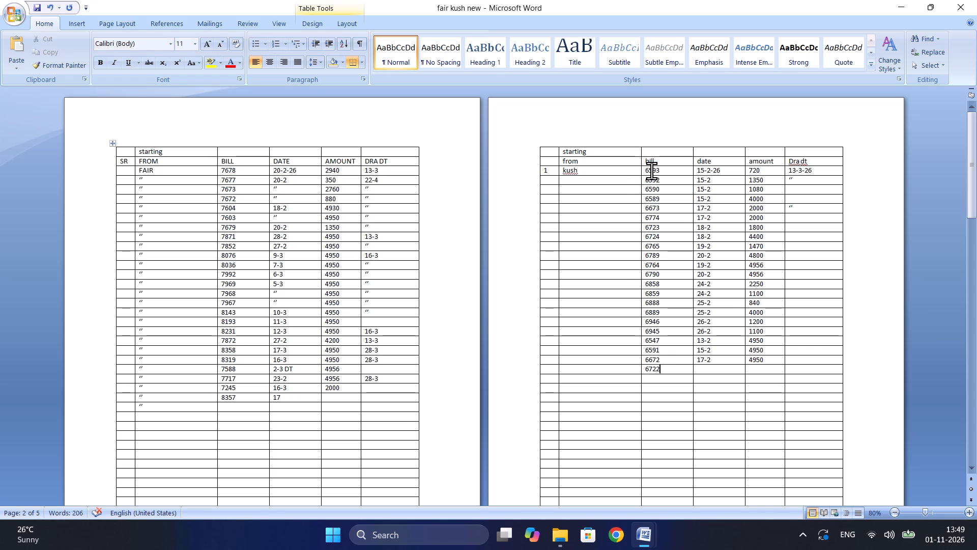
key(Right)
text(18-2)
key(Right)
key(4)
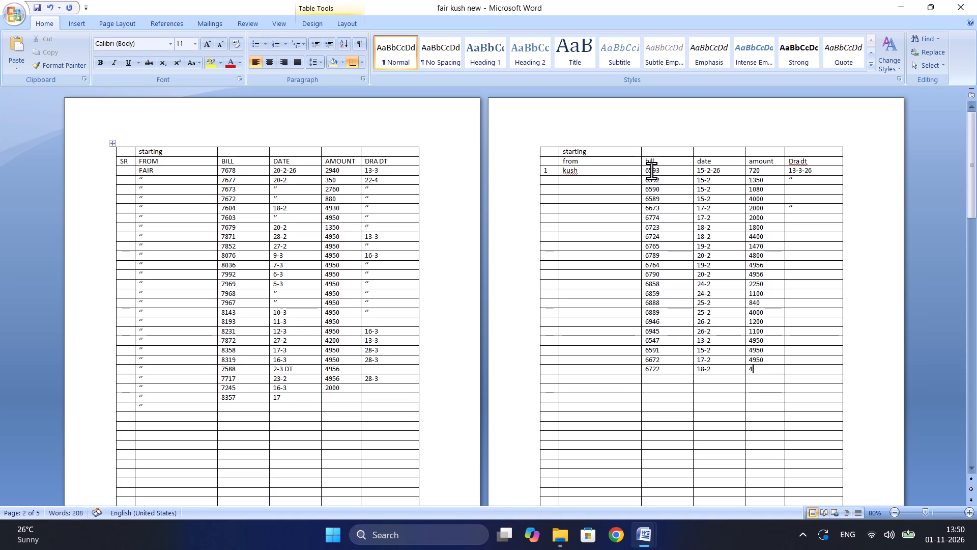
text(950)
Fill the twenty-third entry row of the page 2 table with bill 6763, date 19-2 and amount 4950.
key(Right)
key(Right)
key(Right)
key(Right)
key(Right)
key(Right)
key(Left)
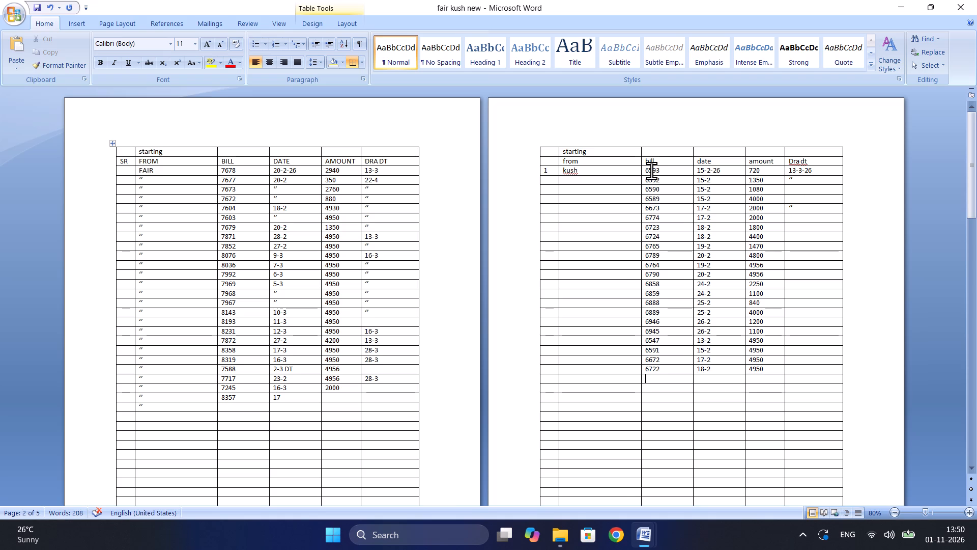
text(6763)
key(Right)
text(19-2)
key(Right)
key(1)
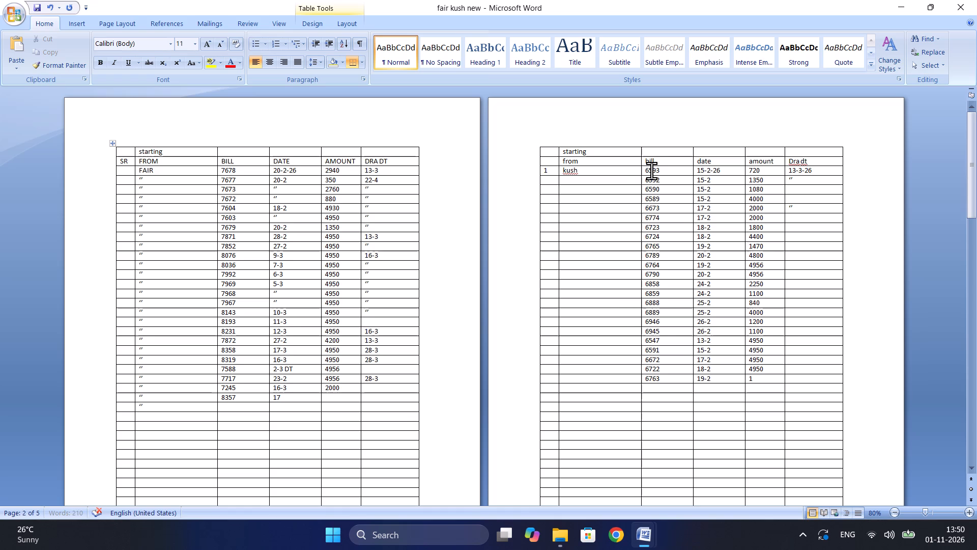
key(BackSpace)
key(4)
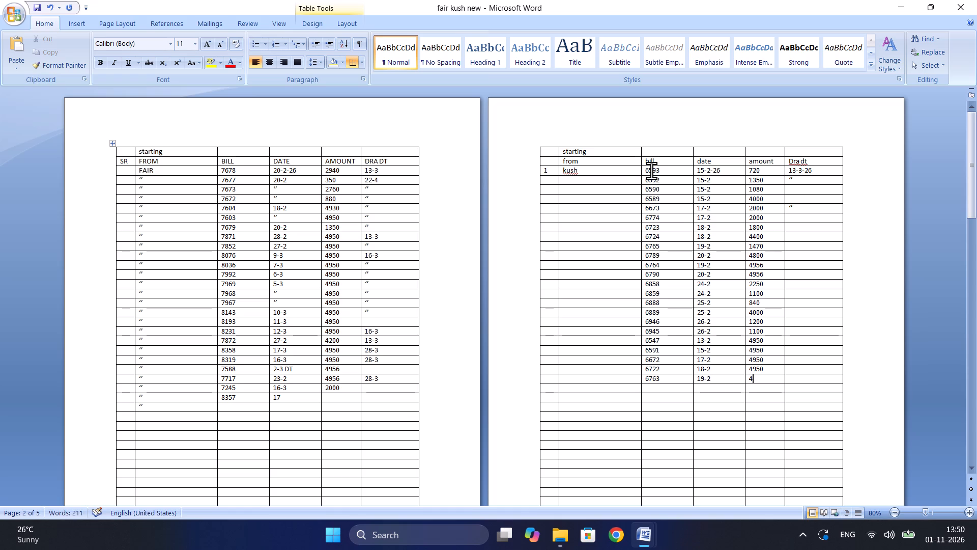
text(950)
Fill the twenty-fourth entry row of the page 2 table with bill 6824, date 23-2 and amount 4950.
key(Right)
key(Right)
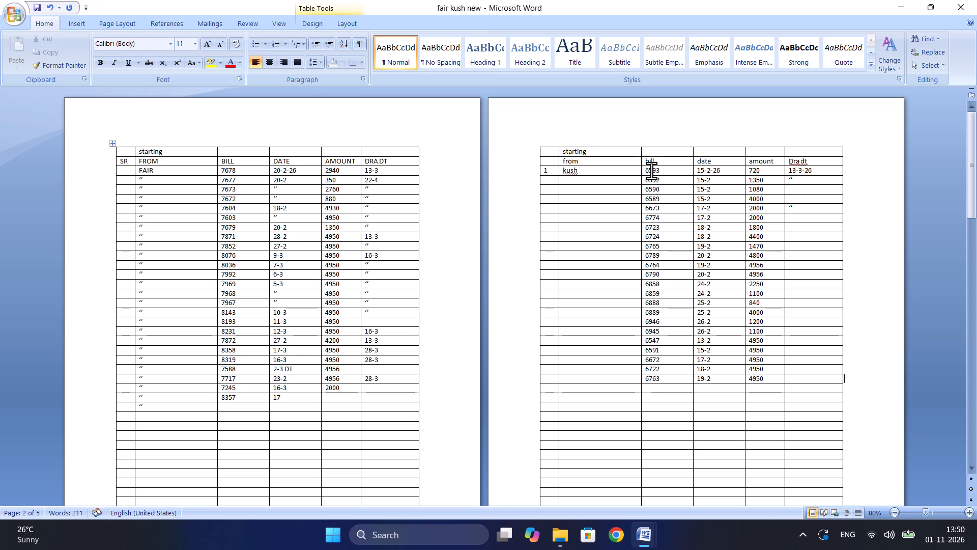
key(Right)
key(Right)
key(Right)
text(6824)
key(Right)
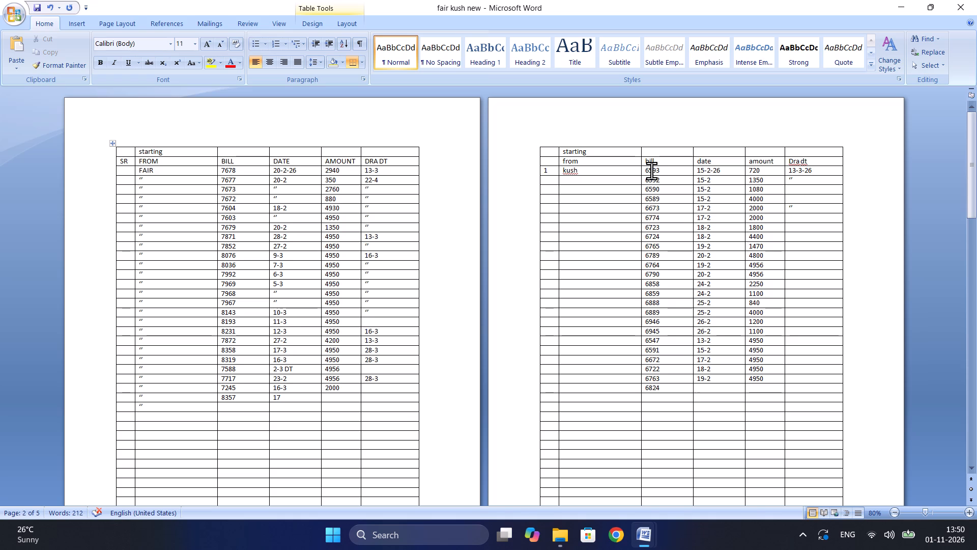
text(23-2)
key(Right)
text(49)
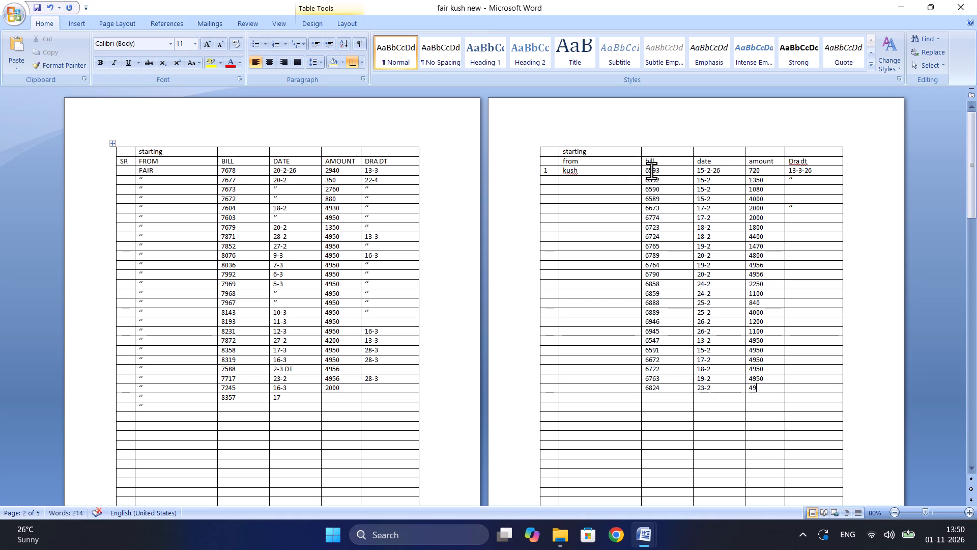
text(50)
Fill the twenty-fifth entry row of the page 2 table with bill 6857, date 24-2 and amount 4950.
key(Right)
key(Right)
key(Right)
key(Right)
key(Right)
key(Right)
key(Left)
text(685)
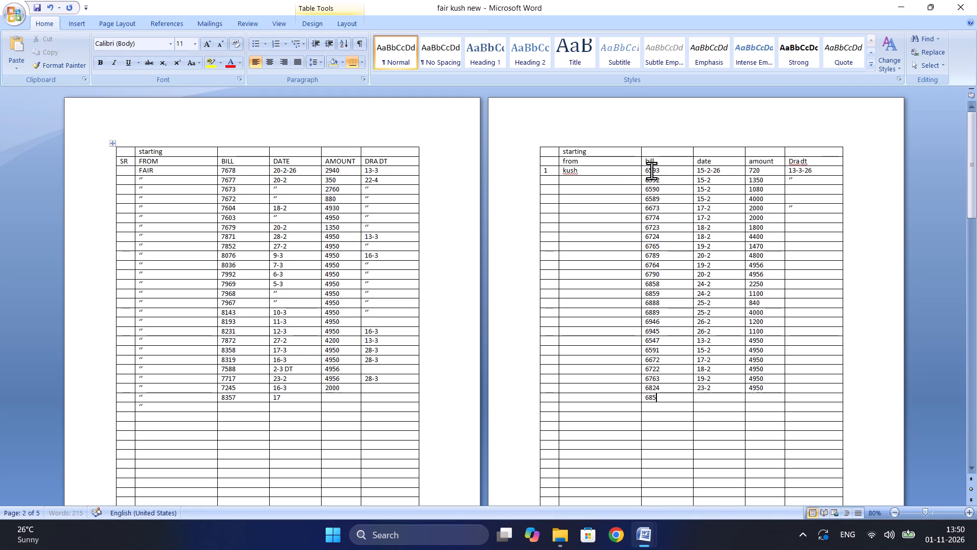
key(7)
key(Right)
text(24-2)
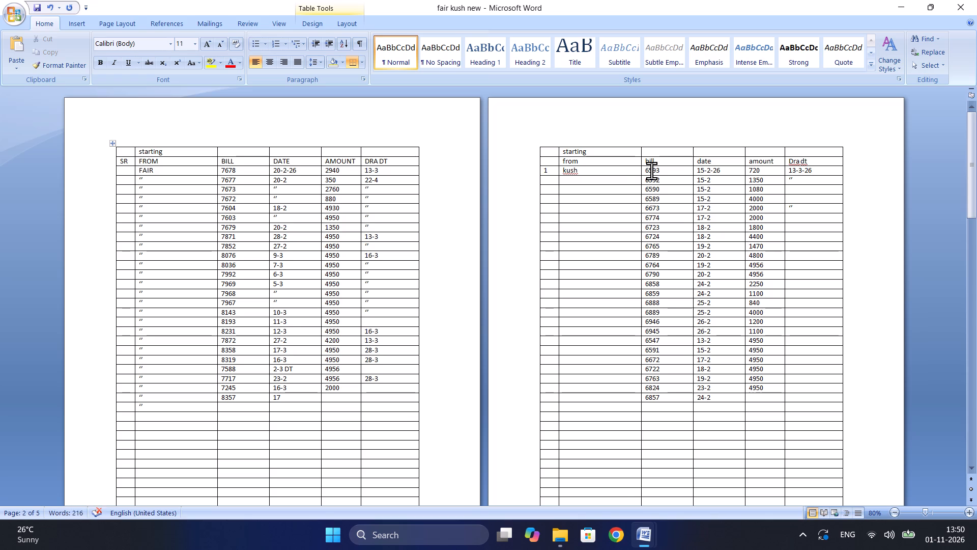
key(Right)
text(4950)
Move to the bill cell of the twenty-sixth entry row in the page 2 table.
key(Right)
key(Right)
key(Right)
key(Right)
key(Right)
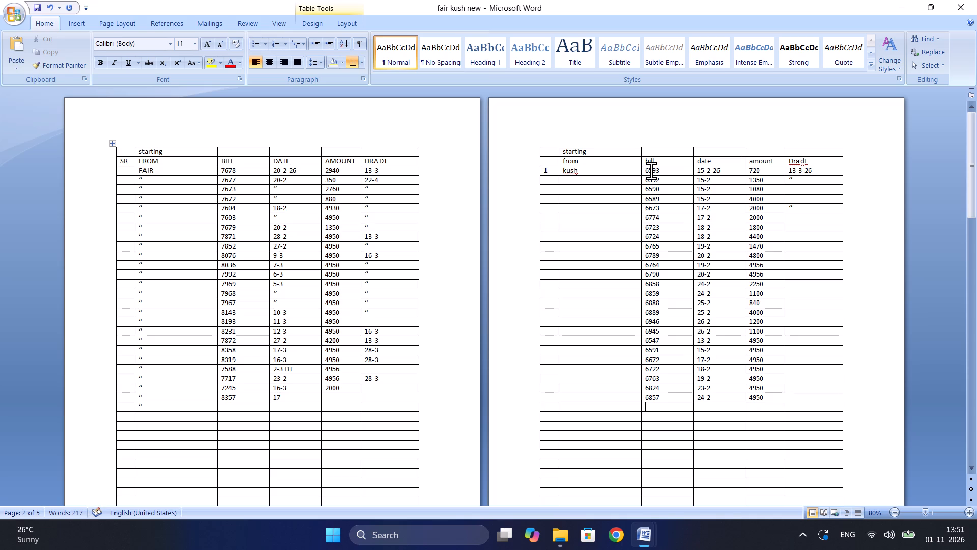
key(Right)
key(Left)
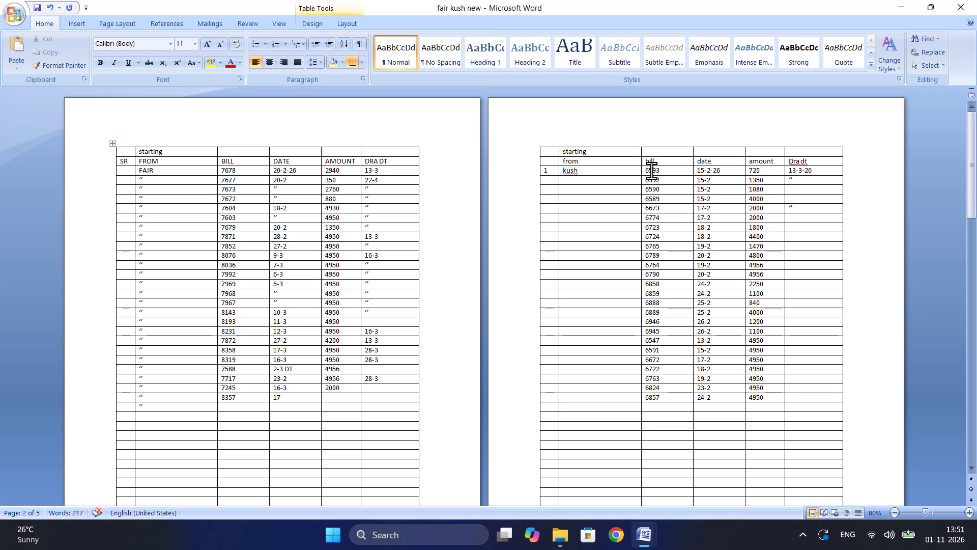
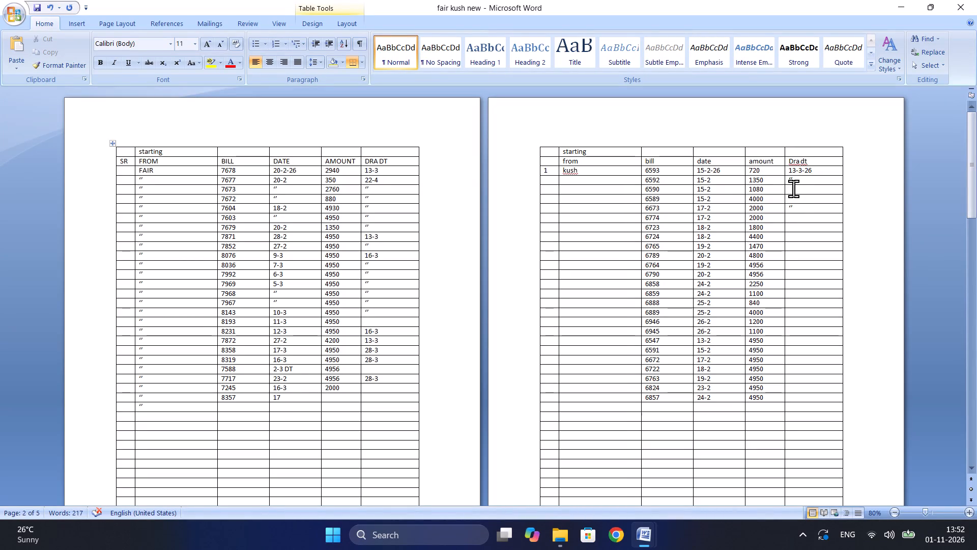
Enter ditto marks in the Dra dt cells of the page 2 table for bills 6590 and 6589.
click(793, 188)
text('')
key(Down)
text('')
Enter ditto marks in the Dra dt cells of the page 2 table from bill 6774 down to bill 6764.
key(Down)
key(Down)
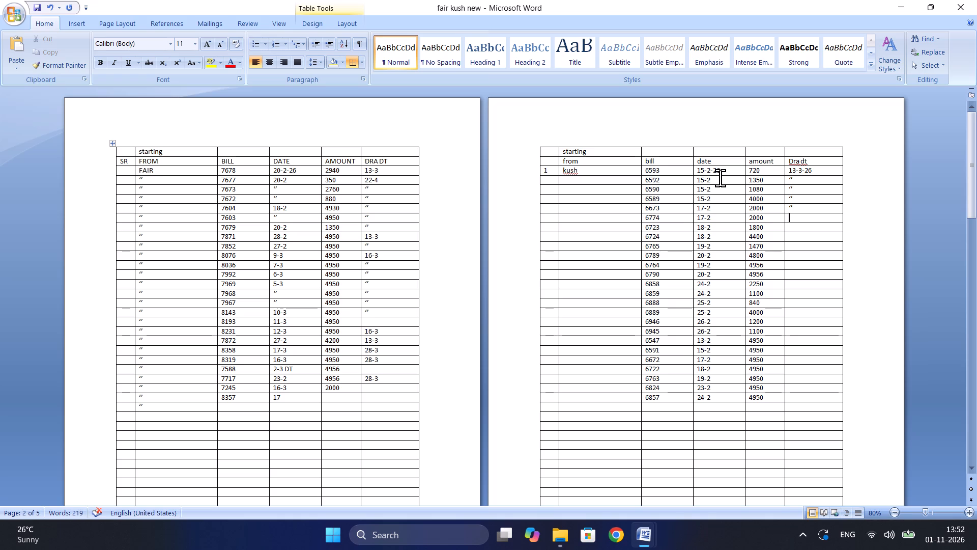
text('')
key(Down)
text('')
key(Down)
text('')
key(Down)
text('')
key(Down)
text('')
key(Down)
text('')
Enter ditto marks in the Dra dt cells of the page 2 table from bill 6790 down to bill 6945.
key(Down)
text('')
key(Down)
text('')
key(Down)
text(''')
key(Down)
text('')
key(Down)
text('')
key(Down)
text('')
key(Down)
text('')
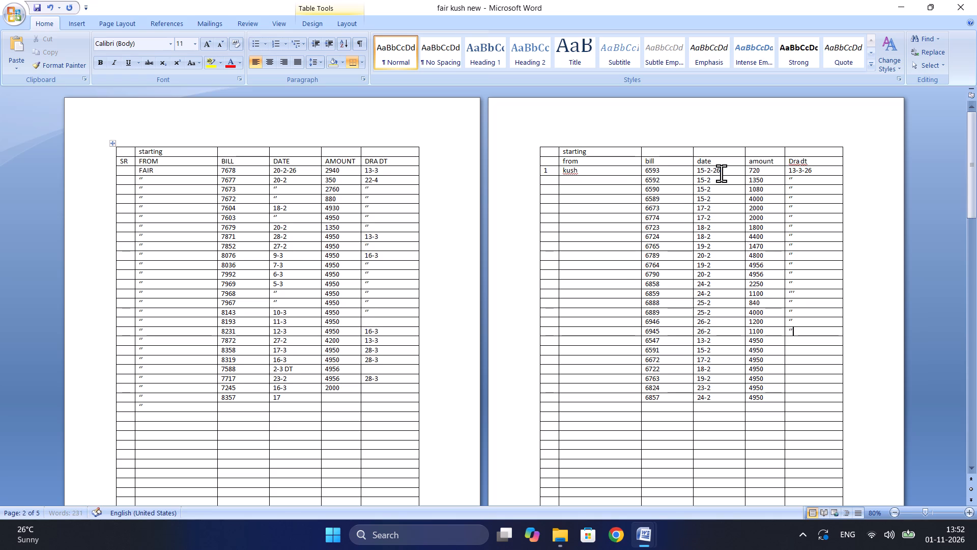
Enter ditto marks in the Dra dt cells of the page 2 table for bills 6547, 6591 and 6672.
key(Down)
text(''')
key(Down)
text('')
key(Down)
text('')
key(Down)
key(Up)
text('')
Enter ditto marks in the Dra dt cells of the page 2 table from bill 6722 down to the twenty-sixth entry row.
key(Down)
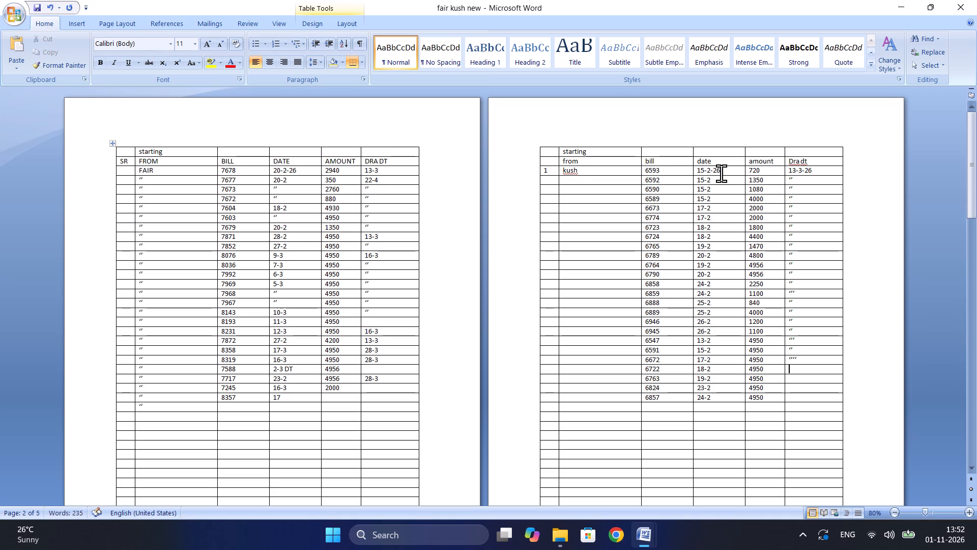
text('')
key(Down)
text('')
key(Down)
text('')
key(Down)
text('')
key(Down)
text('')
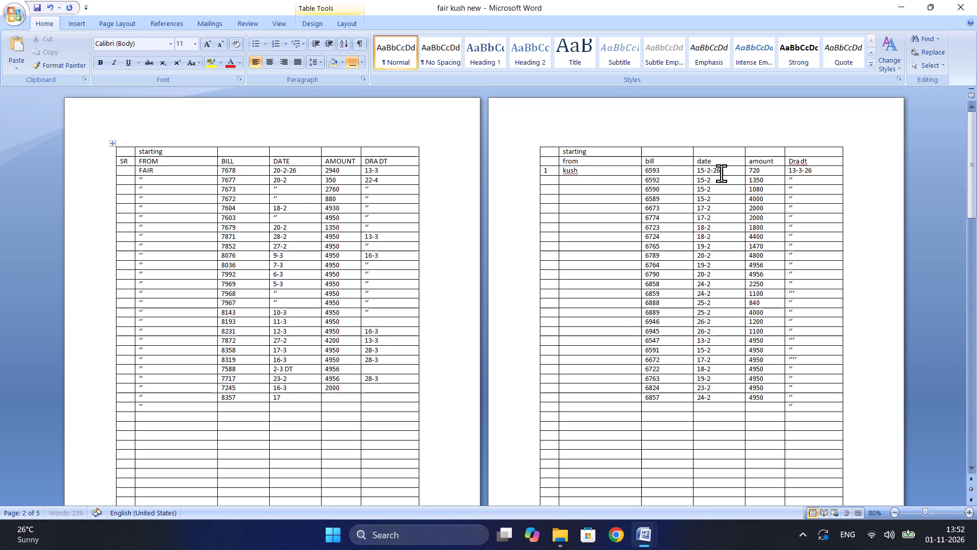
Enter bill 6887 in the twenty-sixth entry row of the page 2 table.
key(Left)
key(Left)
key(Left)
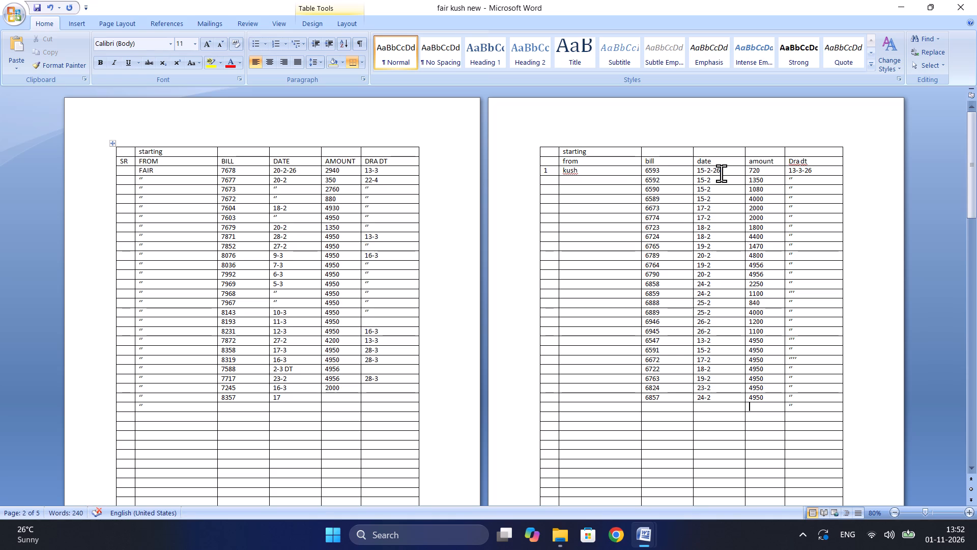
key(Left)
key(Left)
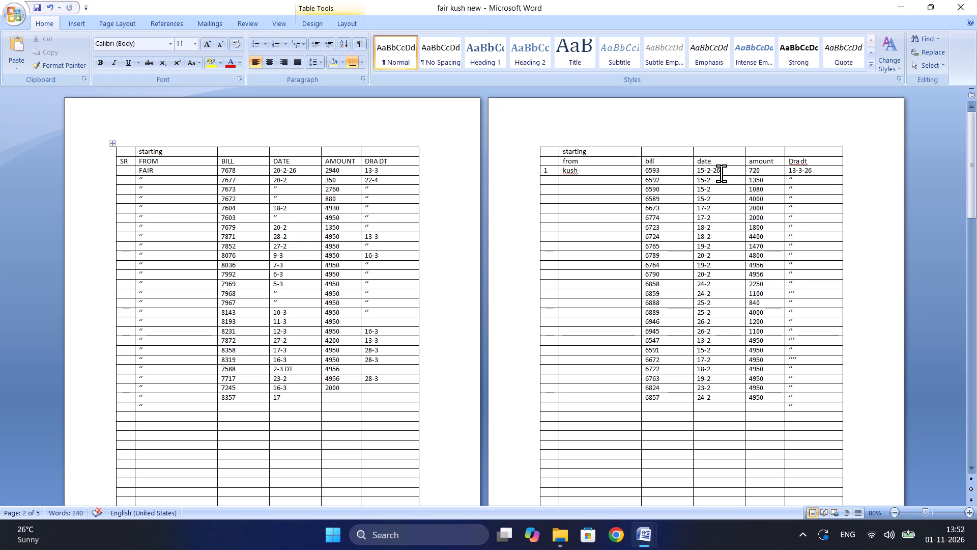
text(6887)
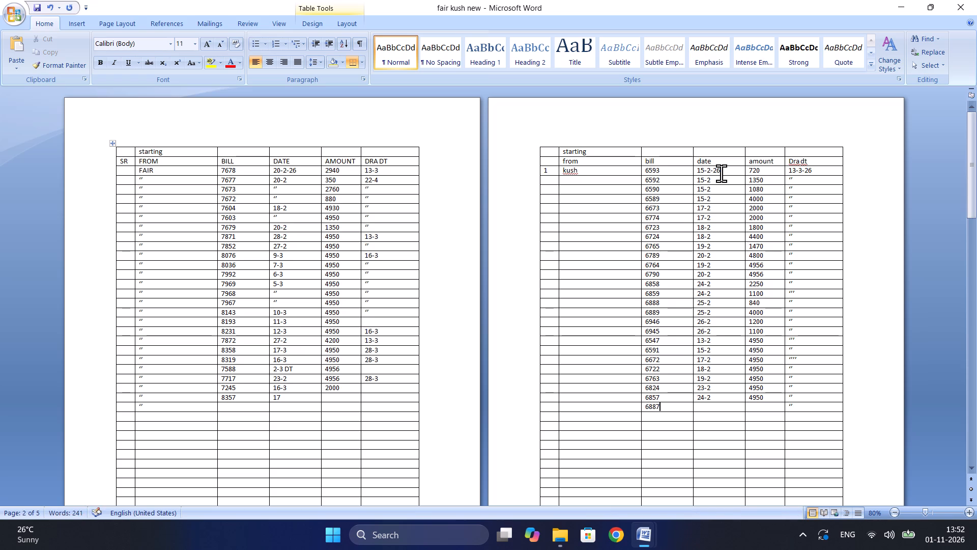
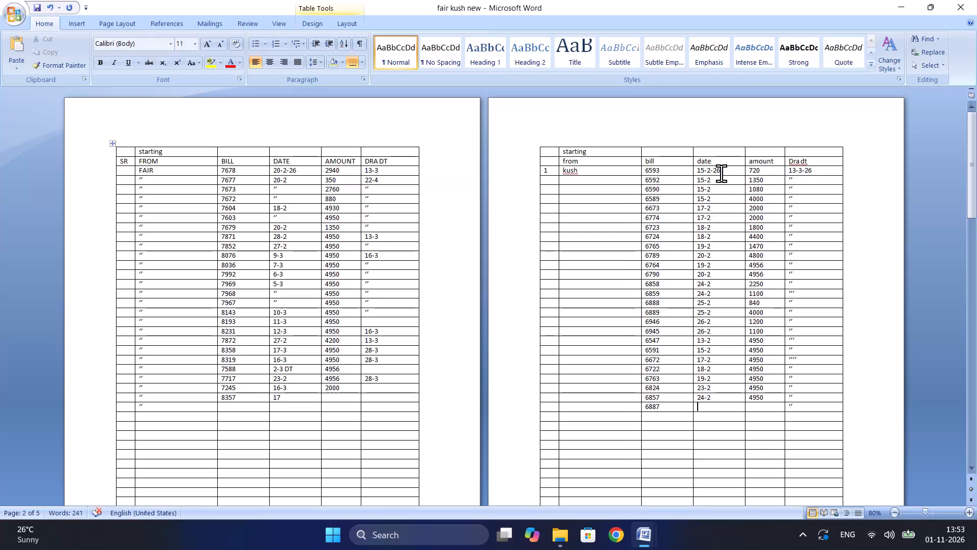
Enter date 25-2 and amount 4950 for bill 6887 in the page 2 table.
text(25-2)
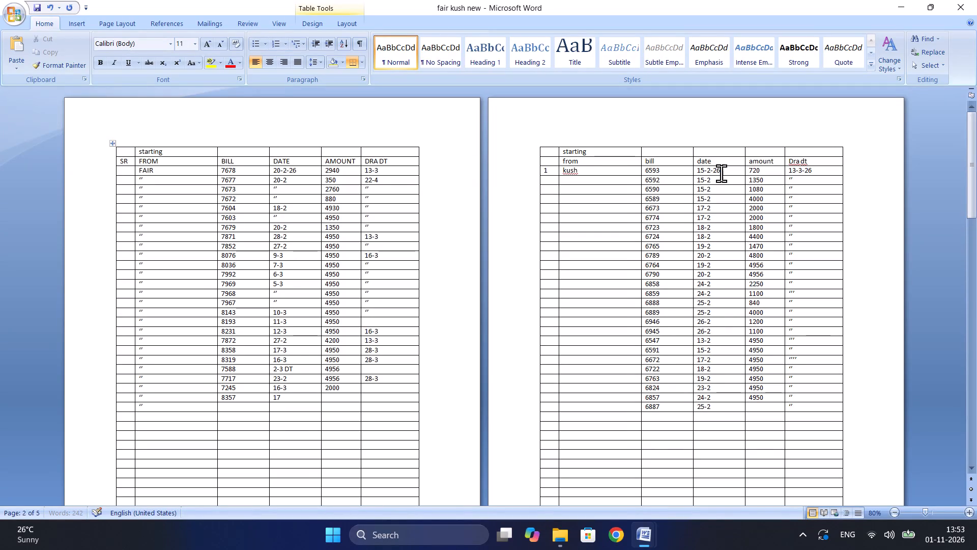
key(Right)
text(4950)
key(Right)
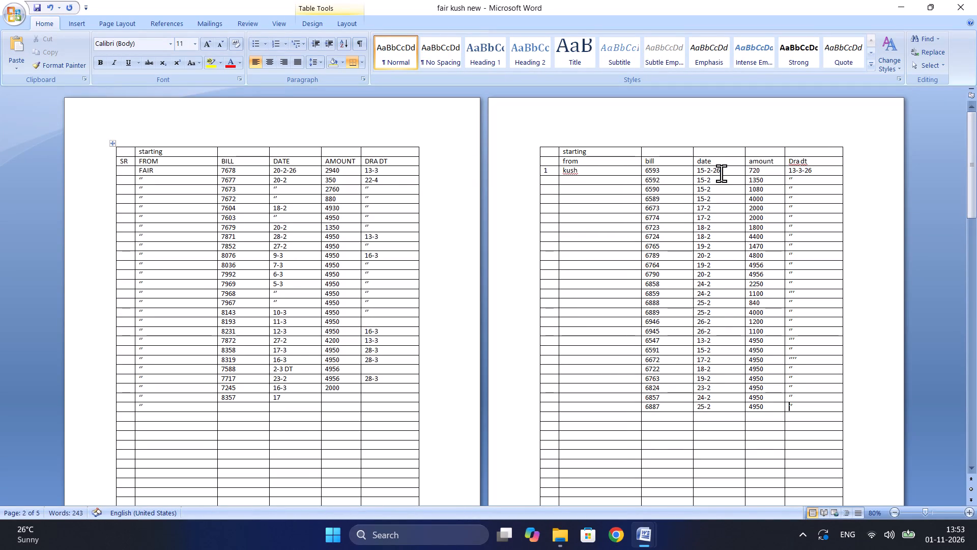
Fill the row below bill 6887 with bill 6947, date 26-2, amount 4950 and a ditto mark for Dra dt.
key(Right)
key(Right)
key(Down)
key(Left)
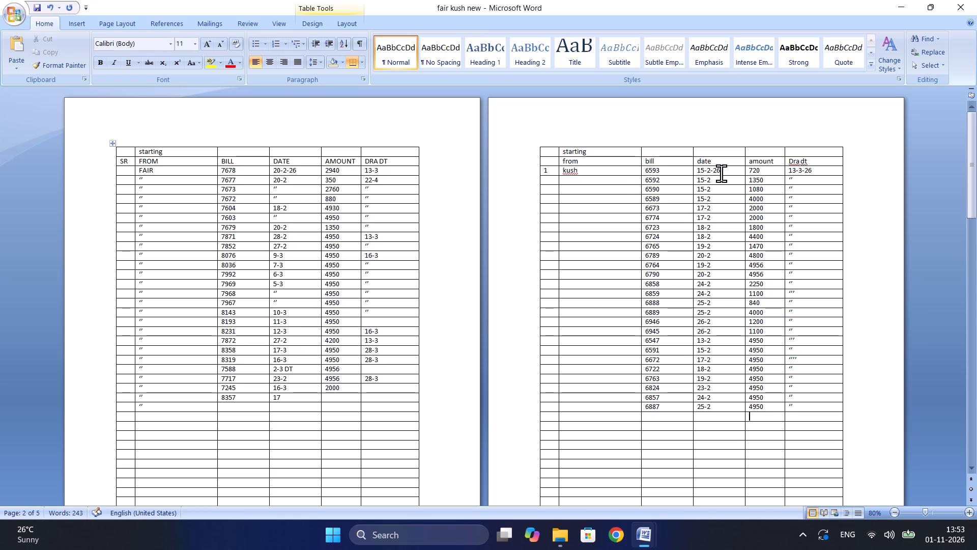
key(Left)
key(Left)
text(69)
text(47)
key(Right)
text(26-2)
key(Right)
text(4950)
key(Right)
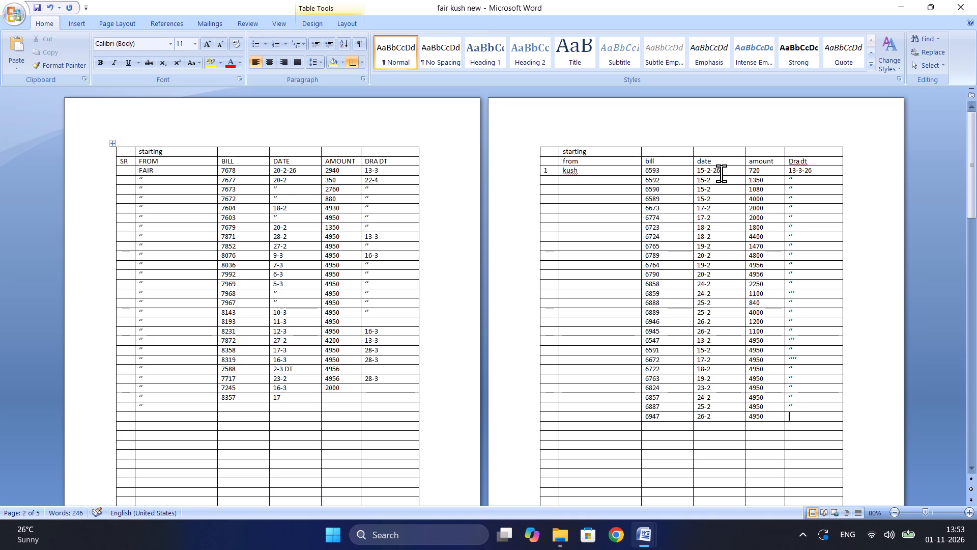
text('')
Go to the empty bill cell below bill 6947 in the page 2 table.
key(Down)
key(Left)
key(Left)
key(Left)
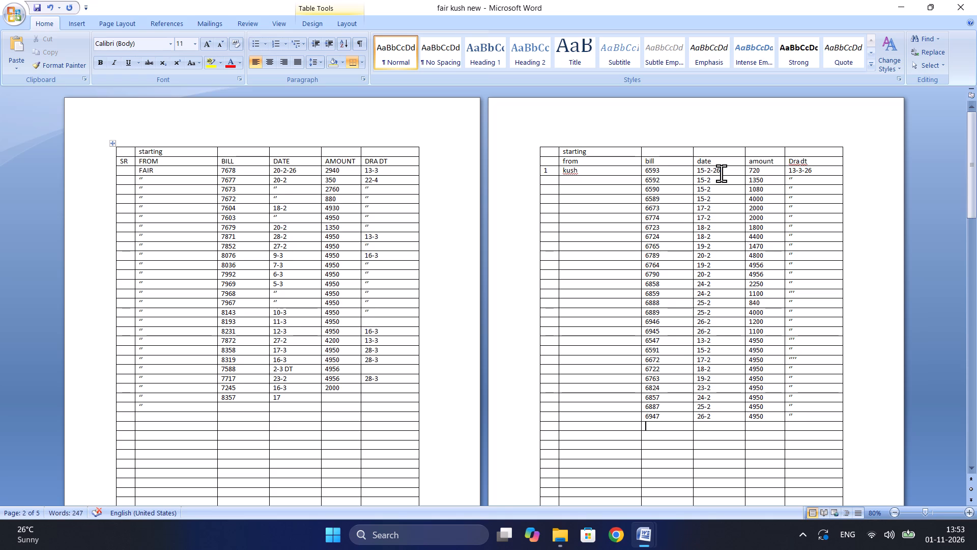
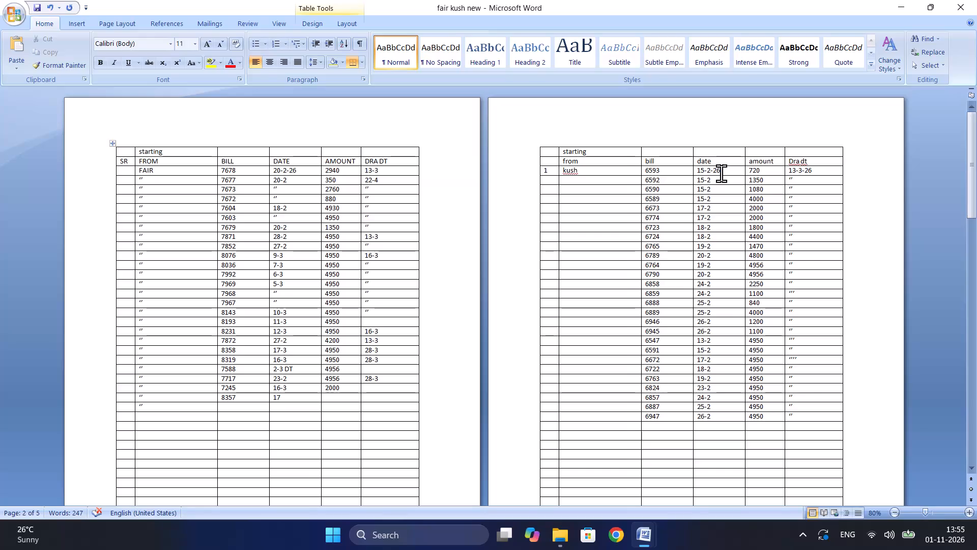
Enter bill 6948 in the bill cell below bill 6947 in the page 2 table.
key(Down)
text(6948)
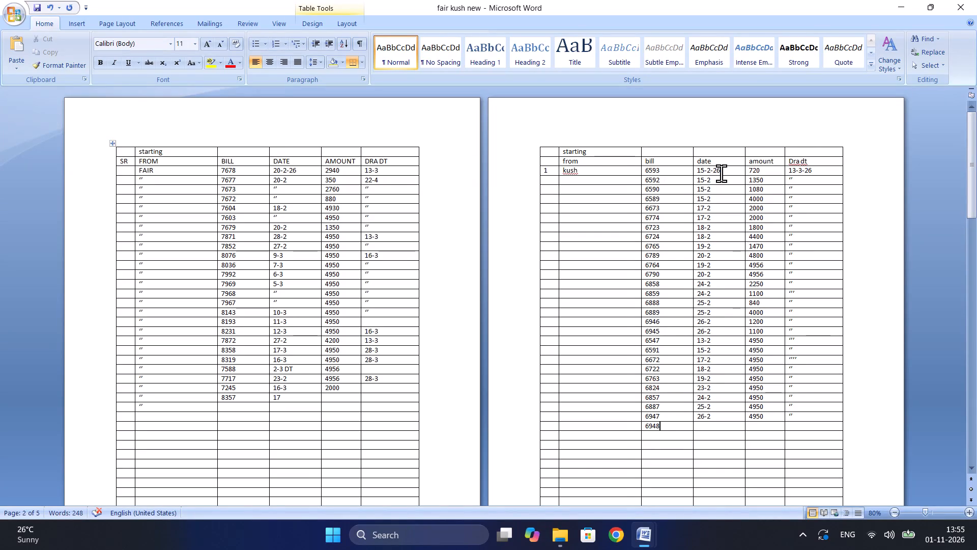
Enter the note "Bill no clear karna dout" in the from cell of the bill 6948 row.
key(Right)
key(Left)
key(Left)
key(Left)
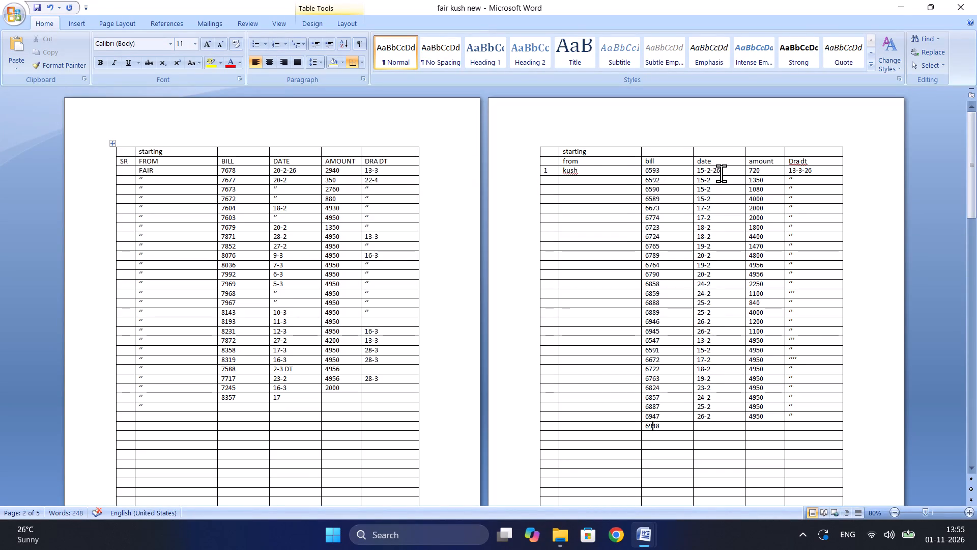
key(Left)
key(Left)
key(Left)
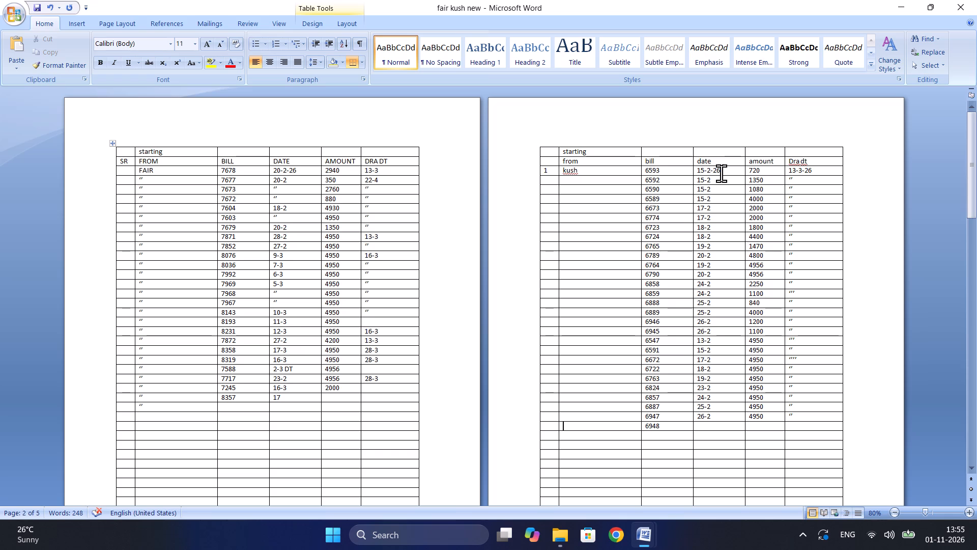
text(bill no)
key(space)
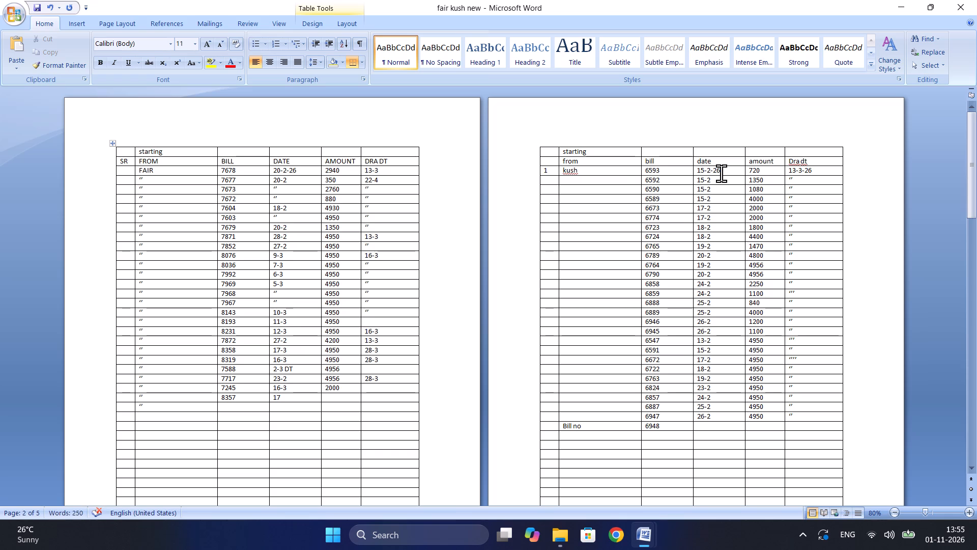
text(clear)
key(space)
key(k)
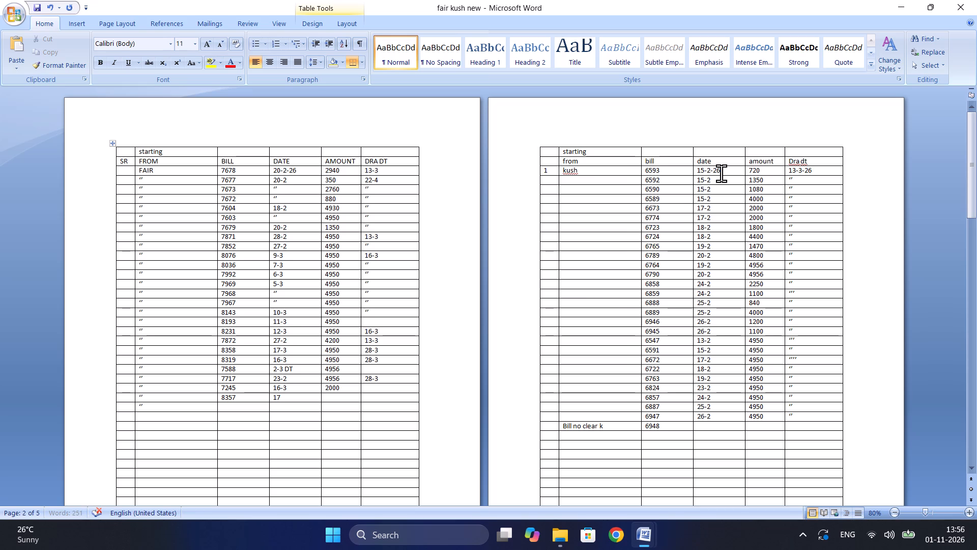
text(arna)
key(space)
key(d)
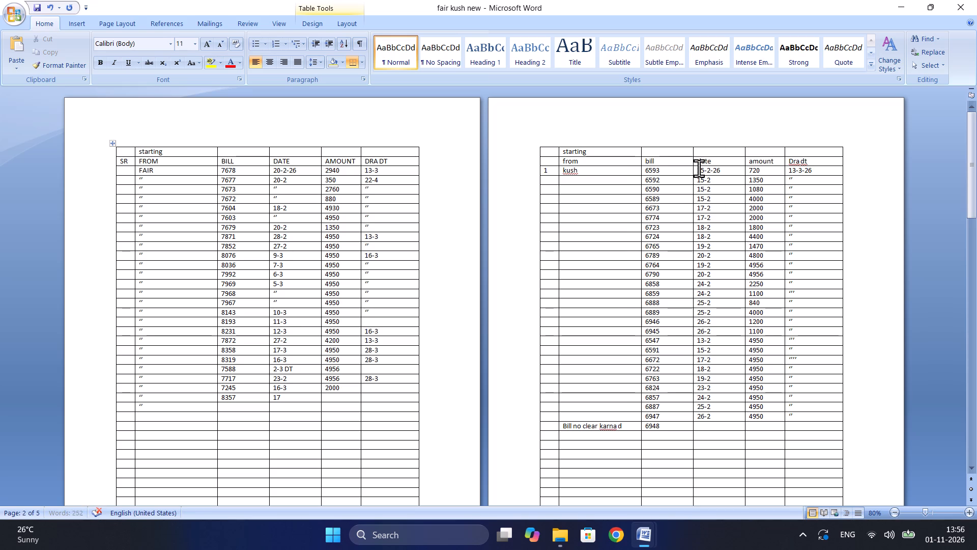
key(u)
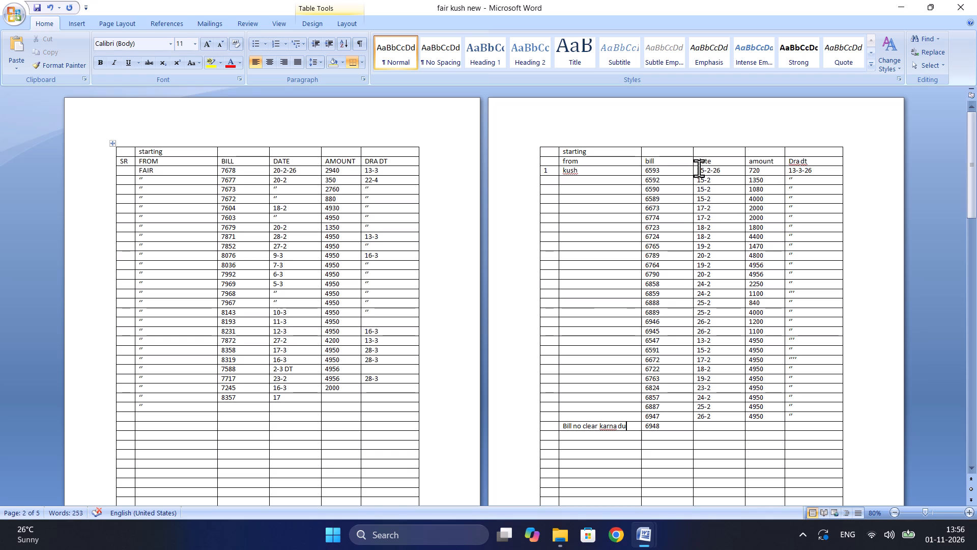
key(BackSpace)
text(out)
Enter date 27-2 and amount 4500 for bill 6948 in the page 2 table.
key(Right)
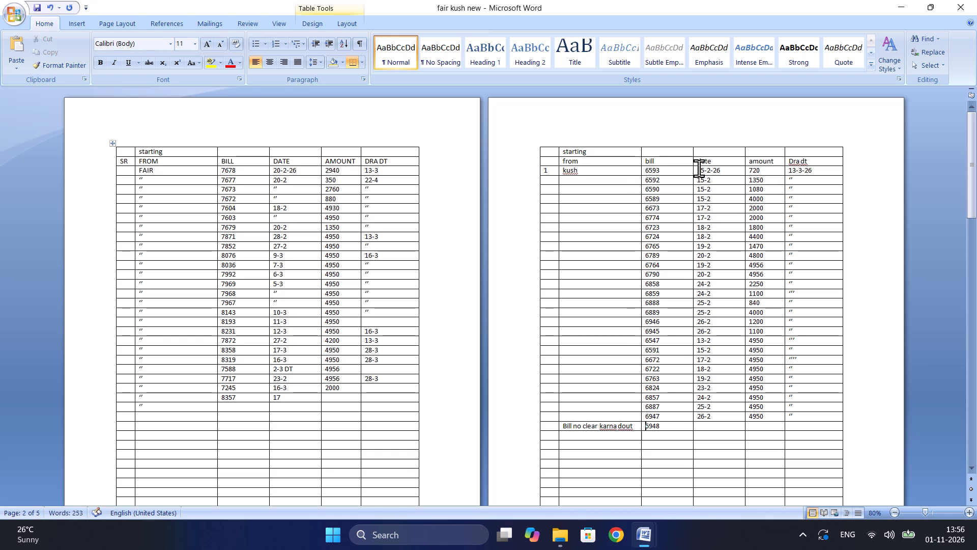
key(Right)
key(Right)
key(Right)
key(Right)
key(Right)
key(Right)
key(Left)
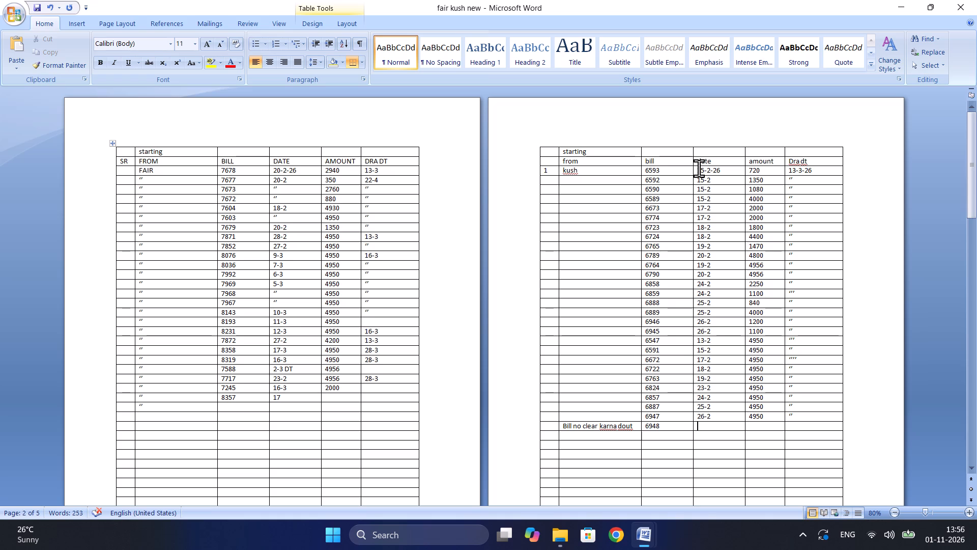
text(27-2)
key(Right)
text(4500)
key(Right)
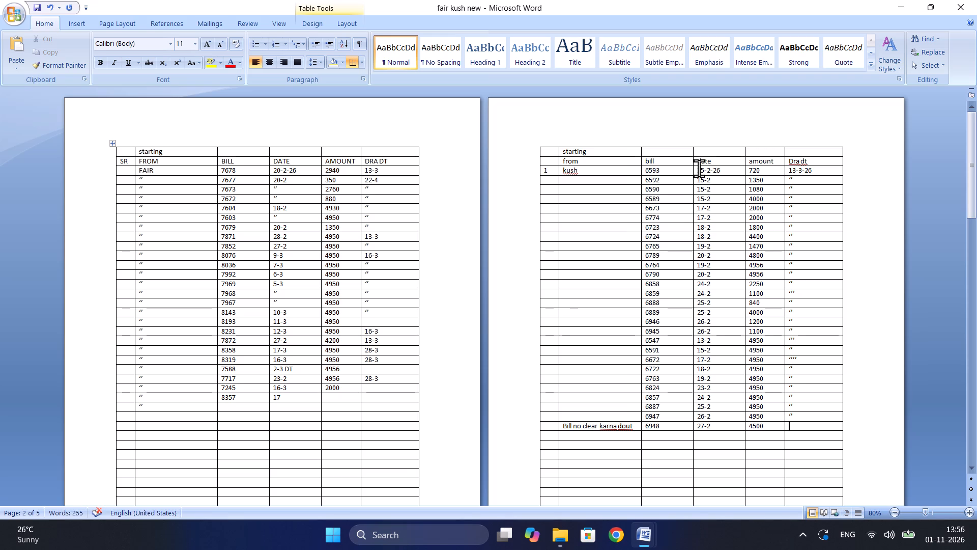
Fill the row below bill 6948 with bill 7015, date 28-2 and amount 9800.
key(Down)
key(Left)
key(Left)
key(Left)
click(662, 435)
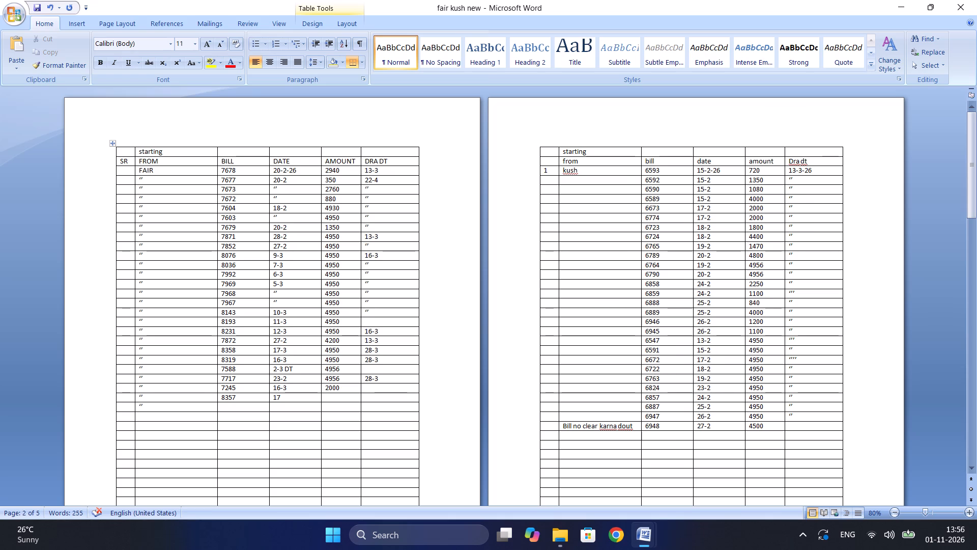
text(7015)
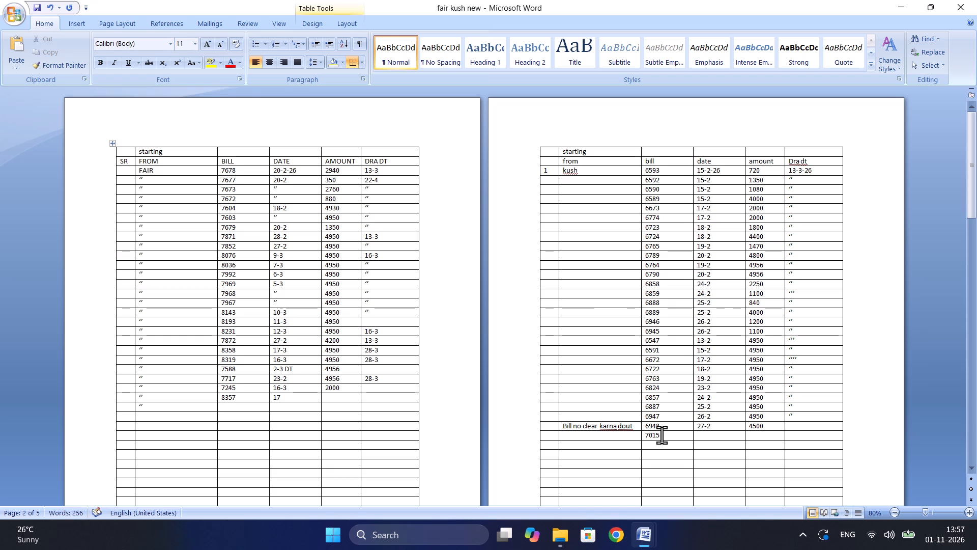
key(Right)
text(28-2)
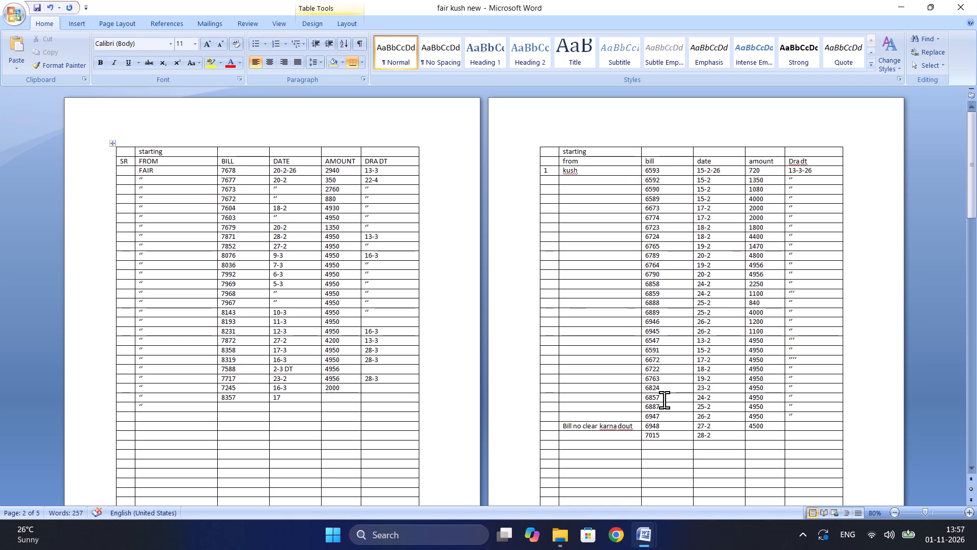
key(Right)
text(9800)
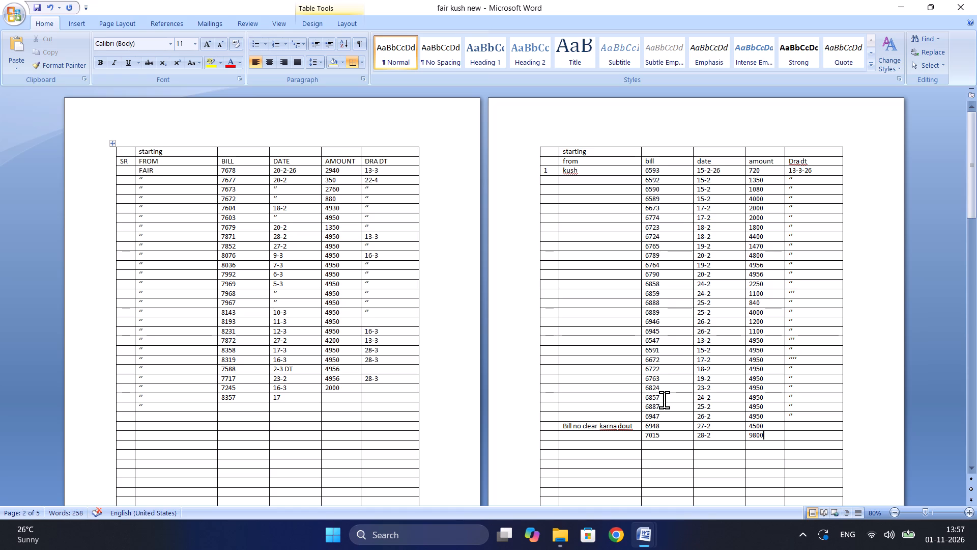
Fill the row below bill 7015 with bill 7014, date 28-2 and amount 4200.
key(Down)
key(Left)
key(Left)
text(7014)
key(Right)
text(28-2)
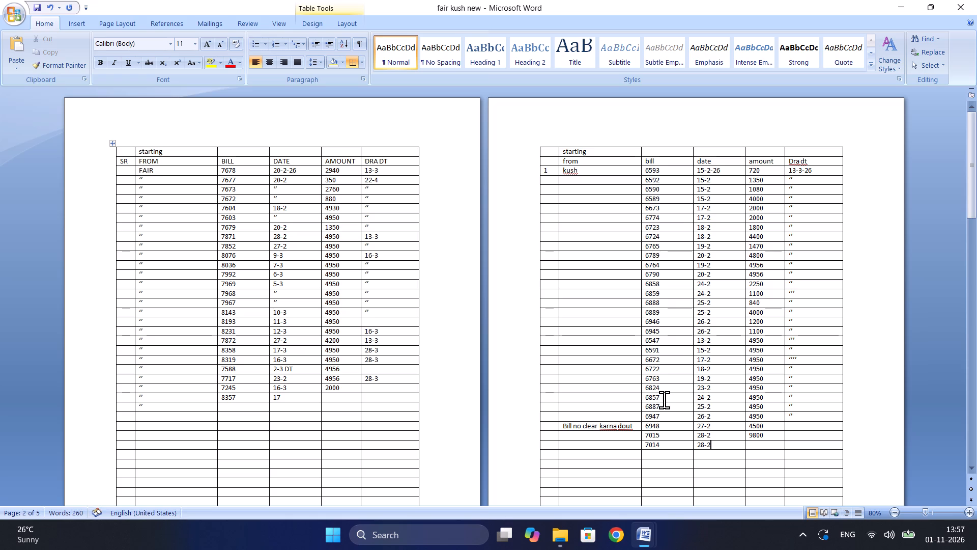
key(Right)
text(42)
text(00)
key(Down)
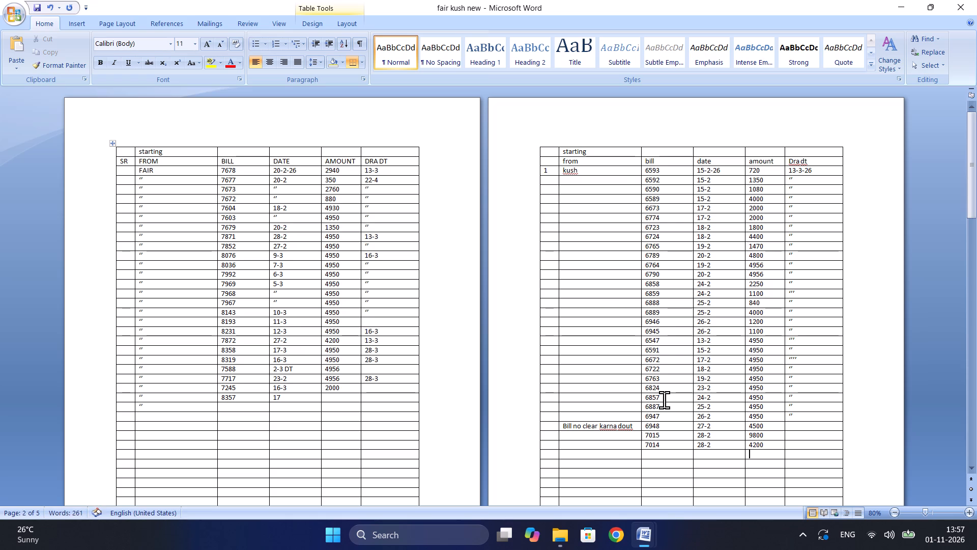
key(Left)
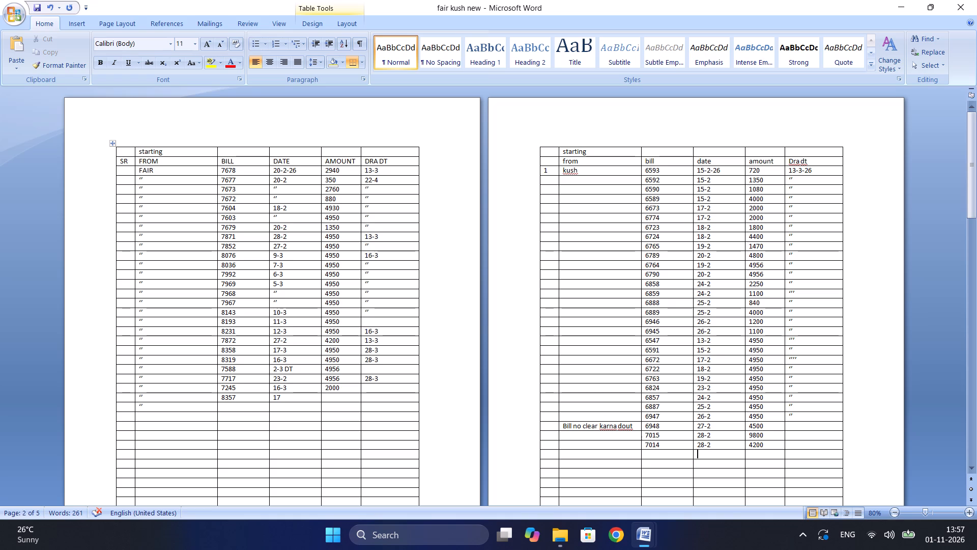
Enter the note "Date clear karni" in the Dra dt cell of the bill 6948 row.
click(795, 426)
text(date)
key(space)
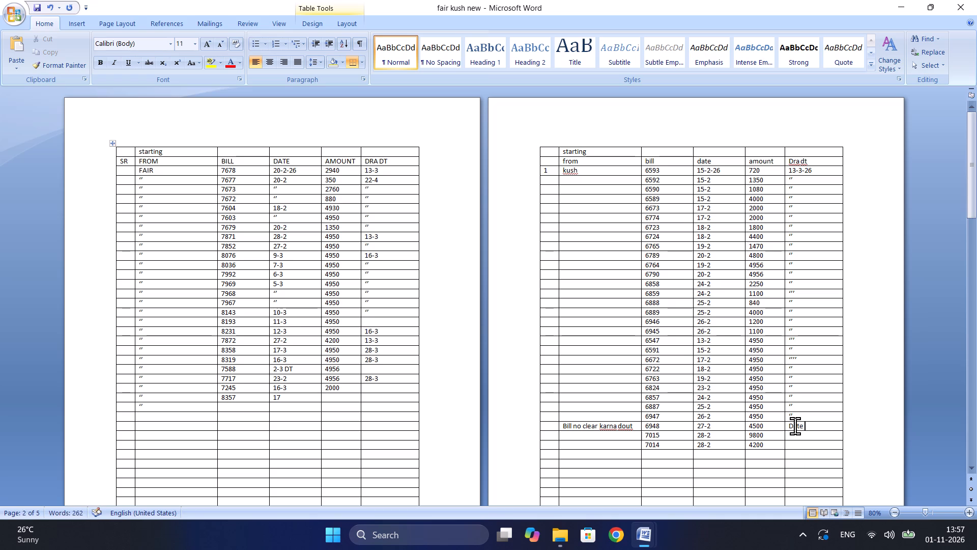
text(clear karni)
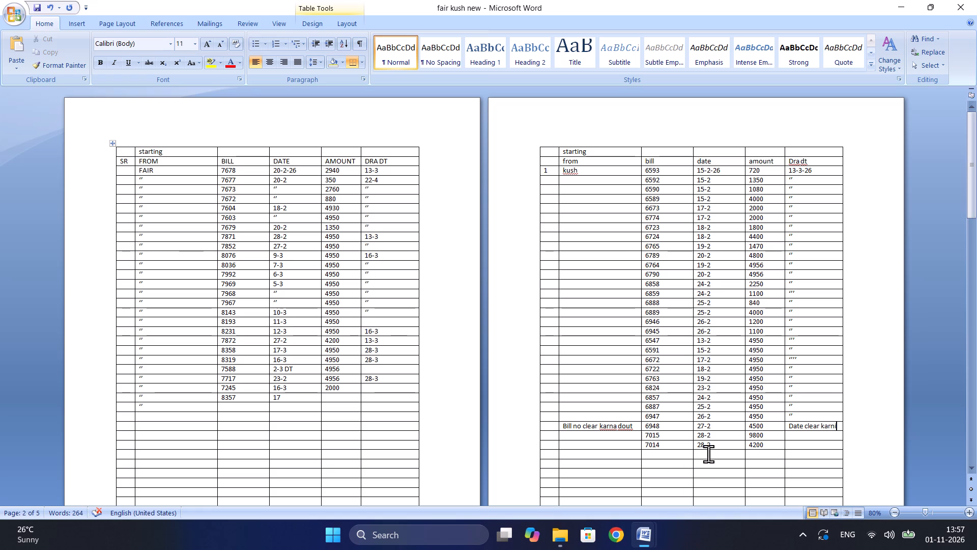
Enter ditto marks in the Dra dt cells for bills 7015 and 7014 and the empty row below them.
click(793, 434)
text('')
key(Down)
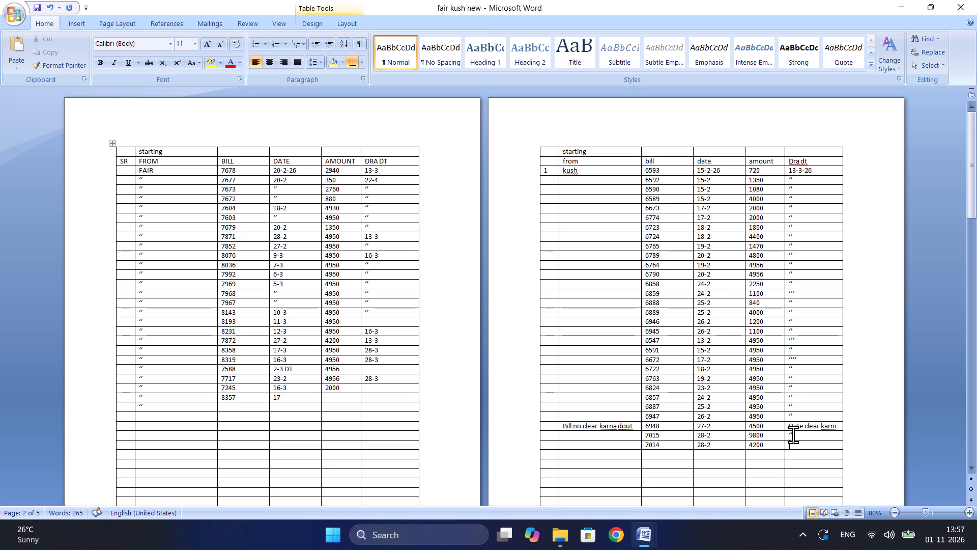
text('')
key(Down)
text('')
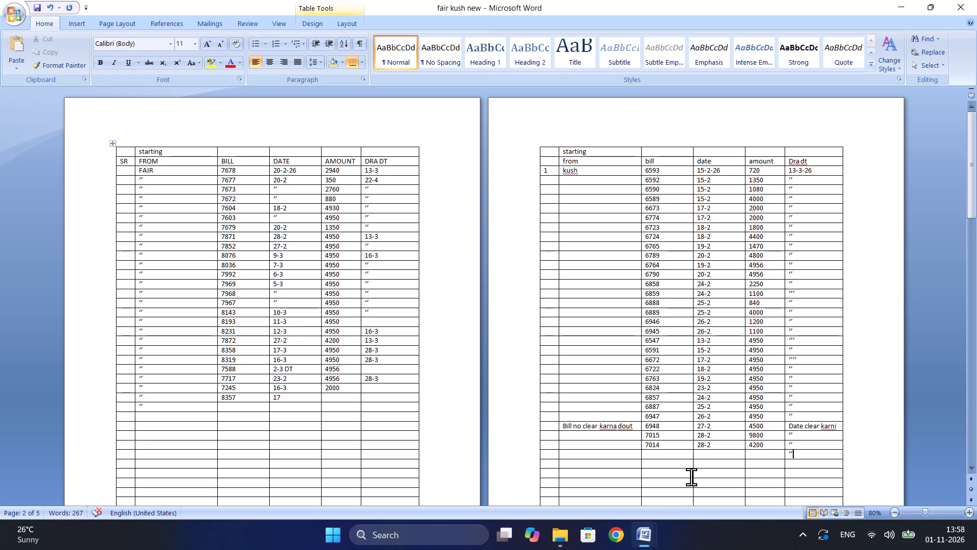
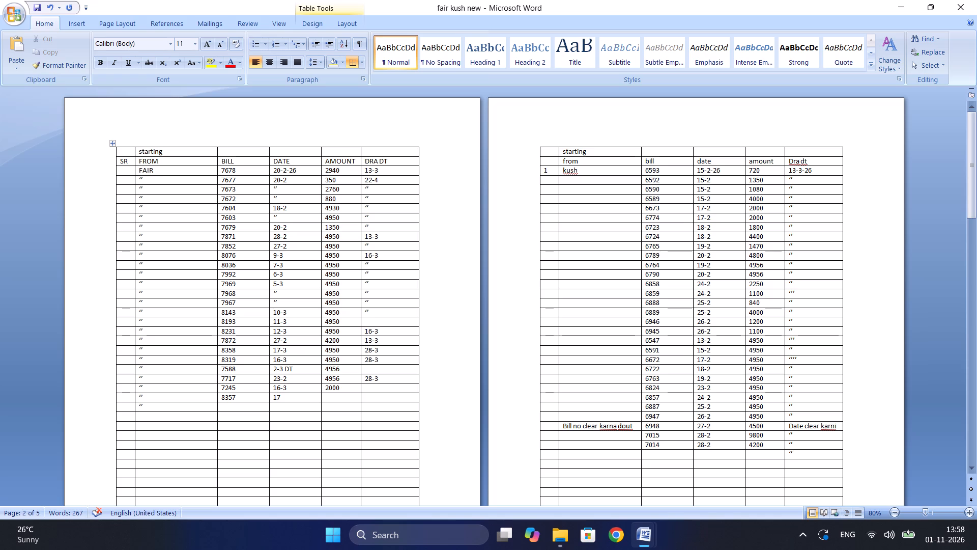
Enter the note "Date clear karni" in the from cell of the bill 6947 row.
click(619, 417)
text(date c)
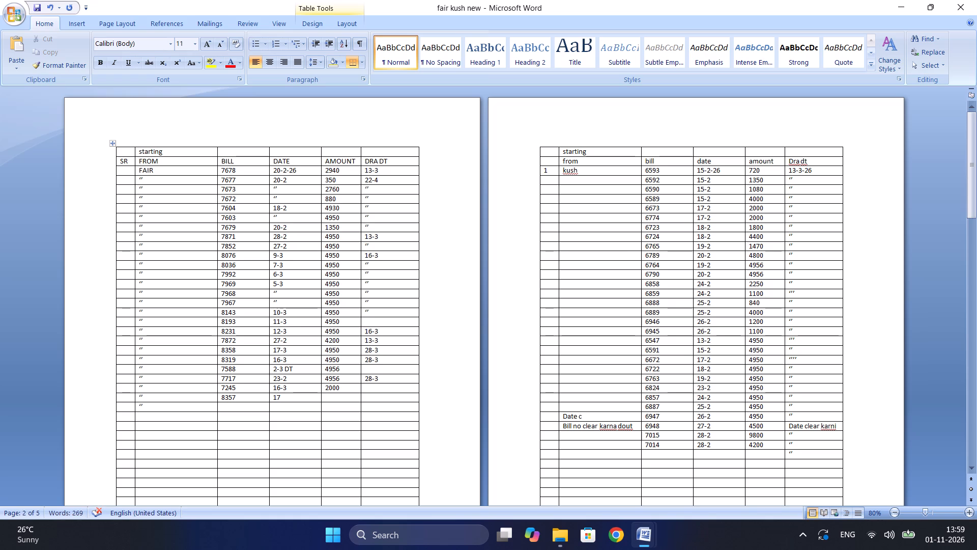
key(l)
text(ear karni)
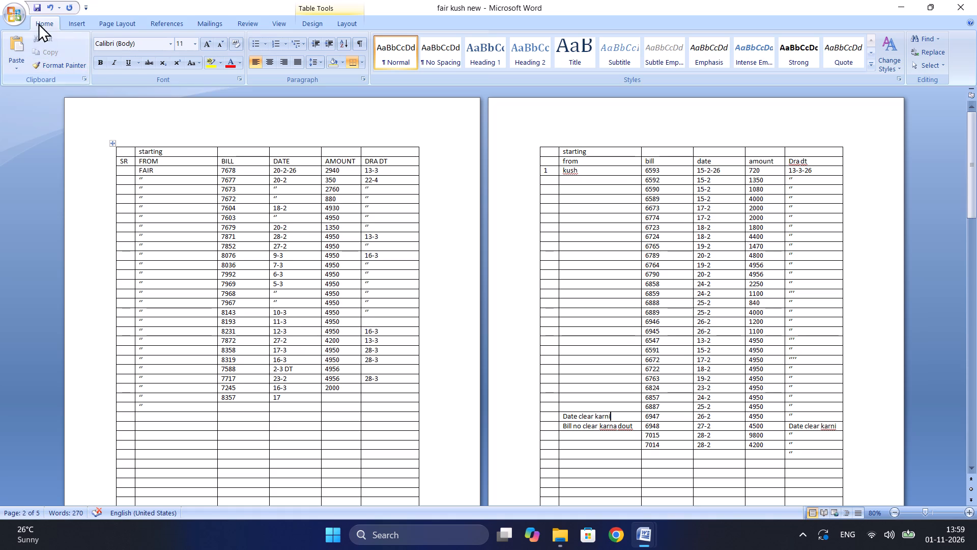
Save the document.
click(36, 5)
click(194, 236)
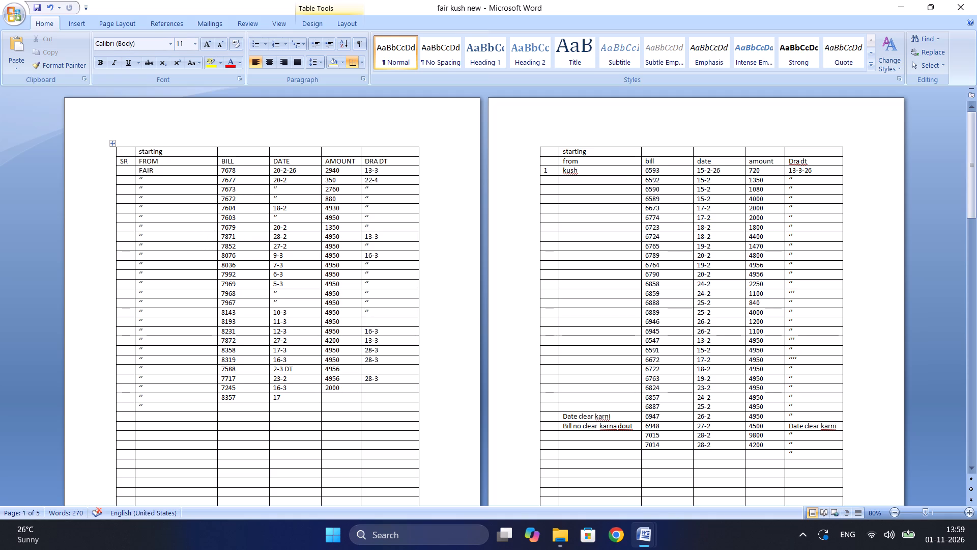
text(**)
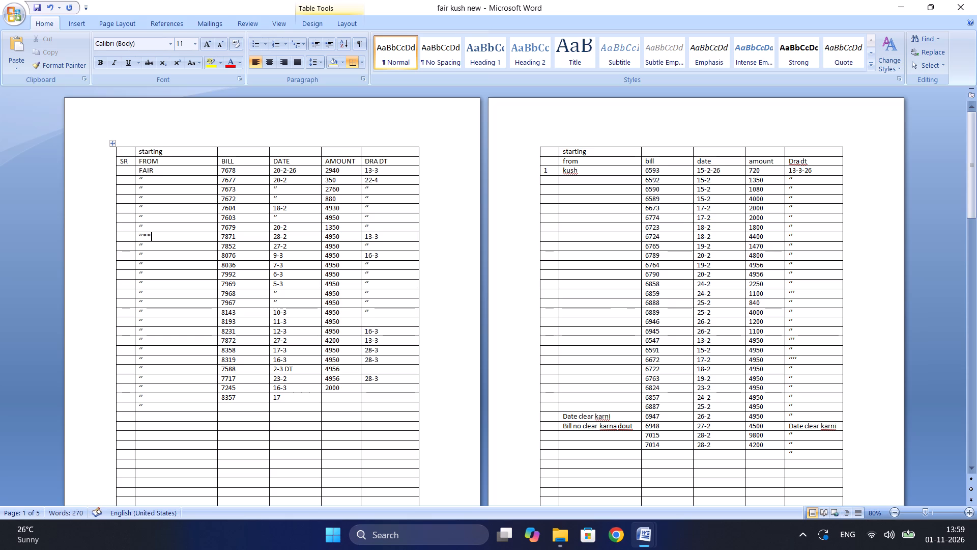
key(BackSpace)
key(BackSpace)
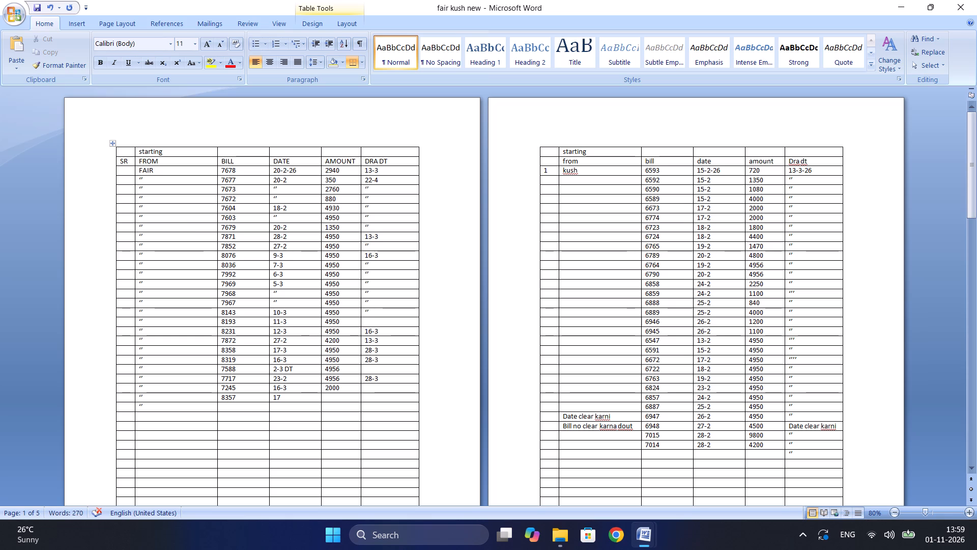
Add "noted" after the ditto marks in the FROM cells of bills 7871 and 7852 in the FAIR table.
click(174, 237)
key(space)
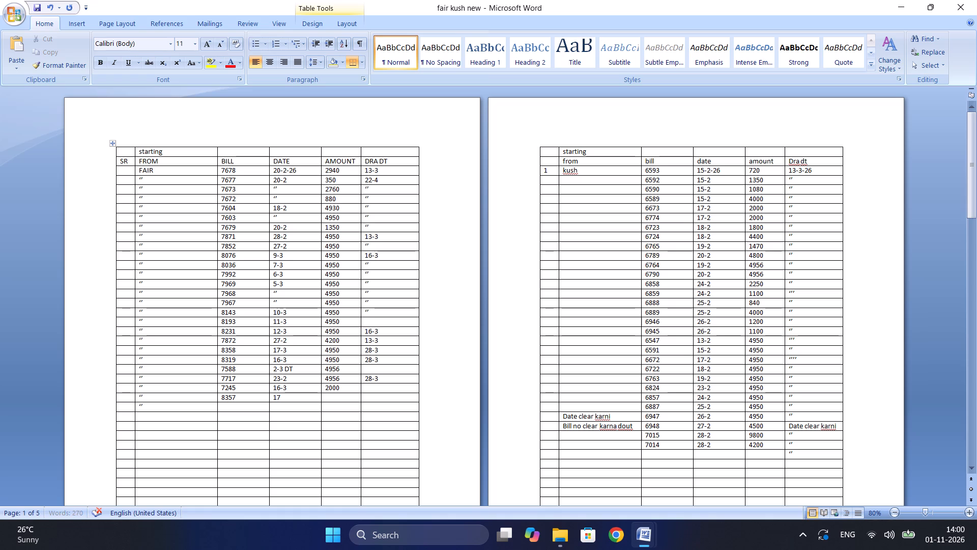
text(noted)
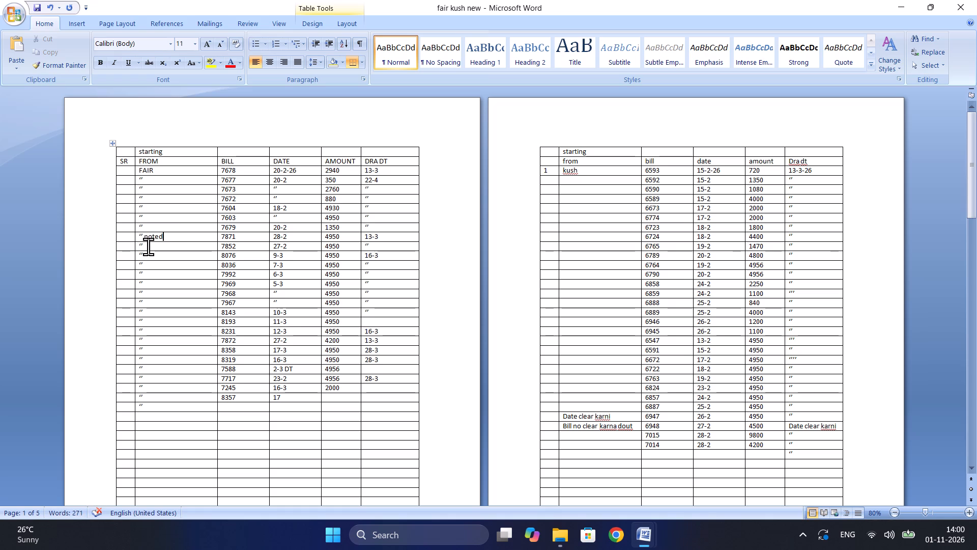
click(148, 246)
text(note)
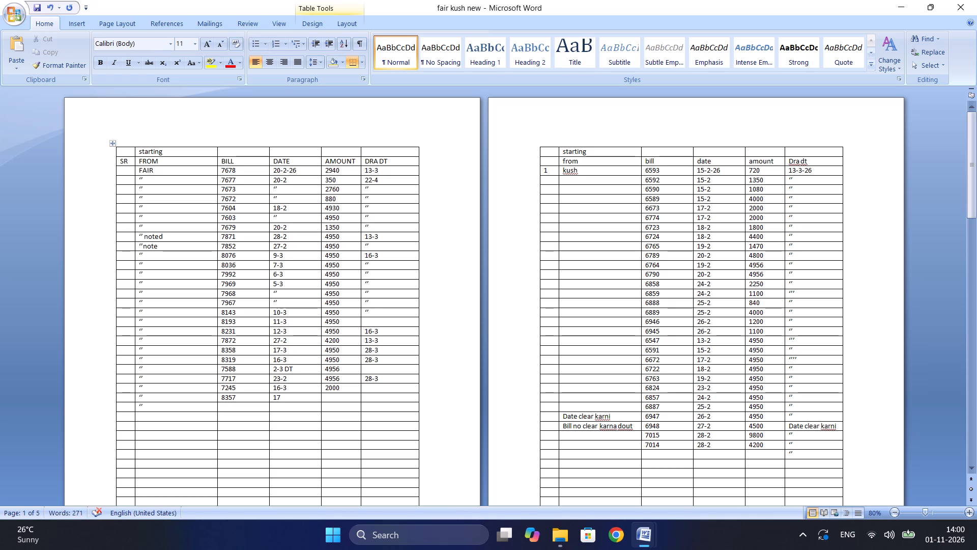
key(d)
Fill the kush table row below bill 7014 with bill 7016, date 28-2 and amount 5700.
scroll(496, 456, down, 1)
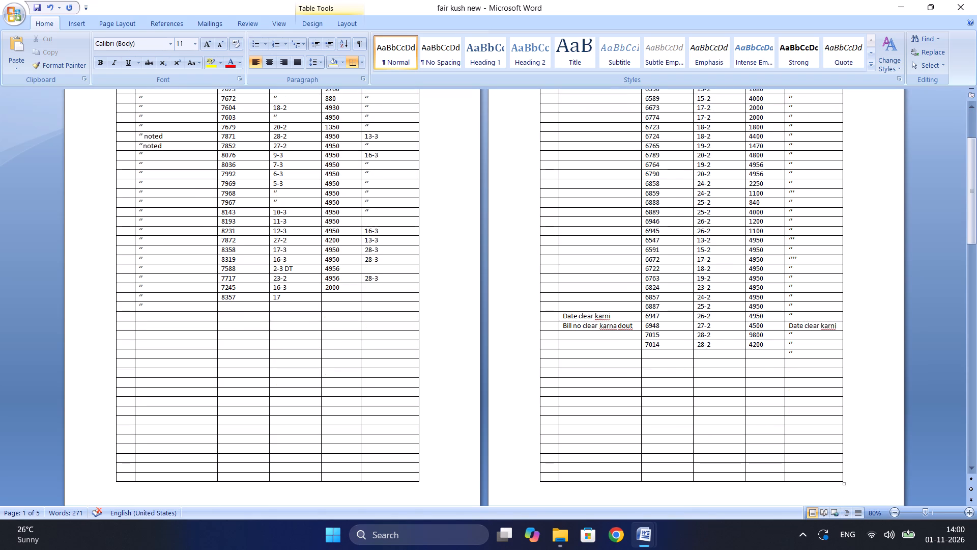
click(652, 355)
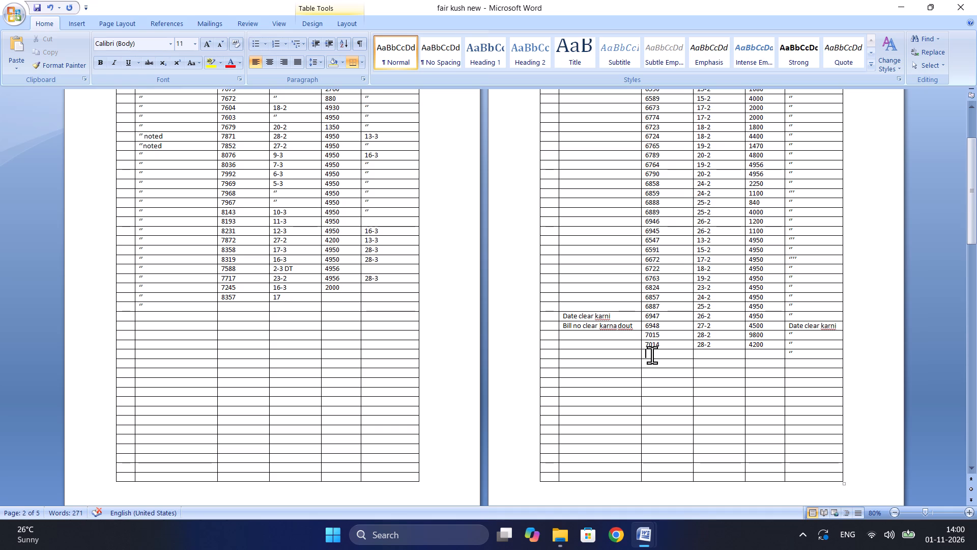
text(7014)
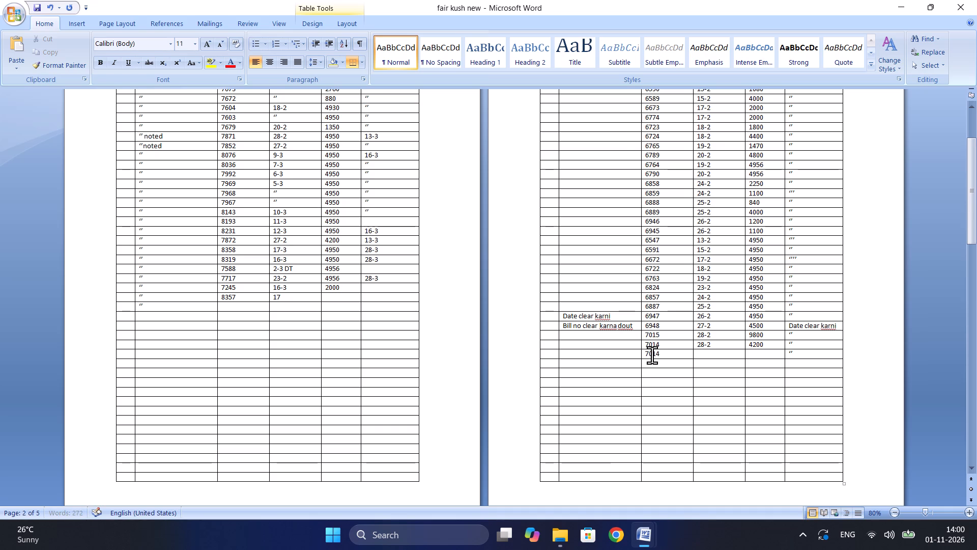
key(BackSpace)
key(6)
key(Right)
text(28-2)
key(Right)
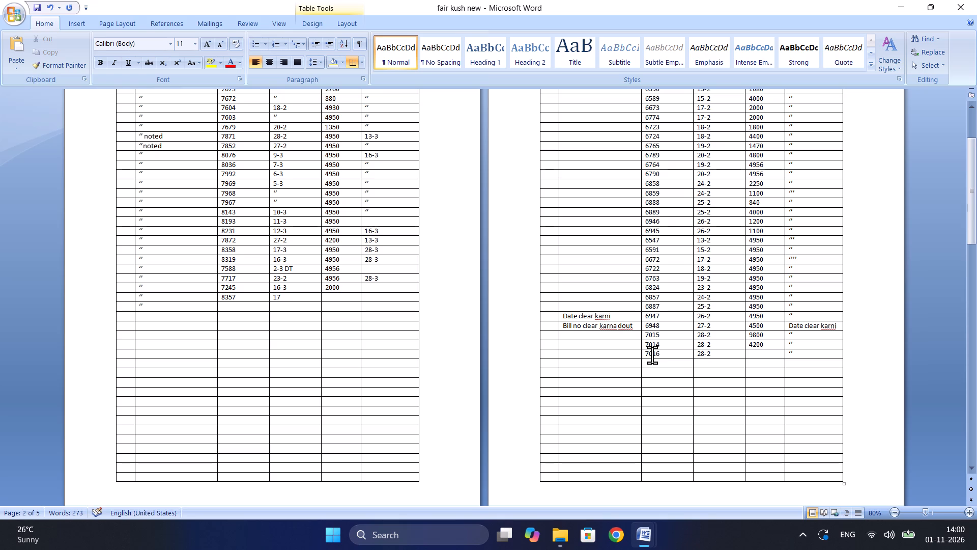
text(5700)
Fill the row below bill 7016 with bill 7017, date 28-2 and amount 9800.
key(Down)
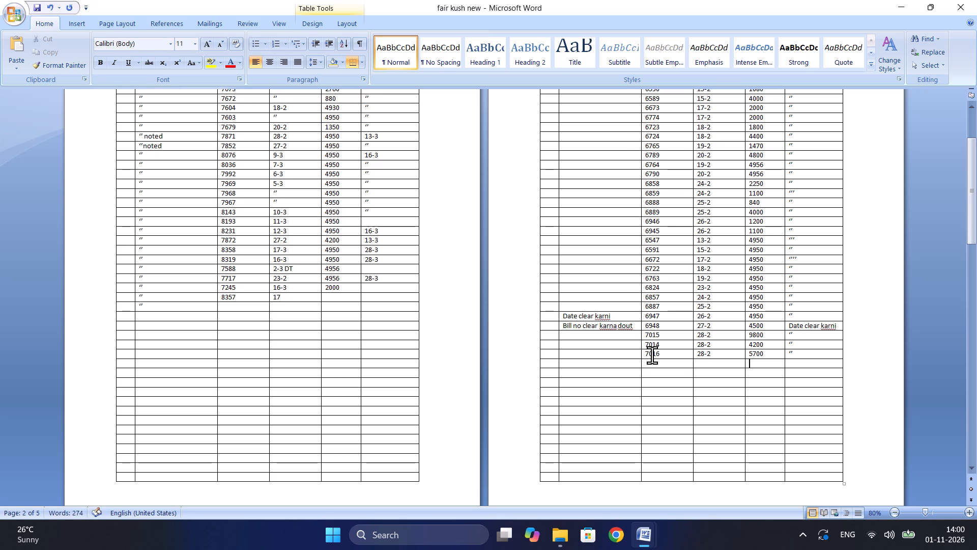
key(Left)
key(Left)
text(7017)
key(Right)
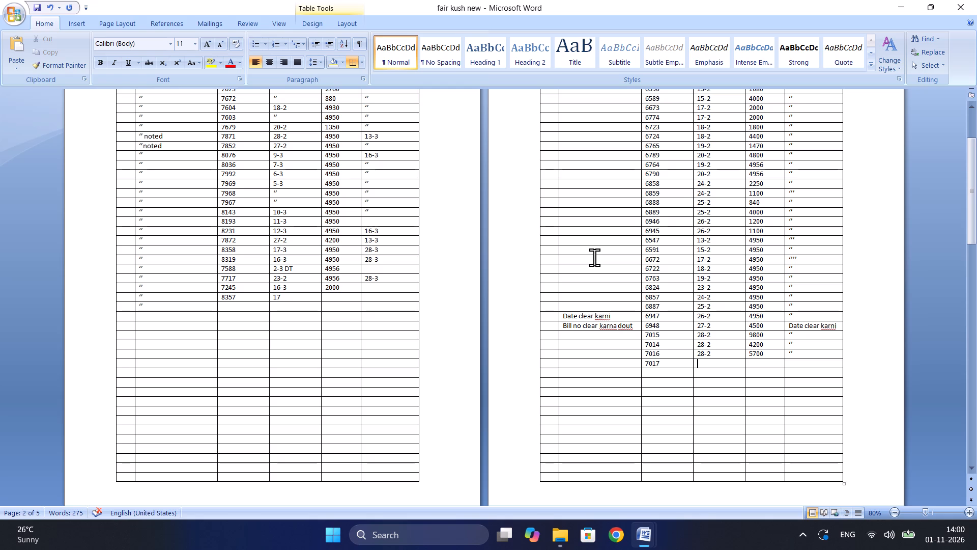
text(28-2)
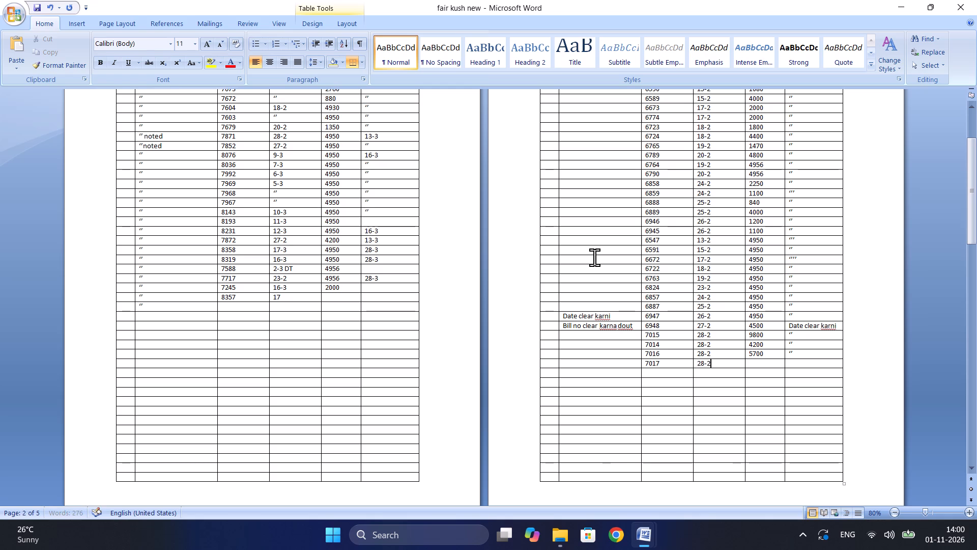
key(Right)
text(5800)
key(BackSpace)
key(BackSpace)
key(BackSpace)
key(BackSpace)
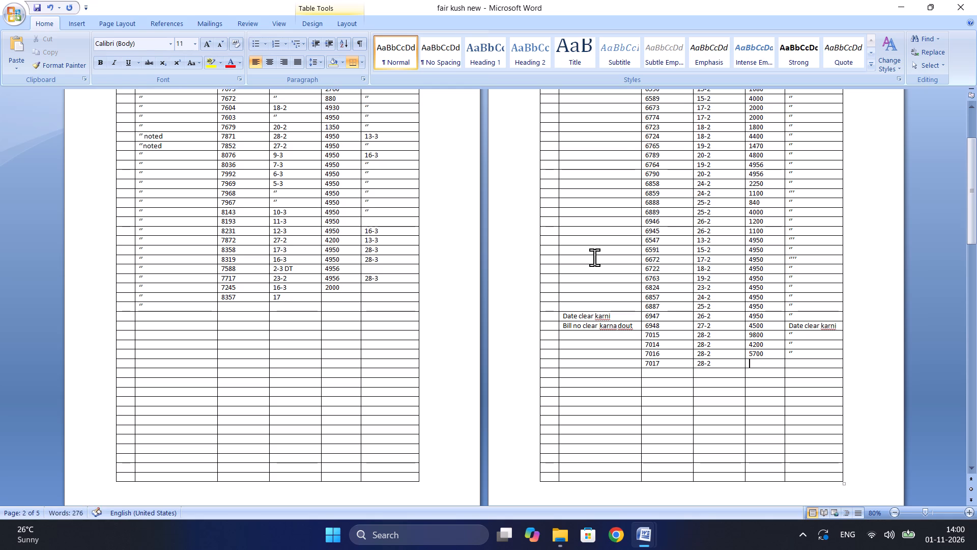
text(9800)
key(Down)
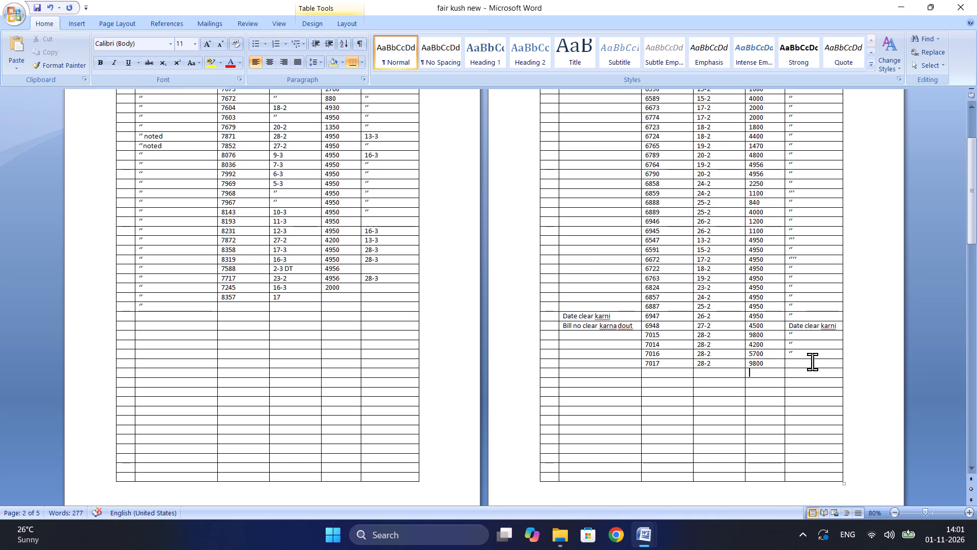
Replace the ditto mark in bill 7016's Dra dt cell with a dash and enter a dash for bill 7017.
click(800, 350)
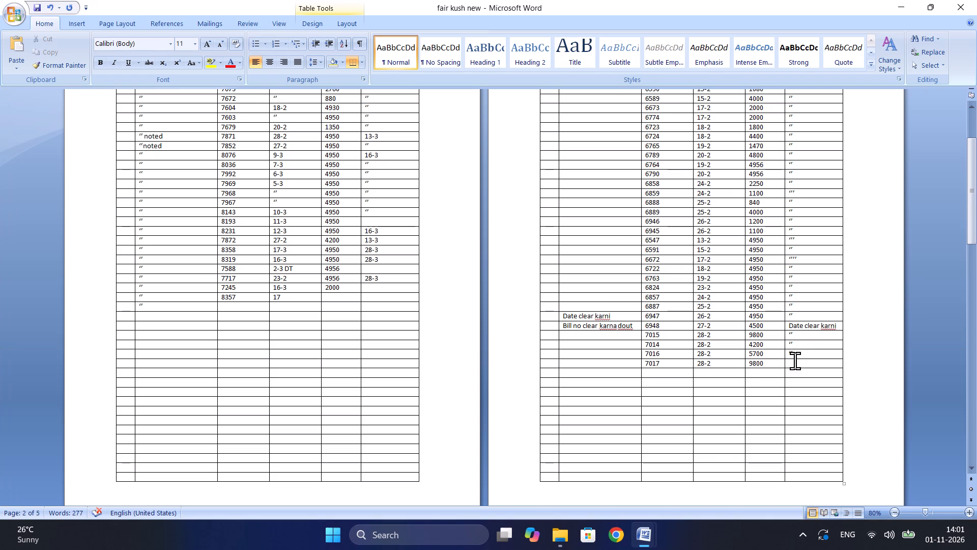
click(797, 351)
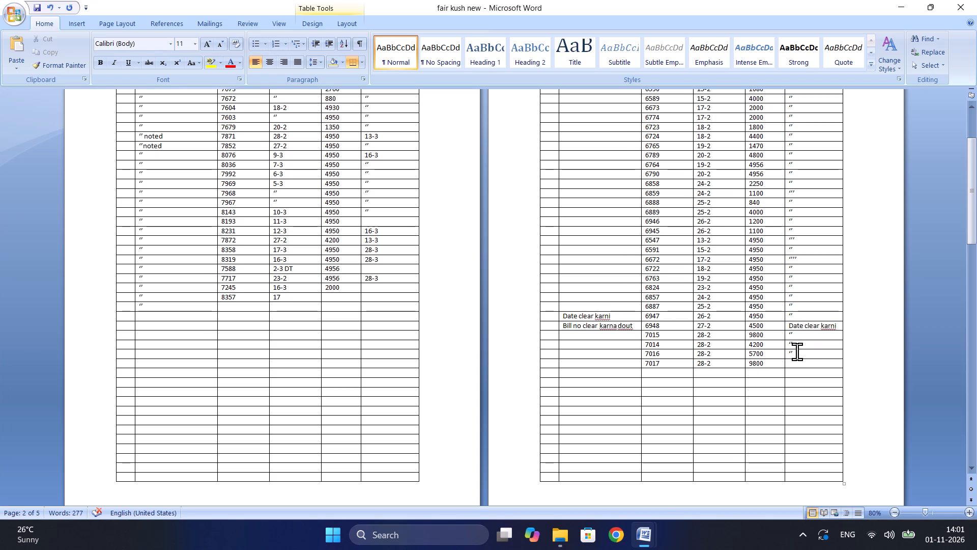
key(BackSpace)
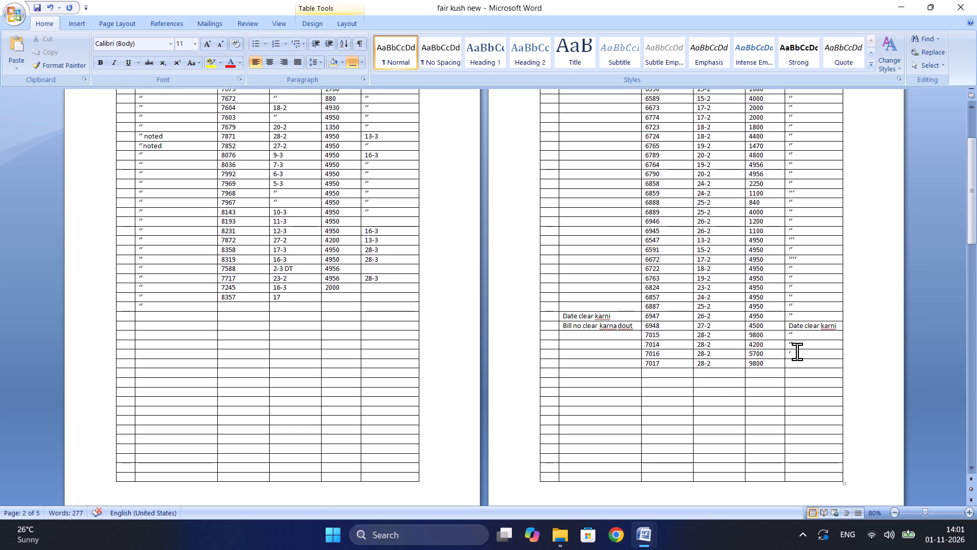
key(BackSpace)
key(minus)
key(Down)
key(minus)
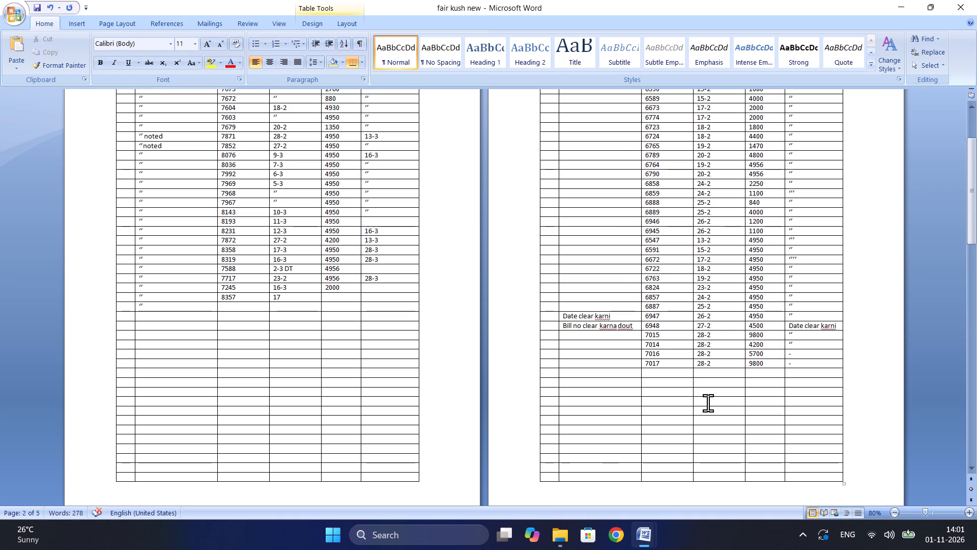
Fill the kush table row below bill 7017 with bill 6956, date 26-2, amount 9116 and Dra dt 13-3.
click(655, 375)
text(6956)
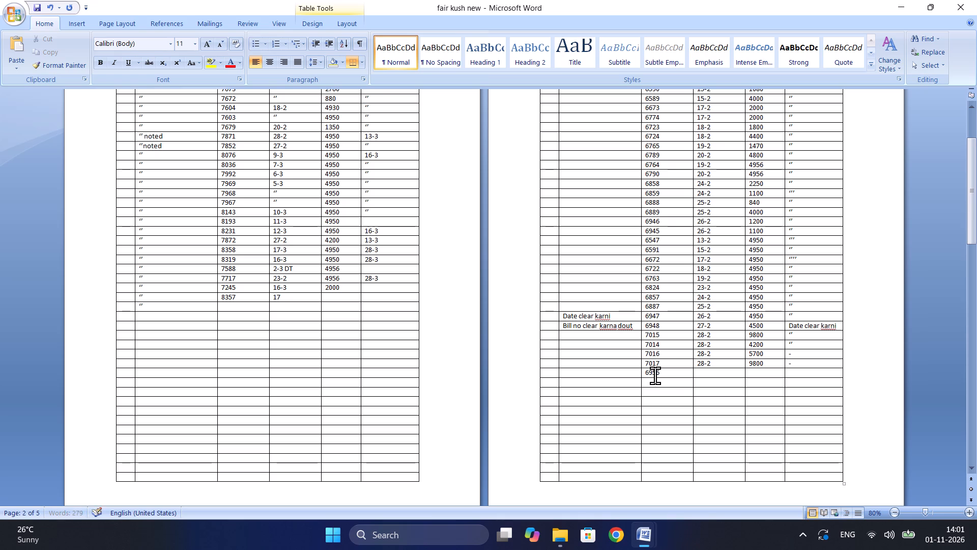
key(Right)
text(29)
key(BackSpace)
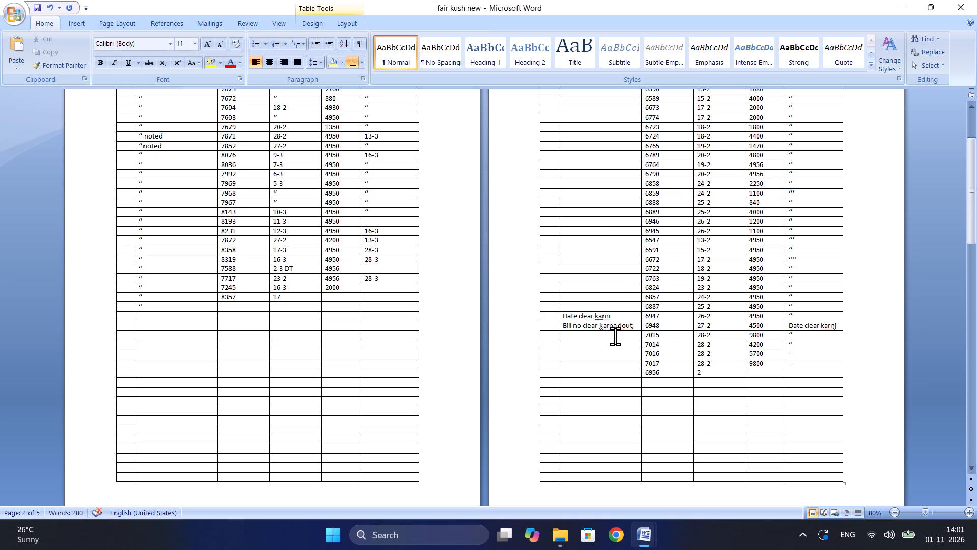
text(6-2)
key(Right)
key(9)
text(116)
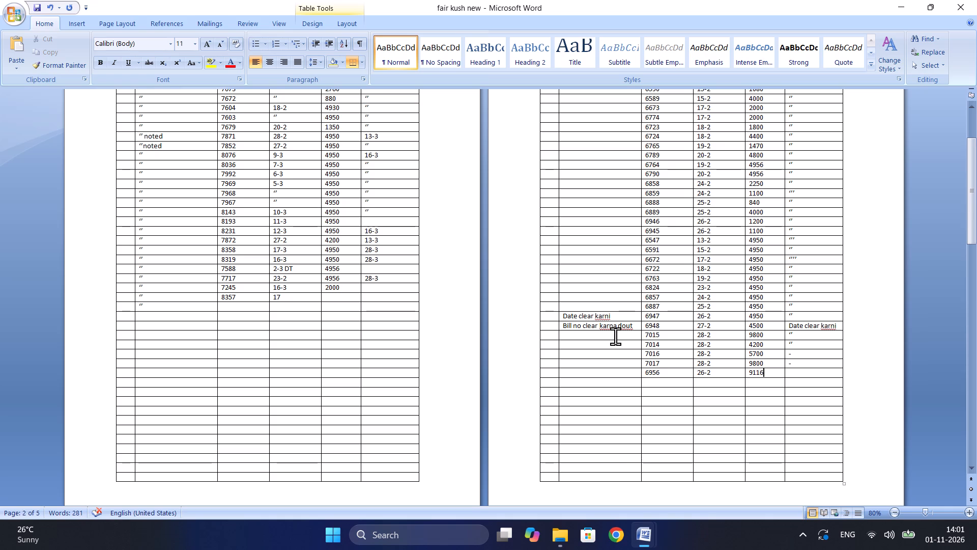
key(Right)
key(1)
text(3-3)
Fill the row below bill 6956 with bill 6954, date 26-2, amount 9735 and a ditto mark for Dra dt.
key(Down)
key(Left)
key(Left)
key(Left)
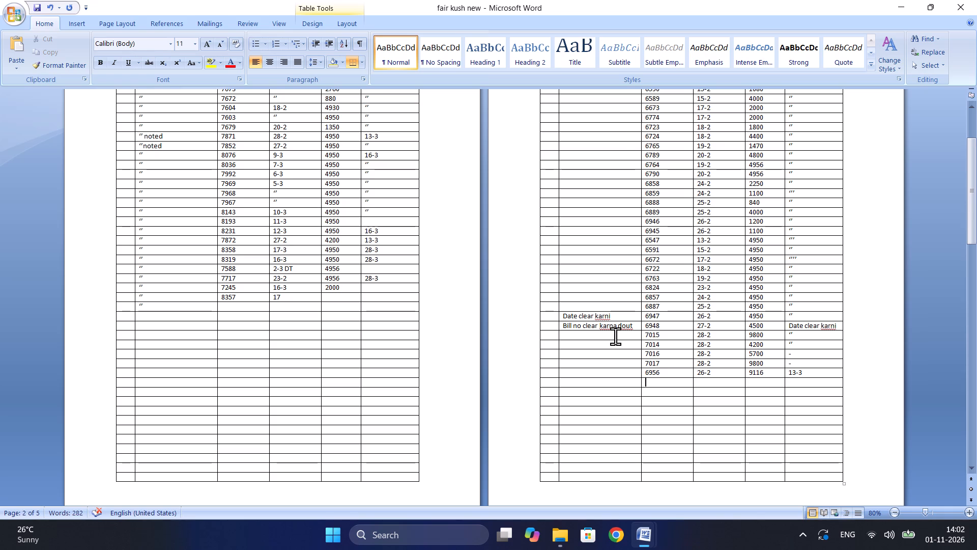
text(6954)
key(Right)
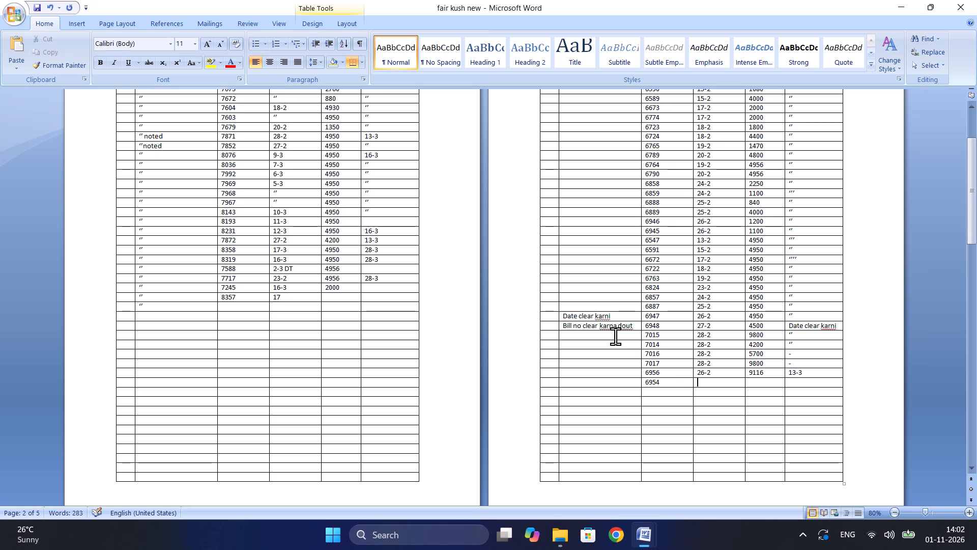
text(26-2)
key(Right)
text(9735)
key(Right)
text('')
Fill the row below bill 6954 with bill 6953, date 26-2, amount 9912 and a ditto mark for Dra dt.
key(Down)
key(Left)
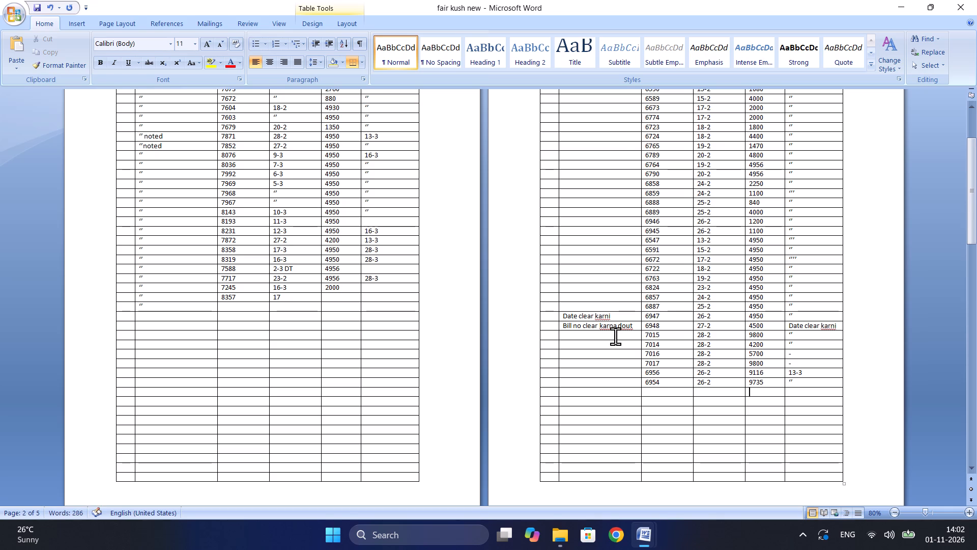
key(Left)
key(Left)
text(6953)
key(Right)
text(26-2)
key(Right)
text(99)
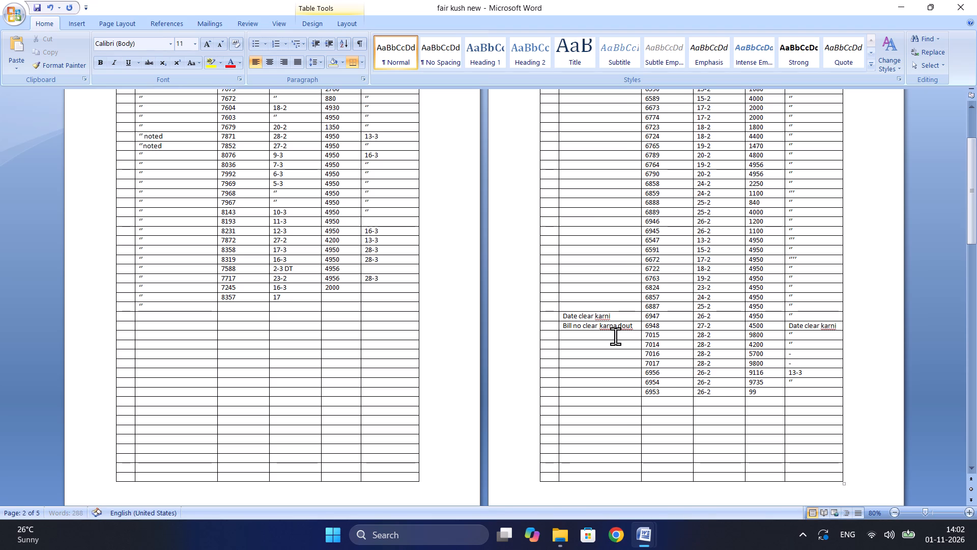
text(12)
key(Right)
text('')
Fill the row below bill 6953 with bill 6952, date 26-2, amount 8673 and Dra dt 13.3.
key(Down)
key(Left)
key(Left)
key(Left)
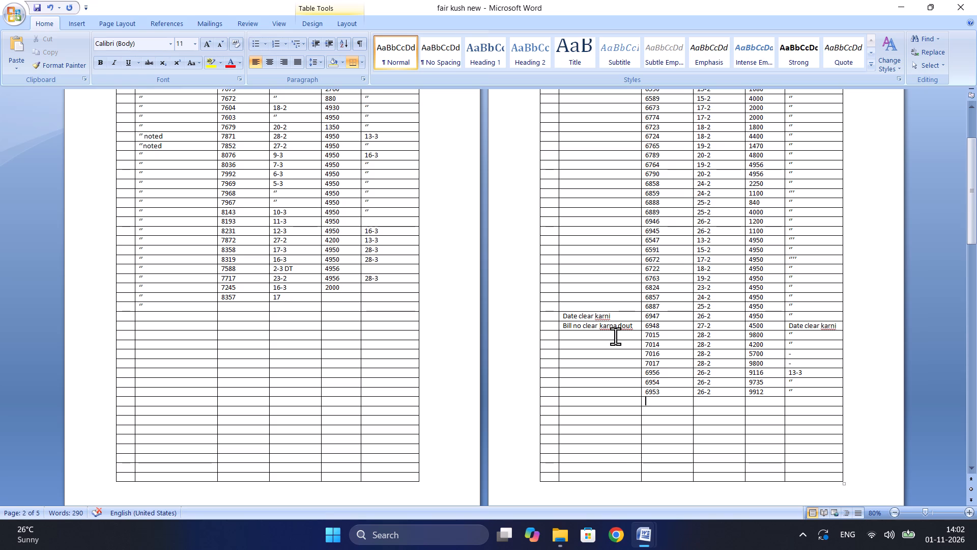
text(6952)
key(Right)
text(26-2)
key(Right)
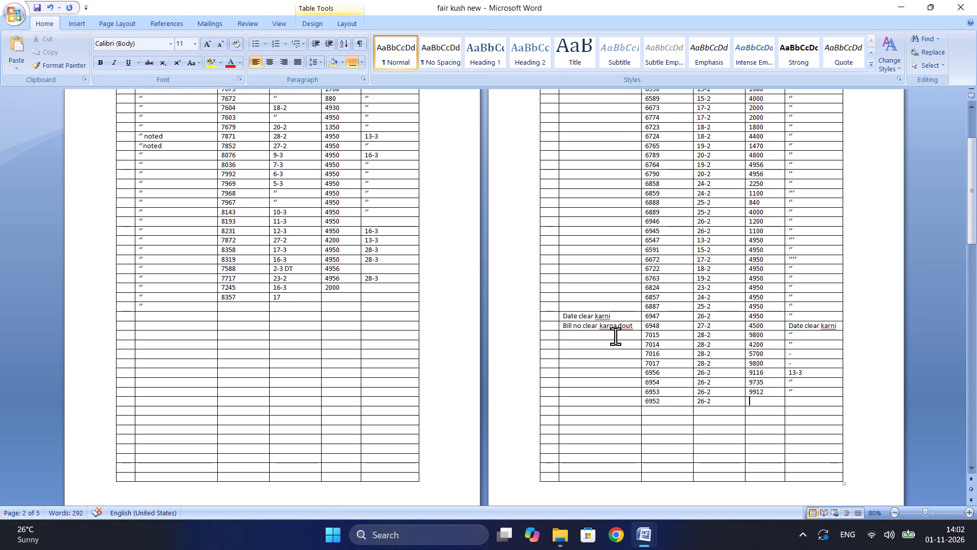
key(6)
key(BackSpace)
text(8673)
key(Right)
text(13.3)
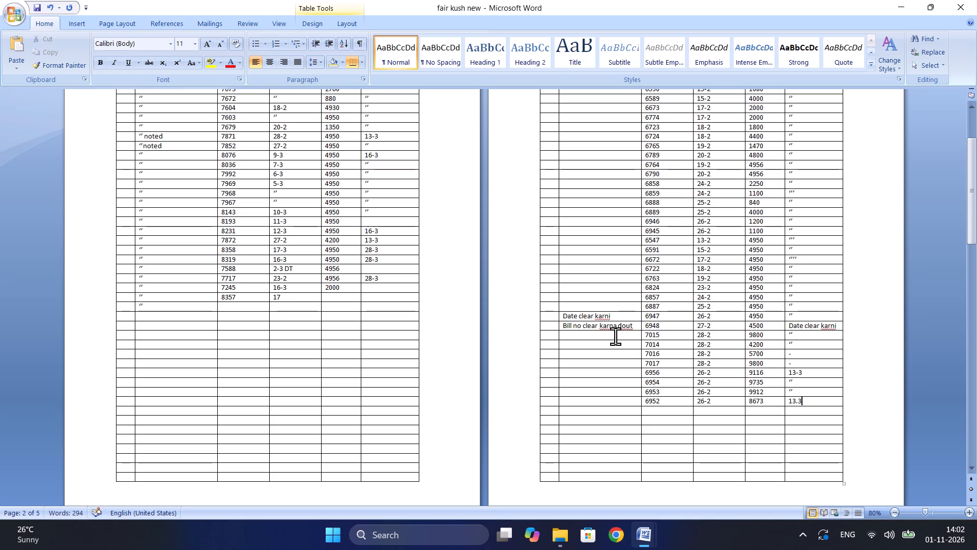
Fill the row below bill 6952 with bill 6955, date 26.2, amount 7965 and Dra dt 13.3.
key(Down)
key(Left)
key(Left)
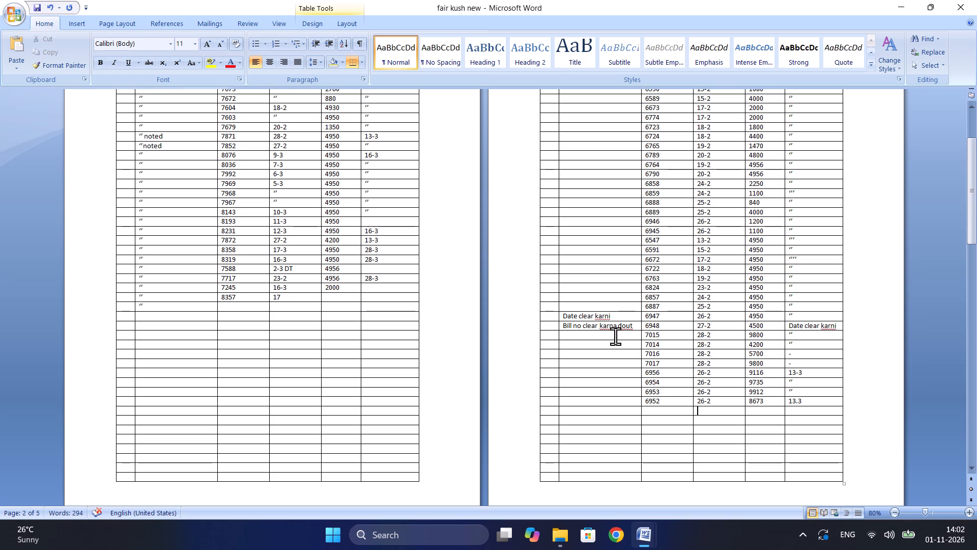
key(Left)
key(6)
text(955)
key(Right)
text(26.2)
key(Right)
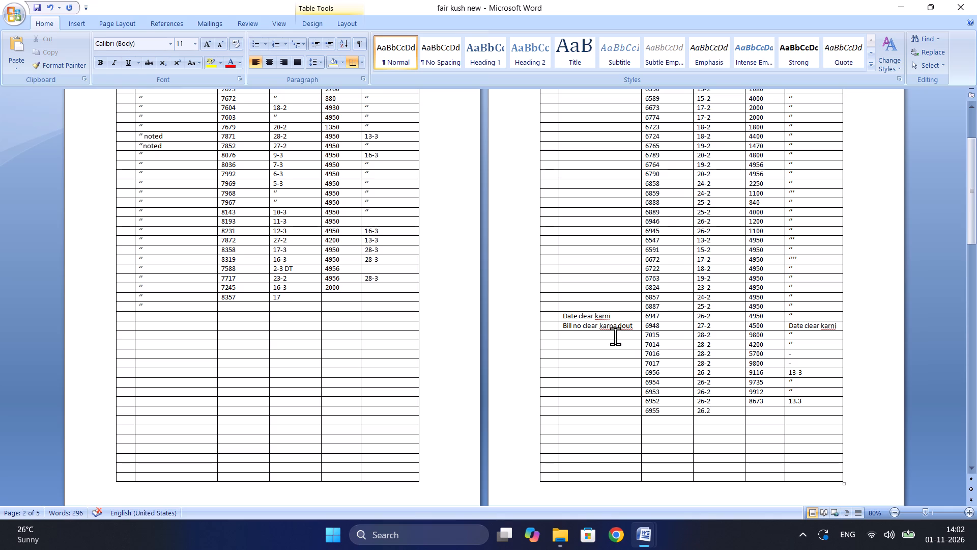
text(79)
text(65)
key(Right)
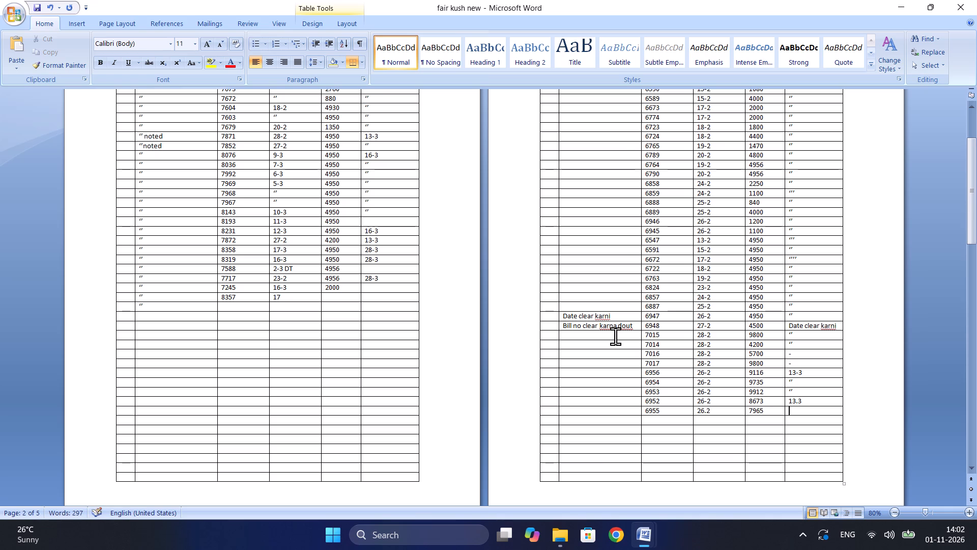
text(13.3)
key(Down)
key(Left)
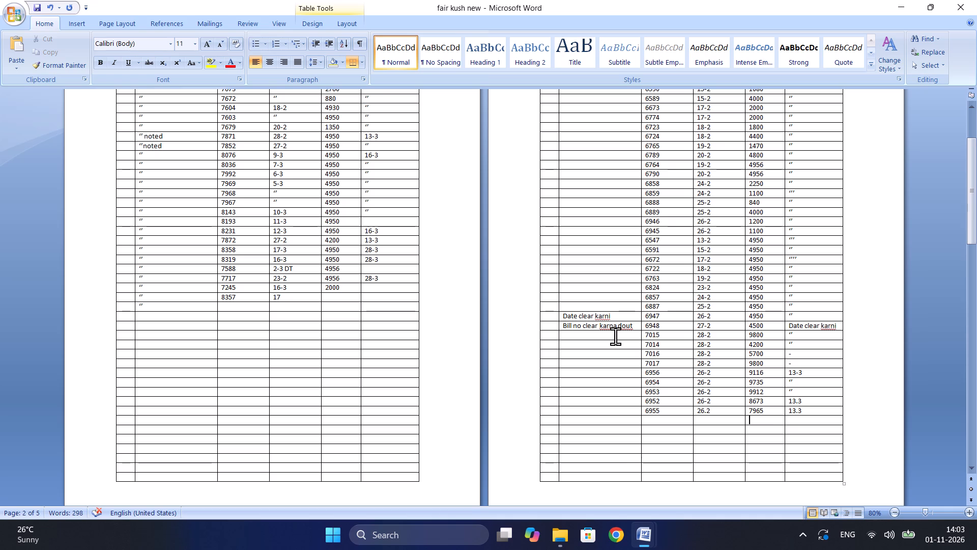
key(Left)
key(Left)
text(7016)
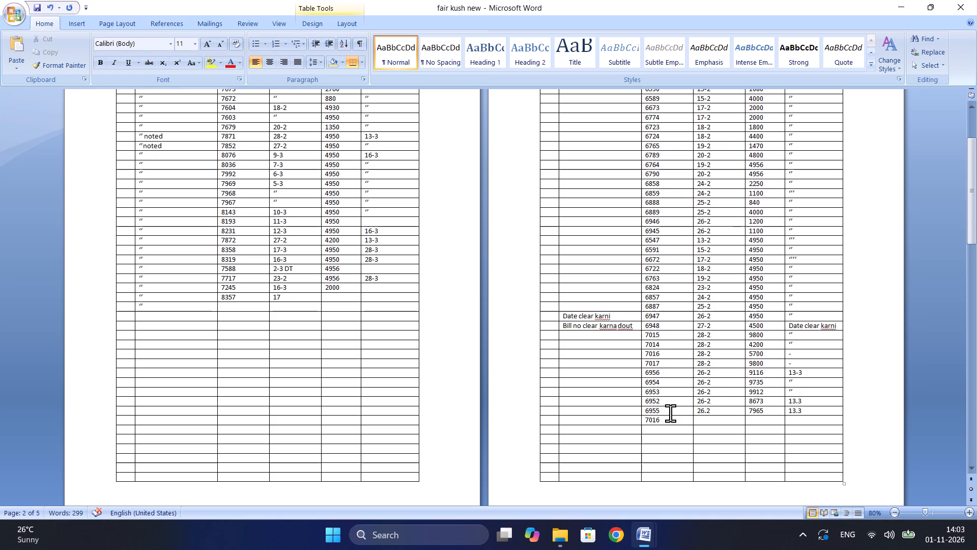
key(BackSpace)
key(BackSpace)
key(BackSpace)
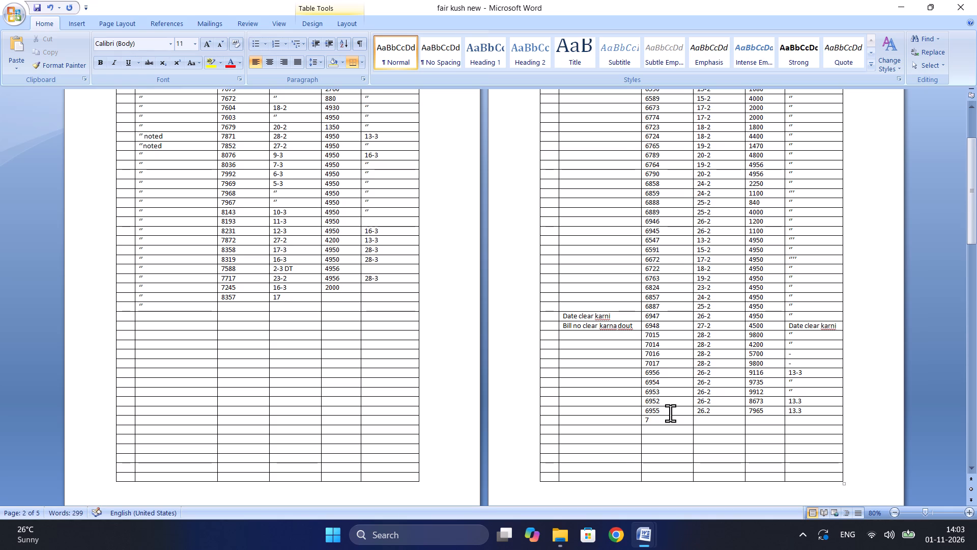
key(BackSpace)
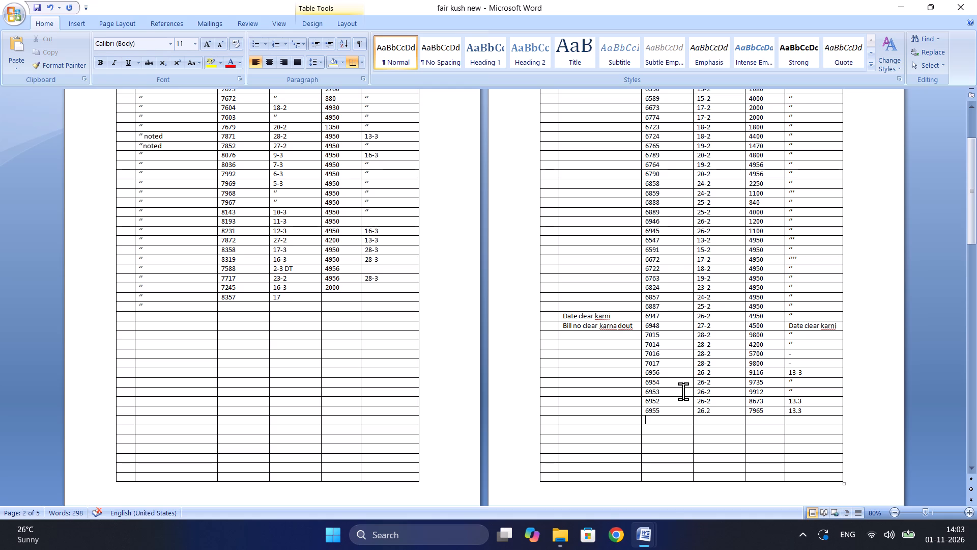
Fill the row below bill 6955 with bill 6602, date 16.2, amount 1487 and Dra dt 22.4.
click(661, 420)
text(6602)
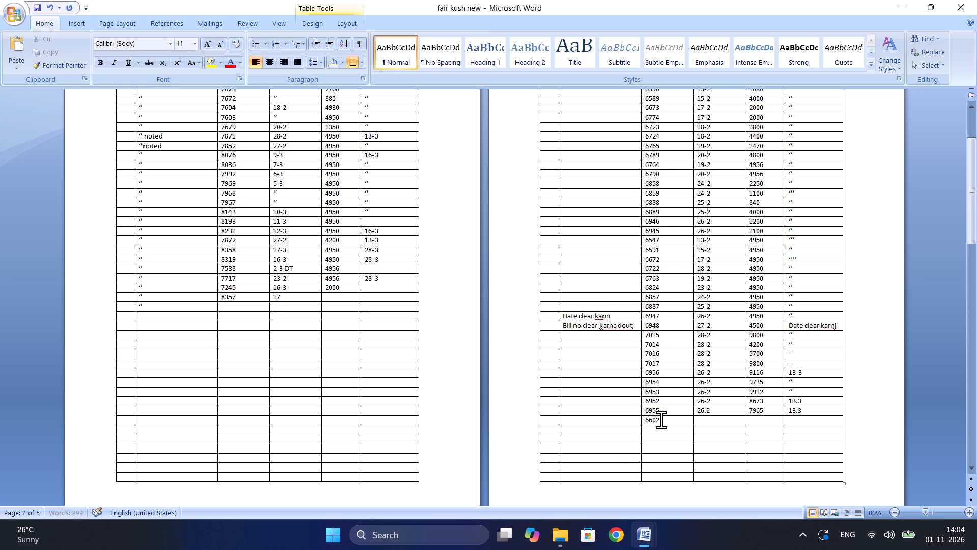
key(Right)
text(16.3)
key(BackSpace)
key(2)
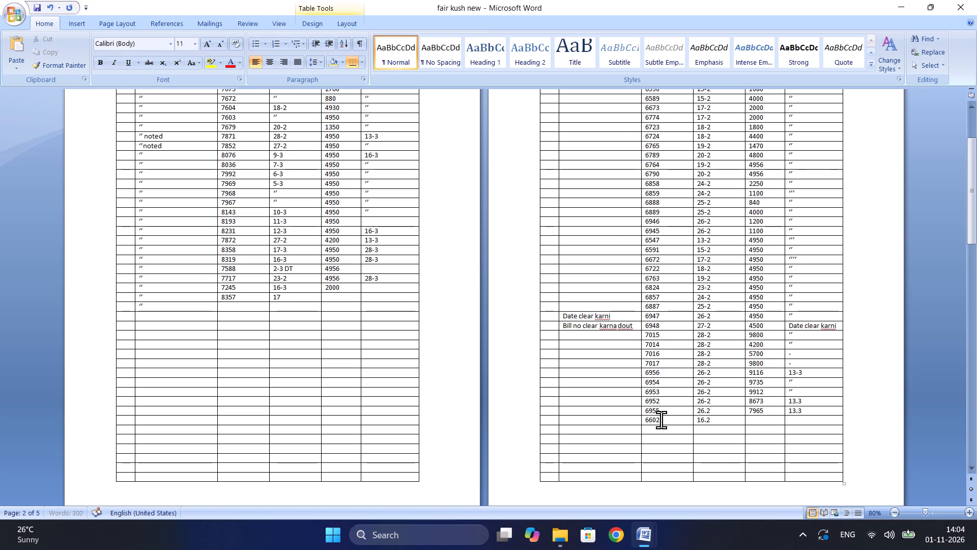
key(Right)
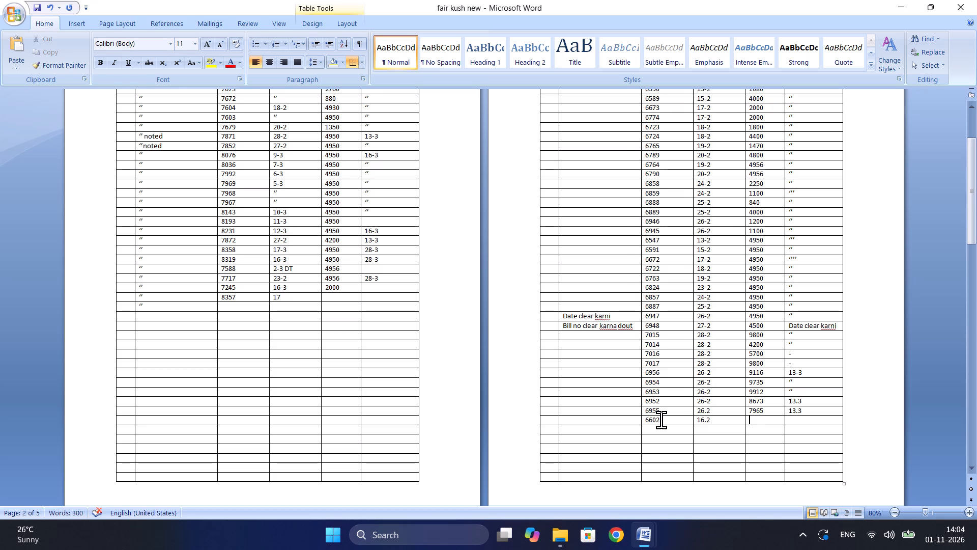
text(14)
text(87)
key(Right)
text(22.4)
key(Right)
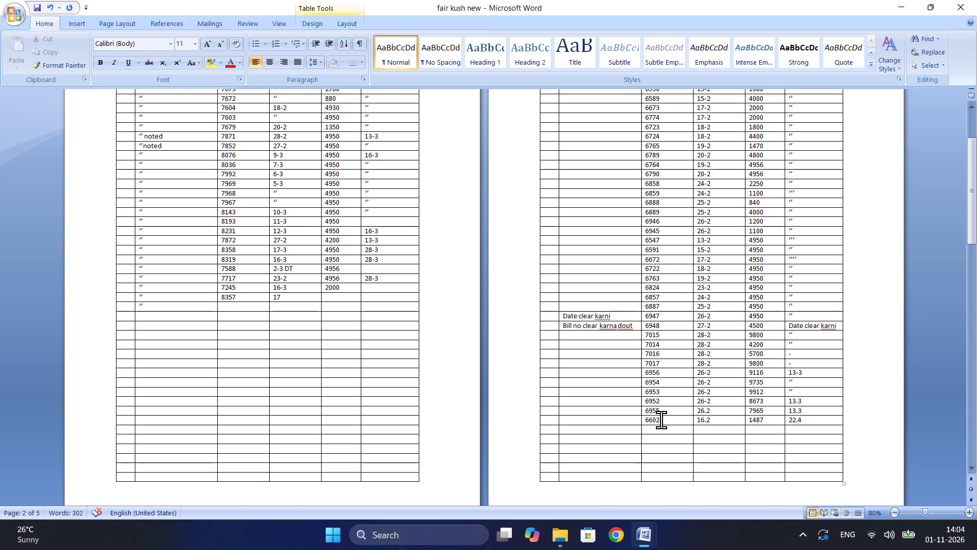
Fill the row below bill 6602 with bill 7071, date 2.3, amount 4200 and a dash for Dra dt.
key(Left)
key(Down)
key(Left)
key(Left)
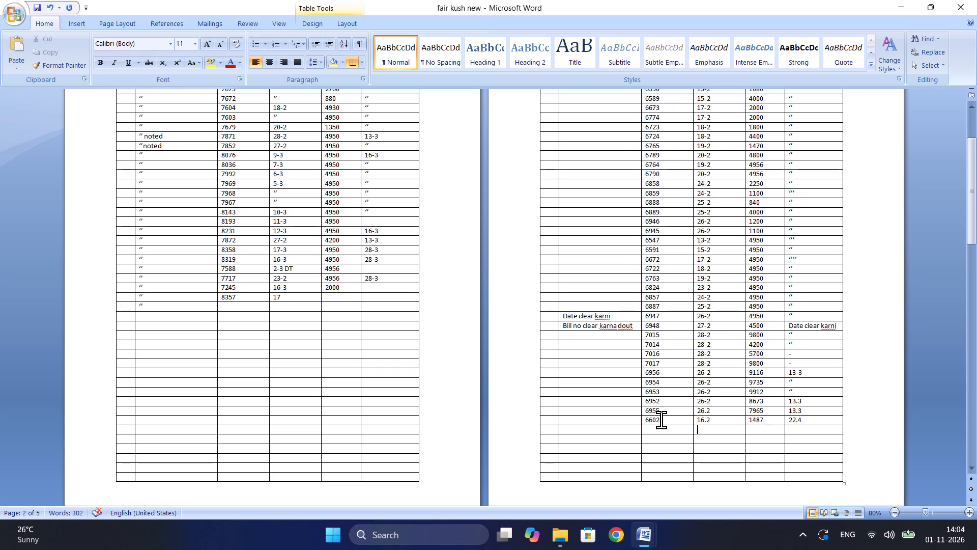
key(Left)
text(7071)
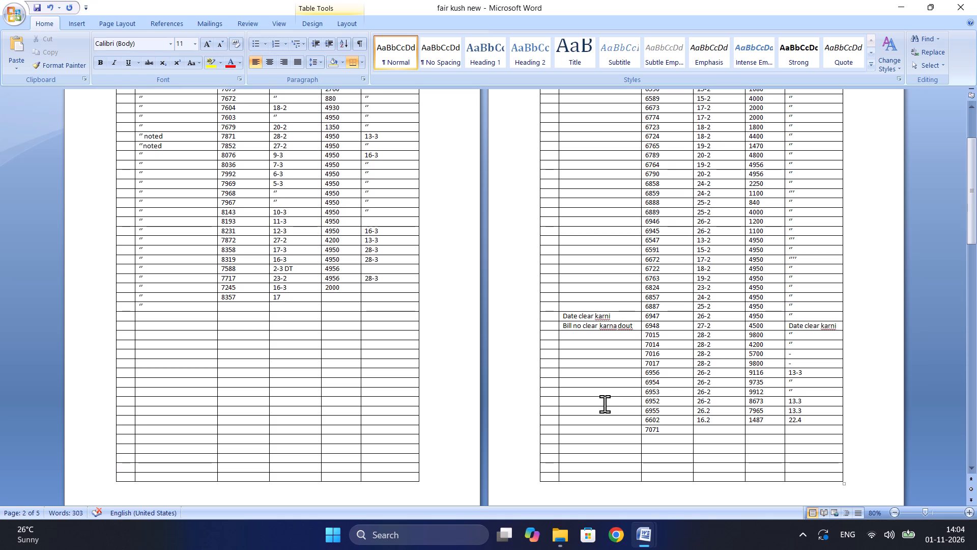
key(Right)
text(2.3)
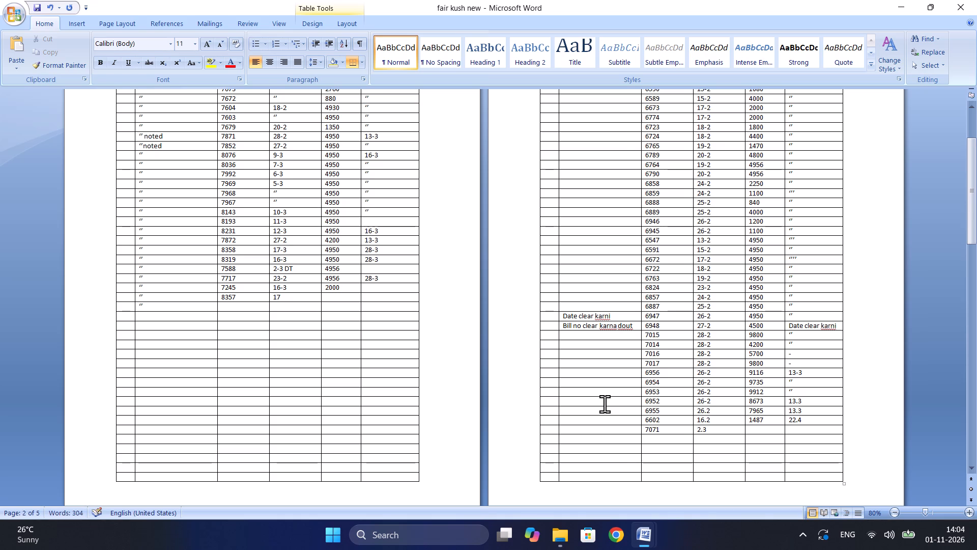
key(Right)
text(4200)
key(Right)
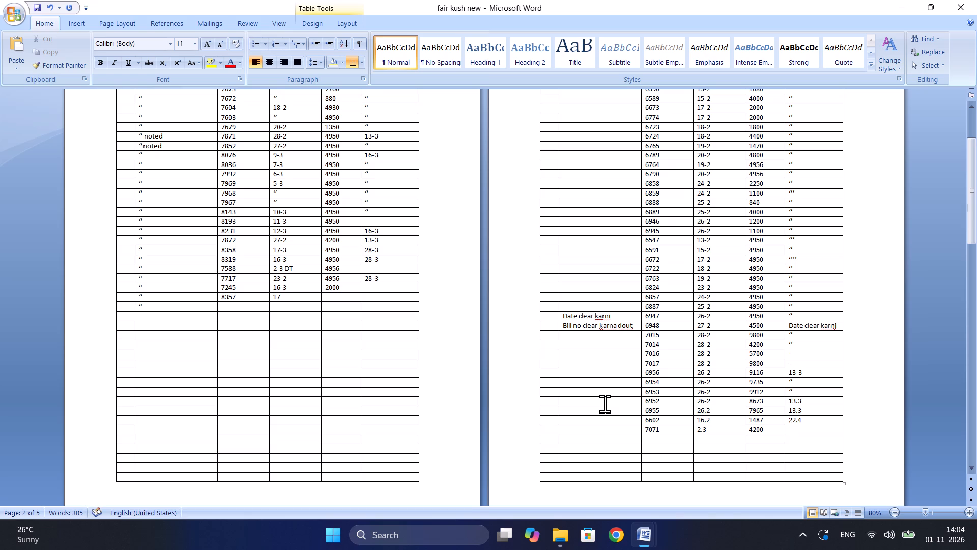
key(minus)
Fill the row below bill 7071 with bill 6797, date 20.2, amount 1062 and Dra dt 13.3.
key(Down)
key(Left)
key(Left)
key(Left)
text(6797)
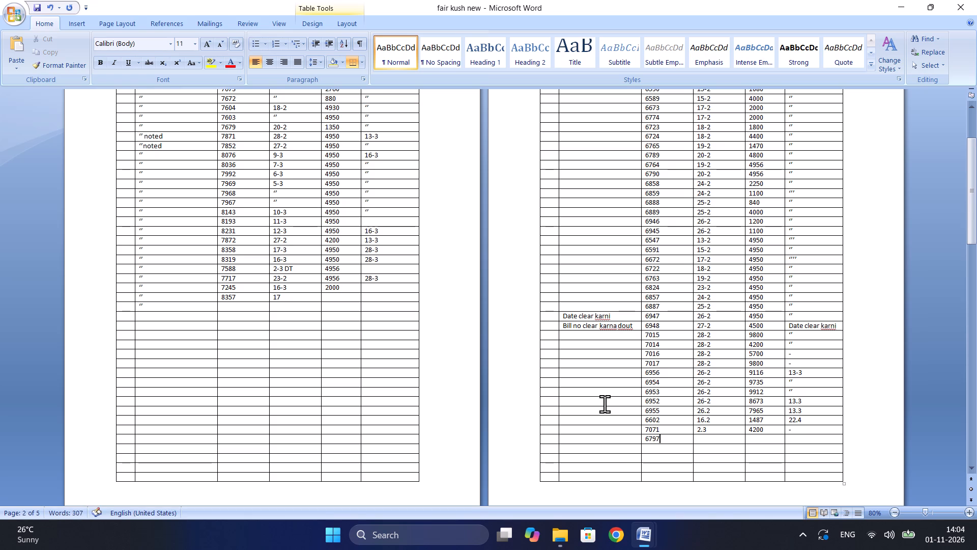
key(Right)
text(20.2)
key(Right)
text(1062)
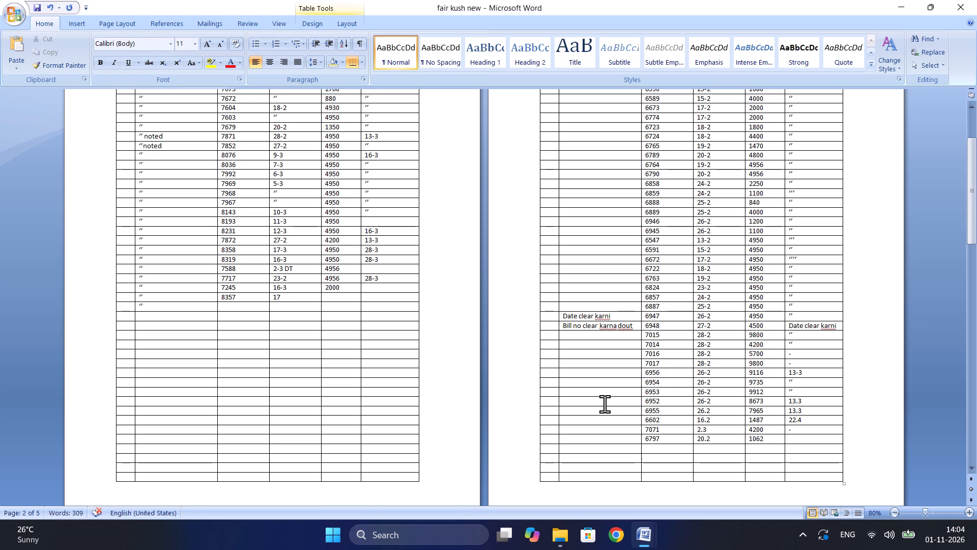
key(Right)
text(13.3)
Fill the row below bill 6797 with bill 6830, date 23.2, amount 1062 and a ditto mark for Dra dt.
key(Down)
key(Left)
key(Left)
key(Left)
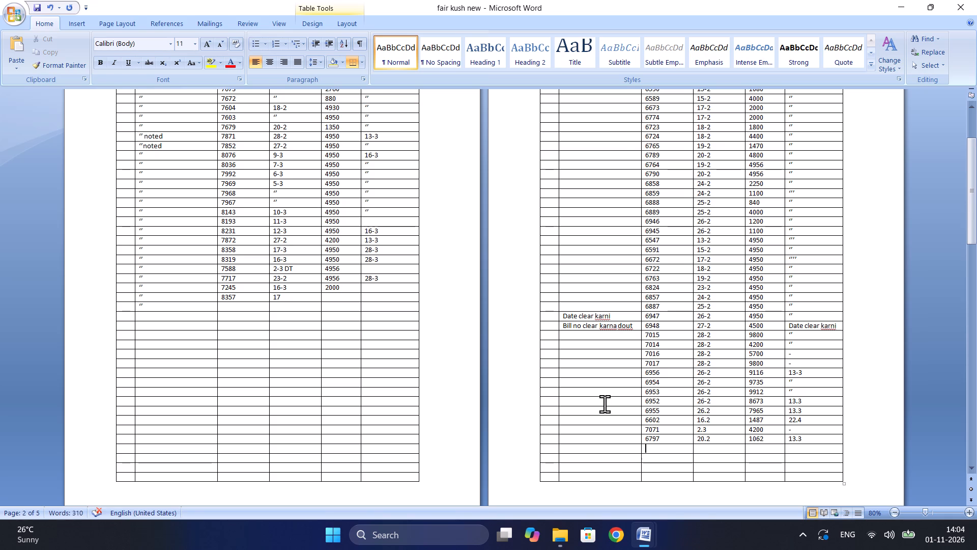
text(6830)
key(Right)
text(23.2)
key(Right)
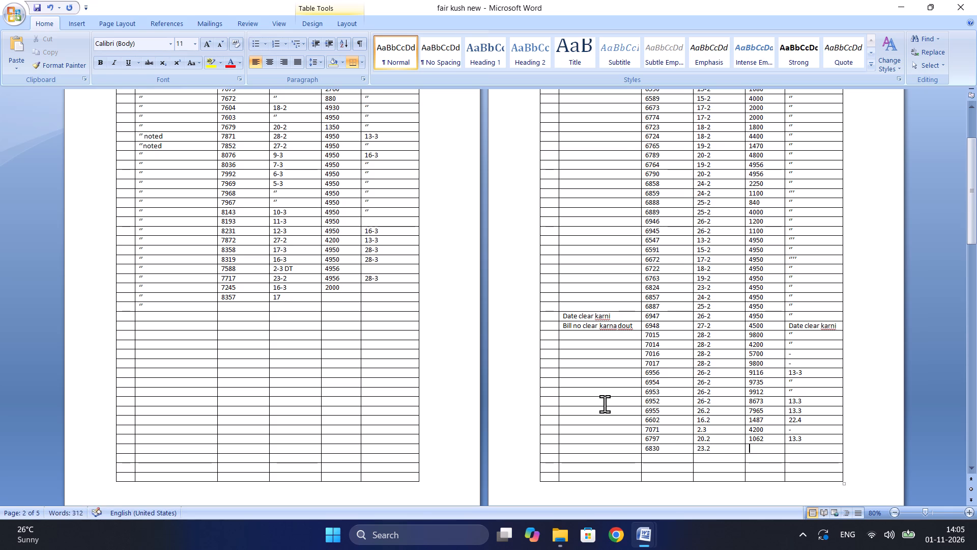
text(1062)
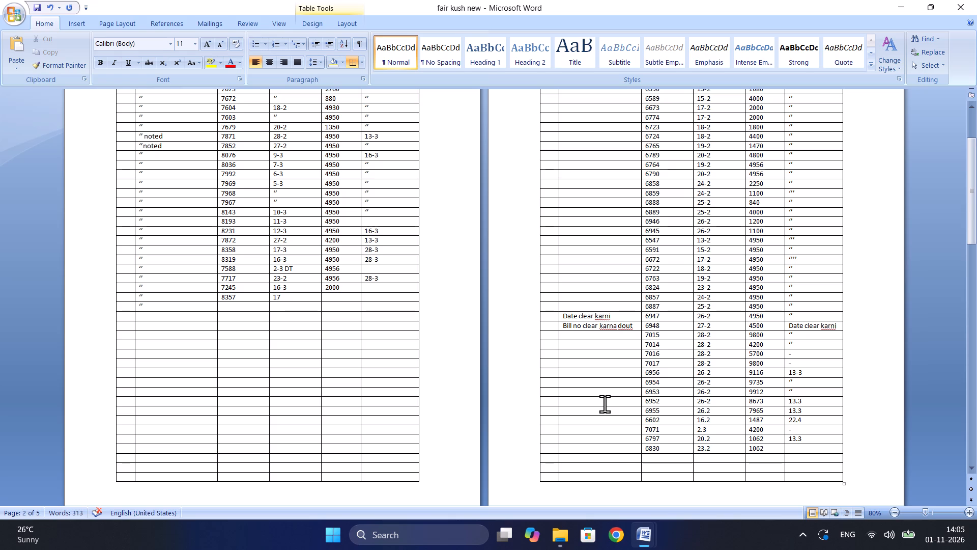
key(Right)
text('')
Fill the row below bill 6830 with bill 6700, date 18.2, amount 4956 and Dra dt 22.4.
key(Down)
key(Left)
key(Left)
key(Left)
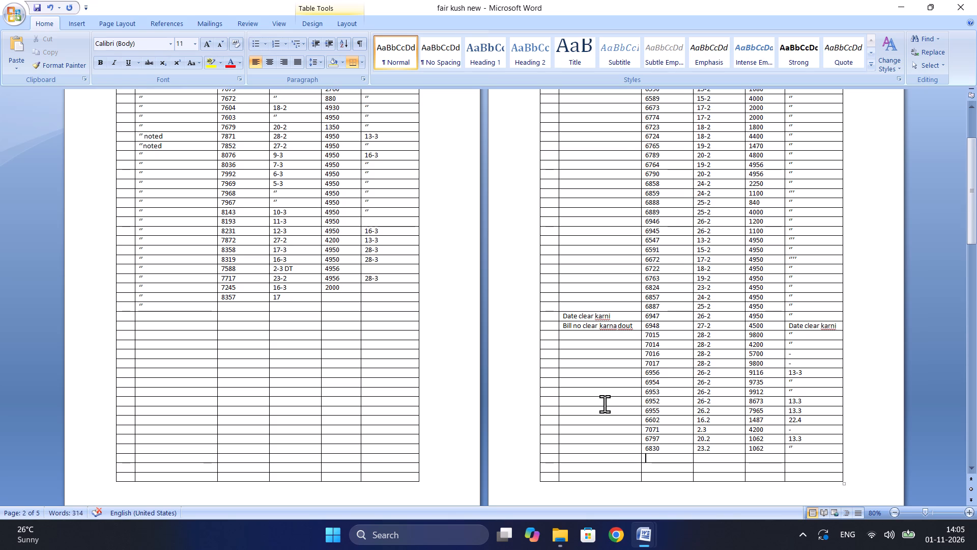
text(6700)
key(Right)
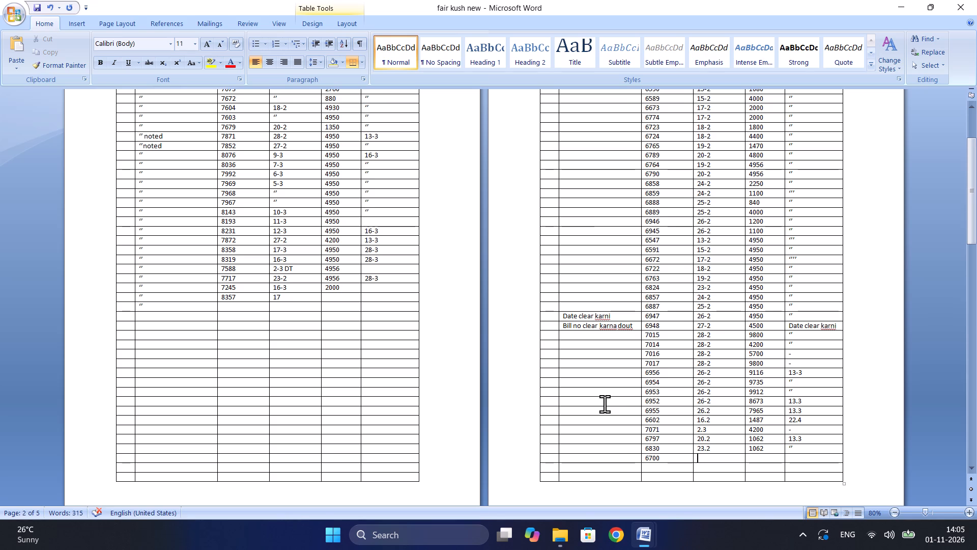
text(18)
text(.2)
key(Right)
text(4956)
key(Right)
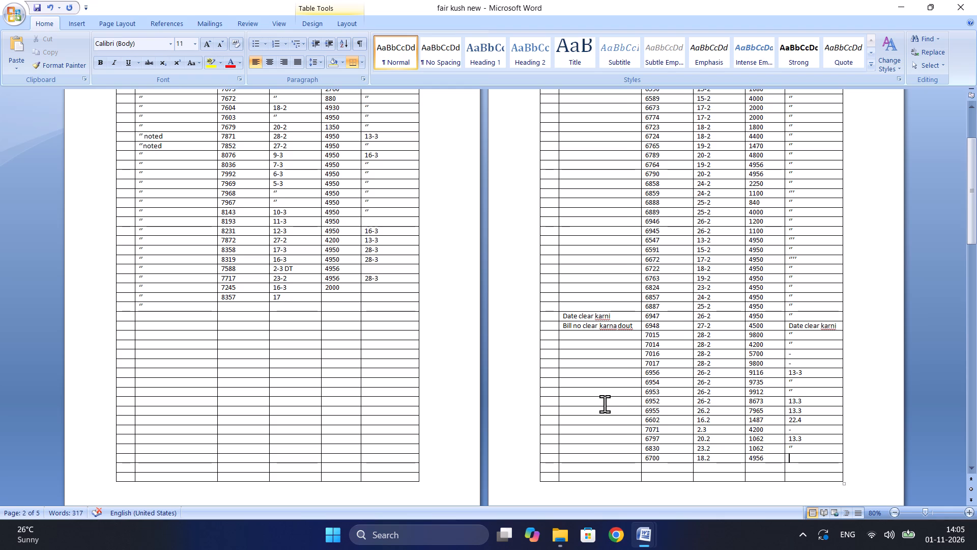
text(22.4)
Fill the row below bill 6700 with bill 6755, date 19.2, amount 1062 and Dra dt 13.3.
key(Down)
key(Left)
key(Left)
key(Left)
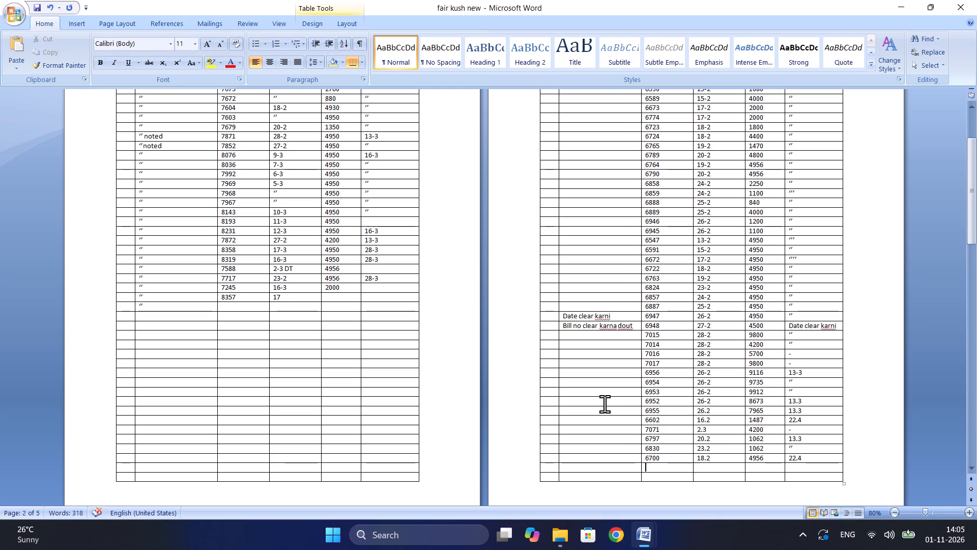
text(6755)
key(Right)
text(19.2)
key(Right)
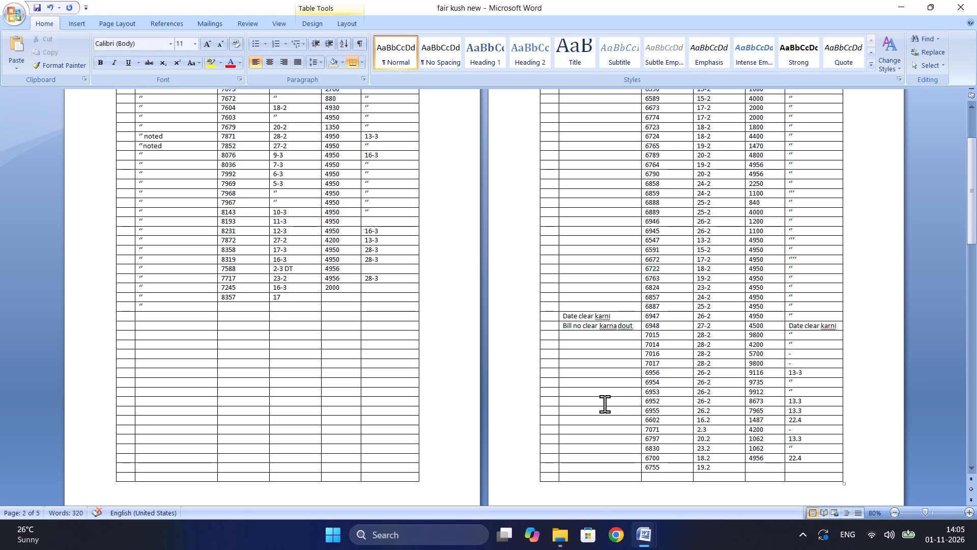
text(146)
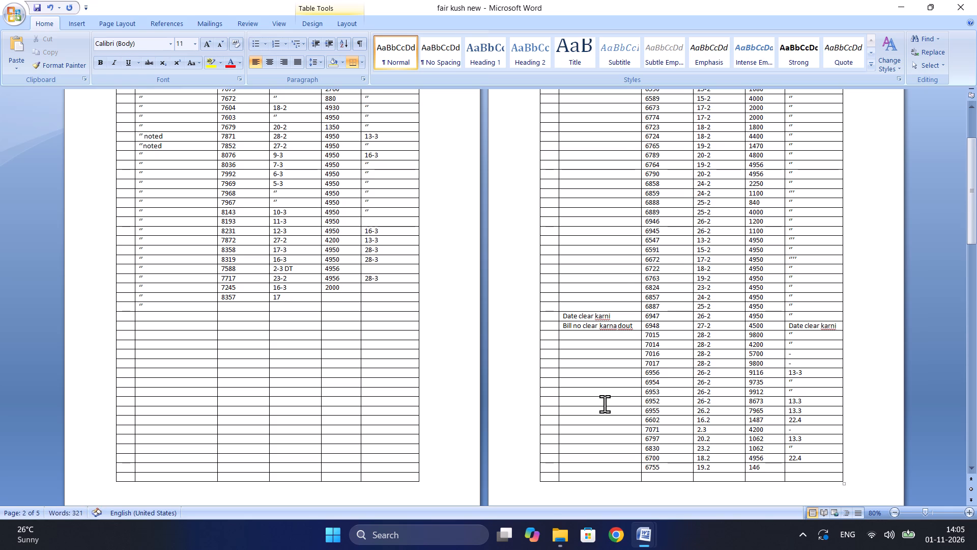
key(BackSpace)
key(BackSpace)
text(062)
key(Right)
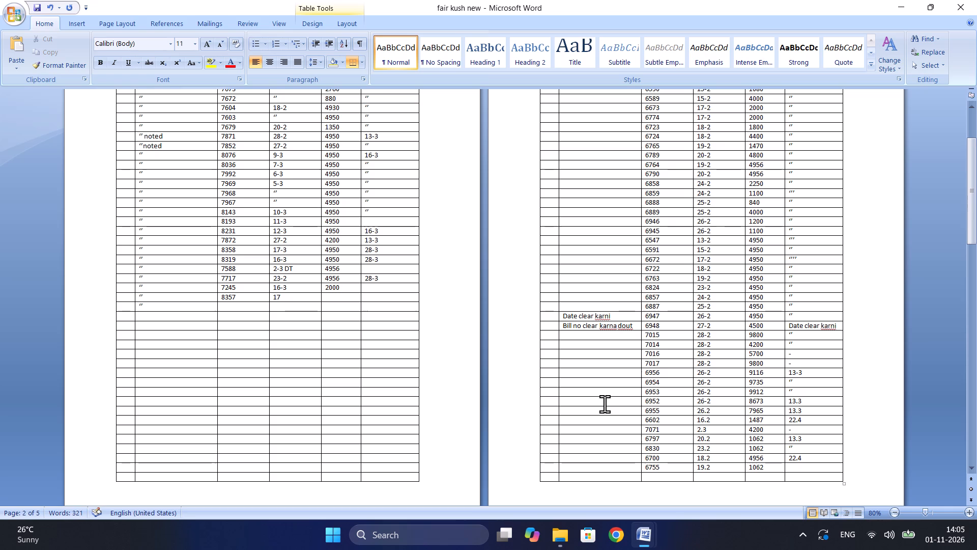
text(13.3)
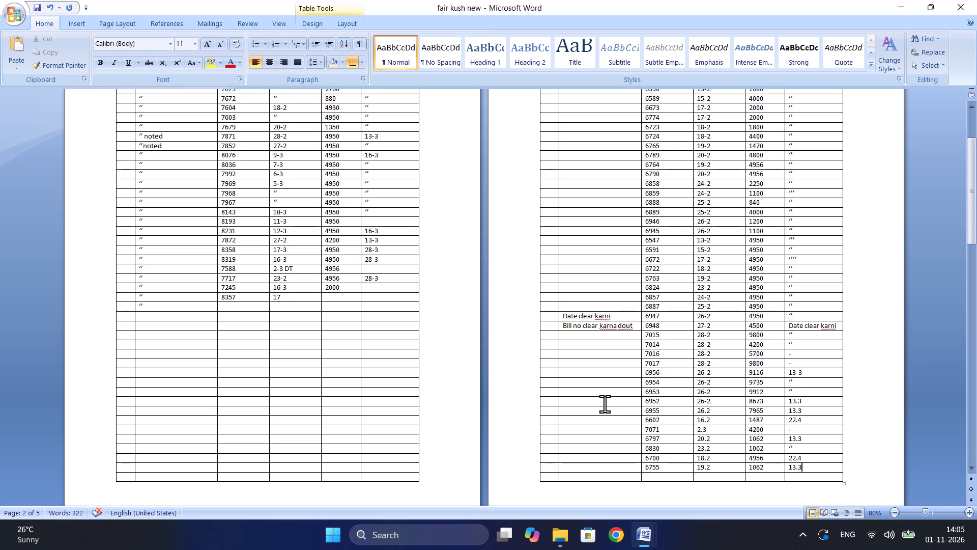
Fill the row below bill 6755 with bill 6785, date 20.2, amount 1062 and Dra dt 13.3.
key(Down)
key(Left)
key(Left)
key(Left)
text(6785)
key(Right)
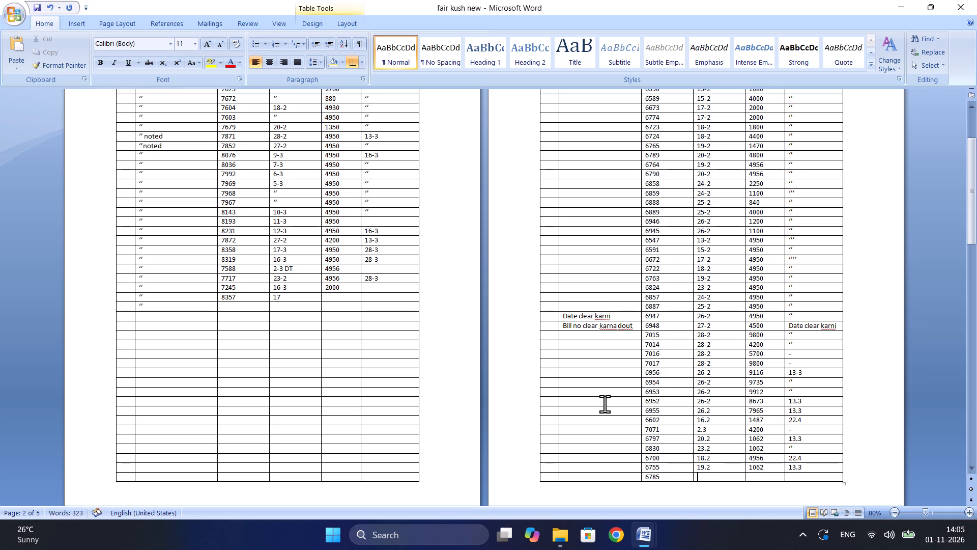
text(20.2)
key(Right)
text(103)
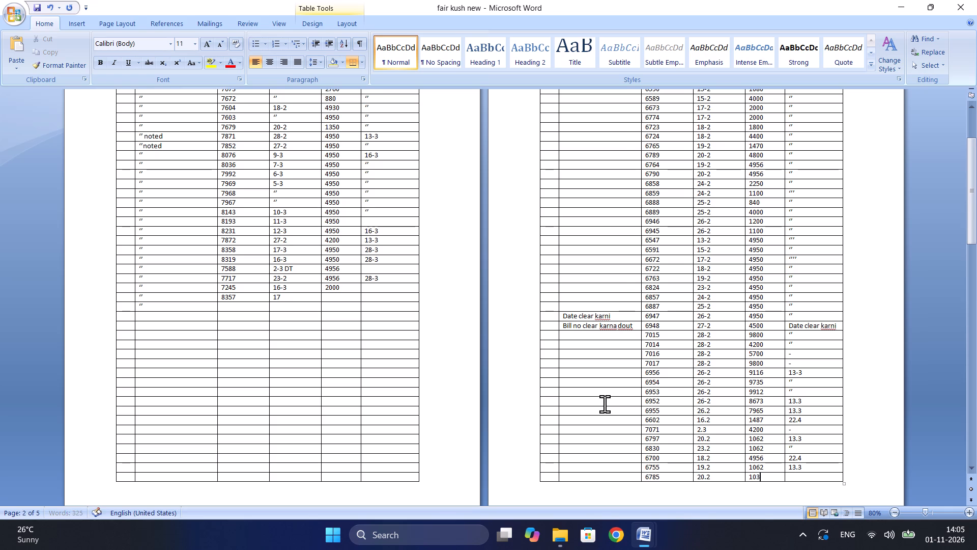
key(BackSpace)
text(62)
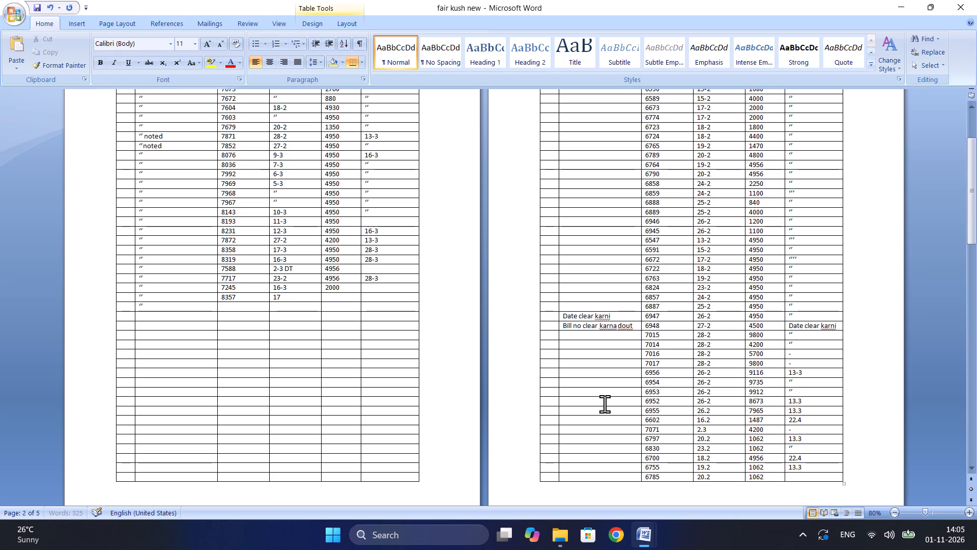
key(Right)
text(13.3)
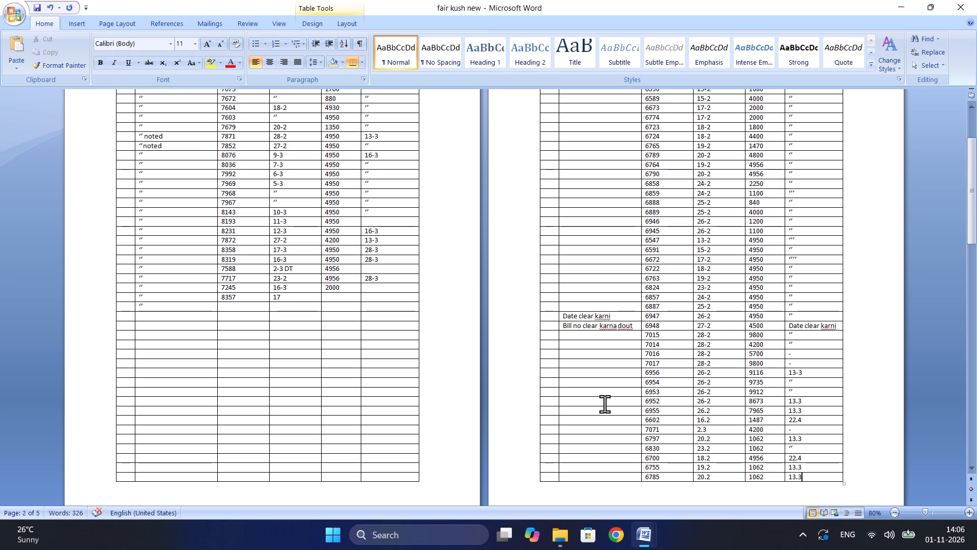
Enter kush in the second column of the second row of the empty table on page 4.
scroll(602, 391, down, 2)
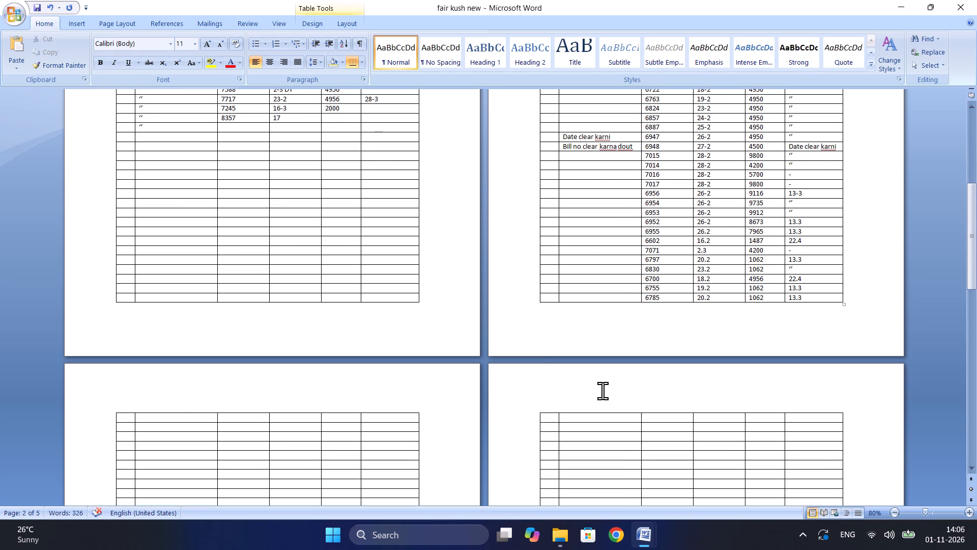
click(576, 428)
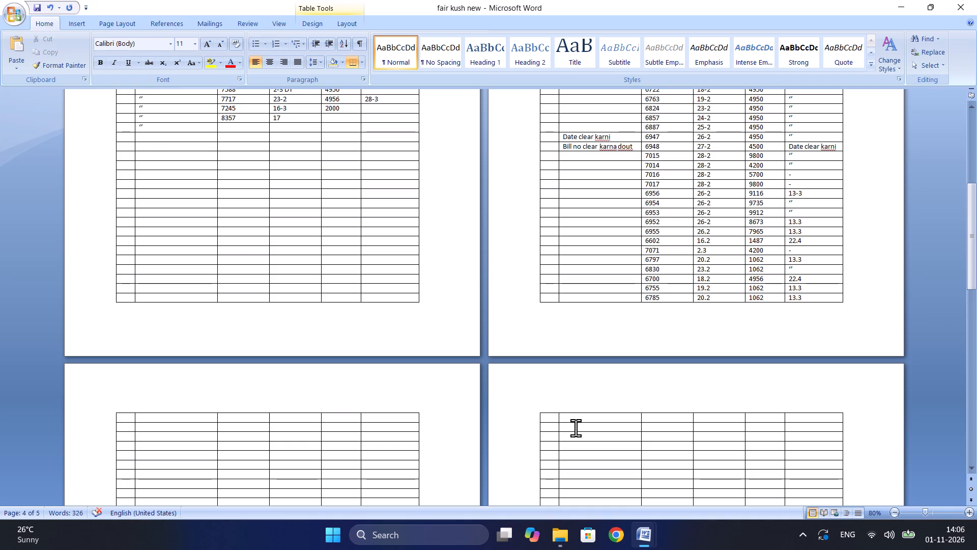
text(kud)
key(BackSpace)
key(s)
key(h)
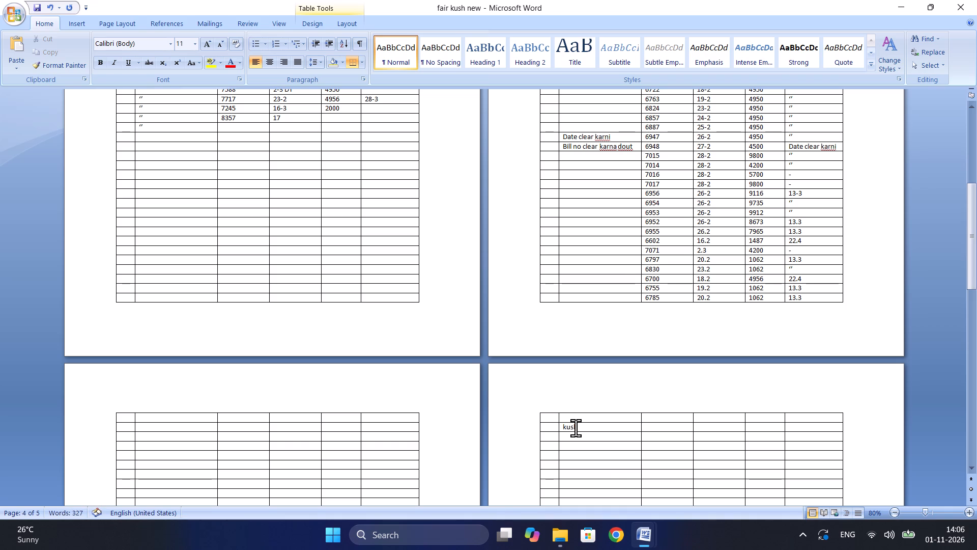
Fill the header row of the page 4 table with Sr., from, bill, date, amount and Dra dt.
click(657, 417)
text(bill)
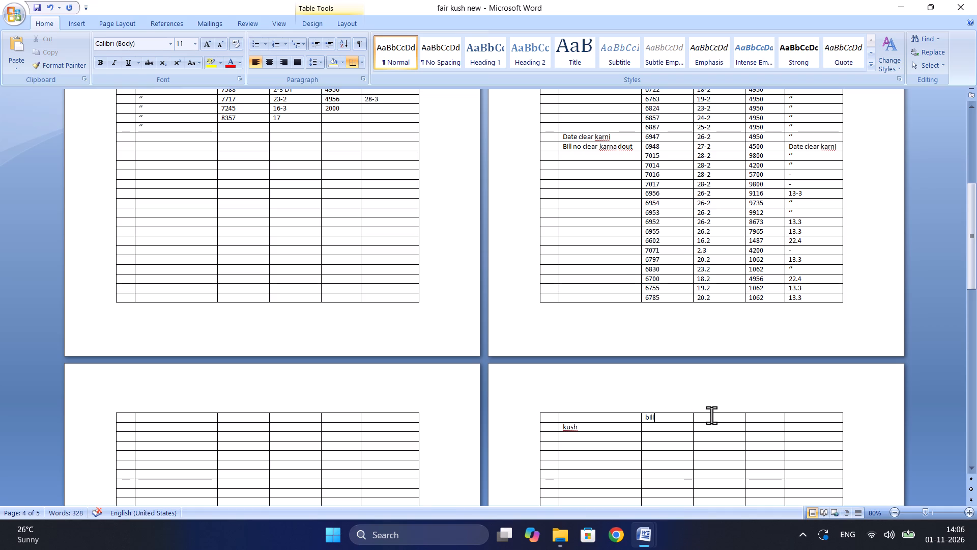
click(711, 415)
text(date)
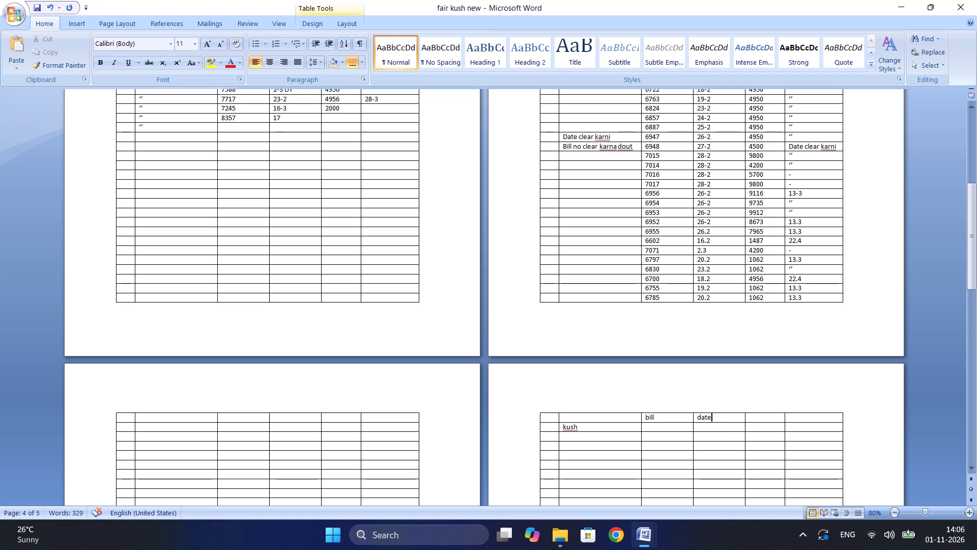
click(754, 417)
text(amount)
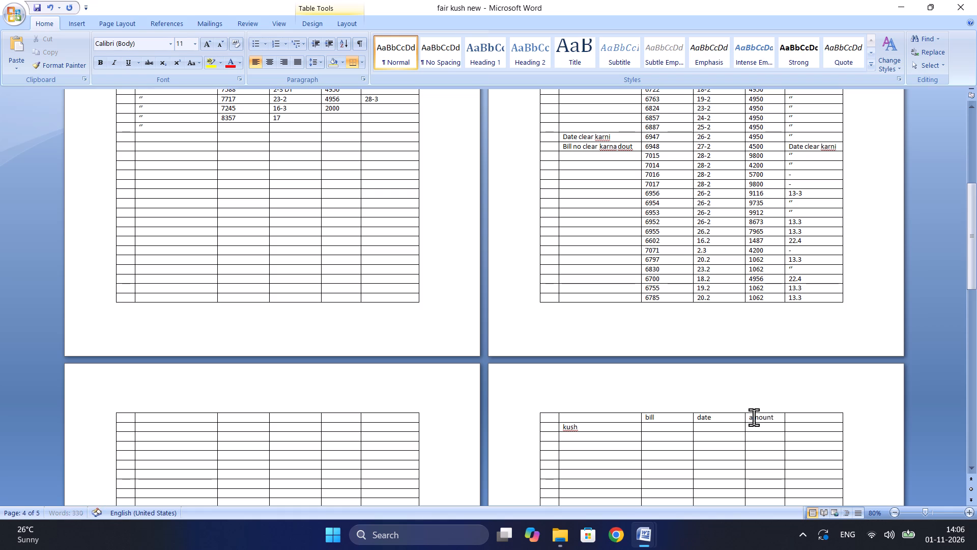
click(797, 420)
text(dra dt)
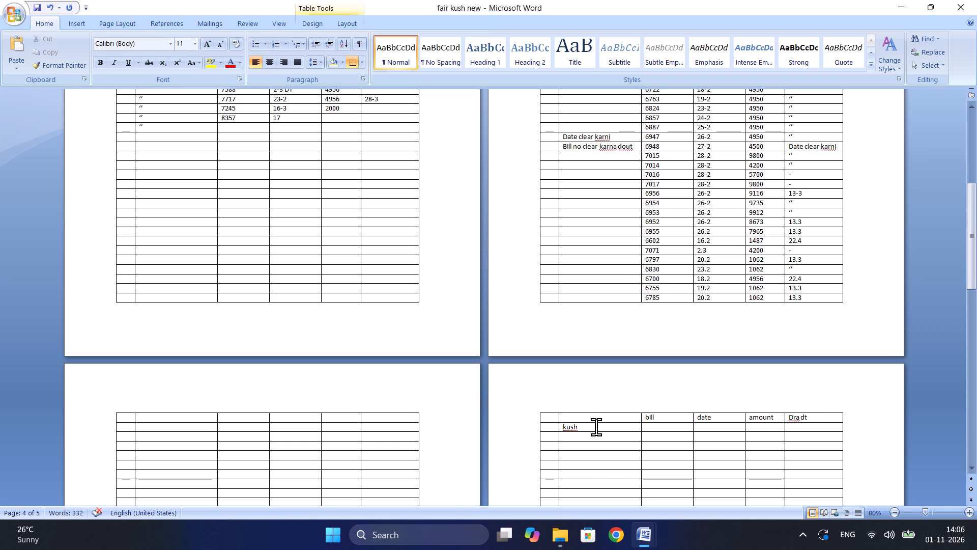
click(584, 416)
key(f)
text(rom)
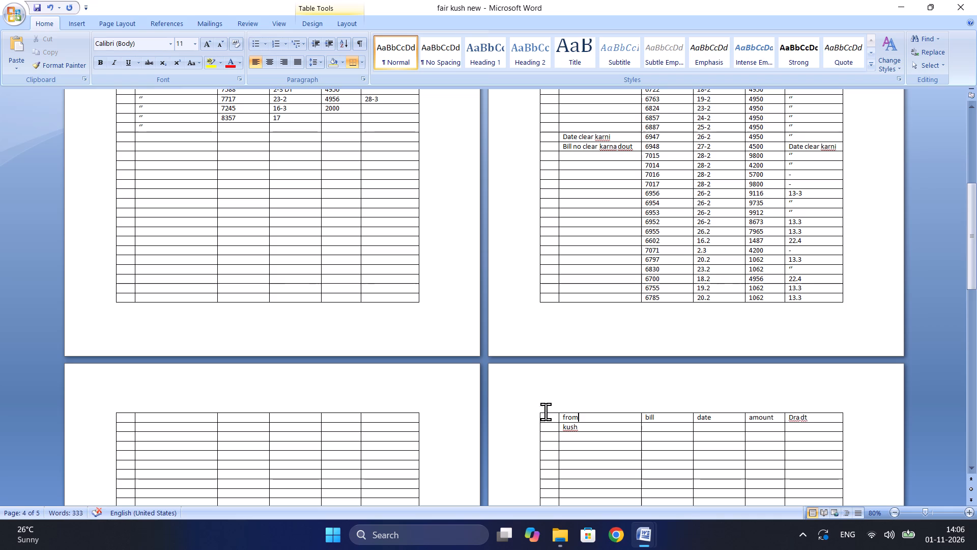
click(546, 421)
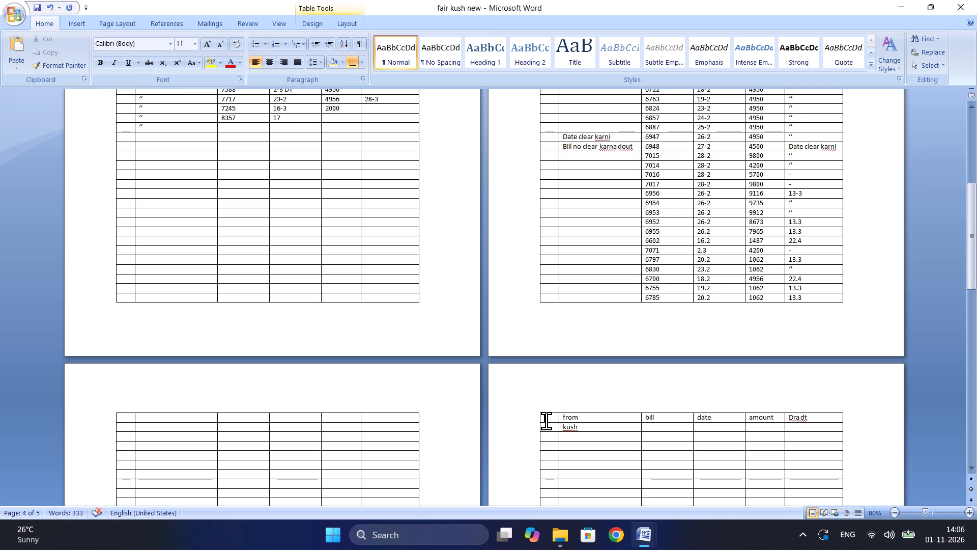
key(d)
key(BackSpace)
text(sr)
key(period)
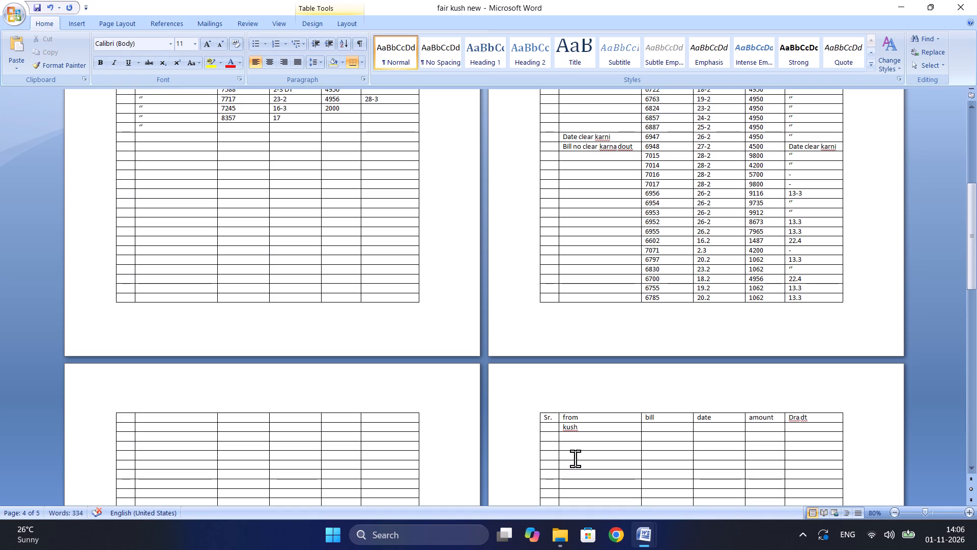
click(651, 428)
text(64)
text(00)
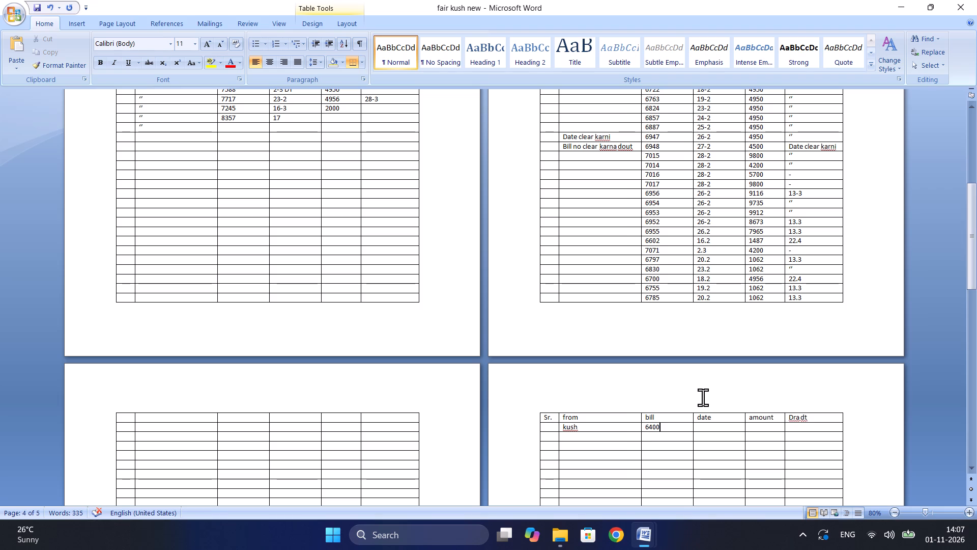
key(Right)
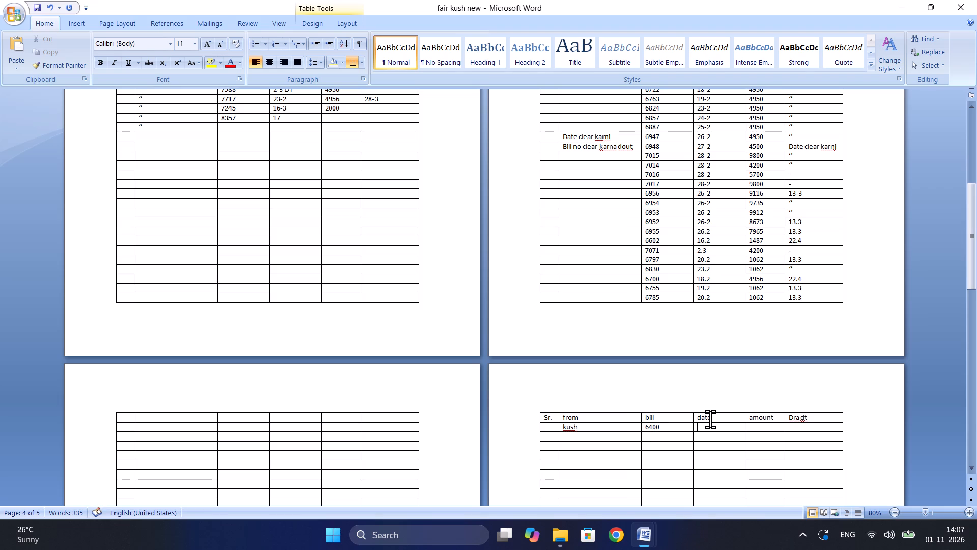
text(6.2)
key(Right)
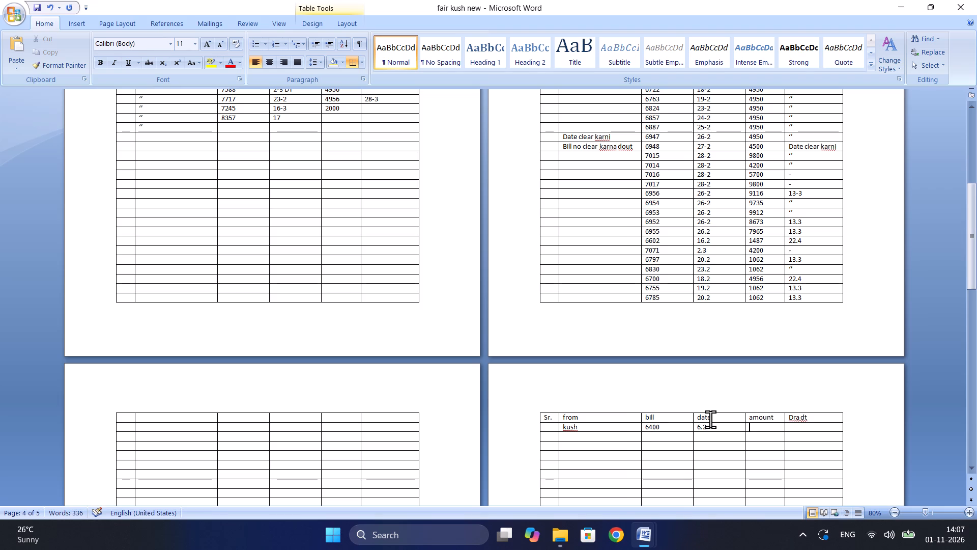
text(2242)
key(Right)
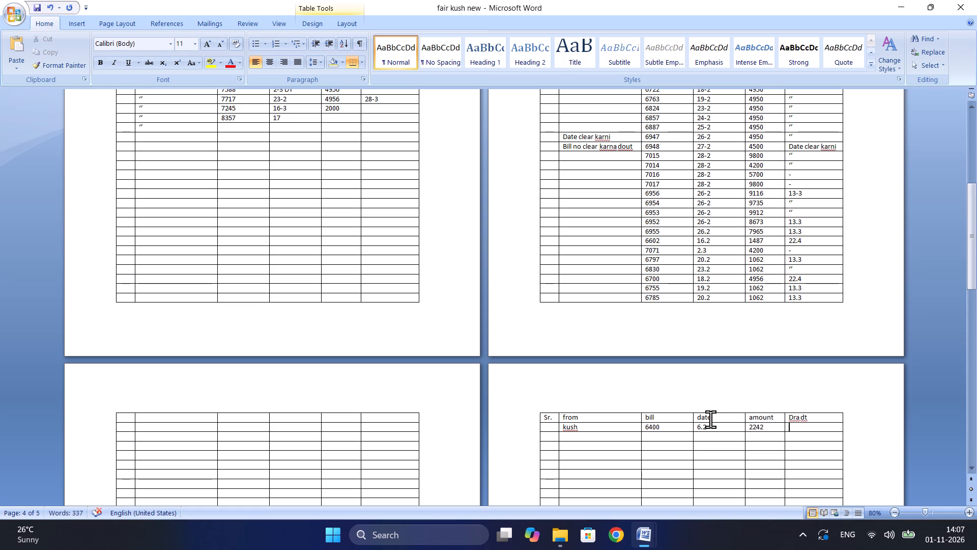
key(minus)
Fill the row below bill 6400 with bill 6536, date 12.2, amount 4884 and Dra dt 24.4.
key(Down)
key(Left)
key(Left)
key(Left)
text(6536)
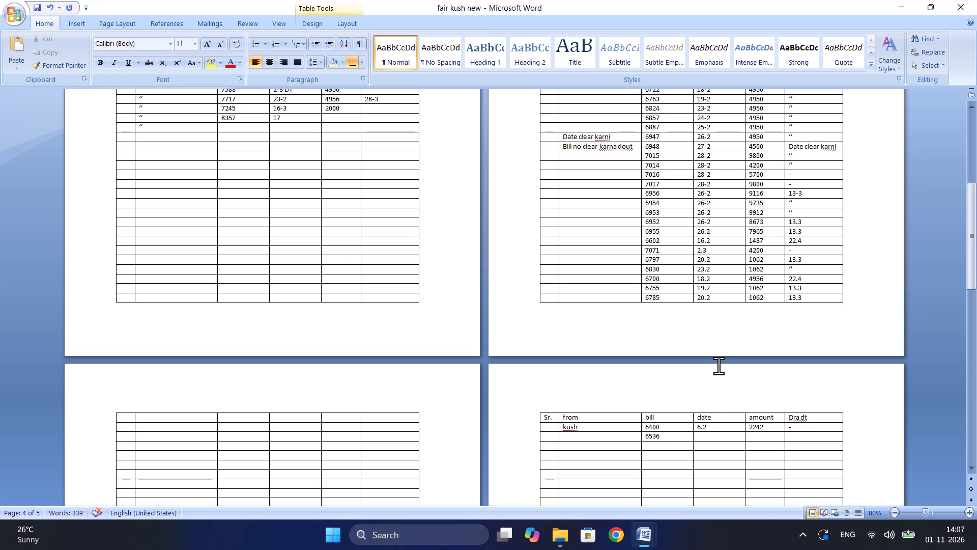
key(Right)
text(12.2)
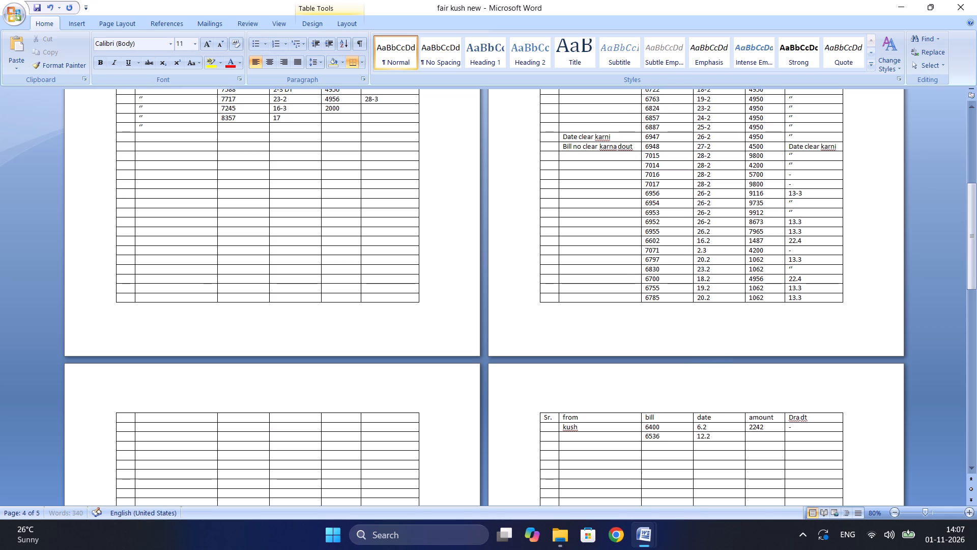
key(Right)
text(4887)
key(BackSpace)
key(4)
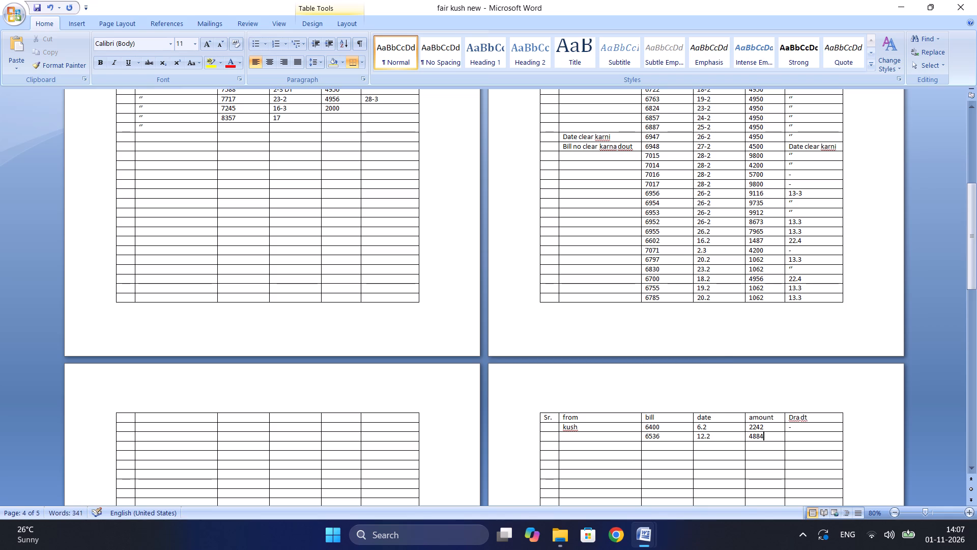
key(Right)
text(24.4)
Fill the row below bill 6536 on page 4 with bill 6665, date 17.2, amount 1062 and Dra dt 13.3.
key(Down)
key(Left)
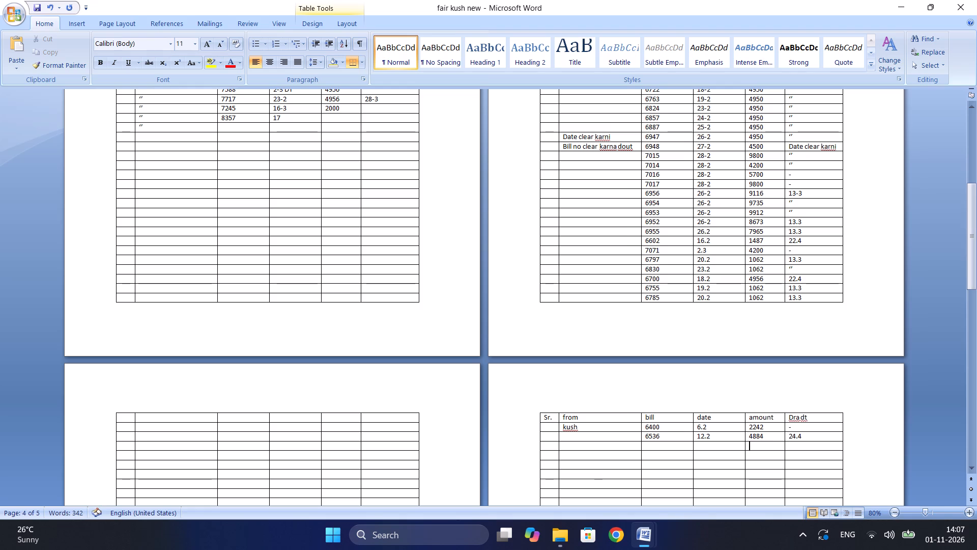
key(Left)
key(Left)
text(66)
text(65)
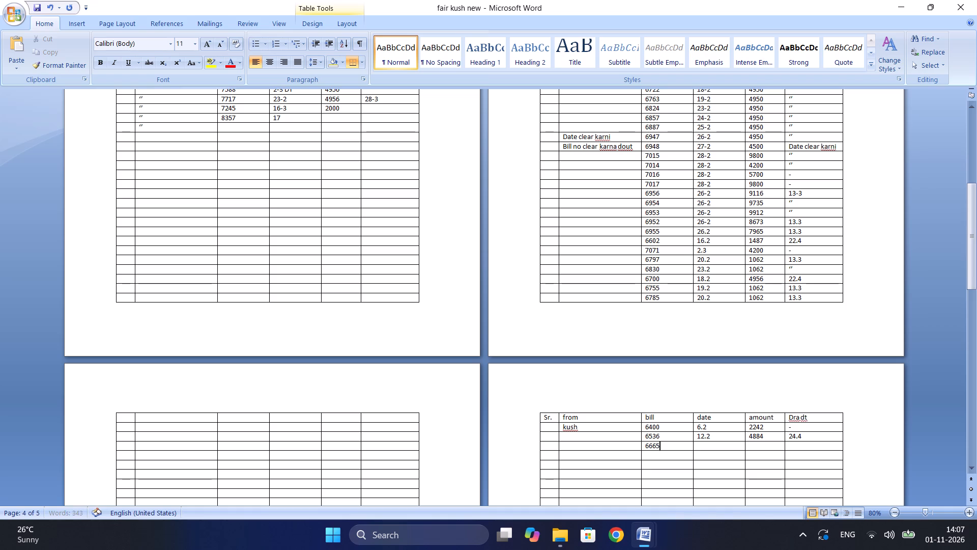
key(Right)
text(17)
text(.2)
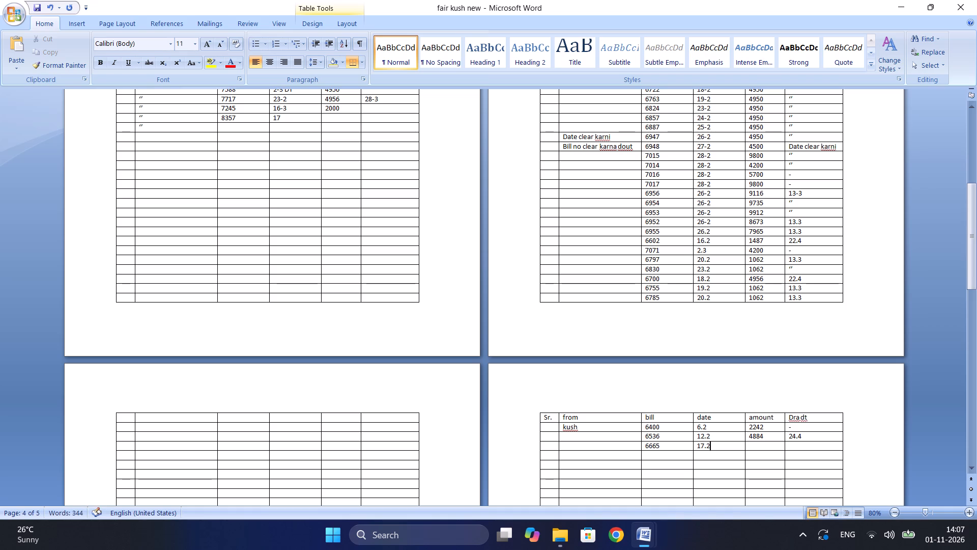
key(Right)
text(1062)
key(Right)
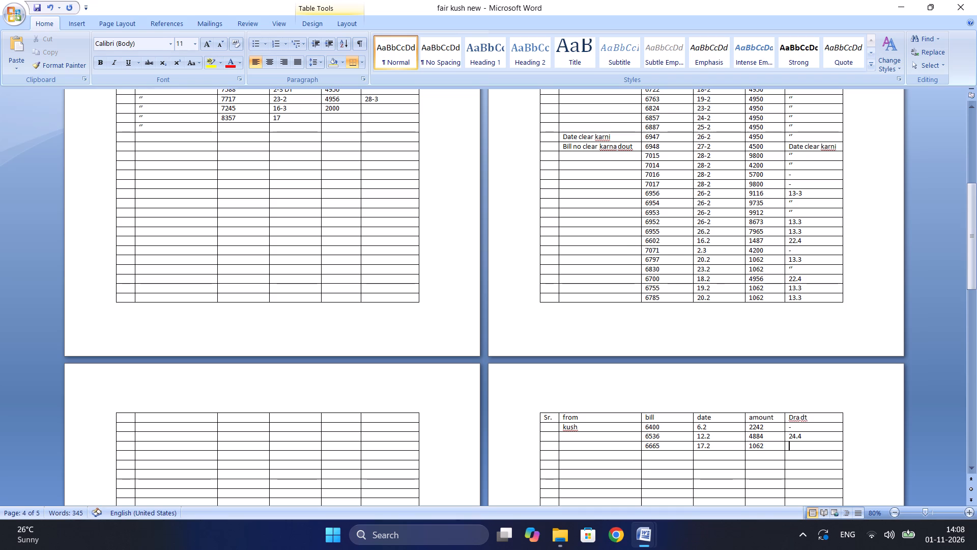
text(13.3)
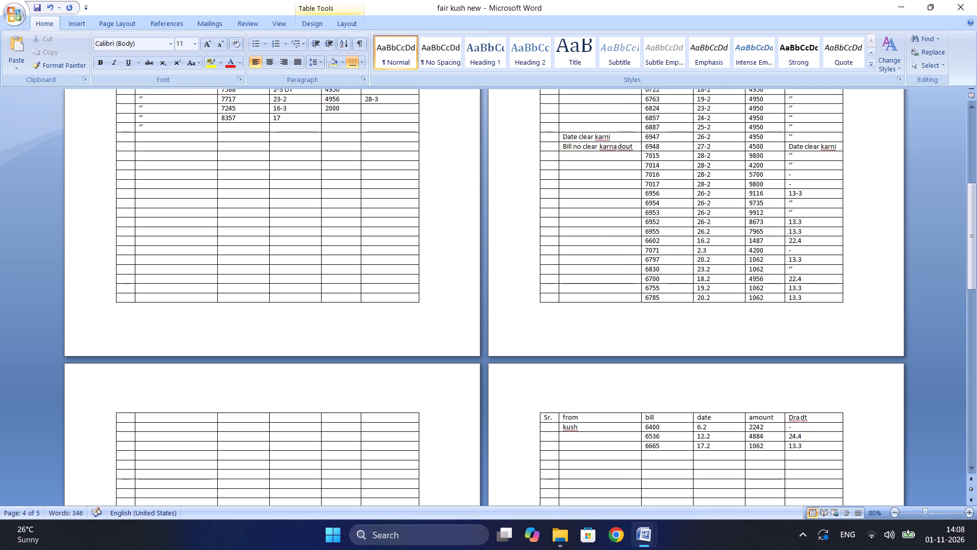
Fill the row below bill 6665 with bill 6702, date 17.2, amount 1062 and Dra dt 13.3.
key(Down)
key(Left)
key(Left)
key(Left)
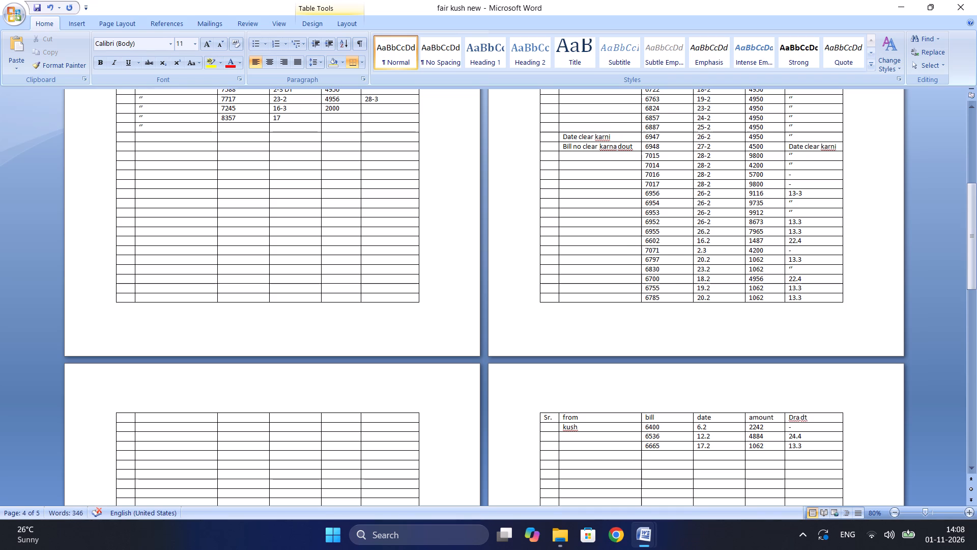
text(6702)
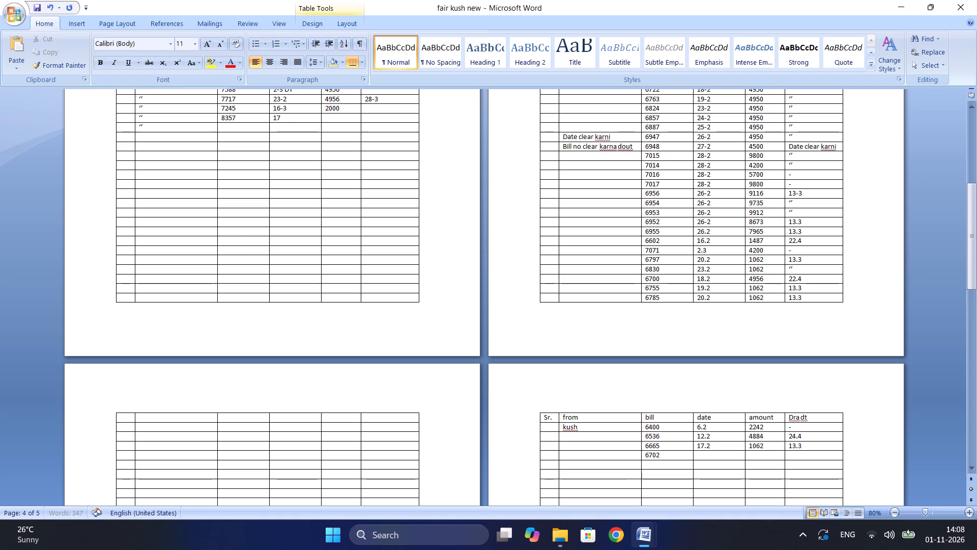
key(Right)
text(17)
text(.2)
key(Right)
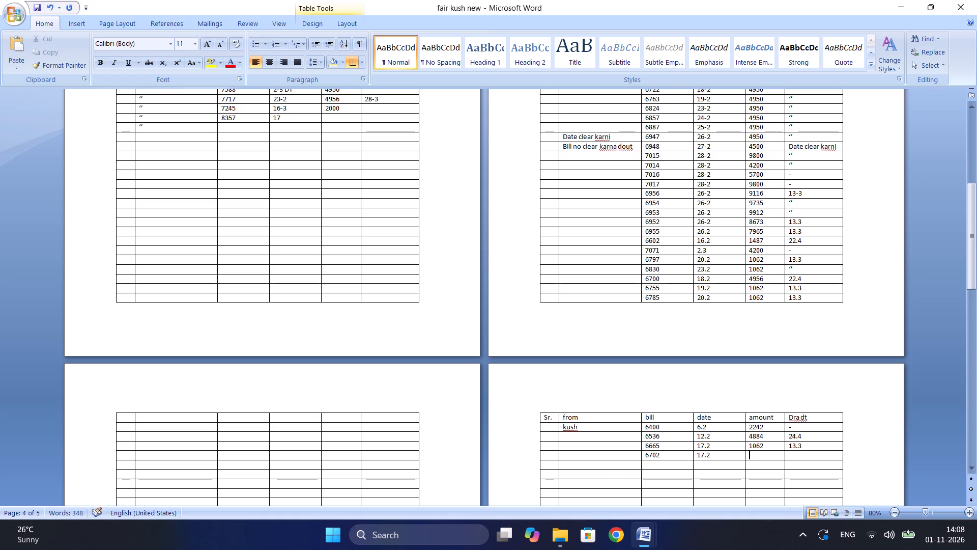
text(1062)
key(Right)
text(13.3)
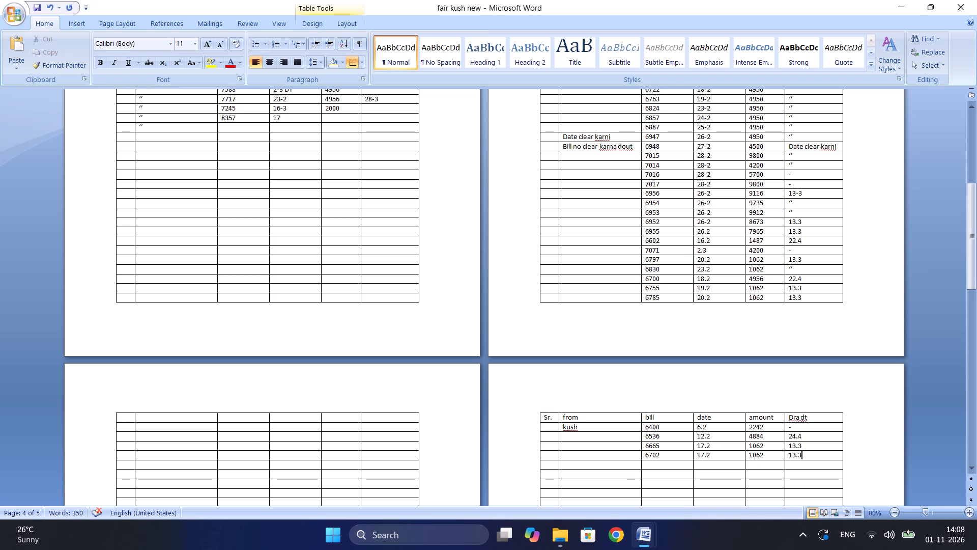
Fill the row below bill 6702 with bill 6719, date 18.2, amount 1062 and a ditto mark for Dra dt.
key(Down)
key(Left)
key(Left)
key(Left)
key(Left)
key(Right)
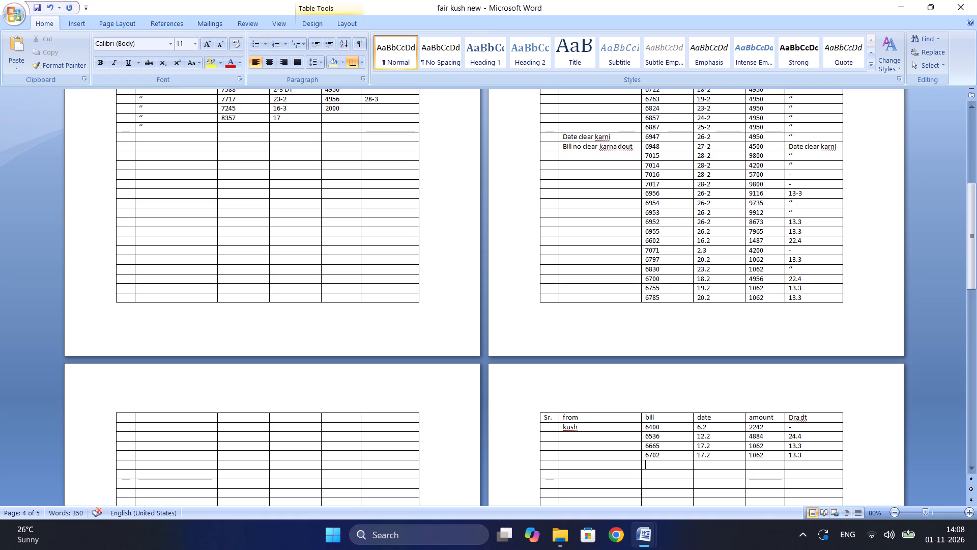
text(6719)
key(Right)
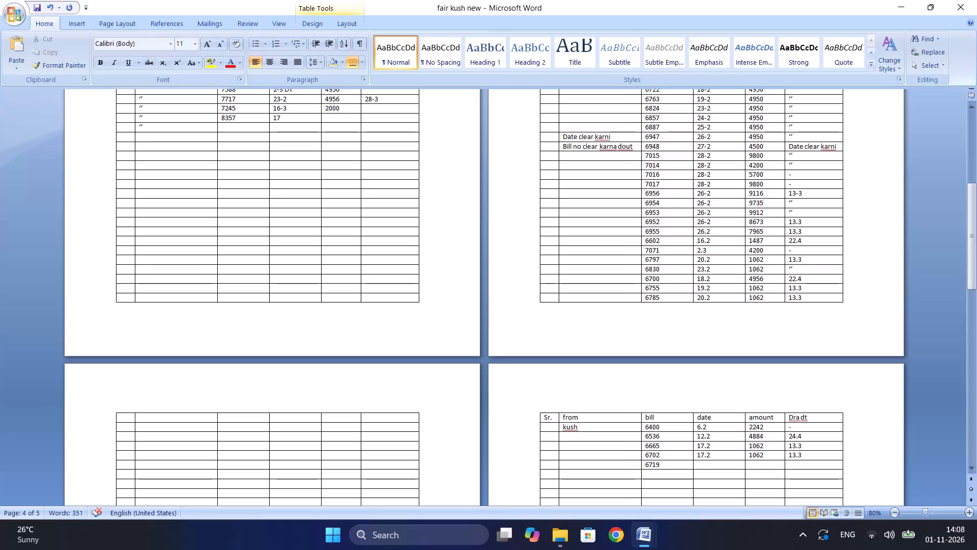
text(18.2)
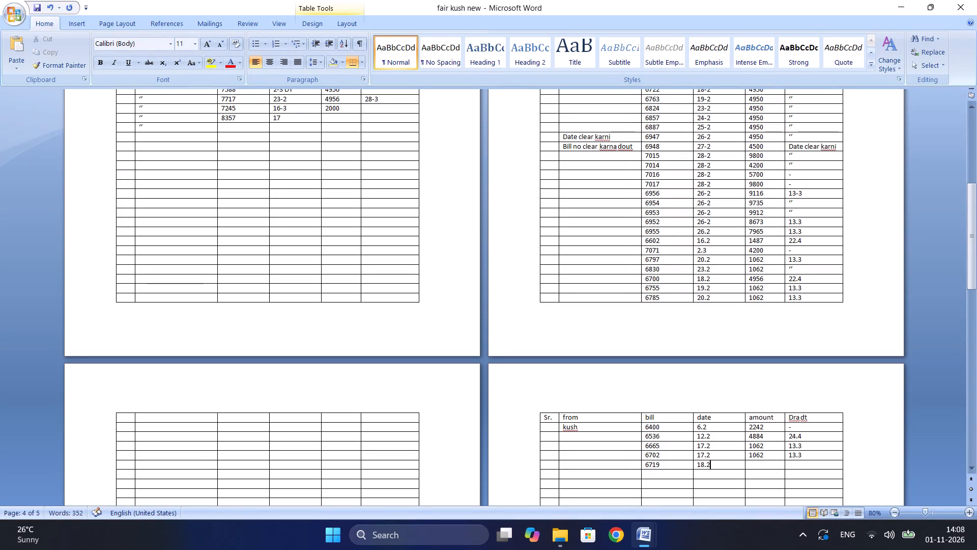
key(Right)
text(1062)
key(Right)
text('')
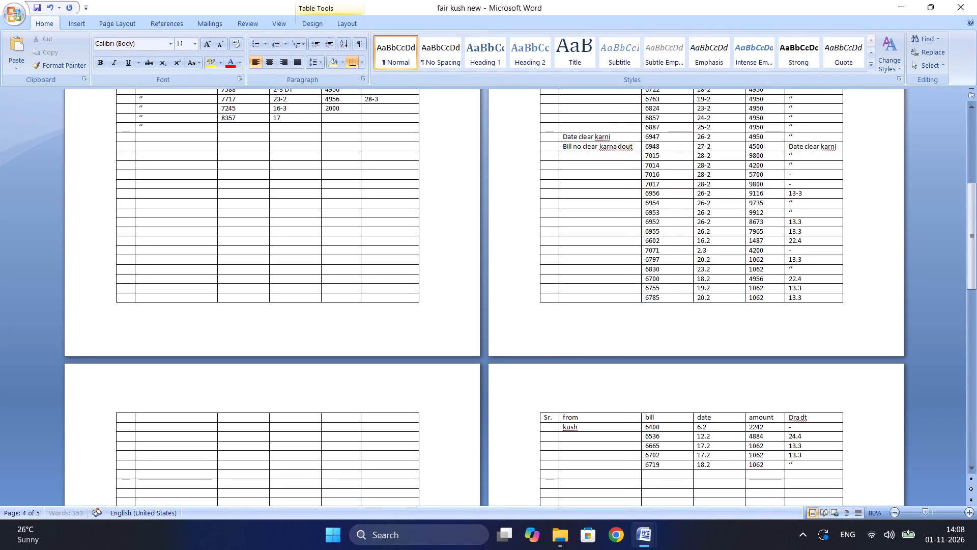
Fill the row below bill 6719 with bill 6754, date 19.2, amount 1062 and a ditto mark for Dra dt.
key(Down)
key(Left)
key(Left)
key(Left)
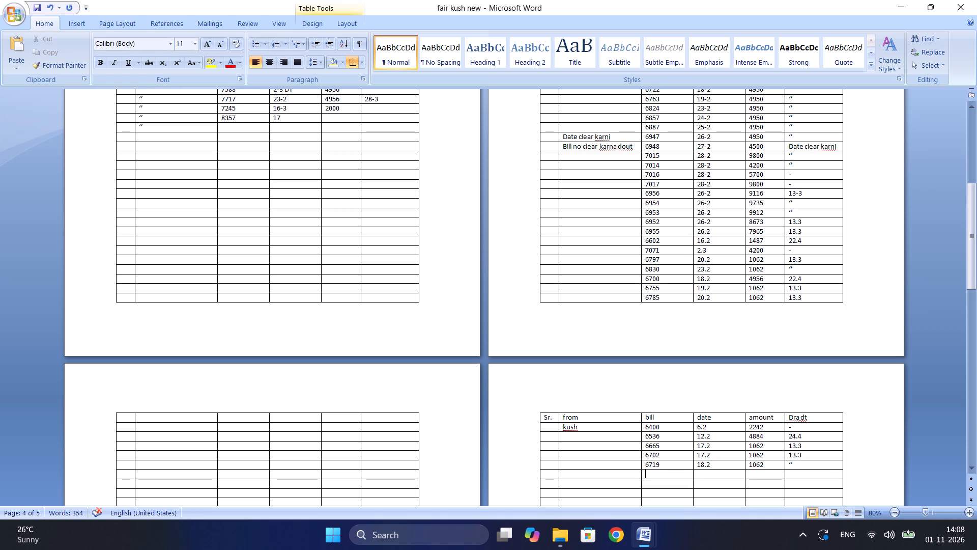
text(6754)
key(Right)
text(19)
text(.2)
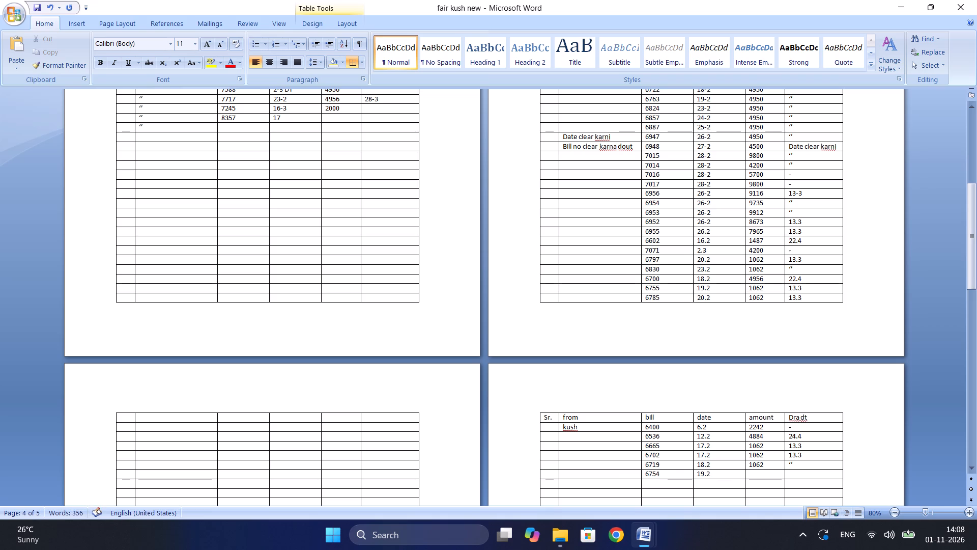
key(Right)
text(1062)
key(Right)
text('')
Fill the row below bill 6754 with bill 6256, date 3.2, amount 1062 and a ditto mark for Dra dt.
key(Down)
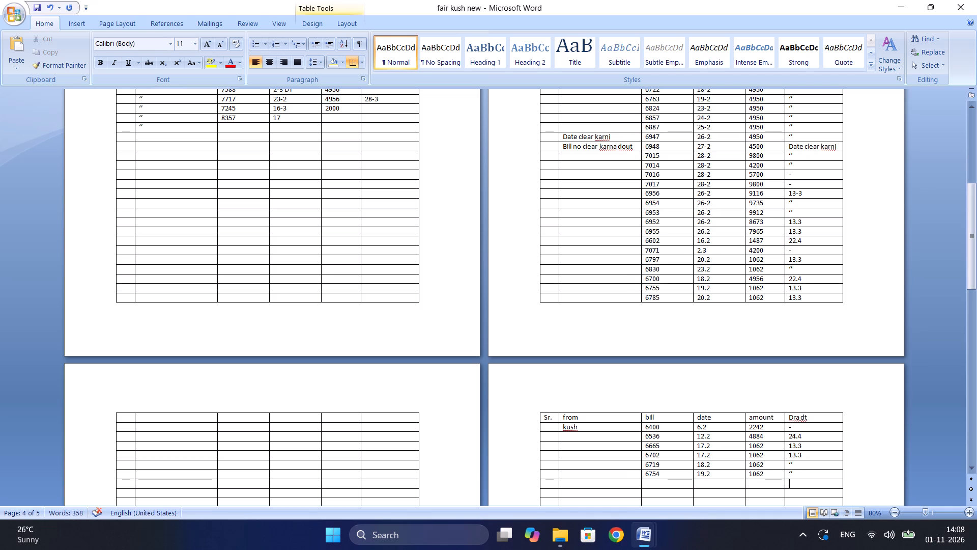
key(Left)
key(Left)
key(Left)
key(6)
text(256)
key(Right)
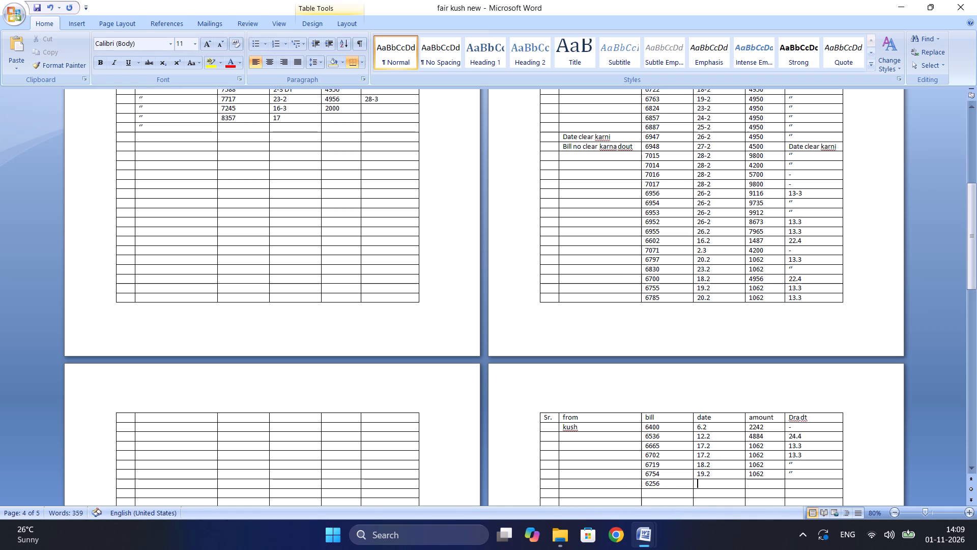
text(3.2)
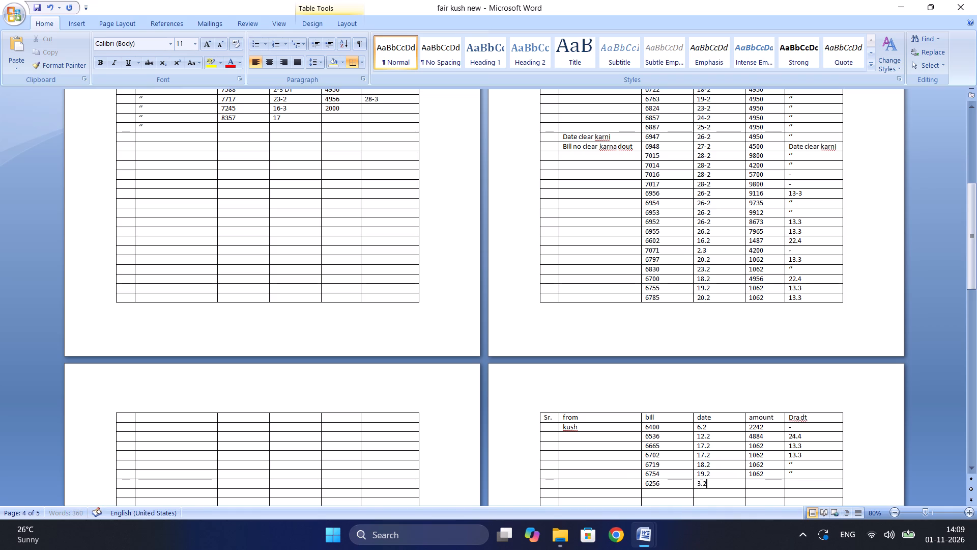
key(Right)
text(1062)
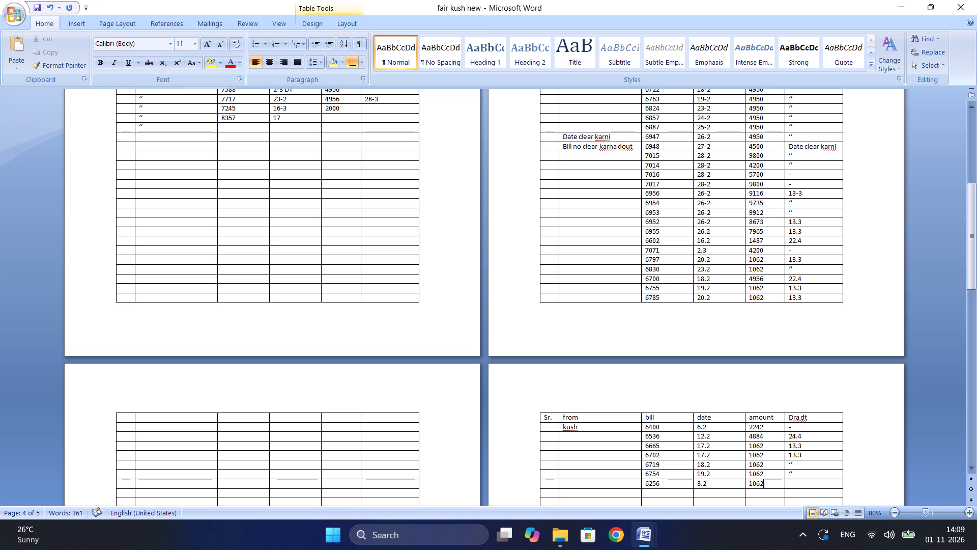
key(Right)
text('')
Change the date of bill 6256 to 03.02 by adding leading zeros to the day and month.
key(Left)
key(Left)
key(Left)
key(Left)
key(Left)
key(Left)
key(Left)
key(Left)
key(Left)
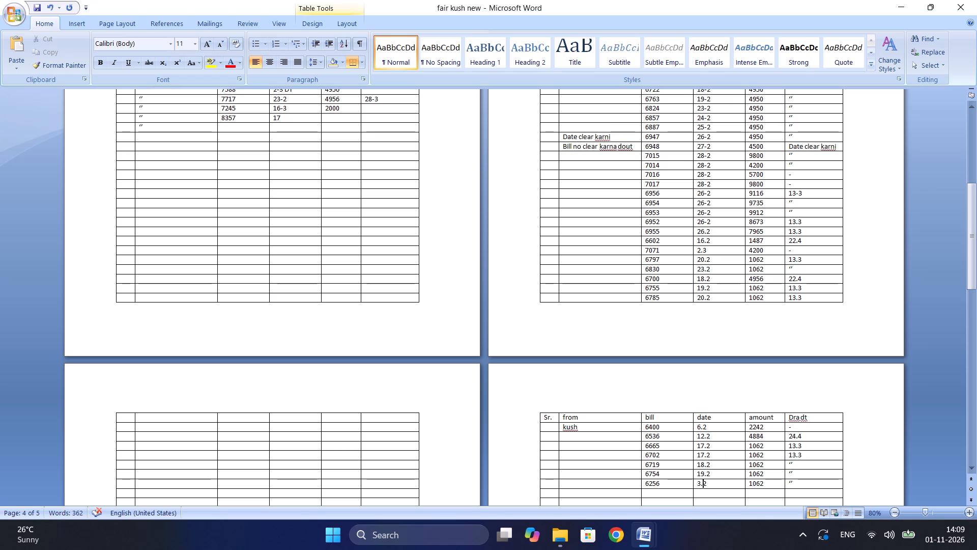
key(0)
key(Left)
key(Left)
key(Left)
key(0)
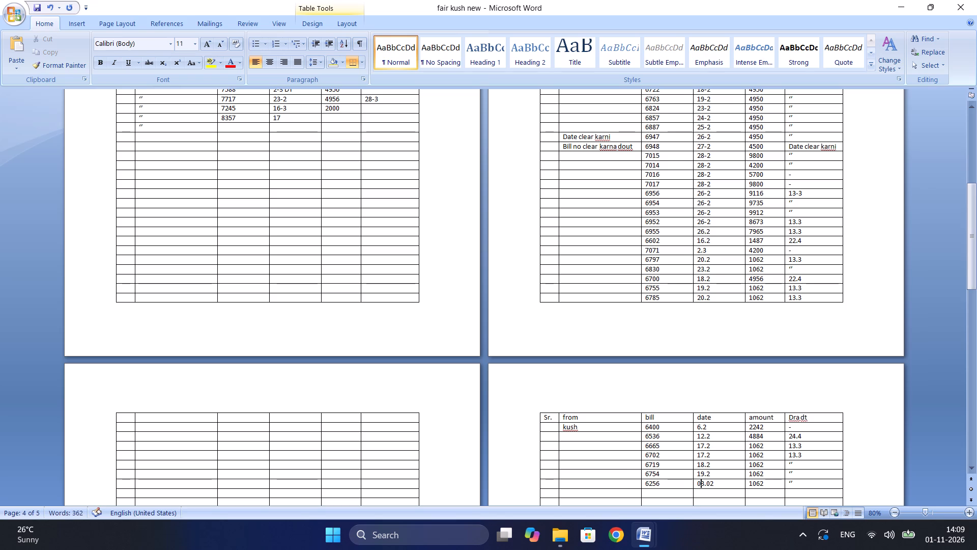
Go to the bill cell of the empty row below bill 6256 in the page 4 table.
key(Down)
key(Down)
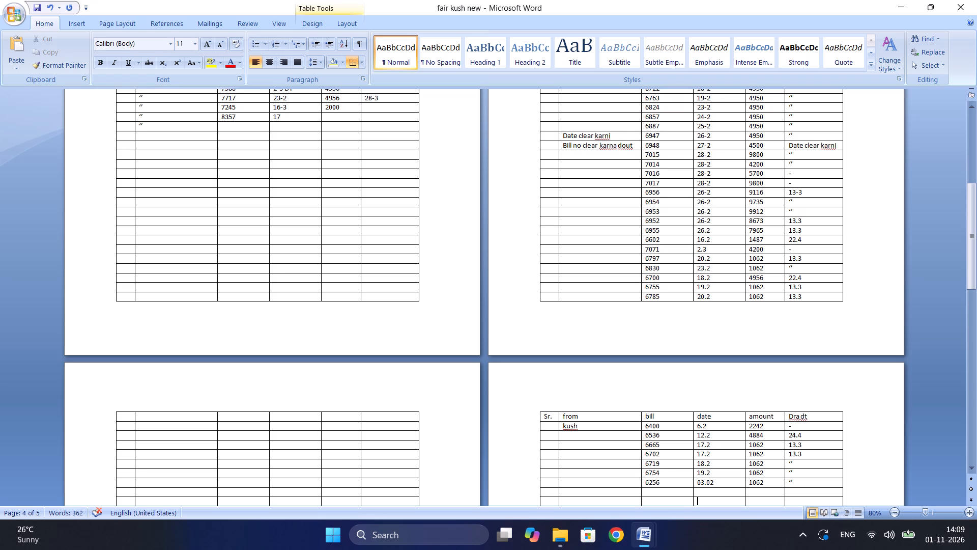
key(Up)
key(Left)
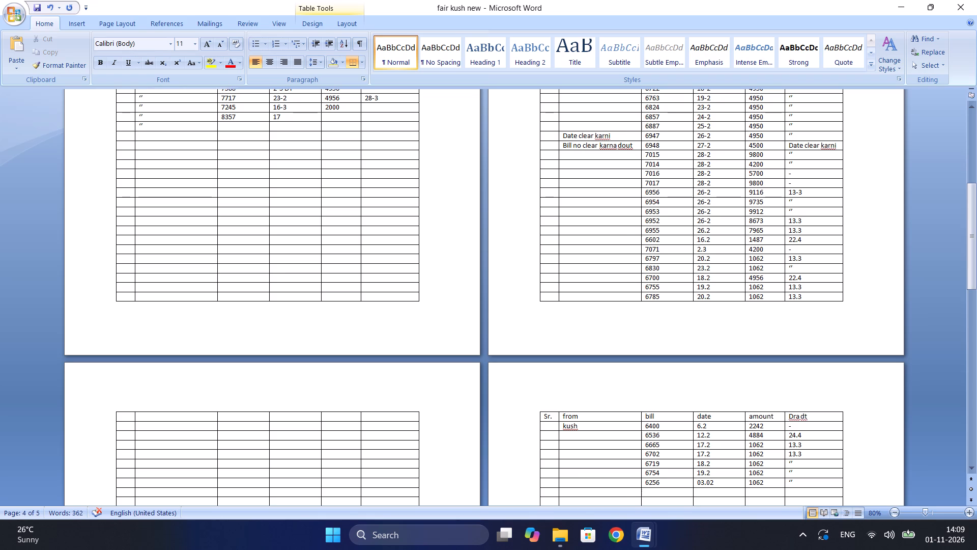
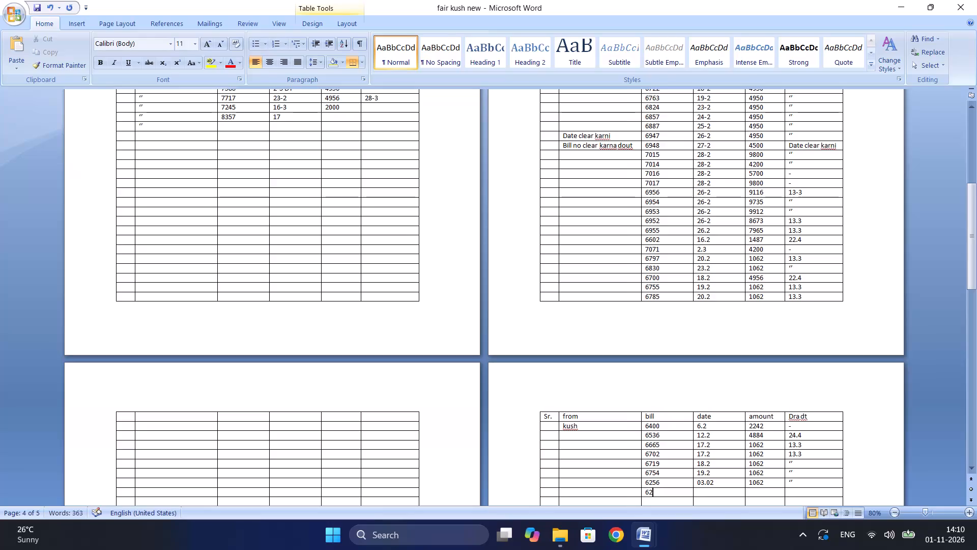
Complete the row below bill 6256 with bill 6242, date 02.02, amount 1062 and a ditto mark for Dra dt.
text(42)
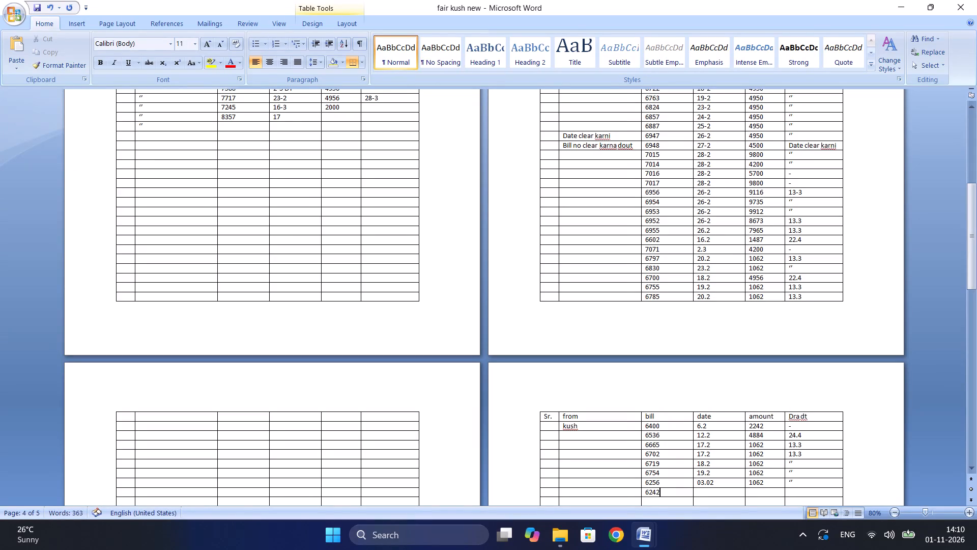
key(Right)
text(02.02)
key(Right)
text(1062)
key(Right)
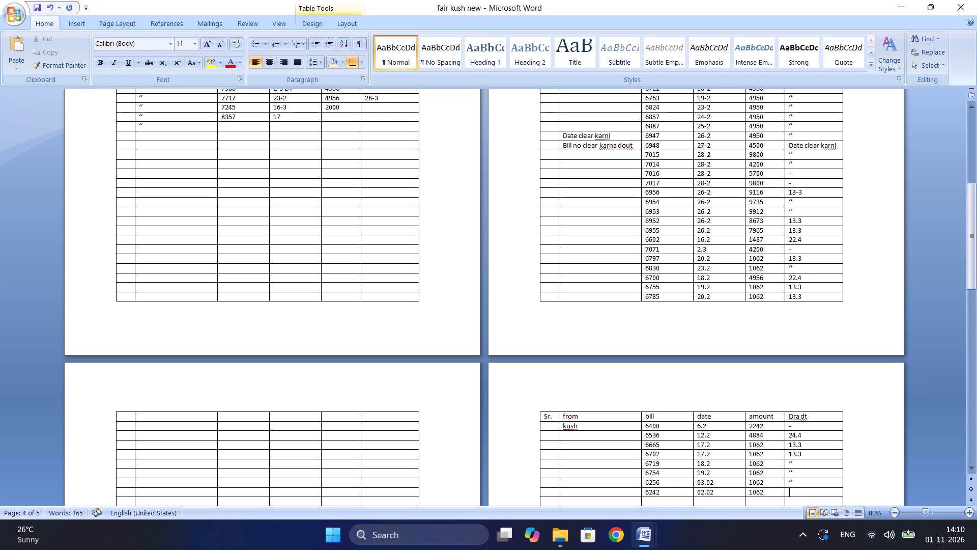
text('')
Fill the row below bill 6242 with bill 6244, date 02.02, amount 1062 and Dra dt 13.3.
key(Down)
key(Left)
key(Left)
key(Left)
scroll(719, 366, down, 1)
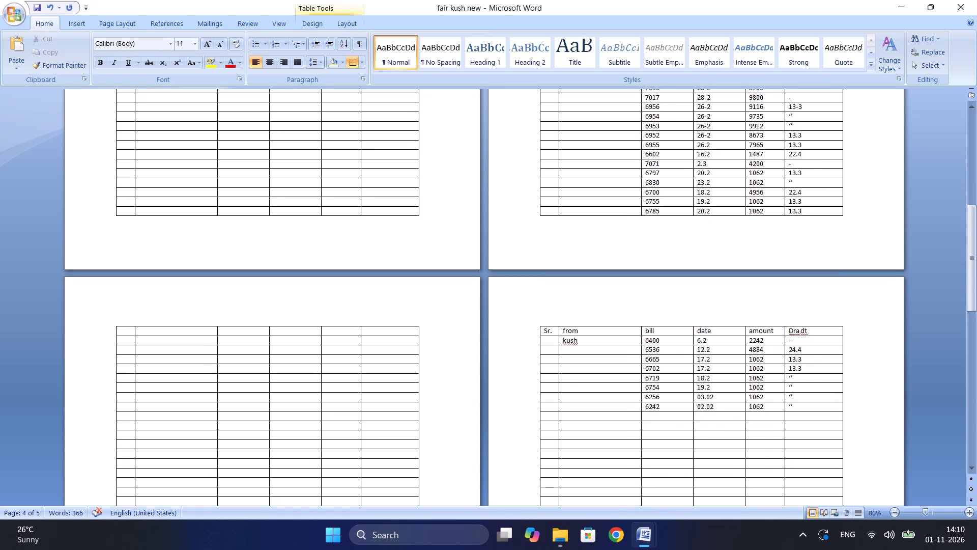
scroll(719, 366, down, 2)
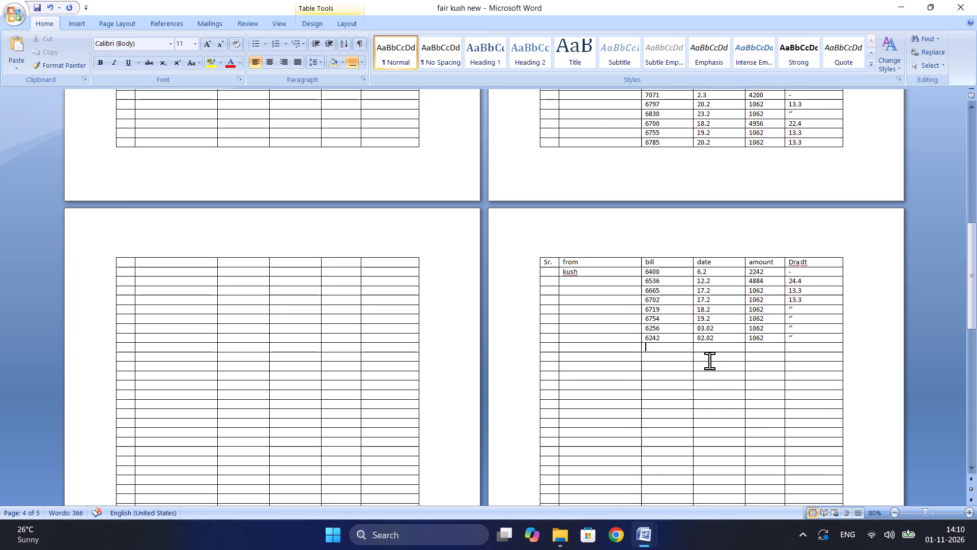
click(650, 346)
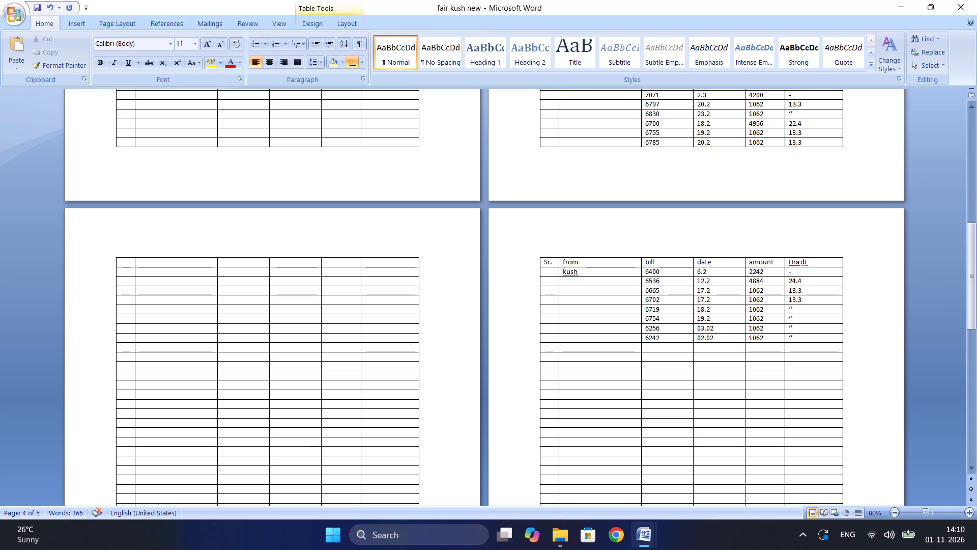
text(6244)
key(Right)
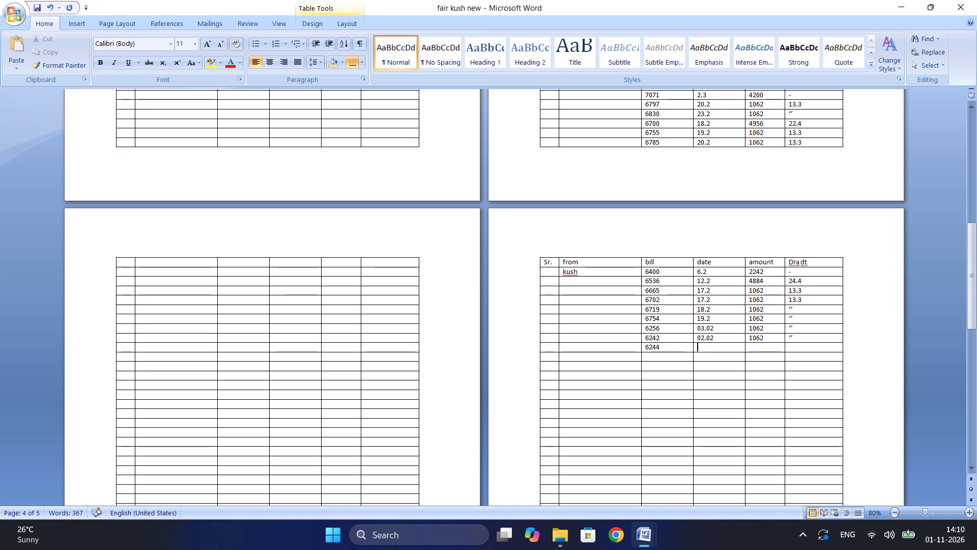
text(02.02)
key(Right)
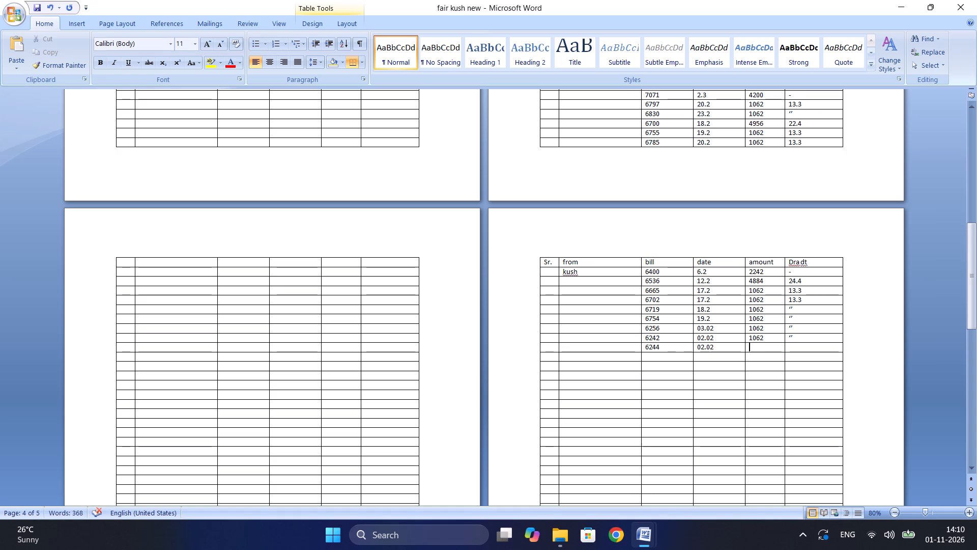
text(1062)
key(Right)
text(13)
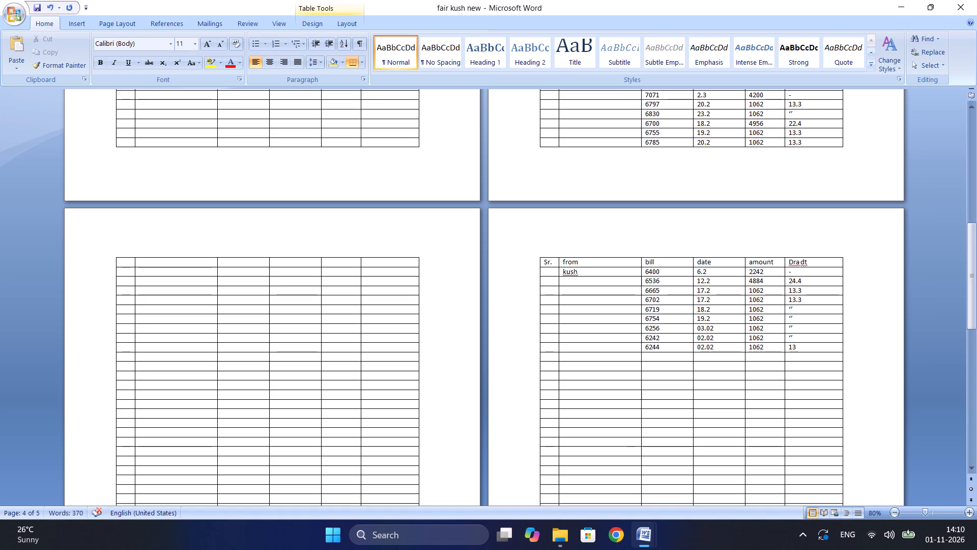
text(.3)
Enter bill number 6337 in the row below bill 6244.
key(Down)
key(Left)
key(Left)
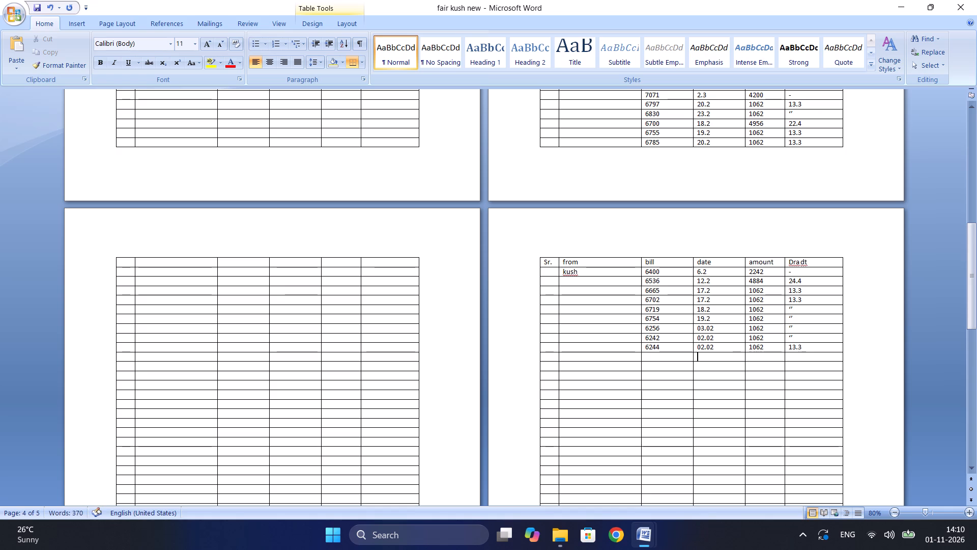
key(Left)
text(6377)
key(Right)
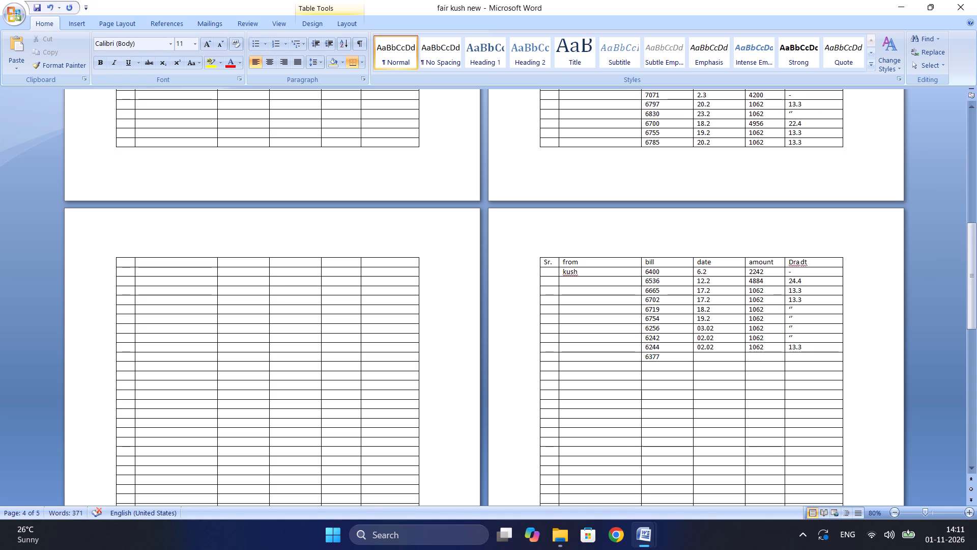
key(BackSpace)
key(BackSpace)
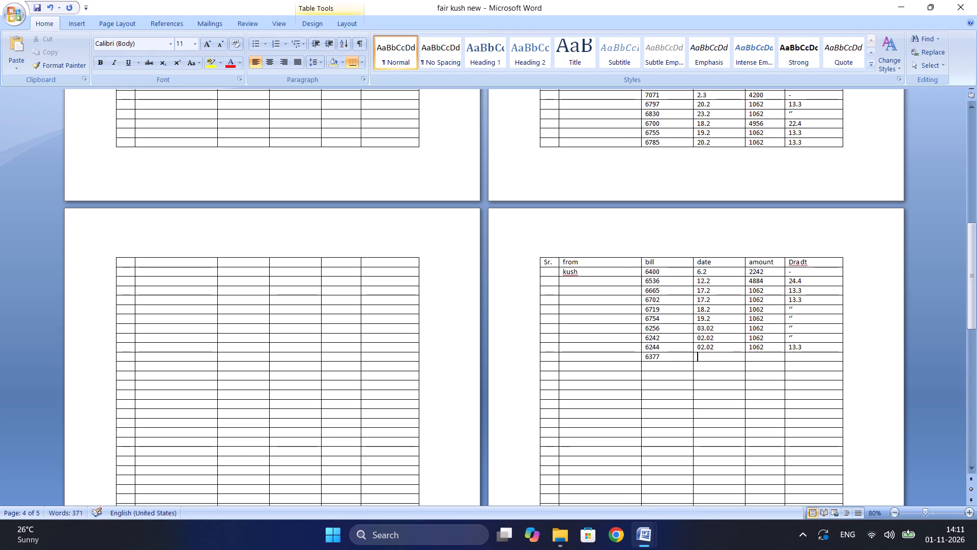
key(BackSpace)
key(BackSpace)
key(BackSpace)
key(Left)
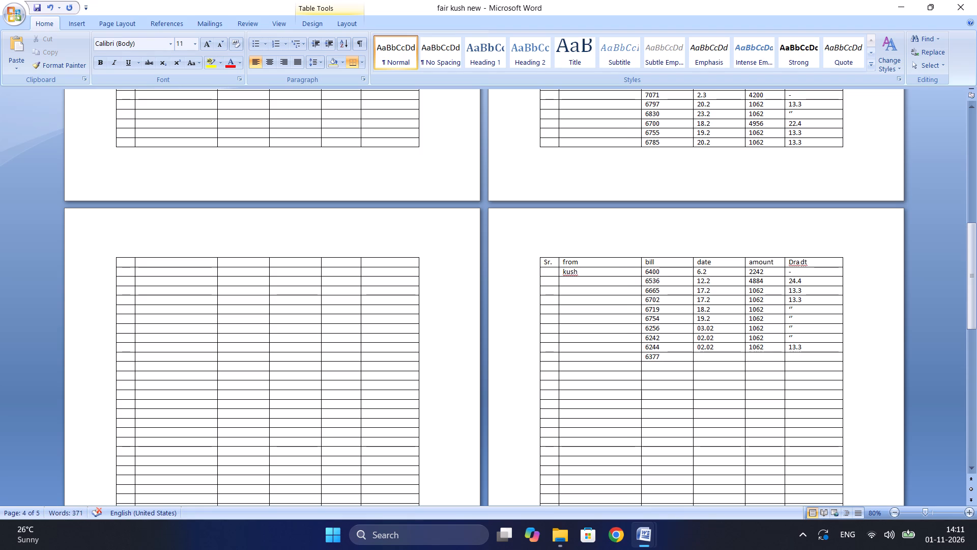
key(BackSpace)
key(BackSpace)
text(37)
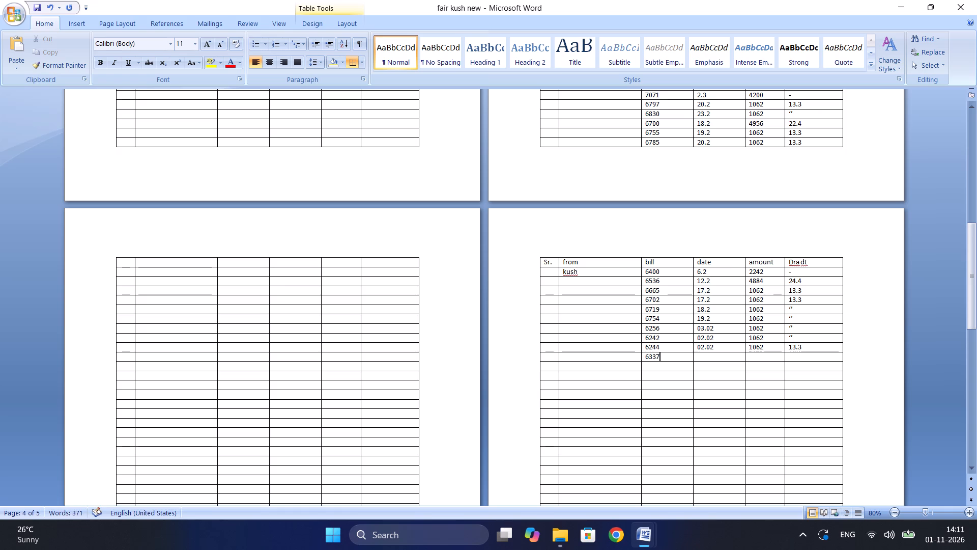
Complete the row of bill 6337 with date 04.02, amount 1062 and a ditto mark for Dra dt.
key(Right)
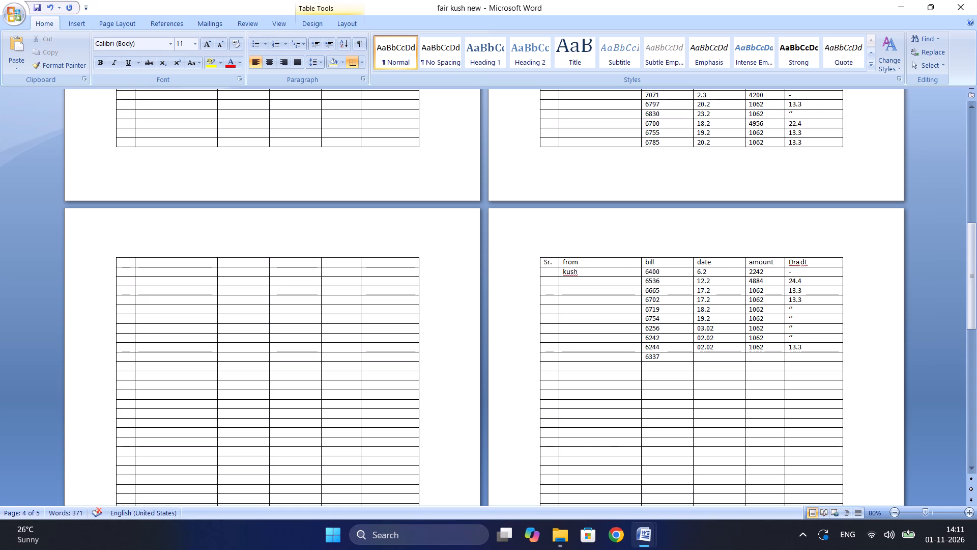
text(04)
text(.02)
key(Right)
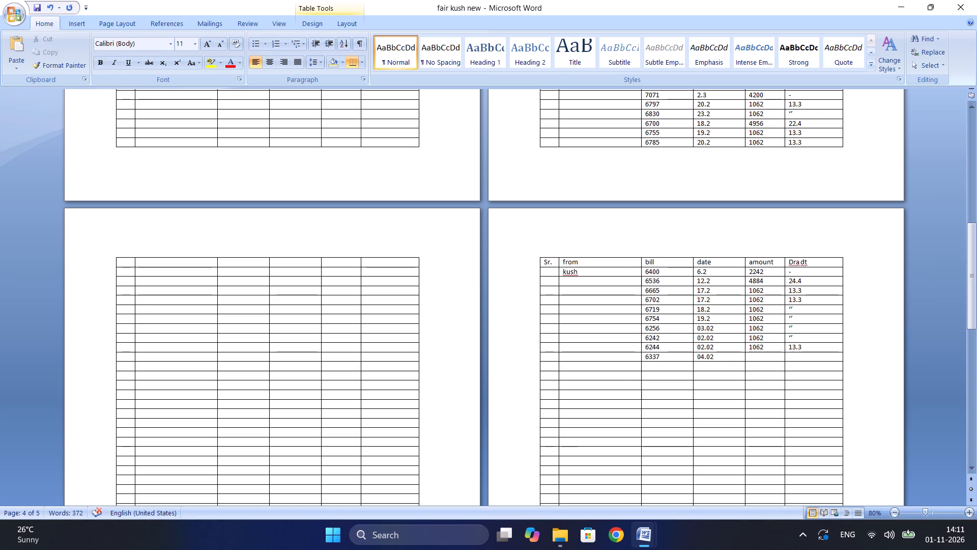
text(1062)
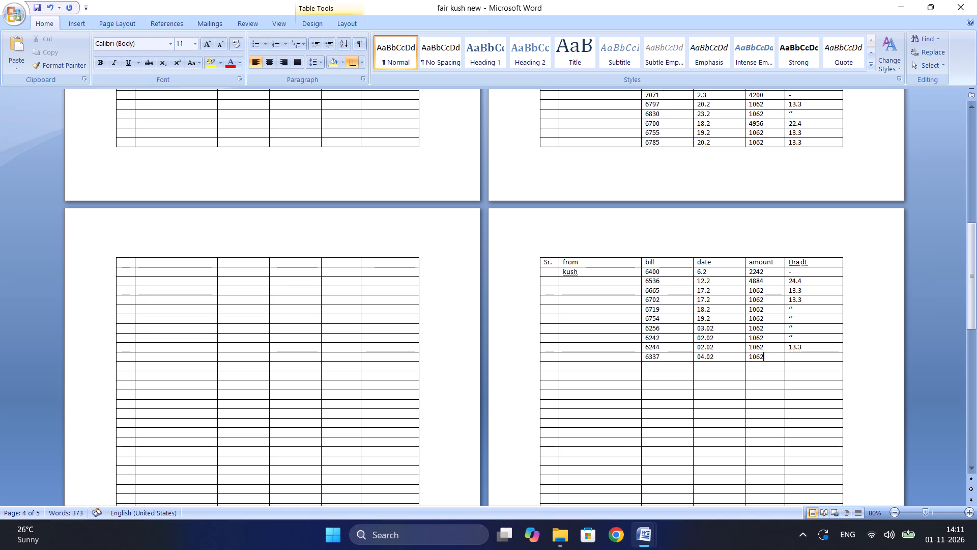
key(Right)
text('')
Fill the row below bill 6337 with bill 7129, date 05.03, amount 1062 and a ditto mark for Dra dt.
key(Down)
key(Left)
key(Left)
key(Left)
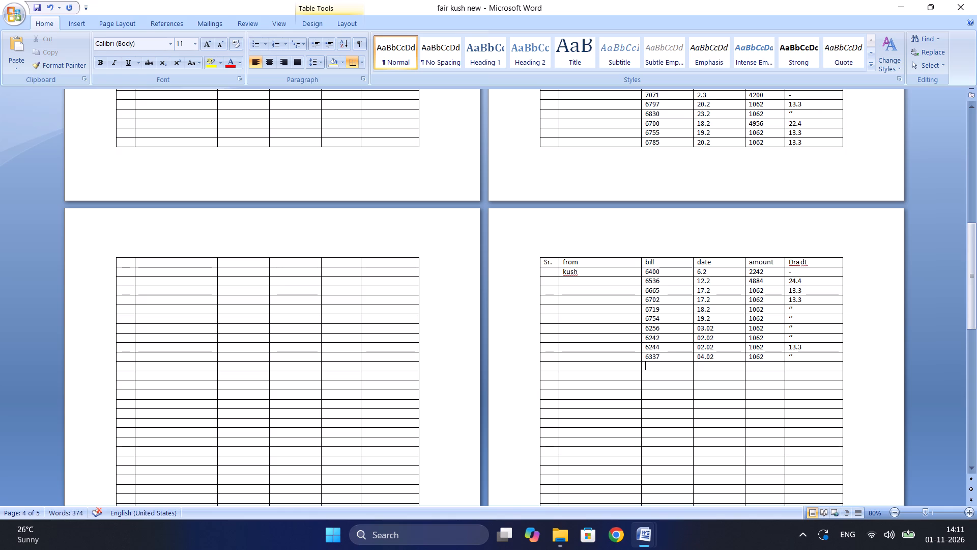
text(7129)
key(Right)
text(05.03)
key(Right)
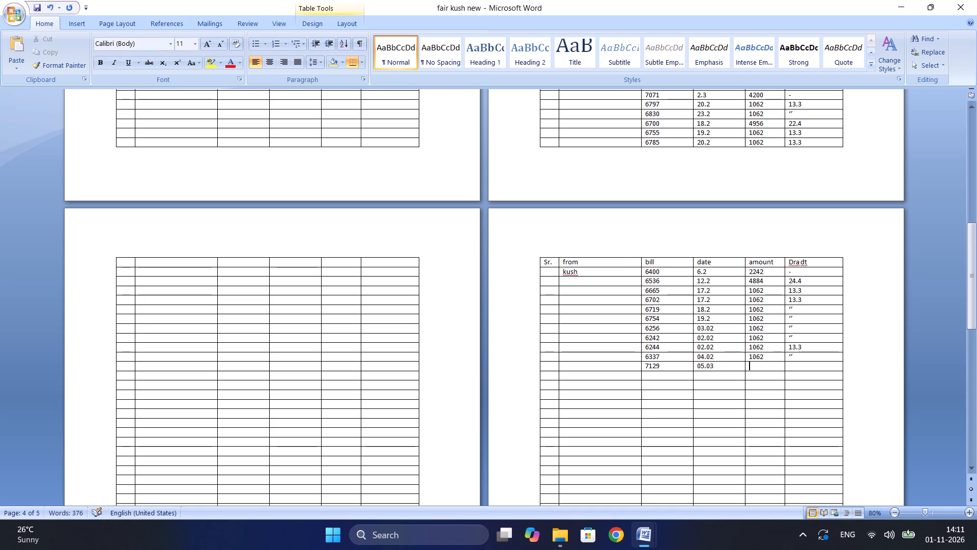
text(1062)
key(Right)
text('')
Fill the row below bill 7129 with bill 6345, date 05.02, amount 1062 and a ditto mark for Dra dt.
key(Down)
key(Left)
key(Left)
key(Left)
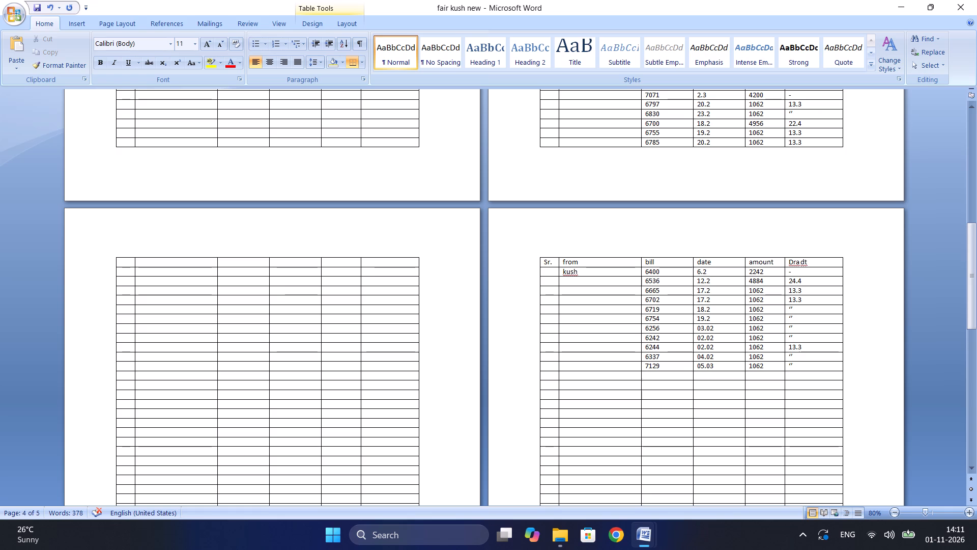
text(6345)
key(Right)
text('')
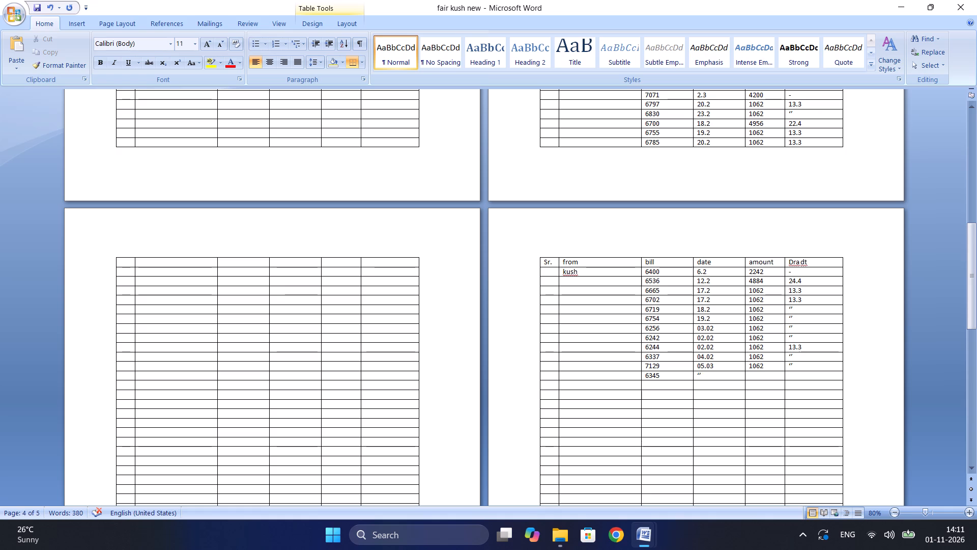
key(BackSpace)
key(BackSpace)
text(05)
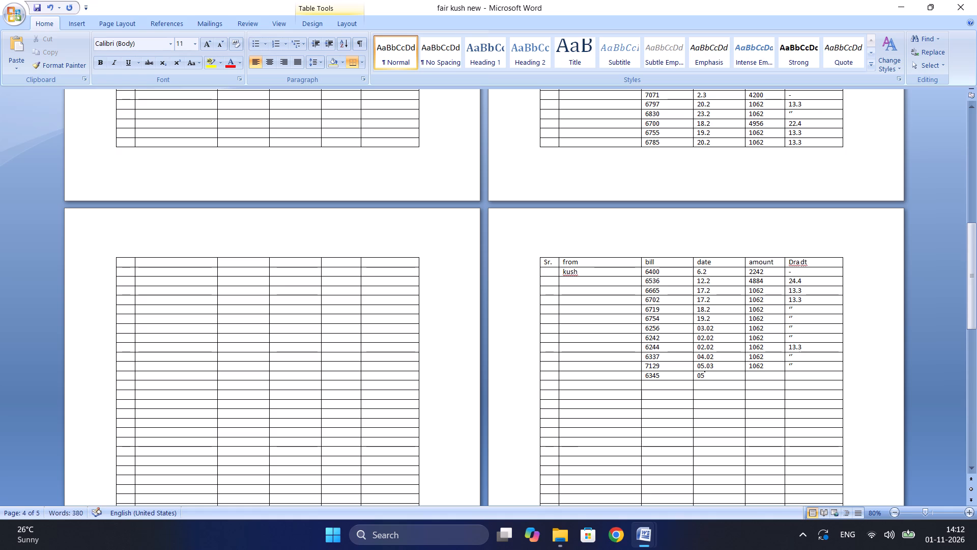
text(.02)
key(Right)
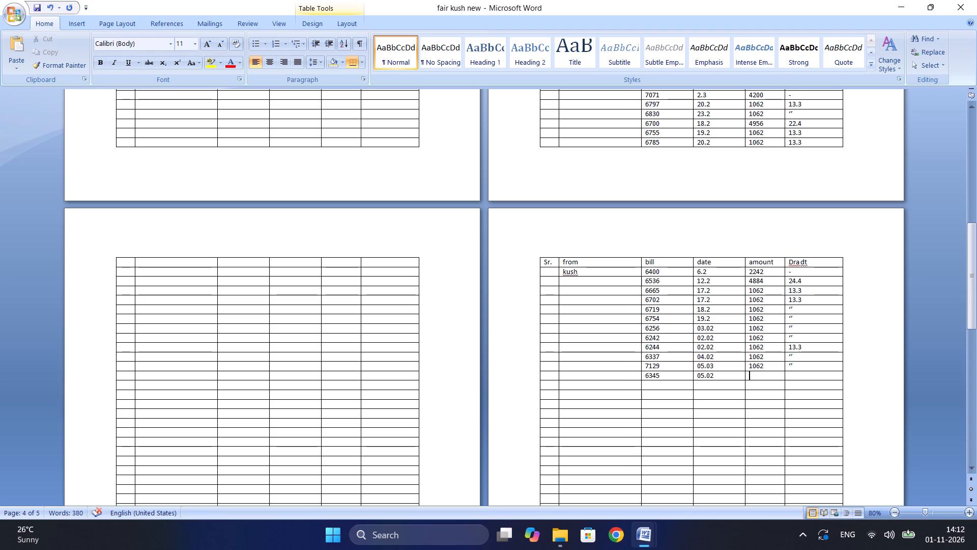
text(1062)
key(Right)
text('')
Fill the row below bill 6345 with bill 6487, date 10.02, amount 9800 and a dash for Dra dt.
key(Down)
key(Left)
key(Left)
key(Left)
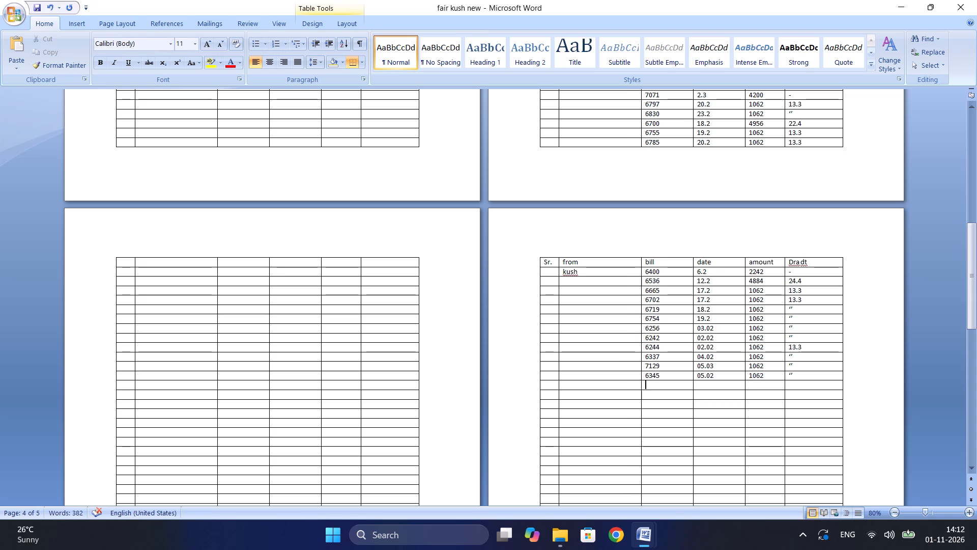
text(6487)
key(Right)
text(10.02)
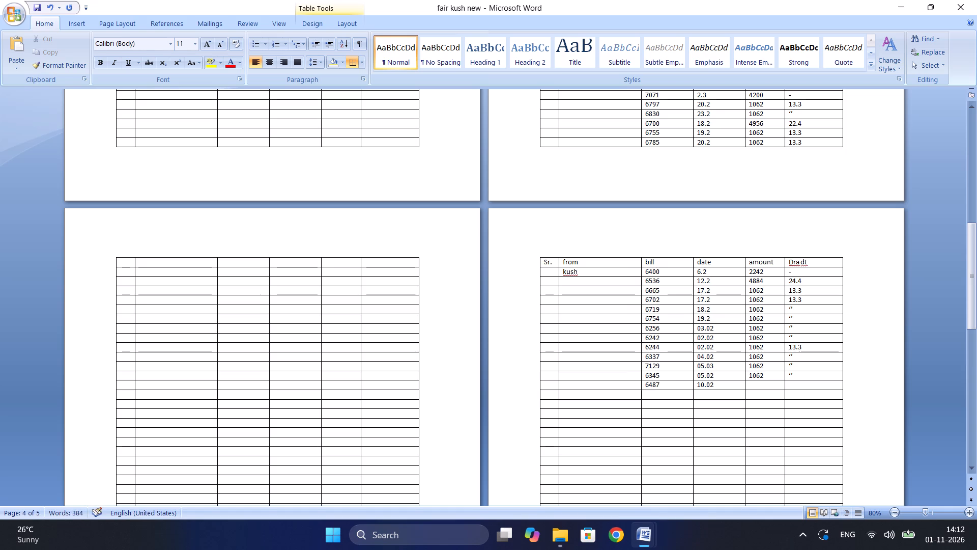
key(Right)
text(5800)
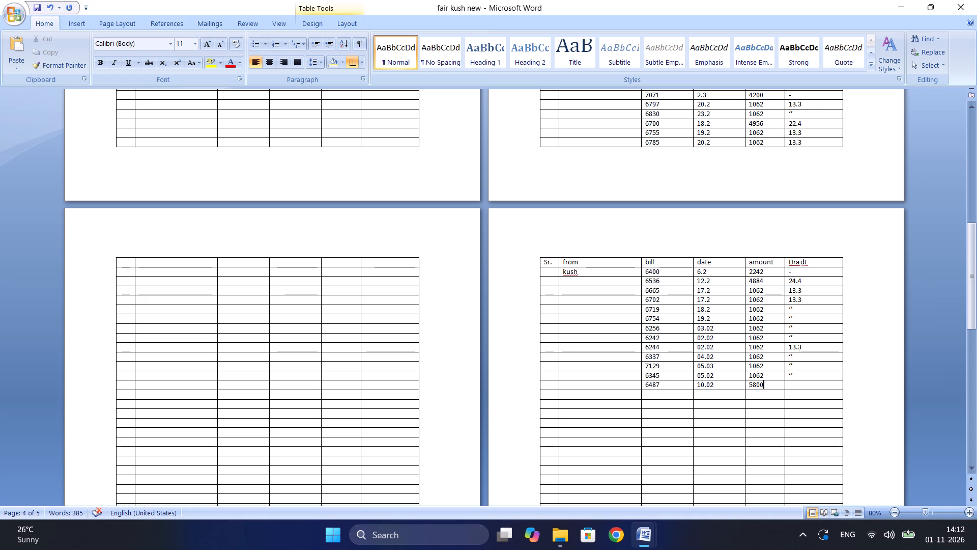
key(BackSpace)
key(BackSpace)
key(BackSpace)
key(BackSpace)
text(9800)
key(Right)
key(minus)
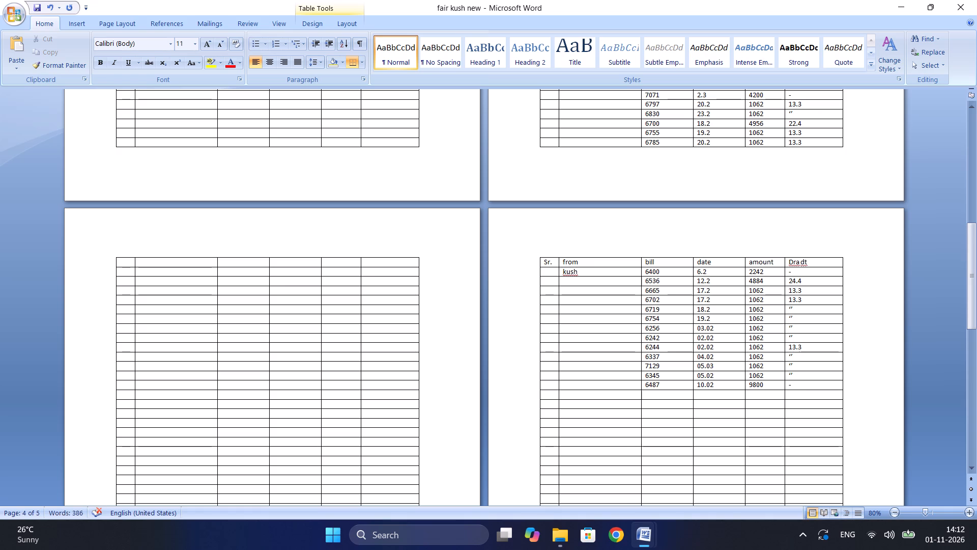
Fill the row below bill 6487 with bill 6495, date 11.02, amount 5880 and Dra dt 22.04.
key(Down)
key(Left)
key(Left)
key(Left)
text(6495)
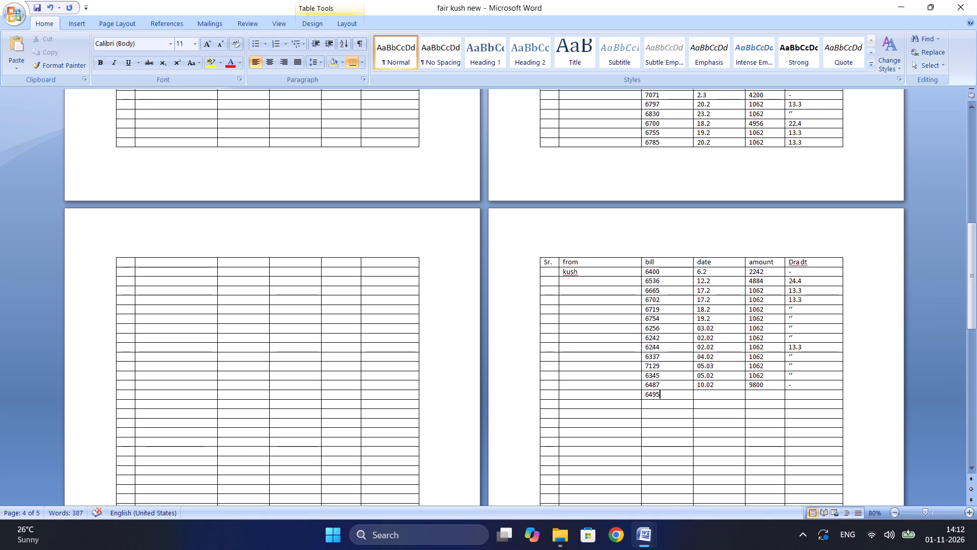
key(Right)
text(11.02)
key(Right)
text(5880)
key(Right)
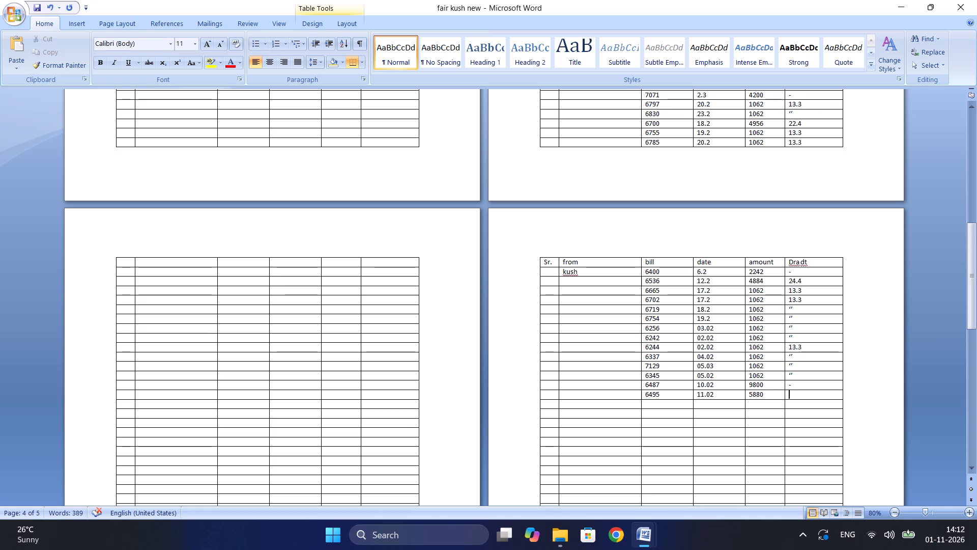
text(22)
text(.04)
key(Right)
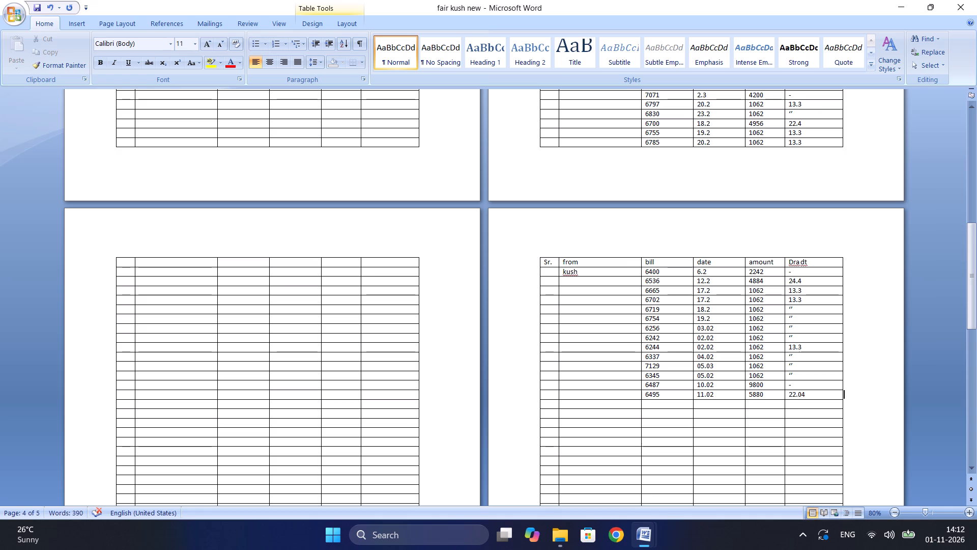
key(Left)
Fill the row below bill 6495 with bill 630, date 03.02, amount 3257 and a dash for Dra dt.
key(Down)
key(Left)
key(Left)
key(Left)
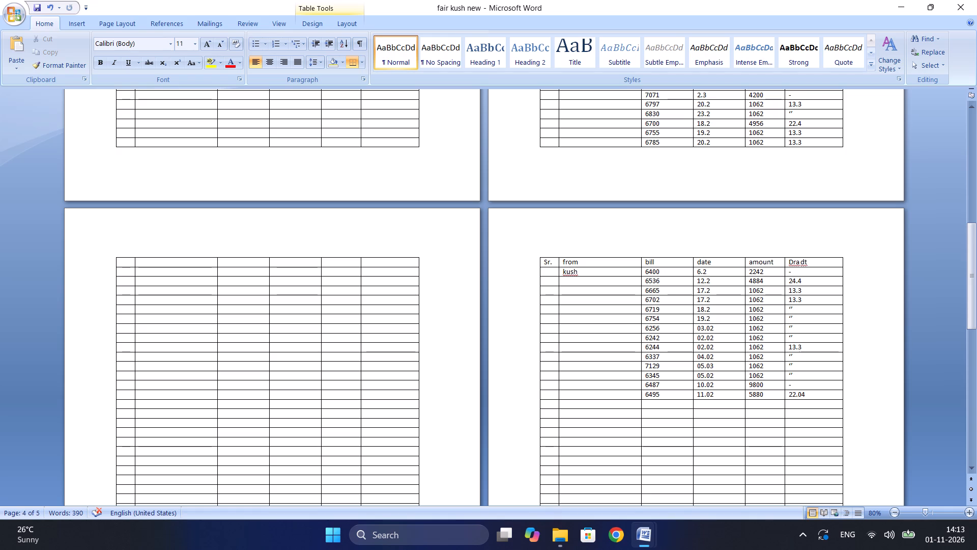
text(630)
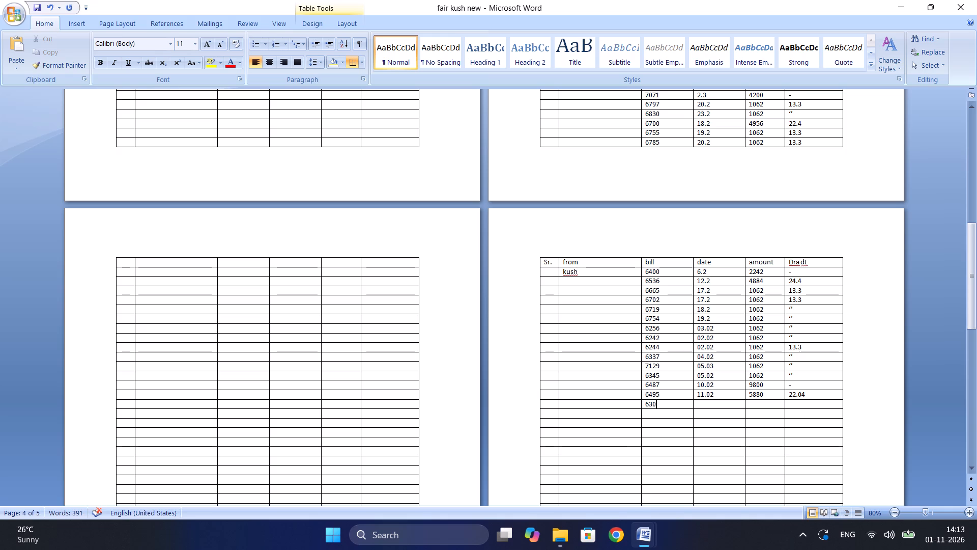
key(Right)
text(03.02)
key(Right)
text(3257)
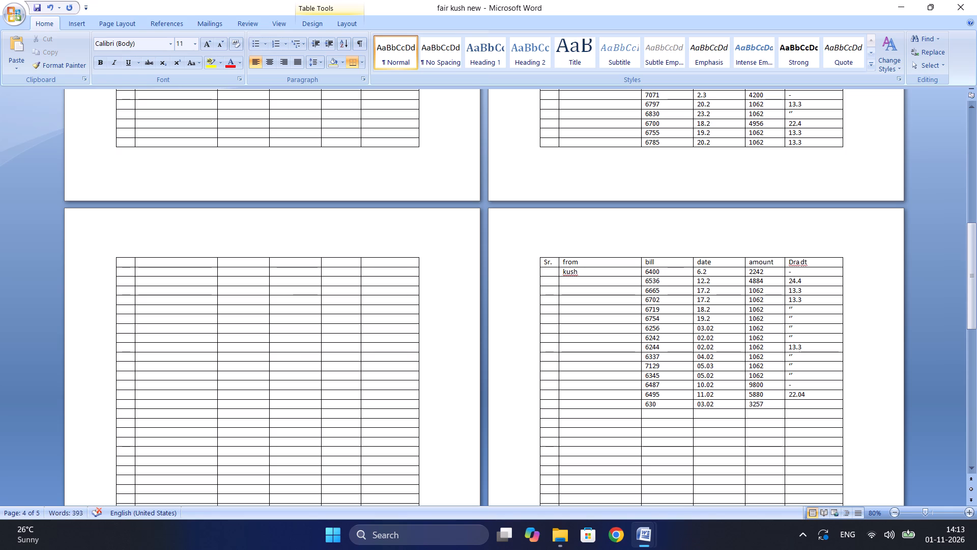
key(Right)
key(minus)
Enter bill 7104, date 03.03 and amount 4950 in the row below bill 630.
key(Down)
key(Left)
key(Left)
key(Left)
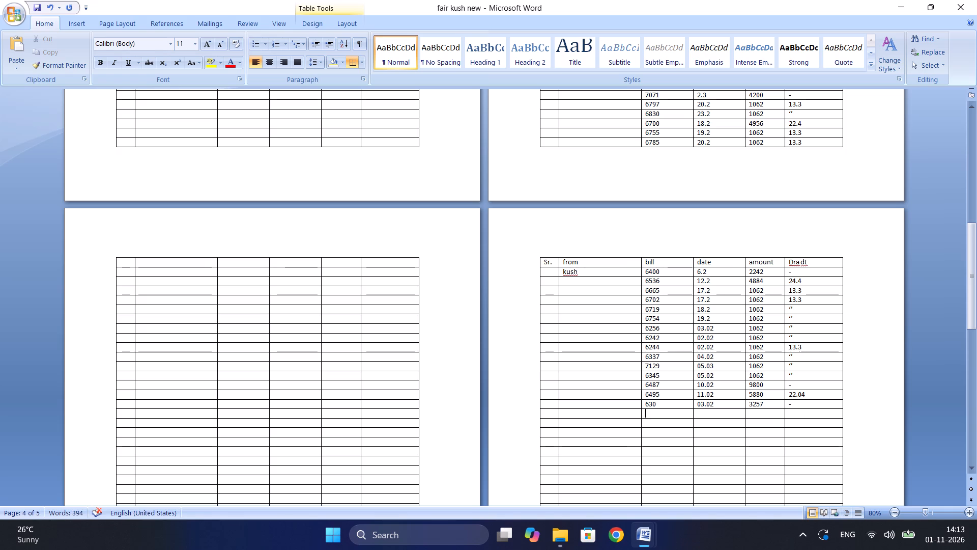
text(7104)
key(Right)
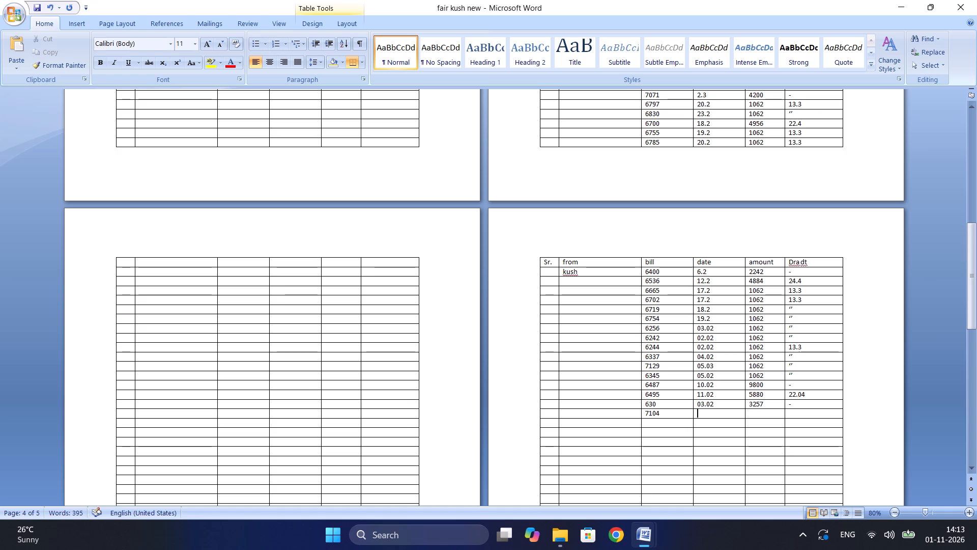
text(03.03)
key(Right)
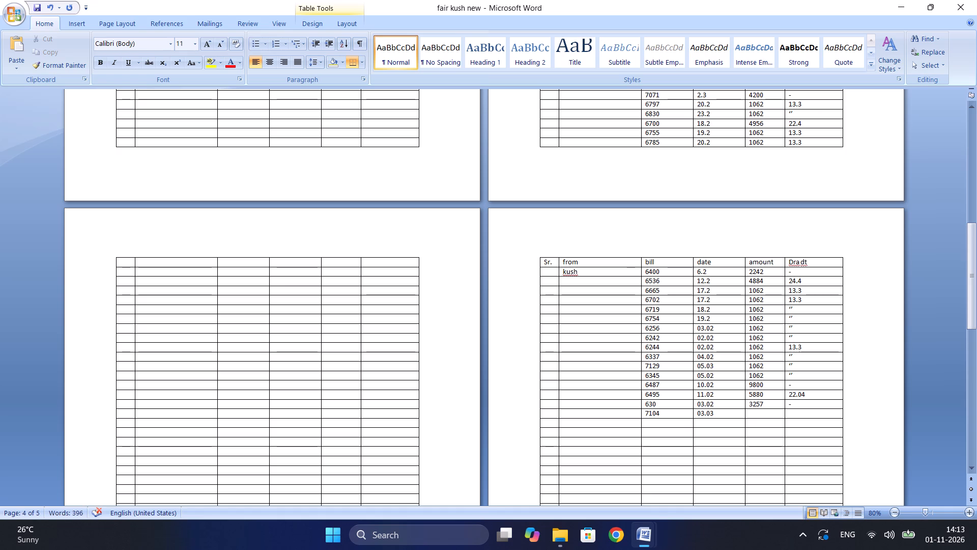
text(4950)
key(Right)
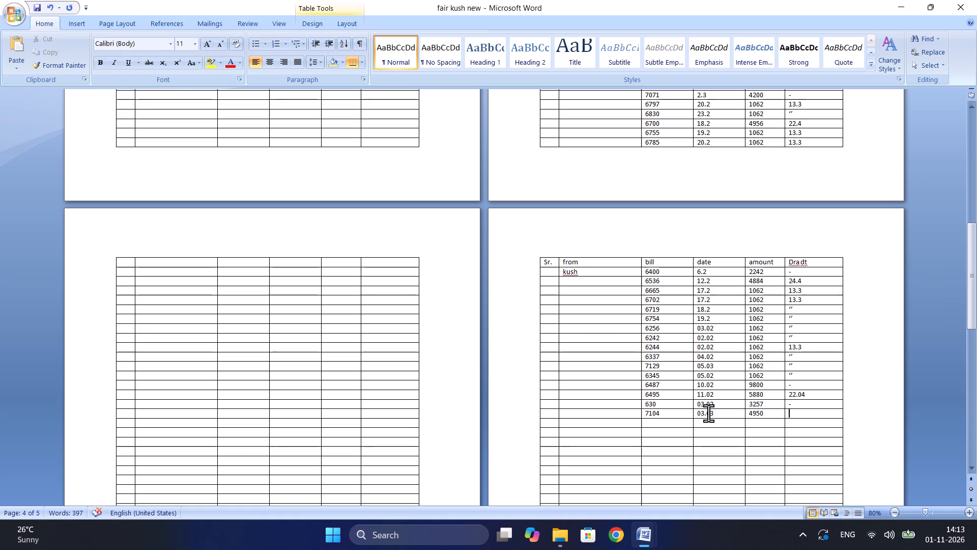
Fill the row below bill 7104 with bill 7104 again, date 03.03, amount 4950 and a dash for Dra dt.
click(653, 422)
text(7104)
key(Right)
text(03.03)
key(Right)
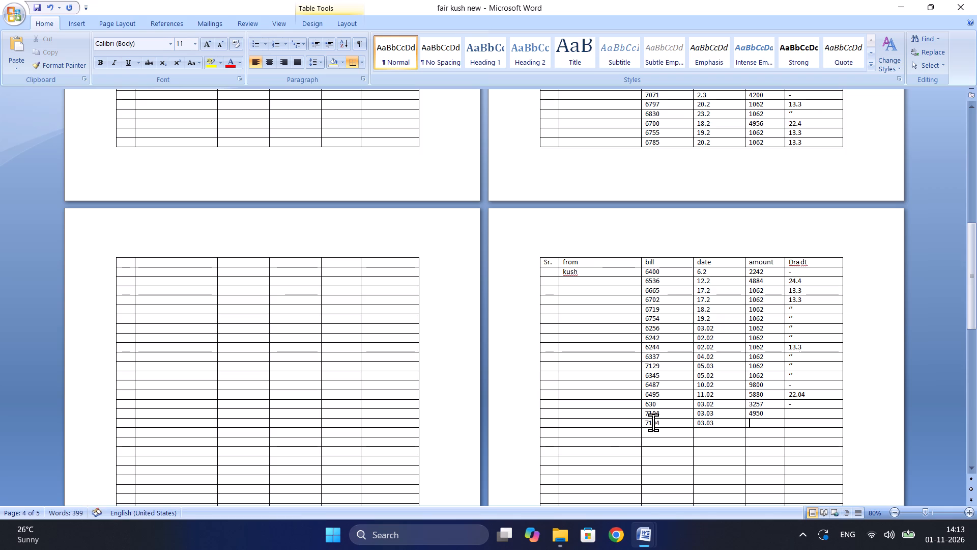
text(495)
key(0)
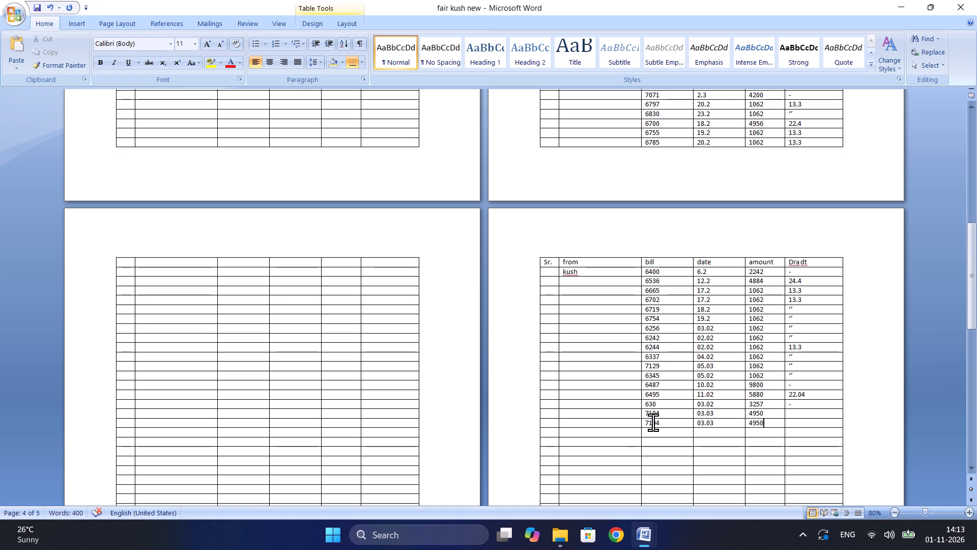
key(Up)
key(Down)
key(Right)
key(minus)
Enter 13.03 as the Dra dt in the first of the two bill 7104 rows.
key(Up)
text(13.)
text(03)
Change the amount in the first of the two bill 7104 rows to 1062.
key(Left)
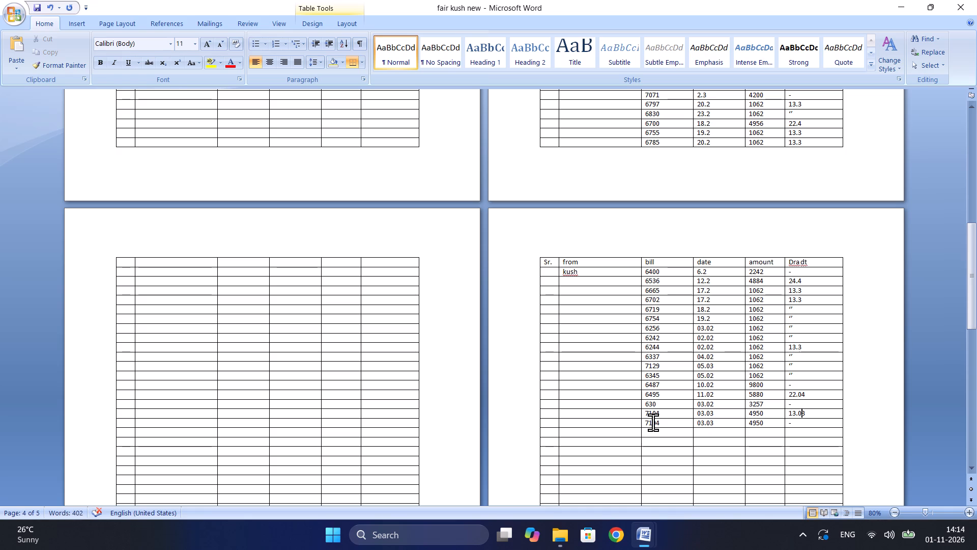
key(Left)
key(Left)
key(Left)
key(Left)
key(Left)
key(Left)
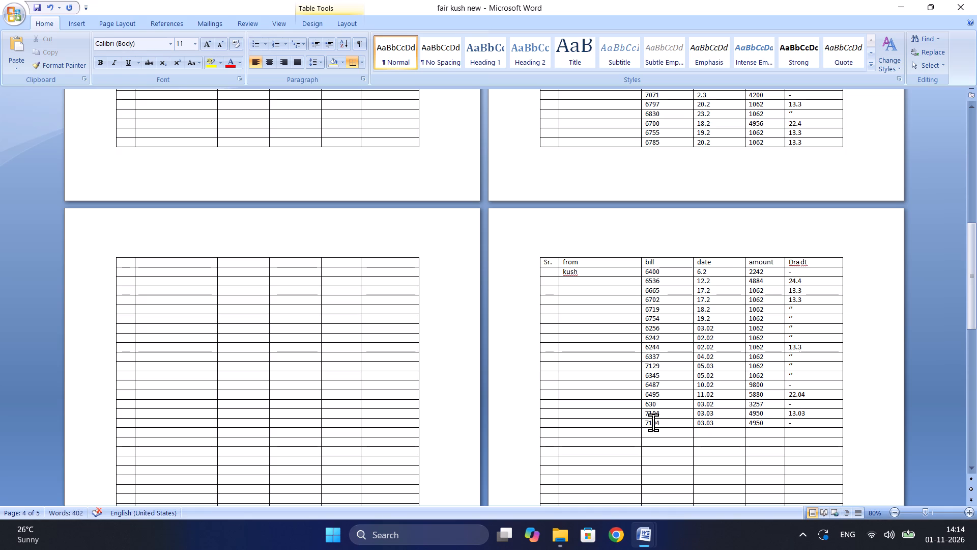
key(Right)
key(BackSpace)
key(BackSpace)
key(BackSpace)
key(BackSpace)
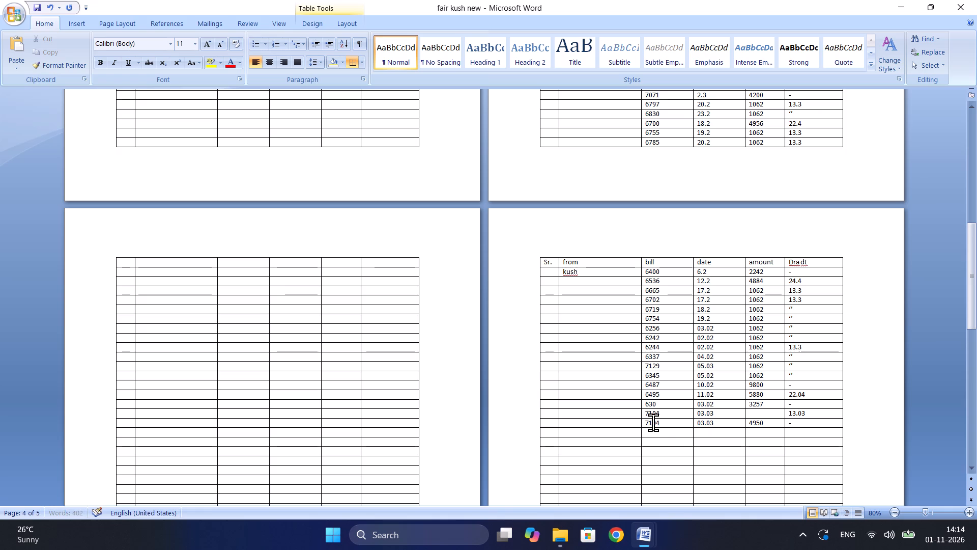
text(1062)
Change the date in the first of the two bill 7104 rows to 27.02.
key(Left)
key(Left)
key(Left)
key(Left)
key(Left)
key(Left)
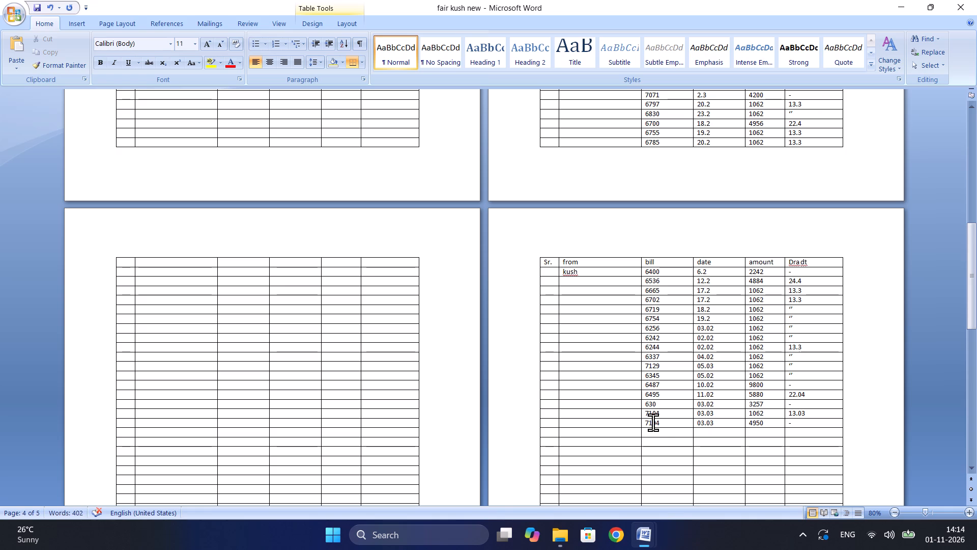
key(Right)
key(BackSpace)
key(BackSpace)
key(BackSpace)
key(BackSpace)
key(BackSpace)
text(27)
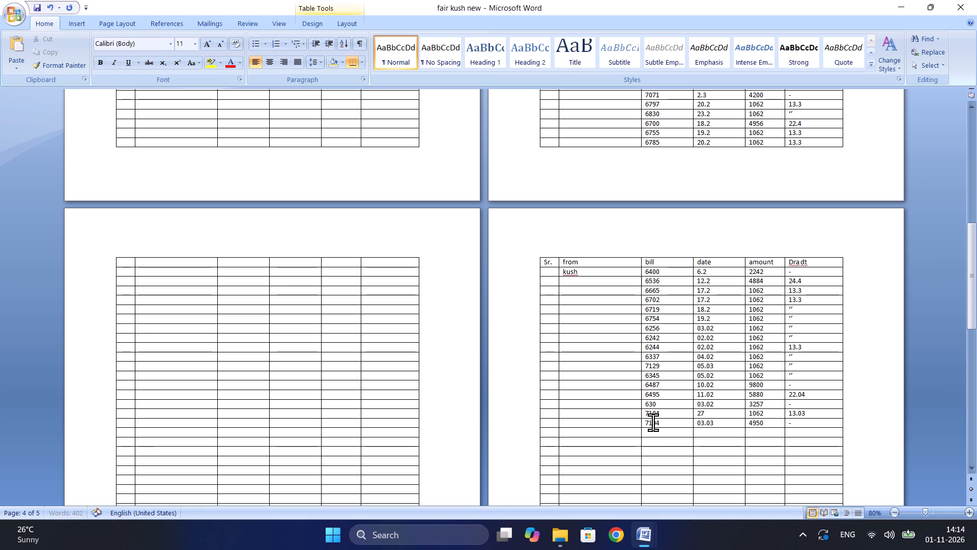
text(.02)
Replace the bill number in the first of the two bill 7104 rows with 6976.
key(Left)
key(Left)
key(Left)
key(Left)
key(Left)
key(Left)
key(Left)
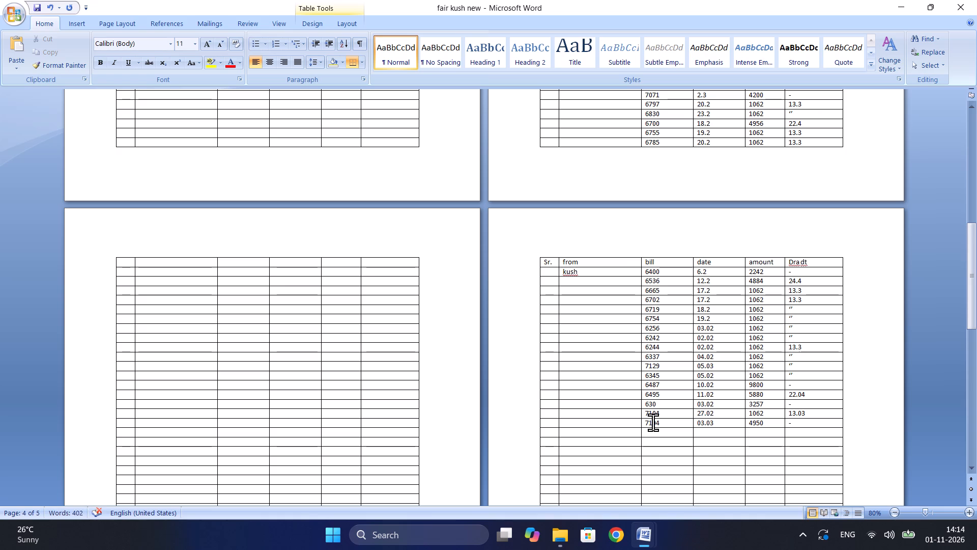
key(Right)
key(BackSpace)
key(BackSpace)
key(BackSpace)
key(BackSpace)
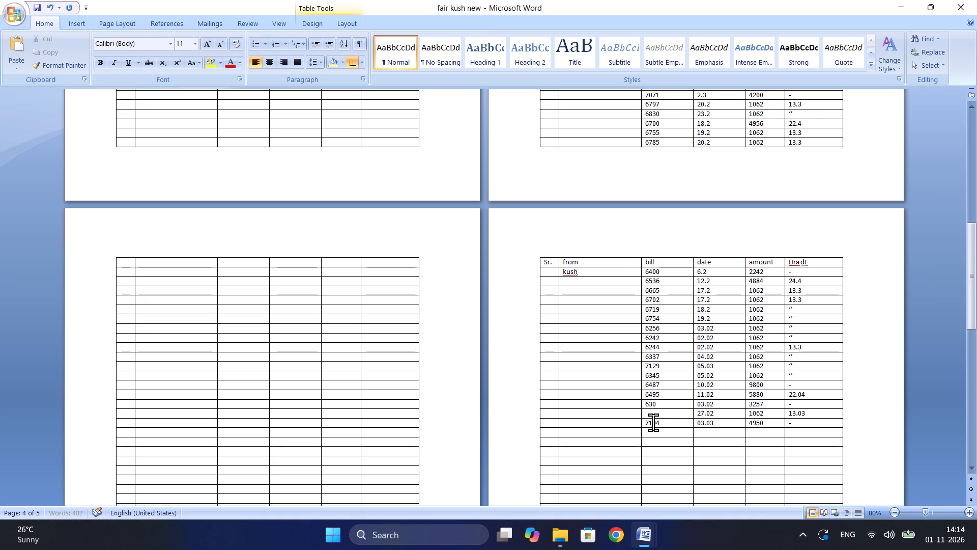
text(69)
text(76)
Enter bill 7929 and date 03.03 in the empty row below bill 7104.
key(Down)
key(Down)
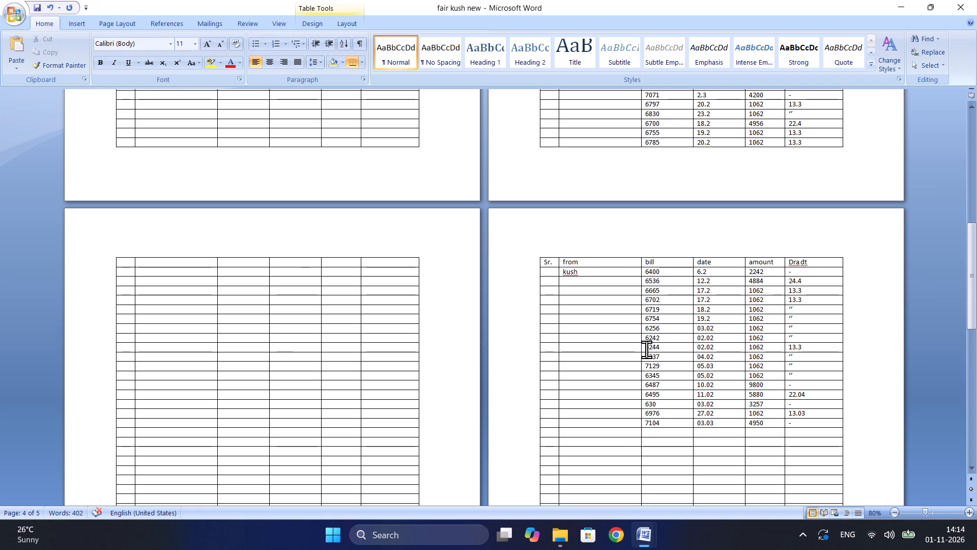
text(7929)
key(Right)
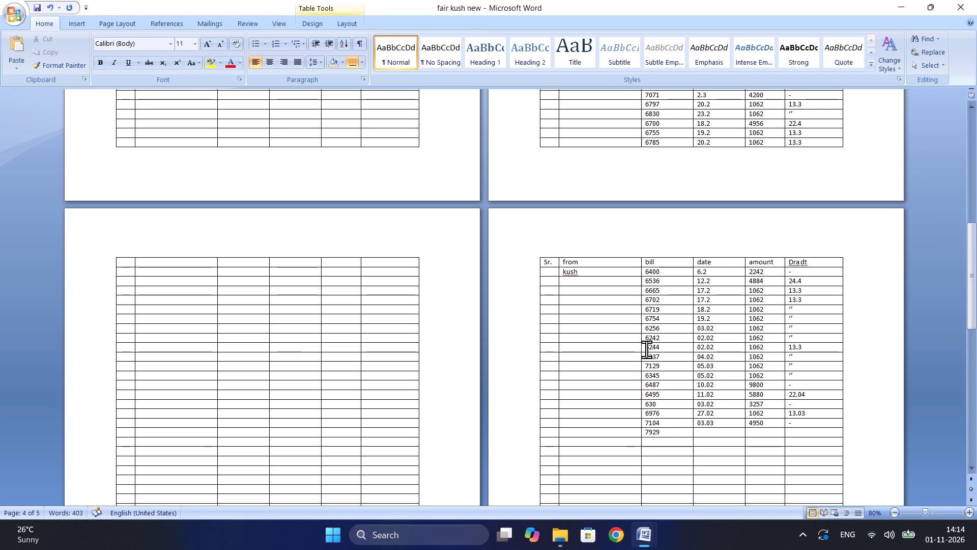
text(03.03)
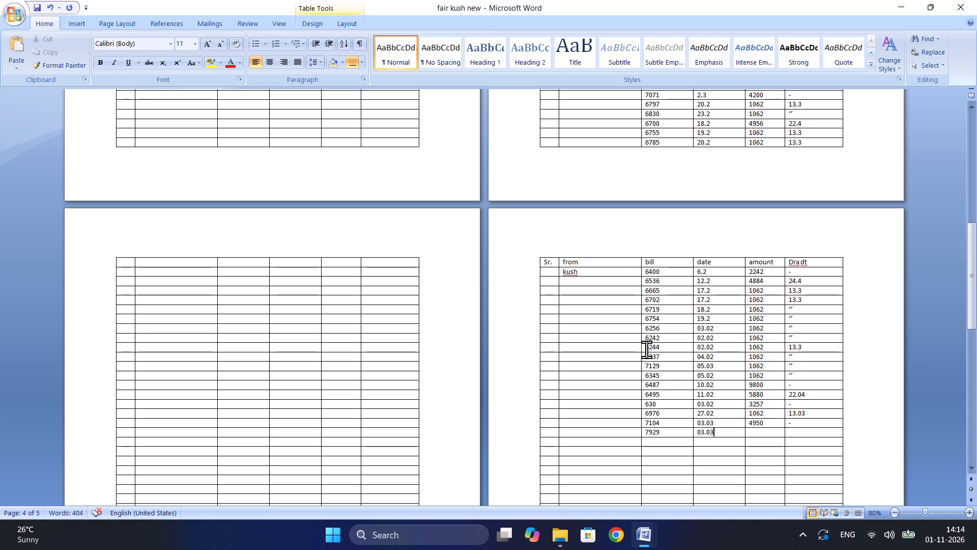
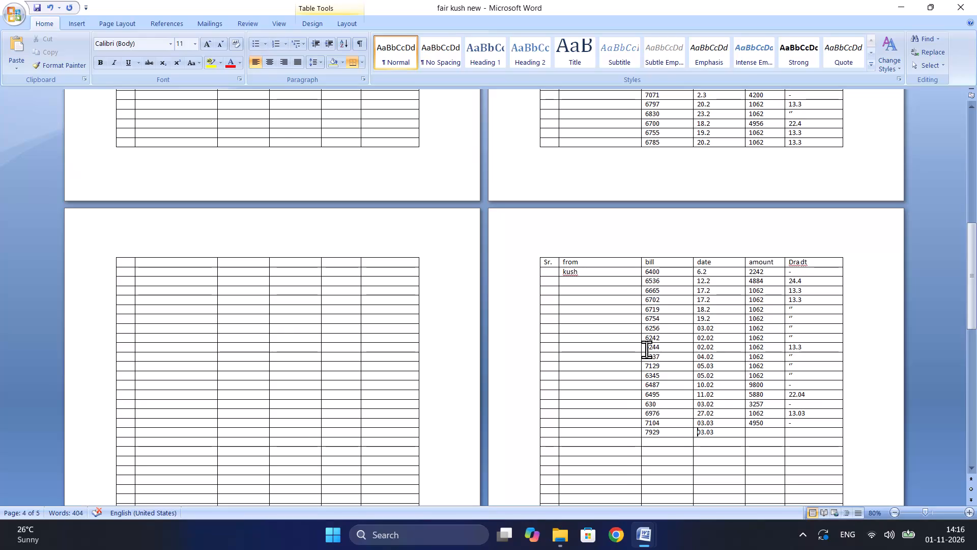
Change bill number 7929 in the last filled kush row on page 4 to 7029.
key(Left)
key(Left)
key(Left)
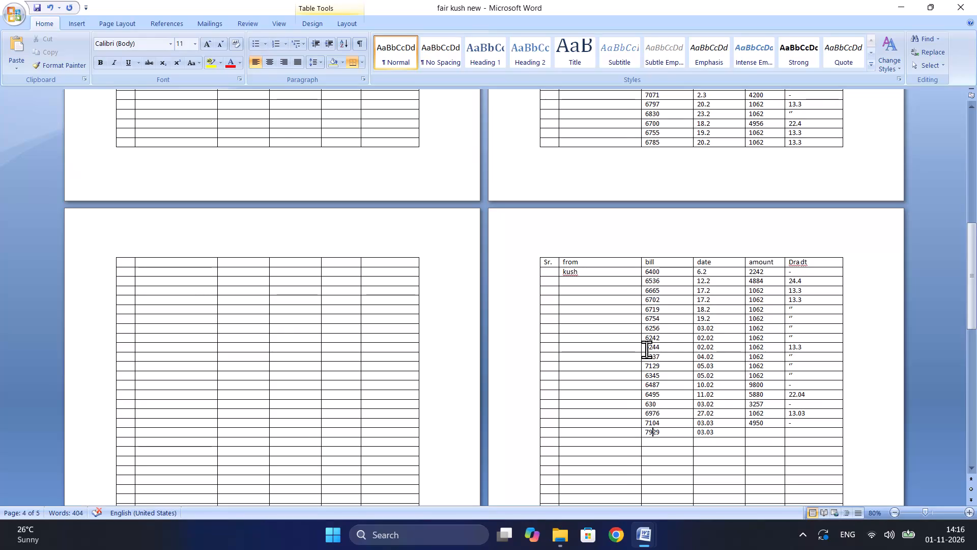
key(BackSpace)
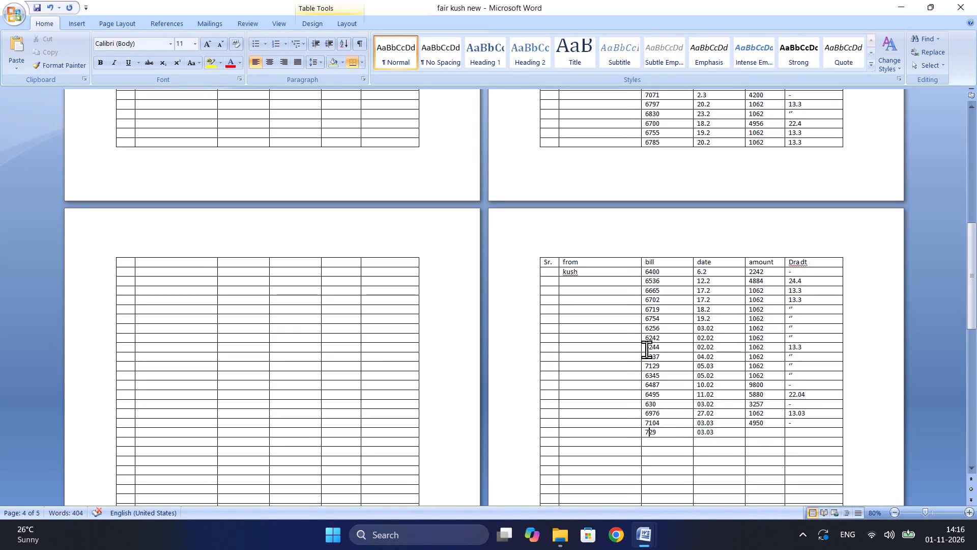
key(0)
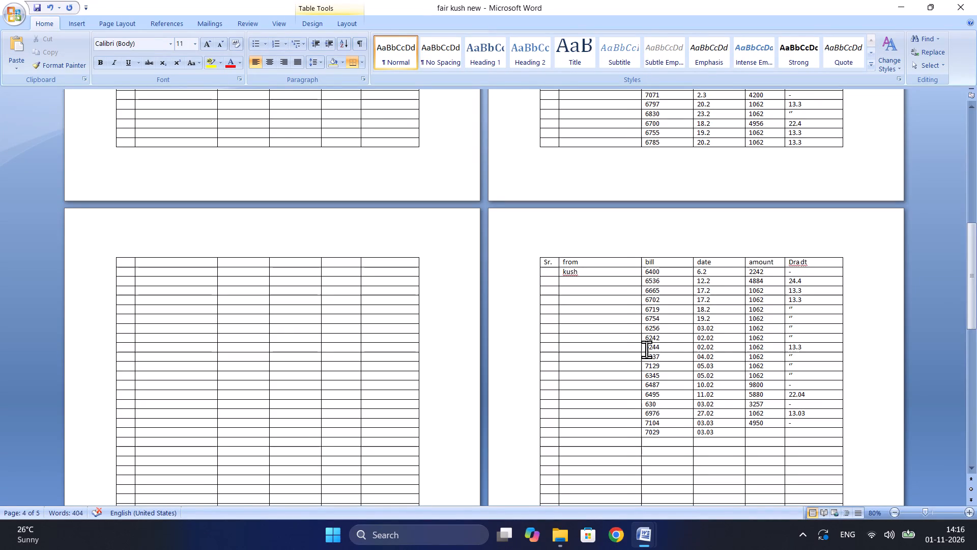
Enter the note "Bill no clear kjarna" in the from column of the bill 7029 row.
key(Left)
key(Left)
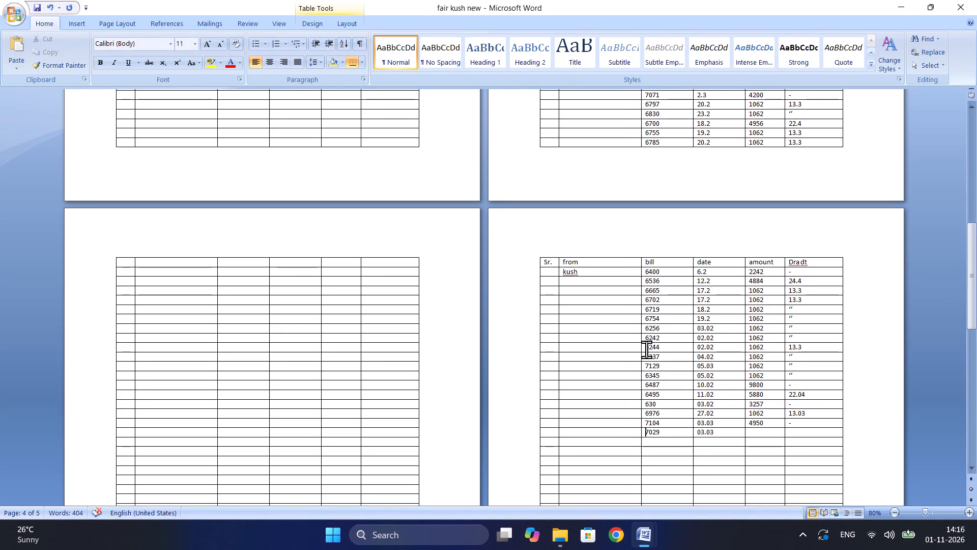
key(Left)
text(bill no)
key(space)
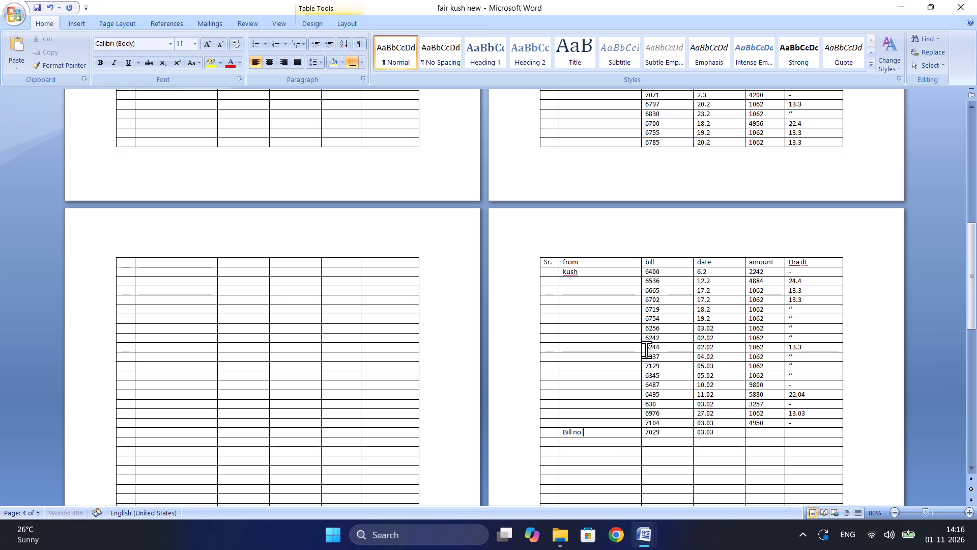
text(clear)
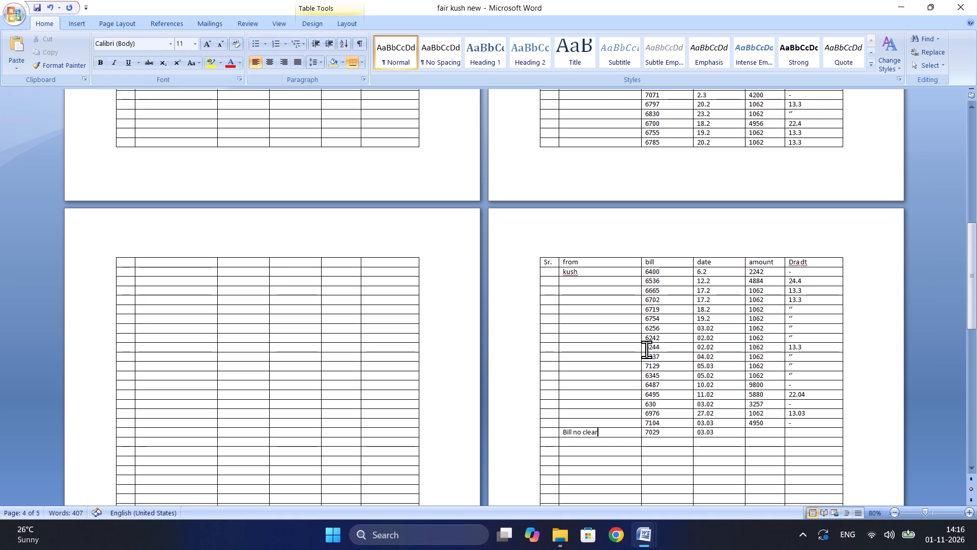
key(space)
text(kjarna)
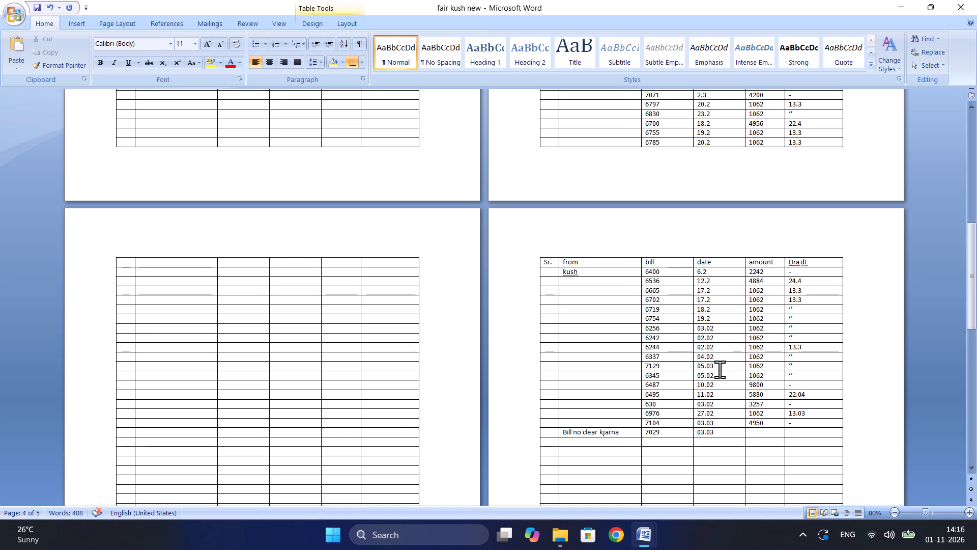
Complete the bill 7029 row with amount 4950 and a dash in the Dradt column.
click(755, 434)
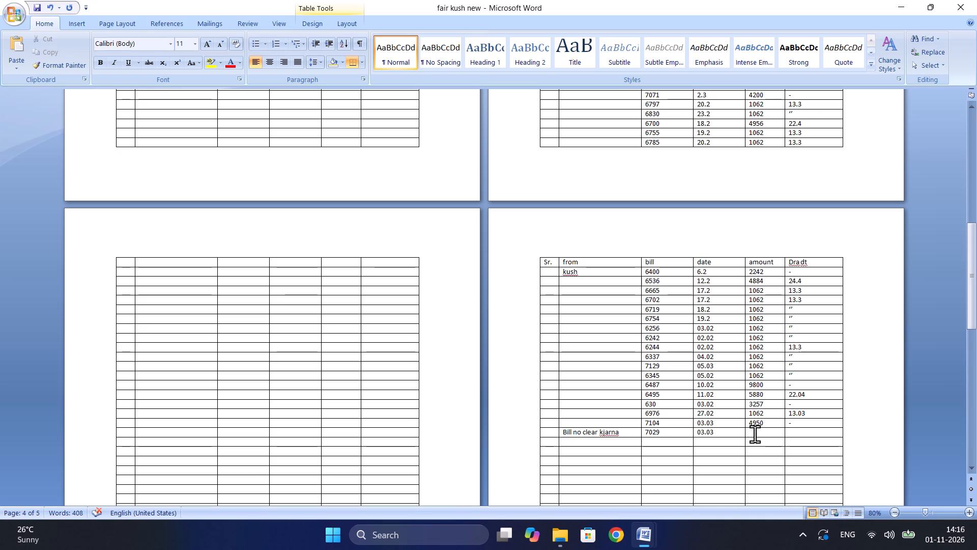
key(4)
text(950)
key(Right)
key(minus)
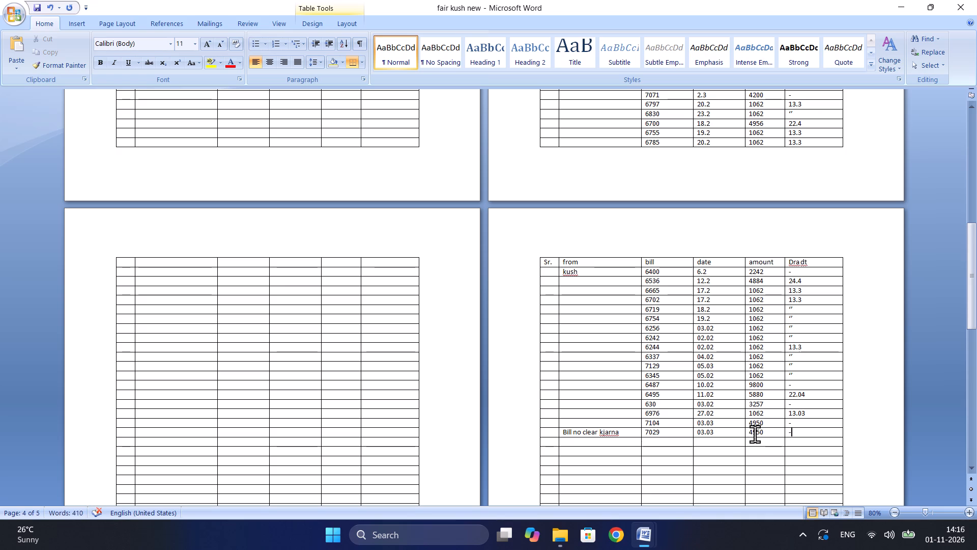
Enter bill 6935, date 26-02 and amount 10.04 in the empty row below bill 7029.
key(Down)
key(Left)
key(Left)
key(Left)
text(6935)
key(Right)
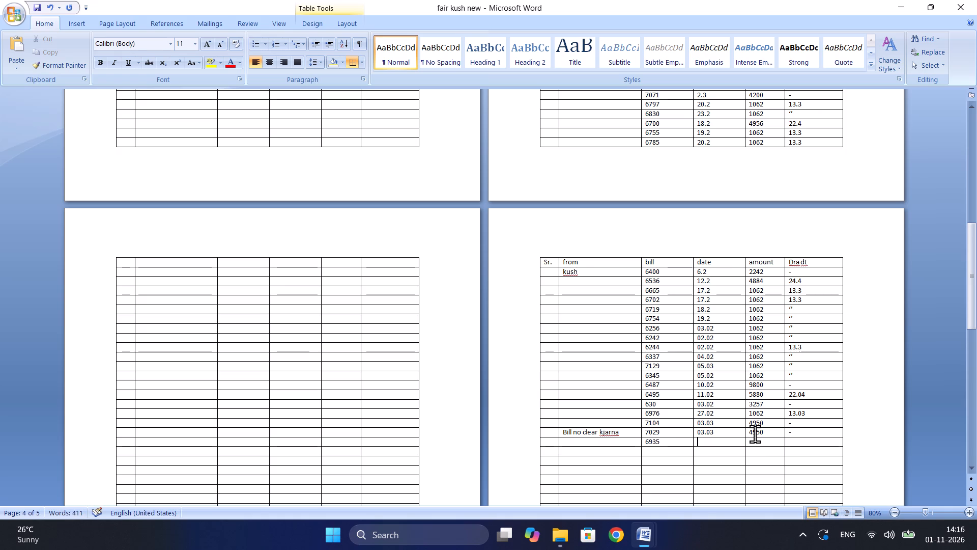
text(26-)
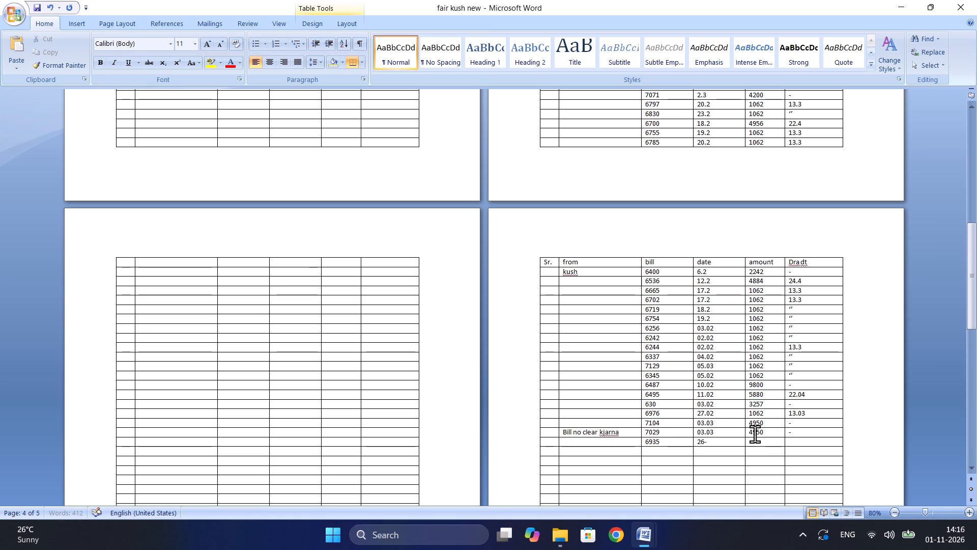
text(02)
key(Right)
text(10.04)
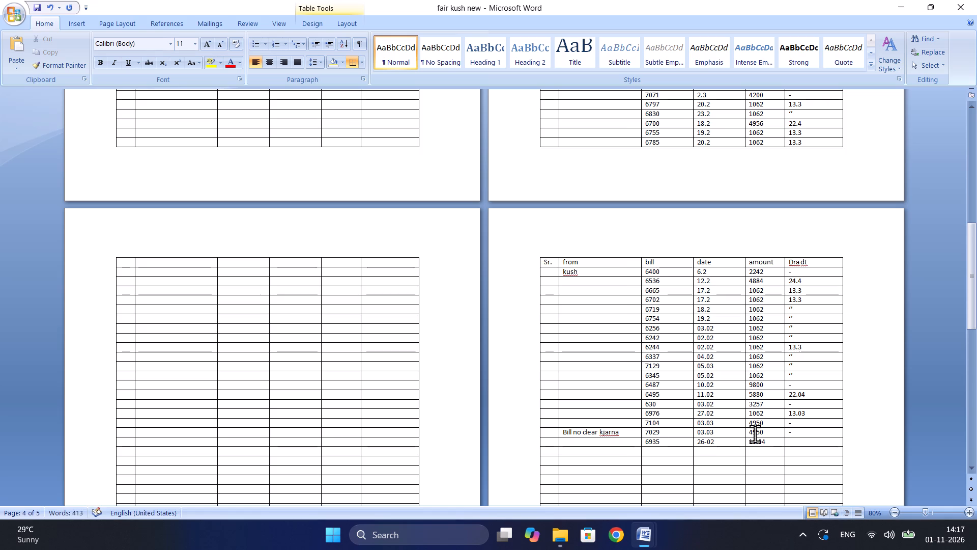
key(Down)
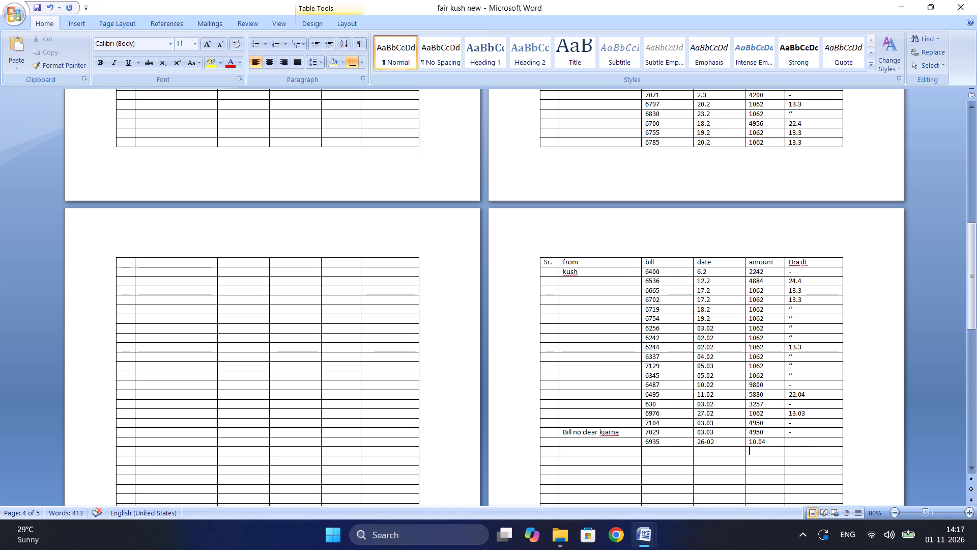
Change the bill 6935 amount to 10000 and enter a dash in its Dradt column.
click(768, 437)
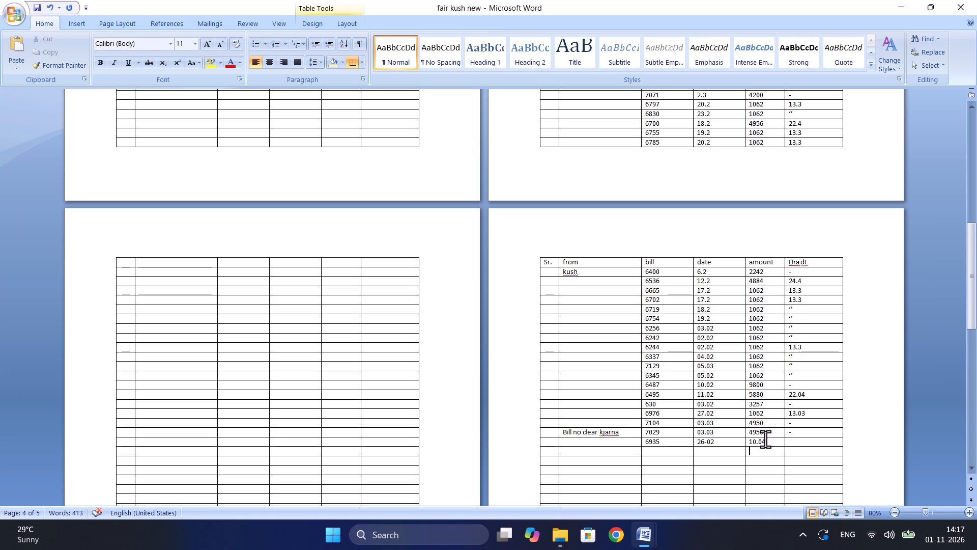
click(772, 443)
key(BackSpace)
key(BackSpace)
key(BackSpace)
key(BackSpace)
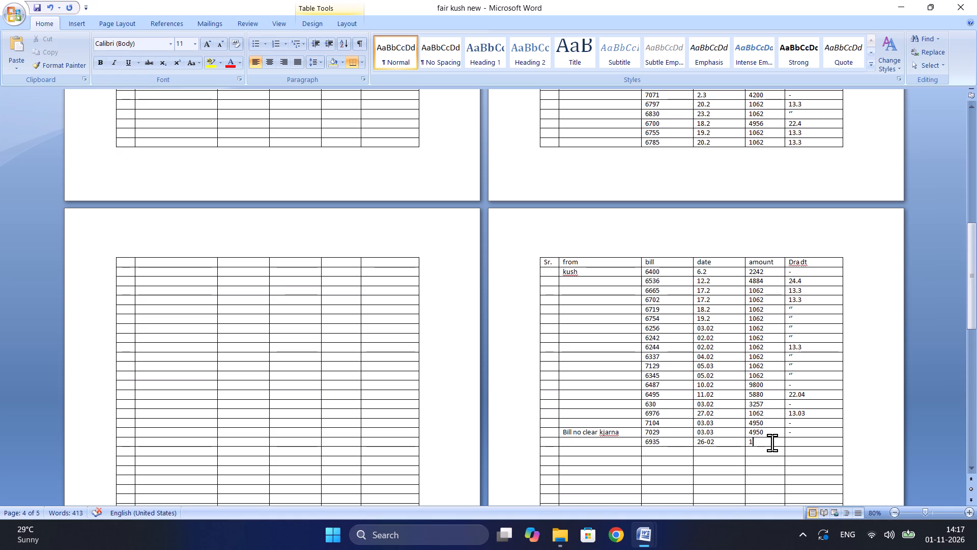
text(0000)
key(Right)
key(minus)
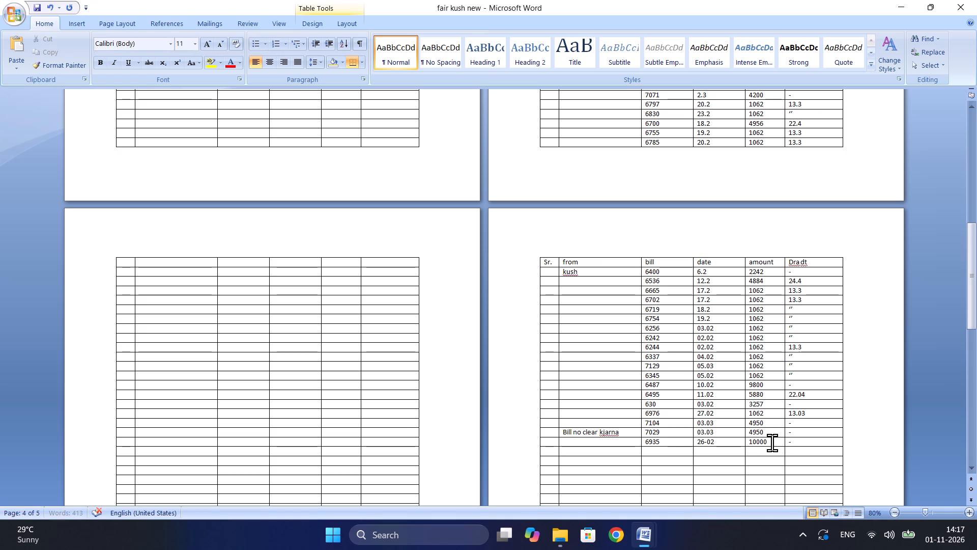
Enter bill 6936, date 26.02, amount 530 and a dash for Dradt in the row below bill 6935.
key(Down)
key(Left)
key(Left)
key(Left)
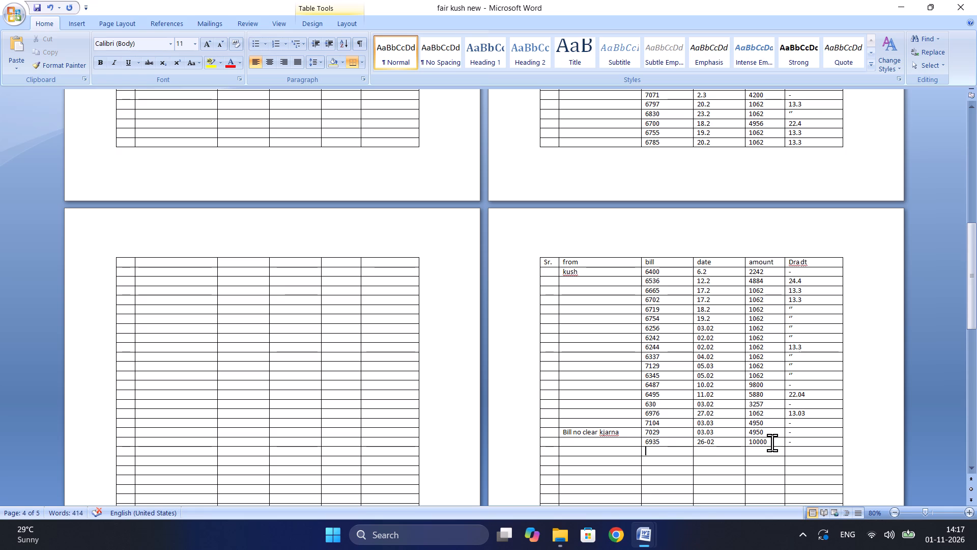
text(6936)
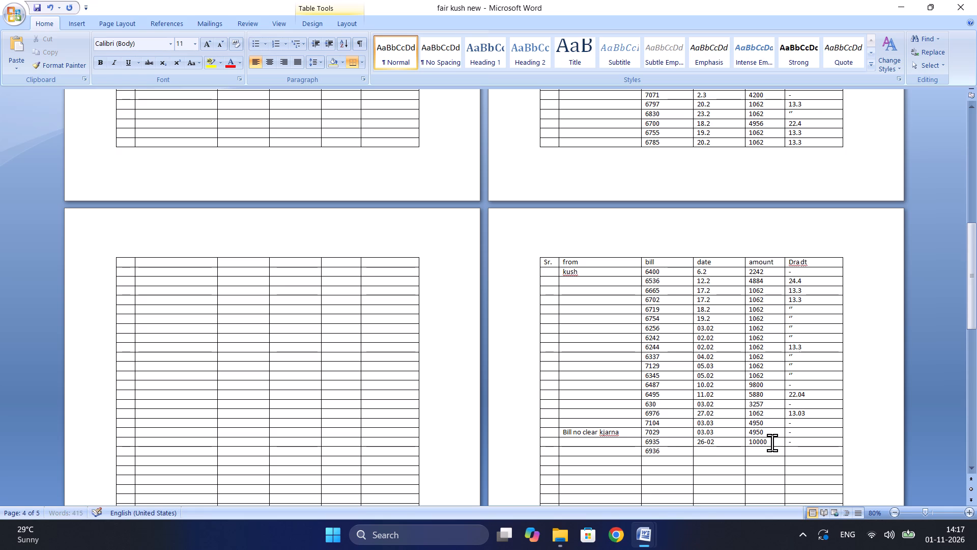
key(Right)
text(26.02)
key(Right)
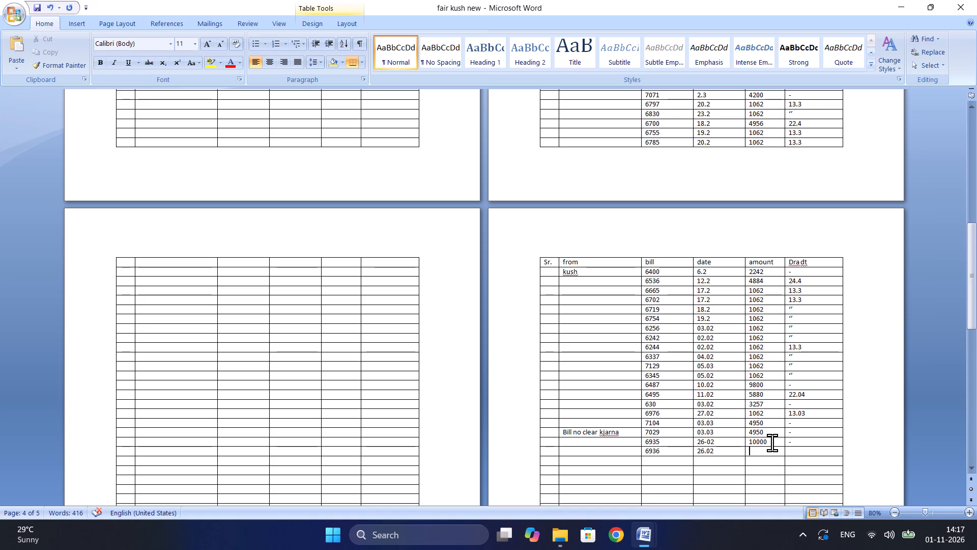
text(530)
key(Right)
key(minus)
Enter bill 7003, date 27.02, amount 1062 and Dradt 13.03 in the row below bill 6936.
key(Down)
key(Left)
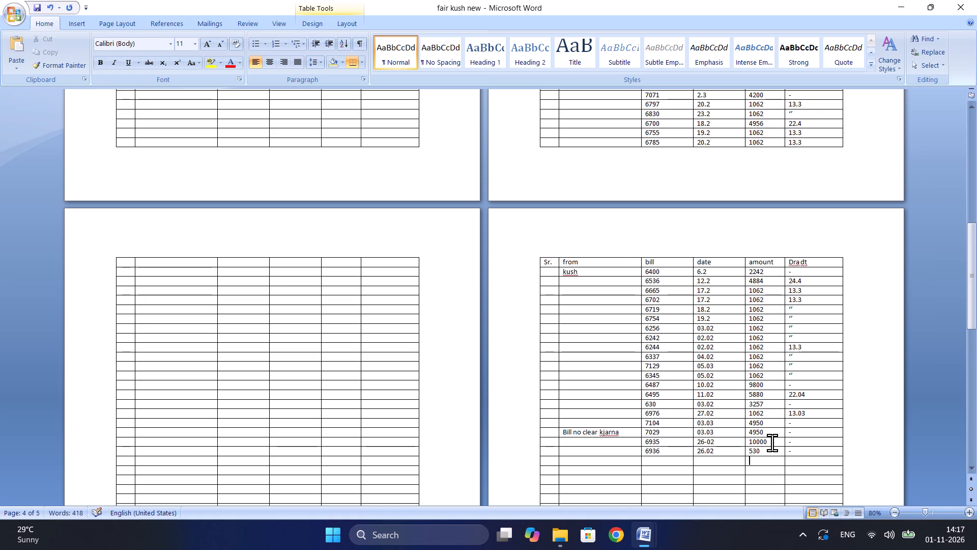
key(Left)
key(Left)
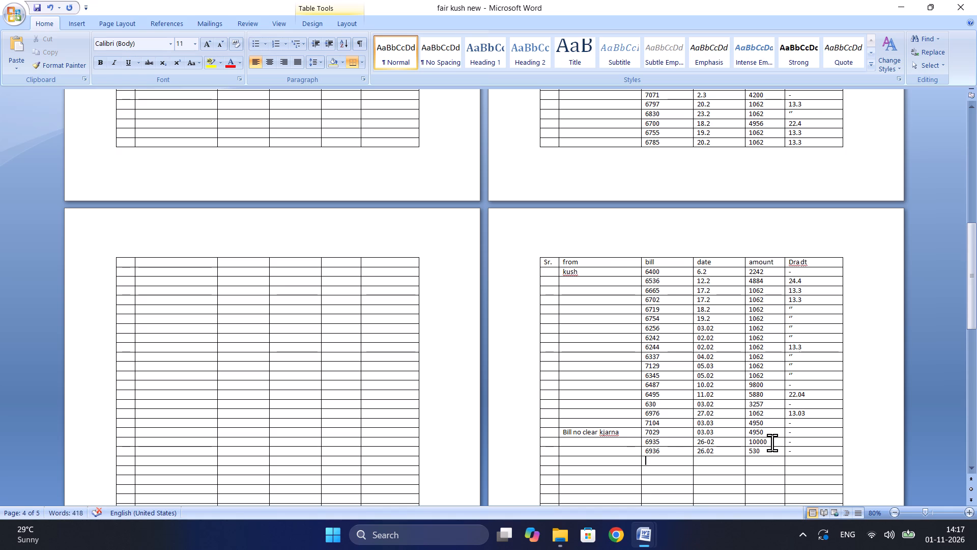
key(7)
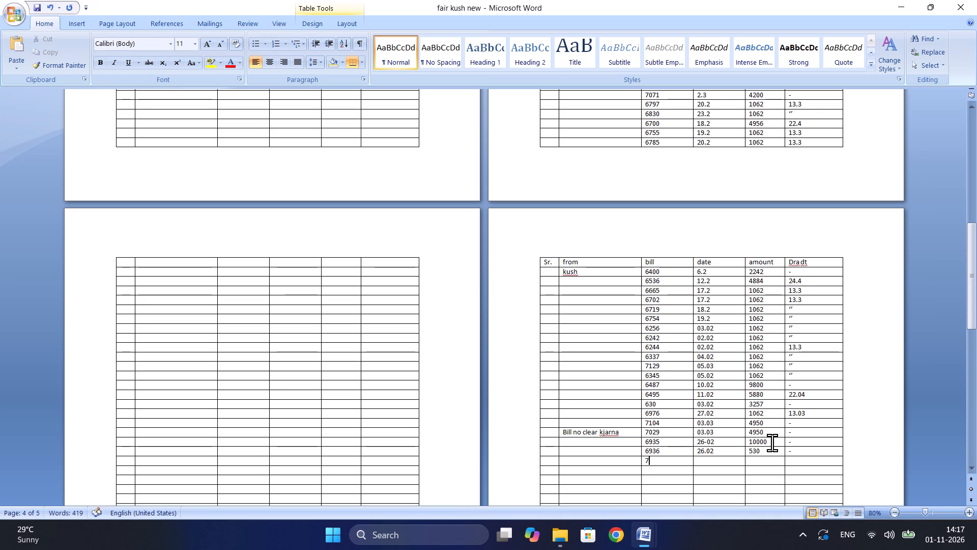
text(003)
key(Right)
text(27.02)
key(Right)
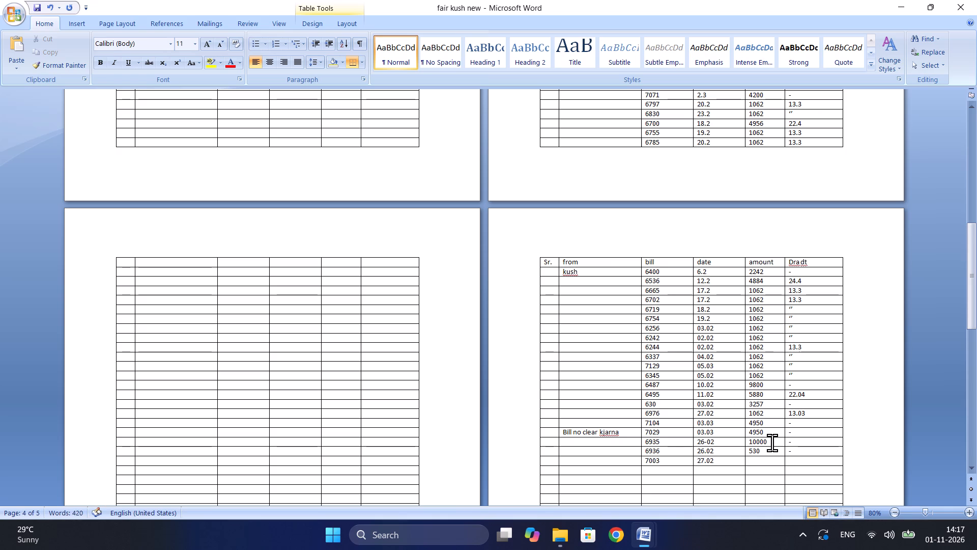
text(1062)
key(Right)
text(13.03)
Enter bill 7267, date 09.03, amount 4956 and a dash for Dradt in the row below bill 7003.
key(Down)
key(Left)
key(Left)
key(Left)
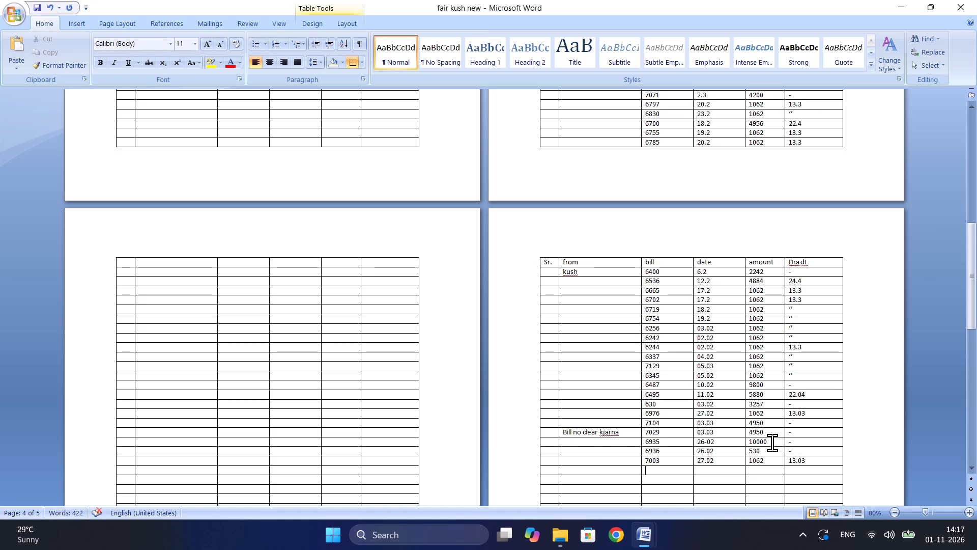
key(7)
key(2)
text(67)
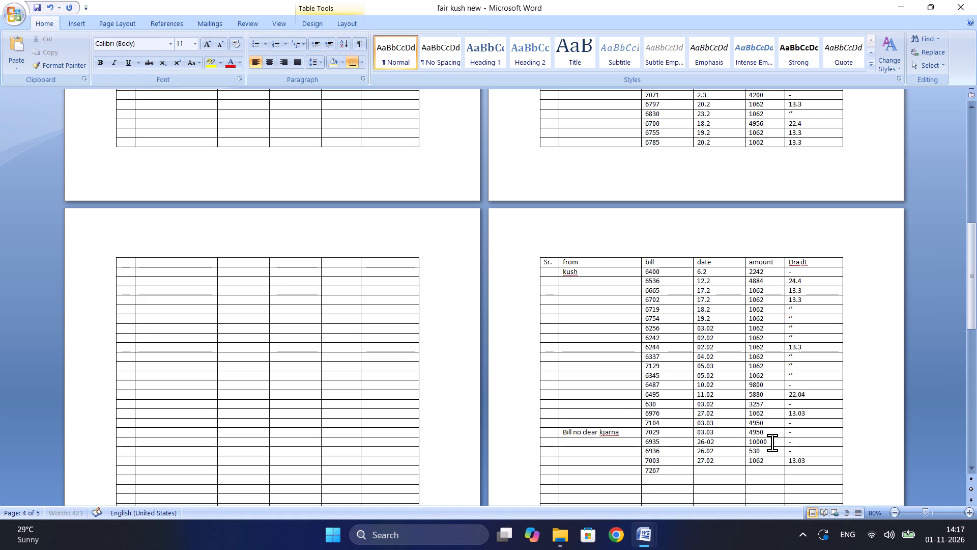
key(Right)
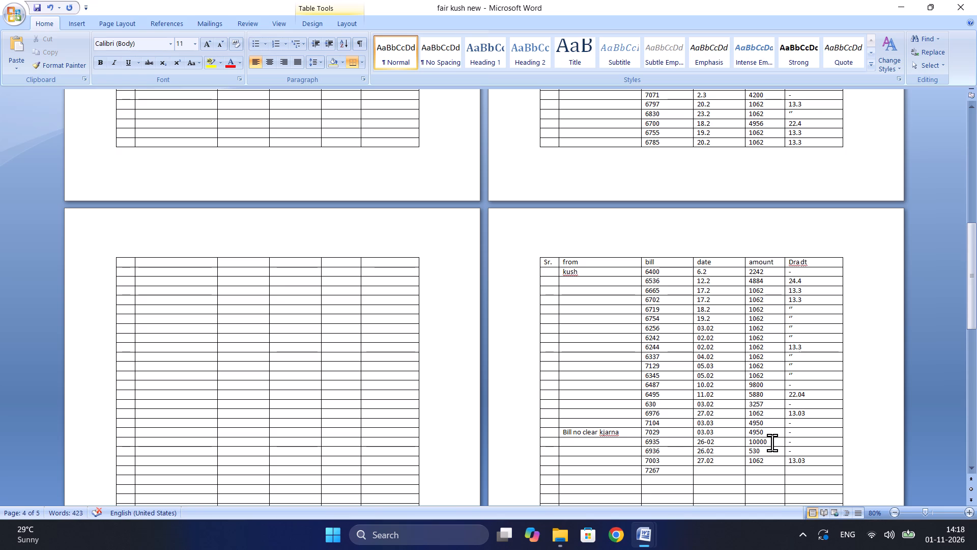
text(09.03)
key(Right)
text(4956)
key(Right)
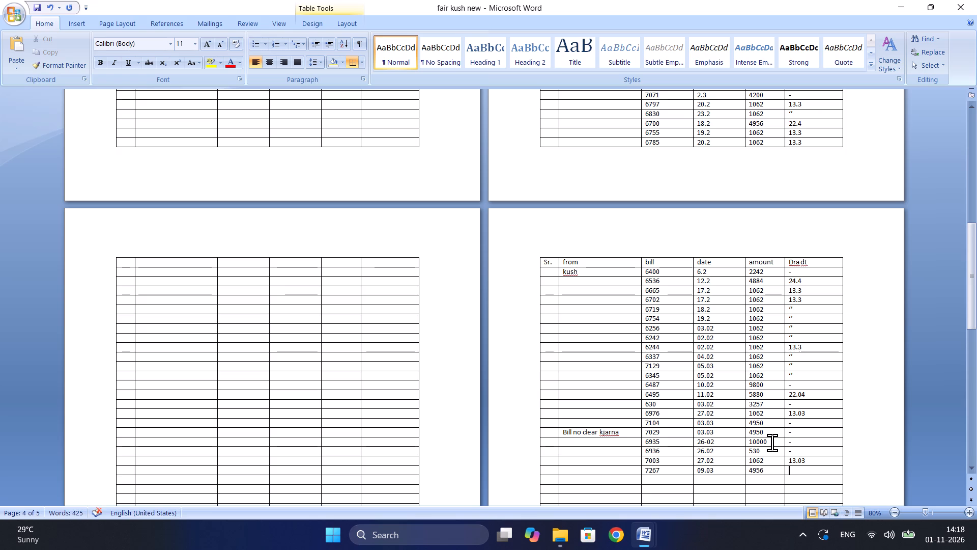
key(minus)
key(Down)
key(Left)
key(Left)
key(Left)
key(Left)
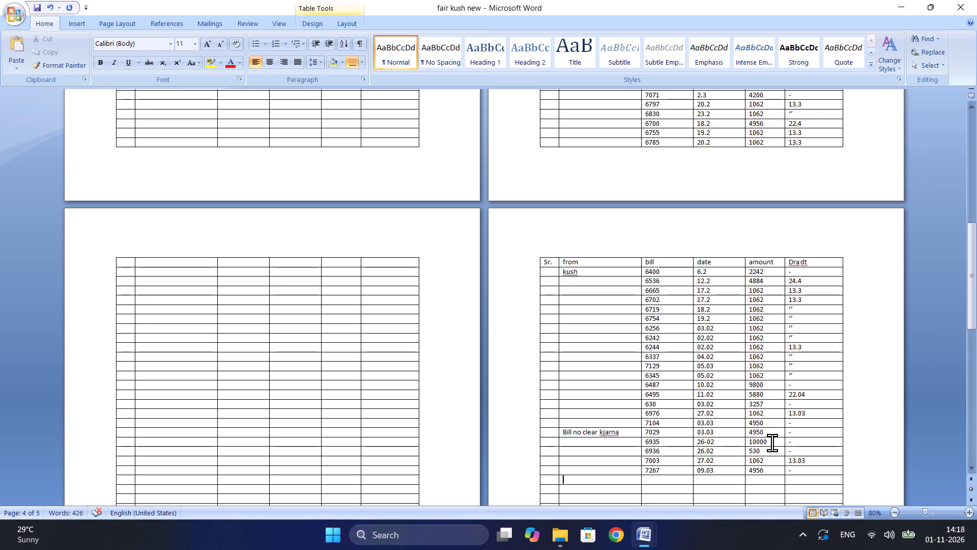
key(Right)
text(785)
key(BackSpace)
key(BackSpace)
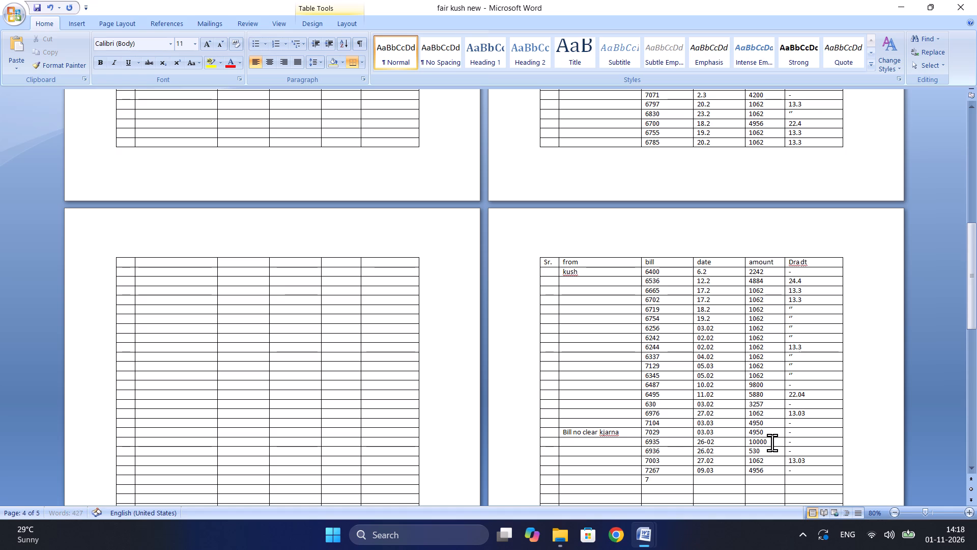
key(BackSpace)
Add "noted" in the FROM column for bills 7678 and 7677 in the FAIR table on page 1.
scroll(364, 372, up, 2)
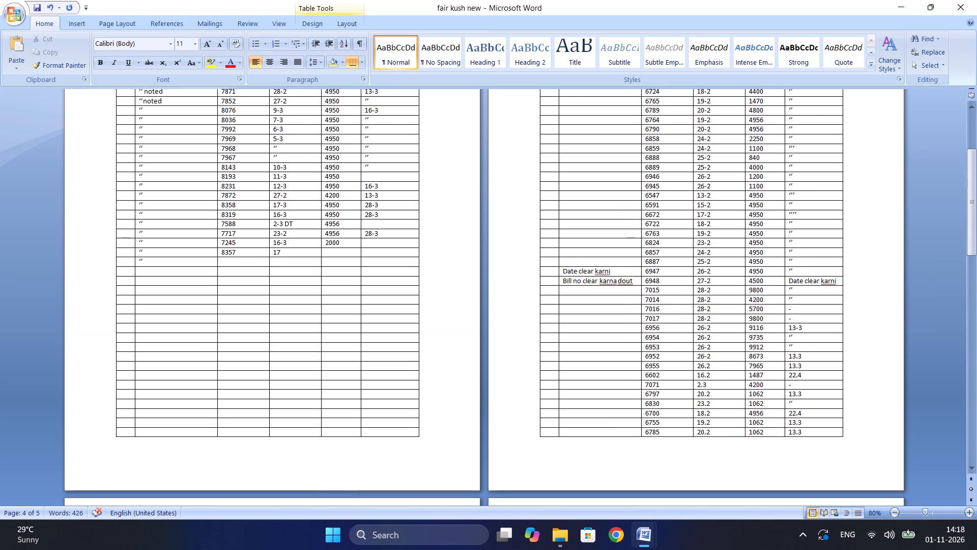
scroll(254, 296, up, 1)
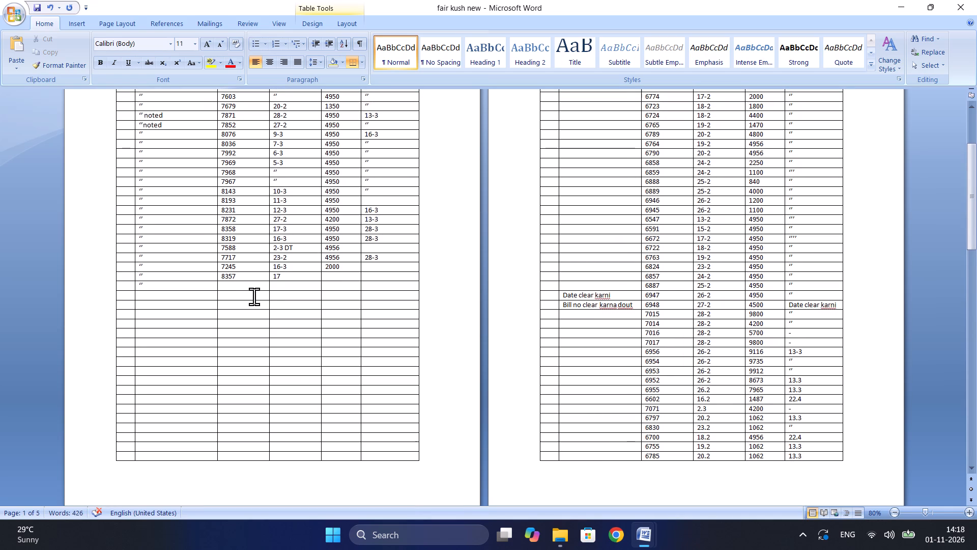
scroll(239, 239, up, 1)
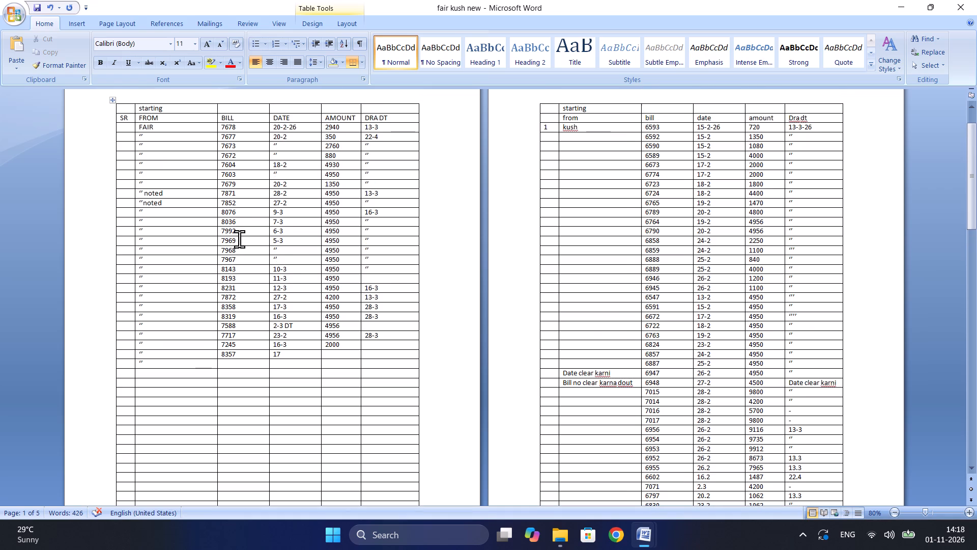
scroll(239, 239, up, 1)
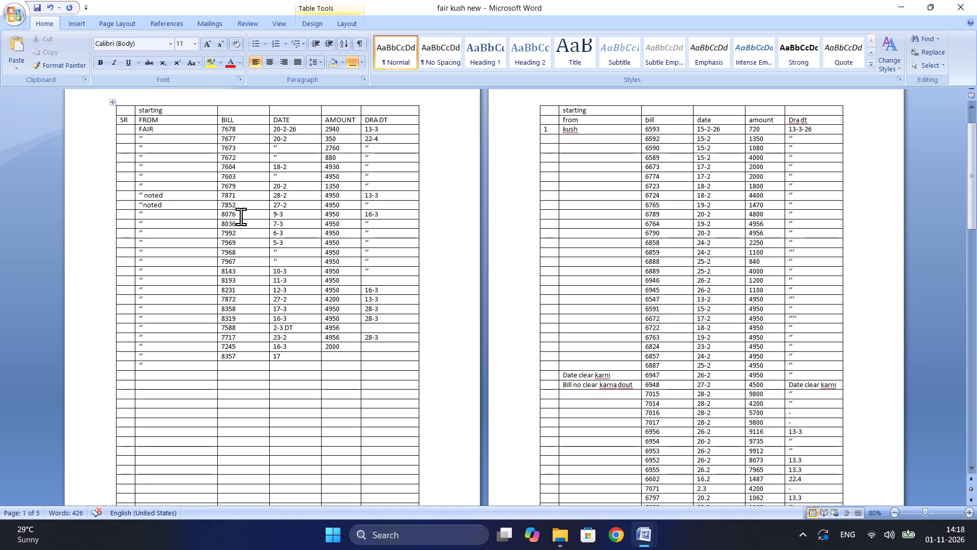
click(169, 129)
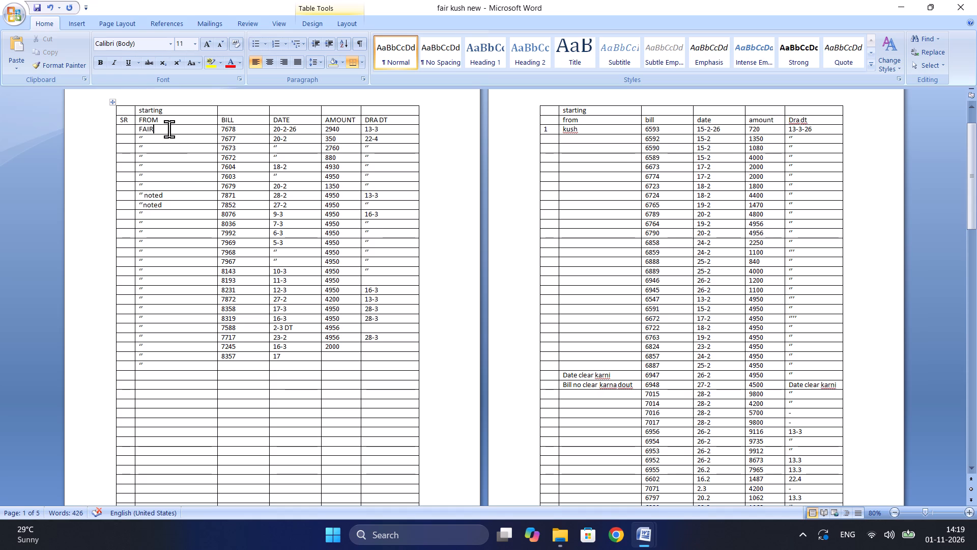
key(space)
key(space)
key(space)
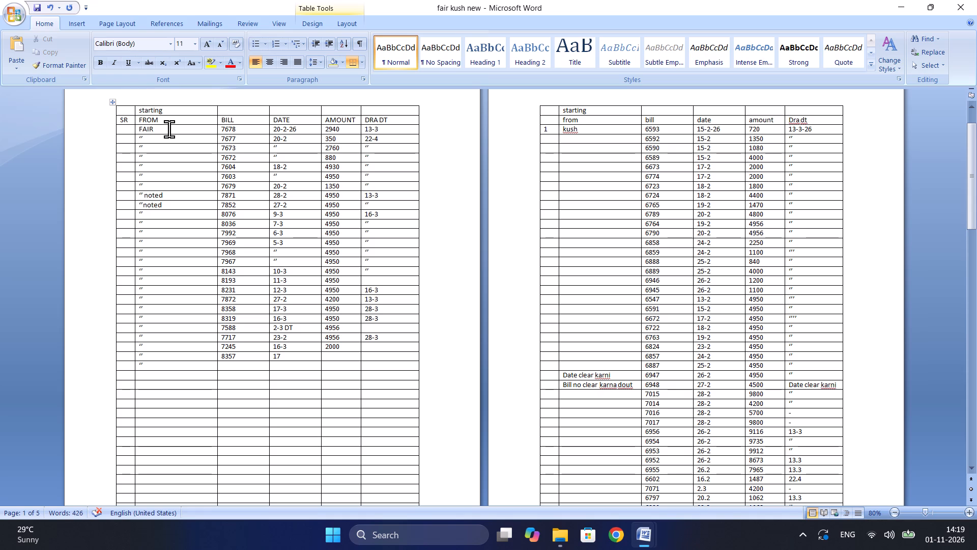
text(no)
text(ted)
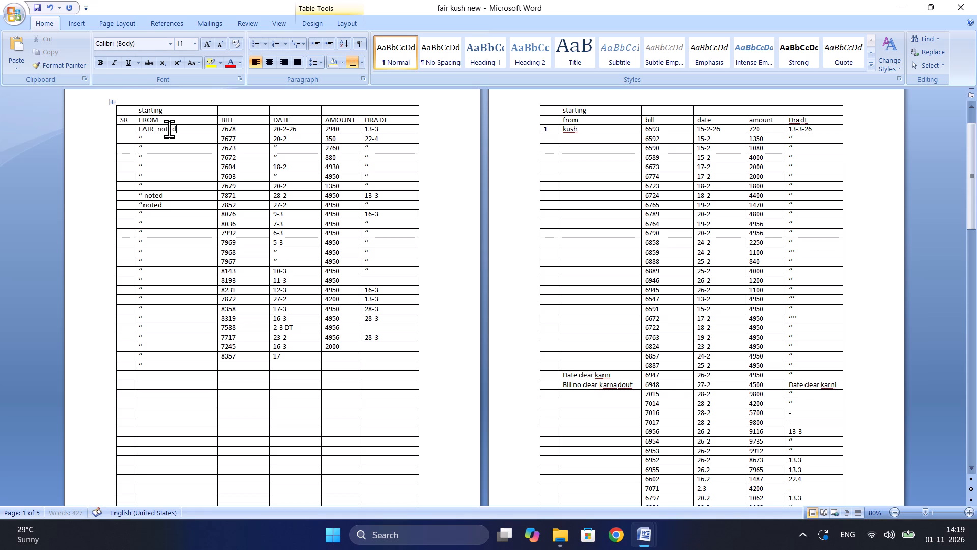
key(Down)
key(space)
key(space)
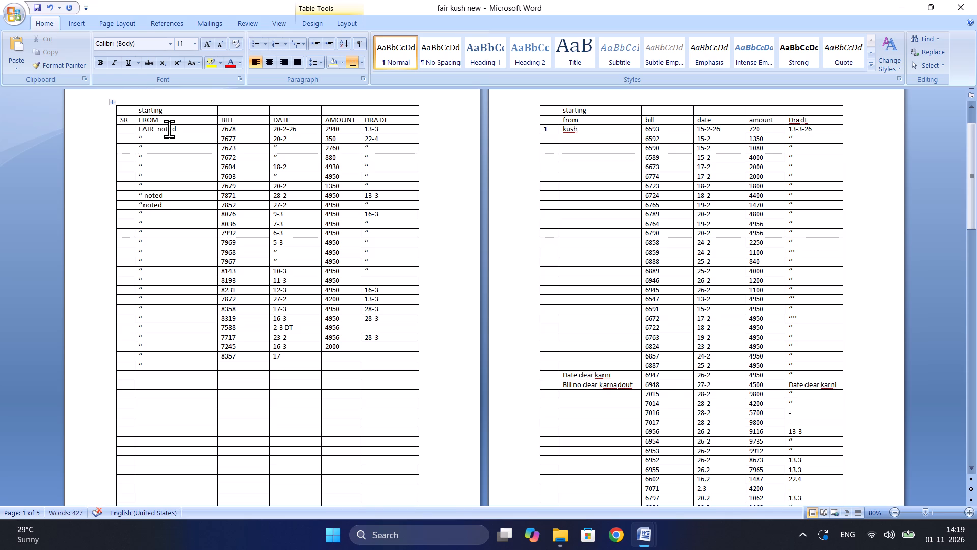
text(noted)
Add "noted" after the ditto marks in the FROM column for FAIR bills 7673 and 7672.
key(Down)
key(space)
key(space)
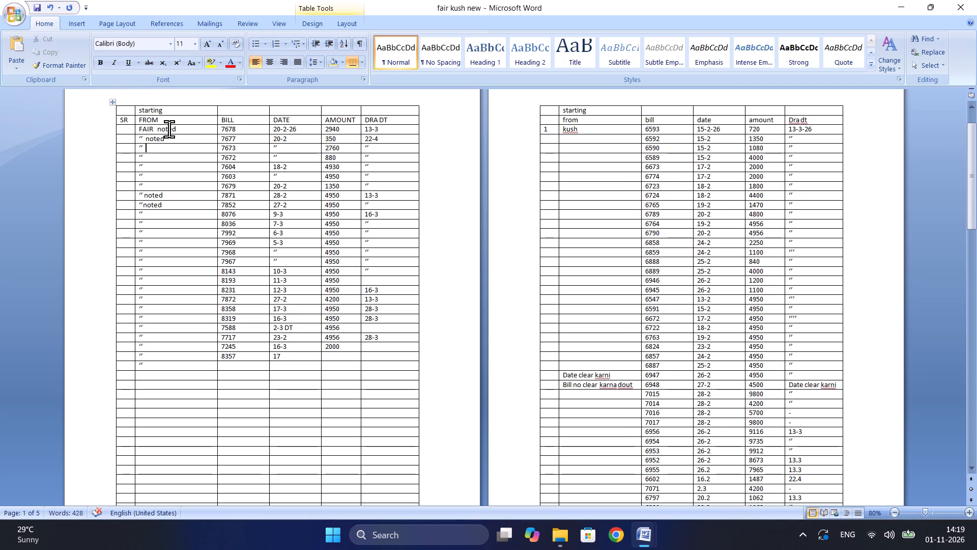
text(noted)
key(Down)
key(space)
key(space)
key(space)
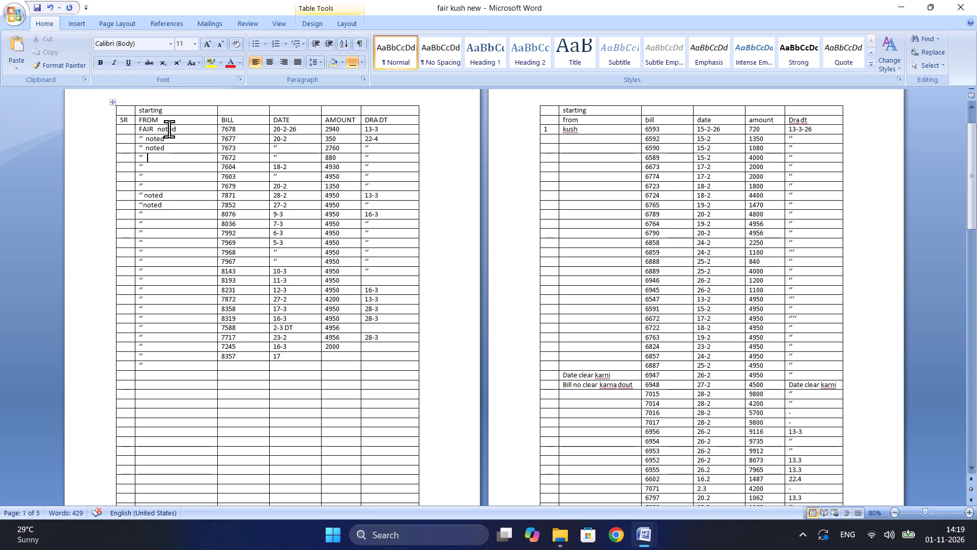
text(noted)
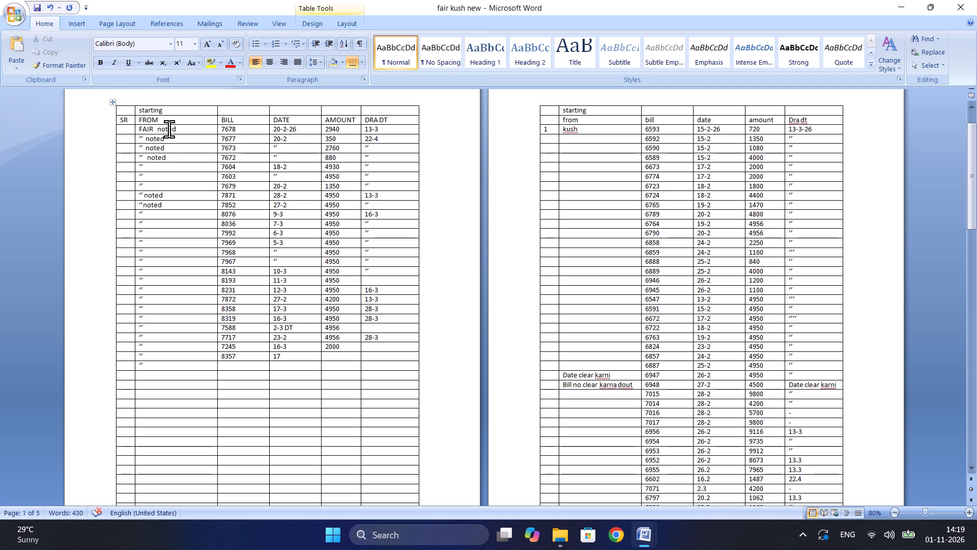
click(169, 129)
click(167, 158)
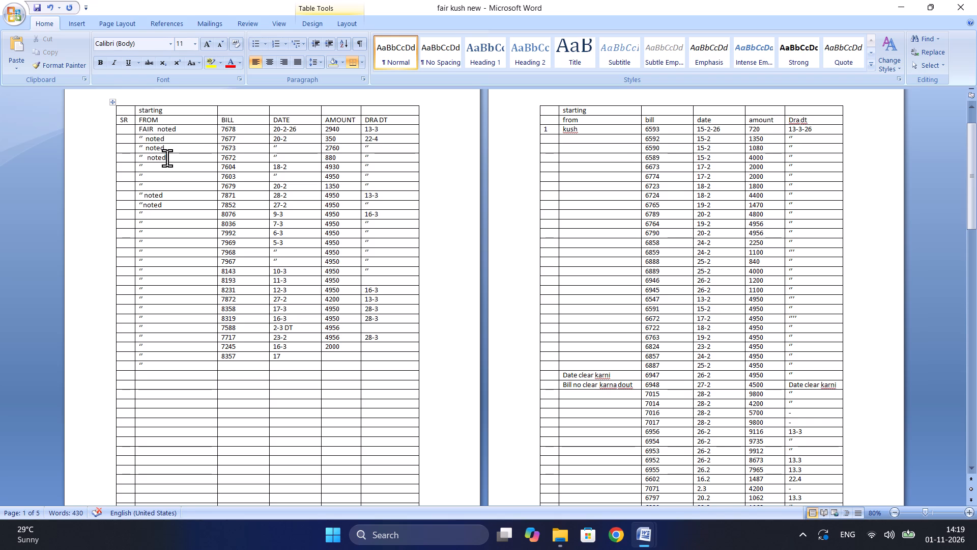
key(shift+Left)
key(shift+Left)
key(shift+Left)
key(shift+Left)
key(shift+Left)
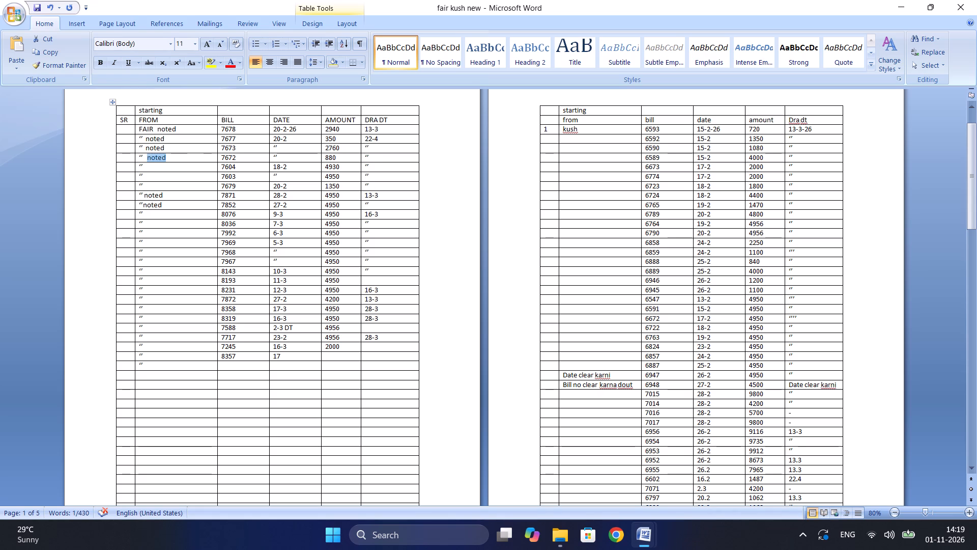
Add "noted" after the ditto marks in the FROM column for FAIR bills 7604, 7603 and 7679.
click(164, 171)
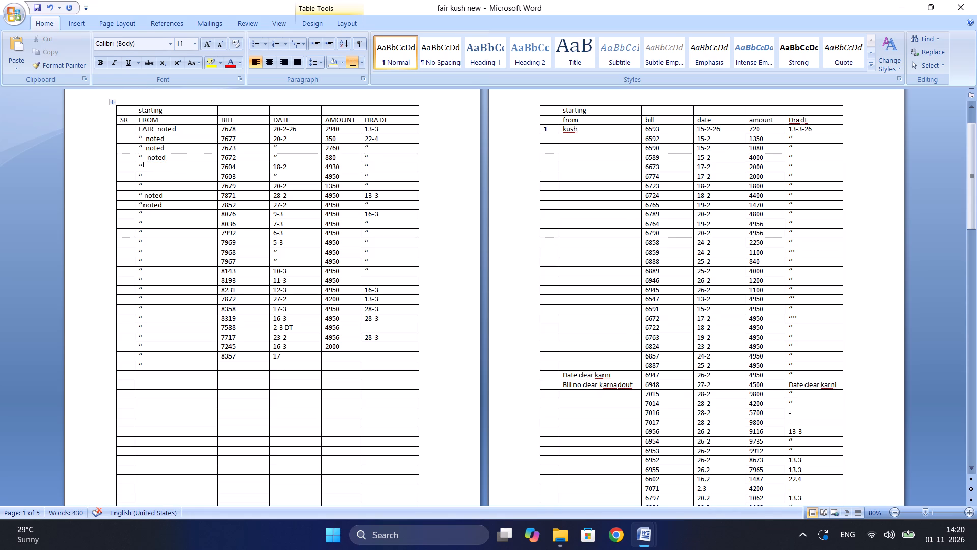
text(noted)
key(Down)
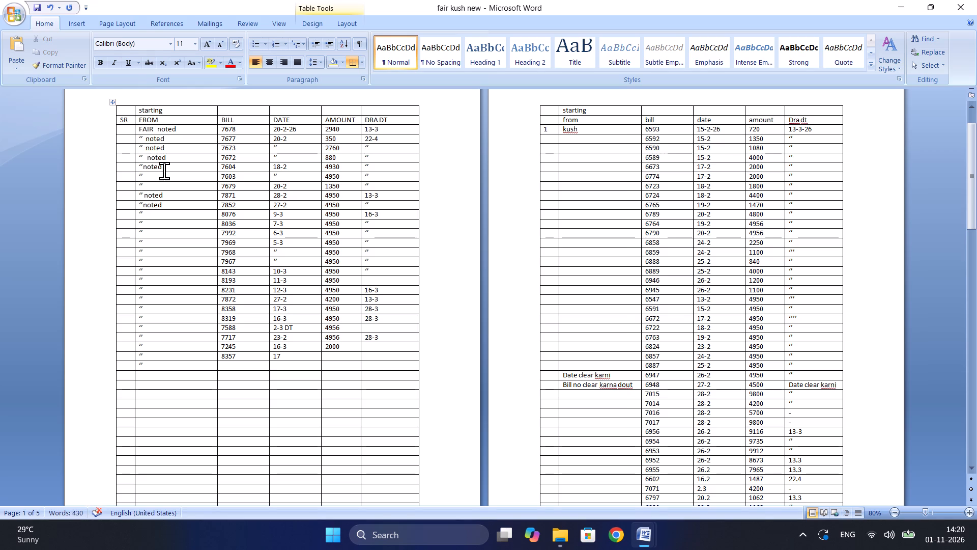
key(space)
key(space)
key(space)
text(noted)
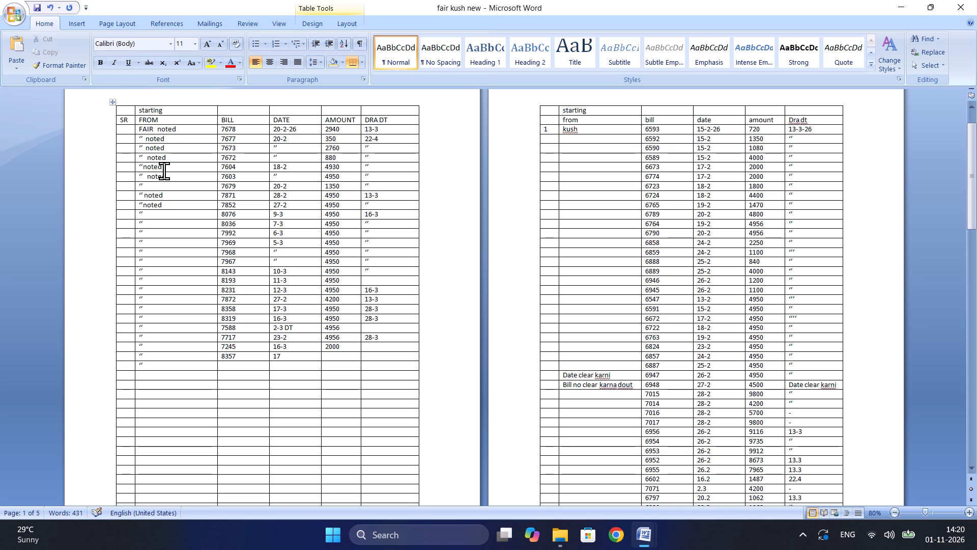
key(Down)
text(noted)
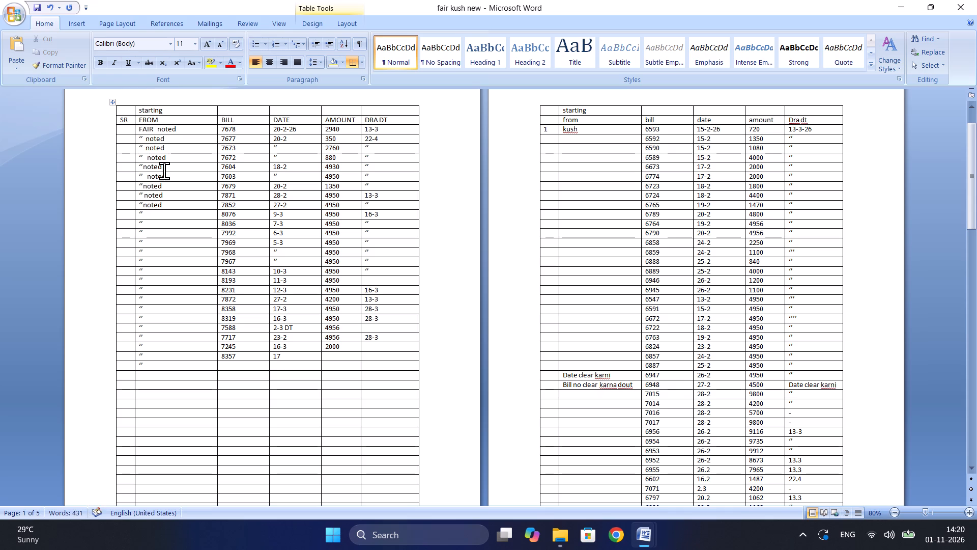
key(Down)
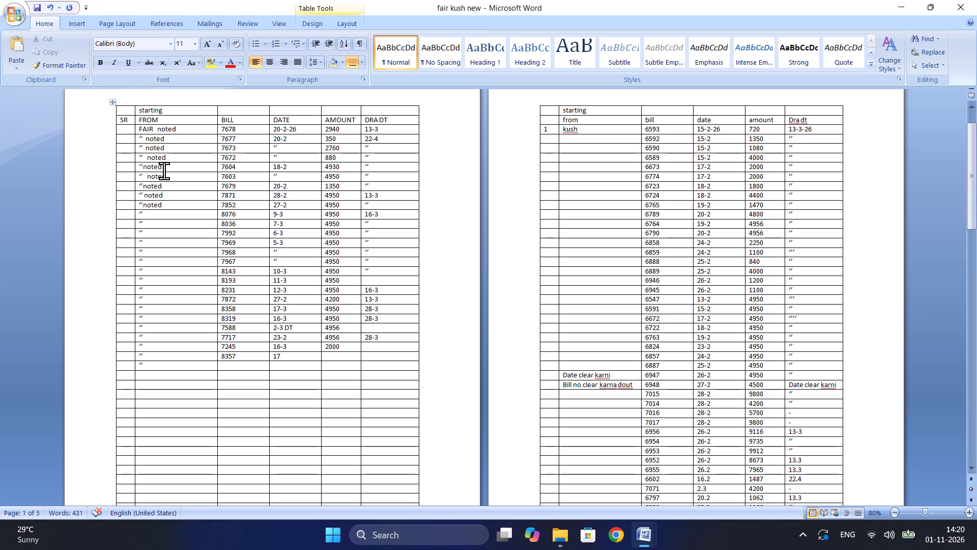
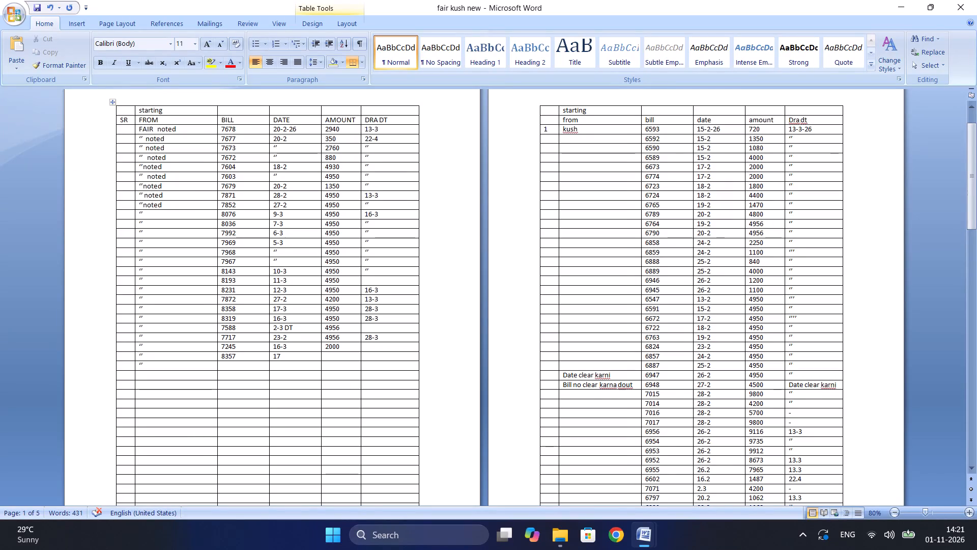
Enter bill 7268, date 09.03, amount 4950 and Dra dt 16.03 in the kush table row below bill 7267.
click(204, 225)
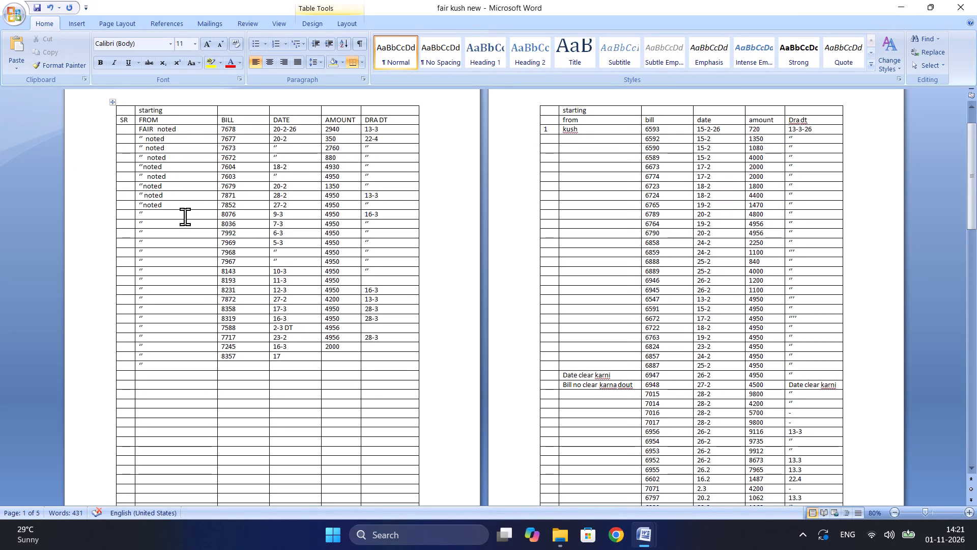
scroll(349, 294, down, 3)
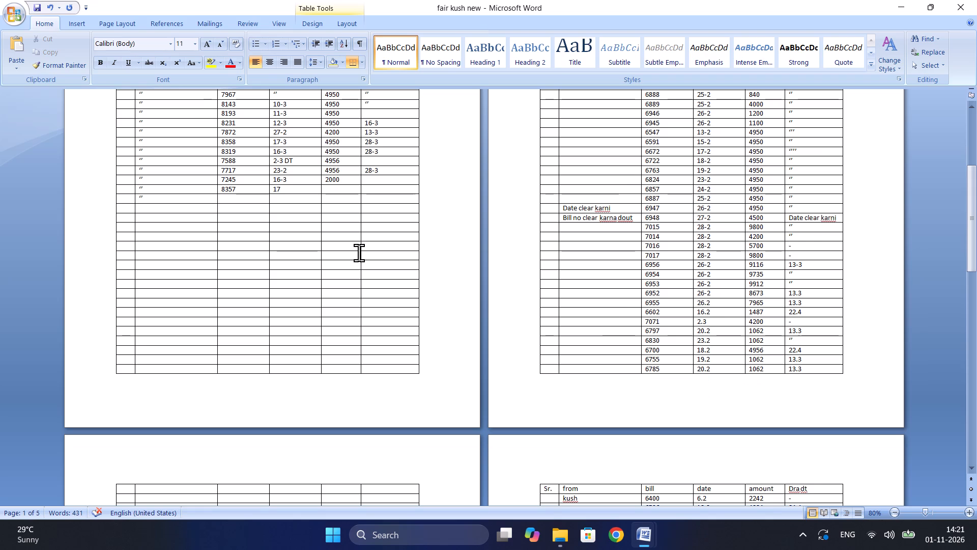
scroll(488, 356, down, 3)
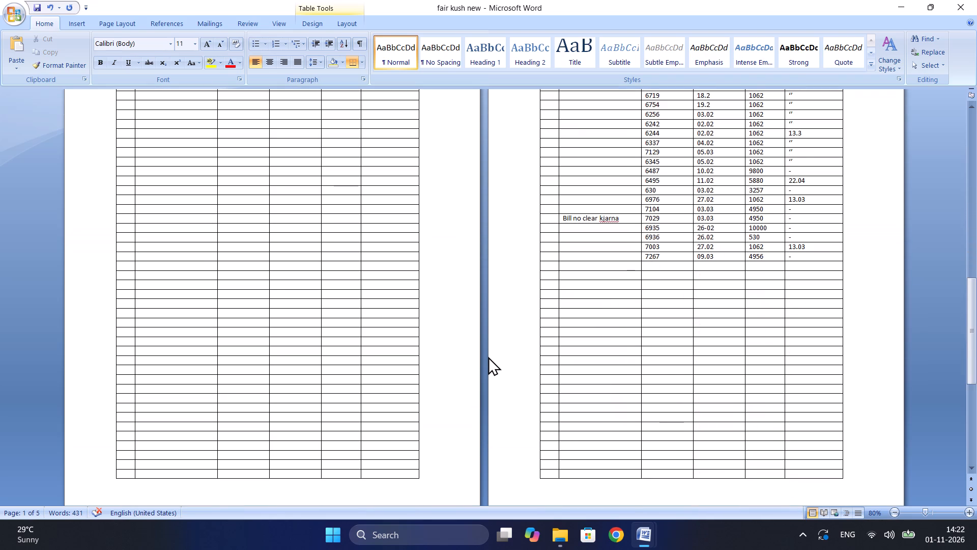
scroll(488, 356, down, 1)
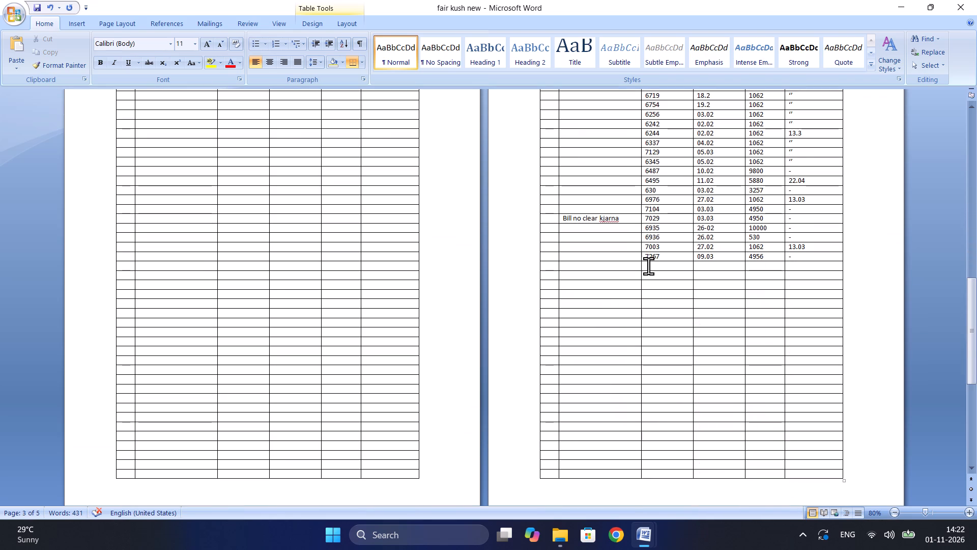
click(648, 266)
text(7268)
key(Right)
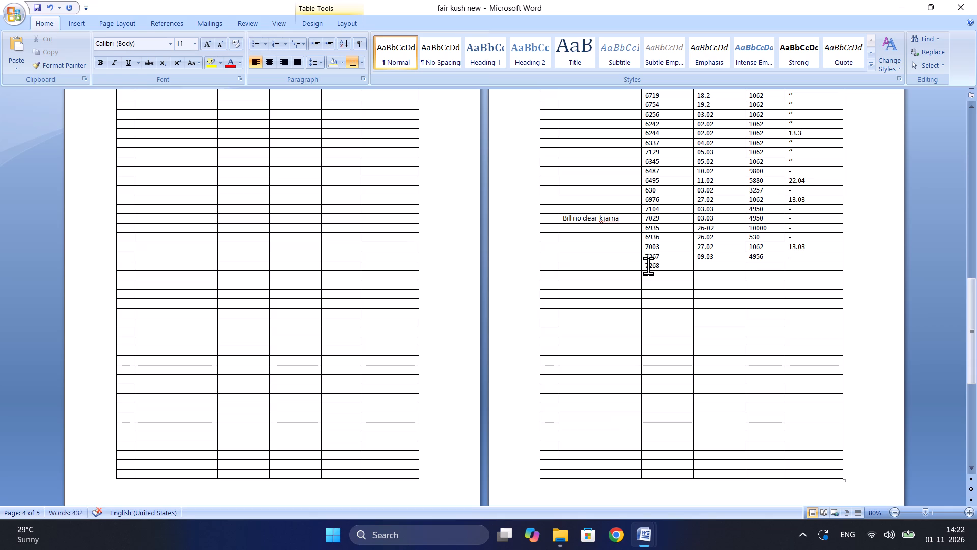
text(09.03)
key(Right)
text(4950)
key(Right)
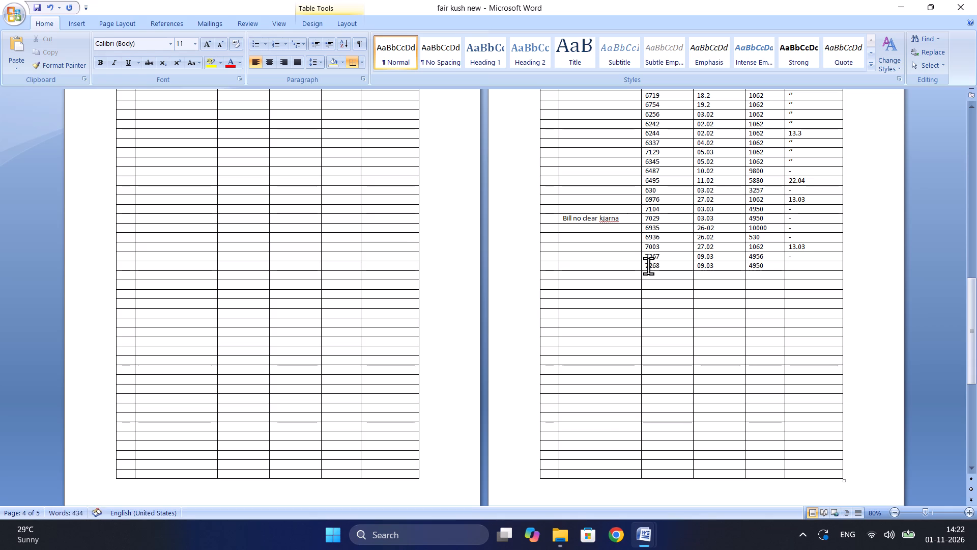
text(16.03)
Enter bill 7224, date 07.03, amount 4950 and ditto marks for Dra dt in the row below bill 7268.
key(Down)
key(Left)
key(Left)
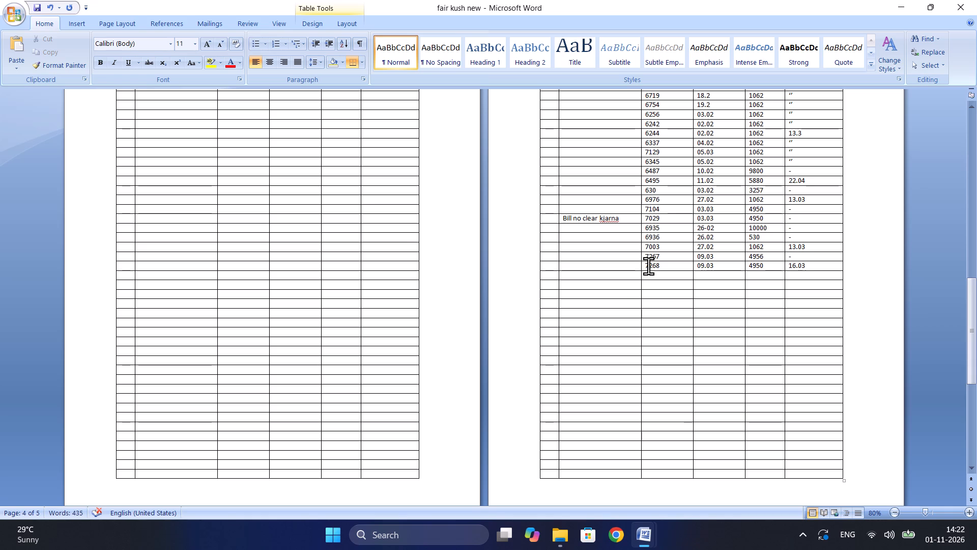
key(Left)
text(7224)
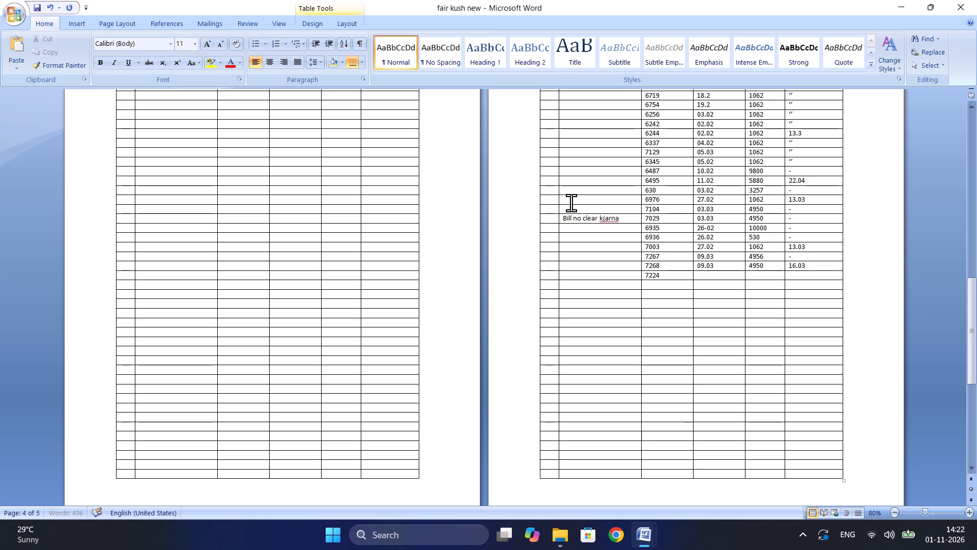
key(Right)
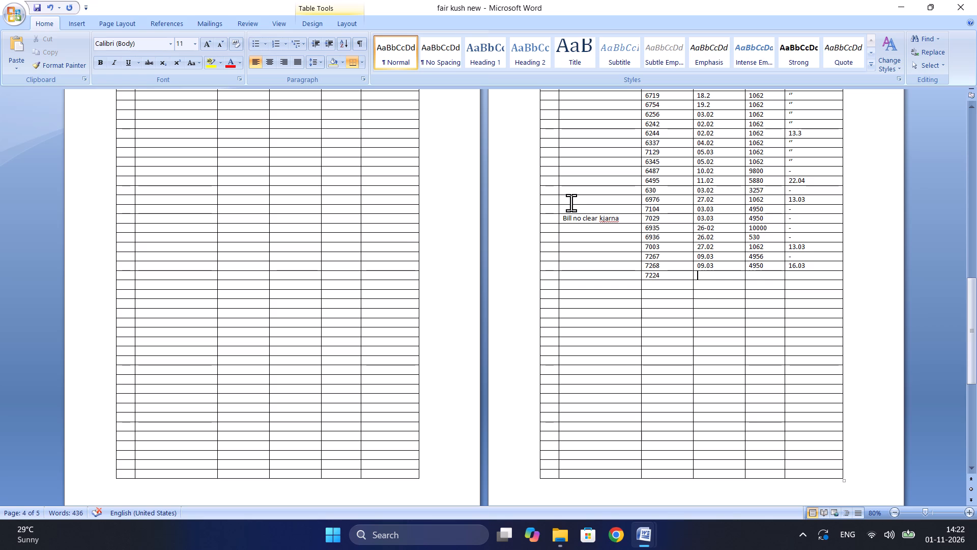
text(07)
text(.03)
key(Right)
text(4950)
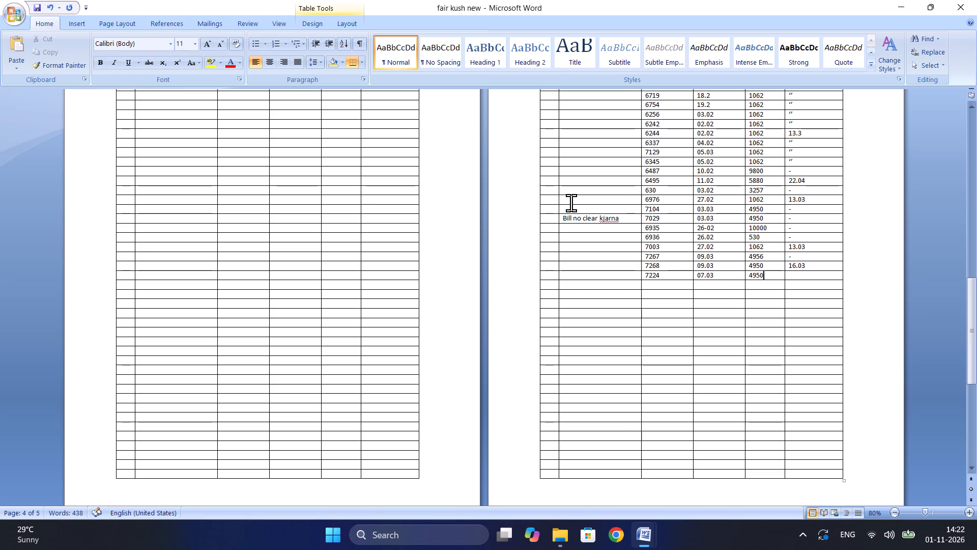
key(Right)
text('')
Enter bill 7163, date 06.03, amount 4950 and ditto marks for Dra dt in the row below bill 7224.
key(Down)
key(Left)
key(Left)
key(Left)
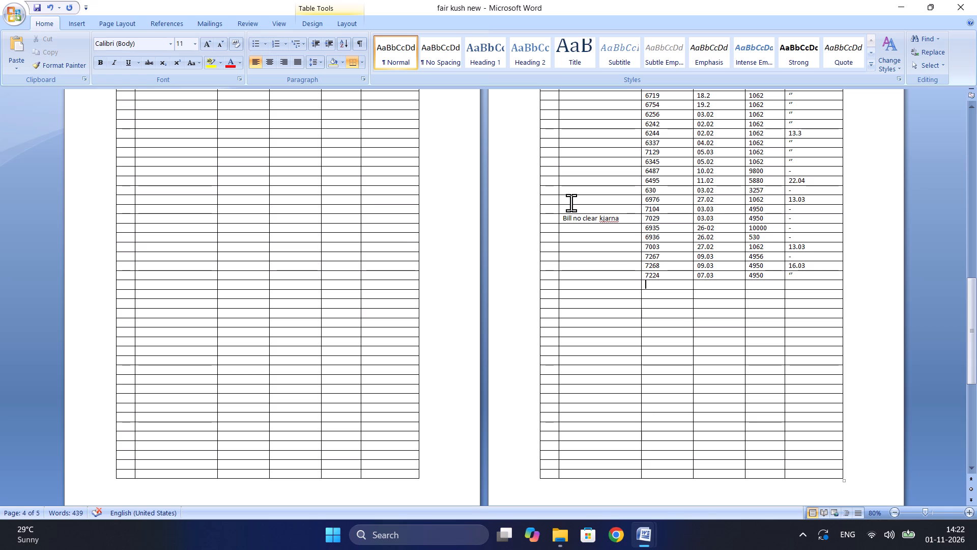
key(7)
text(163)
key(Right)
text(06.)
text(03)
key(Right)
text(4950)
key(Right)
text('')
Enter bill 7138, date 05.03, amount 4950 and ditto marks for Dra dt in the row below bill 7163.
key(Down)
key(Left)
key(Left)
key(Left)
text(7138)
key(Right)
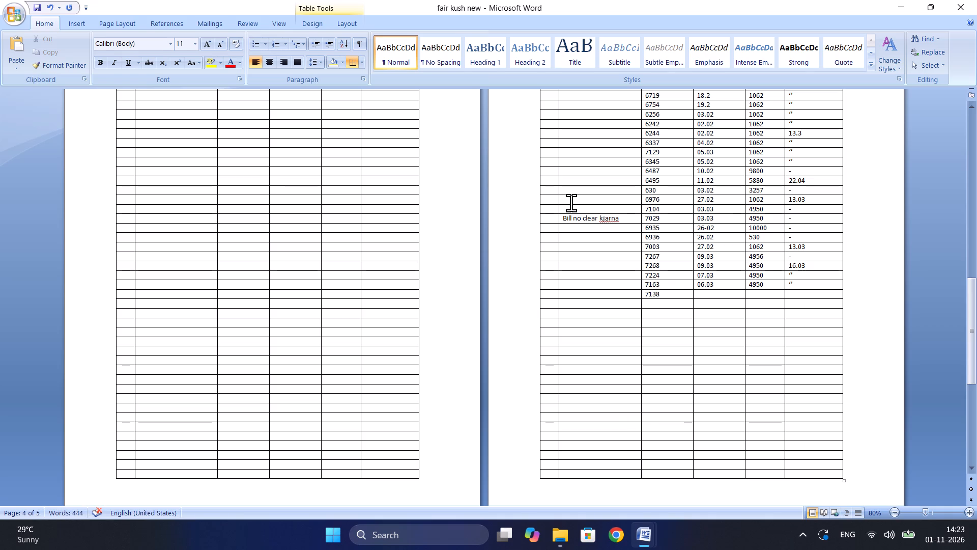
text(05.03)
key(Right)
text(4950)
key(Right)
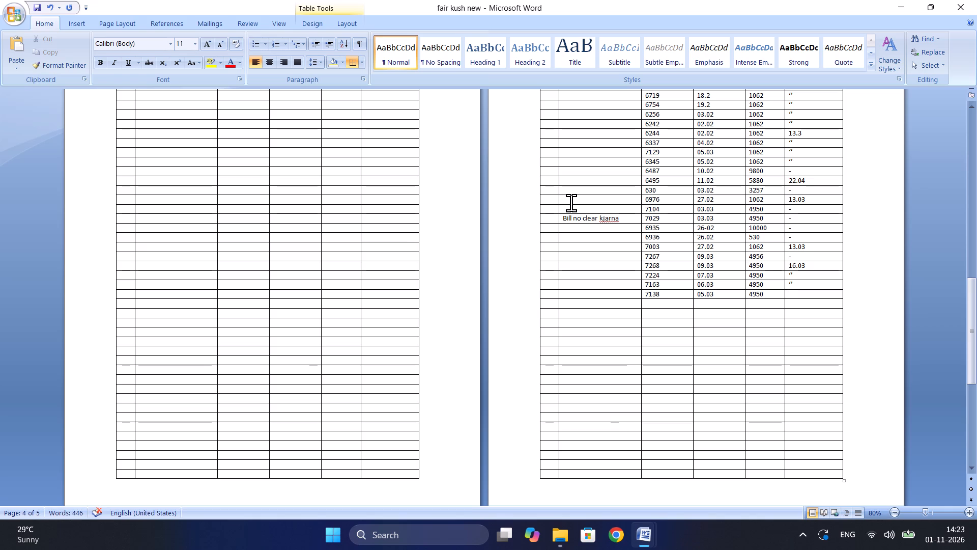
text('')
Add "noted" after the ditto marks in the FROM column for FAIR bills 8076, 8036 and 7992 on page 1.
scroll(386, 185, up, 6)
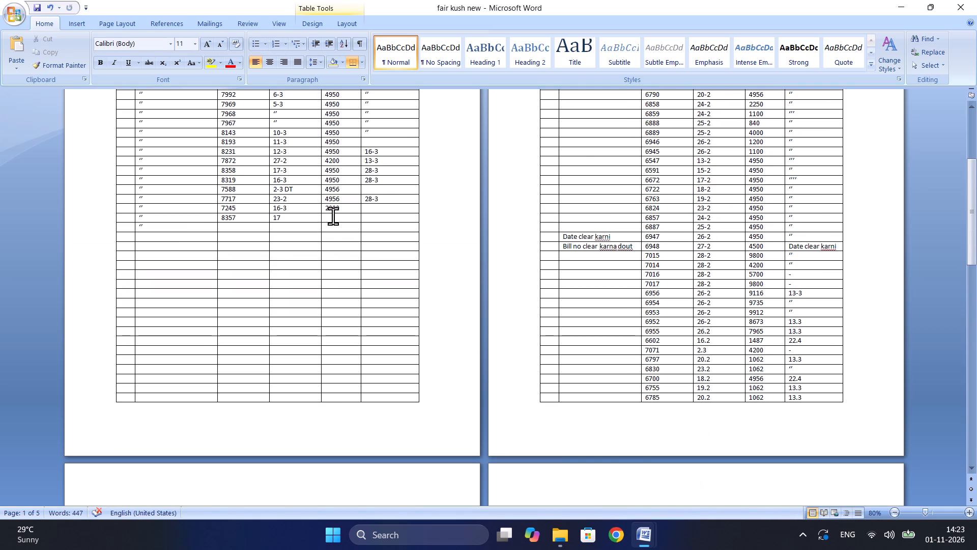
scroll(273, 231, up, 1)
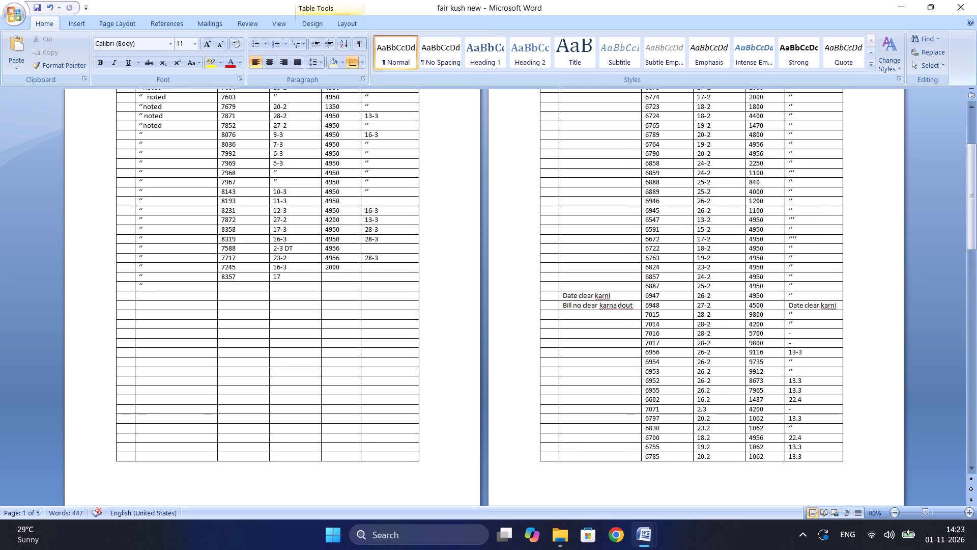
click(173, 135)
key(space)
key(space)
text(noted)
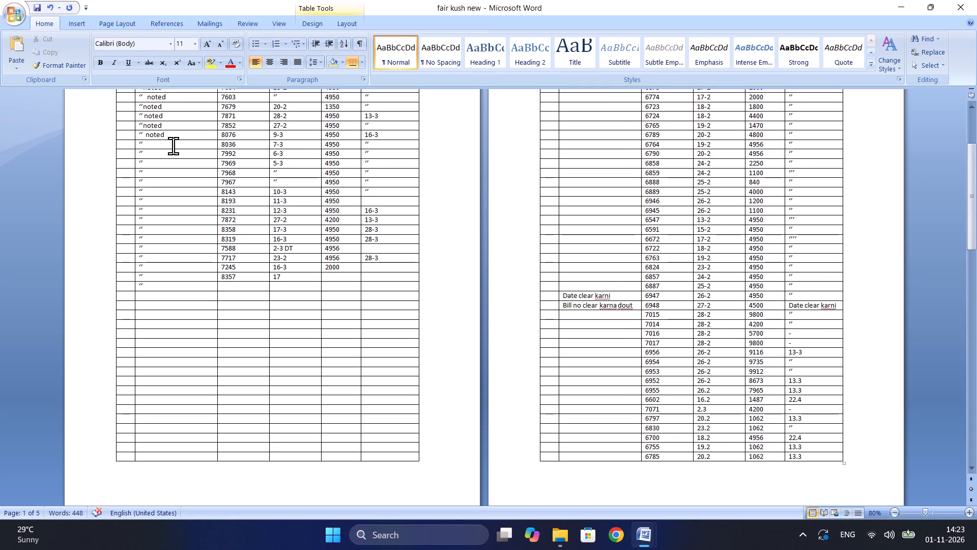
click(173, 146)
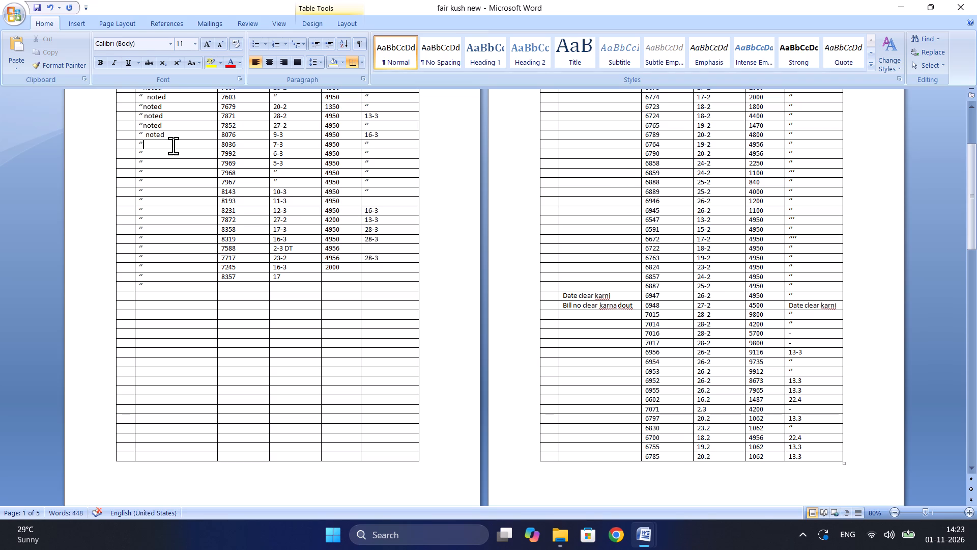
text(noted)
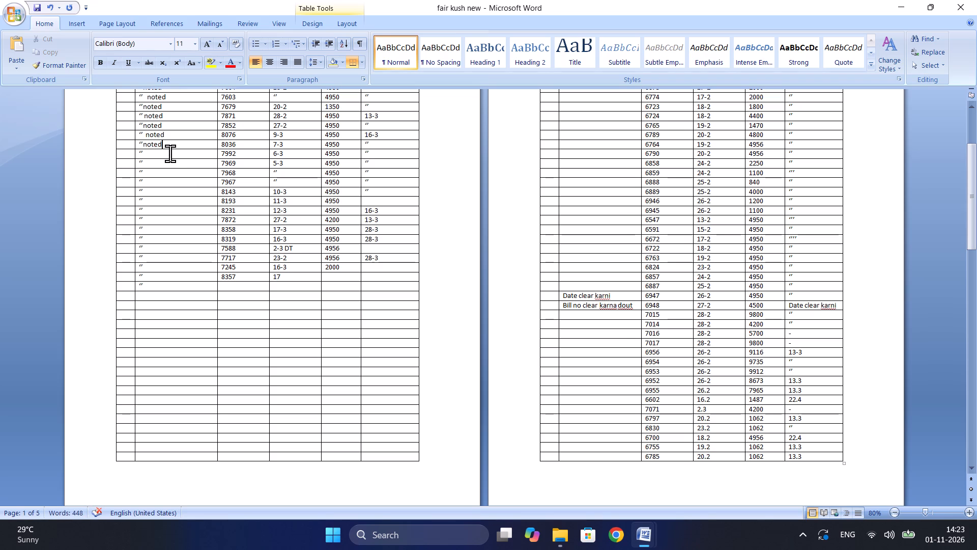
click(170, 153)
text(noted)
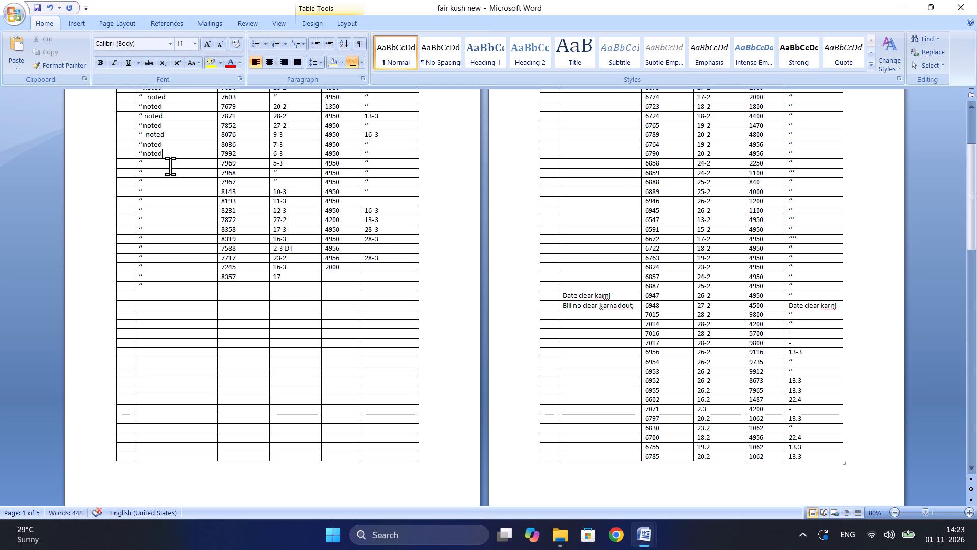
Add "noted" after the ditto marks in the FROM column for FAIR bills 7969, 7968 and 7967.
click(170, 166)
text(note)
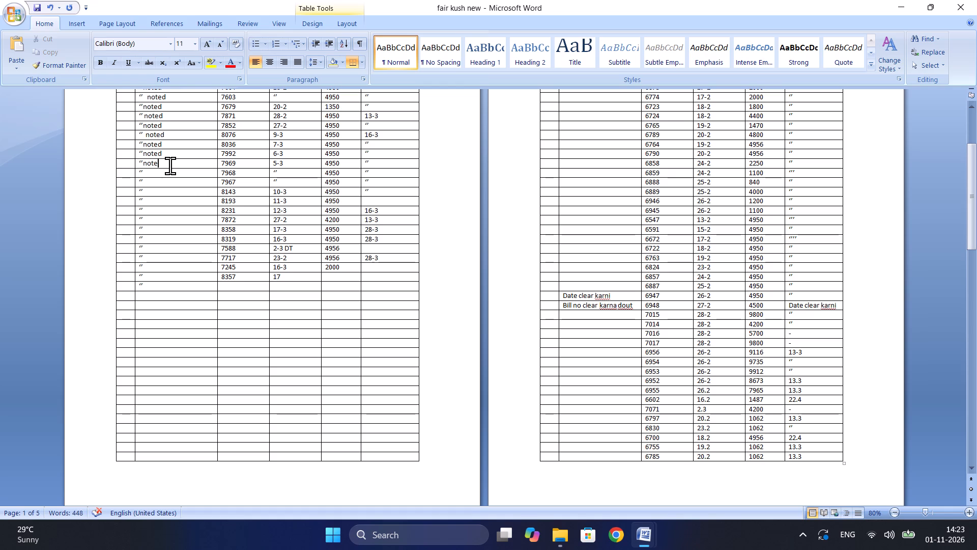
key(d)
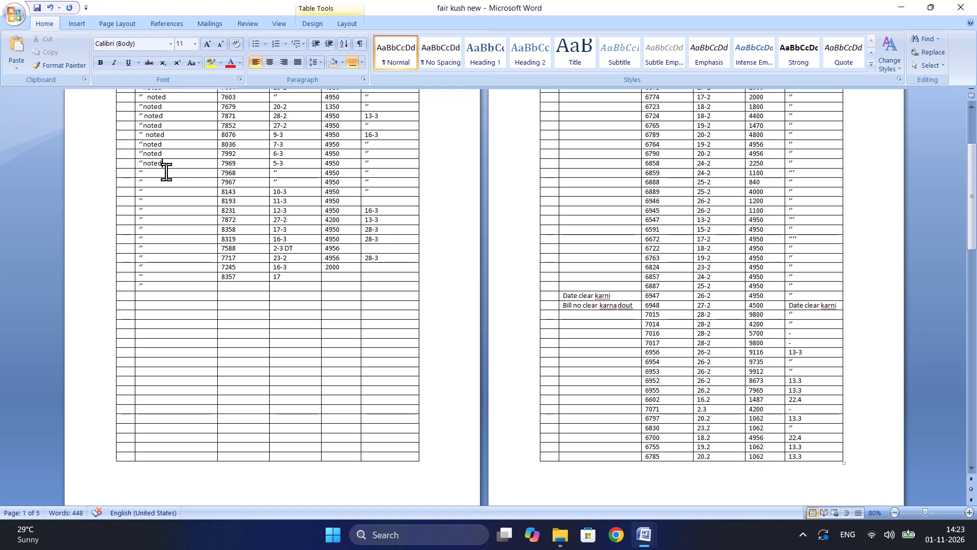
click(165, 172)
text(noted)
key(Down)
text(noted)
key(Down)
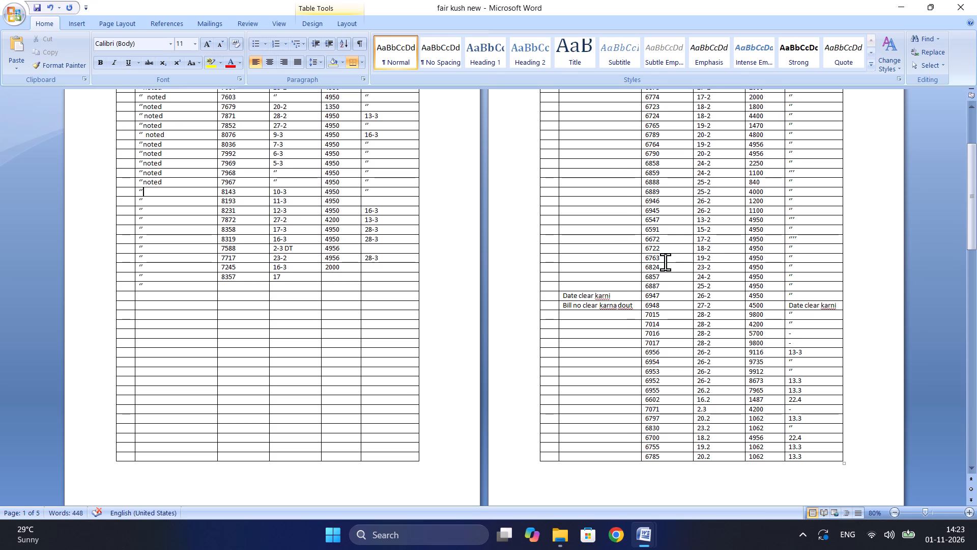
Enter bill 6724, date 18.02, amount 6400 and Dra dt 13.3 in the row below bill 7138.
scroll(665, 262, down, 5)
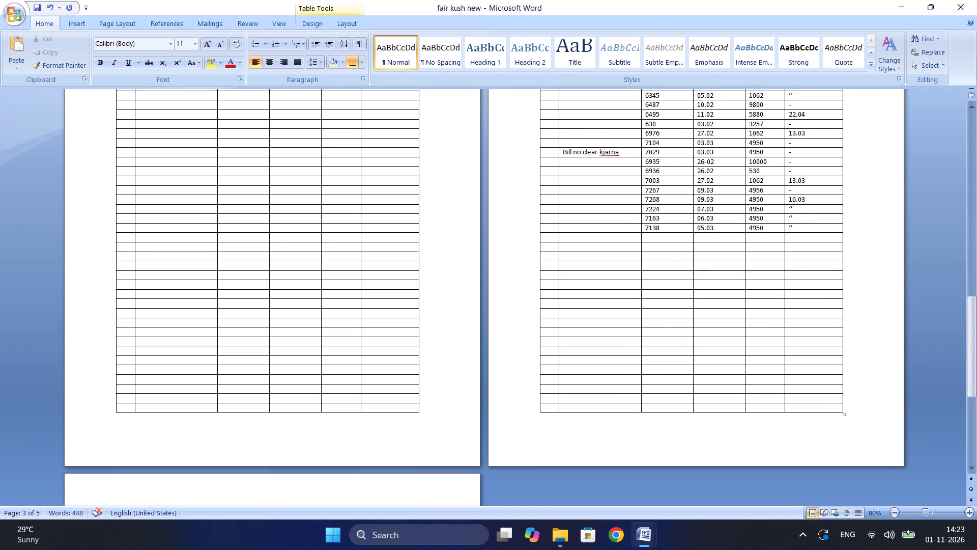
click(651, 235)
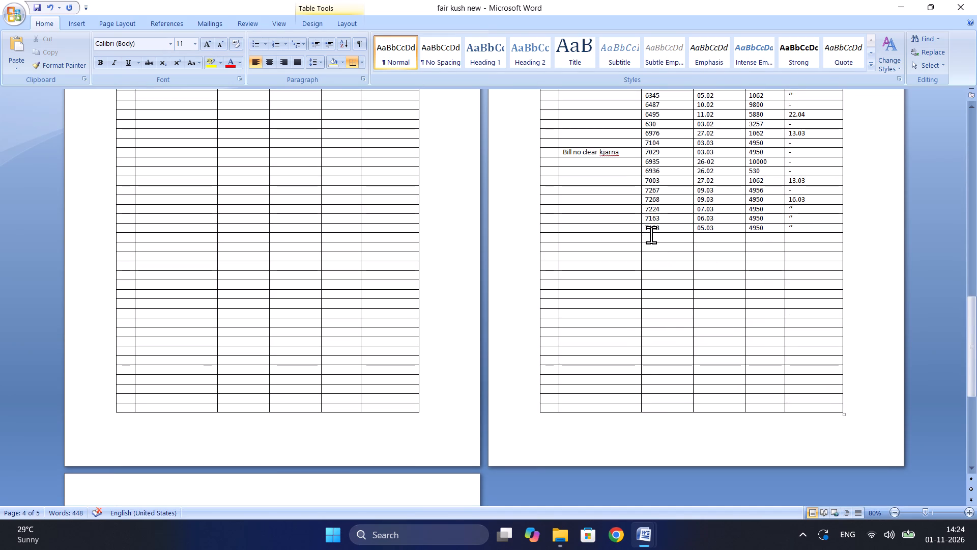
text(6724)
key(Right)
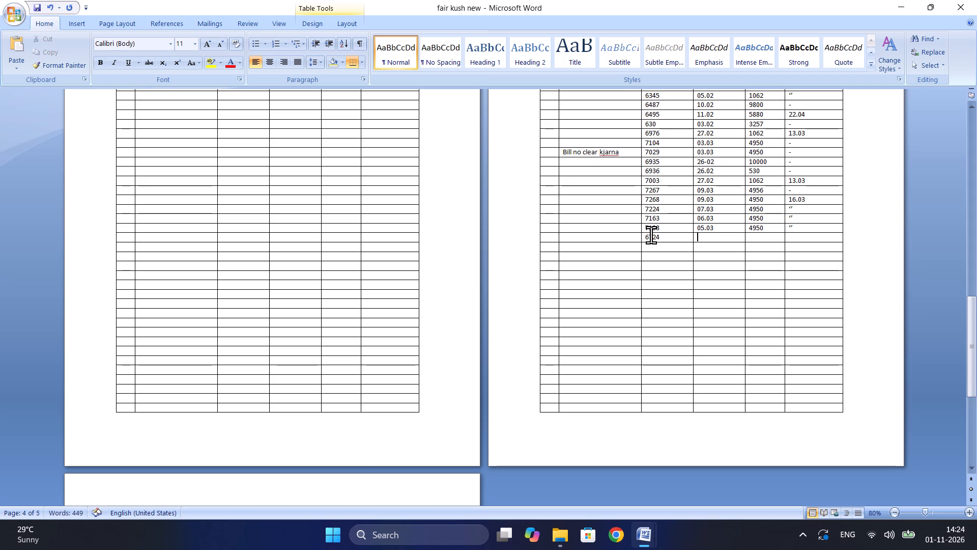
text(18)
text(.02)
key(Right)
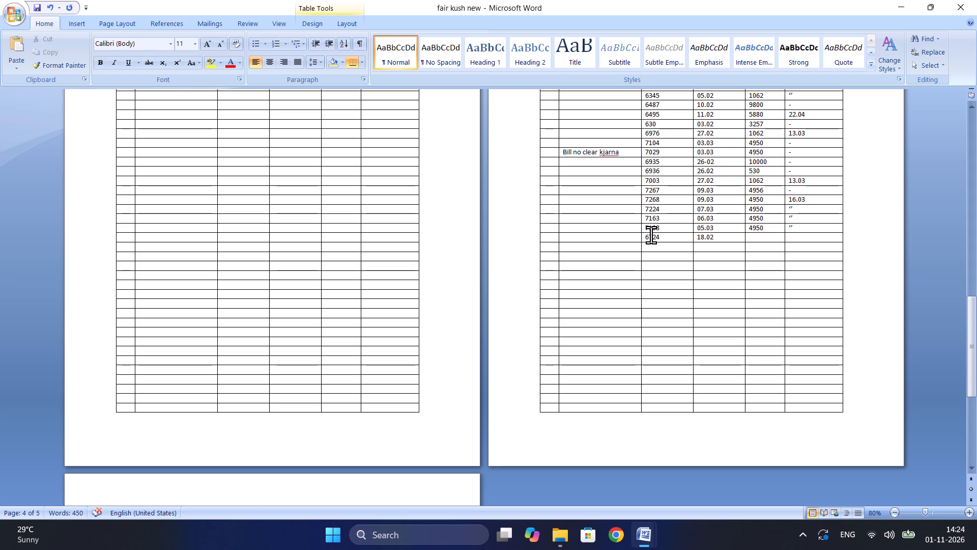
text(6400)
key(Right)
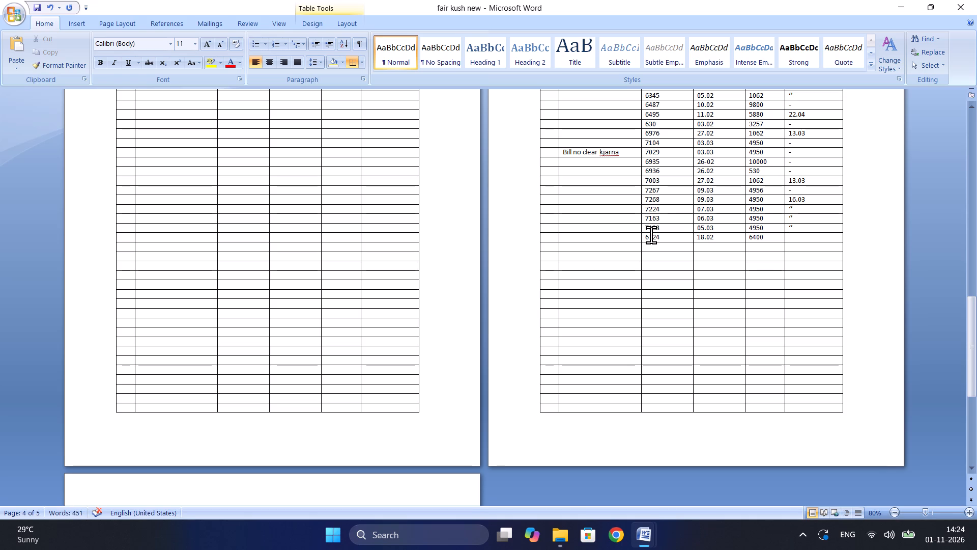
text(13.3)
Enter bill 6720, date 18.02, amount 4956 and ditto marks for Dra dt in the row below bill 6724.
key(Down)
key(Left)
key(Left)
key(Left)
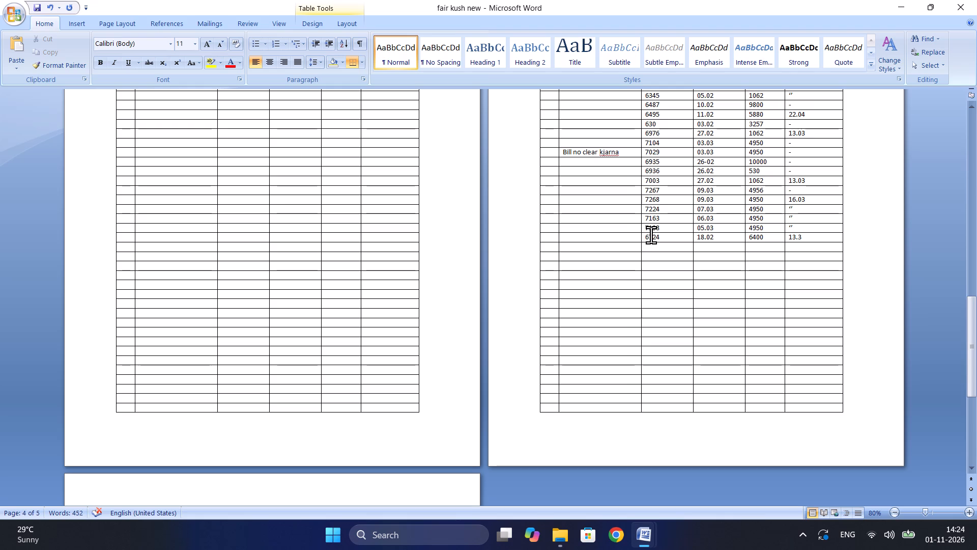
text(6720)
key(Right)
text(18.02)
key(Right)
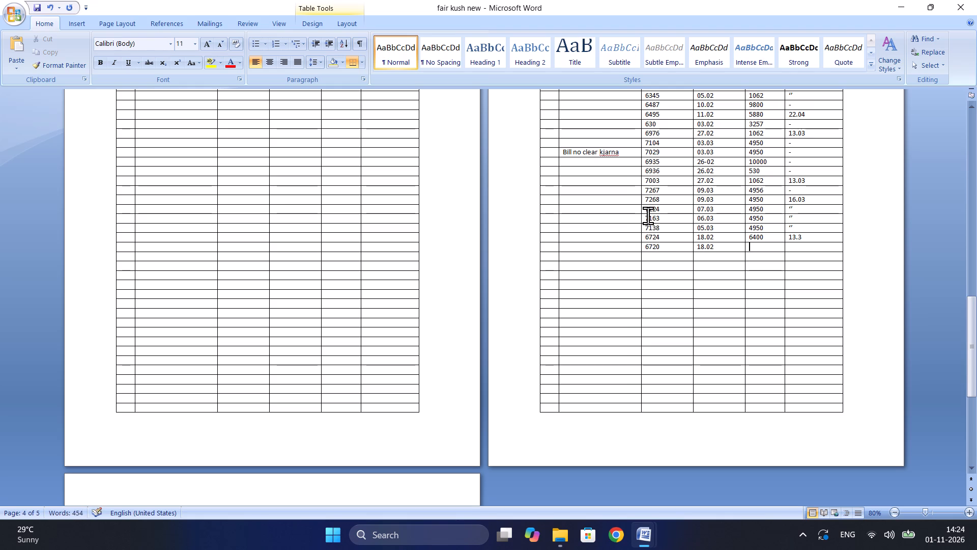
text(4950)
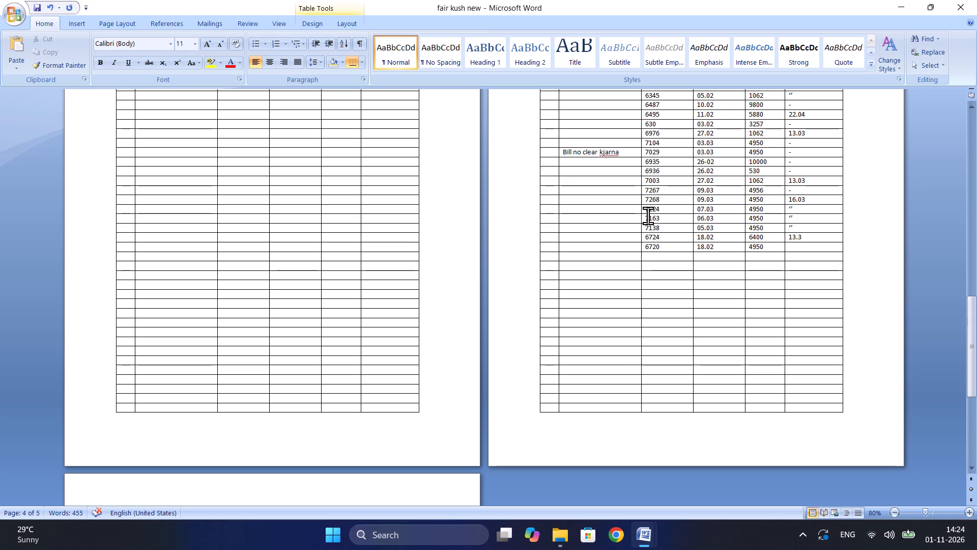
key(BackSpace)
key(6)
key(Down)
key(Up)
key(Right)
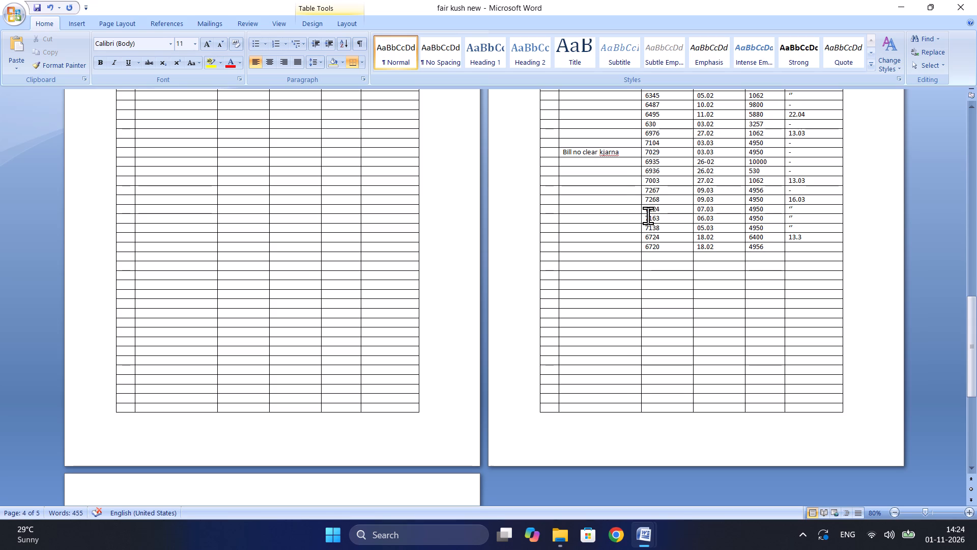
text('')
Enter bill 7288, date 09.03, amount 4956 and Dra dt 16.03 in the row below bill 6720.
key(Down)
key(Left)
key(Left)
key(Left)
key(7)
text(288)
key(Right)
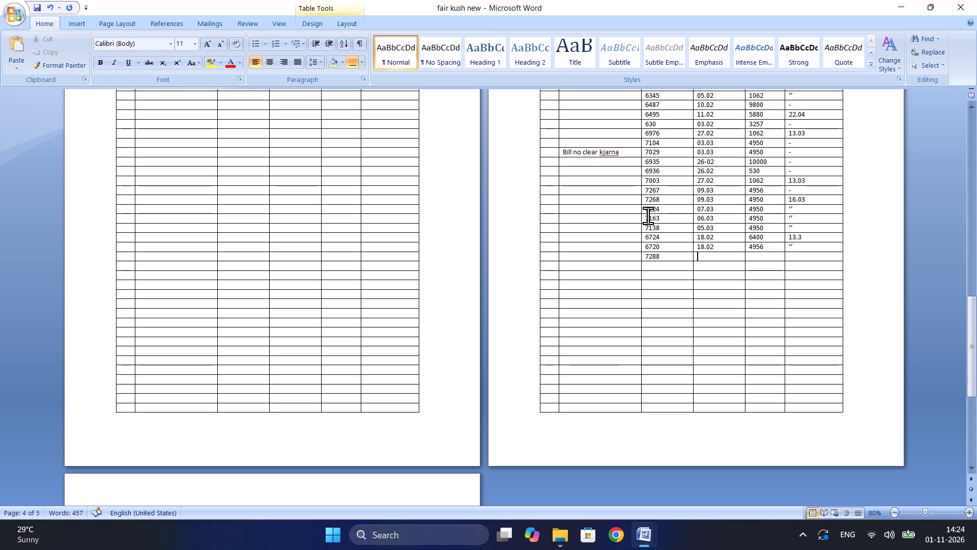
text(09.03)
key(Right)
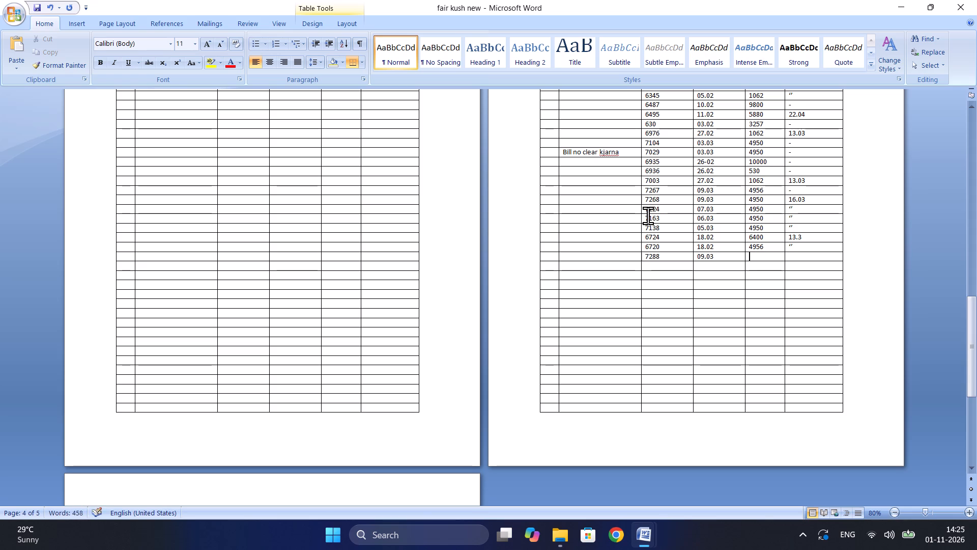
key(4)
text(956)
key(Right)
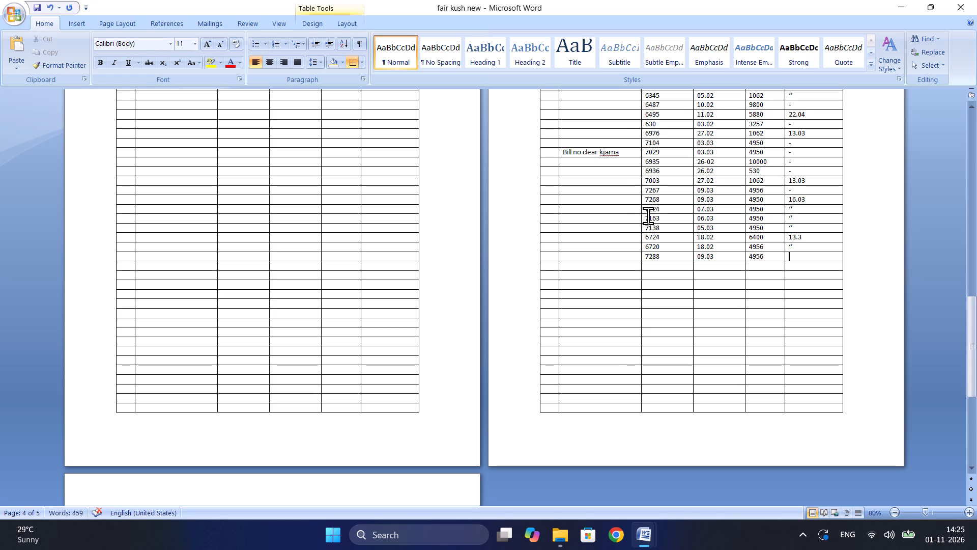
text(16.03)
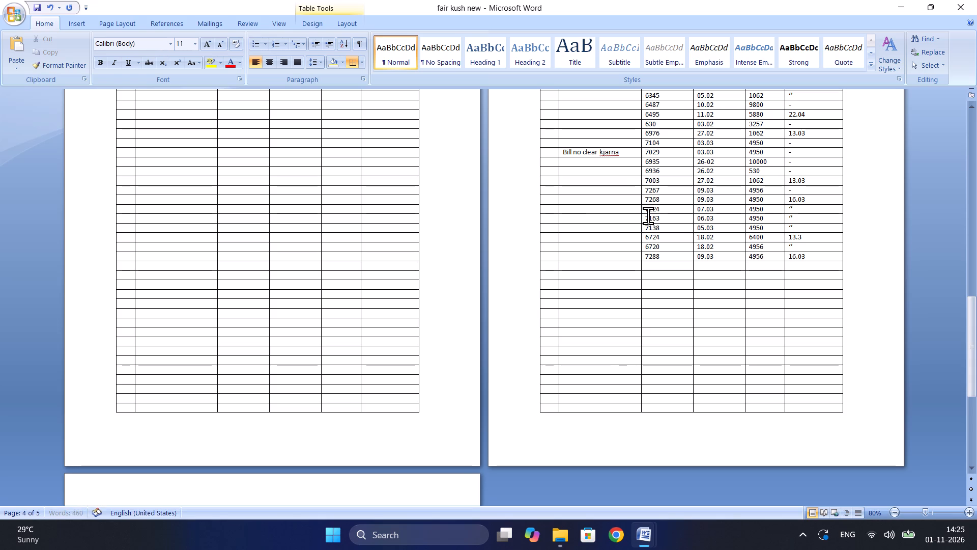
Enter bill 7287, date 09.03, amount 4956 and ditto marks for Dra dt in the row below bill 7288.
key(Down)
key(Left)
key(Left)
key(Left)
text(7287)
key(Right)
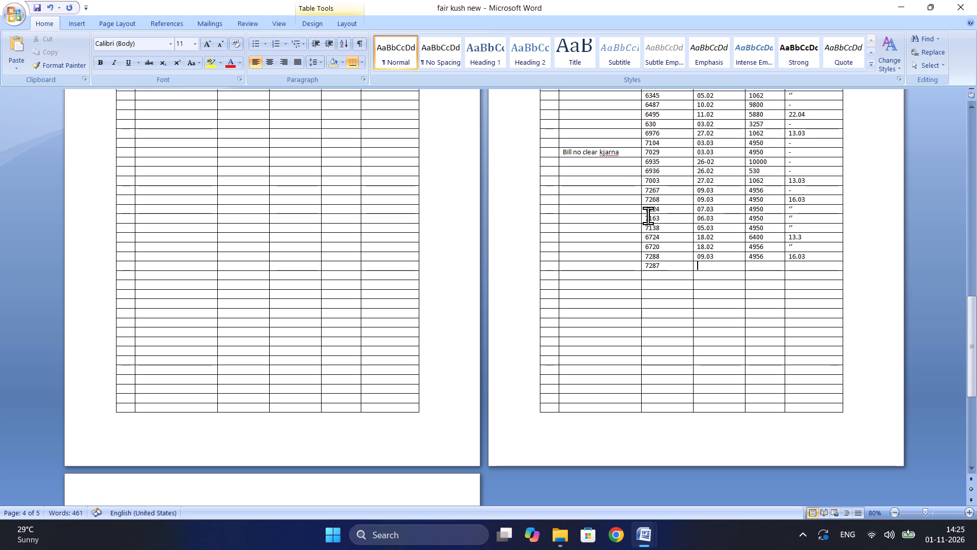
text(09.03)
key(Right)
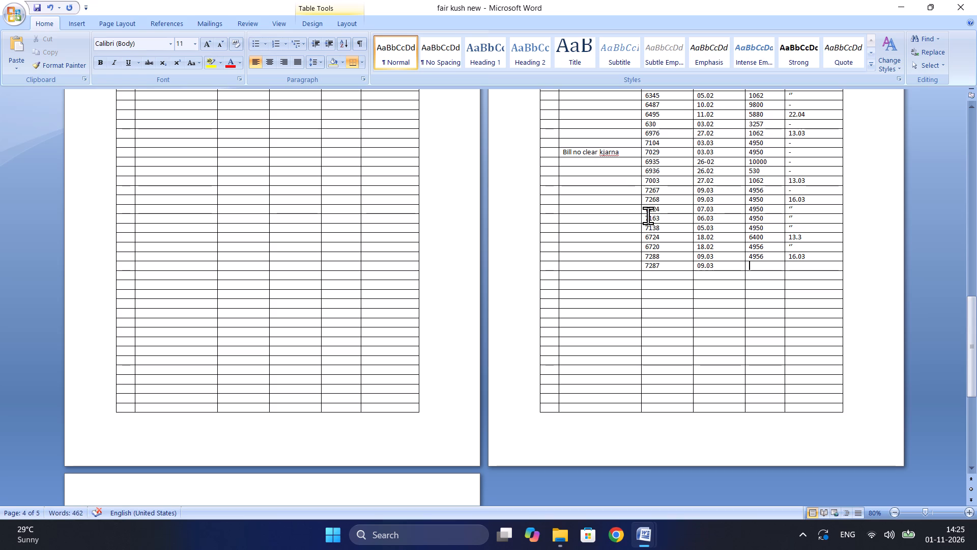
text(4956)
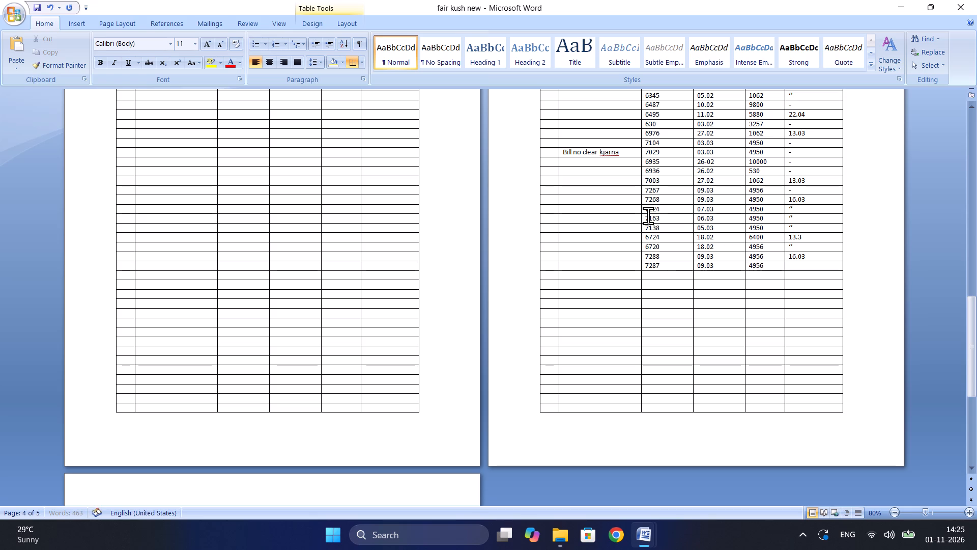
key(Right)
key(1)
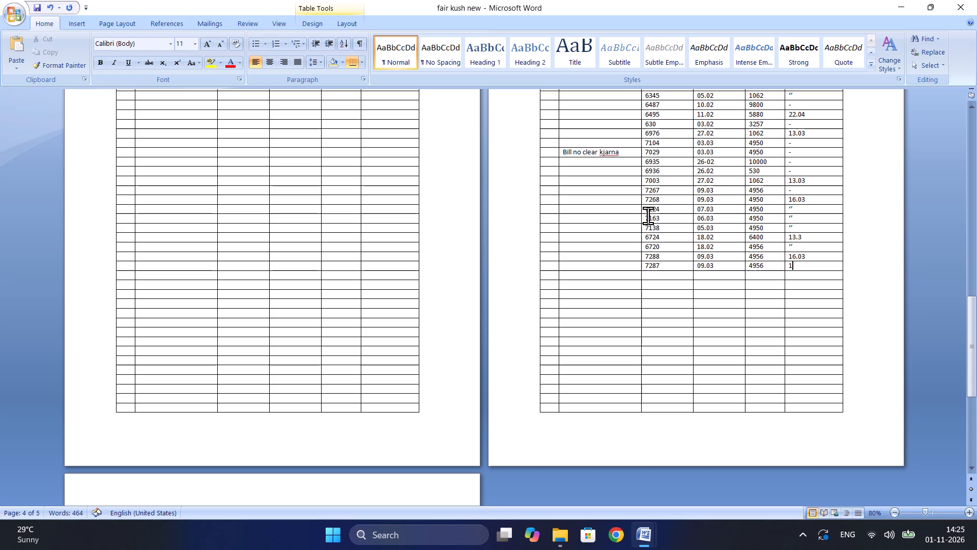
key(BackSpace)
text('')
Enter bill 7284, amount 802 and ditto marks for both date and Dra dt in the row below bill 7287.
key(Down)
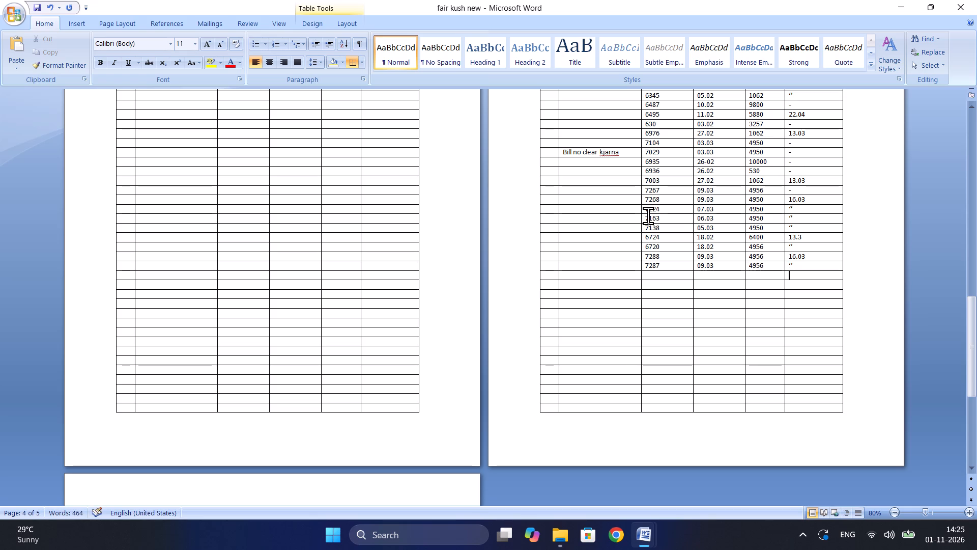
key(Left)
key(Left)
key(Left)
text(7284)
key(Right)
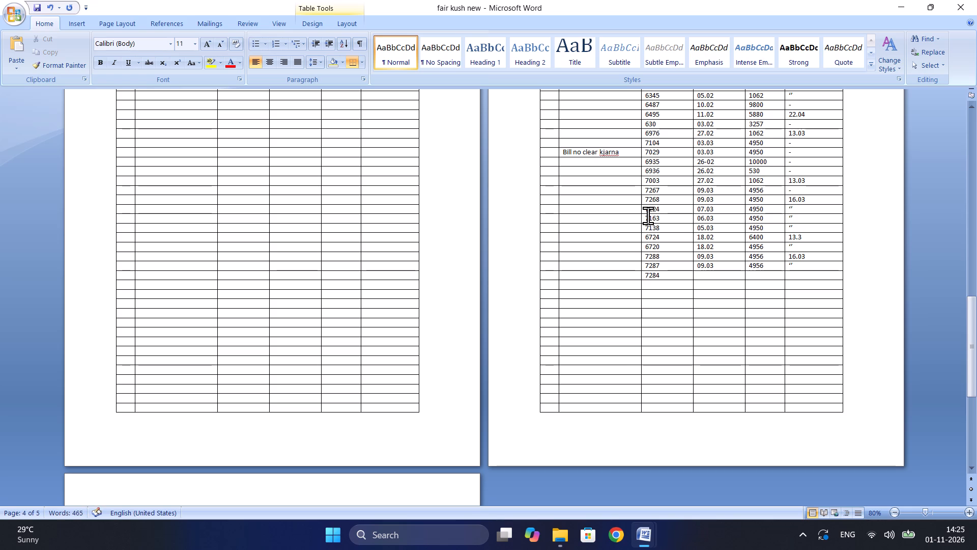
text('')
key(Right)
text(802)
key(Right)
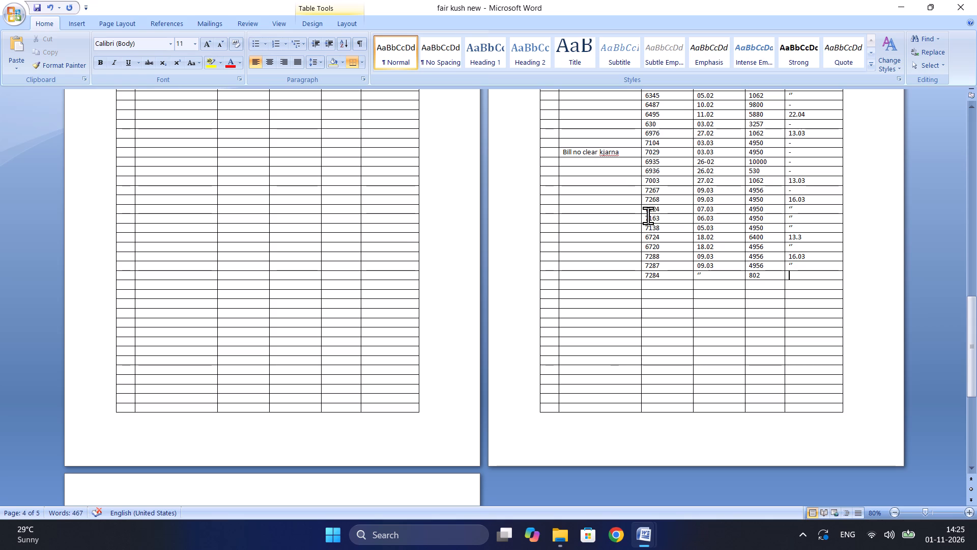
text('')
Enter bill 7283, amount 2549 and ditto marks for both date and Dra dt in the row below bill 7284.
key(Down)
key(Left)
key(Left)
key(Left)
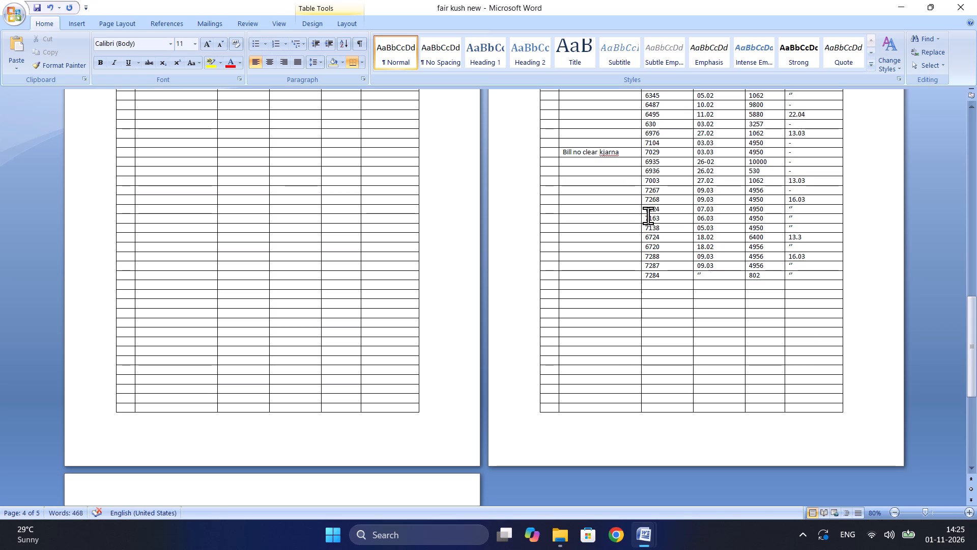
key(7)
text(283)
key(Right)
text('')
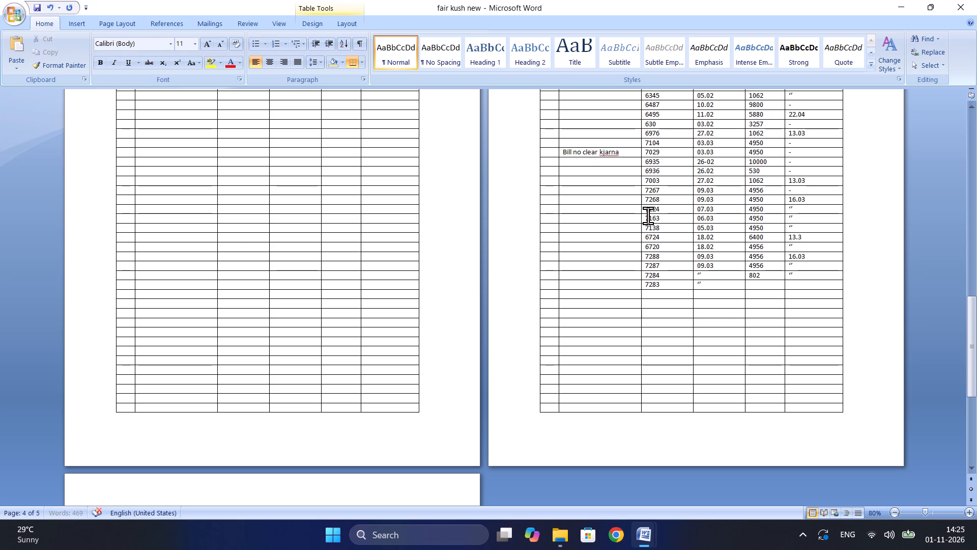
key(Right)
key(2)
text(549)
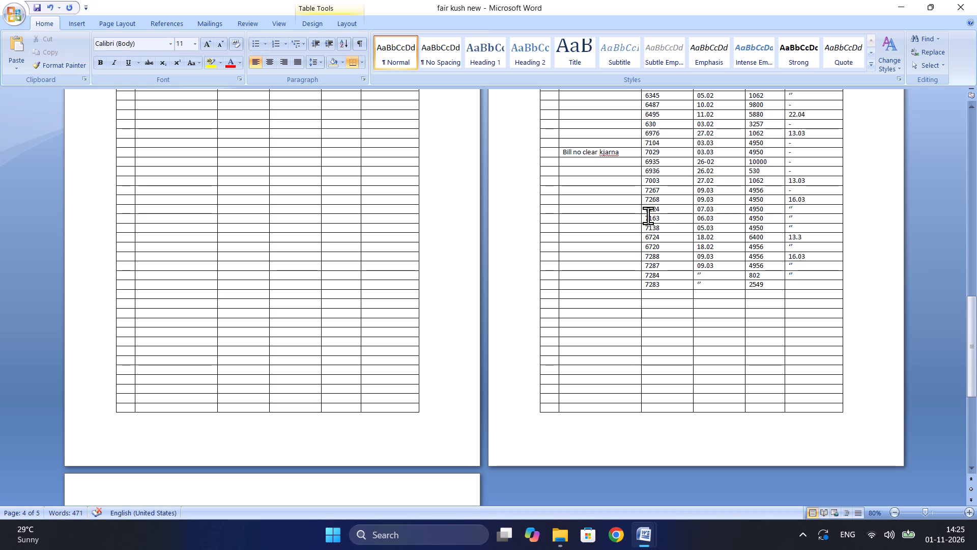
key(Right)
text('')
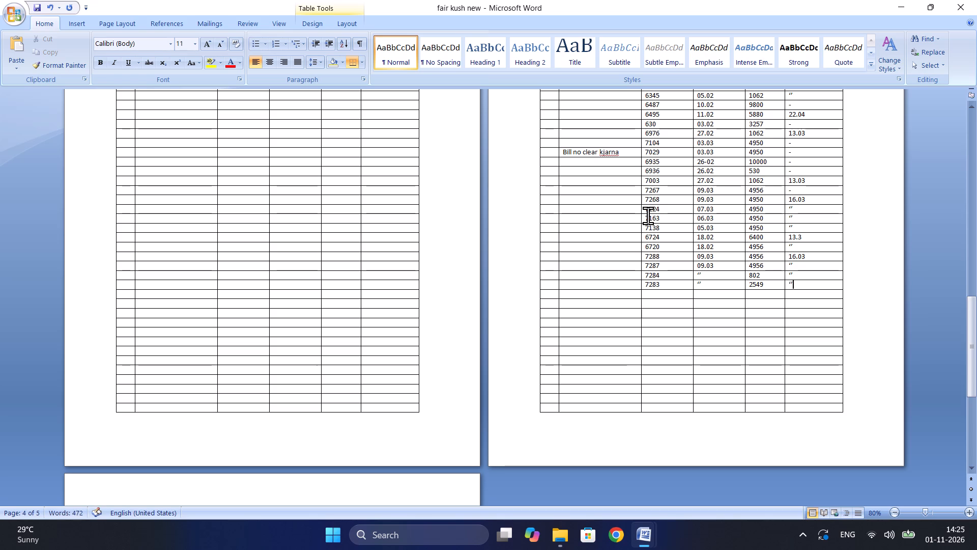
Enter bill 7351, date 11.03, amount 4950 and ditto marks for Dra dt in the row below bill 7283.
key(Down)
key(Left)
key(Left)
key(Left)
text(7351)
key(Right)
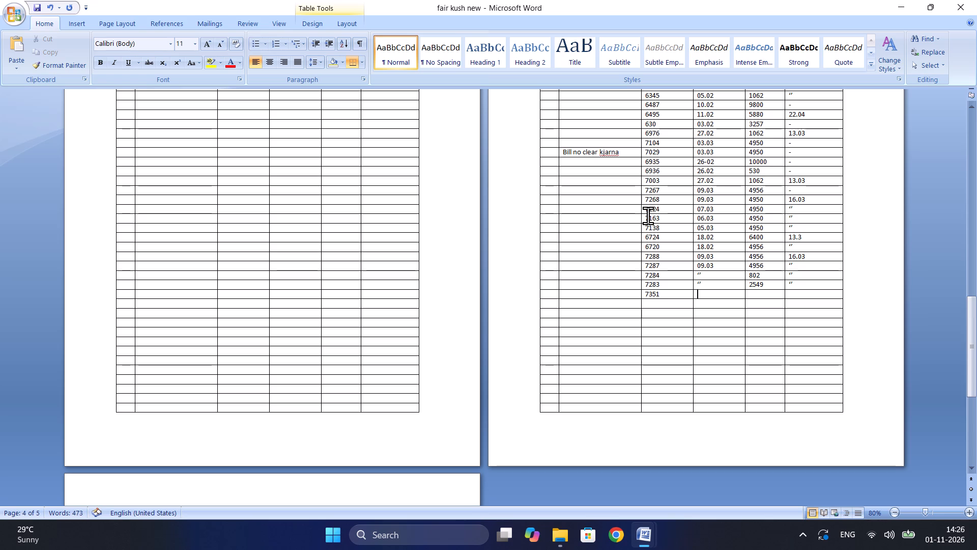
text(11.03)
key(Right)
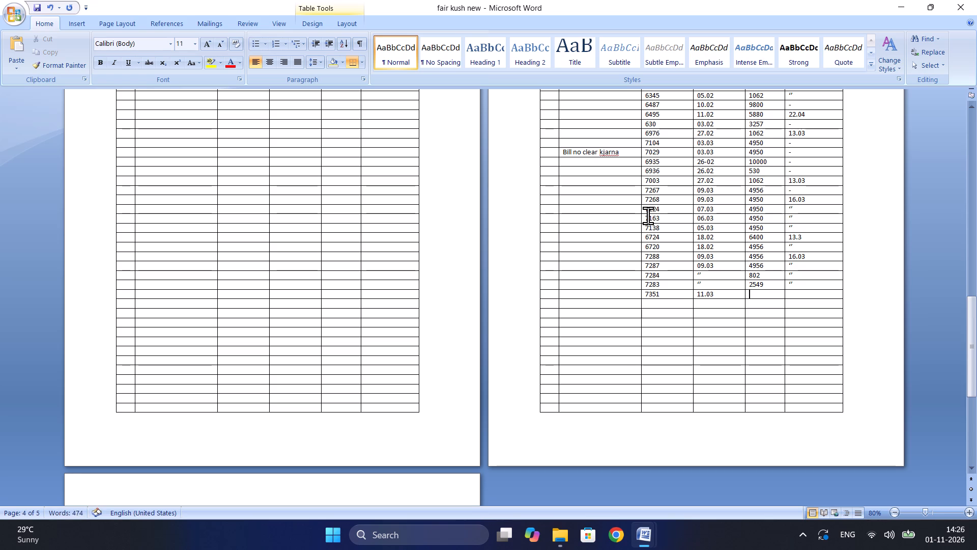
text(4950)
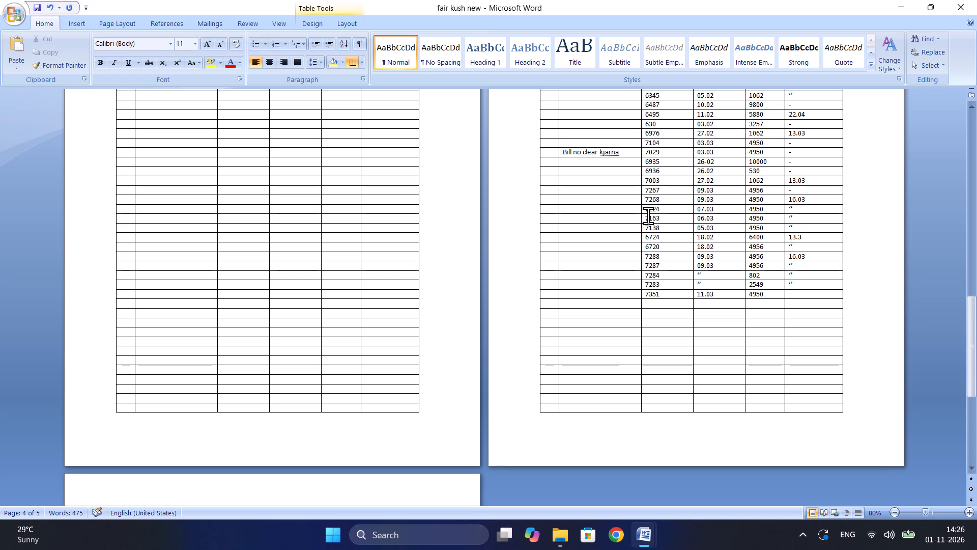
key(Right)
text('')
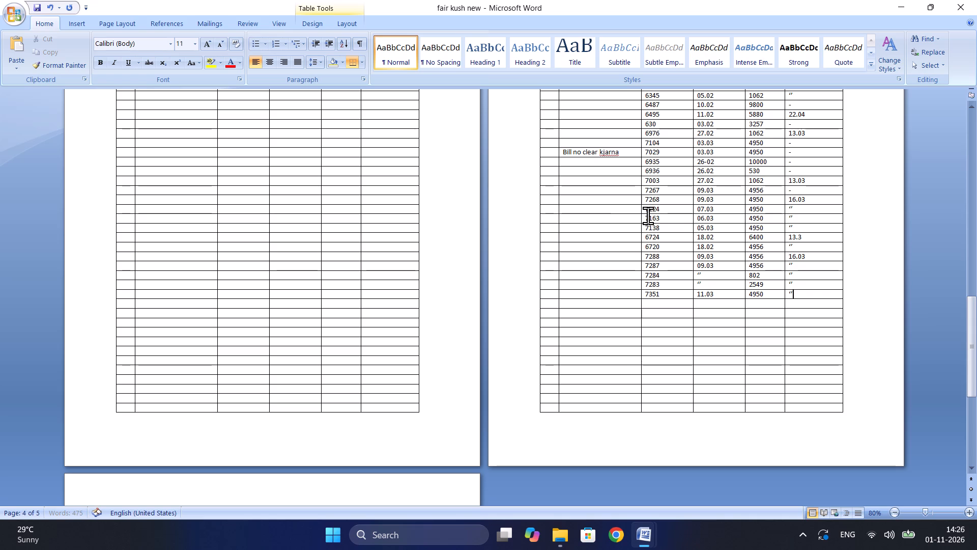
key(Down)
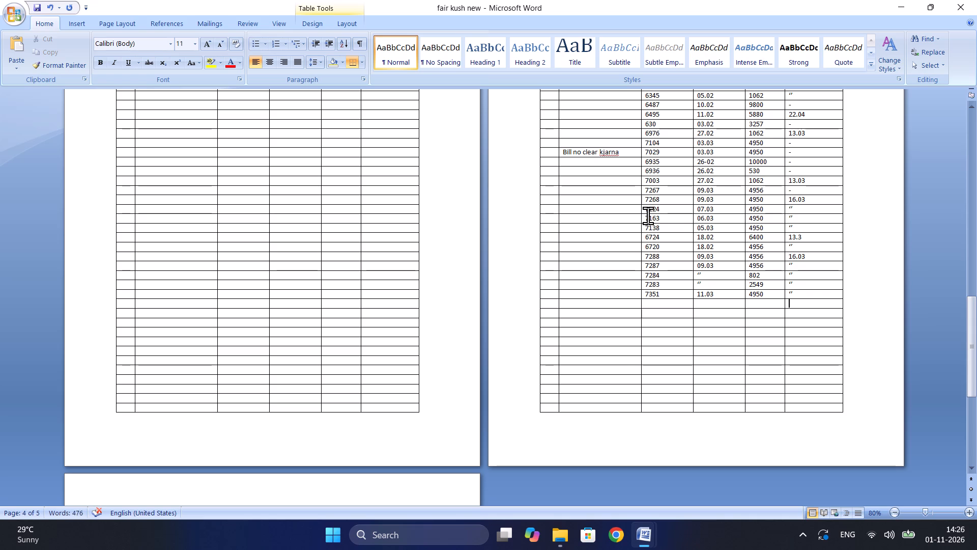
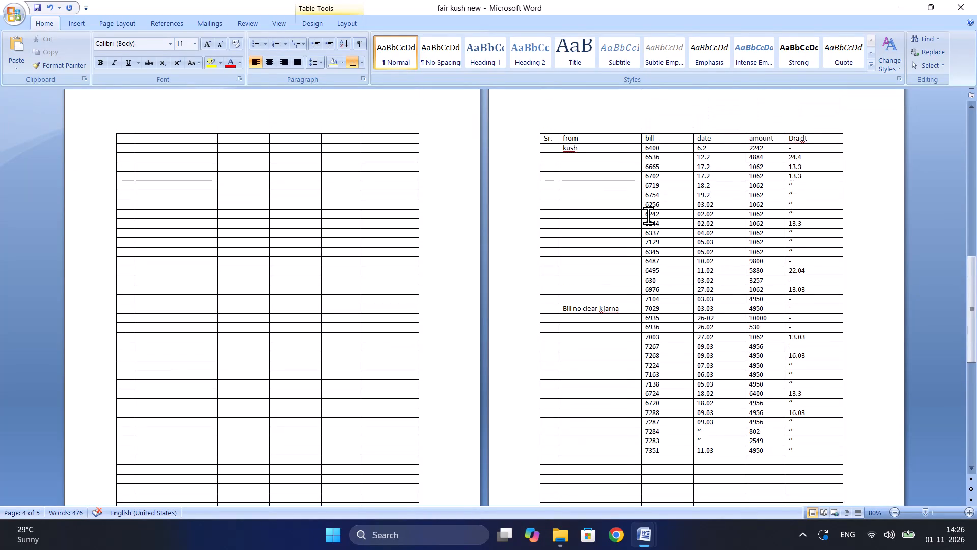
Mark bill 8143 as noted in the from column of the FAIR table.
scroll(421, 241, up, 1)
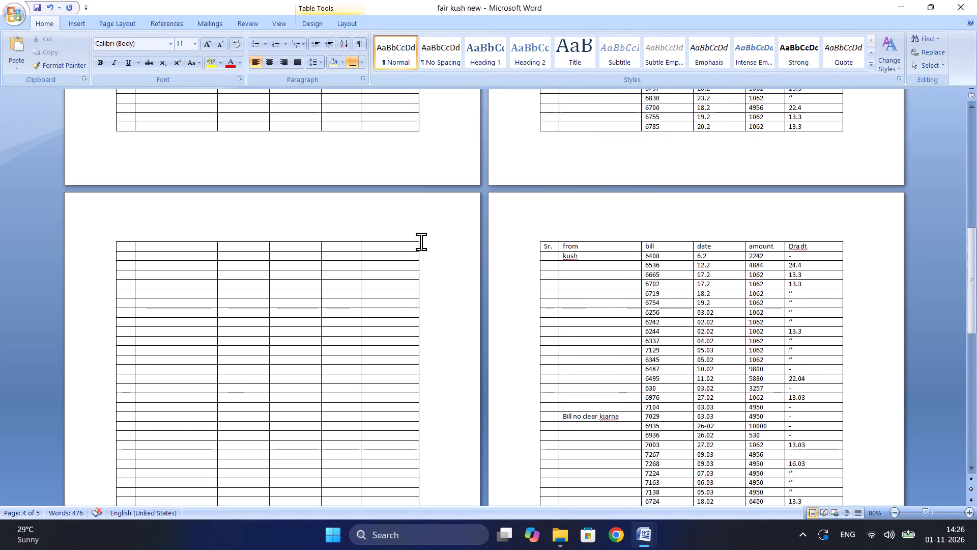
scroll(421, 241, up, 2)
scroll(276, 220, up, 1)
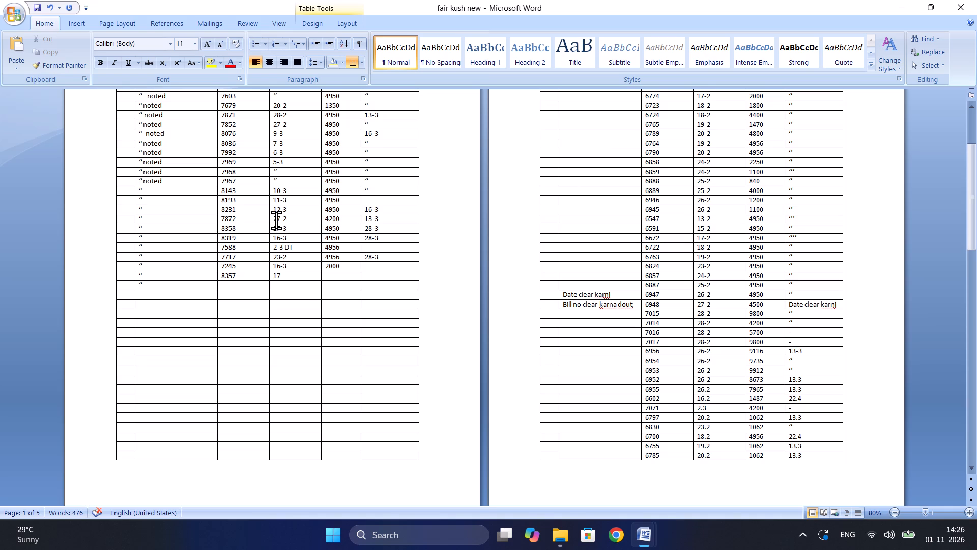
scroll(276, 220, up, 1)
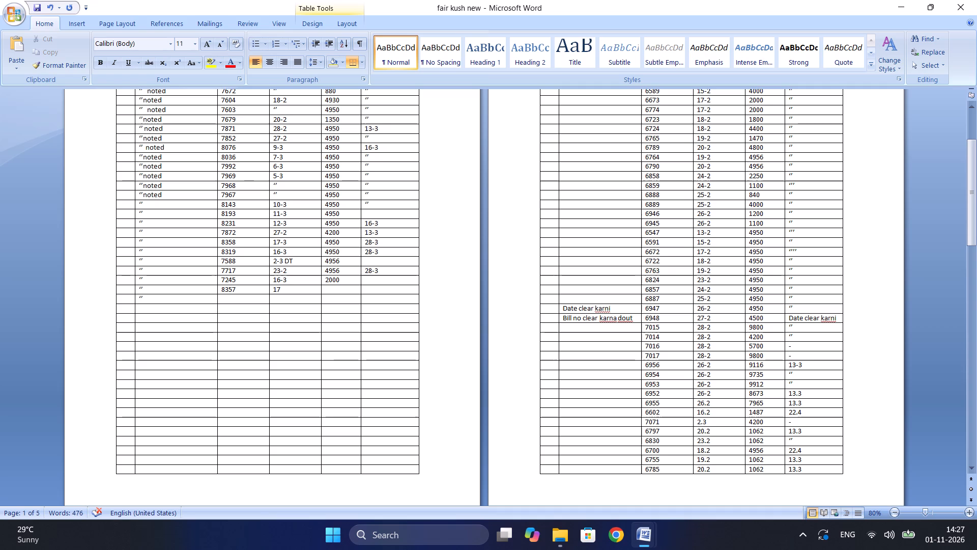
double_click(170, 205)
text(noted)
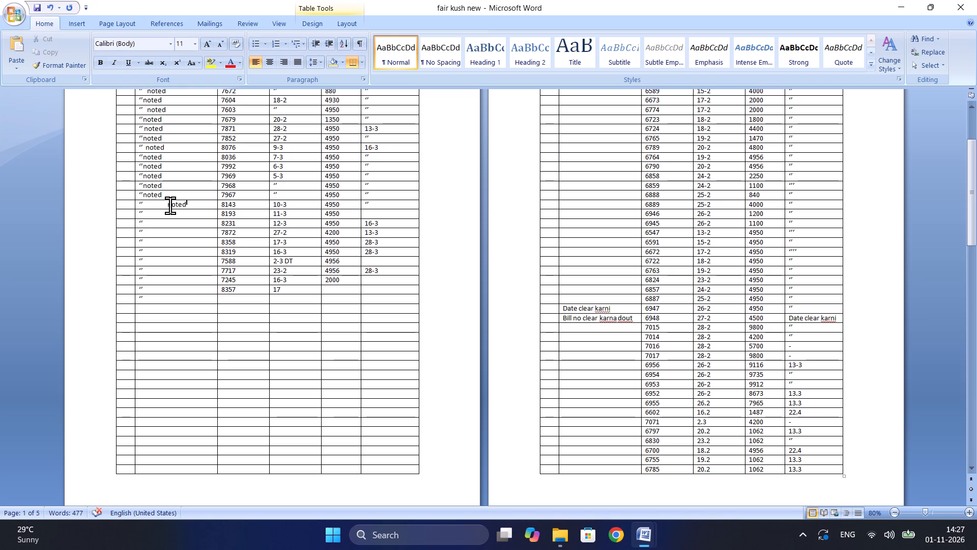
Mark bill 8193 as noted in the from column of the FAIR table.
key(Down)
key(Up)
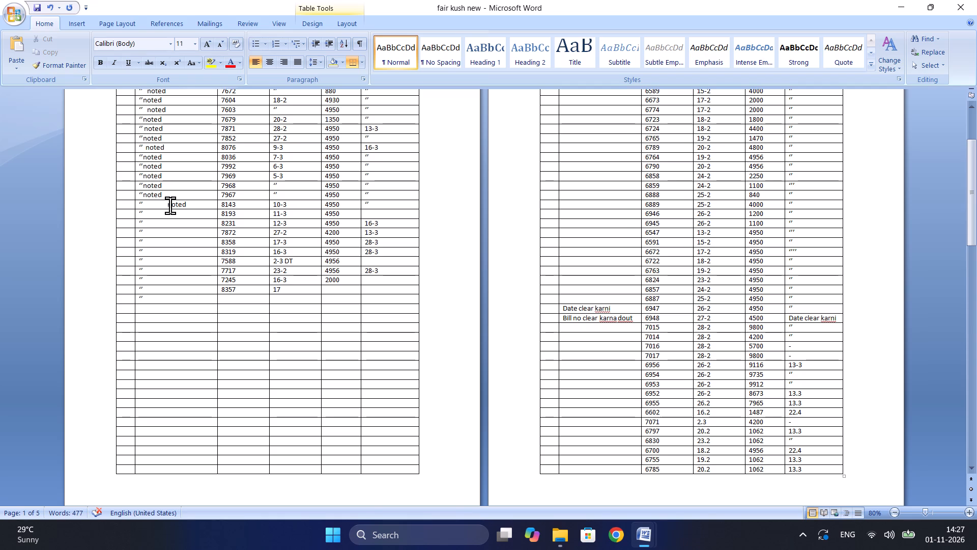
key(Down)
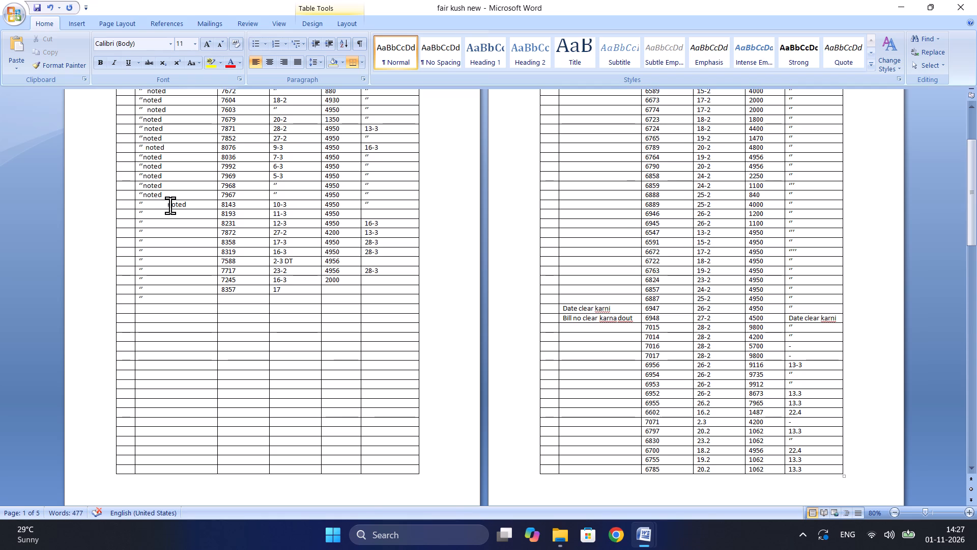
key(space)
key(space)
key(space)
key(space)
text(notr)
key(BackSpace)
text(ed)
key(Down)
key(space)
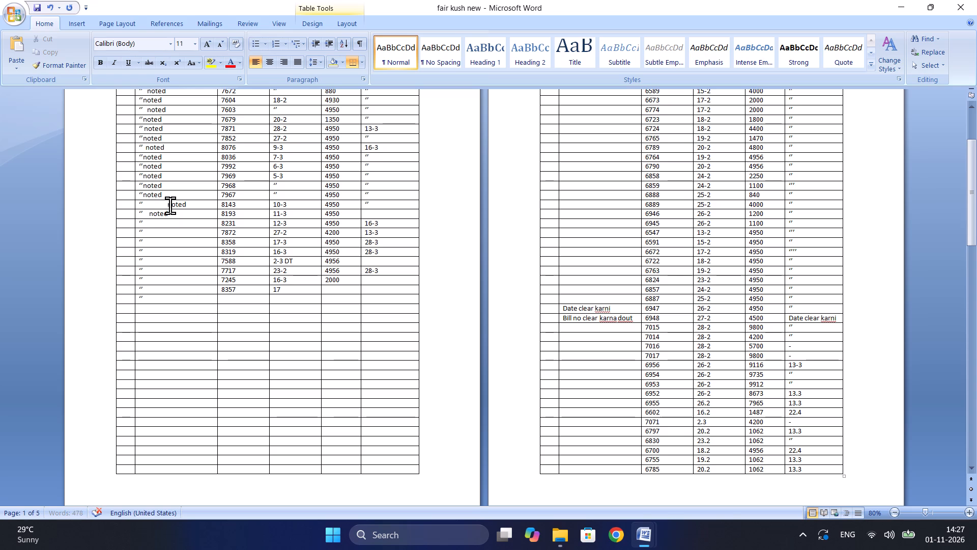
key(space)
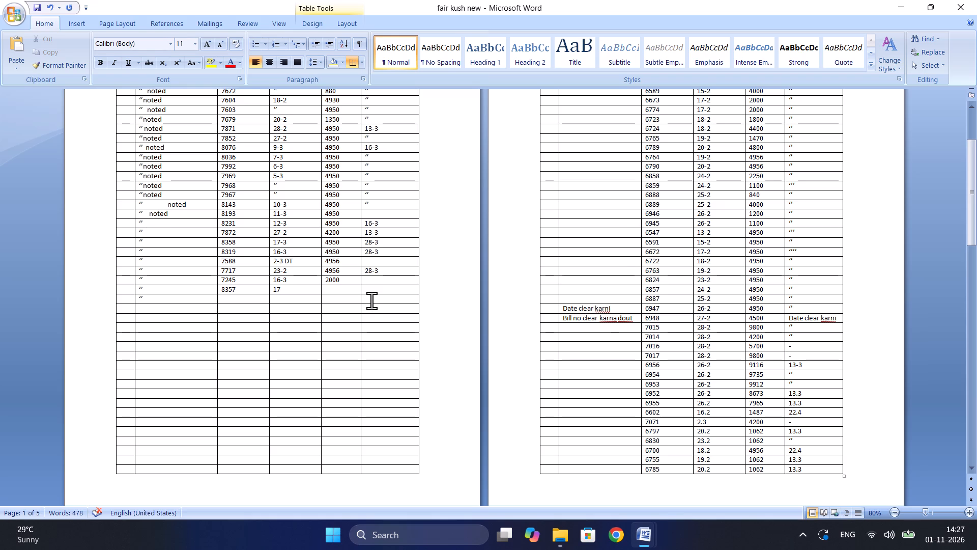
Enter bill 7224, date 07.03, amount 4950 and a dash for Dra dt in the kush table row below bill 7351.
scroll(371, 300, down, 3)
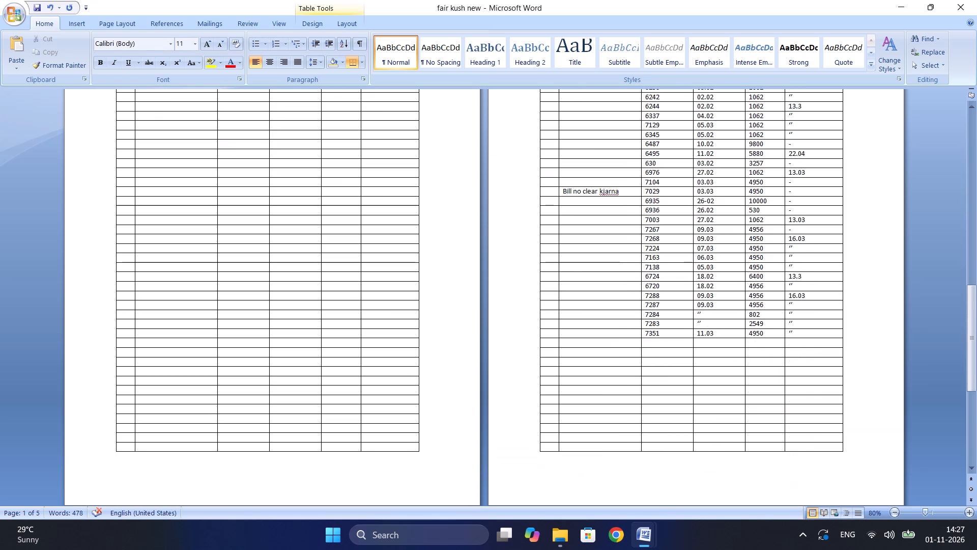
scroll(371, 300, down, 2)
scroll(640, 241, up, 1)
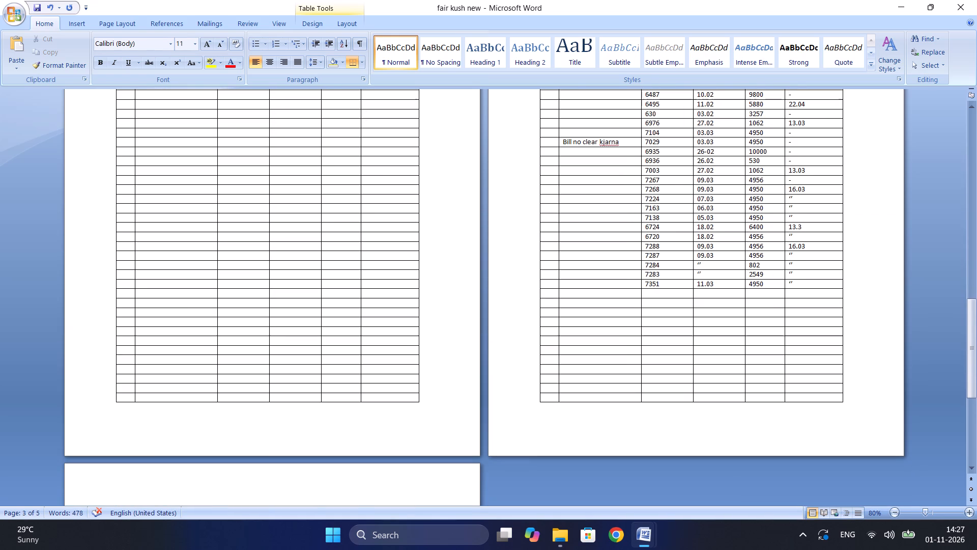
click(653, 291)
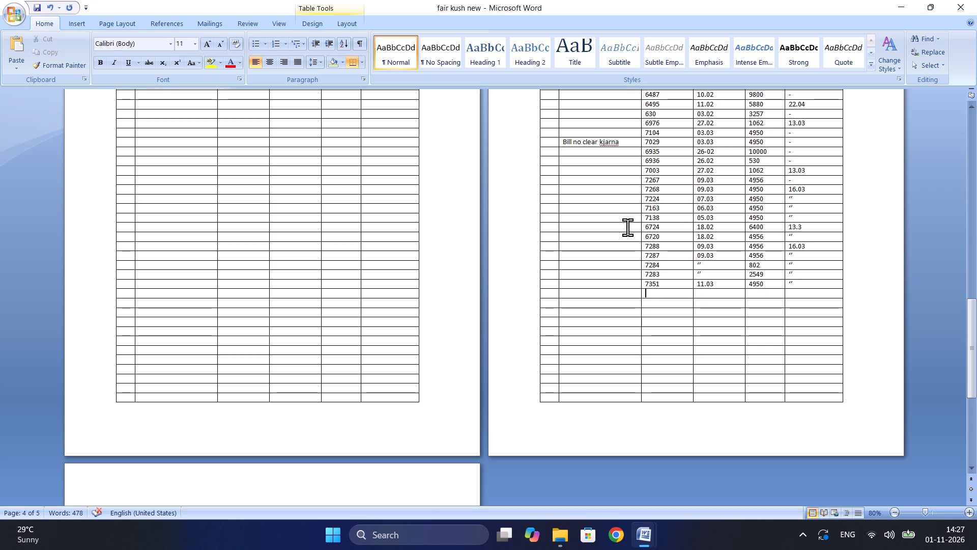
text(7224)
key(Right)
text(07)
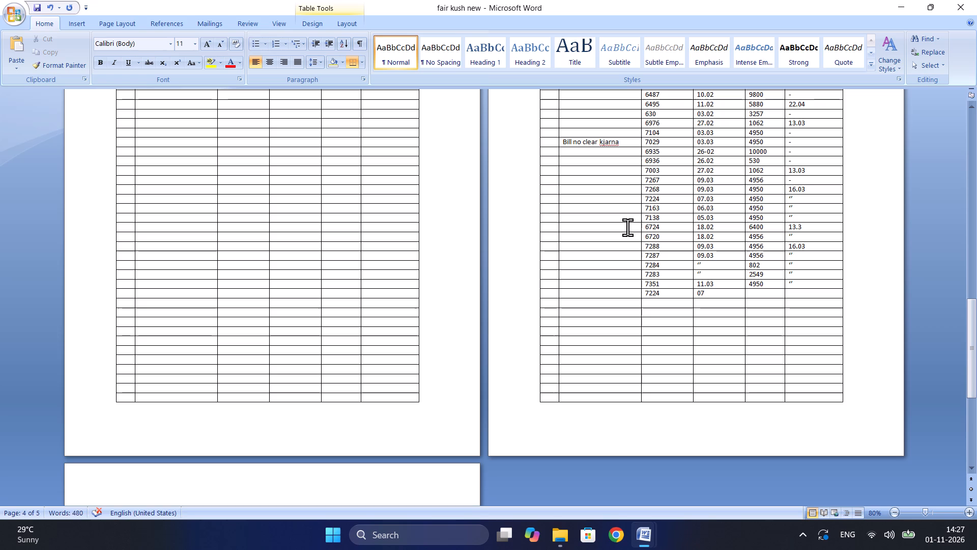
text(.03)
key(Right)
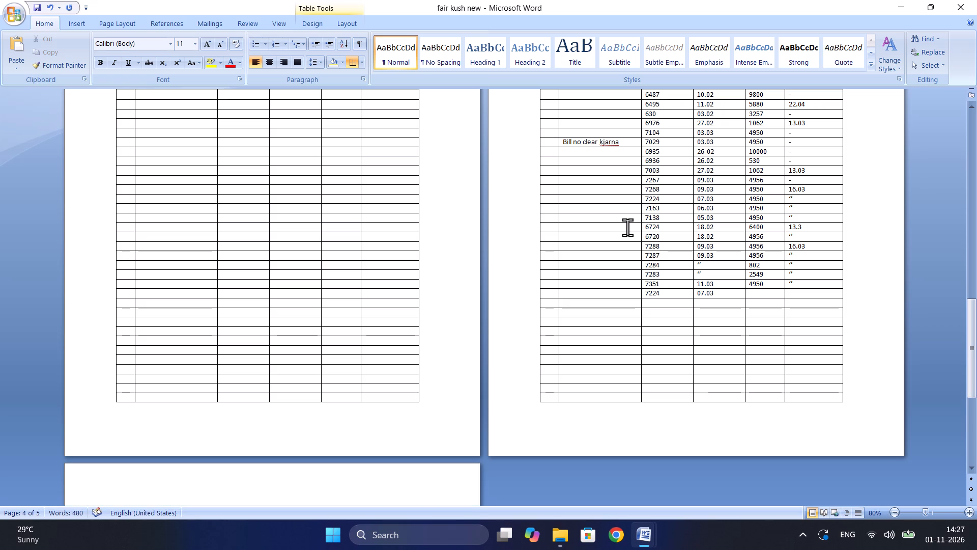
text(4950)
key(Right)
key(minus)
Enter bill 7317, date 10.03, amount 4950 and Dra dt 16.03 in the row below the last bill 7224.
key(Down)
key(Left)
key(Left)
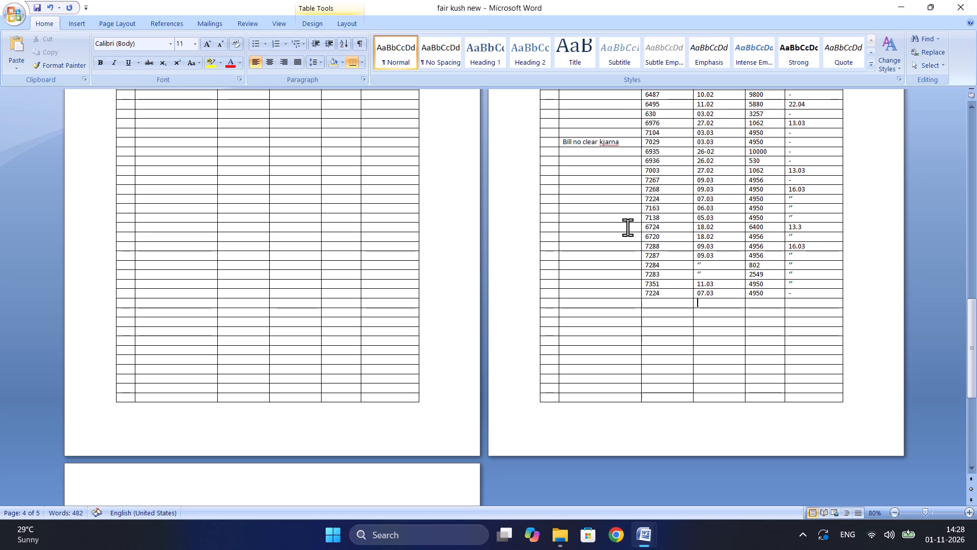
key(Left)
text(731)
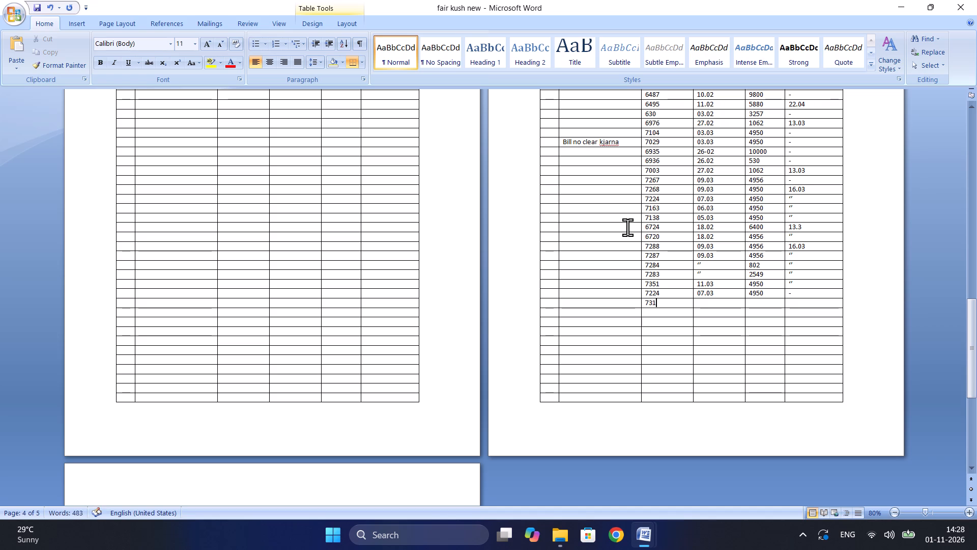
key(7)
key(Right)
text(10.03)
key(Right)
text(4950)
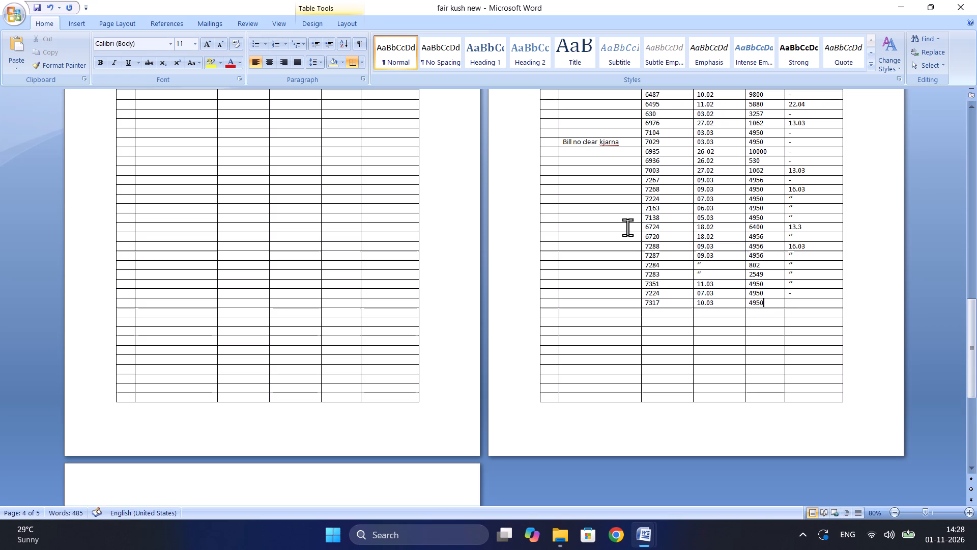
key(Right)
text(16.03)
Enter bill 7285, date 09.03, amount 1416 and Dra dt 28.03 in the row below bill 7317.
key(Down)
key(Left)
key(Left)
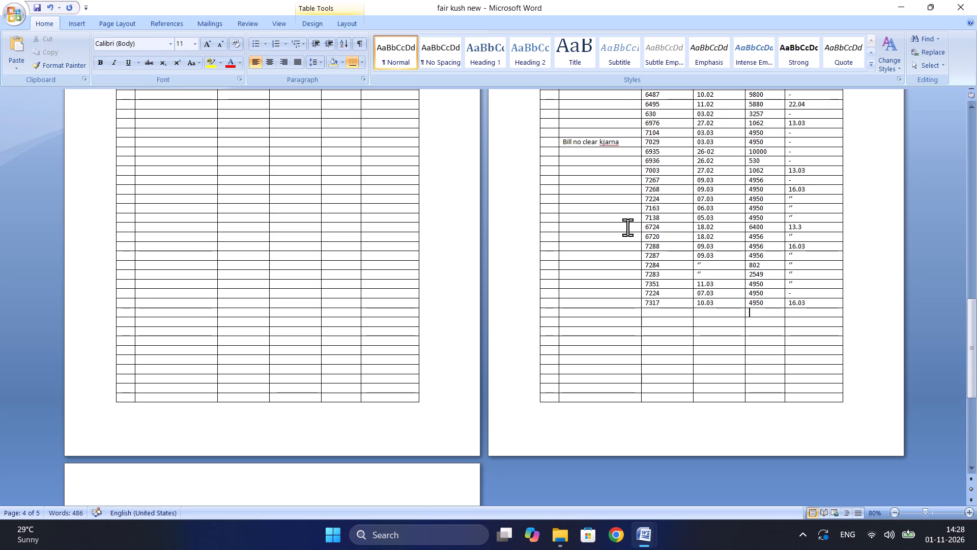
key(Left)
text(72)
text(85)
key(Right)
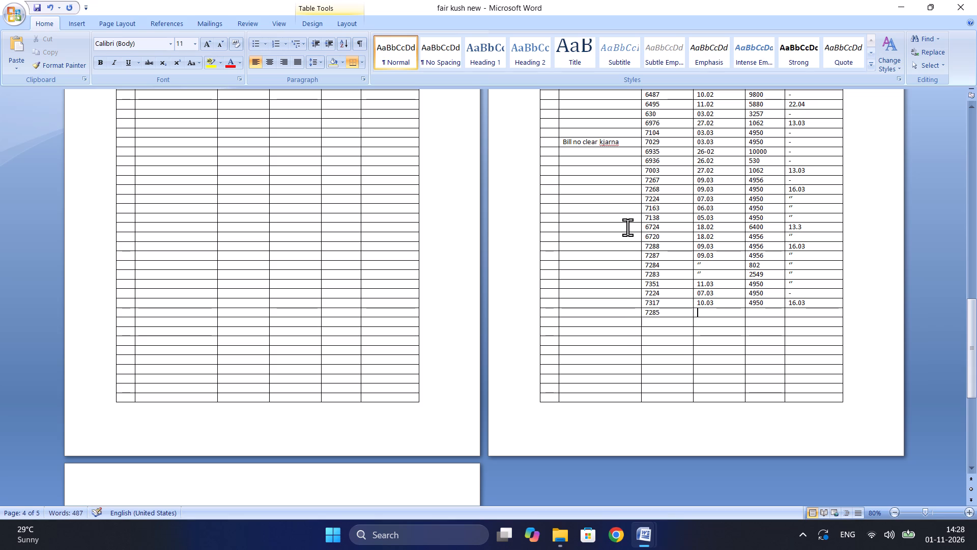
text(09.03)
key(Right)
text(1414)
key(BackSpace)
key(6)
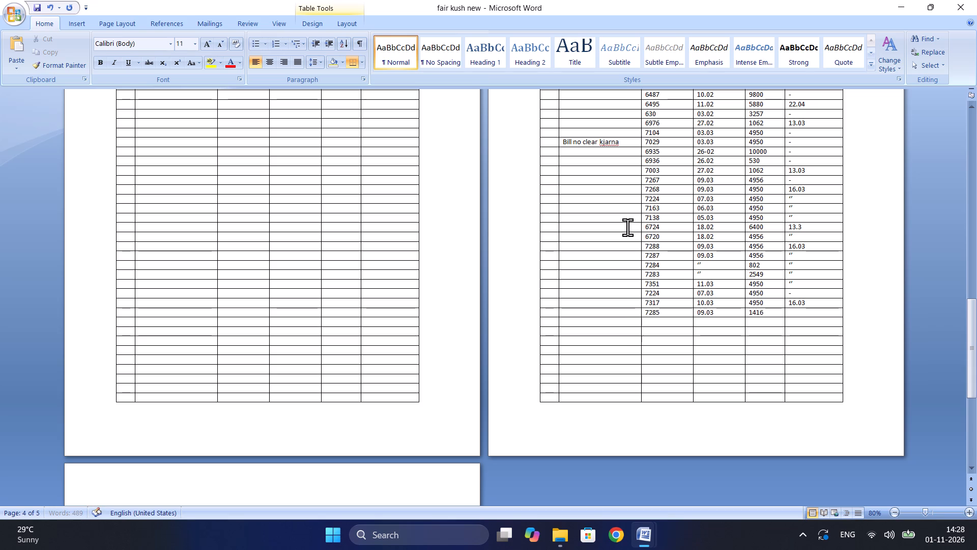
key(Right)
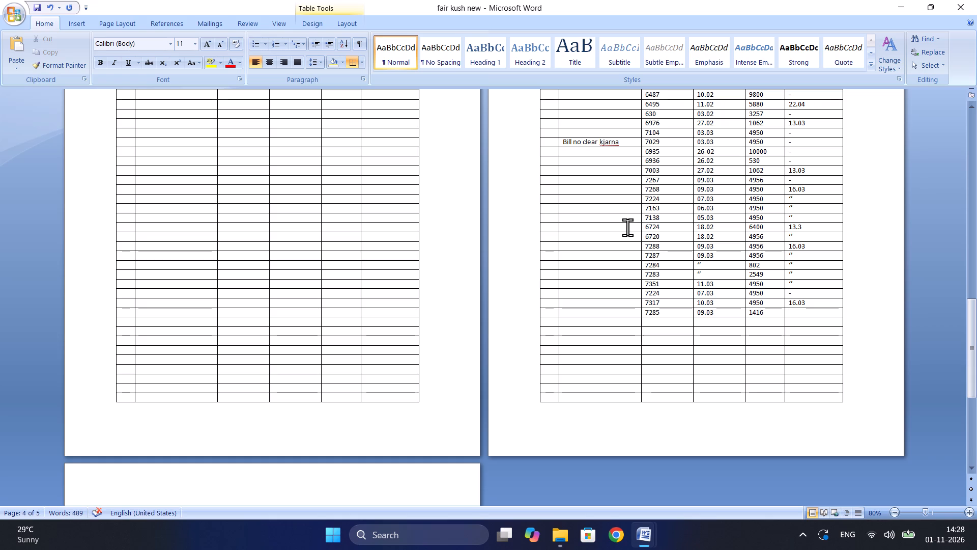
text(28.03)
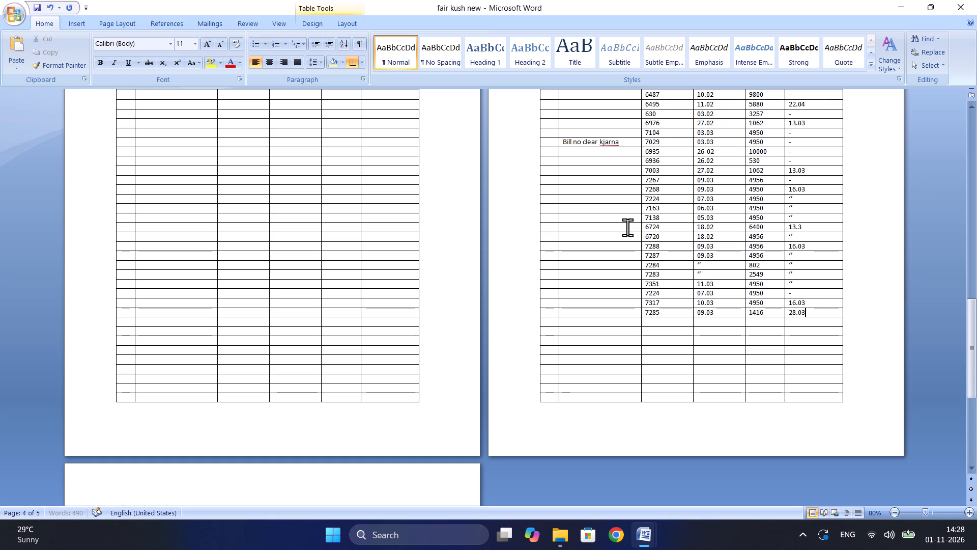
Enter bill 7286 with ditto marks for date, amount and Dra dt in the row below bill 7285.
key(Down)
key(Left)
key(Left)
key(Left)
key(7)
text(286)
key(Right)
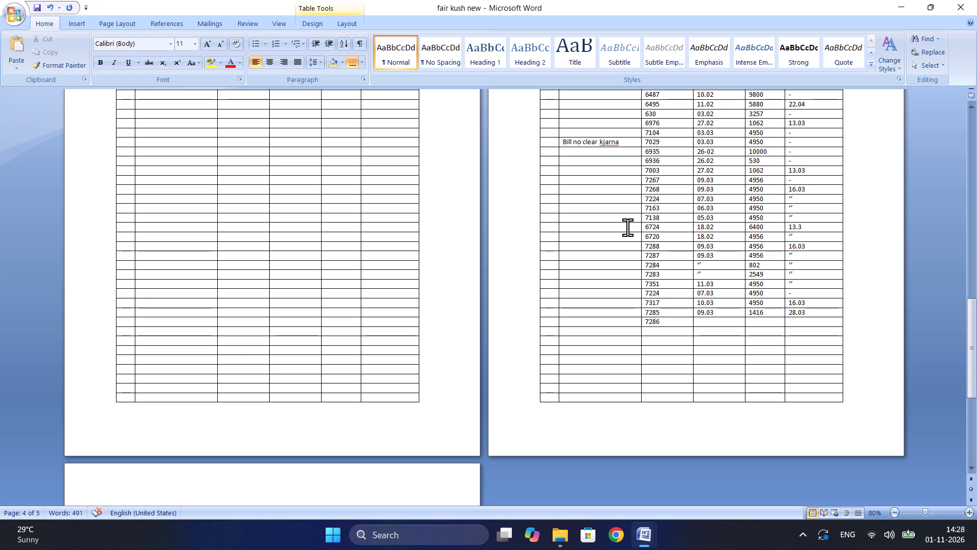
text('')
key(Right)
text('')
key(Right)
text('')
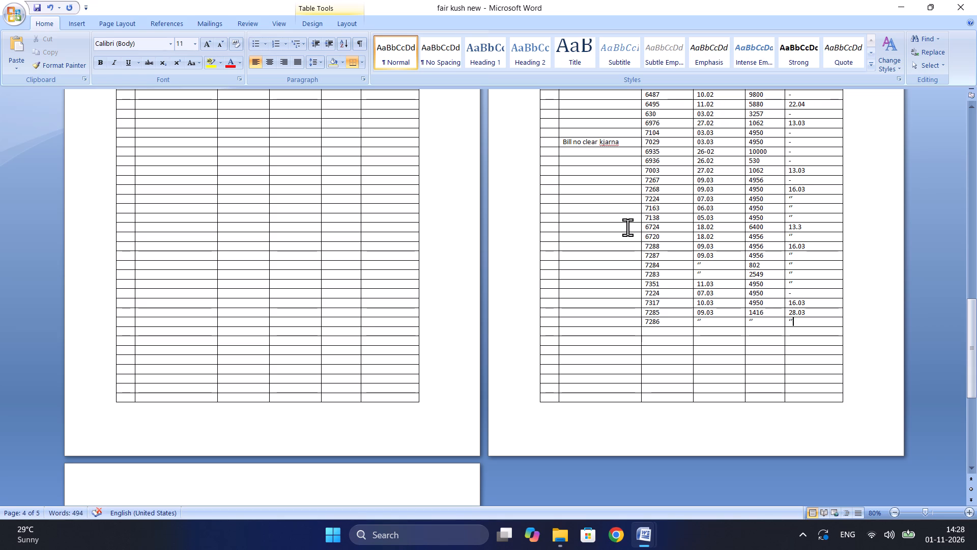
key(Down)
key(Left)
key(Left)
key(Left)
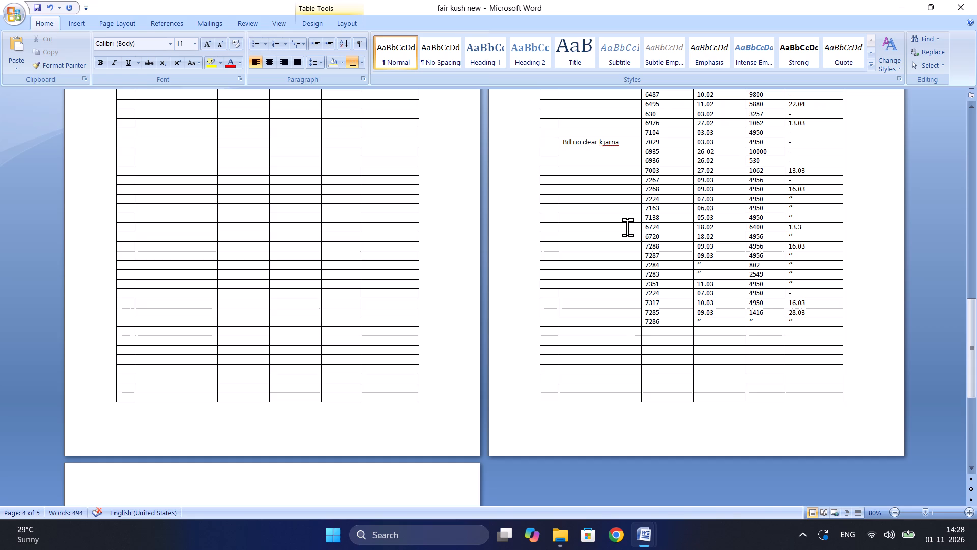
Enter bill 7375, date 12.03, amount 4950 and Dra dt 16.03 in the kush table row below bill 7286.
text(7375)
key(Right)
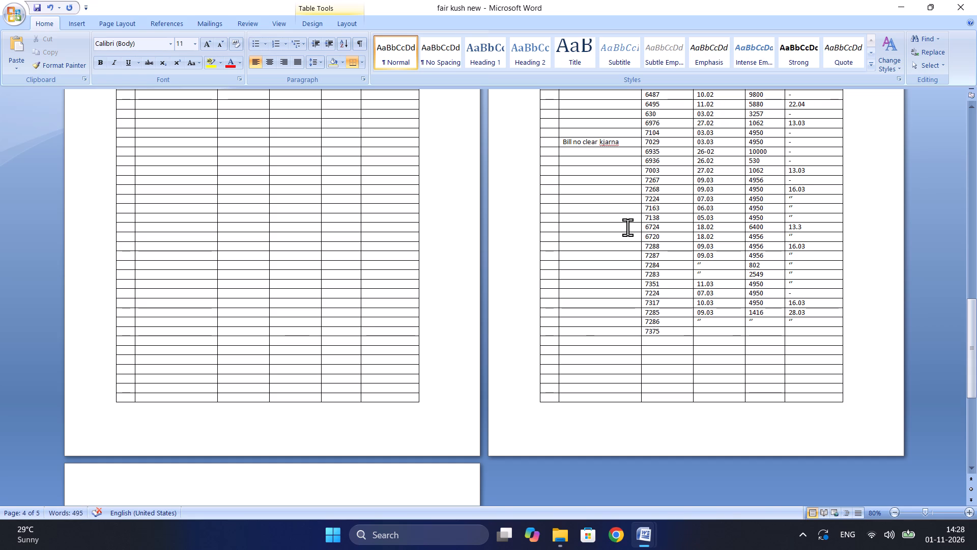
text(12.03)
key(Right)
text(04)
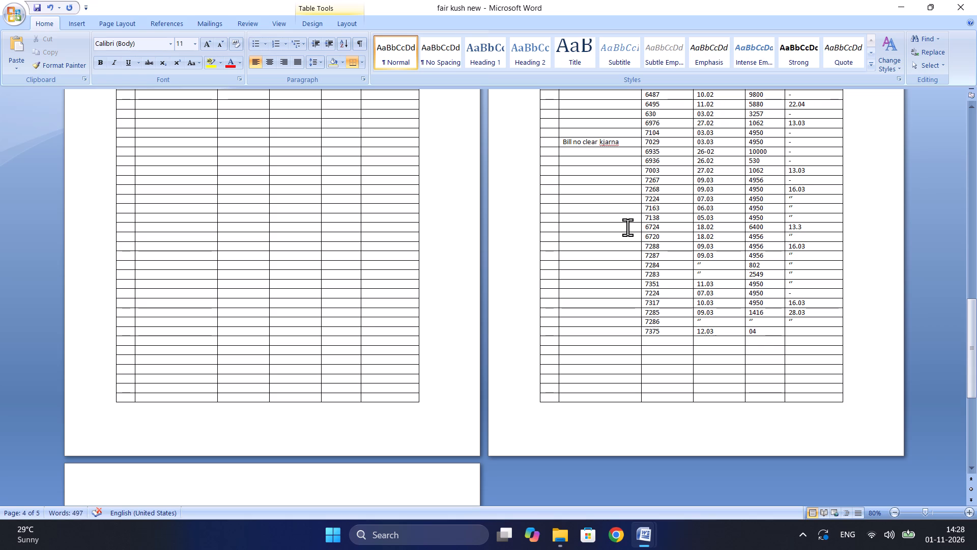
key(BackSpace)
key(BackSpace)
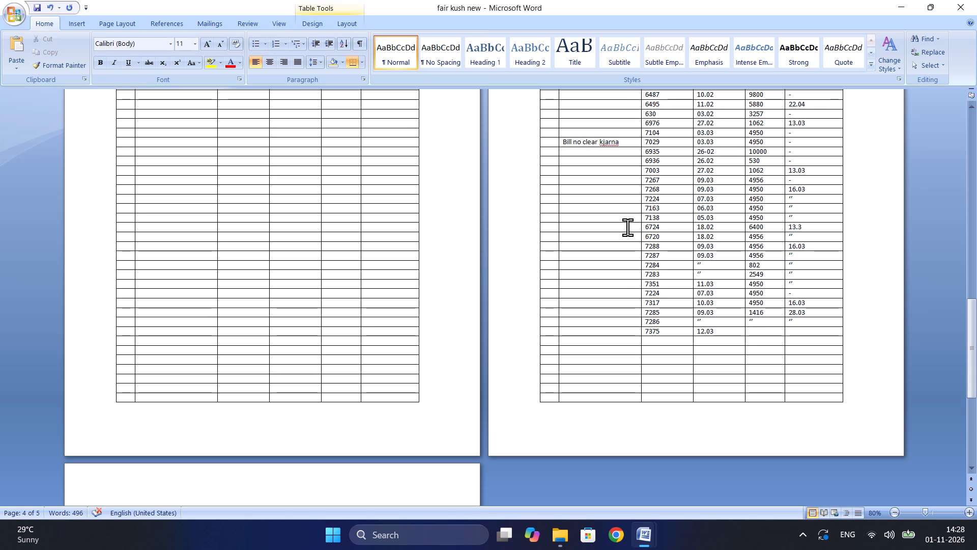
text(495)
key(0)
key(Right)
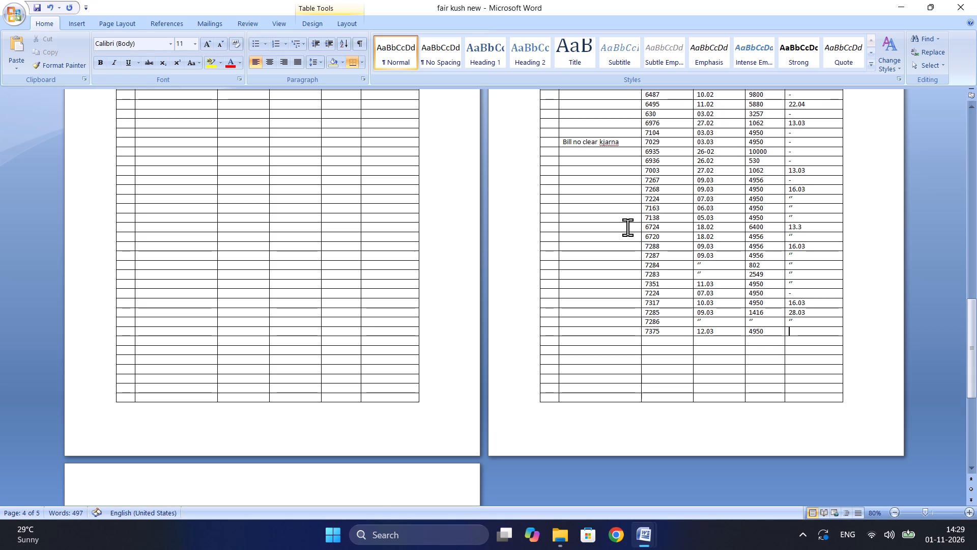
text(16.03)
Enter bill 7376 with amount 4950 and ditto marks for date and Dra dt in the row below bill 7375.
key(Down)
key(Left)
key(Left)
key(Left)
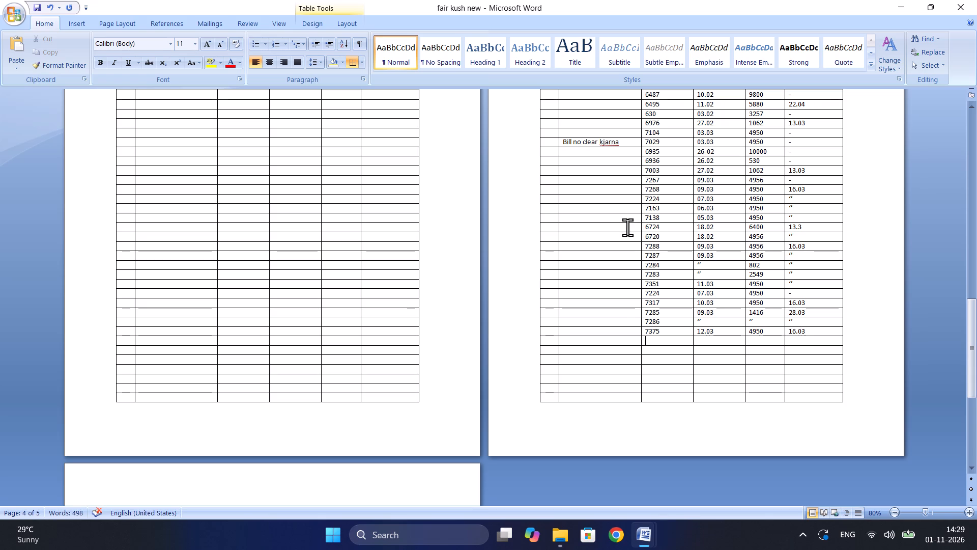
key(7)
text(376)
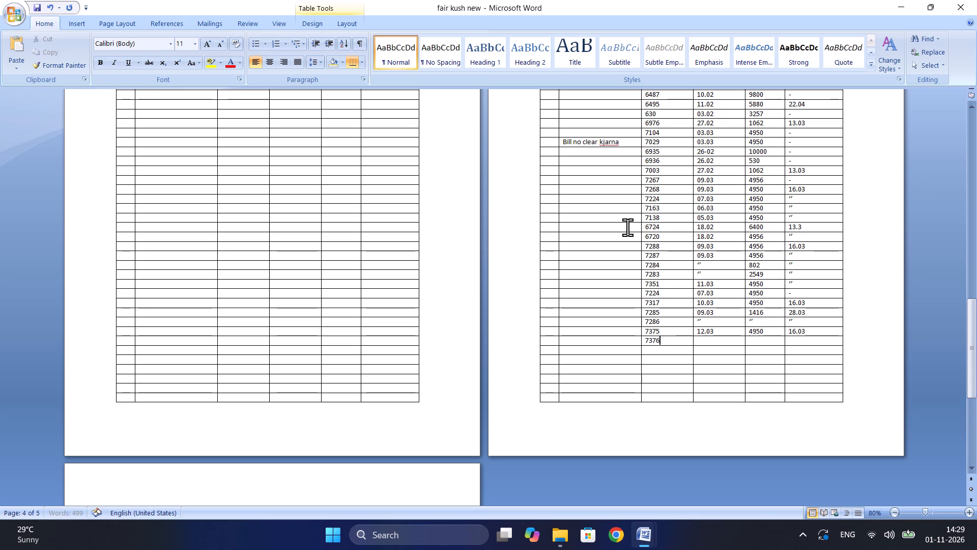
key(Right)
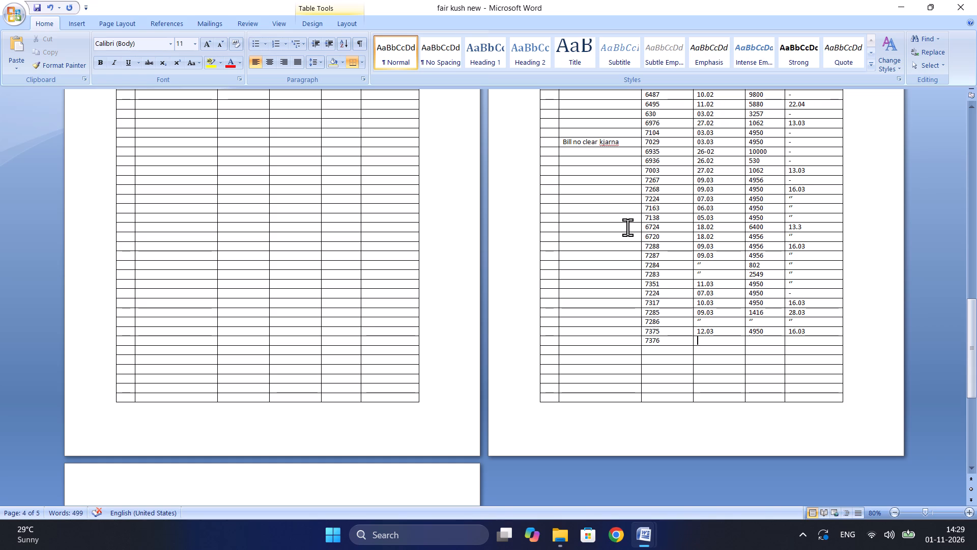
text('')
key(Right)
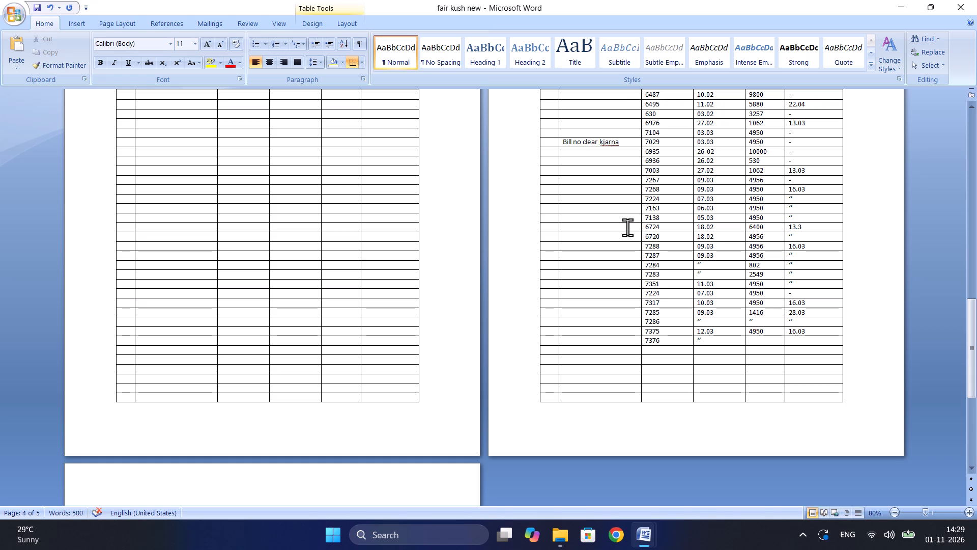
text(4950)
key(Right)
text('')
key(Down)
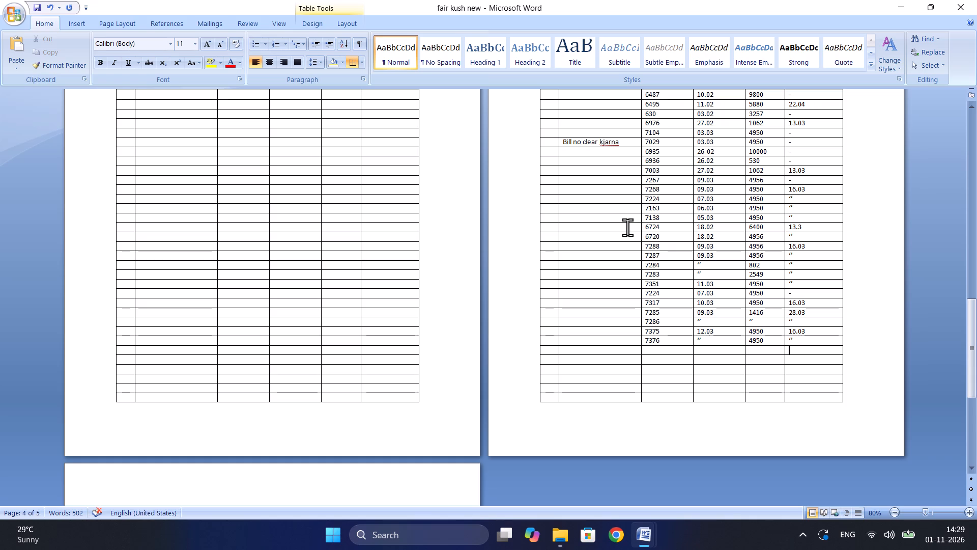
key(Left)
key(Left)
key(Left)
Add "noted" beside the ditto marks in the FROM column for FAIR bills 8231 and 7872.
scroll(627, 227, up, 5)
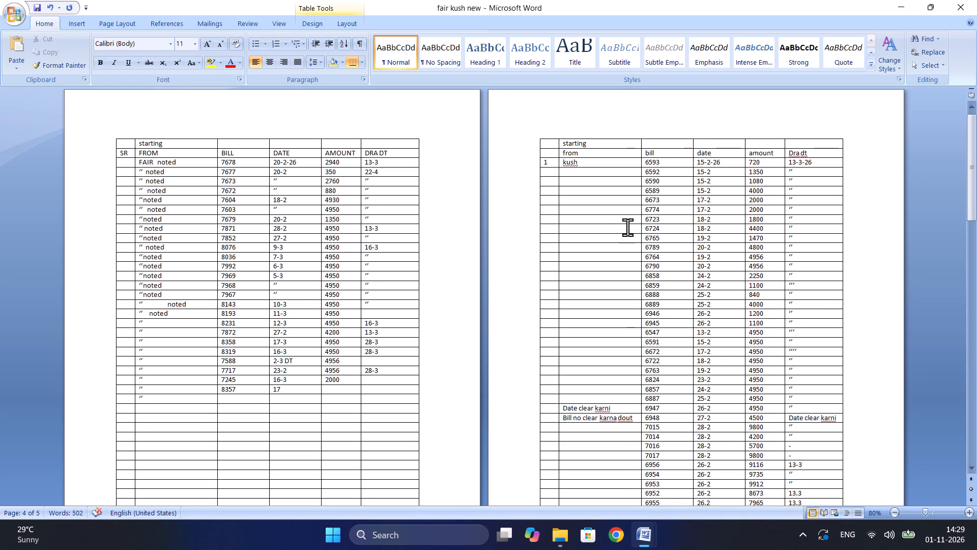
click(189, 325)
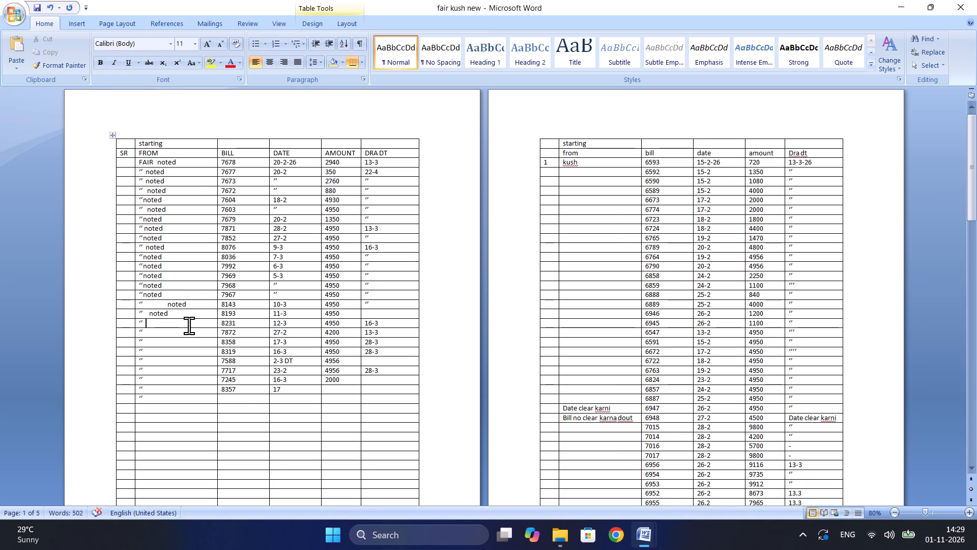
text(noted)
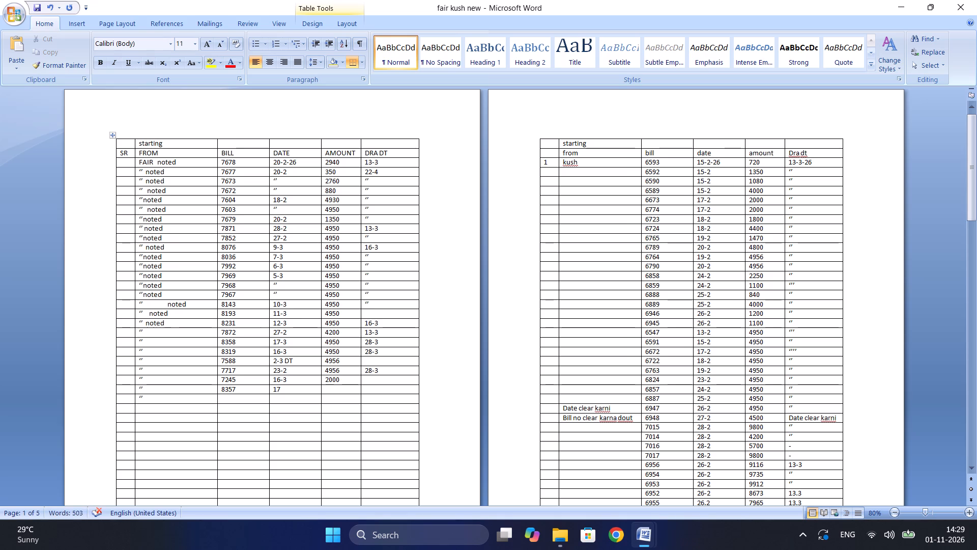
key(Down)
scroll(189, 325, down, 1)
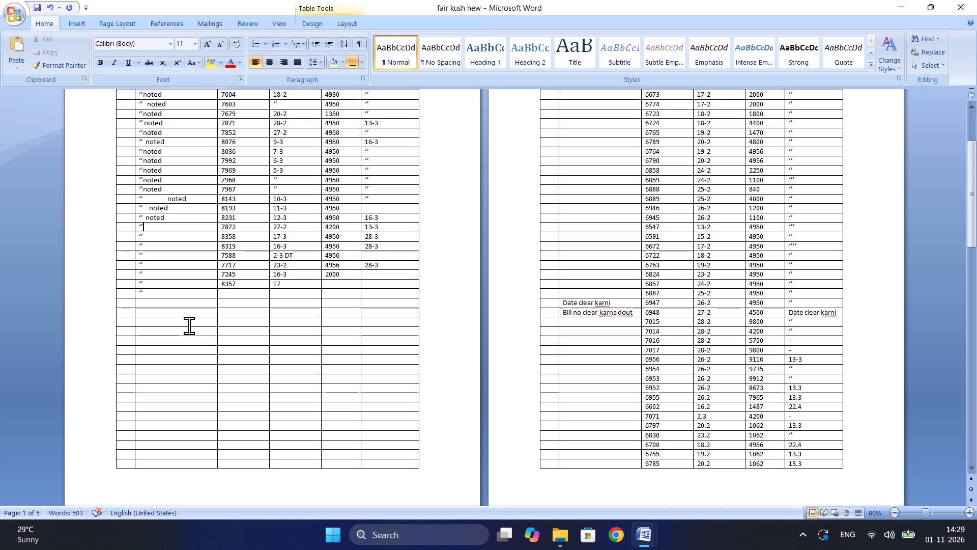
click(192, 223)
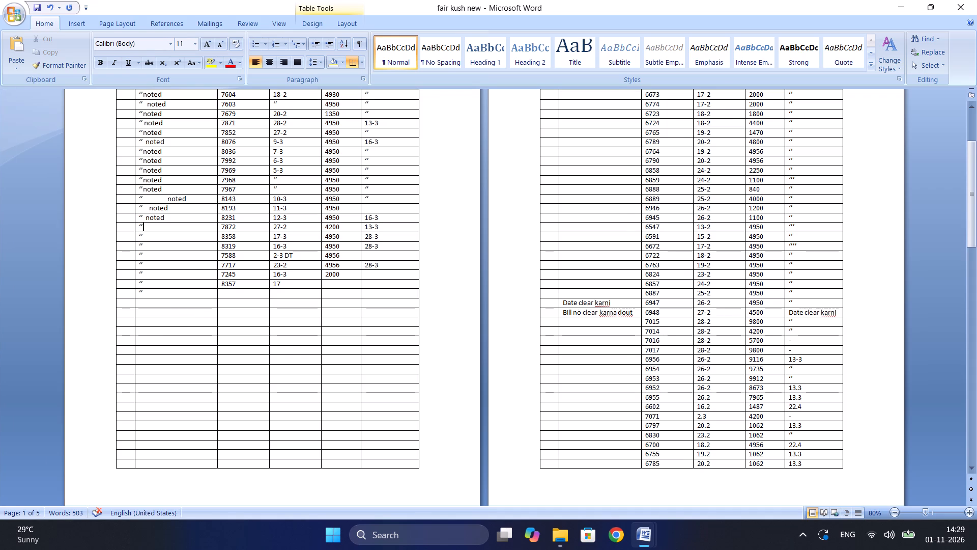
key(space)
key(space)
text(noted)
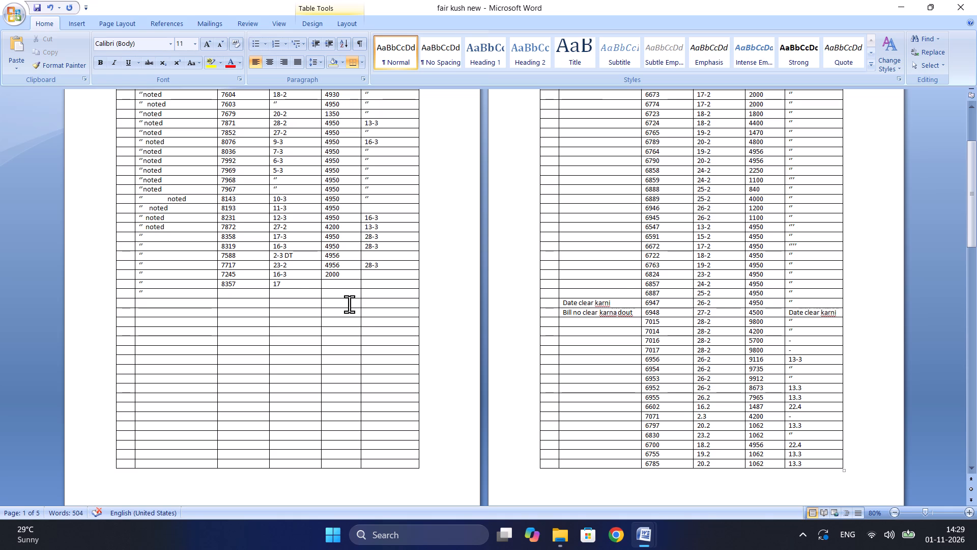
Enter bill 7352, date 11.03, amount 700 and Dra dt 22.04 in the kush table row below bill 7376.
scroll(695, 382, down, 4)
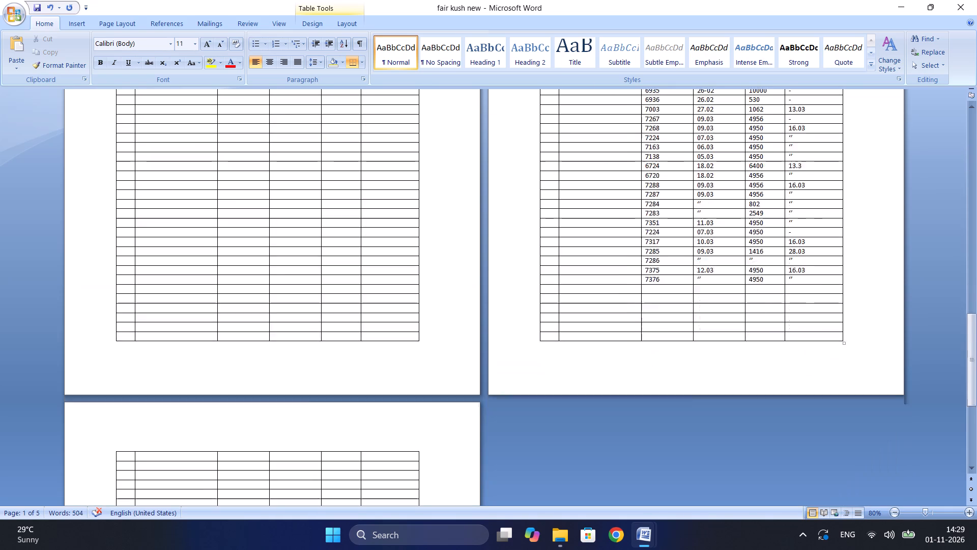
scroll(695, 382, down, 1)
click(669, 217)
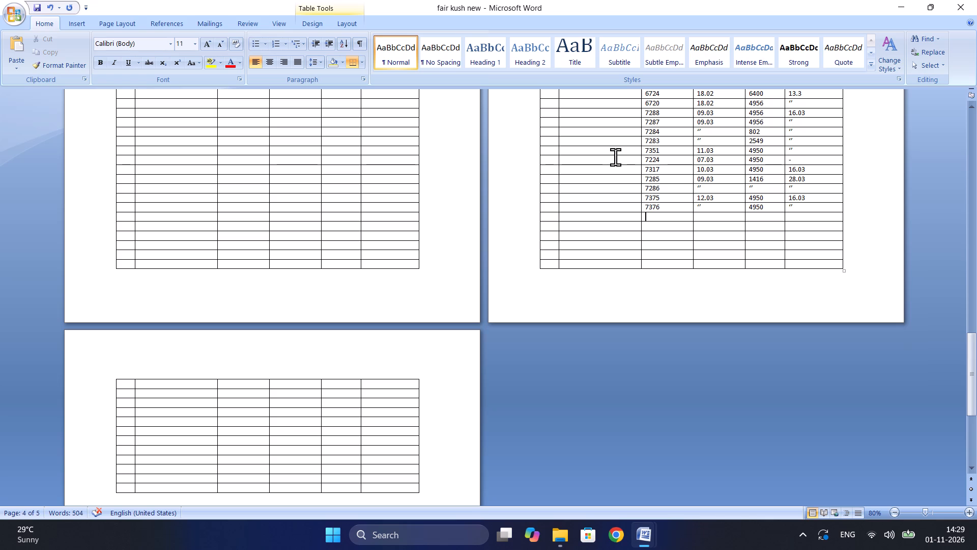
key(7)
text(352)
scroll(615, 157, up, 1)
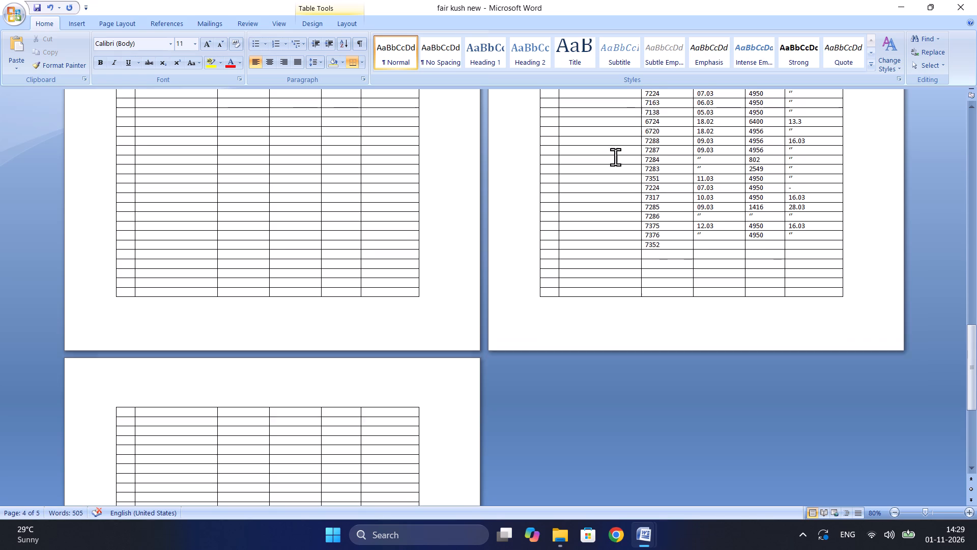
scroll(615, 157, up, 3)
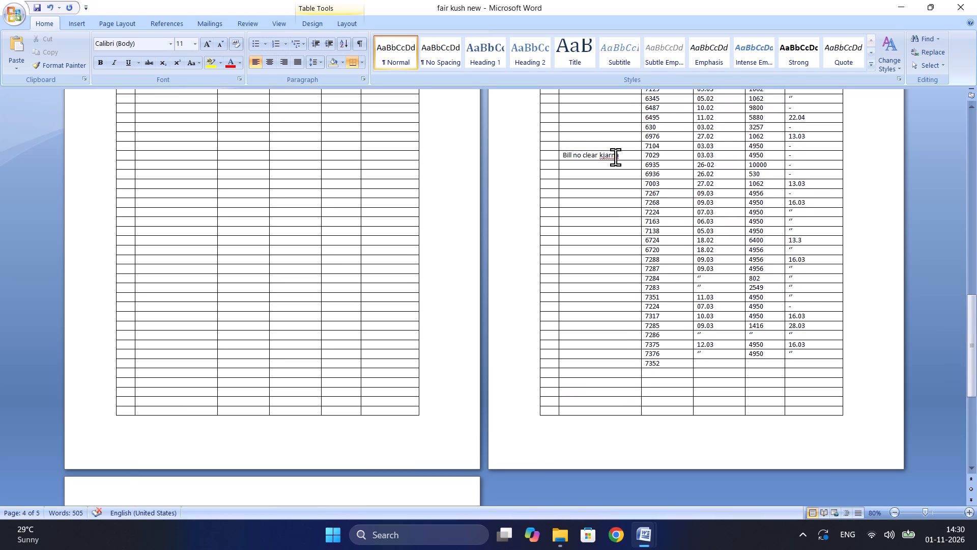
scroll(615, 157, down, 1)
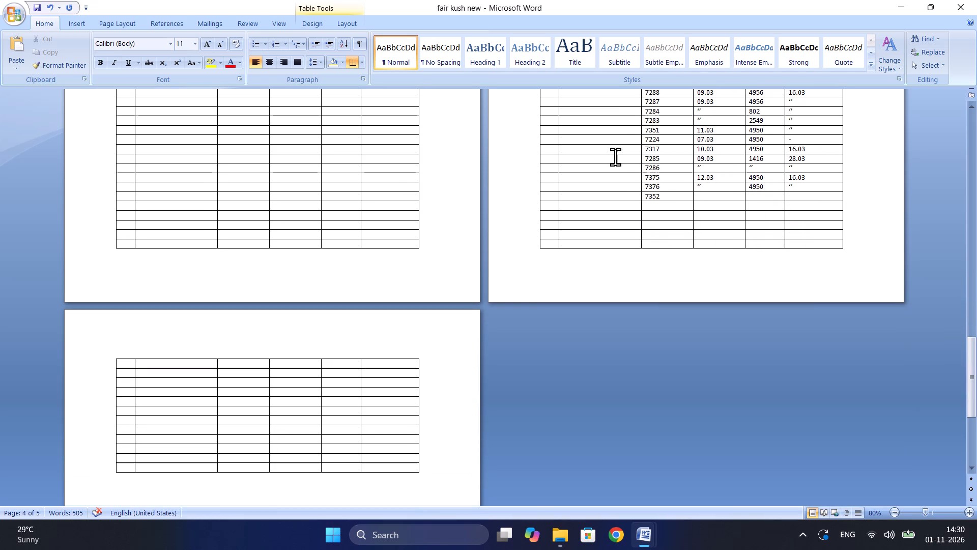
click(707, 197)
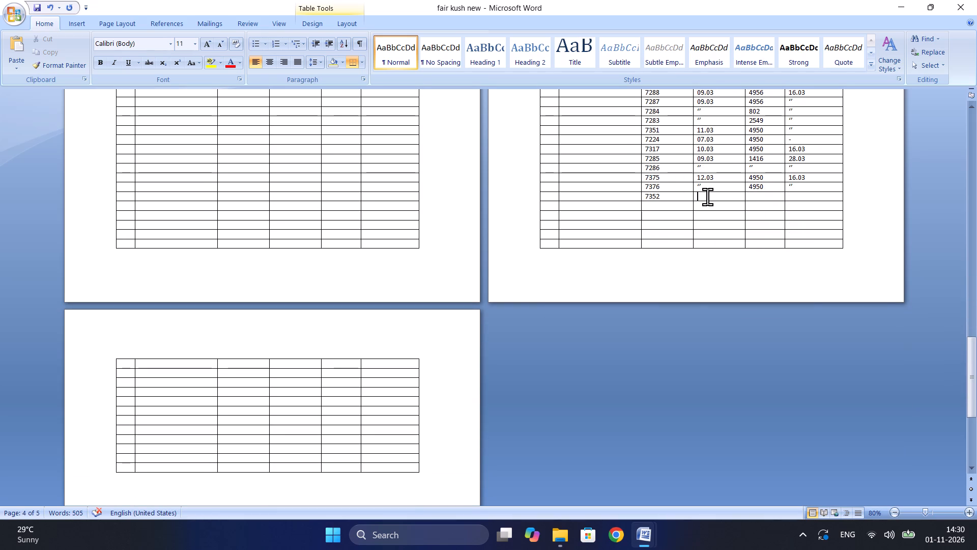
text(11.03)
key(Right)
text(700)
key(Right)
text(22.04)
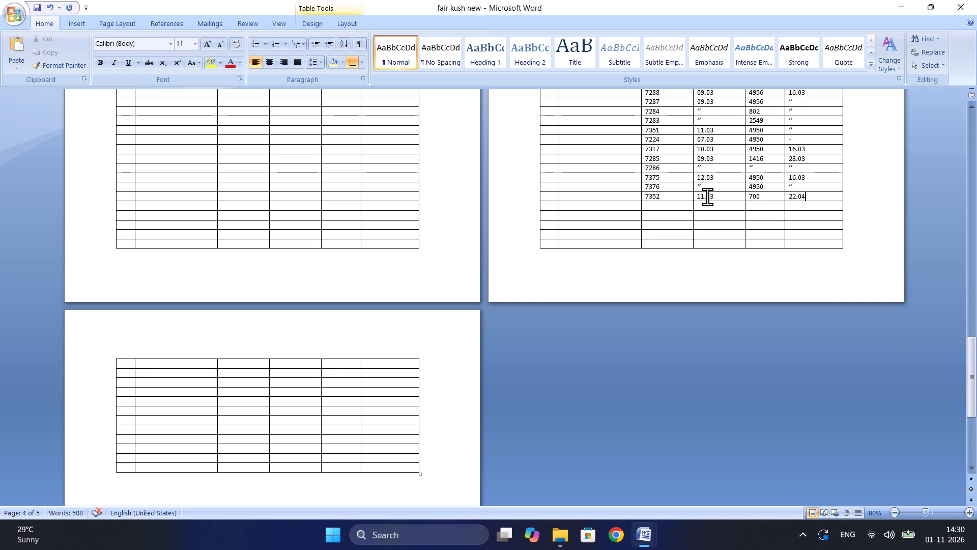
key(Down)
key(Left)
key(Left)
key(Left)
Add "noted" beside the ditto mark in the FROM column for FAIR bill 8358.
scroll(707, 197, up, 2)
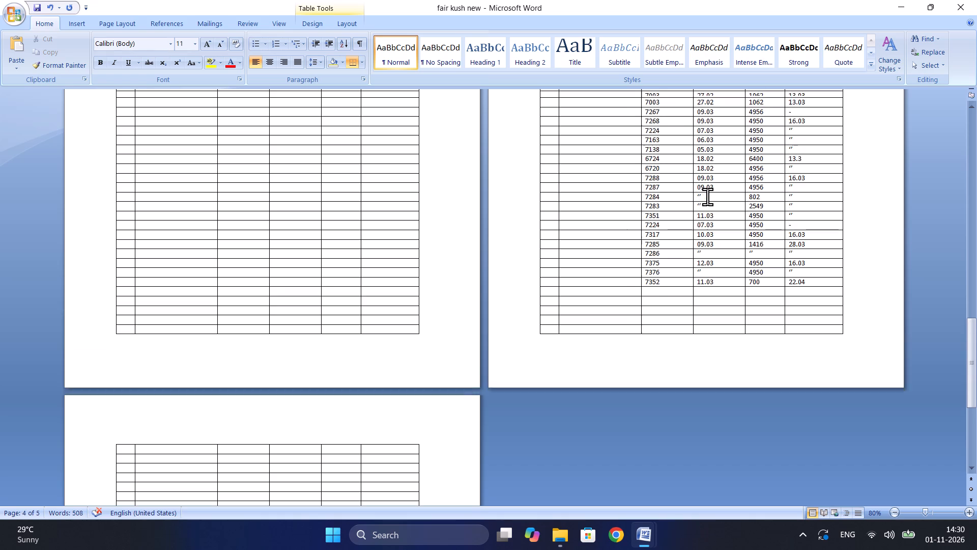
scroll(707, 197, up, 4)
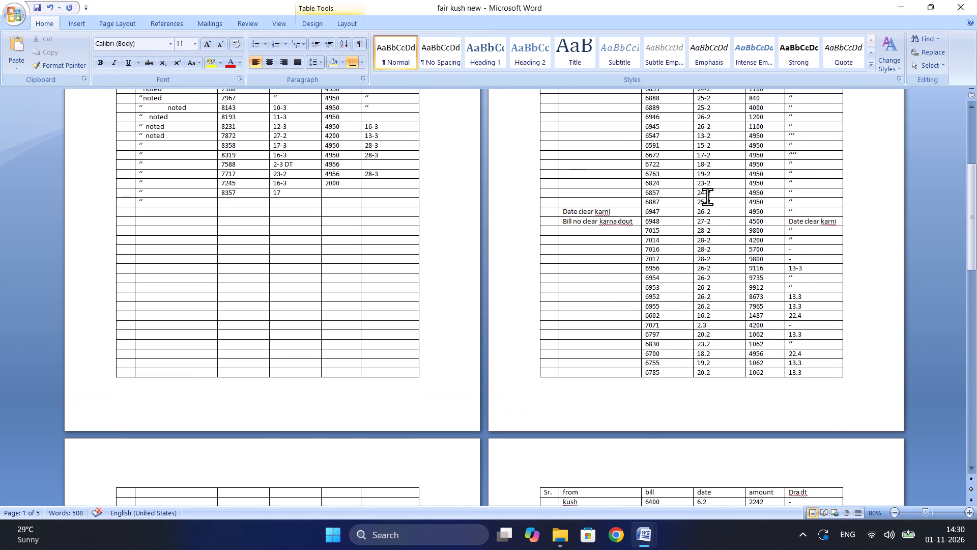
click(181, 146)
key(space)
key(space)
text(noted)
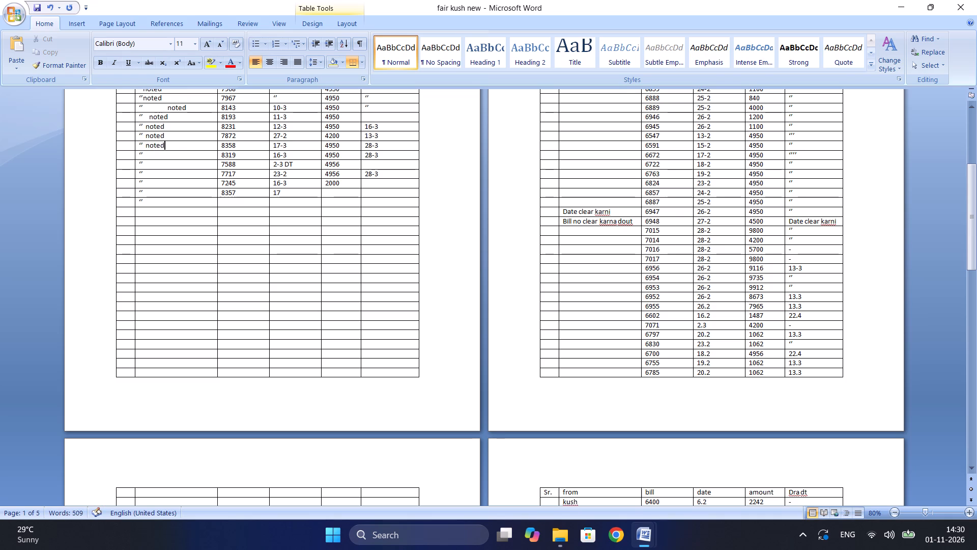
scroll(181, 146, right, 4)
scroll(434, 206, down, 2)
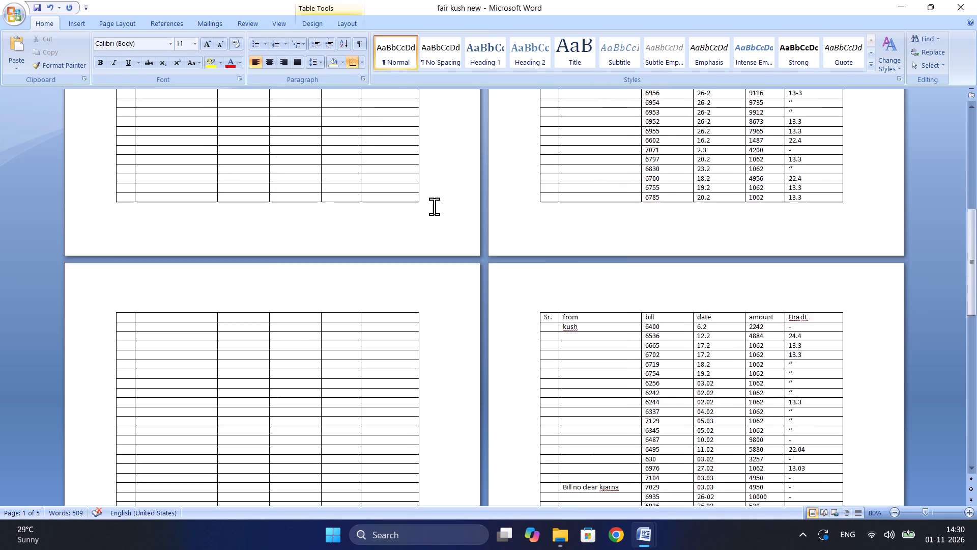
Enter bill 7544, date 17-03, amount 550 and Dra dt 28.03 in the kush table row below bill 7352.
scroll(434, 206, down, 3)
scroll(434, 206, up, 2)
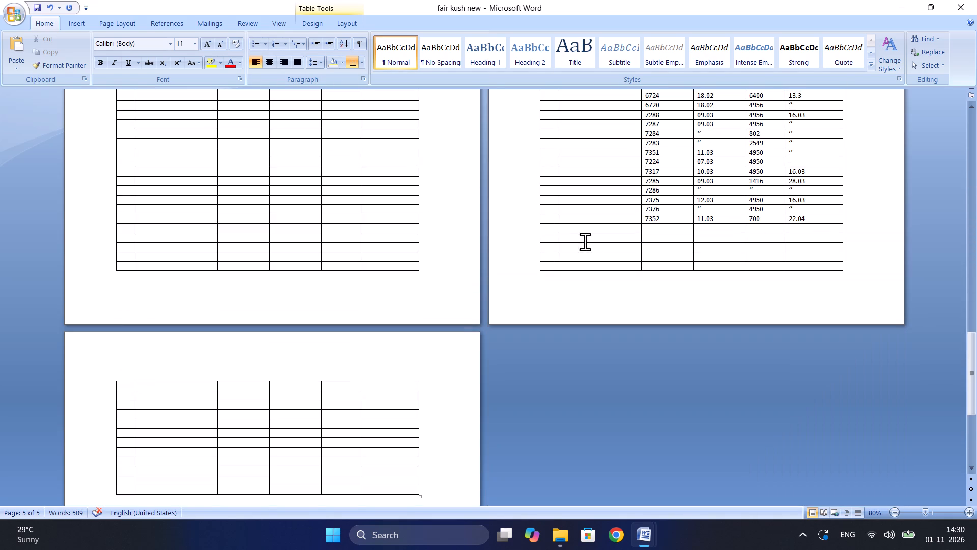
click(657, 227)
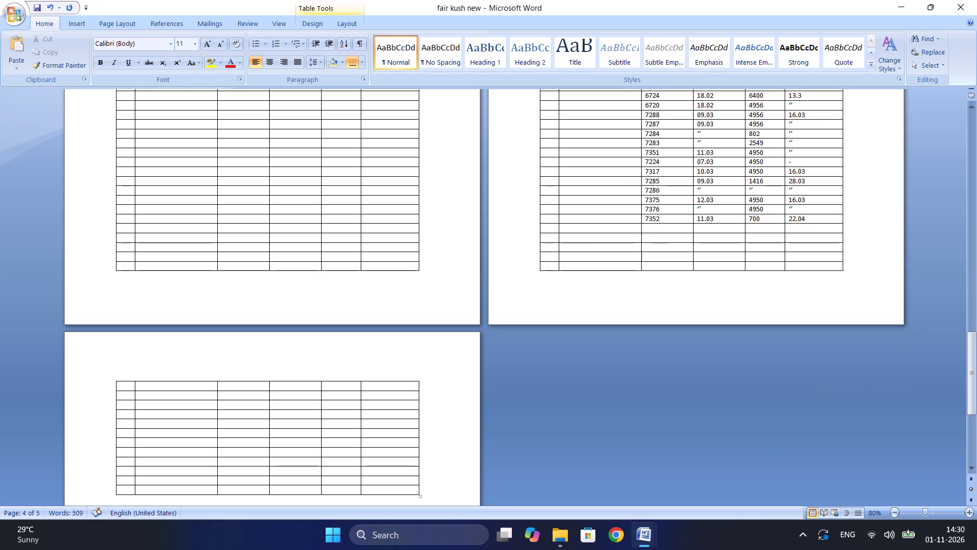
key(7)
text(544)
key(Right)
text(17-)
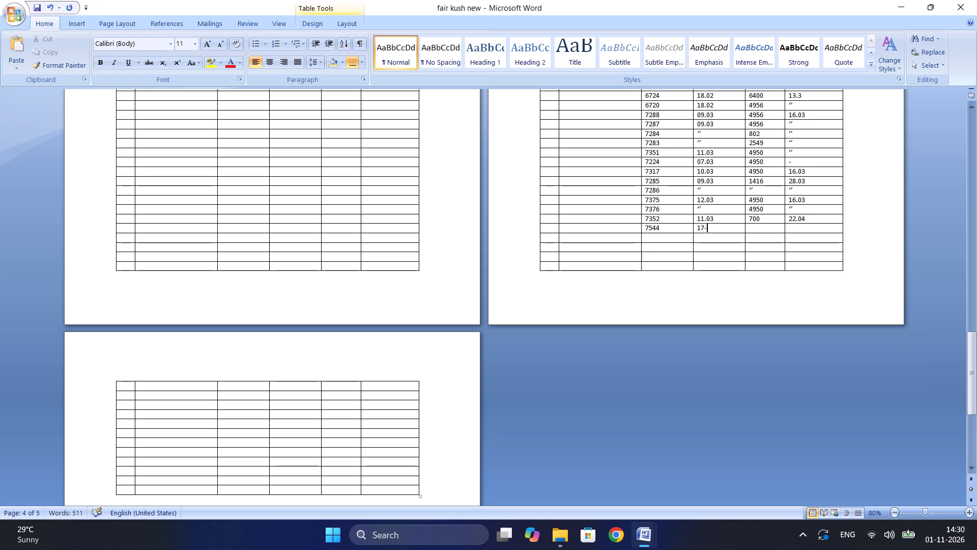
text(03)
key(Right)
text(550)
key(Right)
text(28.03)
Enter bill 7541 with amount 1680 and ditto marks for date and Dra dt in the row below bill 7544.
key(Down)
key(Left)
key(Left)
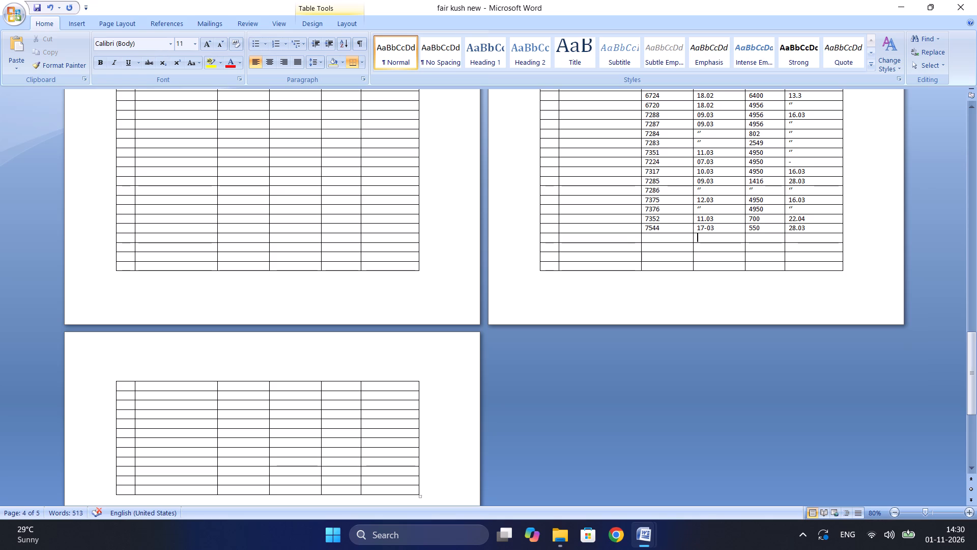
key(Left)
text(7541)
key(Right)
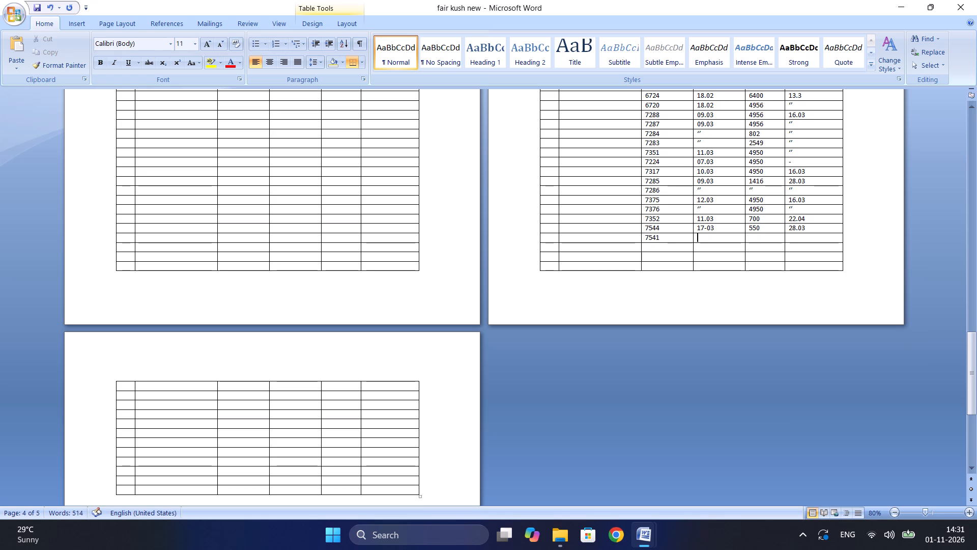
key(1)
key(BackSpace)
text('')
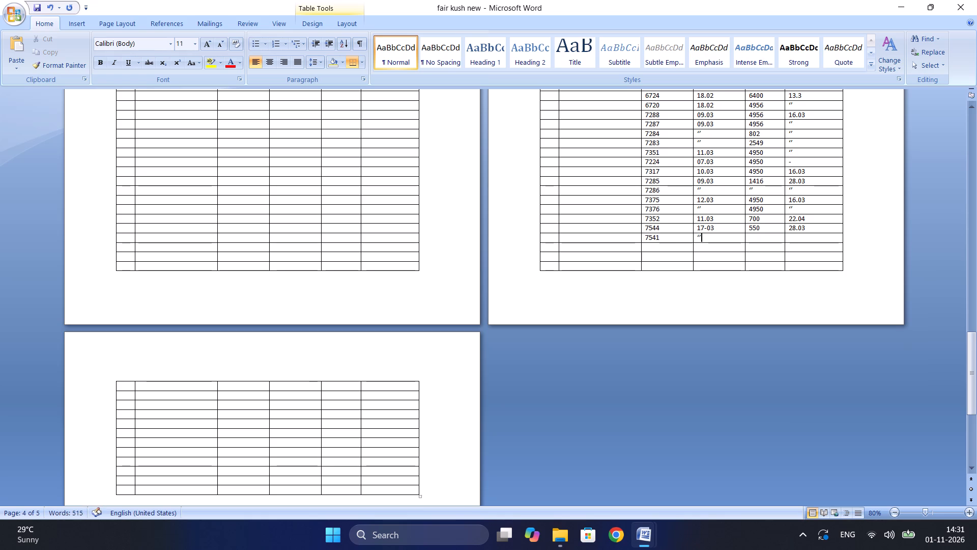
key(Right)
text(1680)
key(Right)
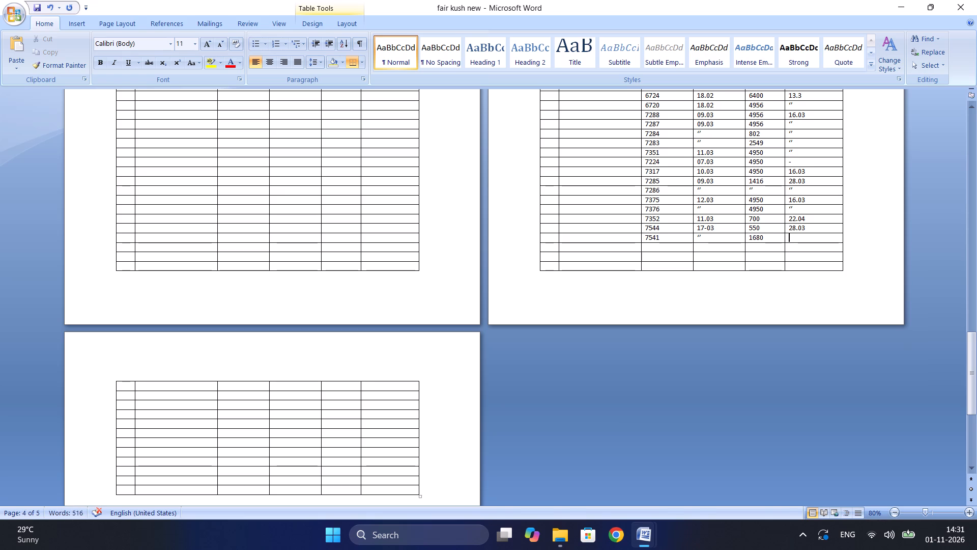
text('')
Enter bill 7542 with amount 4200 and ditto marks for date and Dra dt in the row below bill 7541.
key(Down)
key(Left)
key(Left)
key(Left)
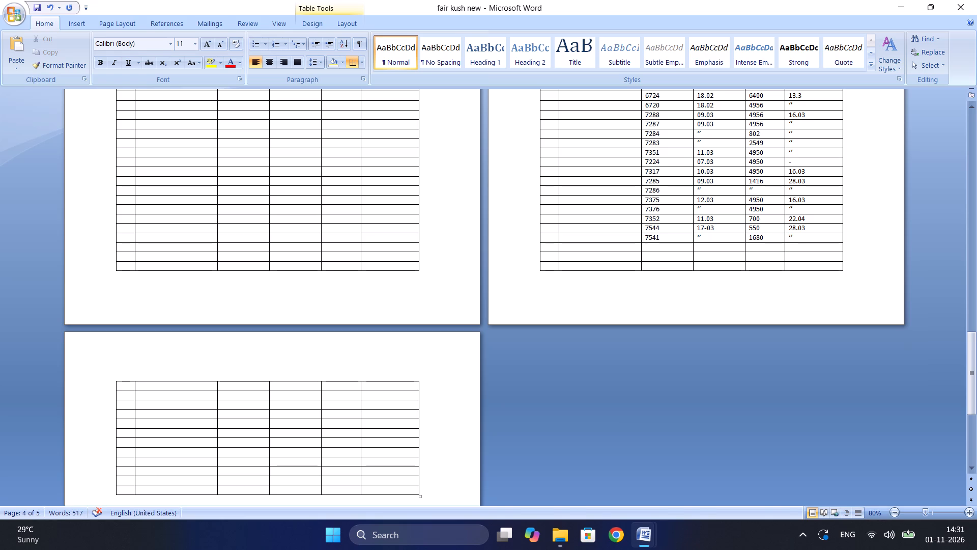
text(7542)
key(Right)
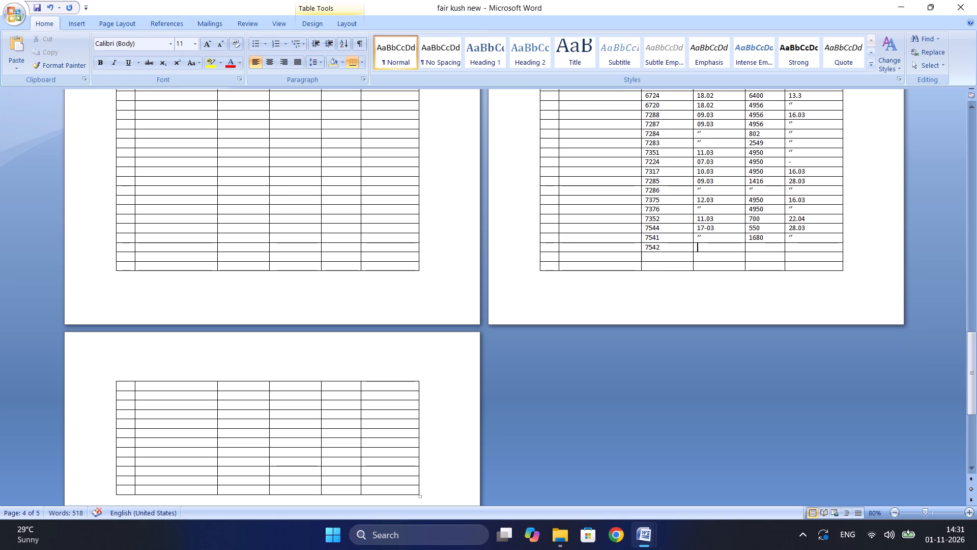
text('')
key(Right)
text(4200)
key(Right)
text('')
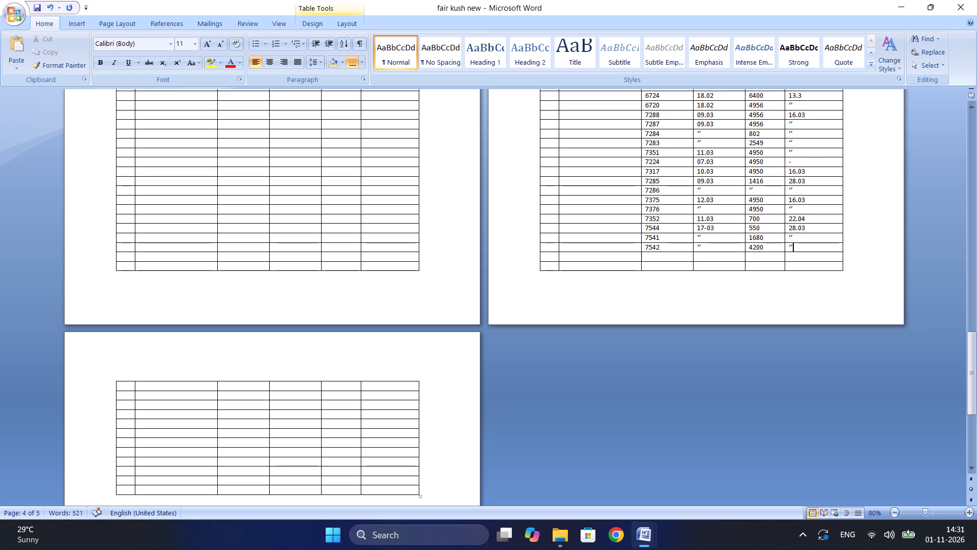
Enter bill 7545 with amount 1800 and ditto marks for date and Dra dt in the row below bill 7542.
key(Down)
key(Left)
key(Left)
key(Left)
text(7545)
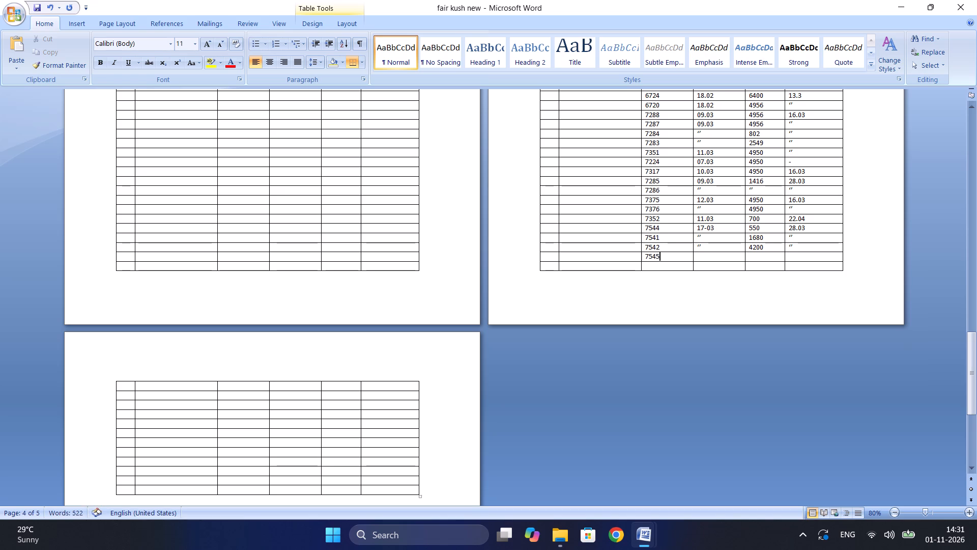
key(Right)
text('')
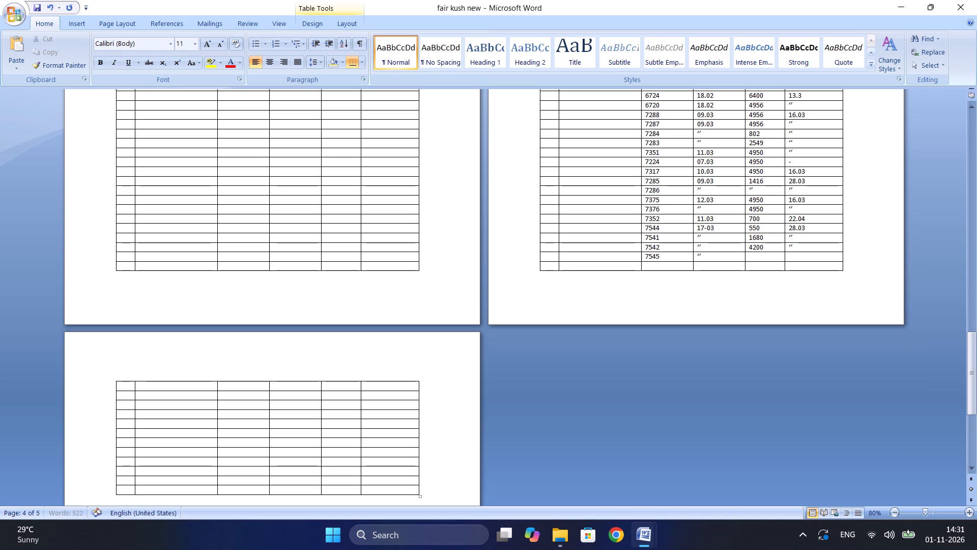
key(Right)
text(1800)
key(Right)
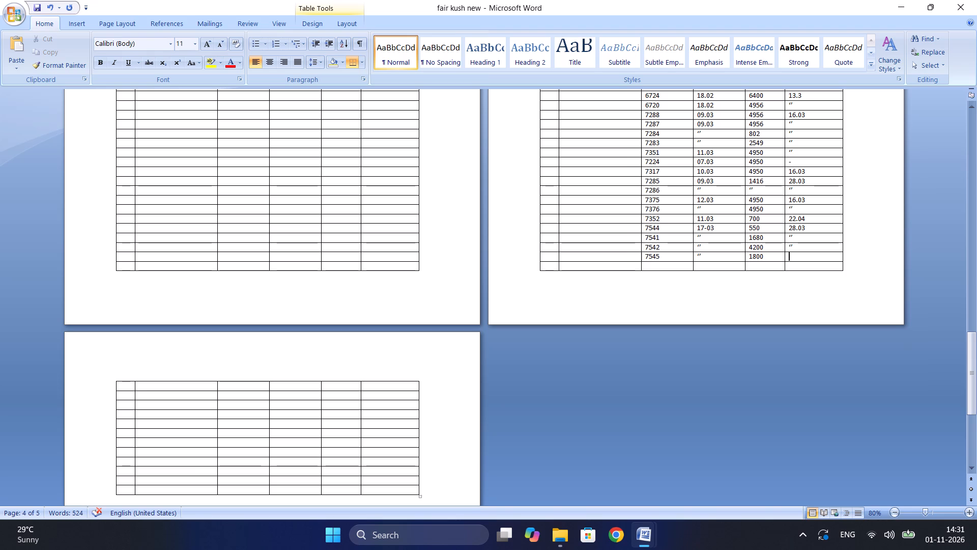
key(2)
key(BackSpace)
text('')
Enter bill 7553 with amount 4950 and ditto marks for date and Dra dt in the last row of page 4.
key(Down)
key(Left)
key(Left)
key(Left)
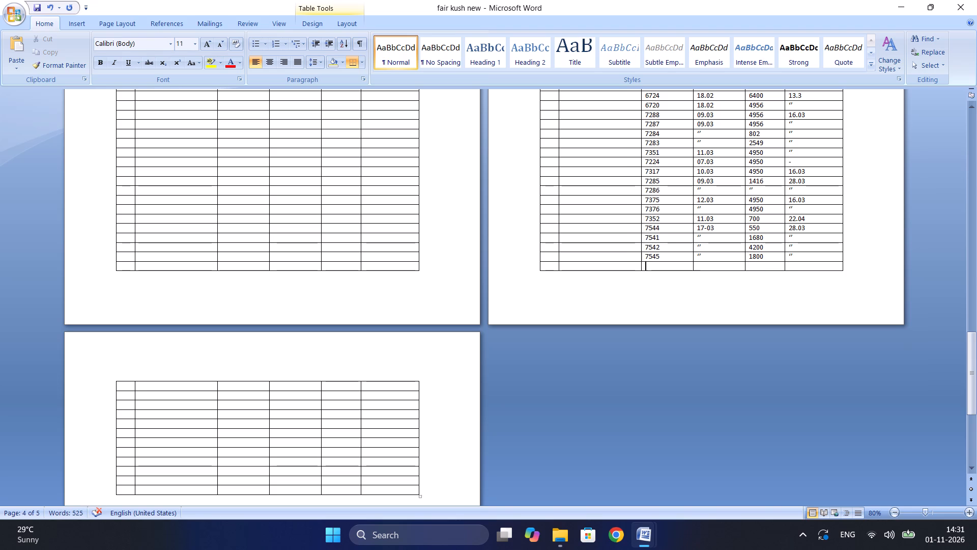
text(7553)
key(Right)
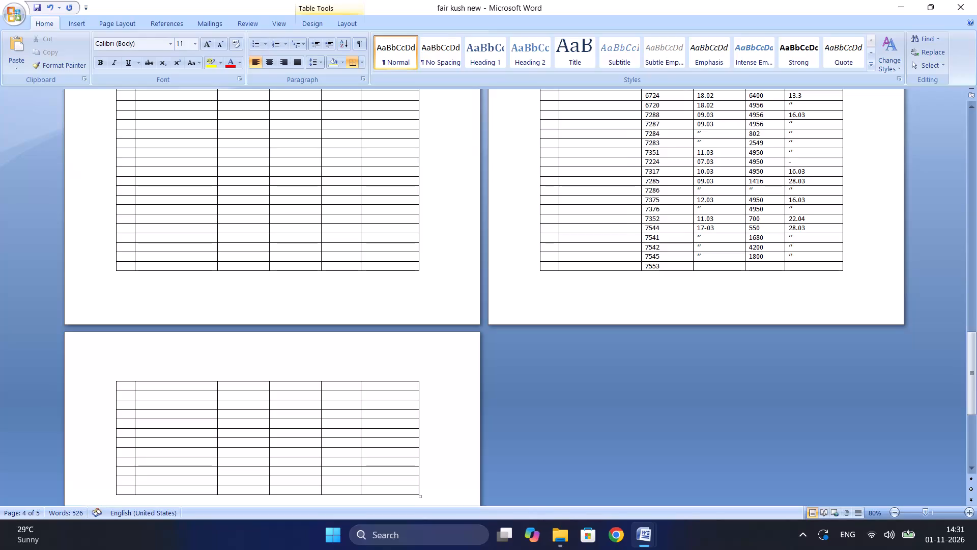
text('')
key(Right)
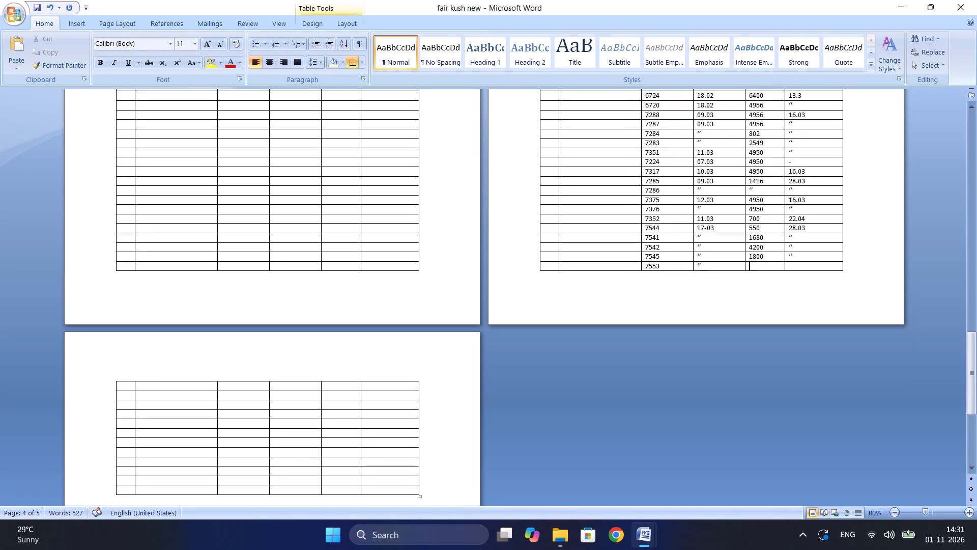
text(4950)
key(Right)
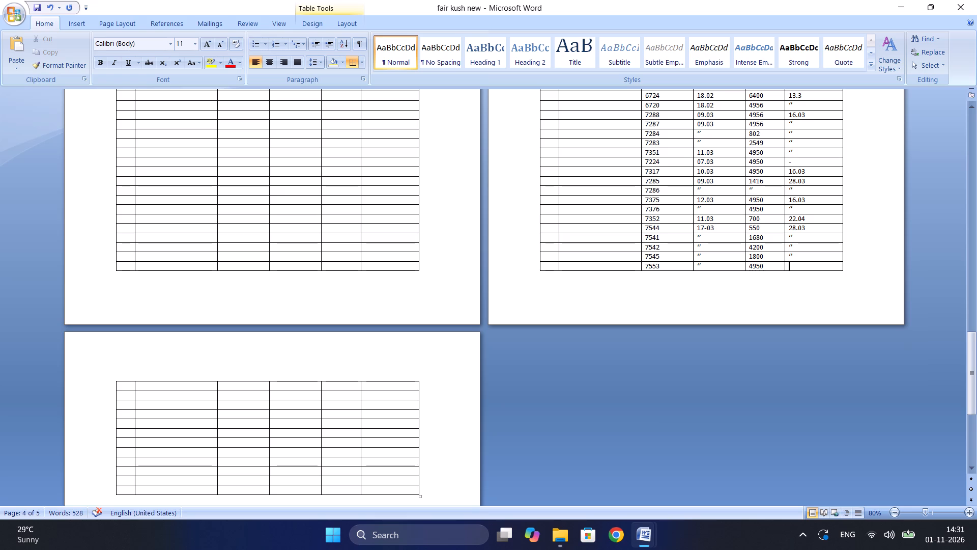
text('')
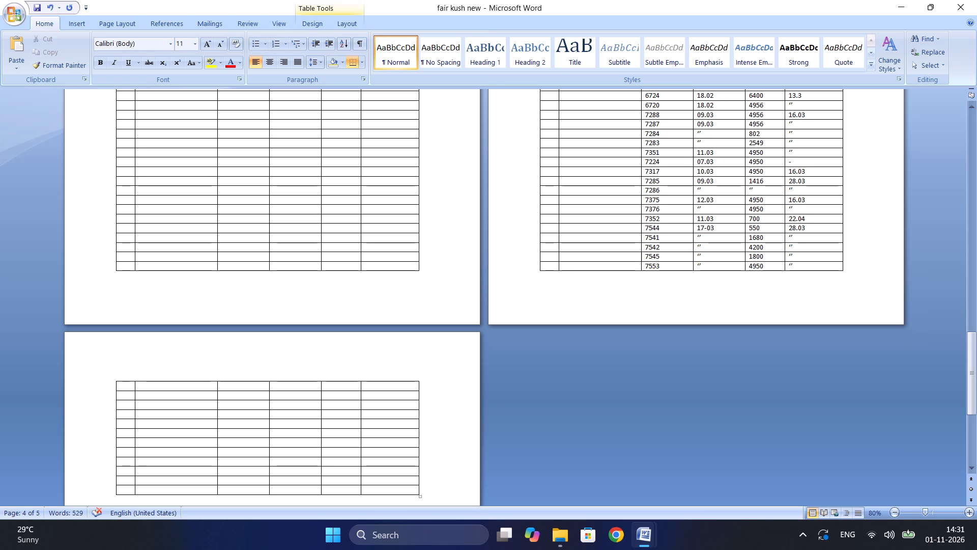
Add 30 blank rows below the last row of the table on page 5.
scroll(692, 202, down, 2)
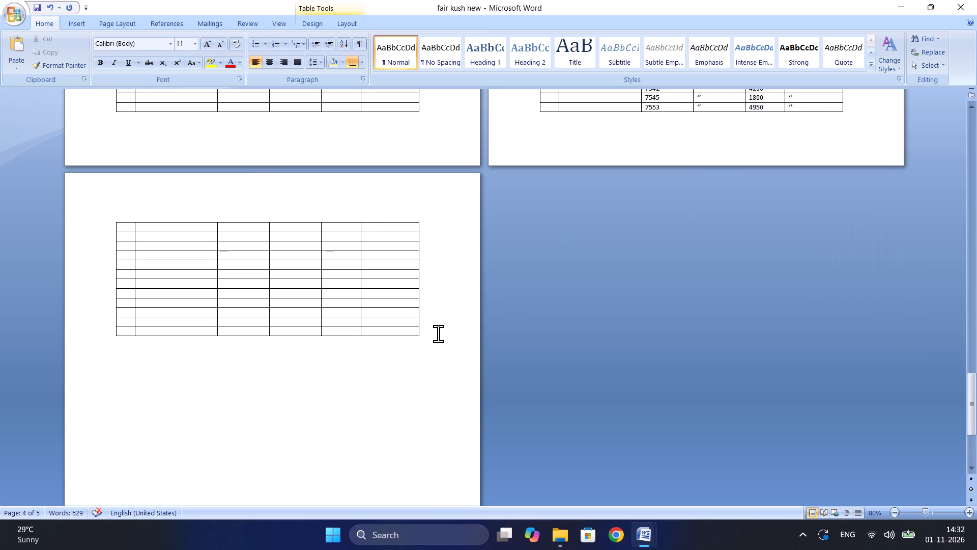
click(433, 327)
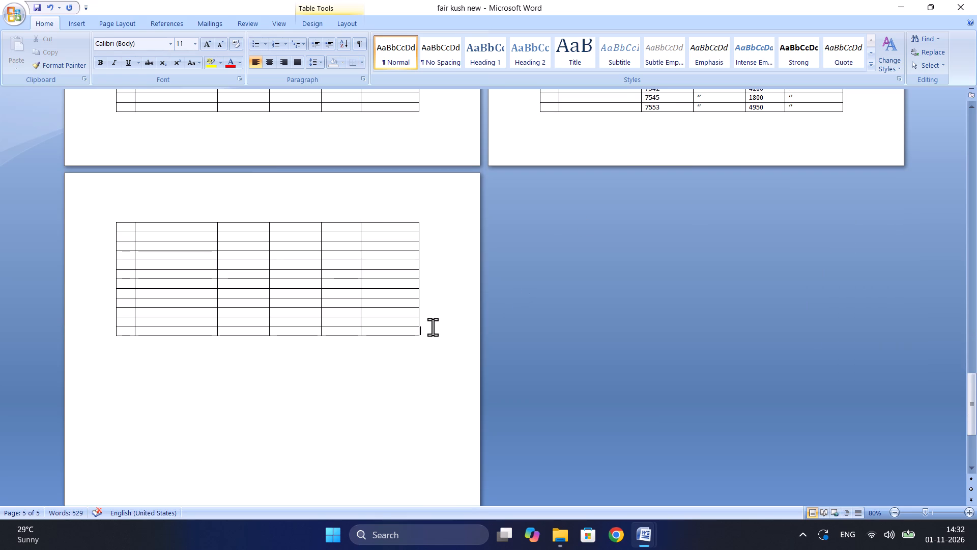
key(Return)
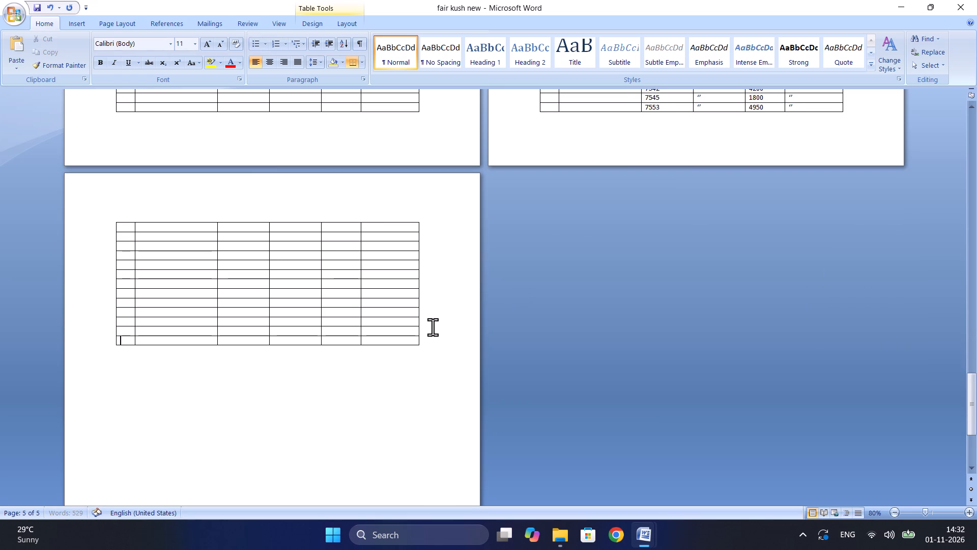
key(Left)
key(Return)
key(Left)
key(Return)
key(Left)
key(Return)
key(Left)
key(Return)
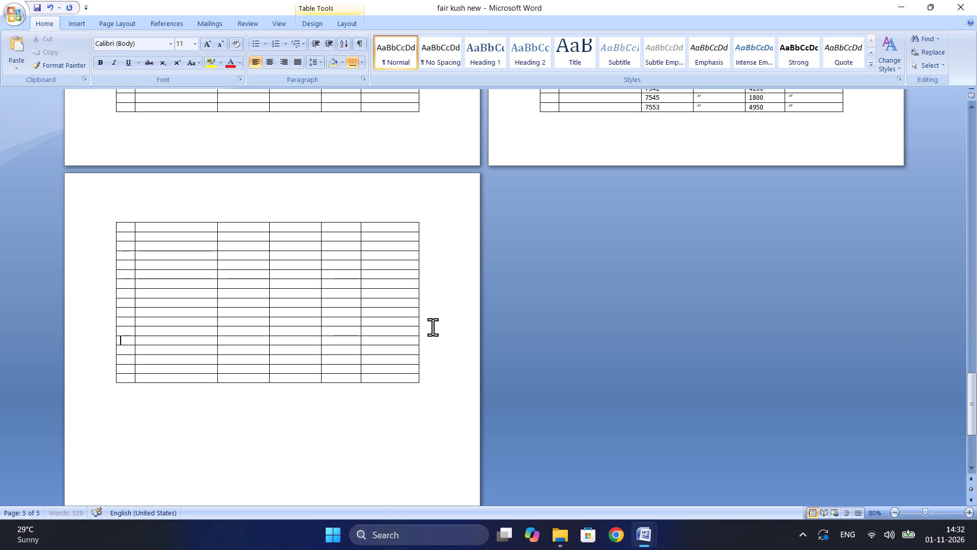
key(Left)
key(Return)
key(Left)
key(Return)
key(Left)
key(Return)
key(Left)
key(Return)
key(Left)
key(Return)
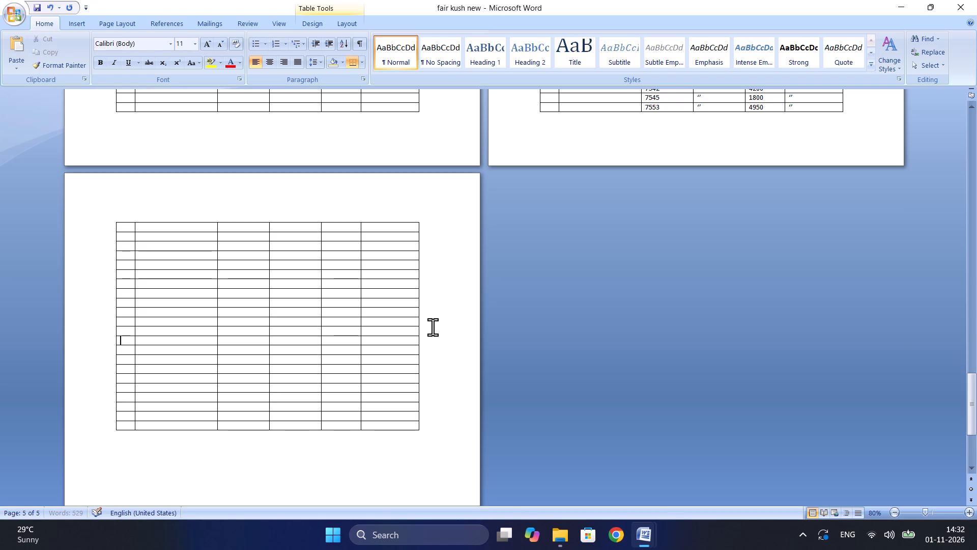
key(Left)
key(Return)
key(Left)
key(Return)
key(Left)
key(Return)
key(Left)
key(Return)
key(Left)
key(Return)
key(Left)
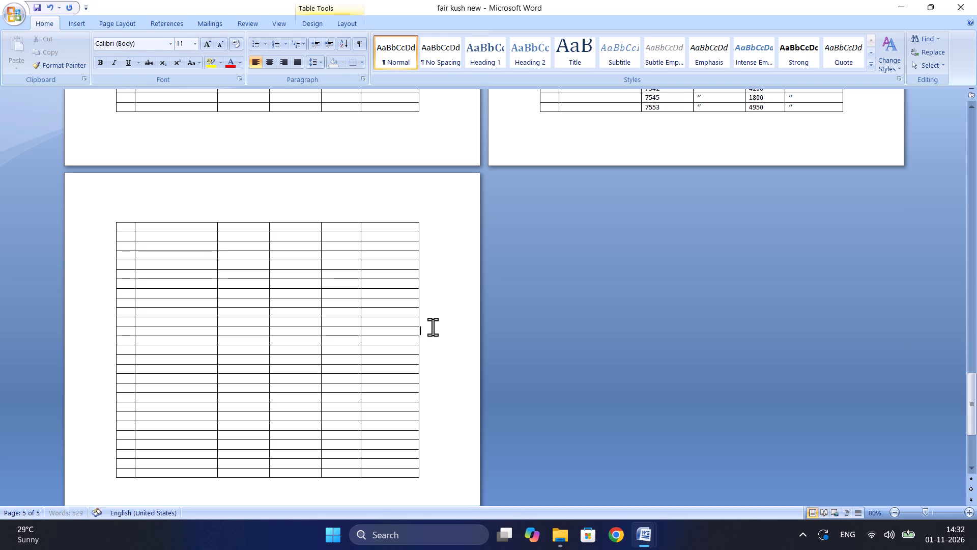
key(Return)
key(Left)
key(Return)
key(Left)
key(Return)
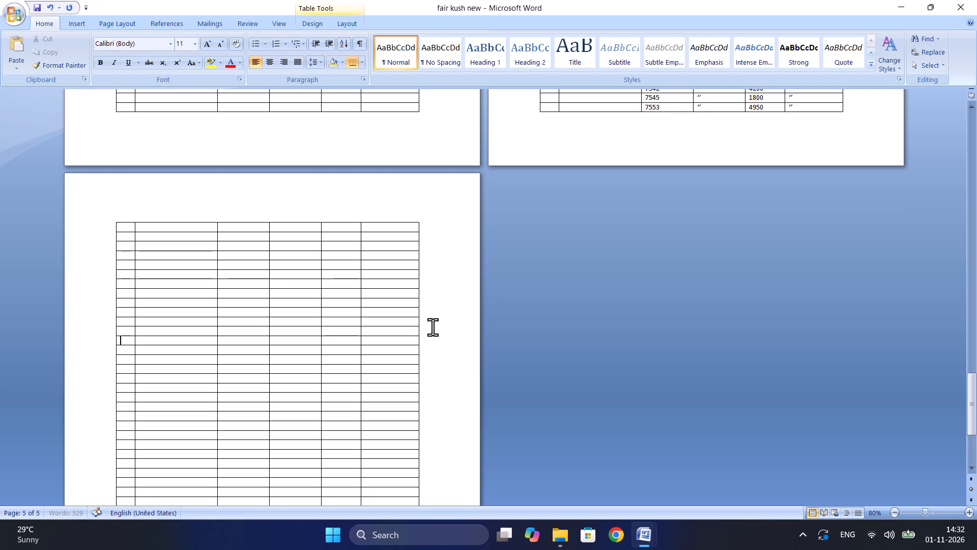
key(Left)
key(Return)
key(Left)
key(Return)
key(Left)
key(Return)
key(Left)
key(Return)
key(Left)
key(Return)
key(Left)
key(Return)
key(Left)
key(Return)
key(Left)
key(Return)
key(Left)
key(Return)
key(Left)
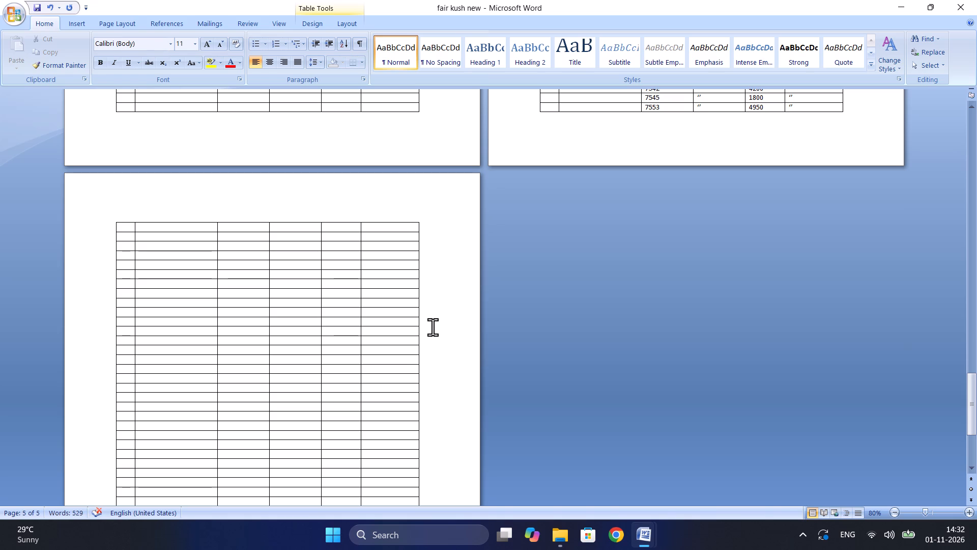
key(Return)
key(Left)
key(Return)
key(Left)
key(Return)
key(Left)
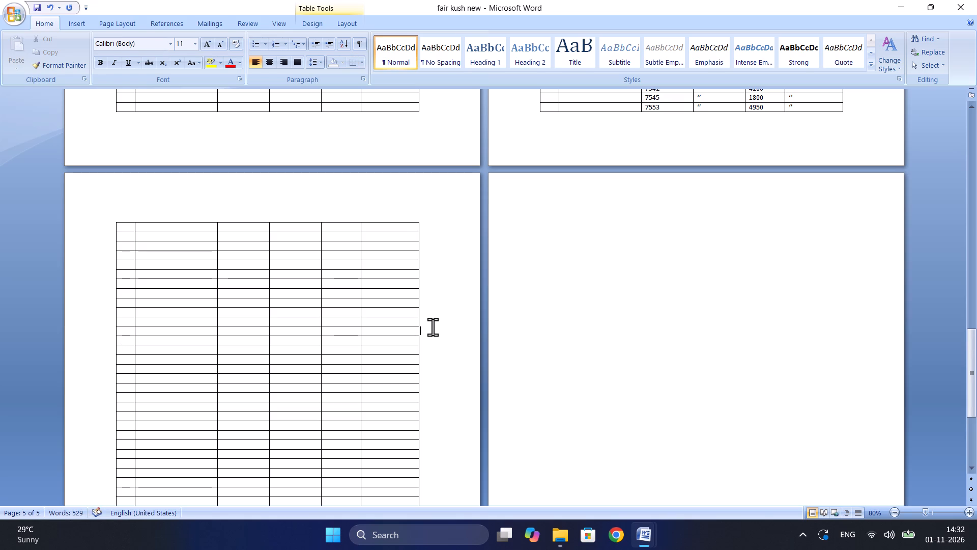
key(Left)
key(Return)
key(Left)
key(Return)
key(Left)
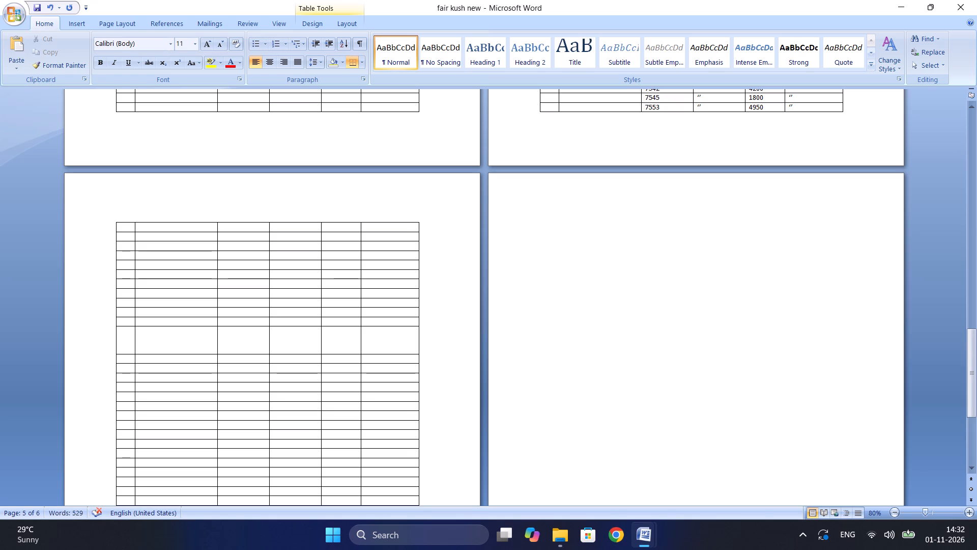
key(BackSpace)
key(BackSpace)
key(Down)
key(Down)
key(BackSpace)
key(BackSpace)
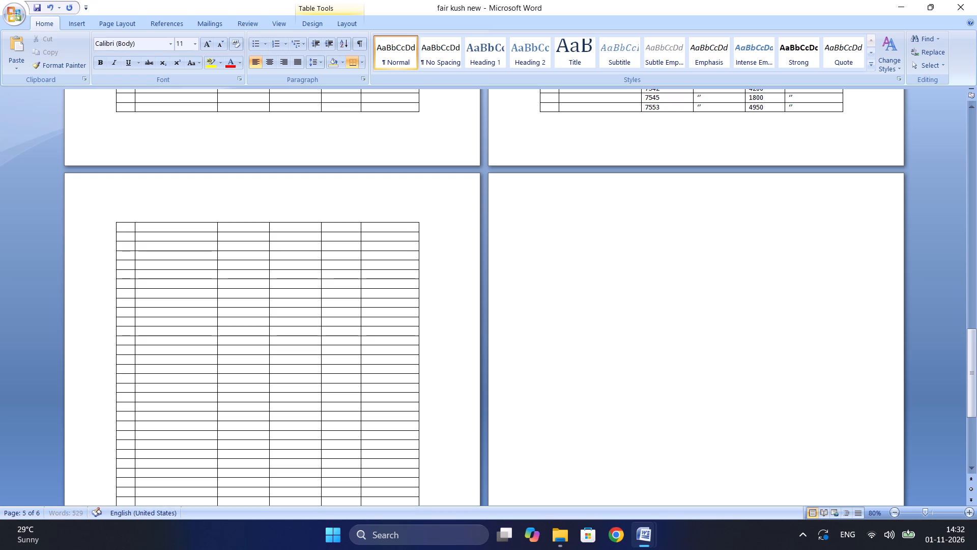
Add 8 more blank rows to the page 5 table so that it runs four rows onto page 6.
key(Right)
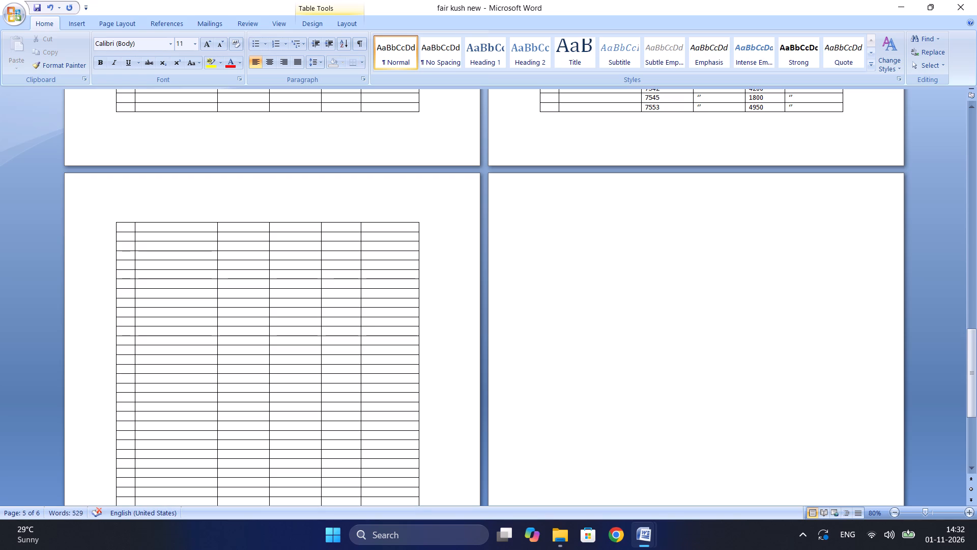
key(Return)
key(Left)
key(Return)
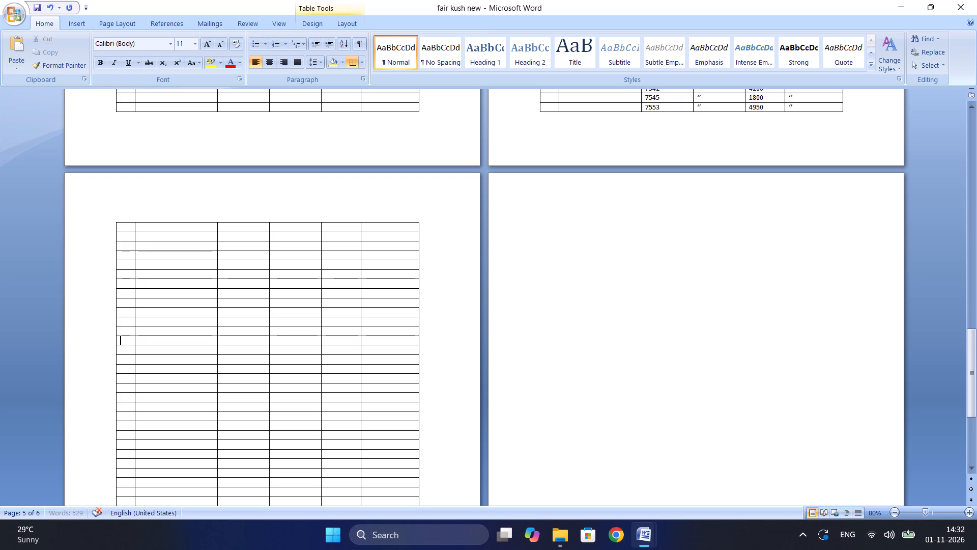
key(Left)
key(Return)
key(Left)
key(Return)
key(Left)
key(Return)
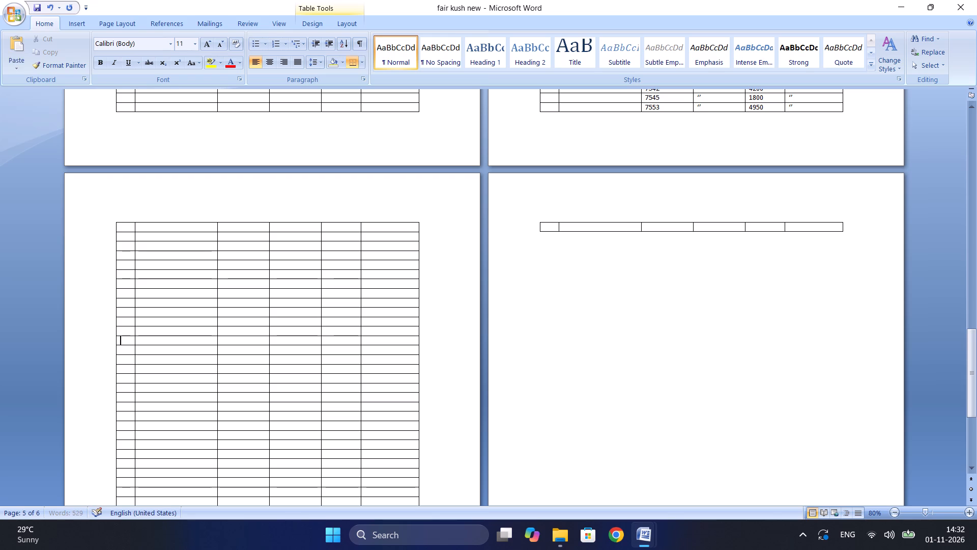
key(Left)
key(Return)
key(Left)
key(Return)
key(Left)
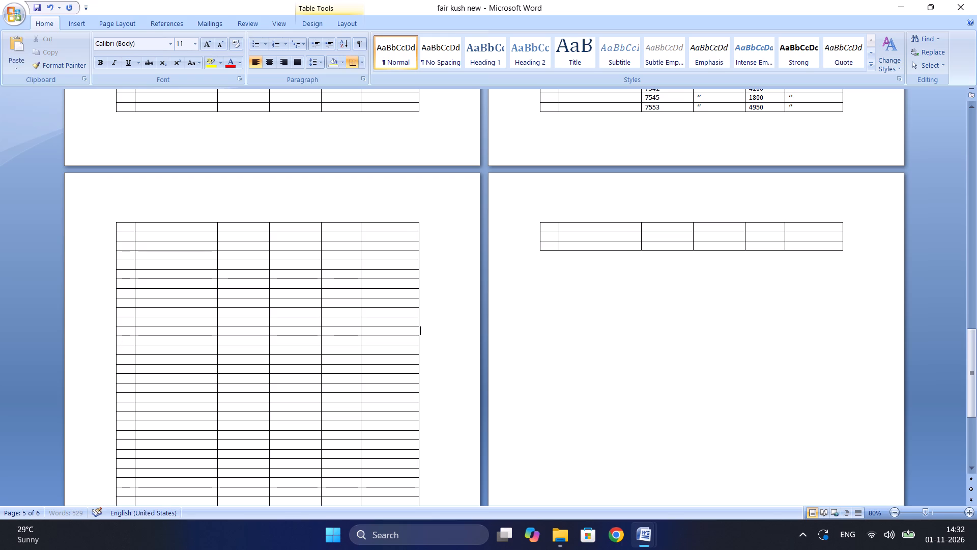
key(Return)
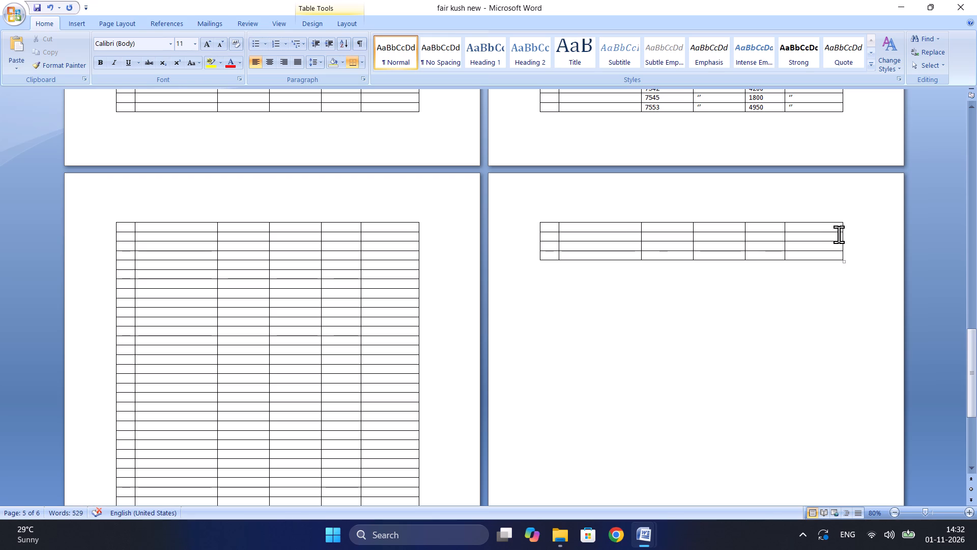
Add one blank row to the table on page 6.
click(850, 240)
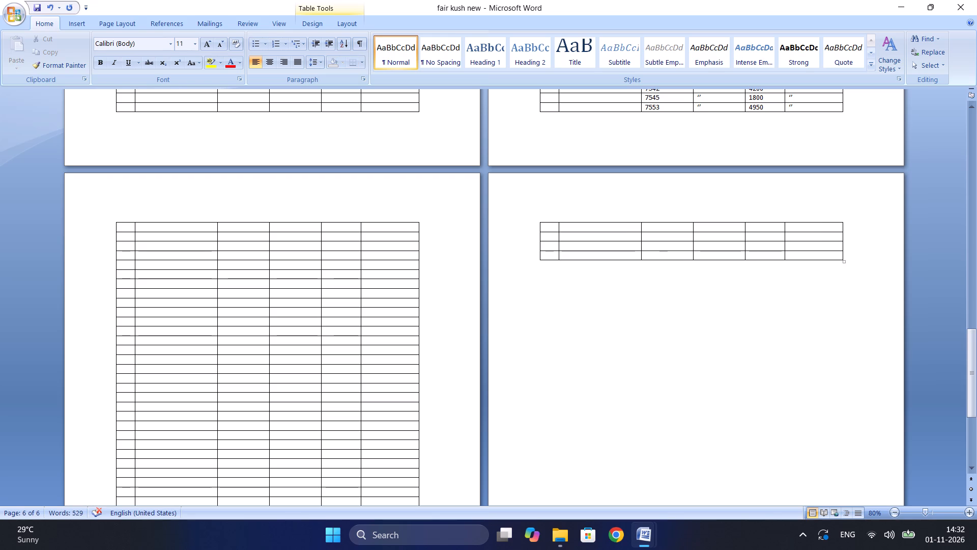
key(Return)
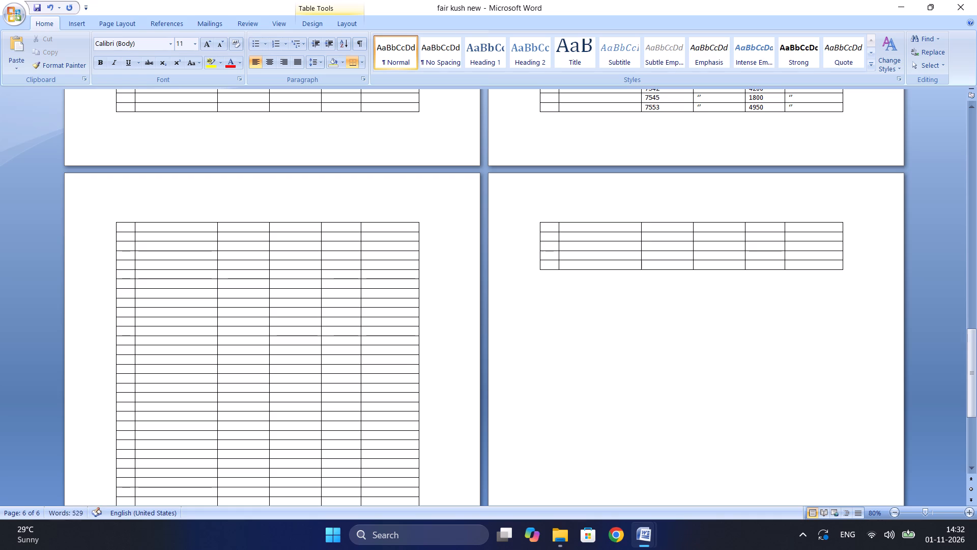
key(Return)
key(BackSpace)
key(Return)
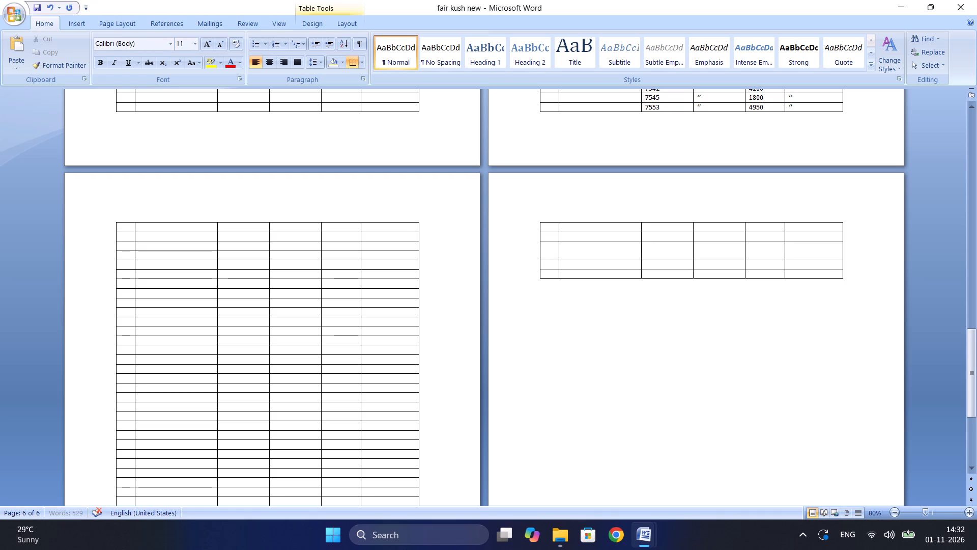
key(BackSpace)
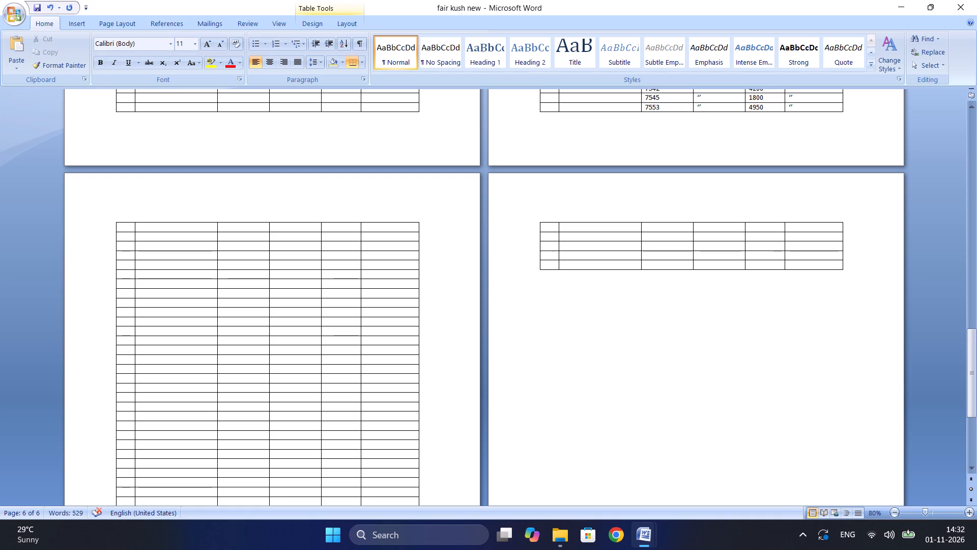
Add 23 more blank rows to the table on page 6 for a total of 28 rows there.
key(Left)
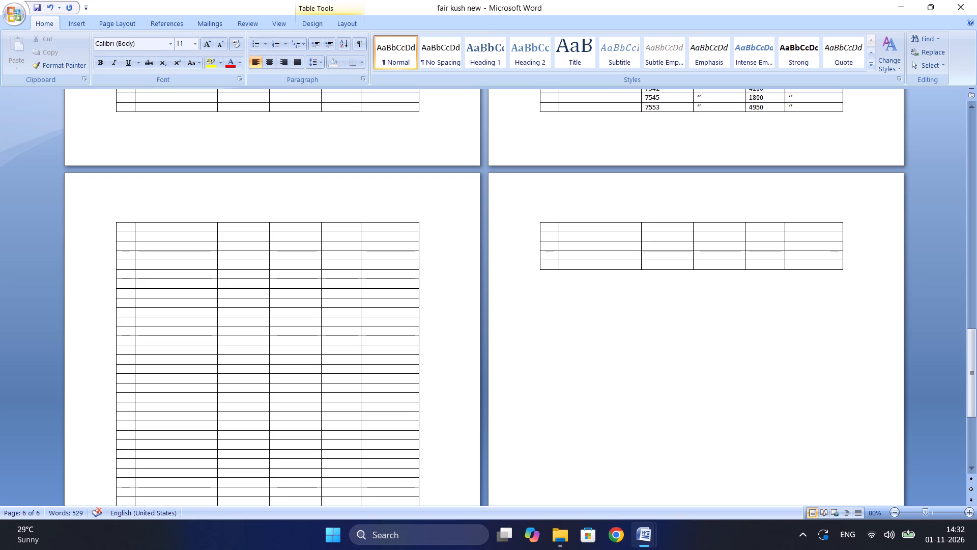
key(Return)
key(Left)
key(Return)
key(Left)
key(Return)
key(Left)
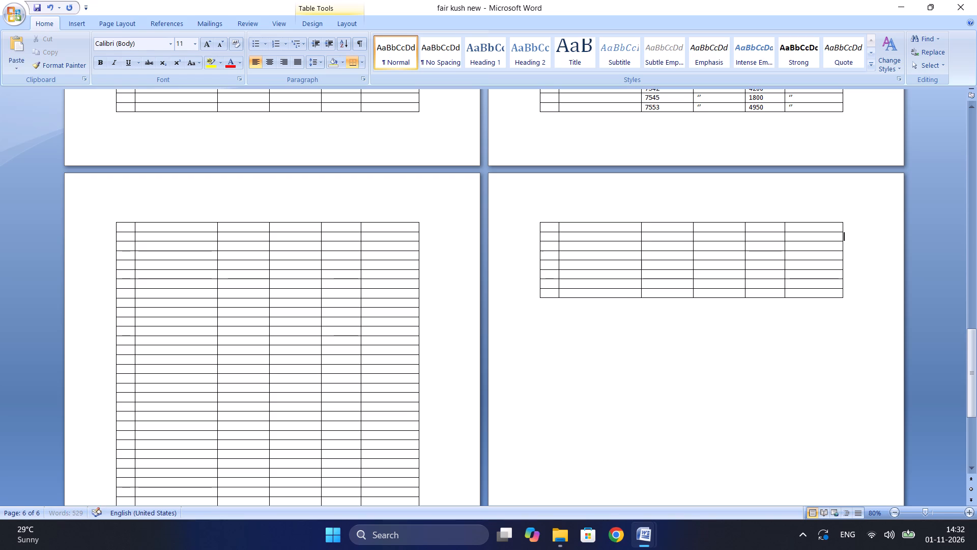
key(Return)
key(Left)
key(Return)
key(Left)
key(Return)
key(Left)
key(Return)
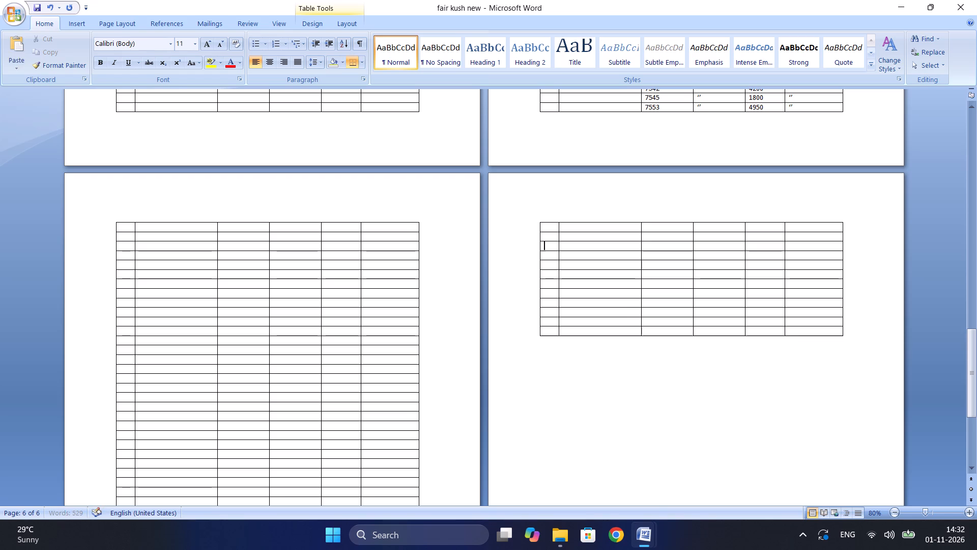
key(Left)
key(Return)
key(Left)
key(Return)
key(Left)
key(Return)
key(Left)
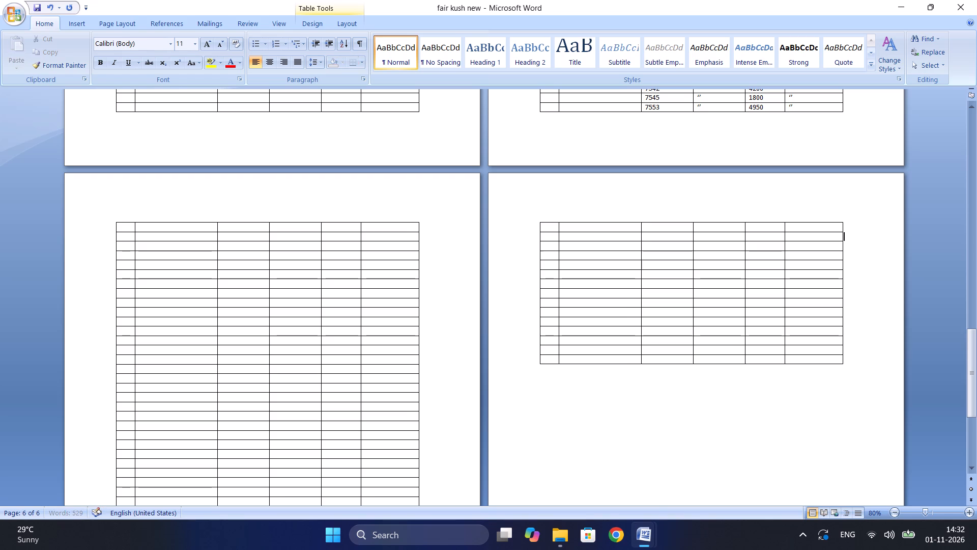
key(Return)
key(Left)
key(Return)
key(Left)
key(Return)
key(Left)
key(Return)
key(Left)
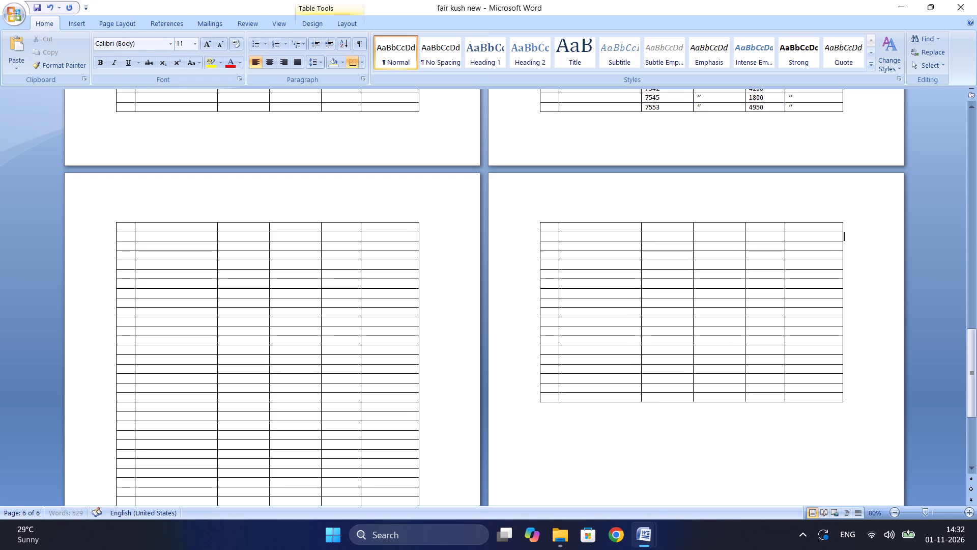
key(Return)
key(Left)
key(Return)
key(Left)
key(Return)
key(Left)
key(Return)
key(Left)
key(Return)
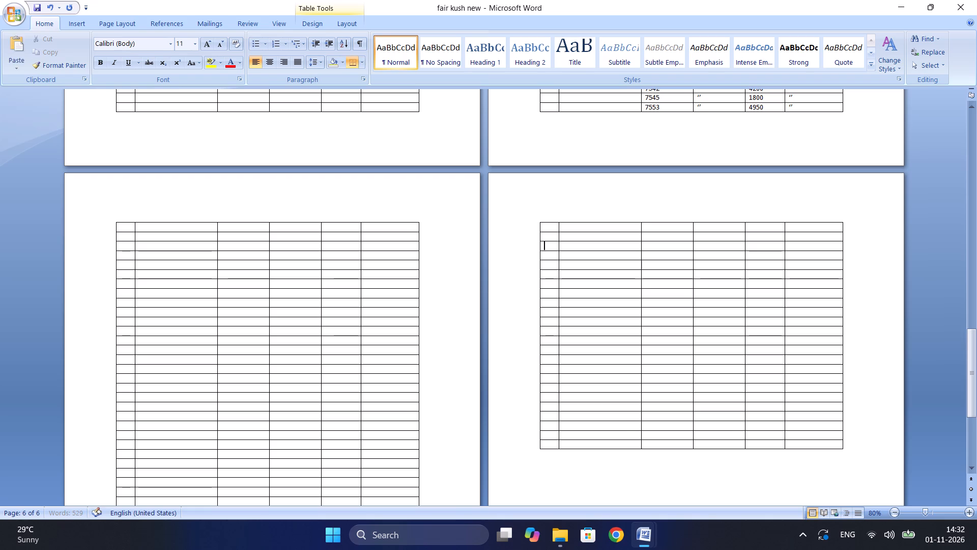
key(Left)
key(Return)
key(Left)
key(Return)
key(Left)
key(Return)
key(Left)
key(Return)
key(Left)
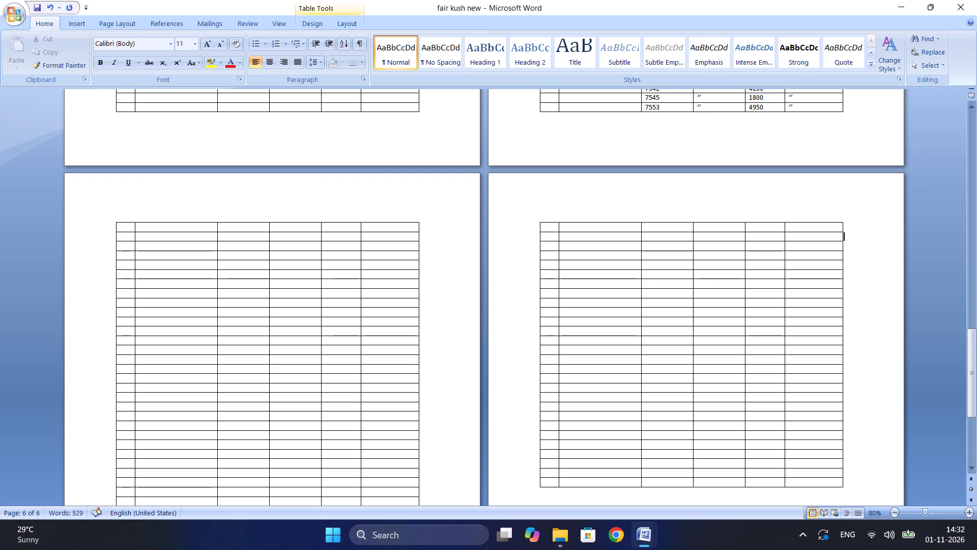
Enter "kush" in the second column of the second row on page 6.
scroll(850, 240, up, 2)
click(587, 236)
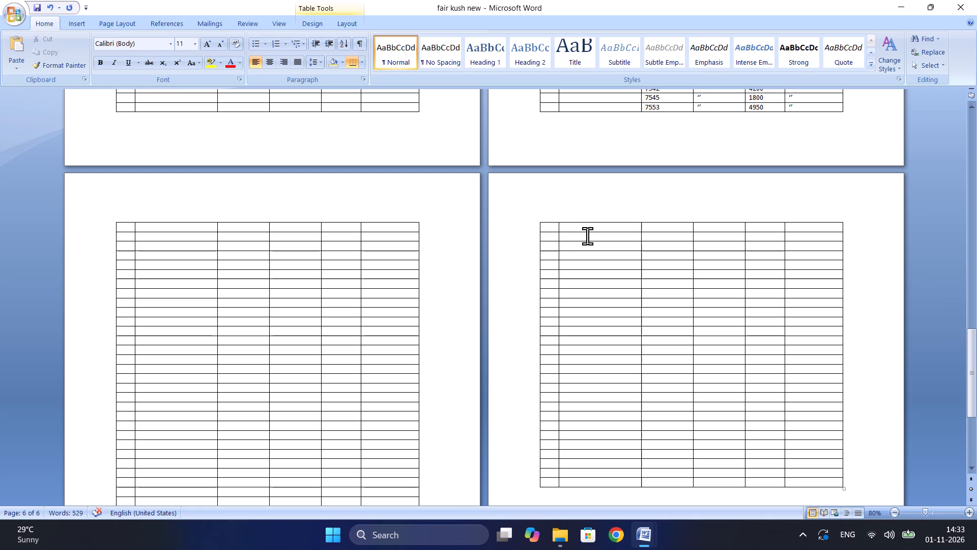
text(ku)
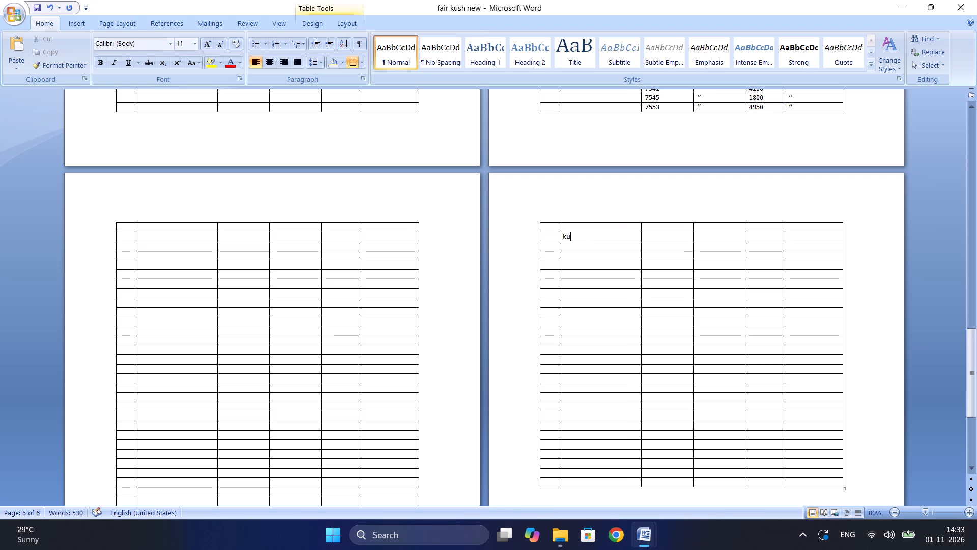
text(sh)
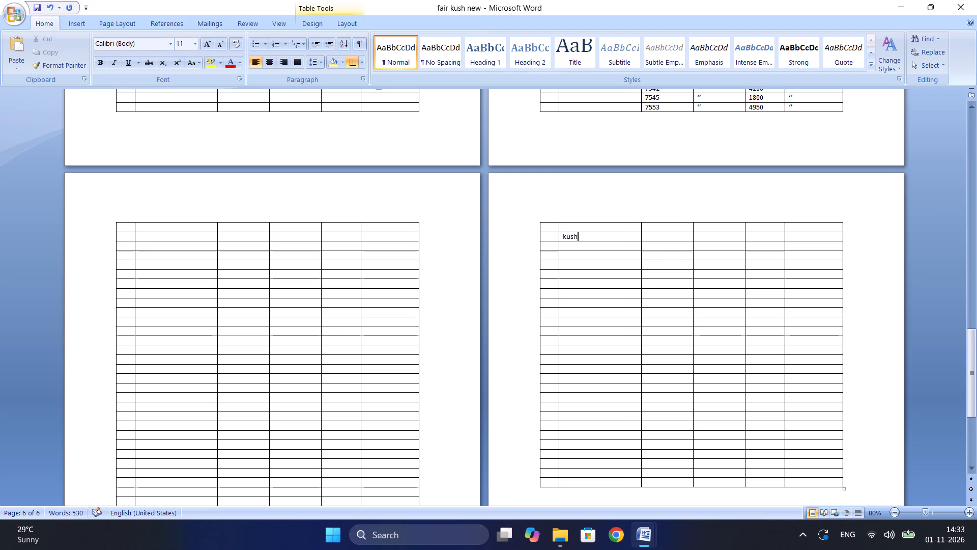
Fill the first row of the page 6 table with the headings sr, bill, date, amount and Dra dt, leaving the second column blank.
click(660, 228)
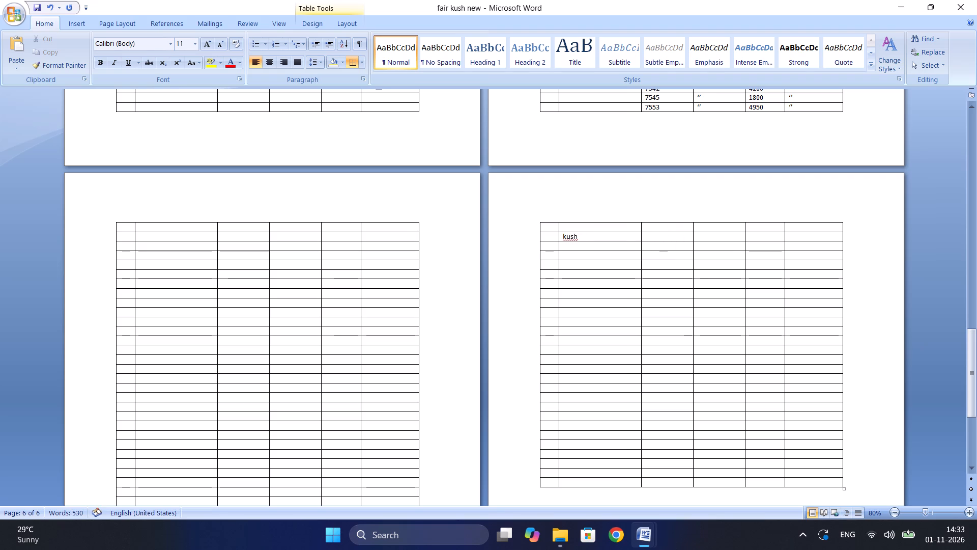
text(bill)
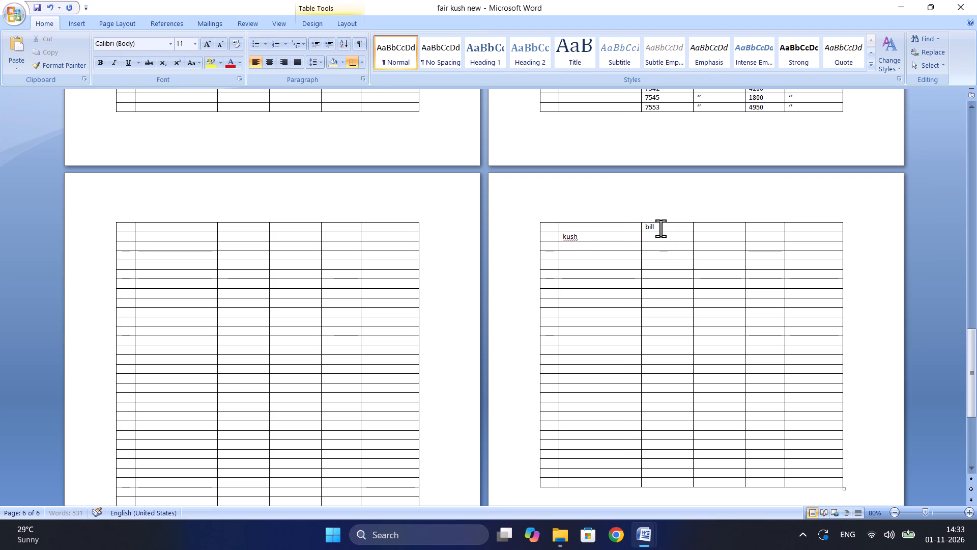
click(715, 228)
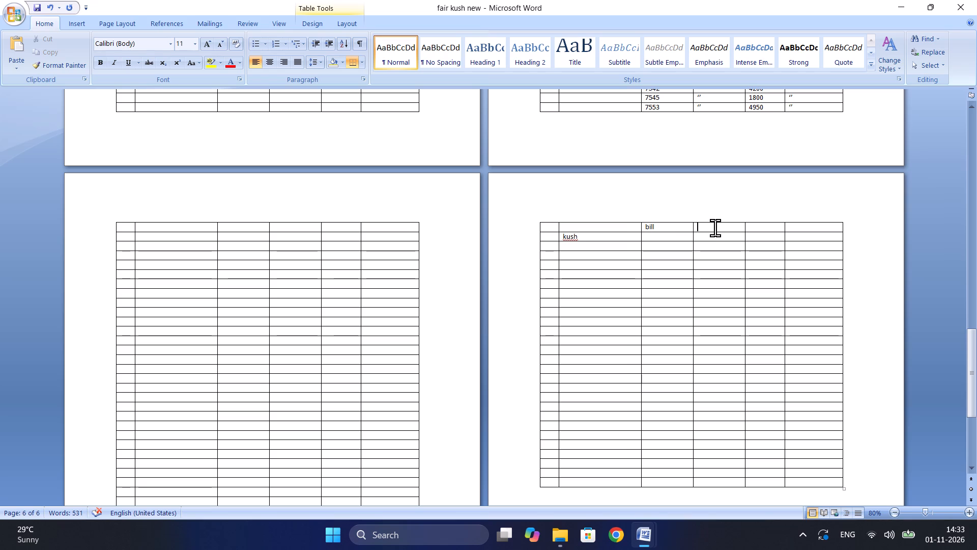
text(date)
click(763, 229)
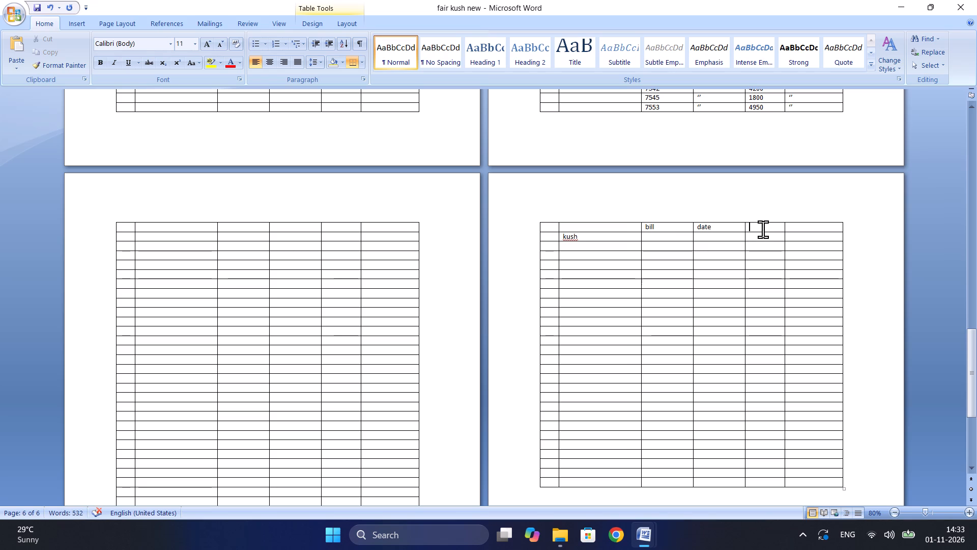
text(amount)
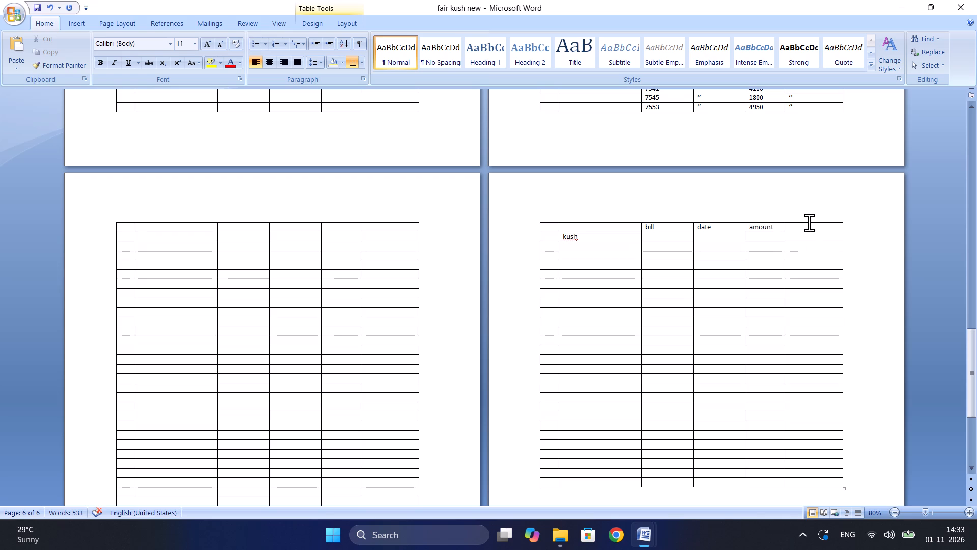
click(808, 225)
text(dra dt)
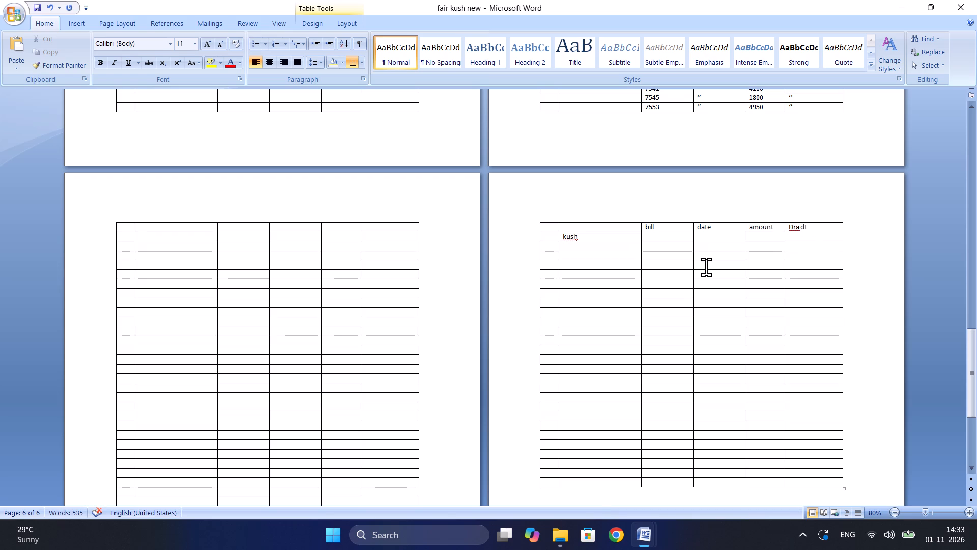
click(544, 226)
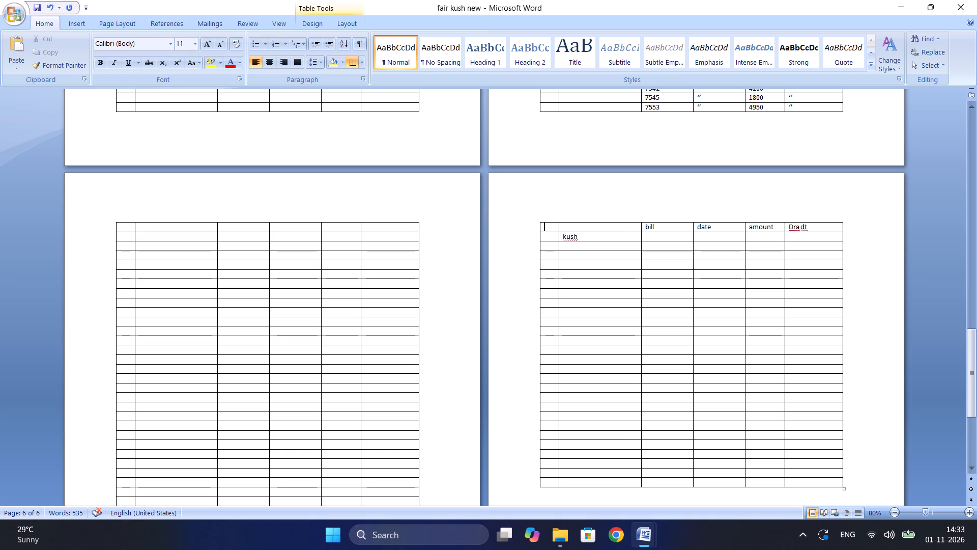
text(sr)
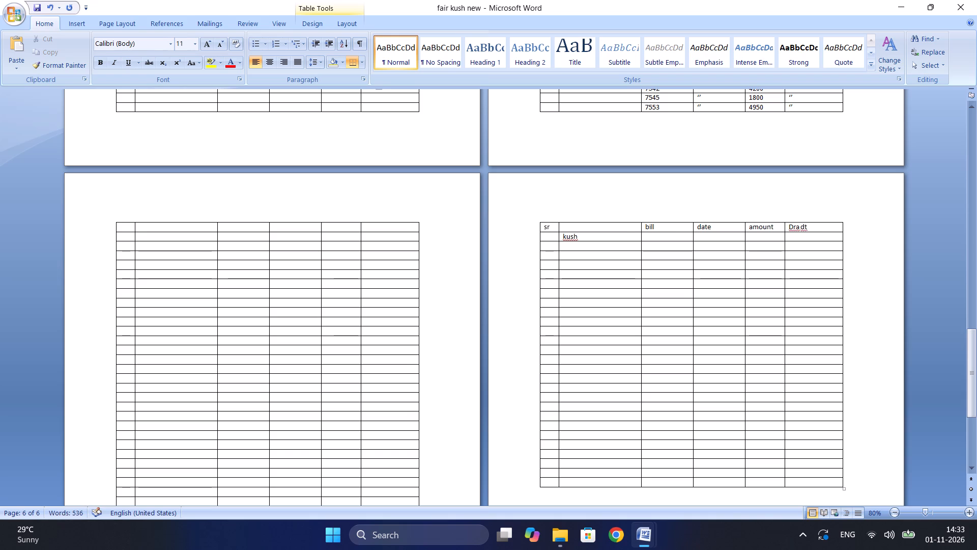
Complete the kush row on page 6 with bill 7554, date 17.03, amount 1920 and Dra dt 28.03.
click(661, 238)
text(7554)
key(Right)
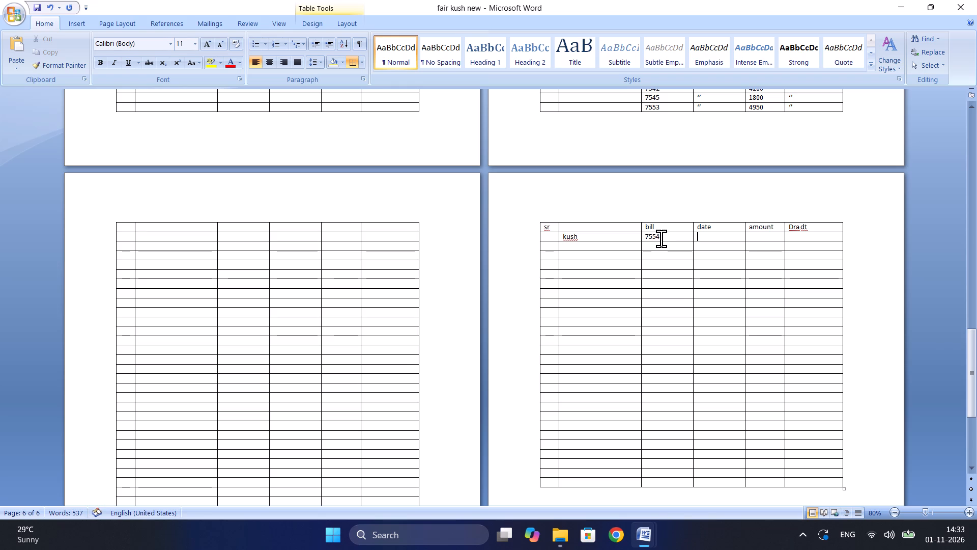
text(17)
text(.03)
key(Right)
text(1920)
key(Right)
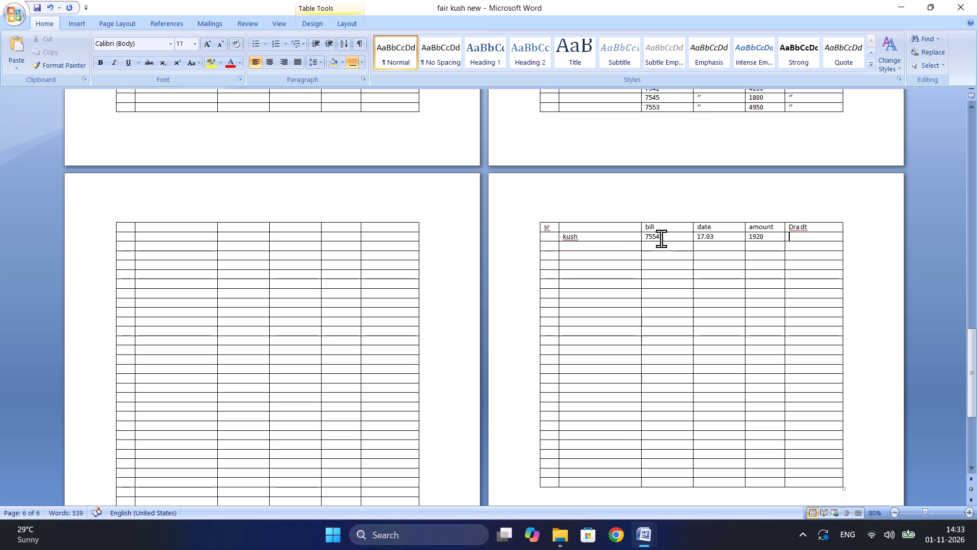
text(28.03)
Fill the row below bill 7554 with bill 7543, amount 3000 and ditto marks ('') for date and Dra dt.
key(Down)
key(Left)
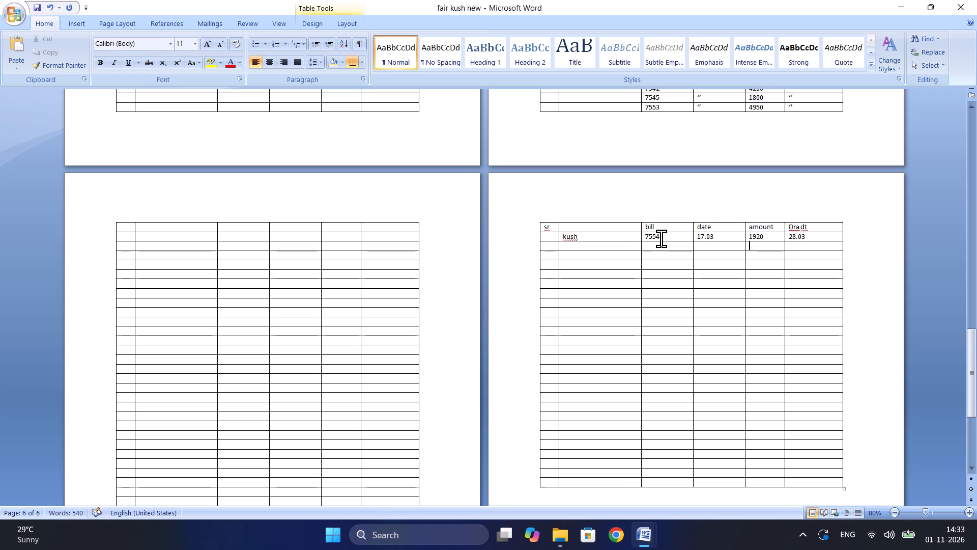
key(Left)
key(Left)
text(7543)
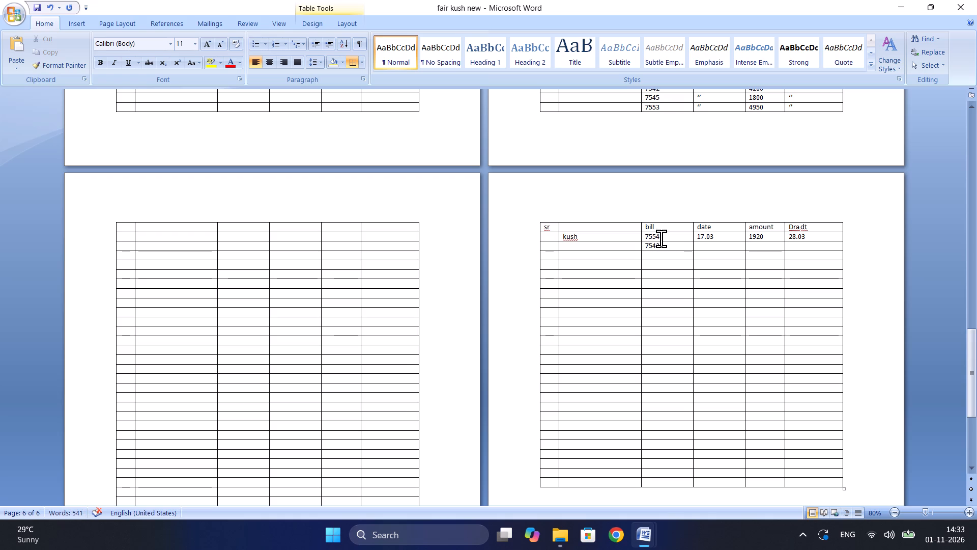
key(Right)
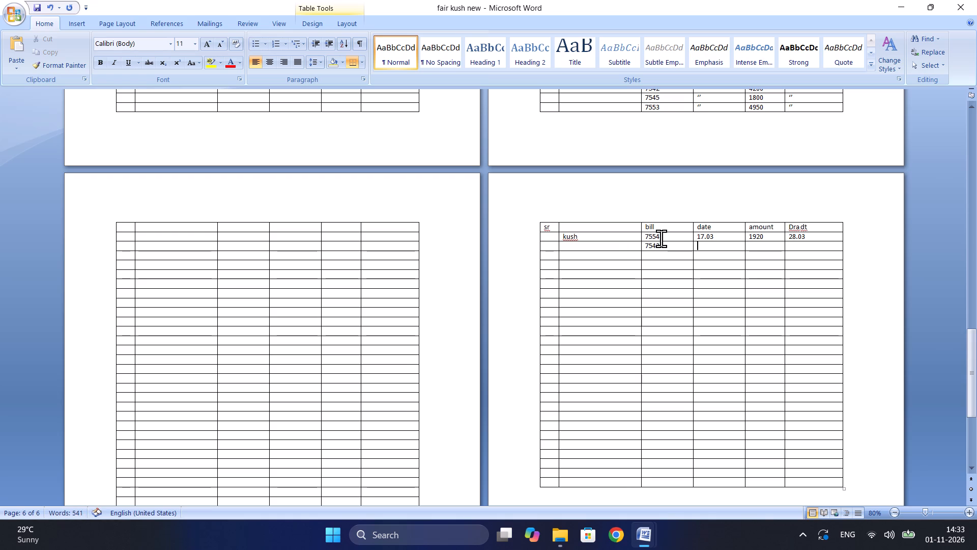
text('')
key(Right)
text(3000)
key(Right)
text('')
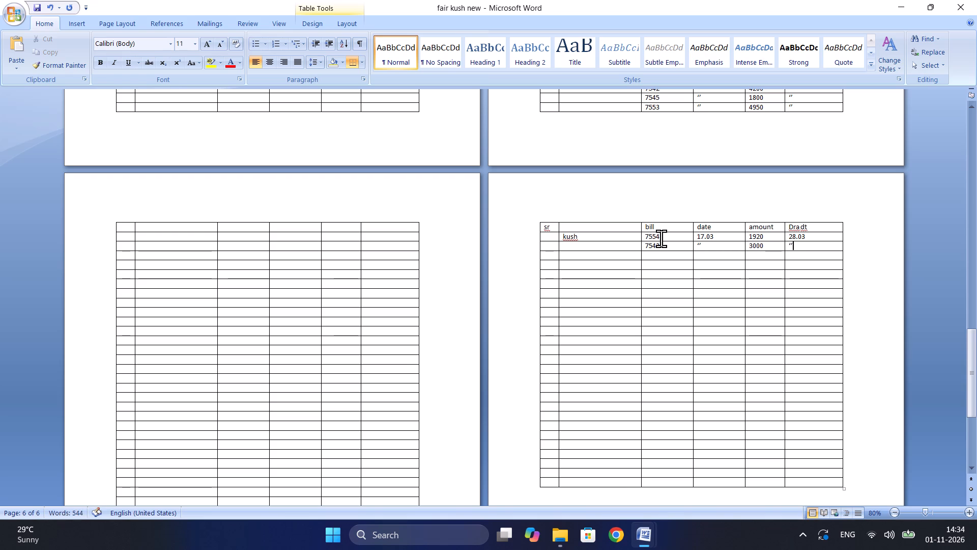
Fill the row below bill 7543 with bill 7581, date 18.03, amount 300 and a ditto mark ('') for Dra dt.
key(Down)
key(Left)
key(Left)
key(Left)
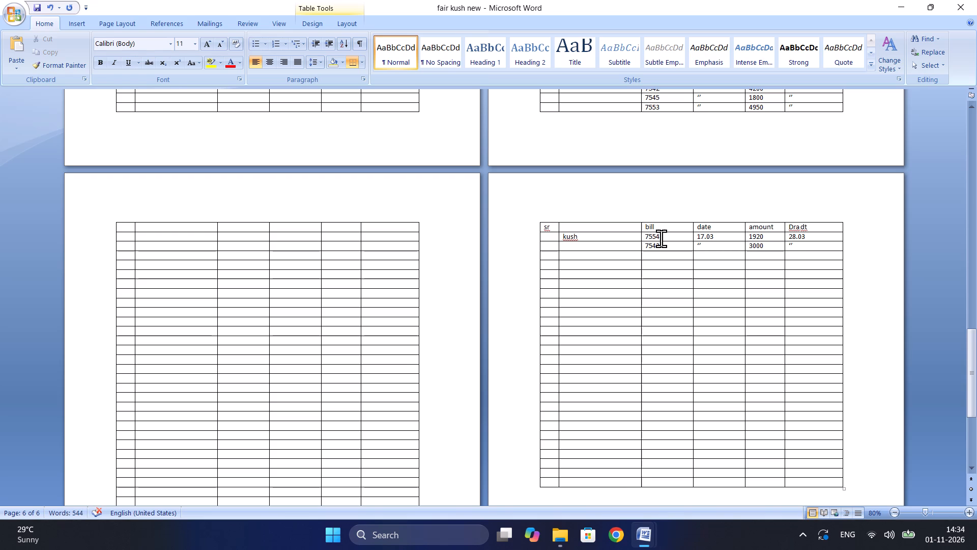
text(758)
key(1)
key(Right)
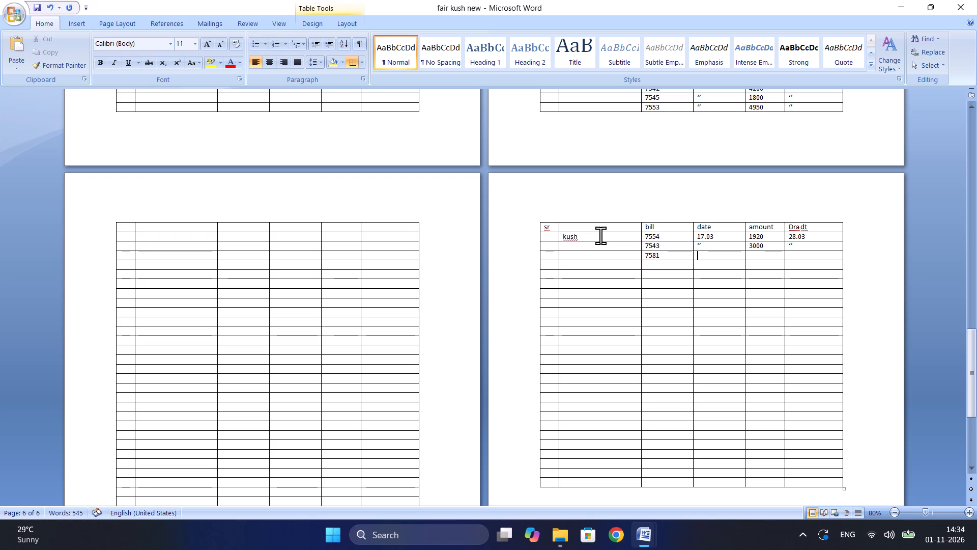
text(18.03)
key(Right)
text(300)
key(Right)
text('')
Fill the row below bill 7581 with bill 7582, amount 3000 and ditto marks ('') for date and Dra dt.
key(Down)
key(Left)
key(Left)
key(Left)
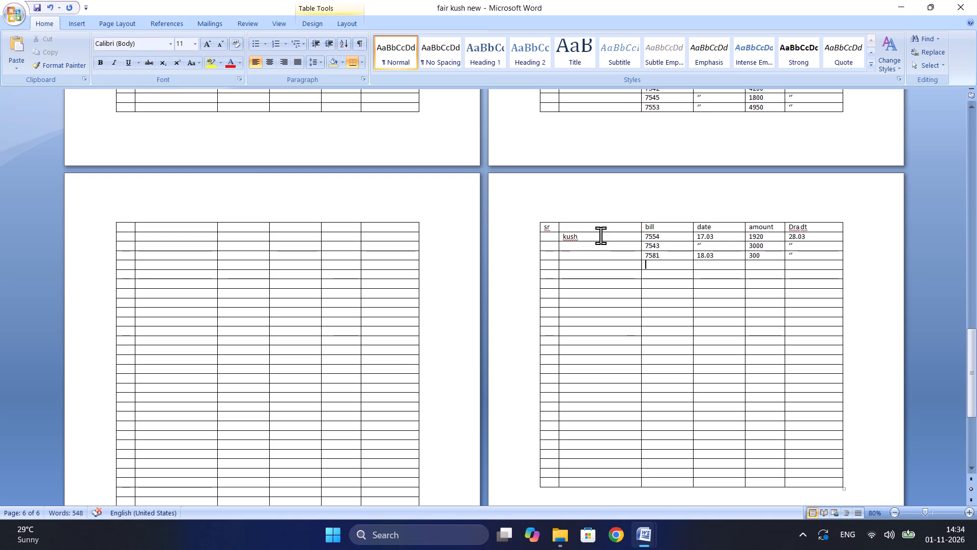
text(7582)
key(Right)
text('')
key(Right)
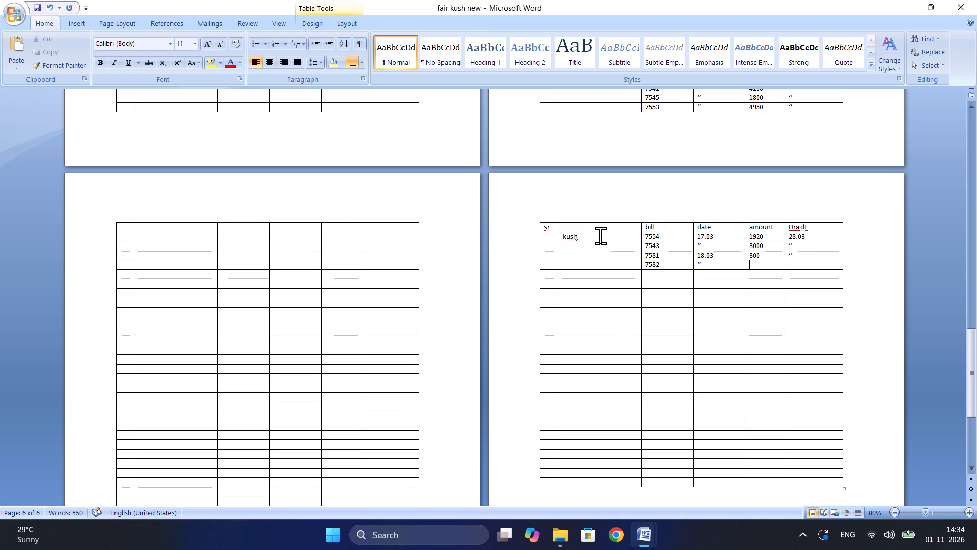
text(3000)
key(Right)
text('')
Fill the row below bill 7582 with bill 7583, amount 980 and ditto marks ('') for date and Dra dt.
key(Down)
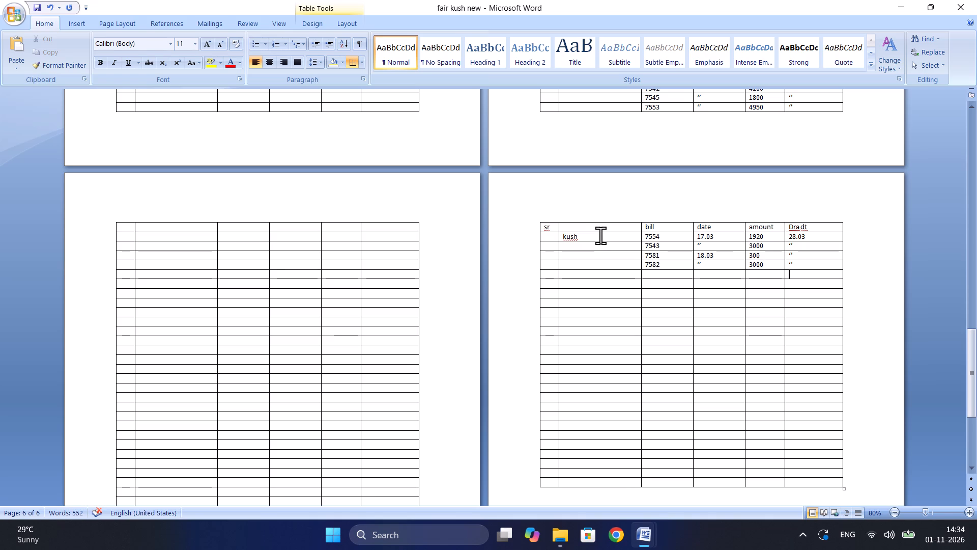
key(Left)
key(Left)
key(Left)
text(7583)
key(Right)
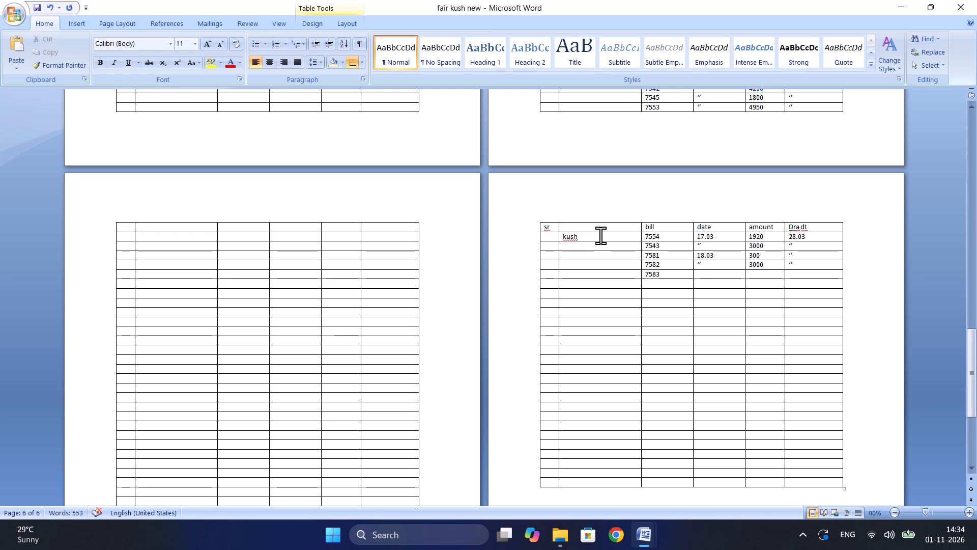
text('')
key(Right)
text(980)
key(Right)
text('')
Fill the row below bill 7583 with bill 7505, date 16.03, amount 1080 and a ditto mark ('') for Dra dt.
key(Down)
key(Left)
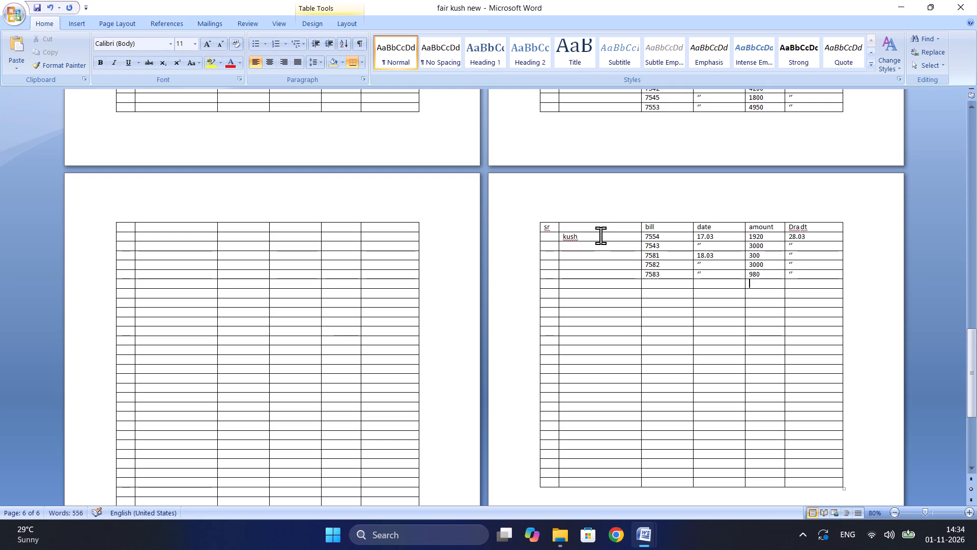
key(Left)
key(Left)
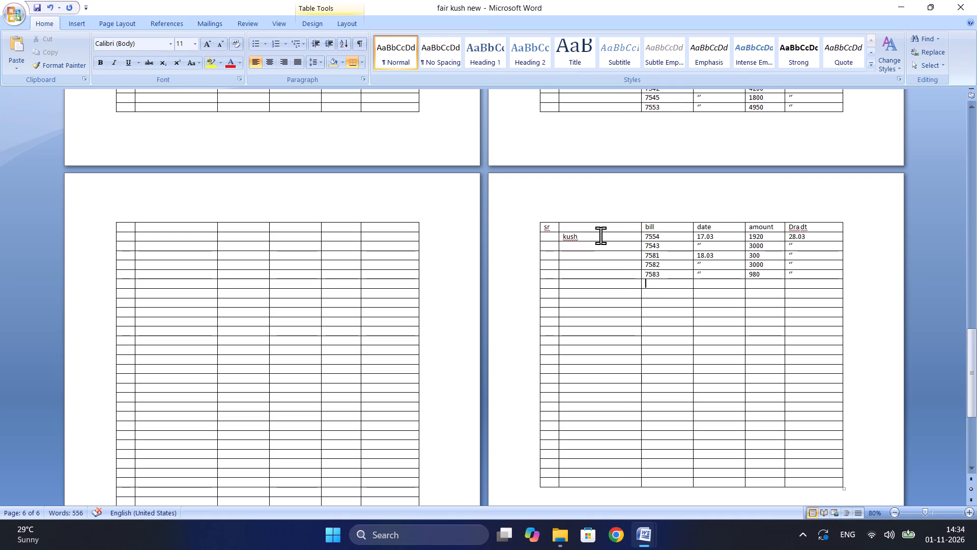
text(7505)
key(Right)
text(16.03)
key(Right)
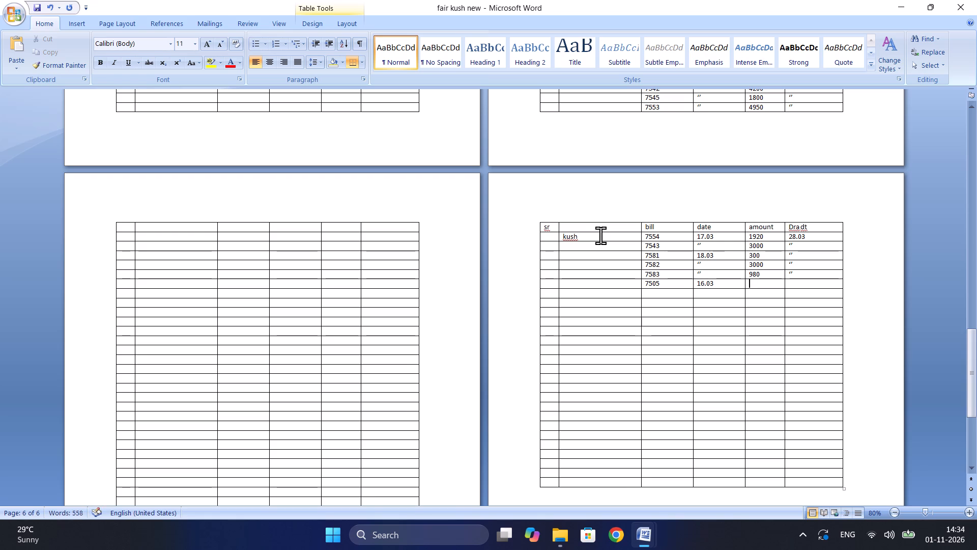
text(1080)
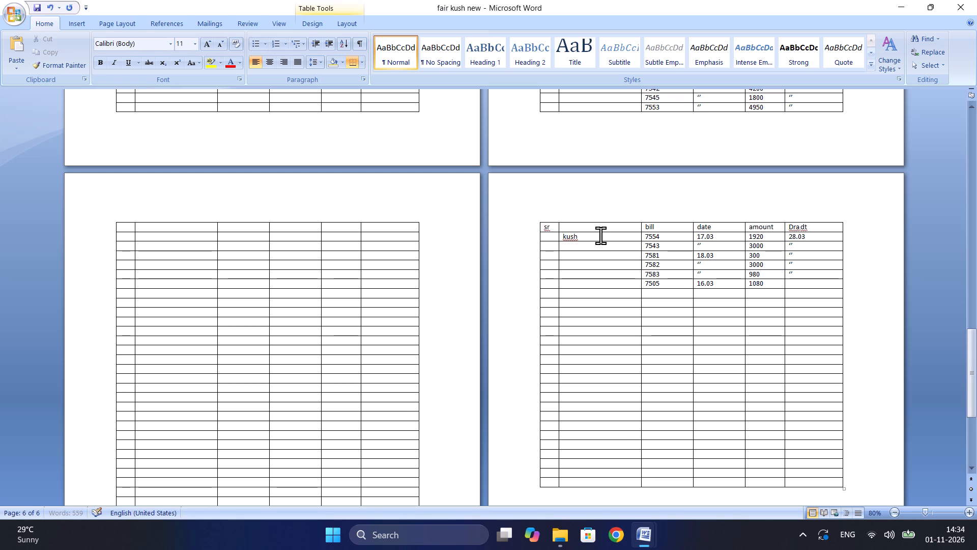
key(Right)
text('')
Fill the row below bill 7505 with bill 7500, amount 4950 and ditto marks ('') for date and Dra dt.
key(Down)
key(Left)
key(Left)
key(Left)
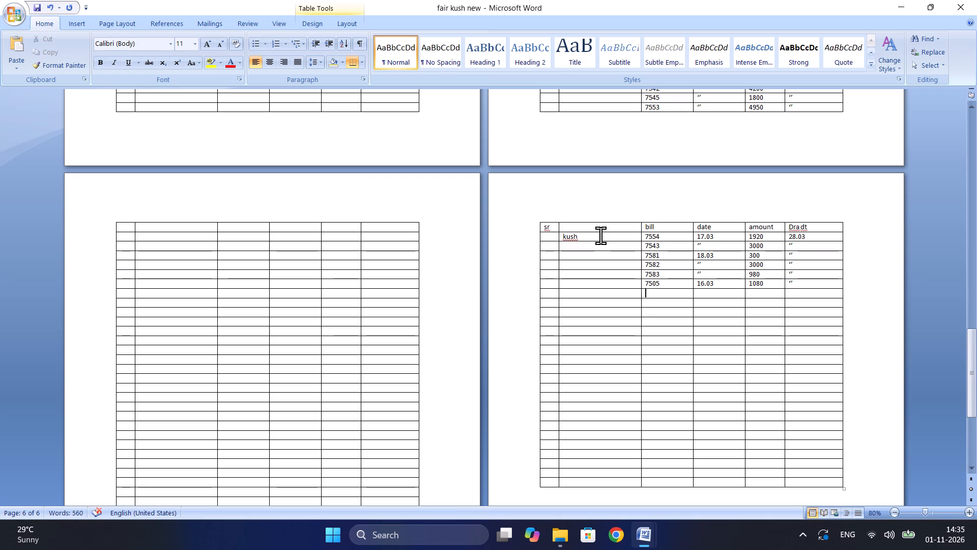
text(7500)
key(Right)
text('')
key(Right)
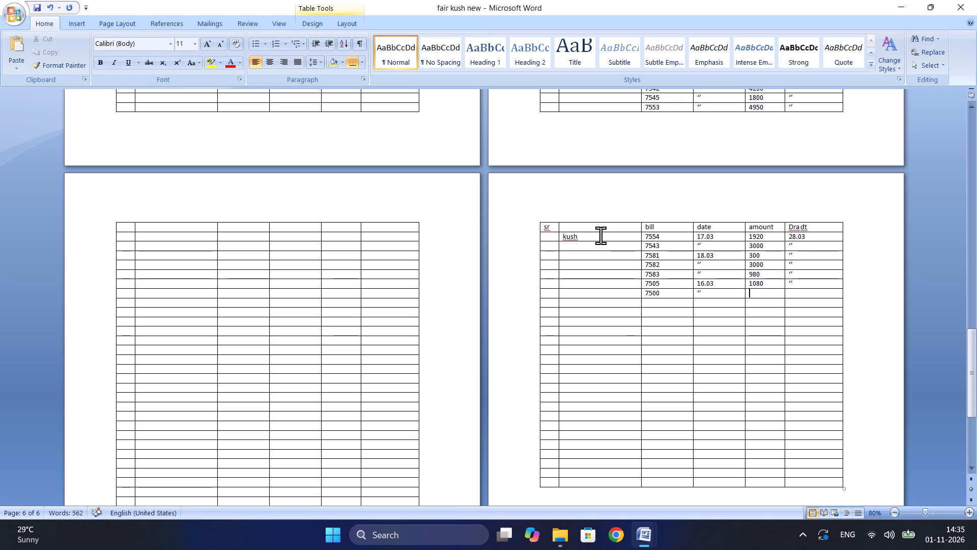
text(4950)
key(Right)
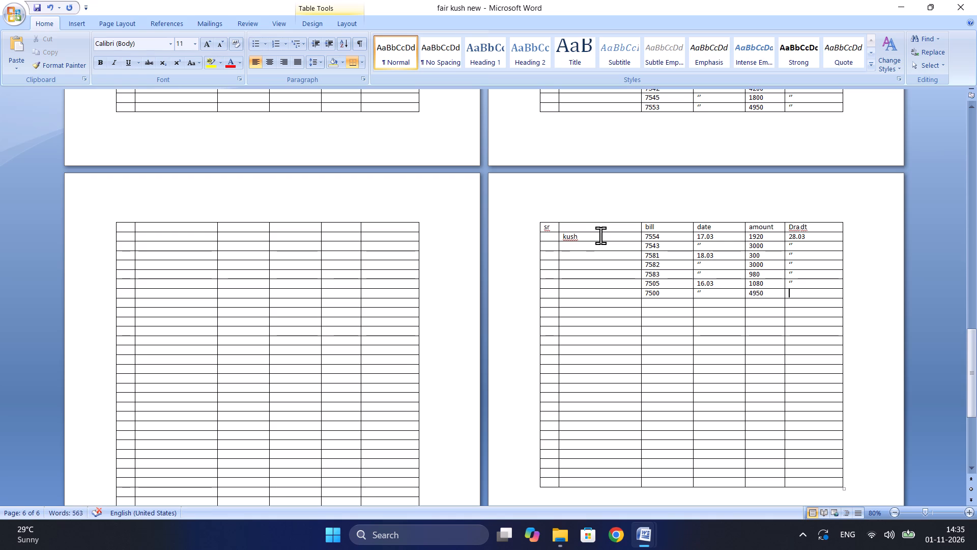
text('')
Fill the row below bill 7500 with bill 7502, amount 2500 and ditto marks ('') for date and Dra dt.
key(Down)
key(Left)
key(Left)
key(Left)
text(7502)
key(Right)
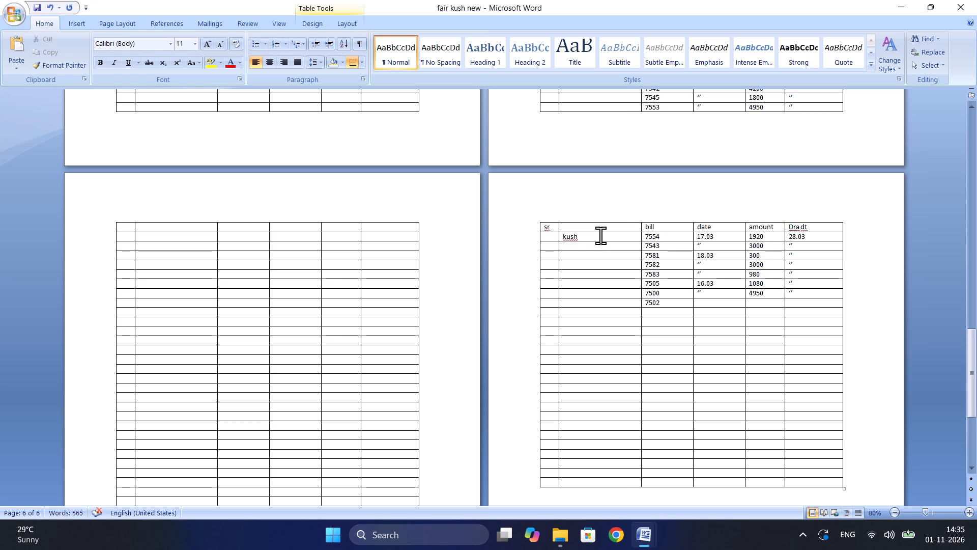
scroll(600, 235, up, 2)
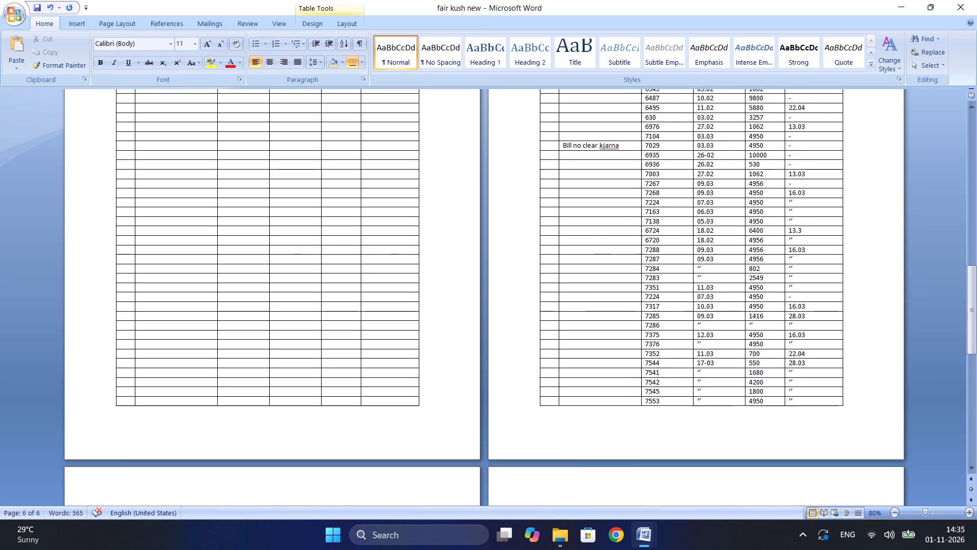
scroll(600, 235, up, 1)
scroll(600, 235, down, 4)
scroll(600, 235, up, 1)
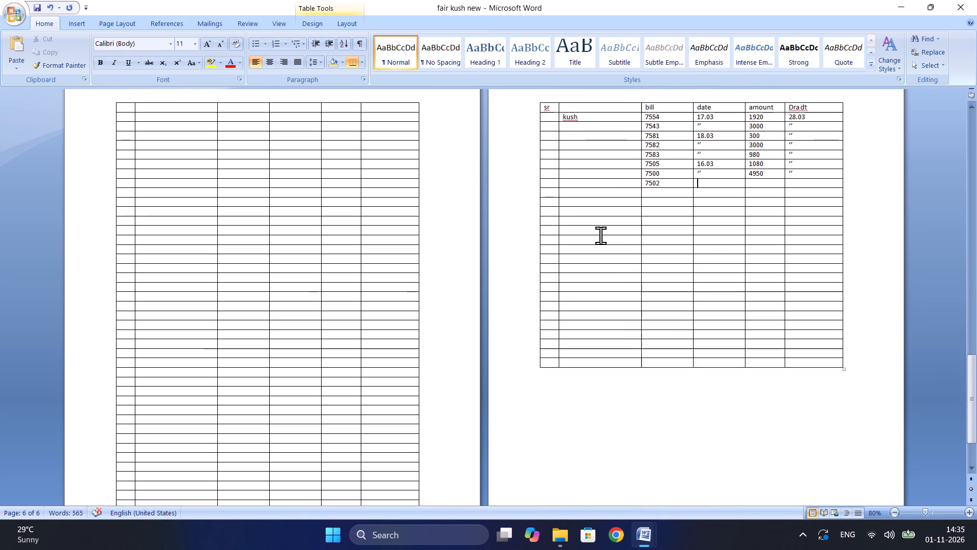
scroll(600, 235, up, 1)
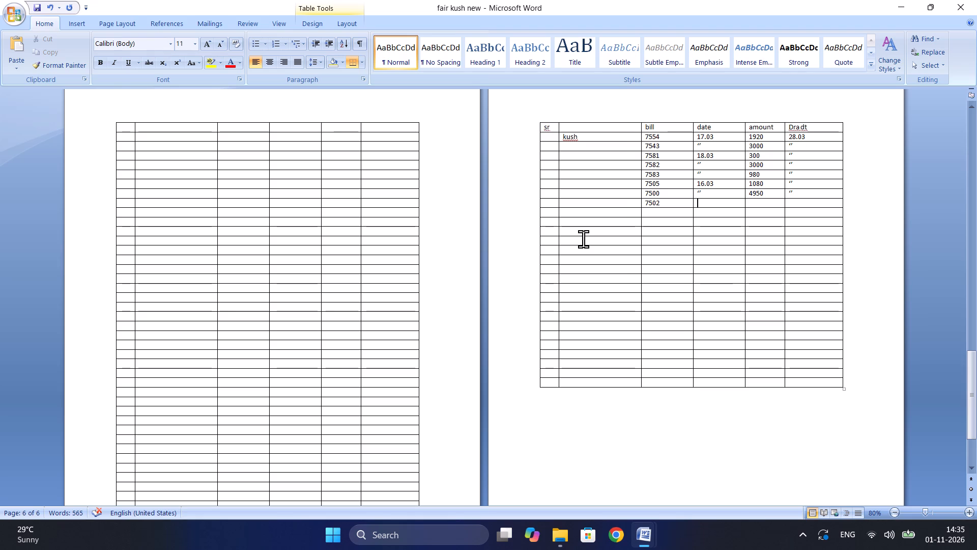
text('')
key(Right)
text(2500)
key(Right)
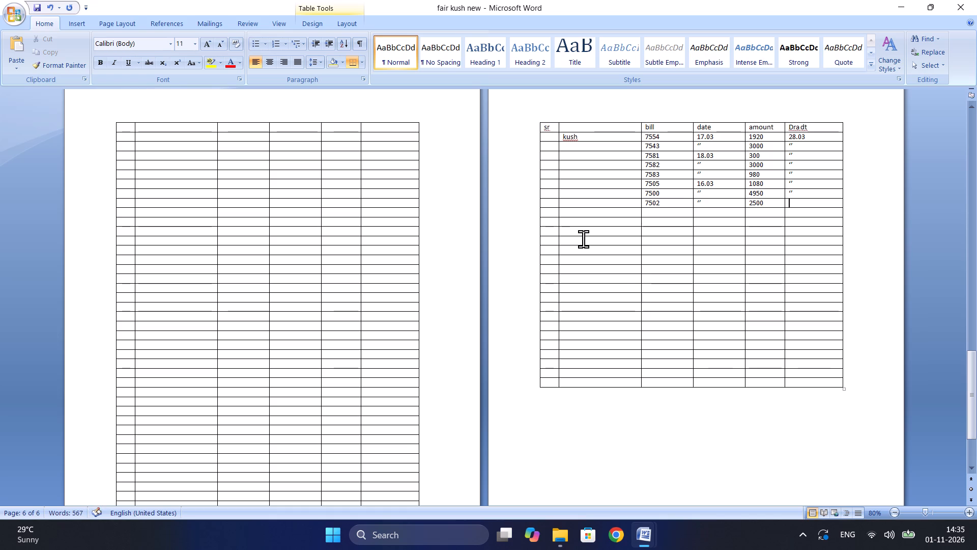
text('')
key(Down)
key(Left)
key(Left)
key(Left)
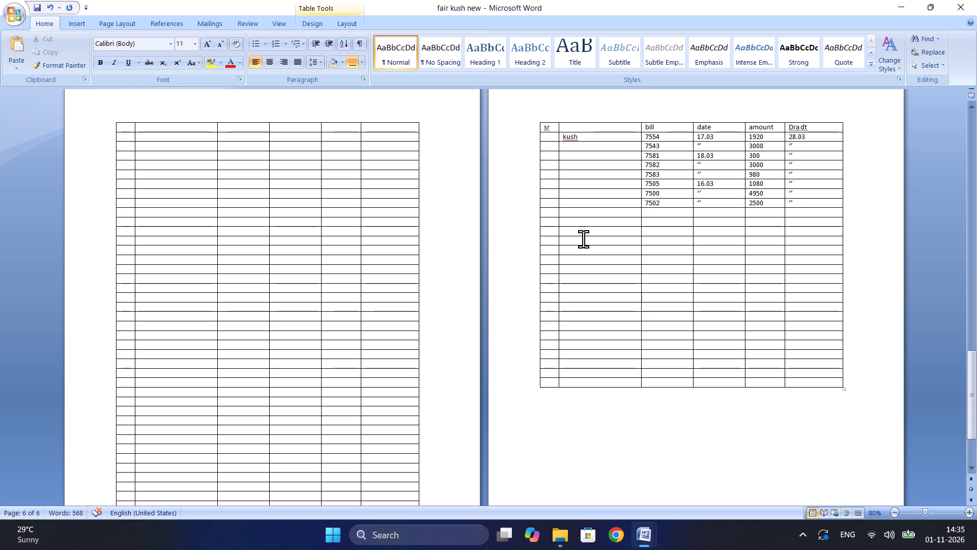
Add "noted" after the ditto mark beside bill 8319 in the FAIR table on page 1.
scroll(583, 239, up, 7)
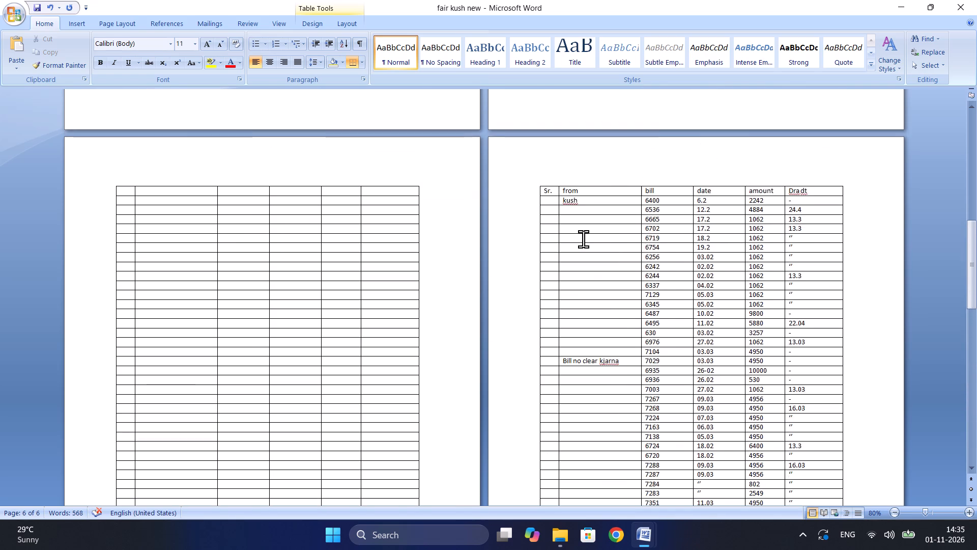
scroll(583, 239, up, 2)
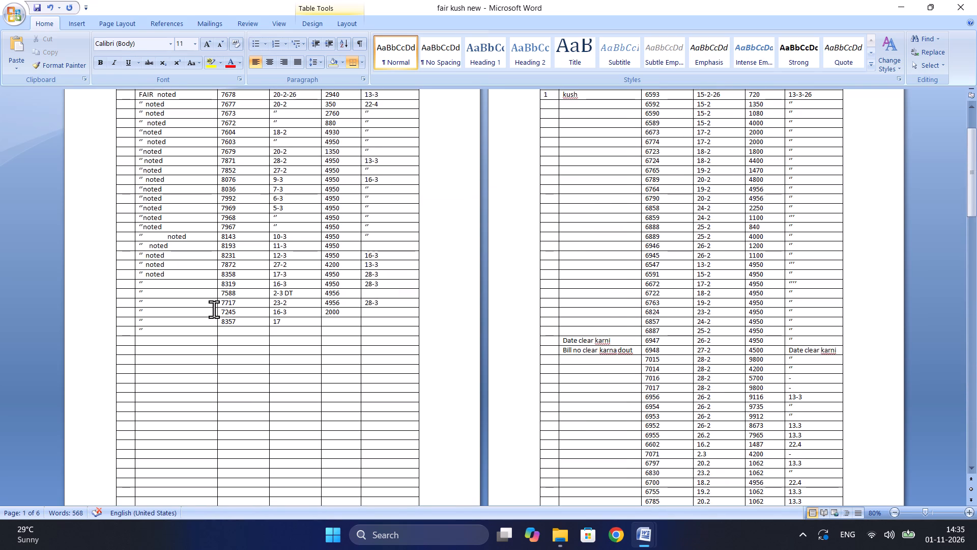
click(164, 284)
key(space)
key(space)
text(noted)
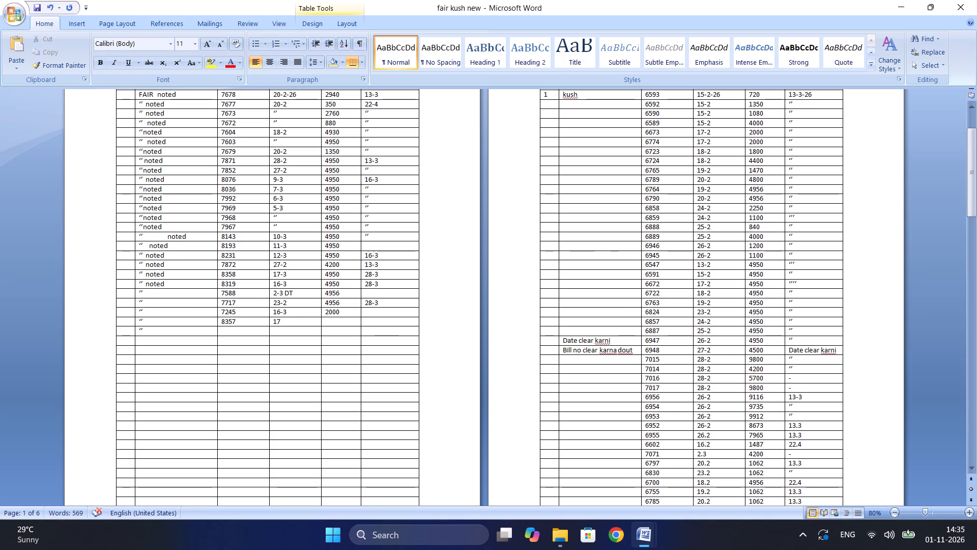
Fill the row below bill 7502 in the page 6 kush table with bill 7506, amount 4000 and ditto marks ('') for date and Dra dt.
scroll(581, 369, down, 4)
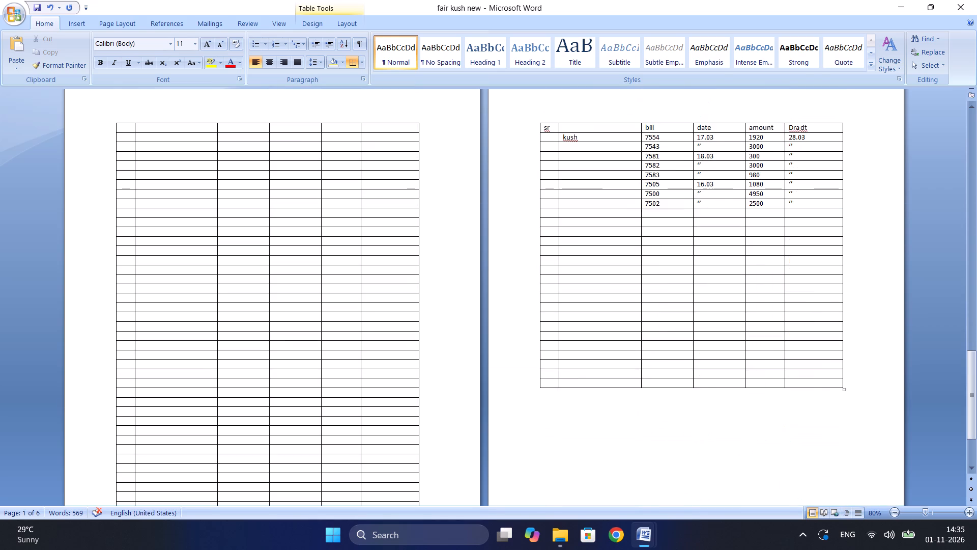
right_click(581, 369)
click(769, 246)
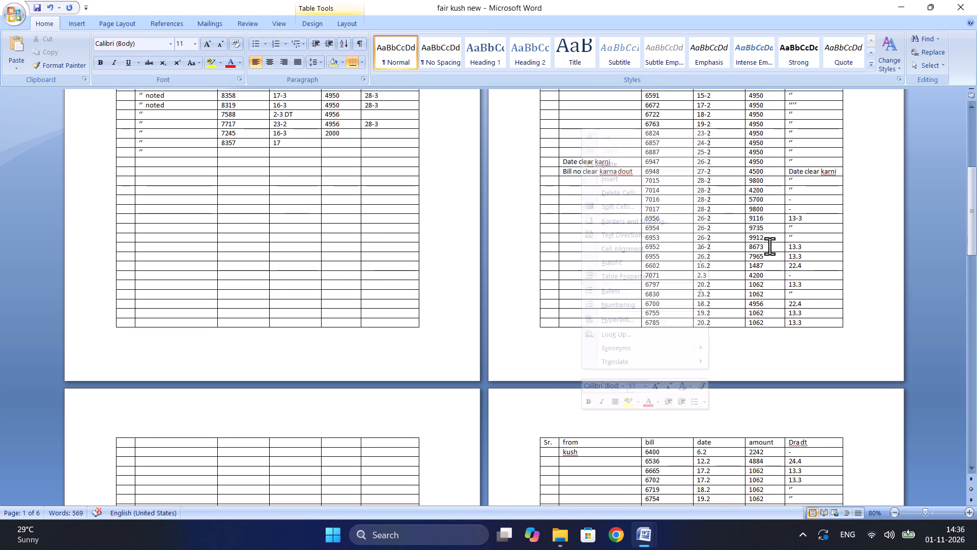
scroll(770, 305, down, 6)
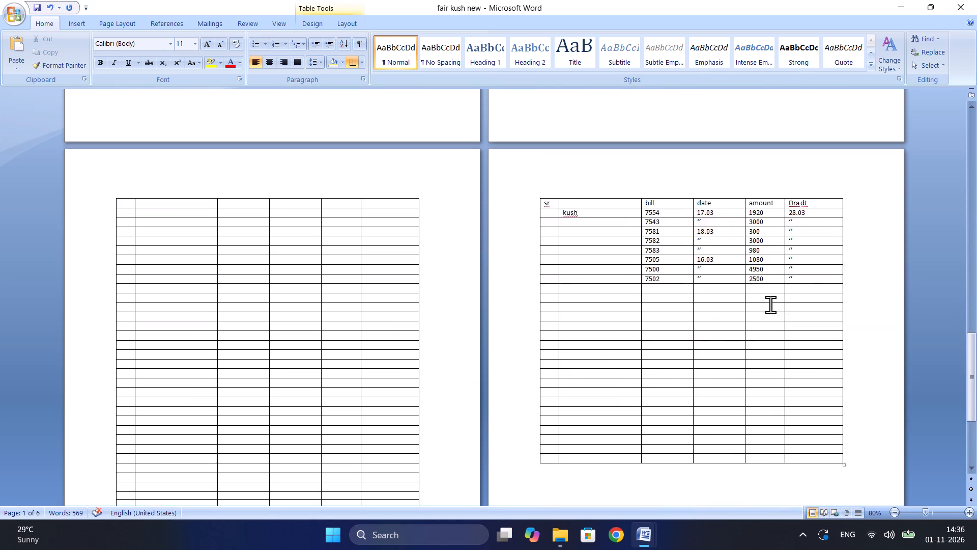
scroll(770, 305, down, 1)
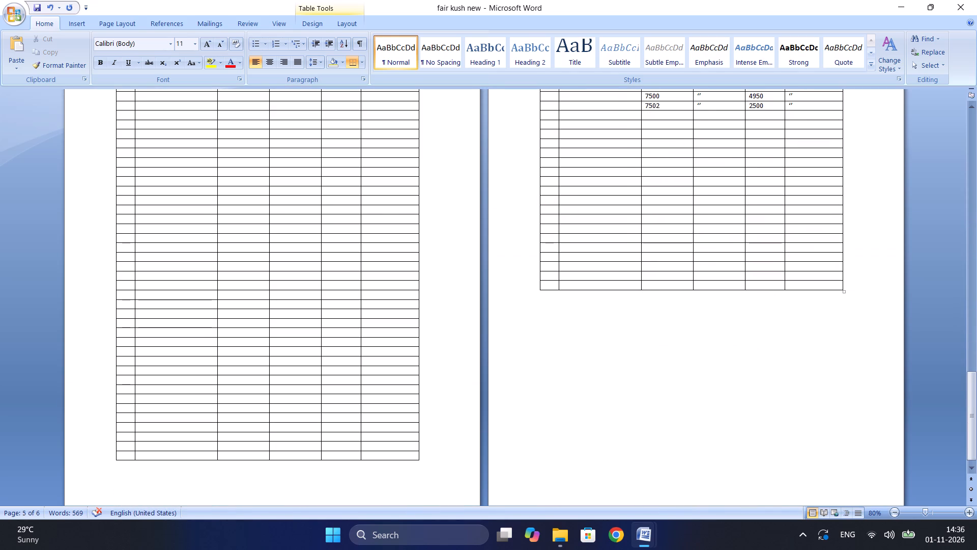
click(657, 112)
click(657, 114)
text(7506)
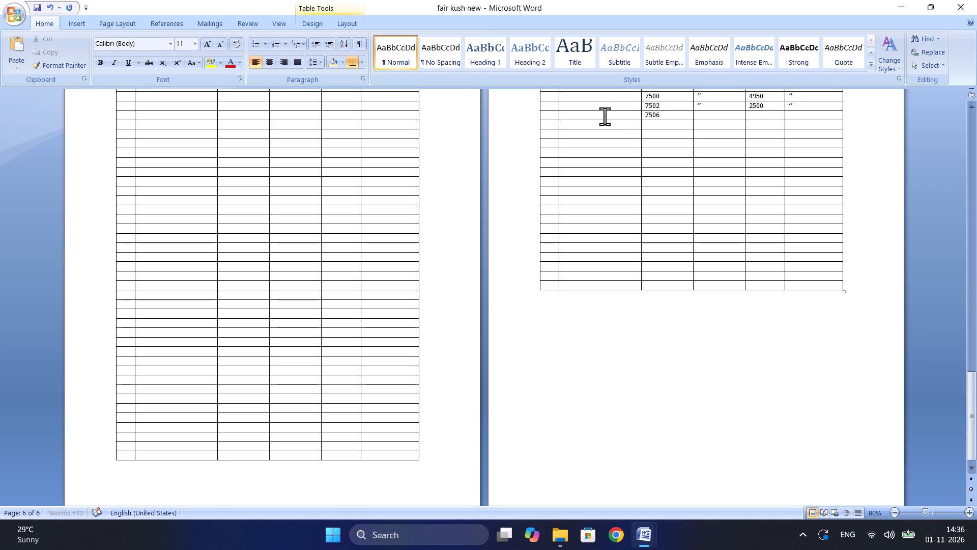
key(Right)
scroll(605, 116, up, 1)
text('')
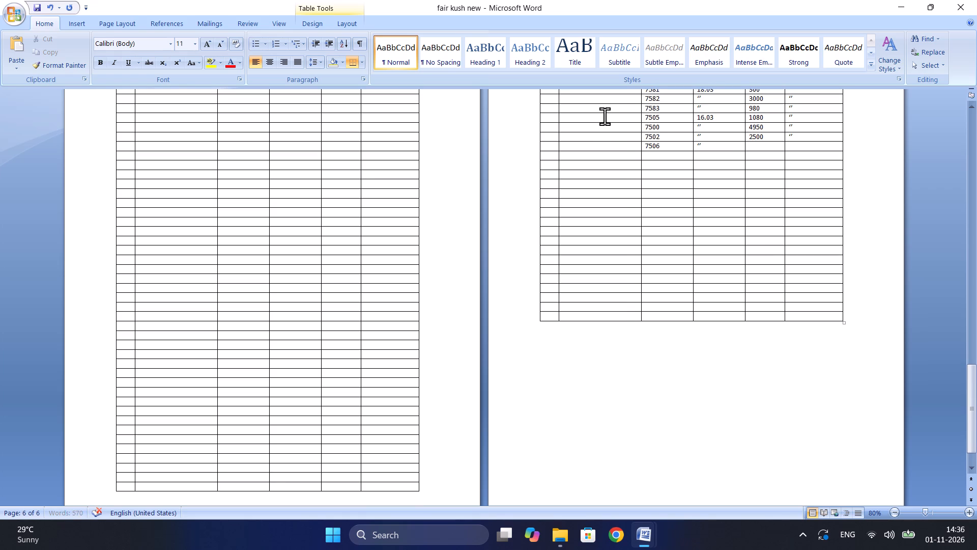
key(Right)
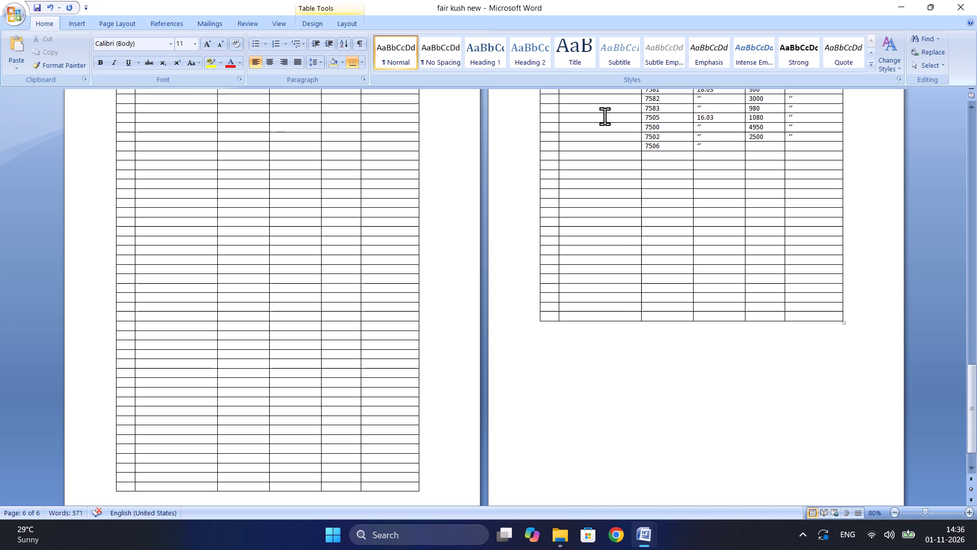
text(4000)
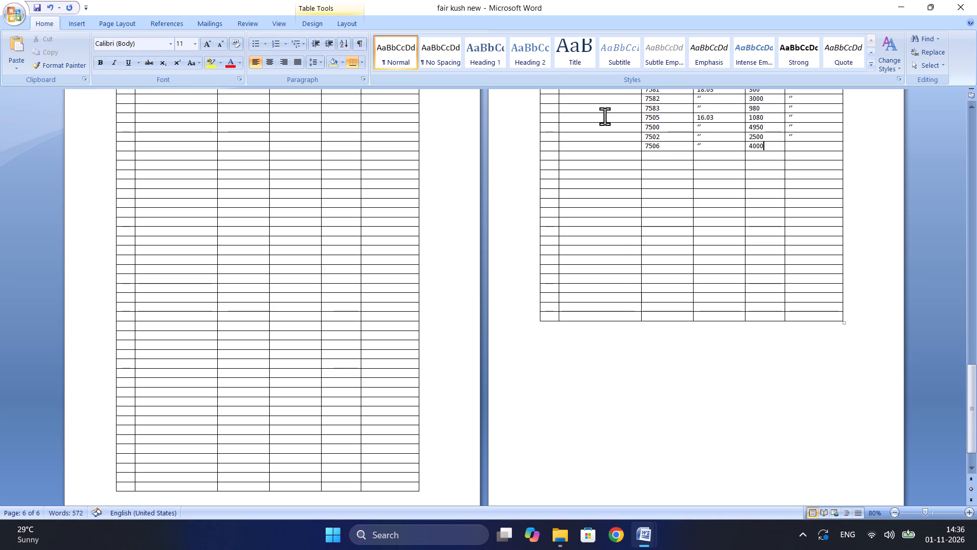
key(Right)
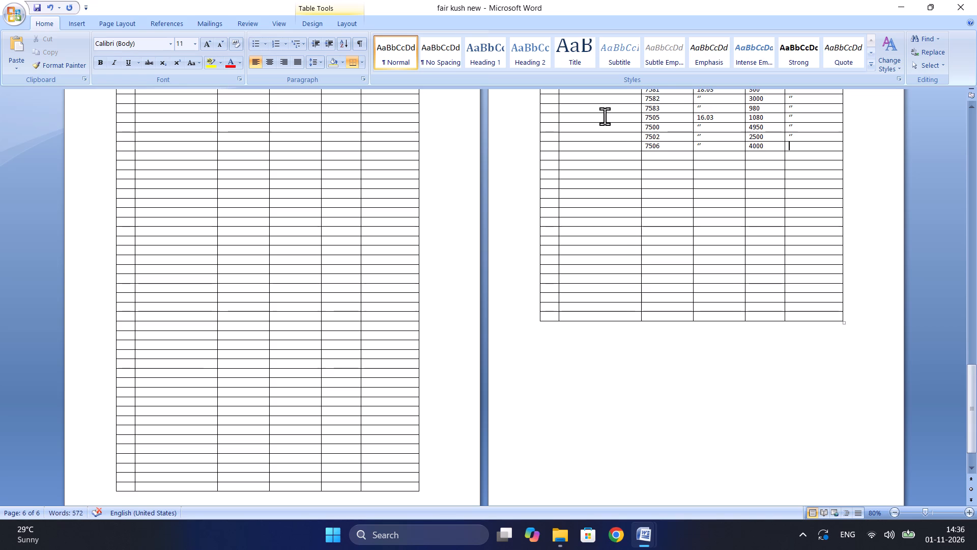
text('')
Fill the row below bill 7506 with bill 7504, amount 1500 and ditto marks ('') for date and Dra dt.
scroll(605, 126, up, 1)
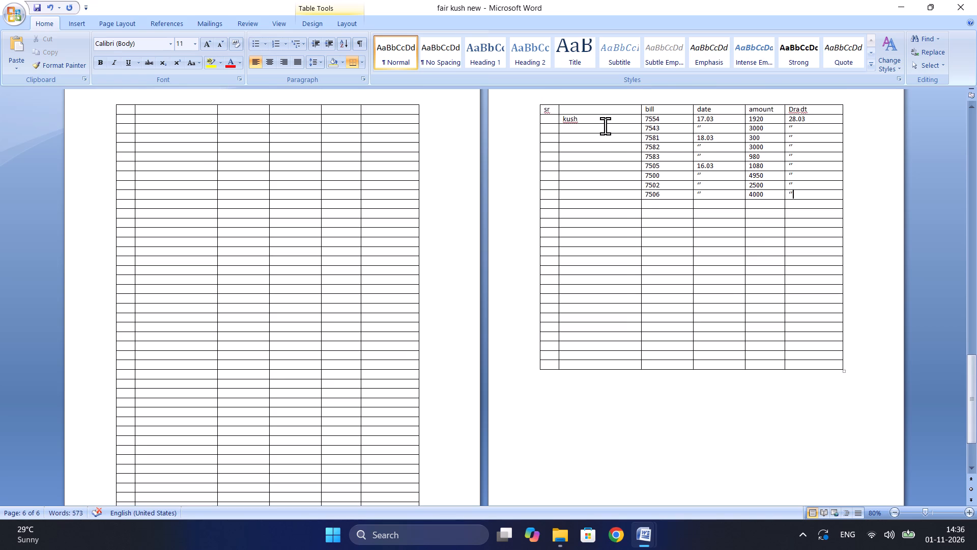
key(Down)
key(Left)
key(Left)
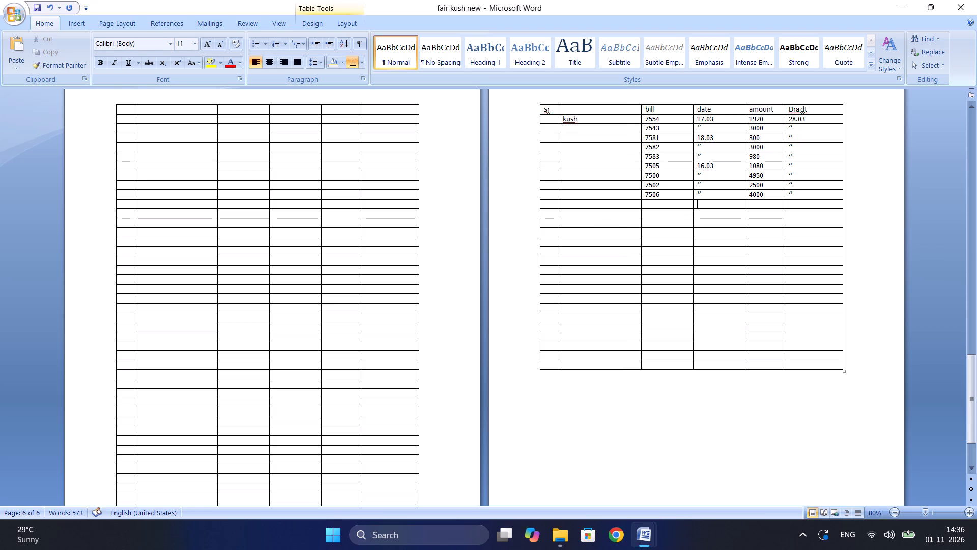
key(Left)
text(7504)
key(Right)
text('')
key(Right)
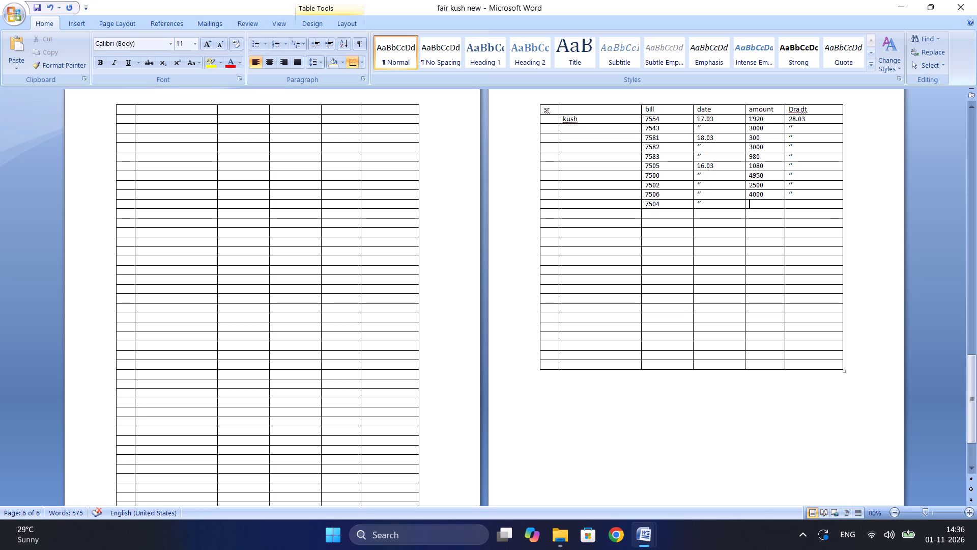
text(1500)
key(Right)
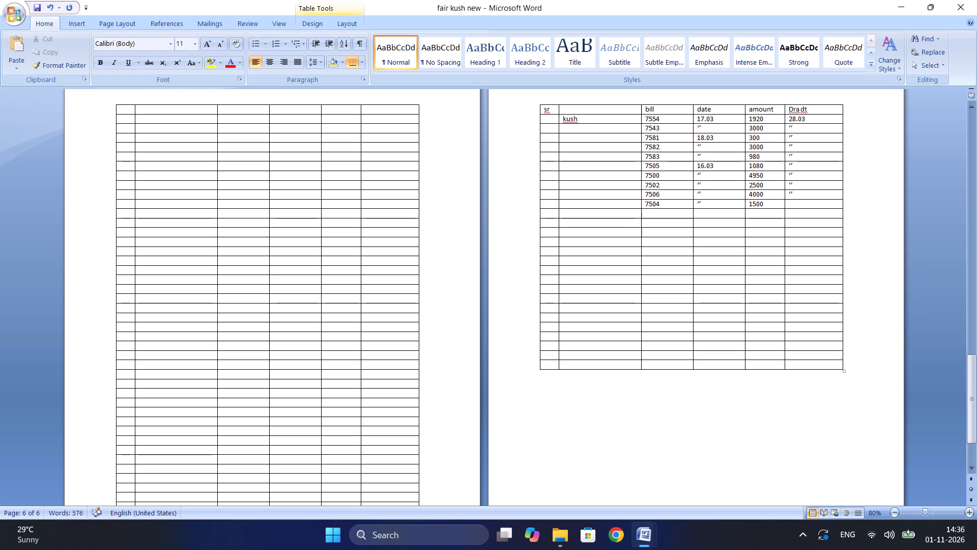
text('')
key(Down)
key(Left)
key(Left)
key(Left)
Fill the row below bill 7504 in the page 6 kush table with bill 7592, date 18.03, amount 755 and Dra dt 27.04.
text(7592)
key(Right)
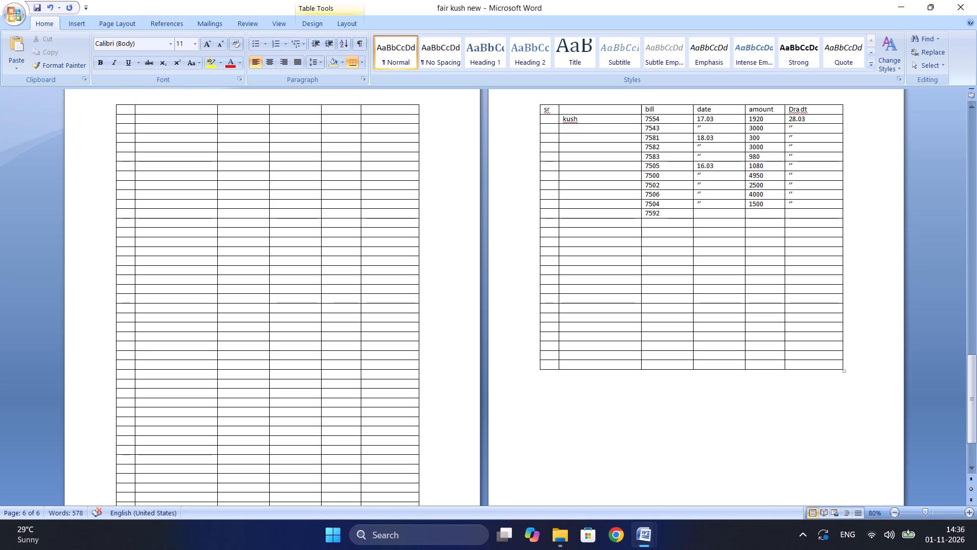
text(18)
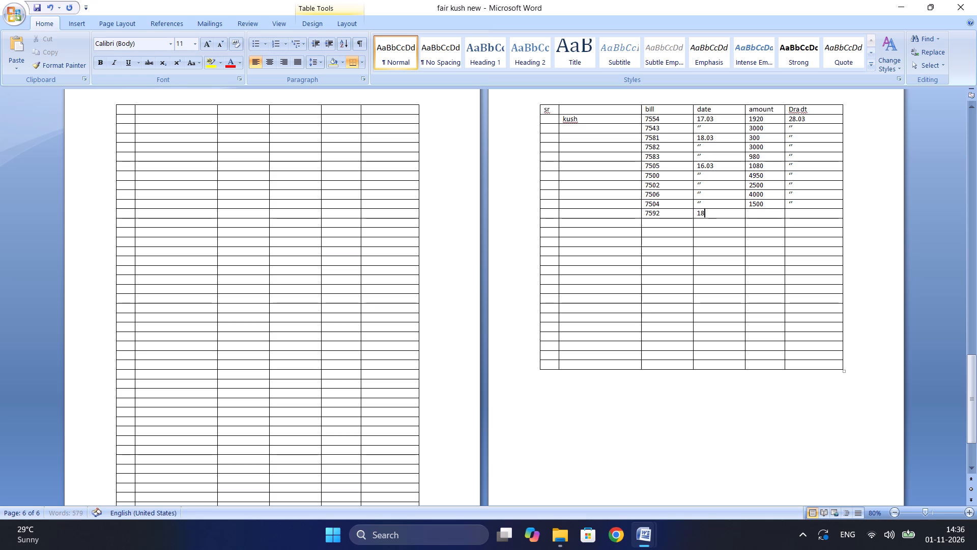
text(.03)
key(Right)
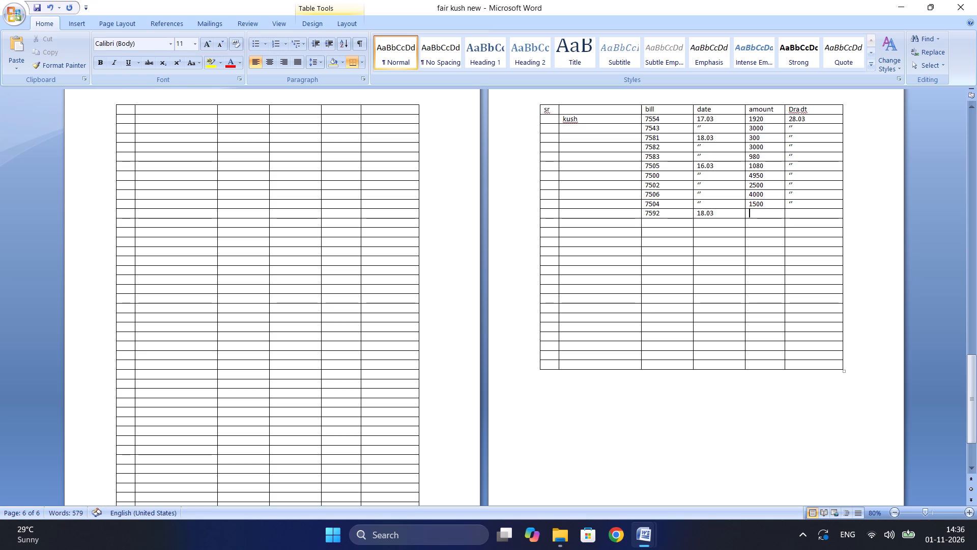
text(755)
key(Right)
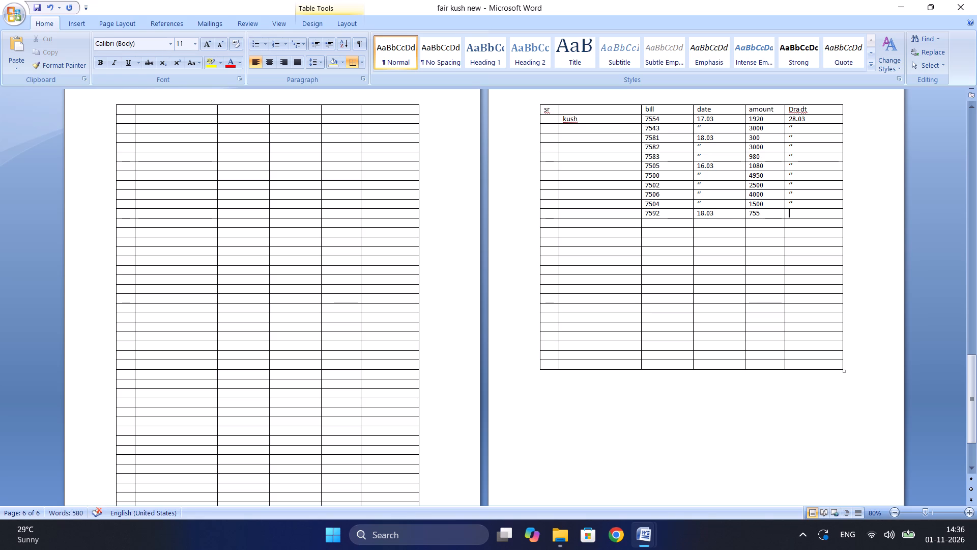
text(27)
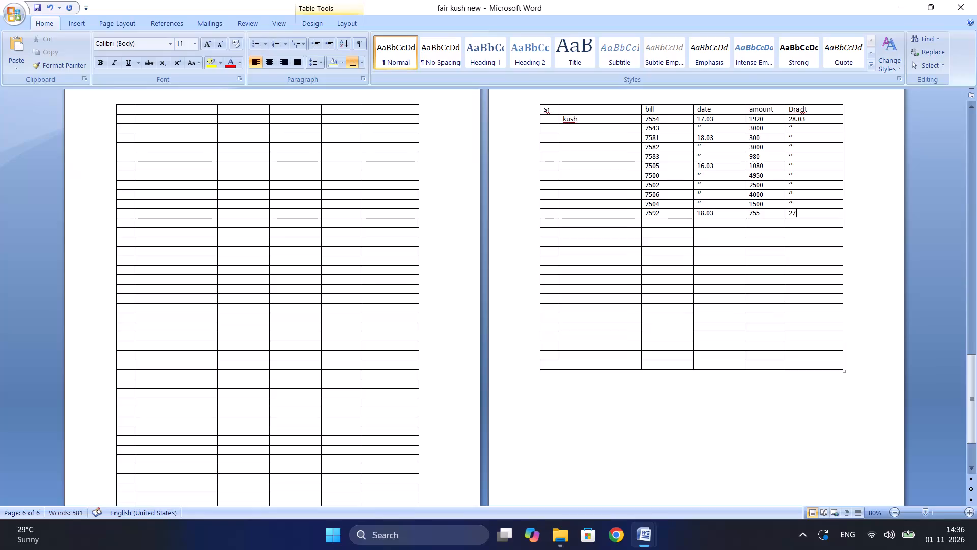
text(.04)
key(Down)
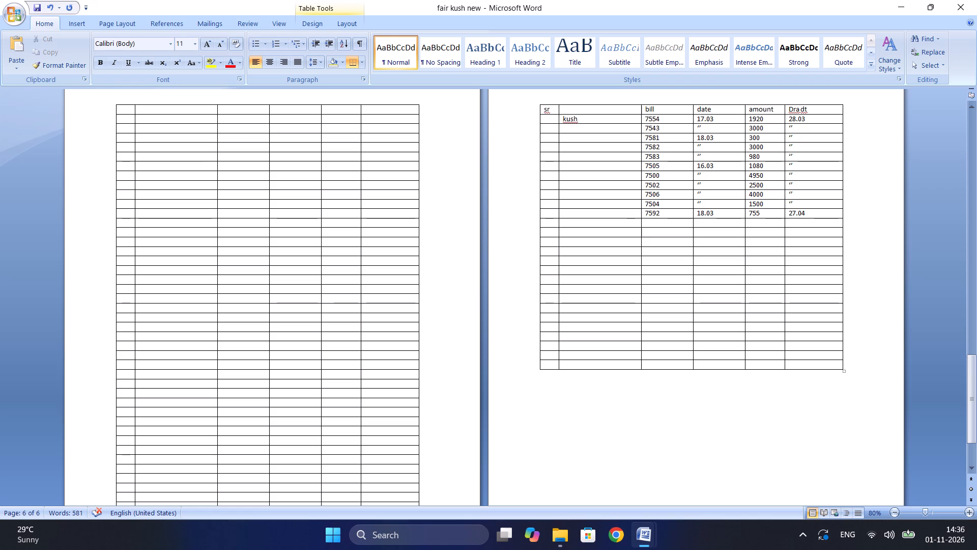
key(Left)
key(Left)
key(Left)
Add "noted" after the ditto marks beside bills 7588 and 7717 in the FAIR table on page 1.
scroll(593, 208, up, 7)
scroll(438, 107, up, 1)
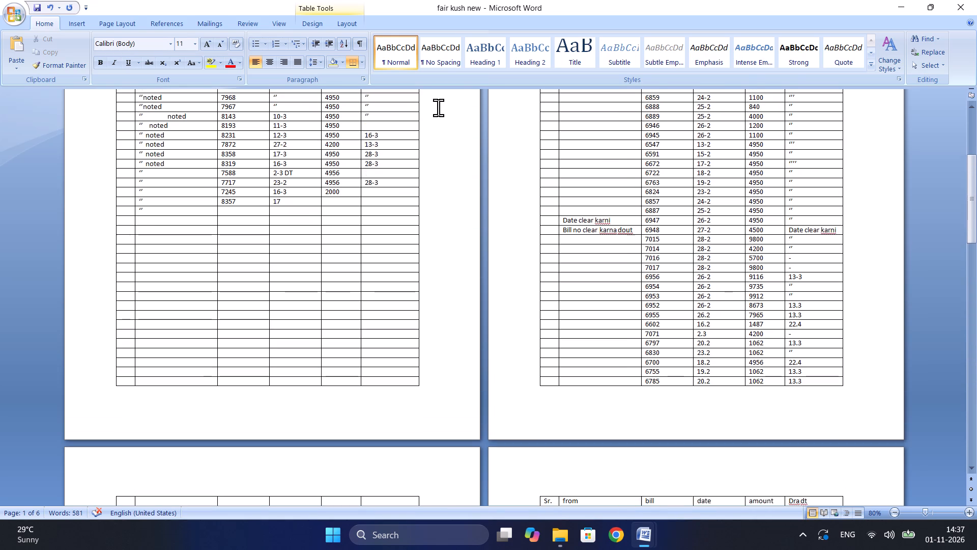
scroll(438, 107, up, 1)
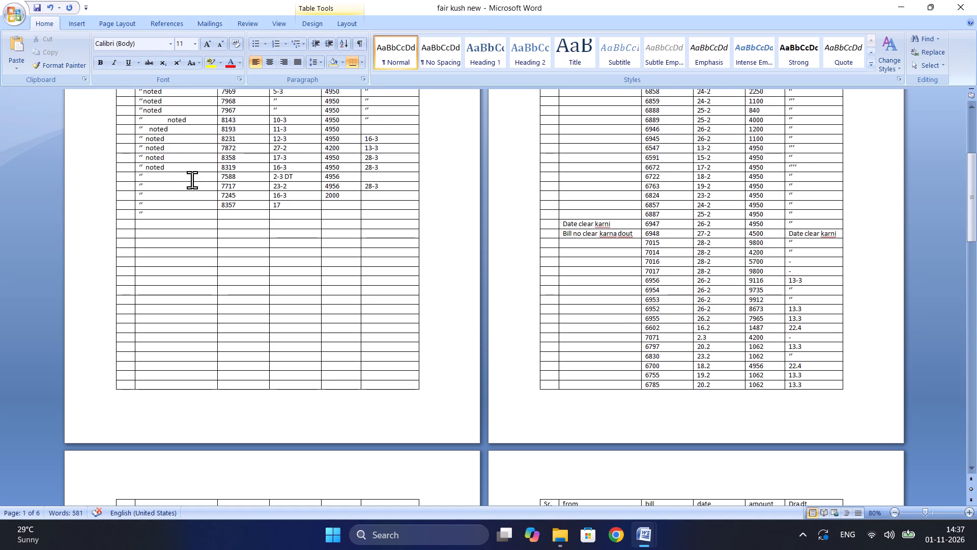
click(192, 180)
key(space)
key(space)
text(noted)
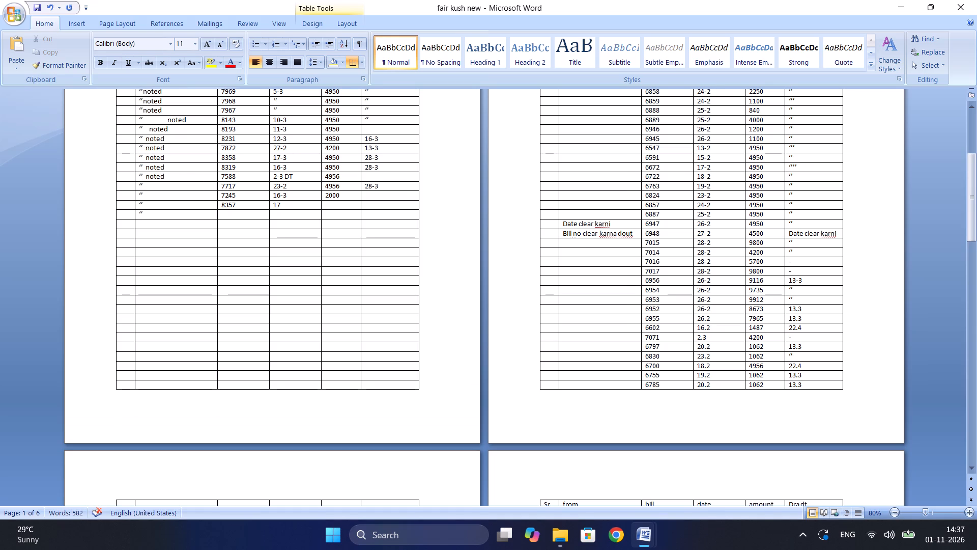
click(195, 188)
key(space)
key(space)
text(noted)
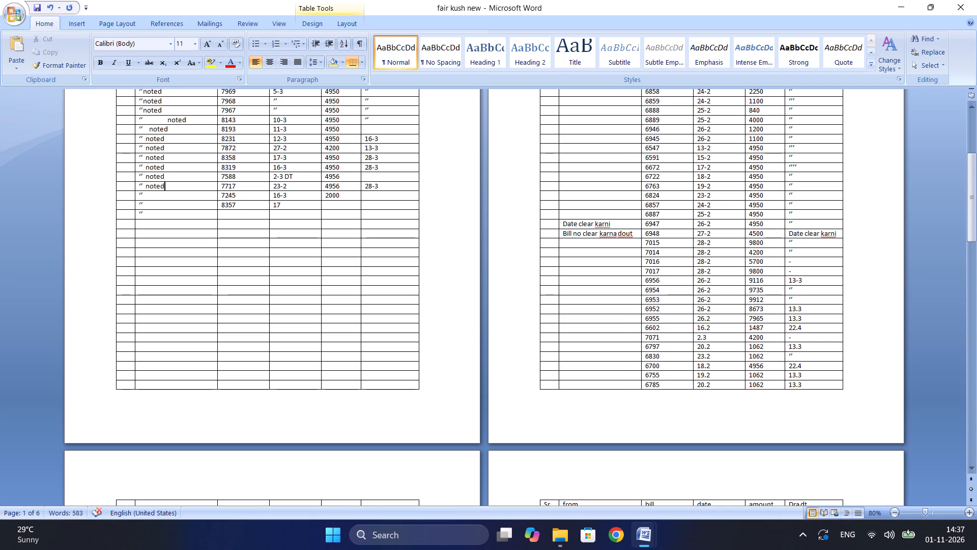
Fill the row below bill 7592 in the page 6 kush table with bill 7501, date 16.03, amount 2000 and Dra dt 22.04.
scroll(821, 358, down, 8)
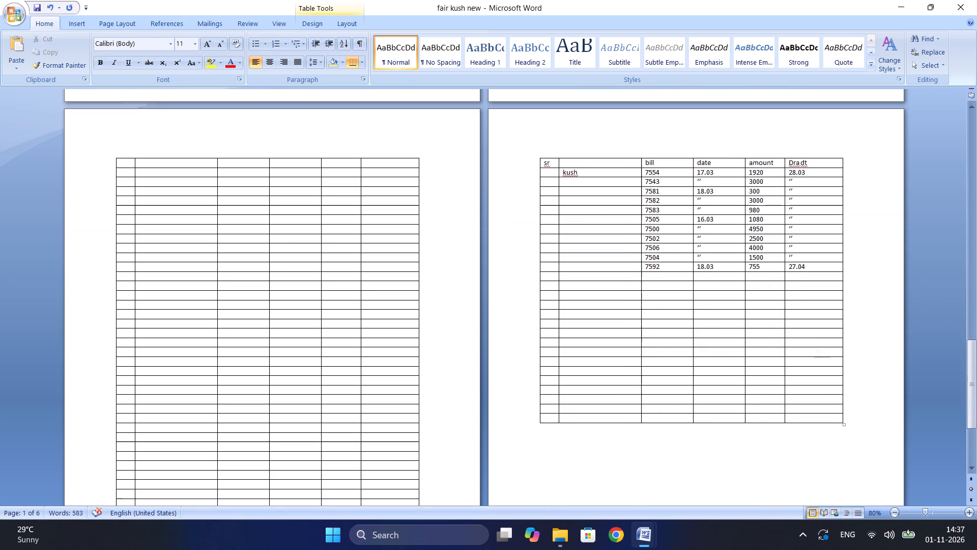
scroll(821, 358, down, 1)
click(659, 271)
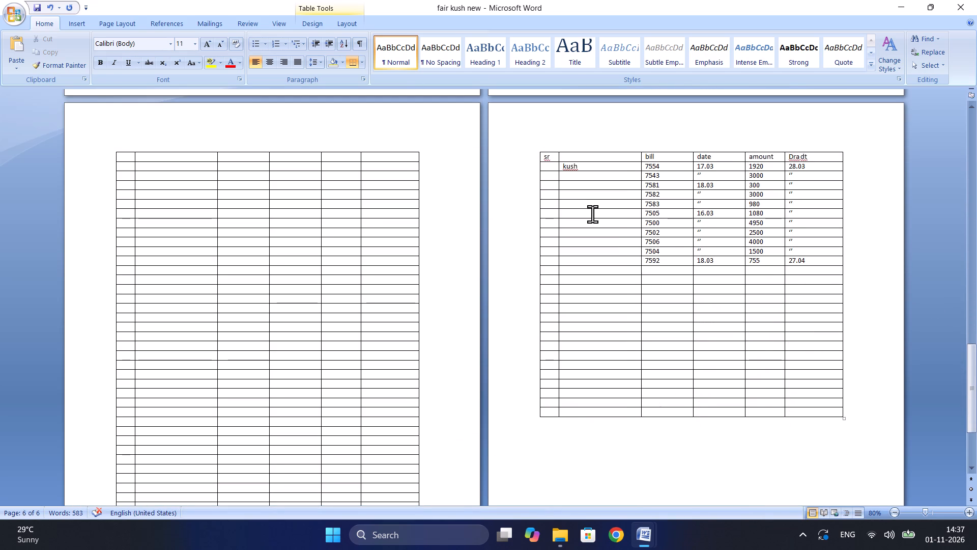
text(750)
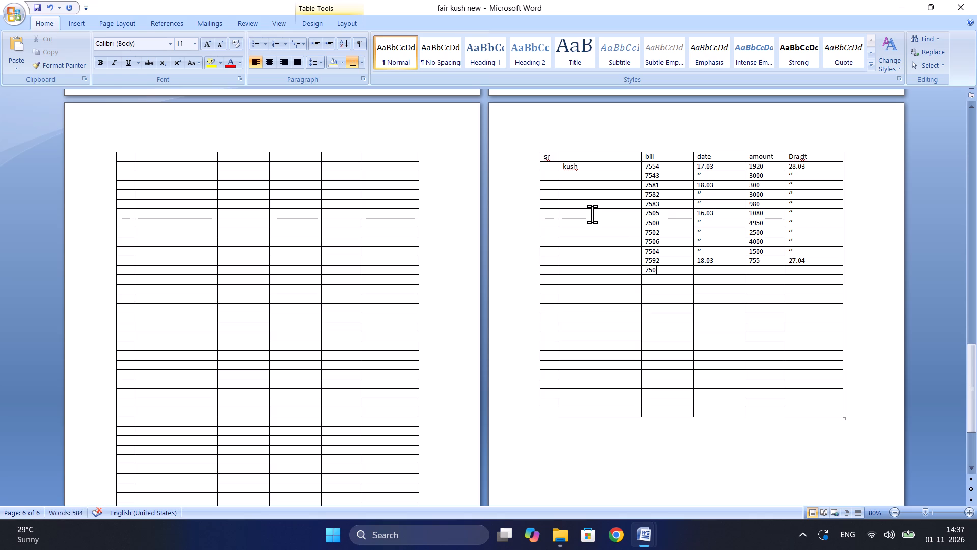
key(1)
key(Right)
text(16.03)
key(Right)
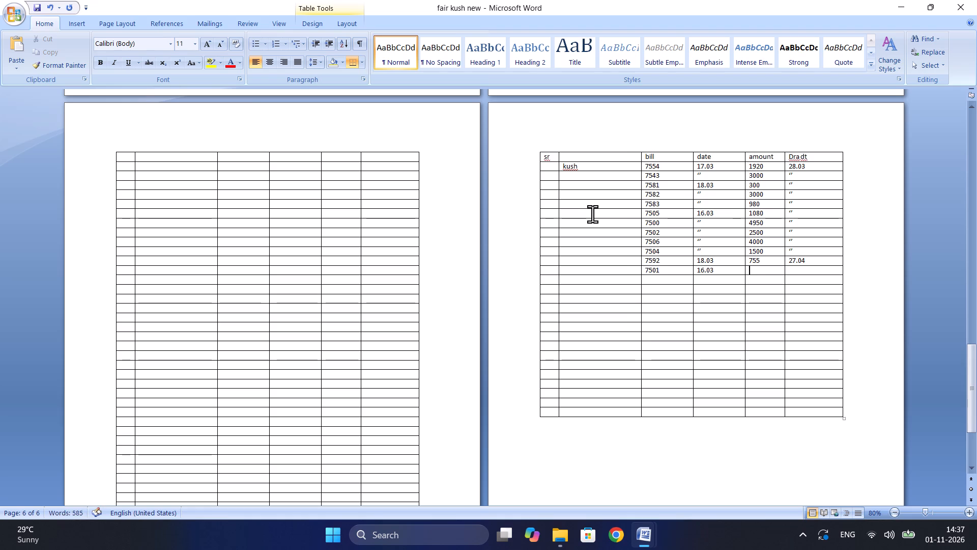
text(2000)
key(Right)
text(22.04)
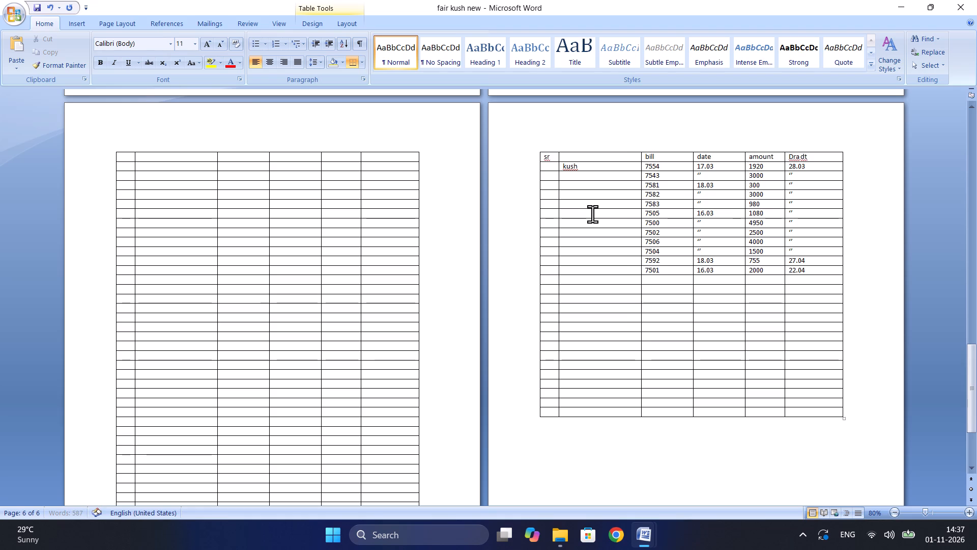
key(Down)
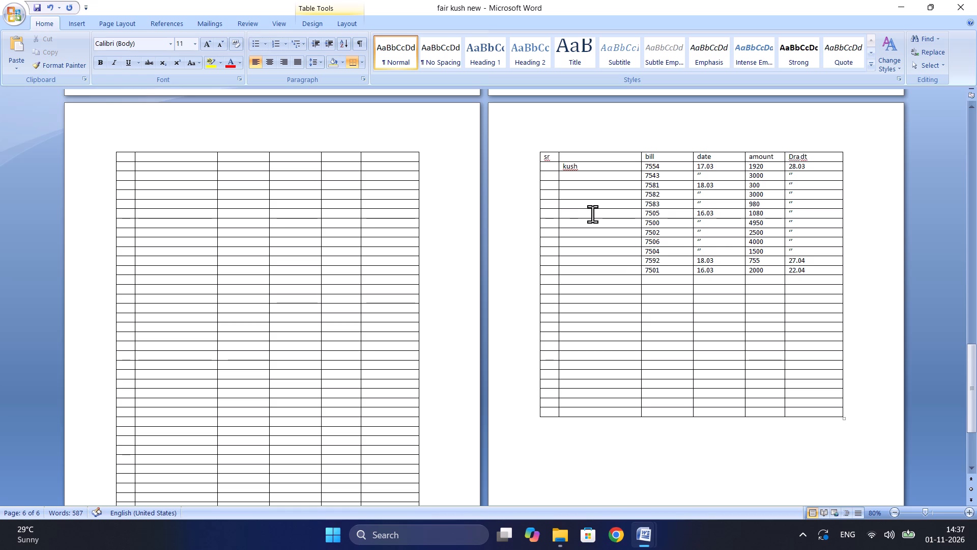
key(Left)
Add "noted" after the ditto marks beside bills 7245 and 8357 in the FAIR table on page 1.
scroll(592, 214, down, 2)
scroll(592, 214, up, 6)
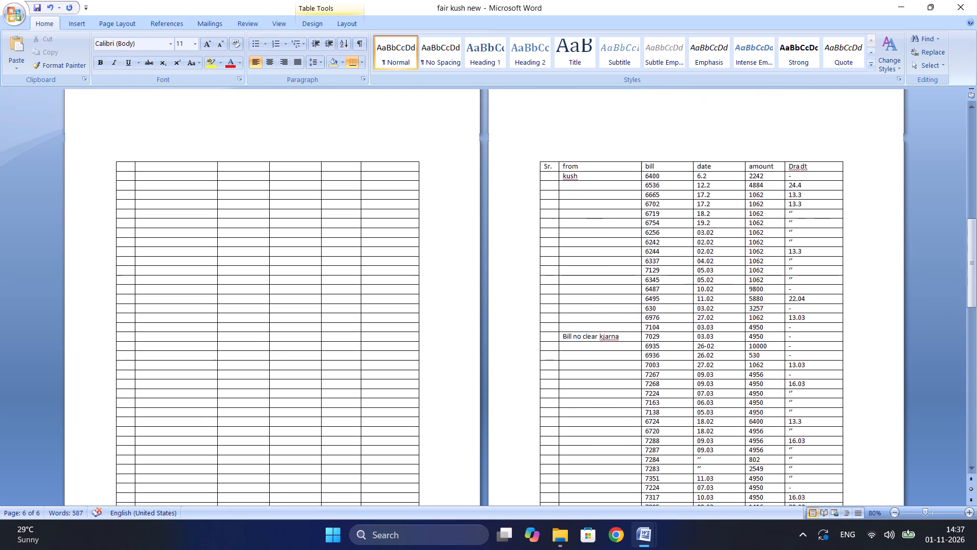
scroll(592, 214, up, 4)
scroll(299, 270, down, 1)
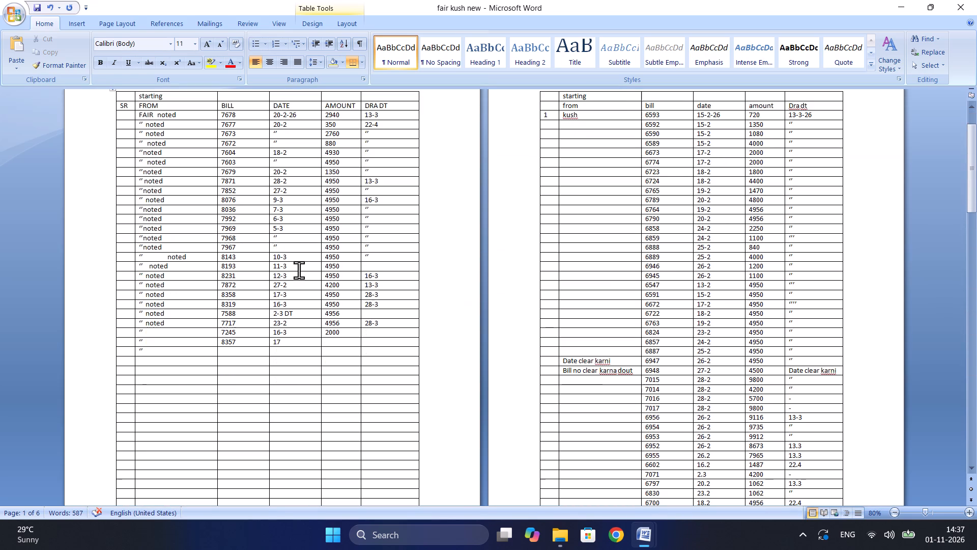
click(154, 332)
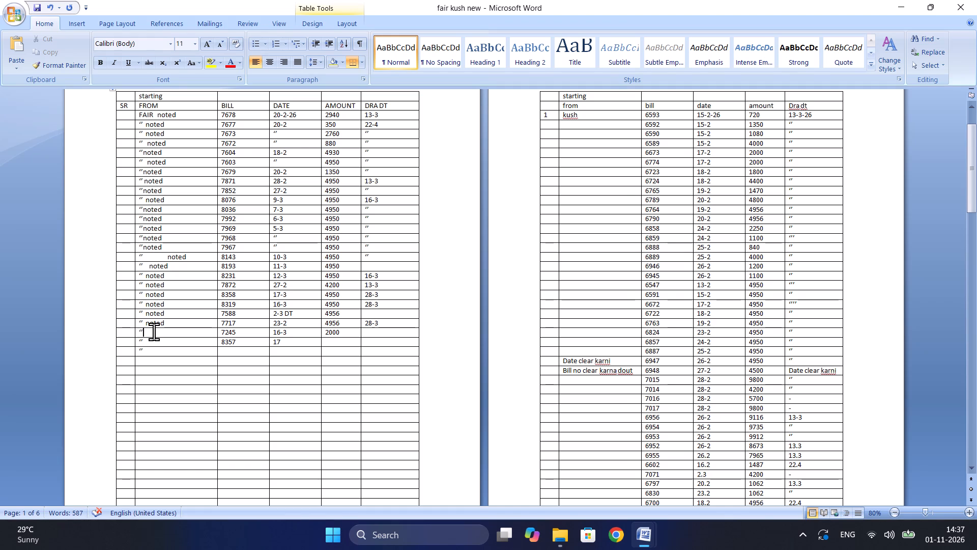
key(space)
key(space)
text(n)
key(o)
text(ted)
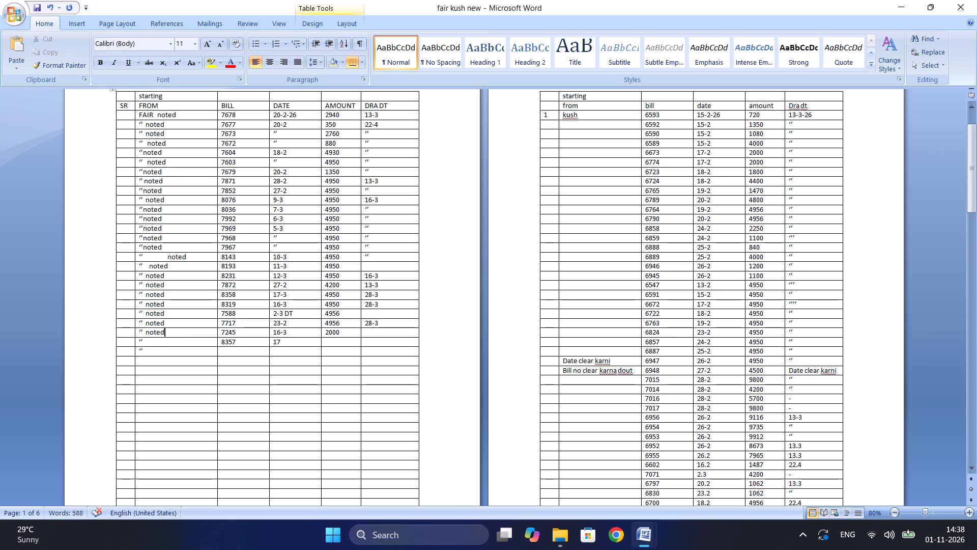
click(161, 346)
click(163, 344)
key(space)
key(space)
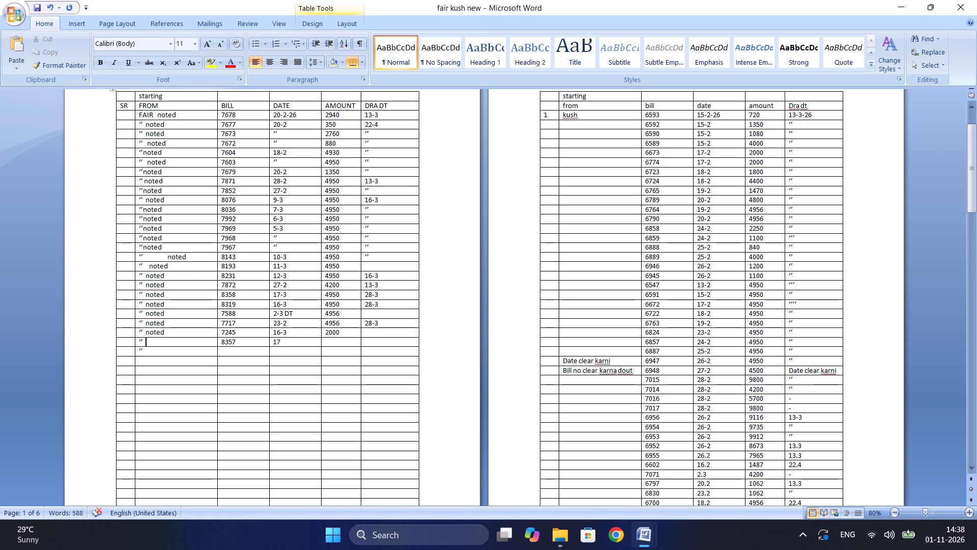
text(noted)
Add "new" after "starting" in the top row of the FAIR table on page 1 and the kush table on page 2.
scroll(294, 295, up, 1)
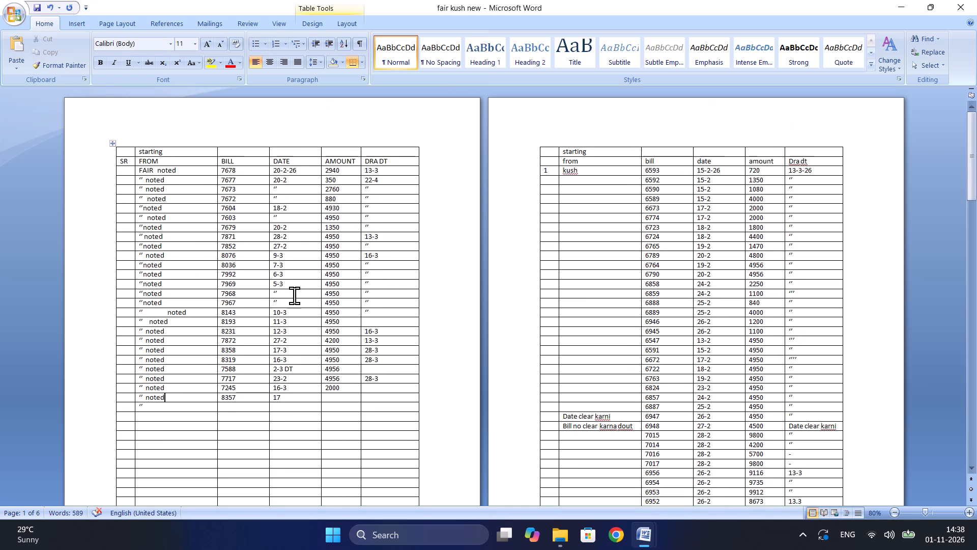
scroll(294, 295, up, 1)
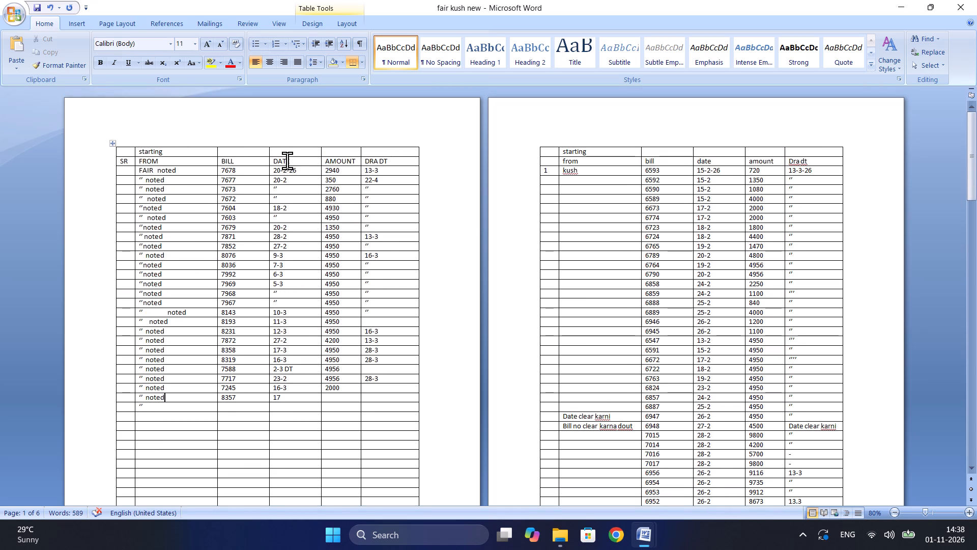
click(182, 153)
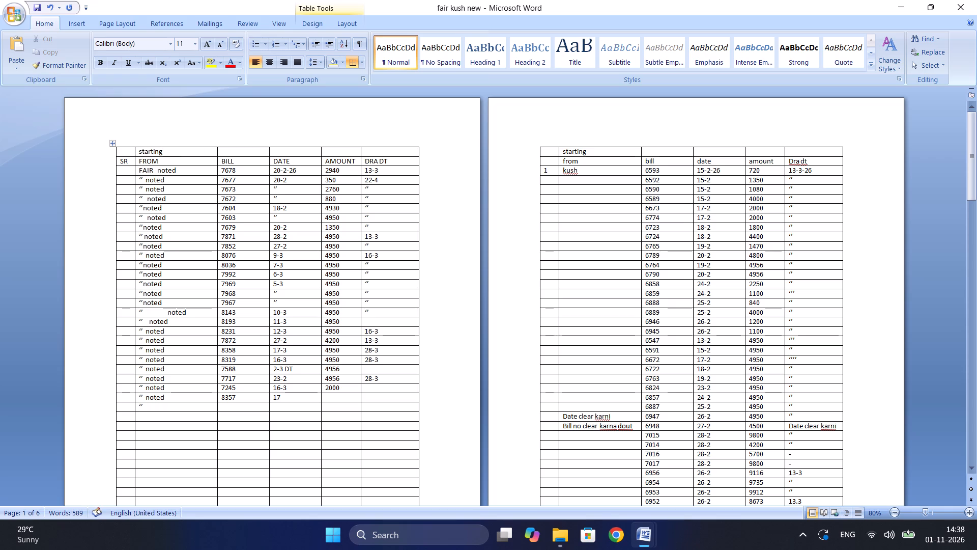
key(space)
key(space)
text(new)
key(space)
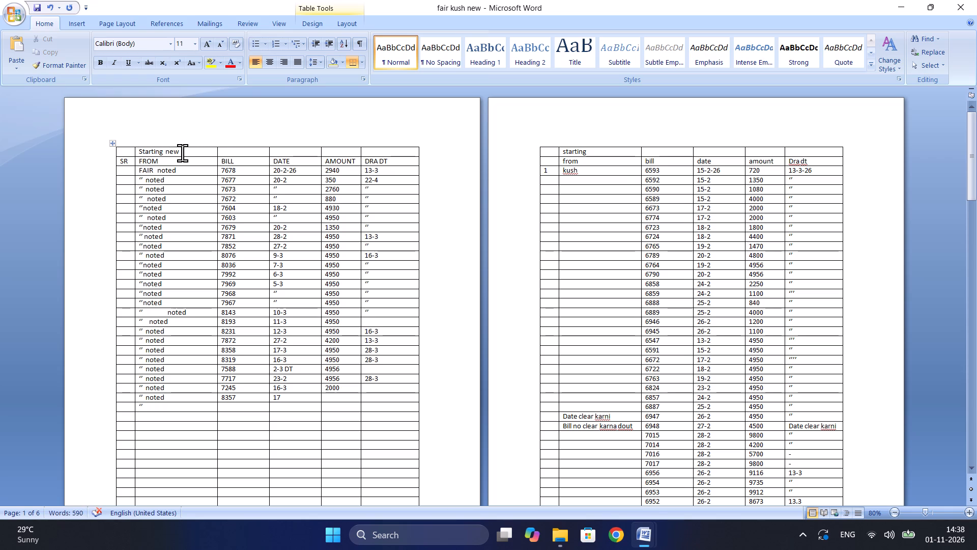
click(595, 149)
key(space)
key(space)
text(n)
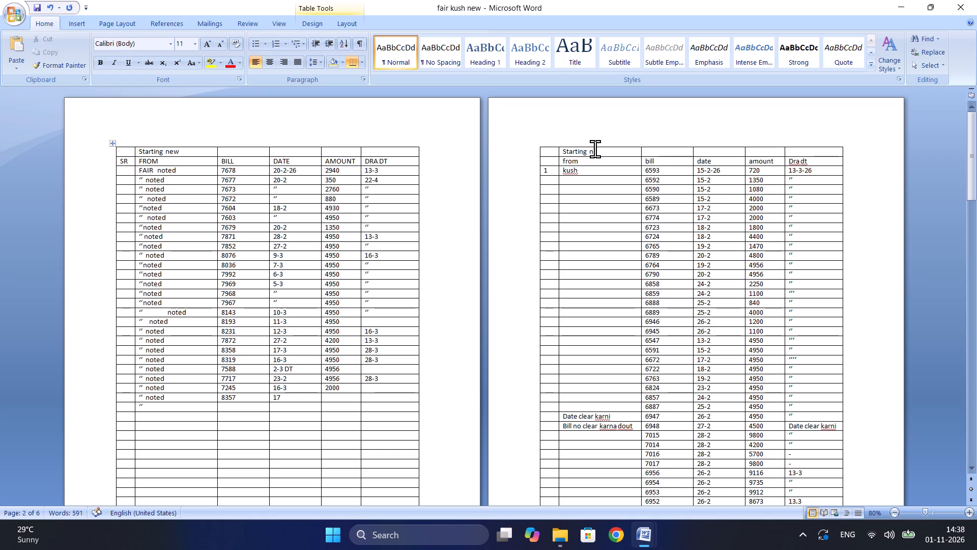
text(ew)
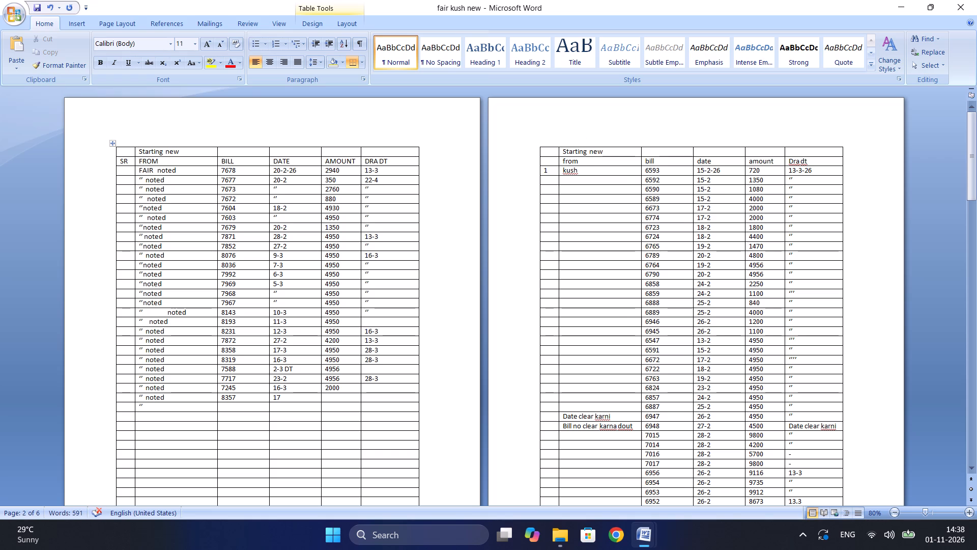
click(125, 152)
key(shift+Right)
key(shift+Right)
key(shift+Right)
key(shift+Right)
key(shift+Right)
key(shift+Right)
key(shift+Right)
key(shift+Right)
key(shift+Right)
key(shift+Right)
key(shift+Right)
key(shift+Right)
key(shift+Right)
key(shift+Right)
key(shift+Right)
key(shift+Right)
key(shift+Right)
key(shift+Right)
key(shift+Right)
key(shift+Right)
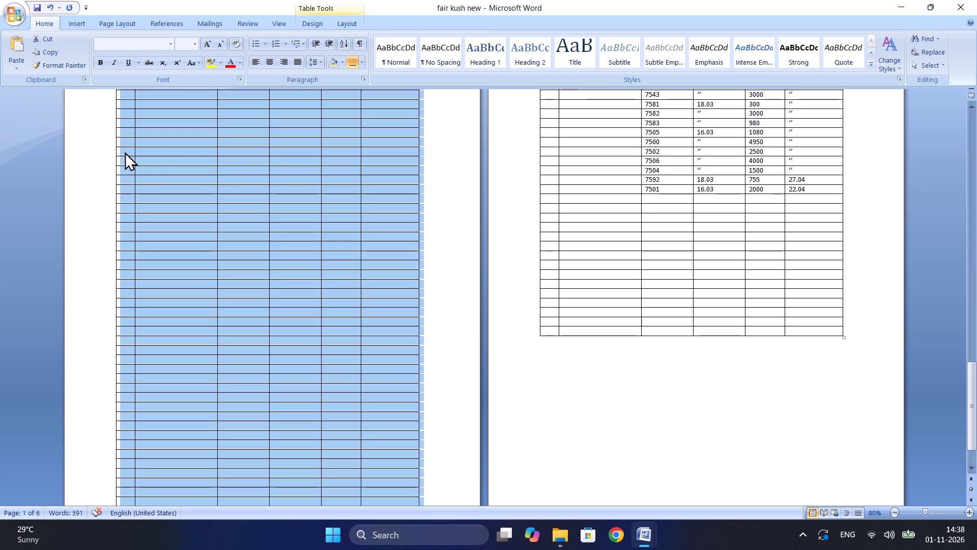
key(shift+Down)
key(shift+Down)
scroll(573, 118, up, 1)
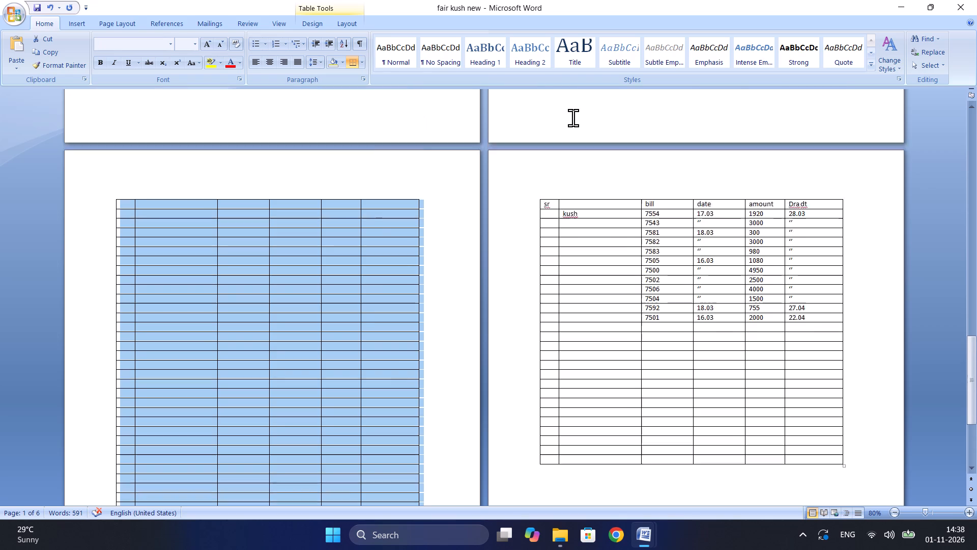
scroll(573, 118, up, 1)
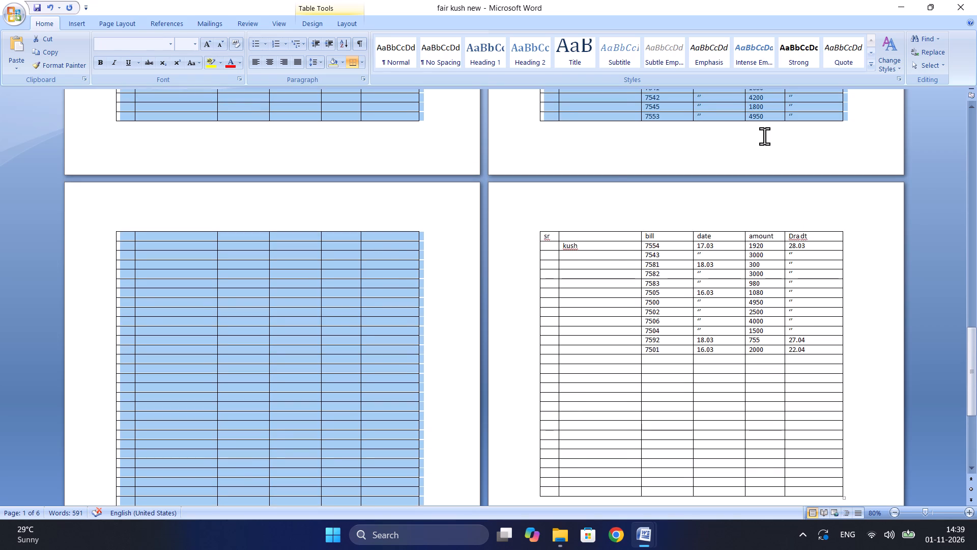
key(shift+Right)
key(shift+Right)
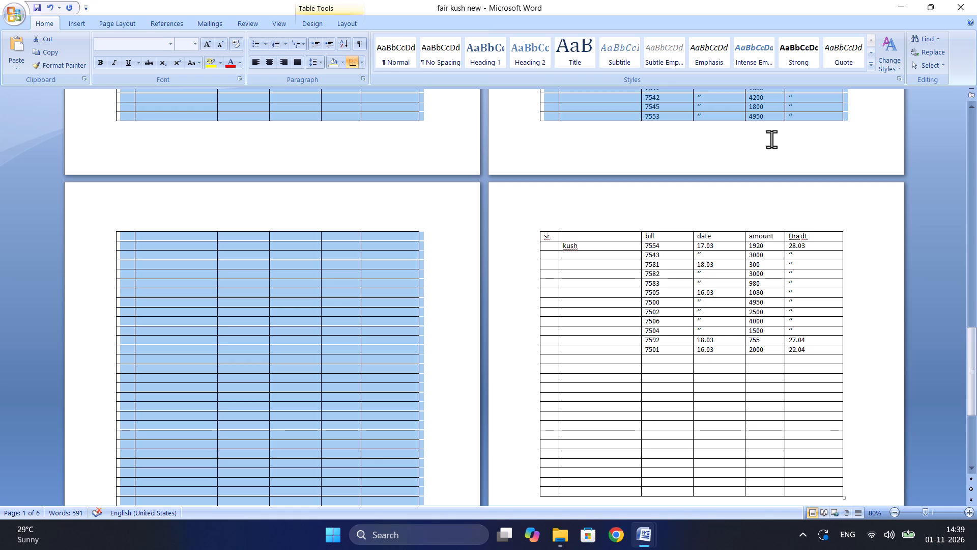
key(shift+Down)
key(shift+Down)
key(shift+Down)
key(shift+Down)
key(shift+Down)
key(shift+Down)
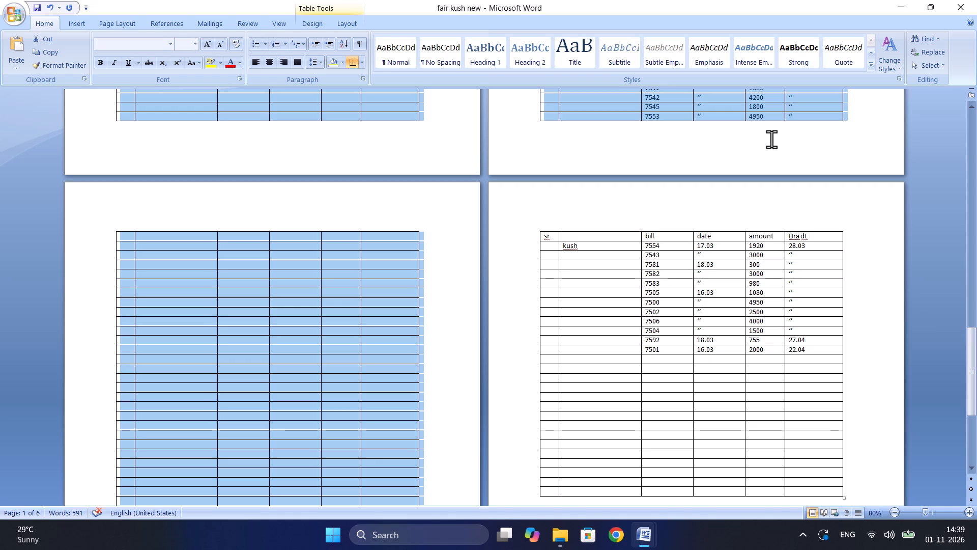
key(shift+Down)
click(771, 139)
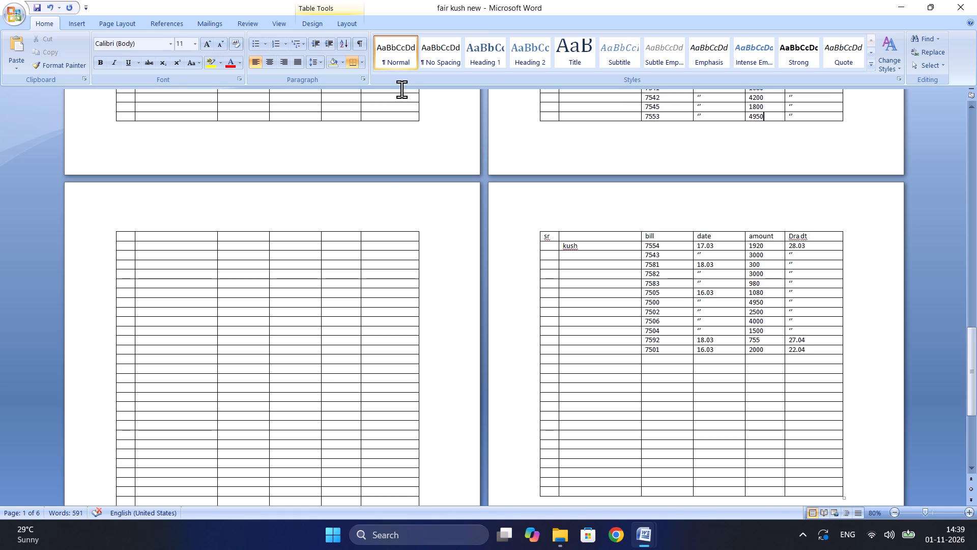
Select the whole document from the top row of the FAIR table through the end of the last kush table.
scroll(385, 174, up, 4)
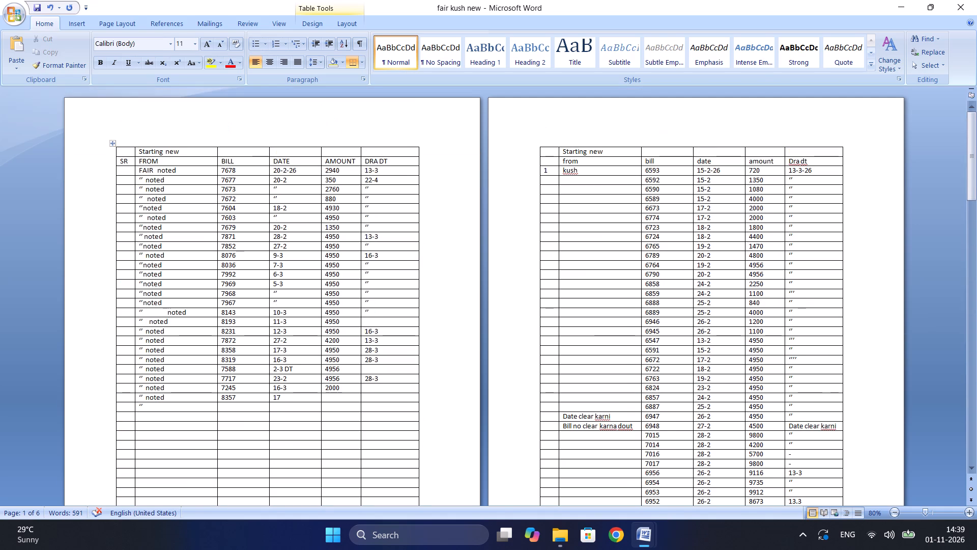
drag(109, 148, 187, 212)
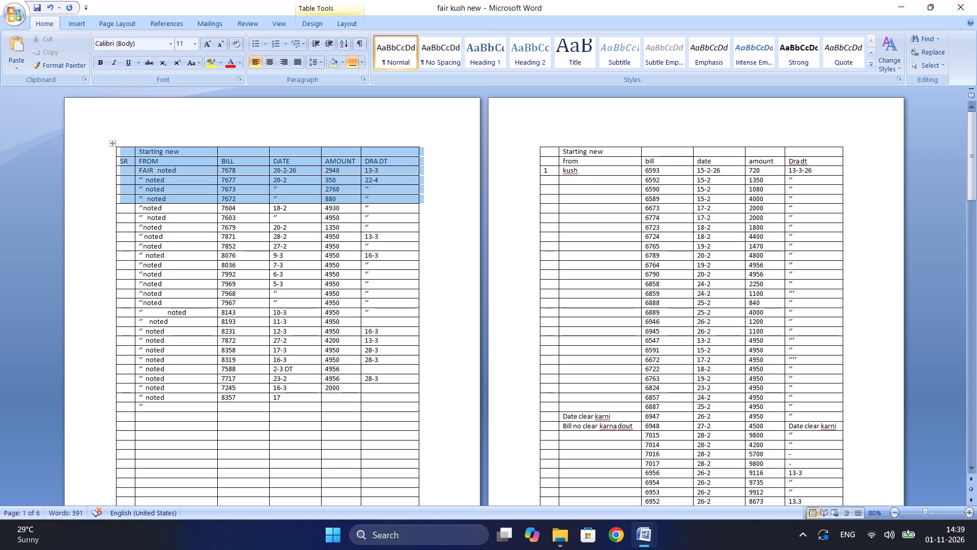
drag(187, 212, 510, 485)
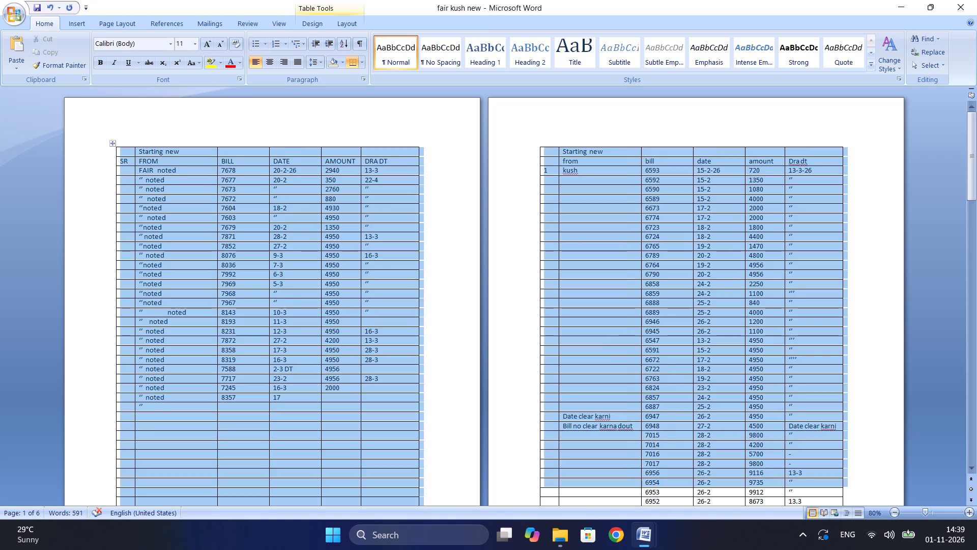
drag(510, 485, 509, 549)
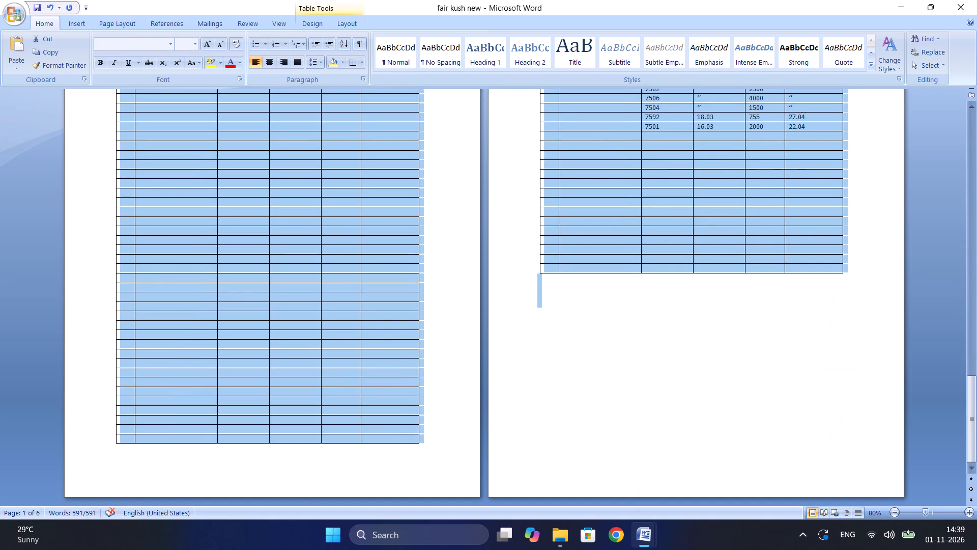
Save the fair kush new document.
click(39, 7)
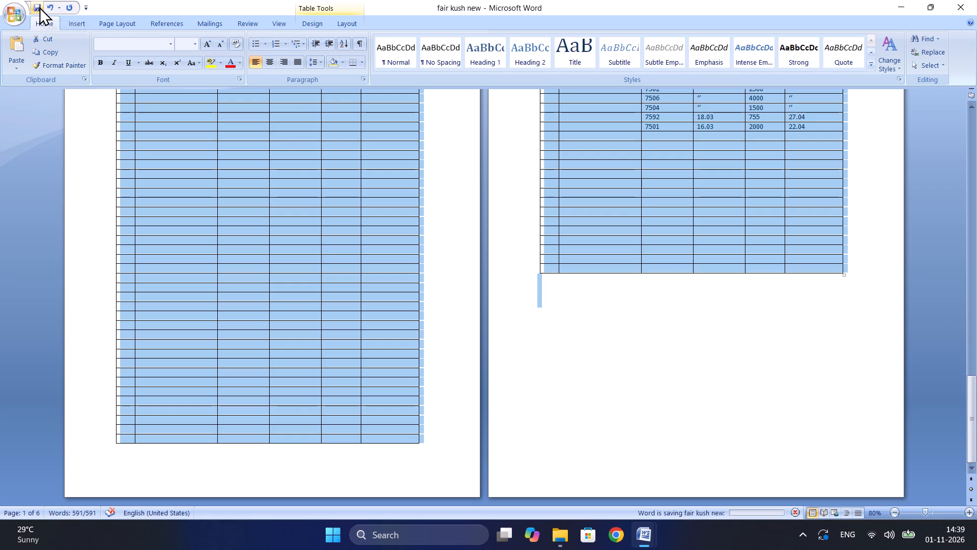
click(35, 6)
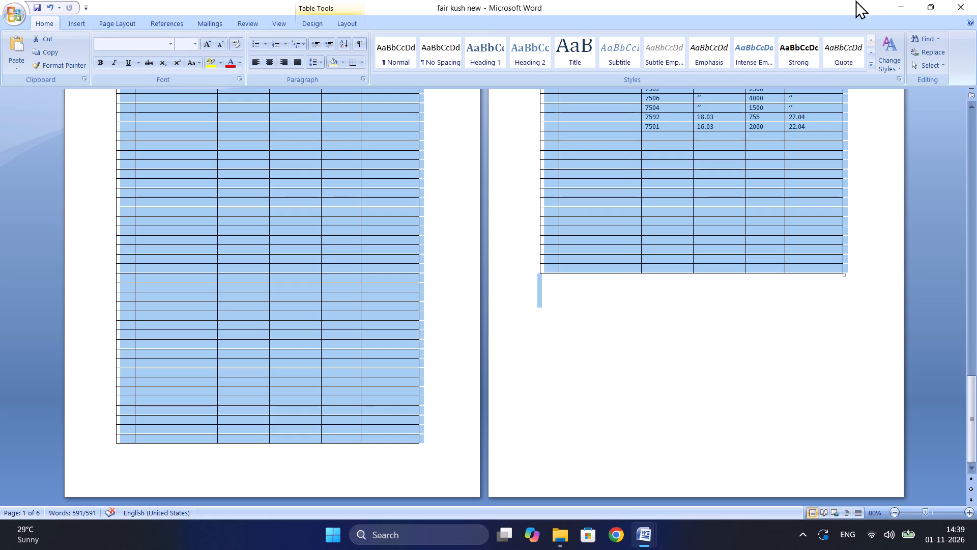
Close the fair kush new and KUSH documents.
click(952, 0)
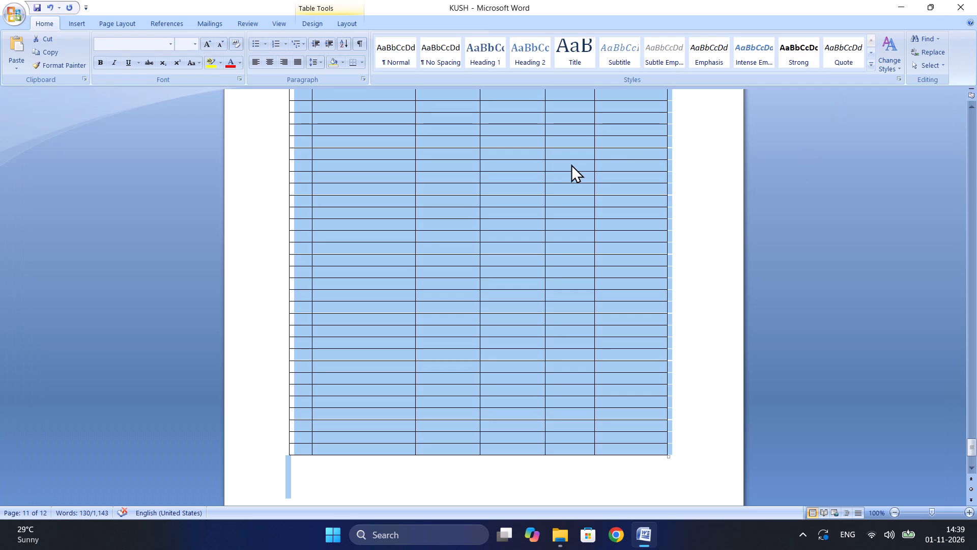
click(955, 0)
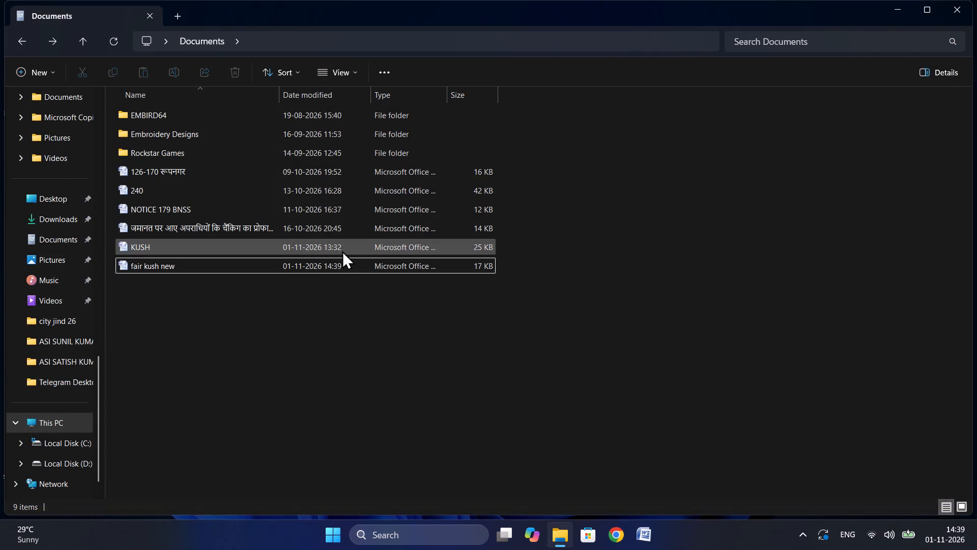
Reopen fair kush new from the Documents folder and review the FAIR and kush tables across its pages.
double_click(274, 266)
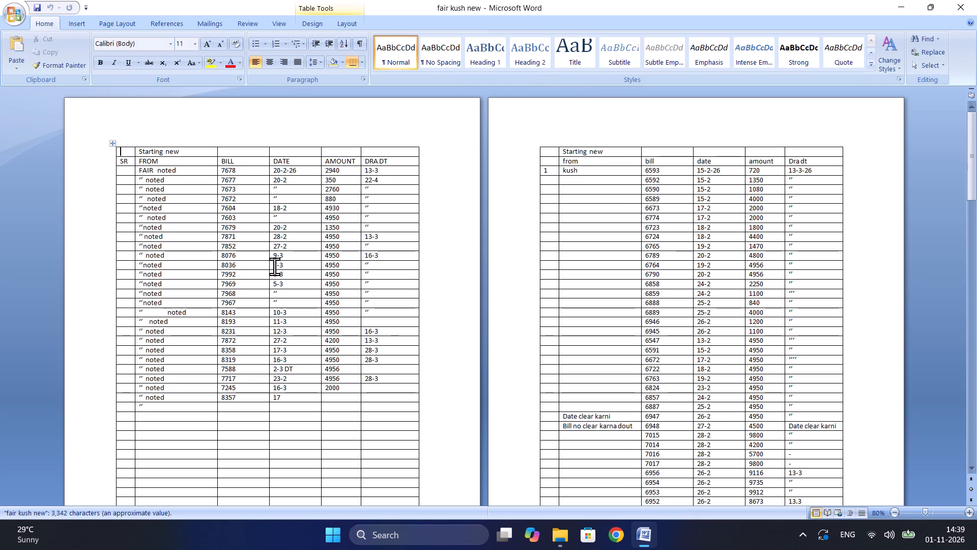
scroll(274, 266, down, 3)
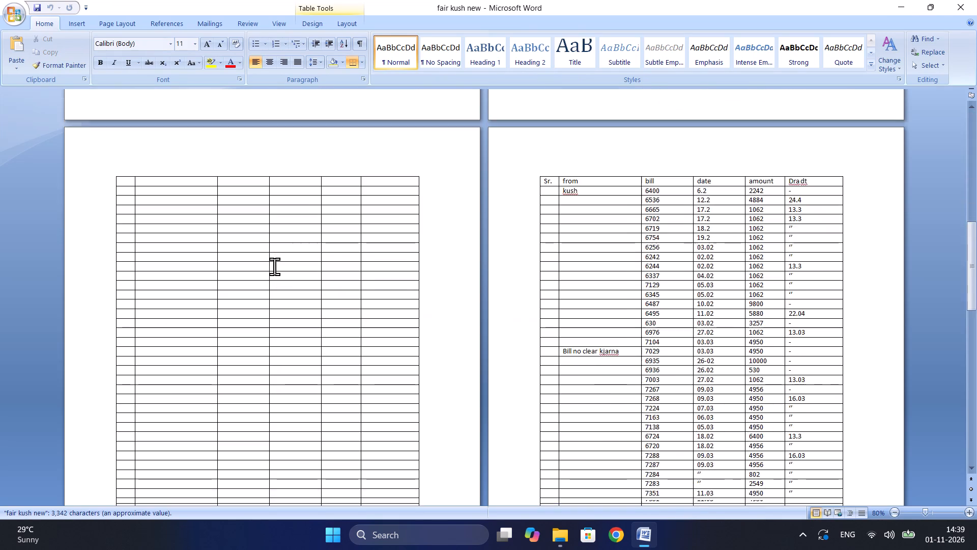
scroll(274, 266, down, 3)
scroll(274, 266, up, 10)
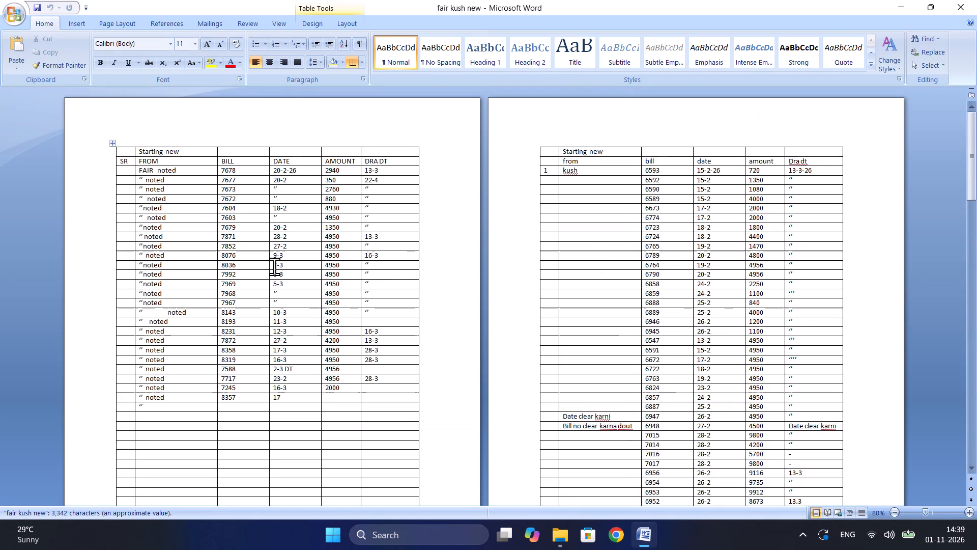
scroll(274, 266, up, 1)
scroll(274, 266, down, 12)
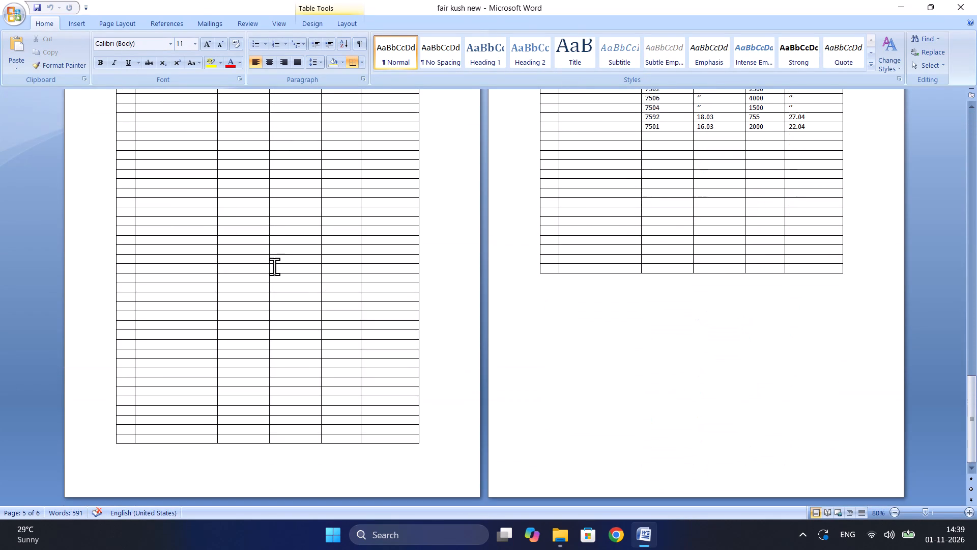
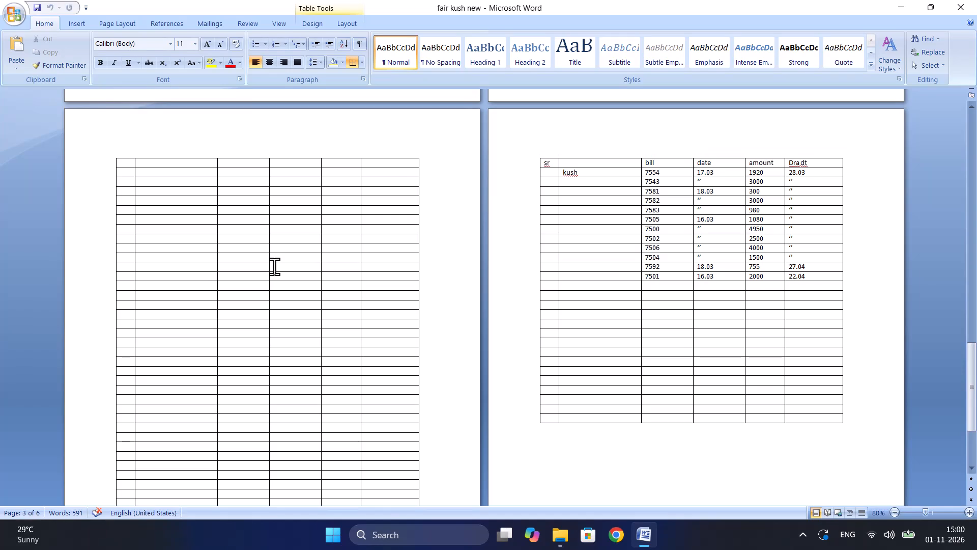
Fill the first row without a bill number in the FAIR table with bill 8591, date 26.03 and amount 4950.
scroll(274, 266, up, 4)
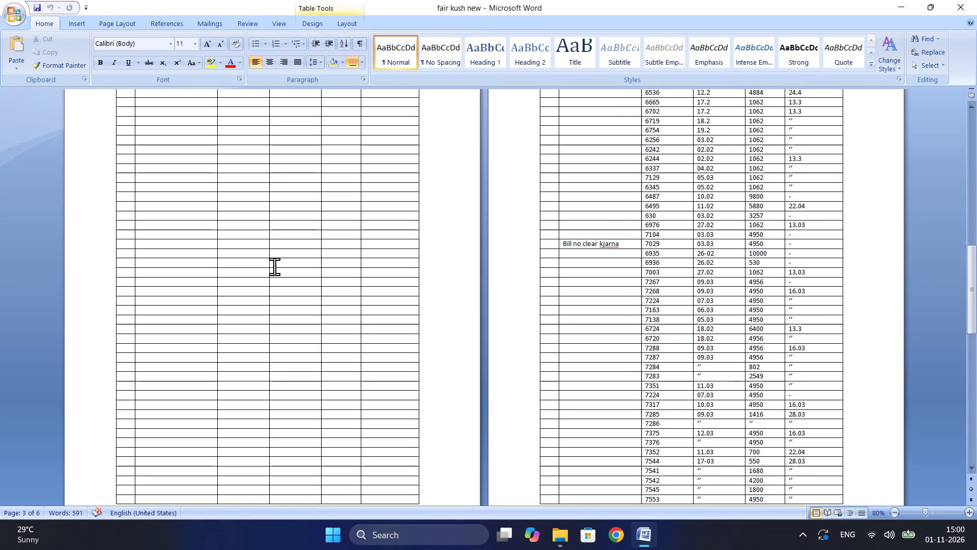
scroll(274, 266, up, 5)
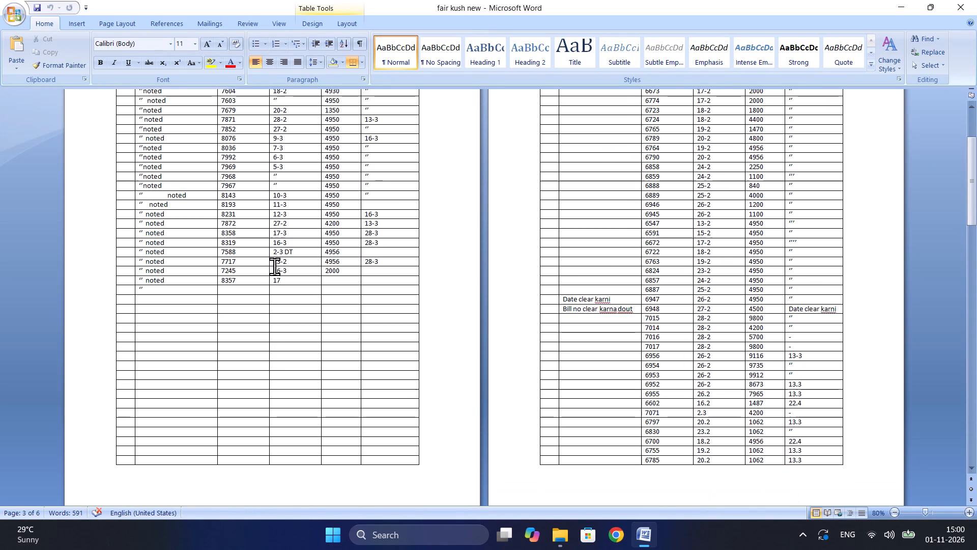
scroll(274, 266, down, 1)
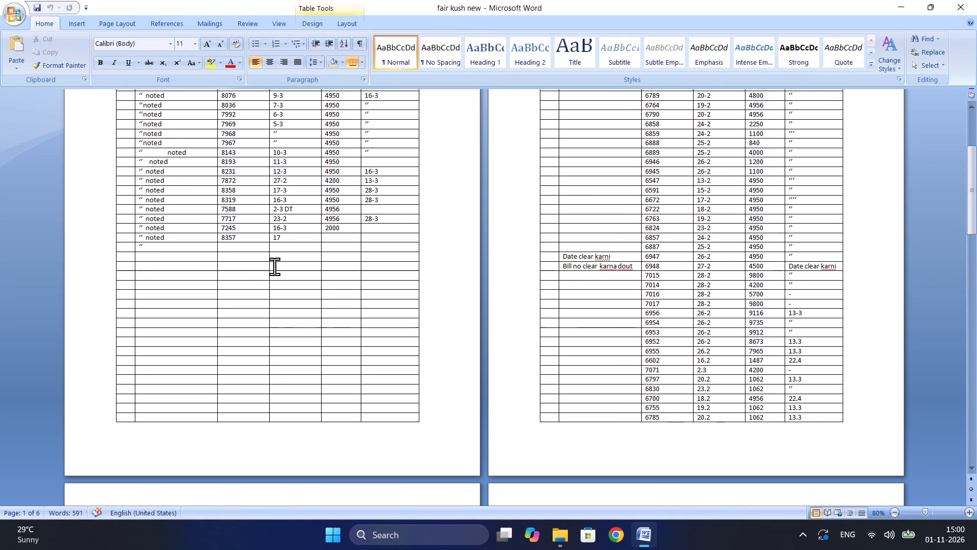
click(232, 245)
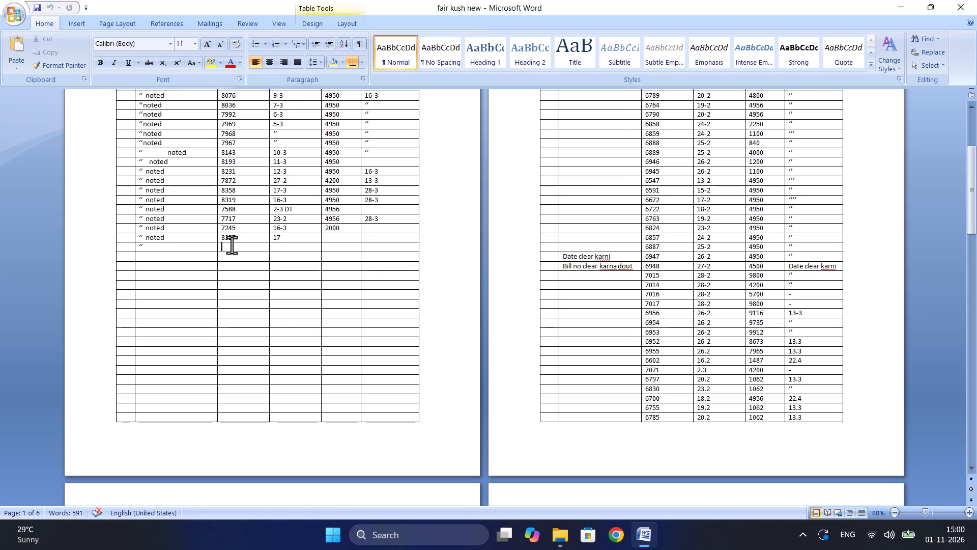
scroll(232, 245, up, 1)
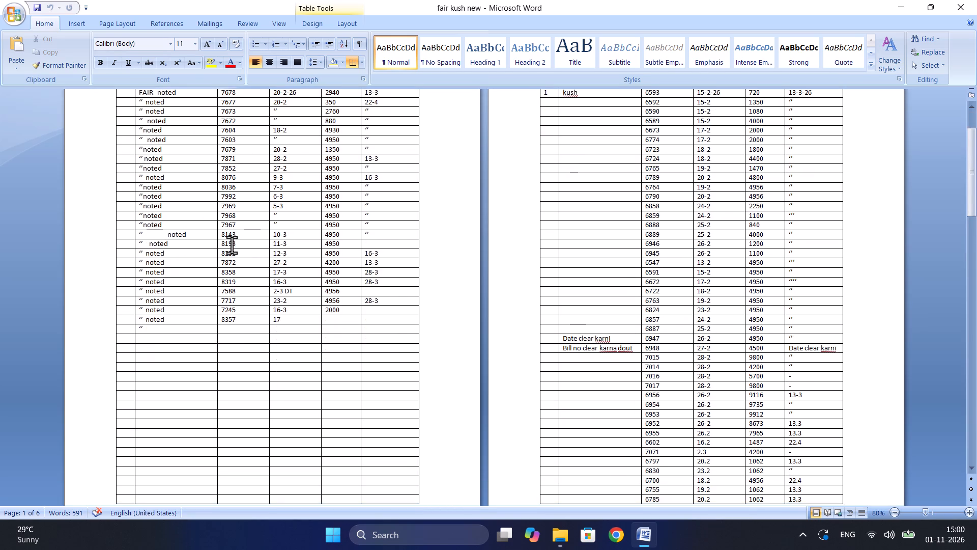
scroll(232, 245, up, 1)
scroll(232, 245, down, 2)
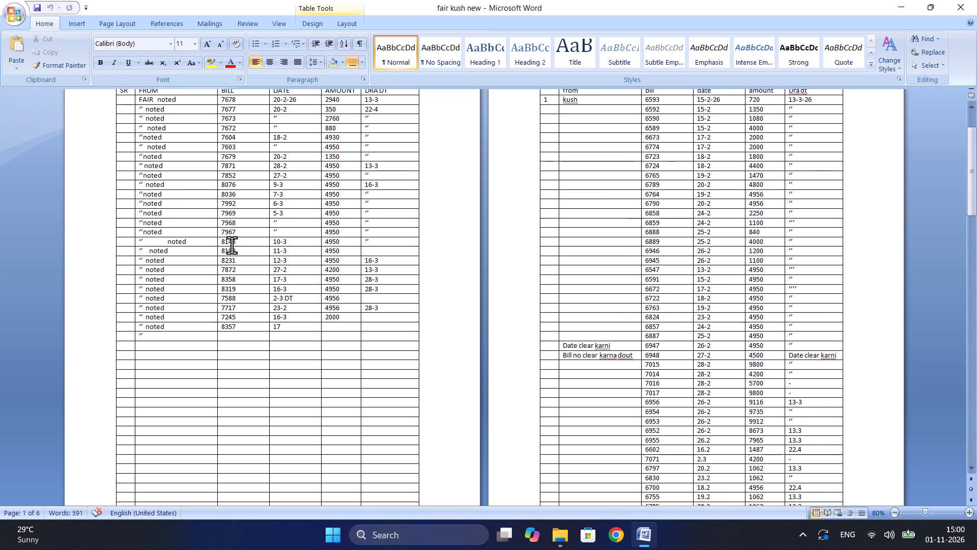
scroll(232, 245, down, 1)
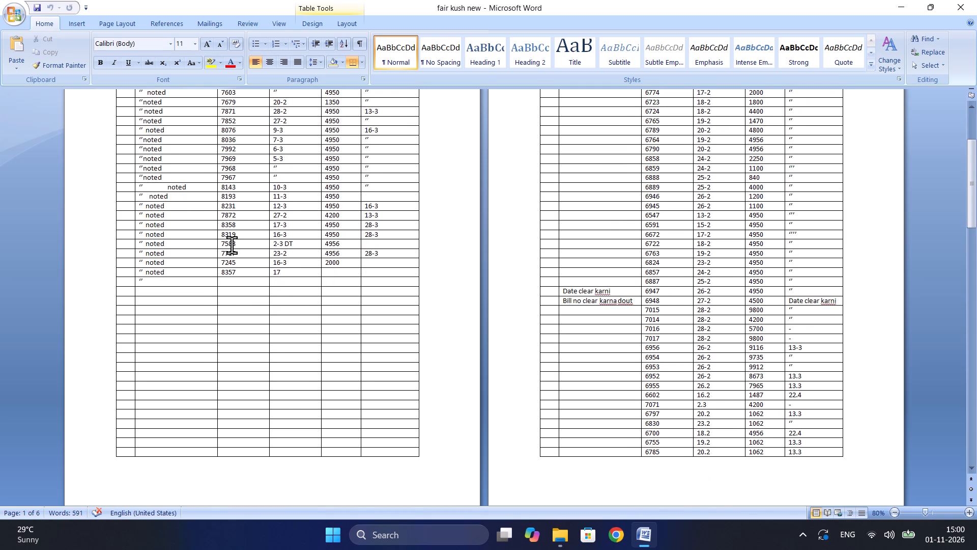
text(85)
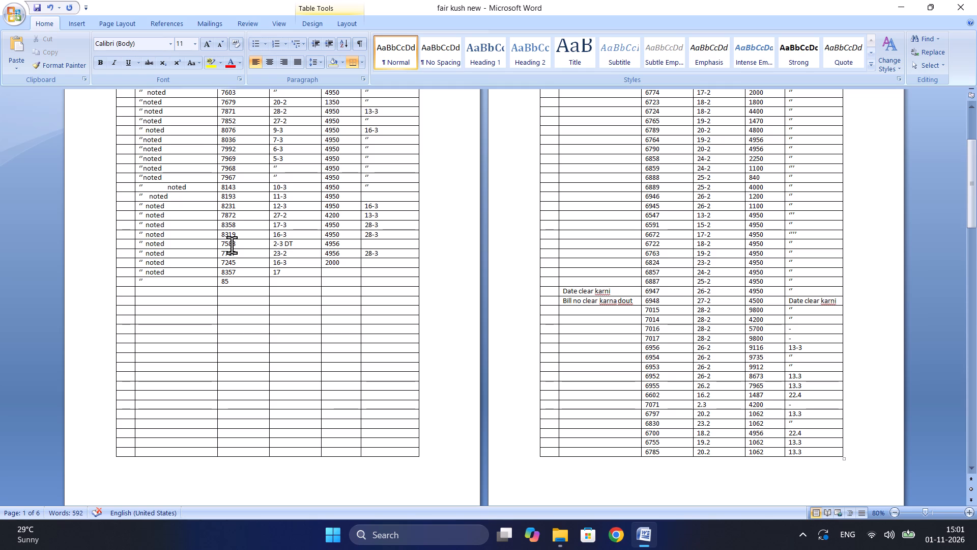
text(91)
key(Right)
text(26.03)
key(Right)
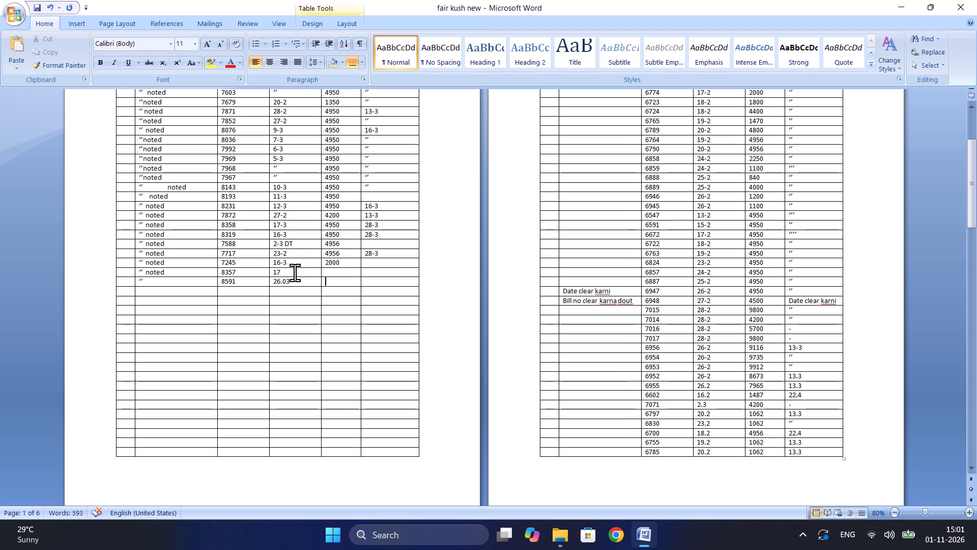
click(330, 283)
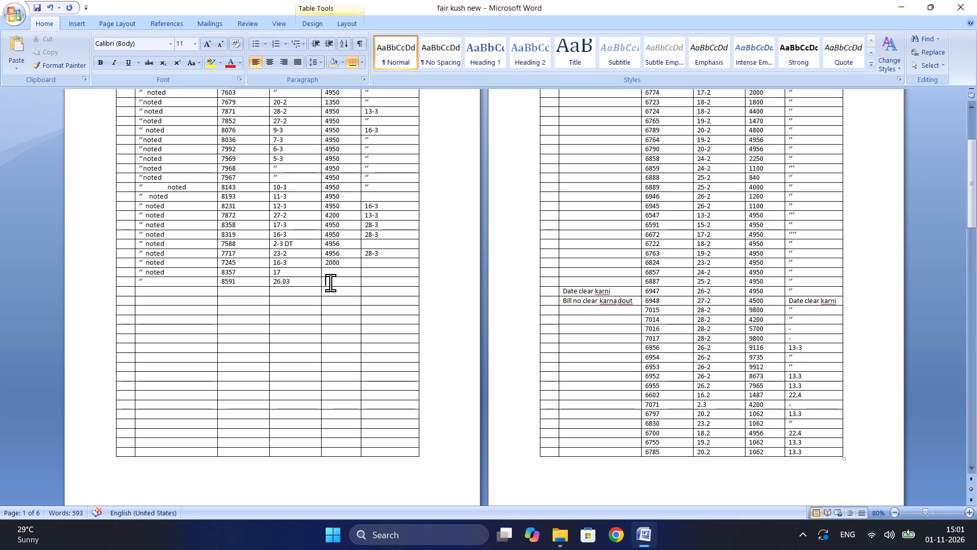
text(4950)
key(Right)
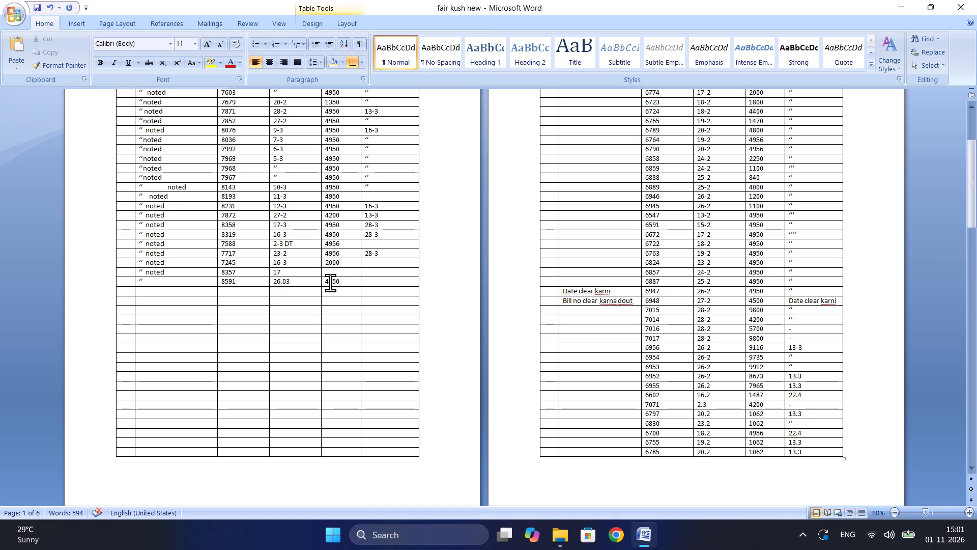
click(330, 283)
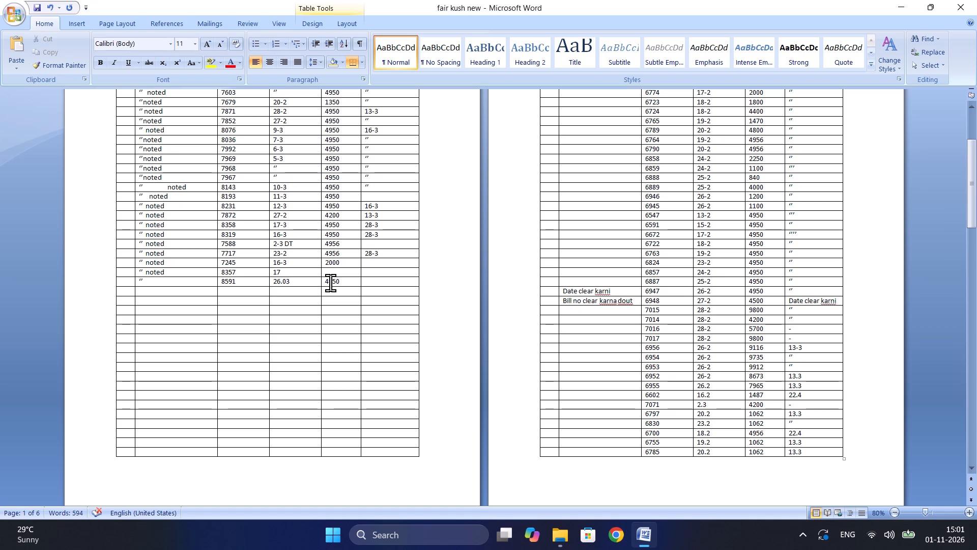
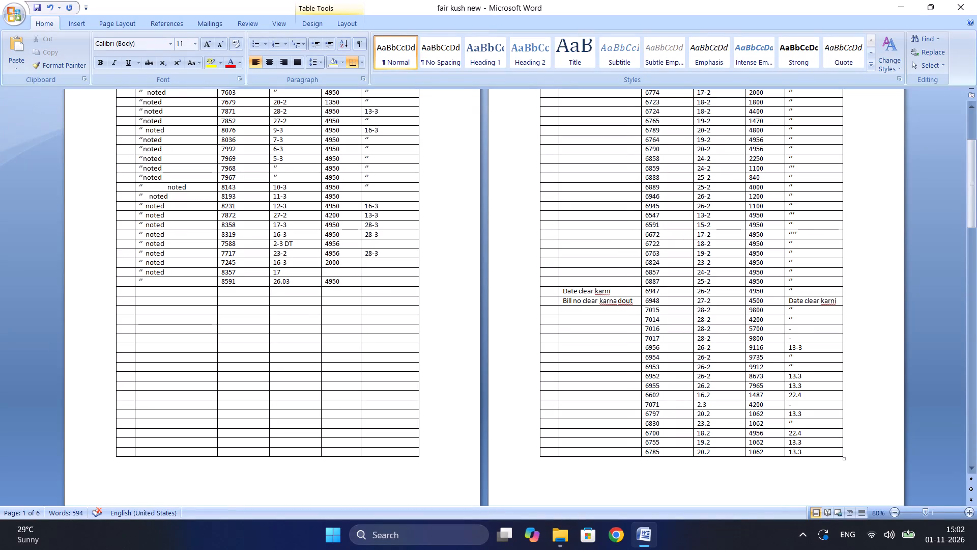
Enter 26.04 as the draft date of bill 8591 in the FAIR table.
click(368, 282)
text(26)
text(.04)
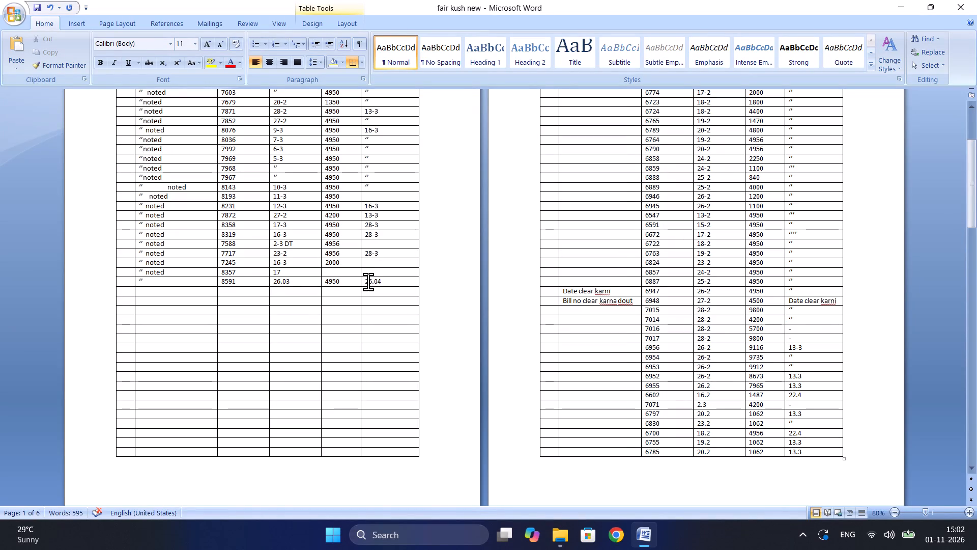
key(space)
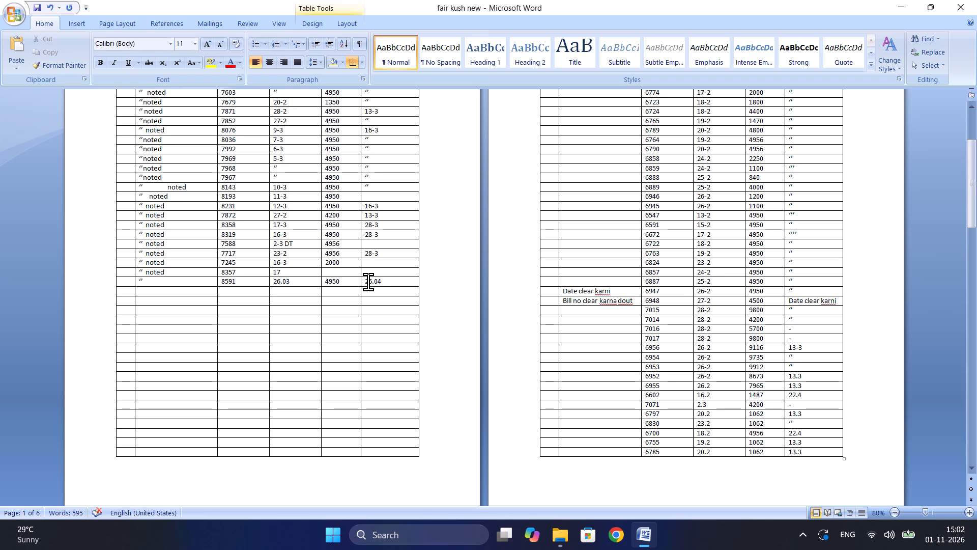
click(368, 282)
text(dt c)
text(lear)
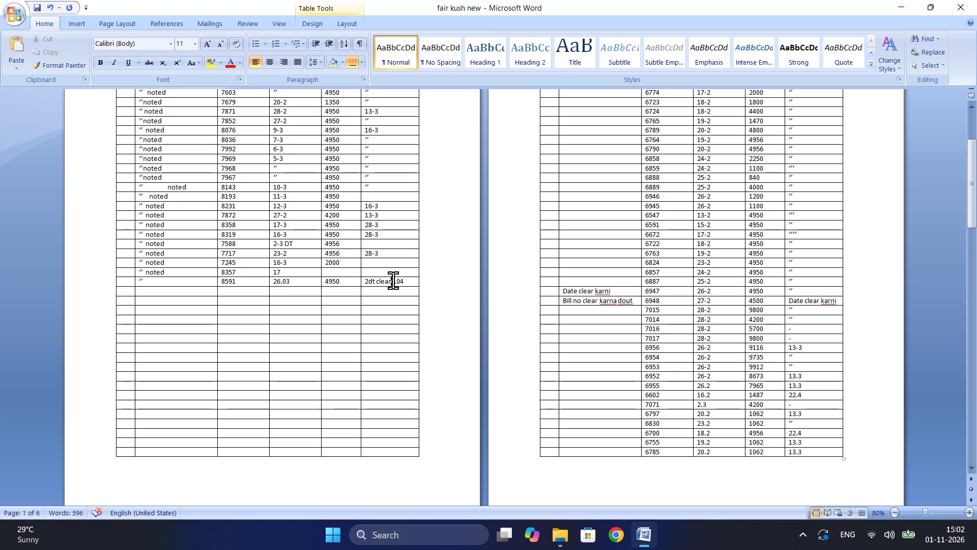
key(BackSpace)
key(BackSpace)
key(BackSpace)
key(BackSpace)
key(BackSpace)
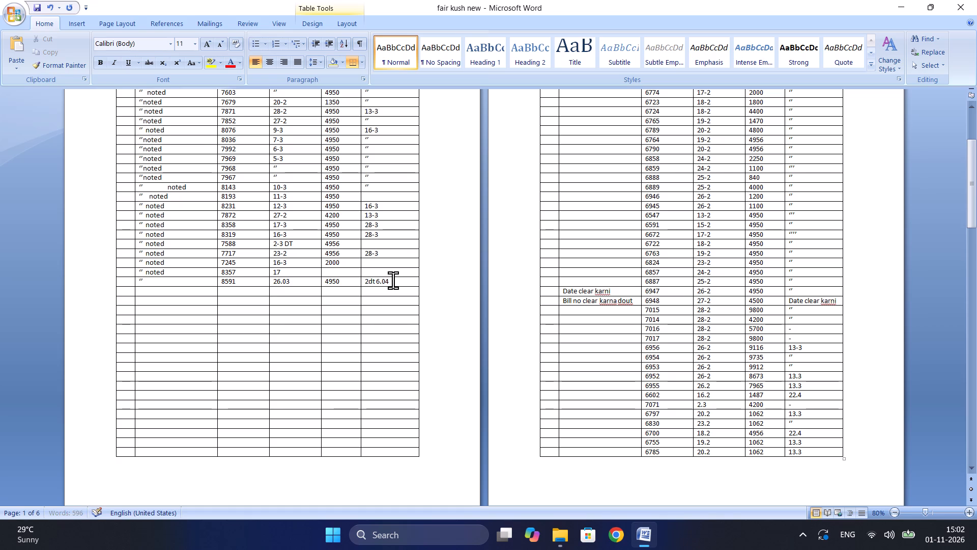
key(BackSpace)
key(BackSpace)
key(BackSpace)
Append the note "dt clear kr" after the draft date of bill 8591.
key(Right)
key(Right)
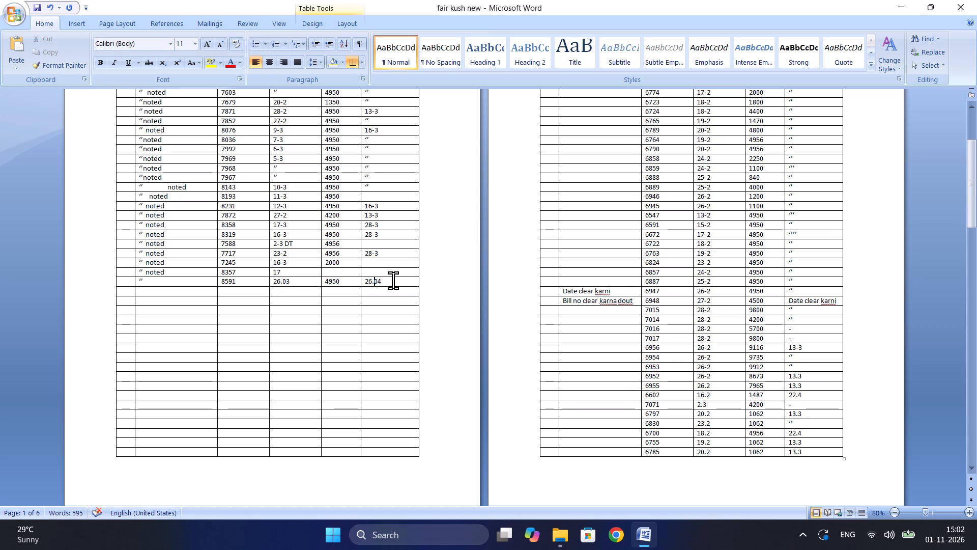
key(Right)
key(Right)
key(space)
text(dt c)
text(lear)
key(space)
text(kr)
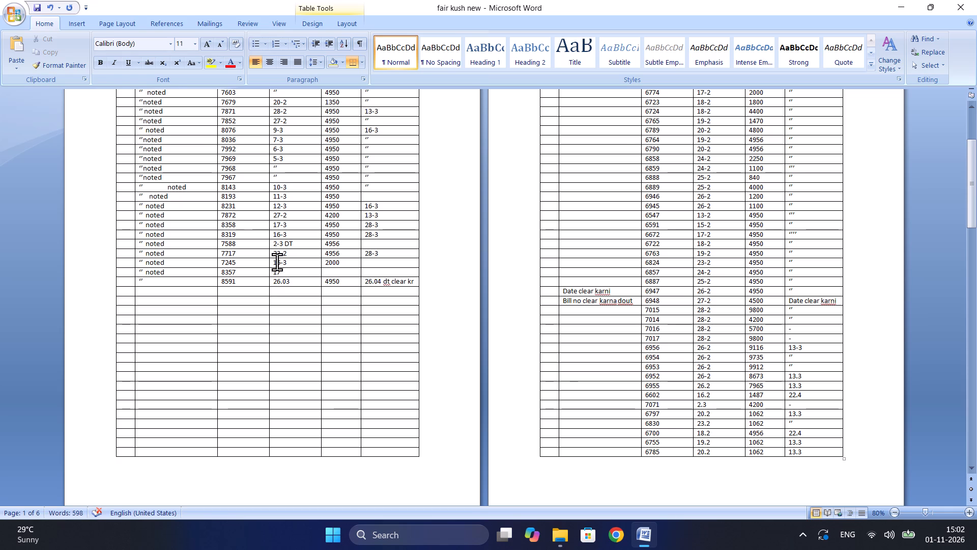
Complete the row of bill 8357 with date 17.03, amount 4956 and draft date 22.04.
click(288, 270)
text(.03)
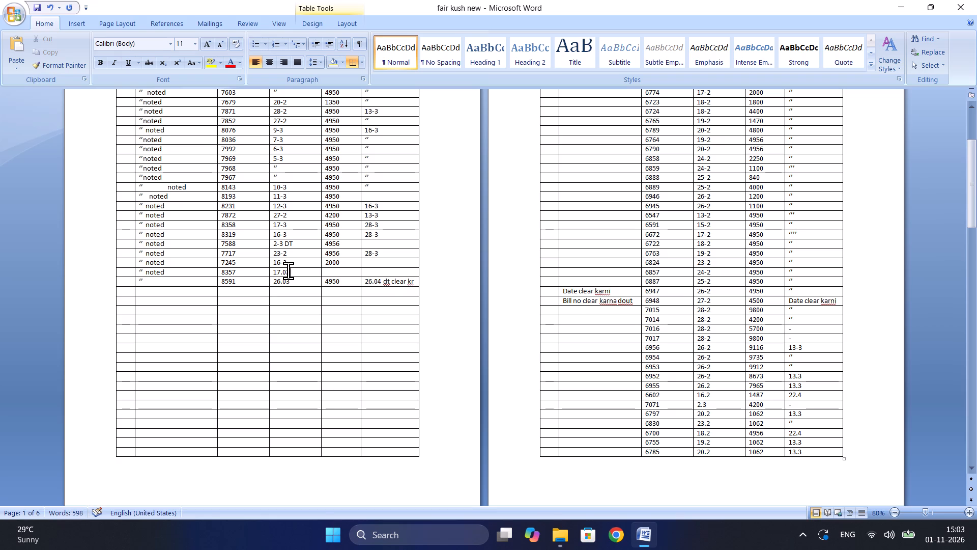
key(Right)
text(4956)
click(368, 272)
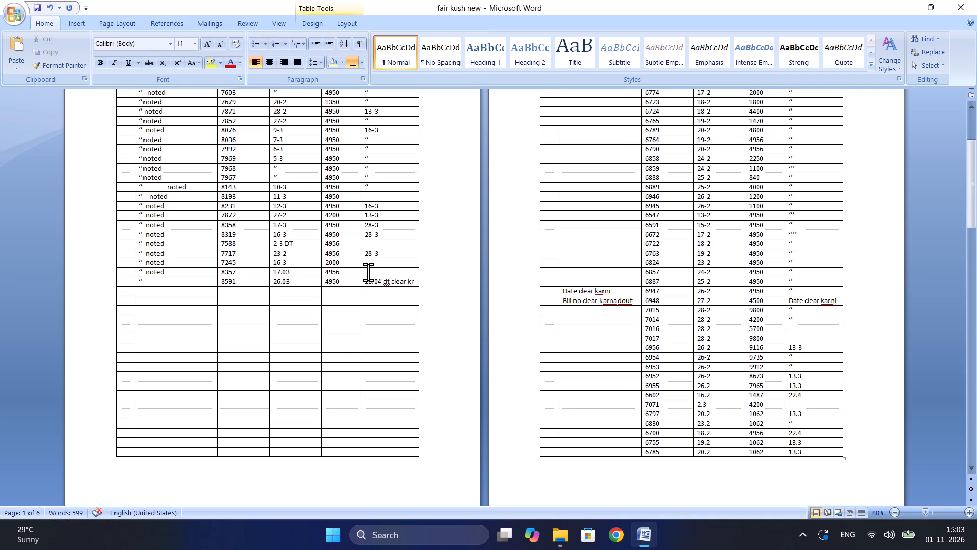
text(22.0)
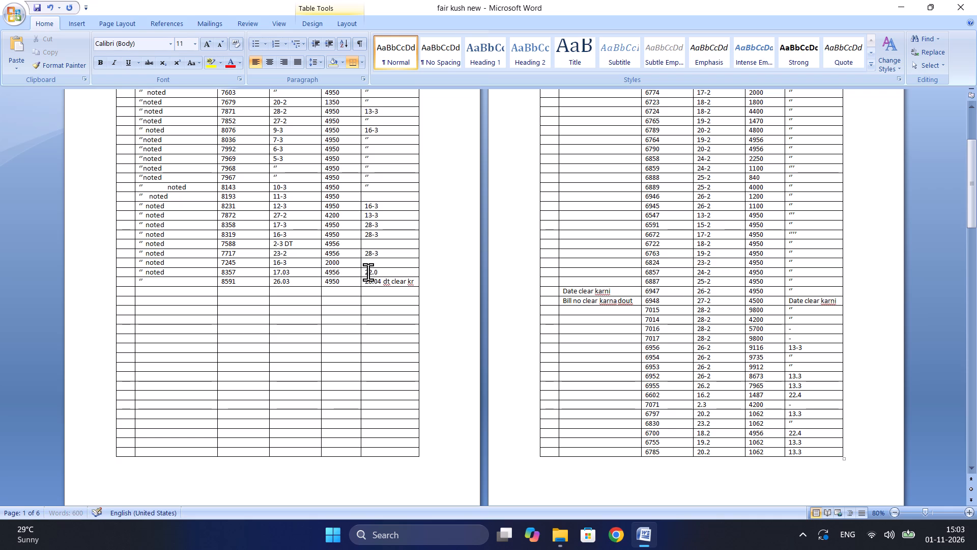
key(4)
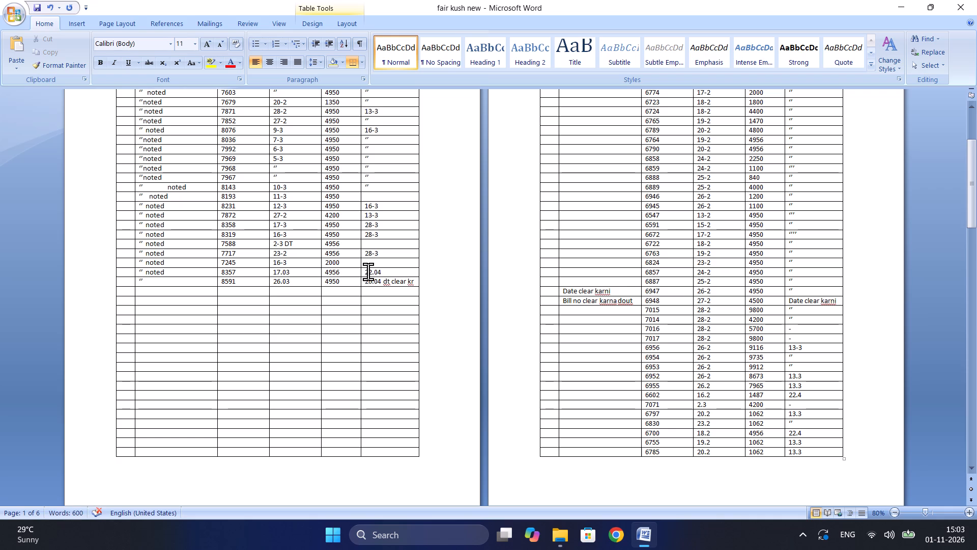
Fill in the missing draft dates: 22.04 for bill 7245 and 21.09 for bill 7588.
click(369, 261)
text(22.04)
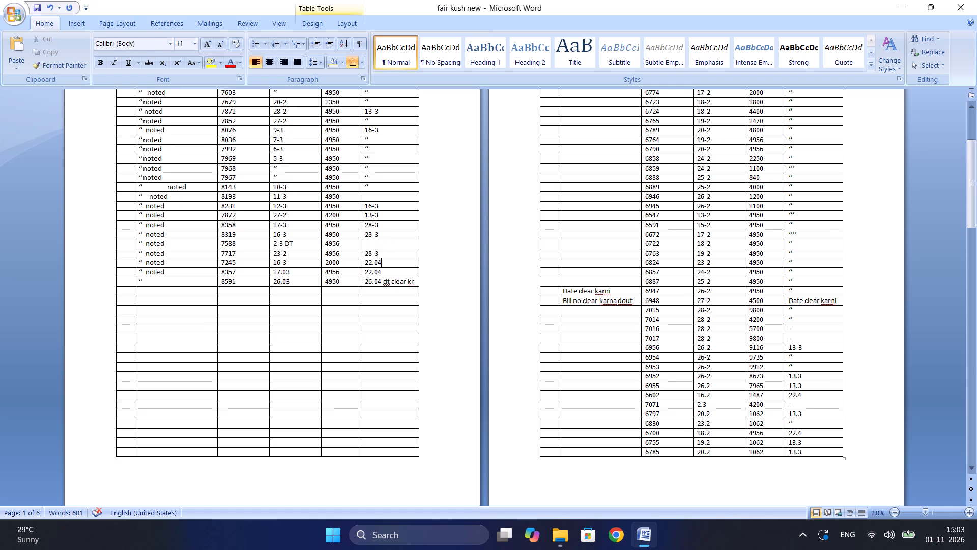
click(372, 240)
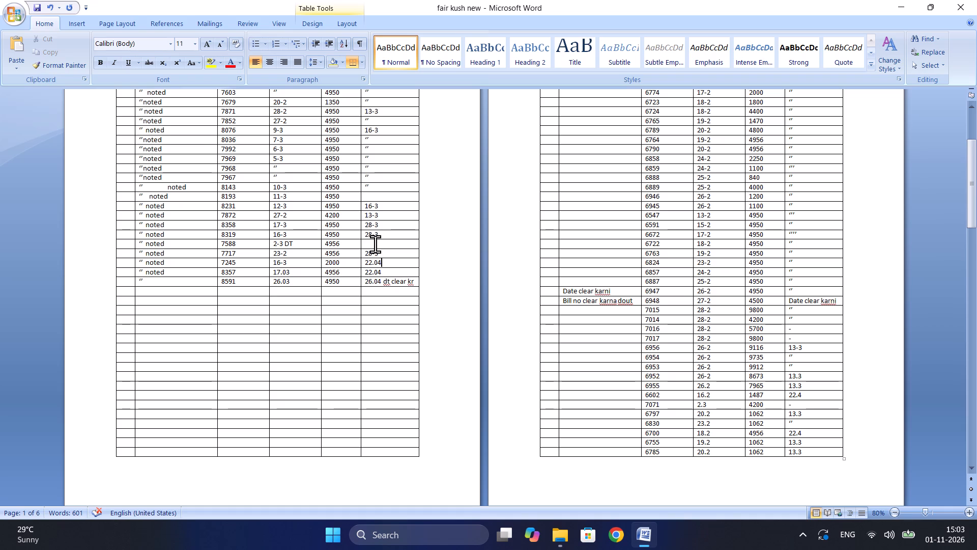
click(376, 244)
text(21)
text(.09)
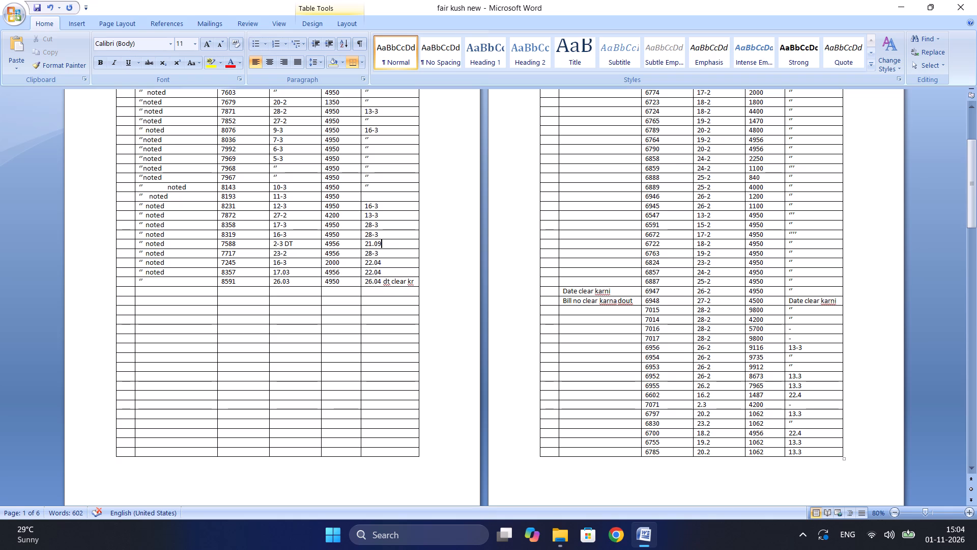
Change the draft date of bill 8357 to 21.09.
click(382, 273)
key(BackSpace)
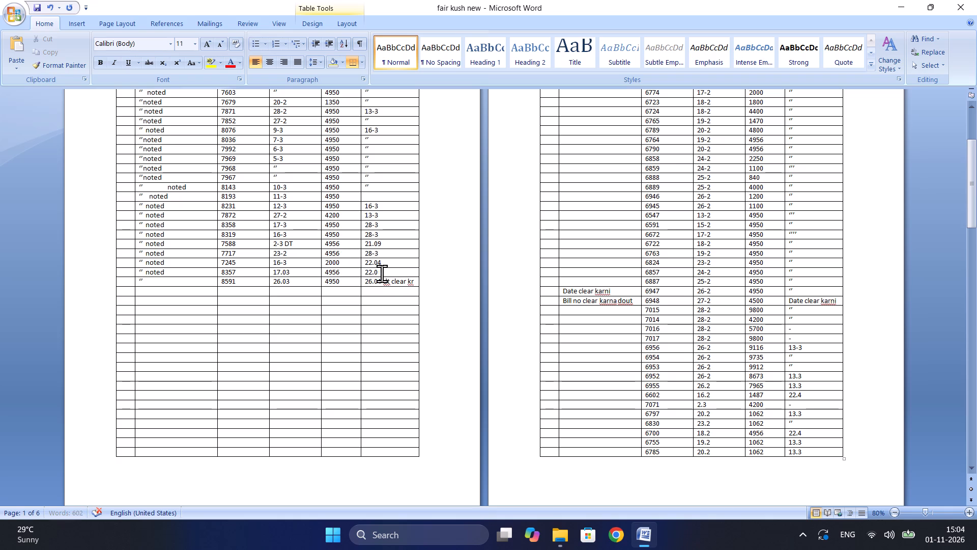
key(BackSpace)
key(BackSpace)
key(BackSpace)
key(1)
text(.09)
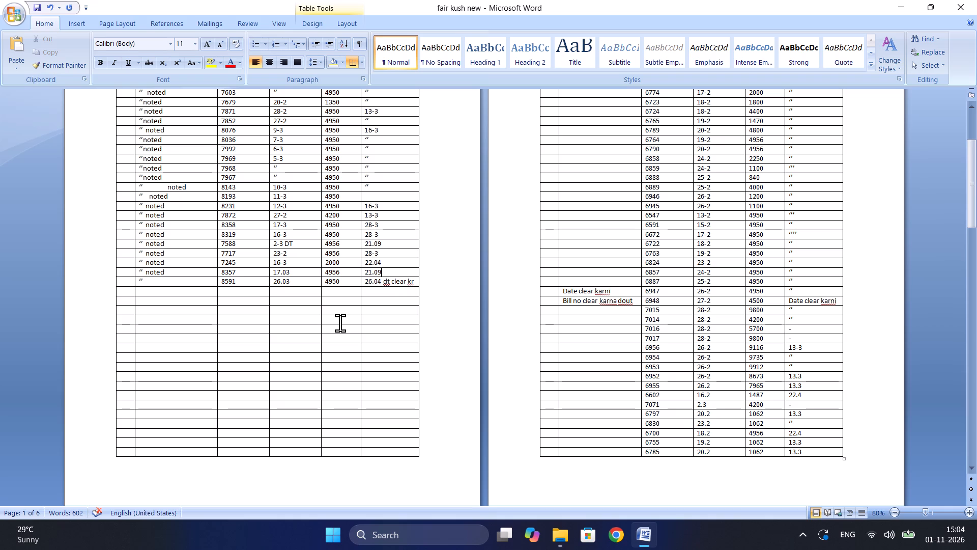
Append "clear kr dt" to the draft date of bill 7245 and "dt clear kr" to that of bill 8357.
click(388, 263)
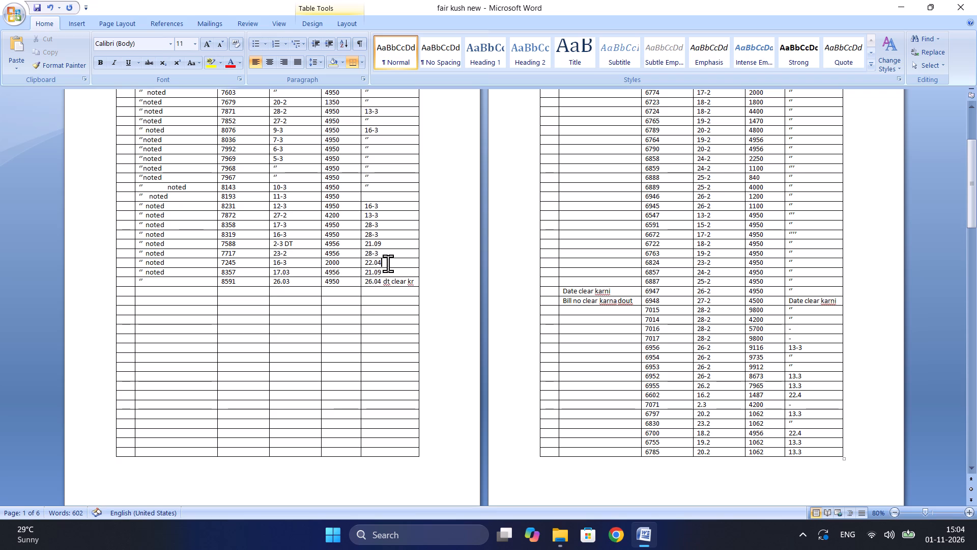
key(space)
text(cl)
text(ear kr dt)
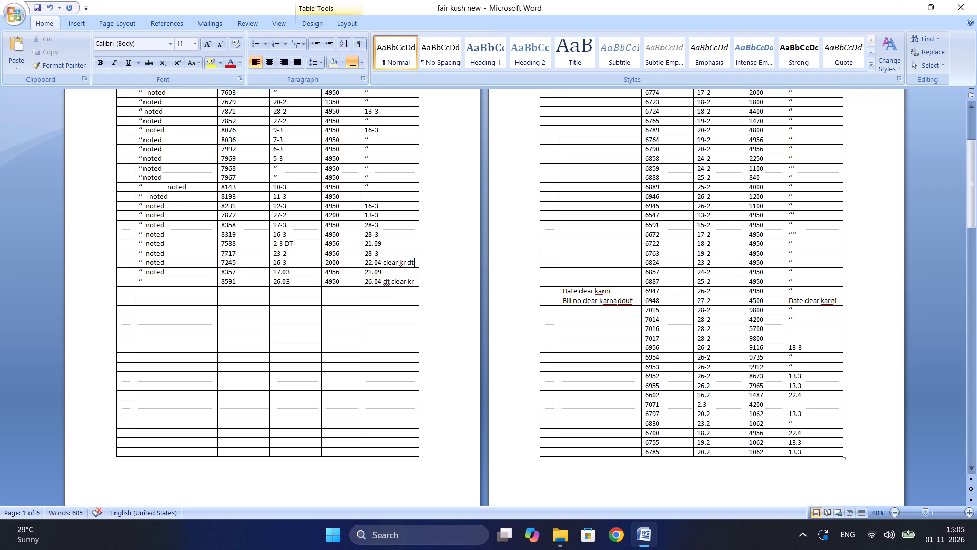
click(390, 274)
key(space)
text(dt c)
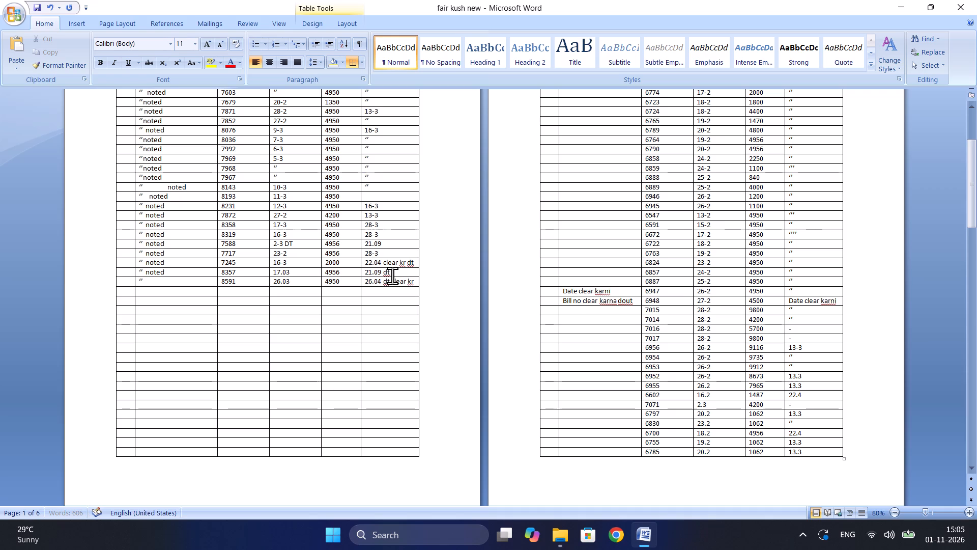
text(lear)
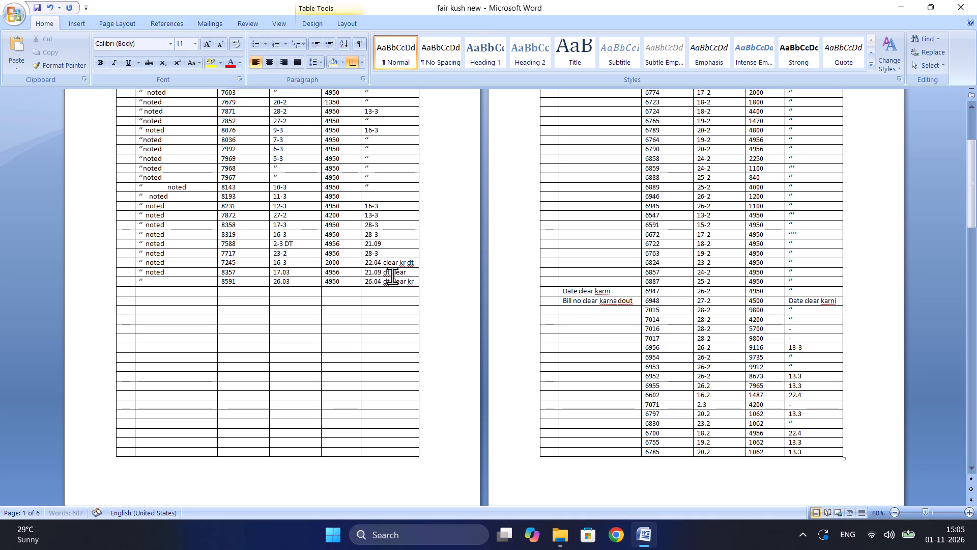
key(space)
text(kr)
Add bill 8592 below bill 8591 with a ditto mark for date, amount 2400 and draft date 22.04.
click(229, 290)
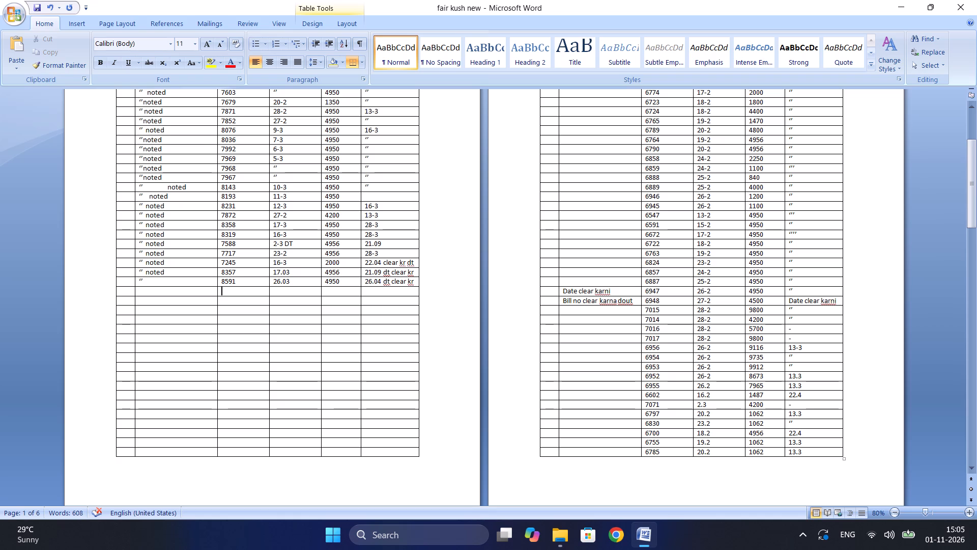
text(8592)
key(Right)
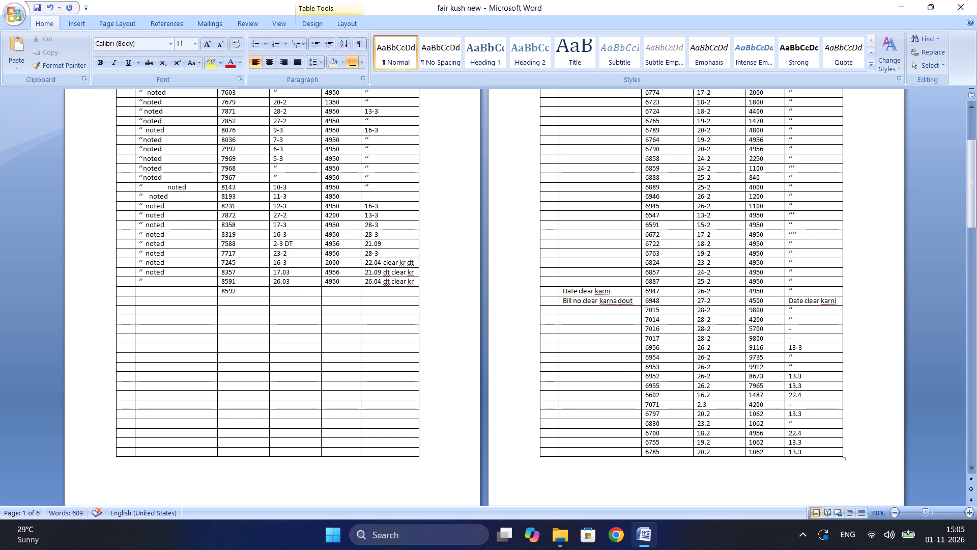
text('')
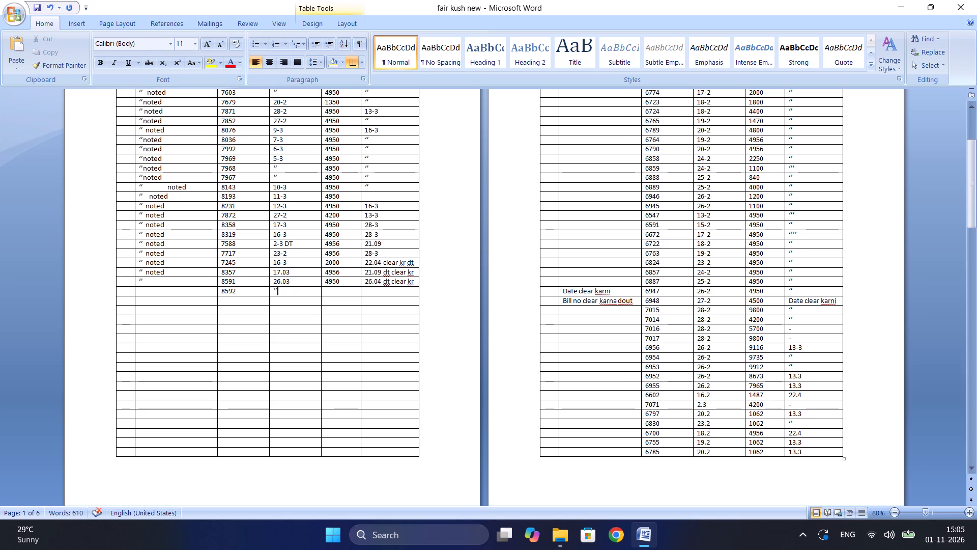
key(Right)
text(2400)
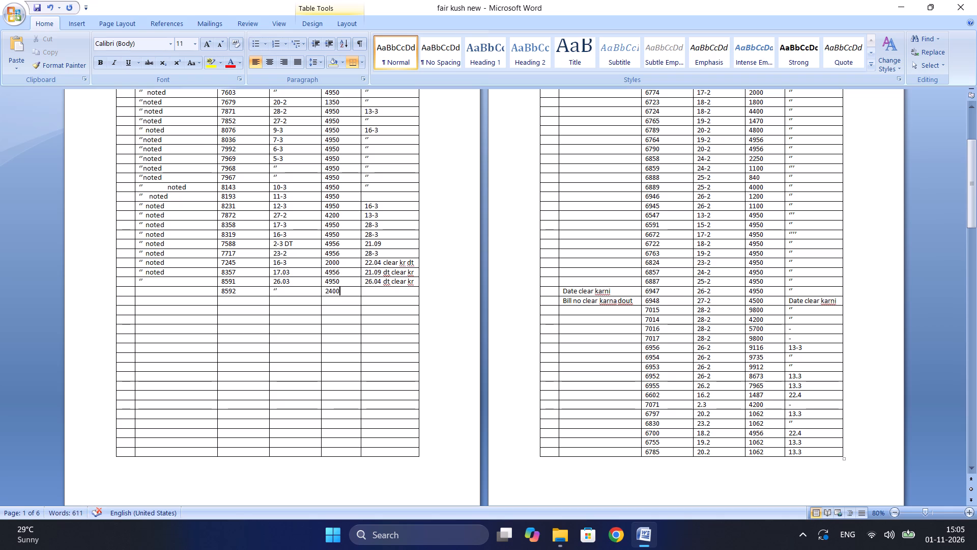
key(Right)
text(22)
text(.04)
Add bill 8593 in the following row with a ditto mark for date, amount 4800 and a ditto mark for draft date.
key(Down)
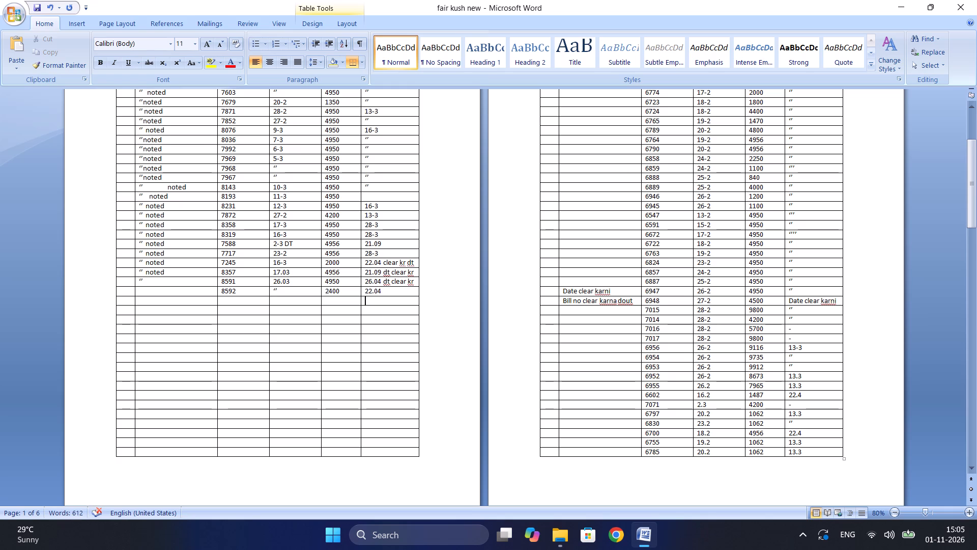
key(Left)
key(Left)
key(Left)
text(8593)
key(Right)
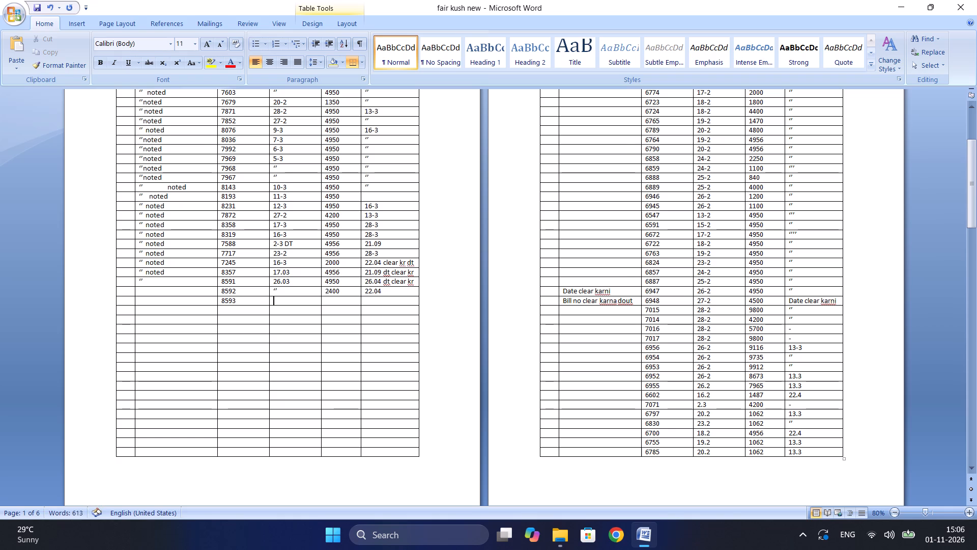
text('')
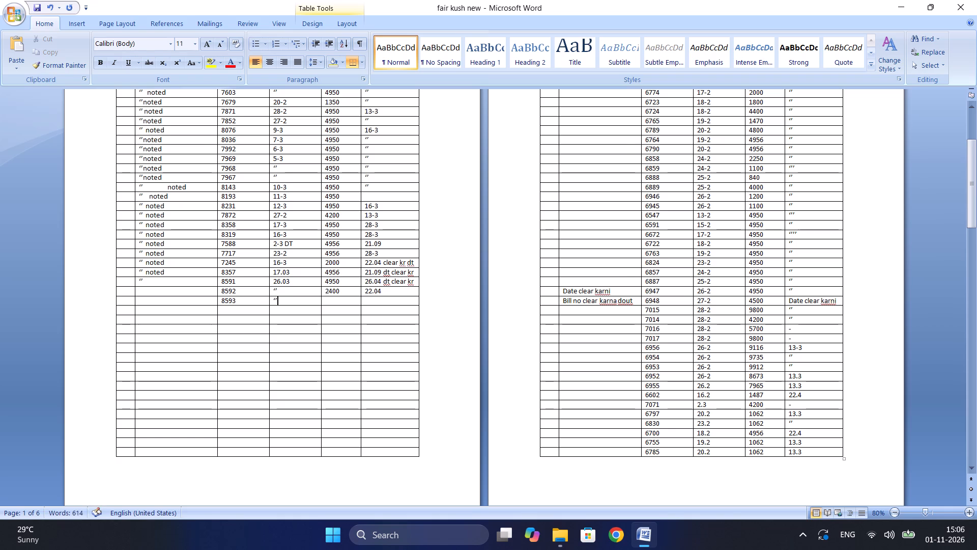
key(Right)
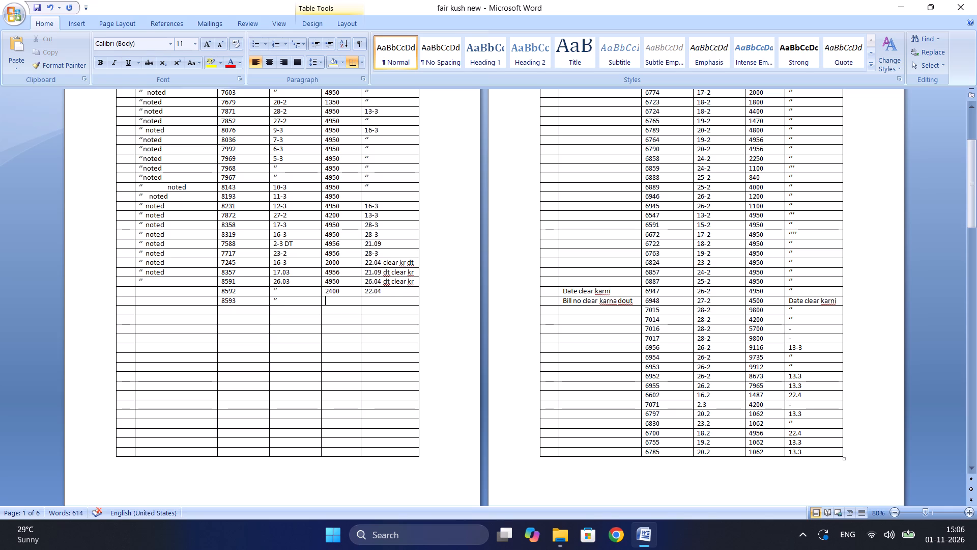
text(4800)
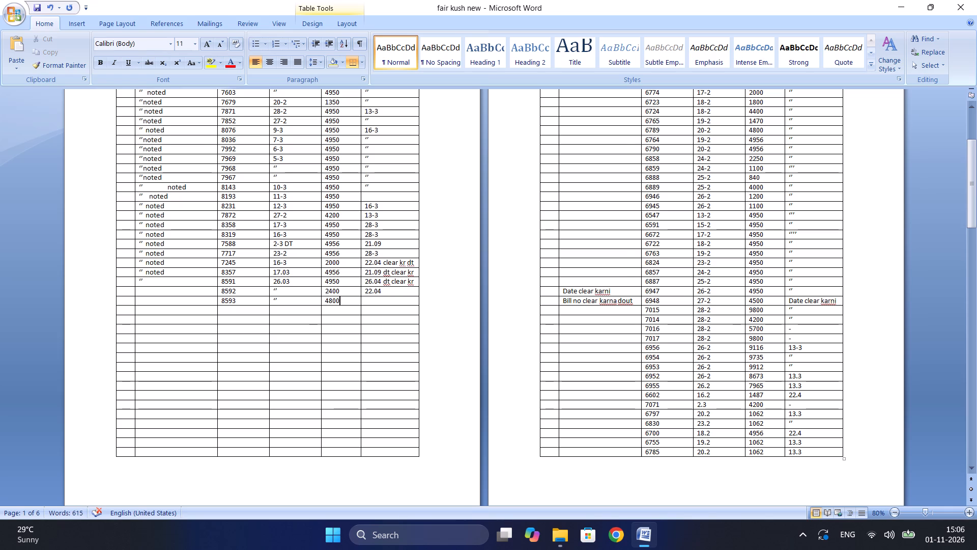
key(Right)
text('')
key(Down)
key(Left)
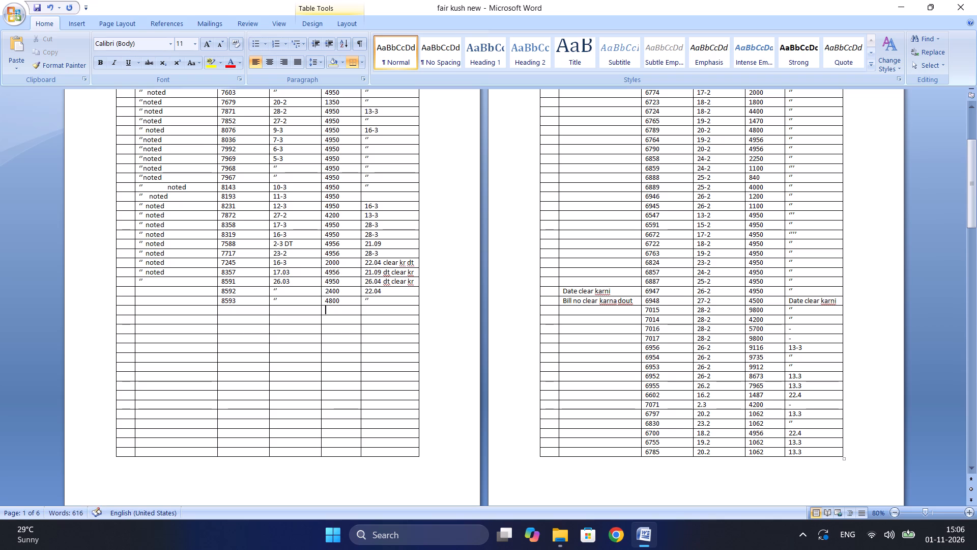
key(Left)
key(Left)
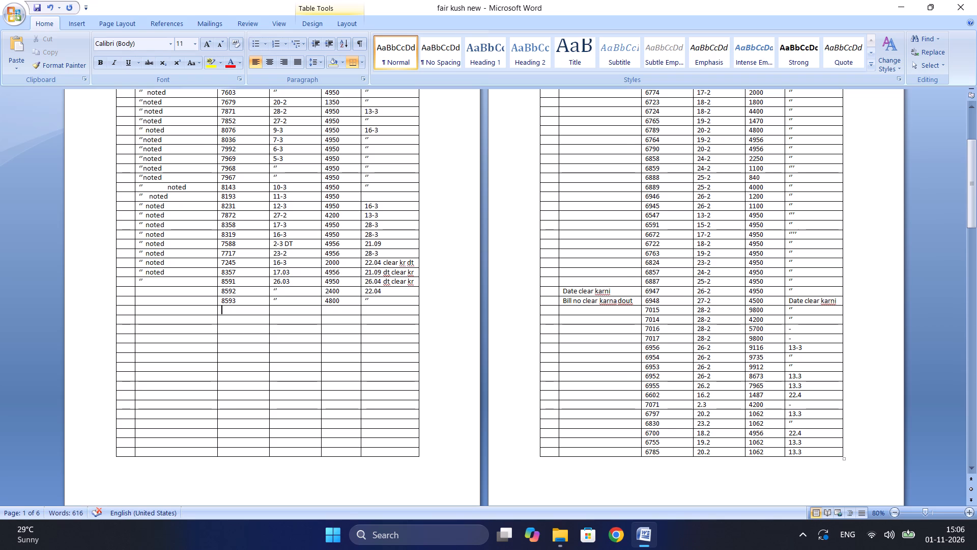
Save the document.
drag(269, 420, 149, 261)
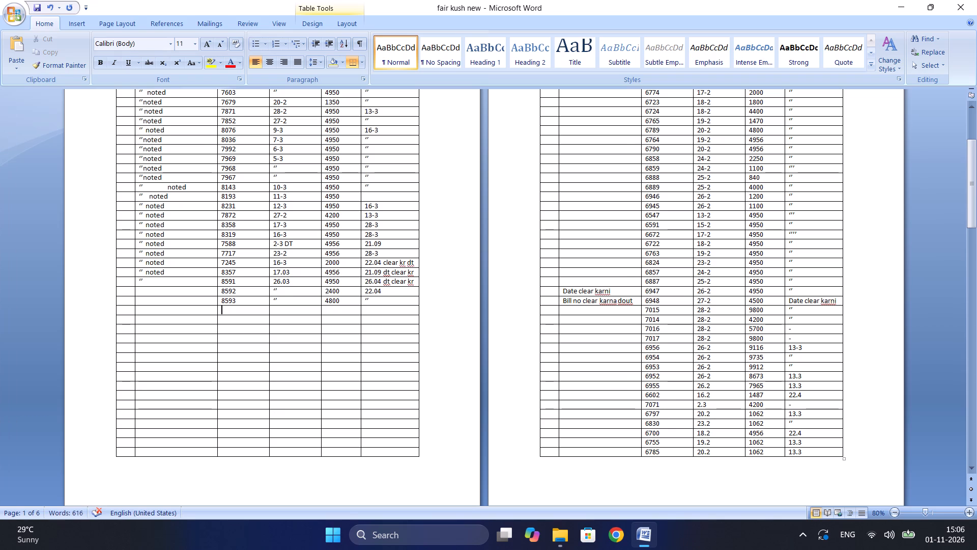
click(37, 7)
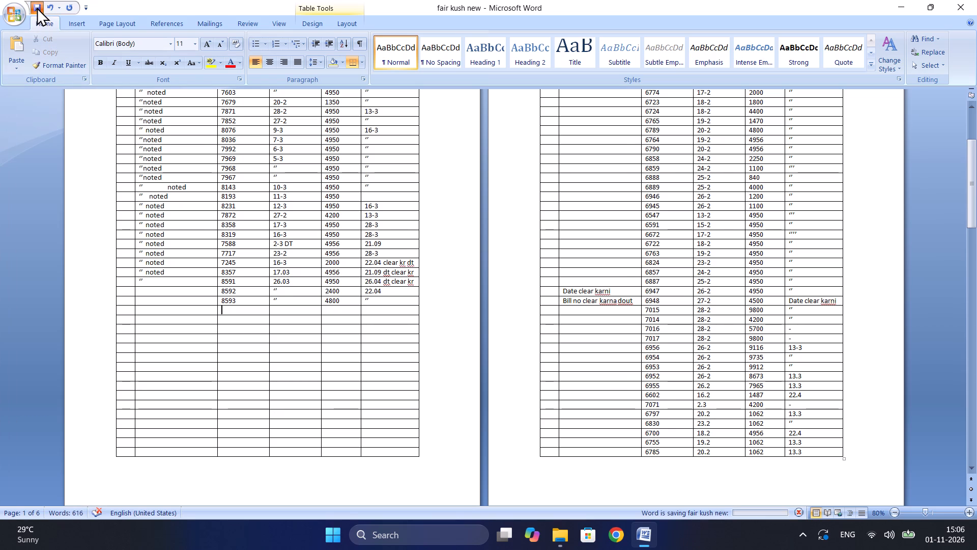
Add bill 7794 below bill 7501 in the last kush table with date 26.03, amount 4950 and draft date 22.04.
scroll(680, 279, down, 4)
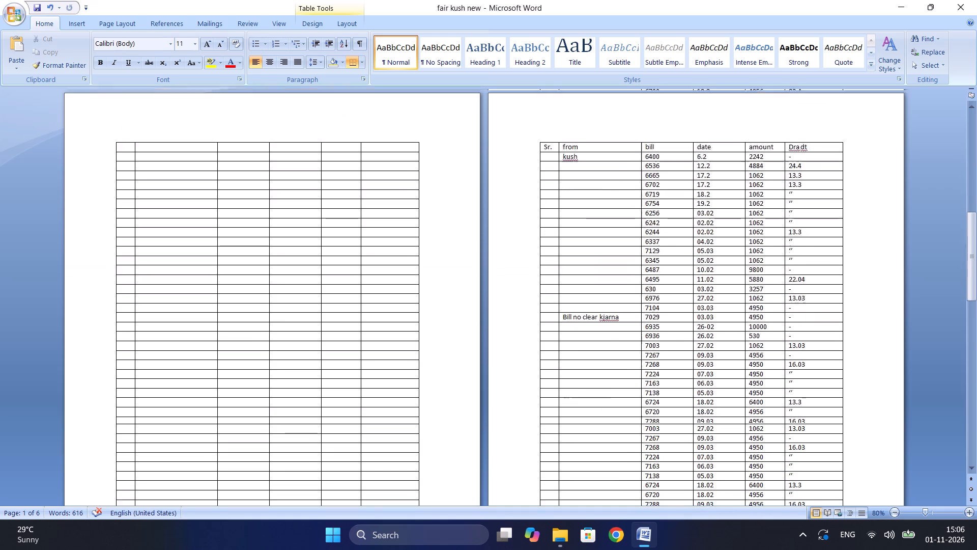
scroll(680, 279, down, 2)
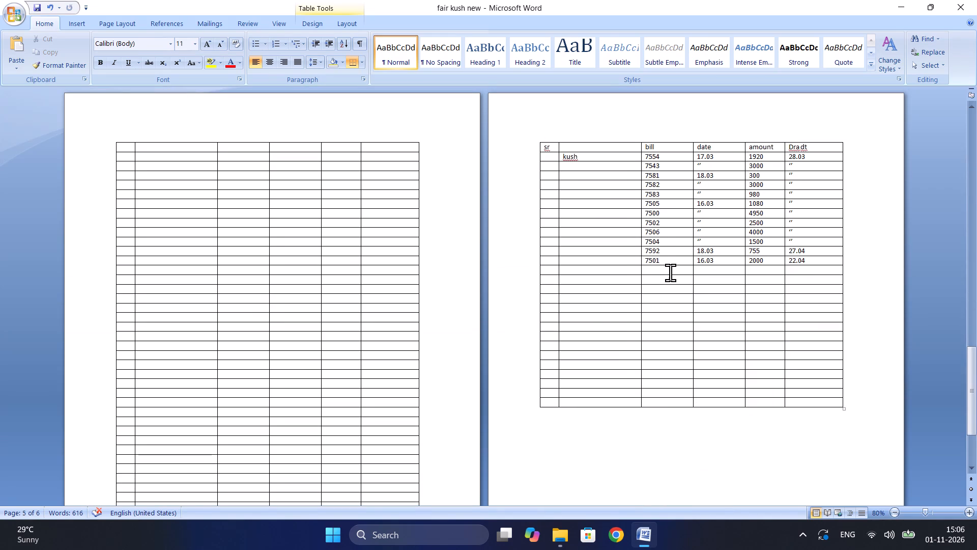
click(670, 272)
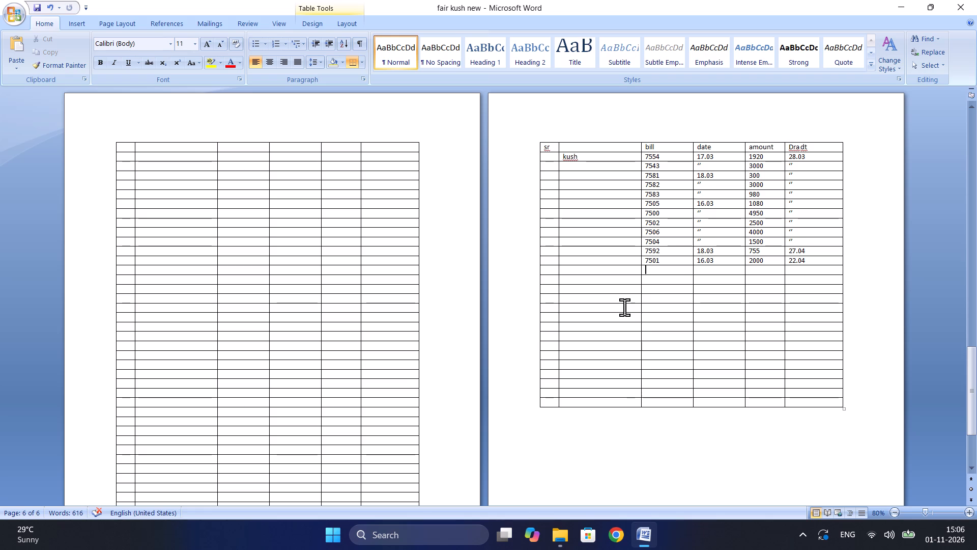
text(7794)
key(Right)
text(26.03)
key(Right)
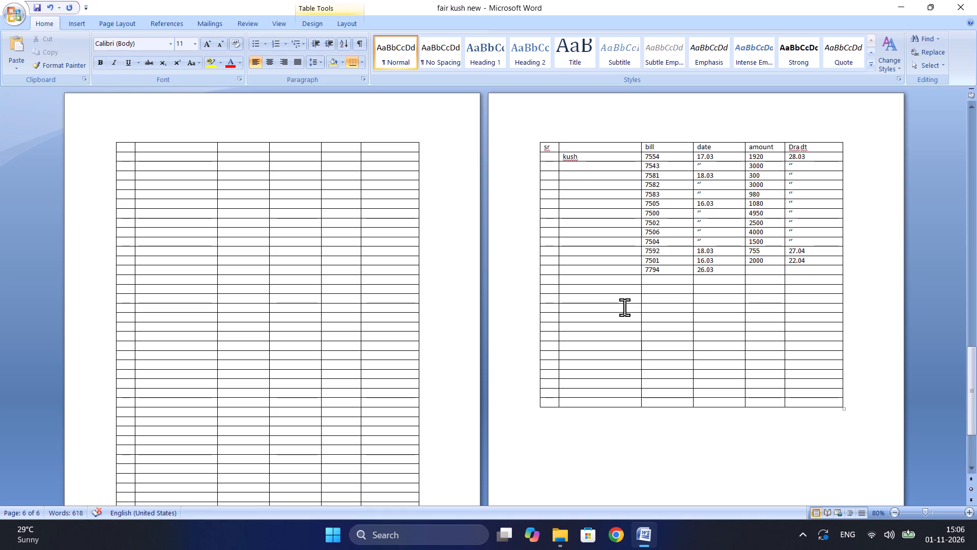
text(4950)
key(Right)
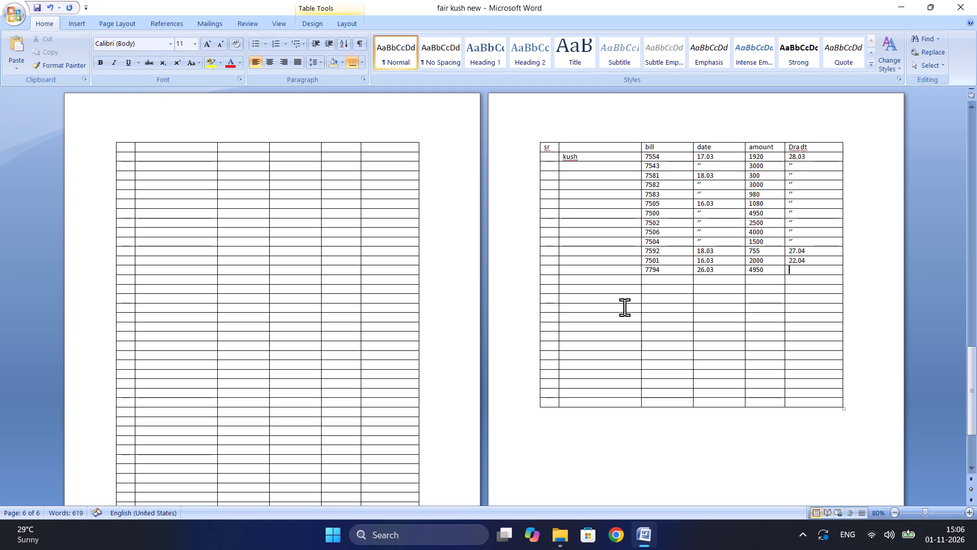
text(22.04)
Add bill 7793 in the next kush row with a ditto mark for date, amount 120 and a ditto mark for draft date.
key(Down)
key(Left)
key(Left)
key(Left)
text(77)
text(93)
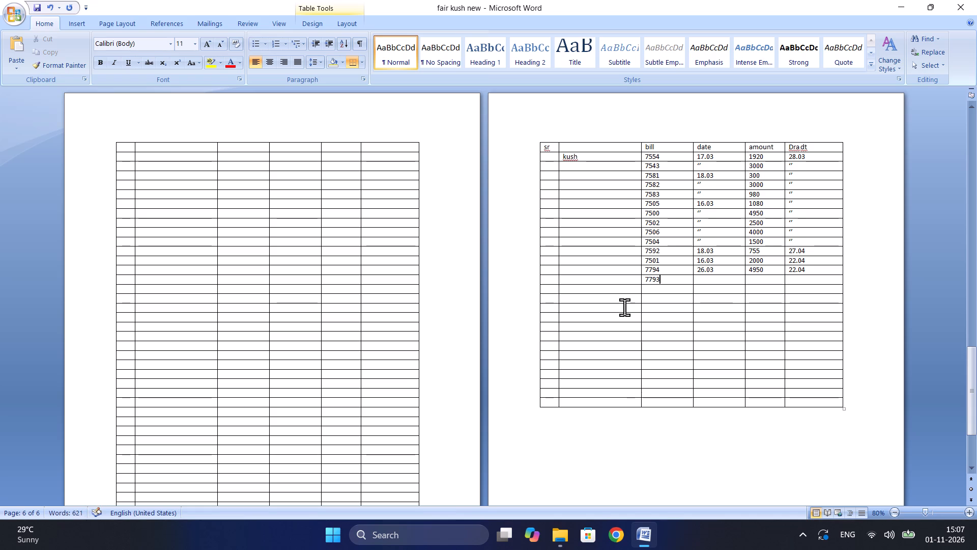
key(Right)
text('')
key(Right)
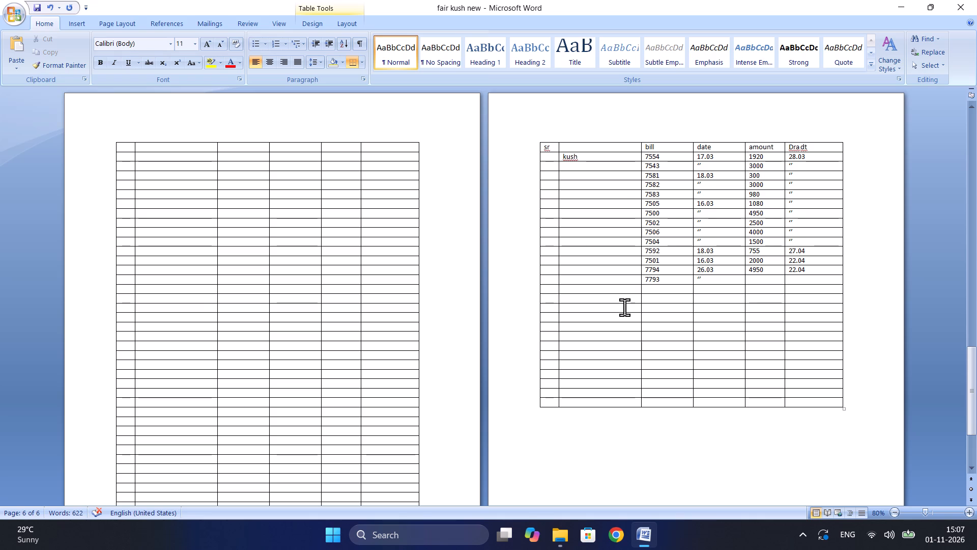
text(120)
key(Right)
text('')
Add bill 7845 in the next kush row with date 27.03, amount 4720 and a ditto mark for draft date.
key(Down)
key(Left)
key(Left)
key(Left)
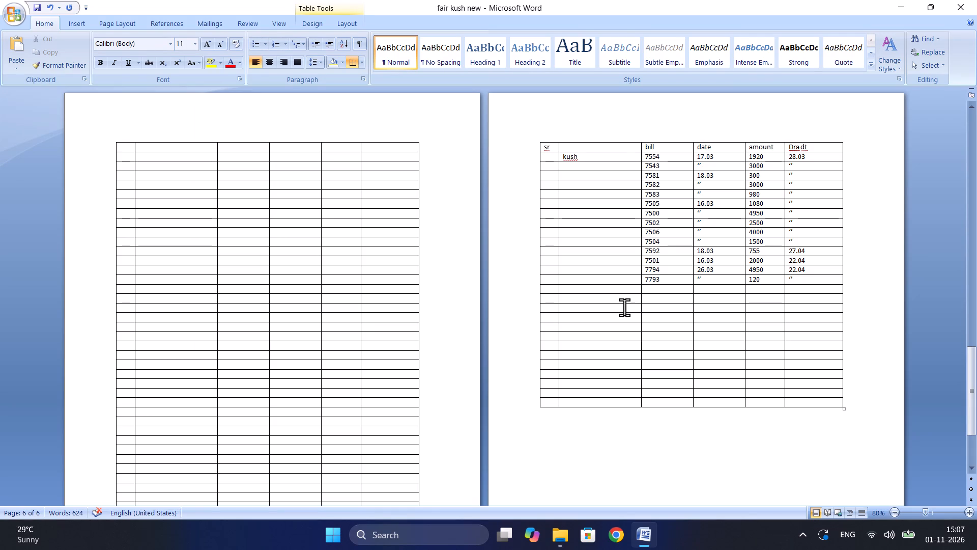
text(7845)
key(Right)
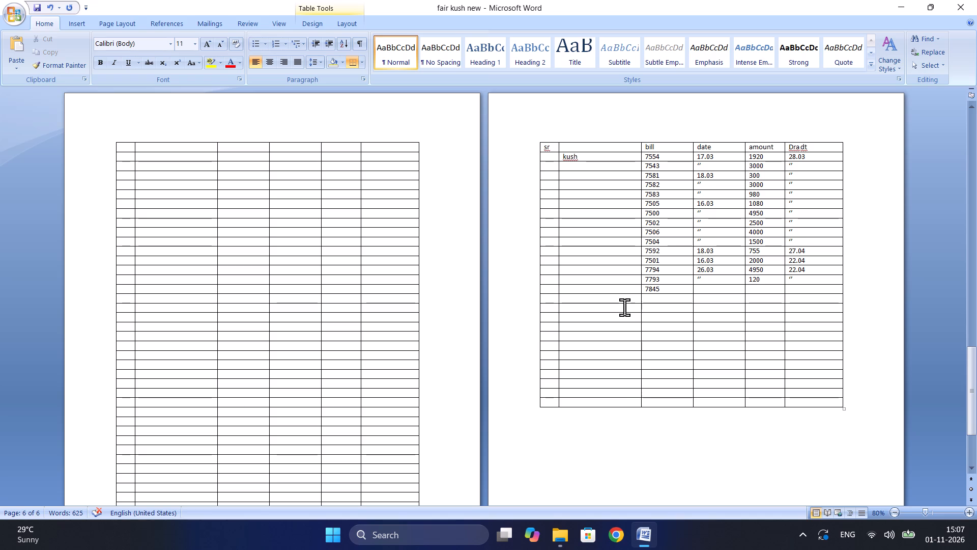
text(27.03)
key(Right)
text(4720)
key(Right)
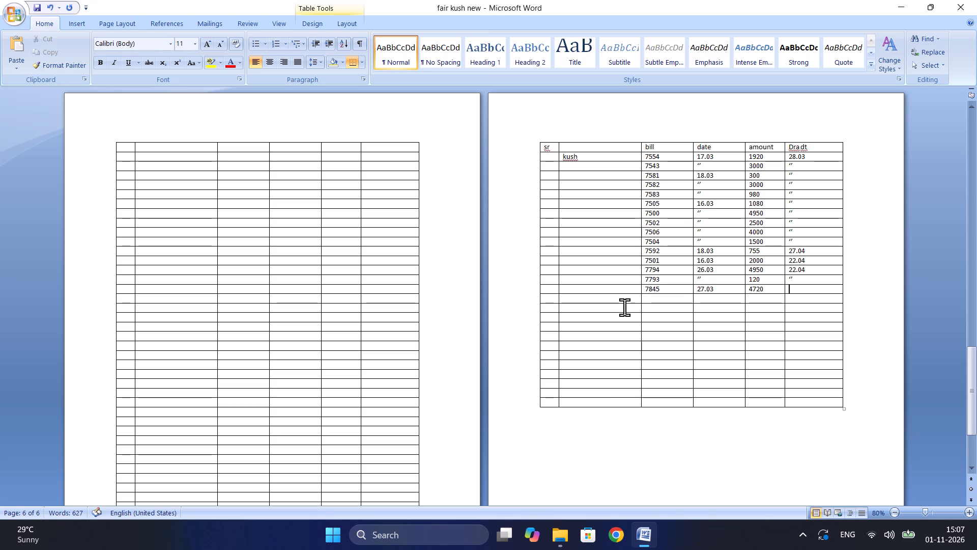
text('')
key(Down)
key(Left)
key(Left)
Add bill 7218 below bill 7845 in the last kush table with date 07.03, amount 1416 and draft date 21.09.
key(Left)
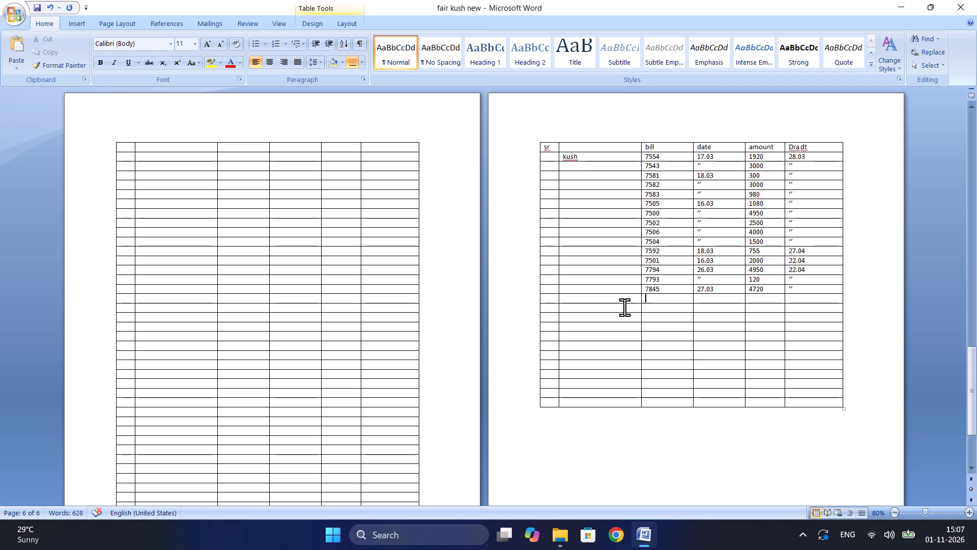
text(7218)
key(Right)
text(07.03)
key(Right)
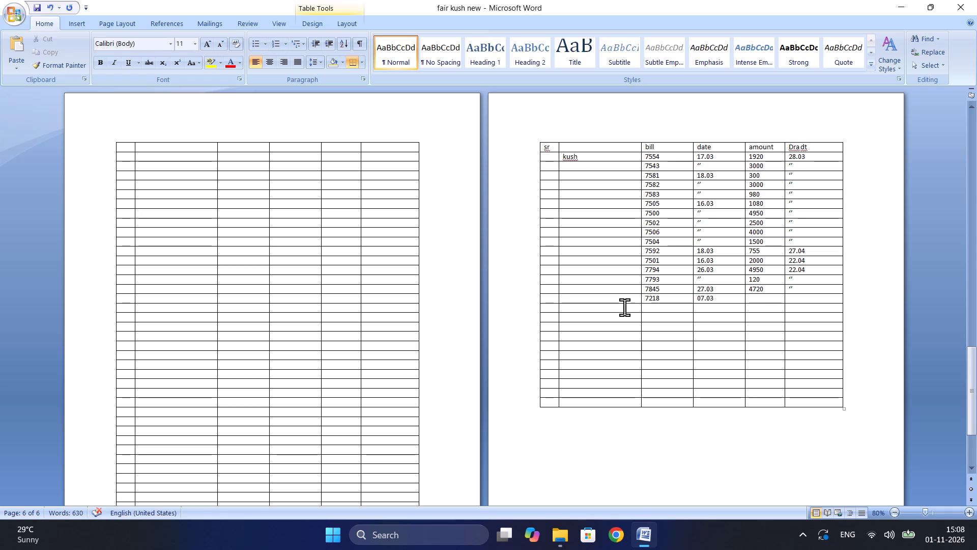
text(1416)
key(Right)
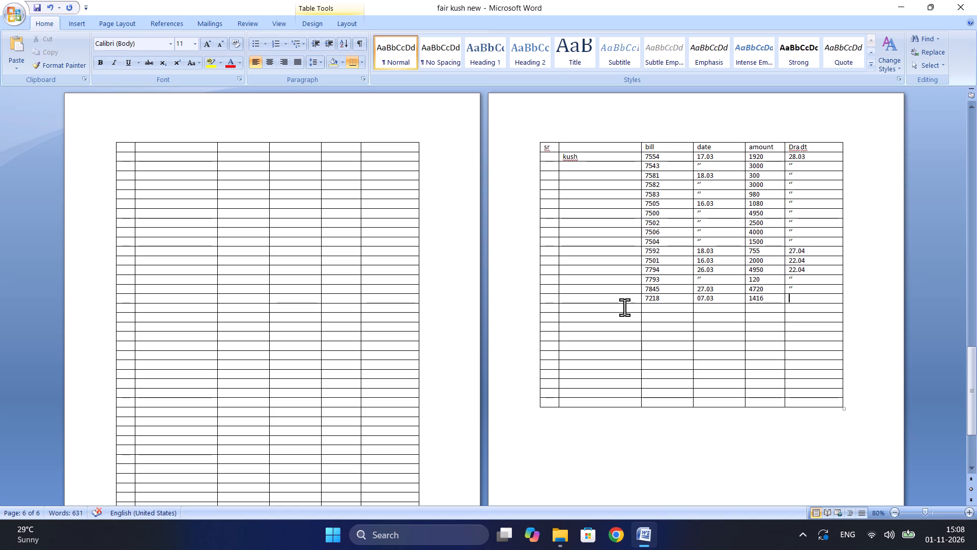
text(21)
text(.09)
Add bill 7219 in the next kush row with a ditto mark for date, amount 1416 and a ditto mark for draft date.
key(Down)
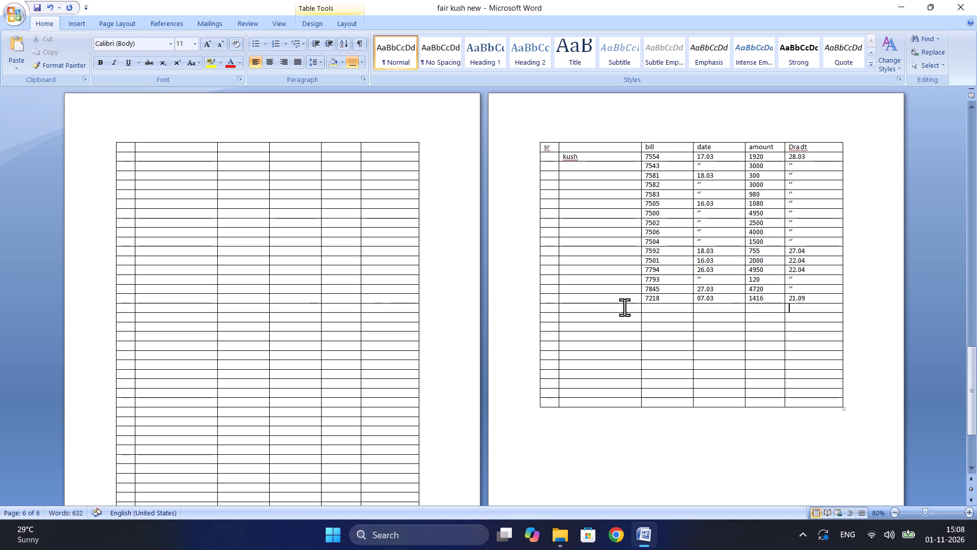
key(Left)
key(Left)
key(Left)
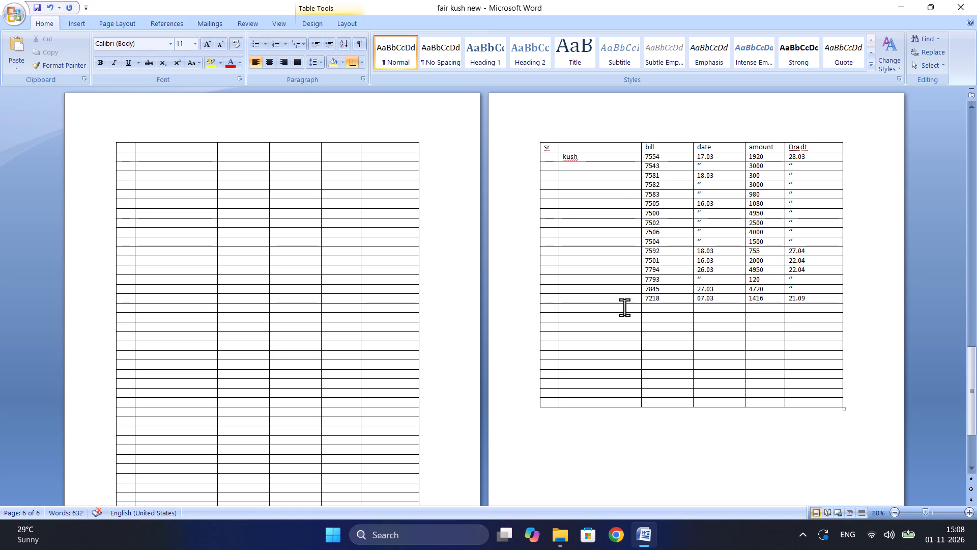
text(7219)
key(Right)
text('')
key(Right)
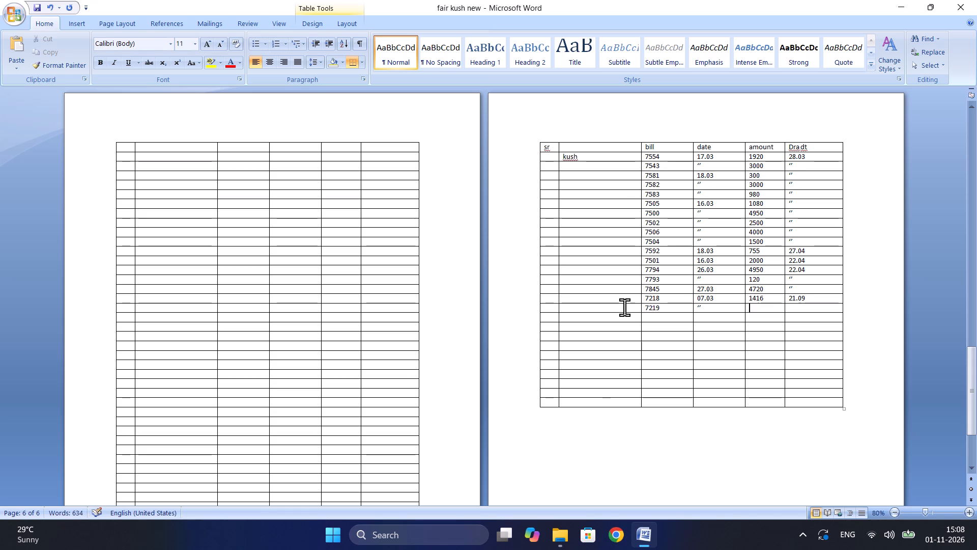
text(14)
text(16)
key(Right)
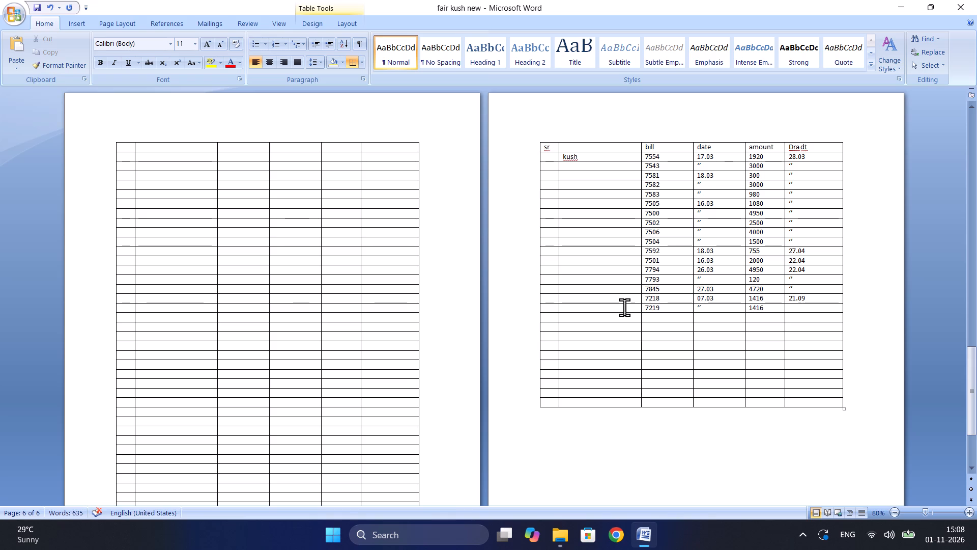
text('')
key(Down)
key(Left)
key(Left)
key(Left)
Append the note "dt clear kr" to the draft date of bill 7218 in the last kush table.
click(810, 293)
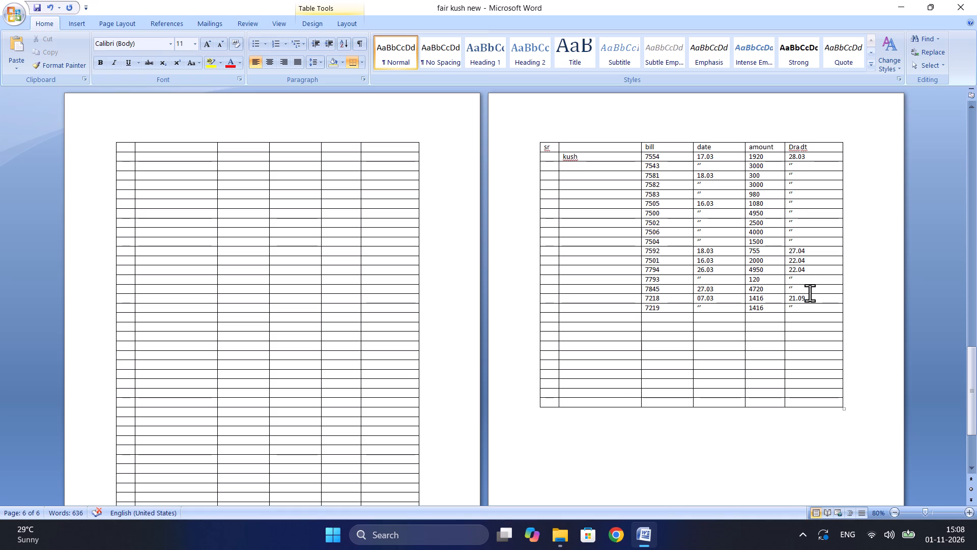
key(Down)
key(Right)
key(Right)
key(Right)
key(Right)
key(space)
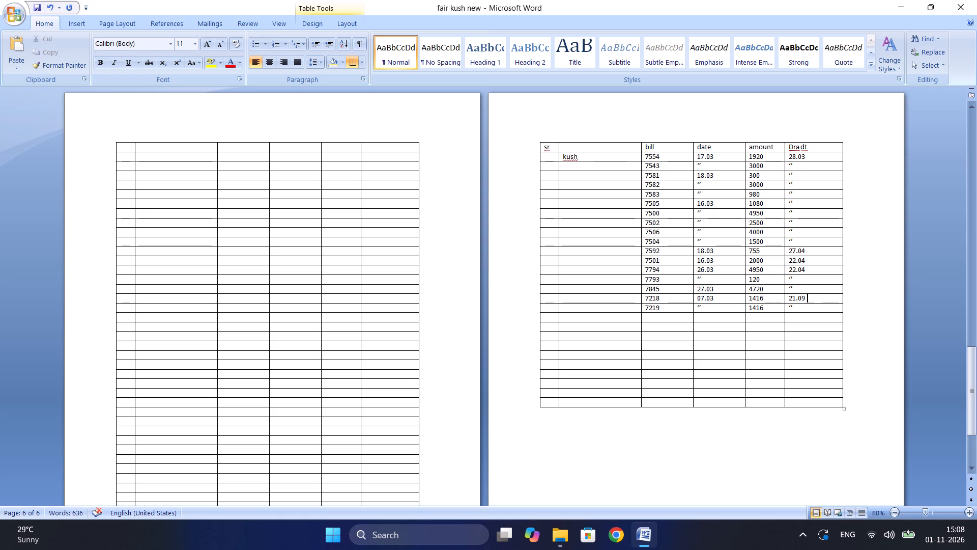
key(d)
text(t)
key(space)
text(clear)
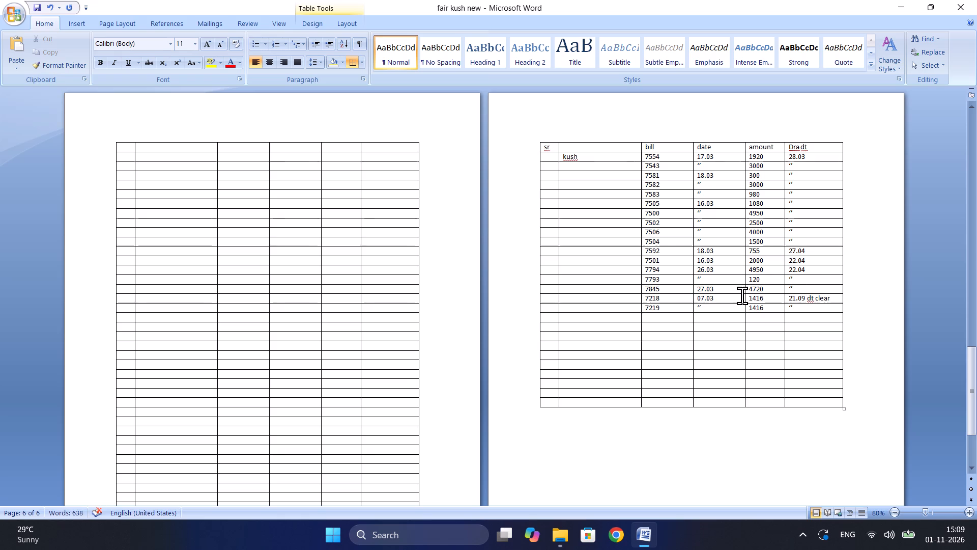
key(space)
text(kr)
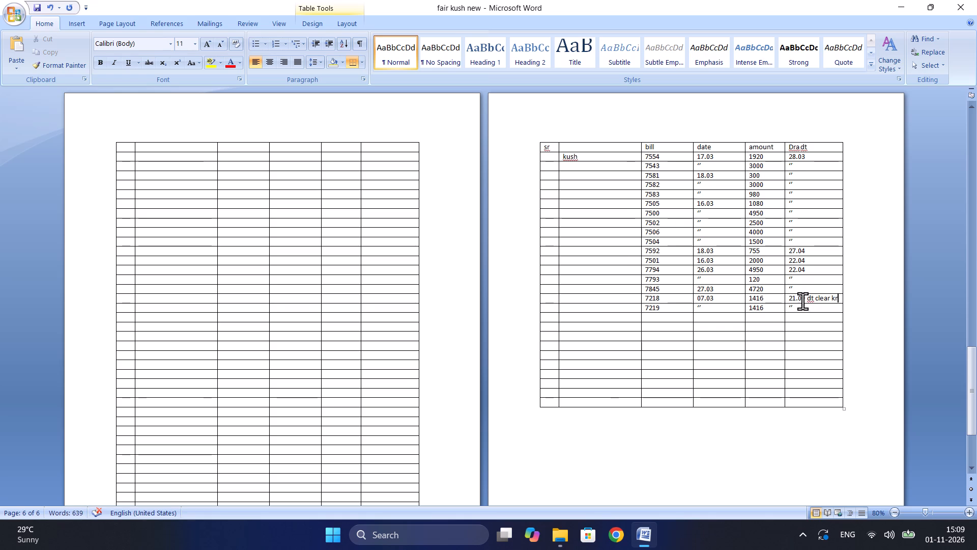
Add bill 7220 below bill 7219 with a ditto mark for date, amount 1416 and a ditto mark for draft date.
click(661, 315)
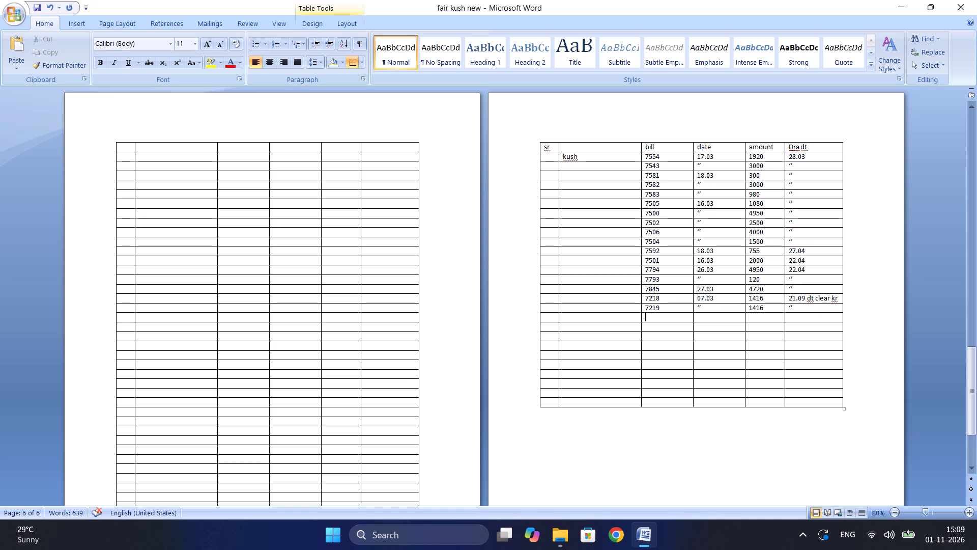
text(7220)
key(Right)
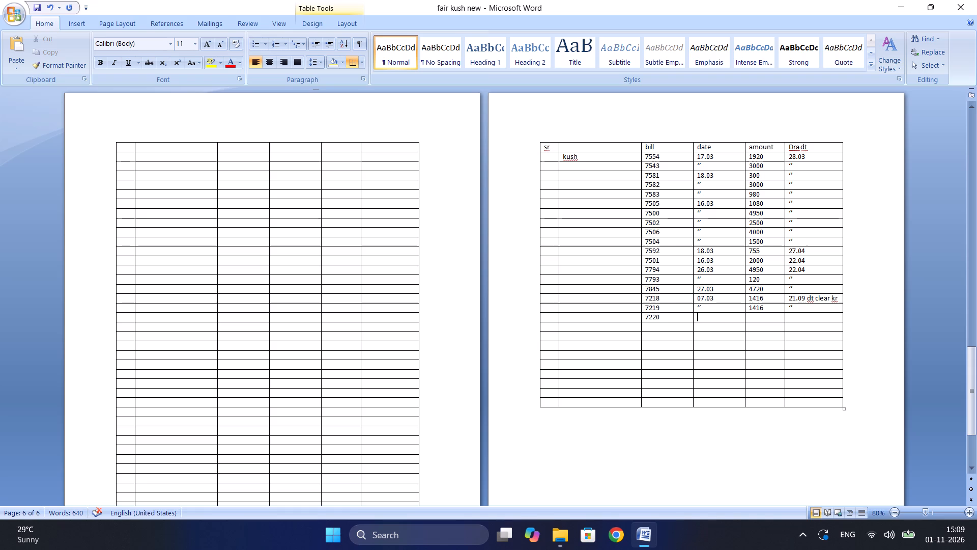
text('')
key(Right)
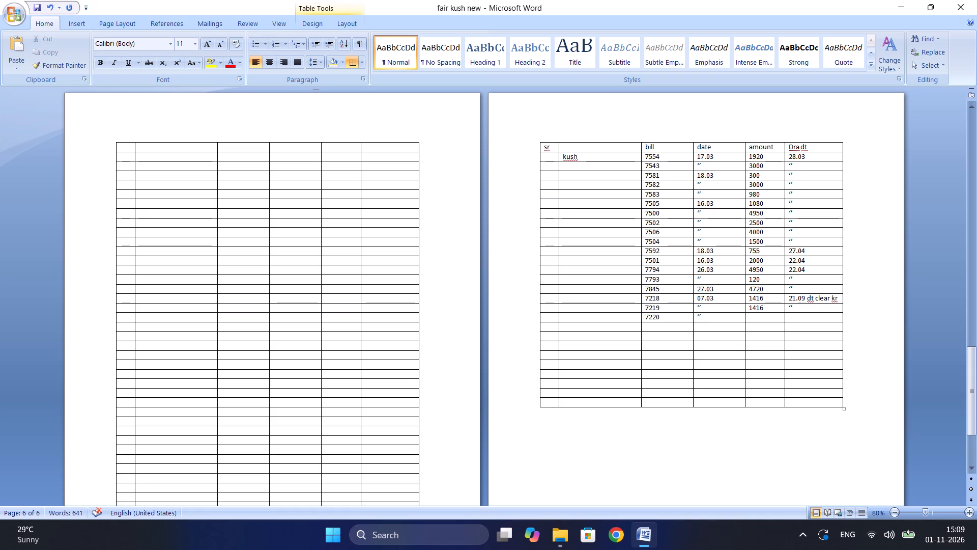
text(1416)
key(Right)
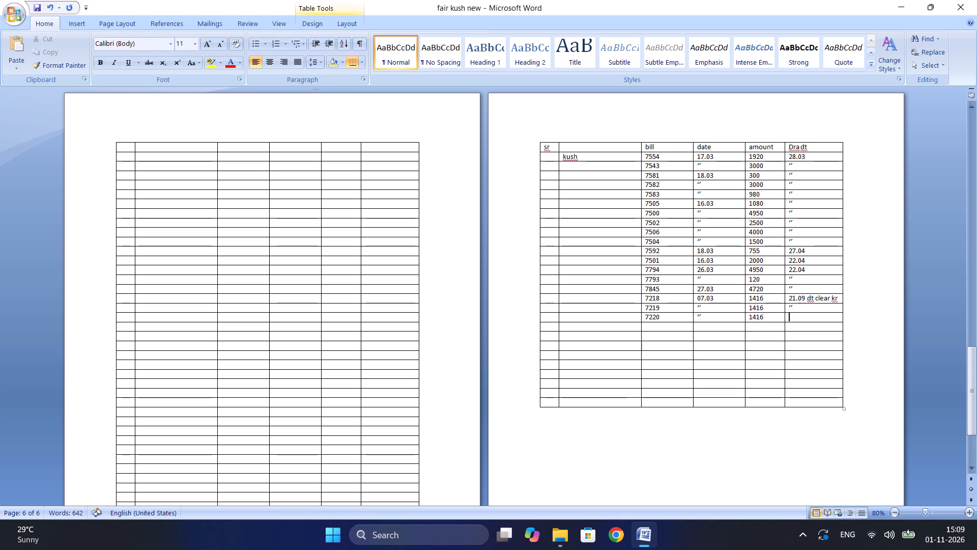
text('')
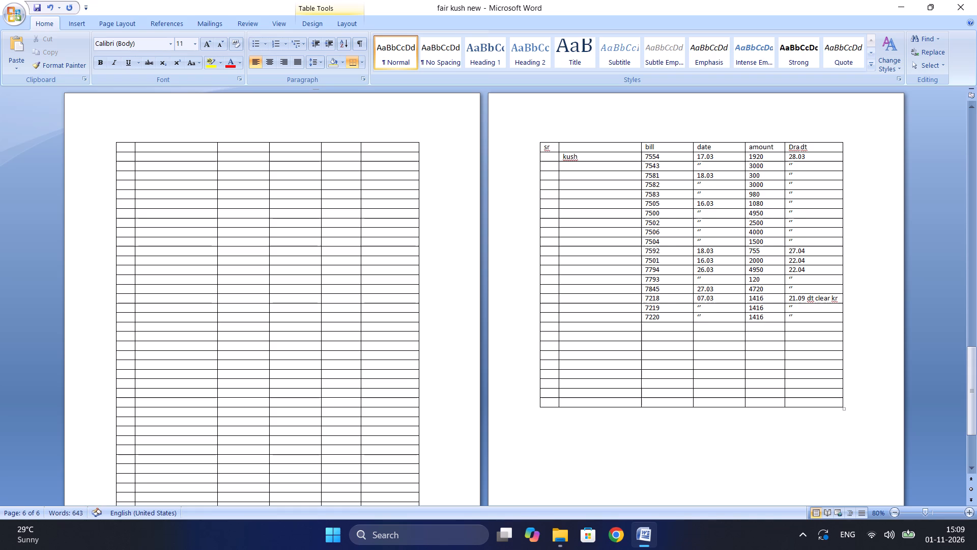
key(Down)
key(Left)
key(Left)
key(Left)
key(Left)
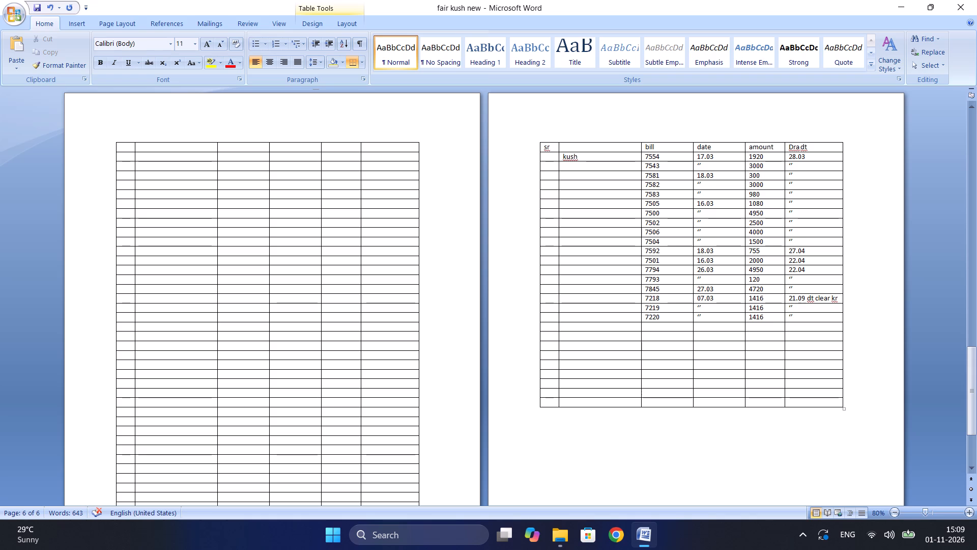
key(Right)
Add bill 8643 below bill 8593 in the FAIR table with date 27.03, amount 4950 and a ditto mark for draft date.
scroll(424, 160, up, 2)
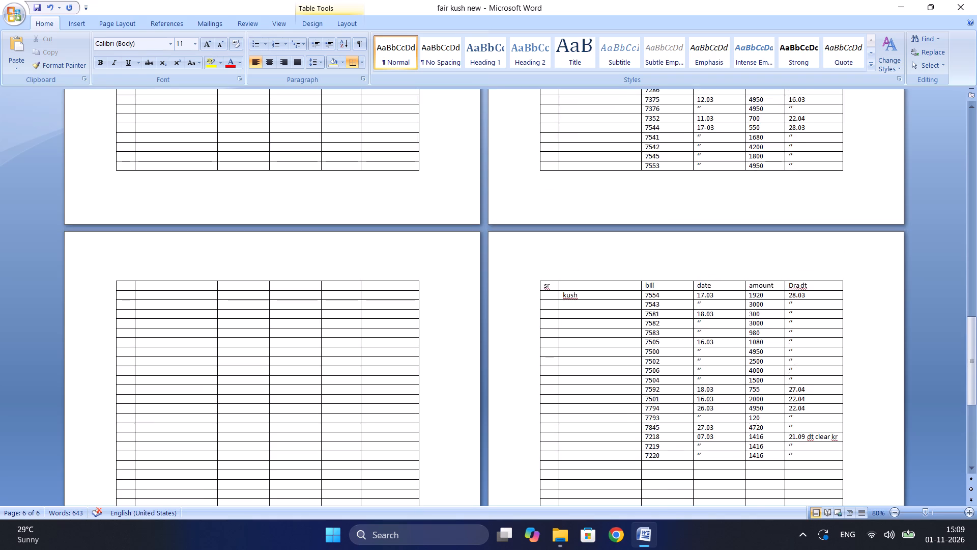
scroll(424, 160, up, 4)
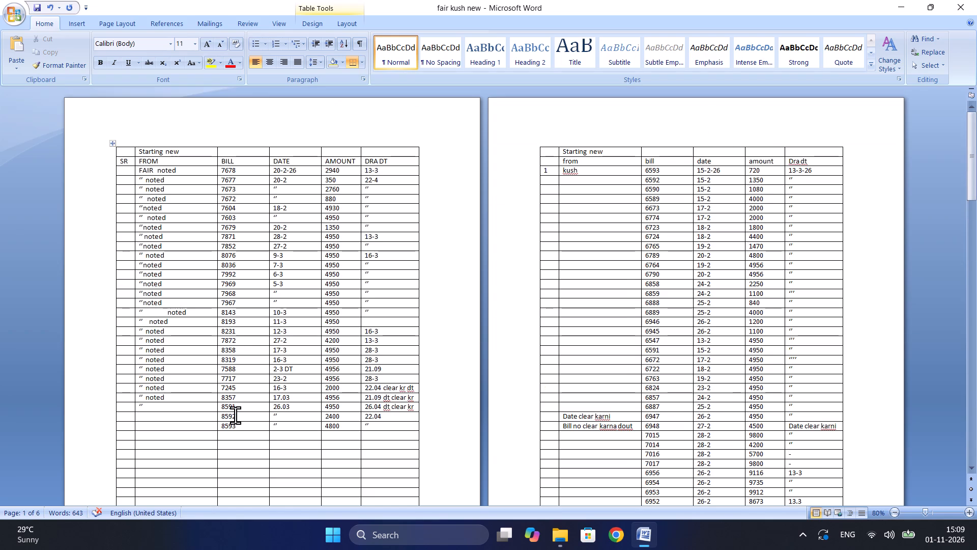
click(232, 436)
text(8643)
key(Right)
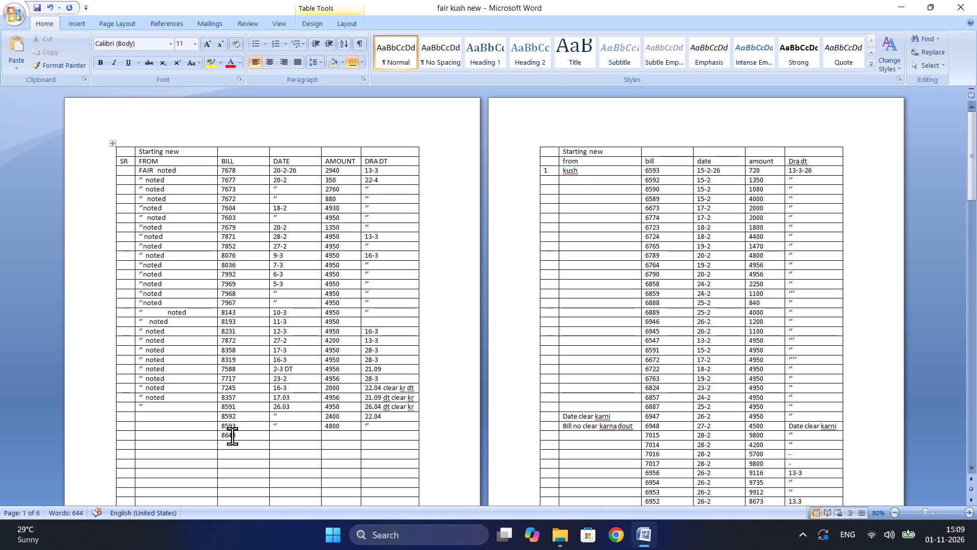
text(27.03)
key(Right)
text(4950)
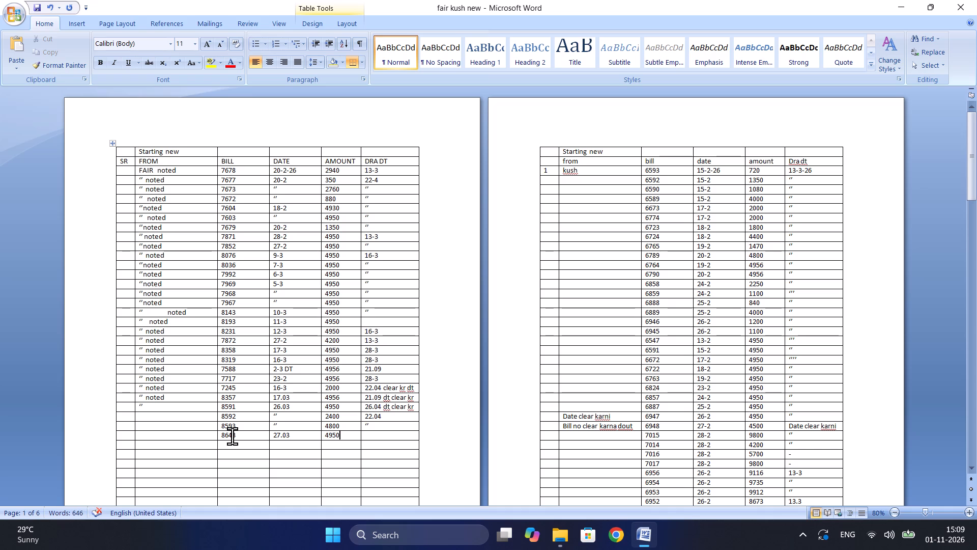
key(Right)
text('')
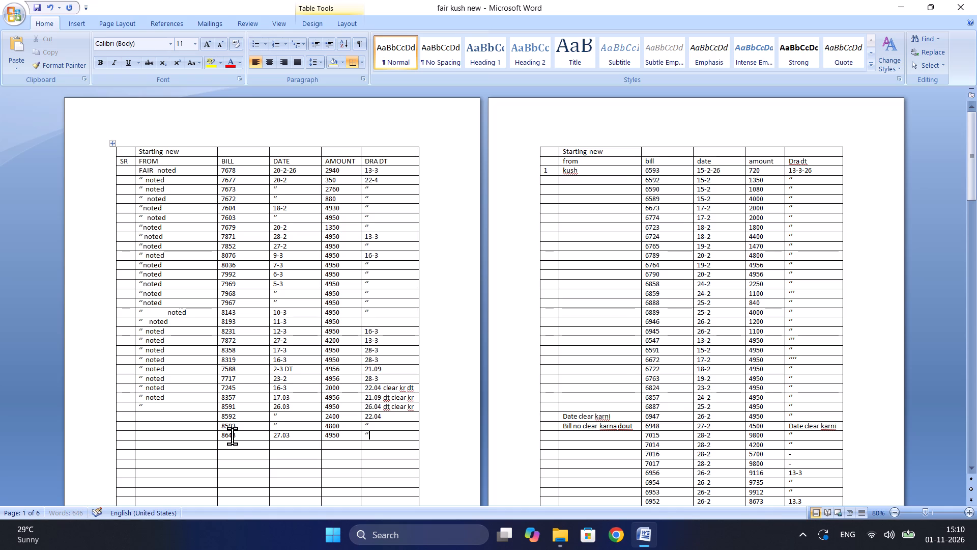
key(Down)
key(Left)
key(Left)
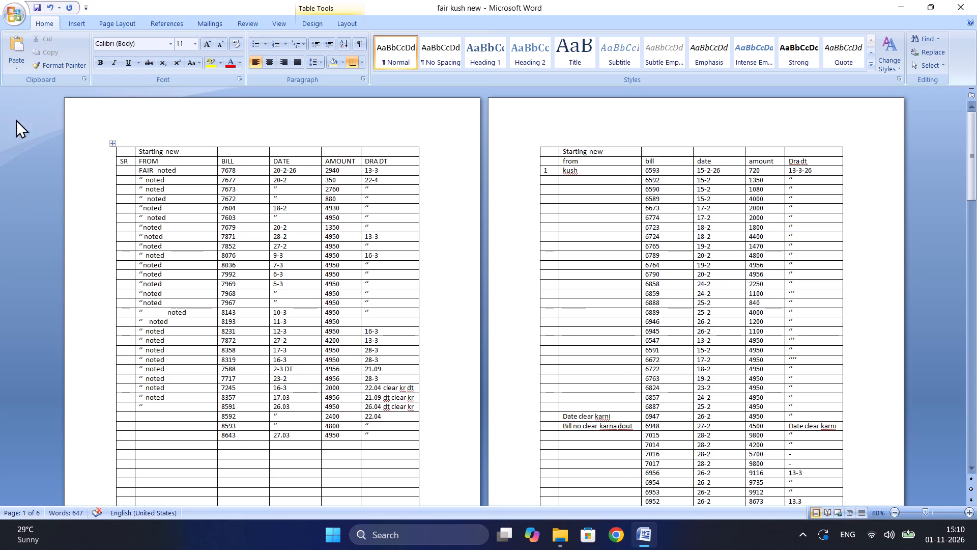
Save the document.
click(34, 6)
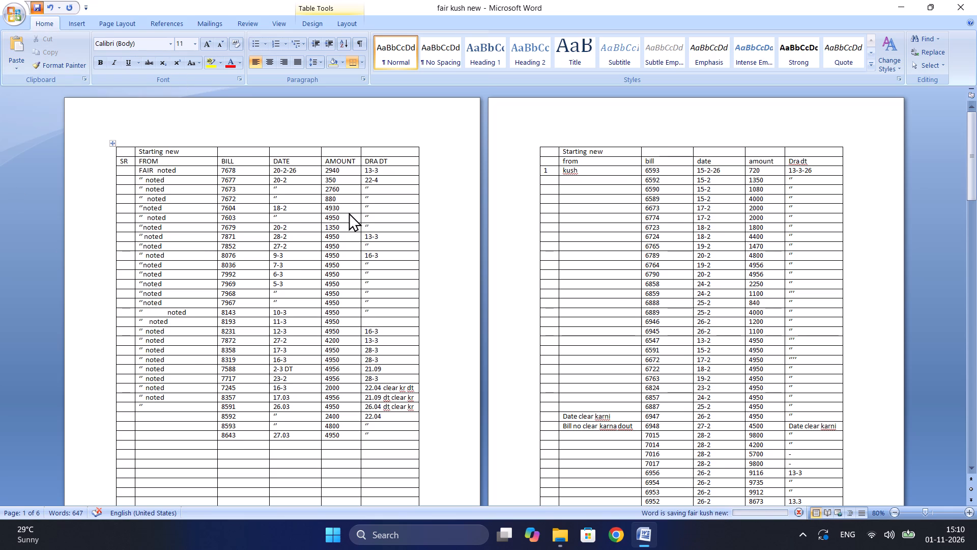
Add bill 7848 below bill 7220 in the last kush table with date 27.03, amount 550 and draft date 22.04.
scroll(349, 212, down, 6)
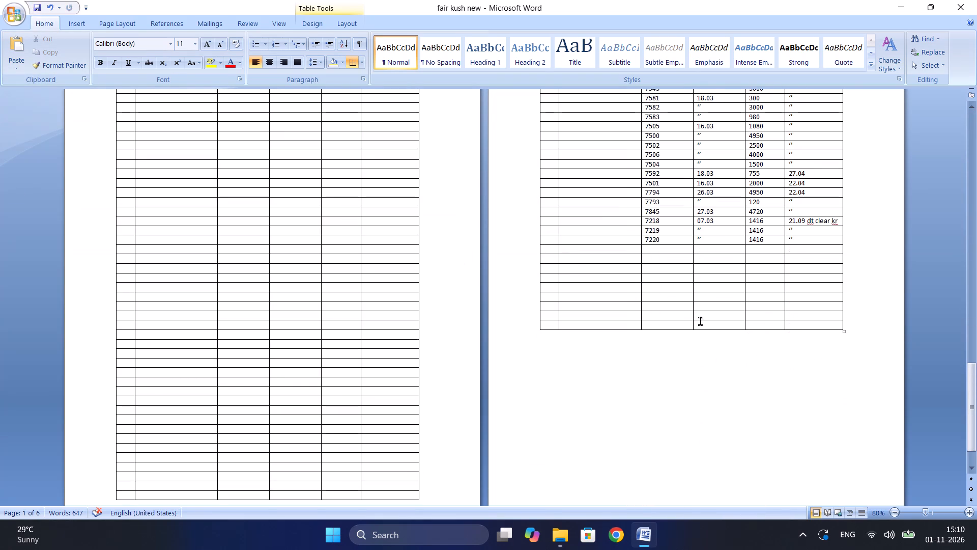
click(656, 254)
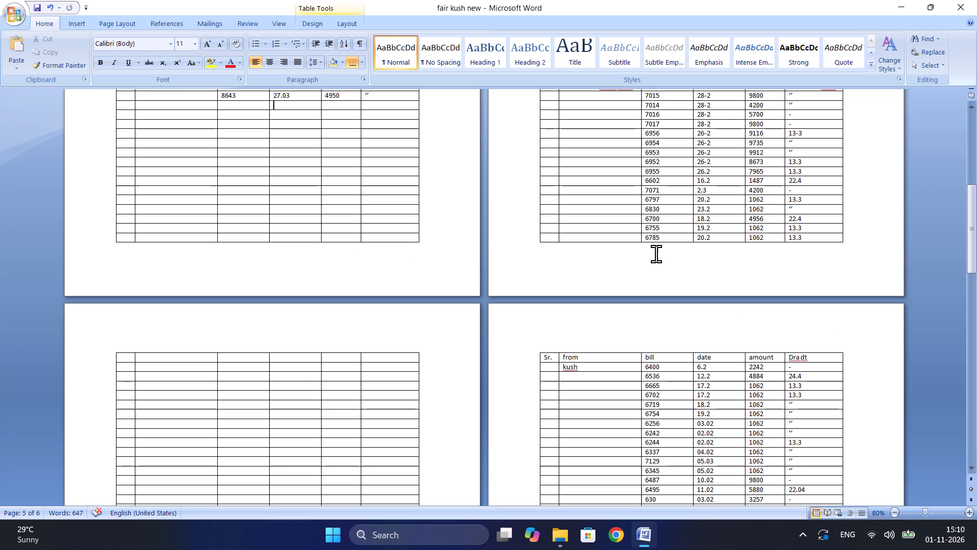
scroll(656, 254, down, 9)
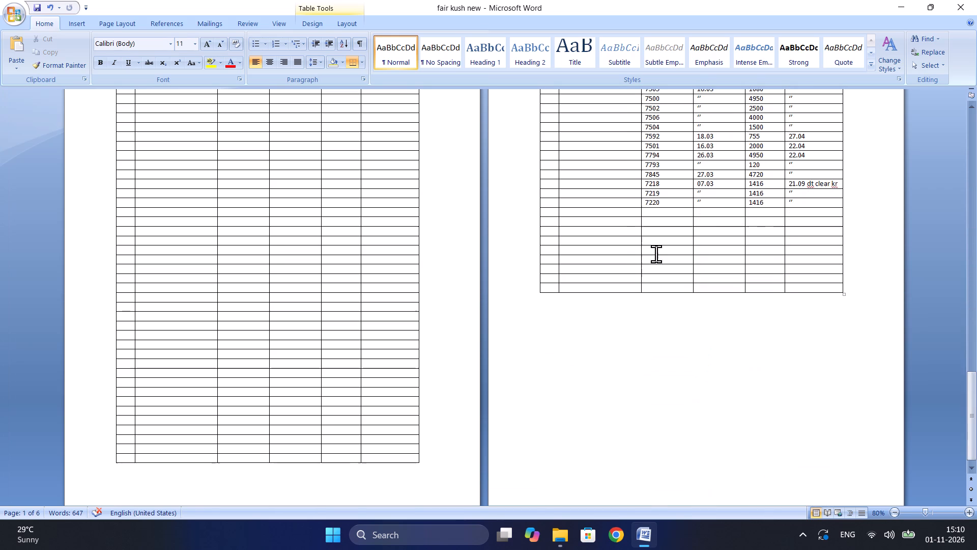
click(659, 196)
click(659, 191)
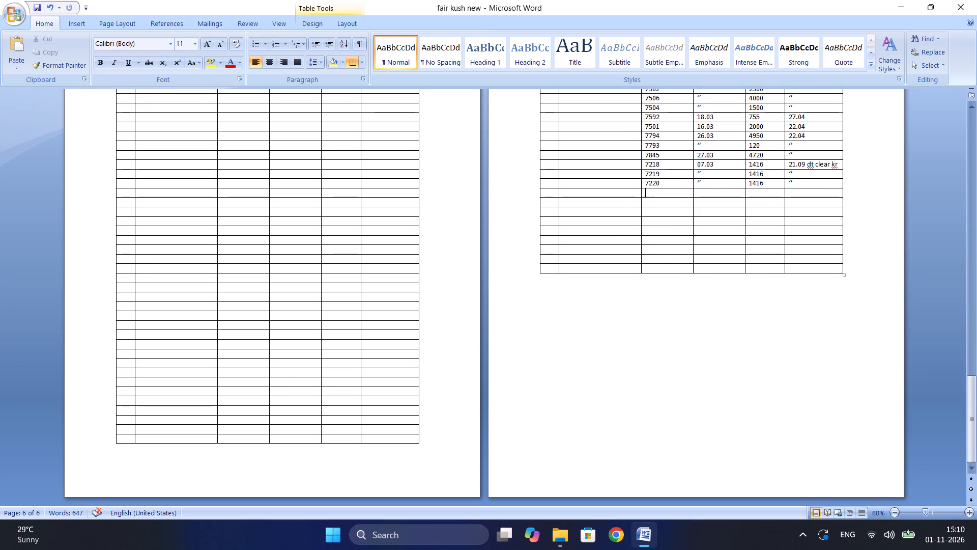
text(7848)
key(Right)
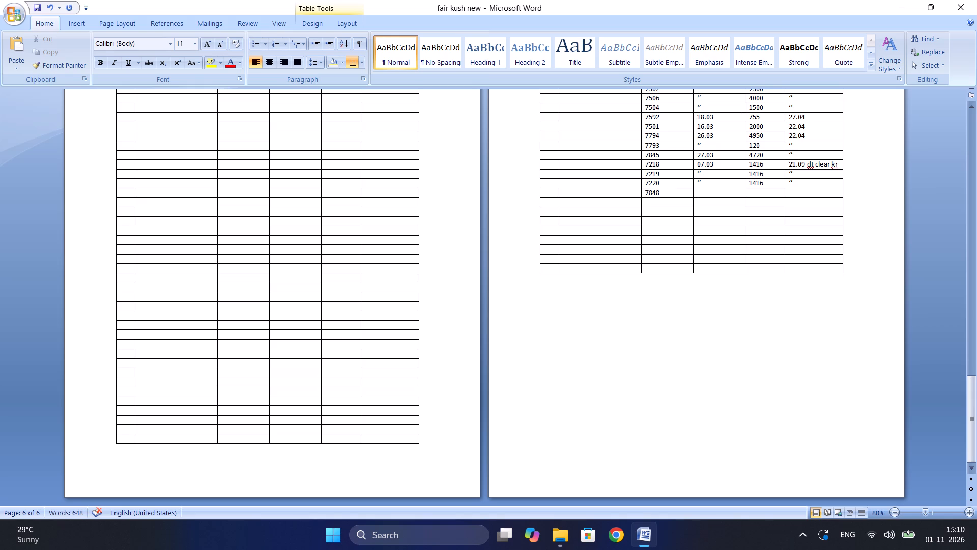
text(27.03)
key(Right)
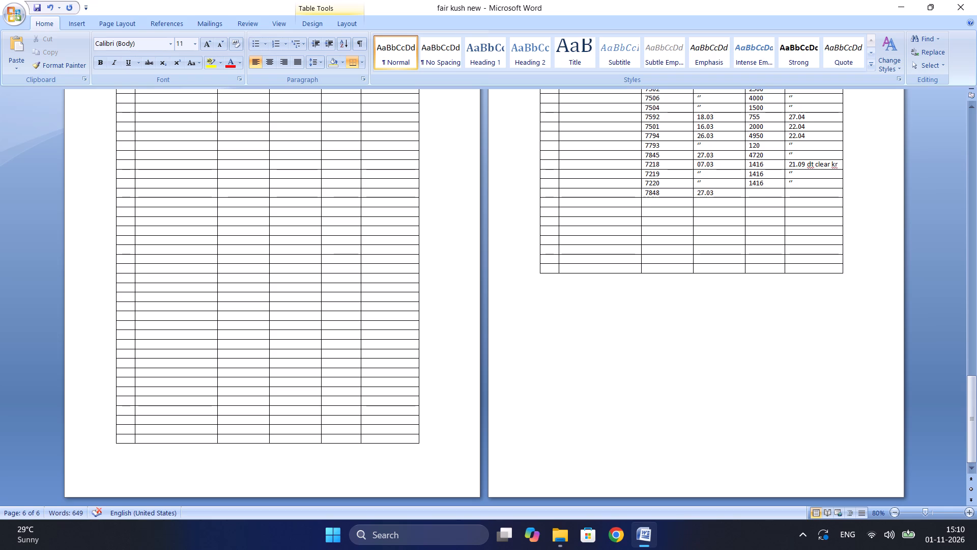
text(550)
key(Right)
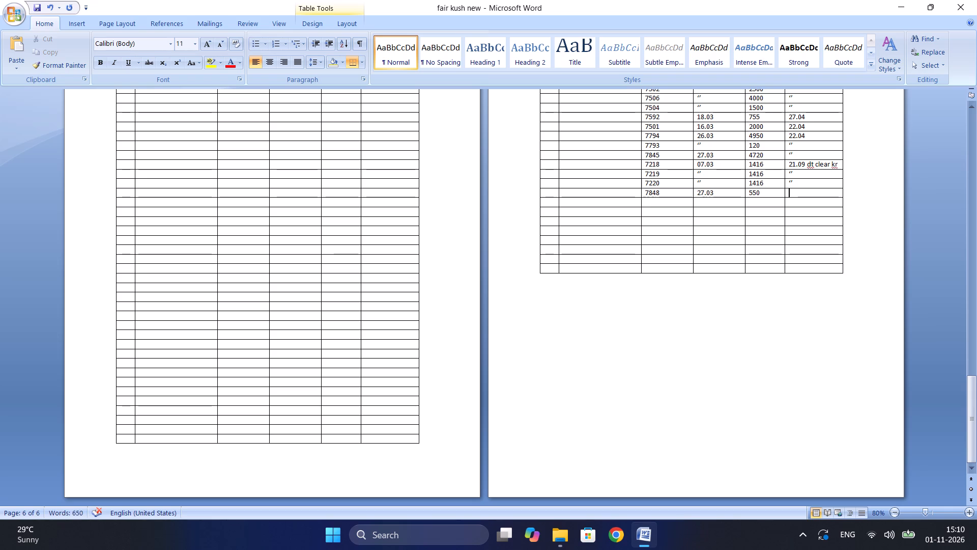
text(22)
text(.04)
Add bill 7844 below bill 7848 with a ditto mark for date, amount 600 and a ditto mark for draft date.
key(Down)
key(Left)
key(Left)
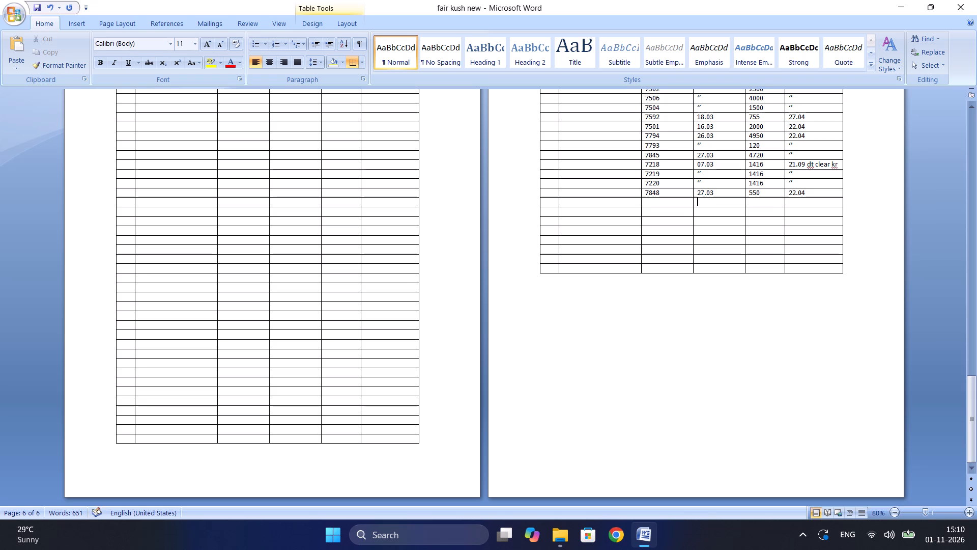
key(Left)
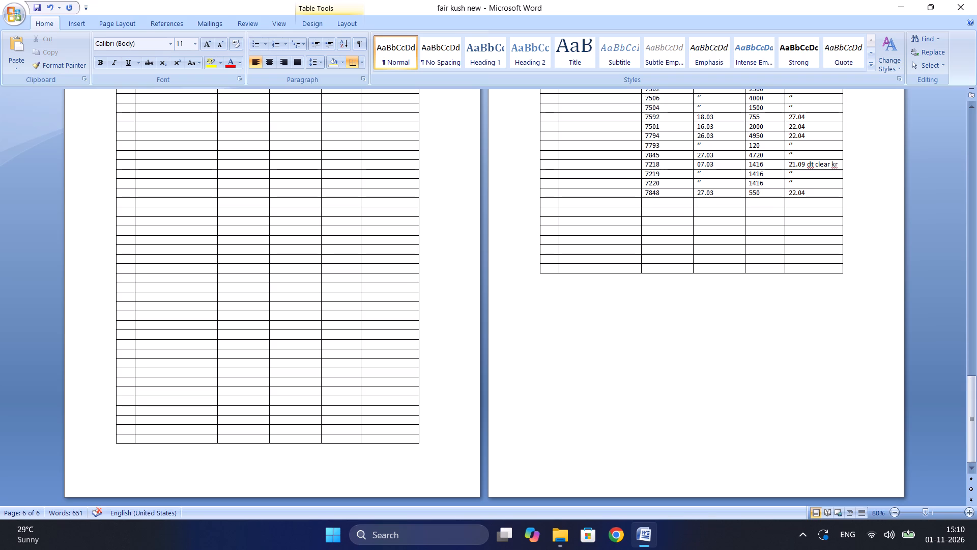
text(7844)
key(Right)
text('')
key(Right)
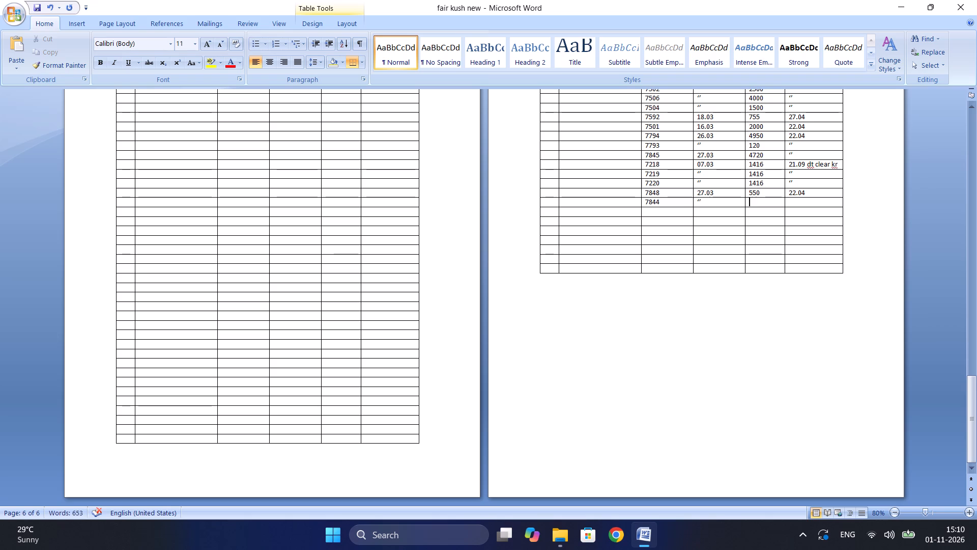
text(600)
key(Right)
text('')
Add bill 7217 below bill 7844 with date 07.03, amount 4484 and a ditto mark for draft date.
key(Down)
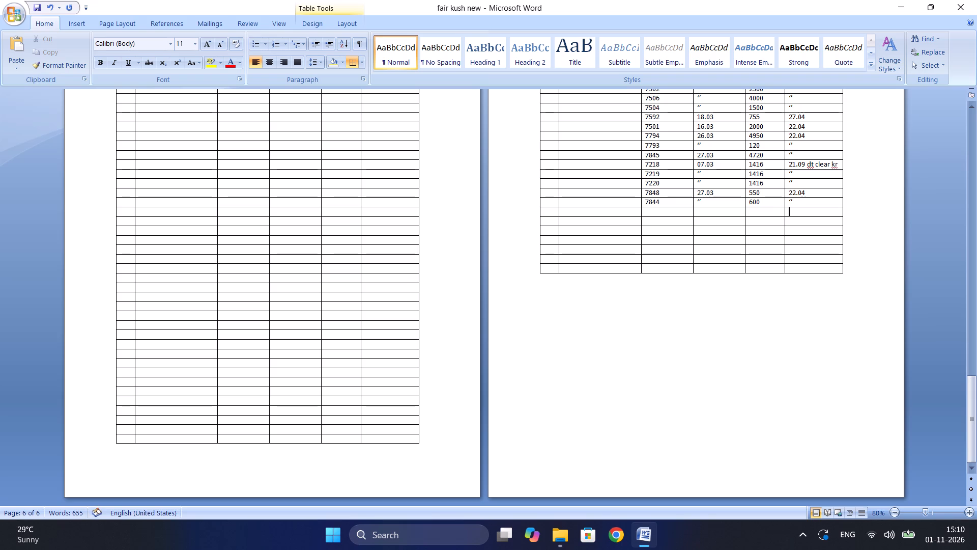
key(Left)
key(Left)
key(Left)
text(72)
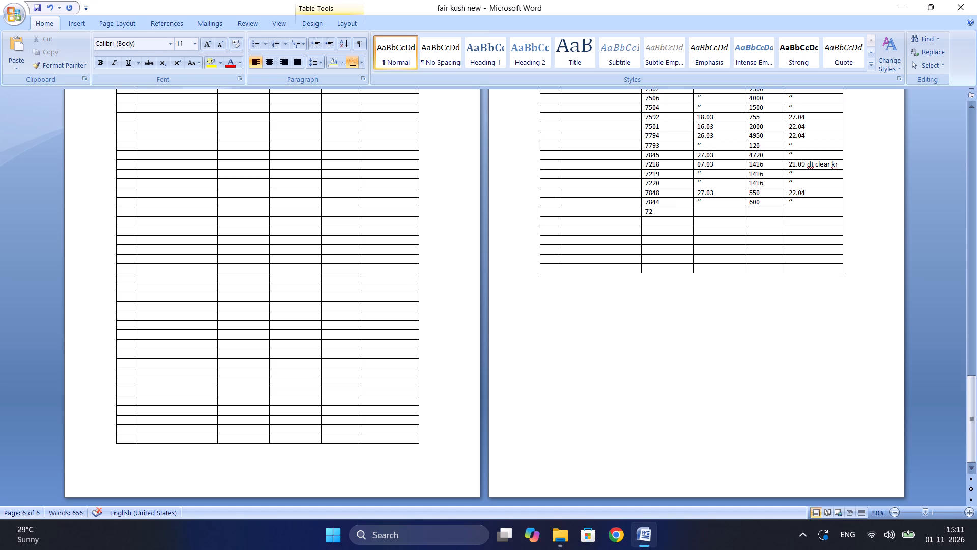
text(17)
key(Right)
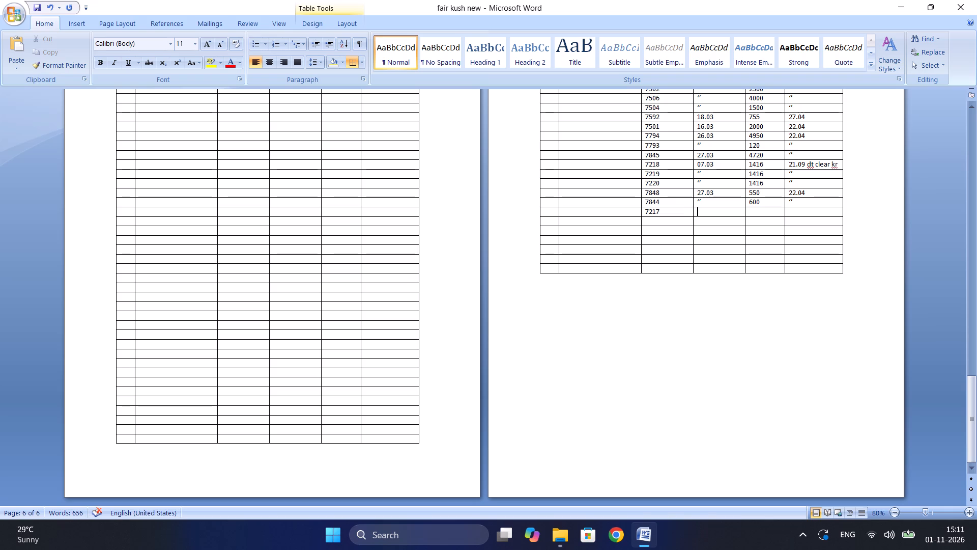
text(07.03)
key(Right)
text(4484)
key(Right)
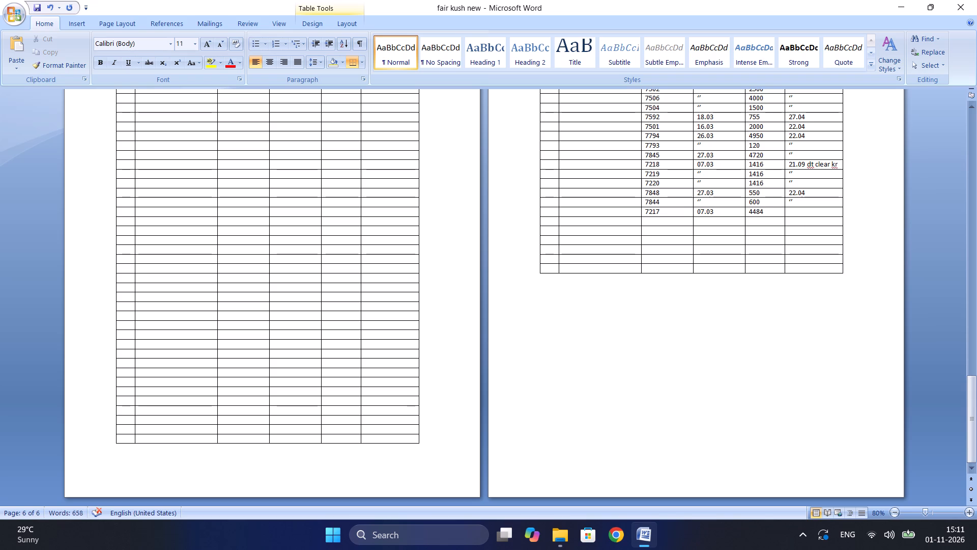
text(22)
key(BackSpace)
key(BackSpace)
text('')
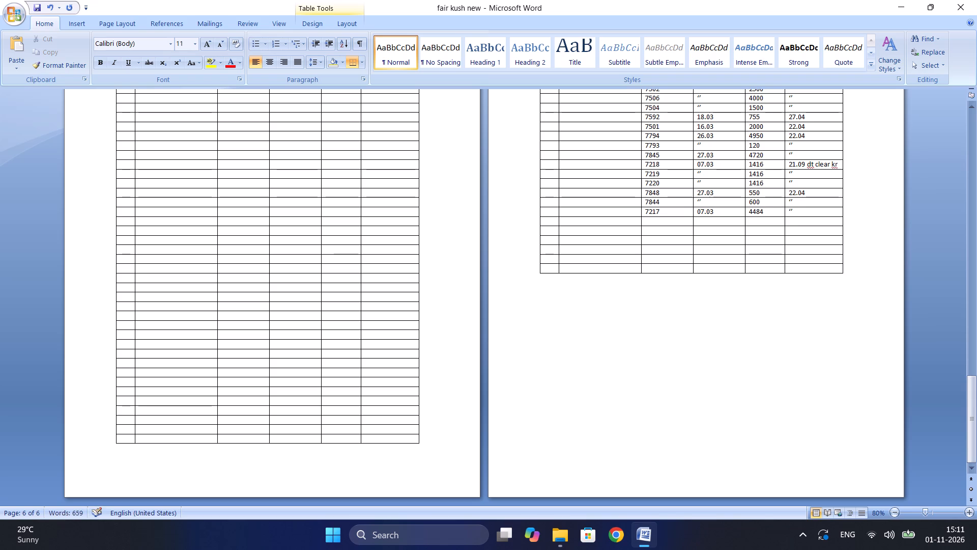
key(Down)
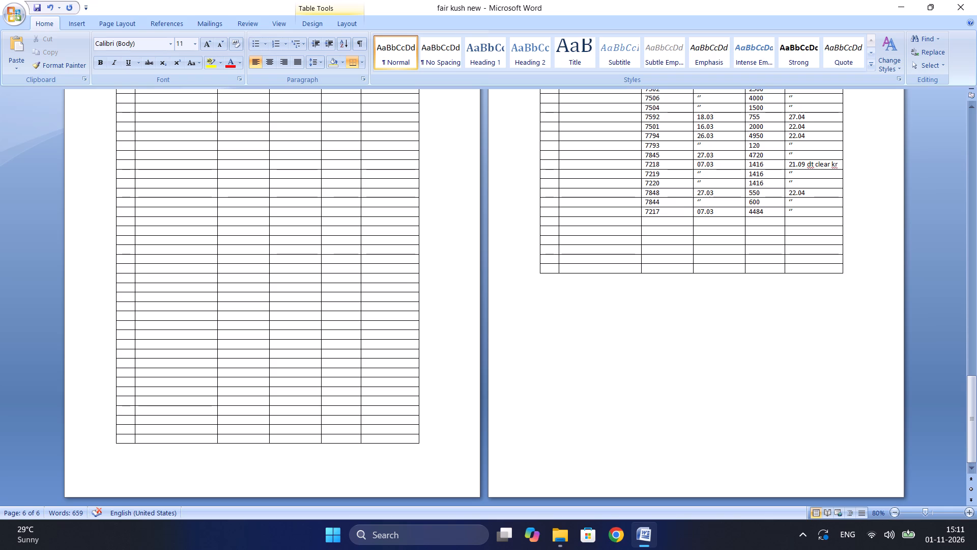
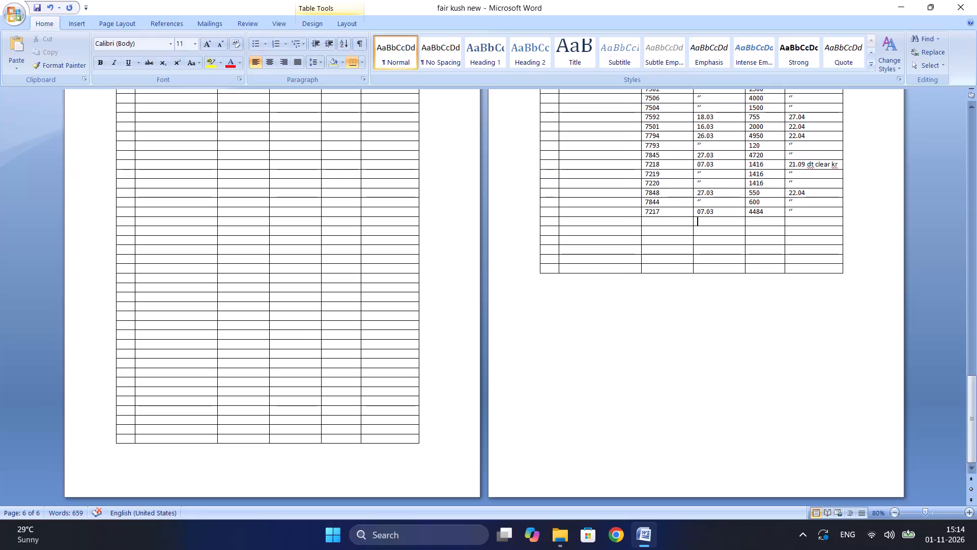
Add bill 7847 below bill 7217 in the last kush table with date 27.03, amount 1500 and a ditto mark for draft date.
key(Left)
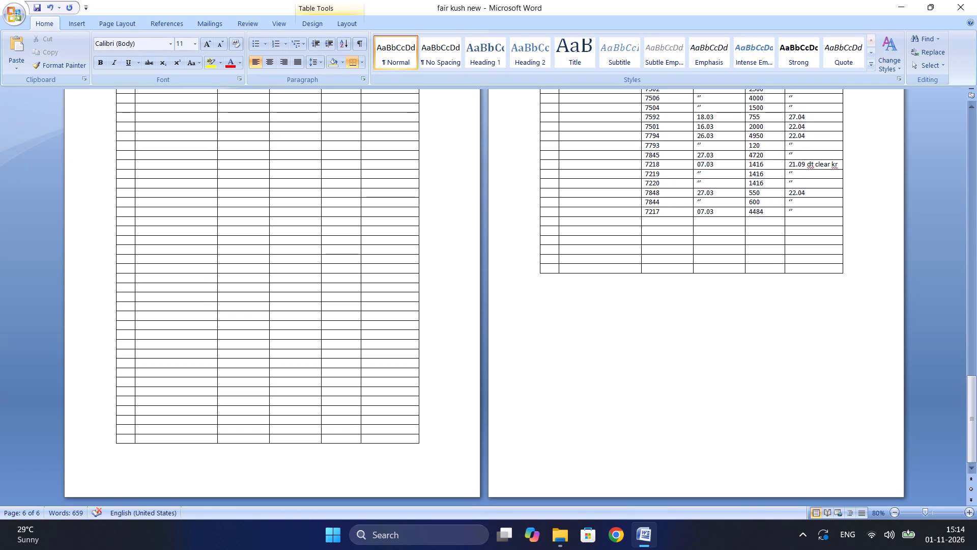
text(7847)
key(Right)
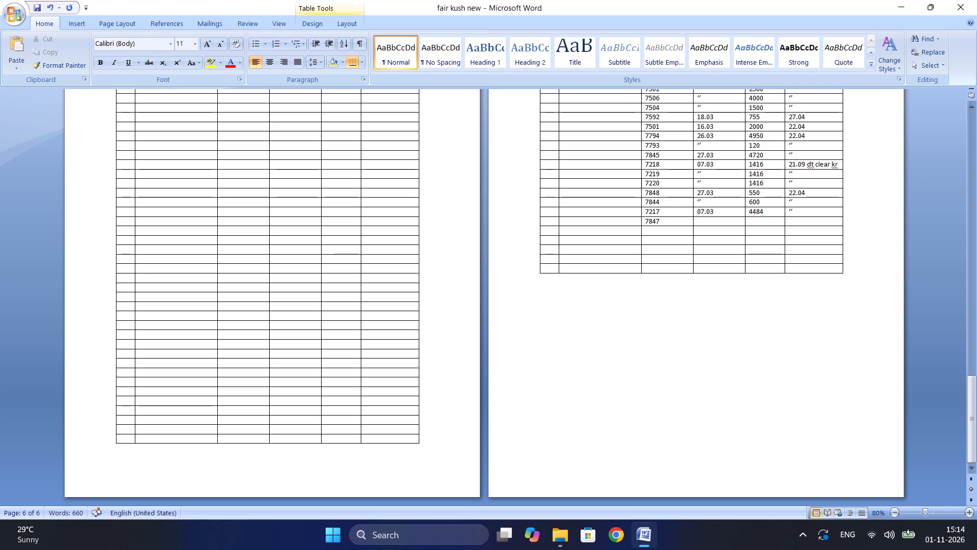
text(27.03)
key(Right)
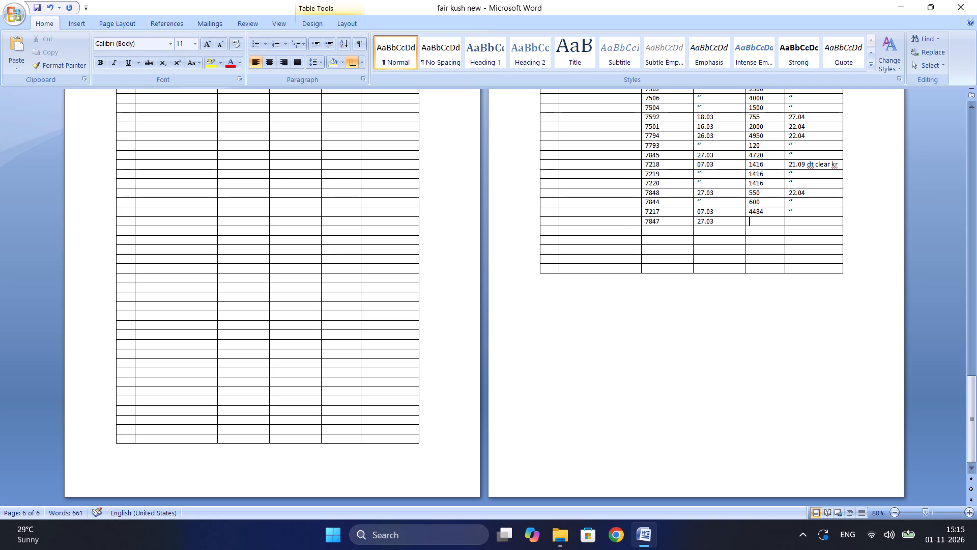
text(1500)
key(Right)
text('')
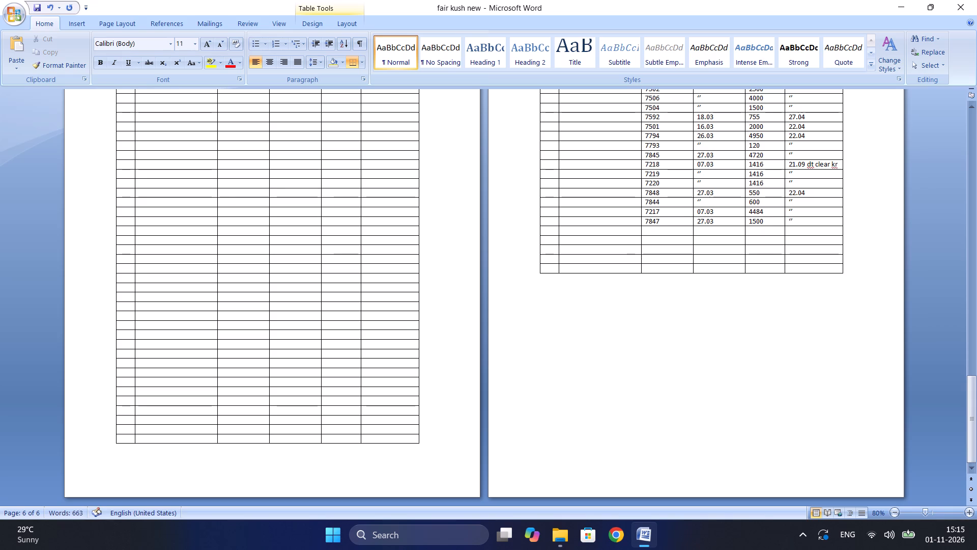
Add bill 7125 below bill 7847 with date 05.03, amount 1487 and draft date 27.04.
key(Down)
key(Left)
key(Left)
key(Left)
text(16)
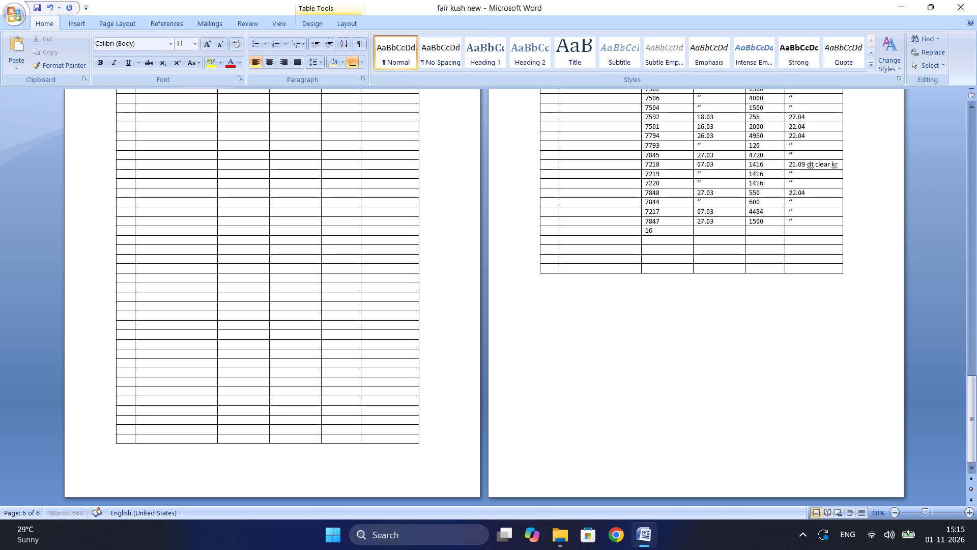
key(BackSpace)
key(BackSpace)
text(7125)
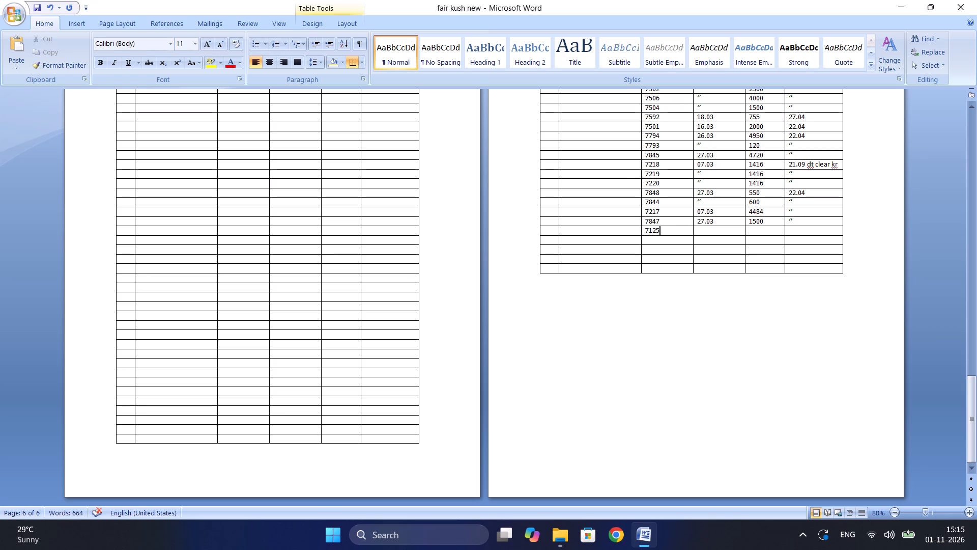
key(Right)
text(05.03)
key(Right)
text(1487)
key(Right)
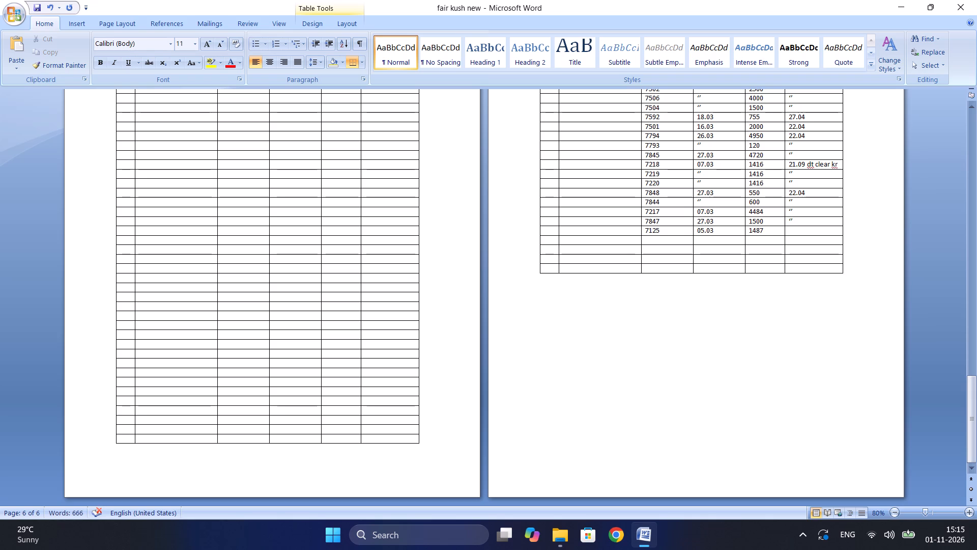
text(27.04)
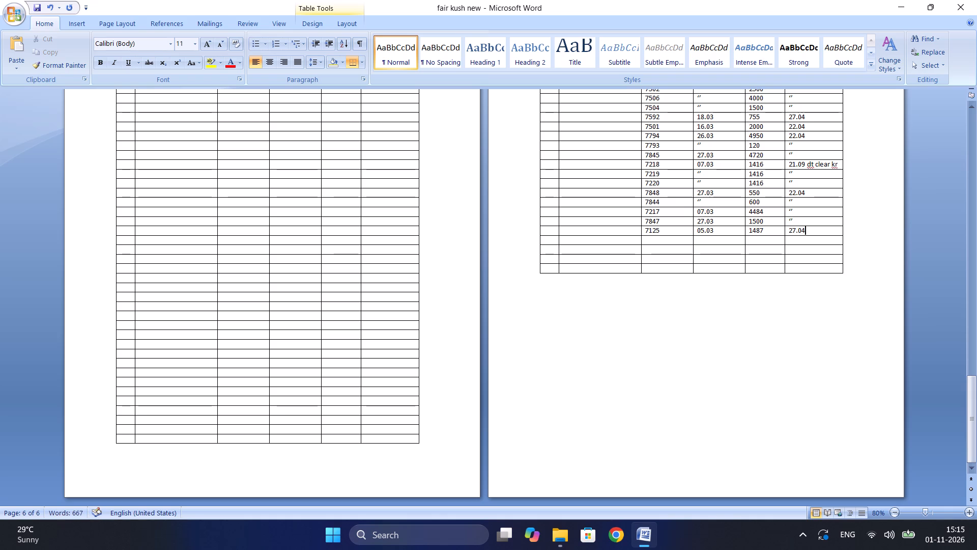
Add bill 7210 below bill 7125 with date 06.03, amount 4950 and a ditto mark for draft date.
key(Down)
key(Left)
key(Left)
key(Left)
key(Left)
key(Right)
text(7210)
key(Right)
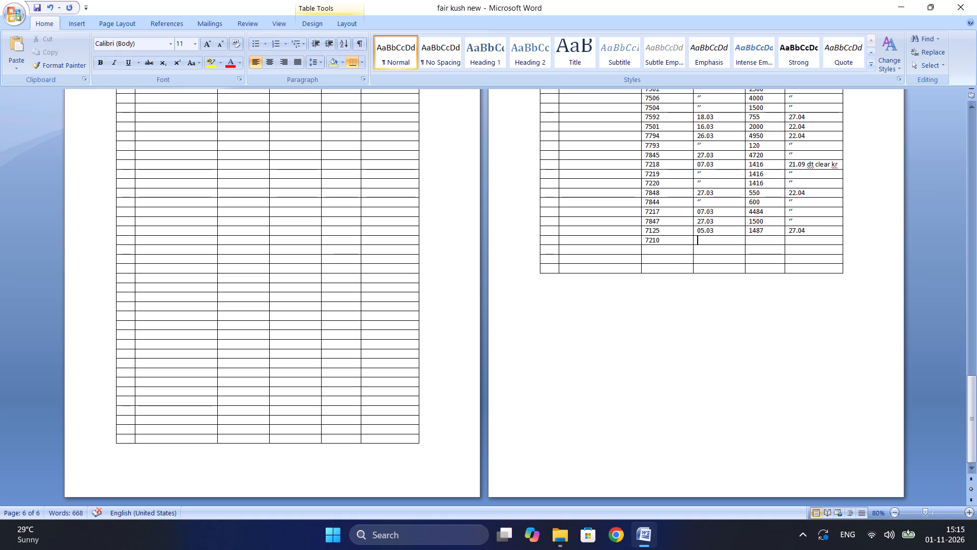
text(06.03)
key(Right)
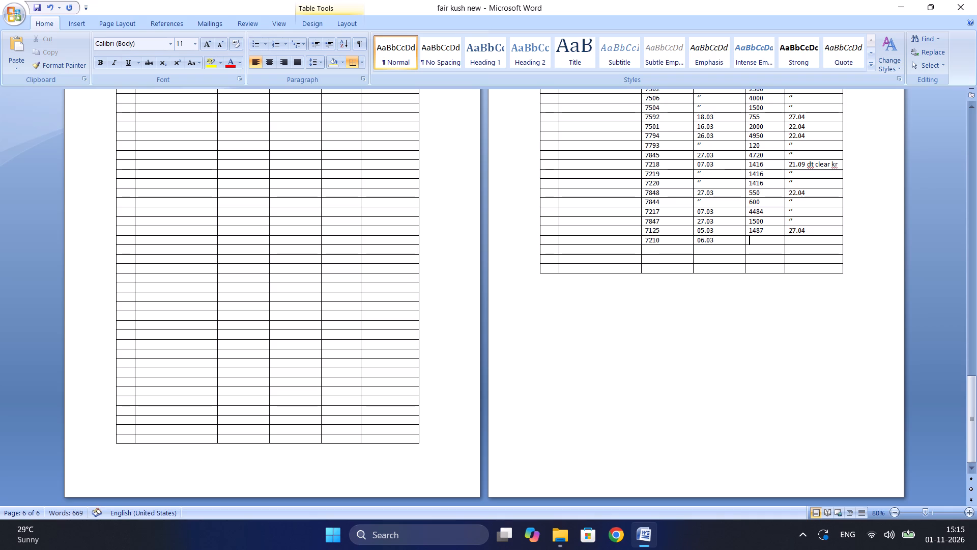
text(4950)
key(Right)
text('')
Add bill 62 below bill 7210 with date 02.04, amount 177 and a ditto mark for draft date.
key(Down)
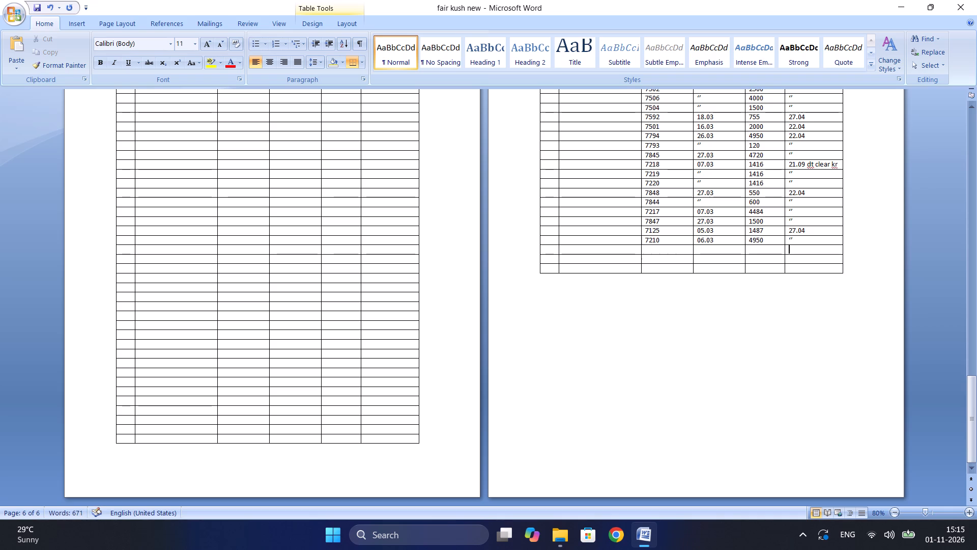
key(Left)
key(Left)
key(Left)
text(62)
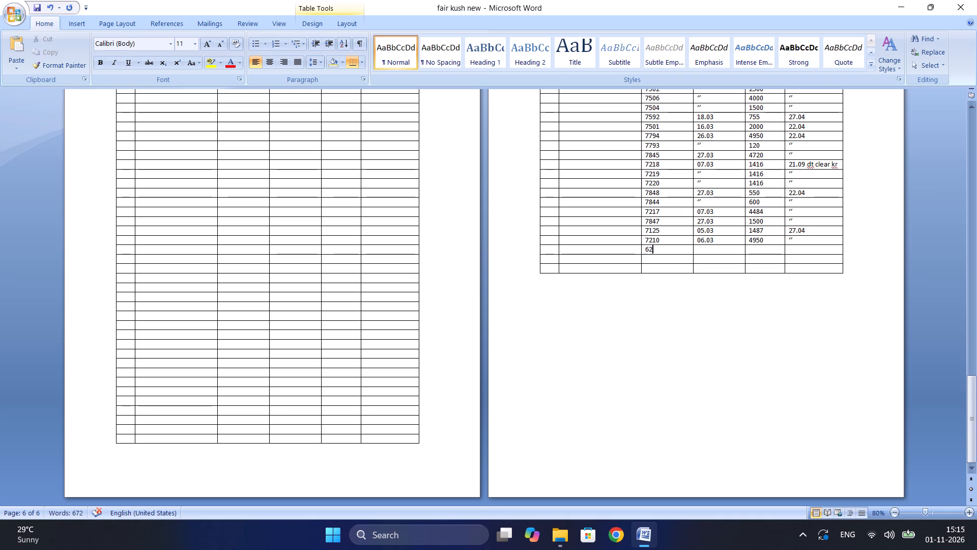
text(24)
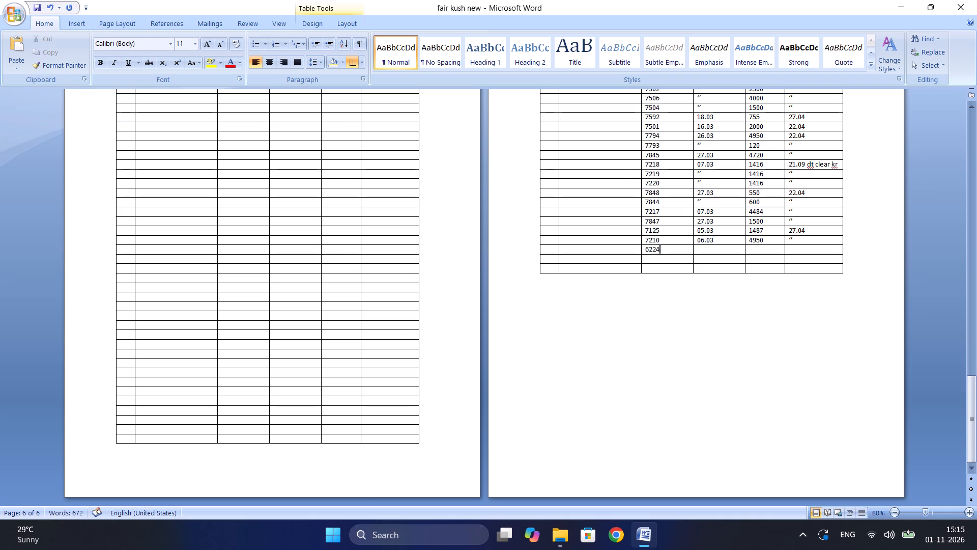
key(Right)
key(Left)
key(Left)
key(Right)
key(BackSpace)
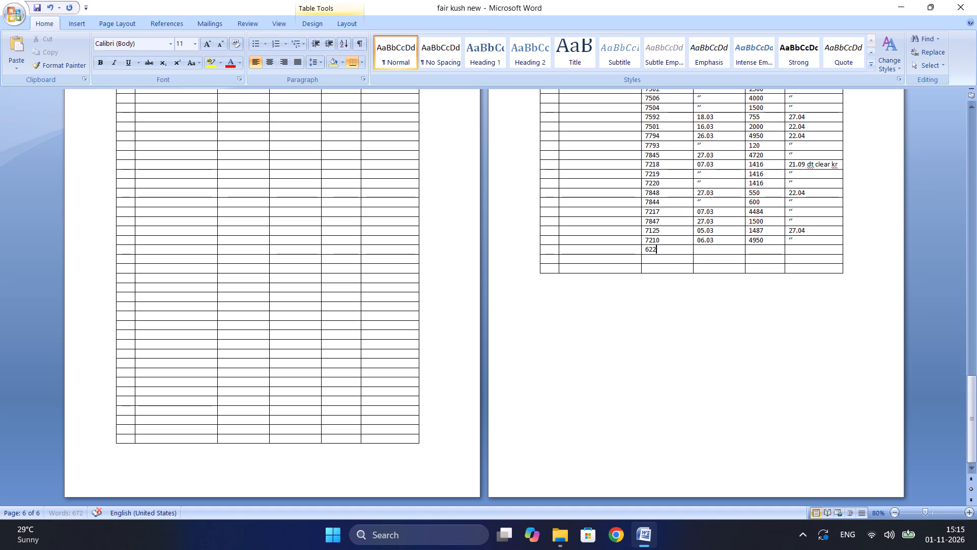
key(BackSpace)
key(Right)
text(02.04)
key(Right)
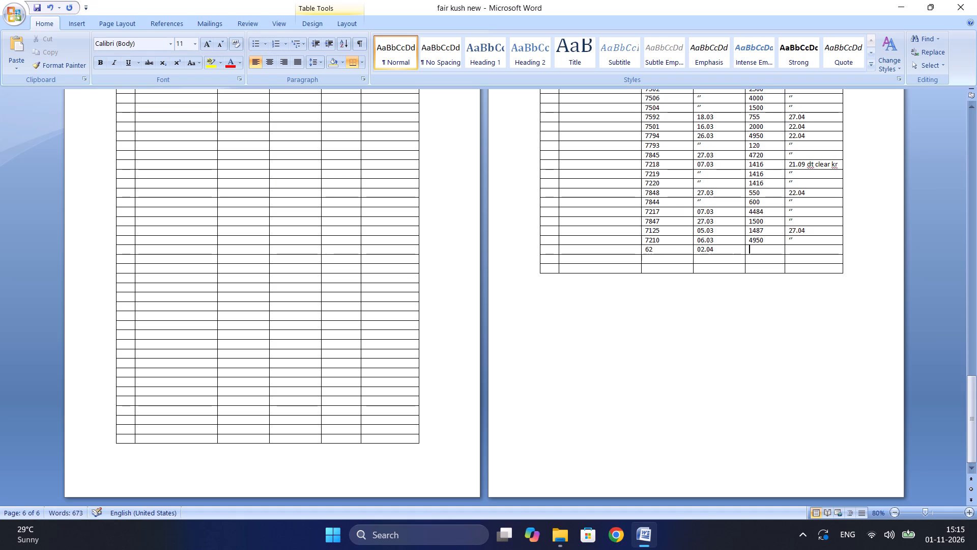
text(177)
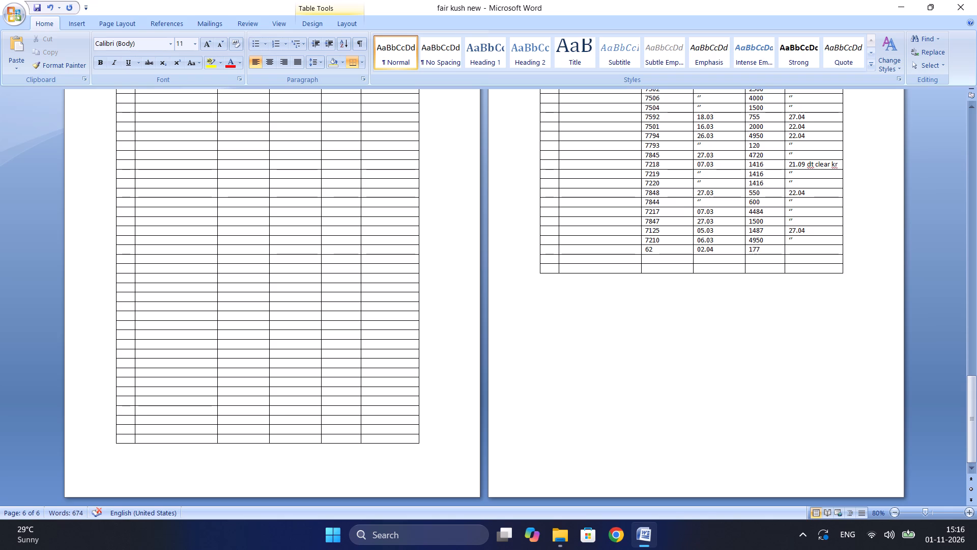
text('')
key(BackSpace)
key(BackSpace)
key(Right)
text('')
Add bill 177 below bill 62 with date 06.04, amount 4950 and draft date 26-08.
key(Down)
key(Left)
key(Left)
key(Left)
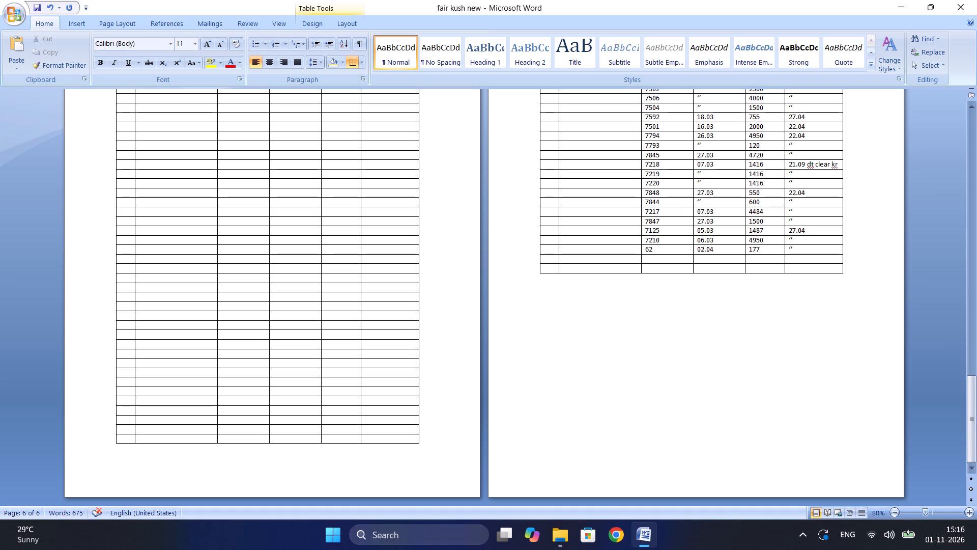
text(177)
key(Right)
text(06.014)
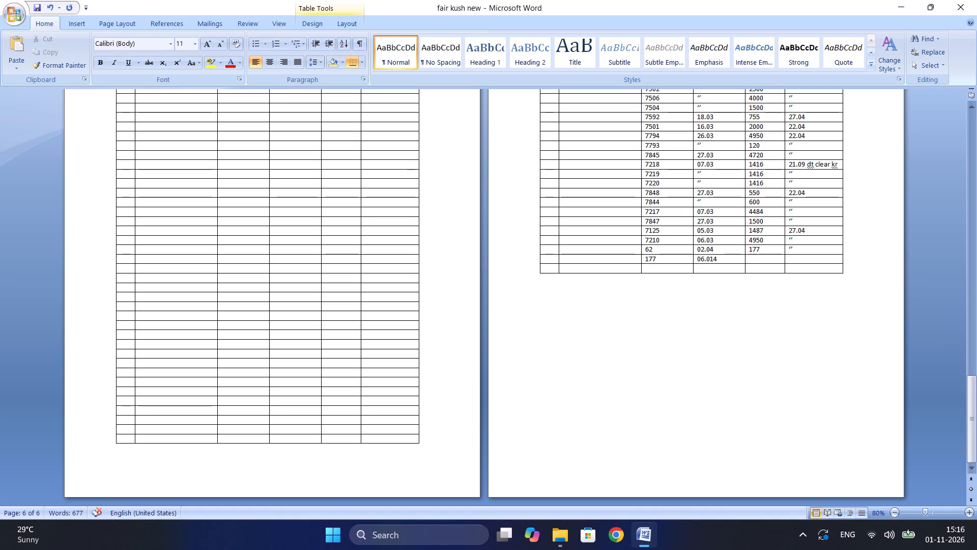
key(BackSpace)
key(BackSpace)
key(4)
key(Right)
text(4950)
key(Right)
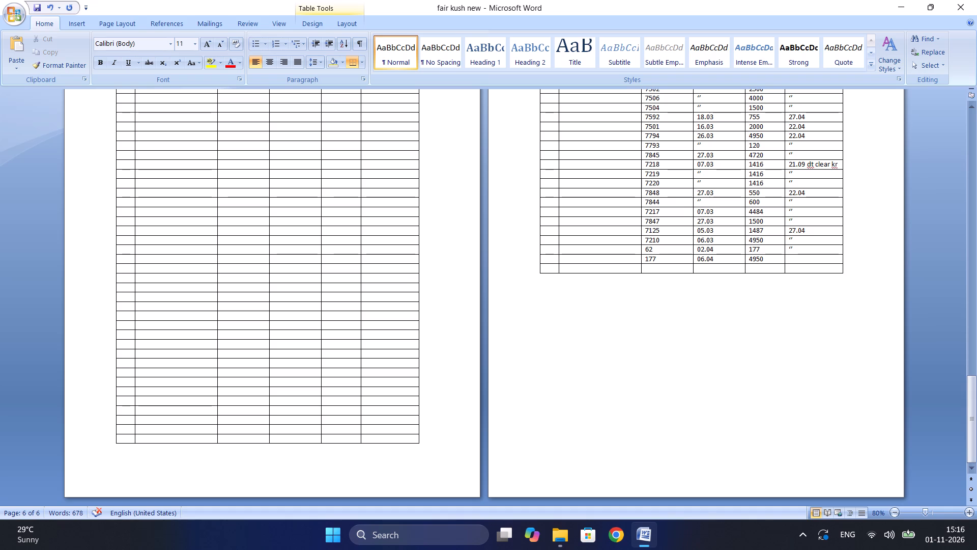
text(26-)
text(08)
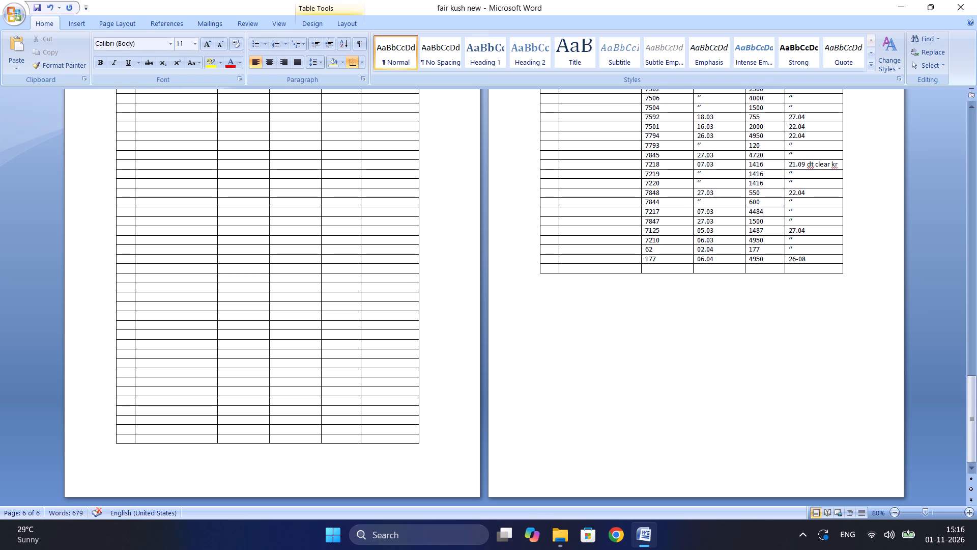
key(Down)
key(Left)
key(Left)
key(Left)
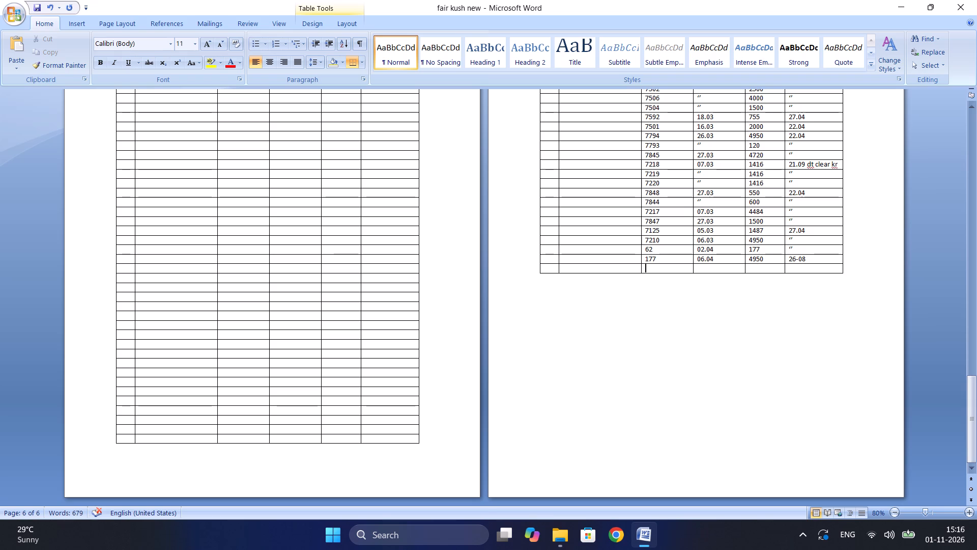
Add bill 154 below bill 8643 in the FAIR table with date 06.04, amount 4950 and draft date 16.06.
scroll(425, 160, up, 8)
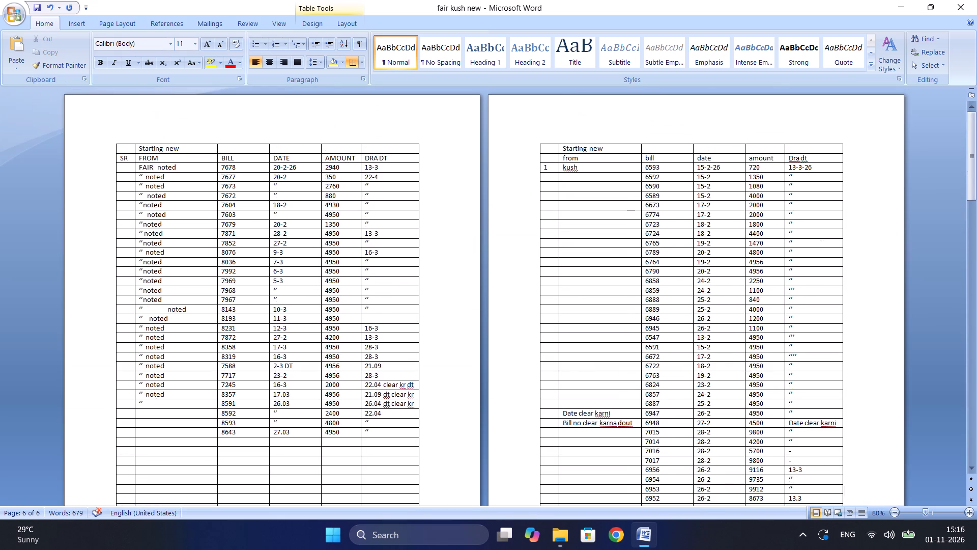
scroll(425, 160, down, 1)
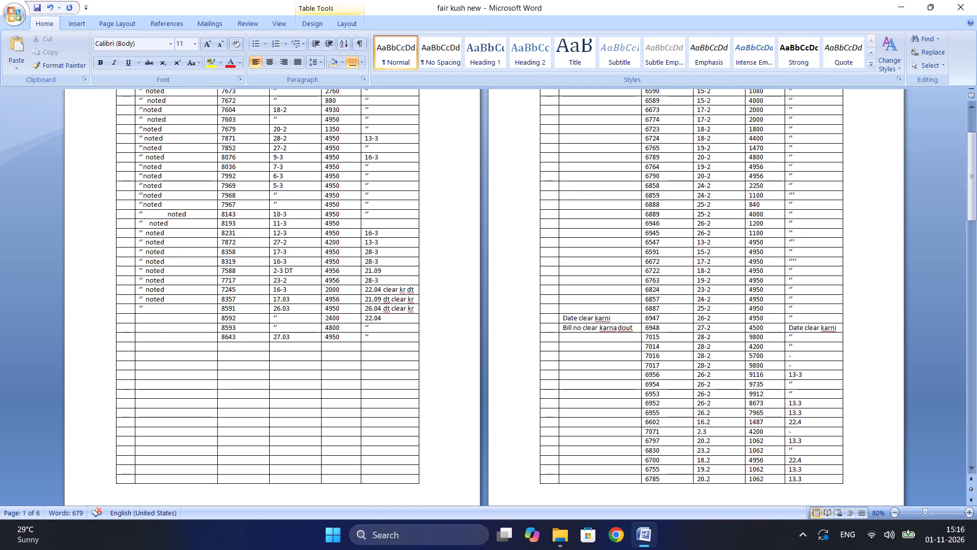
click(232, 348)
text(154)
key(Right)
text(06.04)
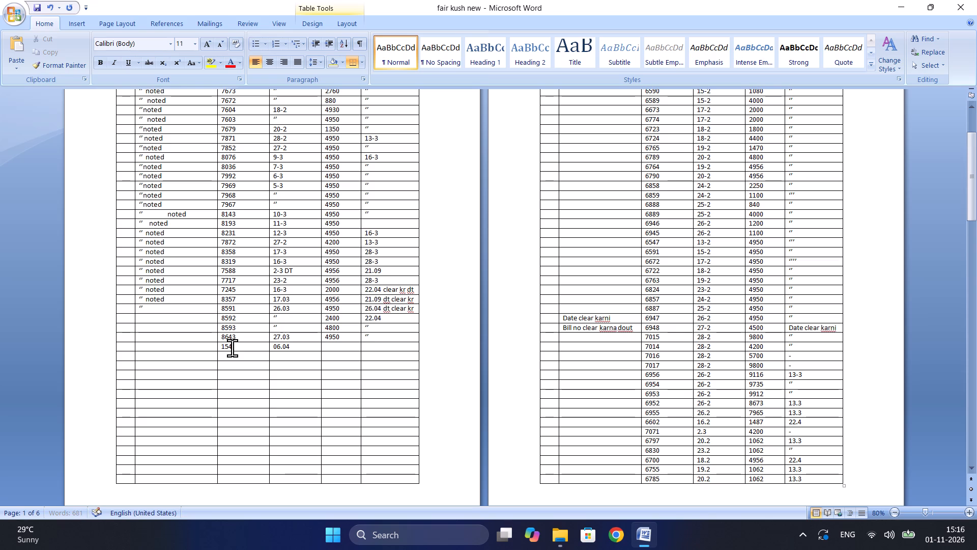
key(Right)
text(4950)
key(Right)
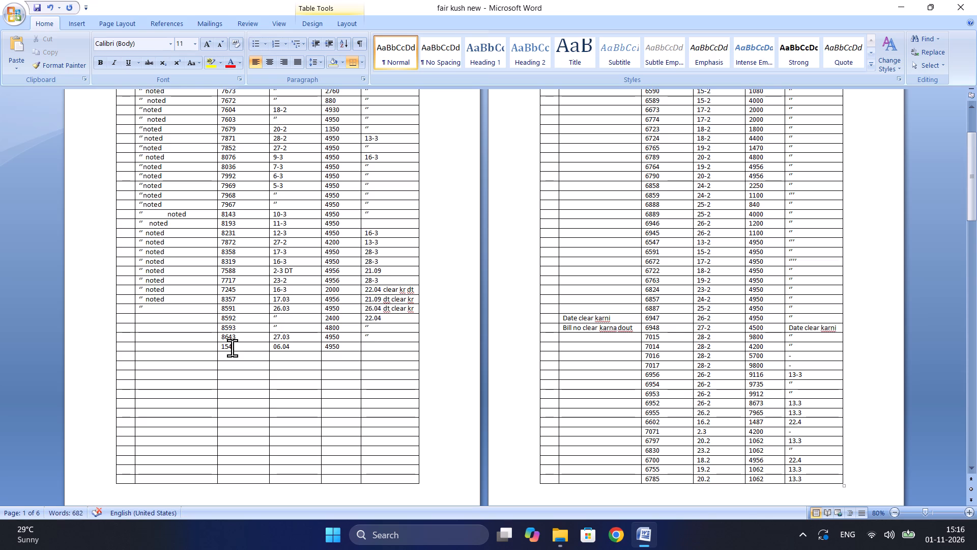
text(16.0)
key(6)
Add bill 81 below bill 154 with date 03.04, amount 4950 and draft date 21.09.
key(Down)
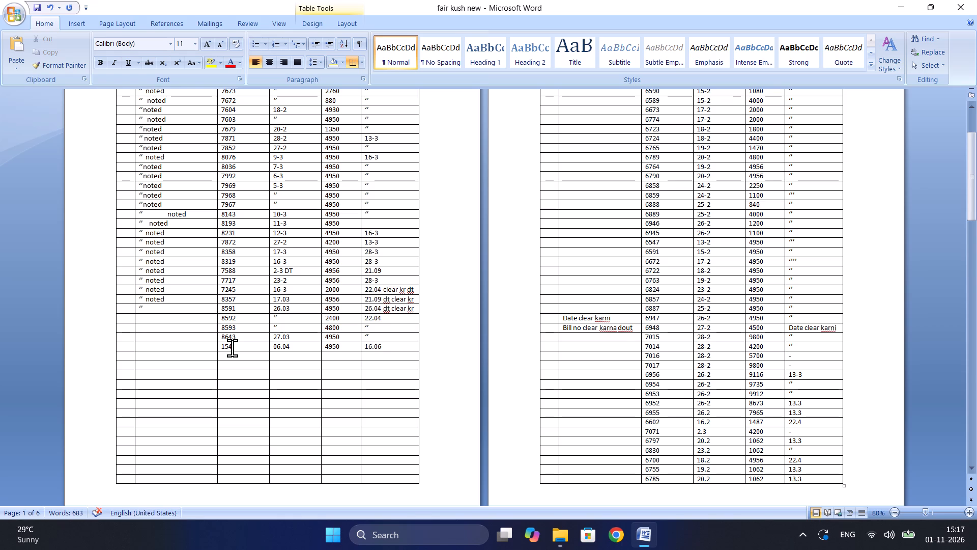
key(Left)
key(Left)
key(Left)
text(81)
key(Right)
key(3)
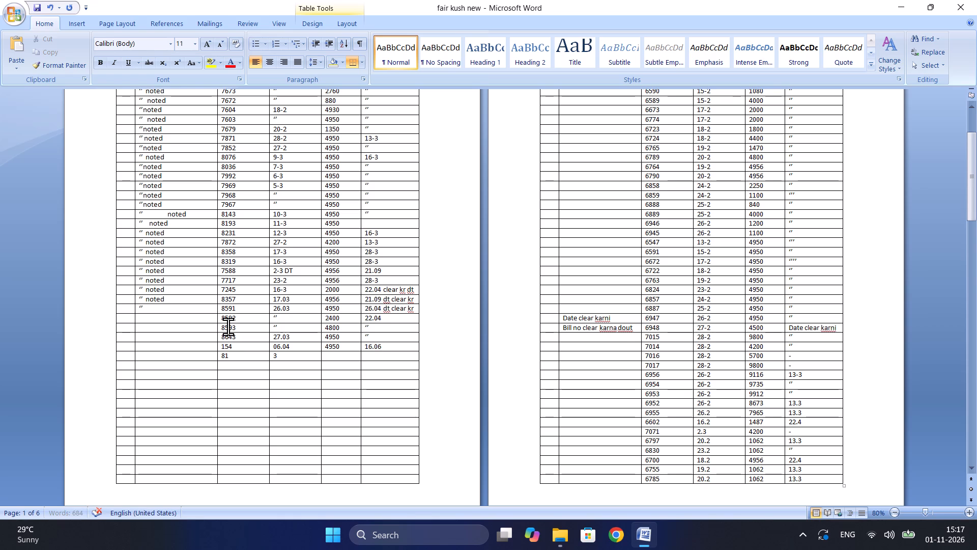
key(BackSpace)
text(03.04)
key(Right)
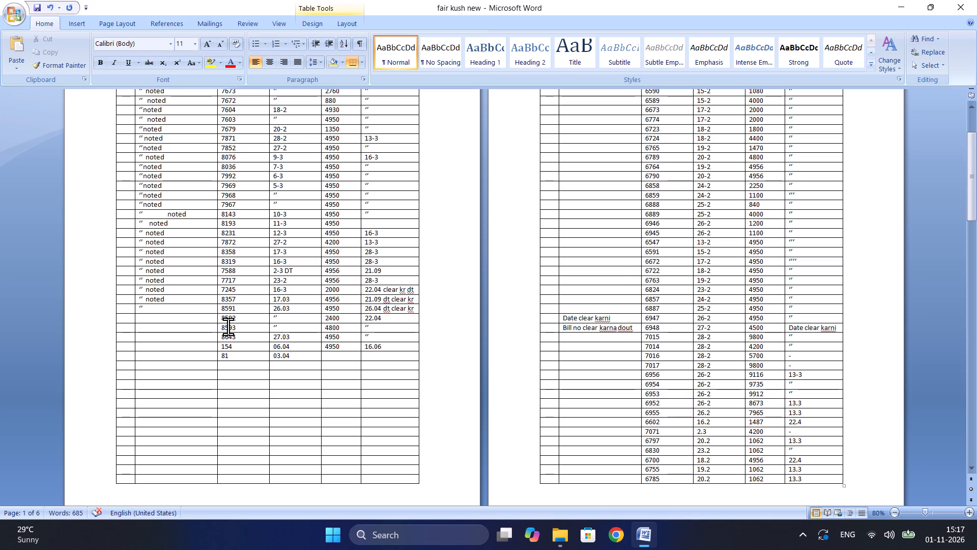
text(4950)
key(Right)
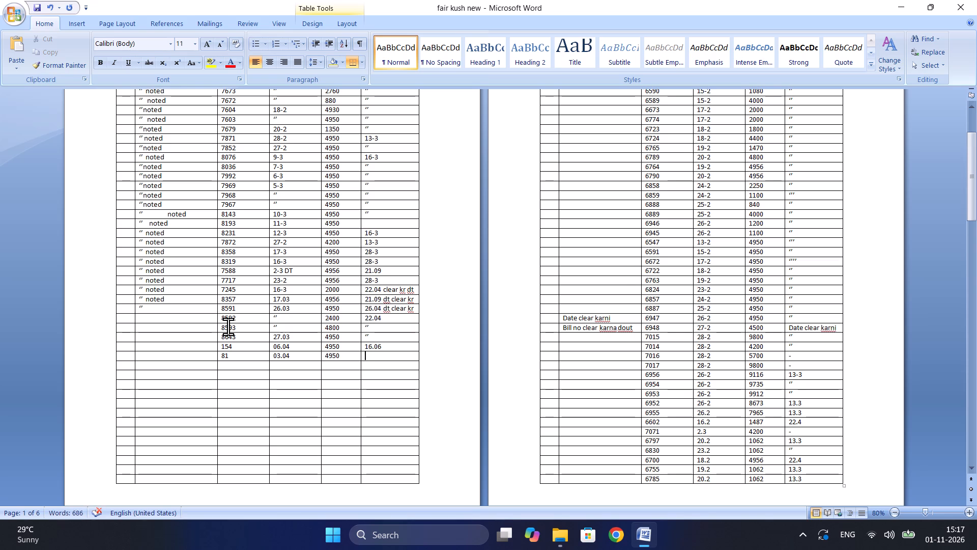
text(21)
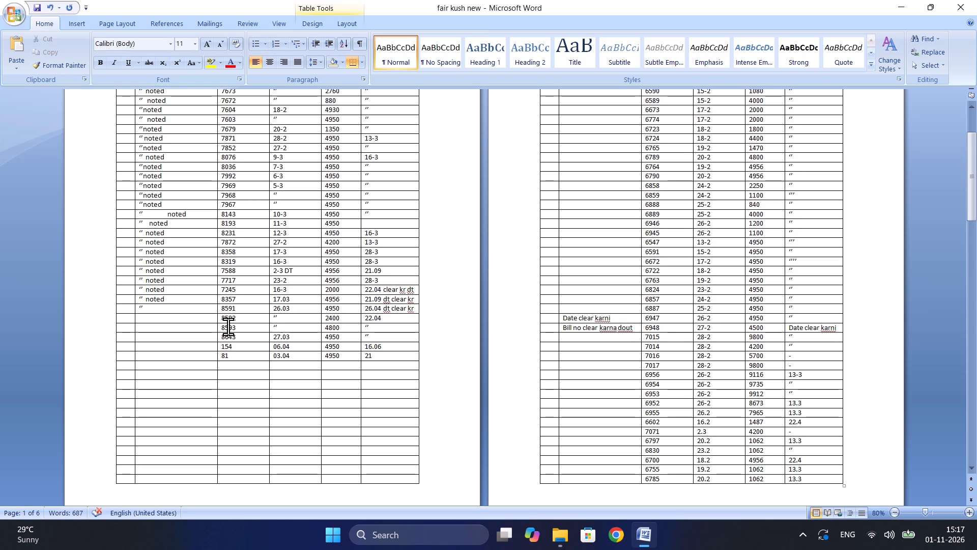
text(.09)
Add bill 17 below bill 81 in the FAIR table with date 01.04.
key(Right)
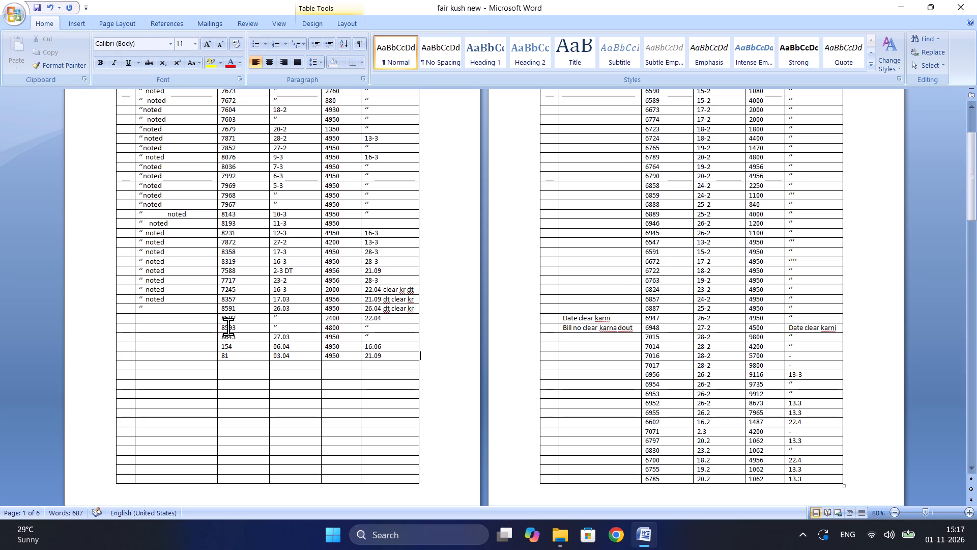
key(Left)
key(Down)
key(Left)
key(Left)
key(Left)
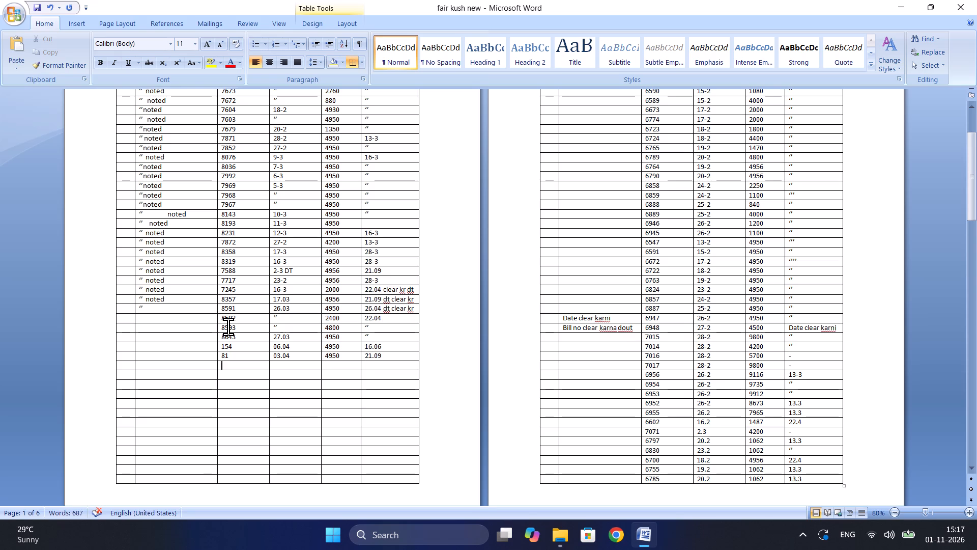
text(17)
key(Right)
text(01.04)
key(Right)
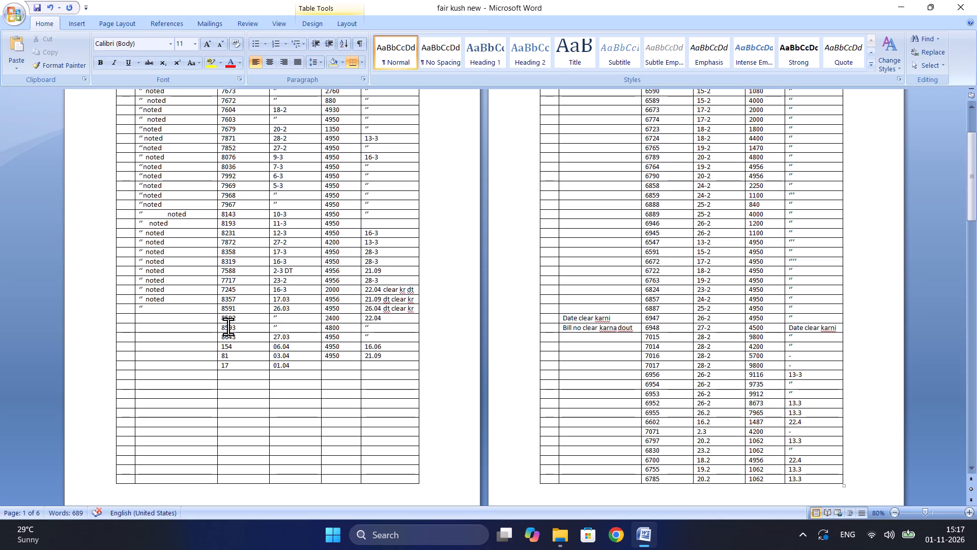
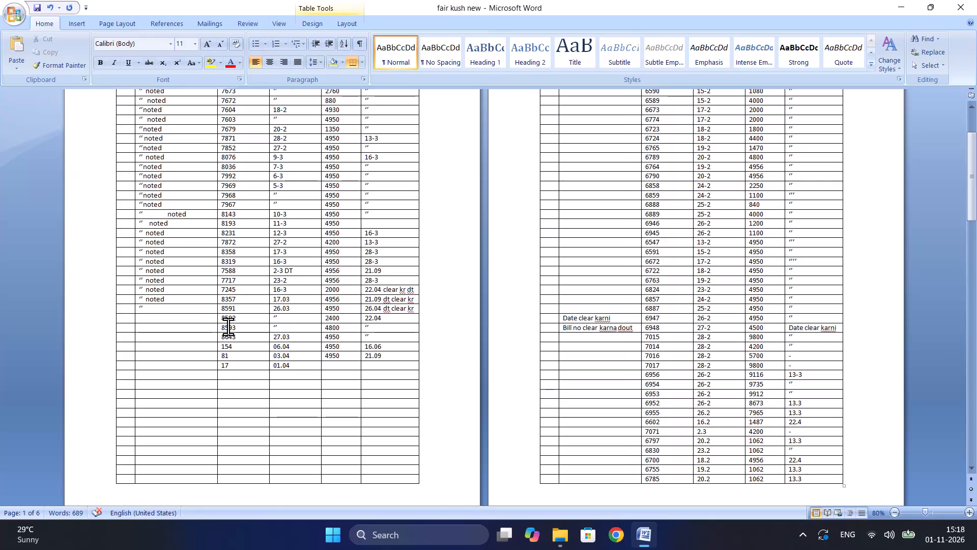
Complete bill 17 in the FAIR table with amount 1239 and the draft-date note "- amount clear kr".
click(228, 326)
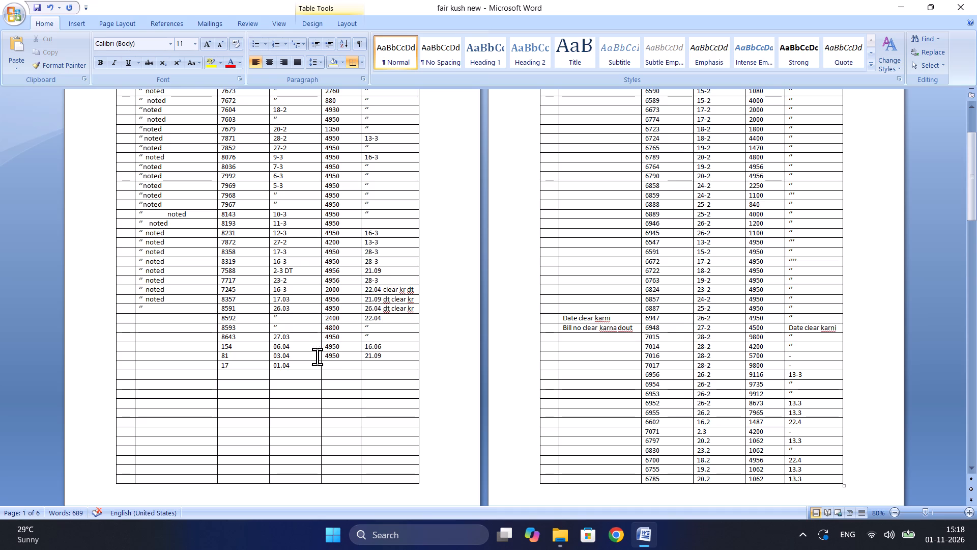
click(330, 363)
text(12)
text(39)
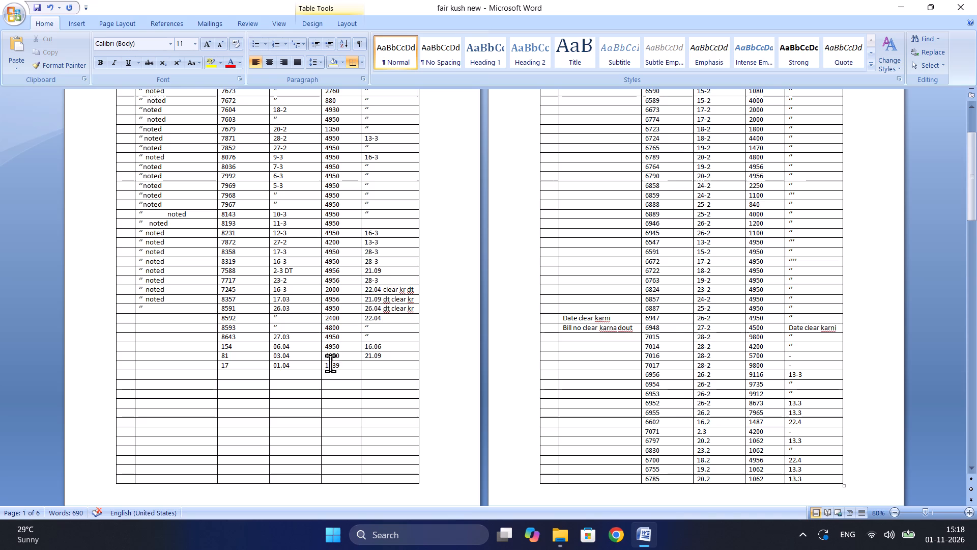
key(Right)
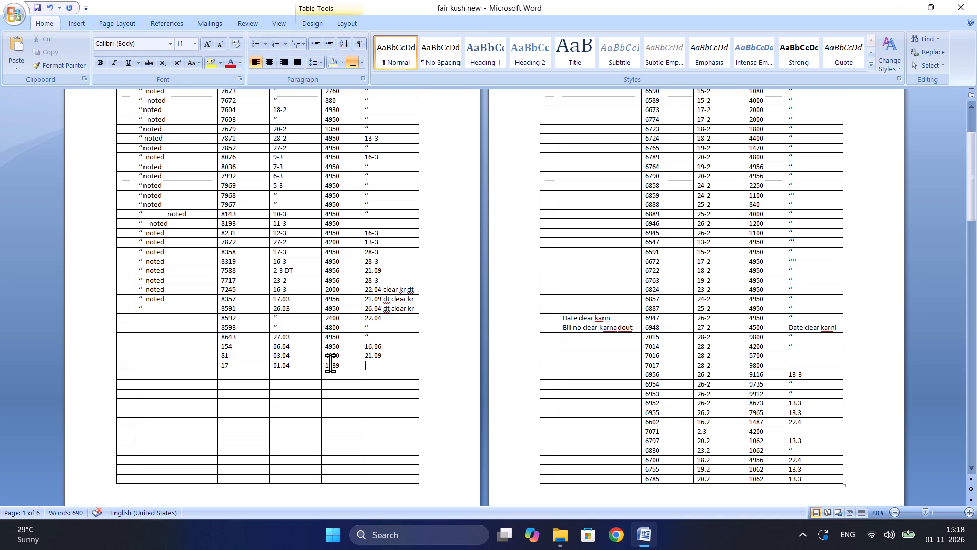
text(- amount c)
text(le)
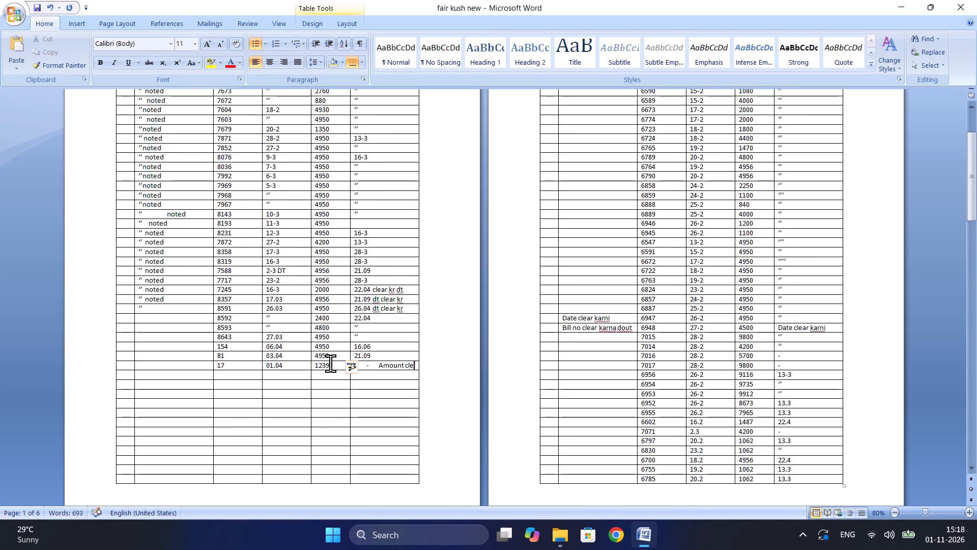
key(a)
key(r)
key(space)
text(kr)
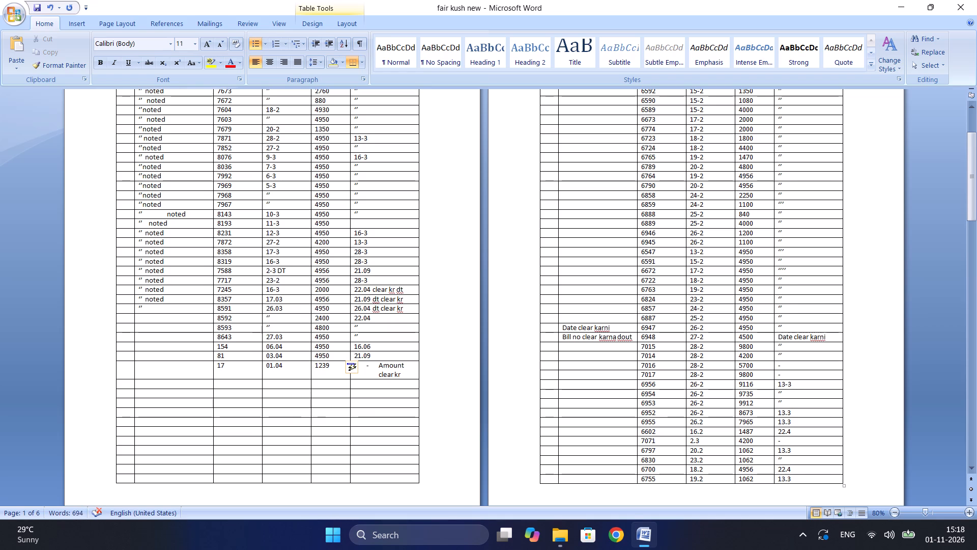
Add bill 61 below bill 177 in the kush table with date 02.04, amount 2313 and draft date 22.04.
scroll(628, 512, down, 1)
scroll(634, 433, down, 2)
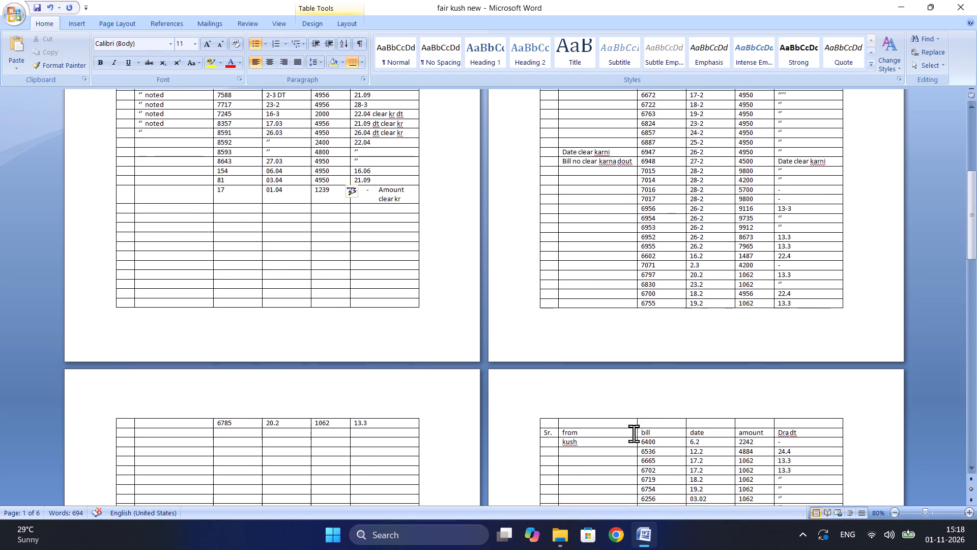
scroll(634, 433, down, 6)
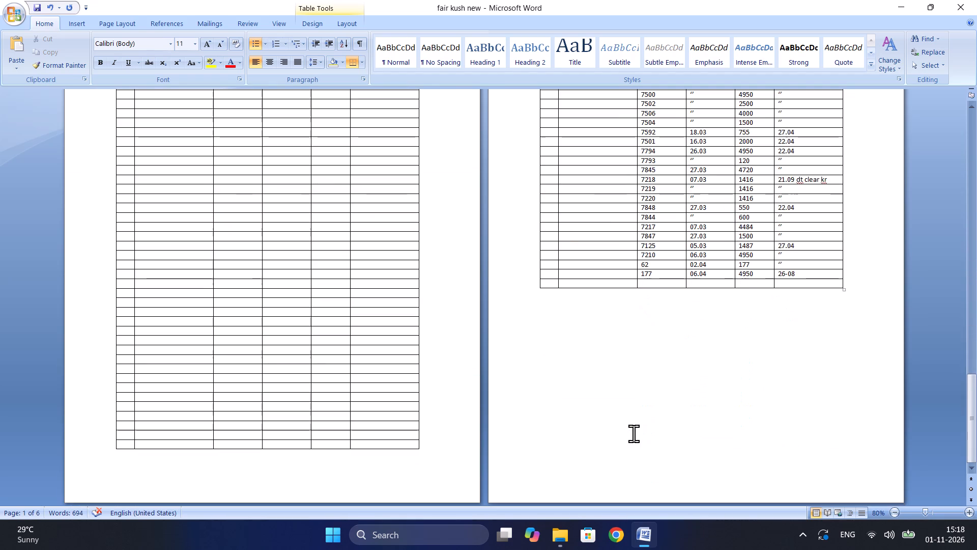
scroll(634, 433, down, 1)
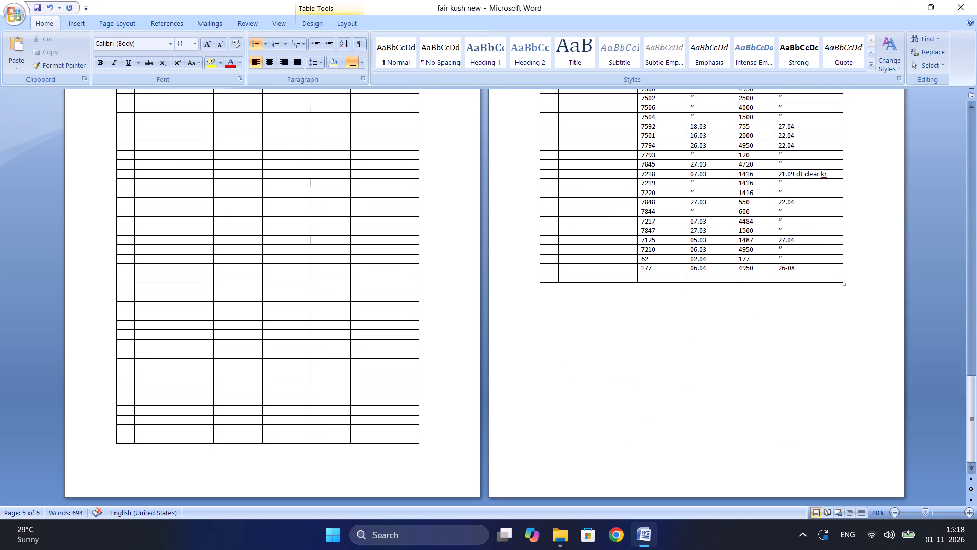
click(651, 279)
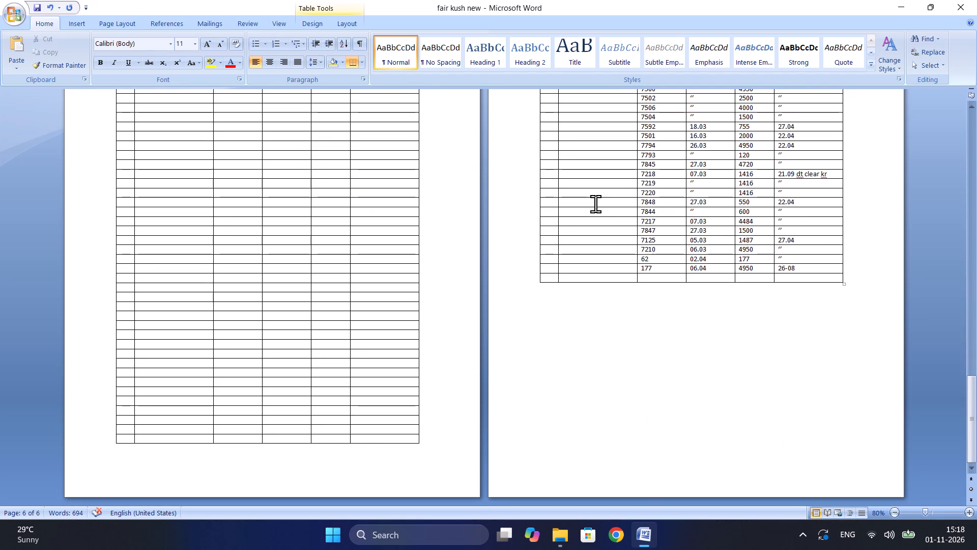
text(61)
key(Right)
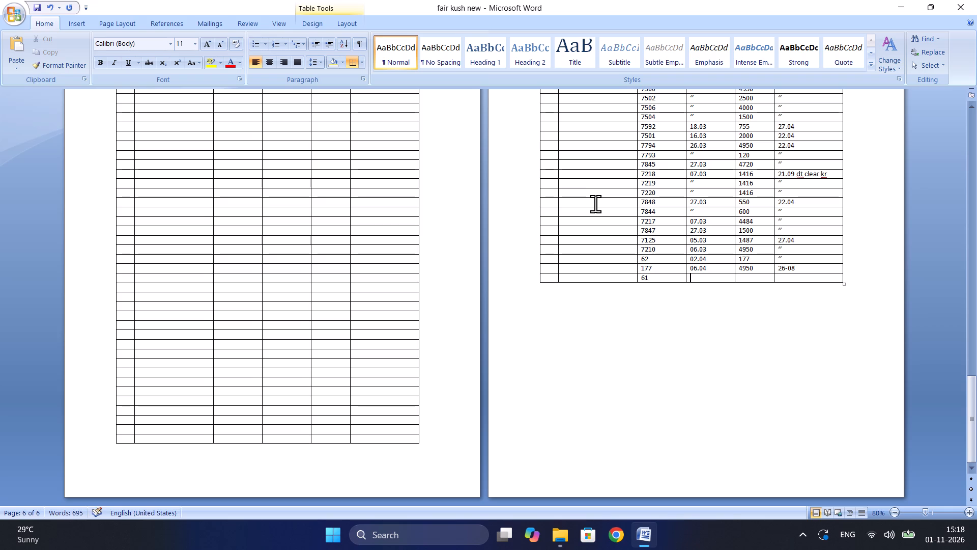
text(02.04)
key(Right)
key(2)
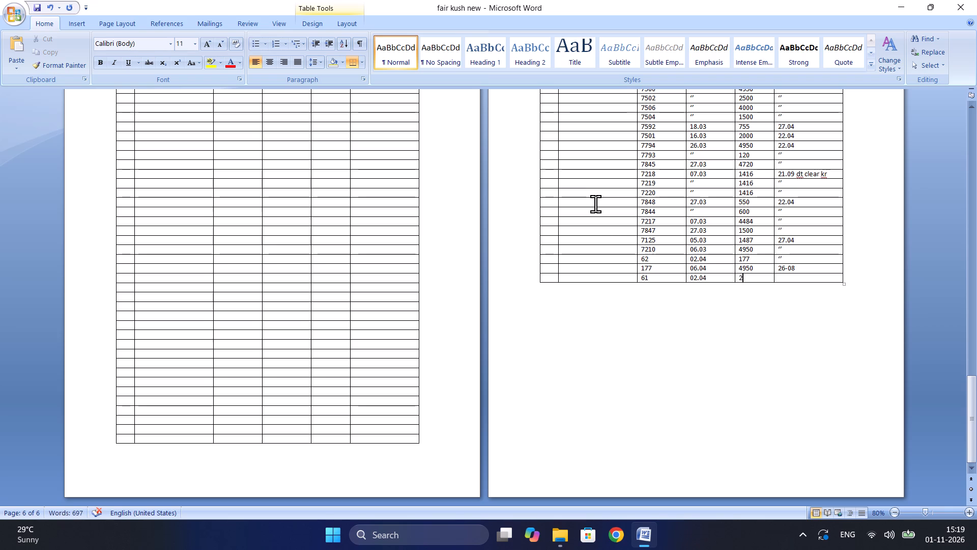
text(313)
key(Right)
text(22.04)
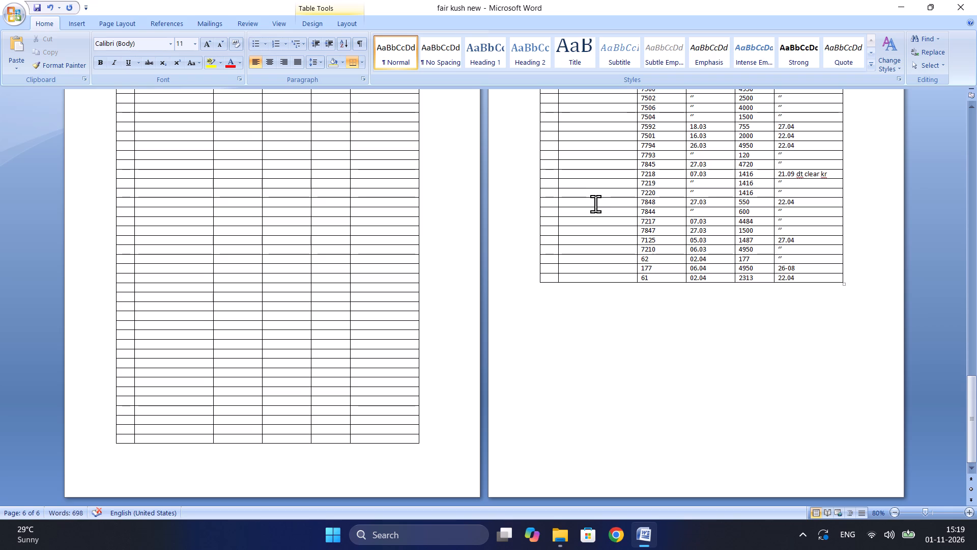
key(Return)
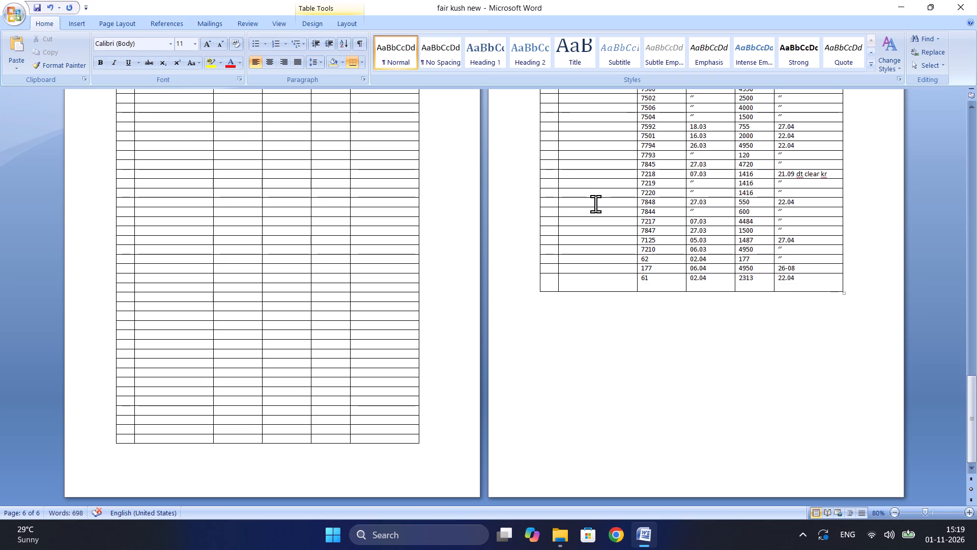
key(BackSpace)
Add 22 empty rows to the kush table below bill 61.
key(Right)
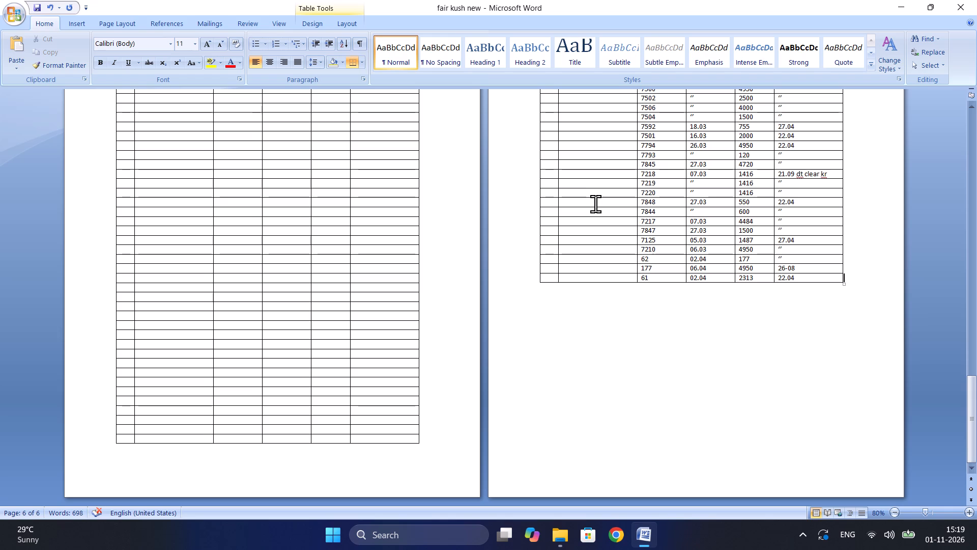
key(Return)
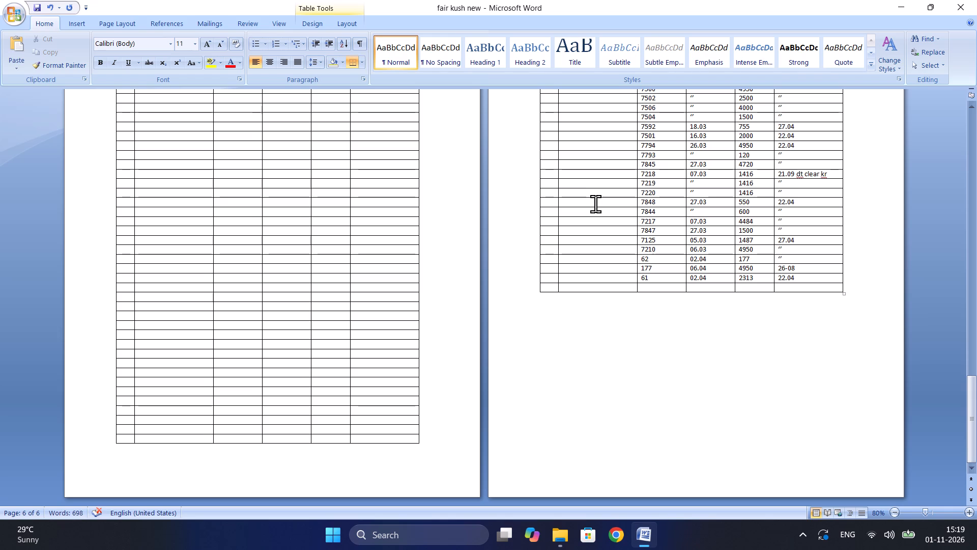
key(Left)
key(Return)
key(Left)
key(Return)
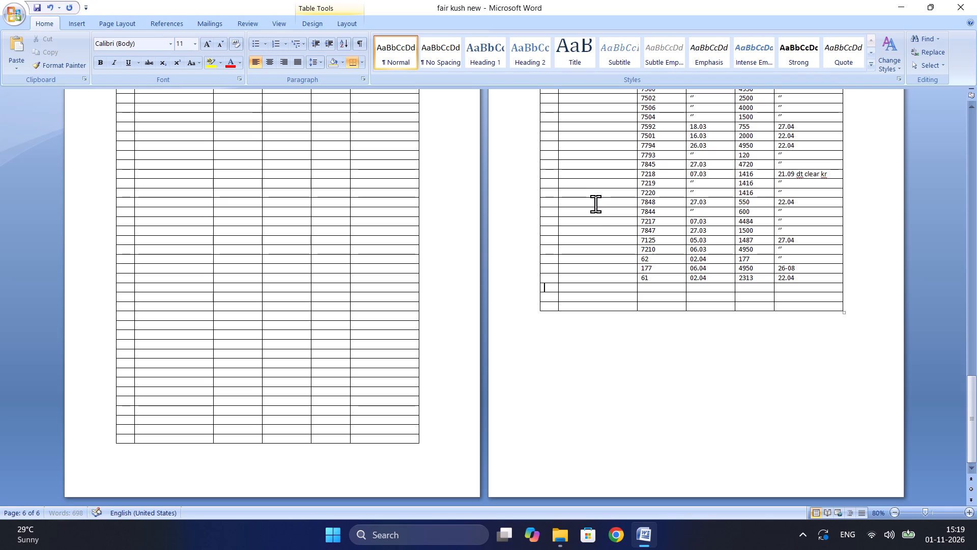
key(Left)
key(Return)
key(Left)
key(Return)
key(Left)
key(Return)
key(Left)
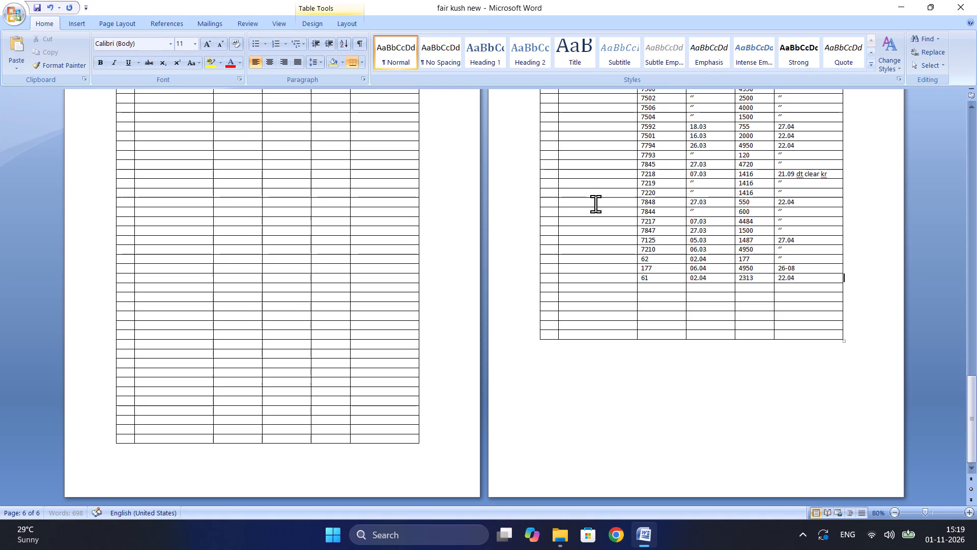
key(Return)
key(Left)
key(Return)
key(Left)
key(Return)
key(Left)
key(Return)
key(Left)
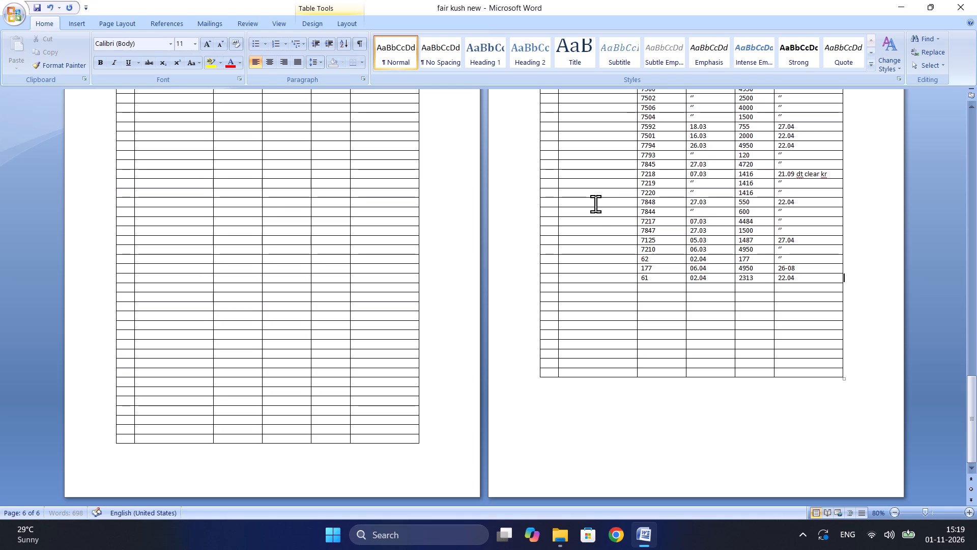
key(Return)
key(Left)
key(Return)
key(Left)
key(Return)
key(Left)
key(Return)
key(Left)
key(Return)
key(Left)
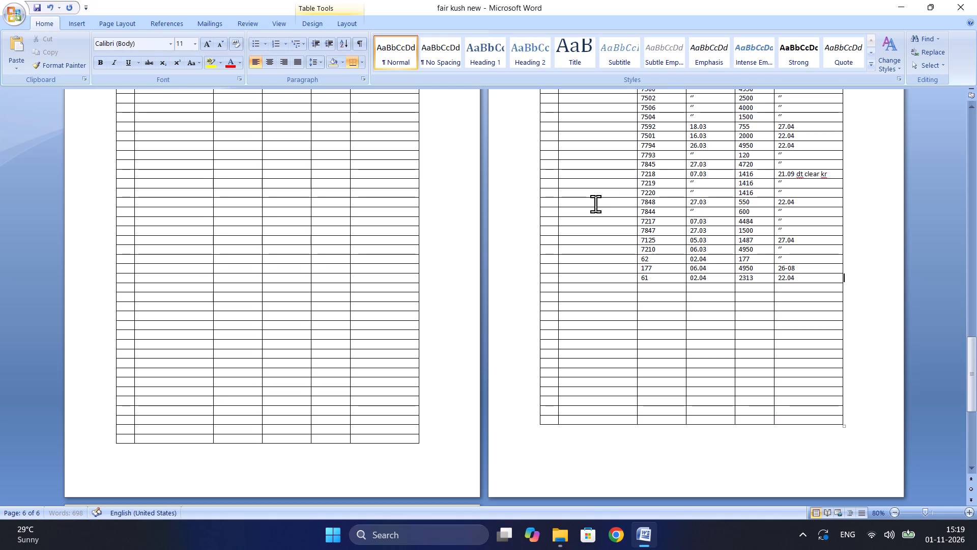
key(Return)
key(Left)
key(Return)
key(Left)
key(Return)
key(Left)
key(Return)
key(Left)
key(Return)
key(Left)
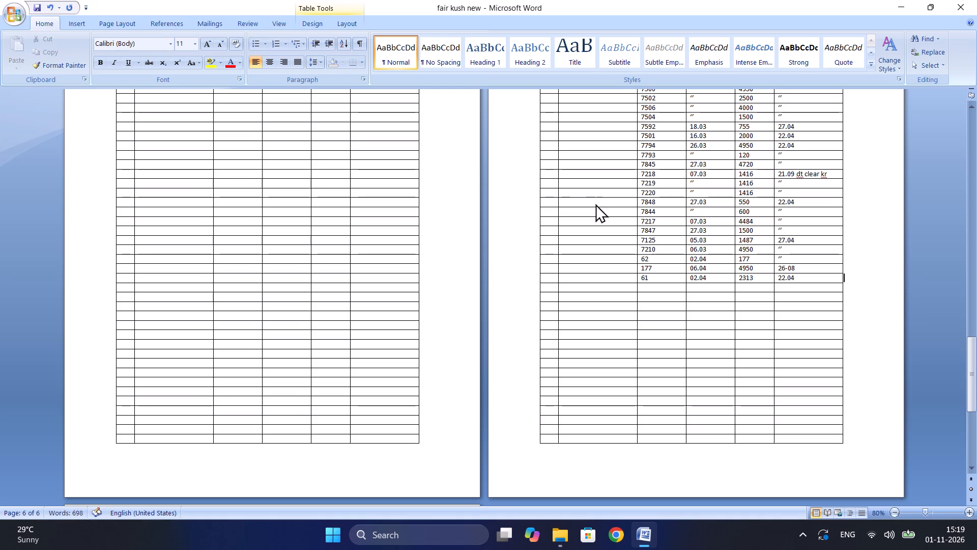
key(Return)
key(Left)
key(Return)
key(Left)
Add bill 63 below bill 61 with a ditto mark for the date, amount 4956 and draft date 21.09.
click(654, 284)
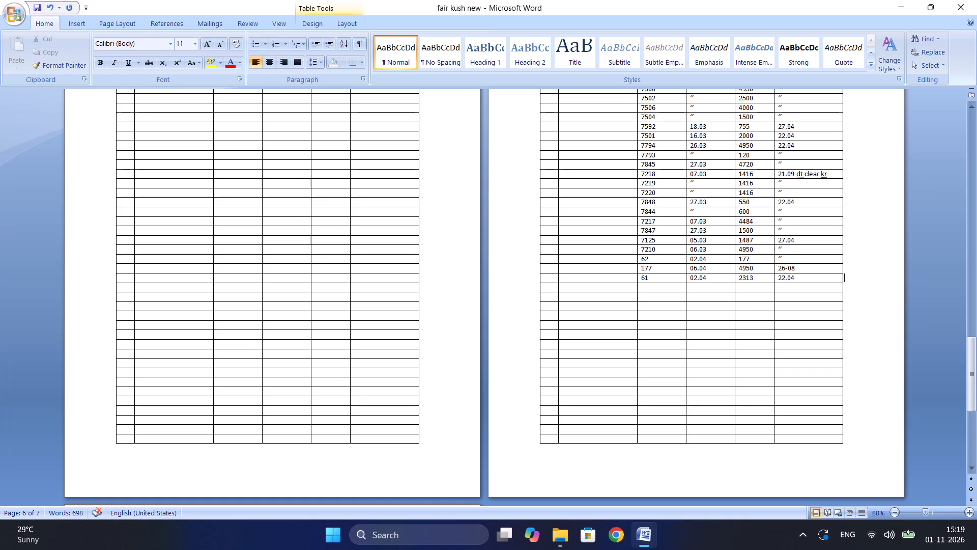
click(649, 286)
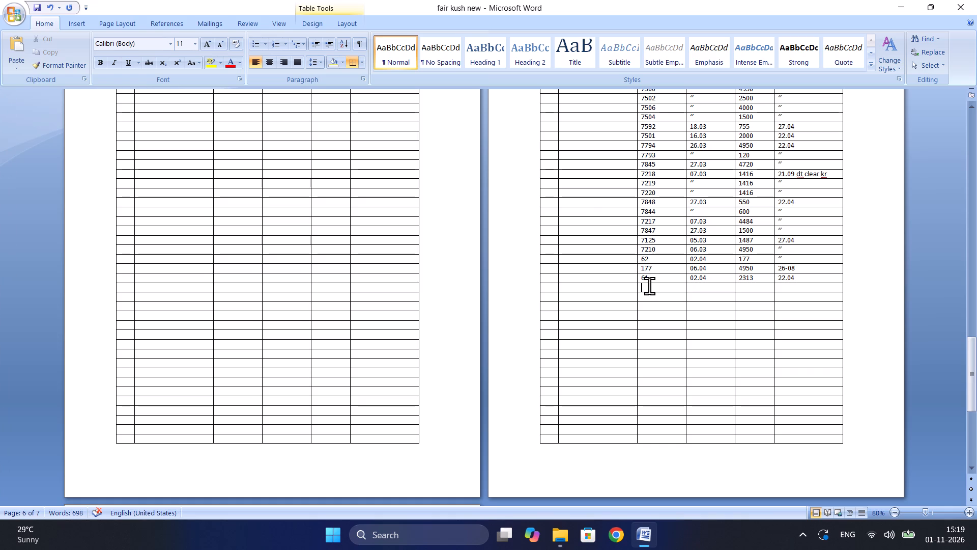
text(63)
key(Right)
text('')
key(Right)
text(4956)
key(Right)
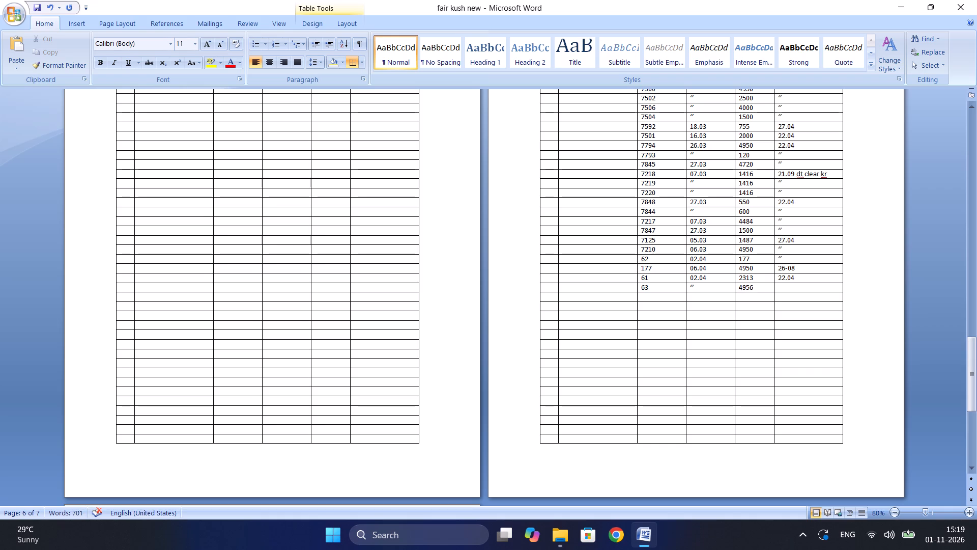
text(21)
text(.04)
key(BackSpace)
key(9)
Add bill 311 below bill 63 in the kush table with date 11.04, amount 300 and draft date 22.04.
key(Down)
key(Left)
key(Left)
key(Left)
text(311)
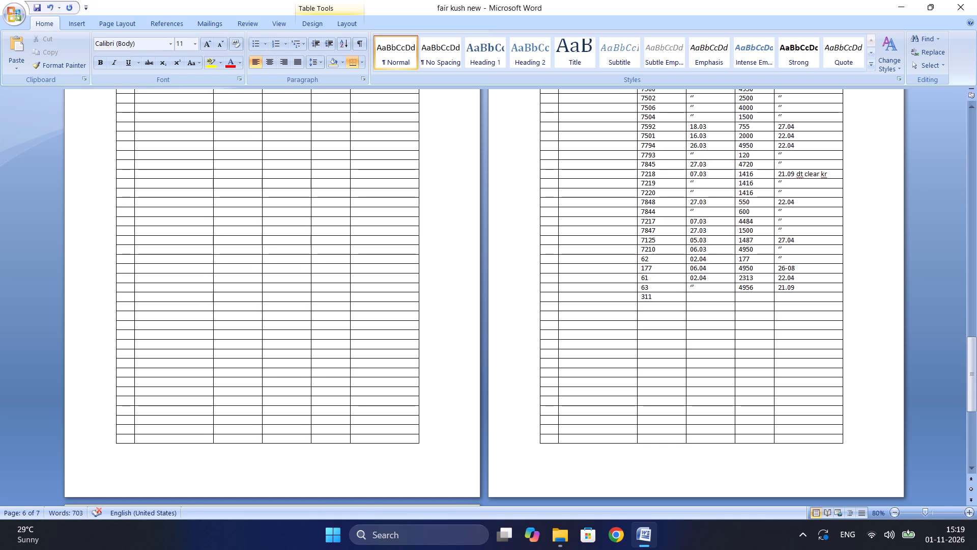
key(Right)
text(11.04)
key(Right)
text(300)
key(Right)
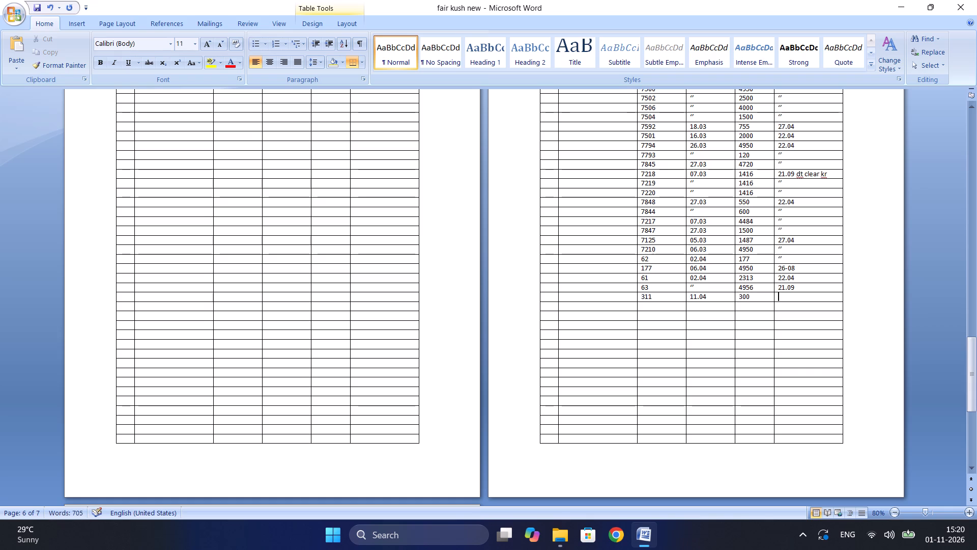
text(22.04)
Add bill 294 below bill 311 with a ditto mark for the date, amount 4200 and a ditto mark for the draft date.
key(Down)
key(Left)
key(Left)
key(Left)
text(294)
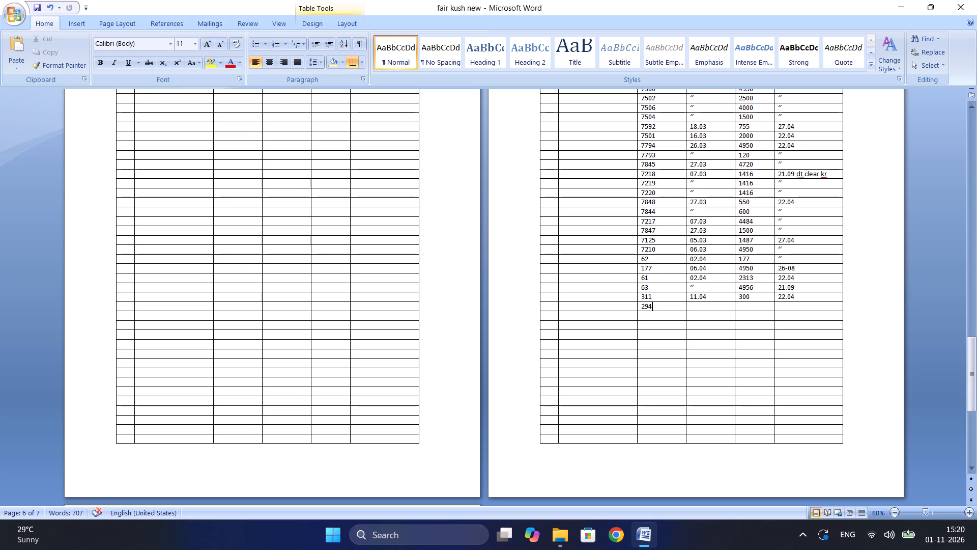
key(Right)
text('')
key(Right)
text(4200)
key(Right)
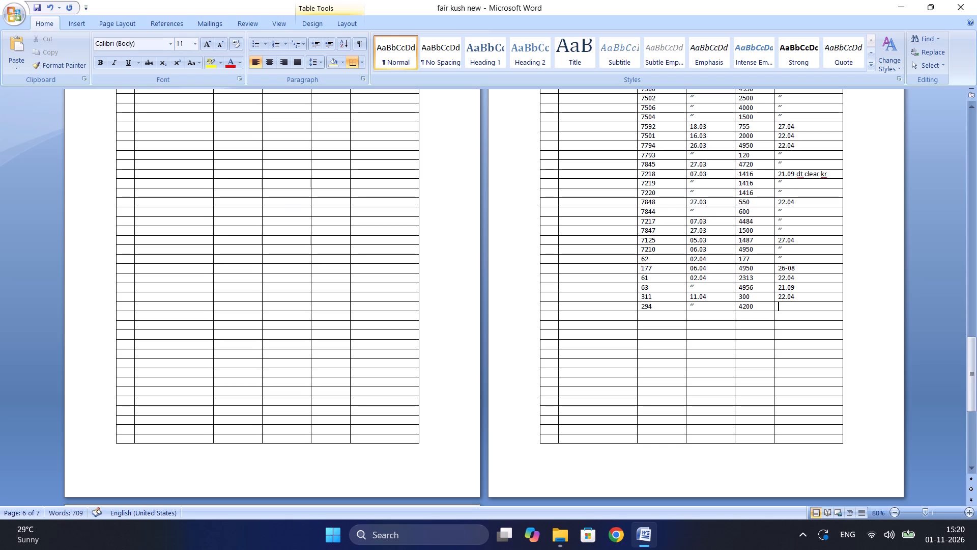
text('')
Add bill 276 below bill 294 with date 10.04, amount 2250 and a ditto mark for the draft date.
key(Down)
key(Left)
key(Left)
key(Left)
text(276)
key(Right)
text(10.04)
key(Right)
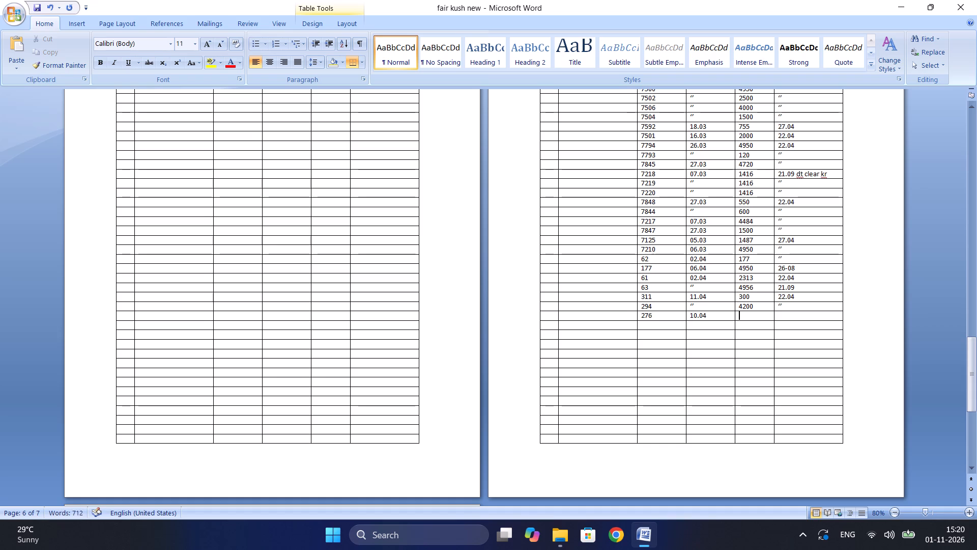
text(2250)
key(Right)
text('')
Add bill 275 below bill 276 with a ditto mark for the date, amount 960 and a ditto mark for the draft date.
key(Down)
key(Left)
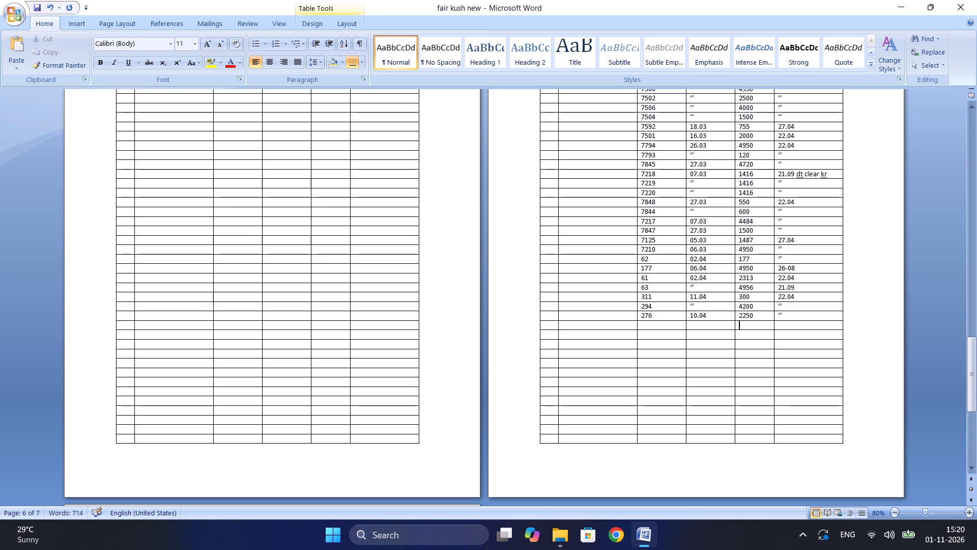
key(Left)
key(Left)
text(275)
key(Right)
text('')
key(Right)
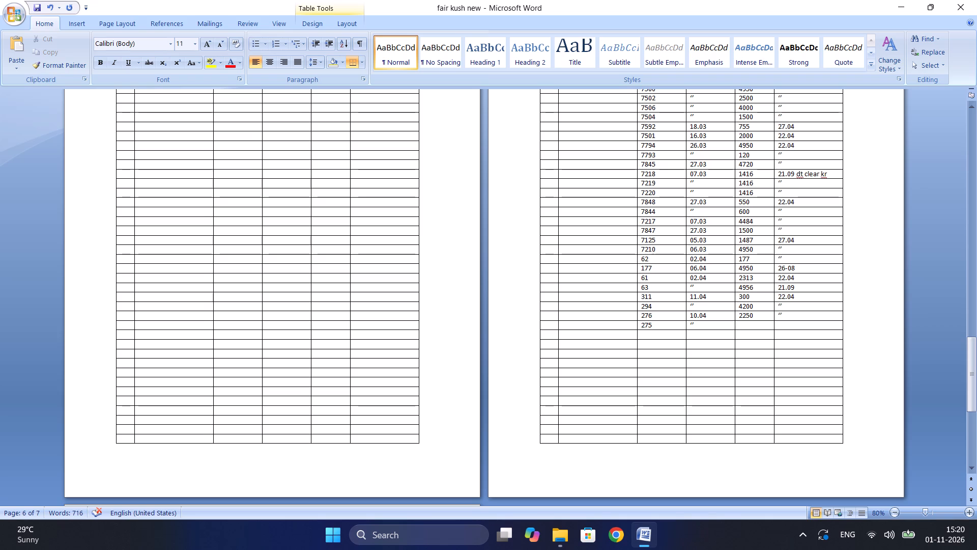
text(960)
key(Right)
text('')
Start the next bill entry in the empty row below bill 275 in the kush table.
key(Down)
key(Left)
key(Left)
key(Left)
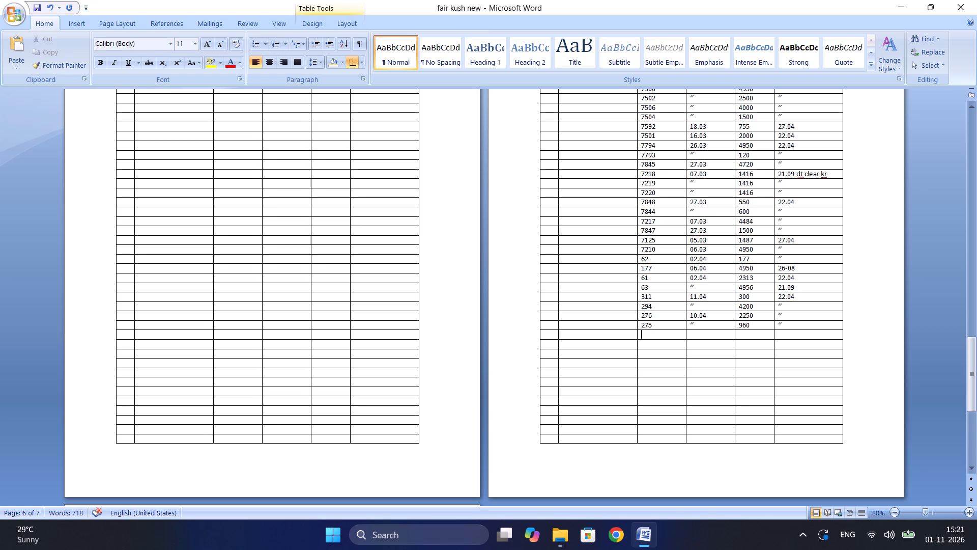
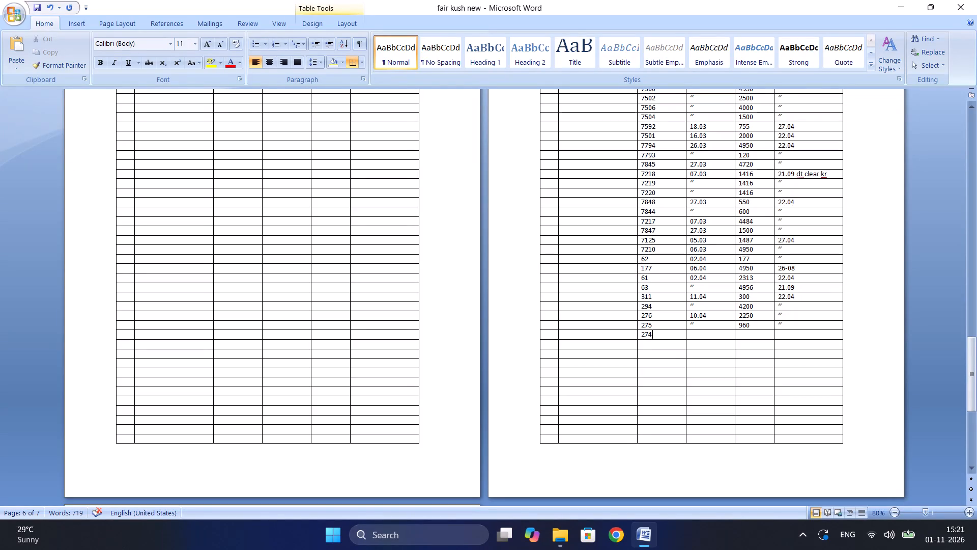
Complete the bill 274 row with a ditto mark for the date, amount 2100 and a ditto mark for the draft date.
key(Right)
text('')
key(Right)
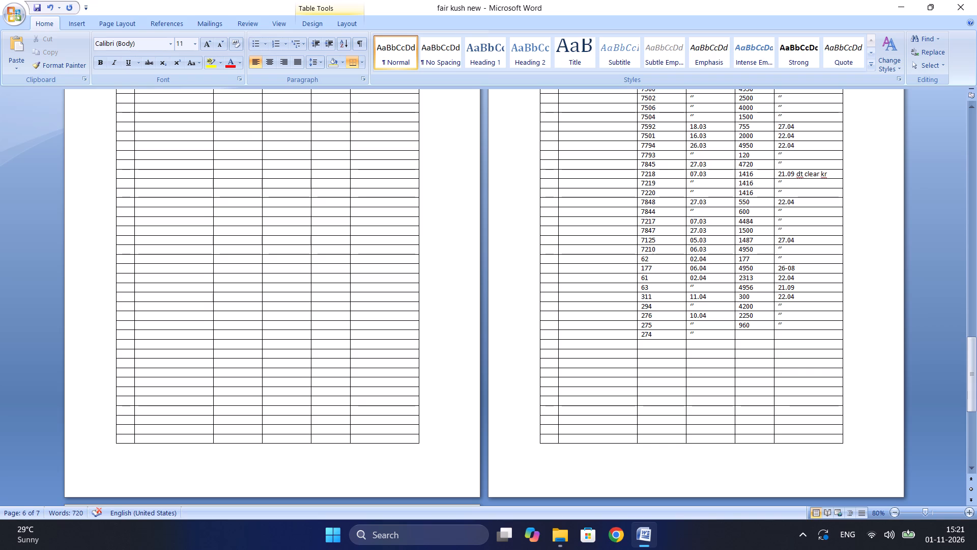
text(2100)
key(Right)
text('')
Add bill 309 below bill 274 with date 11.04, amount 2400 and a ditto mark for the draft date.
key(Down)
key(Left)
key(Left)
key(Left)
text(309)
key(Right)
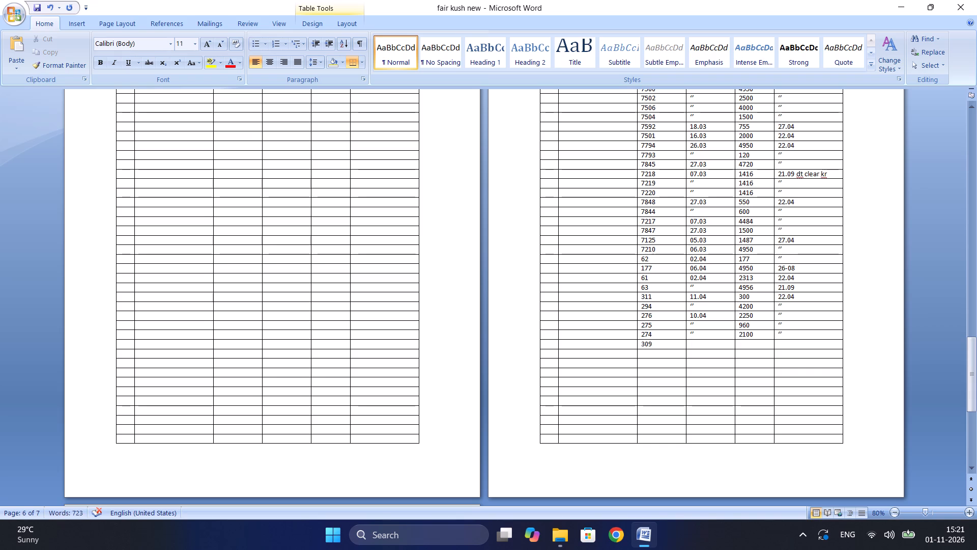
text(11.04)
key(Right)
text(2400)
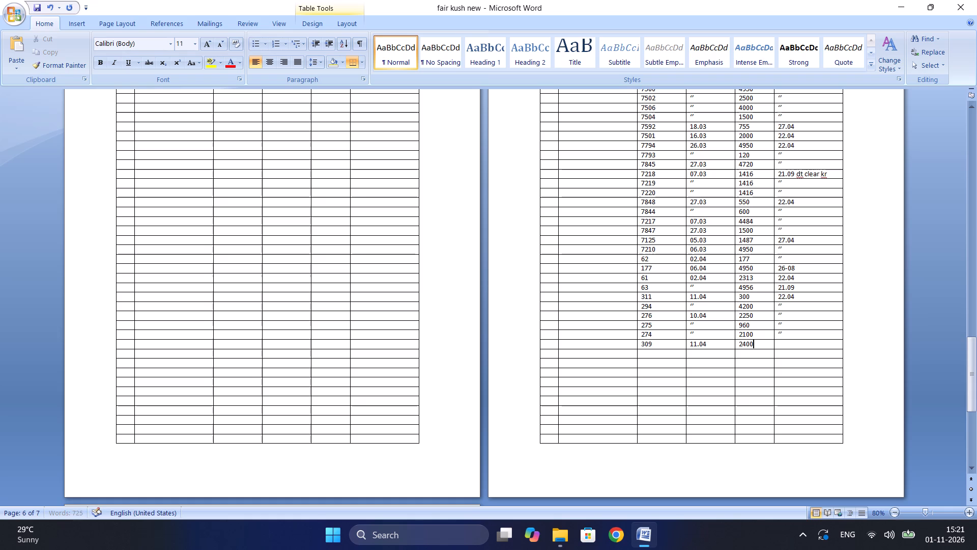
key(Right)
text('')
Add bill 272 below bill 309 with date 10.04, amount 4000 and a ditto mark for the draft date.
key(Down)
key(Left)
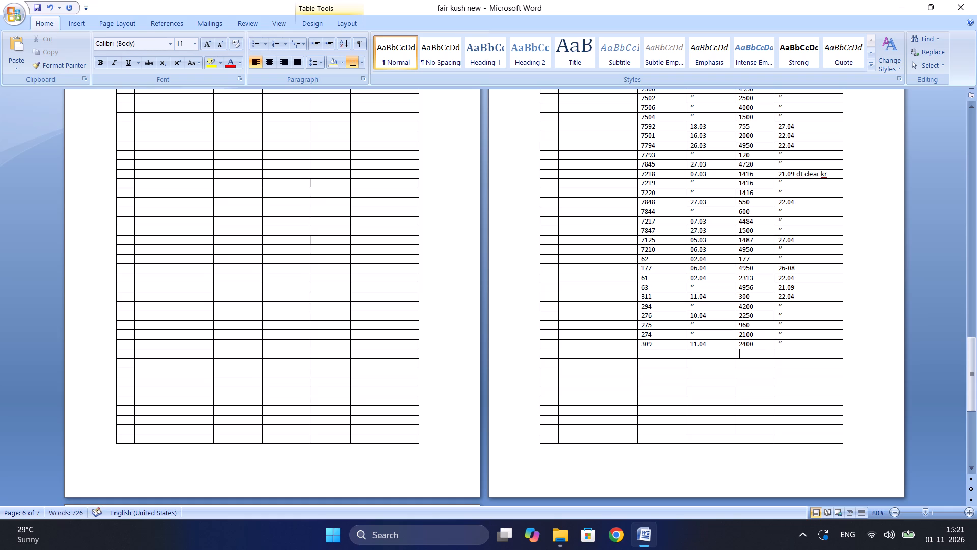
key(Left)
key(Left)
text(272)
key(Right)
text(103)
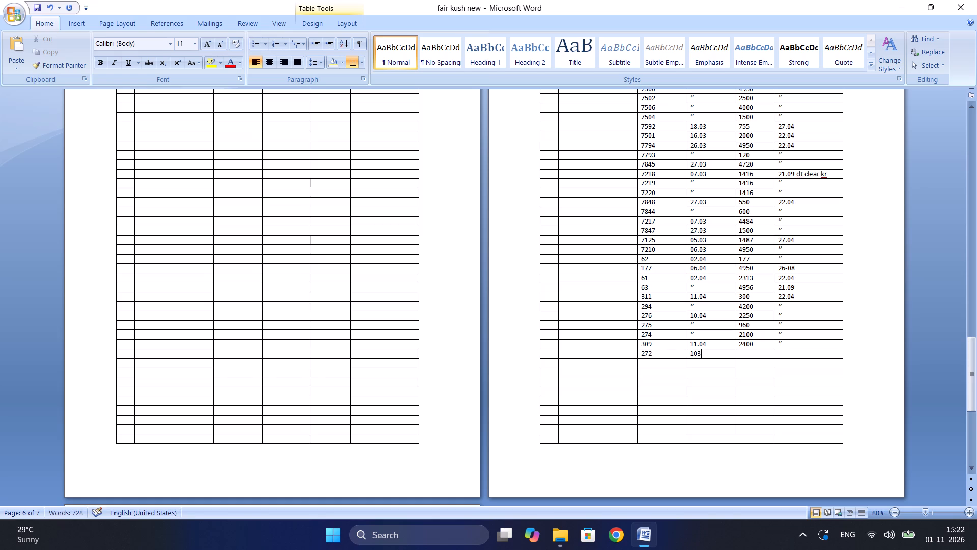
key(BackSpace)
text(.04)
key(Right)
text(4000)
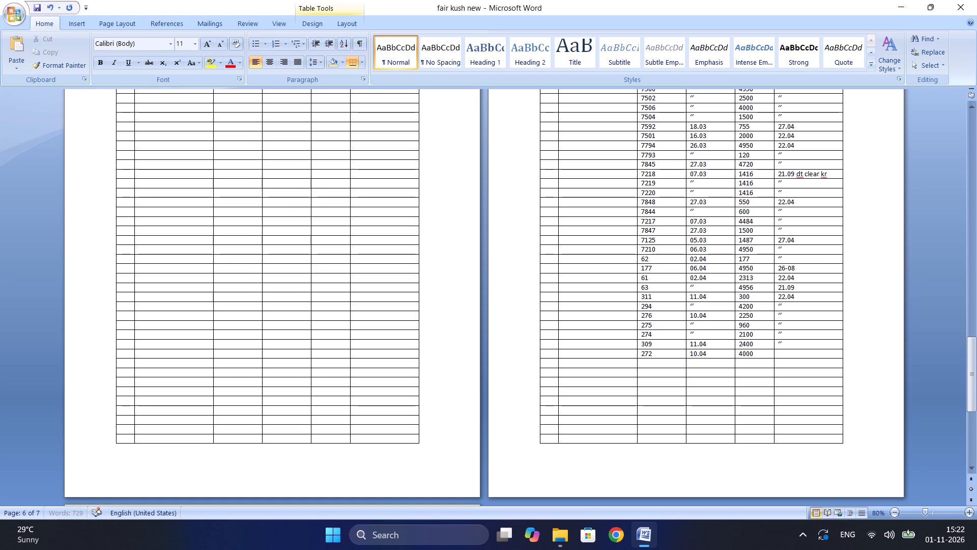
key(Right)
text('')
Add bill 273 below bill 272 with a ditto mark for the date, amount 1440 and a ditto mark for the draft date.
key(Down)
key(Left)
key(Left)
key(Left)
text(273)
key(Right)
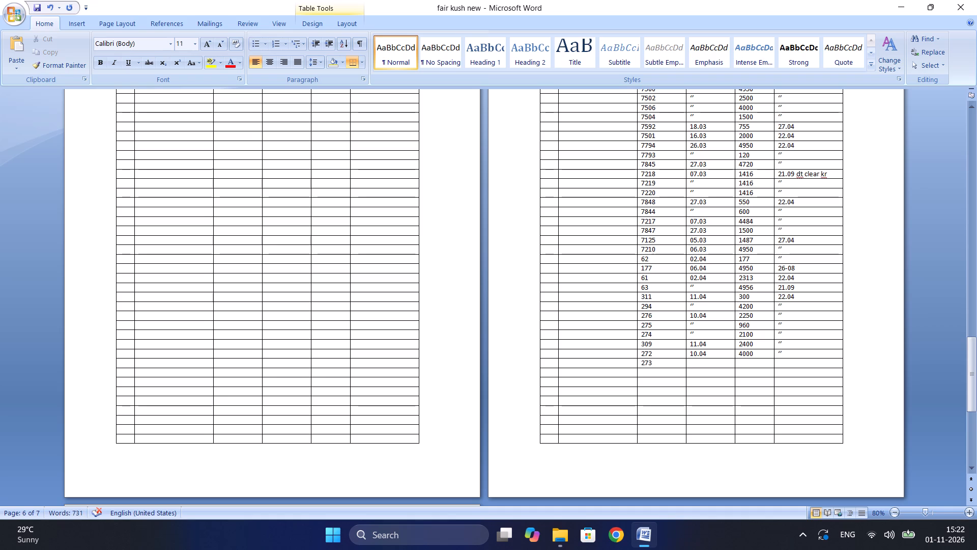
text('')
key(Right)
text(1440)
key(Right)
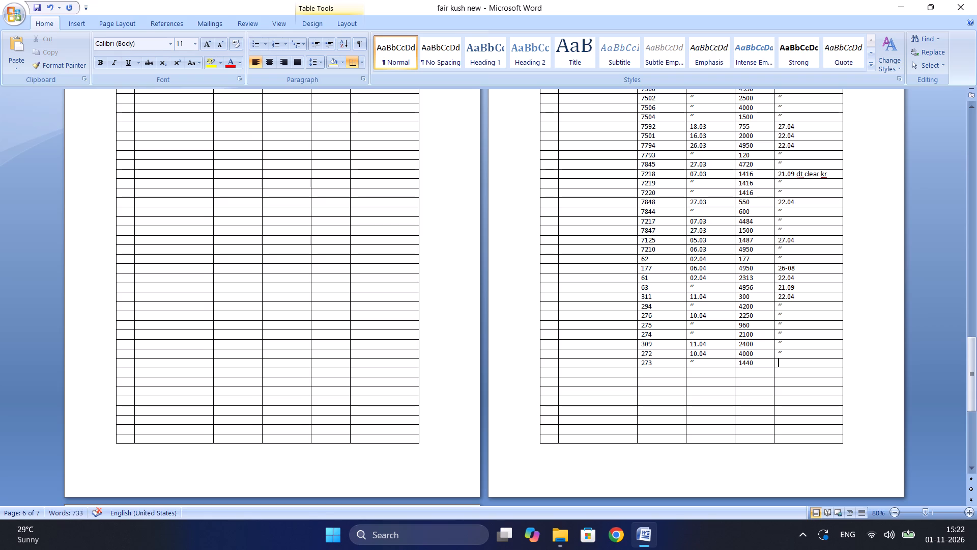
text('')
Add bill 308 below bill 273 with date 11.04, amount 1680 and a ditto mark for the draft date.
key(Down)
key(Left)
key(Left)
key(Left)
text(308)
key(Right)
text(11.04)
key(Right)
key(1)
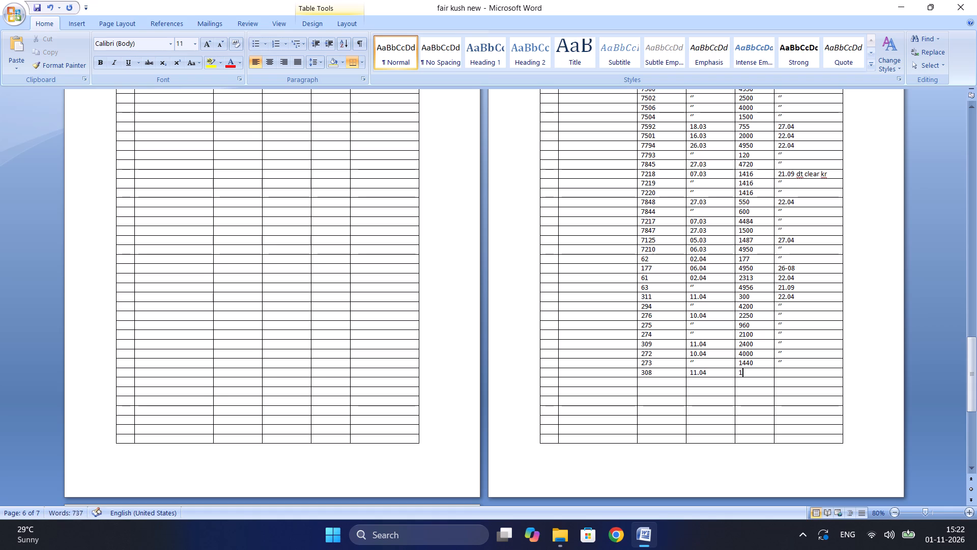
text(65)
key(BackSpace)
text(80)
key(Right)
text('')
Add bill 295 below bill 308 with a ditto mark for the date, amount 2100 and a ditto mark for the draft date.
key(Down)
key(Left)
key(Left)
key(Left)
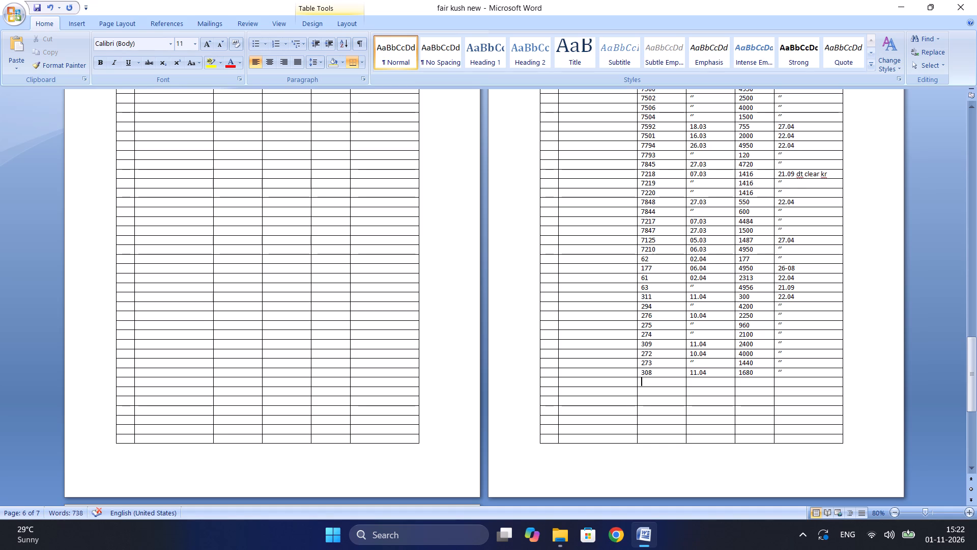
text(295)
key(Right)
text(11)
key(BackSpace)
key(BackSpace)
text('')
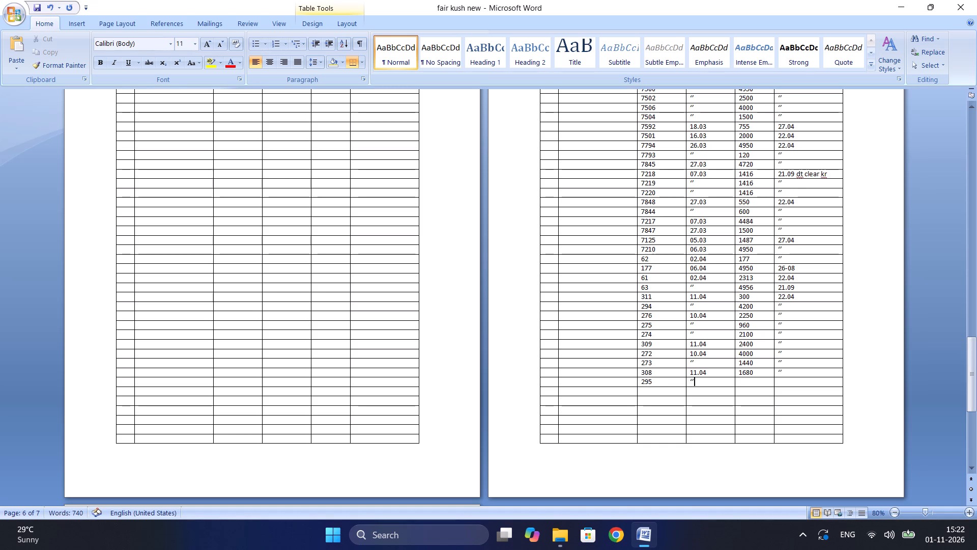
key(Right)
text(2100)
key(Right)
text('')
Add bill 293 below bill 295 with a ditto mark for the date, amount 4800 and a ditto mark for the draft date.
key(Down)
key(Left)
key(Left)
key(Left)
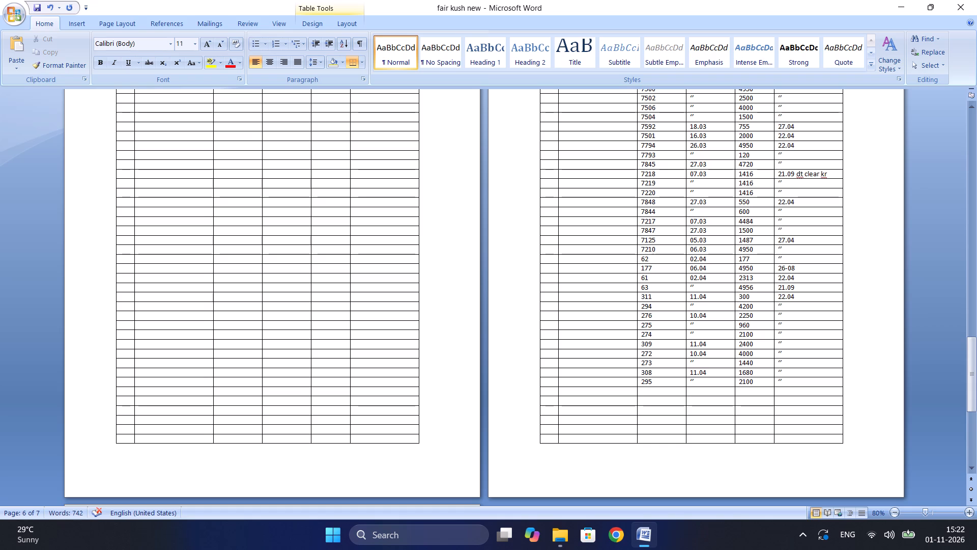
text(293)
key(Right)
text('')
key(Right)
text(4800)
key(Right)
text('')
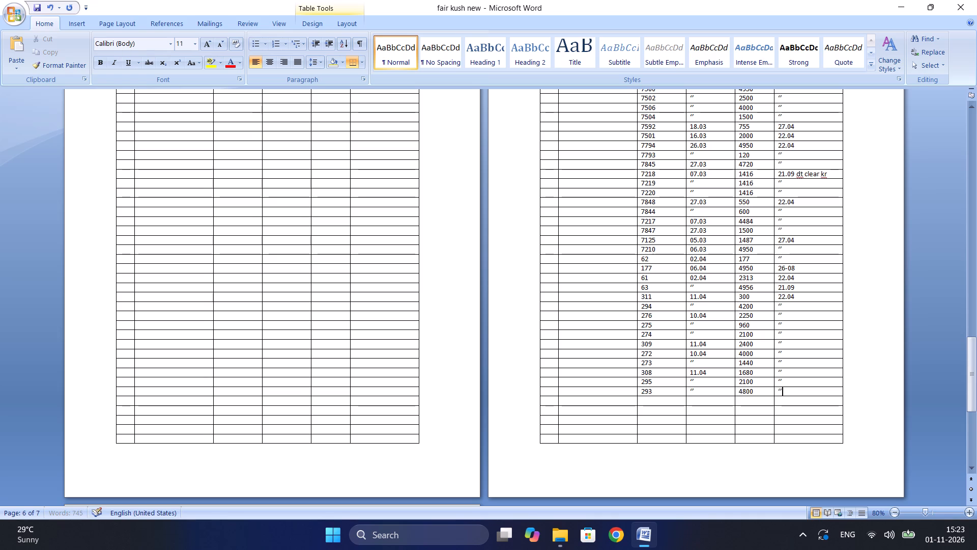
Add bill 277 below bill 293 with date 10.04, amount 1100 and a ditto mark for the draft date.
key(Down)
key(Left)
key(Left)
key(Left)
text(277)
key(Right)
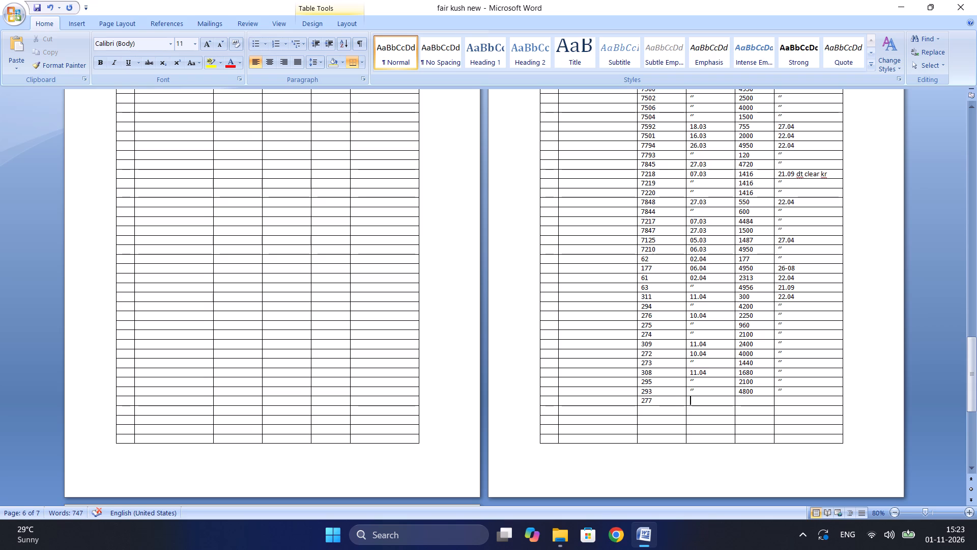
text(10.04)
key(Right)
text(1100.)
key(BackSpace)
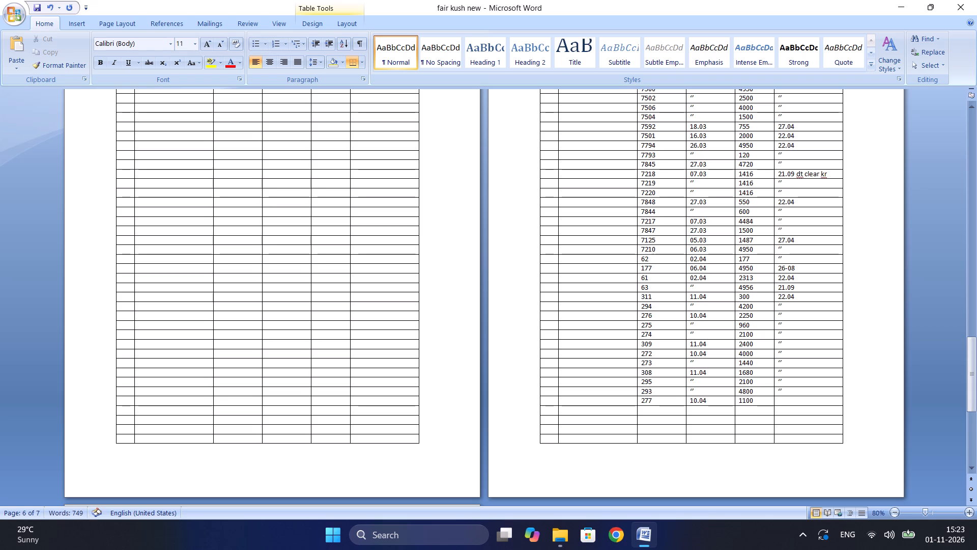
key(Right)
text('')
Add bill 271 below bill 277 with a ditto mark for the date, amount 4950 and a ditto mark for the draft date.
key(Down)
key(Left)
key(Left)
key(Left)
text(271)
key(Right)
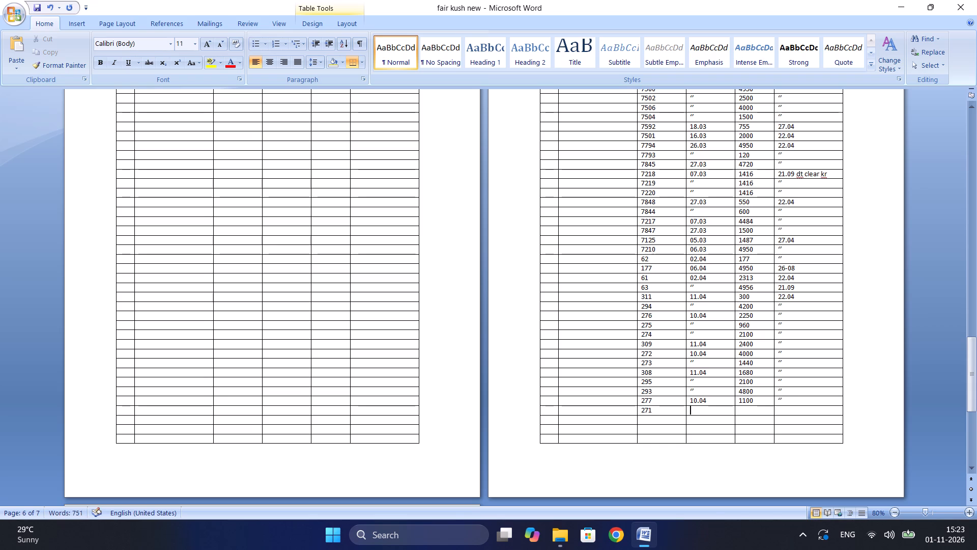
text('')
key(Right)
text(4950)
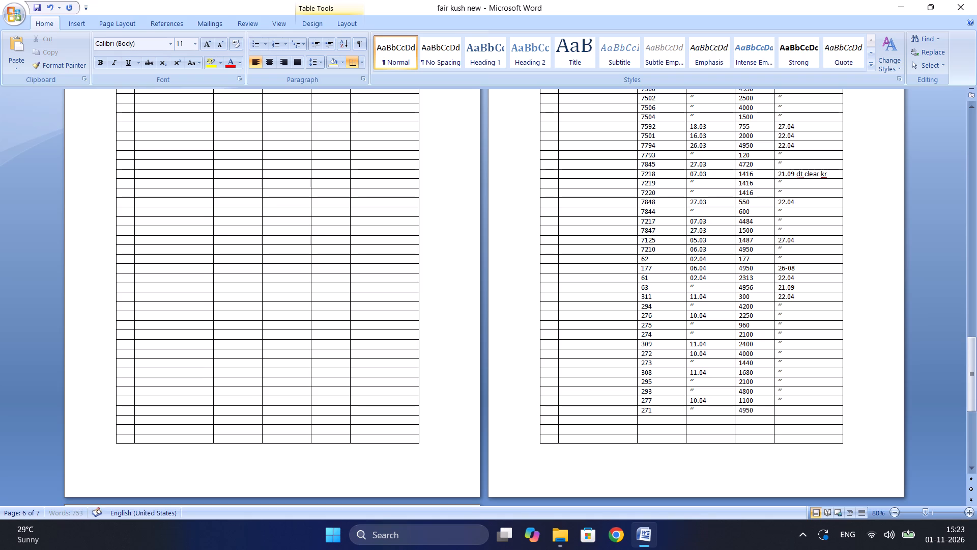
key(Right)
text('')
Add bill 7910 below bill 271 with date 30.03, amount 1100 and a ditto mark for the draft date.
key(Down)
key(Left)
key(Left)
key(Left)
text(7910)
key(Right)
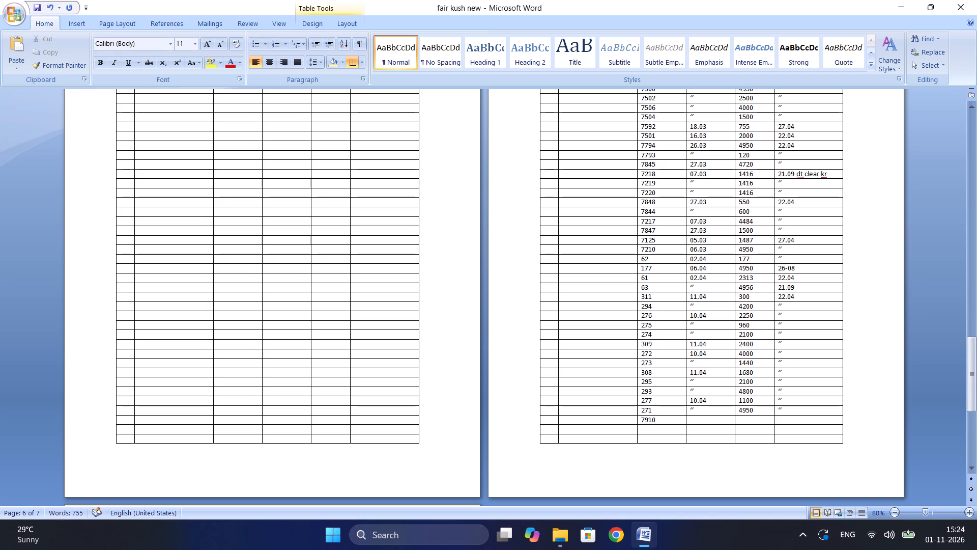
text(30.03)
key(Right)
text(1100)
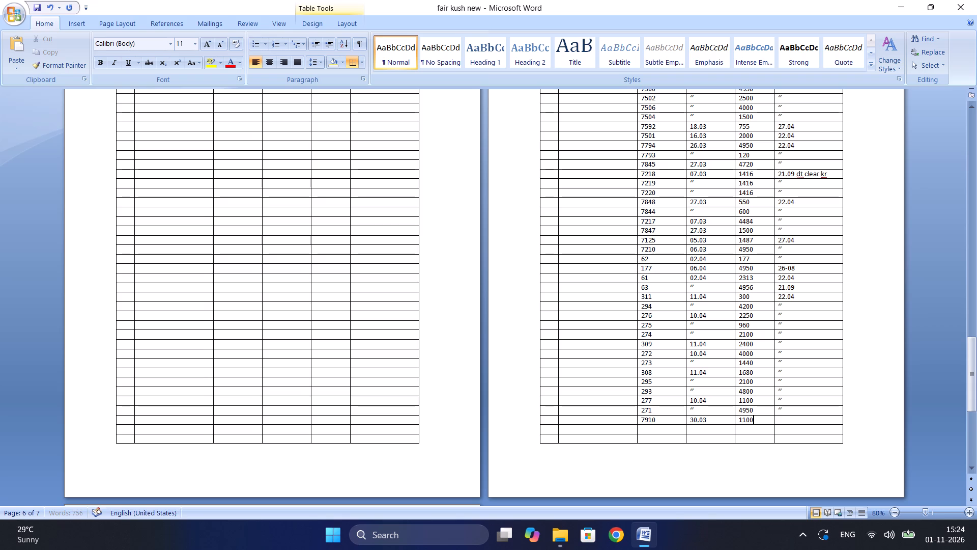
key(Right)
text('')
Add bill 310 below bill 7910 with date 11.04, amount 3600 and a ditto mark for the draft date.
key(Down)
key(Left)
key(Left)
key(Left)
text(310)
key(Right)
text(11.04)
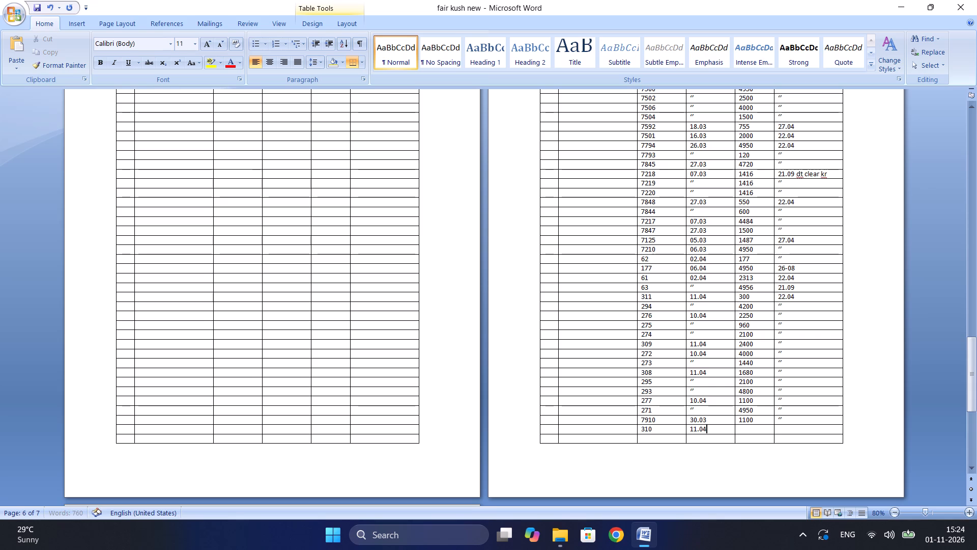
key(Right)
text(3600)
key(Right)
text('')
Add bill 292 below bill 310 with date 11.04, amount 4950 and a ditto mark for the draft date.
key(Down)
key(Left)
key(Left)
key(Left)
text(292)
key(Right)
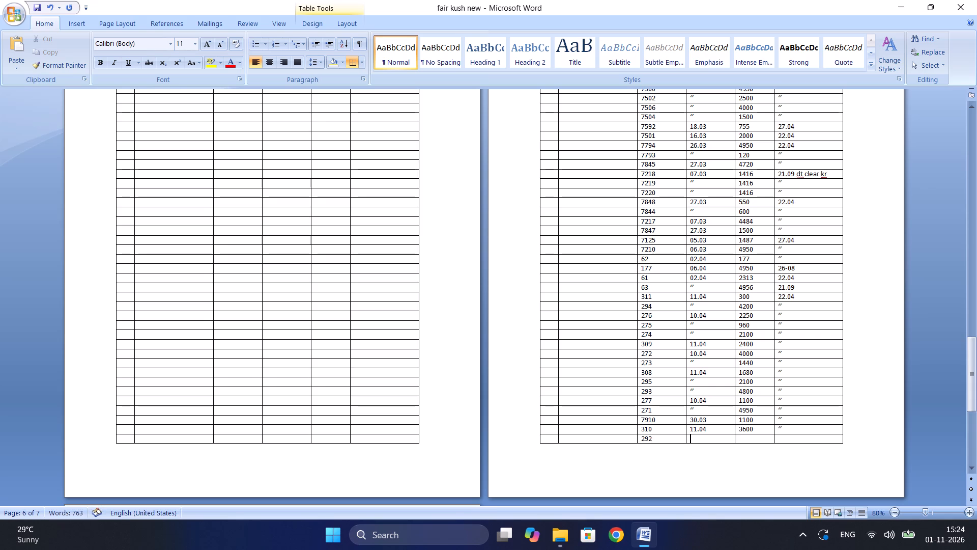
text(11.04)
key(Right)
text(4950)
key(Right)
text('')
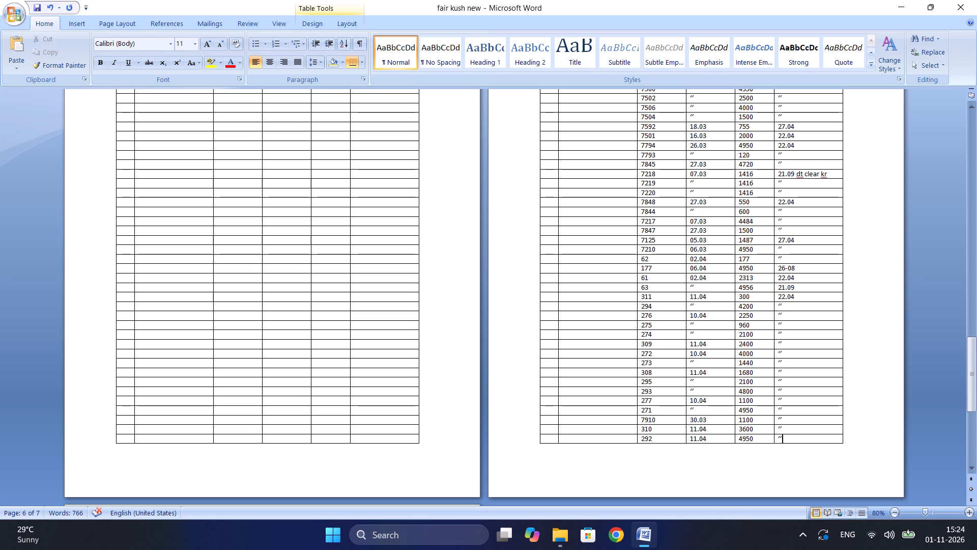
Insert a blank table row directly below the bill 292 entry.
key(Right)
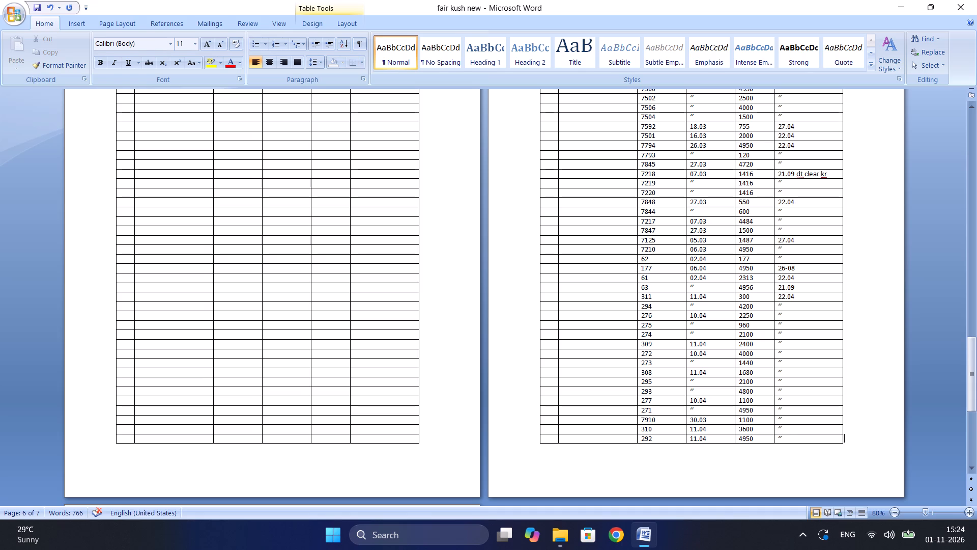
key(Return)
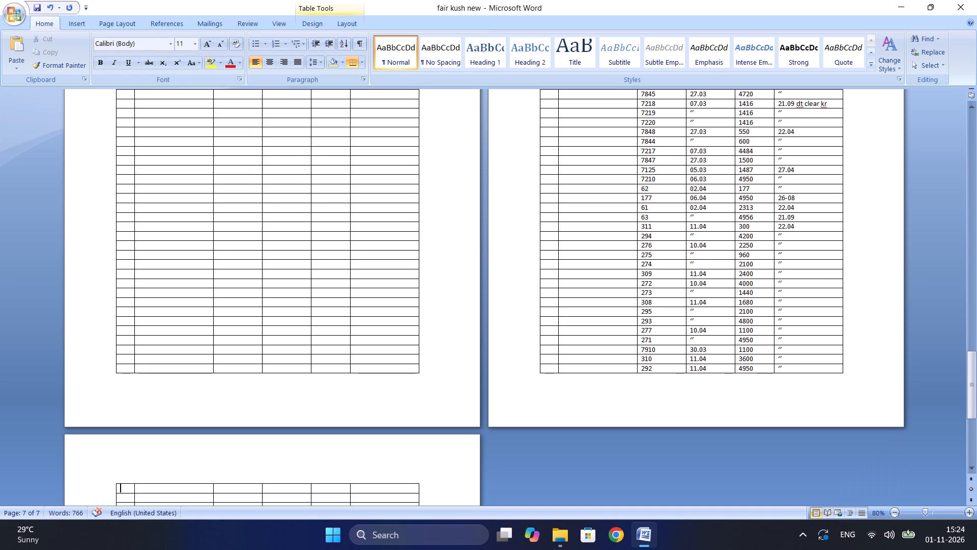
Review the layout of the bill tables across the pages, including the start of the kush section and the empty rows.
scroll(560, 248, down, 2)
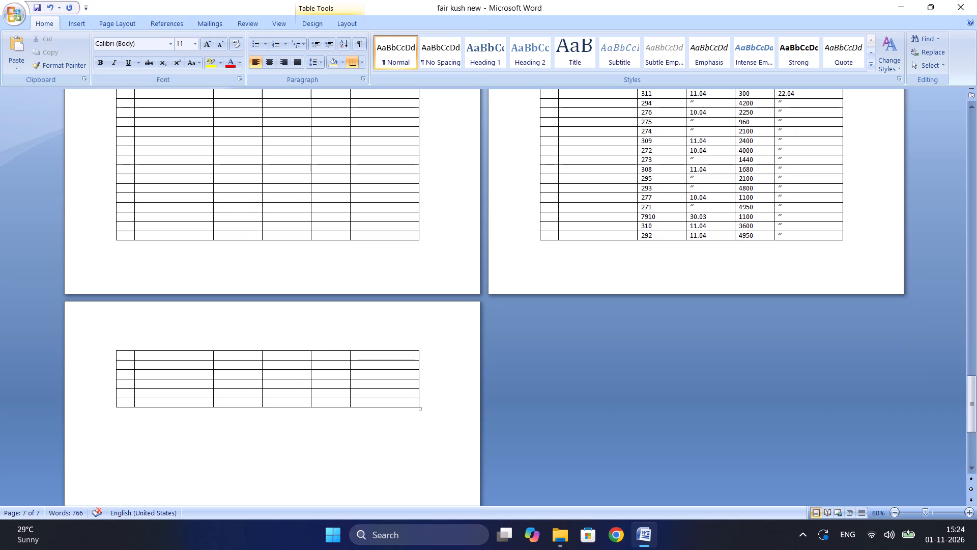
scroll(156, 410, up, 2)
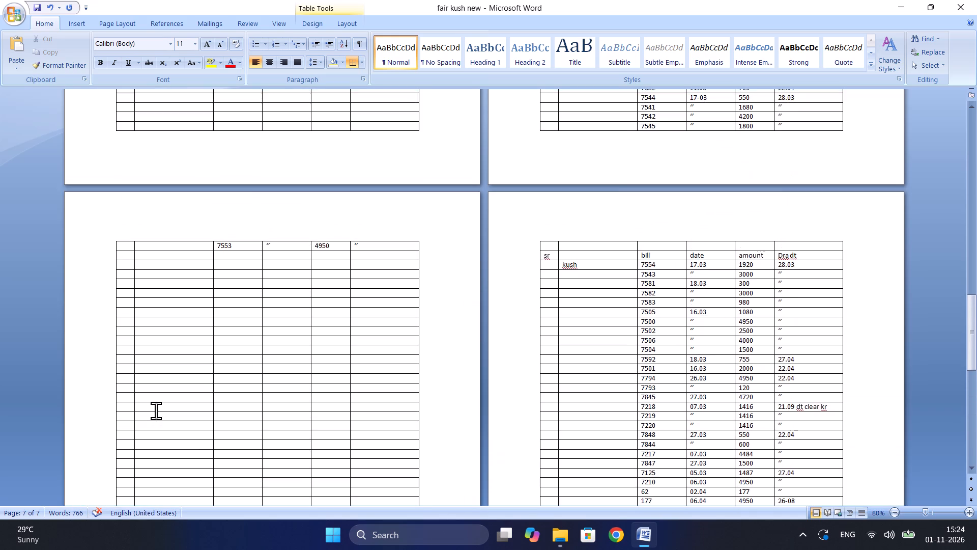
scroll(156, 410, up, 1)
scroll(156, 410, down, 1)
scroll(156, 410, up, 5)
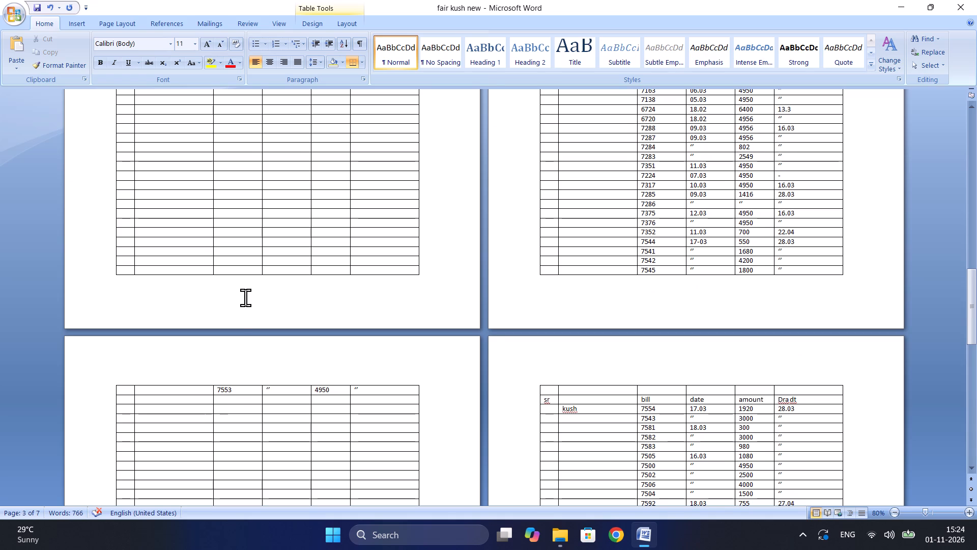
scroll(245, 297, up, 1)
scroll(245, 297, down, 2)
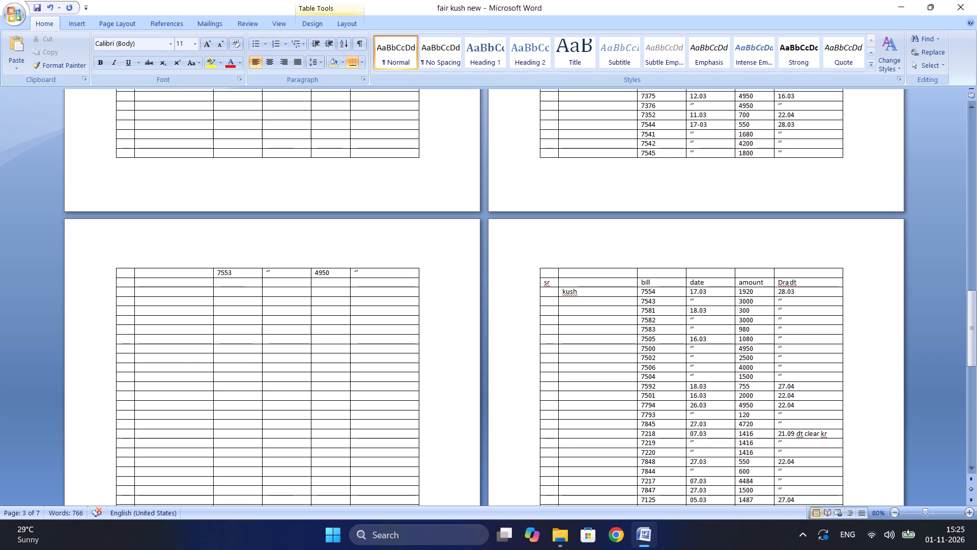
scroll(316, 335, up, 1)
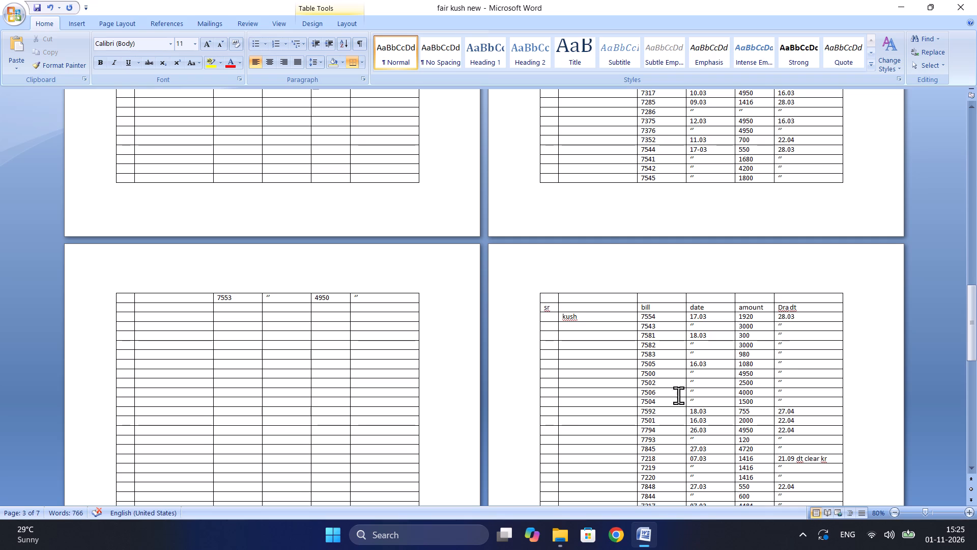
Insert 35 blank rows into the empty part of the table on page 7, working from its second-to-last row.
scroll(571, 465, down, 6)
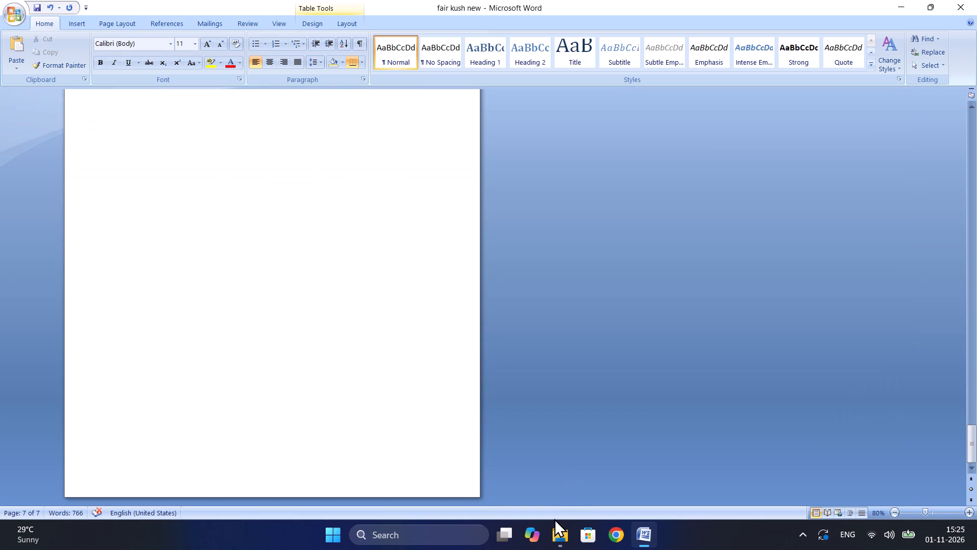
scroll(554, 518, up, 1)
scroll(381, 387, up, 2)
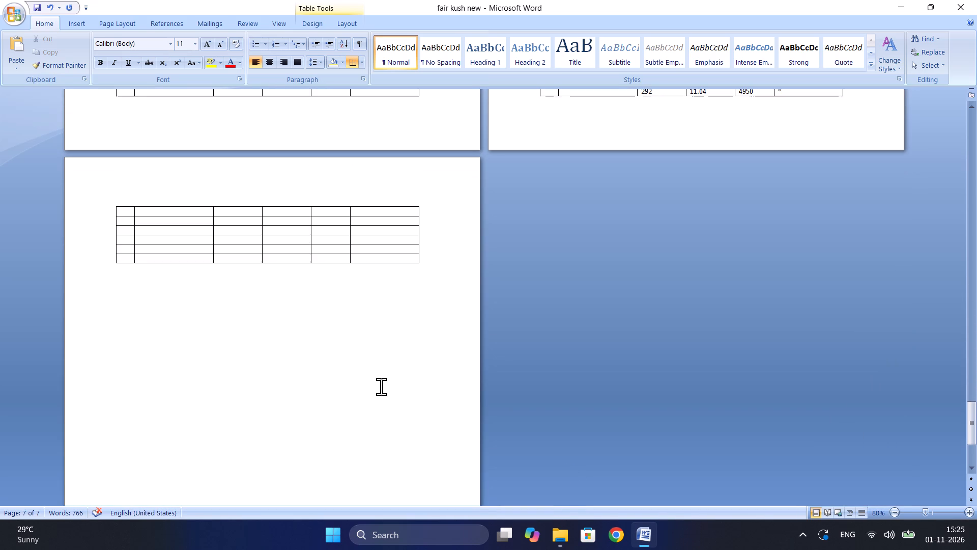
click(421, 249)
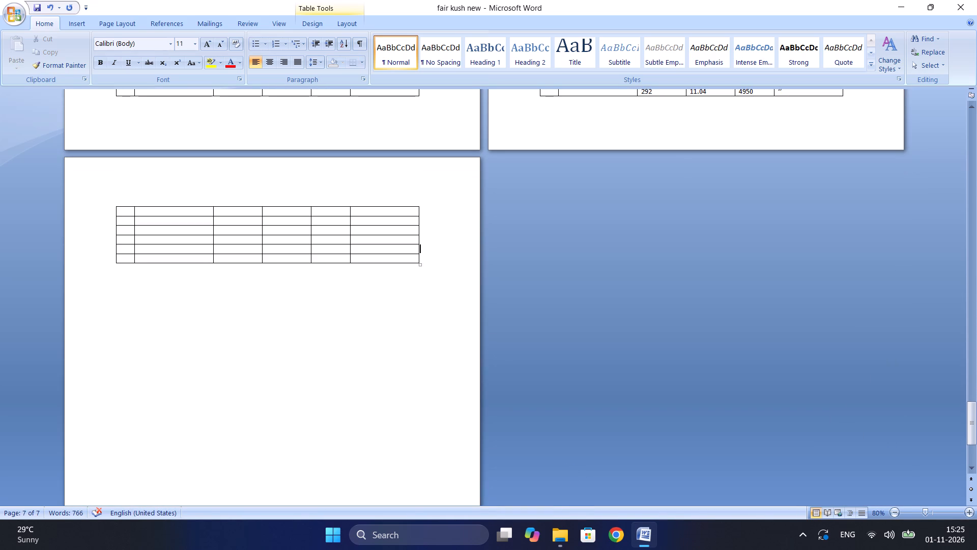
key(Return)
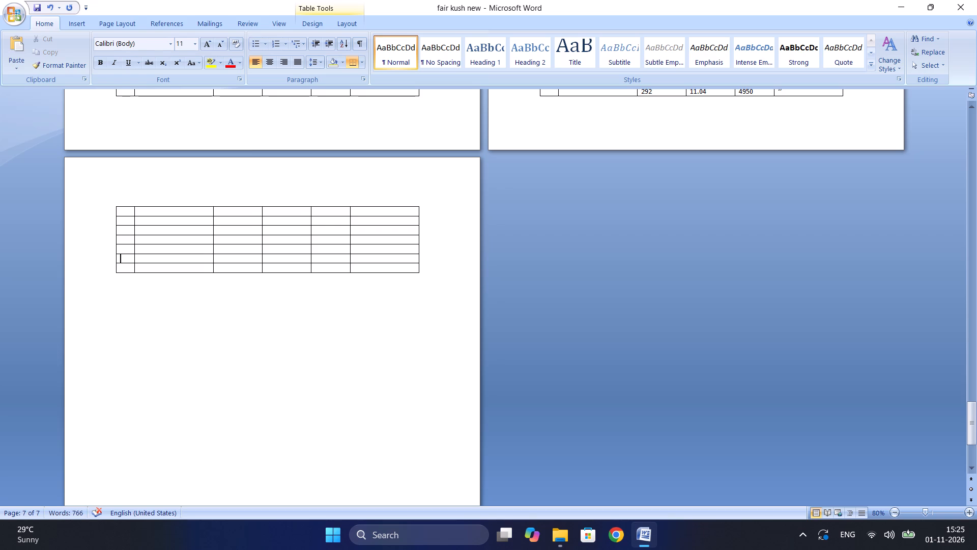
key(Left)
key(Return)
key(Left)
key(Return)
key(Left)
key(Return)
key(Left)
key(Return)
key(Left)
key(Return)
key(Left)
key(Return)
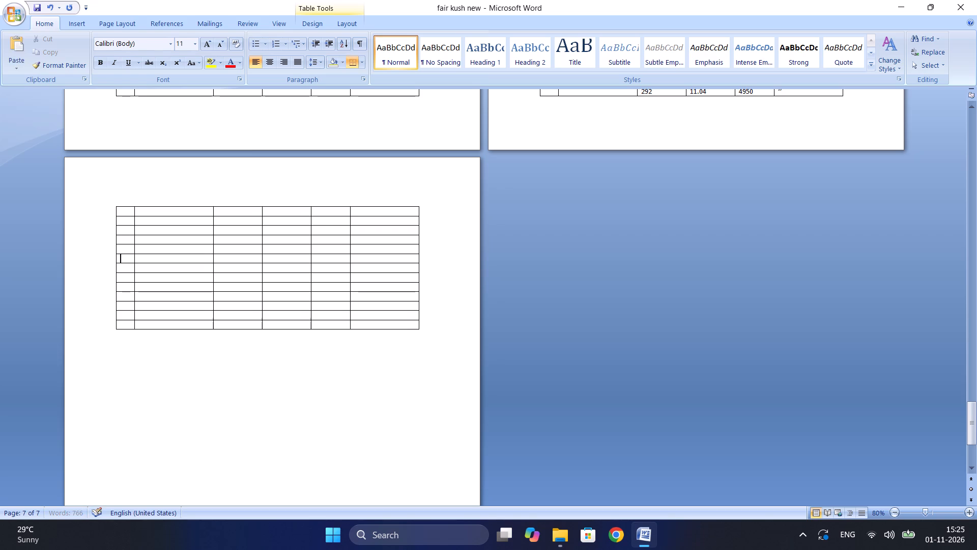
key(Left)
key(Return)
key(Left)
key(Return)
key(Left)
key(Return)
key(Left)
key(Return)
key(Left)
key(Return)
key(Left)
key(Return)
key(Left)
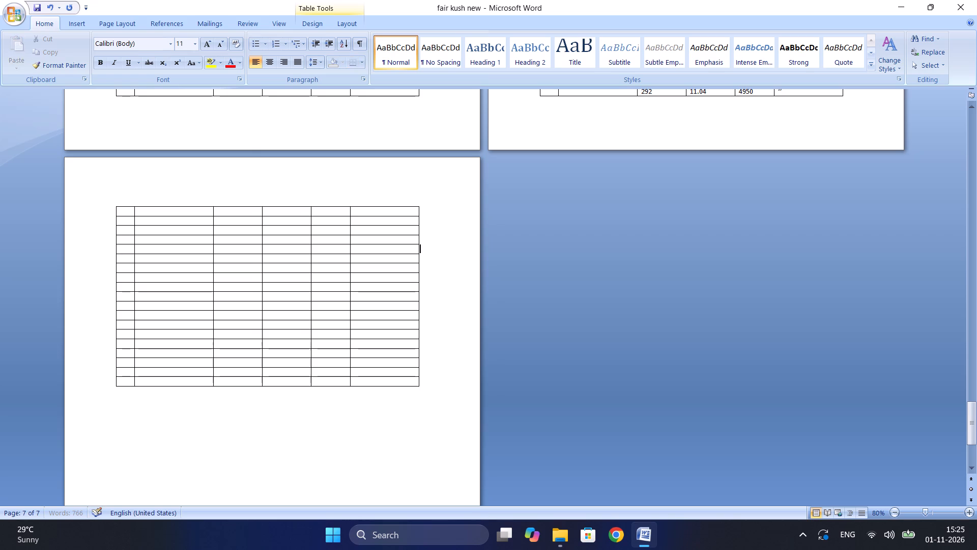
key(Return)
key(Left)
key(Return)
key(Left)
key(Return)
key(Left)
key(Return)
key(Left)
key(Return)
key(Left)
key(Return)
key(Left)
key(Return)
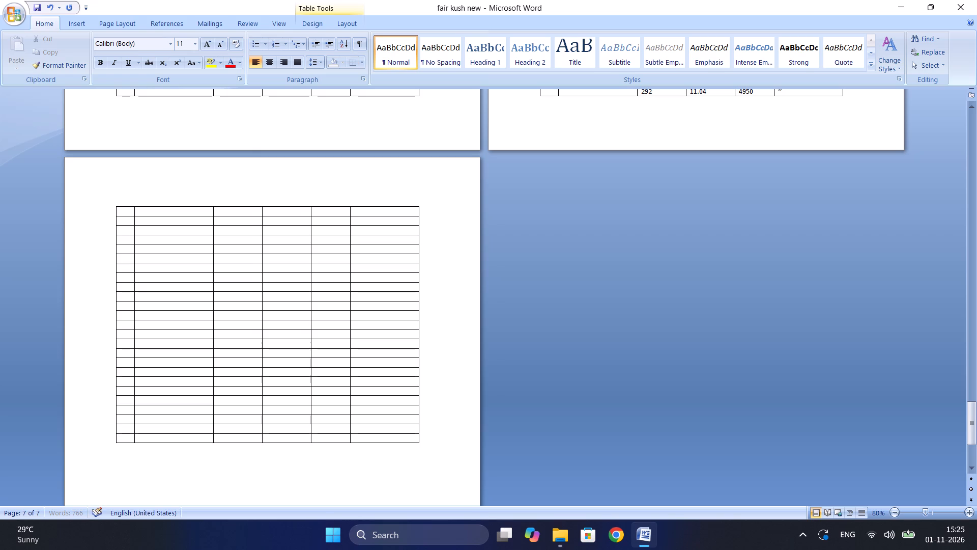
key(Left)
key(Return)
key(Left)
key(Return)
key(Left)
key(Return)
key(Left)
key(Return)
key(Left)
key(Return)
key(Left)
key(Return)
key(Left)
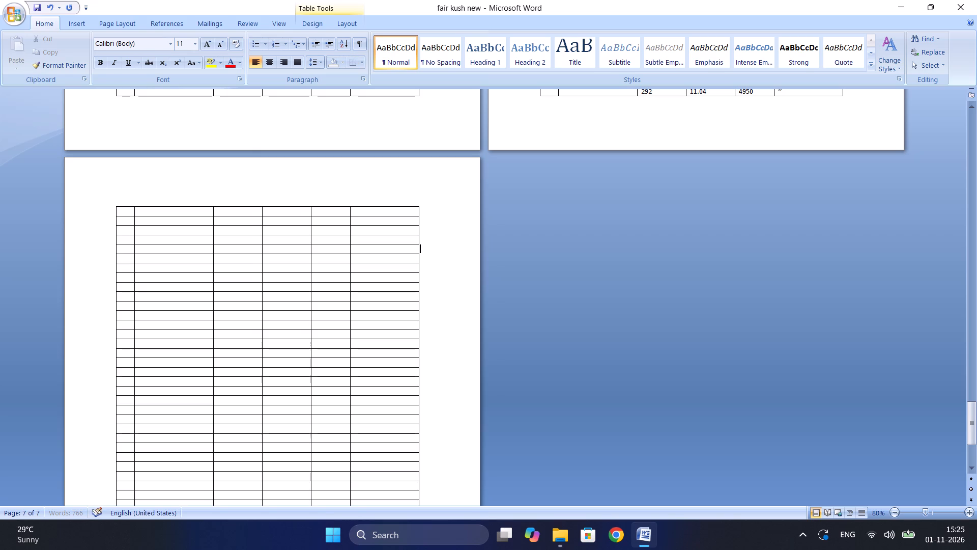
key(Return)
key(Left)
key(Return)
key(Left)
key(Return)
key(Left)
key(Return)
key(Left)
key(Return)
key(Left)
key(Return)
key(Left)
key(Return)
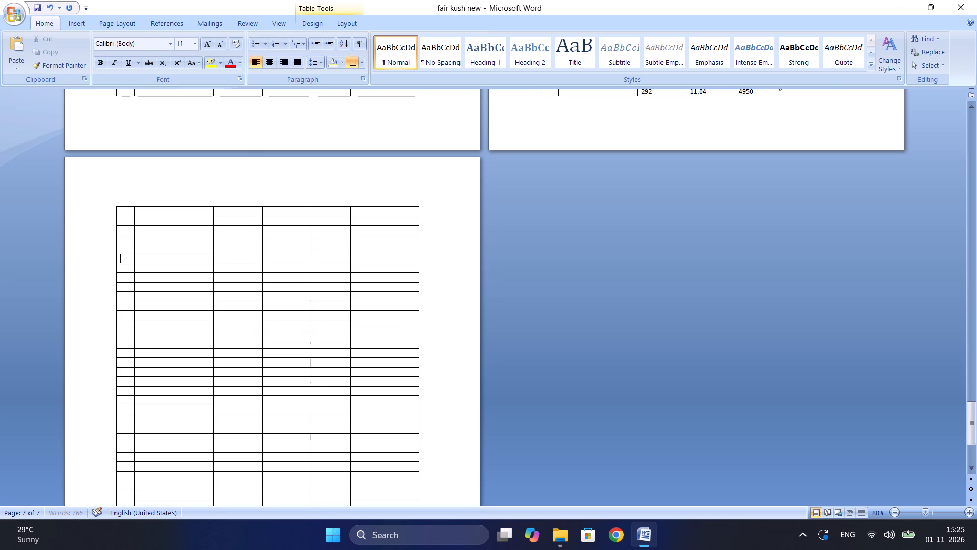
key(Left)
key(Return)
key(Left)
key(Return)
key(Left)
key(Left)
key(Return)
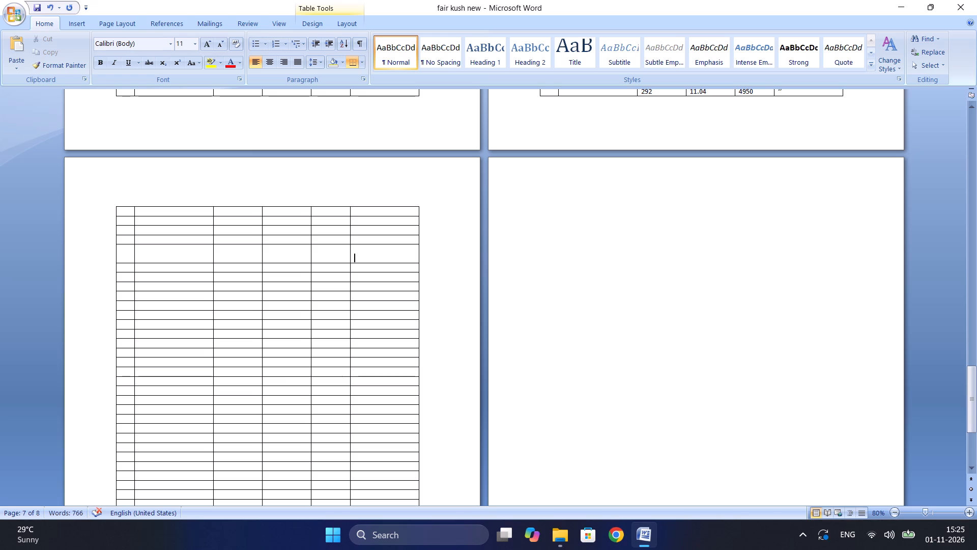
key(BackSpace)
Add one more blank row near the bottom of the page 7 table.
scroll(421, 249, down, 2)
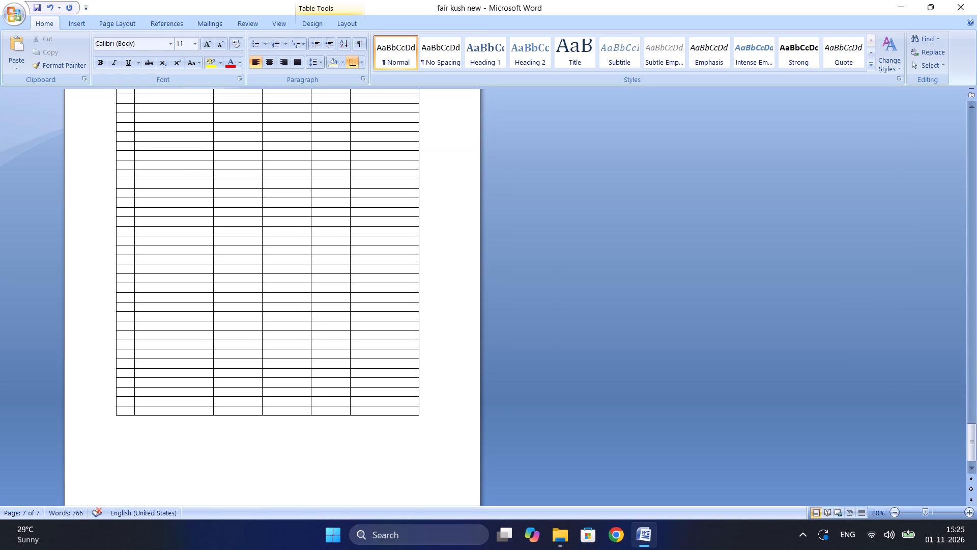
scroll(421, 249, up, 1)
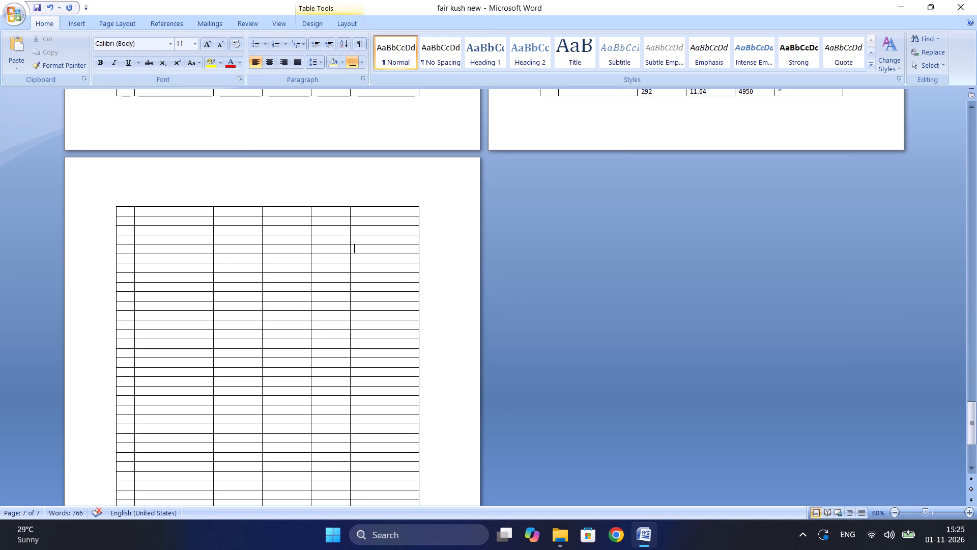
scroll(421, 403, down, 2)
click(421, 384)
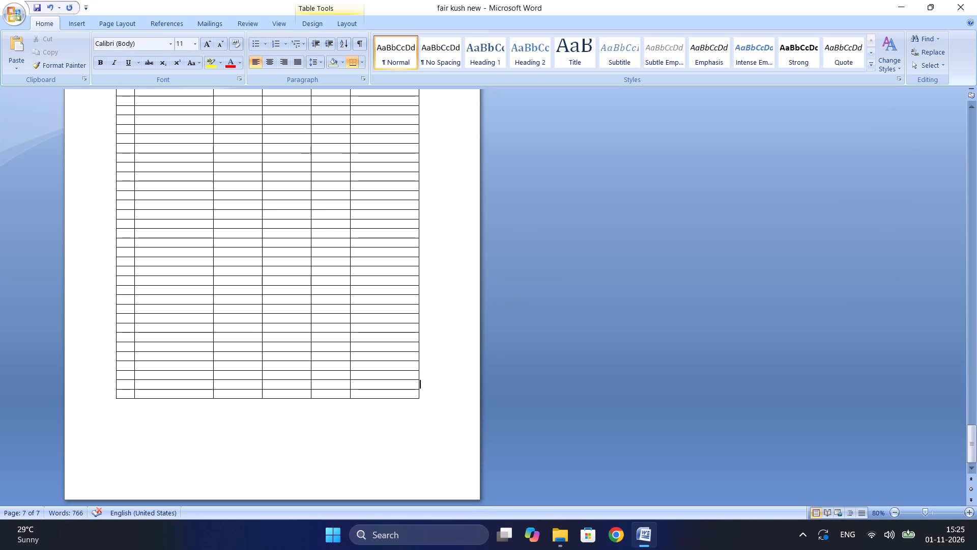
key(Return)
Copy all the blank table rows on page 7 and paste them as a table onto the empty page 8.
scroll(421, 384, up, 1)
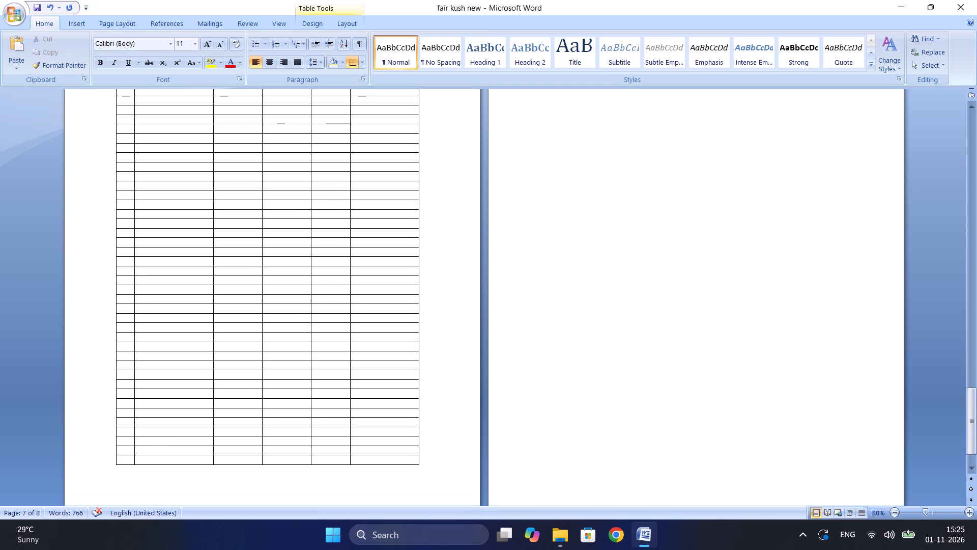
scroll(421, 384, up, 1)
scroll(419, 360, down, 1)
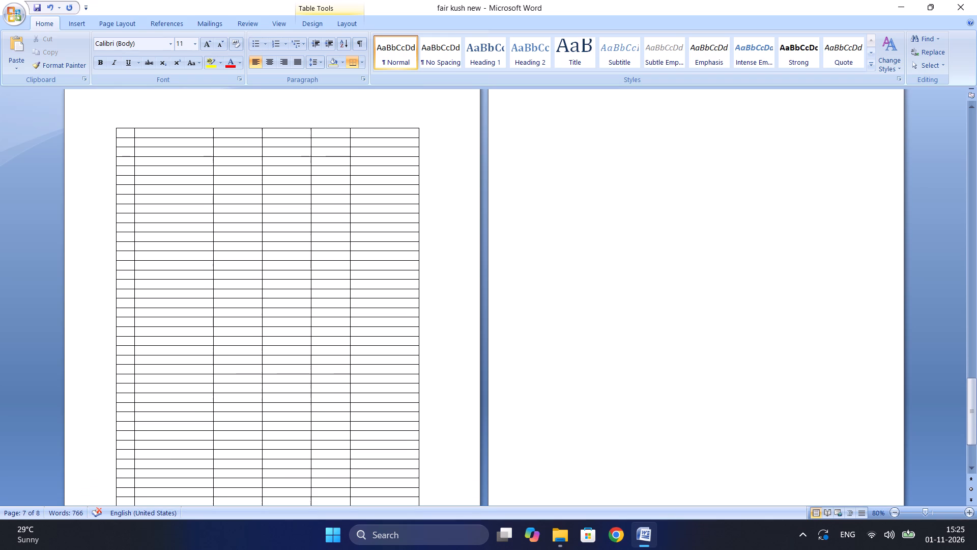
scroll(419, 360, down, 1)
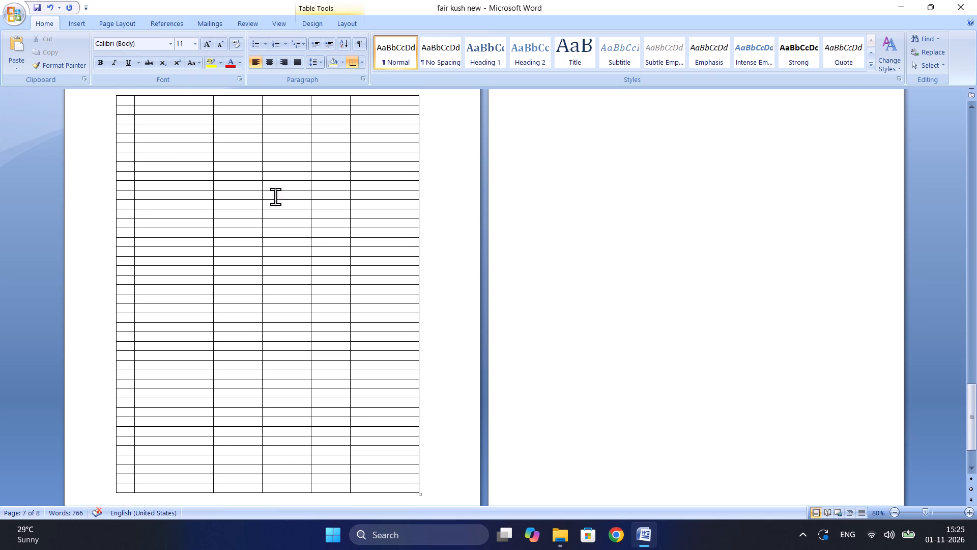
click(117, 93)
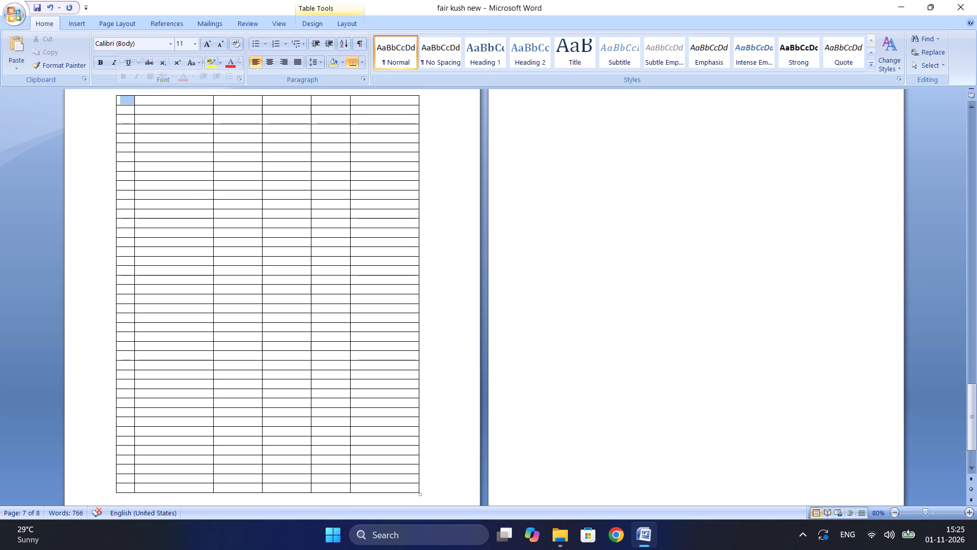
drag(111, 97, 261, 375)
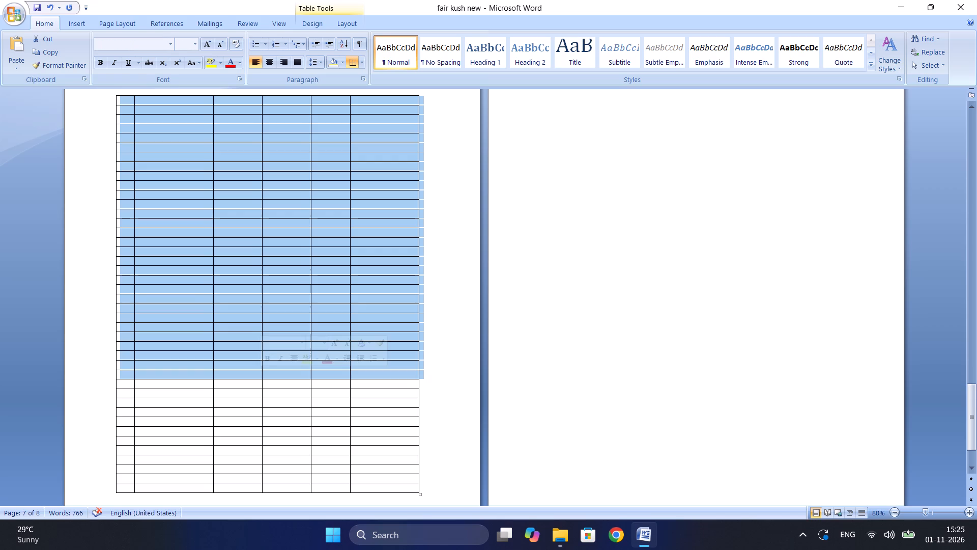
drag(113, 95, 116, 98)
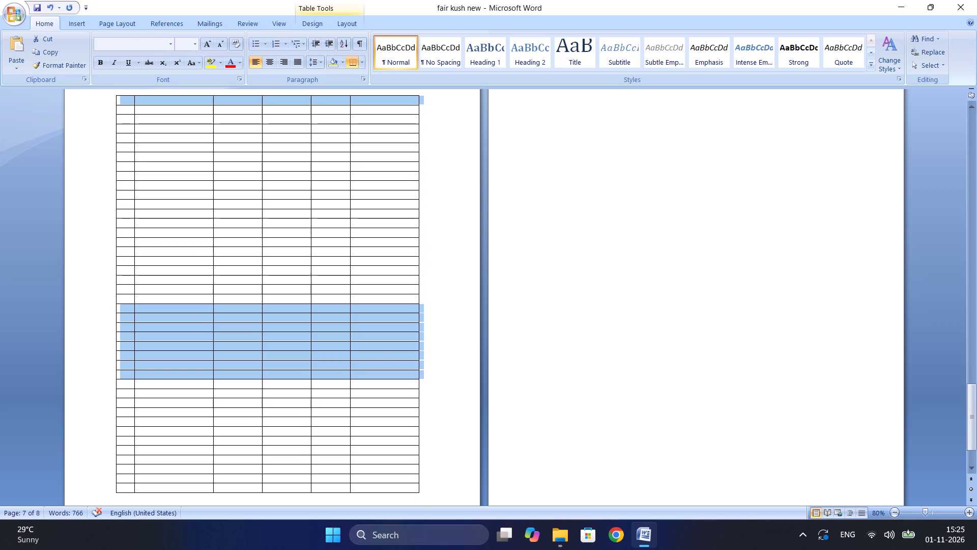
drag(116, 98, 207, 489)
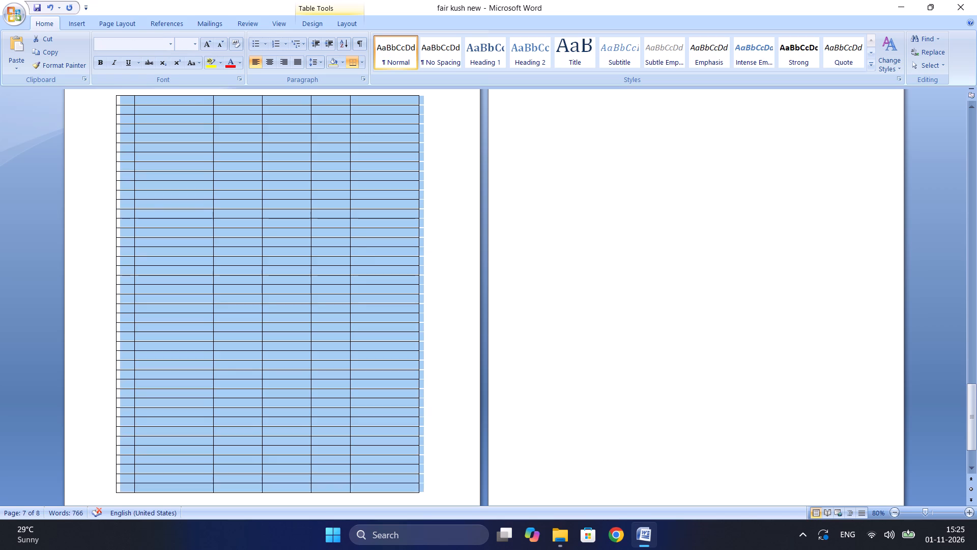
drag(207, 489, 204, 400)
key(ctrl+c)
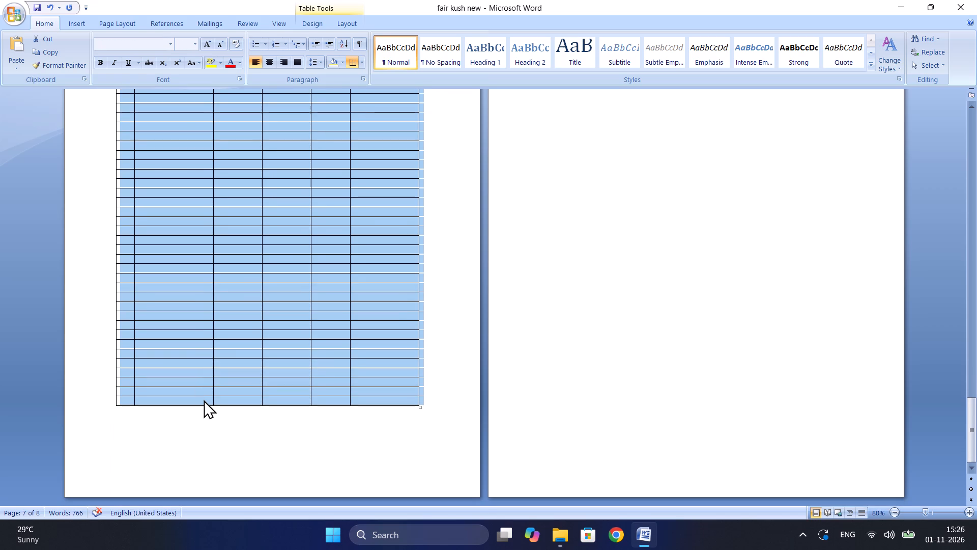
scroll(204, 400, up, 1)
click(602, 167)
scroll(602, 167, up, 1)
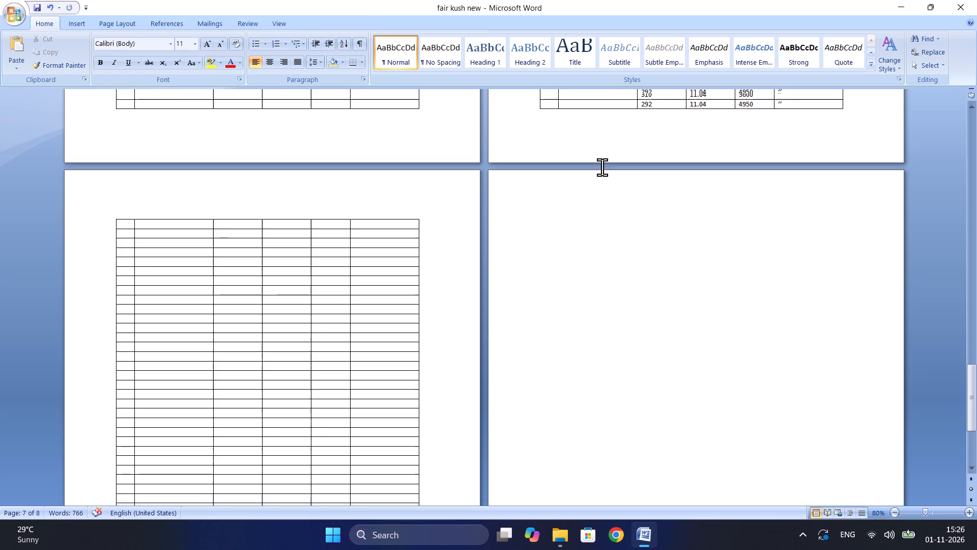
scroll(602, 167, up, 1)
key(ctrl+v)
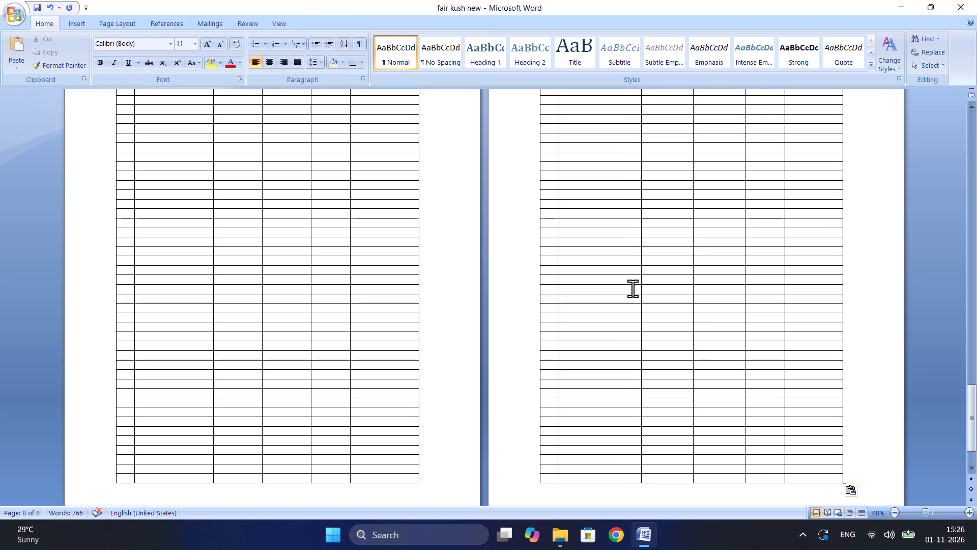
Review the kush entries and the blank tables on the surrounding pages, down to the last recorded bill.
scroll(633, 288, up, 5)
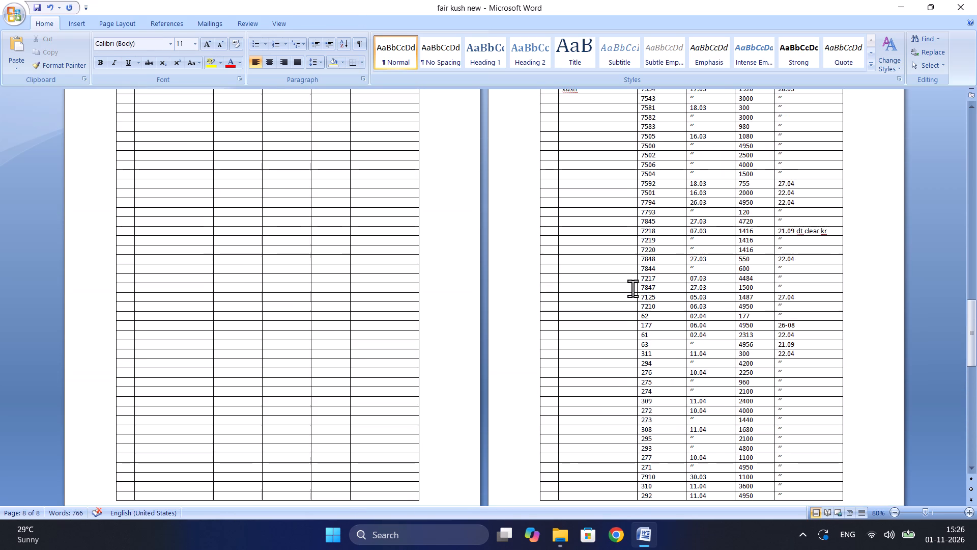
scroll(633, 288, up, 1)
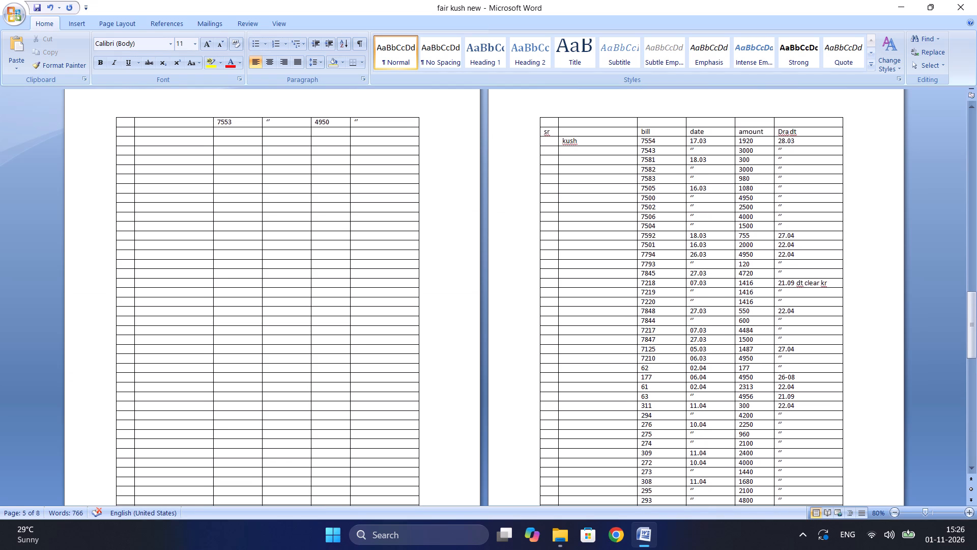
scroll(633, 288, up, 2)
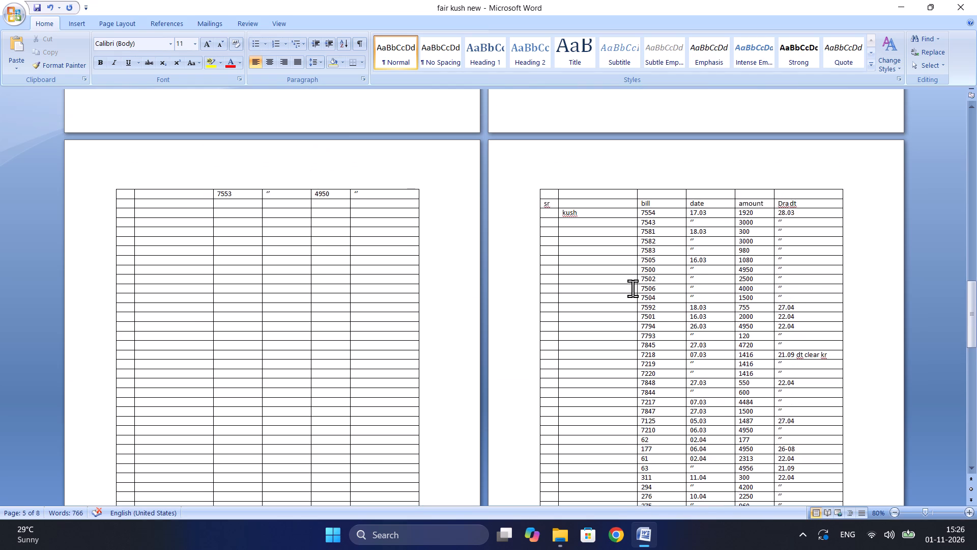
scroll(633, 288, up, 1)
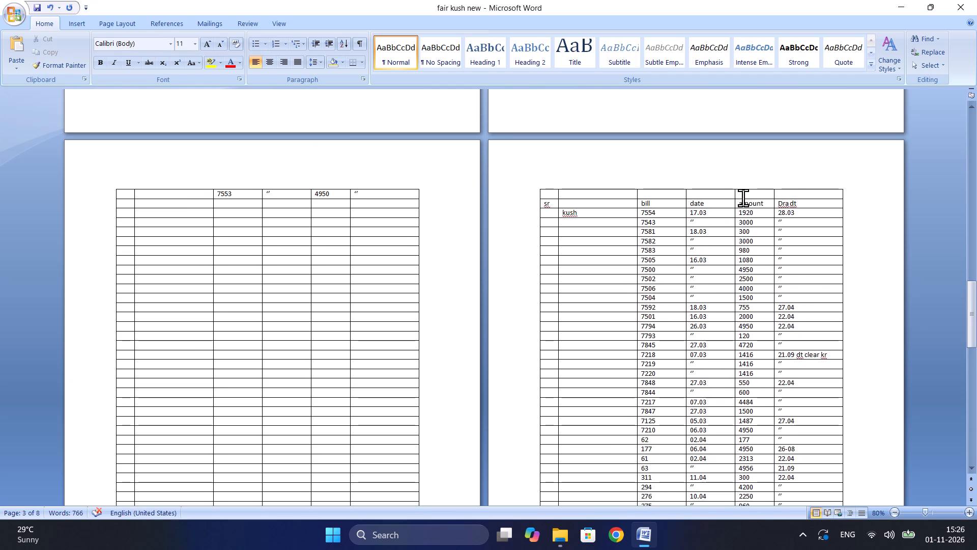
scroll(743, 198, down, 2)
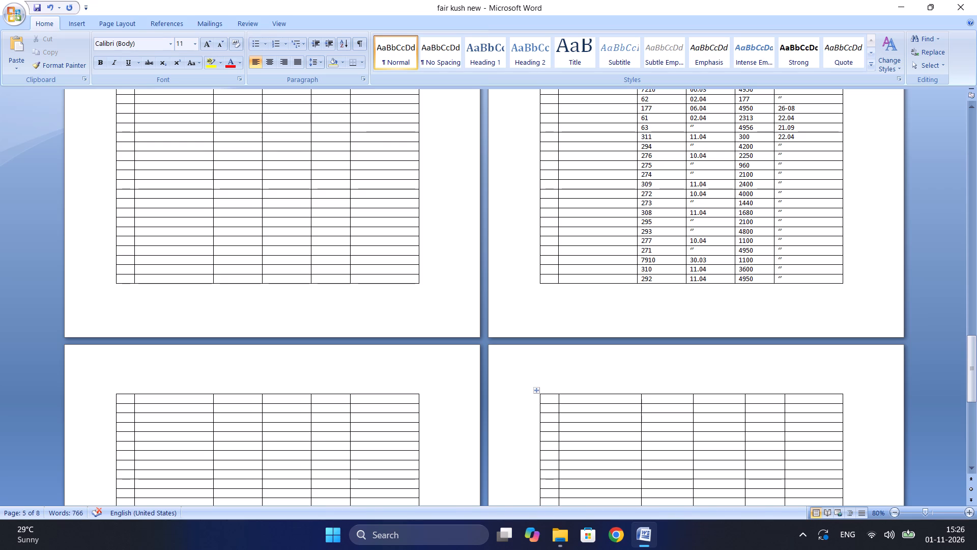
Enter bill 292 dated 11.04, amount 4950 and draft date 22.04 in the second row of the page 8 table.
click(648, 409)
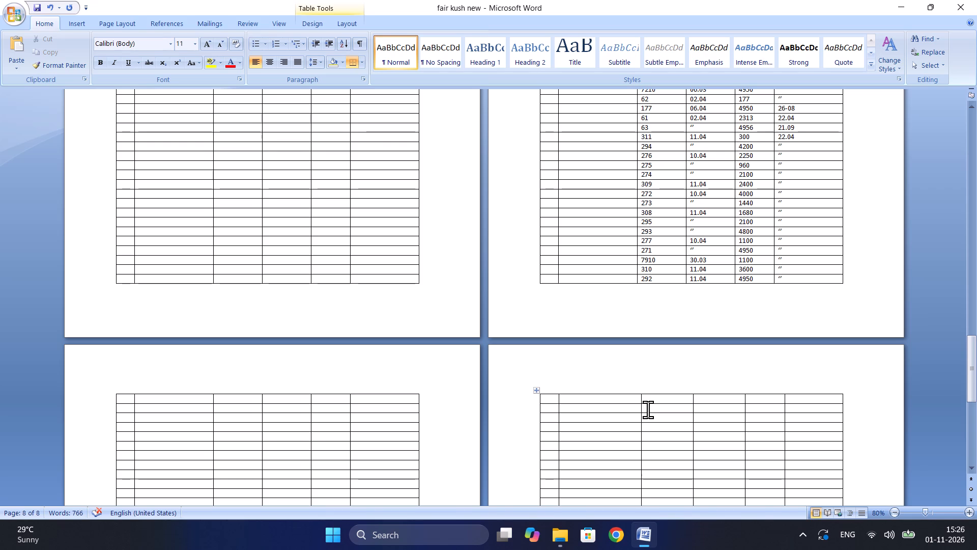
text(292)
key(Right)
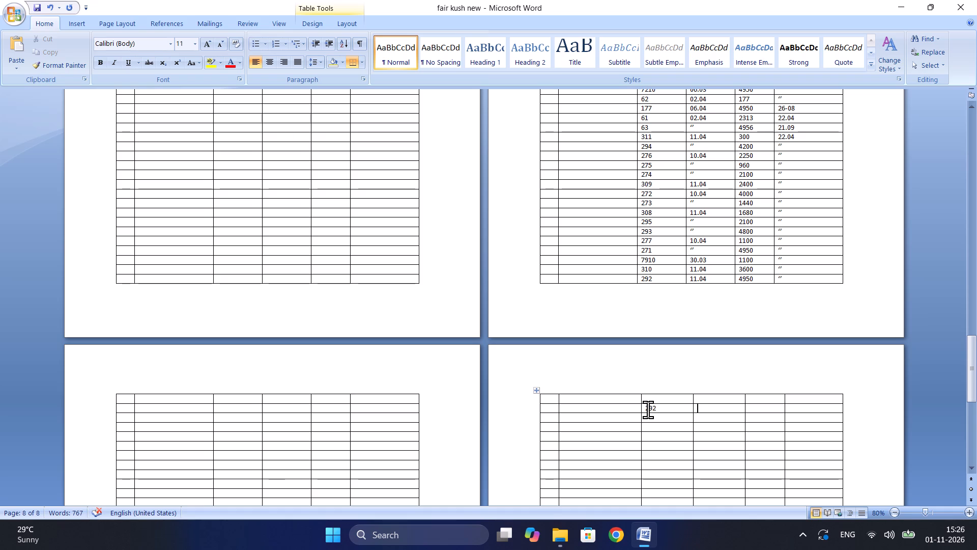
text(11)
text(.04)
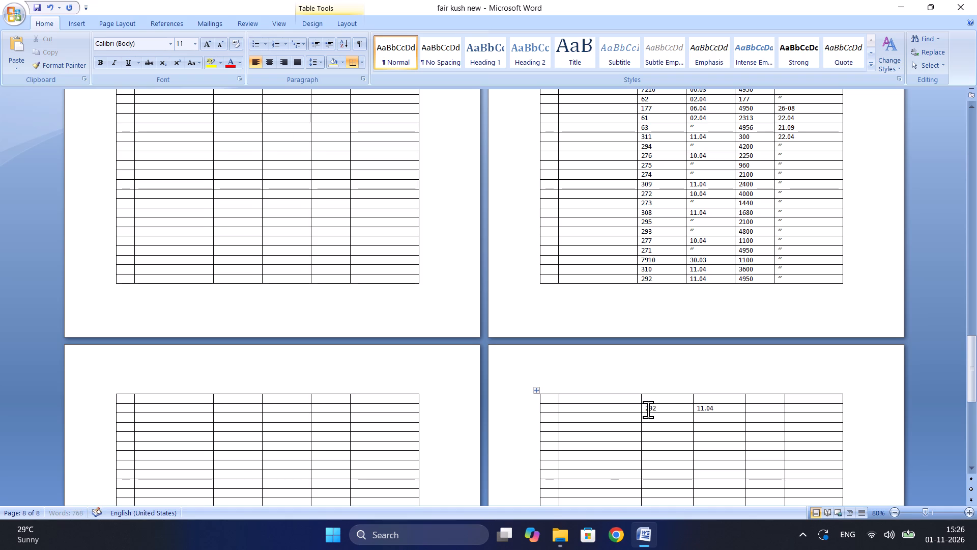
key(Right)
text(4950)
key(Right)
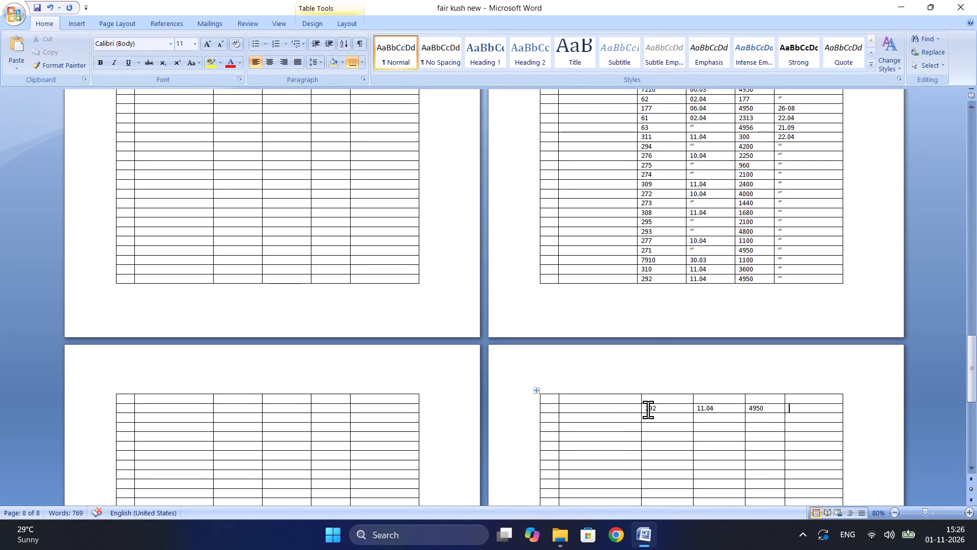
text(22.04)
Clear the bill number and date from the duplicate bill 292 entry in the last row of the page 6 table.
scroll(648, 409, up, 1)
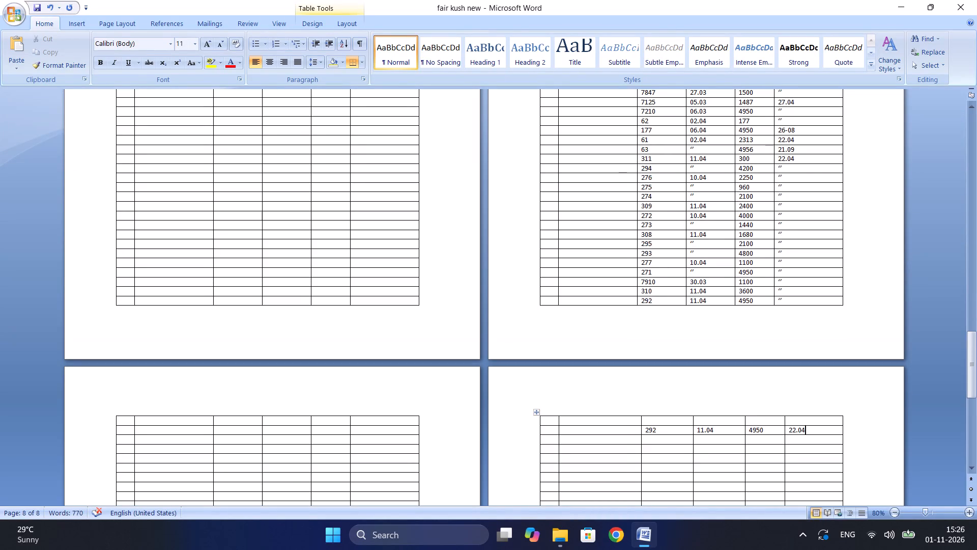
click(654, 298)
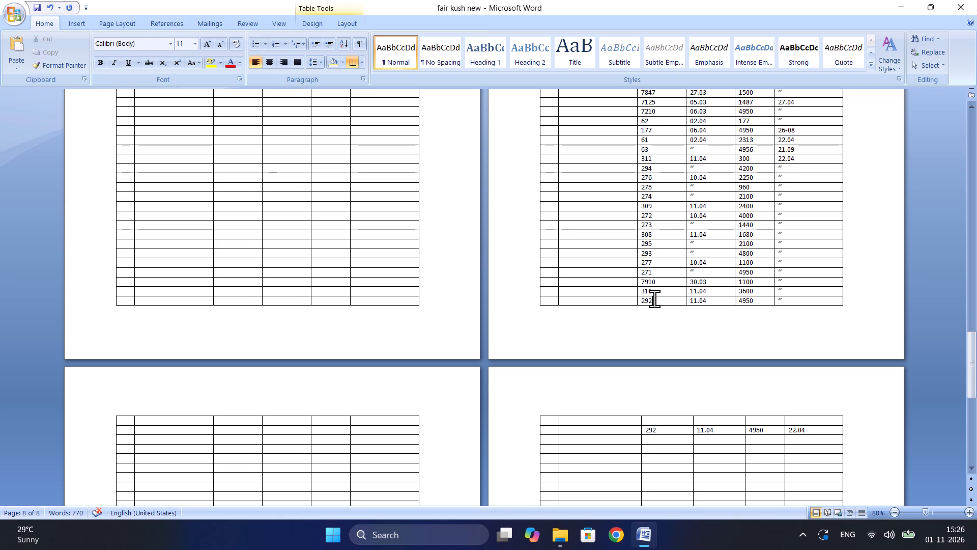
key(BackSpace)
key(BackSpace)
key(BackSpace)
key(Right)
key(Right)
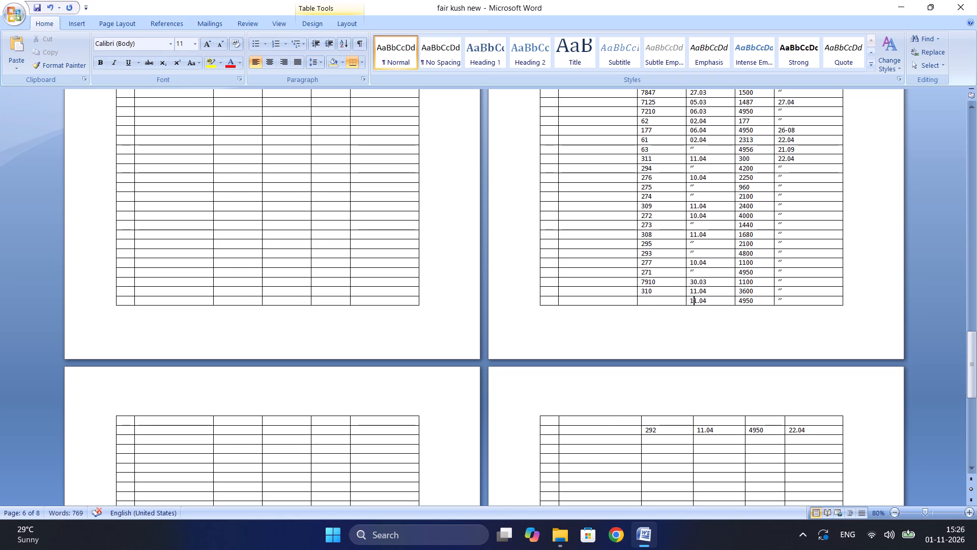
key(Right)
key(Right)
key(Right)
key(Right)
key(BackSpace)
key(BackSpace)
key(BackSpace)
key(BackSpace)
key(BackSpace)
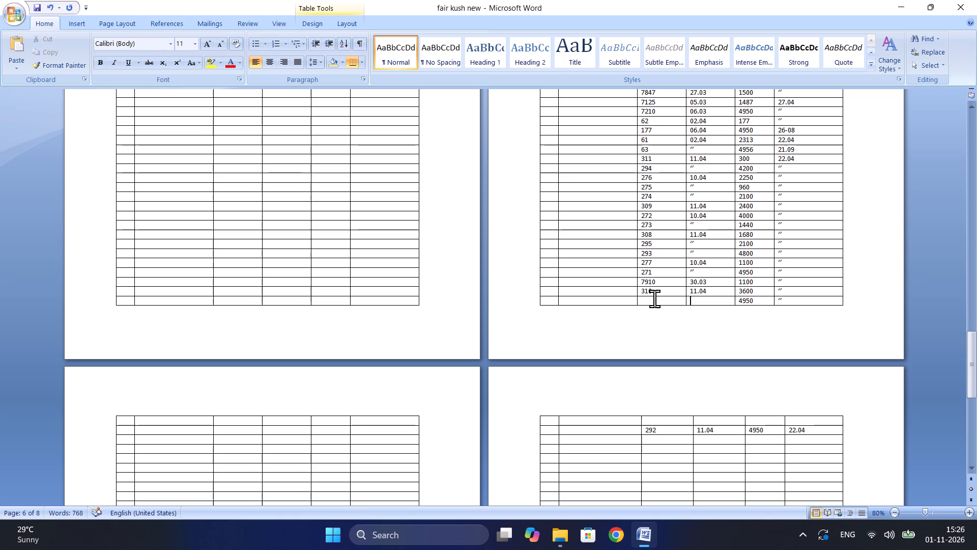
Clear the draft date ditto mark and the amount from the last row of the page 6 table.
key(Right)
key(Right)
key(Right)
key(Right)
key(Right)
key(Right)
key(Right)
key(Right)
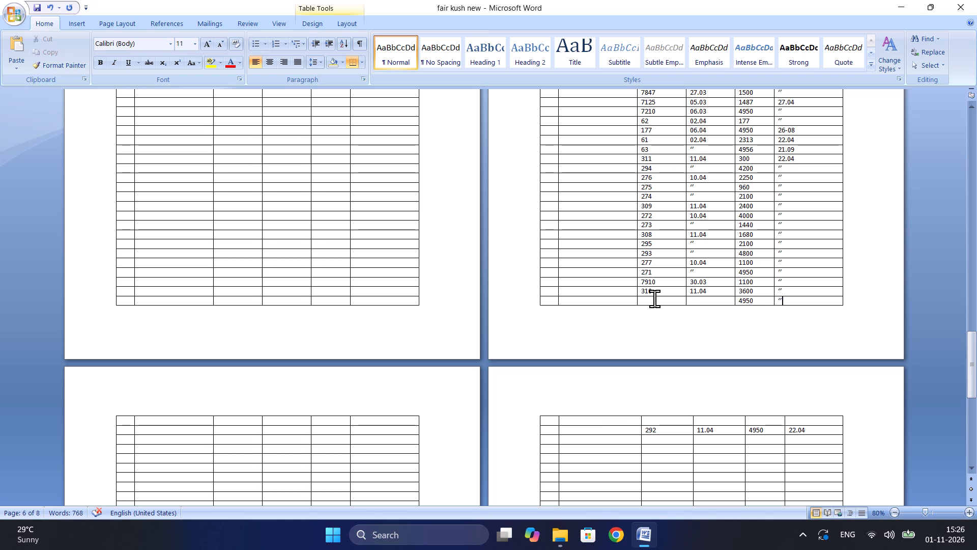
key(BackSpace)
key(BackSpace)
key(Left)
key(BackSpace)
key(BackSpace)
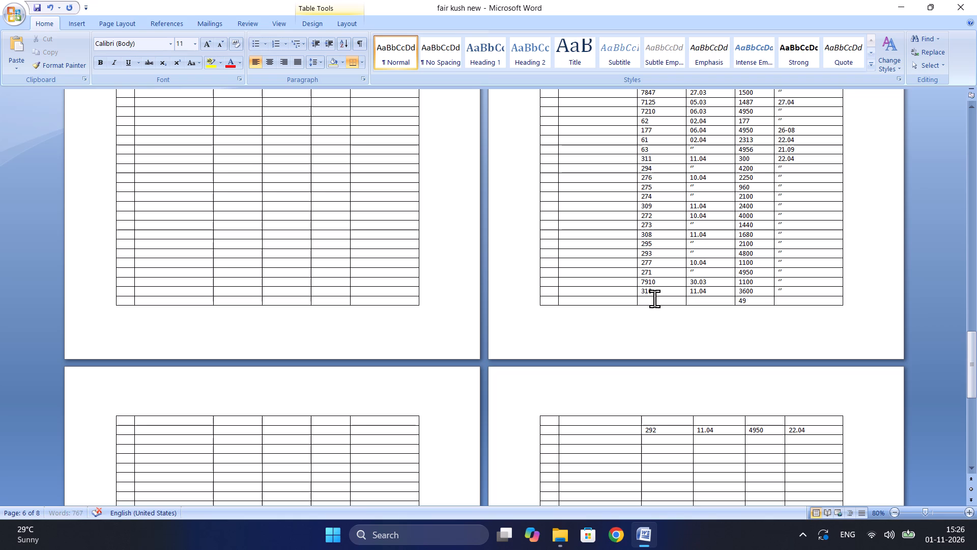
key(BackSpace)
key(BackSpace)
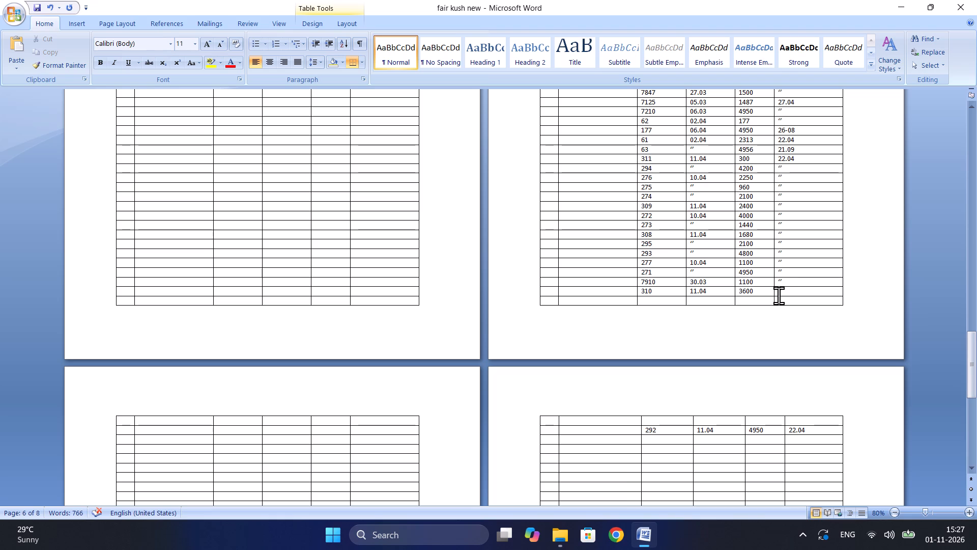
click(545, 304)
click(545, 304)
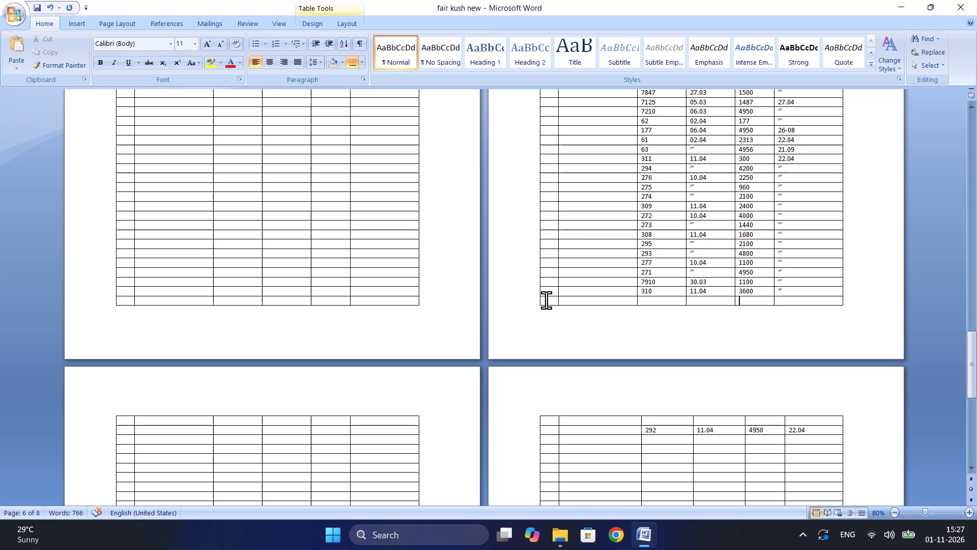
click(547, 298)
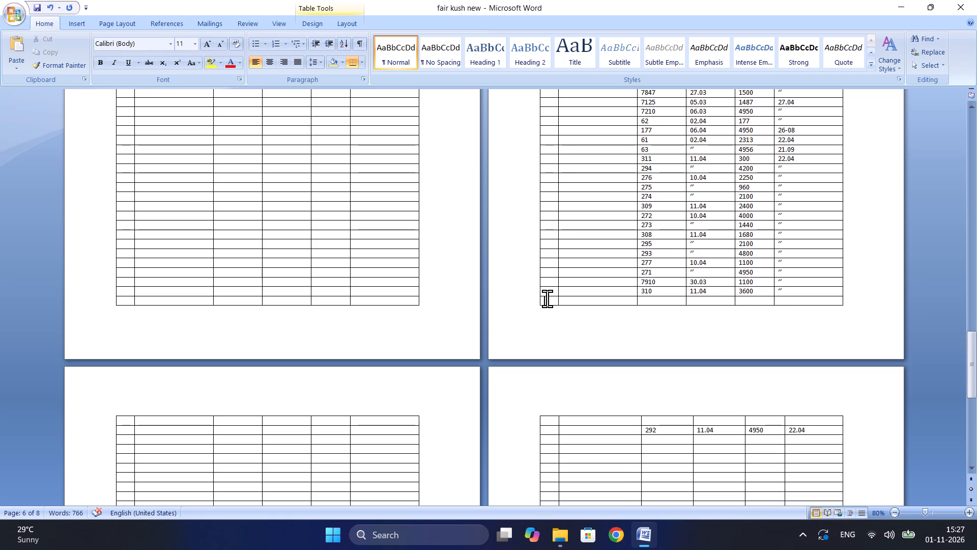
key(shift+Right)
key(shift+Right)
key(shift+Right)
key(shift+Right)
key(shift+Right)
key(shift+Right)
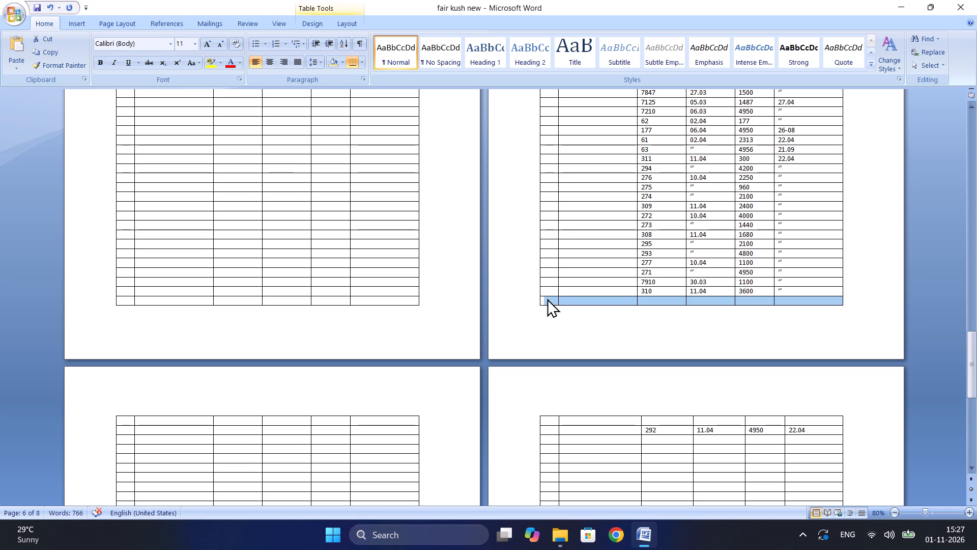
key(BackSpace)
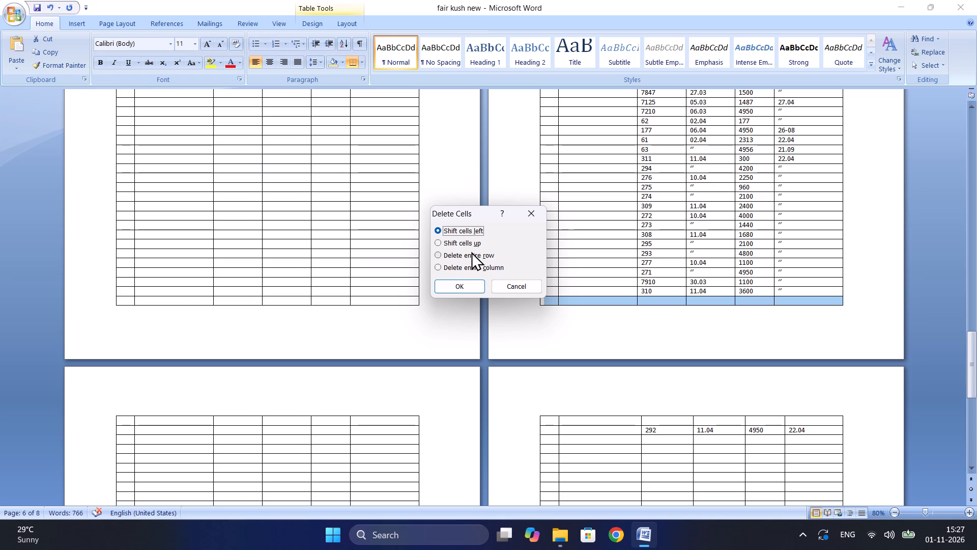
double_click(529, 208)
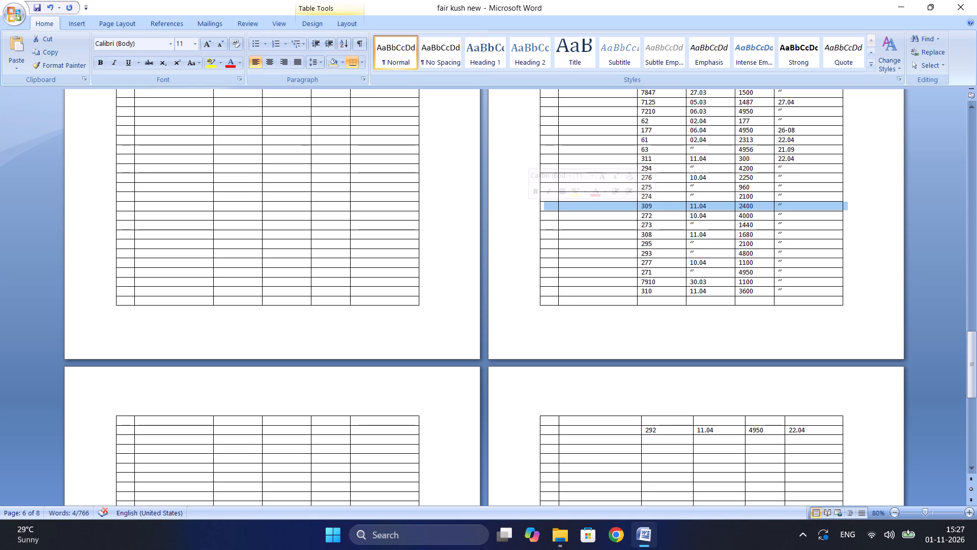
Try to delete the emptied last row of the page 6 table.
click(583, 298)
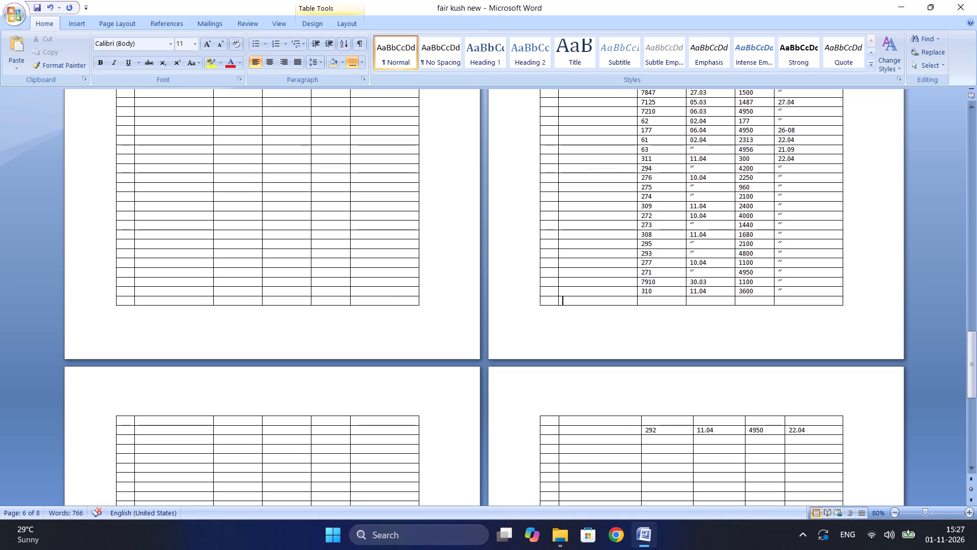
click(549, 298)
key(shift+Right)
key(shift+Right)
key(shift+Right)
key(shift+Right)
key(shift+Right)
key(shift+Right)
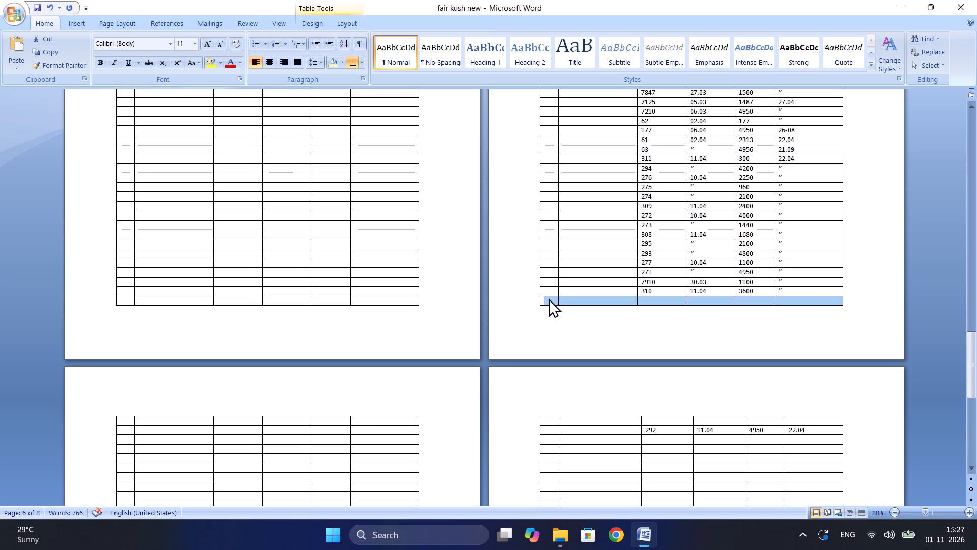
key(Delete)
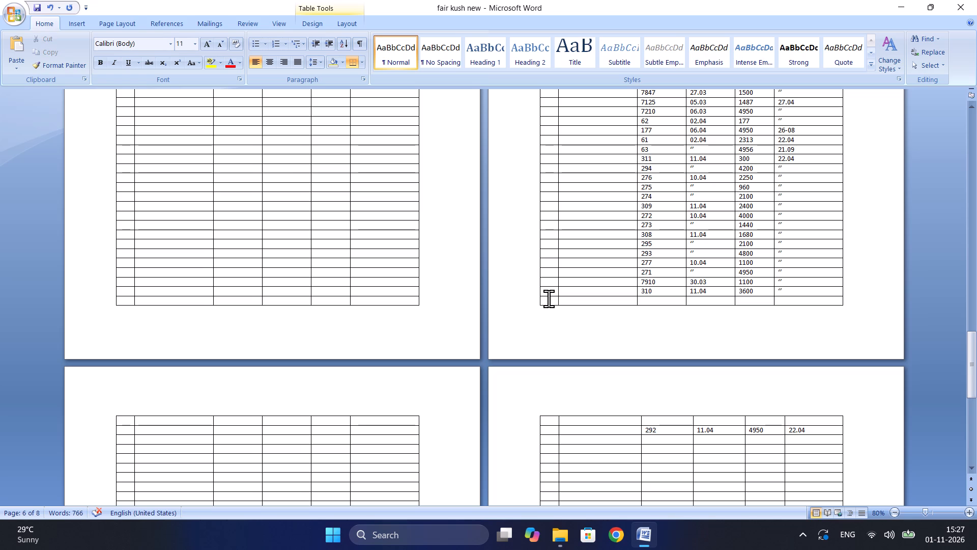
Delete the cells of the emptied last row of the page 6 table, using the shift cells left option.
key(shift+Right)
key(shift+Right)
key(shift+Right)
key(shift+Right)
key(shift+Right)
key(shift+Right)
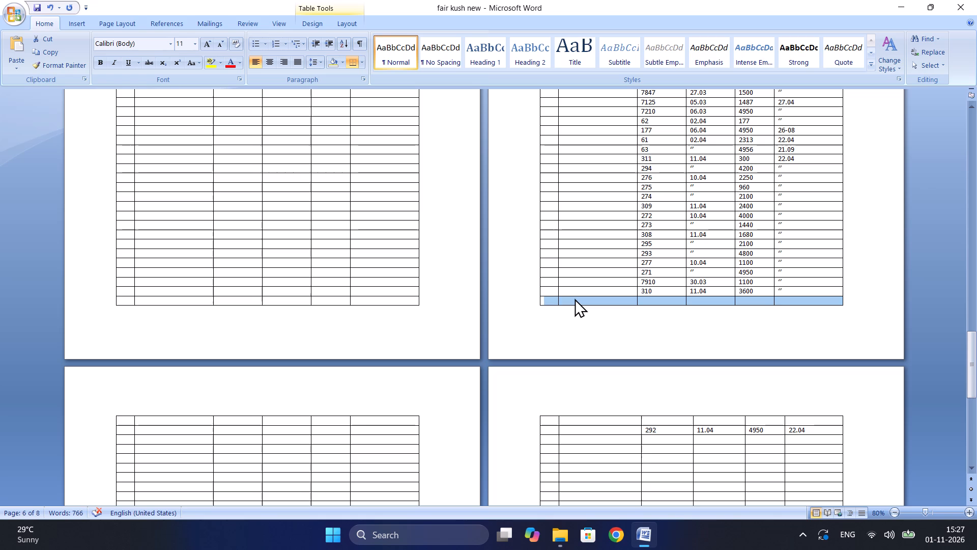
click(571, 297)
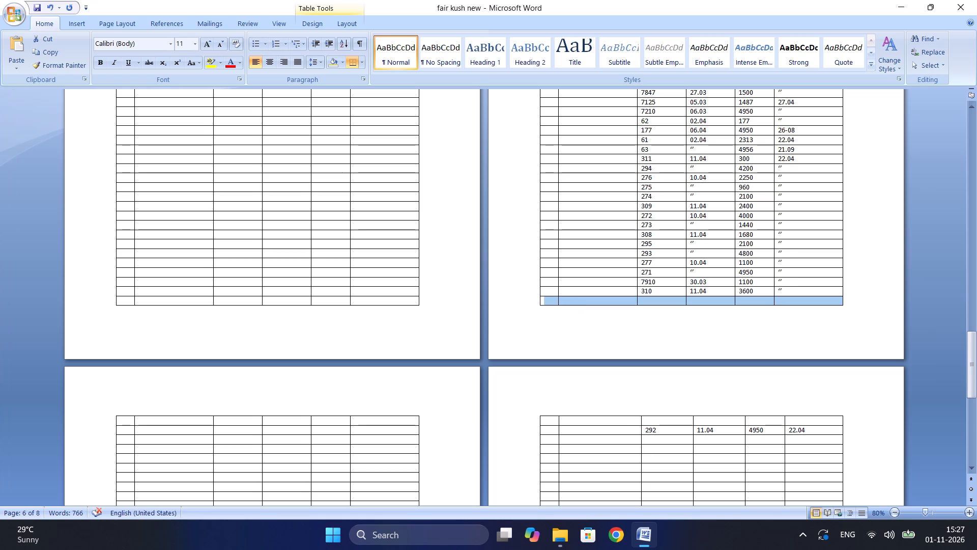
key(BackSpace)
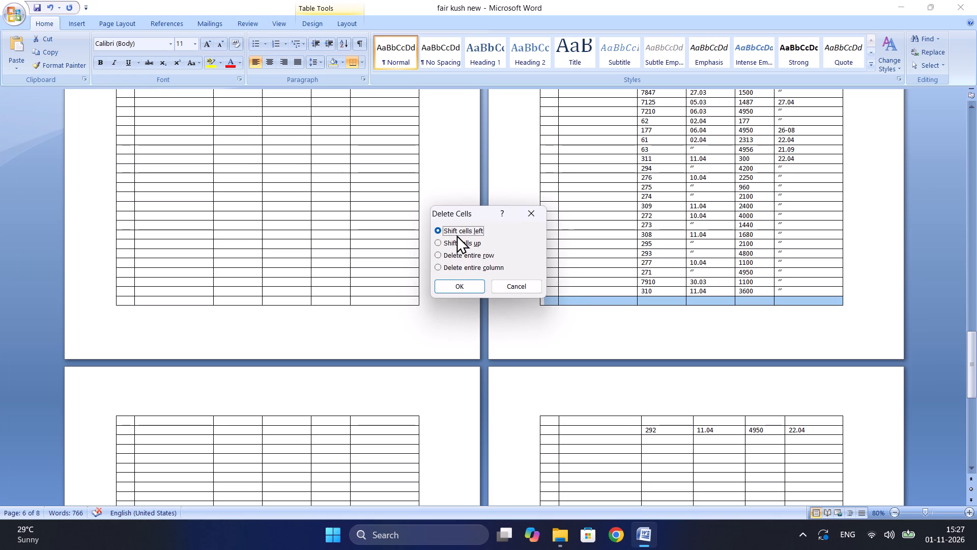
click(458, 280)
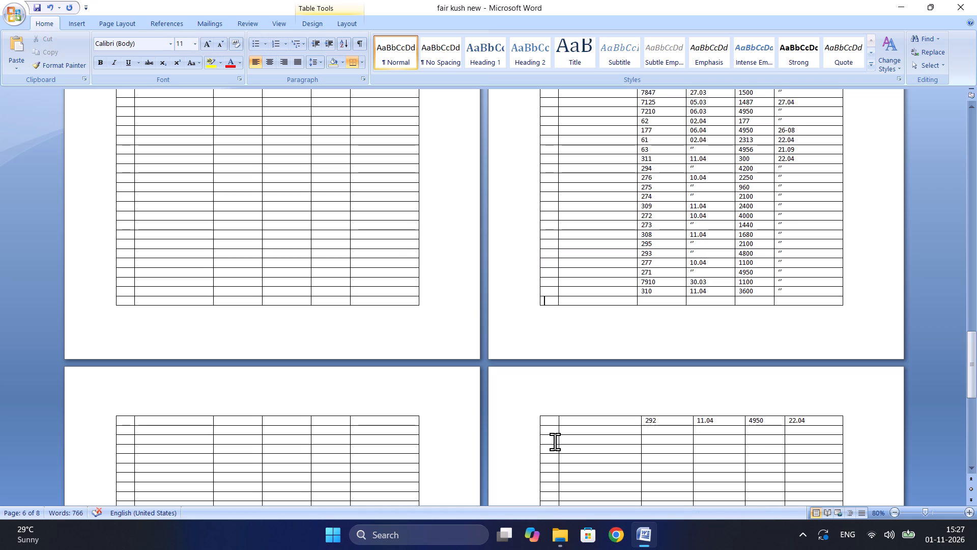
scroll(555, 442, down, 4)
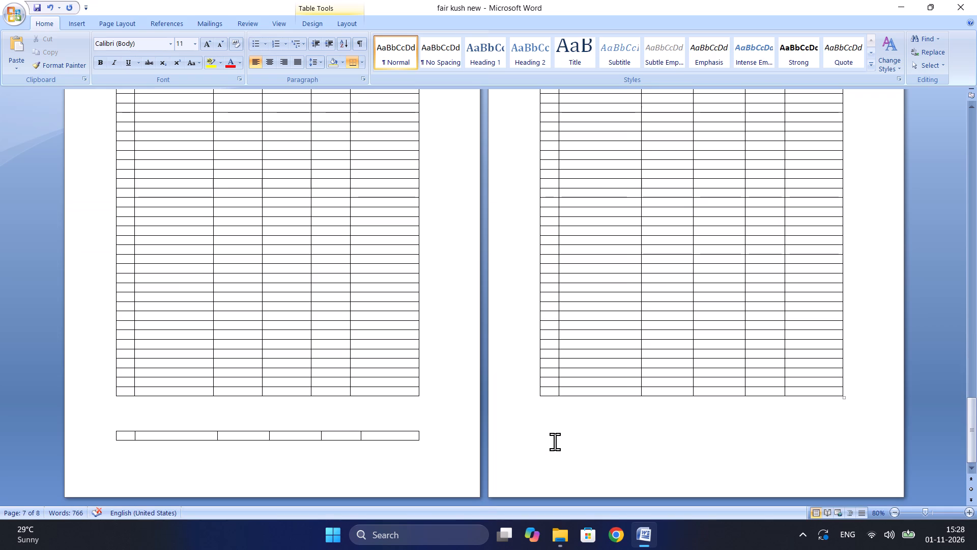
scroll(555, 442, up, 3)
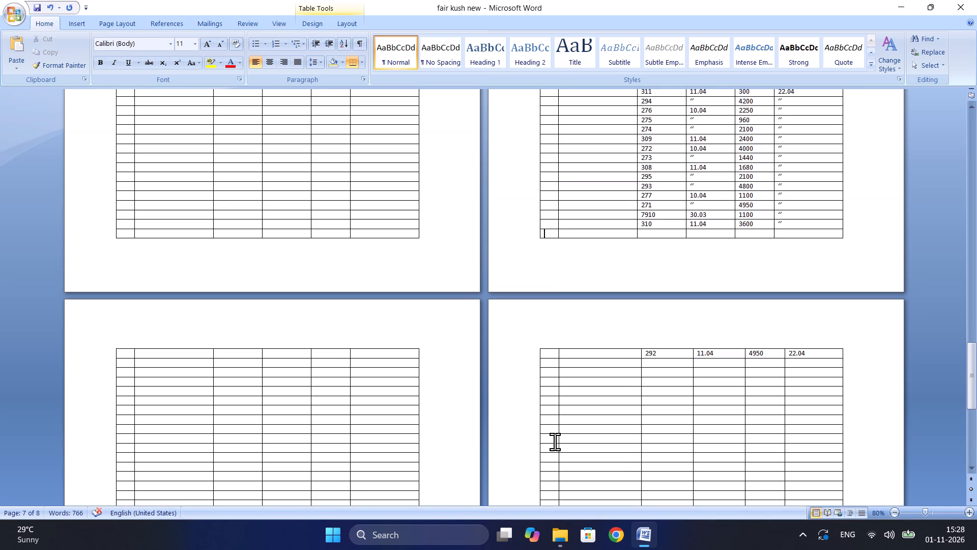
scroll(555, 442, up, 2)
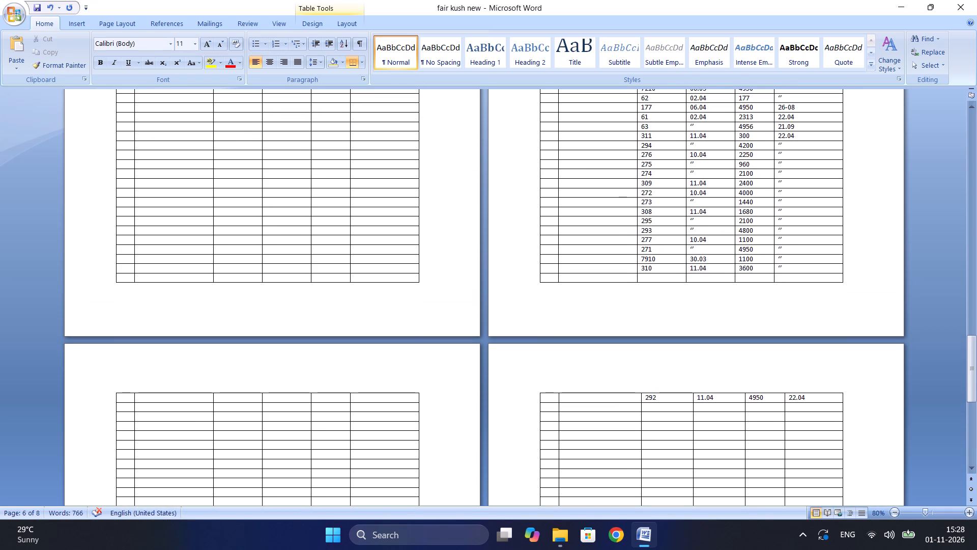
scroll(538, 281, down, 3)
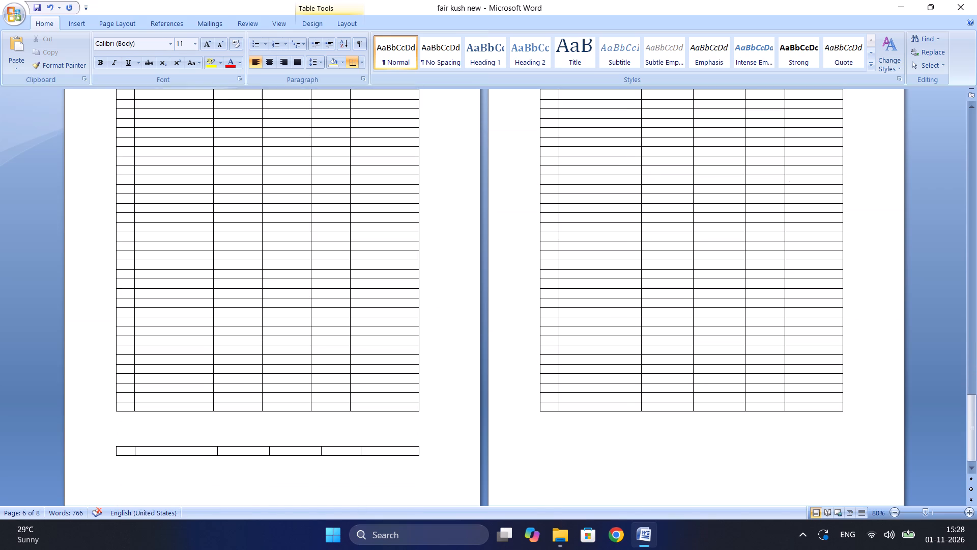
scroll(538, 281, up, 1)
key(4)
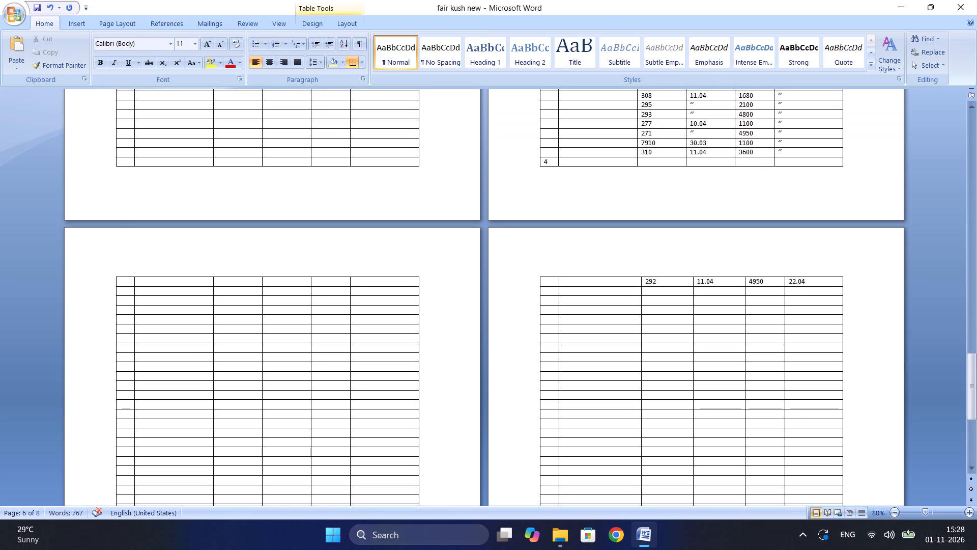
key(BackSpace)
Undo the deletions made to the emptied last row of the page 6 table and clear the 4 from its amount cell.
key(ctrl+z)
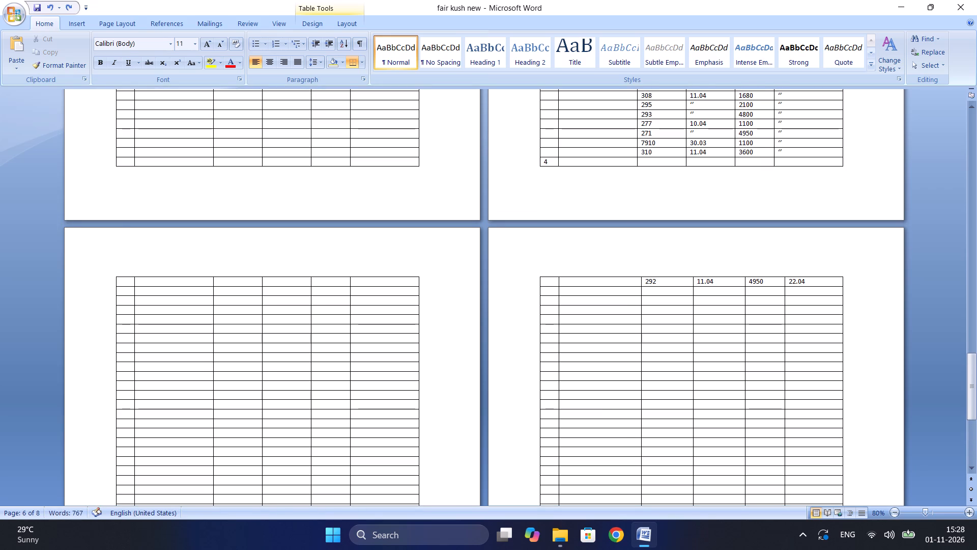
key(ctrl+z)
key(ctrl+z)
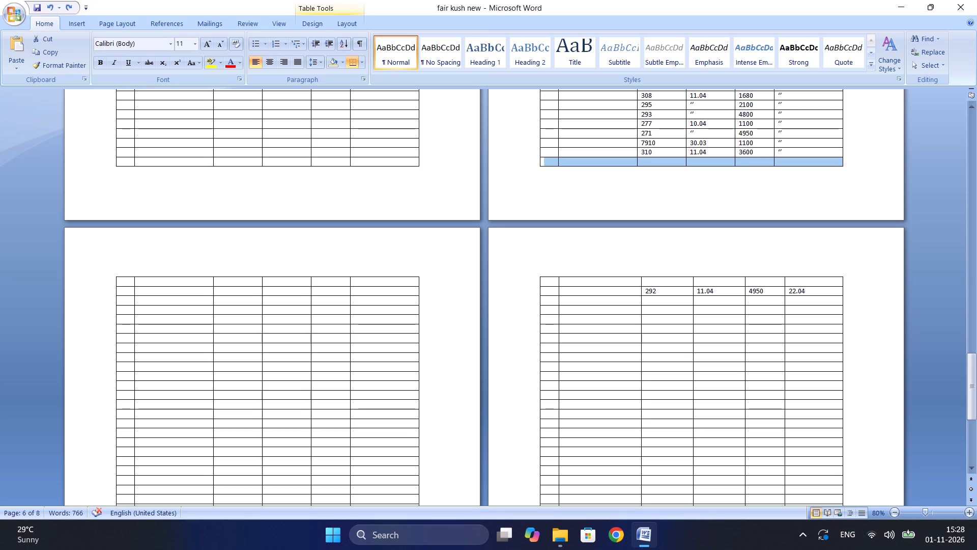
key(ctrl+z)
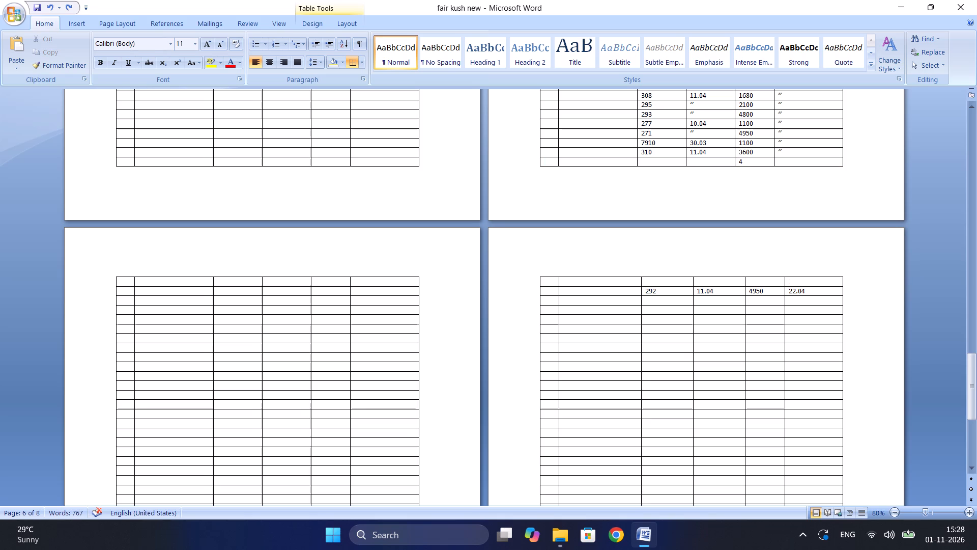
key(BackSpace)
Insert a blank row directly below the header row of the page 6 kush table.
scroll(538, 281, up, 1)
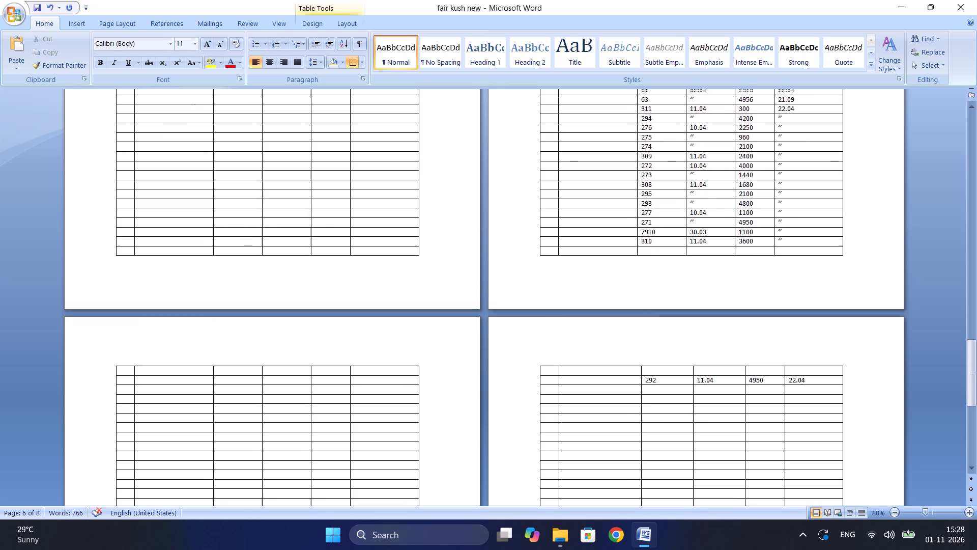
scroll(538, 281, up, 4)
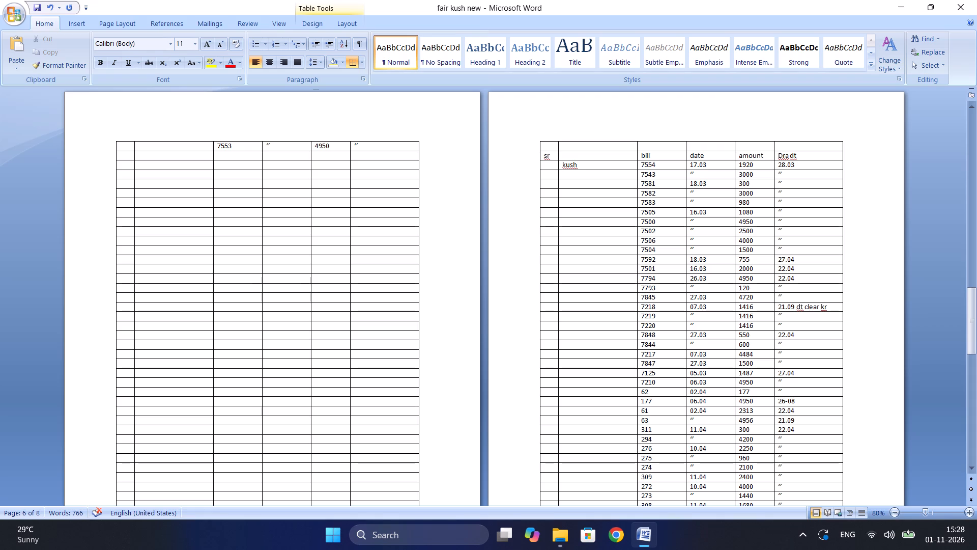
click(847, 152)
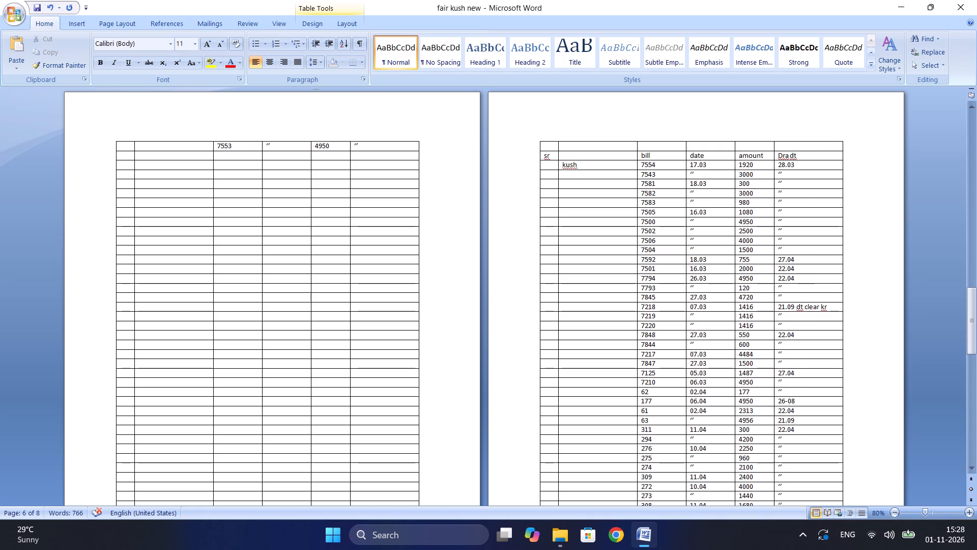
key(Return)
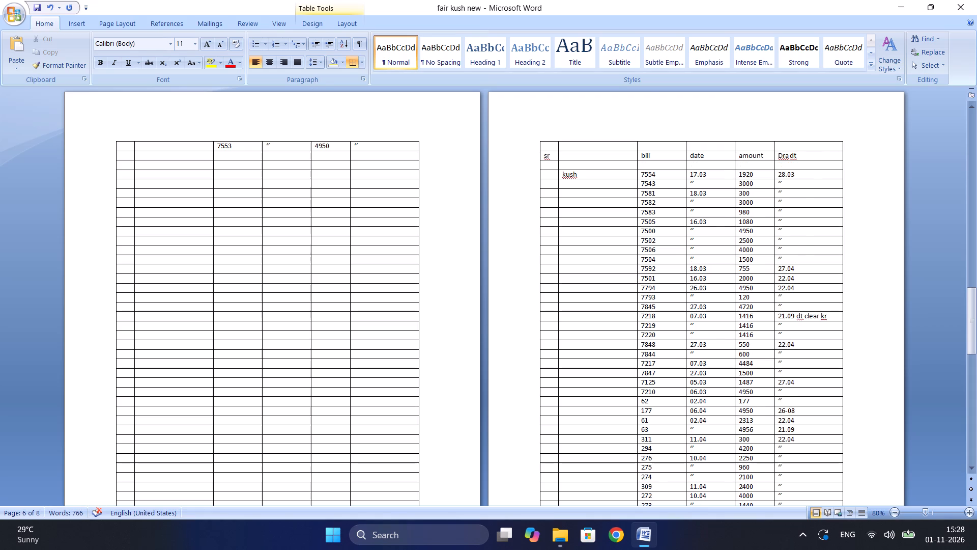
Check the end of the page 6 table and the start of the page 8 table following the row insertion.
scroll(847, 152, down, 1)
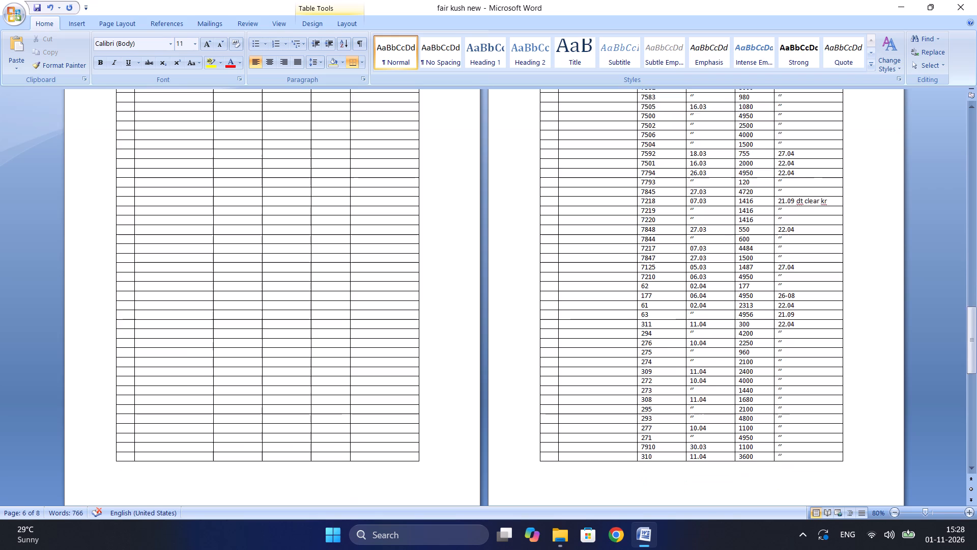
scroll(847, 152, down, 2)
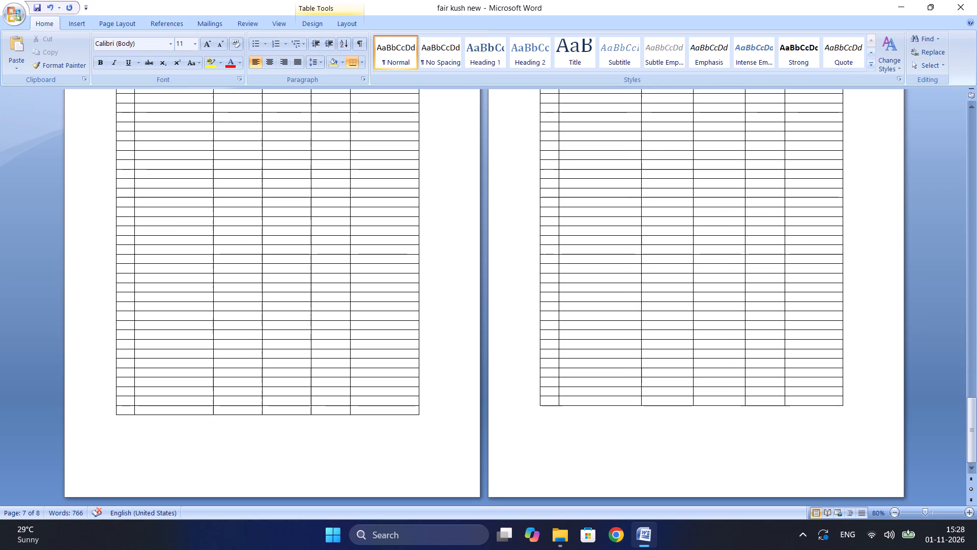
scroll(847, 152, down, 1)
scroll(847, 152, up, 4)
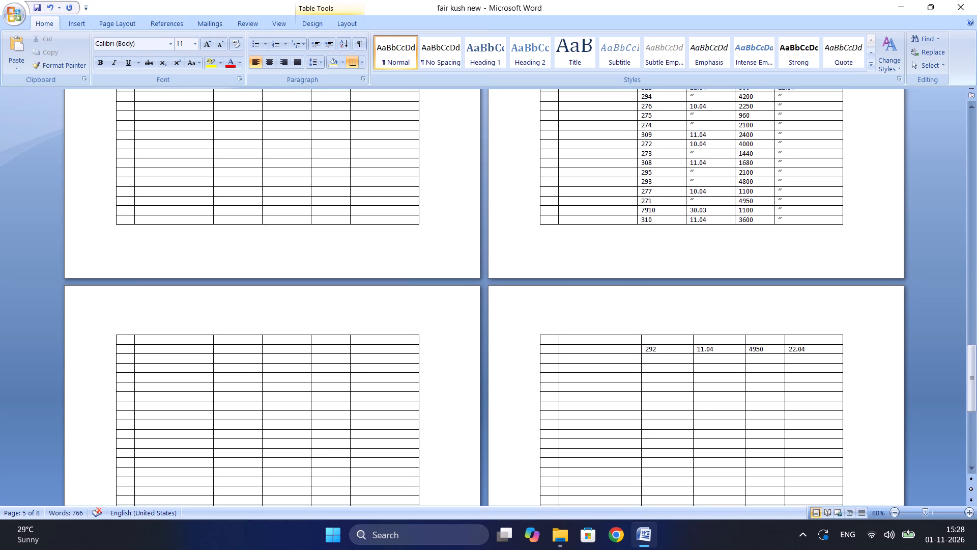
scroll(847, 152, up, 1)
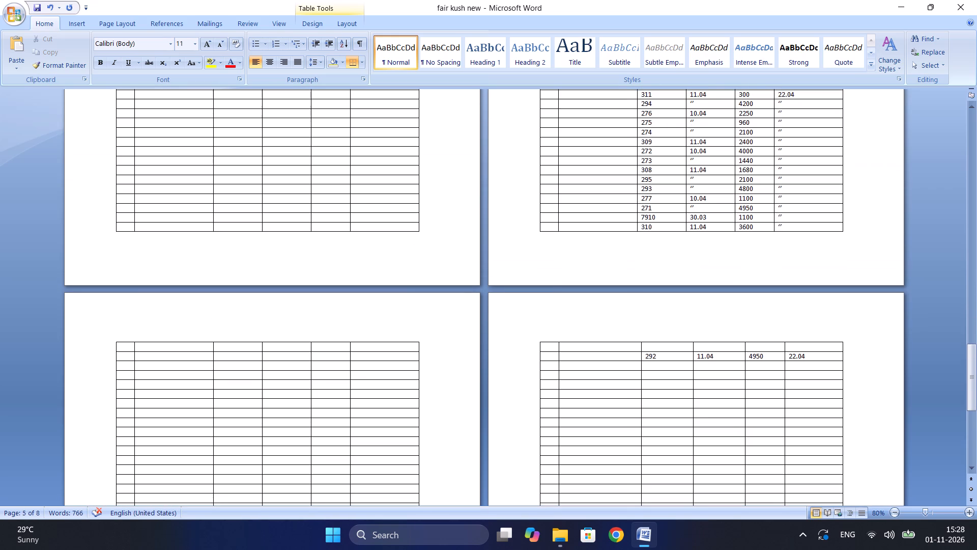
scroll(847, 152, up, 1)
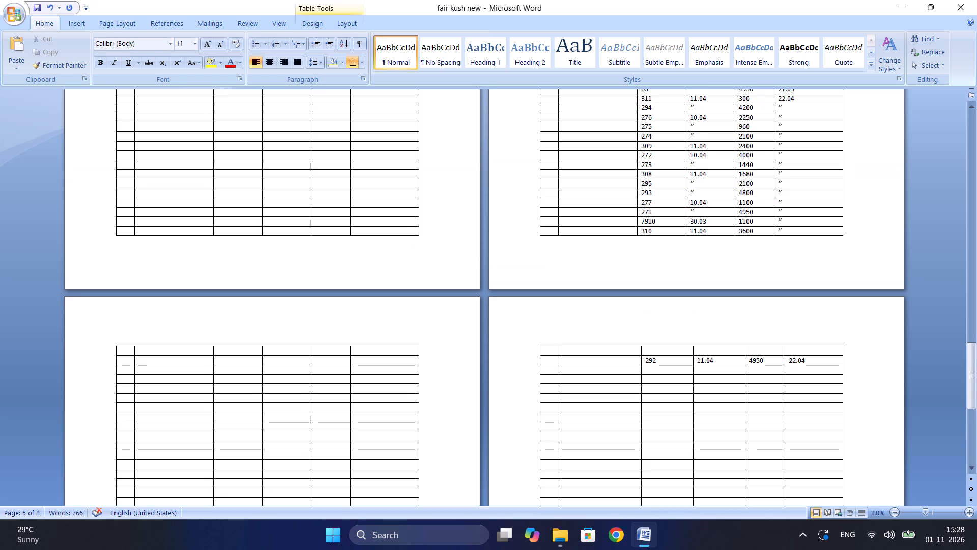
scroll(821, 226, down, 1)
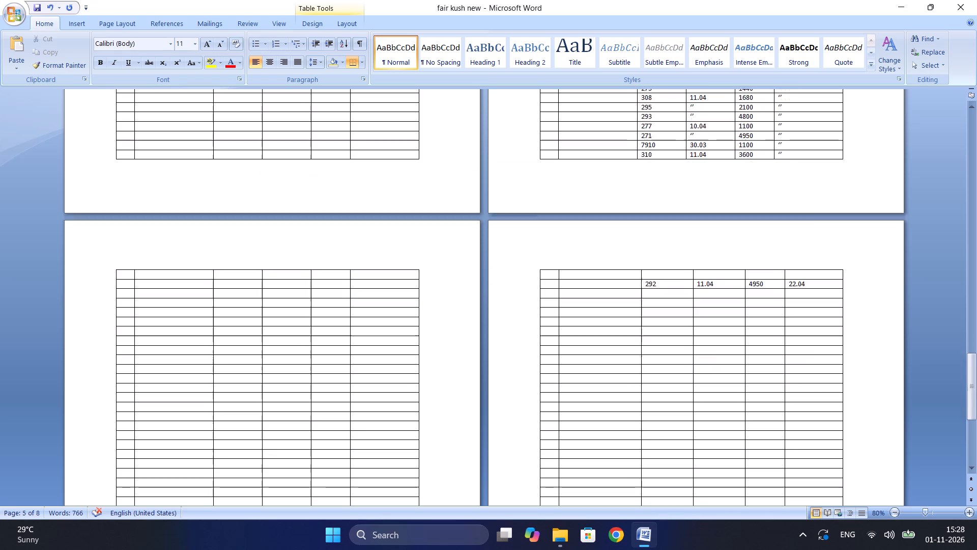
scroll(821, 226, down, 3)
scroll(821, 226, up, 3)
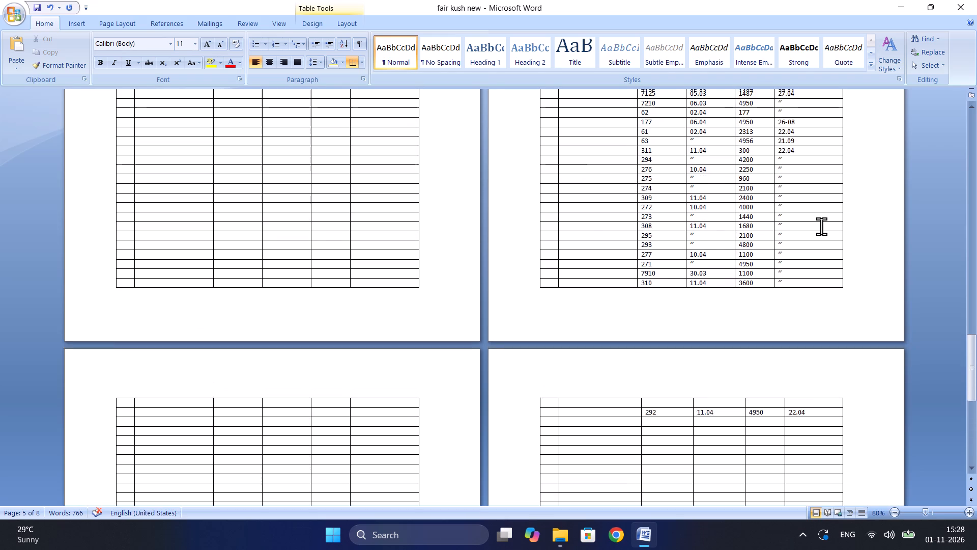
scroll(821, 226, up, 4)
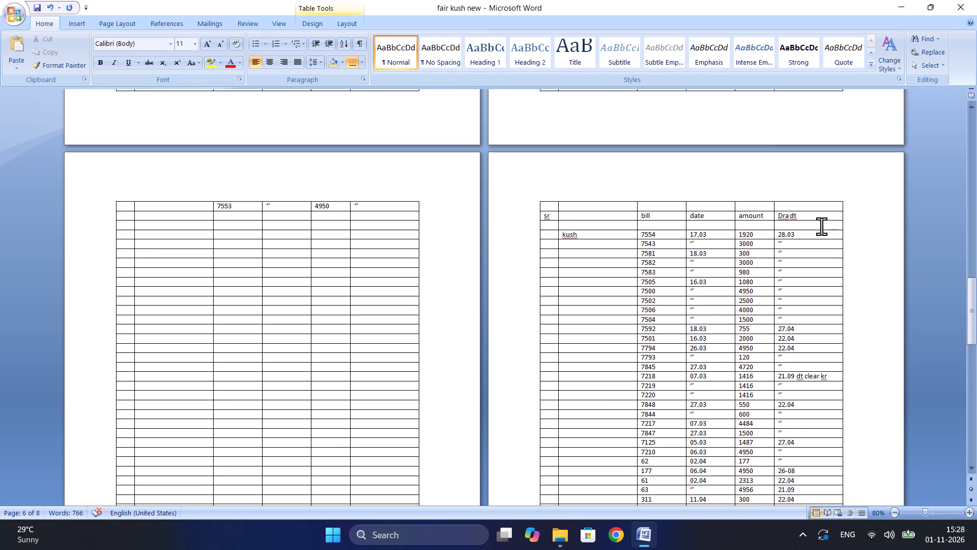
Fill the new page 6 row with bill 7553, date 17.03, amount 4950 and draft date 28.03.
click(643, 226)
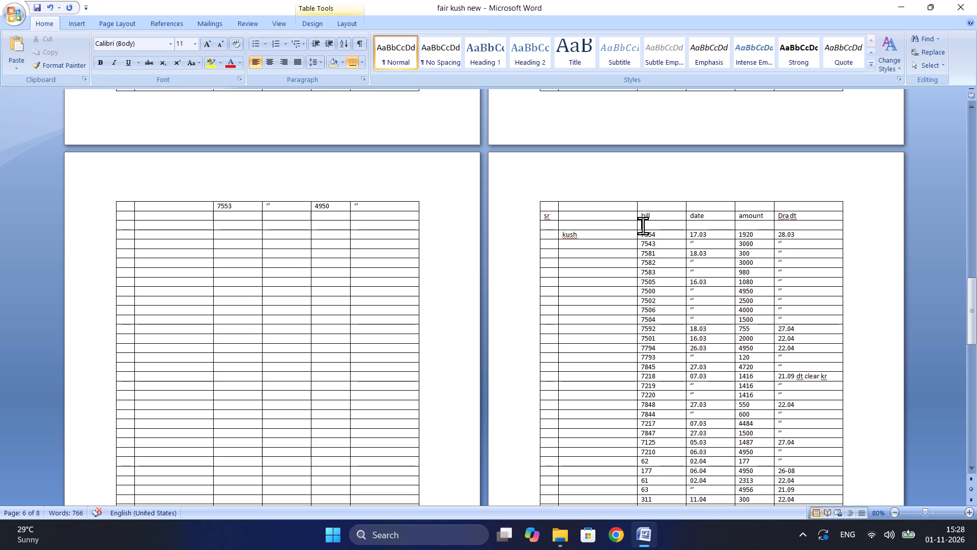
text(7553)
key(Right)
scroll(643, 226, down, 3)
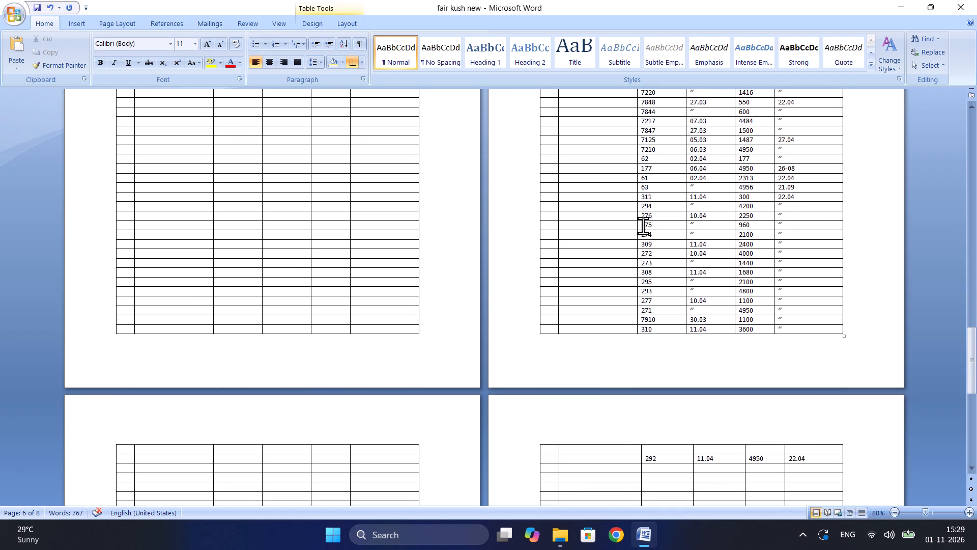
scroll(643, 226, down, 1)
scroll(643, 226, up, 3)
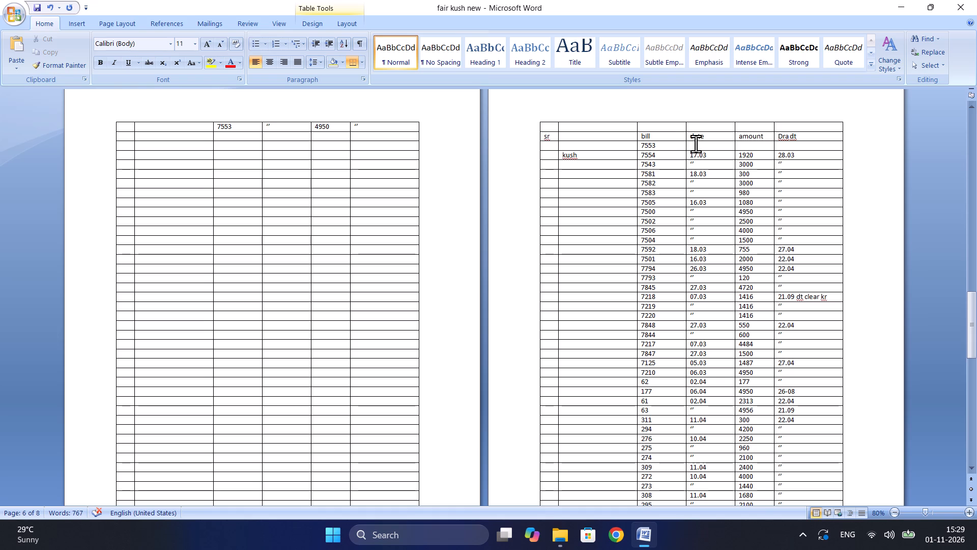
text(17.0)
key(3)
key(Right)
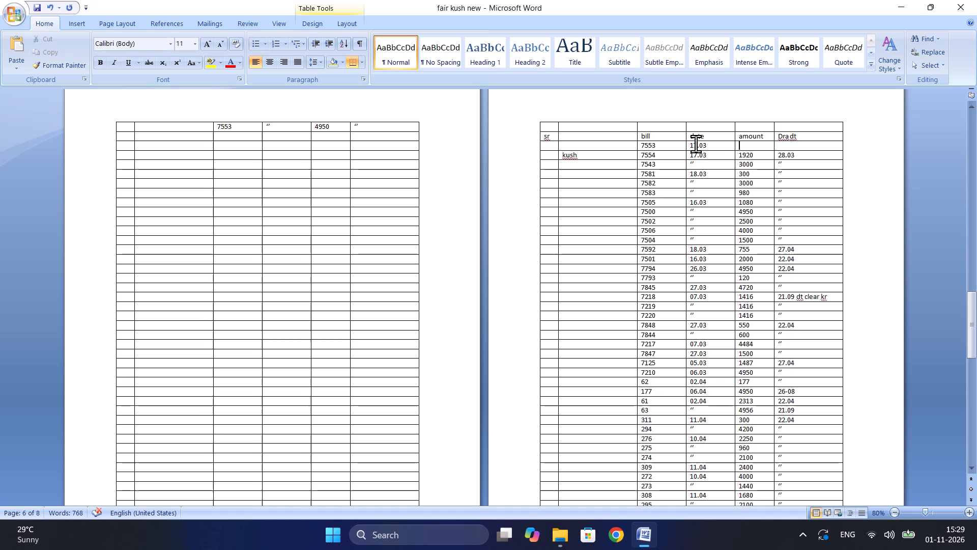
text(495)
key(0)
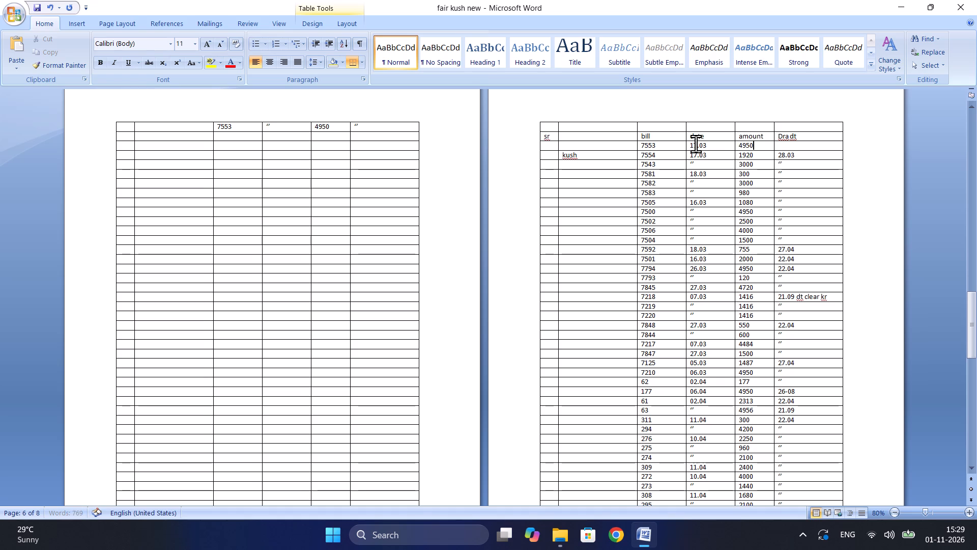
key(Right)
text(28)
text(.03)
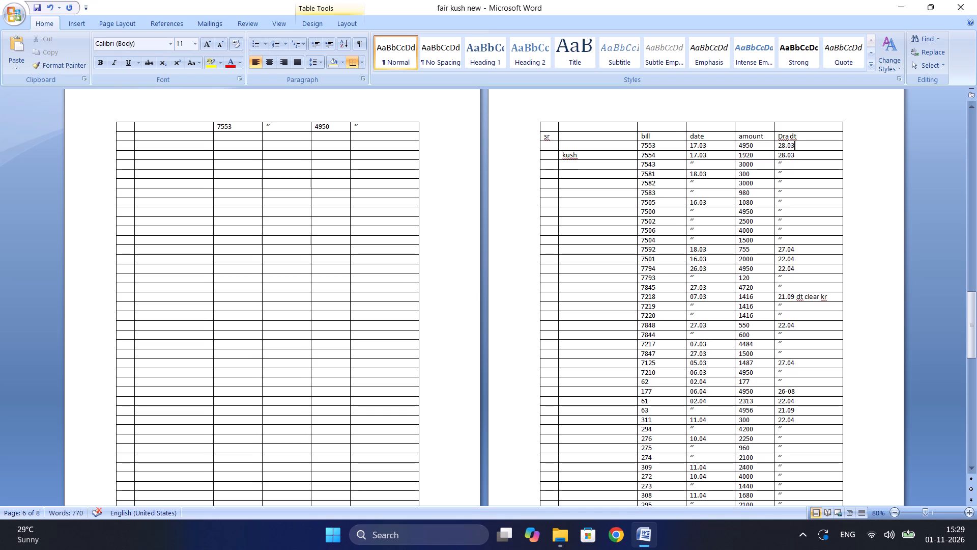
Enter kush in the second column of the bill 7553 row on page 6.
double_click(573, 146)
text(ku)
key(s)
key(h)
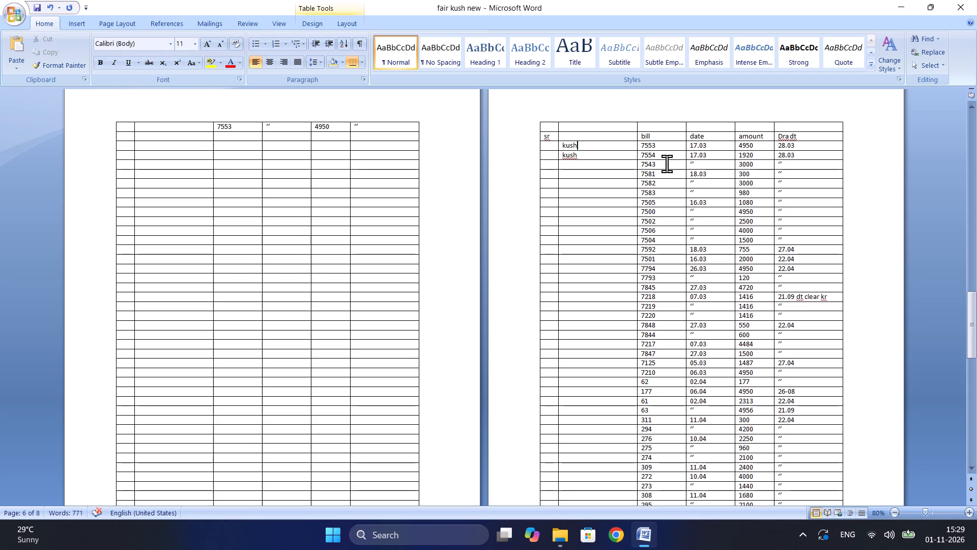
Review the bill entries across the tables on pages 4, 6 and 8.
scroll(664, 158, up, 1)
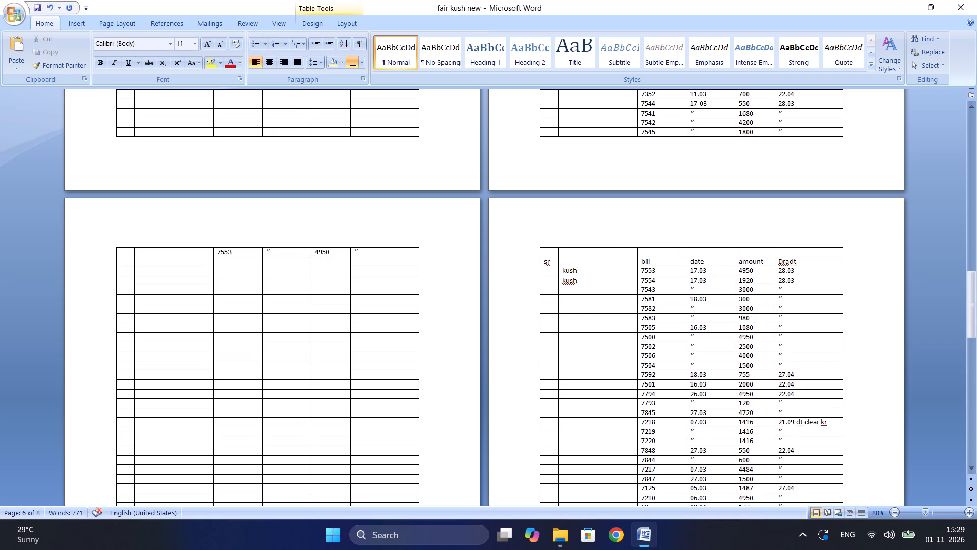
scroll(671, 313, down, 1)
scroll(671, 313, up, 4)
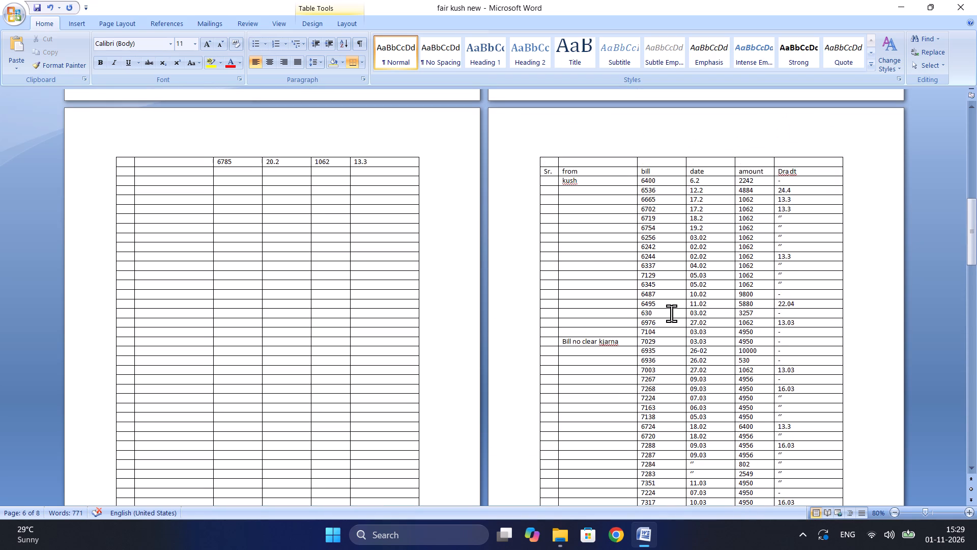
scroll(671, 313, up, 1)
scroll(671, 313, down, 2)
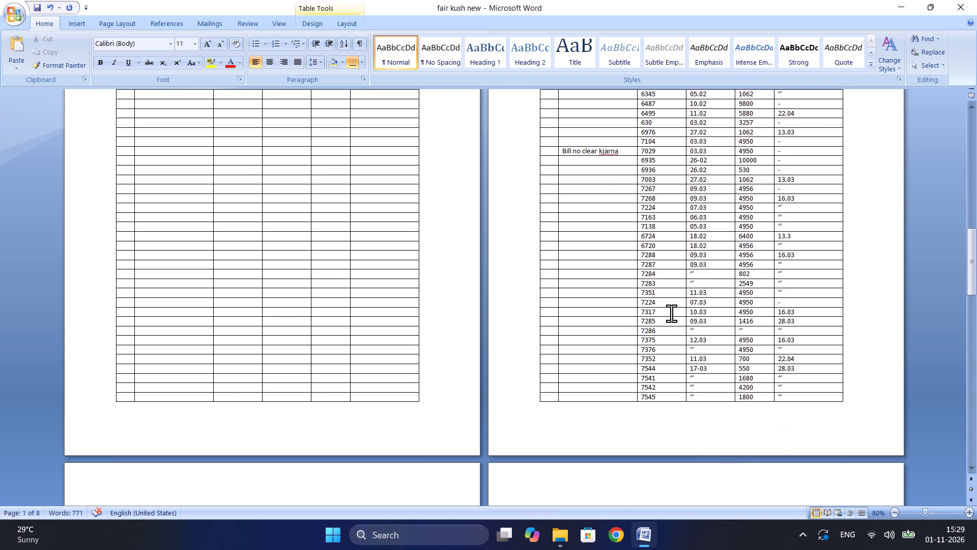
scroll(671, 313, down, 1)
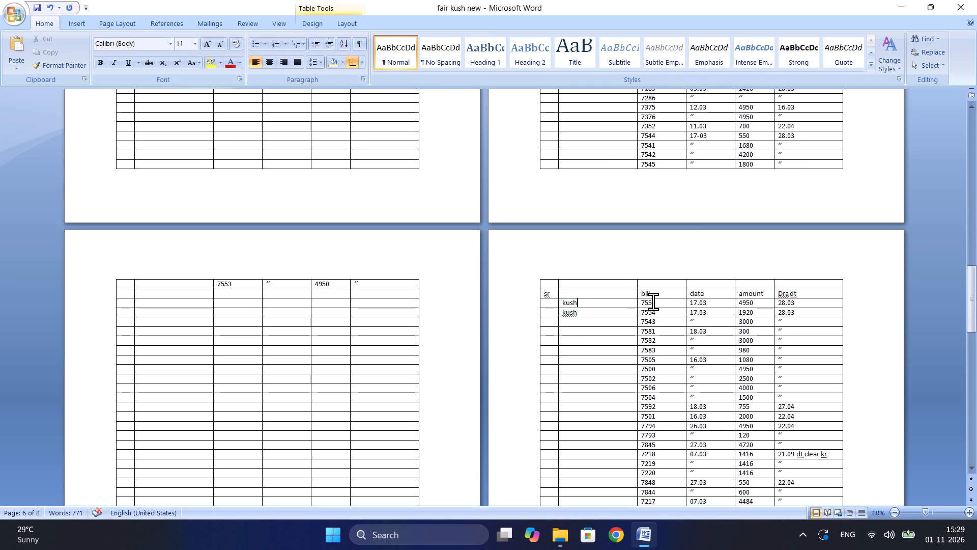
scroll(653, 304, down, 4)
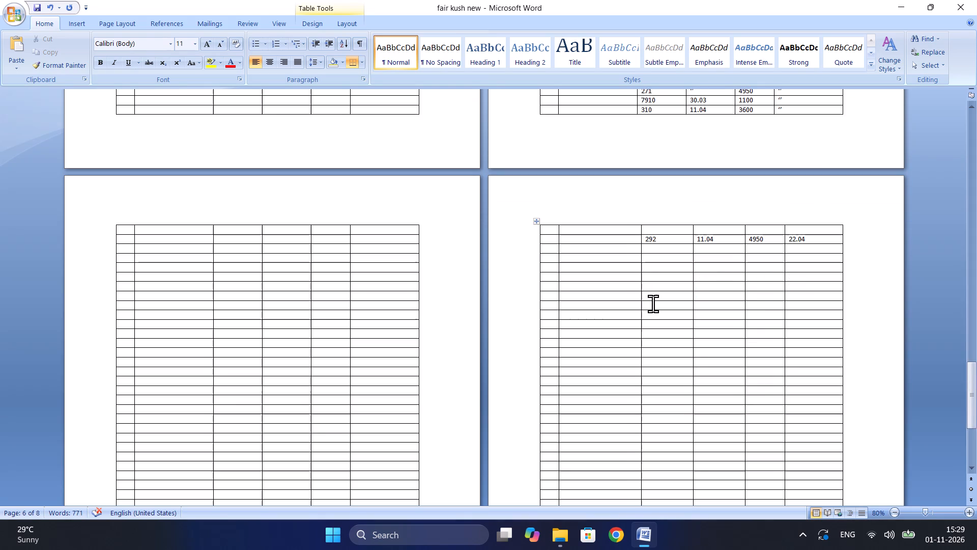
scroll(653, 304, up, 4)
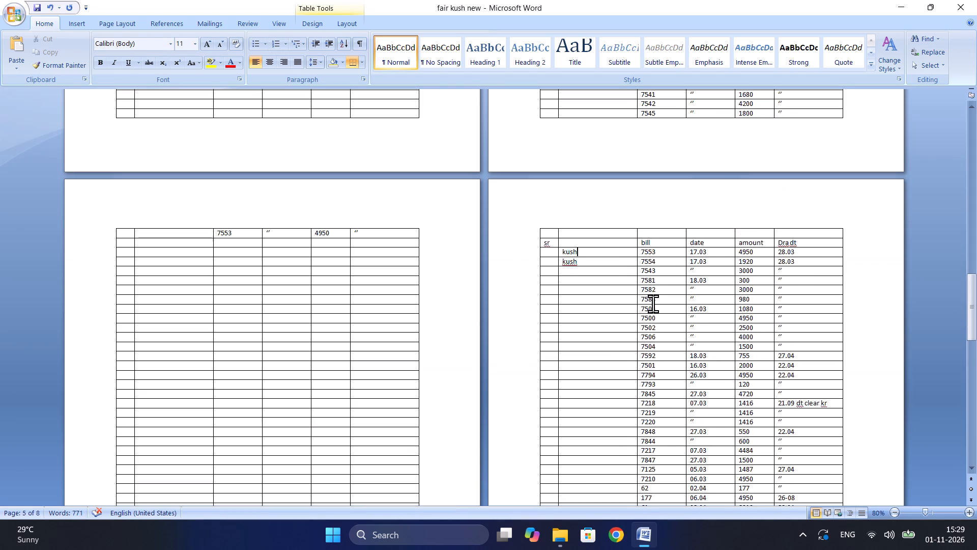
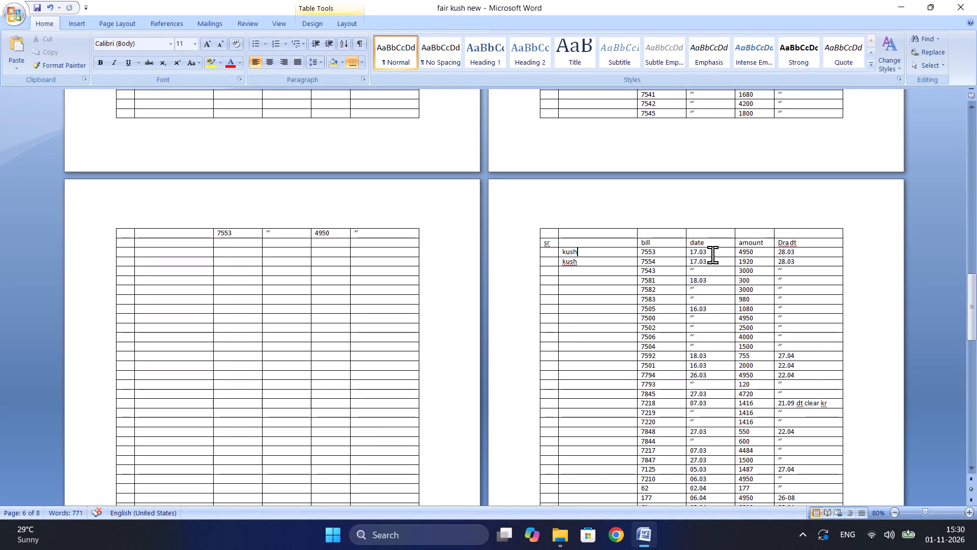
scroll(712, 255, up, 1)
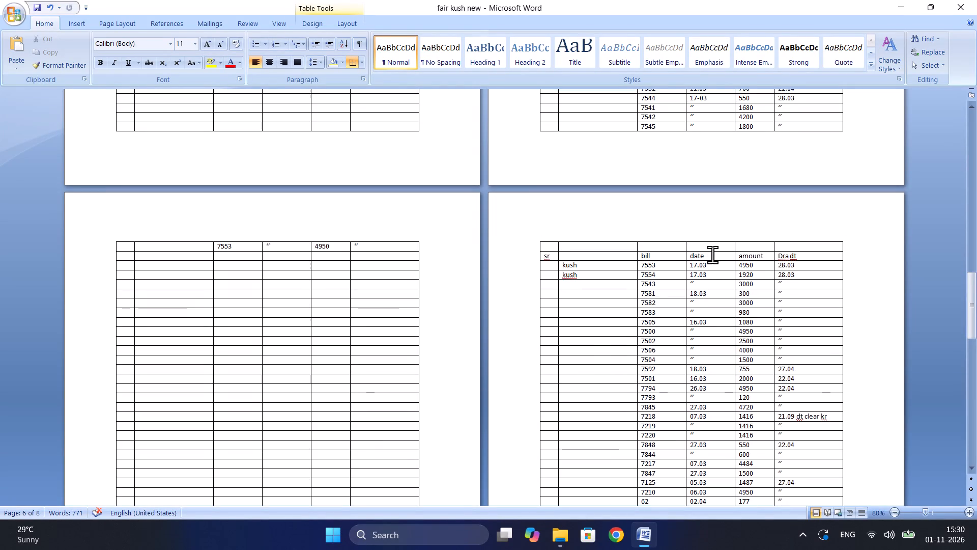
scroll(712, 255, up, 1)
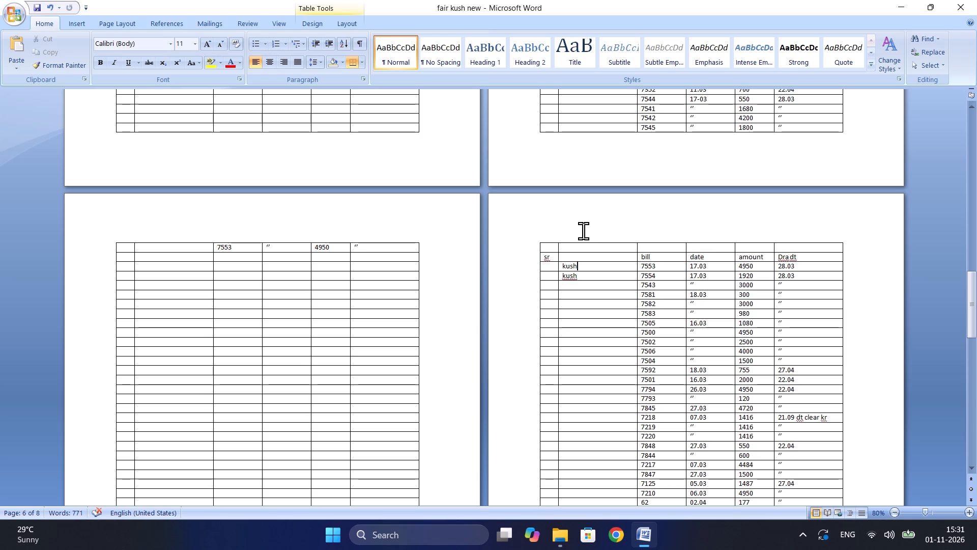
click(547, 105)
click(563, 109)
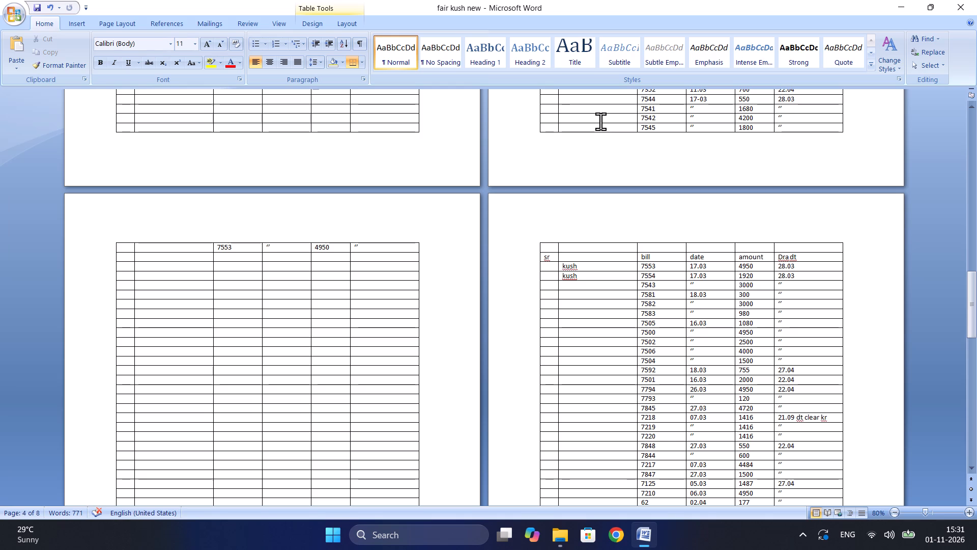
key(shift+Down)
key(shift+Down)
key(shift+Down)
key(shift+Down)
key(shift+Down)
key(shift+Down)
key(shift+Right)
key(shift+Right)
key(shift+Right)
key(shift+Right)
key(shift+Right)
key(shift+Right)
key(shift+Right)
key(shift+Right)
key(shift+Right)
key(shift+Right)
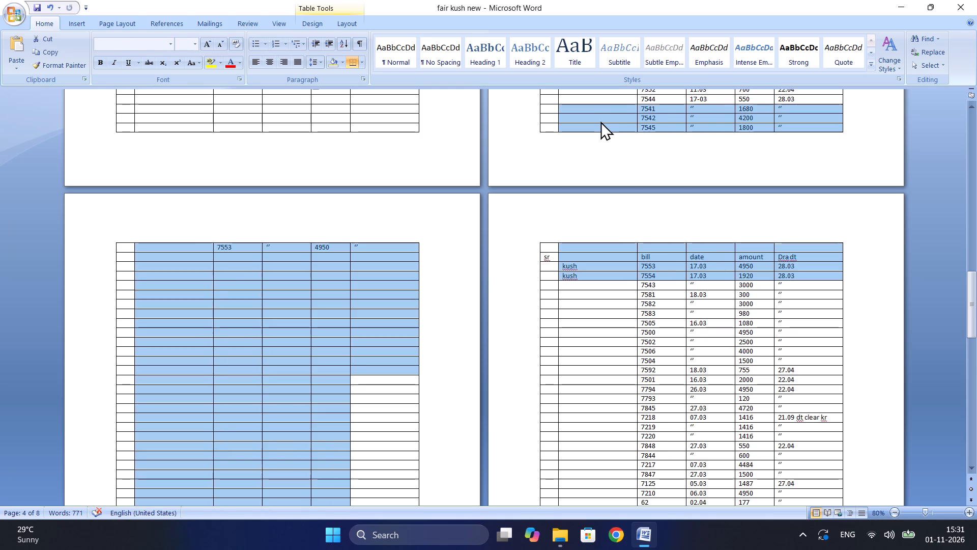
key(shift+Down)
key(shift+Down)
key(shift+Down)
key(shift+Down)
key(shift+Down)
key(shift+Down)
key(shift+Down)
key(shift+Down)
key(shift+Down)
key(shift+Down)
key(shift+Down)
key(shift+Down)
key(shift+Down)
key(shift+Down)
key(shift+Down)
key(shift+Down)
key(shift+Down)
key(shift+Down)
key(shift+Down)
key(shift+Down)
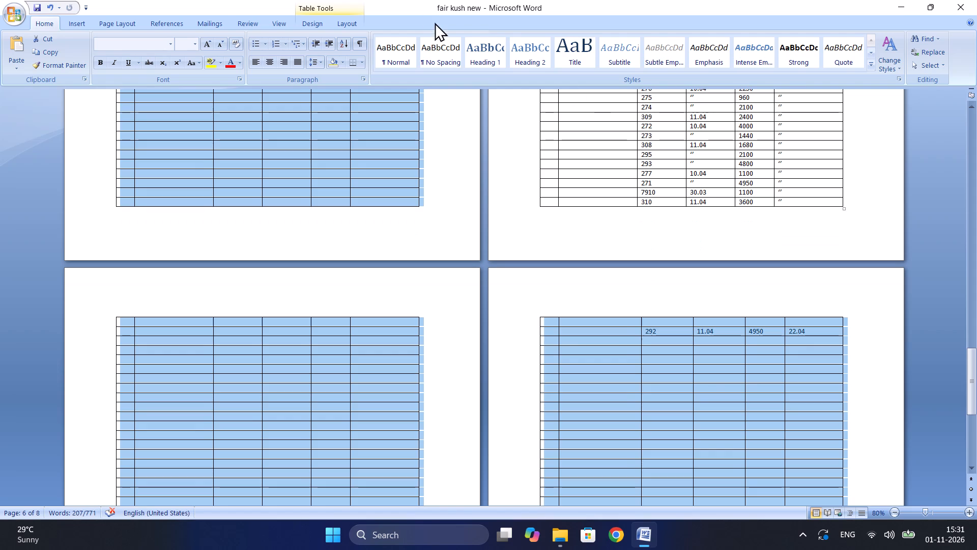
Save the document and clear the row selection spanning the tables.
click(34, 5)
click(617, 387)
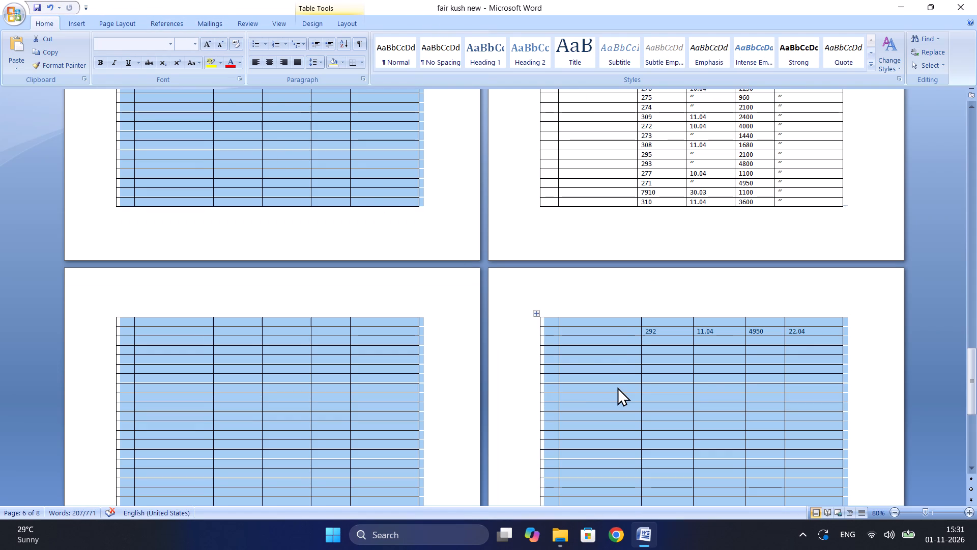
Enter the headings bill, date, amount and Dra dt above the bill 292 entry on page 8.
scroll(617, 387, up, 3)
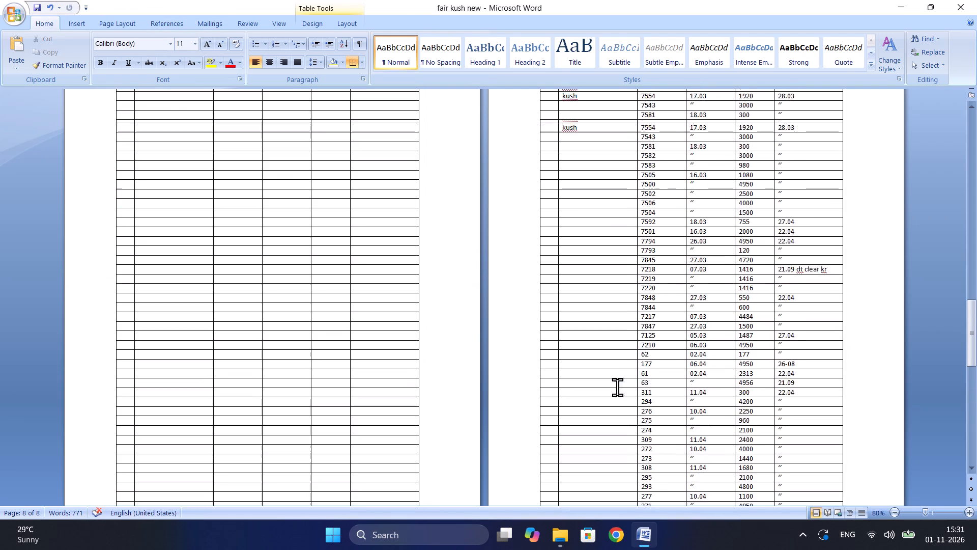
scroll(617, 387, up, 1)
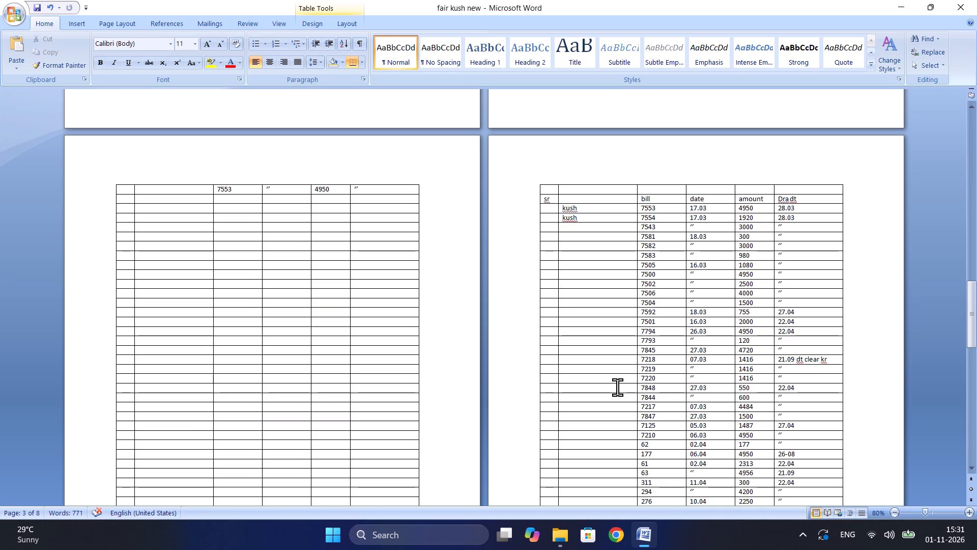
scroll(617, 387, down, 3)
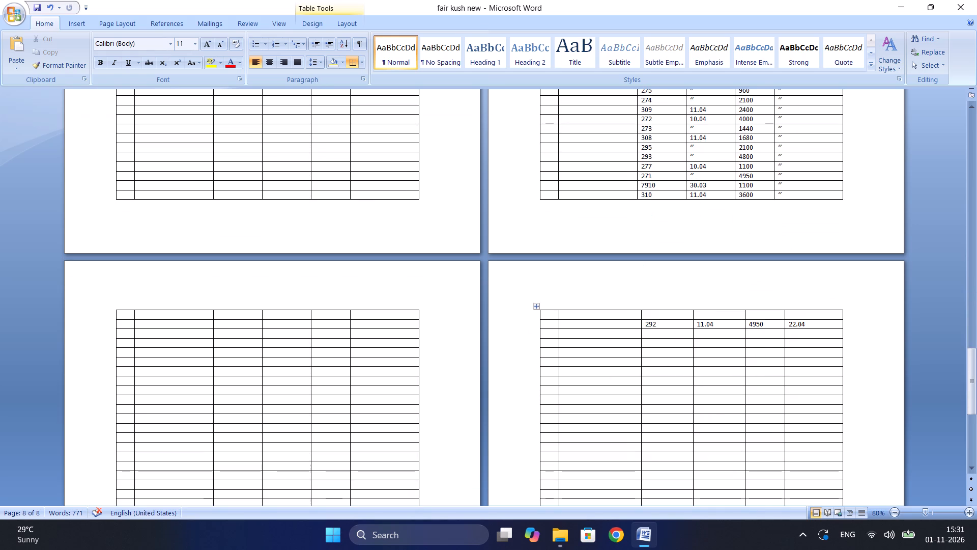
click(649, 313)
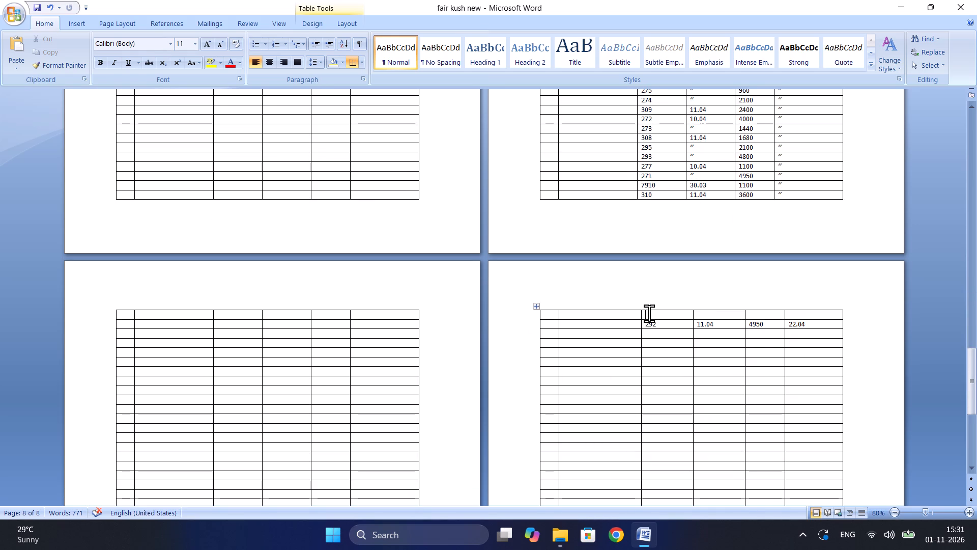
text(bill)
key(Right)
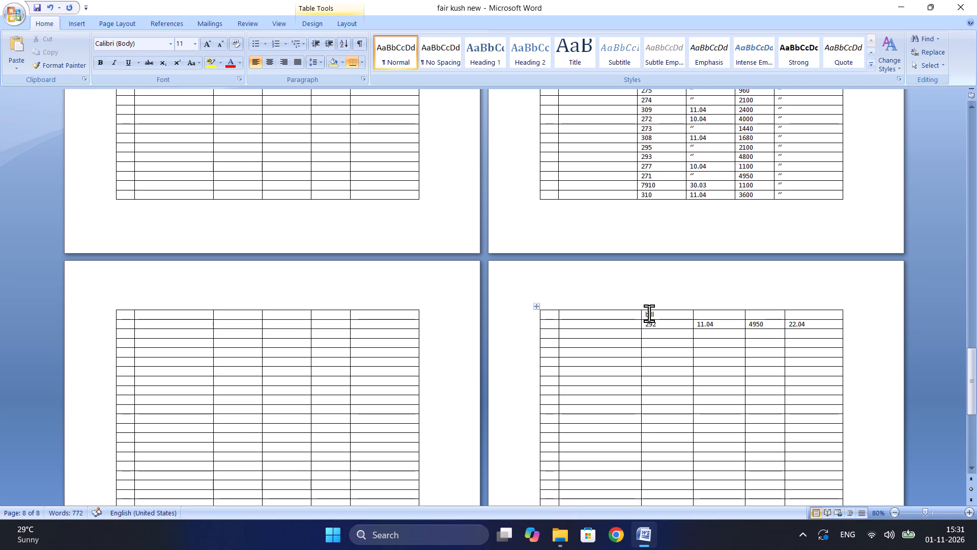
text(date)
key(Right)
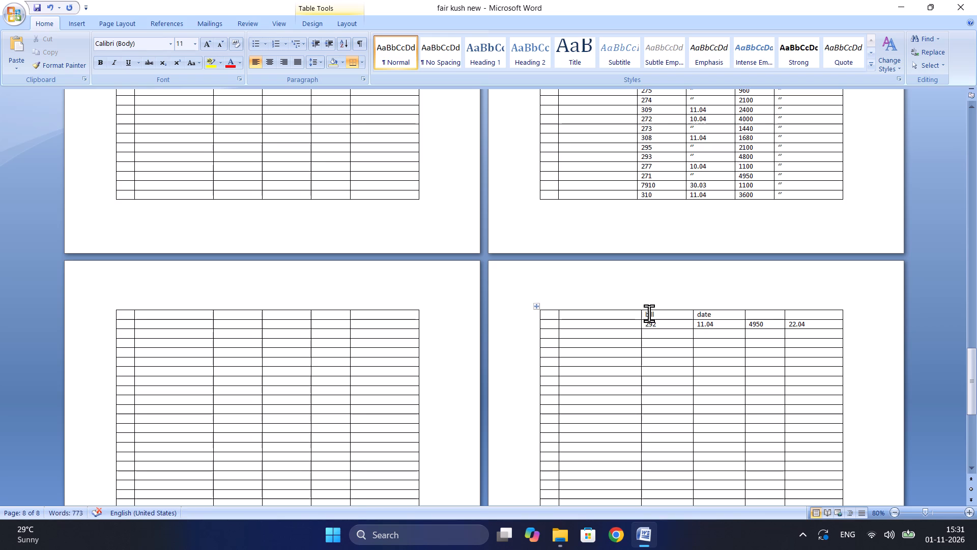
text(amount)
key(Right)
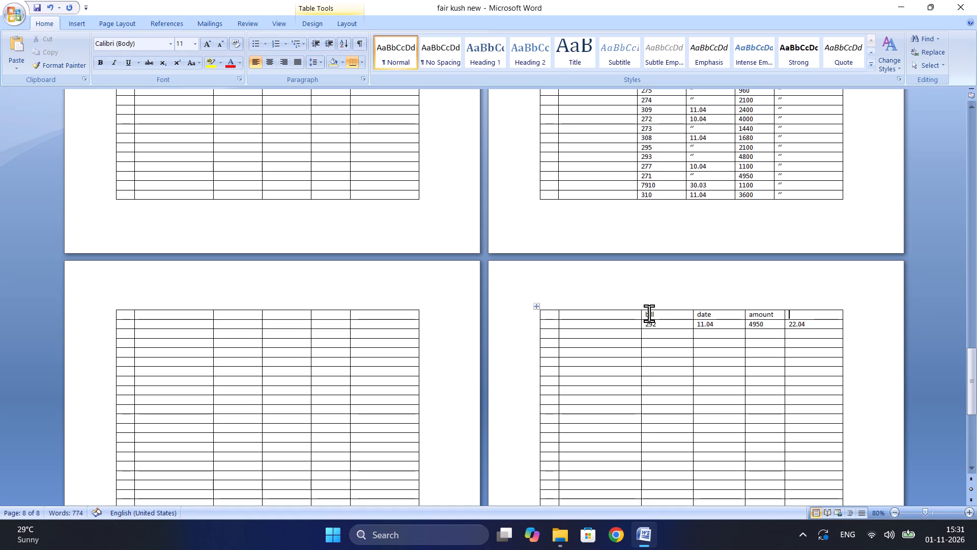
text(dra dt)
Add the headings sr and From to the first two columns of the page 8 header row.
key(Left)
key(Left)
key(Left)
key(Left)
key(Left)
key(Left)
key(Left)
key(Left)
key(Left)
key(Left)
key(Left)
key(Left)
key(Left)
key(Left)
key(Left)
key(Left)
key(Left)
key(Left)
key(Left)
key(Left)
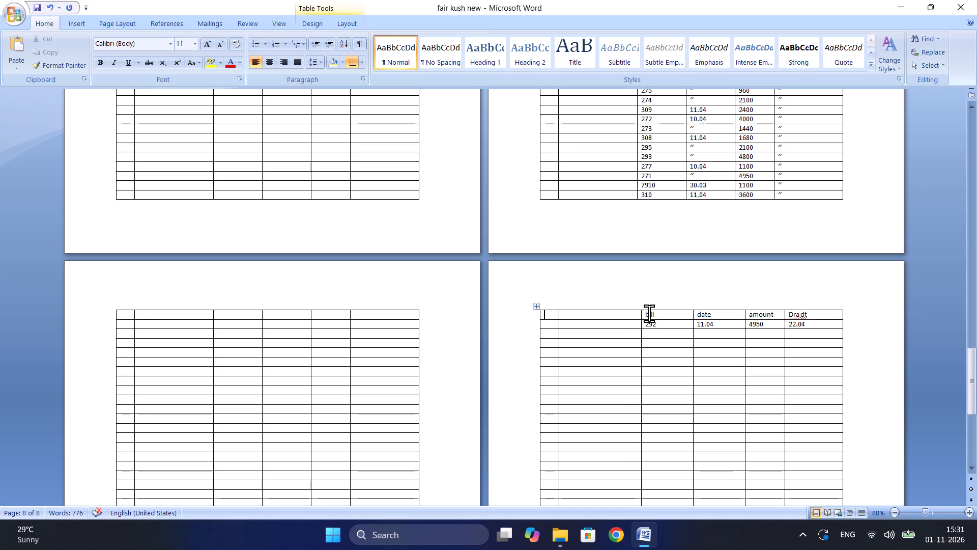
text(sr)
key(Right)
key(f)
text(ro)
key(m)
Enter kush in the From column of the bill 292 row on page 8.
key(Down)
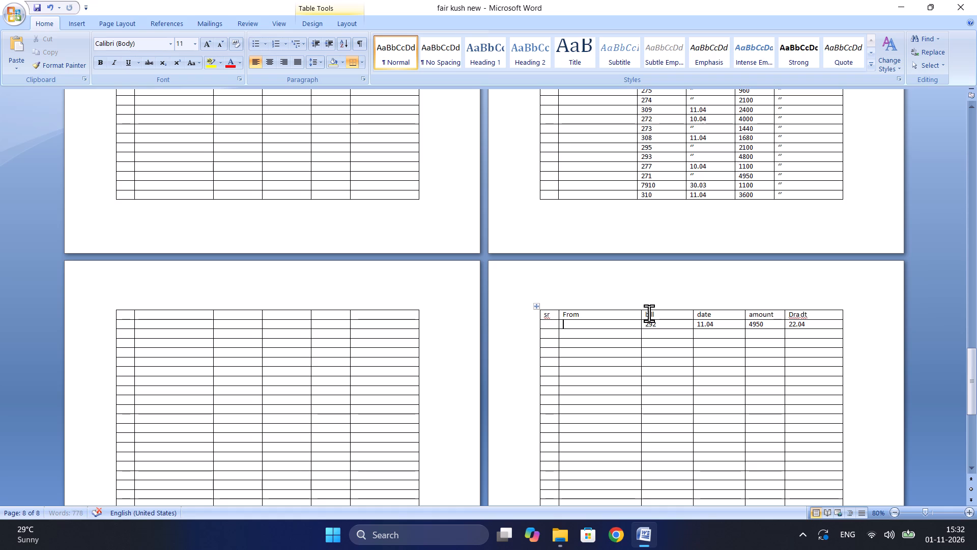
text(kush)
Add bill 184 below bill 292 on page 8 with date 06.04, amount 1711 and draft date 21.09 dt clear kr.
click(655, 335)
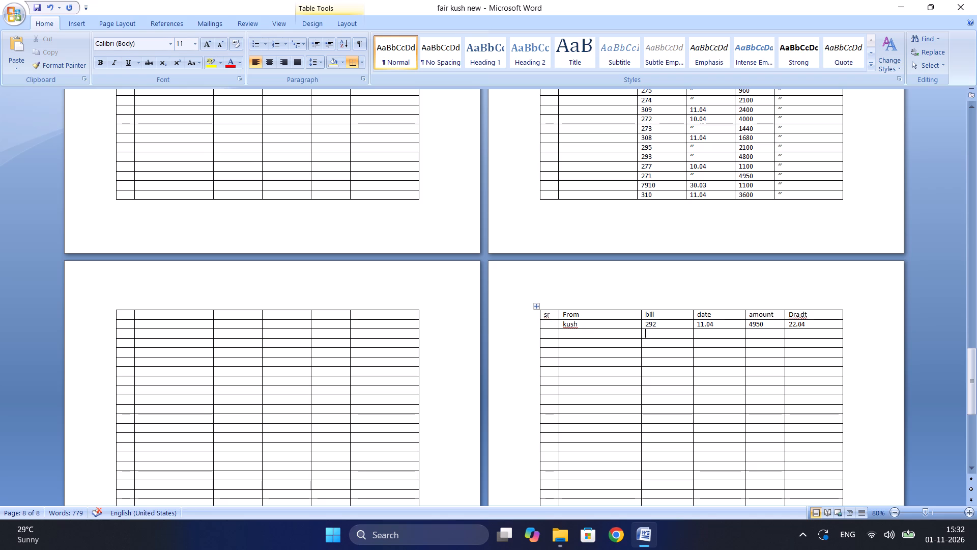
text(184)
key(Right)
text(06.04)
key(Right)
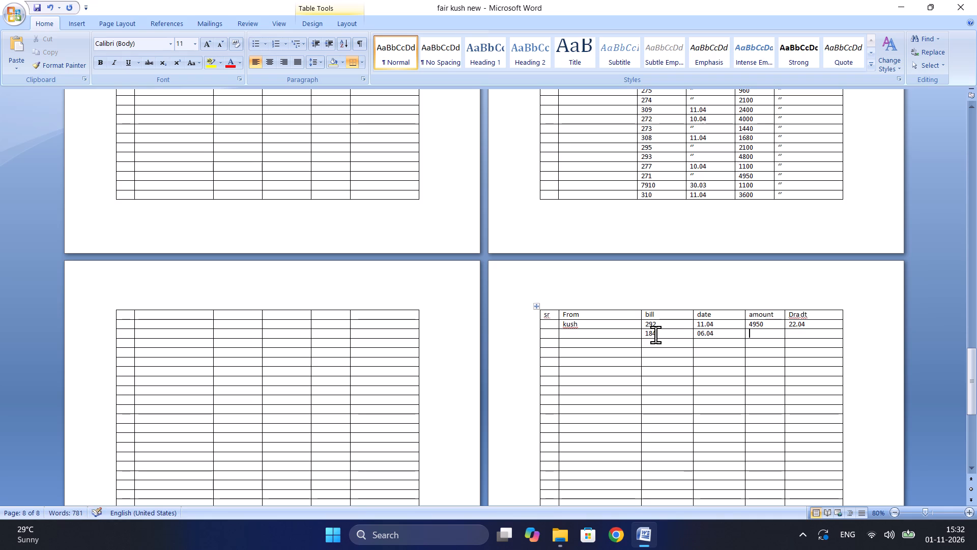
text(17)
text(11)
key(Right)
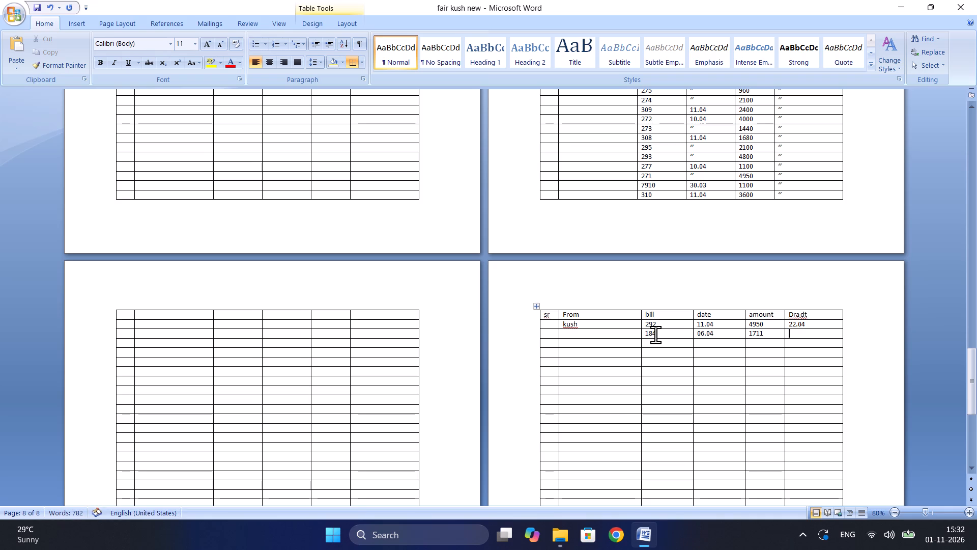
text(21)
text(.09)
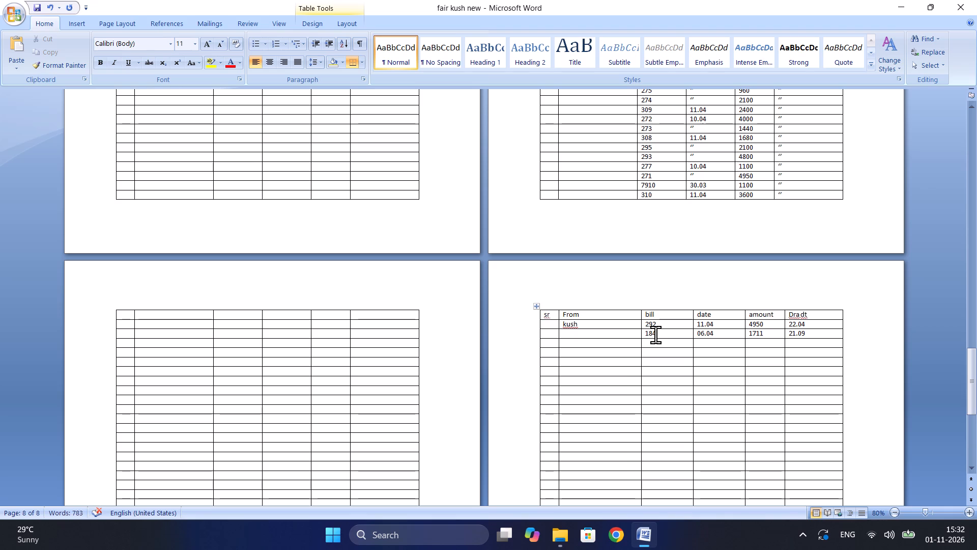
key(space)
key(d)
text(t c)
text(lear kr)
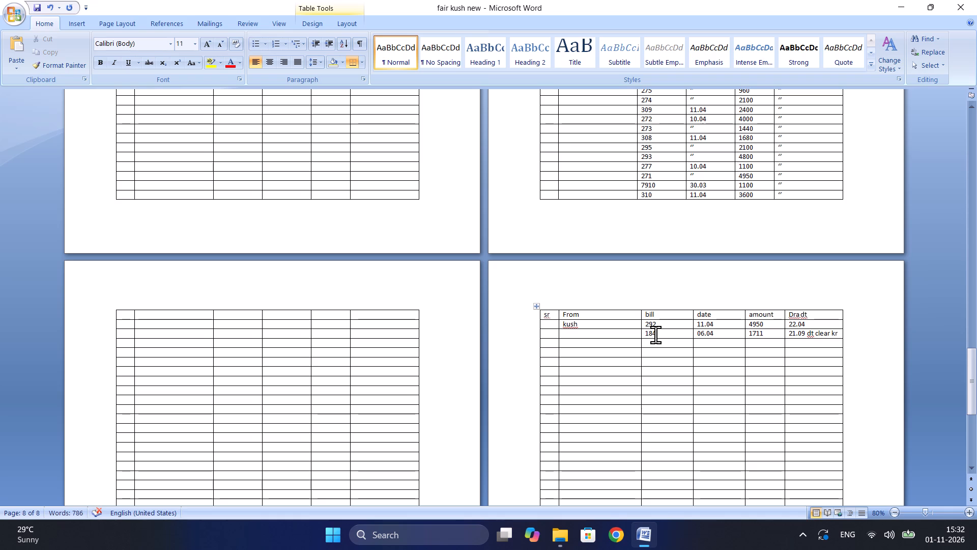
key(Down)
key(Left)
key(Left)
key(Left)
Delete the bill 7553 entry from the first row on page 5, clearing its draft date, amount, date and bill number.
scroll(588, 294, up, 6)
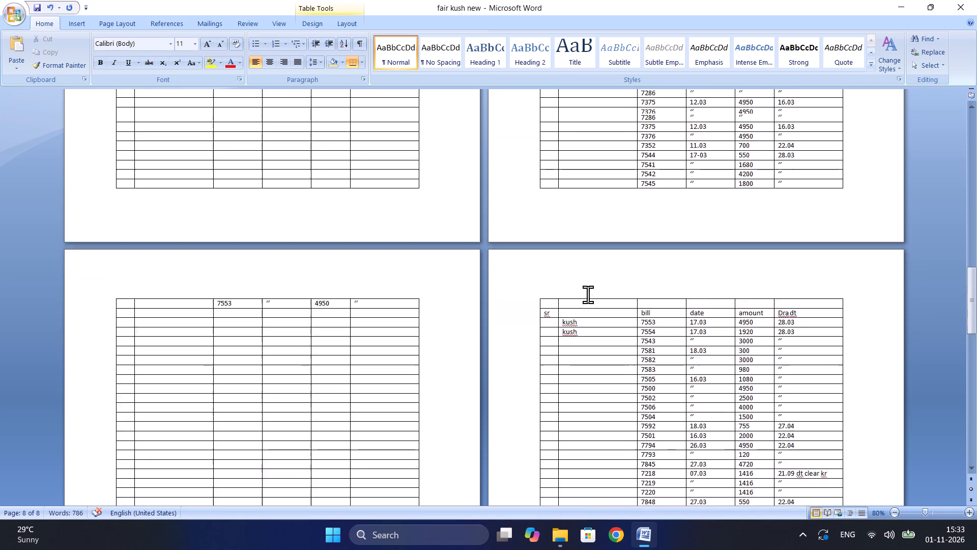
scroll(588, 294, up, 1)
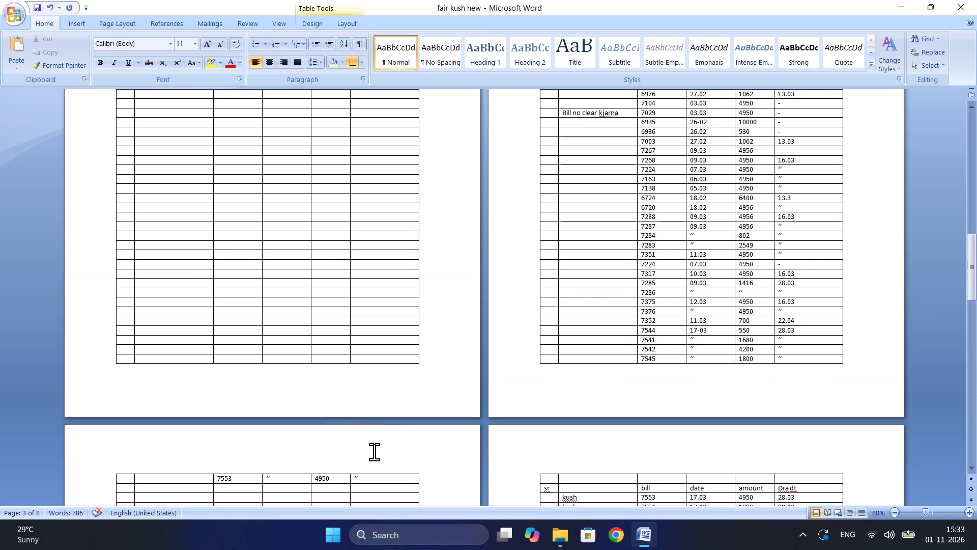
click(361, 479)
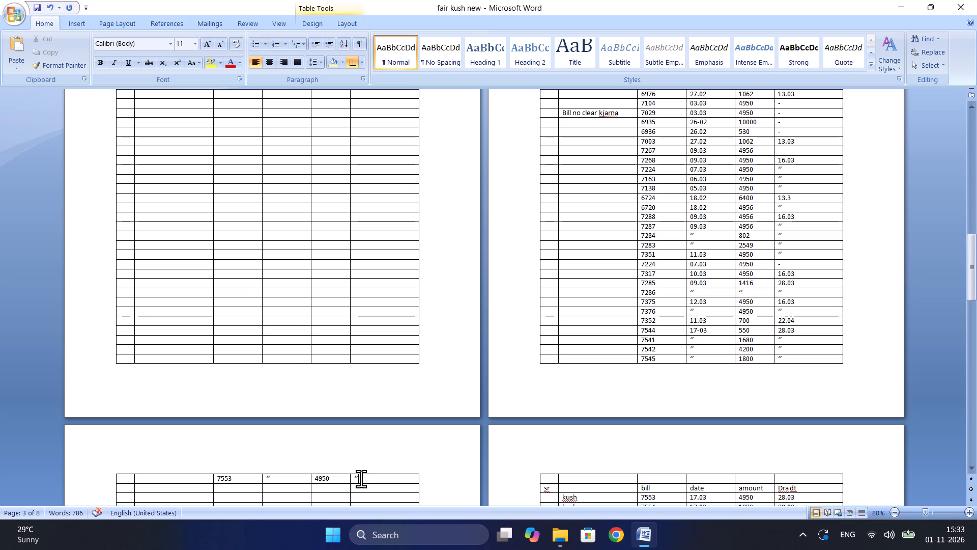
key(BackSpace)
key(BackSpace)
key(Left)
key(Left)
key(Right)
key(BackSpace)
key(BackSpace)
key(BackSpace)
key(BackSpace)
key(Left)
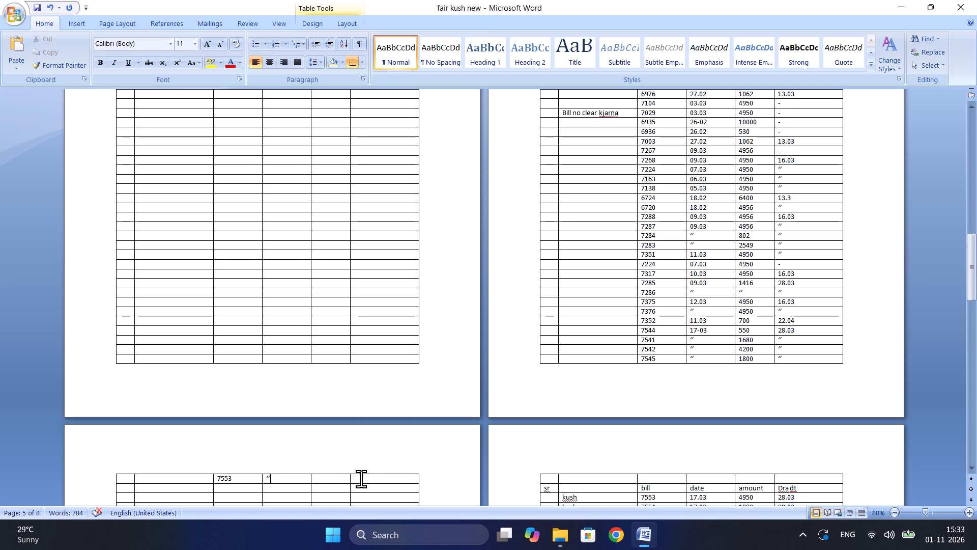
key(Left)
key(BackSpace)
key(Right)
key(BackSpace)
key(Left)
key(BackSpace)
key(BackSpace)
key(BackSpace)
key(BackSpace)
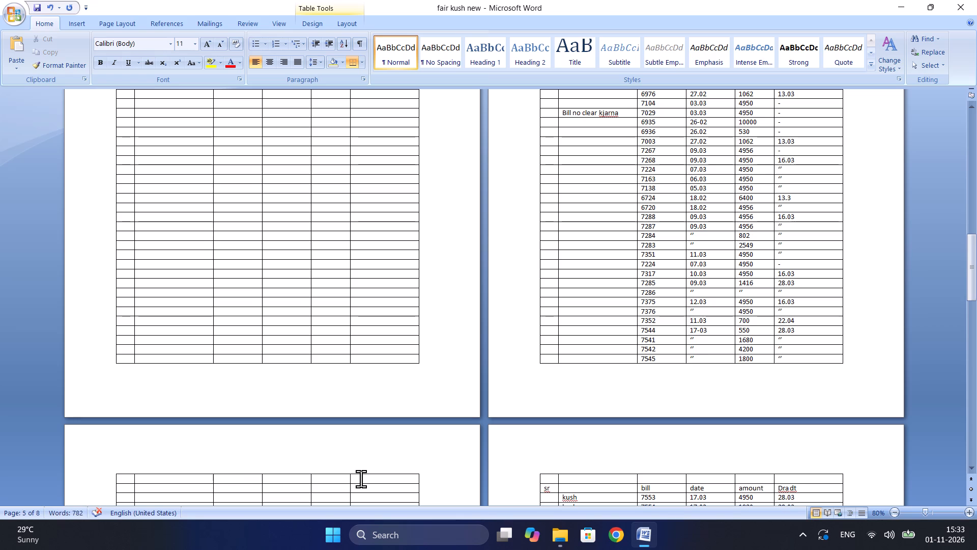
click(361, 479)
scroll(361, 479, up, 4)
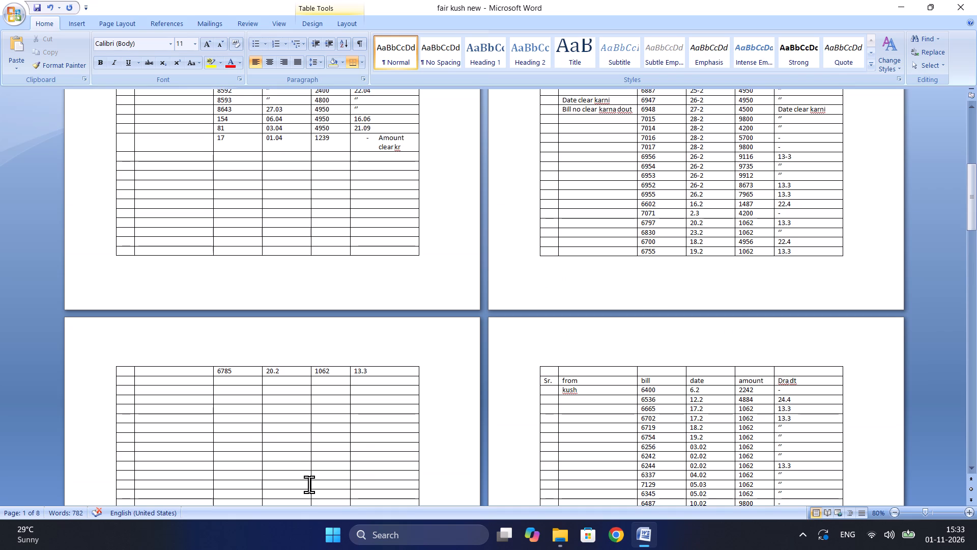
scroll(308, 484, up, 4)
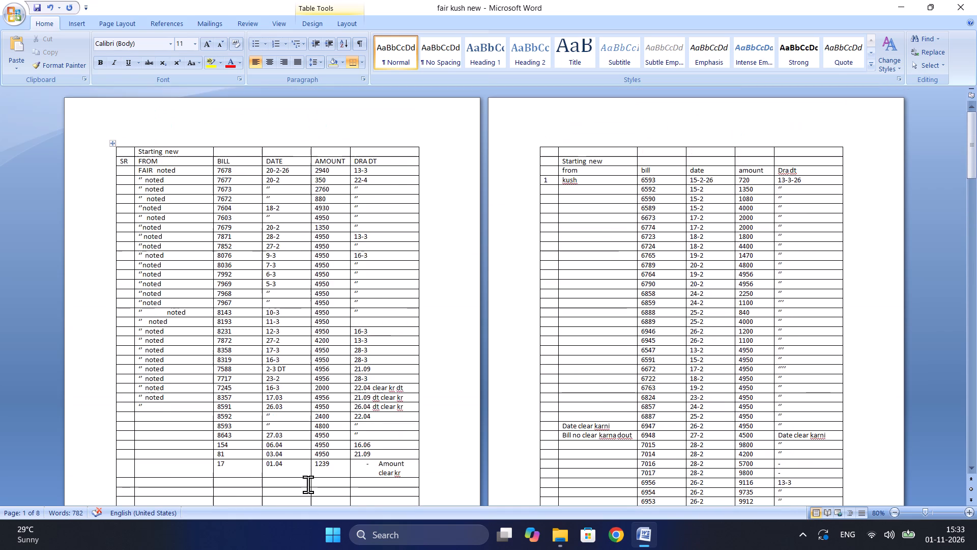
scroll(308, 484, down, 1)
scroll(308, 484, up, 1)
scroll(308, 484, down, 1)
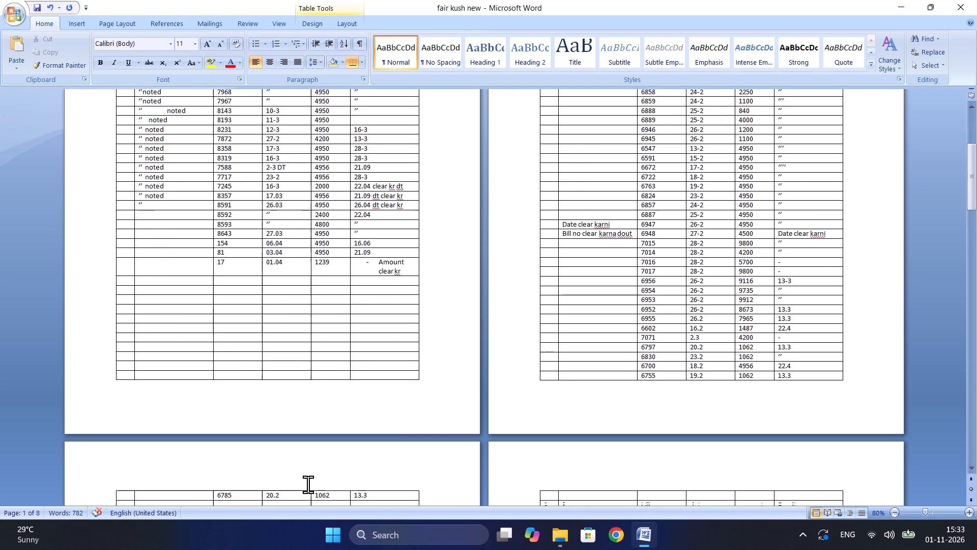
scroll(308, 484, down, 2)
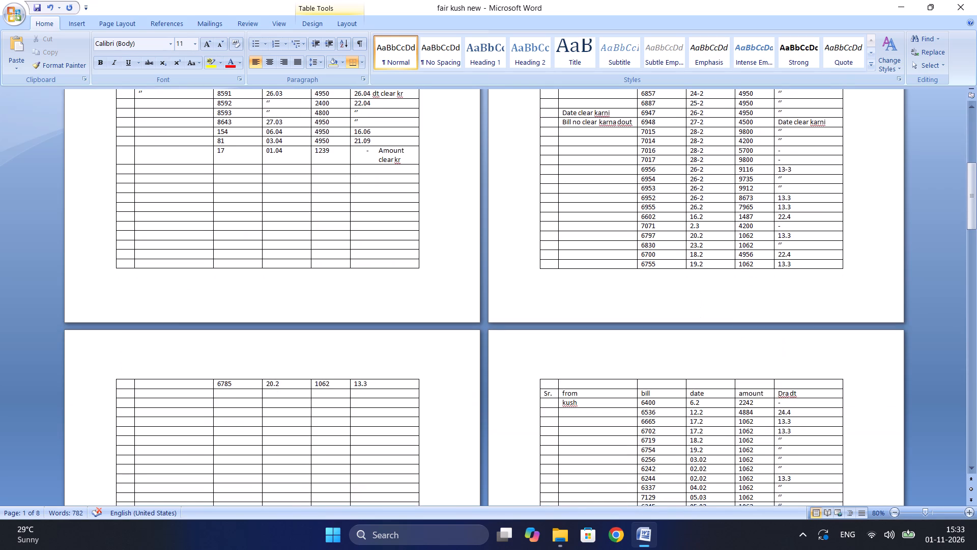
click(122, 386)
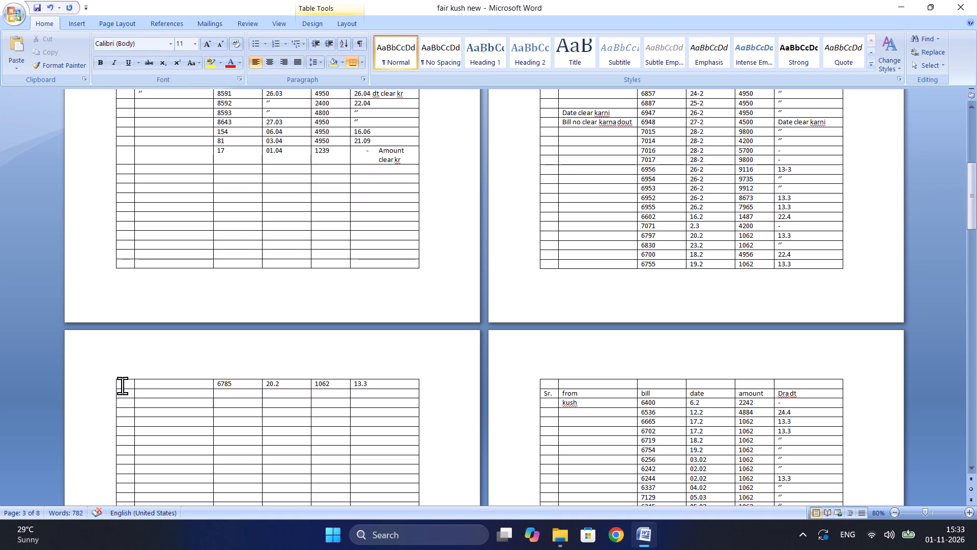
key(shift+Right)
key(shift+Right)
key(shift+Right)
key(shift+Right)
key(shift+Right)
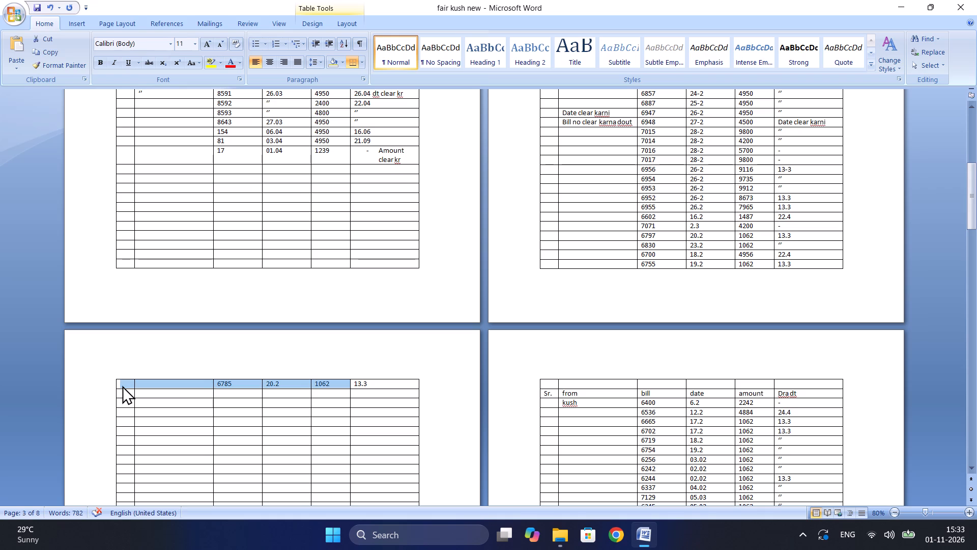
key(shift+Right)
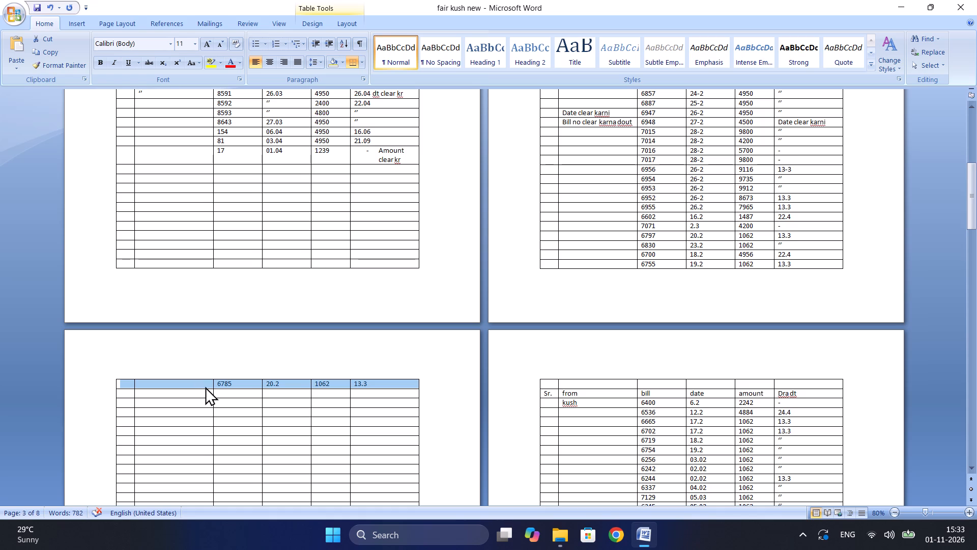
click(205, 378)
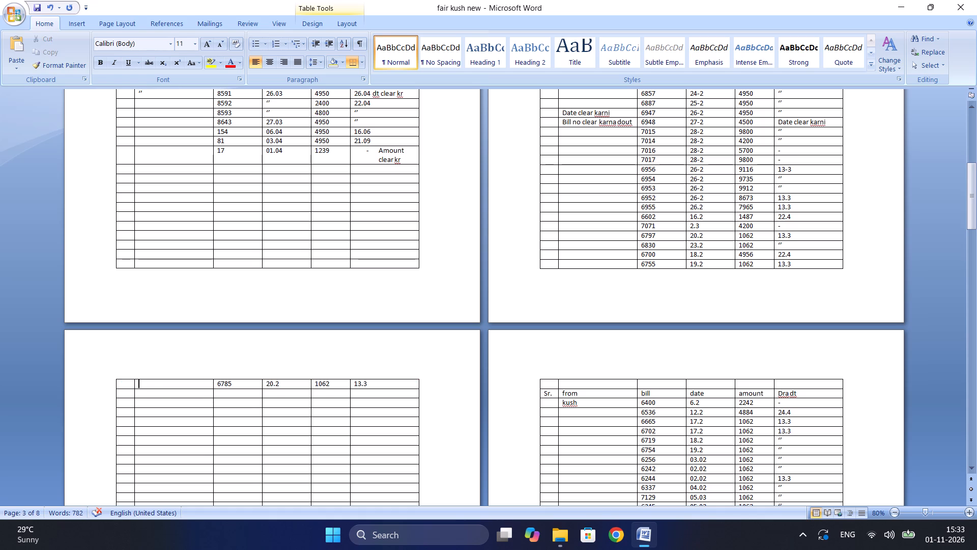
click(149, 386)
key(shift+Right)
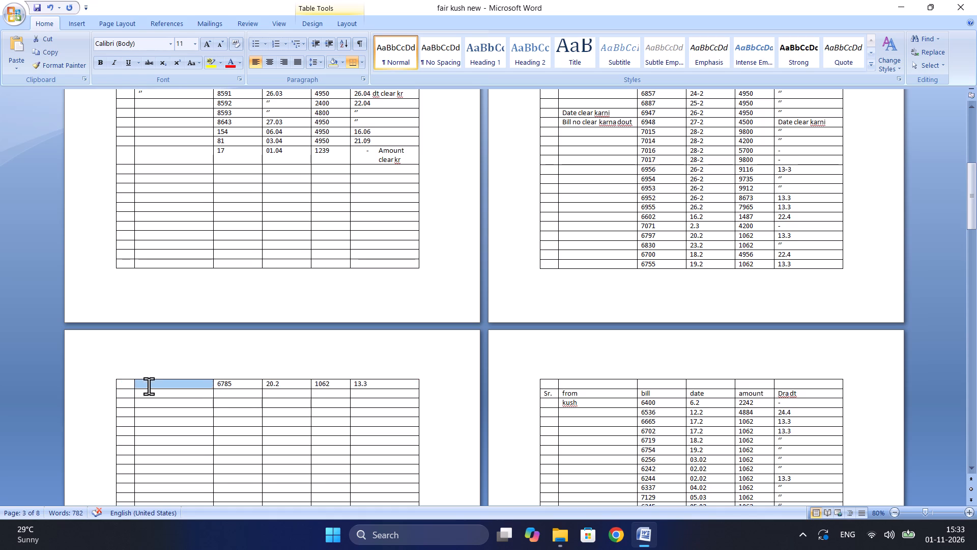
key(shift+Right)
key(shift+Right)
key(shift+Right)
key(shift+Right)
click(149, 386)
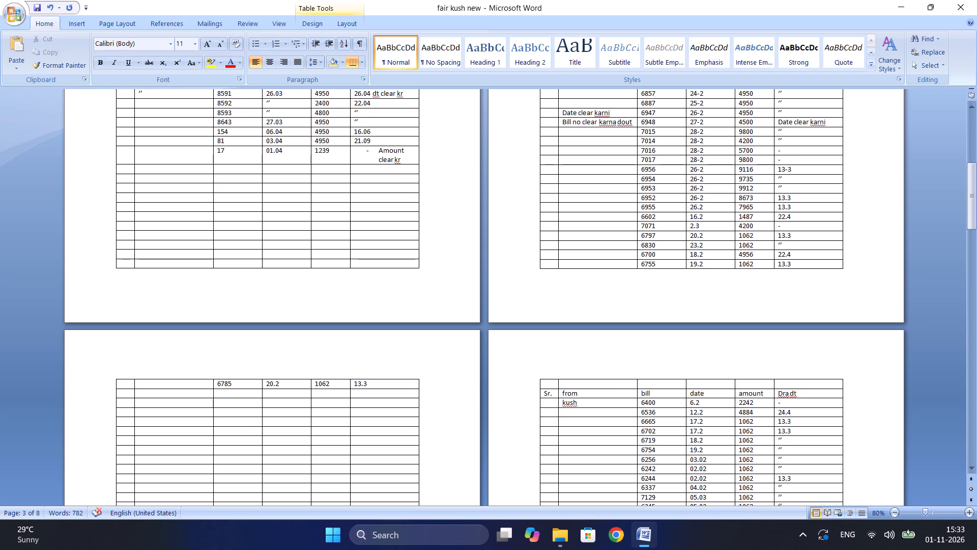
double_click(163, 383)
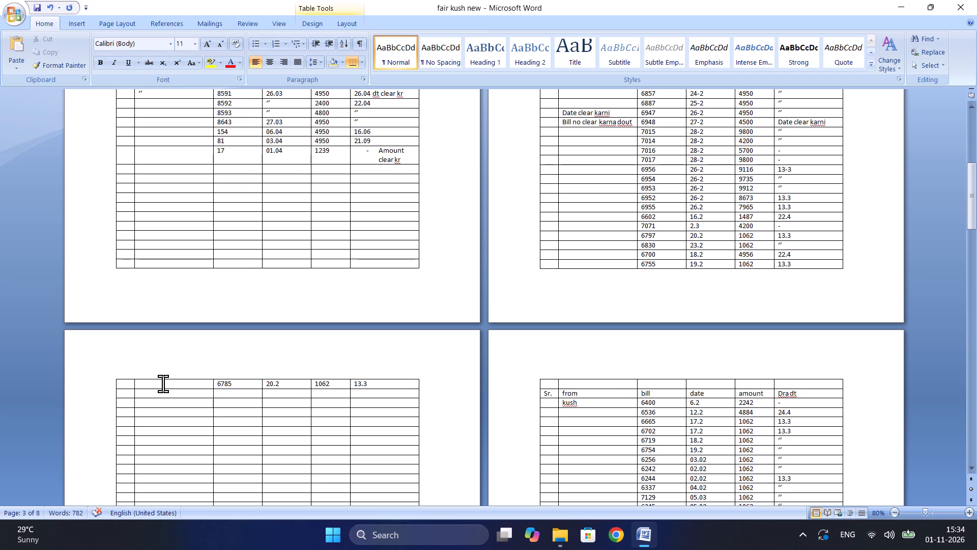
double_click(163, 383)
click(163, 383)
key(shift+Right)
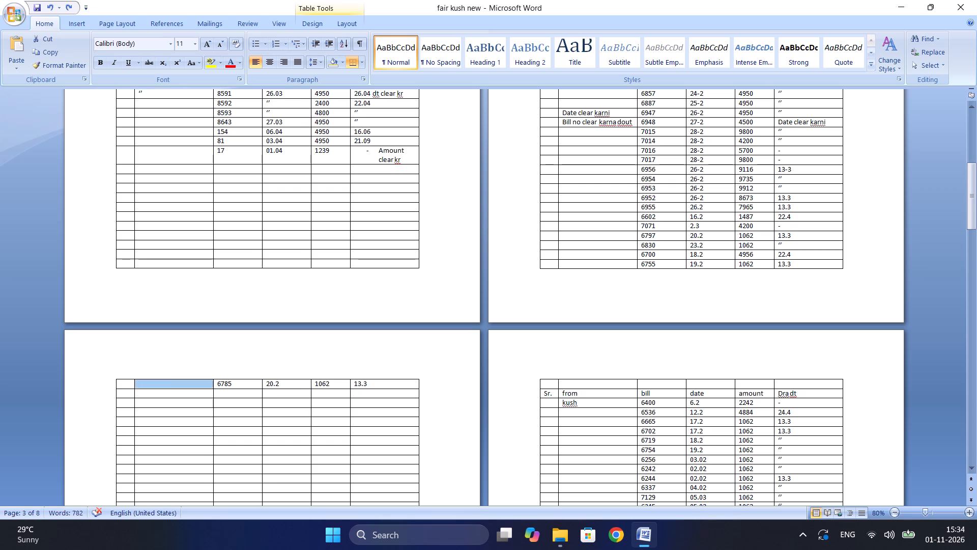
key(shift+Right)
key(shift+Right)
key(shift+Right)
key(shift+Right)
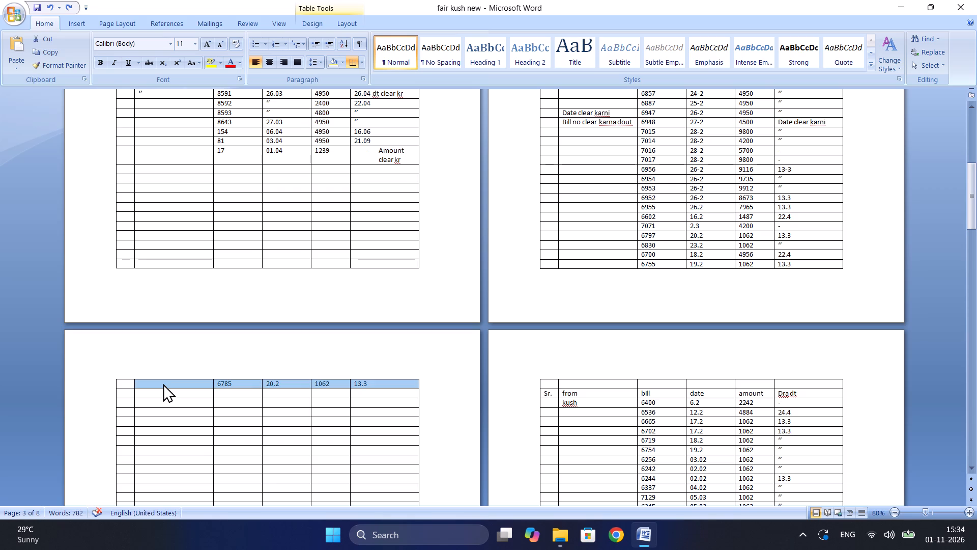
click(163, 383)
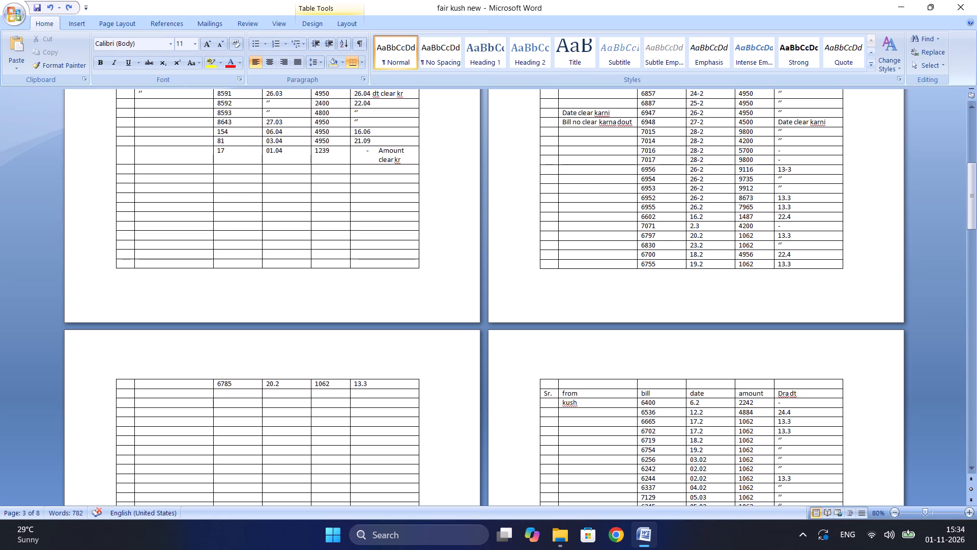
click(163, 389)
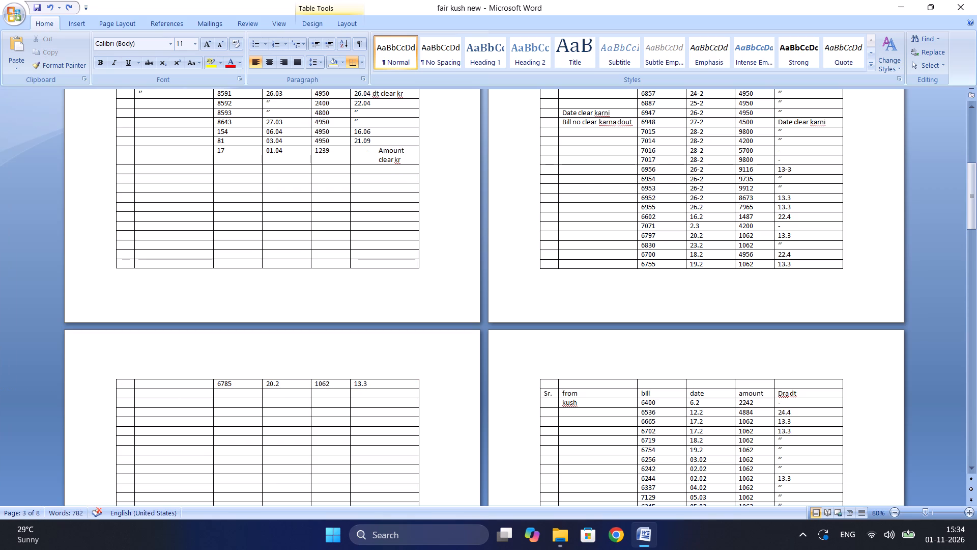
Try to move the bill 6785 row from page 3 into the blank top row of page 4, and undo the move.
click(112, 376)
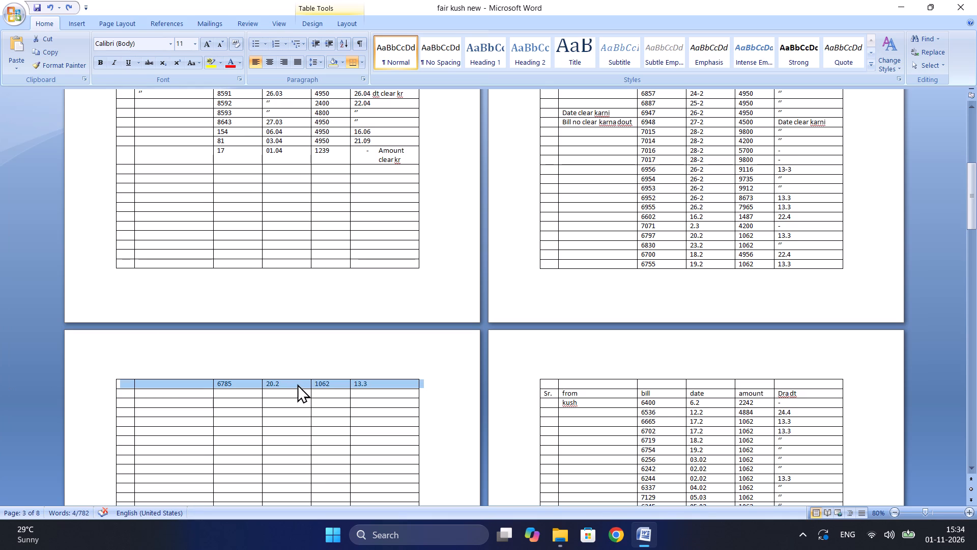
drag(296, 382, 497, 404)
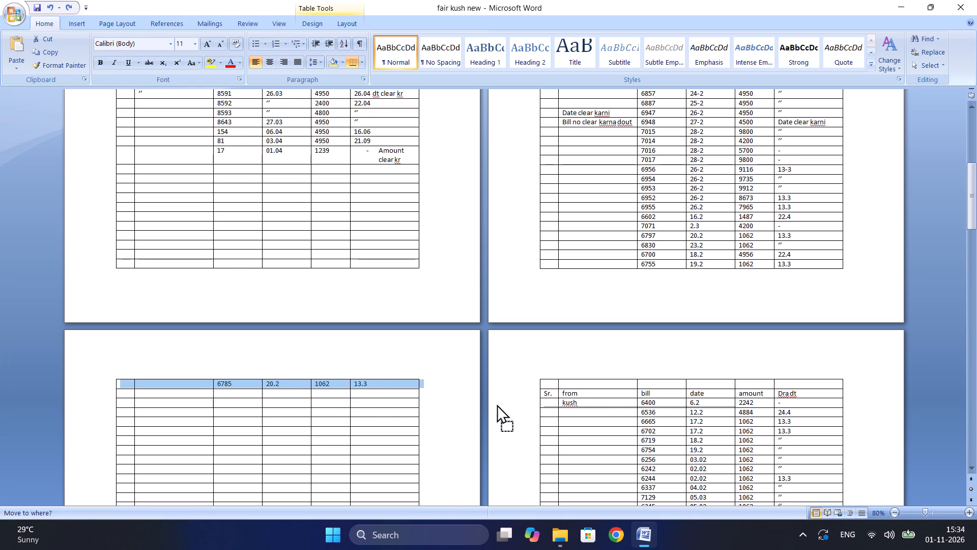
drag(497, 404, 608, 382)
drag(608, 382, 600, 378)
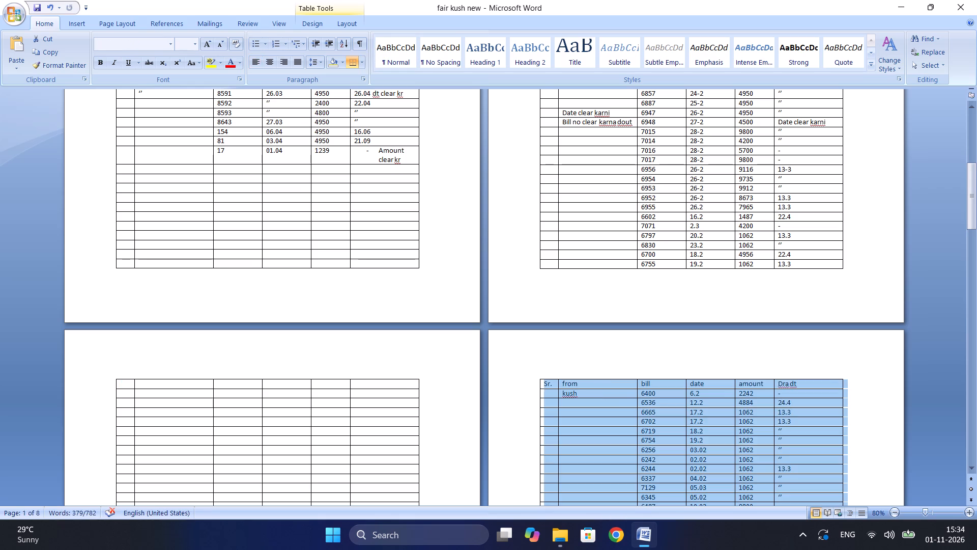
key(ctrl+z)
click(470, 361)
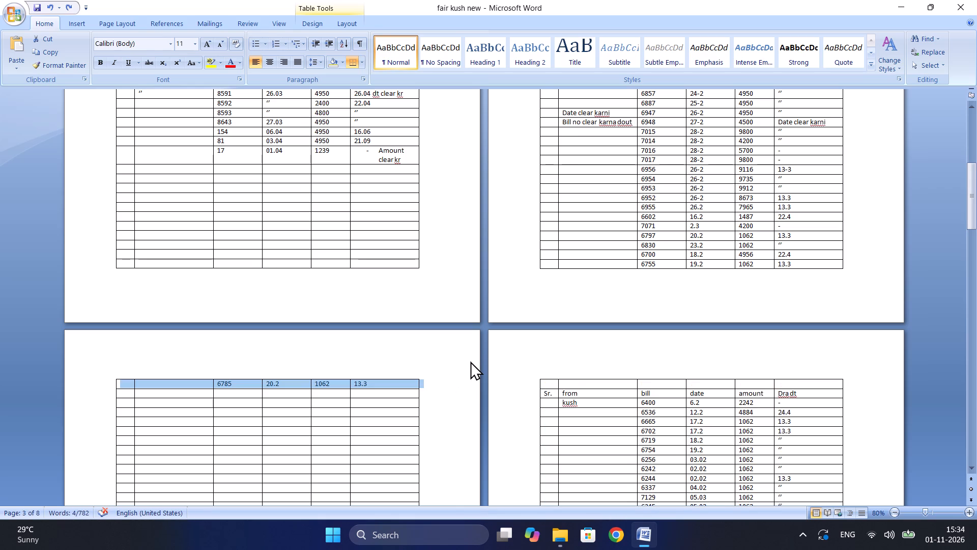
Enter bill 6785 in the blank top row of page 4 with date 20.02, amount 1062 and draft date 13.03.
click(653, 386)
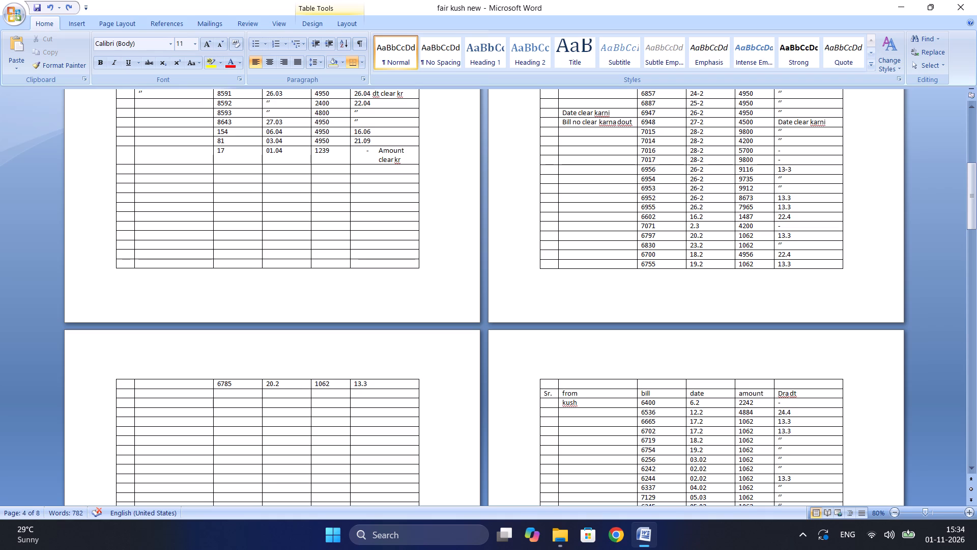
text(6785)
key(Right)
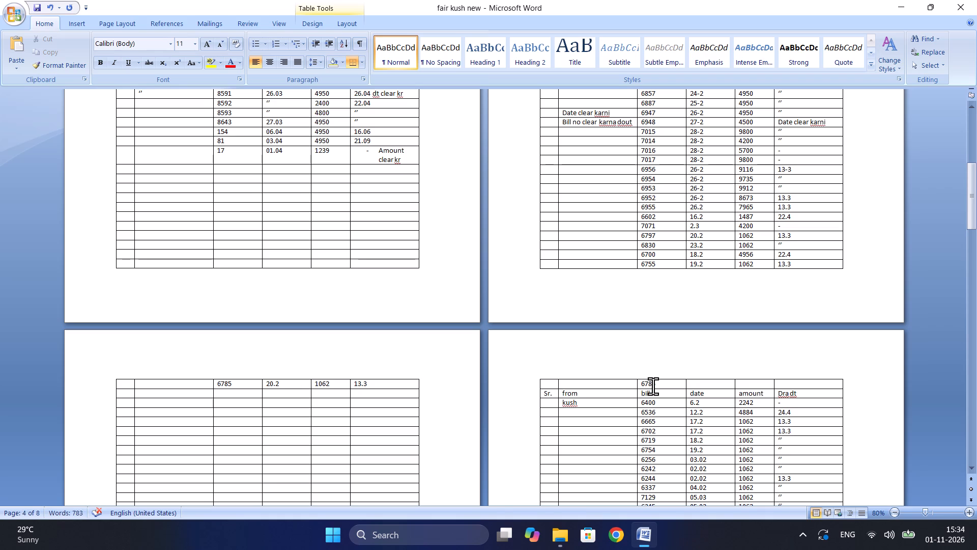
text(20.02)
key(Right)
text(1062)
key(Right)
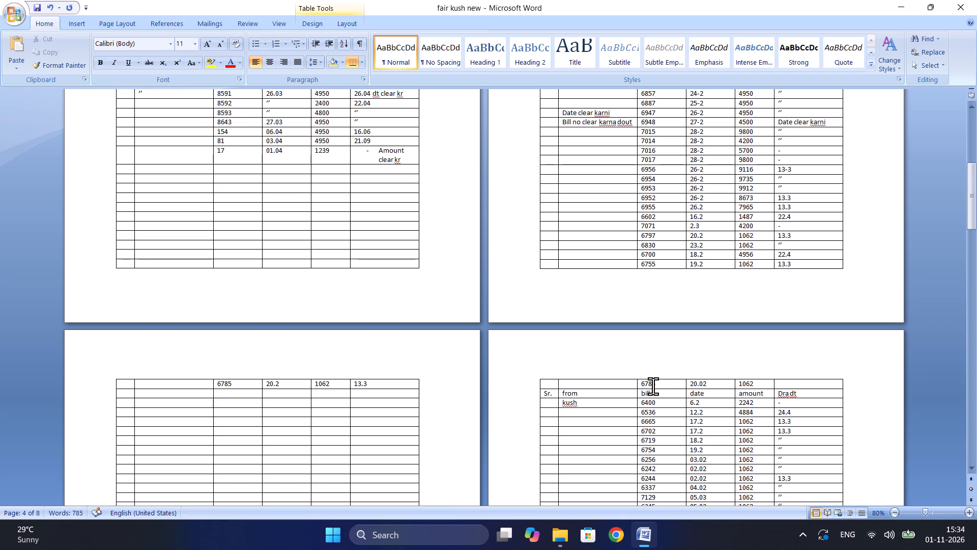
text(13.03)
key(BackSpace)
key(3)
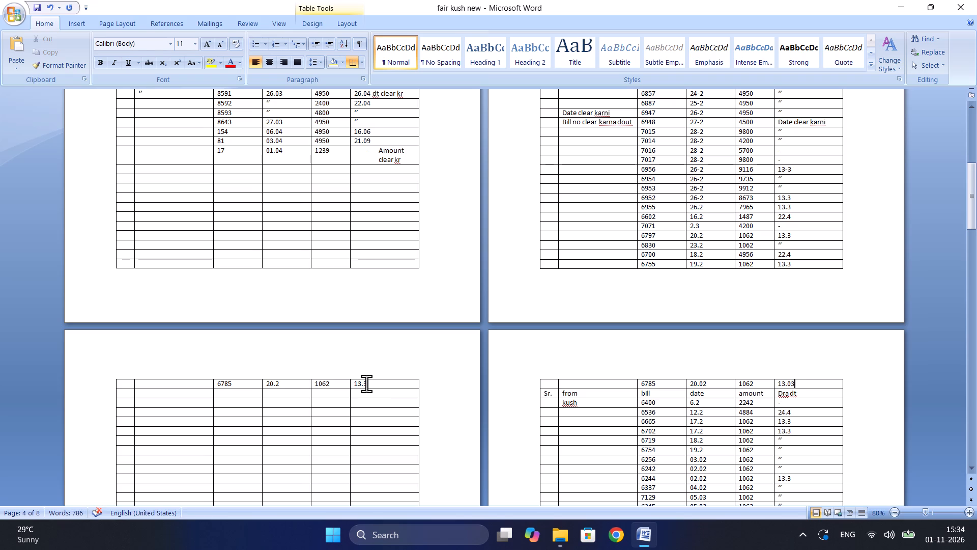
Delete the bill 6785 entry from the first row on page 3, clearing its draft date, amount, date and bill number.
click(366, 383)
key(BackSpace)
key(BackSpace)
key(BackSpace)
key(BackSpace)
key(Left)
key(BackSpace)
key(BackSpace)
key(BackSpace)
key(BackSpace)
key(Left)
key(BackSpace)
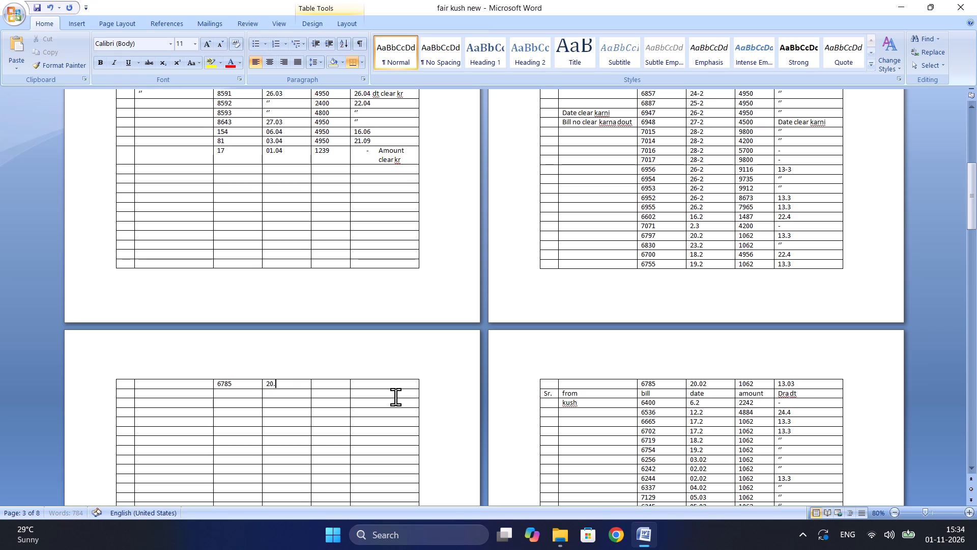
key(BackSpace)
key(BackSpace)
key(BackSpace)
key(Left)
key(BackSpace)
key(BackSpace)
key(BackSpace)
key(BackSpace)
Save the document.
click(38, 9)
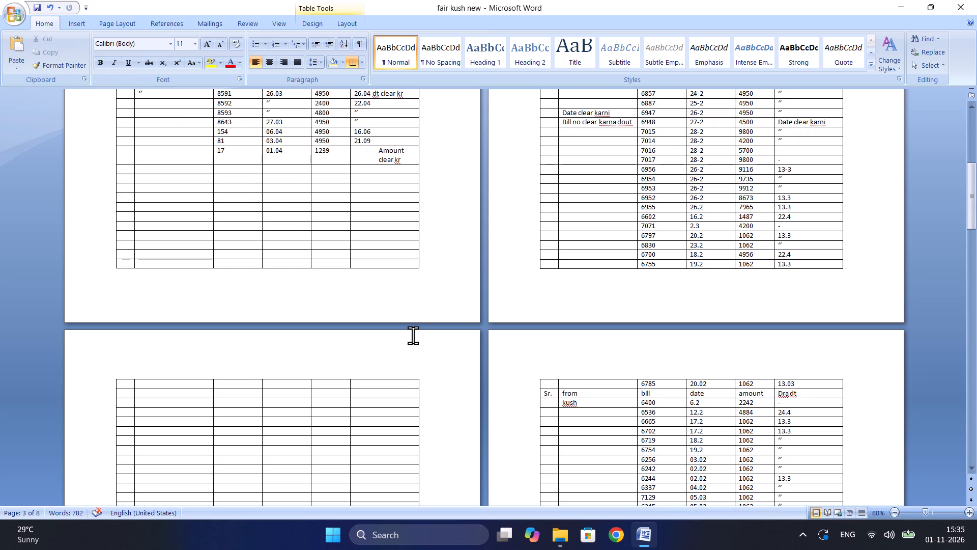
Add a fair entry below bill 17 on page 1 with bill 254, date 09.04, amount 4950 and draft date 22.04.
scroll(413, 335, up, 3)
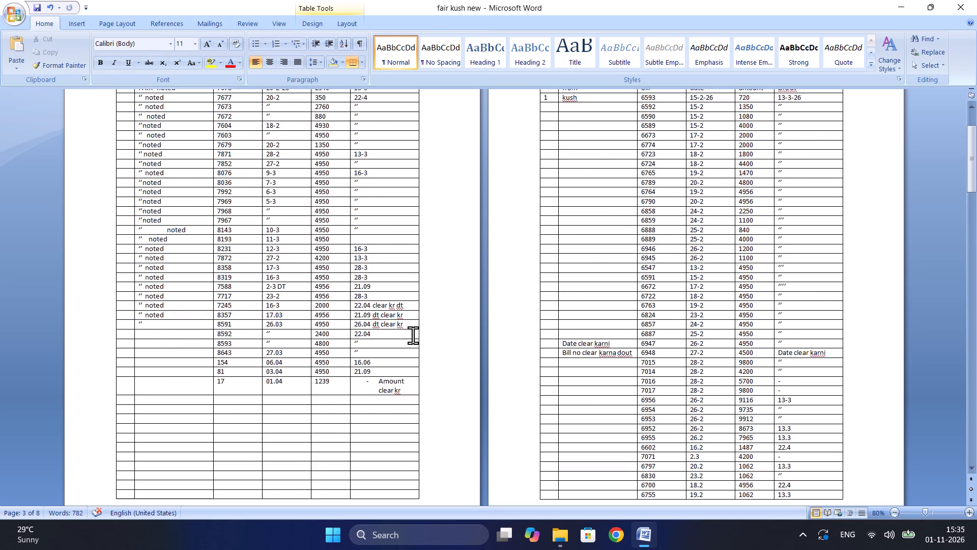
scroll(413, 335, up, 3)
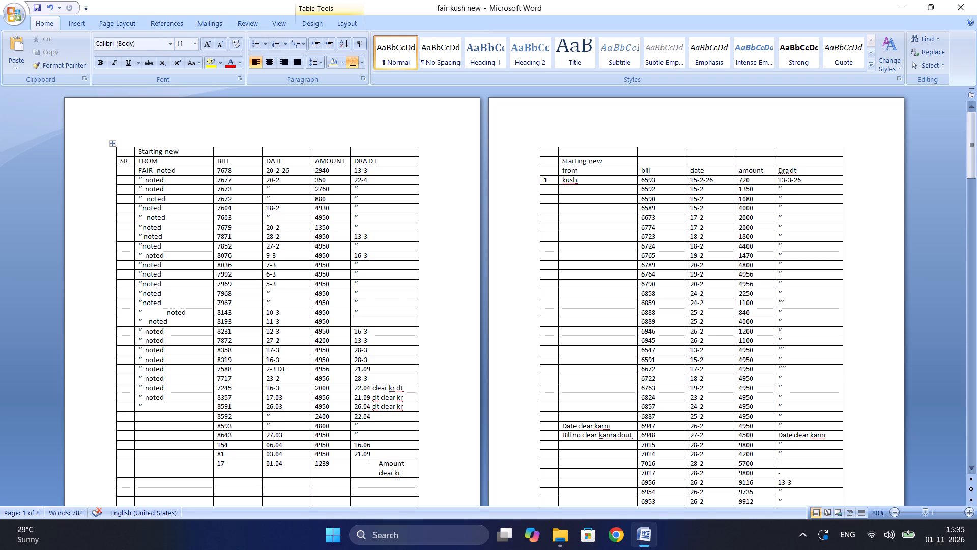
scroll(539, 150, down, 4)
scroll(530, 232, up, 1)
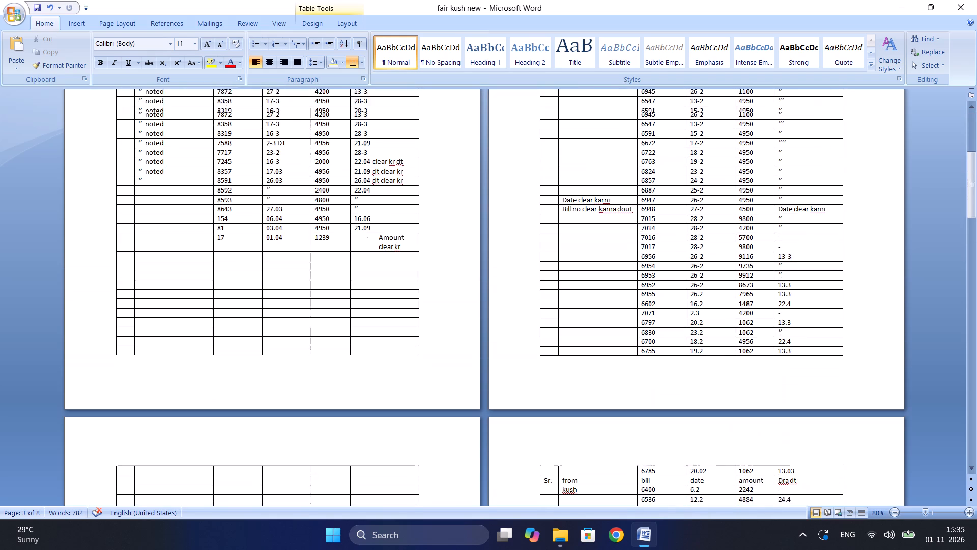
scroll(530, 232, up, 1)
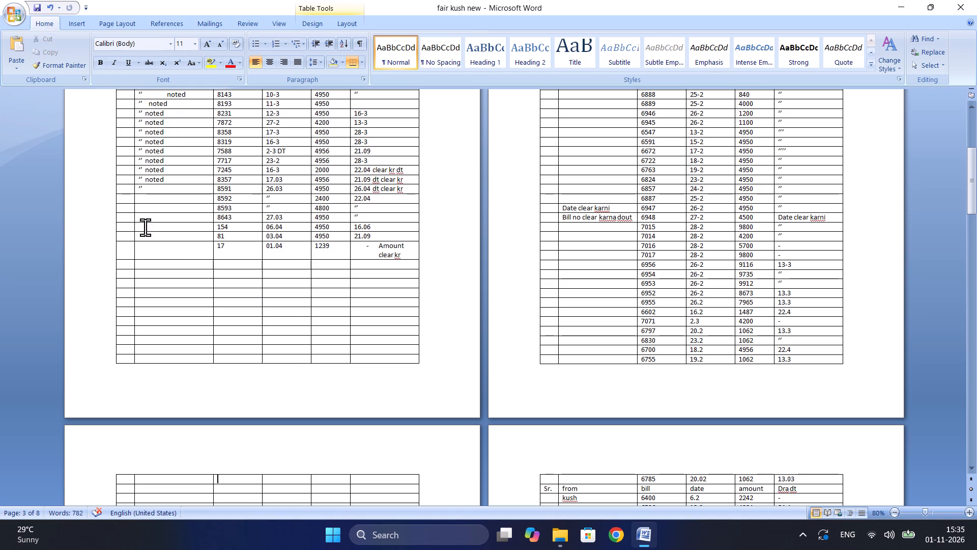
click(141, 264)
text(fair)
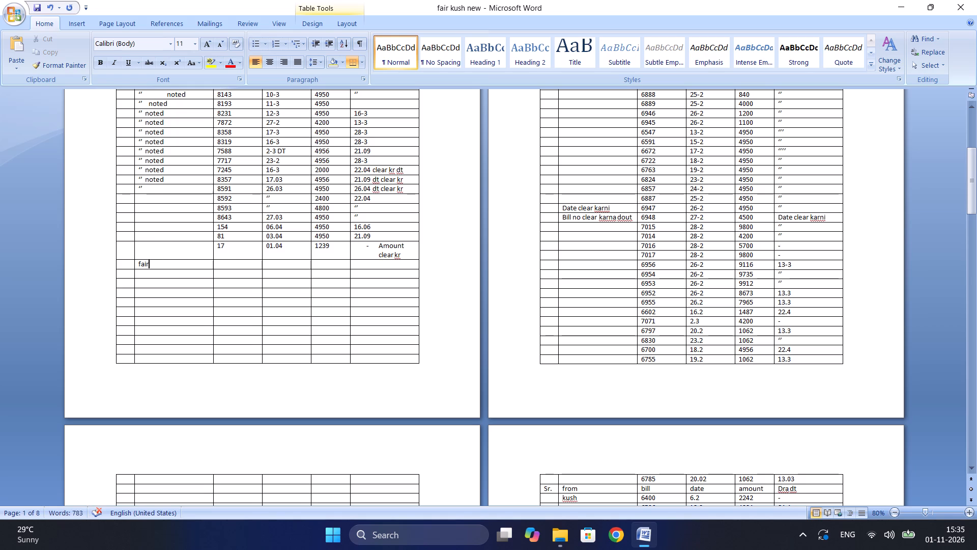
click(223, 262)
text(257)
key(BackSpace)
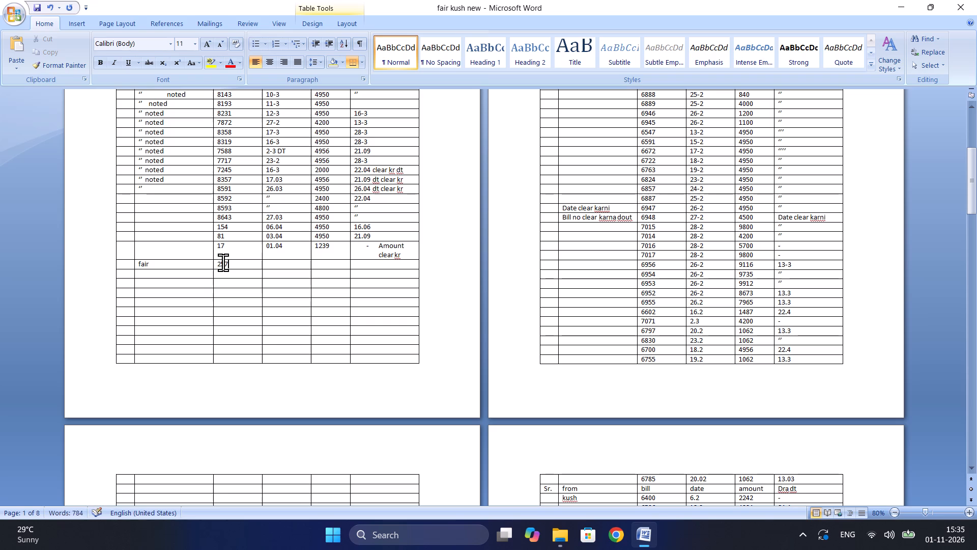
key(4)
key(Right)
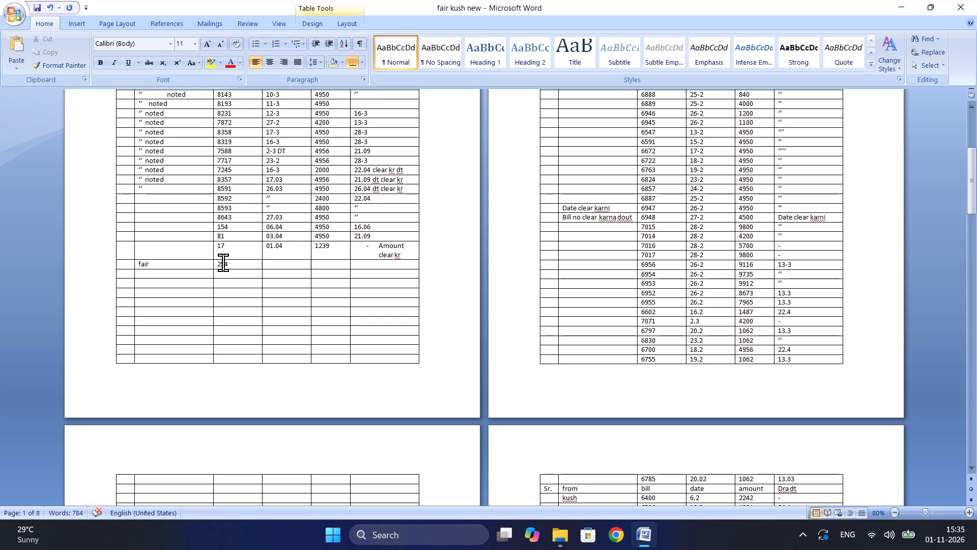
text(09.04)
key(Right)
text(4950)
key(Right)
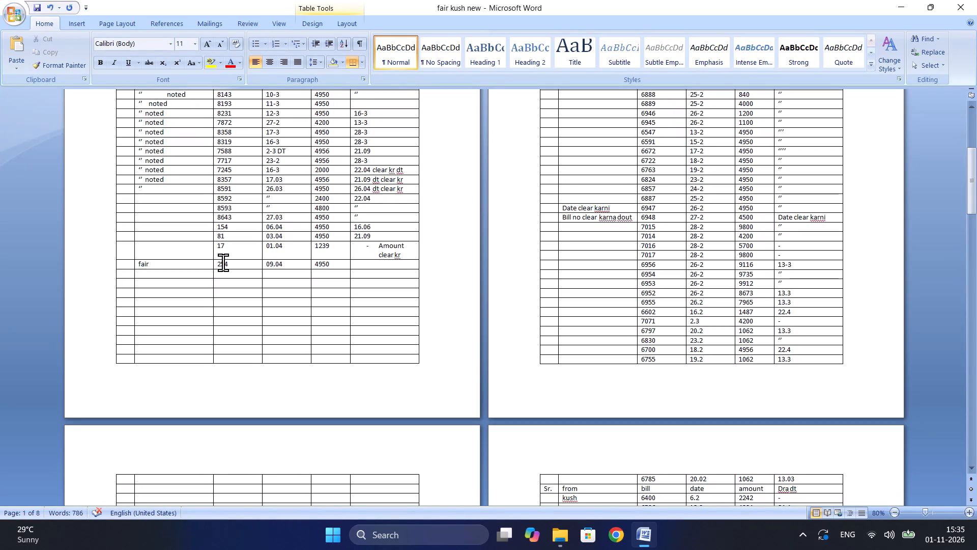
text(22.04)
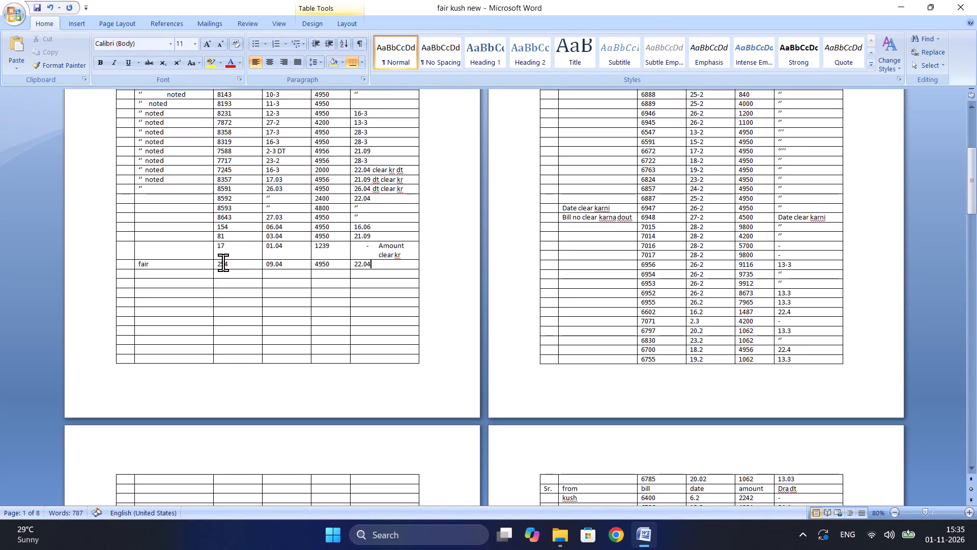
Add bill 188 below bill 254 on page 1 with date 0.704, amount 3068 and draft date 21.09.
key(Down)
key(Left)
key(Left)
key(Left)
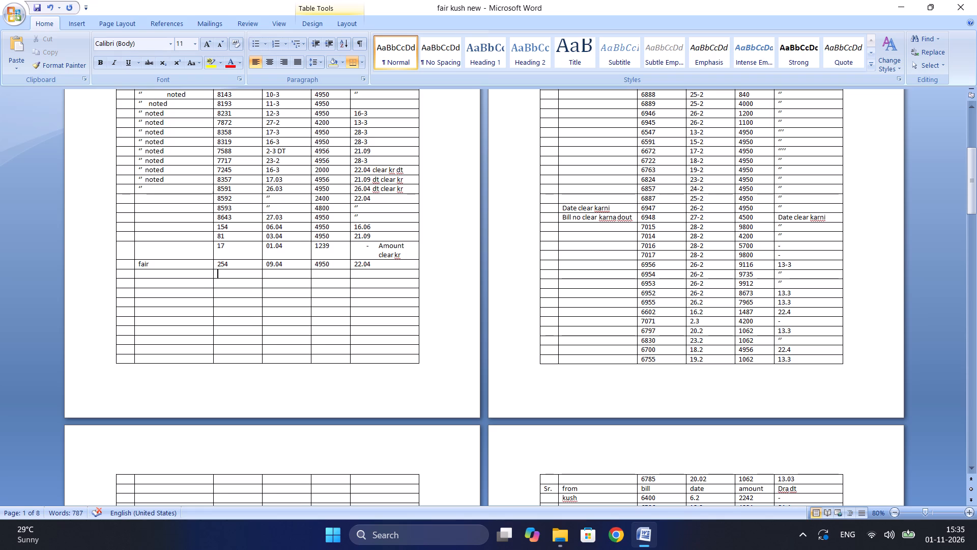
text(188)
key(Right)
text(0704)
key(Right)
text(3068)
key(Right)
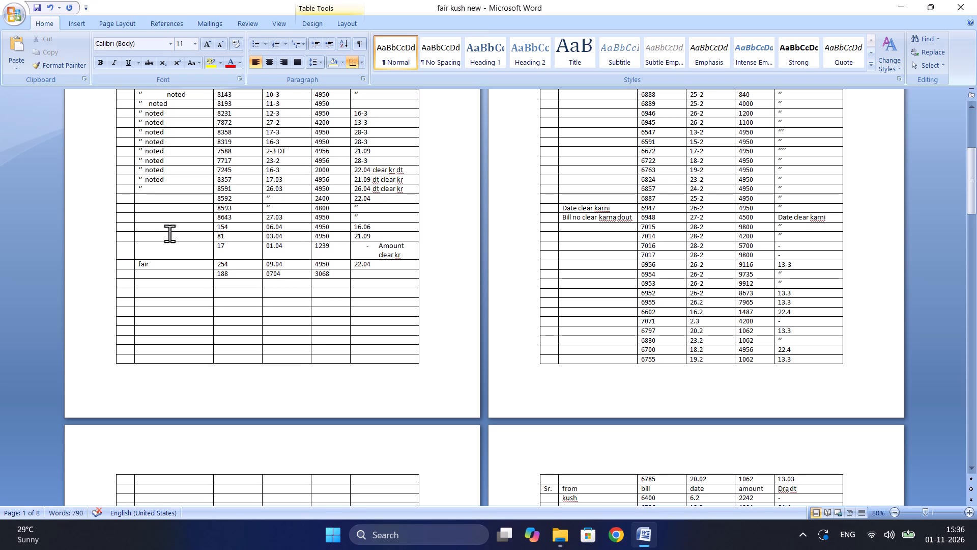
click(271, 273)
key(period)
key(Right)
key(Right)
key(Right)
key(Right)
key(Right)
key(Right)
key(Right)
key(Right)
key(Right)
key(Right)
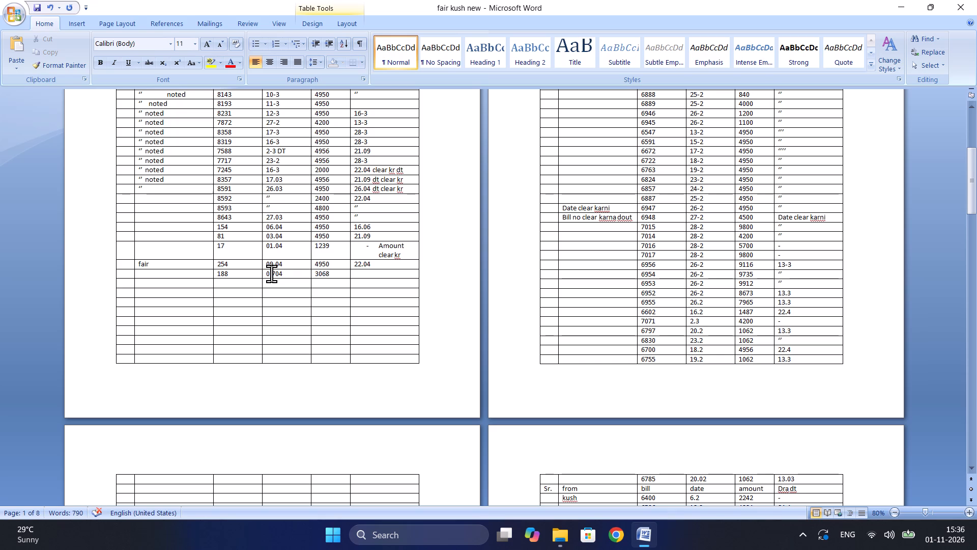
key(Left)
text(21.09)
key(Down)
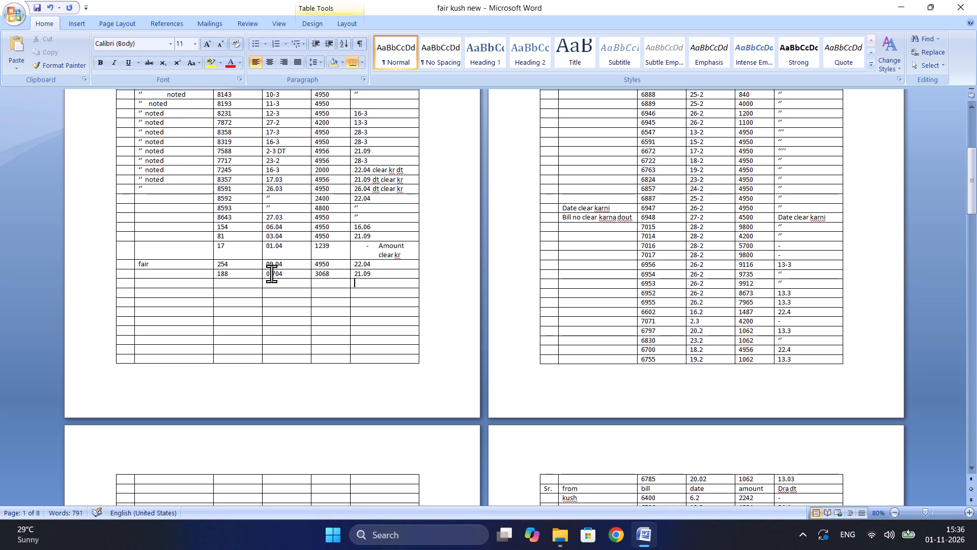
key(Left)
key(Left)
key(Left)
Add bill 303 below bill 188 on page 1 with date 11.04, amount 4950 and draft date 22.04.
text(303)
key(Right)
text(11.04)
key(Right)
text(4950)
key(Right)
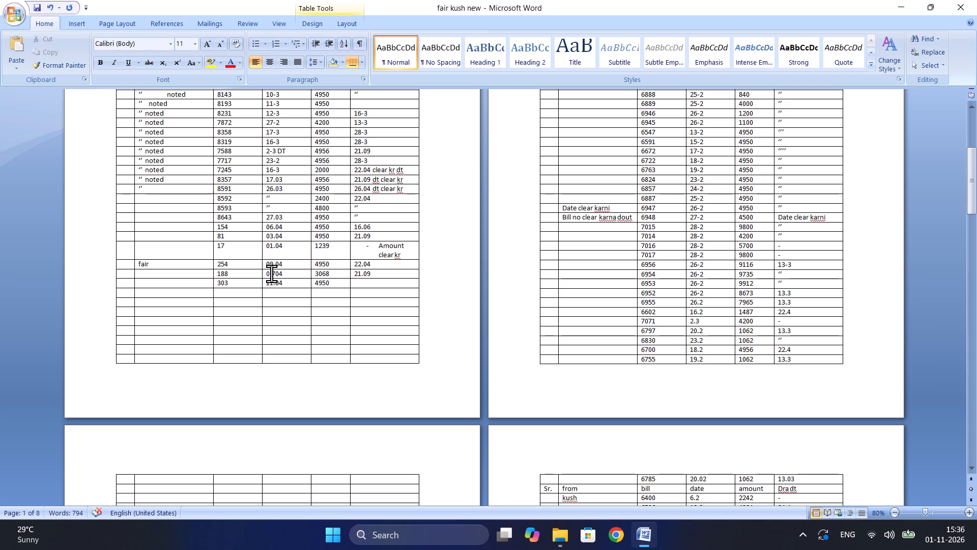
text(22.04)
Add bill 288 below bill 303 on page 1 with date 10.04, amount 4950 and a ditto mark for the draft date.
key(Down)
key(Left)
key(Left)
key(Left)
text(288)
key(Right)
text(10.)
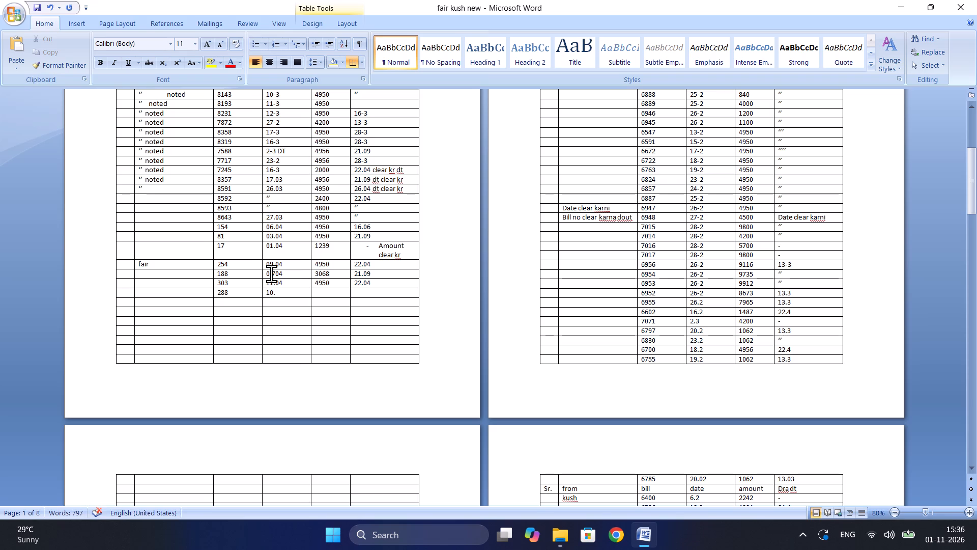
text(04)
key(Right)
text(4950)
key(Right)
text('')
Add bill 350 below bill 288 on page 1 with date 13.04, amount 4950 and draft date 16.06.
key(Down)
key(Left)
key(Left)
key(Left)
text(350)
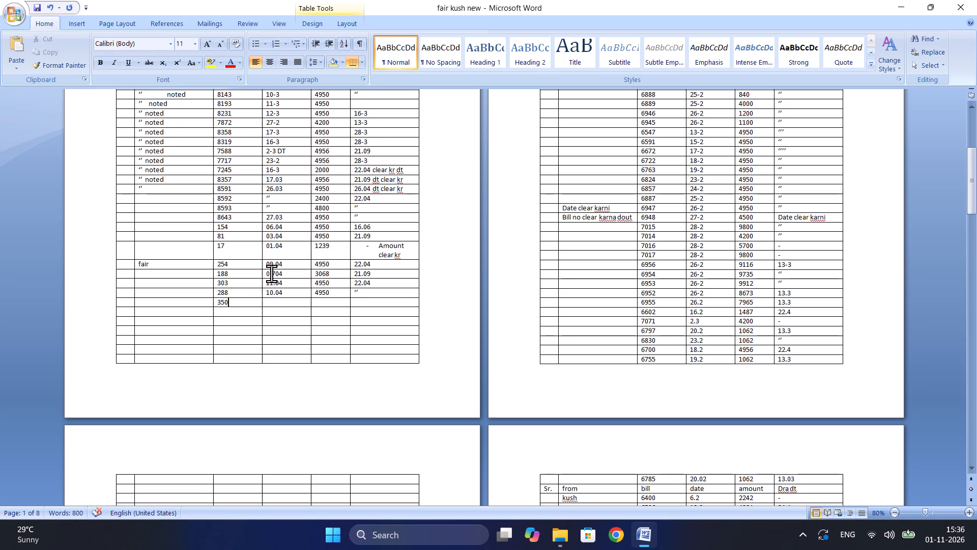
key(Right)
text(13.04)
key(Right)
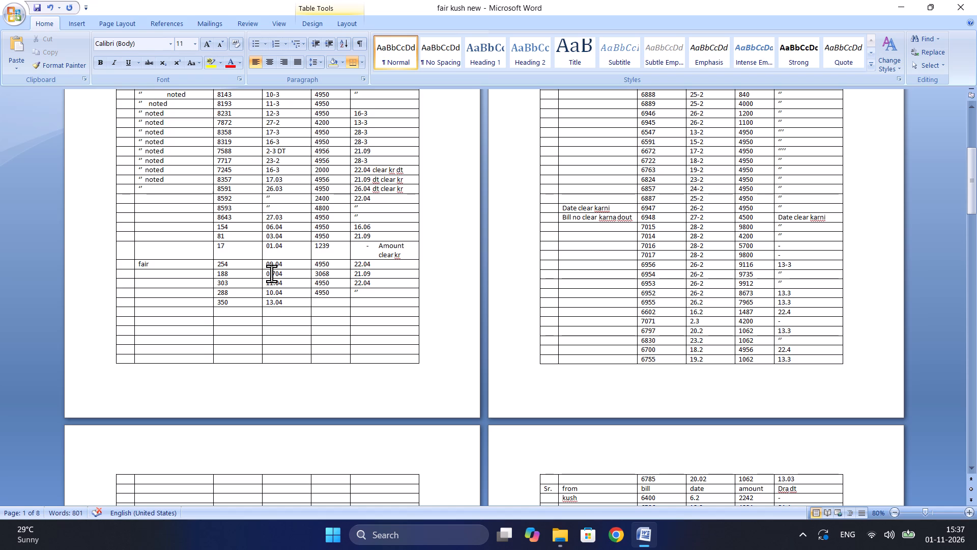
key(1)
key(6)
key(BackSpace)
key(BackSpace)
text(4950)
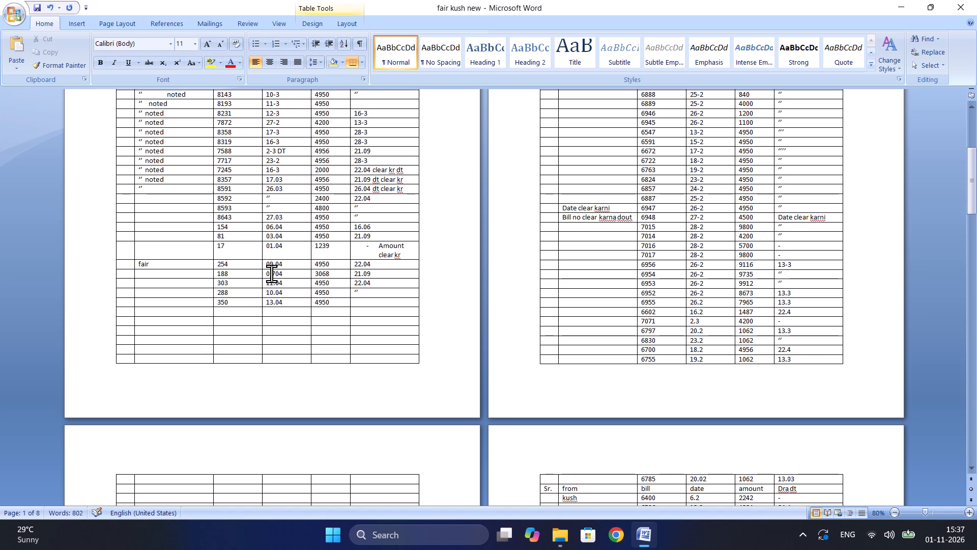
key(Right)
text(16.06)
key(Right)
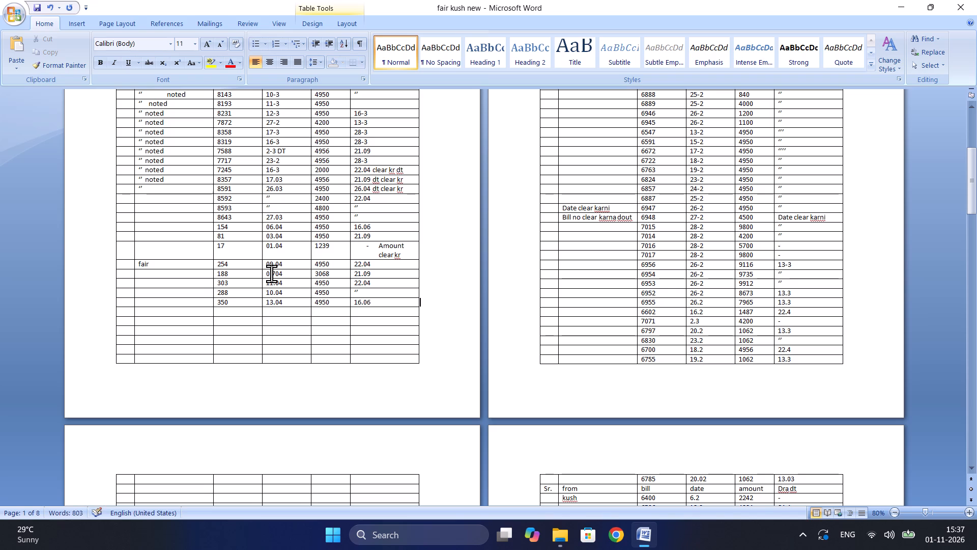
key(Left)
key(Down)
Add bill 353 below bill 184 in the kush table on page 8 with date 13.04, amount 4950 and draft date 26.08.
scroll(271, 273, down, 2)
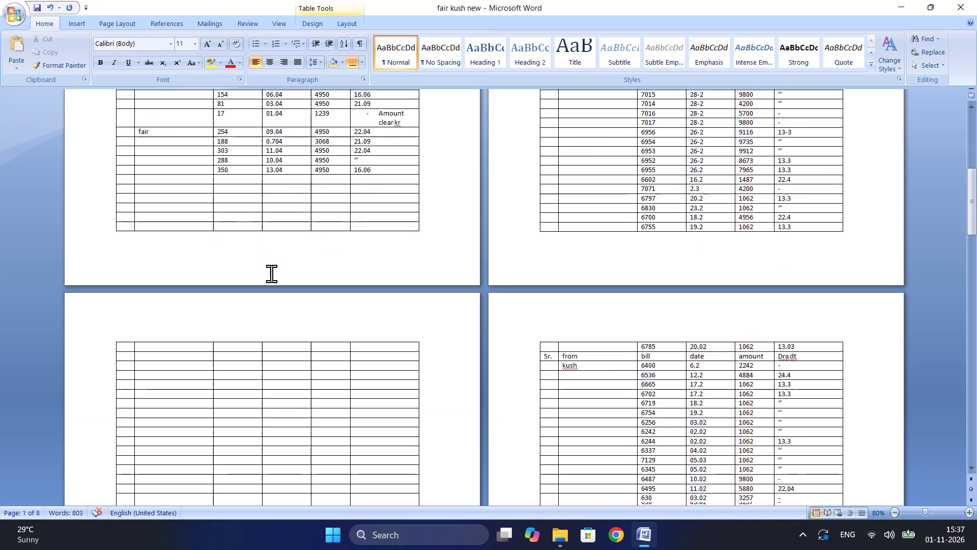
scroll(271, 273, down, 4)
scroll(271, 273, up, 1)
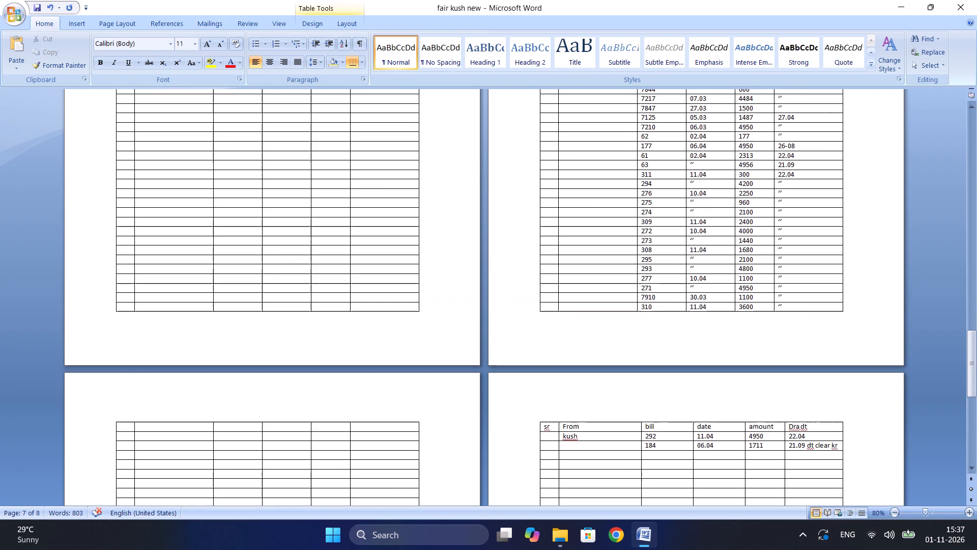
scroll(271, 273, up, 2)
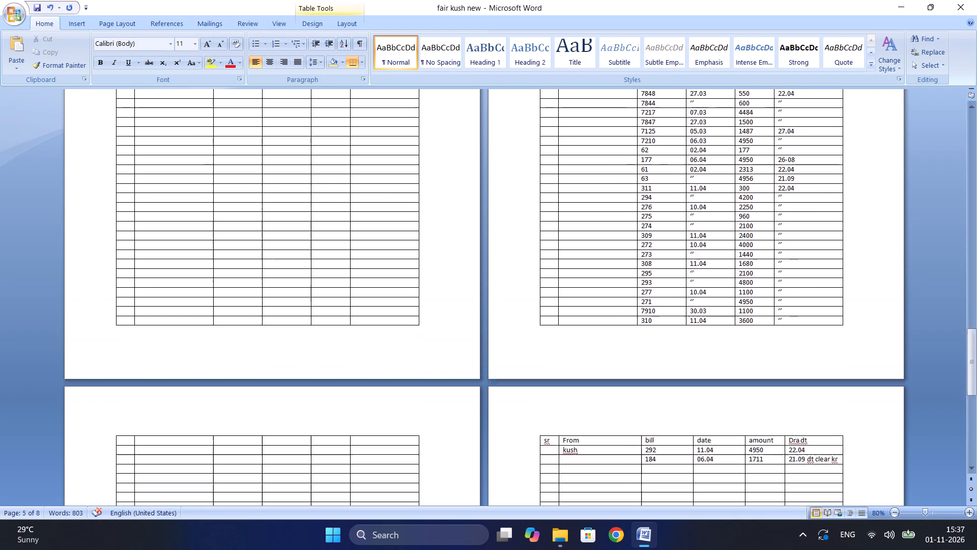
scroll(271, 273, down, 1)
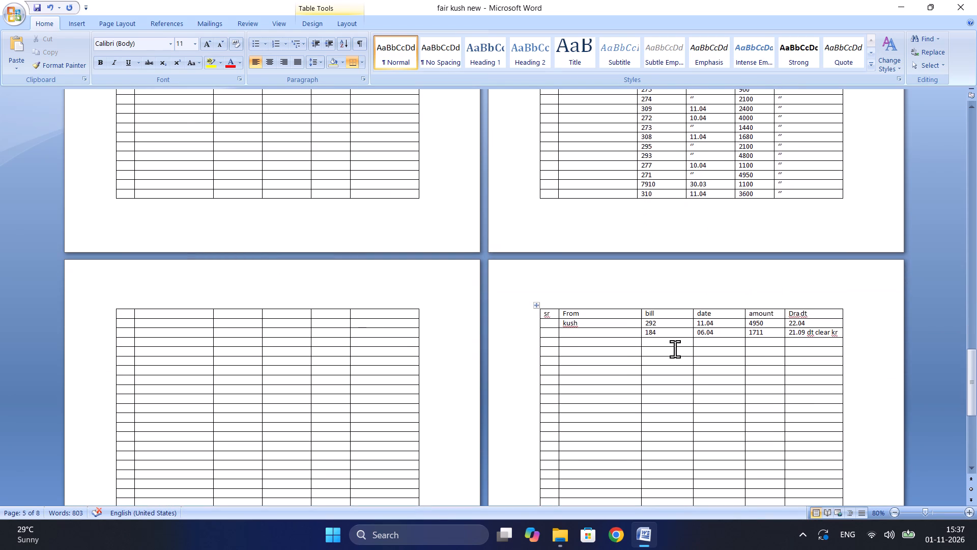
click(658, 342)
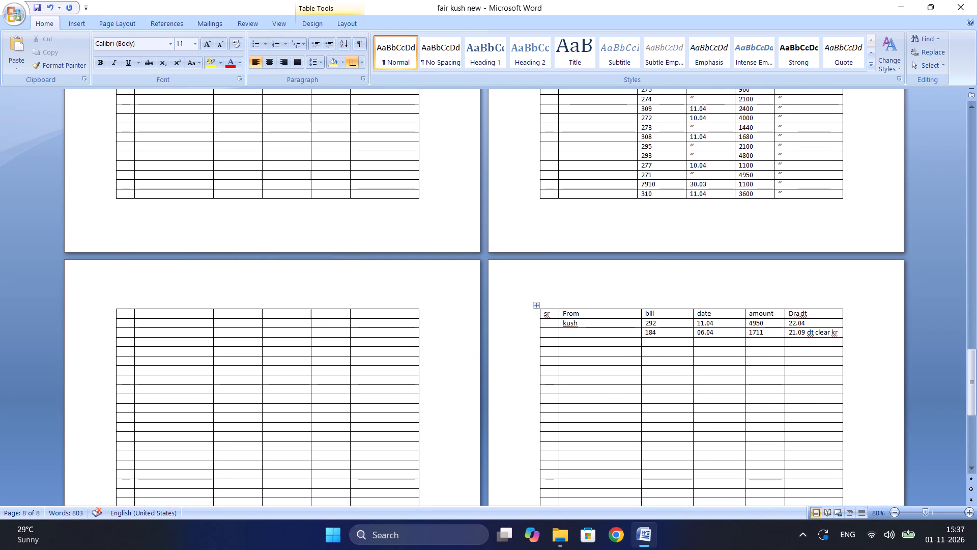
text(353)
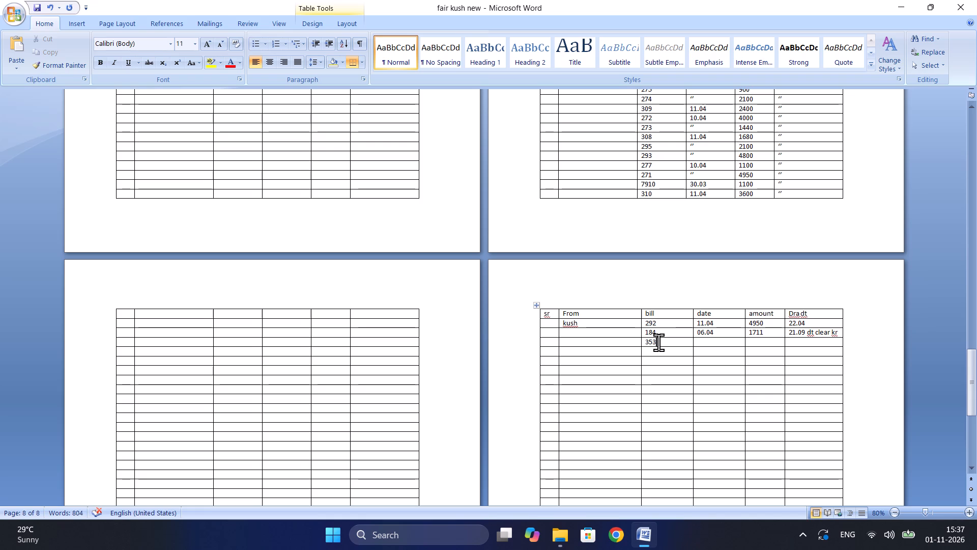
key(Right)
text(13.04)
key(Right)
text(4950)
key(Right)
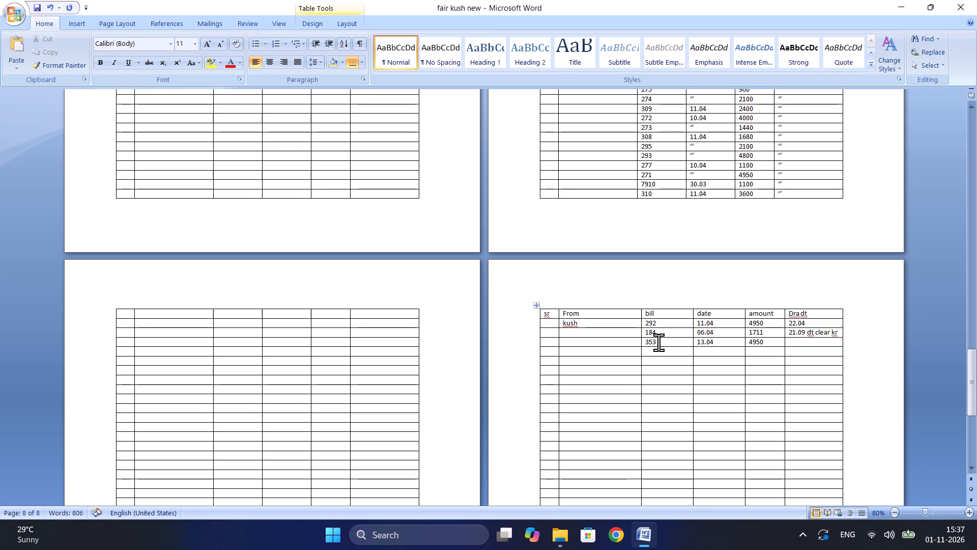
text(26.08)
Add bill 293 below bill 353 on page 8 with date 11.04, amount 4800 and a ditto mark for the draft date.
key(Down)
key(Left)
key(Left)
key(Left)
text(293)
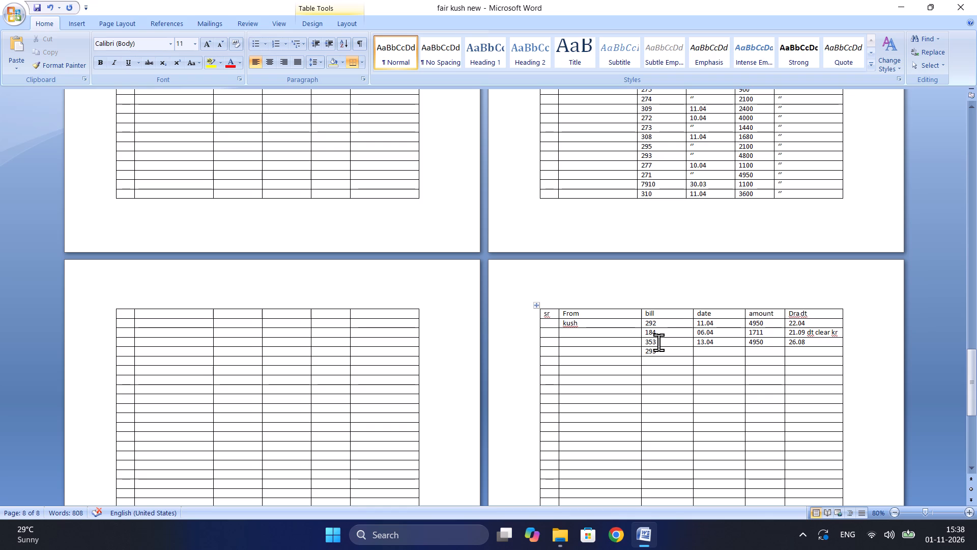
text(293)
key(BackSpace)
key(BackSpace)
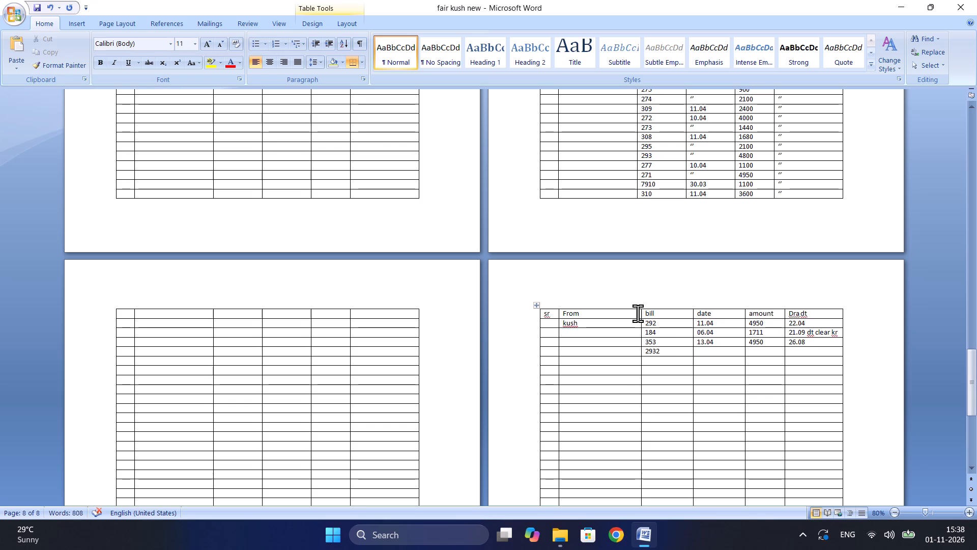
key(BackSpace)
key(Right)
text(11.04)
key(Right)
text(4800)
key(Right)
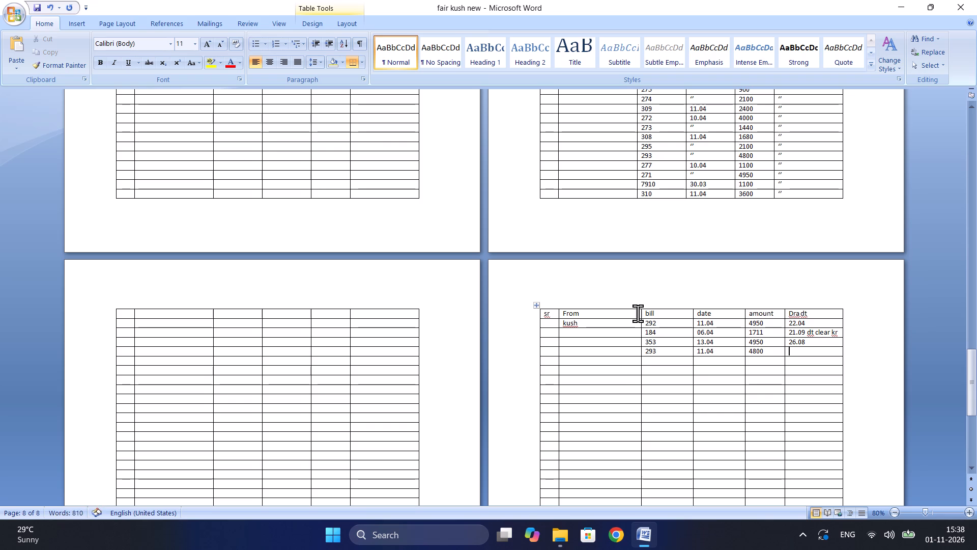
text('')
Add bill 451 below bill 293 on page 8 with date 16.04, amount 4950 and draft date 22.04.
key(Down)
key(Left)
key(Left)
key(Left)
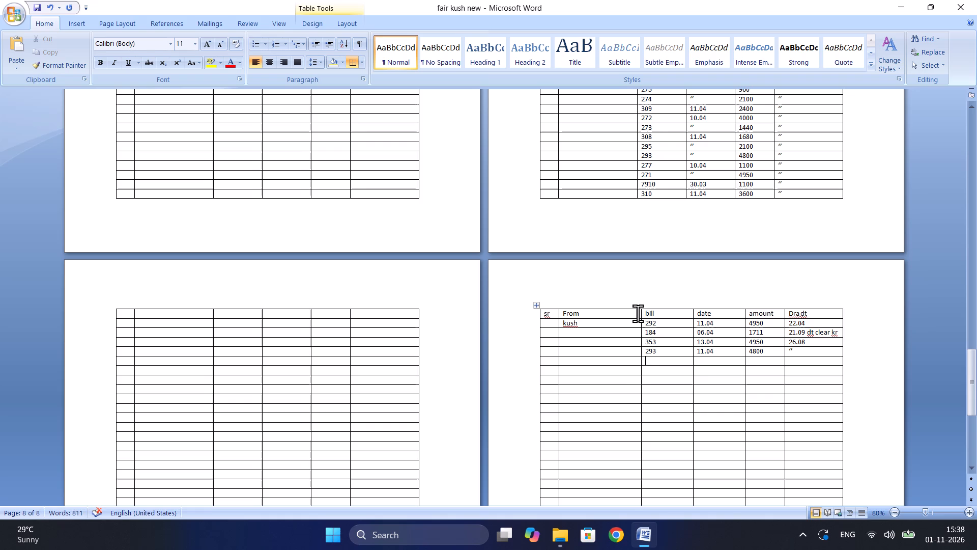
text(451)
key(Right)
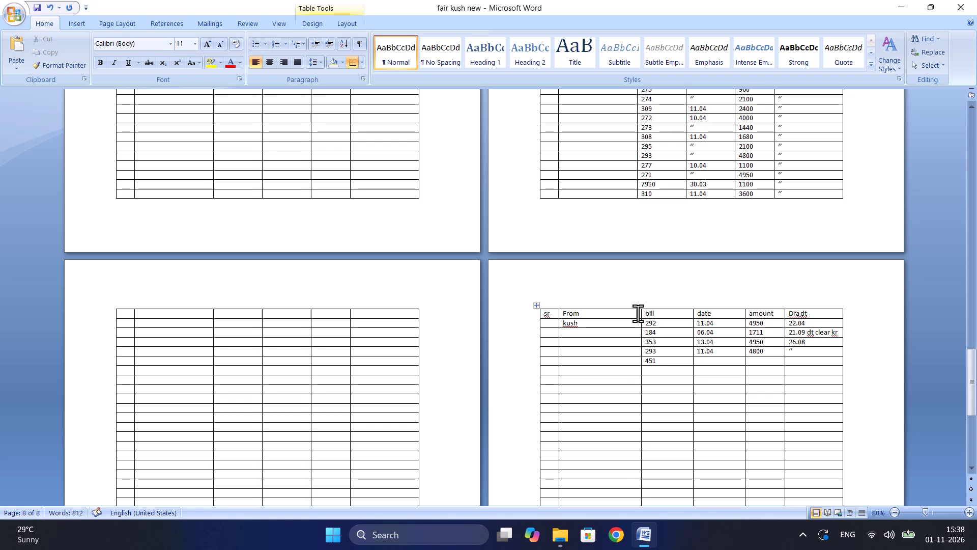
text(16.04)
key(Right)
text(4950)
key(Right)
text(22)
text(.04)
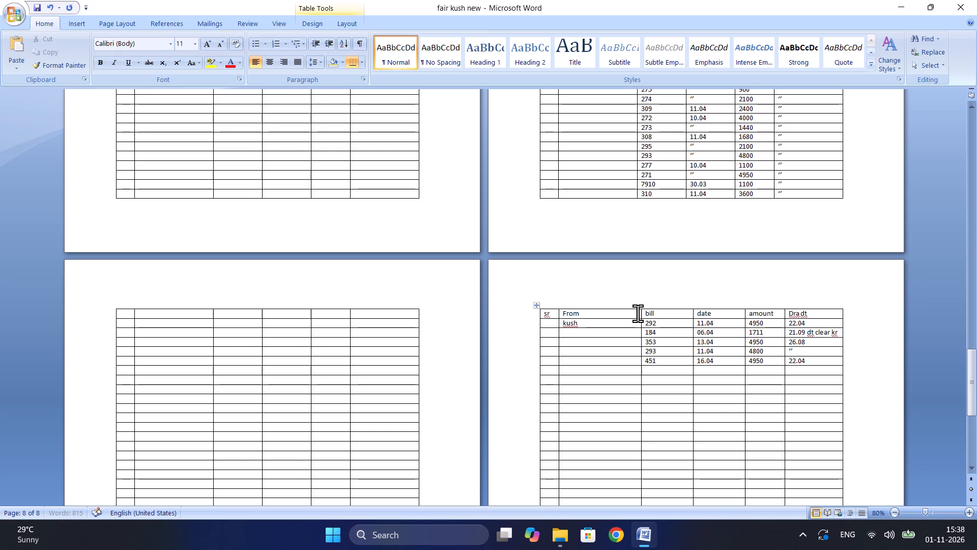
Add bill 452 below bill 451 in the kush table on page 8 with amount 660 and ditto marks for the date and draft date.
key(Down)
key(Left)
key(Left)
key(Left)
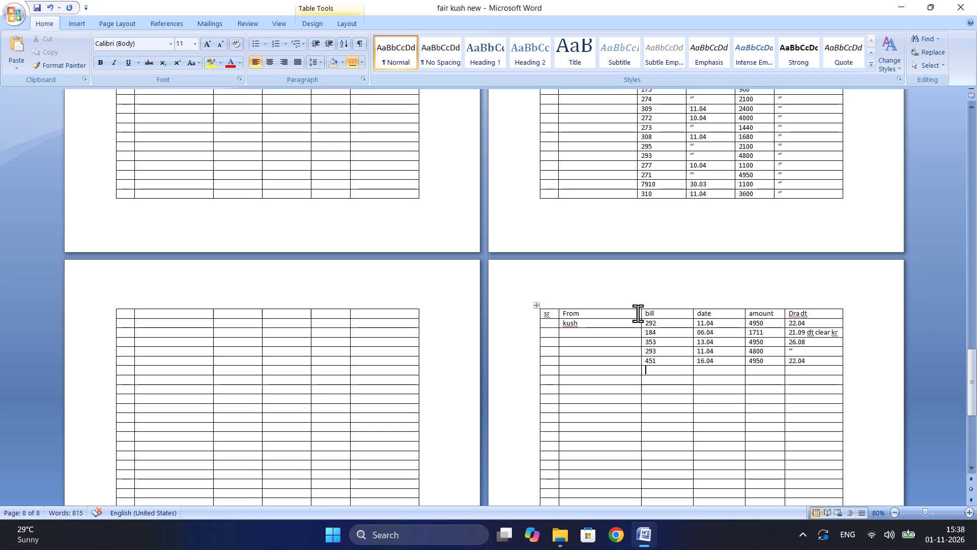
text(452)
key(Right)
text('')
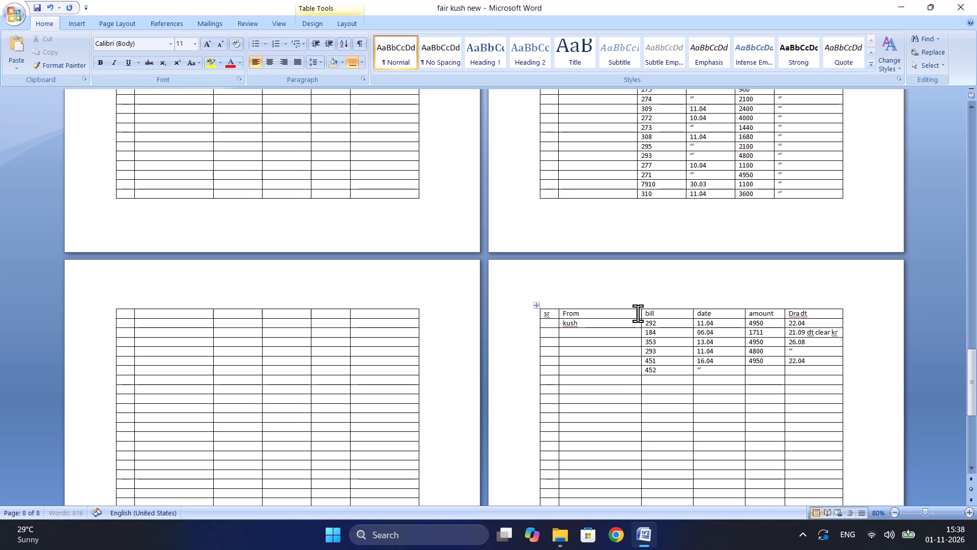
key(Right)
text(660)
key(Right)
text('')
Add bill 388 below bill 452 on page 8 with date 14.04, amount 840 and a ditto mark for the draft date.
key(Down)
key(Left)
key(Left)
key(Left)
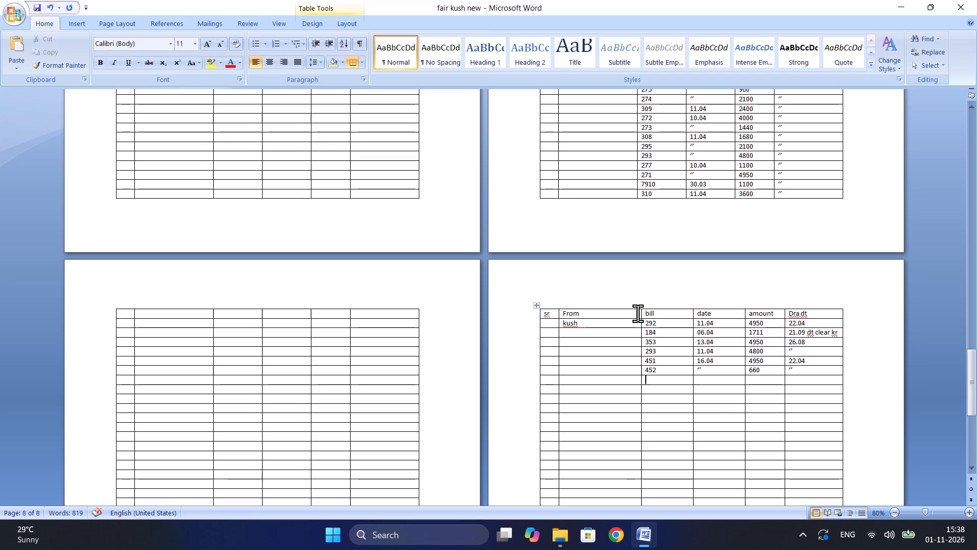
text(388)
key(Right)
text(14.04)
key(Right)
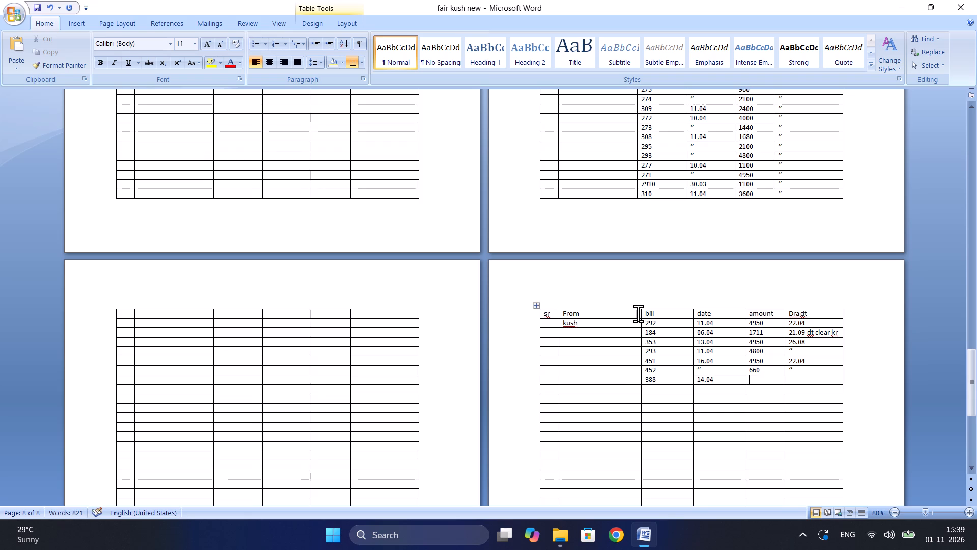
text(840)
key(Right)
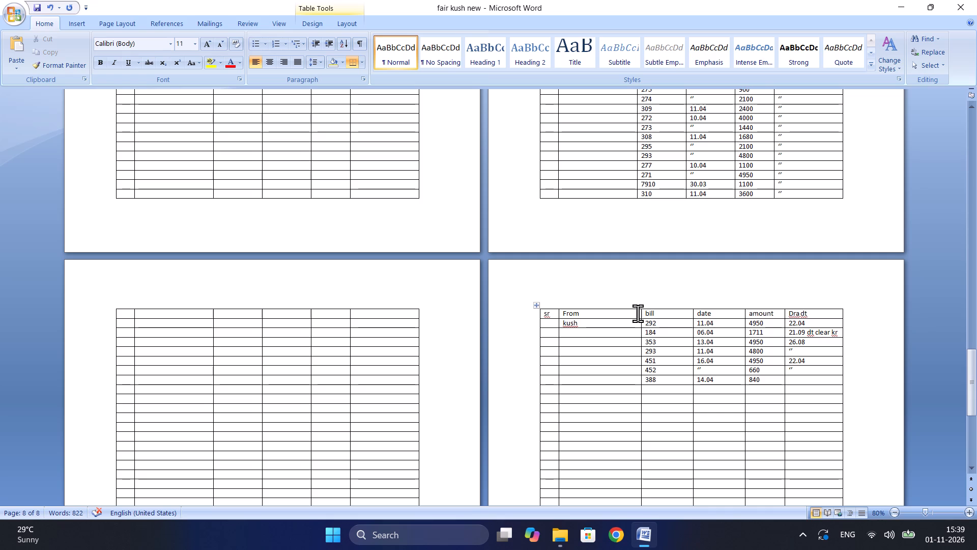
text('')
Add bill 389 below bill 388 on page 8 with amount 2000 and ditto marks for the date and draft date.
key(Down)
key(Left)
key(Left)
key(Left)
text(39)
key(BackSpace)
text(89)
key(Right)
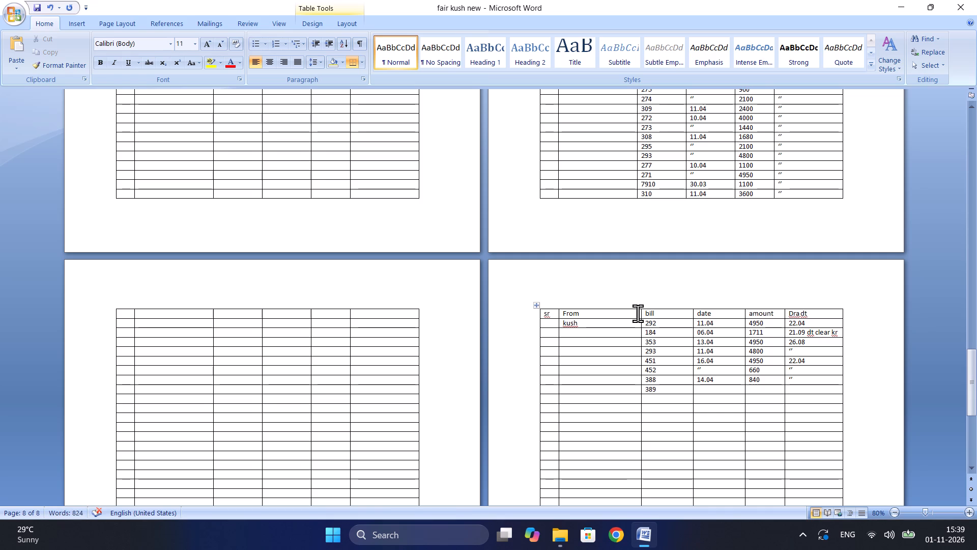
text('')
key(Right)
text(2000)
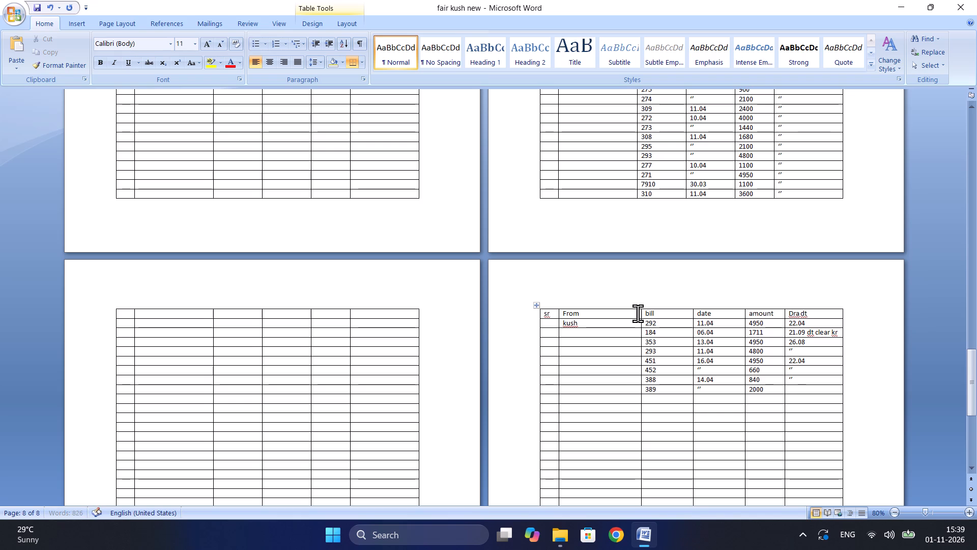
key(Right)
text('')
Add bill 417 below bill 389 on page 8 with date 15.04, amount 4950 and a ditto mark for the draft date.
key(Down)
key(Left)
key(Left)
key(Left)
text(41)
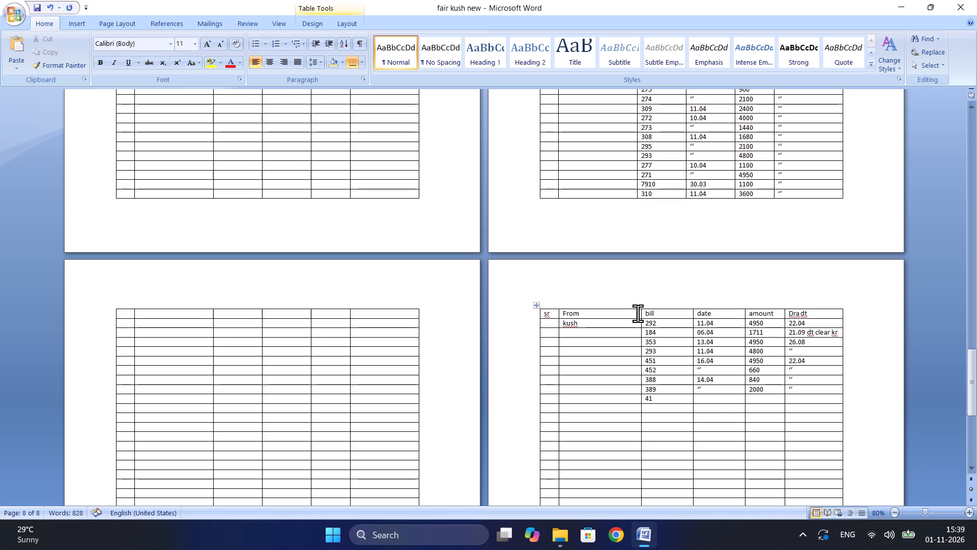
key(7)
key(Right)
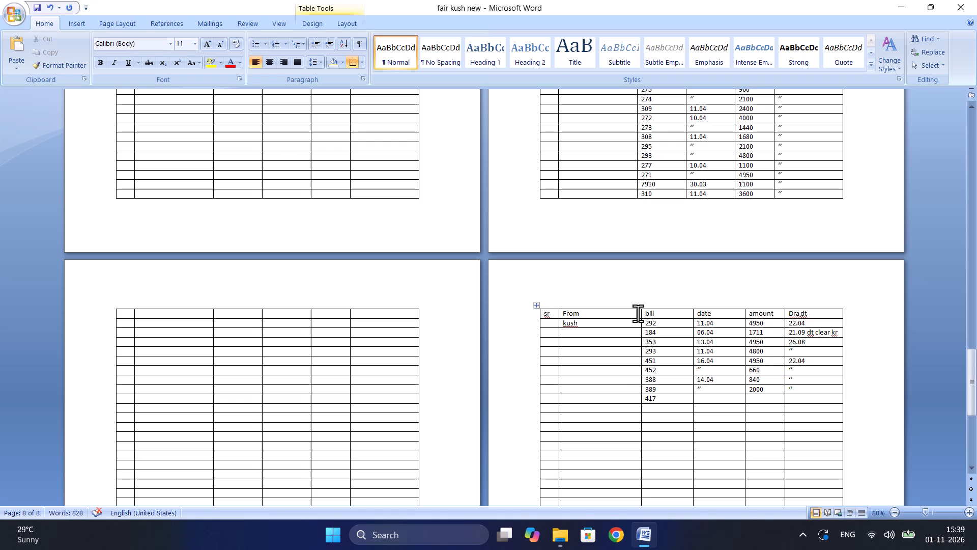
text(15.04)
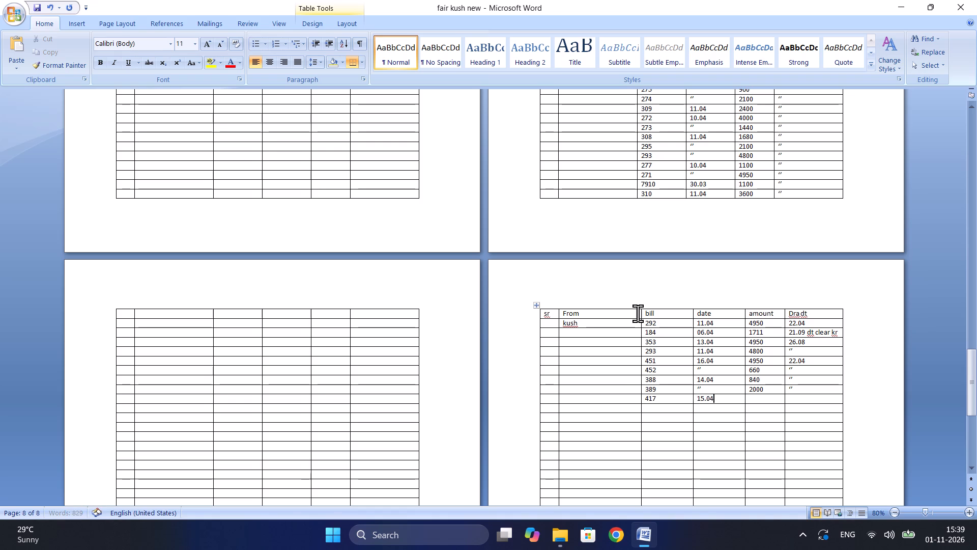
key(Right)
text(4950)
key(Right)
text('')
Add bill 488 below bill 417 on page 8 with date 17.04, amount 4950 and a ditto mark for the draft date.
key(Down)
key(Left)
key(Left)
key(Left)
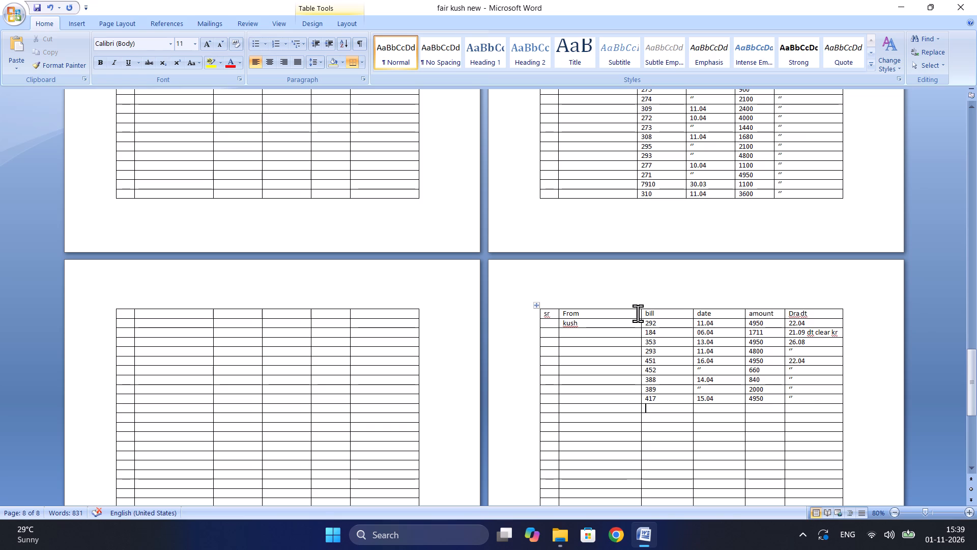
key(4)
text(88)
key(Right)
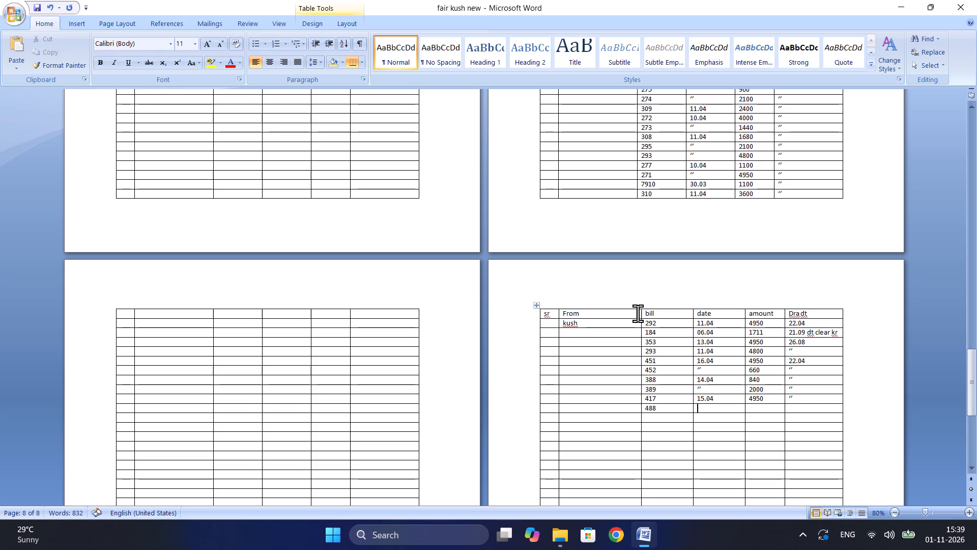
key(Right)
key(Left)
text(17.04)
key(Right)
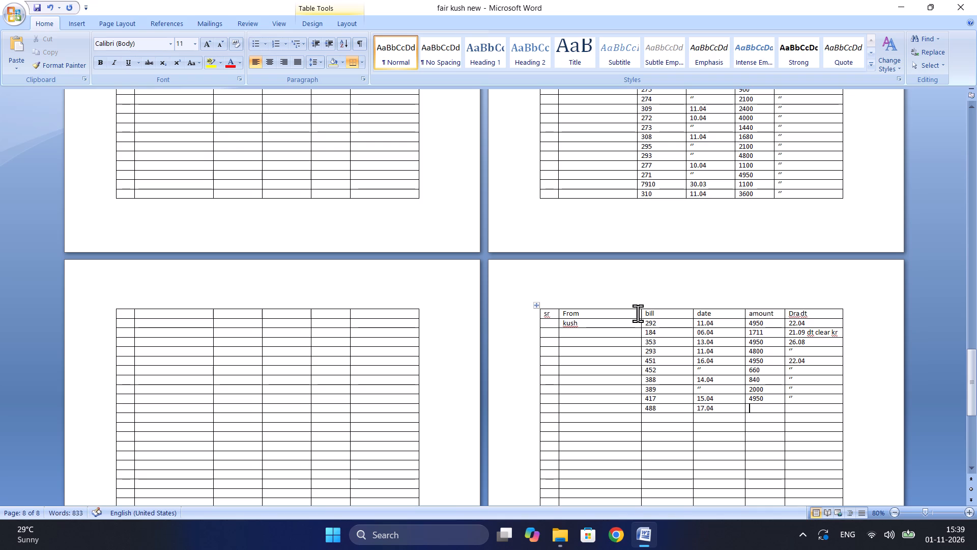
text(4950)
key(Right)
text('')
Add bill 418 below bill 488 on page 8 with date 15.04, amount 4950 and draft date 22.04.
key(Down)
key(Left)
key(Left)
key(Left)
text(418)
key(Right)
text(15.04)
key(Right)
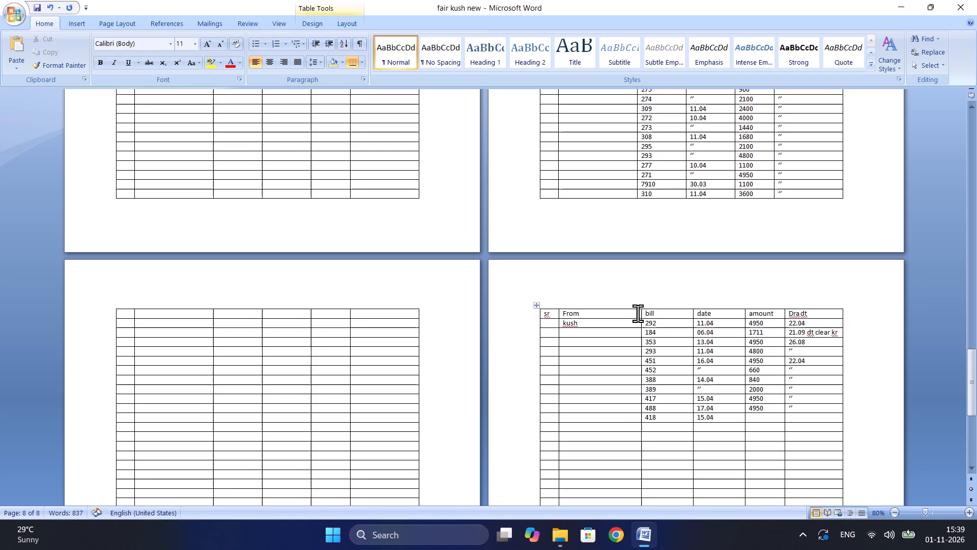
text(4950)
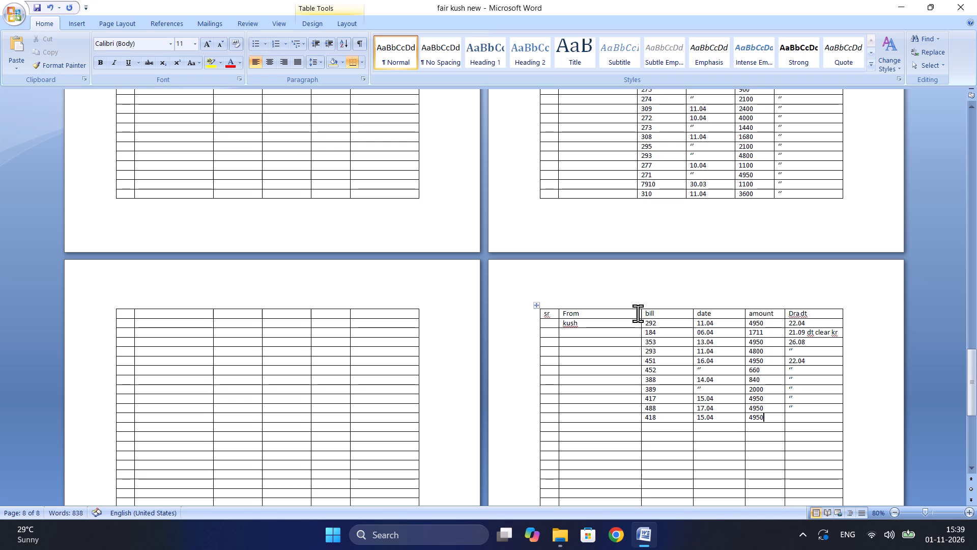
key(Right)
text(22.04)
key(Right)
key(Left)
Enter bill number 458 in the row below bill 350 in the fair table on page 1.
scroll(638, 313, up, 3)
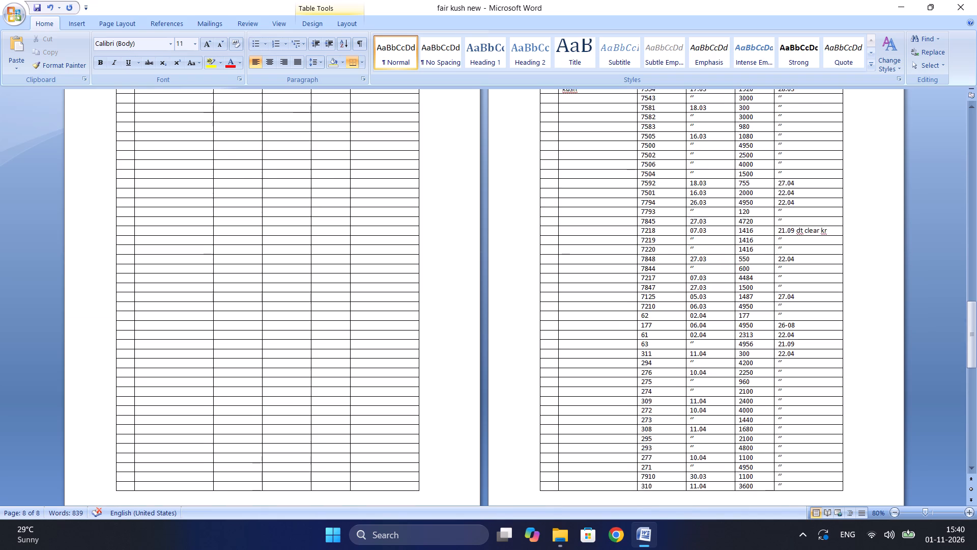
scroll(638, 313, up, 5)
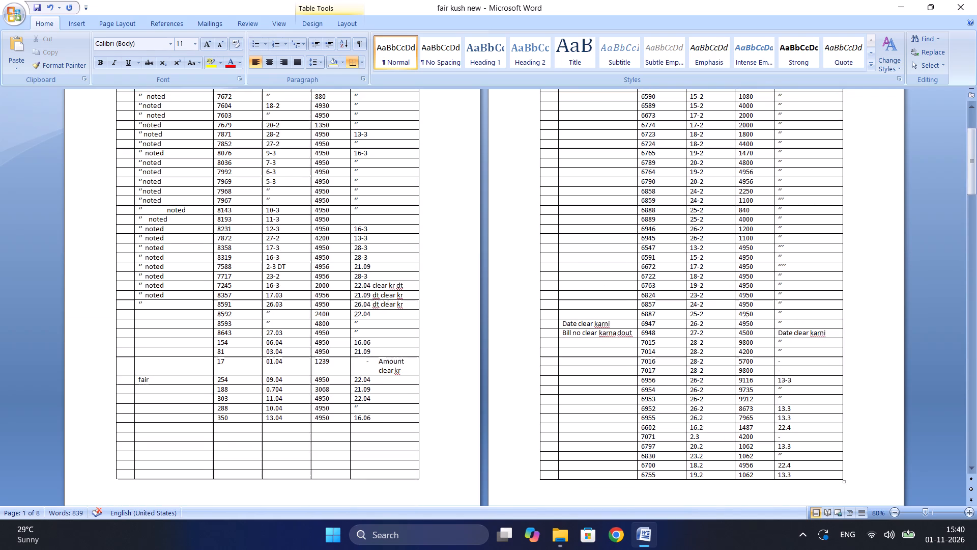
click(228, 427)
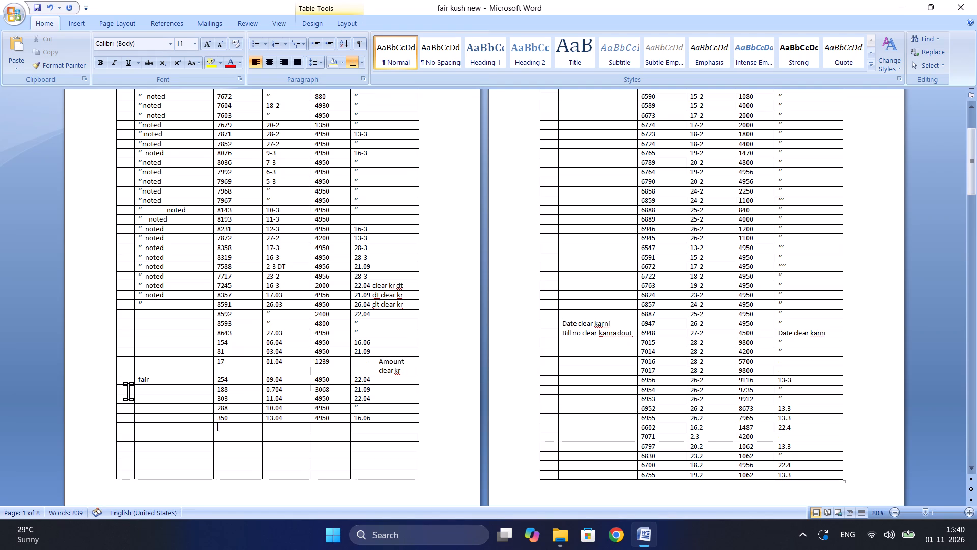
text(458)
key(Right)
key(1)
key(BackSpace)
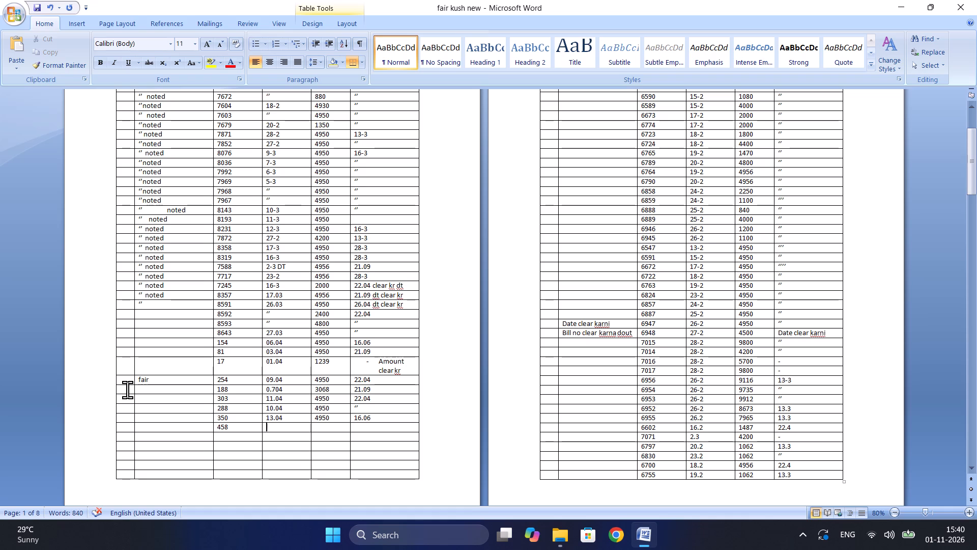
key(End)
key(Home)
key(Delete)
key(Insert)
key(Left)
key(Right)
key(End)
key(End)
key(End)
Complete the bill 458 row in the fair table with date 17.04, amount 4950 and a ditto mark for the draft date.
key(End)
text(17)
text(.04)
key(Right)
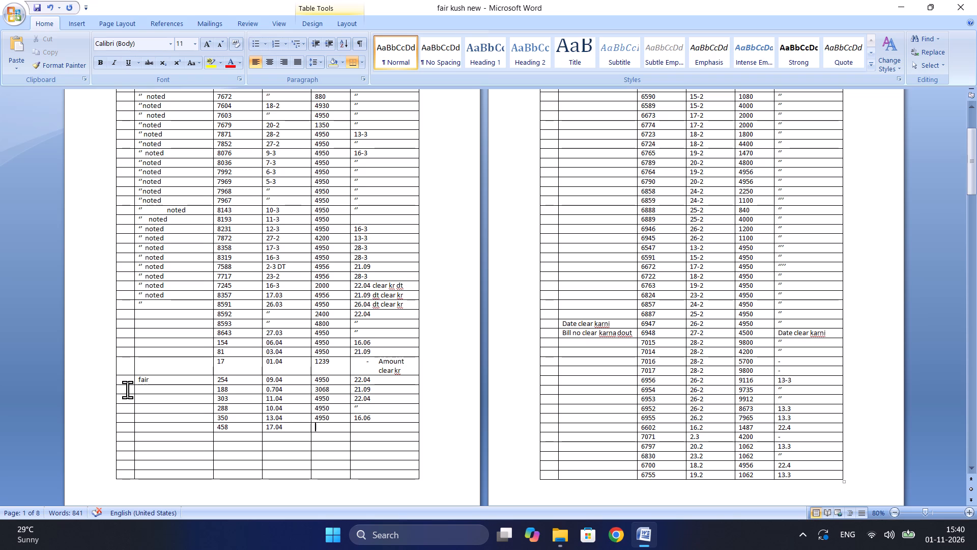
text(4950)
key(Right)
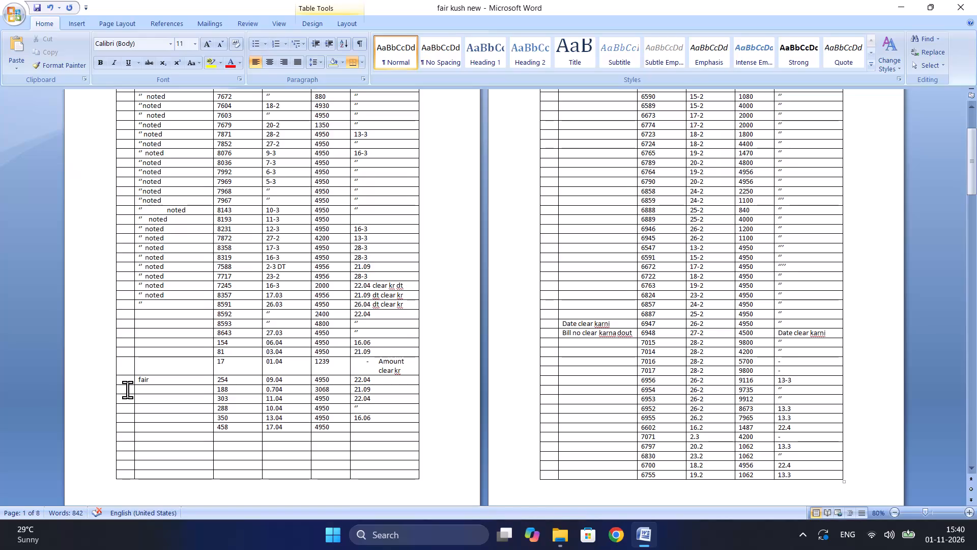
text('')
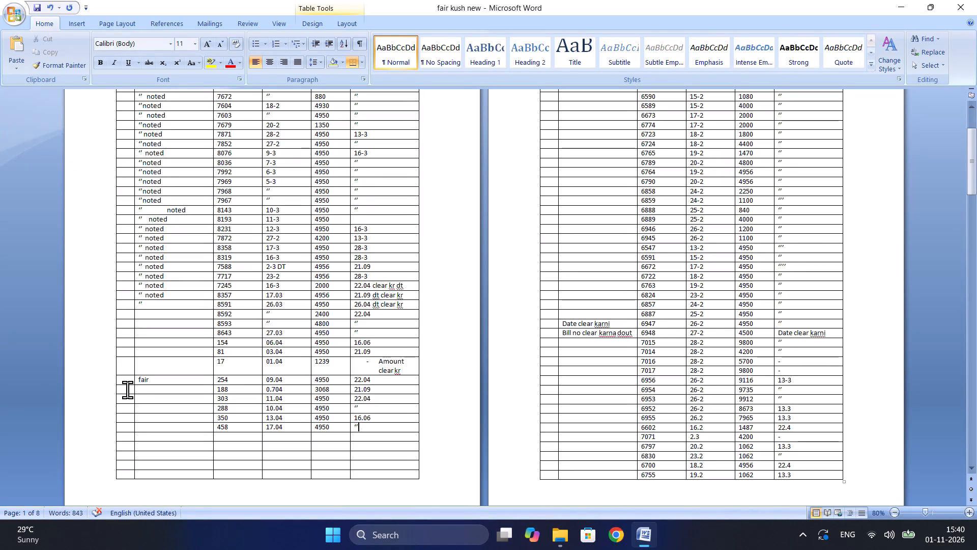
Add bill 396 below bill 458 in the fair table with date 15.04, amount 4950 and draft date 22.04.
key(Down)
key(Left)
key(Left)
key(Left)
text(396)
key(Right)
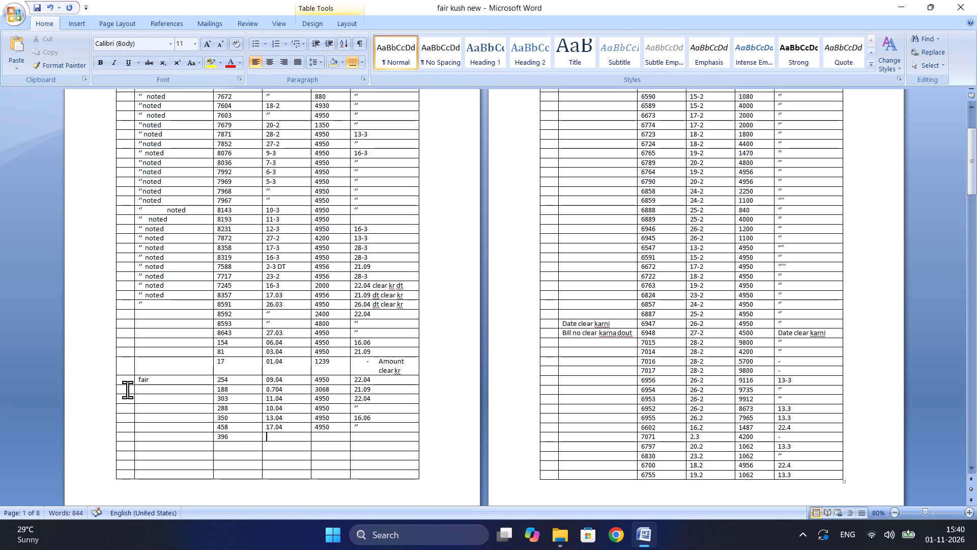
text(15.04)
key(Right)
text(4950)
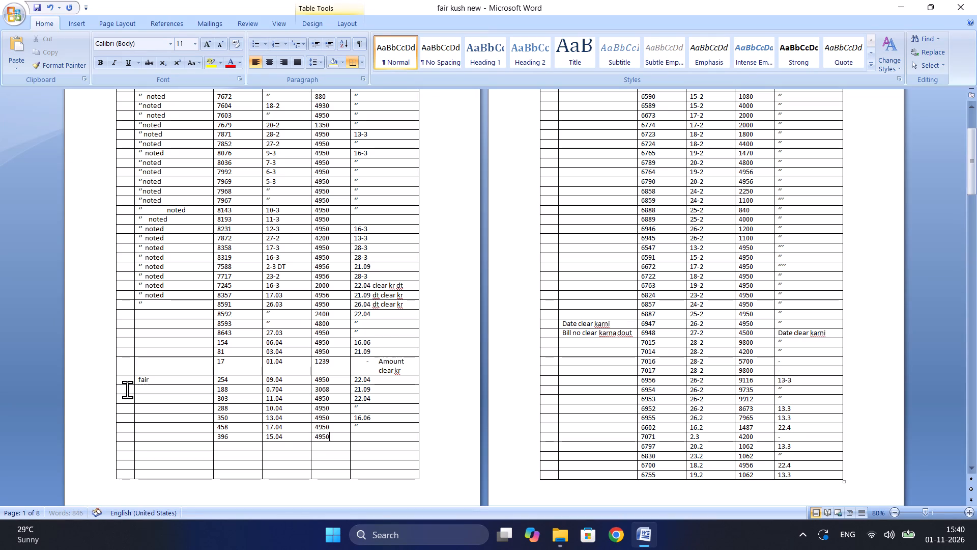
key(Right)
text(22.04)
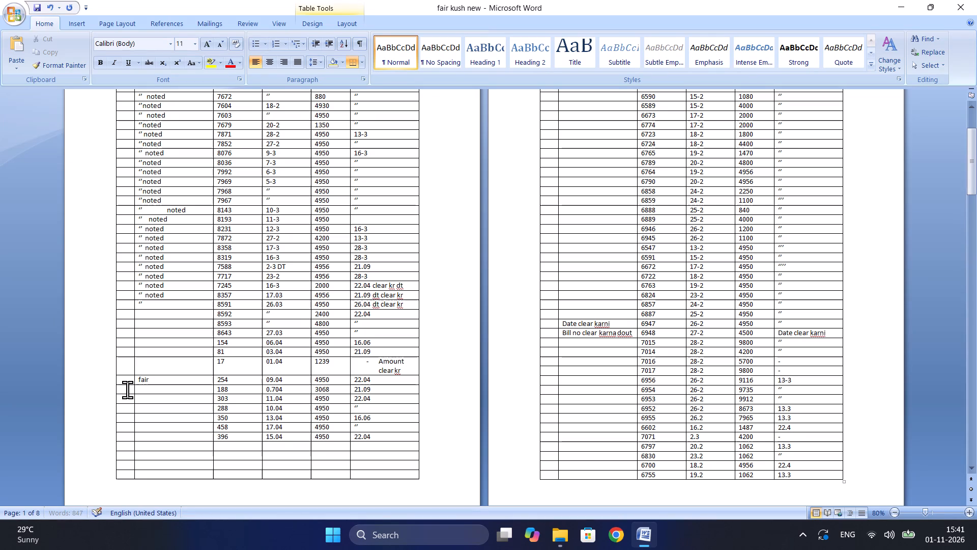
Add bill 418 below bill 396 in the fair table with date 16.04, amount 4950 and a ditto mark for the draft date.
key(Down)
key(Left)
key(Left)
key(Left)
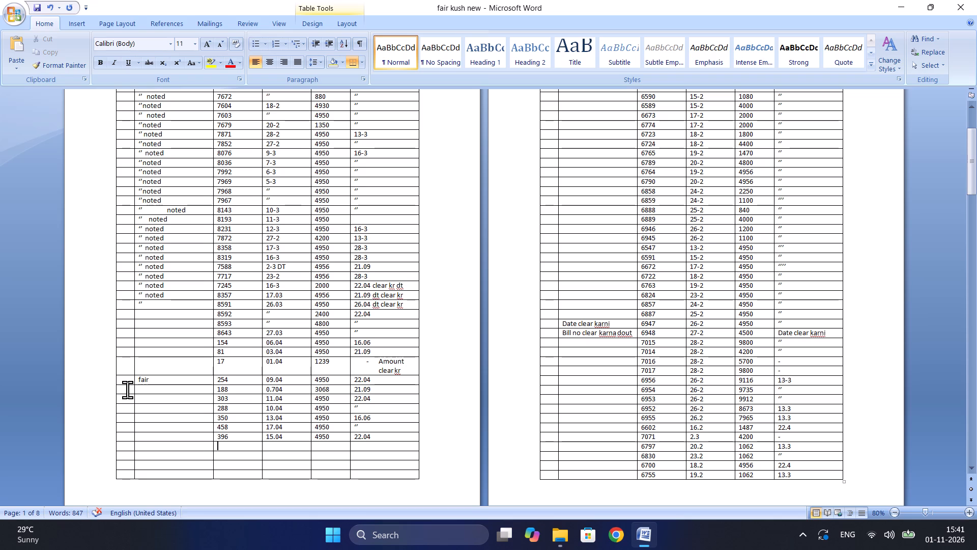
text(418)
key(Right)
text(16.04)
key(Right)
text(4950)
key(Right)
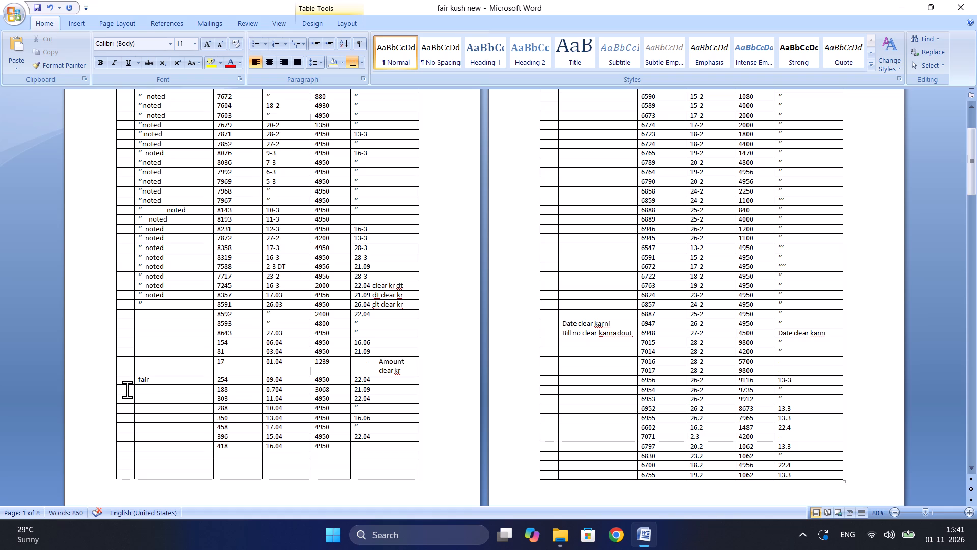
text('')
Add bill 424 below bill 418 in the fair table with a ditto mark for the date, amount 4956 and draft date 21.09.
key(Down)
key(Left)
key(Left)
key(Left)
text(424)
key(Right)
text('')
key(Right)
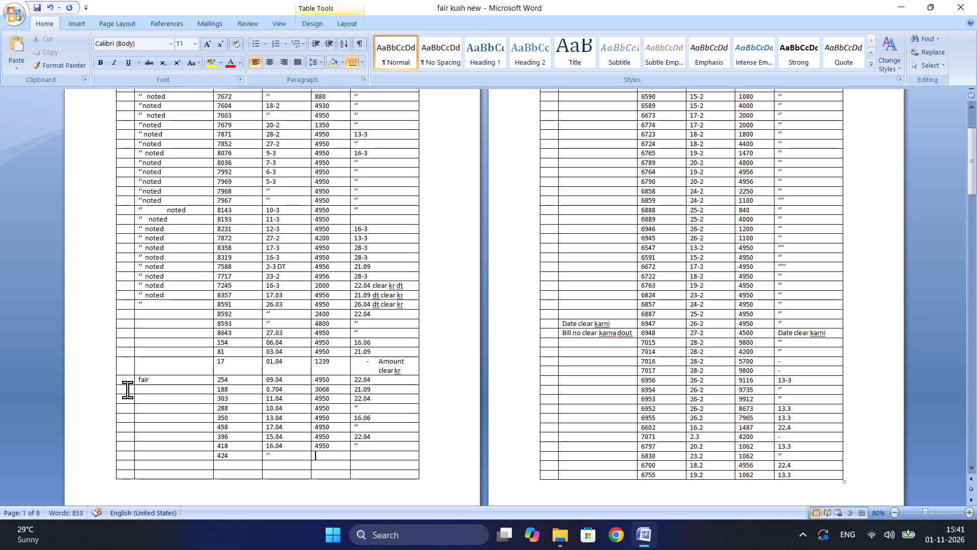
text(4956)
key(Right)
text(21.09)
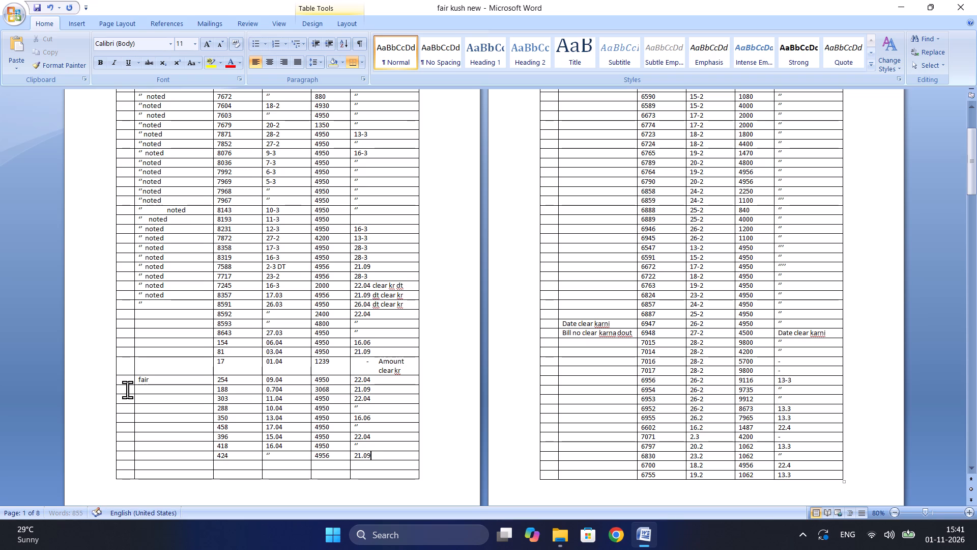
key(Down)
Place the cursor in the empty bill cell below bill 418 in the kush table on page 8.
scroll(127, 390, down, 2)
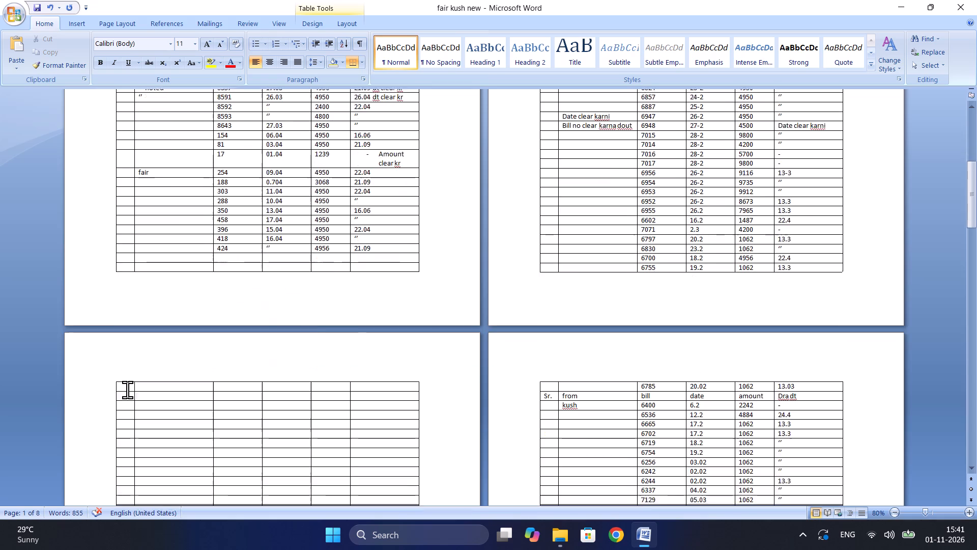
scroll(127, 390, down, 5)
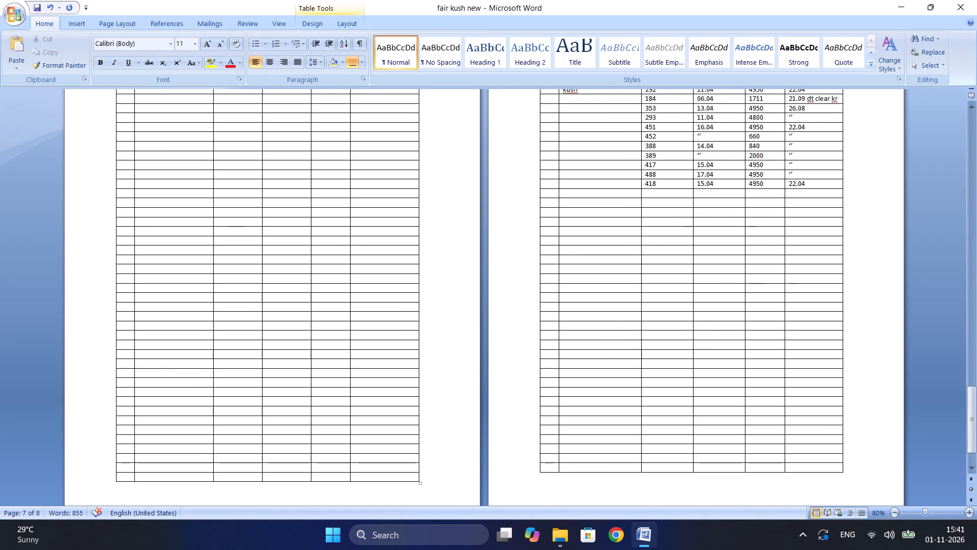
click(647, 191)
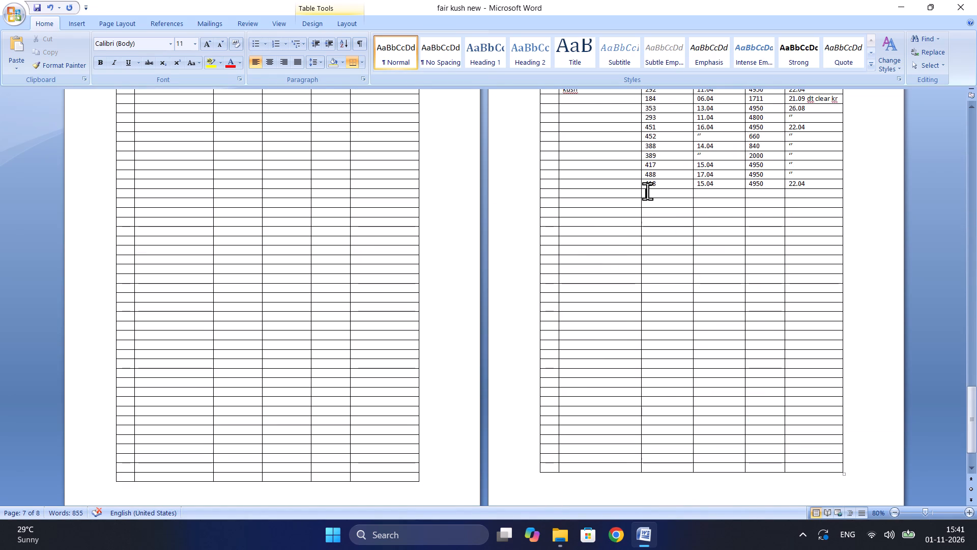
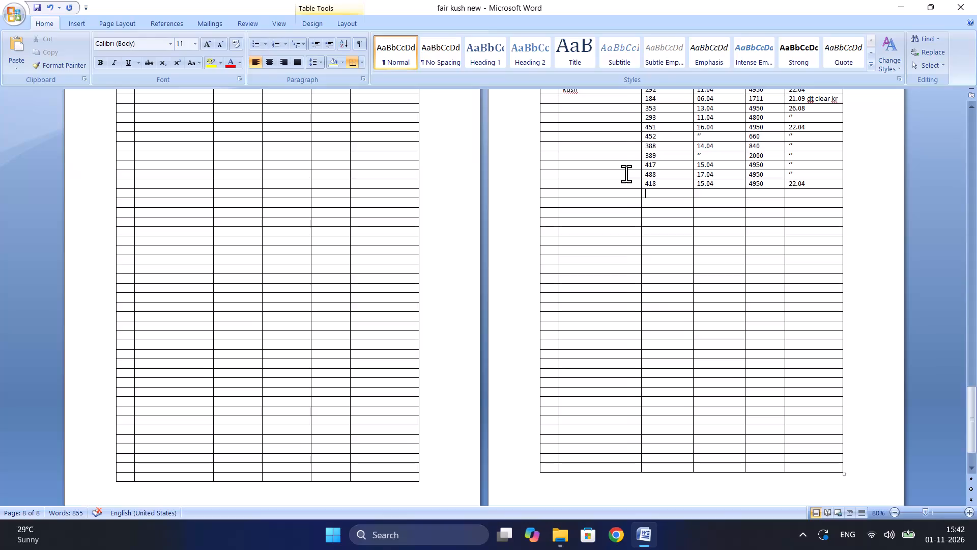
Add bill 386 below bill 418 in the kush table with date 14.04, amount 4200 and a ditto mark for the draft date.
key(3)
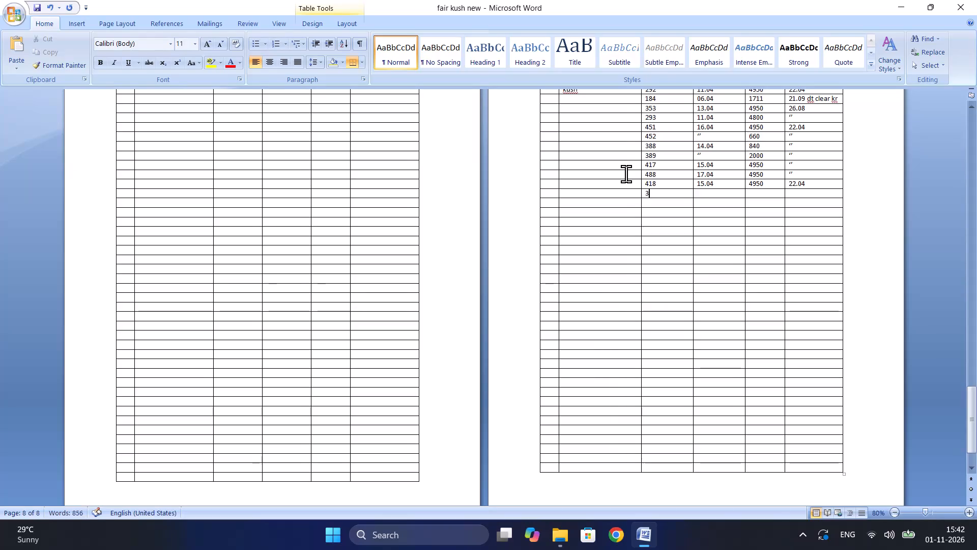
text(86)
key(Right)
text(14)
text(.04)
key(Right)
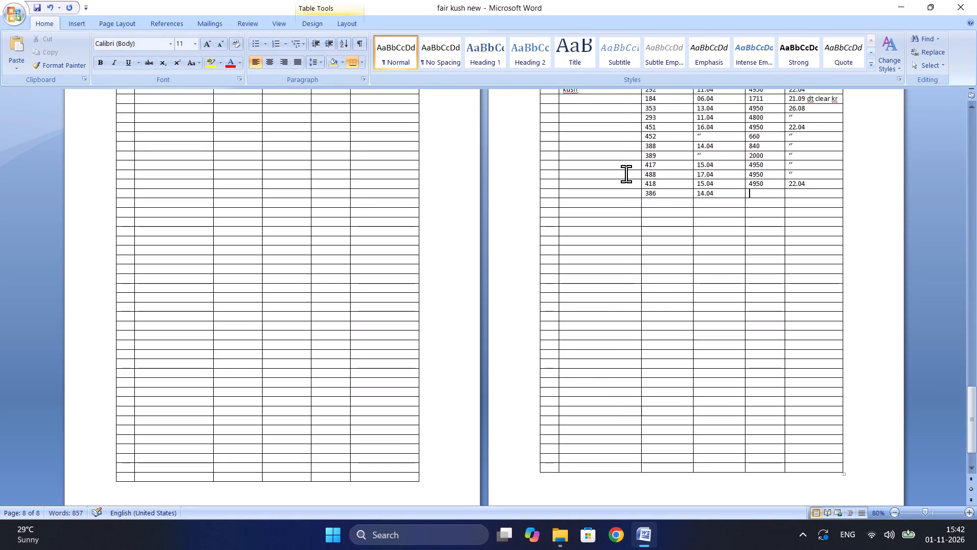
text(4200)
key(Right)
text('')
Add bill 385 below bill 386 in the kush table with a ditto mark for the date, amount 4950 and draft date 26.08.
key(Down)
key(Left)
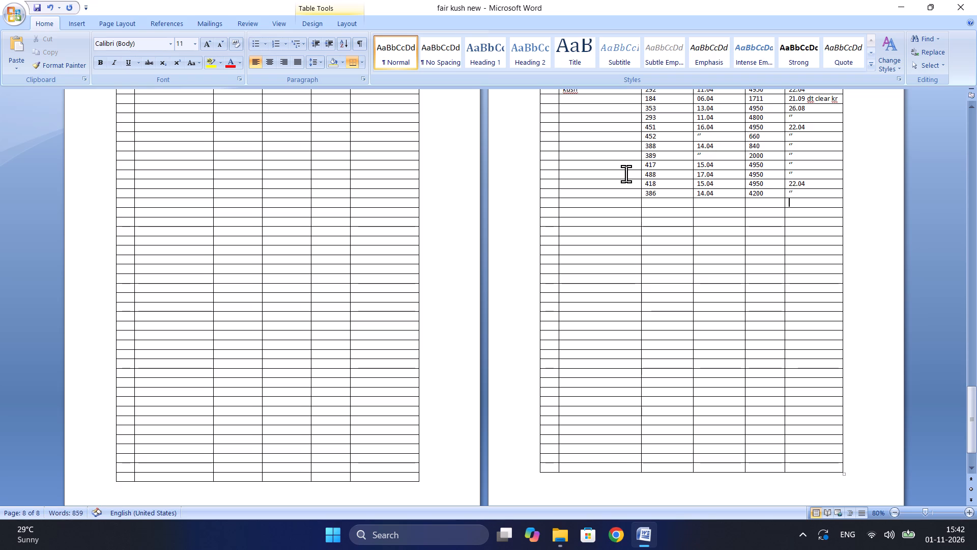
key(Left)
key(Left)
text(385)
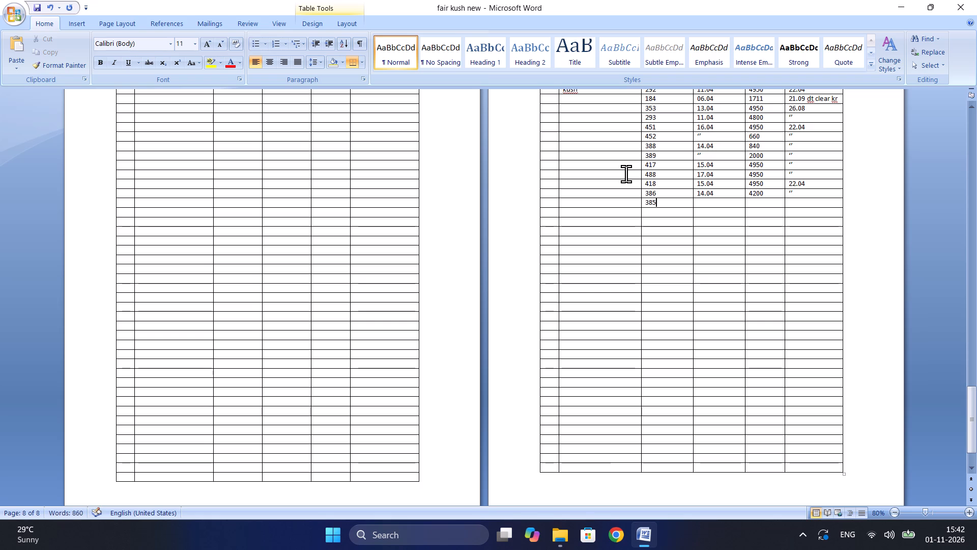
key(Right)
text('')
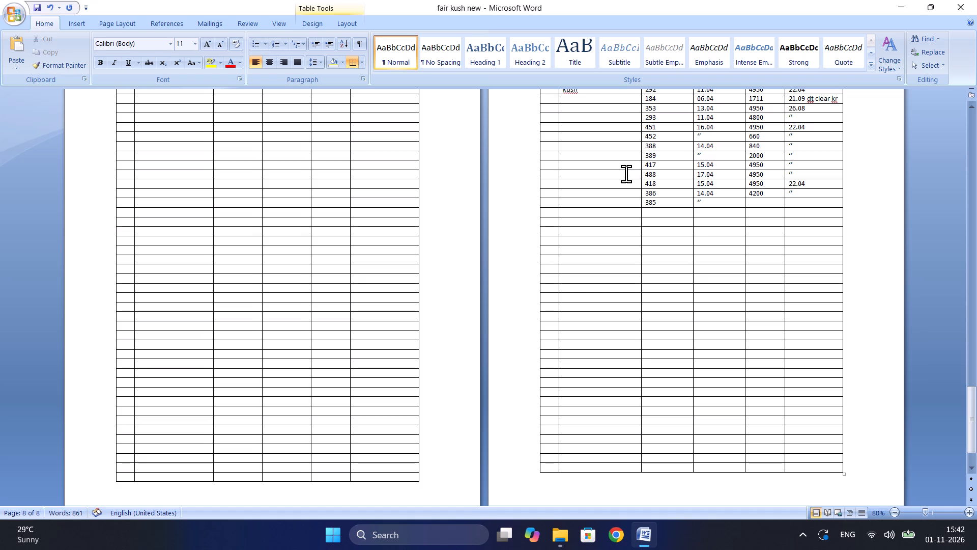
key(Right)
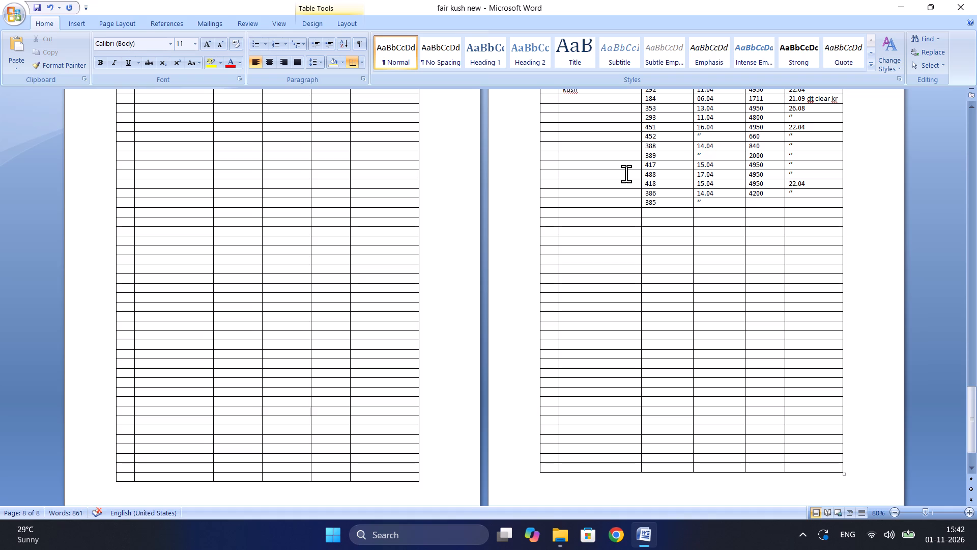
text(4950)
key(Right)
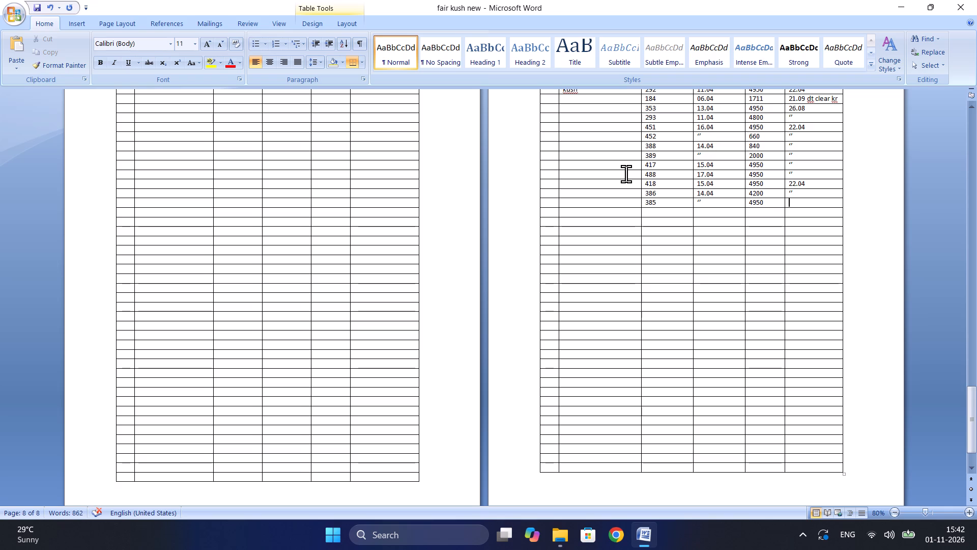
text(26.08)
Add bill 387 below bill 385 in the kush table with amount 4956 and ditto marks for the date and draft date.
key(Down)
key(Left)
key(Left)
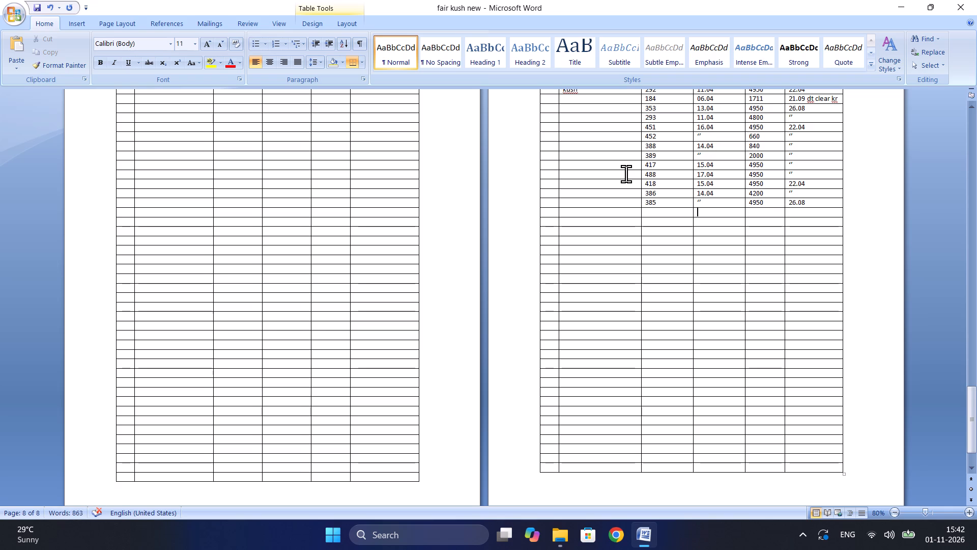
key(Left)
text(387)
key(Right)
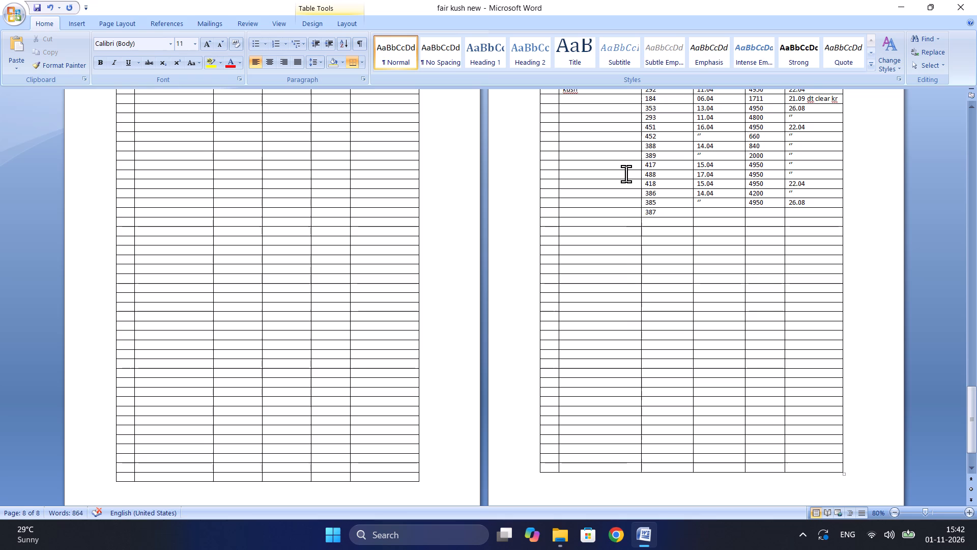
text('')
key(Right)
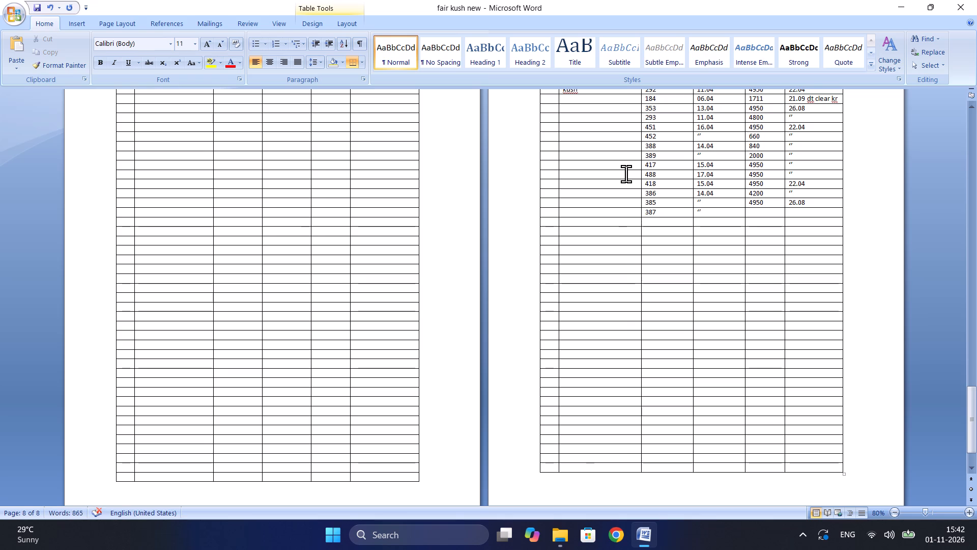
text(4956)
key(Right)
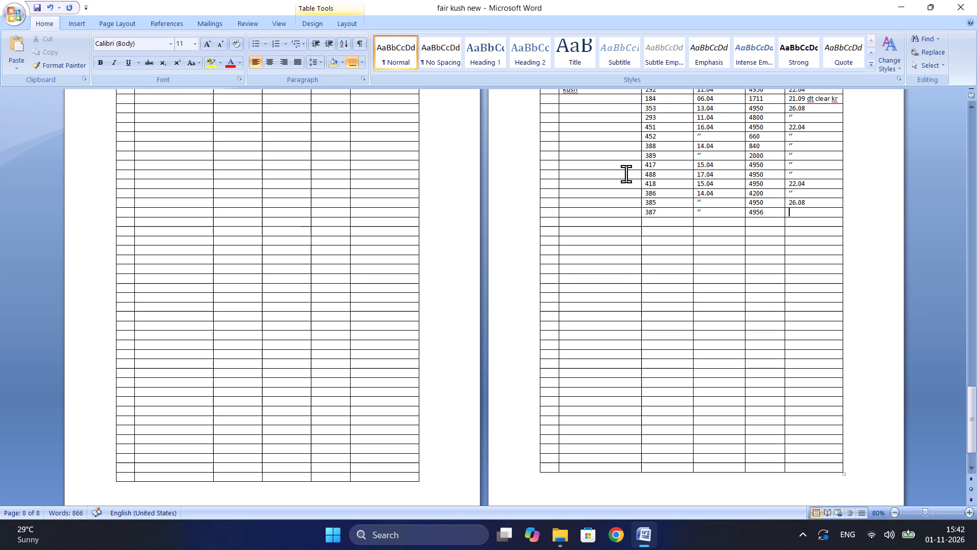
text('')
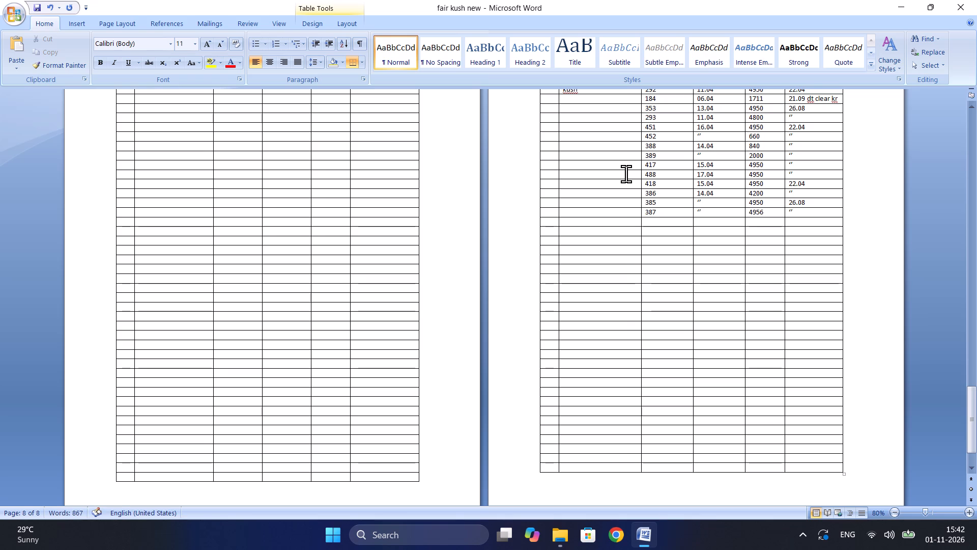
Add bill 186 below bill 387 in the kush table with date 06.04, amount 700 and draft date 09.05.
key(Down)
key(Left)
key(Left)
key(Left)
text(186)
key(Right)
text(06.04)
key(Right)
text(700)
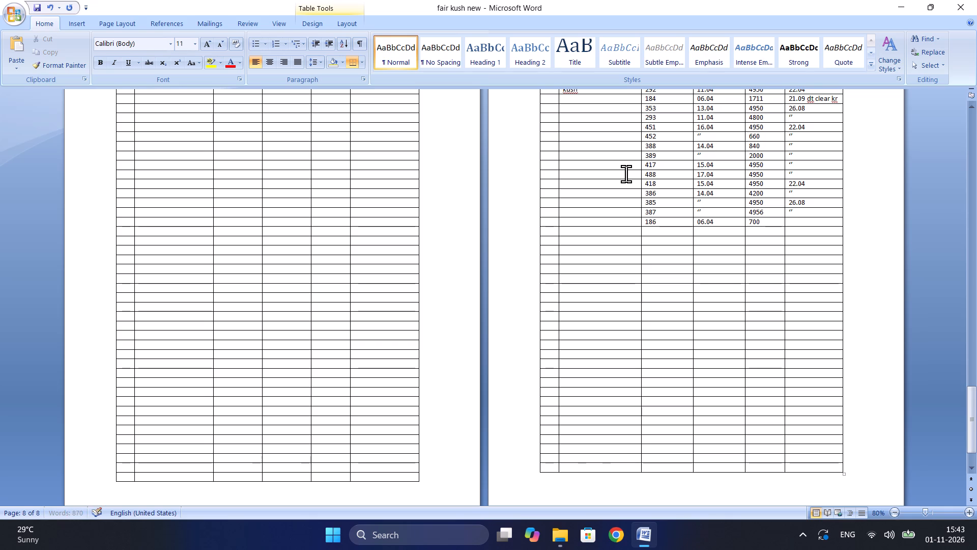
key(Right)
text(09.05)
key(Right)
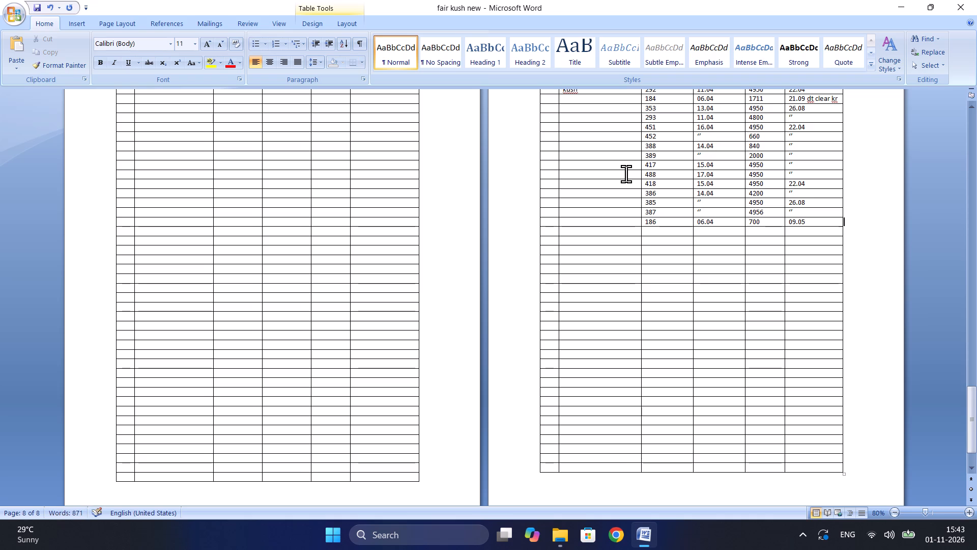
key(Left)
Add bill 239 below bill 186 in the kush table with date 09.04, amount 1400 and a ditto mark for the draft date.
key(Down)
key(Left)
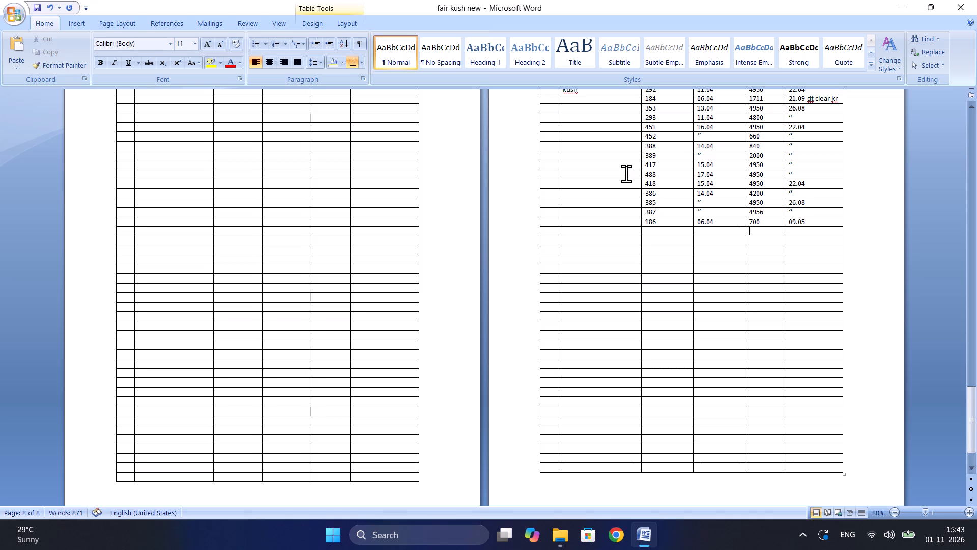
key(Left)
key(Left)
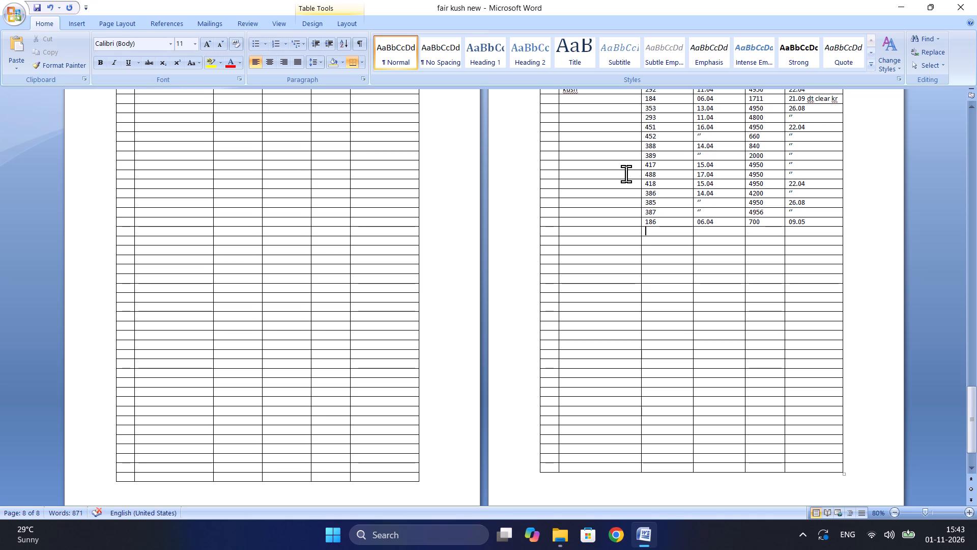
text(239)
key(Right)
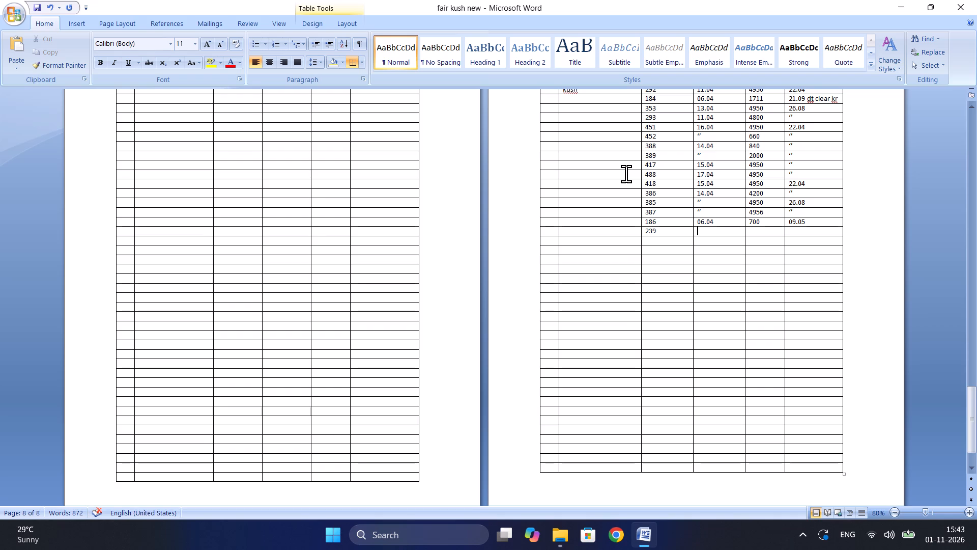
text(09.04)
key(Right)
text(1400)
key(Right)
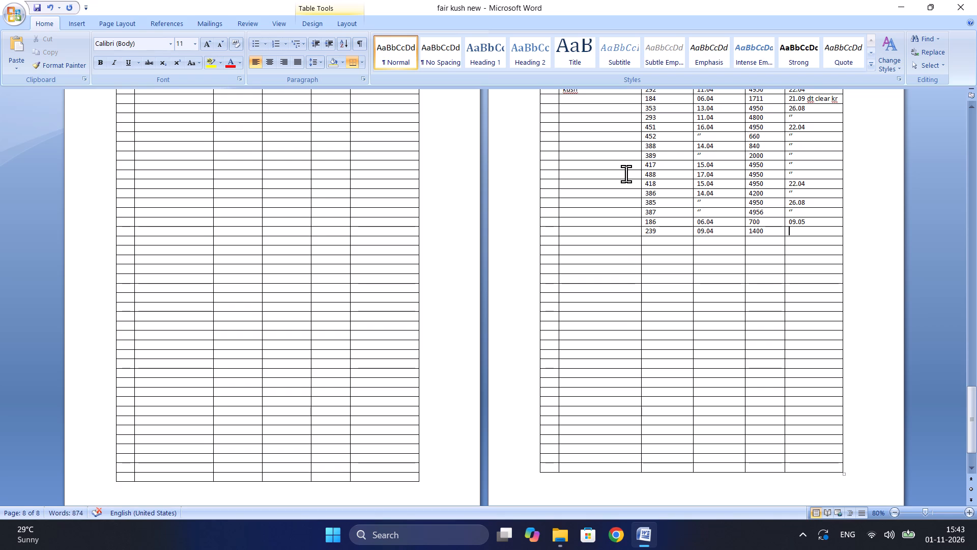
text('')
Add bill 451 below bill 239 in the kush table with date 16.04, amount 4950 and draft date 16.06.
key(Down)
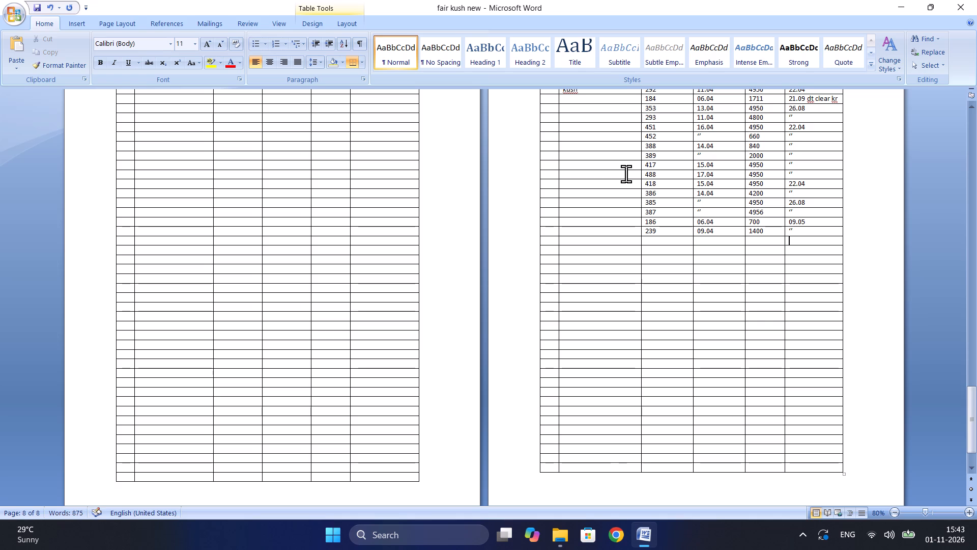
key(Left)
key(Left)
key(Left)
text(451)
key(Right)
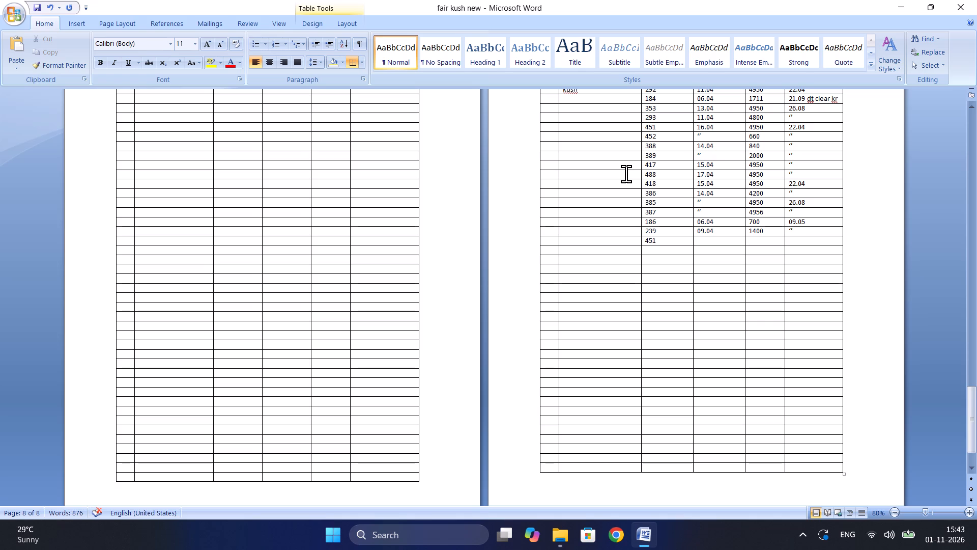
text(16.04)
key(Right)
text(4950)
key(Right)
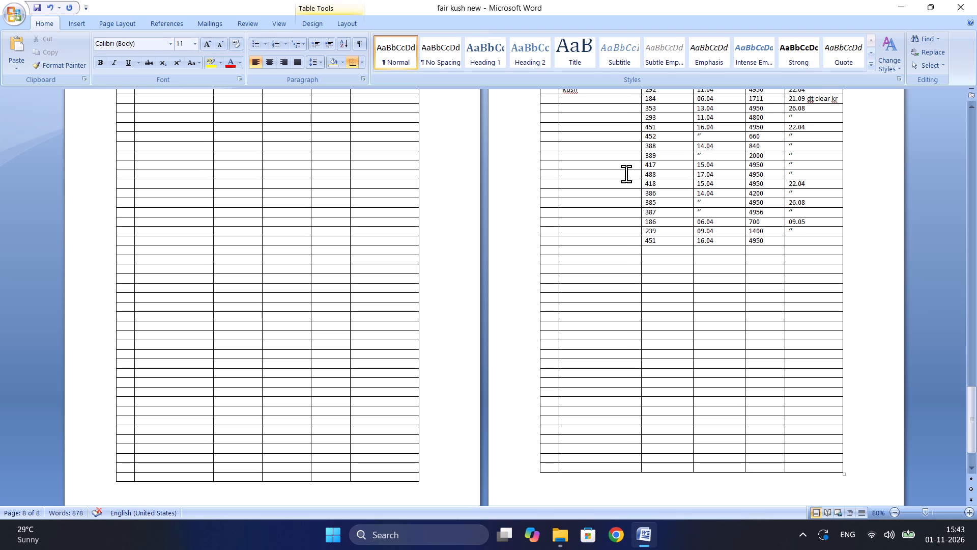
text(16.06)
Add bill 597 below bill 451 in the kush table with date 22.04, amount 2761 and draft date 09.05.
key(Down)
key(Left)
key(Left)
key(Left)
text(597)
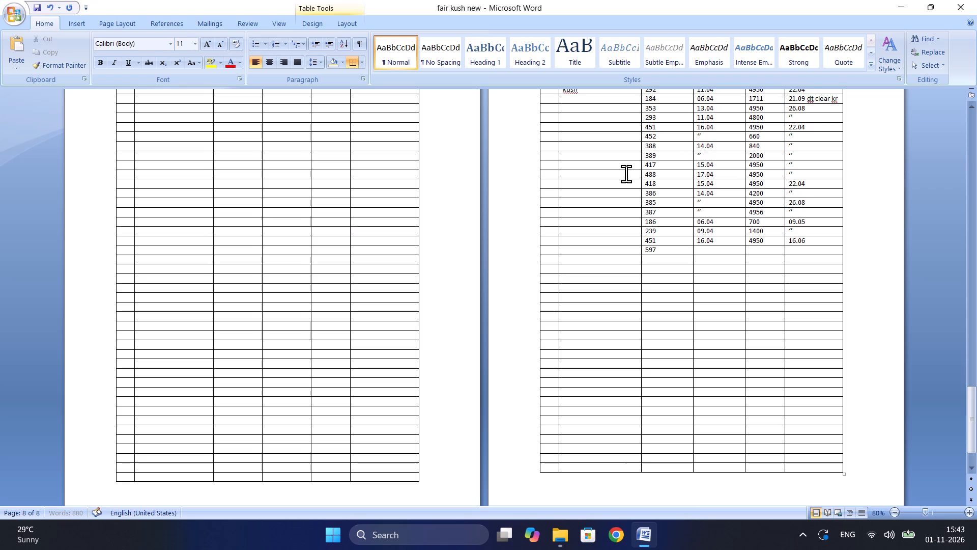
key(Right)
text(22)
text(.04)
key(Right)
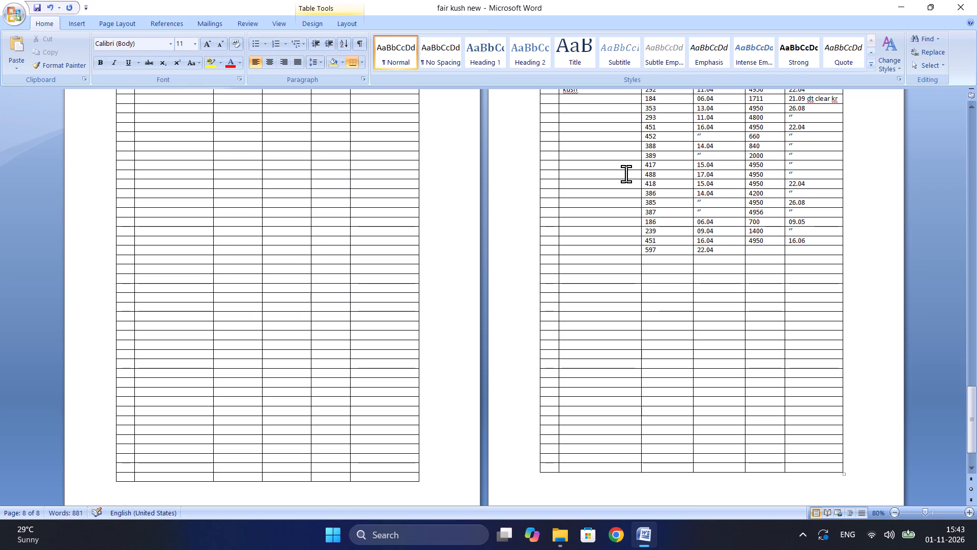
text(2761)
key(Right)
text(09.05)
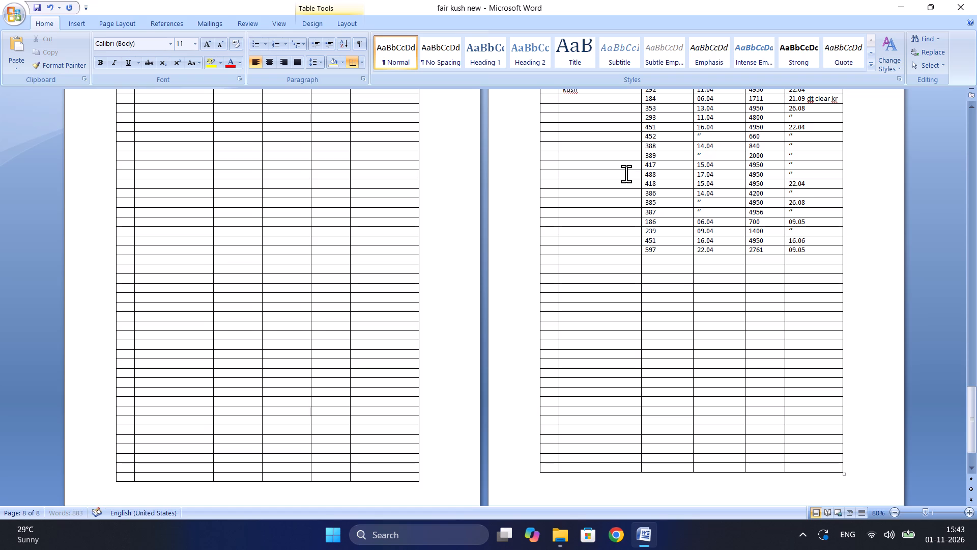
key(Down)
key(Left)
key(Left)
key(Left)
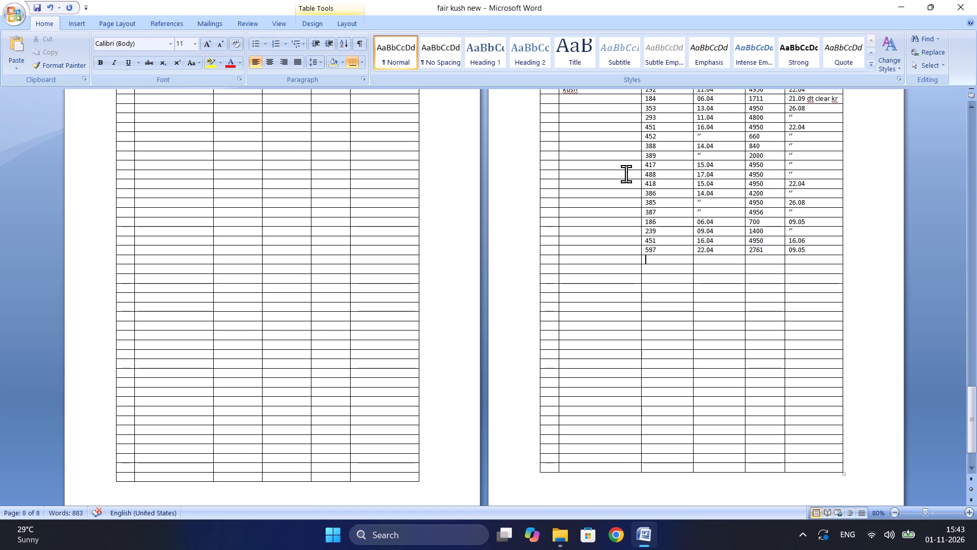
Place the insertion point in the empty bill cell below bill 424 in the fair table.
scroll(626, 174, up, 8)
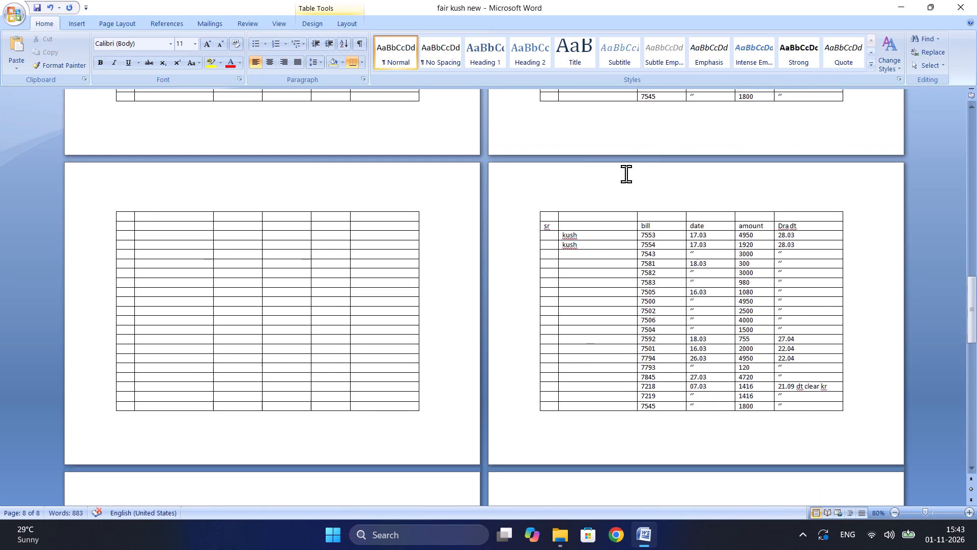
scroll(626, 174, up, 2)
scroll(626, 174, down, 2)
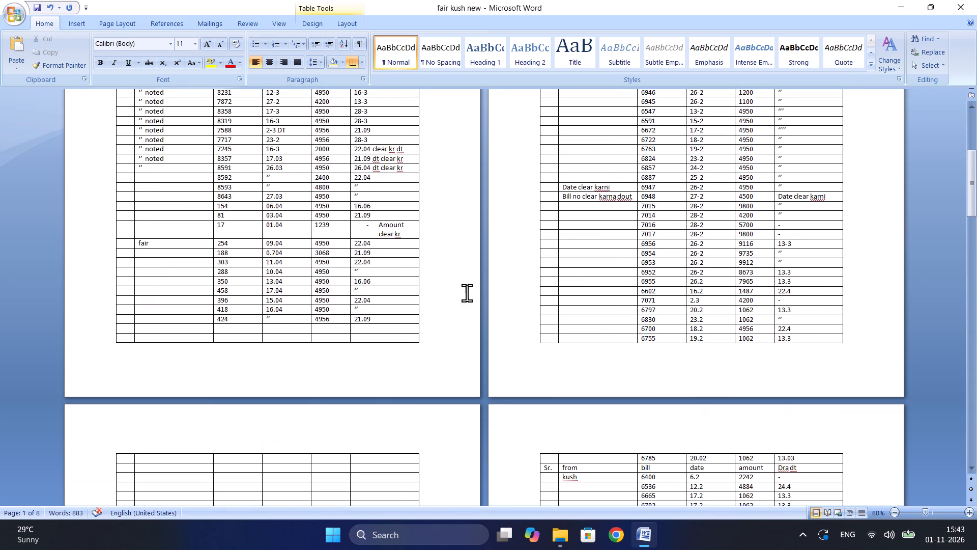
click(223, 325)
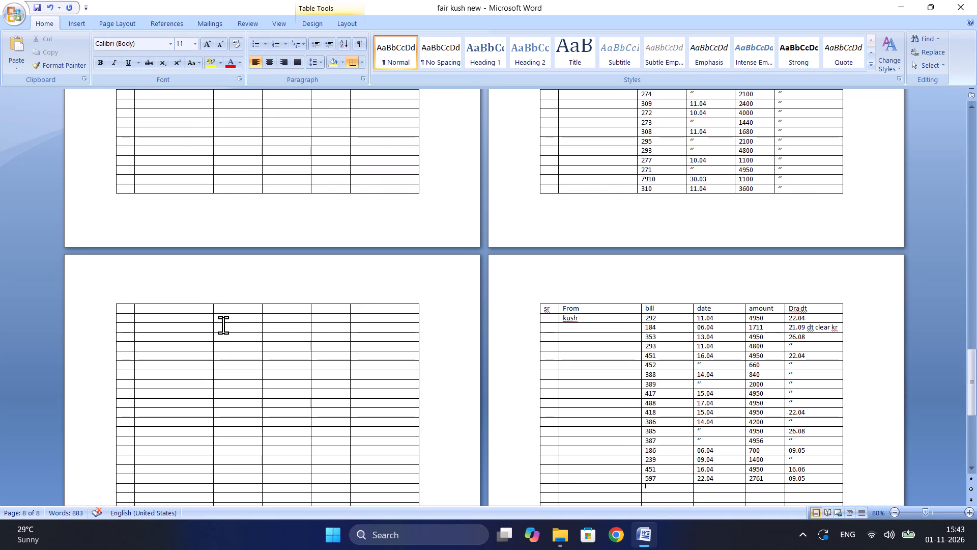
scroll(223, 325, up, 7)
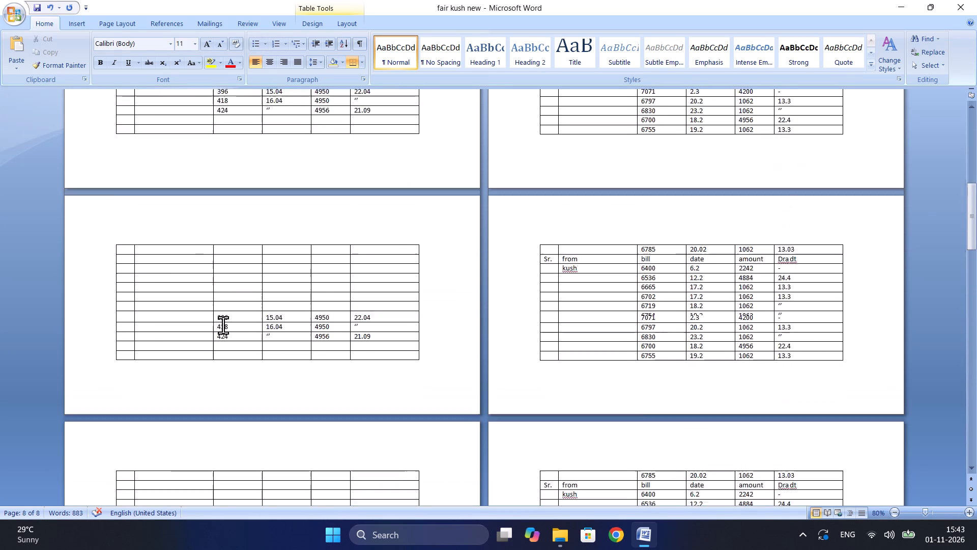
scroll(223, 325, up, 1)
scroll(223, 325, down, 3)
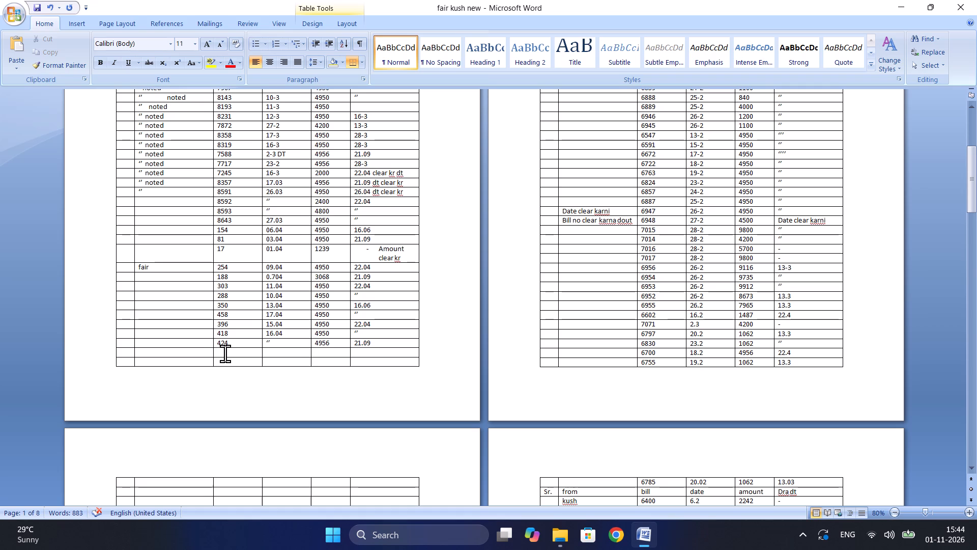
click(222, 352)
Review the bills already recorded in the fair and kush tables across the pages.
scroll(222, 352, down, 3)
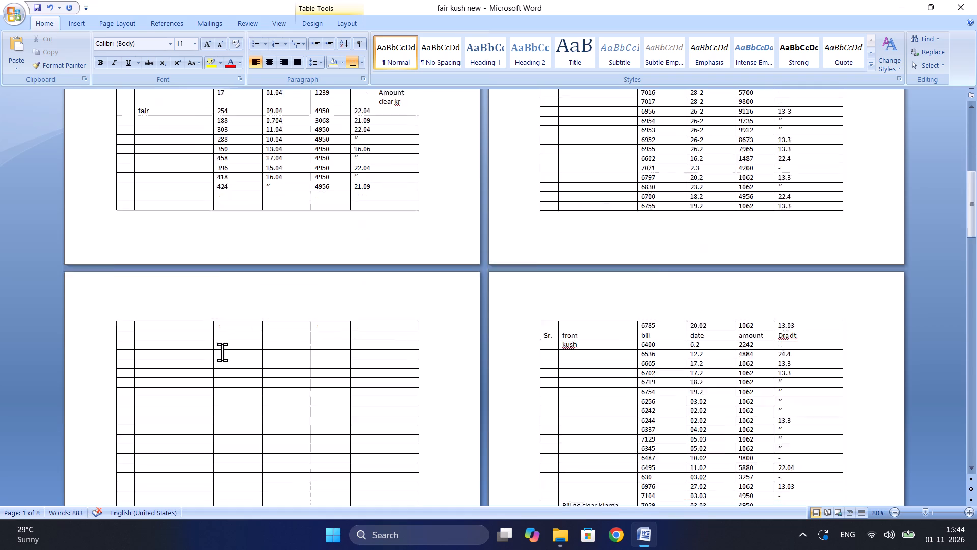
scroll(222, 352, down, 5)
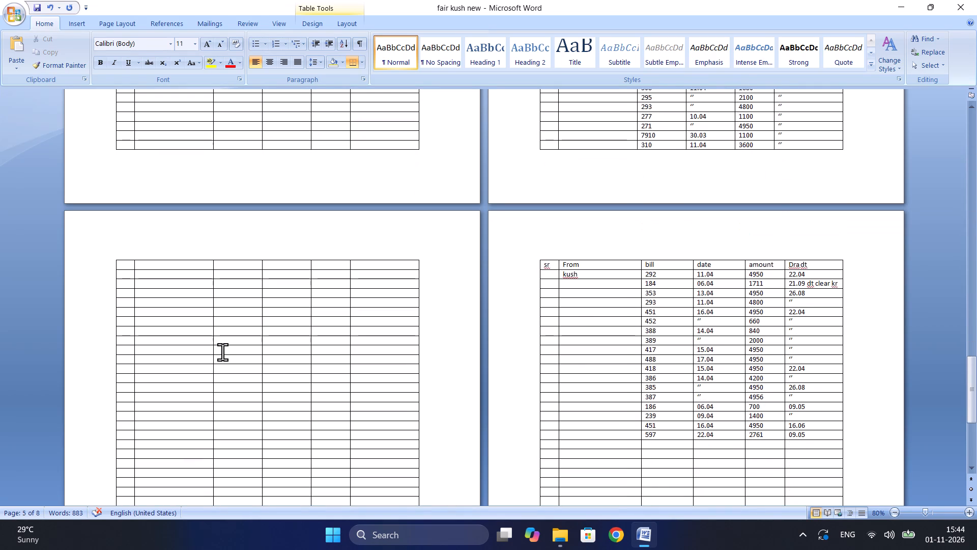
scroll(222, 352, up, 8)
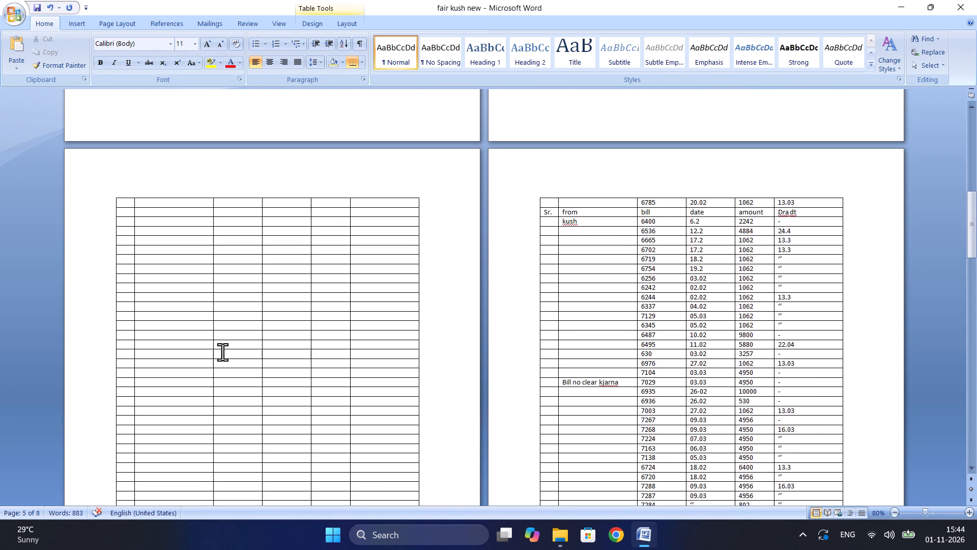
scroll(222, 352, up, 3)
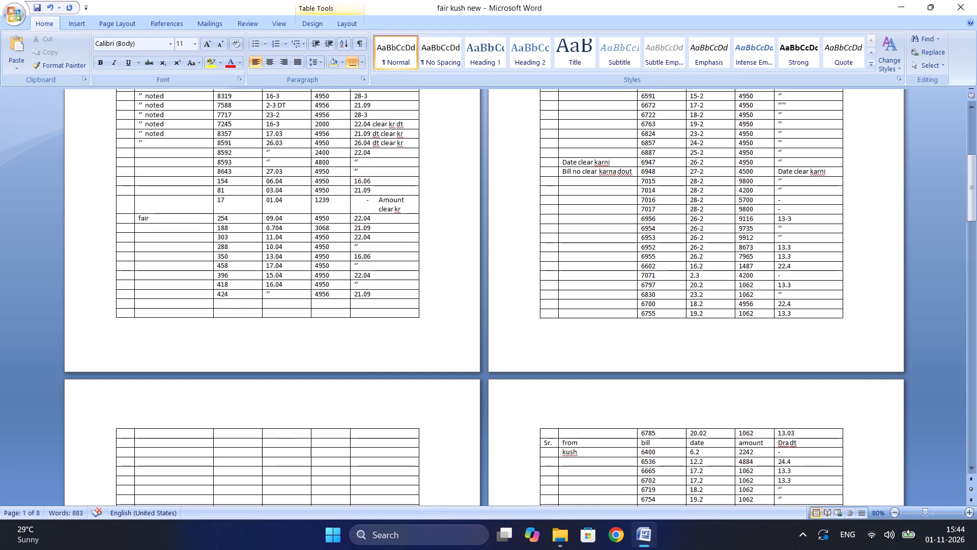
scroll(230, 196, up, 4)
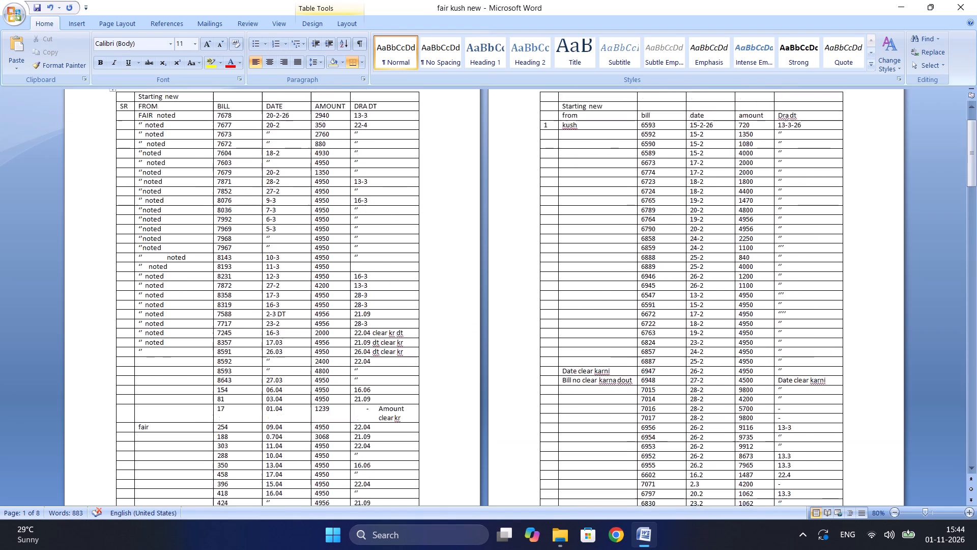
scroll(230, 196, down, 2)
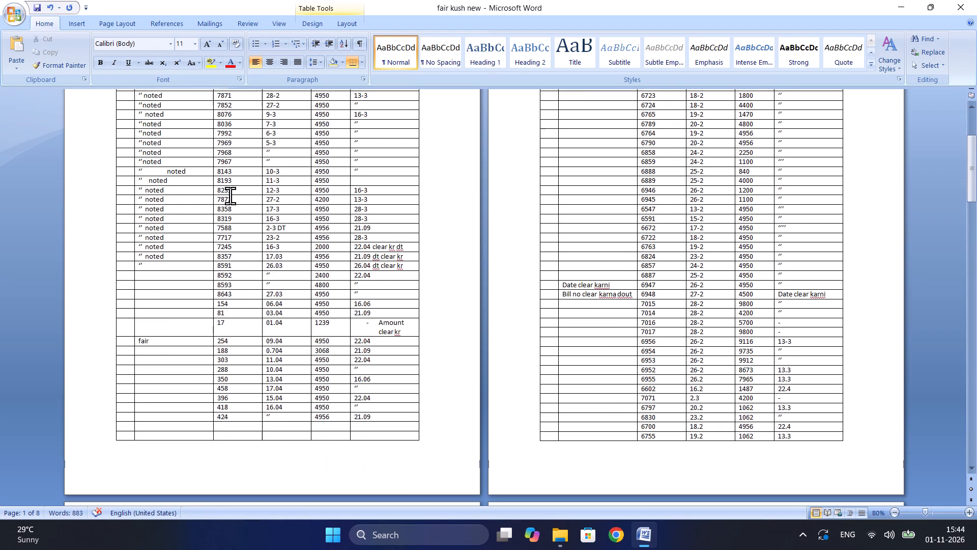
scroll(230, 196, down, 1)
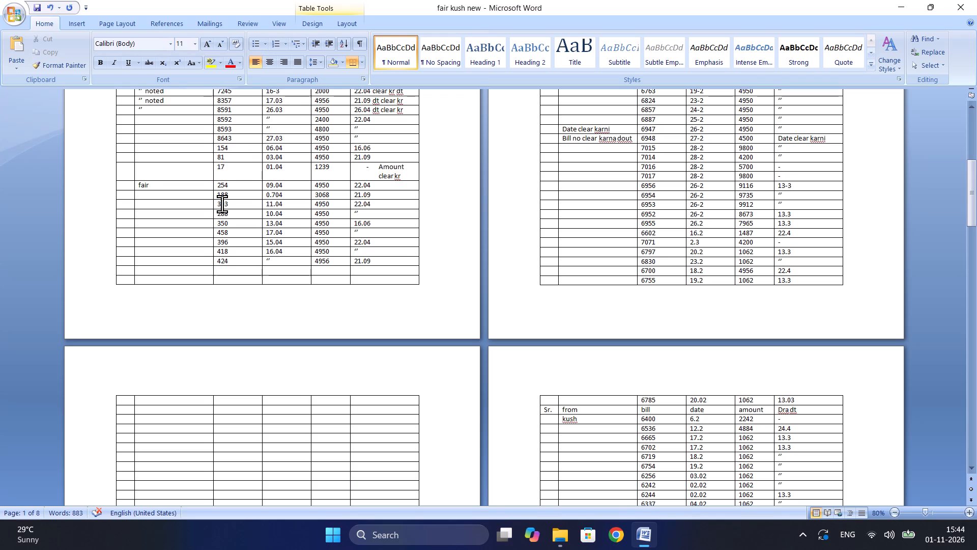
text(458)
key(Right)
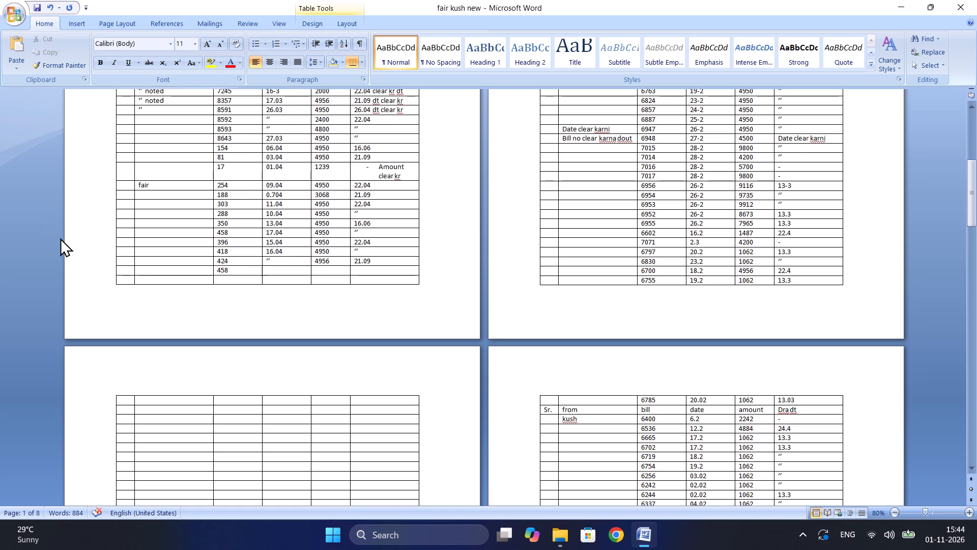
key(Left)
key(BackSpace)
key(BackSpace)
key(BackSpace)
Add bill 590 below bill 424 in the fair table with date 22.04, amount 1535 and draft date 16.06.
text(590)
key(Right)
text(22.04)
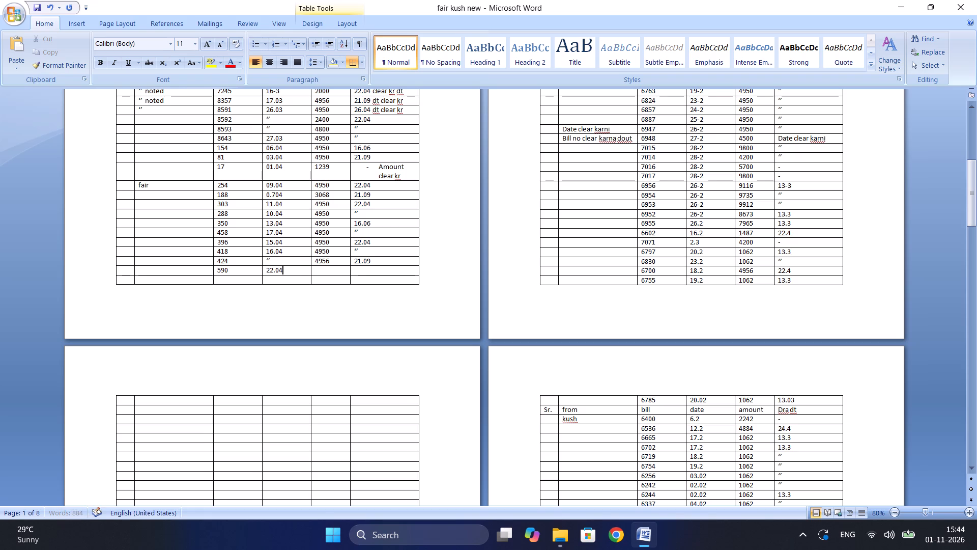
key(Right)
text(1535)
key(Right)
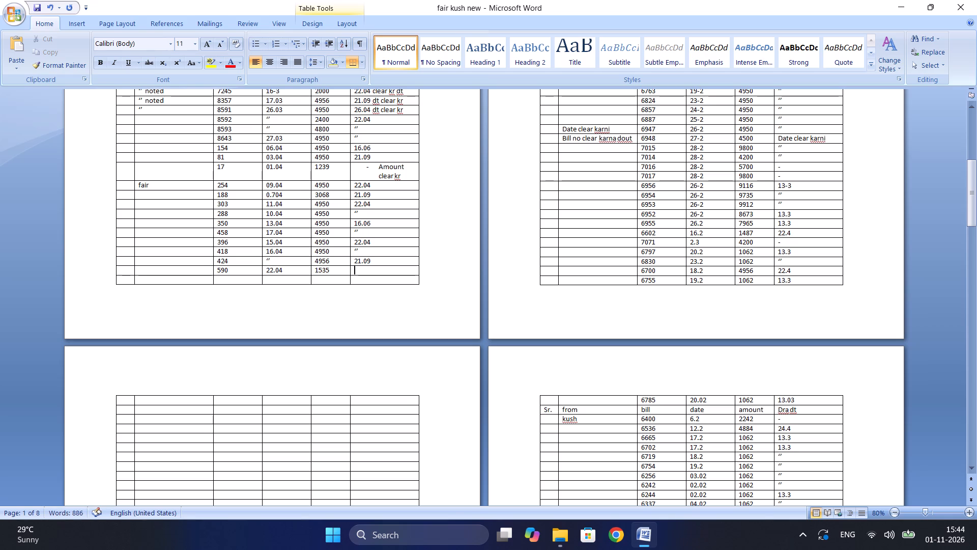
text(16.06)
Add bill 582 below bill 590 in the fair table with a ditto mark for the date, amount 490 and draft date 09.05.
key(Down)
key(Left)
key(Left)
key(Left)
text(582)
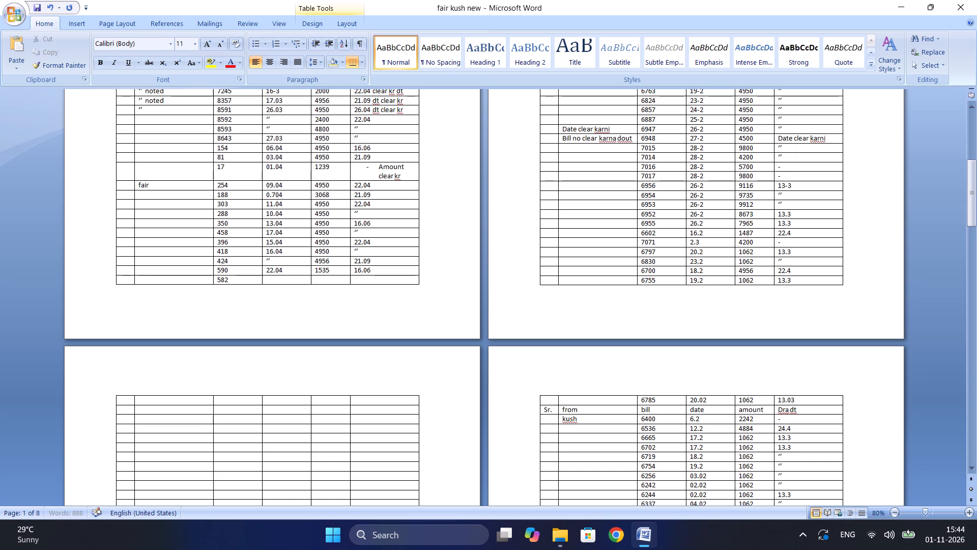
key(Right)
text('')
key(Right)
text(490)
key(Right)
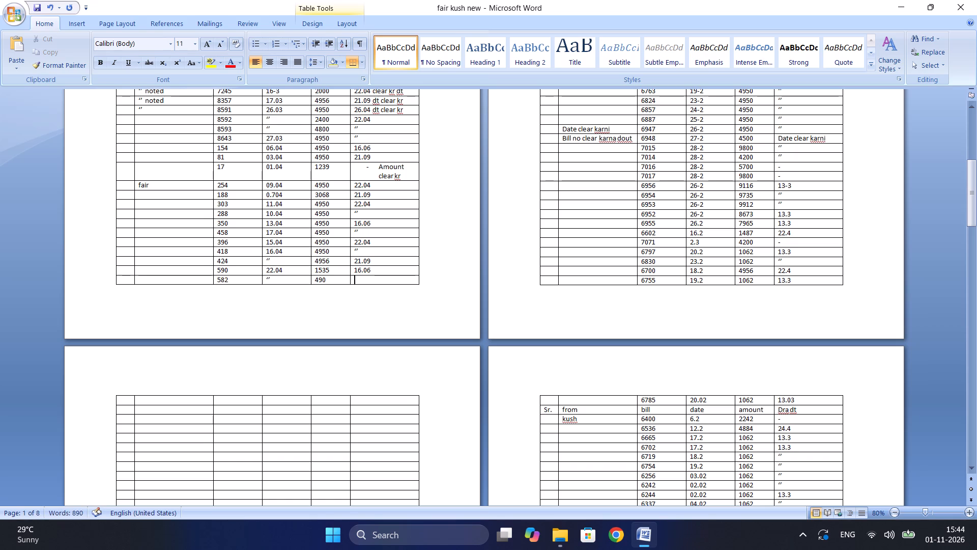
text(09.05)
Fill the first row of the fair table on page 3 with the headings from, bill, date, amount and dra dt.
key(Down)
key(Left)
key(Right)
key(Left)
key(Left)
key(Left)
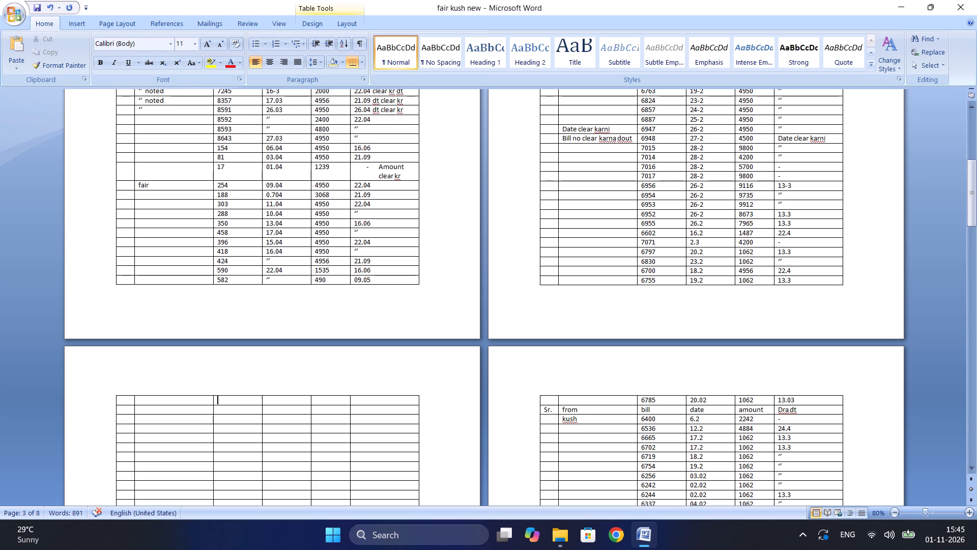
key(Left)
key(f)
text(rom)
key(Right)
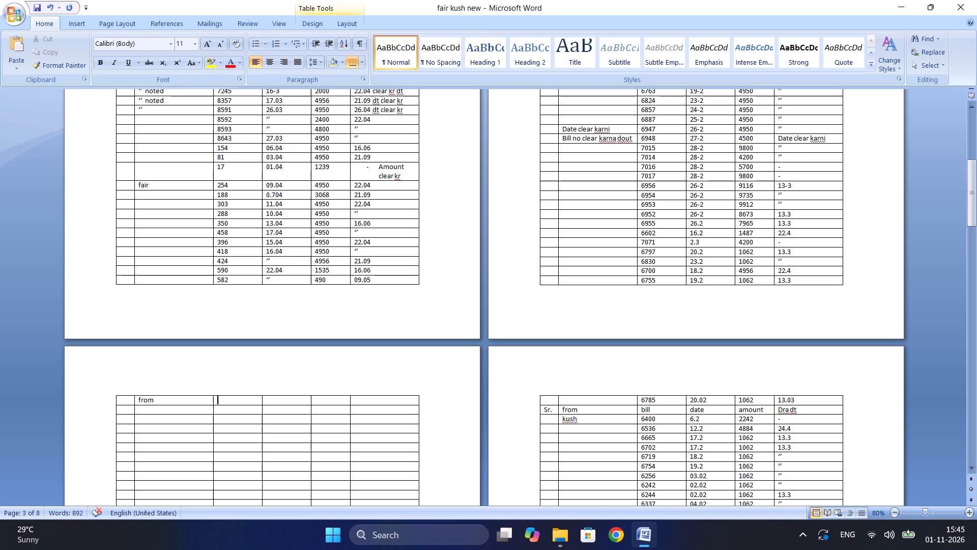
text(bill)
key(Right)
text(date)
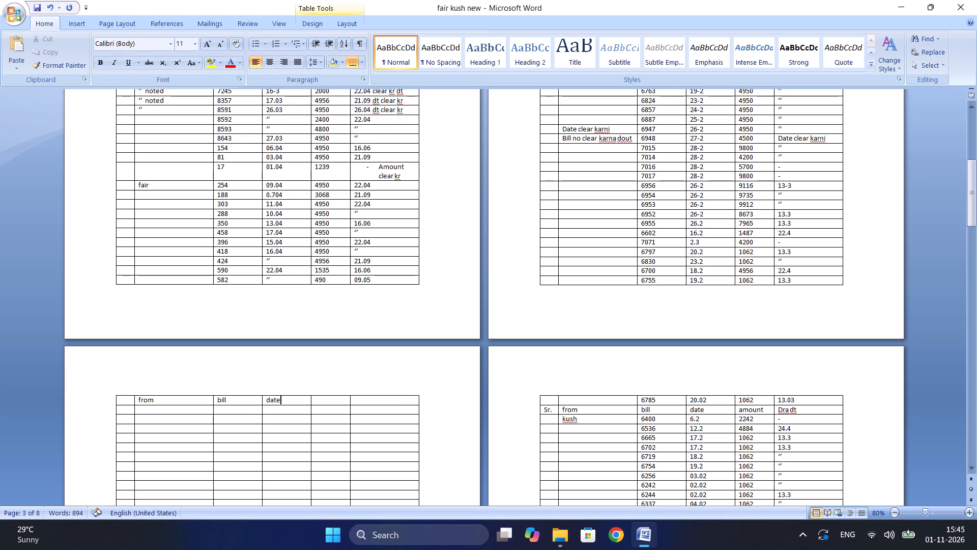
key(Right)
text(amount)
key(Right)
text(dra dt)
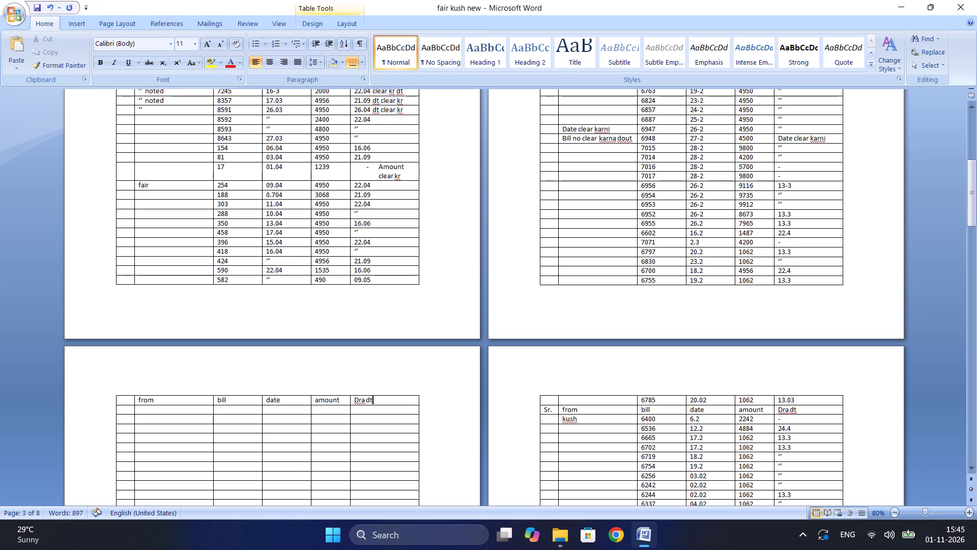
Add a fair entry below the page 3 headings for bill 594 with date 22.04, amount 496 and draft date 09.05.
key(Down)
key(Left)
key(Left)
key(Left)
key(Left)
text(fa)
text(ir)
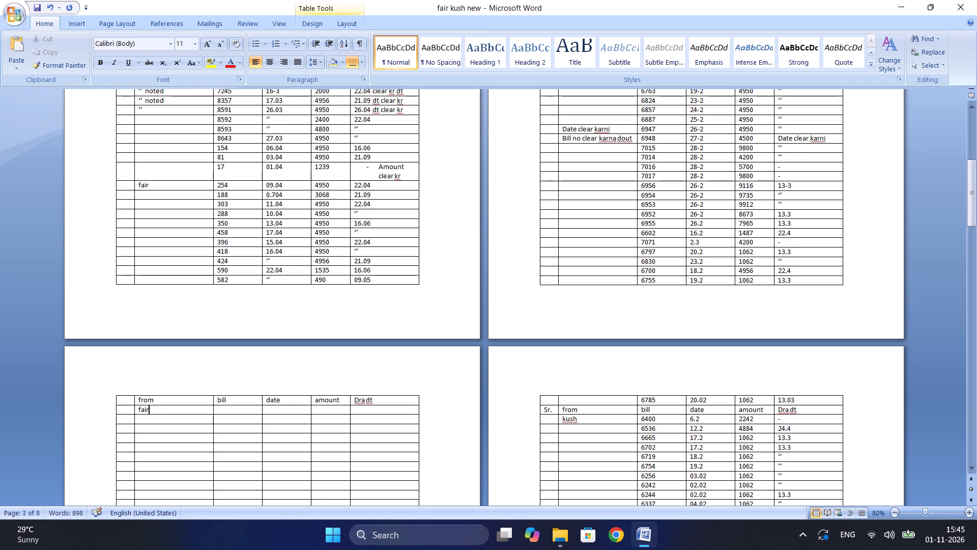
key(Right)
text(594)
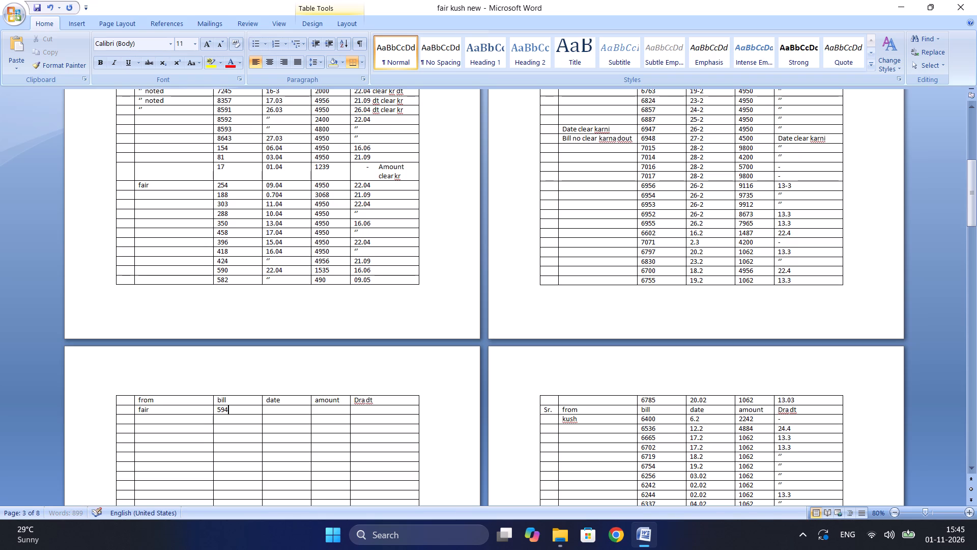
key(Right)
text(22.04)
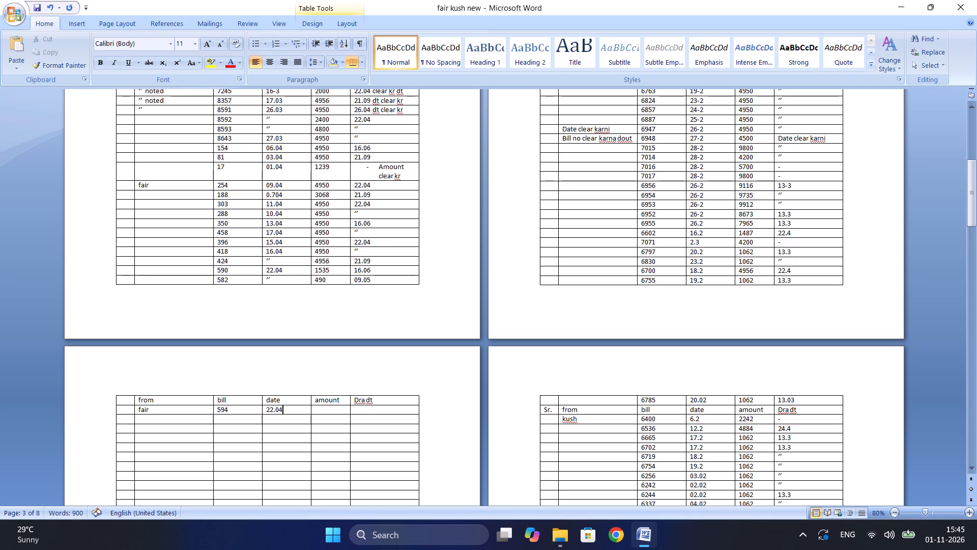
key(Right)
text(496)
key(Right)
text(09.05)
Add bill 640 below bill 594 in the fair table with date 24.04, amount 4950 and draft date 16.06.
key(Down)
scroll(74, 236, down, 3)
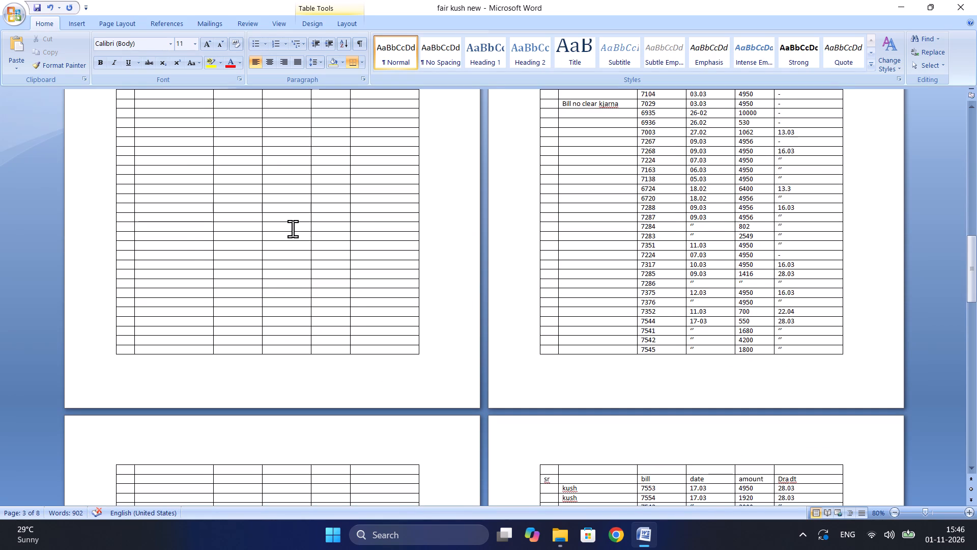
scroll(293, 229, up, 3)
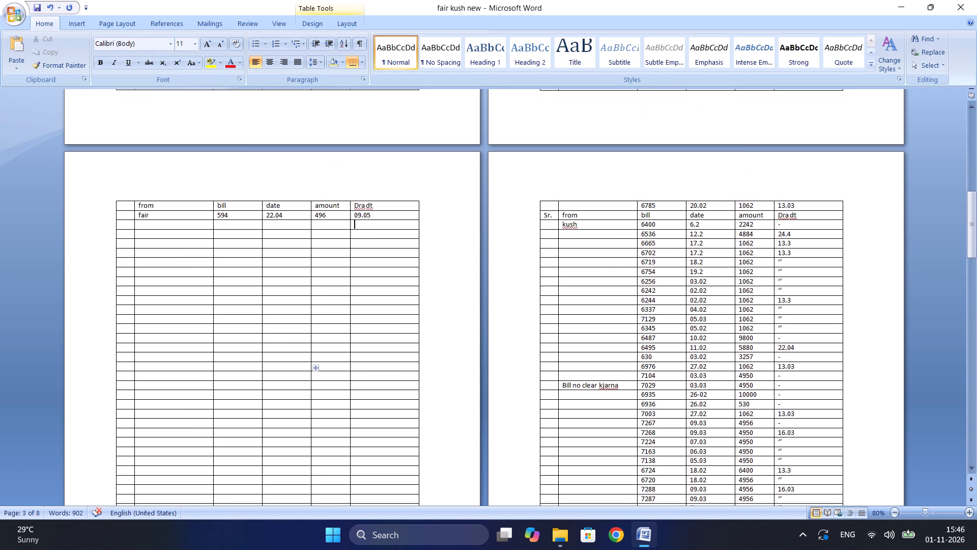
click(227, 221)
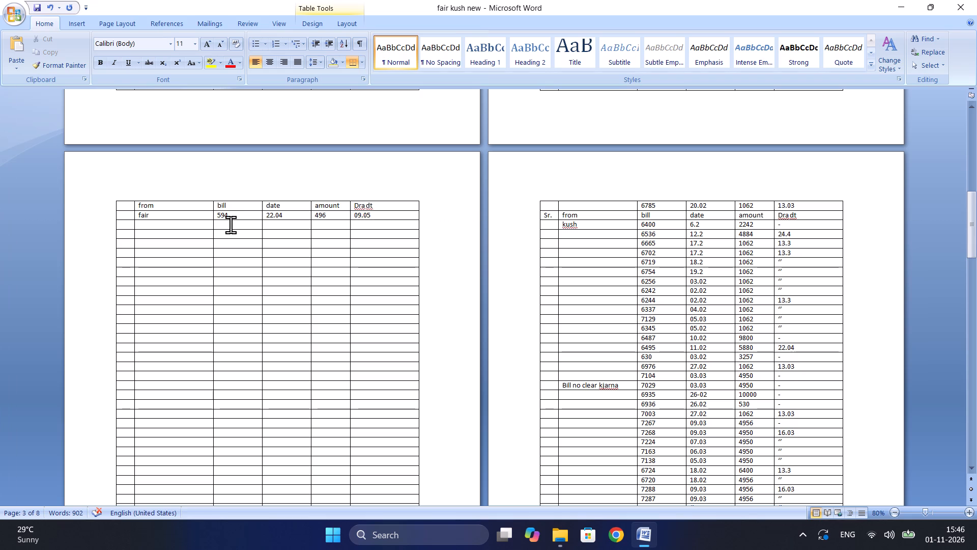
click(227, 224)
text(640)
key(Right)
text(24.04)
key(Right)
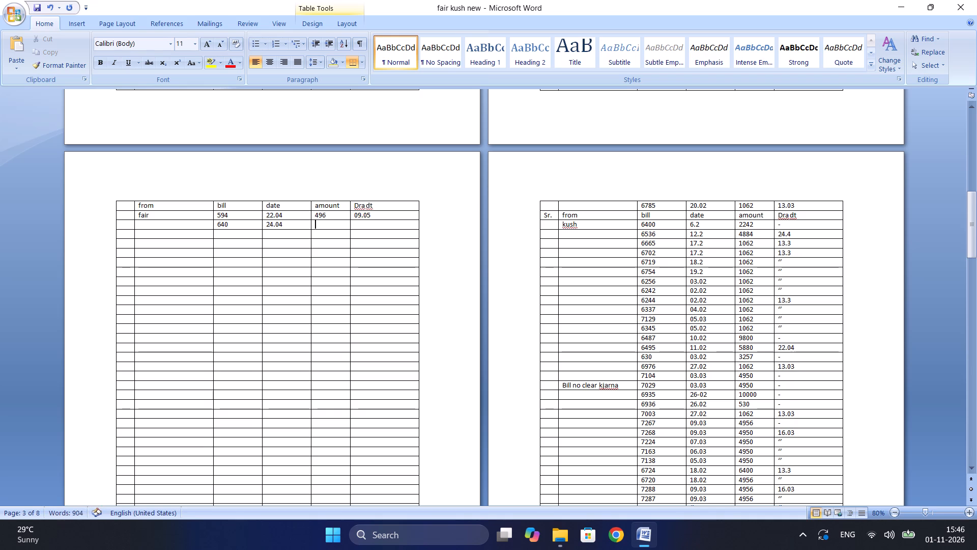
text(4950)
key(Right)
text(16.06)
Add bill 522 below bill 640 in the fair table with date 20.04, amount 2266 and draft date 09.05.
key(Down)
key(Left)
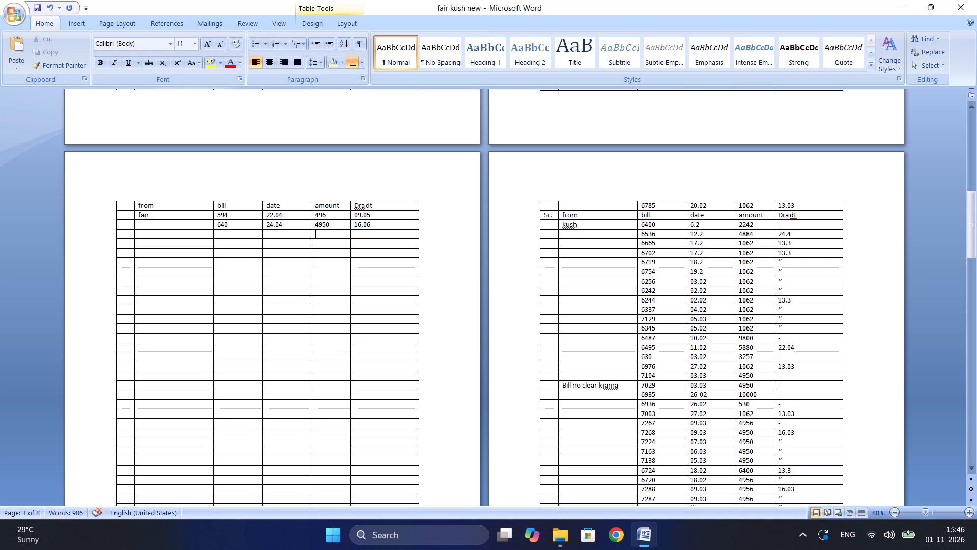
key(Left)
key(Left)
text(522)
key(Right)
text(20.04)
key(Right)
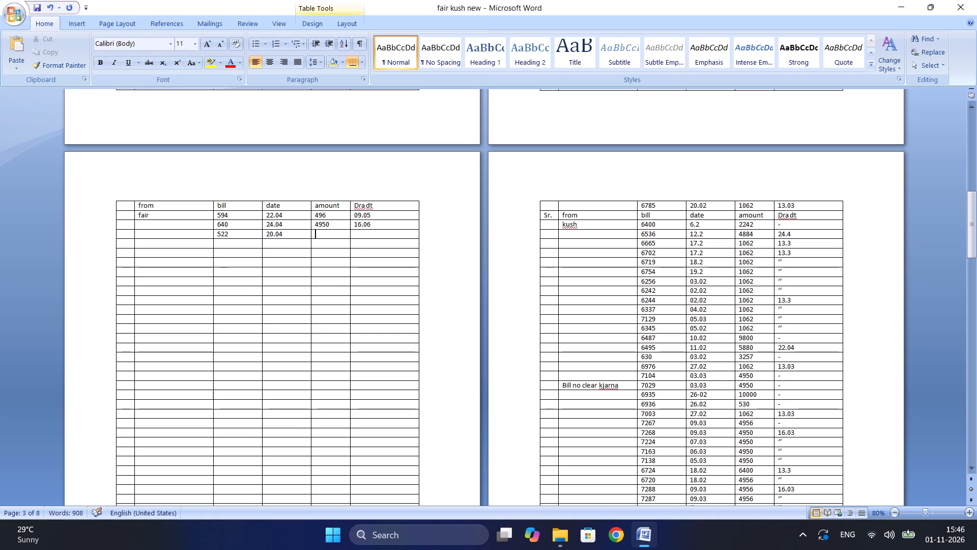
text(2267)
key(Right)
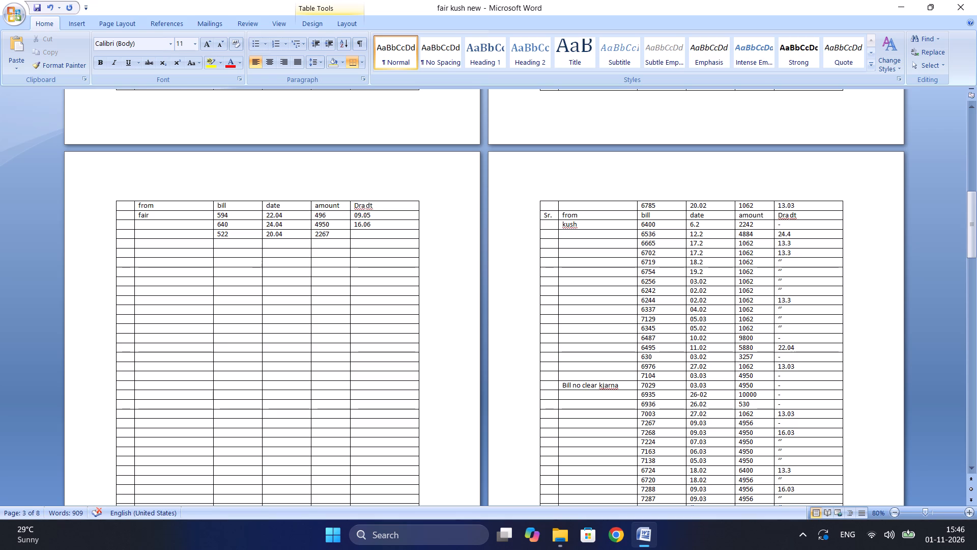
key(BackSpace)
key(Left)
key(BackSpace)
key(6)
key(Right)
key(Right)
key(Left)
text(09.05)
key(Down)
key(Left)
key(Left)
key(Left)
Add bill 596 below bill 597 in the kush table on page 8 with amount 2124 and ditto marks for both dates.
scroll(190, 229, right, 5)
scroll(599, 342, down, 6)
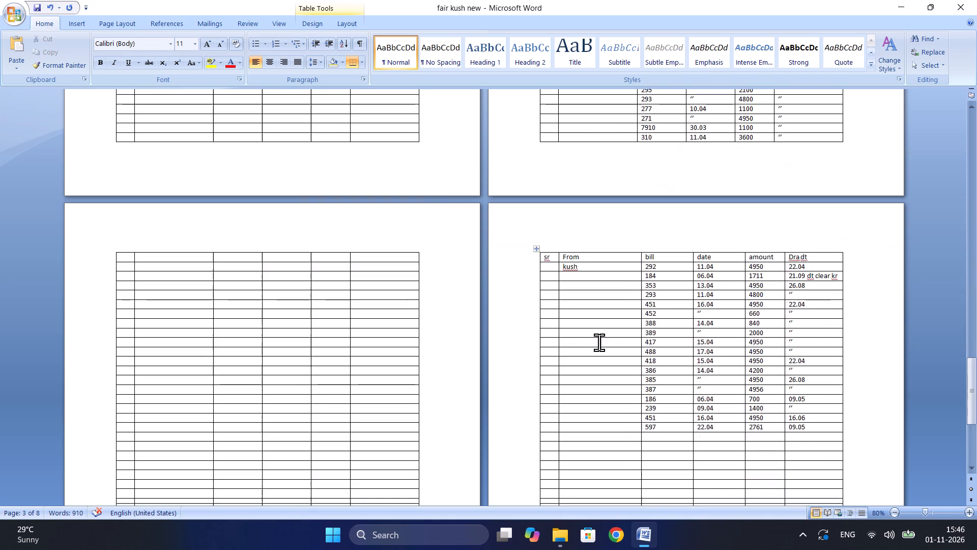
scroll(599, 342, down, 1)
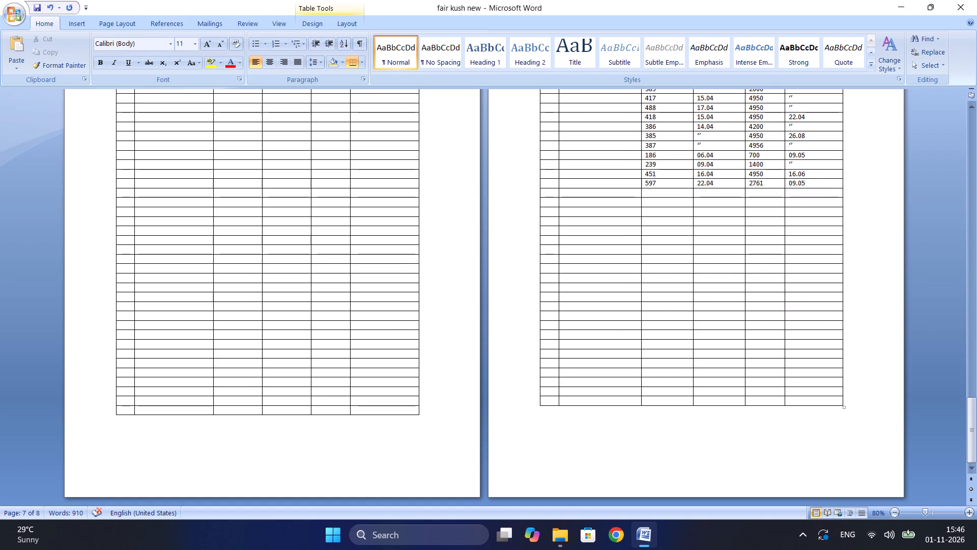
click(658, 194)
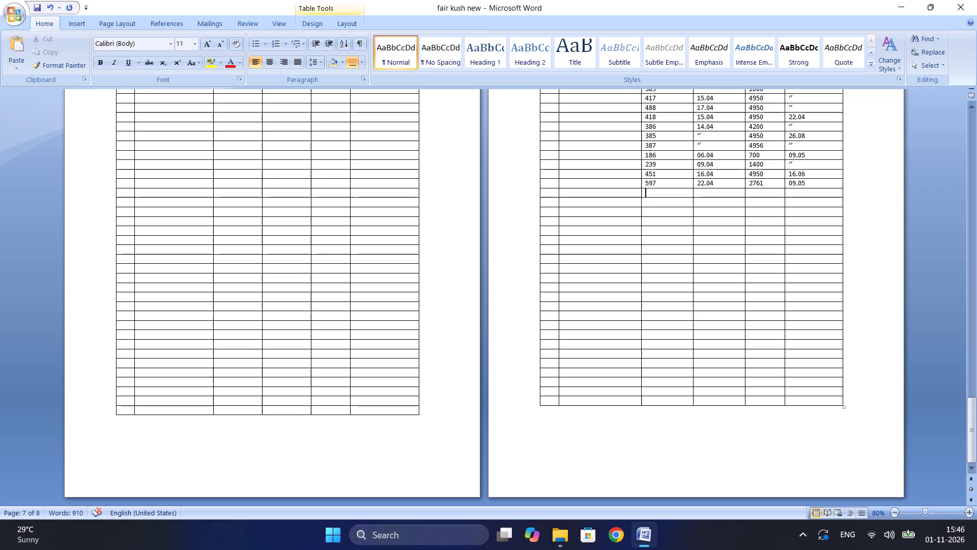
text(596)
key(Right)
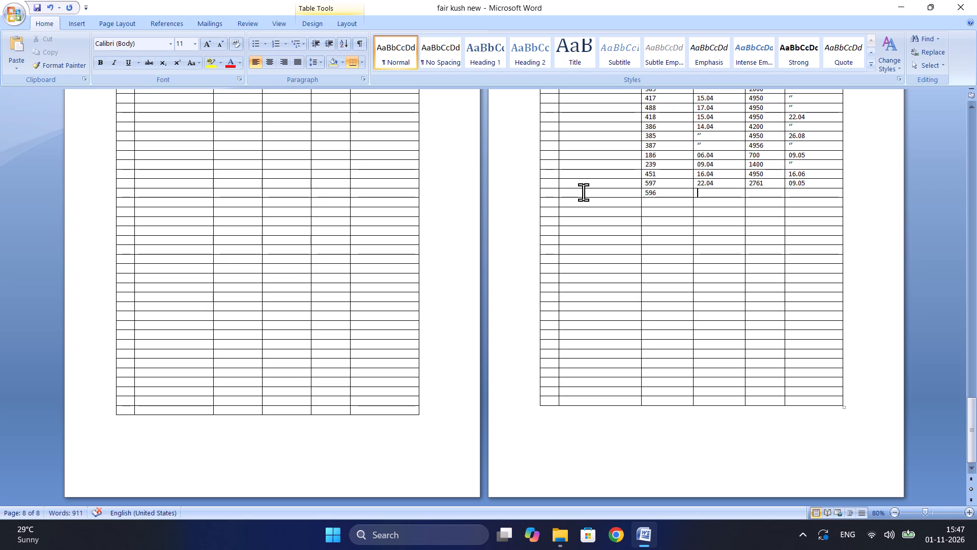
text('')
key(Right)
text(2124)
key(Right)
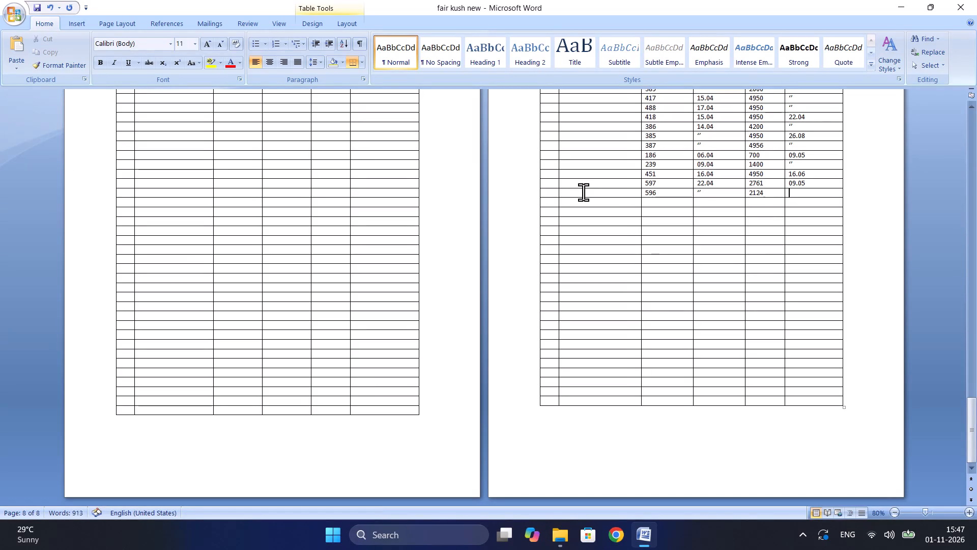
text('')
Add bill 661 below bill 596 in the kush table with date 24.04, amount 2500 and draft date 26.08.
key(Down)
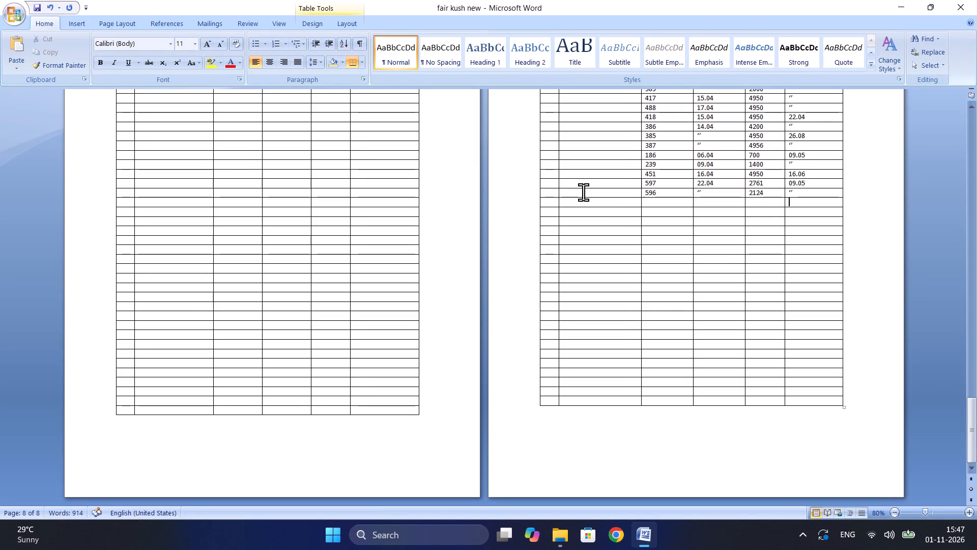
key(Left)
key(Left)
key(Left)
text(661)
key(Right)
text(24.04)
key(Right)
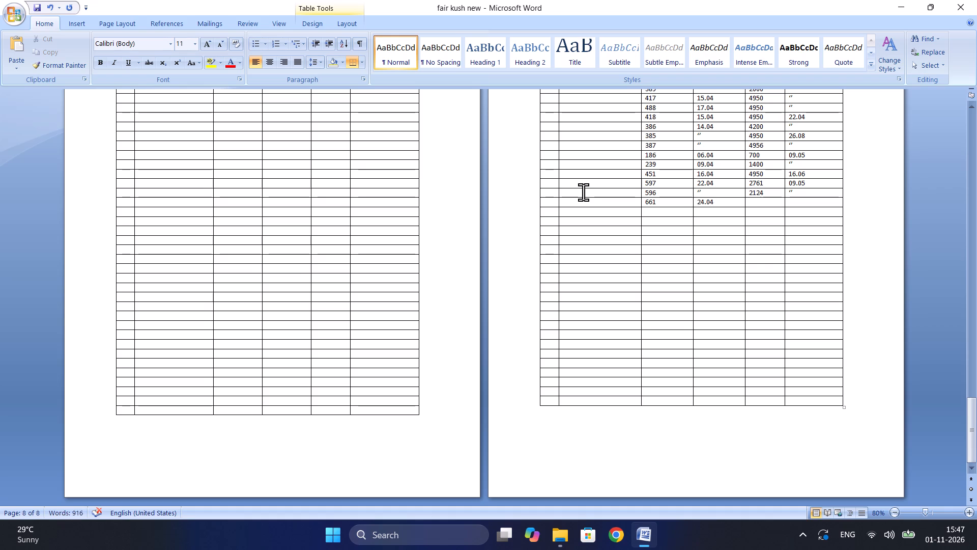
text(2500)
key(Right)
text(26.08)
Add bill 702 below bill 661 in the kush table with date 27.04, amount 4930 and draft date 09.05.
key(Down)
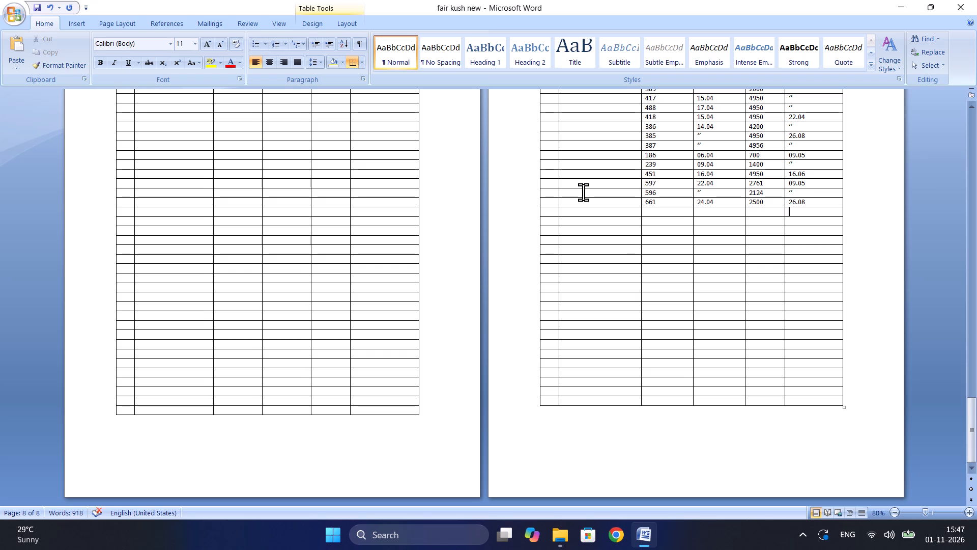
key(Left)
key(Left)
key(Left)
text(702)
key(Right)
text(27)
text(.04)
key(Right)
key(4)
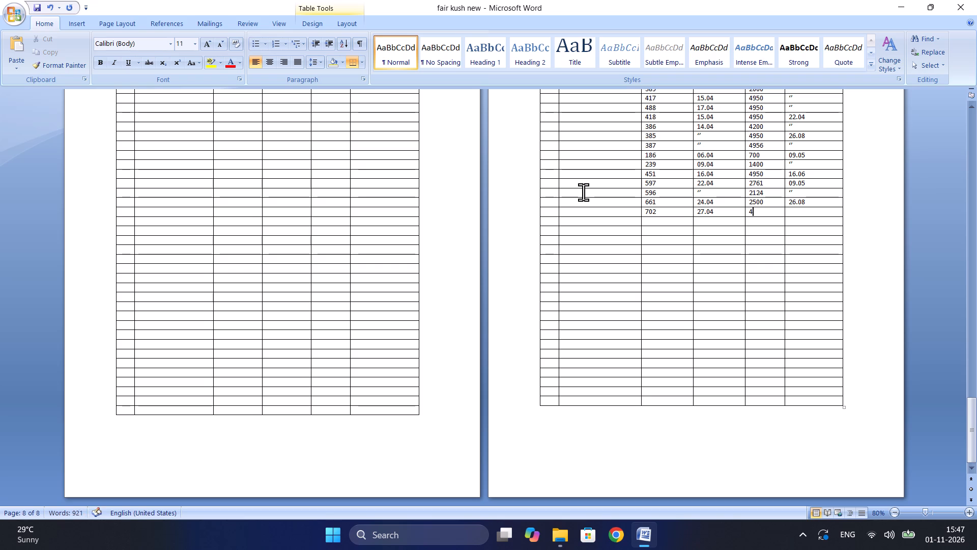
key(9)
text(30)
key(Right)
text(09.05)
Add bill 556 below bill 702 in the kush table with date 21.04, amount 4950 and a ditto mark for the draft date.
key(Down)
key(Left)
key(Left)
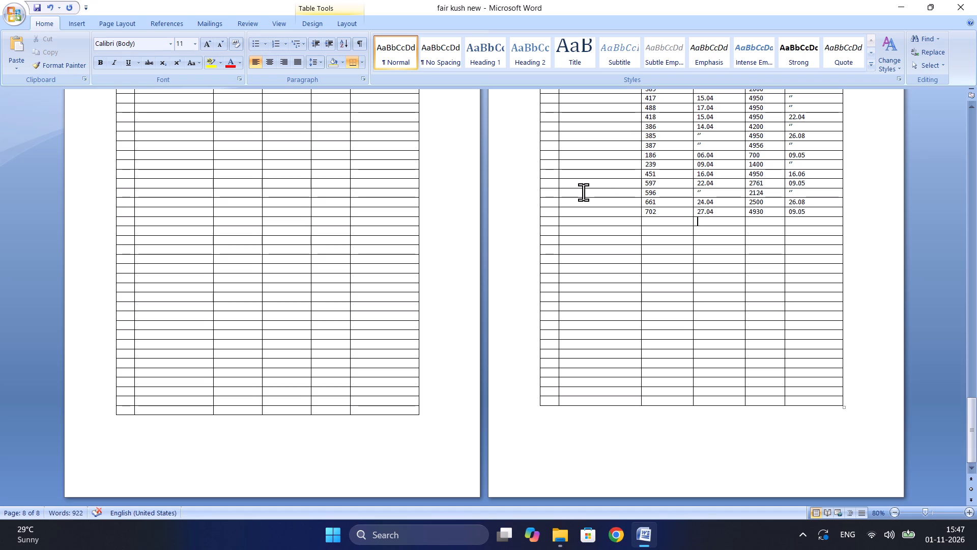
key(Left)
text(556)
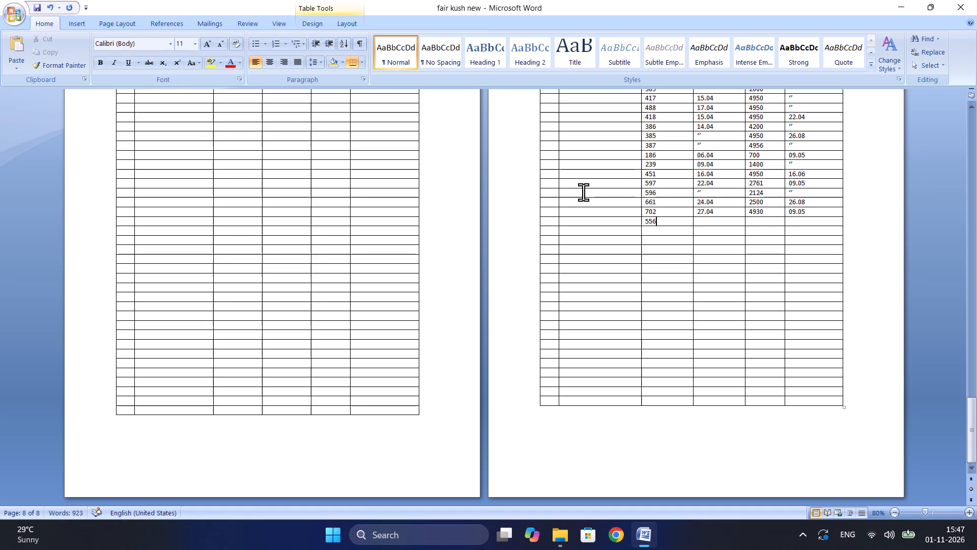
key(Right)
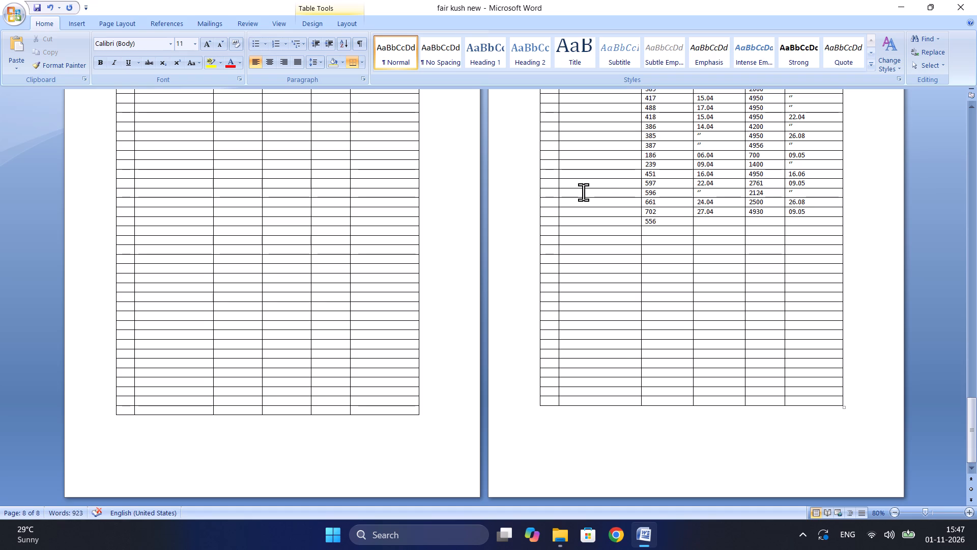
text(210)
key(BackSpace)
text(.04)
key(Right)
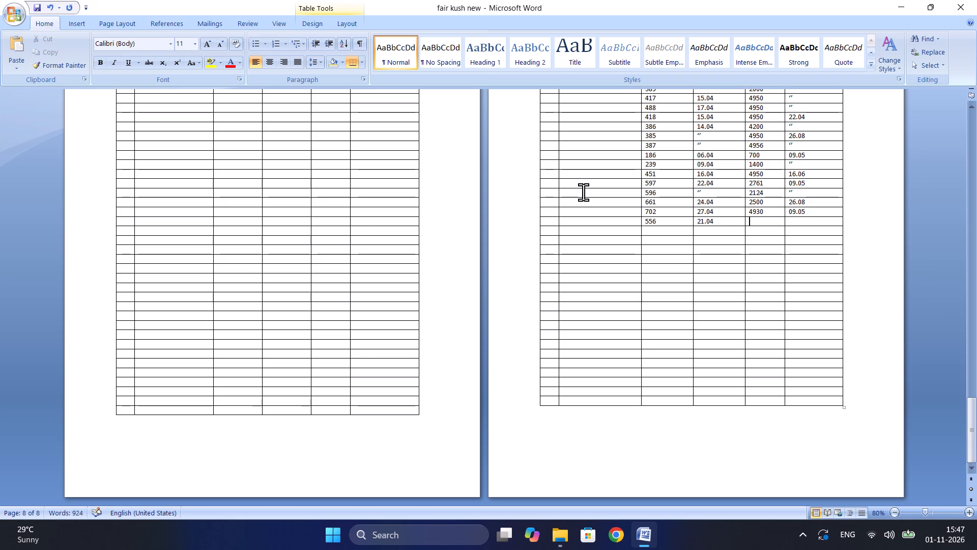
text(4950)
key(Right)
text('')
Add bill 17 below bill 556 in the kush table on page 8 with date 01.04, amount 1239 and draft date 09.05.
key(Down)
key(Left)
key(Left)
key(Left)
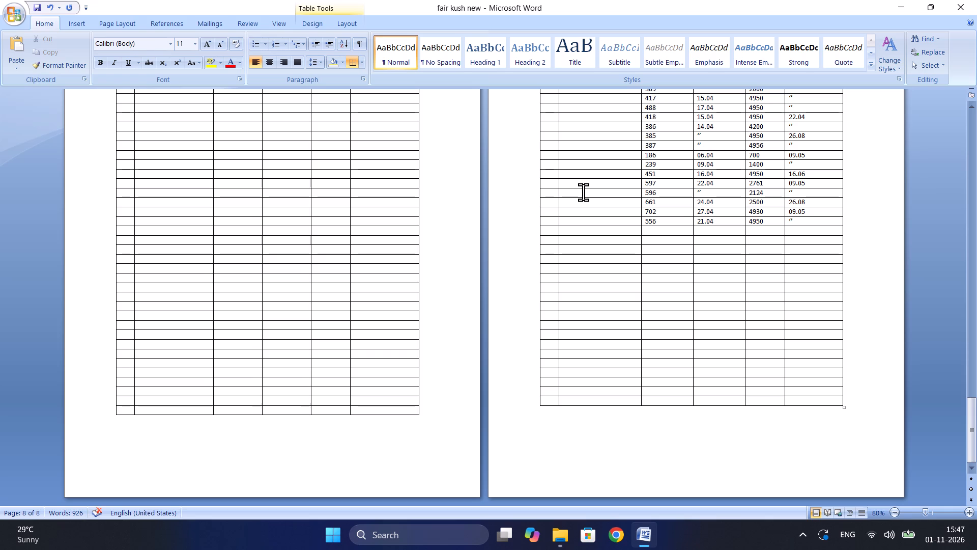
text(17)
key(Right)
text(010)
key(BackSpace)
text(.04)
key(Right)
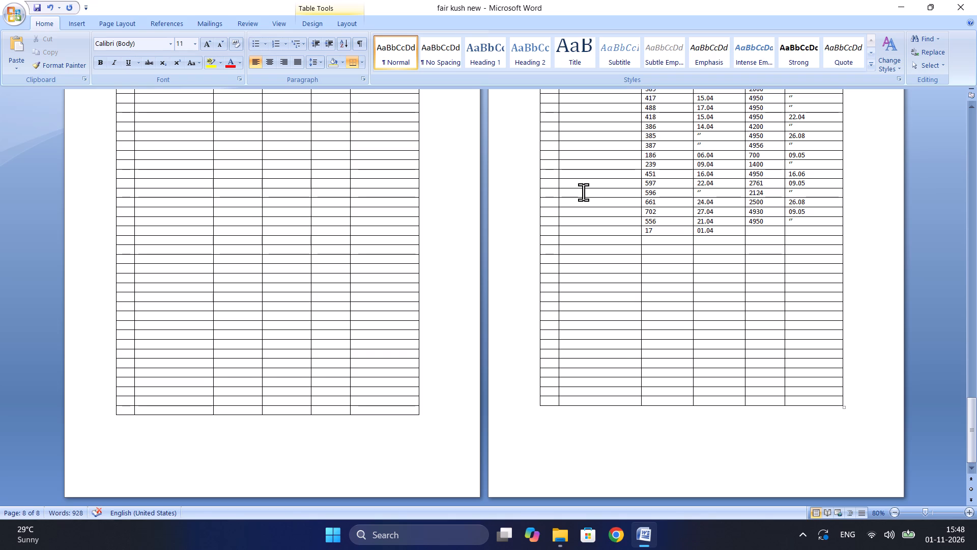
text(1239)
key(Right)
text(09.05)
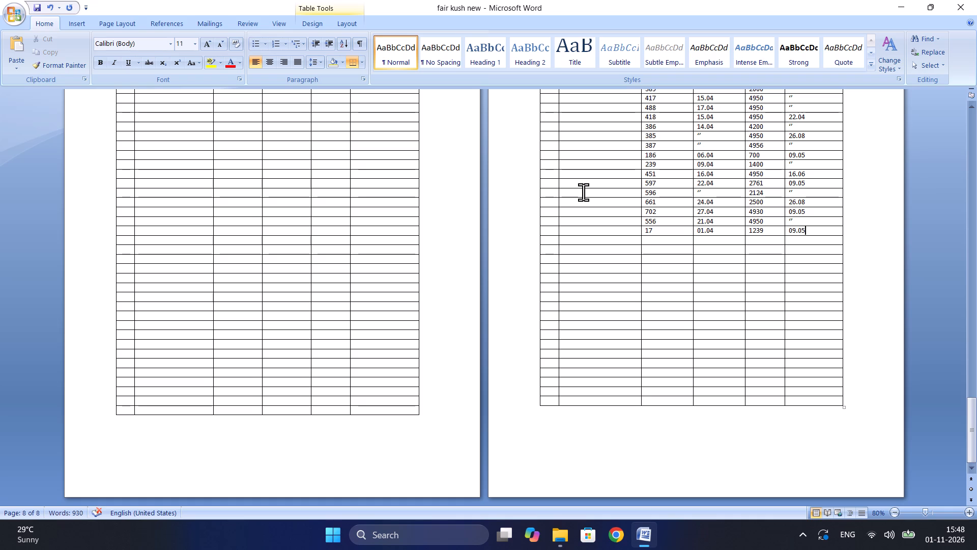
Review the earlier bill entries in the kush table on the preceding pages.
scroll(583, 192, up, 5)
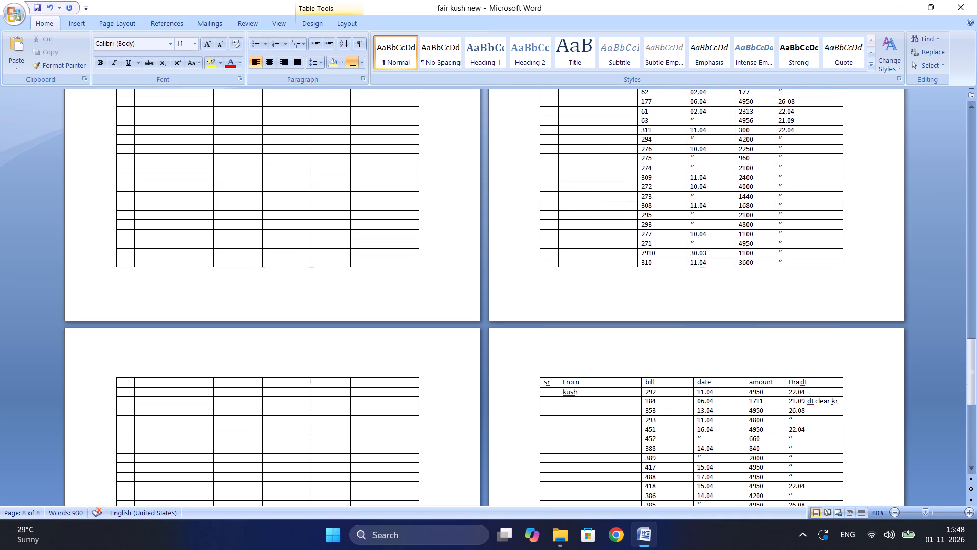
scroll(583, 192, up, 2)
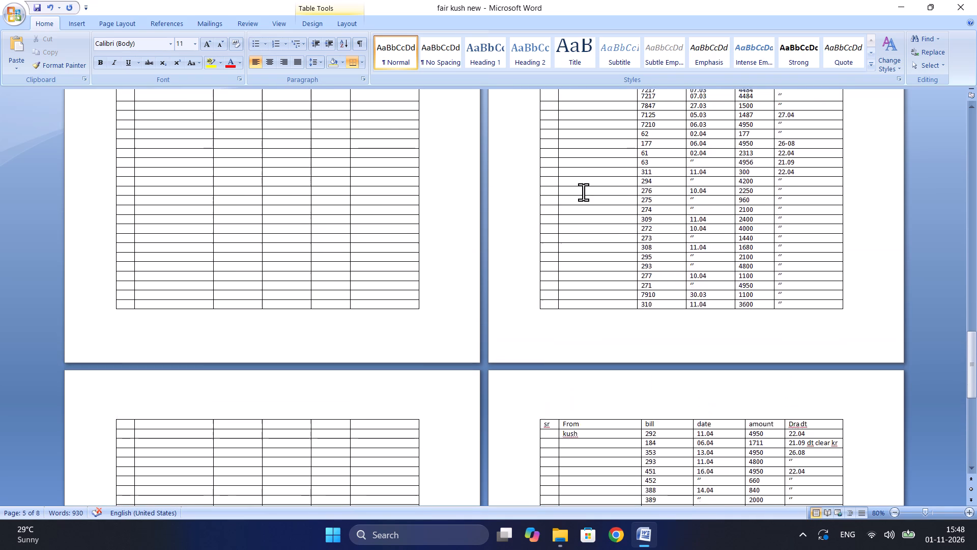
scroll(583, 192, up, 3)
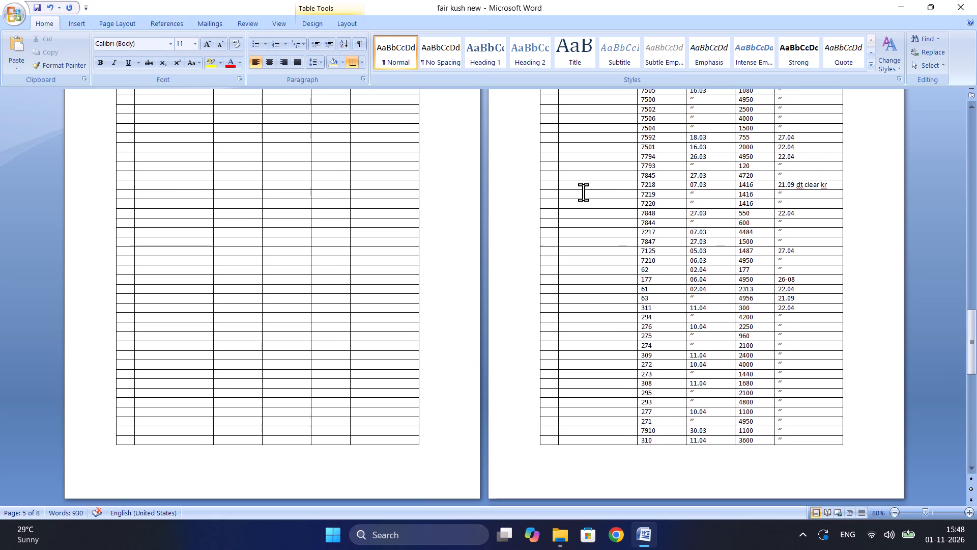
scroll(583, 192, up, 4)
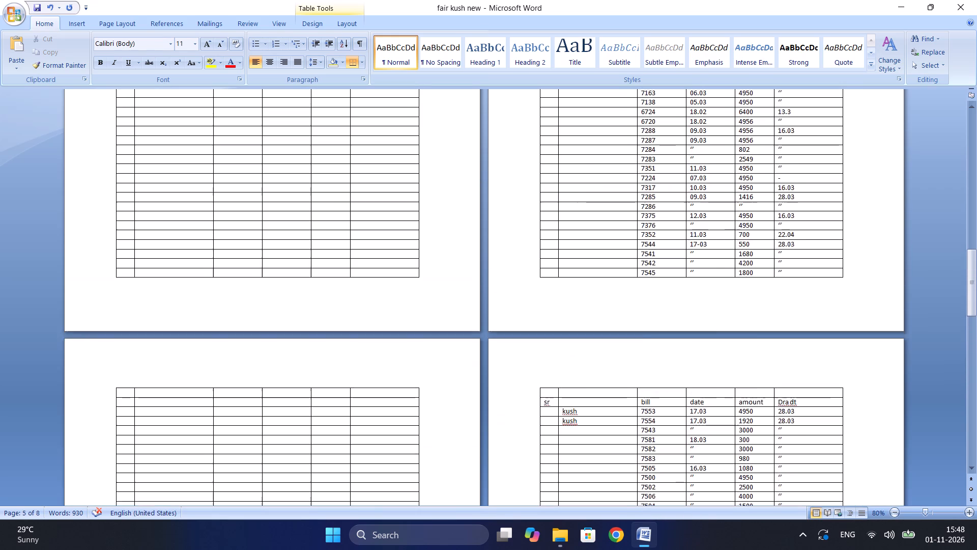
scroll(583, 192, up, 2)
scroll(583, 192, down, 10)
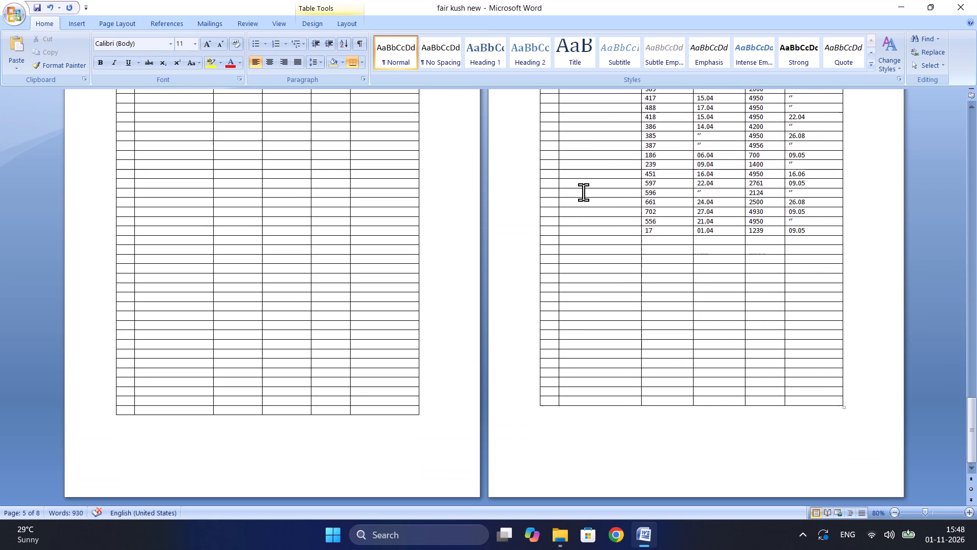
Add bill 781 below bill 17 in the kush table with date 29.04, amount 4130 and draft date 26.08.
key(Down)
key(Left)
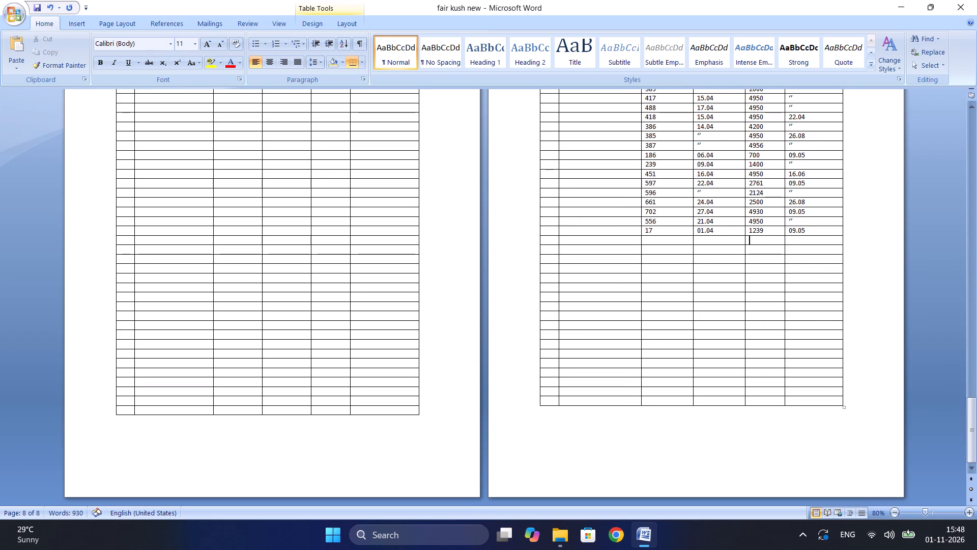
key(Left)
key(Left)
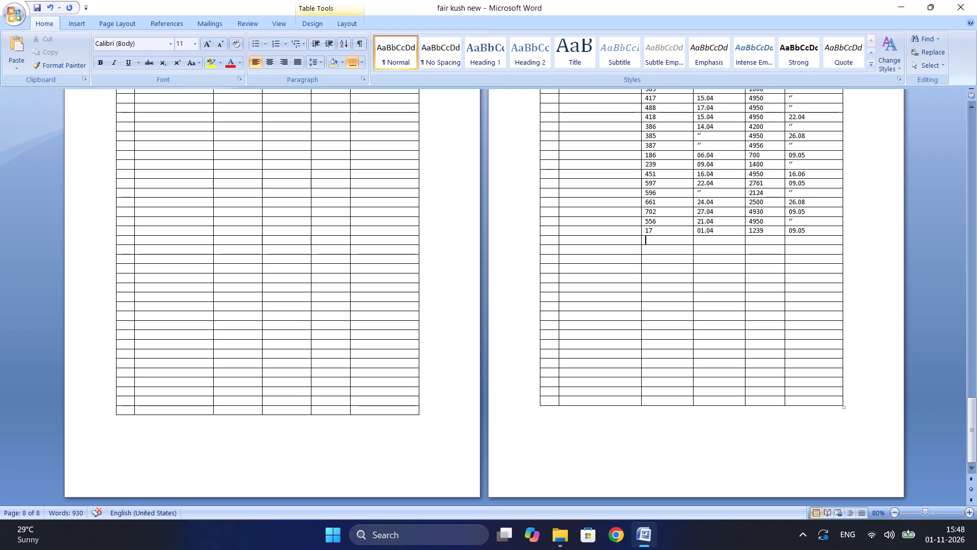
text(781)
key(Right)
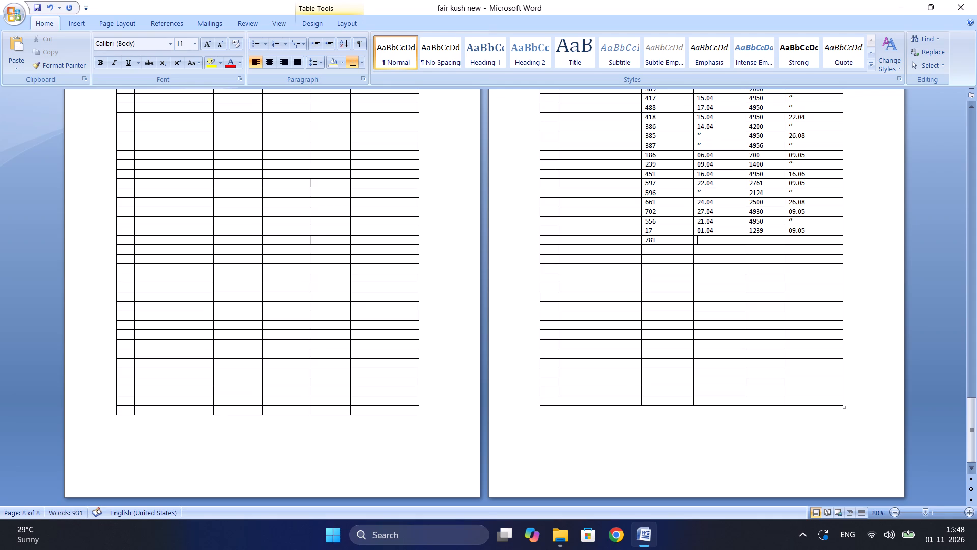
text(29.04)
key(Right)
text(4130)
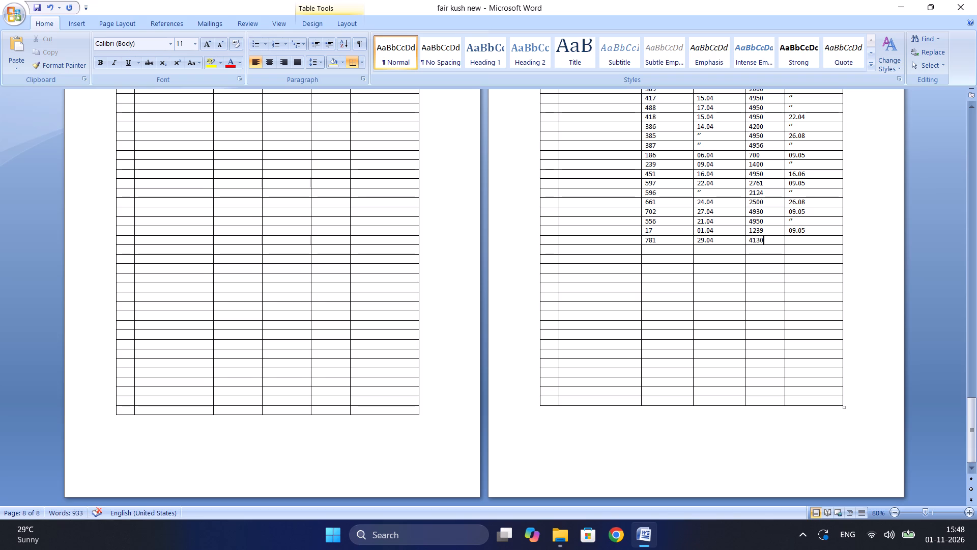
key(Right)
text(26.08)
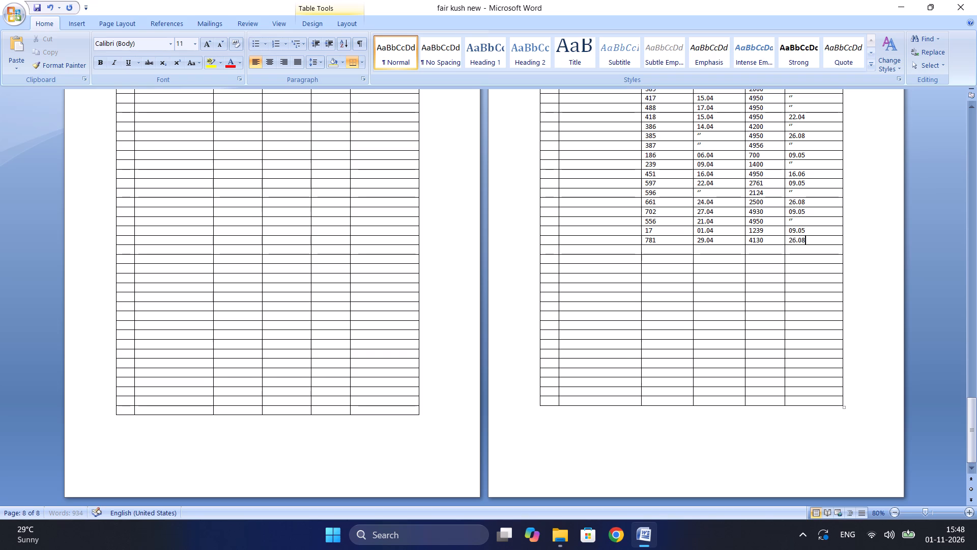
Add bill 610 below bill 781 in the kush table with date 22.04, amount 3304 and draft date 21.09.
key(Down)
key(Left)
key(Left)
key(Left)
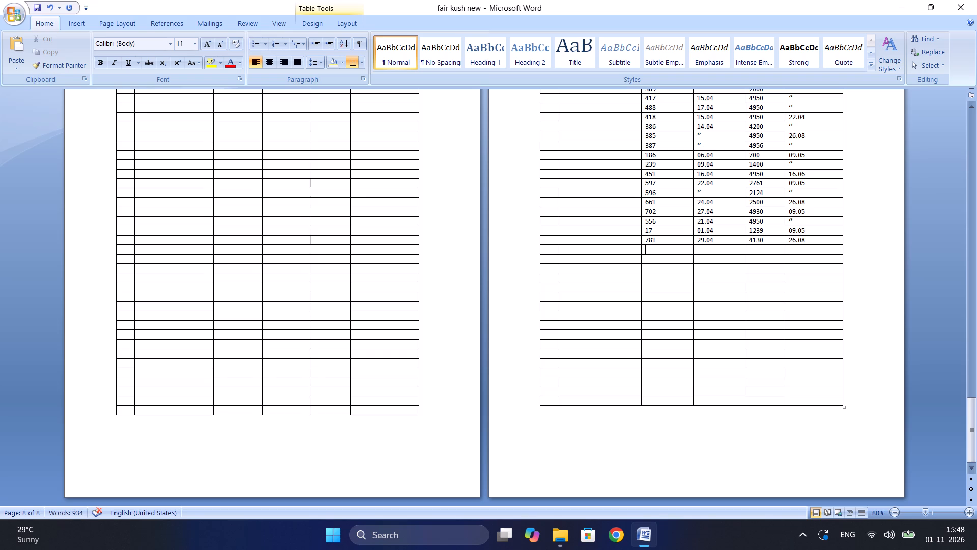
text(610)
key(Right)
text(22.04)
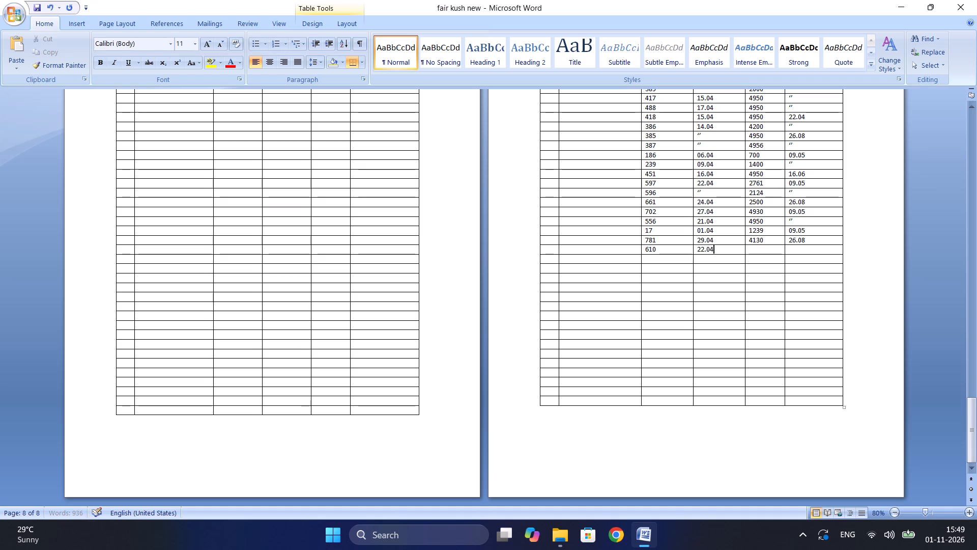
key(Right)
text(3304)
key(Right)
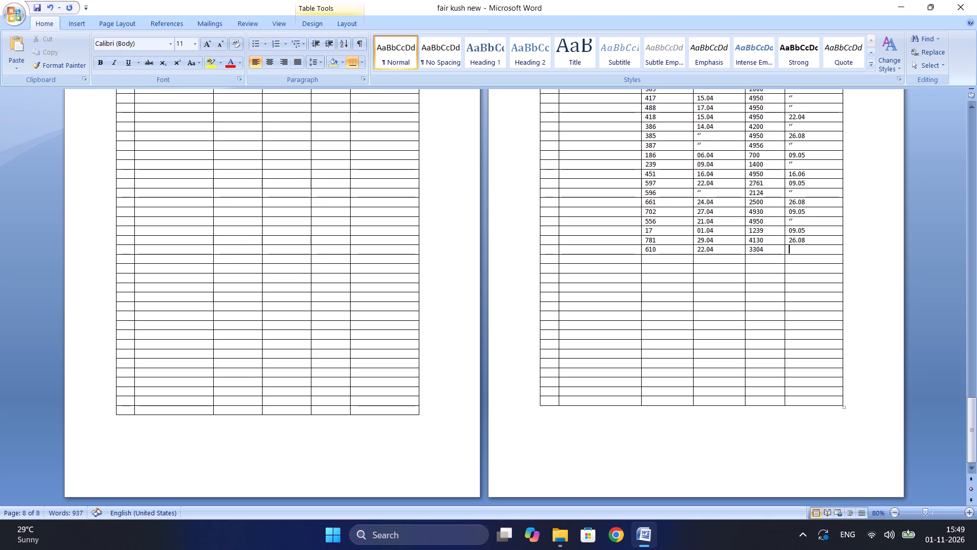
text(21.09)
Add bill 609 below bill 610 in the kush table with date 22.04, amount 1416 and a ditto mark for the draft date.
key(Down)
key(Left)
key(Left)
key(Left)
text(609)
key(Right)
text(22.04)
key(Right)
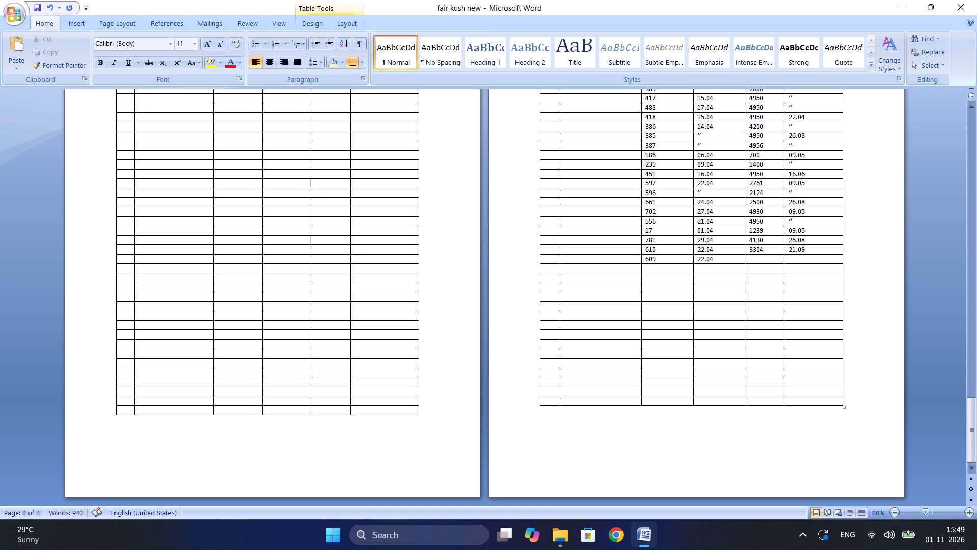
text(1416)
key(Right)
text('')
Add bill 608 below bill 609 in the kush table with amount 1971 and ditto marks for both dates.
key(Down)
key(Left)
key(Left)
key(Left)
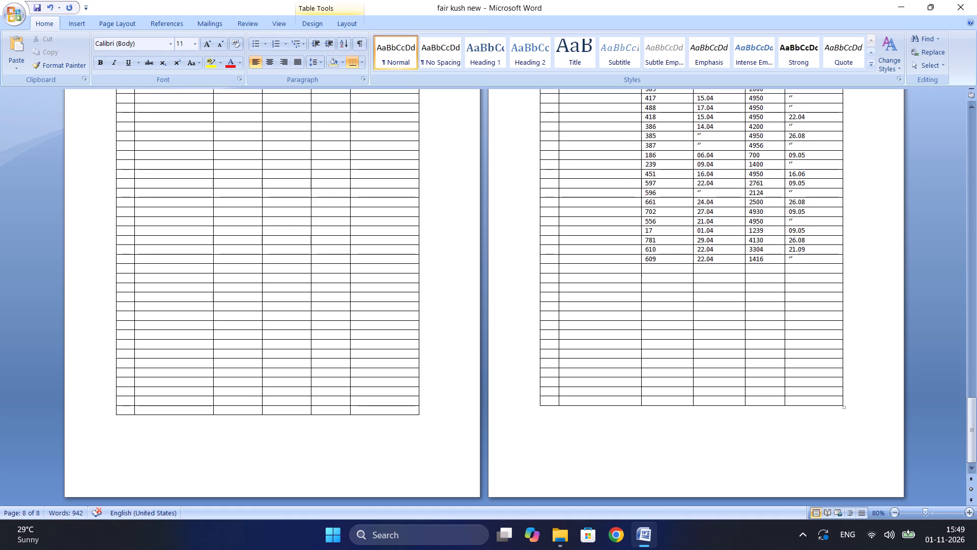
text(608)
key(Right)
text('')
key(Right)
text(1911)
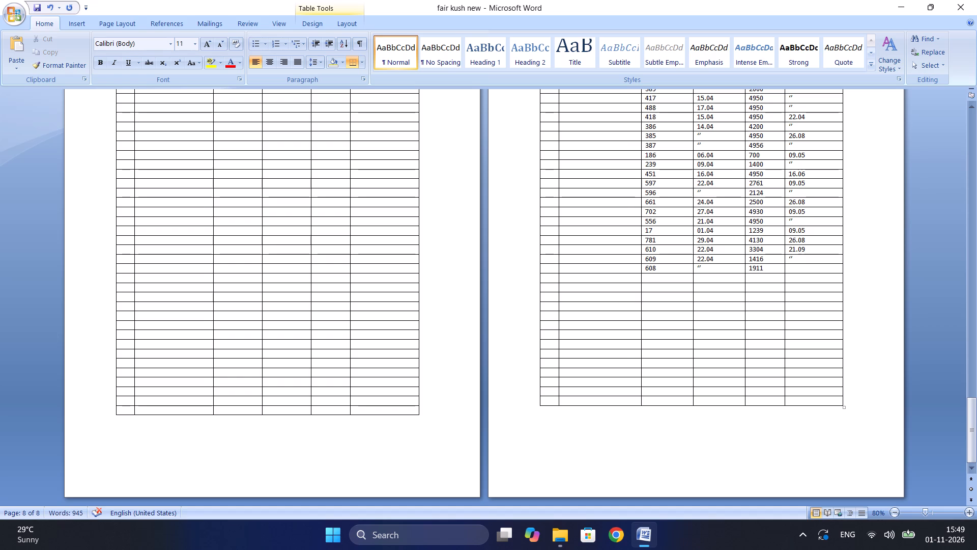
key(BackSpace)
key(BackSpace)
text(71)
key(Right)
text('')
Add bill 875 below bill 608 in the kush table with date 02.05, amount 4950 and draft date 26.08.
key(Down)
key(Left)
key(Left)
key(Left)
key(8)
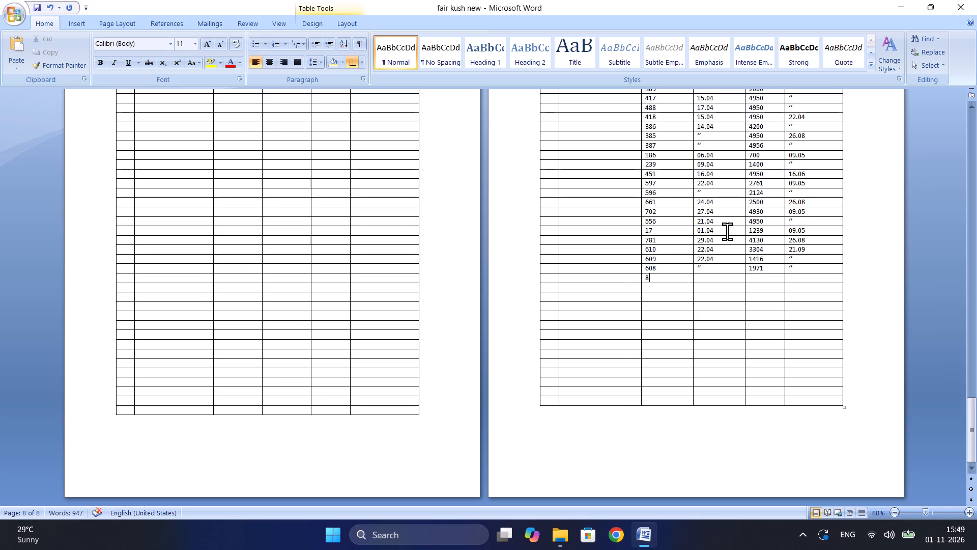
text(75)
key(Right)
text(02.05)
key(Right)
text(4950)
key(Right)
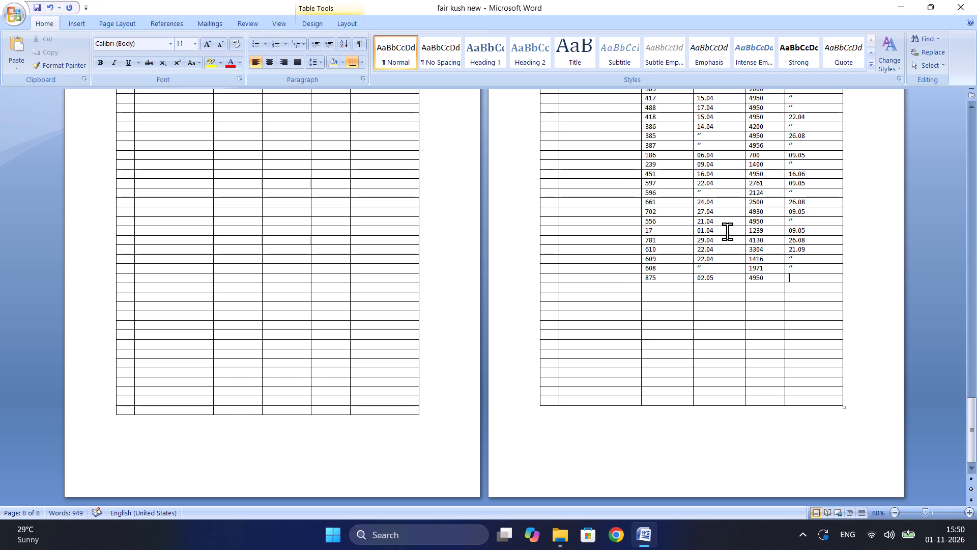
text(26.08)
Add bill 807 below bill 875 in the kush table with date 30.04, amount 330 and draft date 03.06.
key(Down)
key(Left)
key(Left)
key(Left)
text(807)
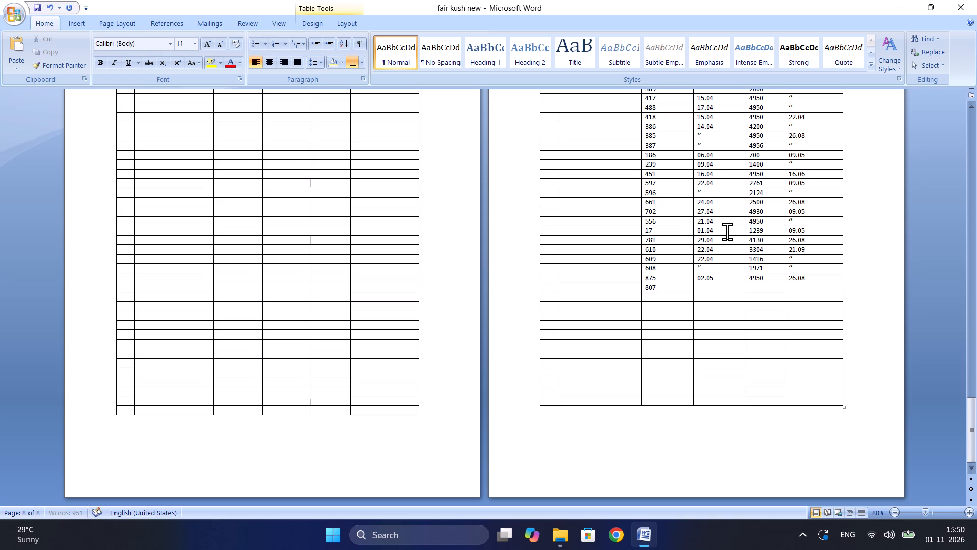
key(Right)
text(30.04)
key(Right)
text(330)
key(Right)
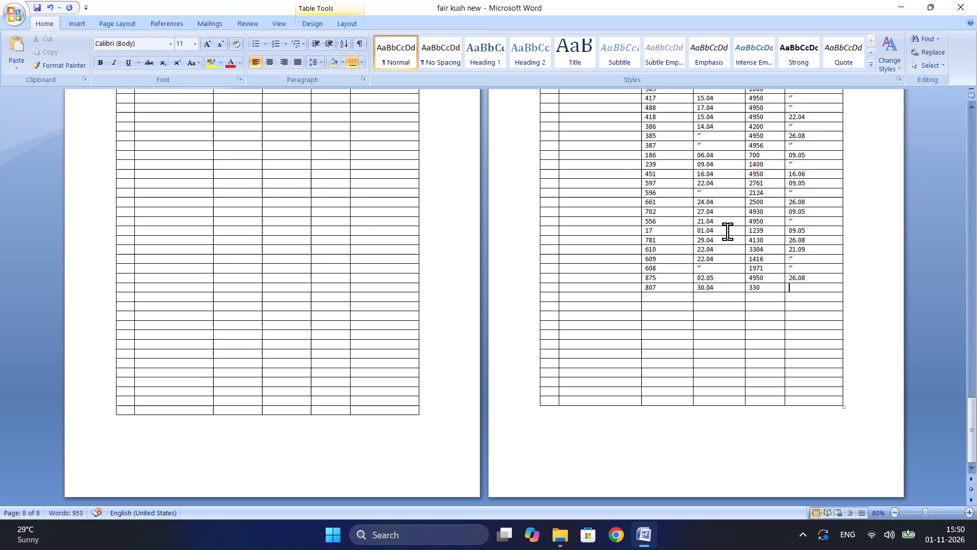
text(03.06)
Add bill 822 below bill 807 in the kush table with a ditto mark for the date, amount 3068 and draft date 21.09.
key(Down)
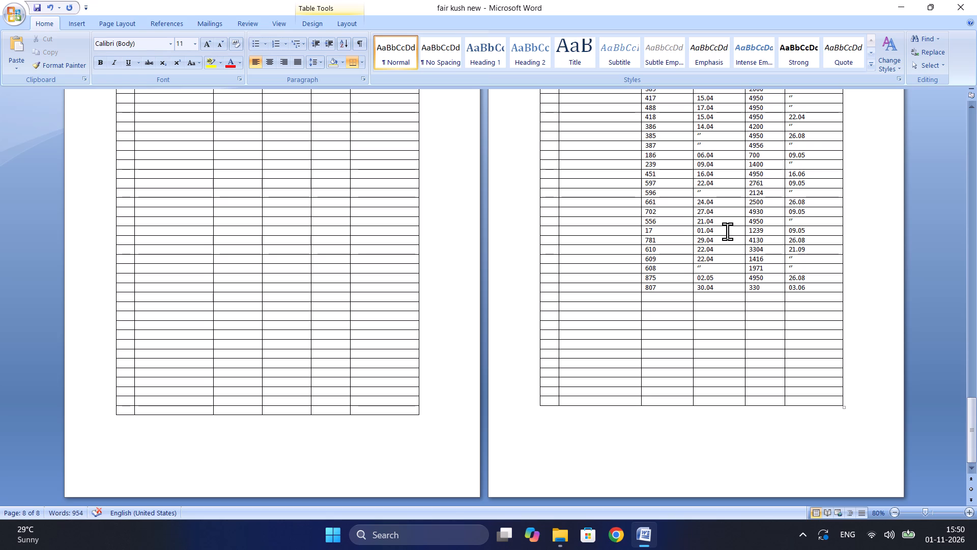
text(82)
key(BackSpace)
key(BackSpace)
key(Left)
key(Left)
key(Left)
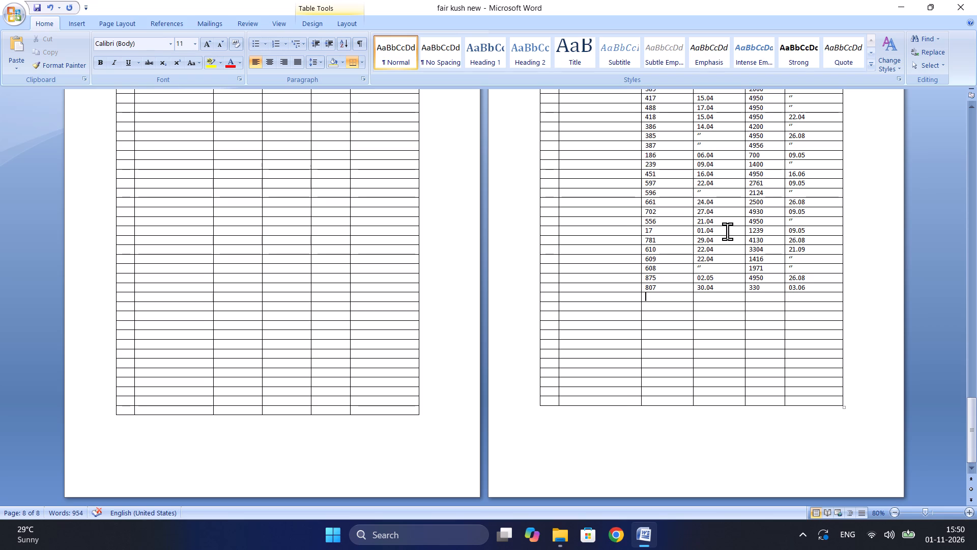
text(822)
key(Right)
text('')
key(Right)
text(3068)
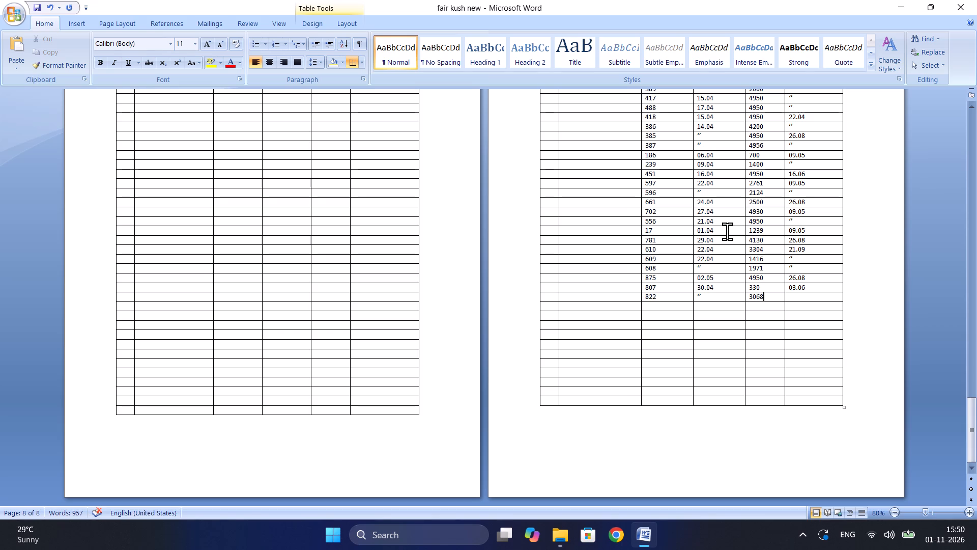
key(Right)
text(21.09)
Add bill 593 below bill 522 in the fair table on page 3 with date 22.04, amount 4012 and a ditto mark for the draft date.
scroll(727, 231, up, 3)
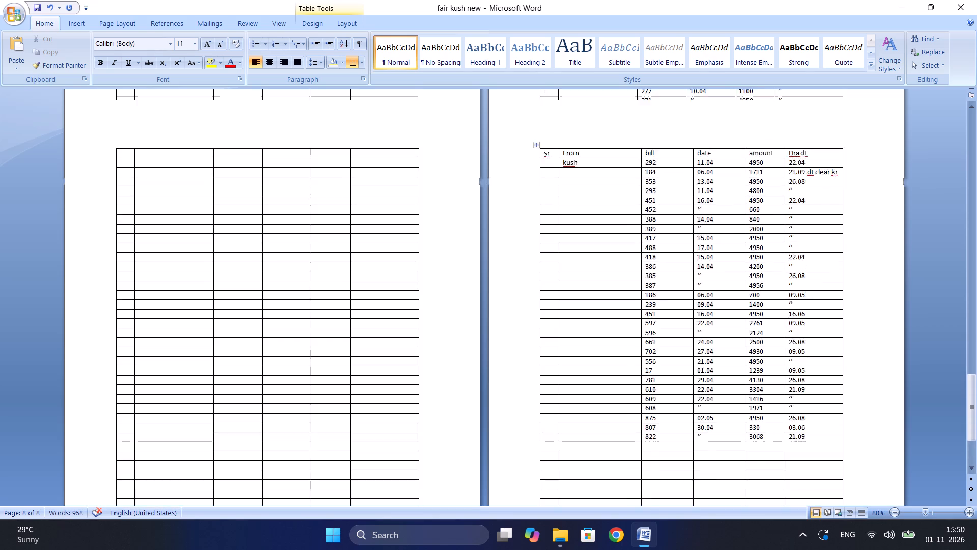
scroll(727, 231, up, 6)
scroll(727, 231, down, 1)
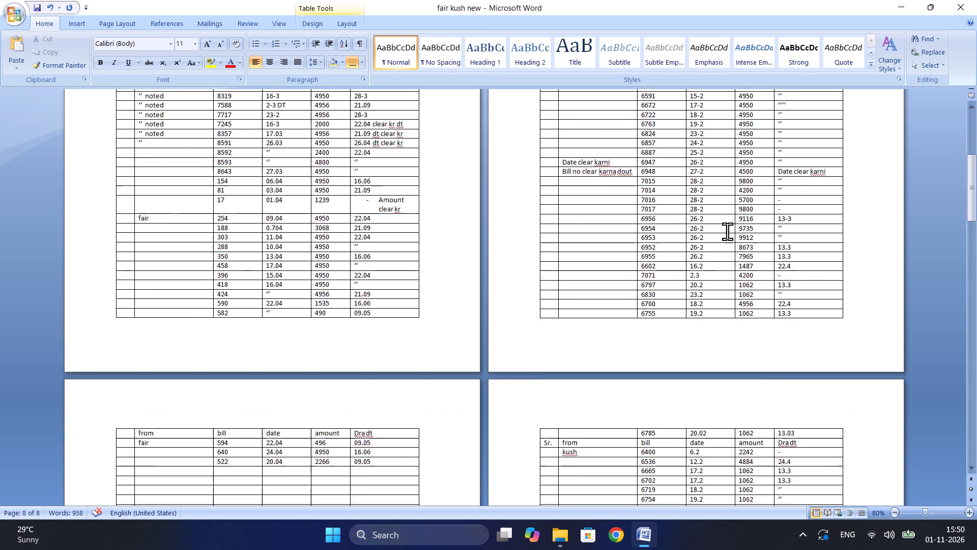
scroll(727, 231, down, 3)
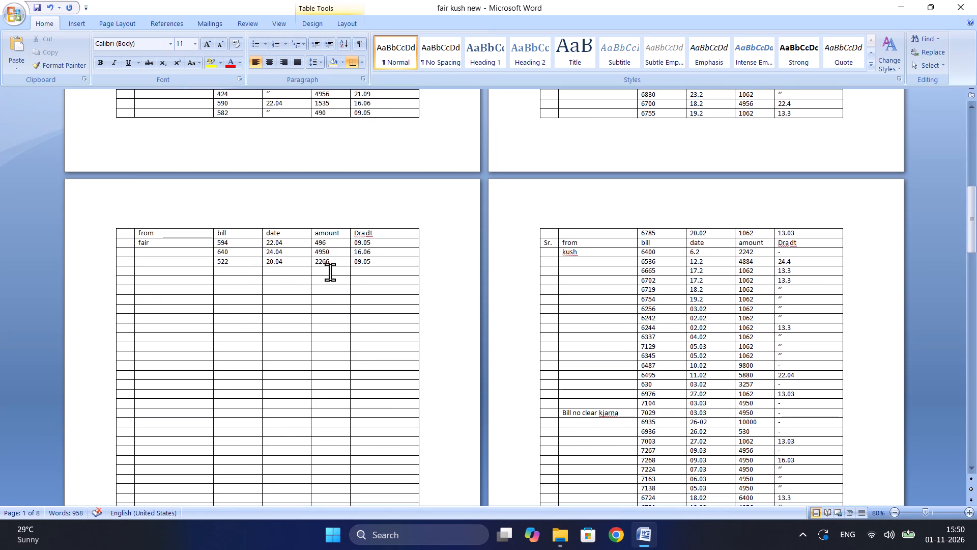
click(229, 269)
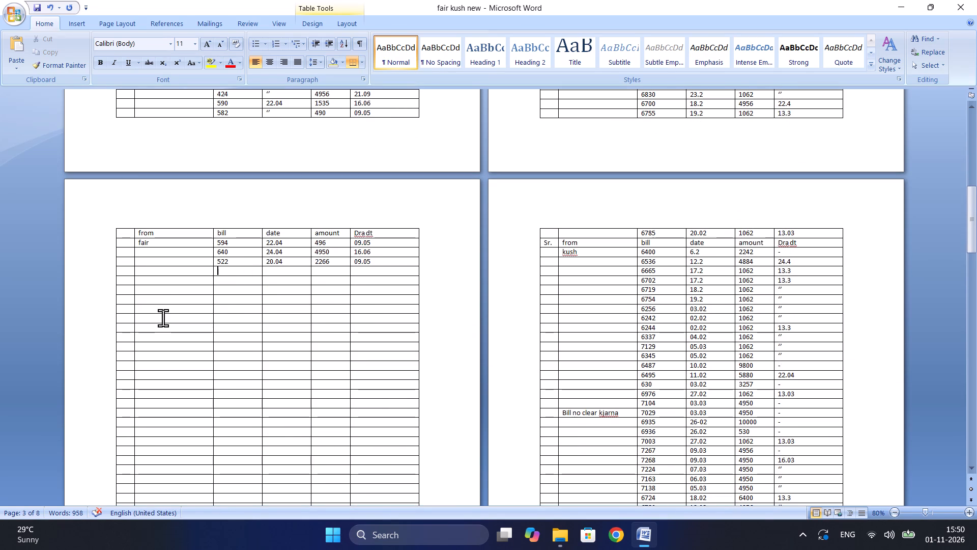
text(593)
key(Right)
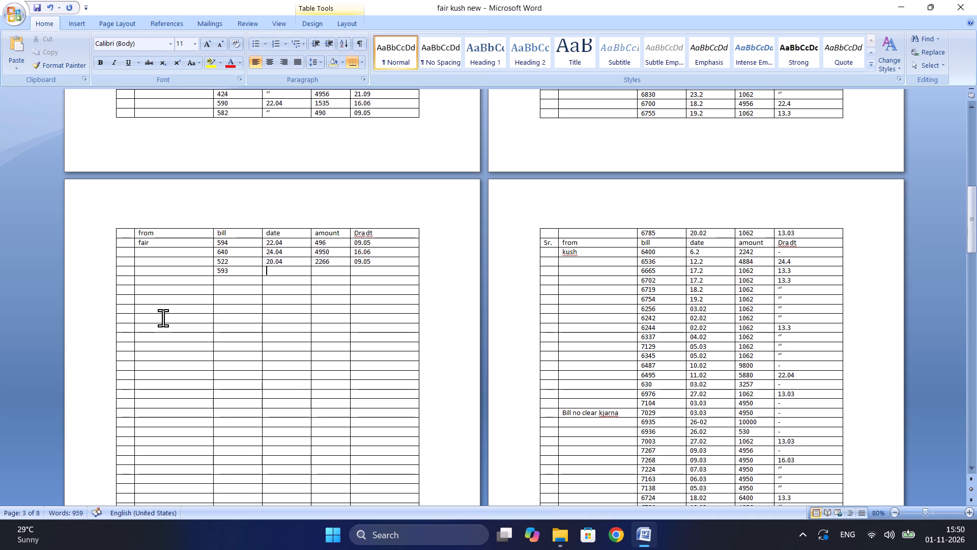
text(22.04)
key(Right)
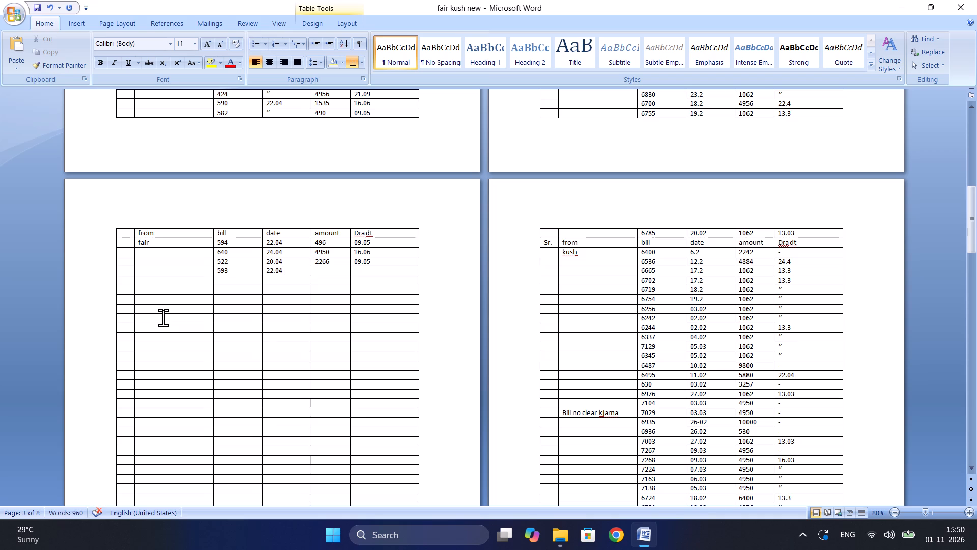
text(4012)
key(Right)
text('')
Add bill 857 below bill 593 in the fair table with date 02.05, amount 4950 and draft date 16.06.
key(Down)
key(Left)
key(Left)
key(Left)
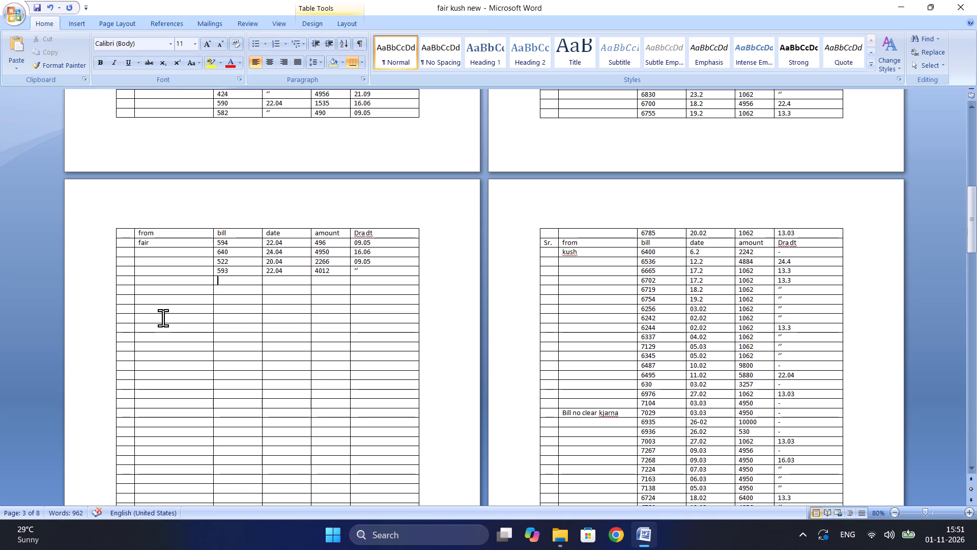
text(857)
key(Right)
text(02.05)
key(Right)
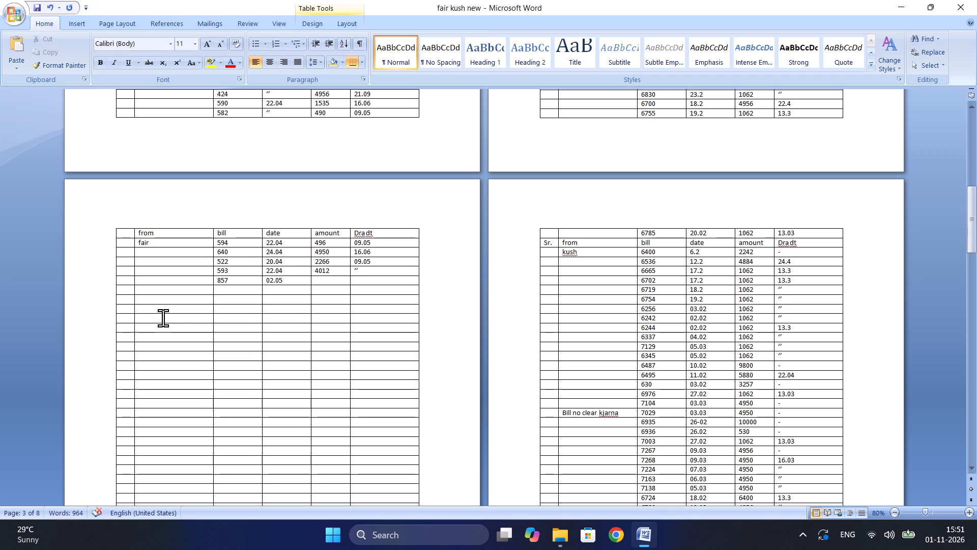
text(4950)
key(Right)
key(1)
text(6.06)
Add bill 810 below bill 857 in the fair table with date 30.04, amount 543 and draft date 03.06.
key(Down)
key(Left)
key(Left)
key(Left)
text(810)
key(Right)
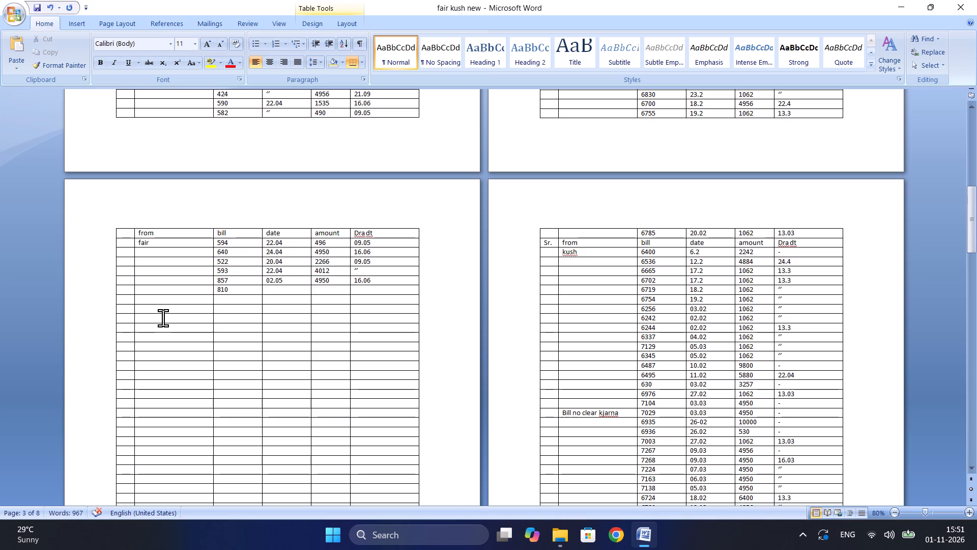
text(30.04)
key(Right)
text(543)
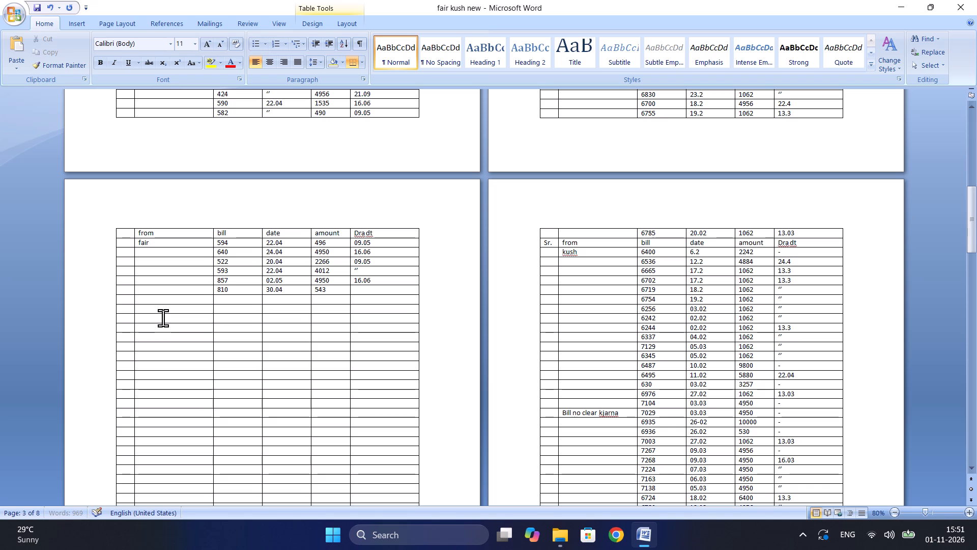
key(Right)
text(03.06)
Add bill 513 below bill 810 in the fair table on page 3 with date 20.04, amount 4956 and draft date 09.05.
key(Down)
key(Left)
key(Left)
key(Left)
text(513)
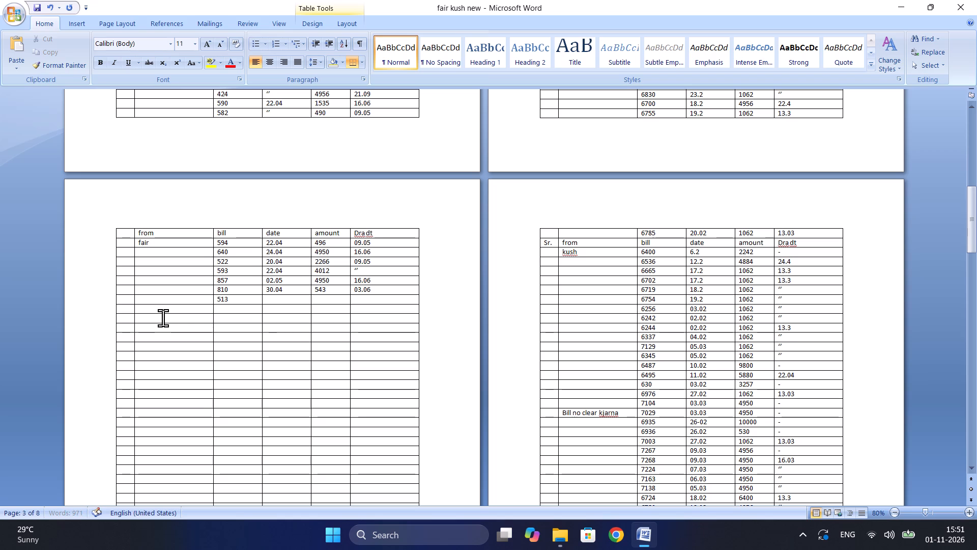
key(Right)
text(20.04)
key(Right)
text(495)
key(6)
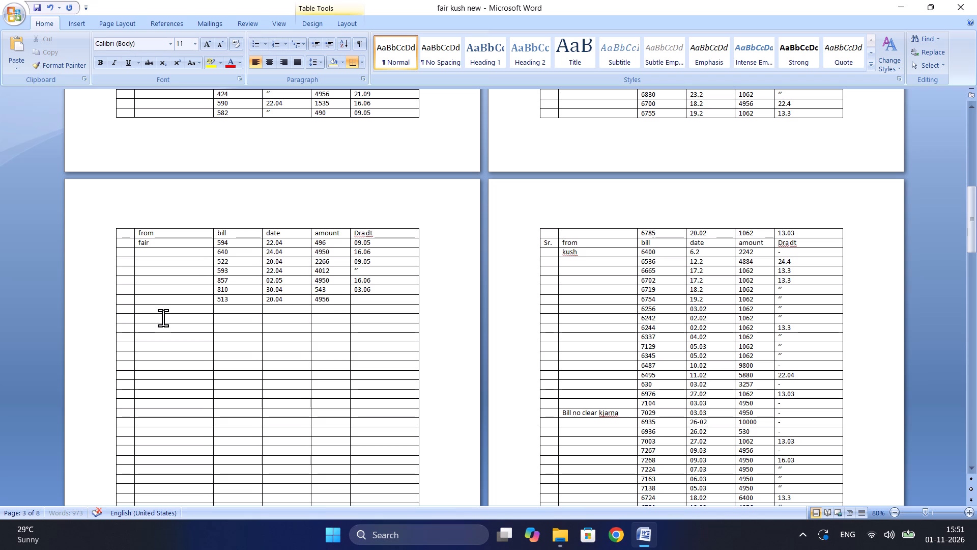
key(Right)
text(09.05)
Add bill 804 below bill 513 in the fair table with date 30.04, amount 1416 and draft date 20.05.
key(Down)
key(Left)
key(Left)
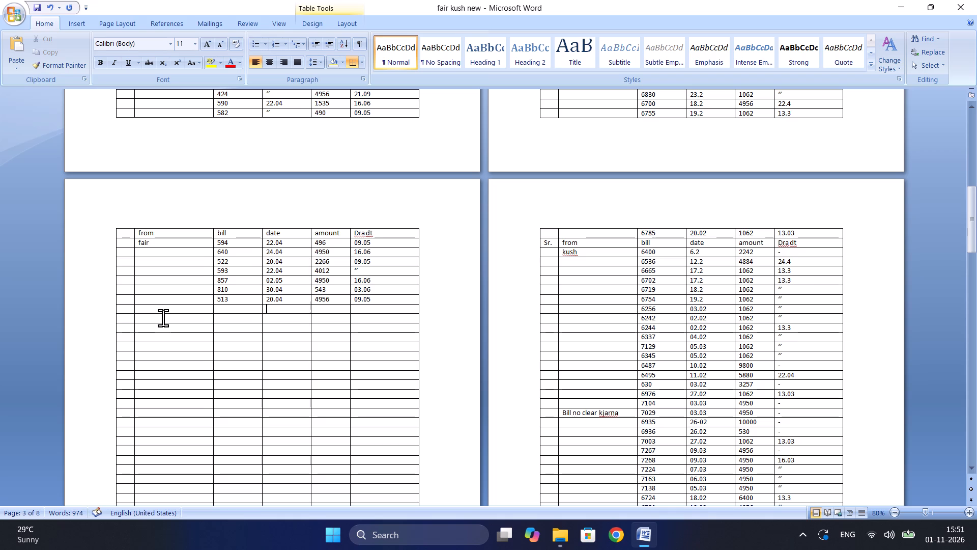
key(Left)
text(804)
key(Right)
text(30)
text(.04)
key(Right)
text(1416)
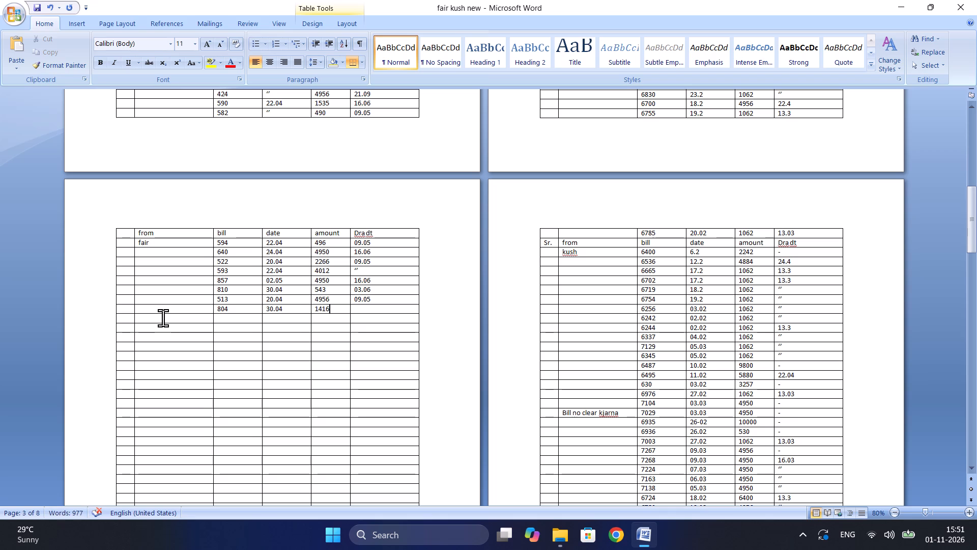
key(Right)
text(20.05)
Add bill 977 below bill 804 in the fair table with date 05.05, amount 4950 and draft date 05.08.
key(Right)
key(Left)
key(Down)
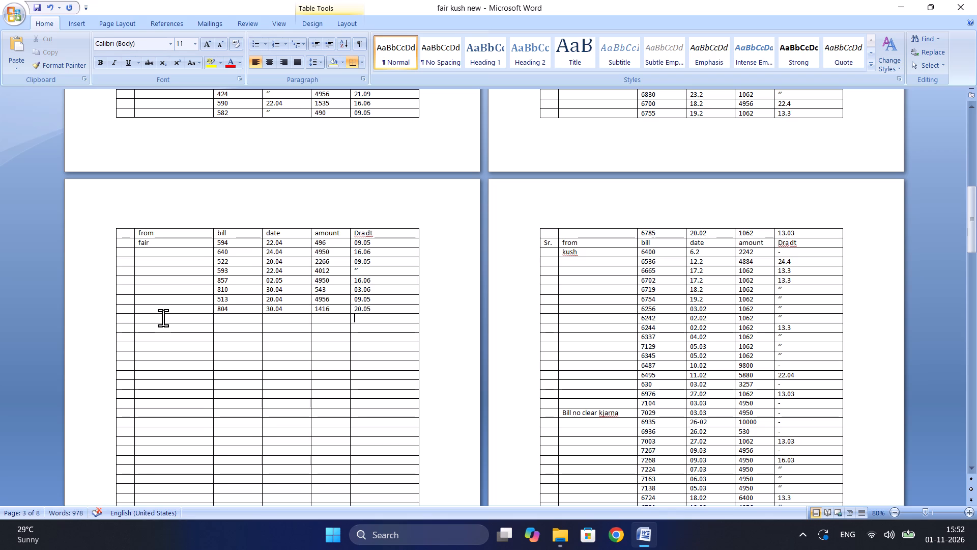
key(Left)
key(Left)
key(Left)
text(977)
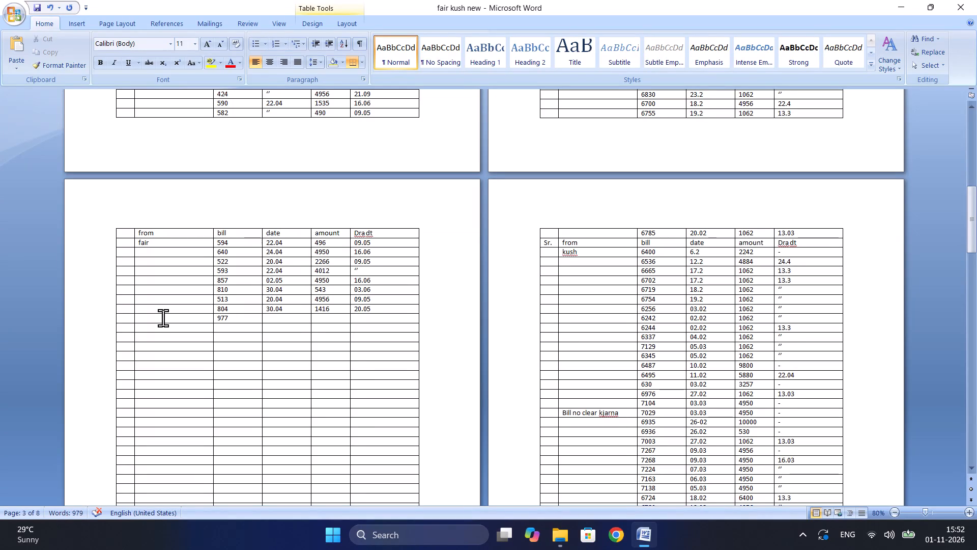
key(Right)
text(050)
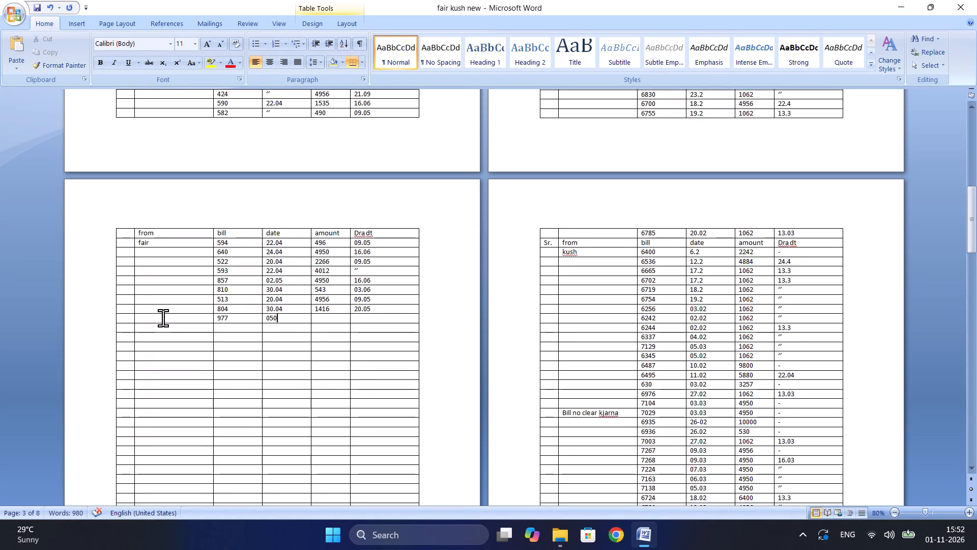
key(BackSpace)
text(.05)
key(Right)
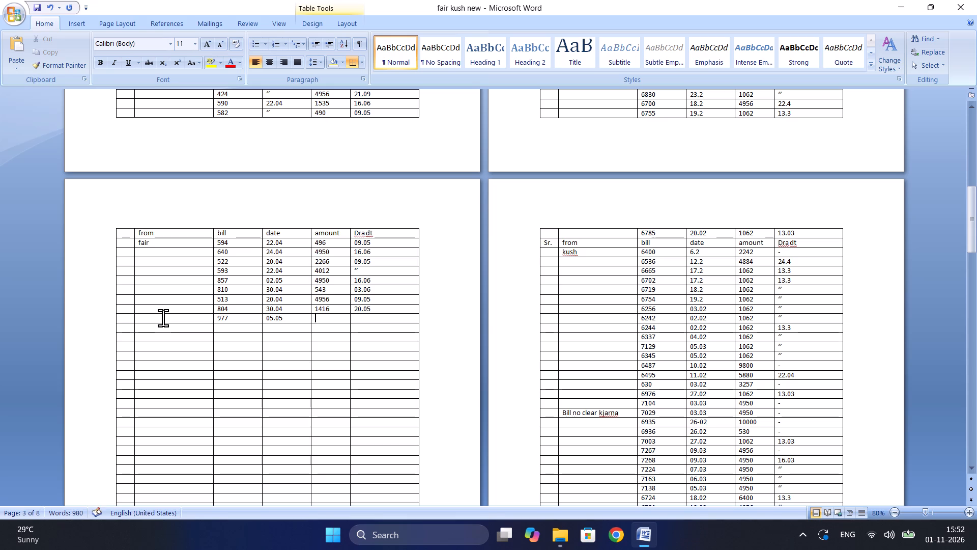
text(4950)
key(Right)
key(5)
key(BackSpace)
text(05.05)
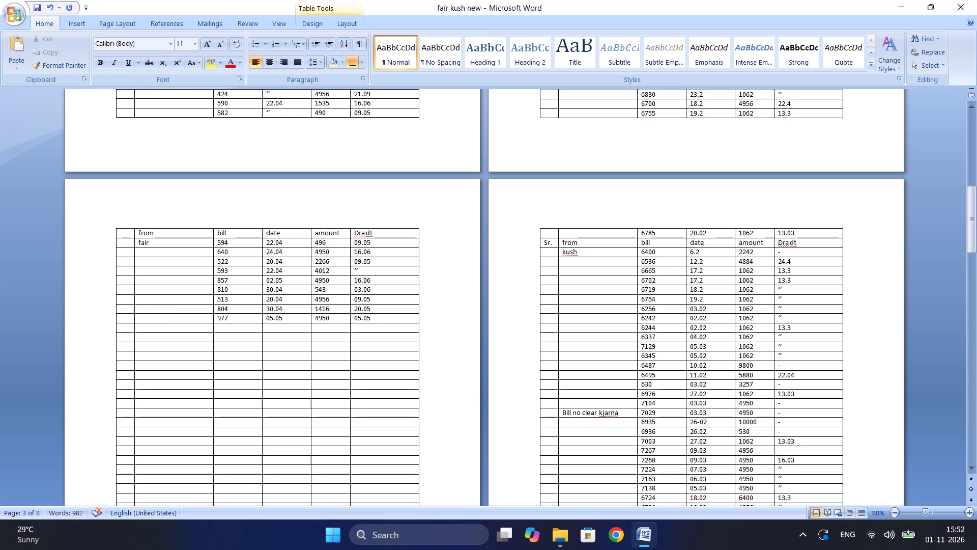
key(BackSpace)
key(8)
Add bill 1031 below bill 977 in the fair table with date 07.05, amount 4950 and a ditto mark for the draft date.
key(Down)
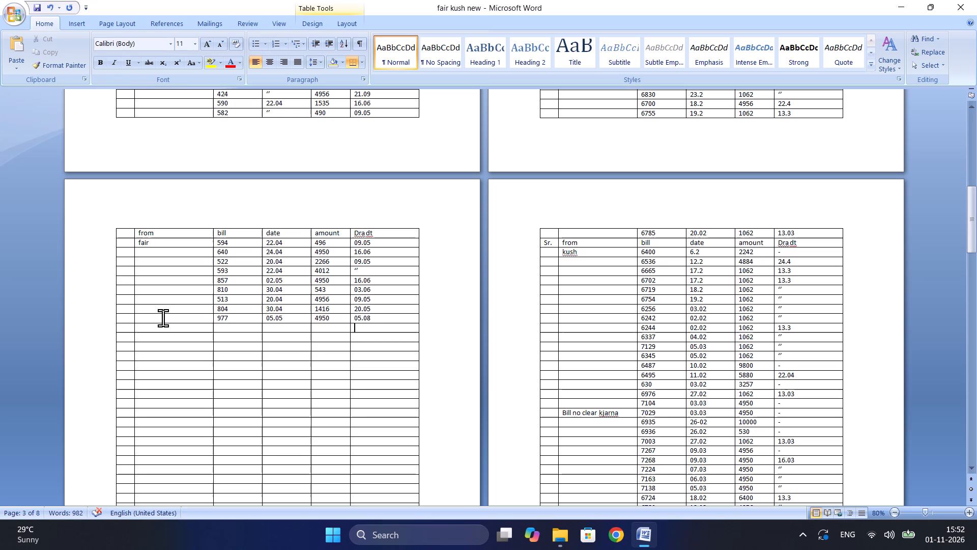
key(Down)
key(Up)
key(Left)
key(Left)
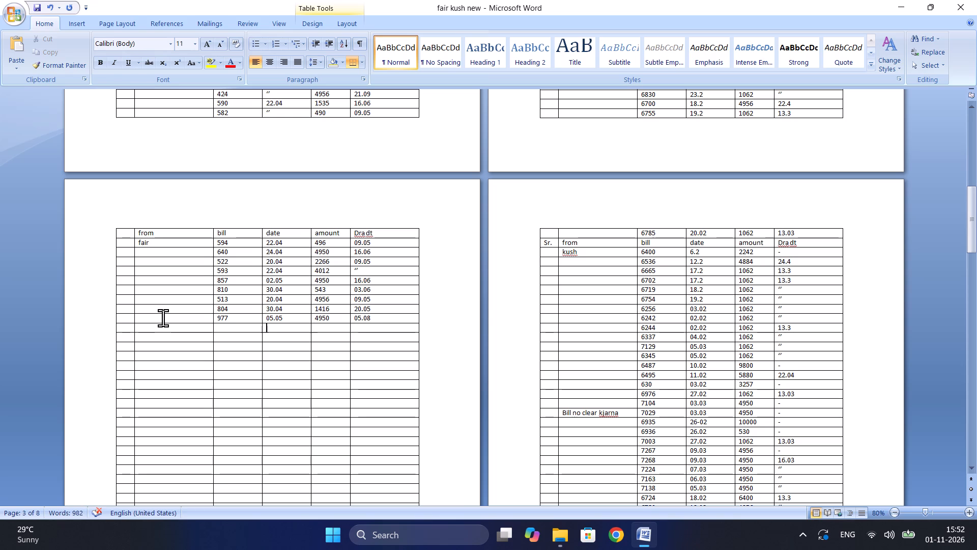
key(Left)
text(1031)
key(Right)
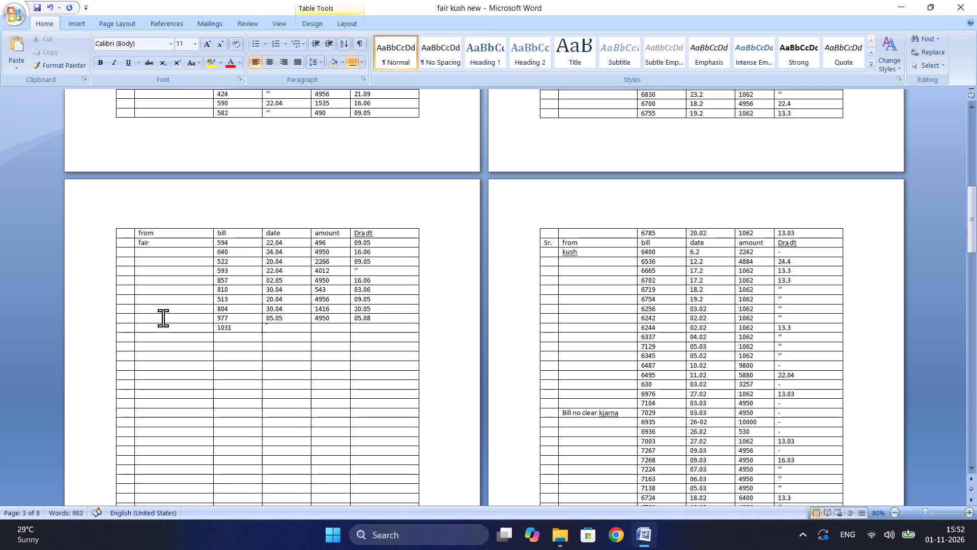
text(07)
text(.05)
key(Right)
text(4950)
key(Right)
text('')
key(Down)
key(Left)
key(Left)
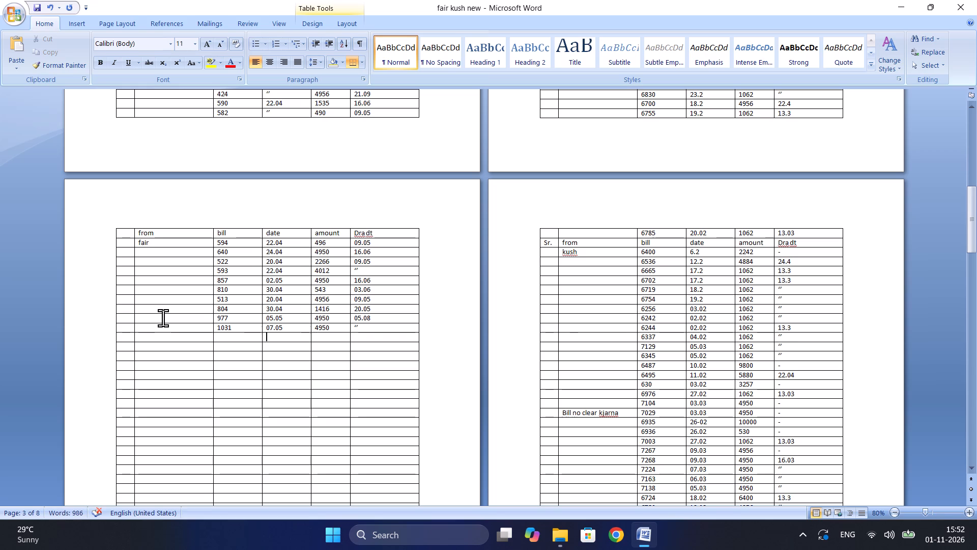
key(Left)
Add bill 1032 below bill 822 in the kush table on page 8 with date 05.05, amount 4950 and draft date 26.08.
scroll(163, 318, down, 2)
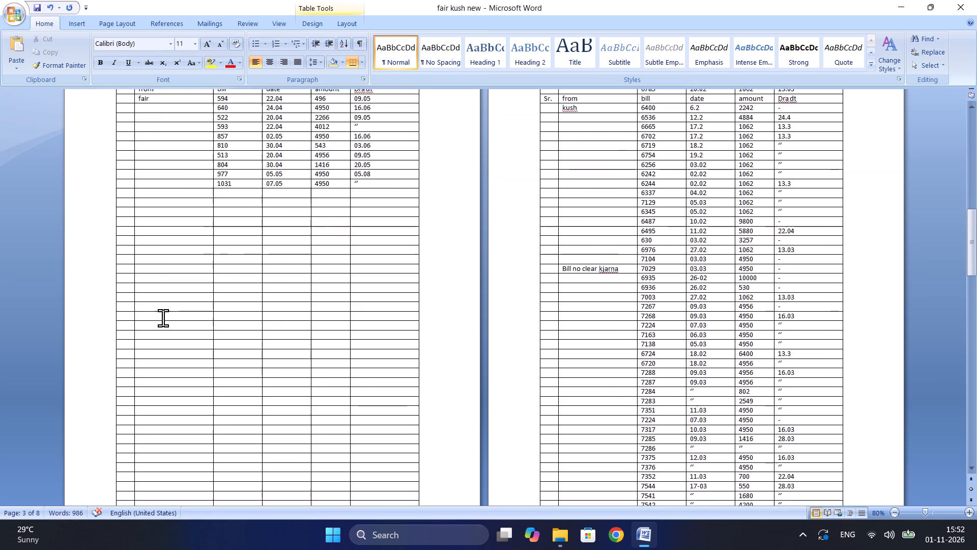
scroll(163, 318, right, 2)
scroll(163, 318, down, 3)
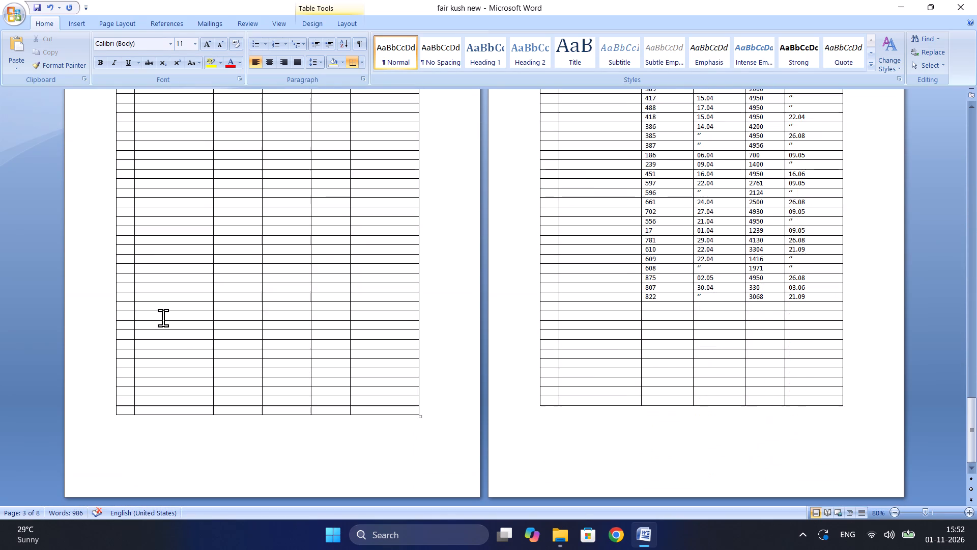
click(654, 305)
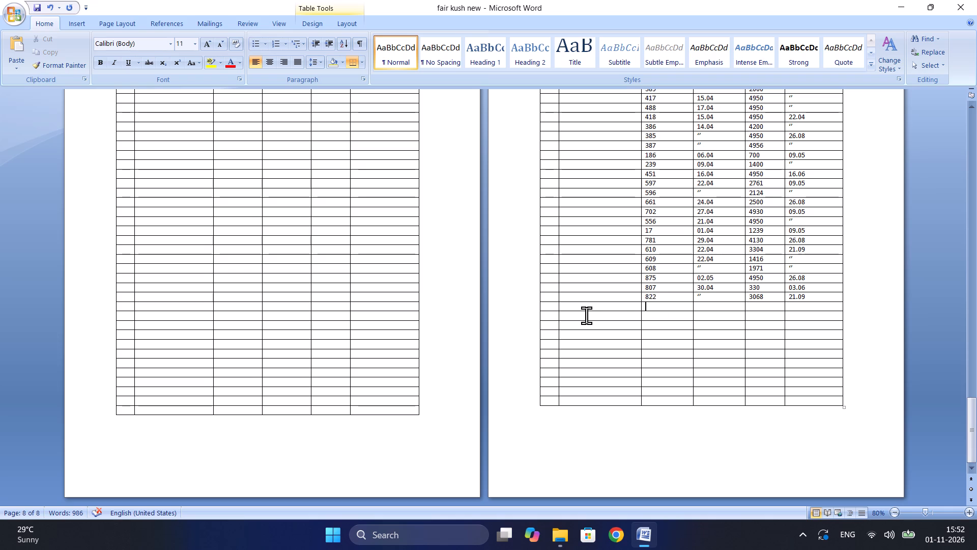
text(1032)
key(Right)
text(05.05)
key(Right)
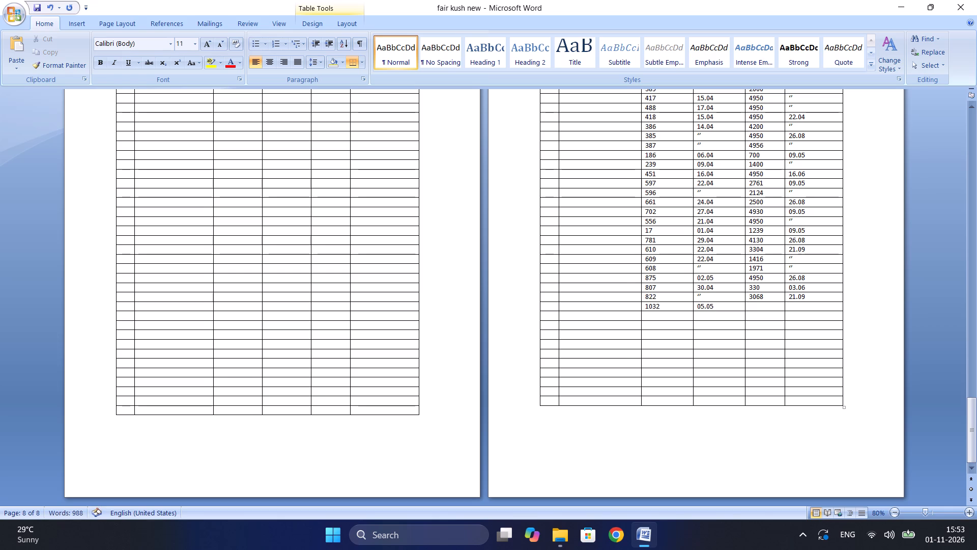
text(4950)
key(Right)
text(26.08)
Add bill 1071 below bill 1032 in the kush table with date 07.05, amount 4950 and a ditto mark for the draft date.
key(Down)
key(Left)
key(Left)
key(Left)
text(1071)
key(Right)
text(07.05)
key(Right)
text(4950)
key(Right)
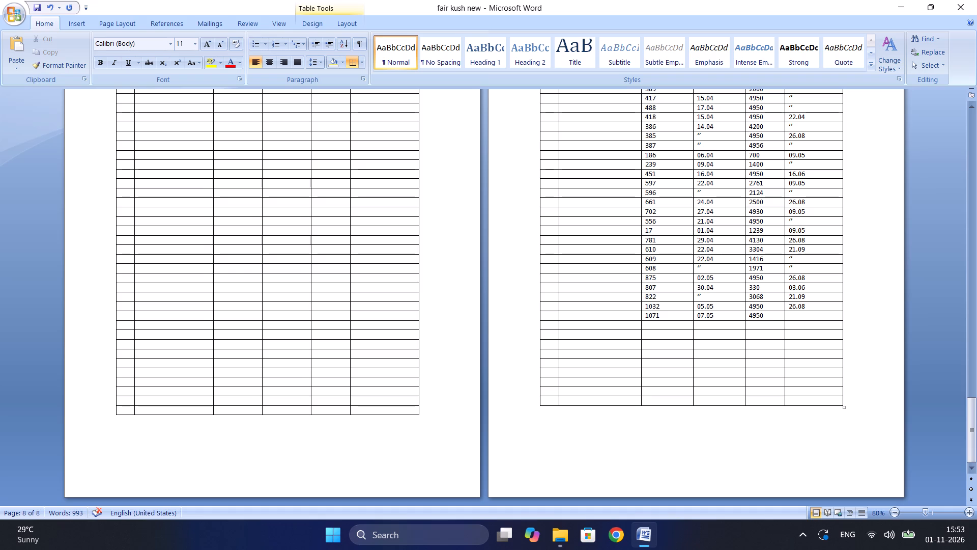
text('')
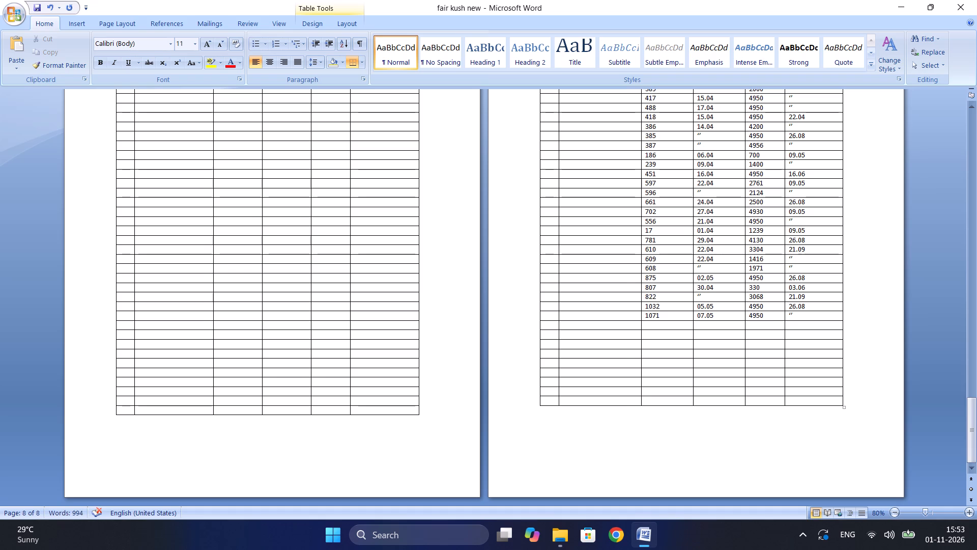
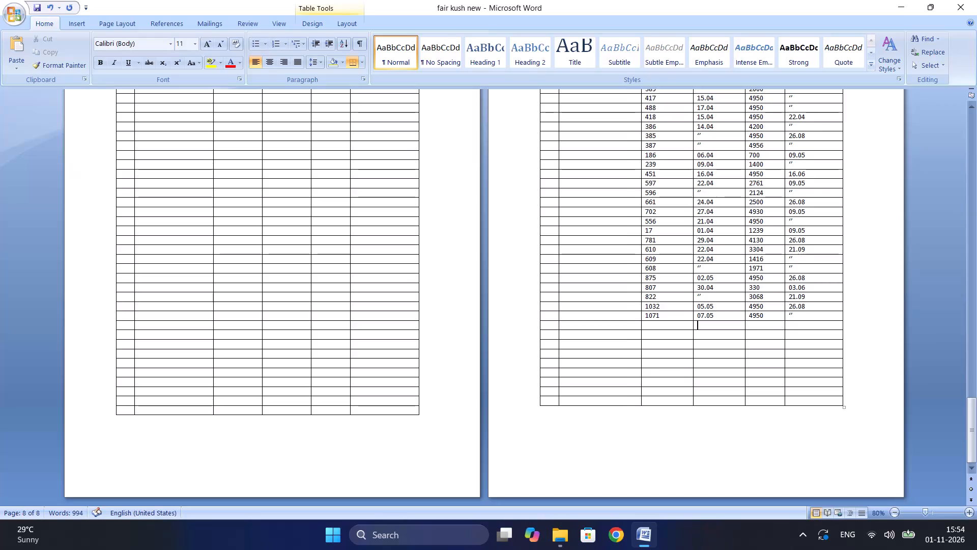
Fill the next empty row of the kush table with bill 1163, date 09.05, amount 4950 and a ditto mark under Dradt.
key(Left)
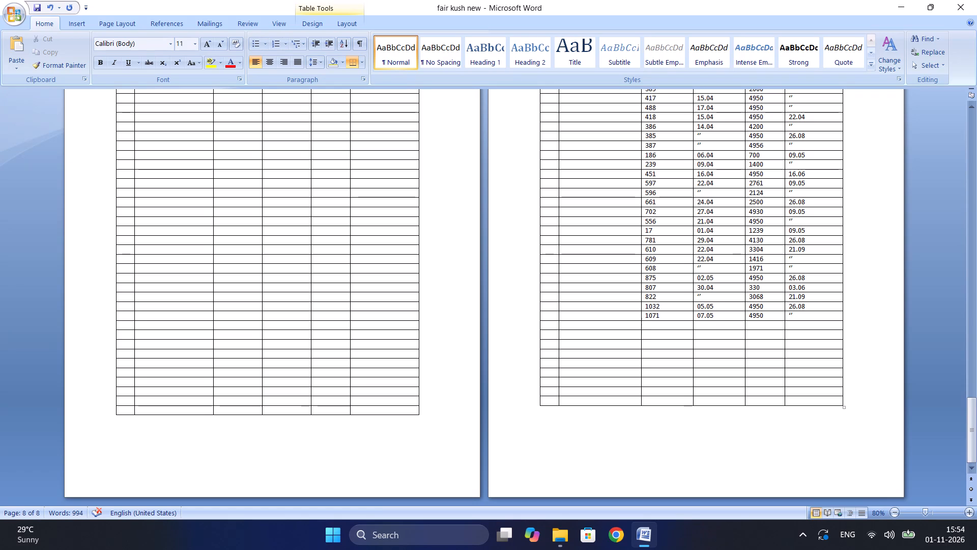
text(116)
key(3)
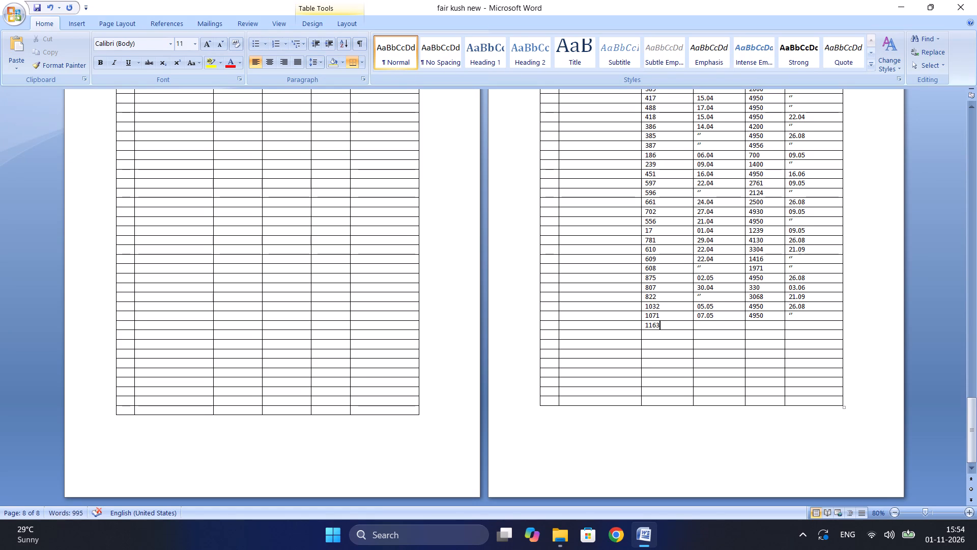
key(Right)
text(09.05)
key(Right)
text(4950)
key(Right)
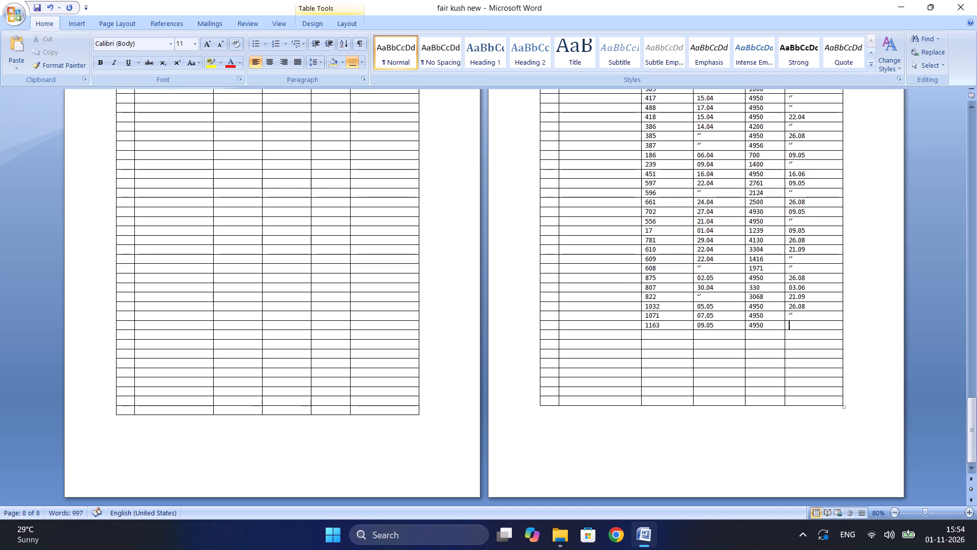
text('')
key(Down)
key(Left)
key(Left)
key(Left)
Add bill 1094 below bill 1031 in the fair table, with date 09.05, amount 4950 and a ditto mark under Dradt.
scroll(587, 311, up, 10)
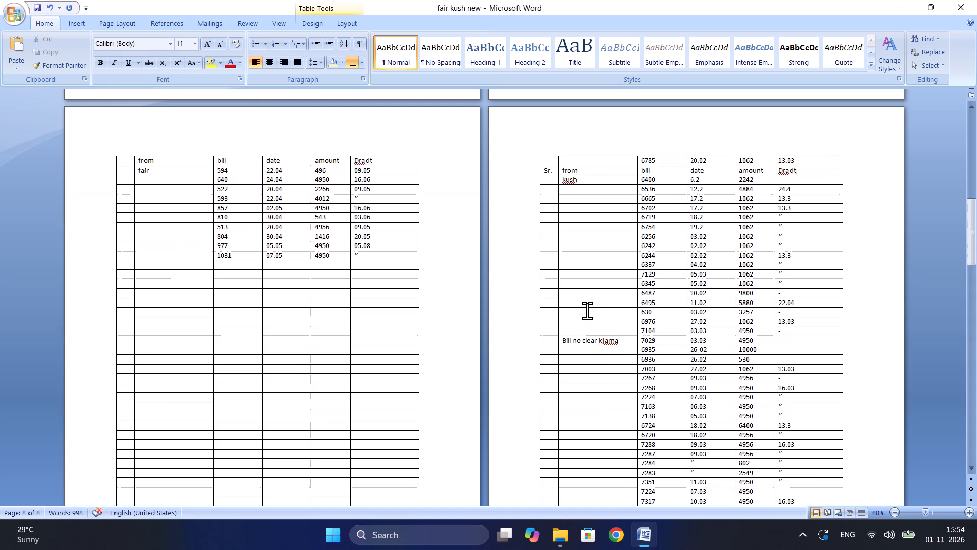
click(224, 265)
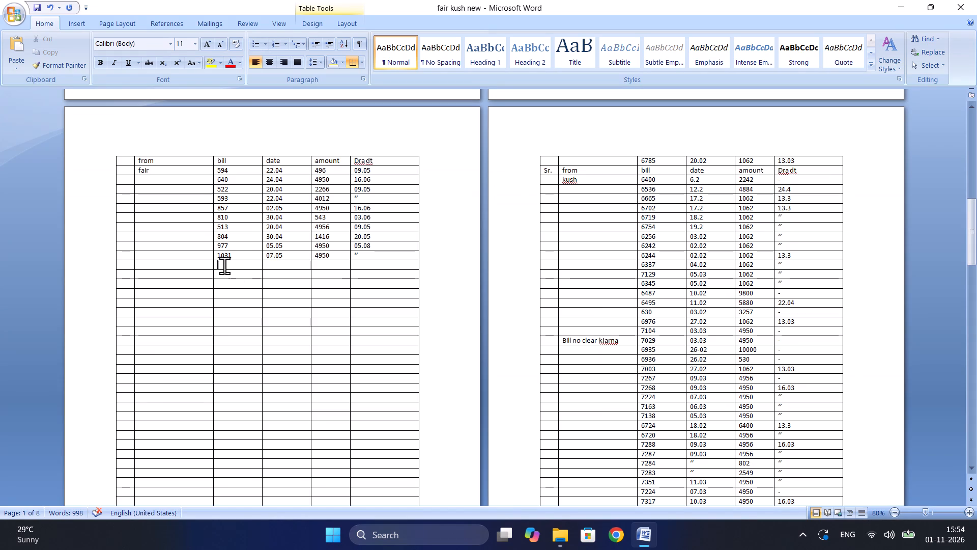
text(109)
key(4)
key(Right)
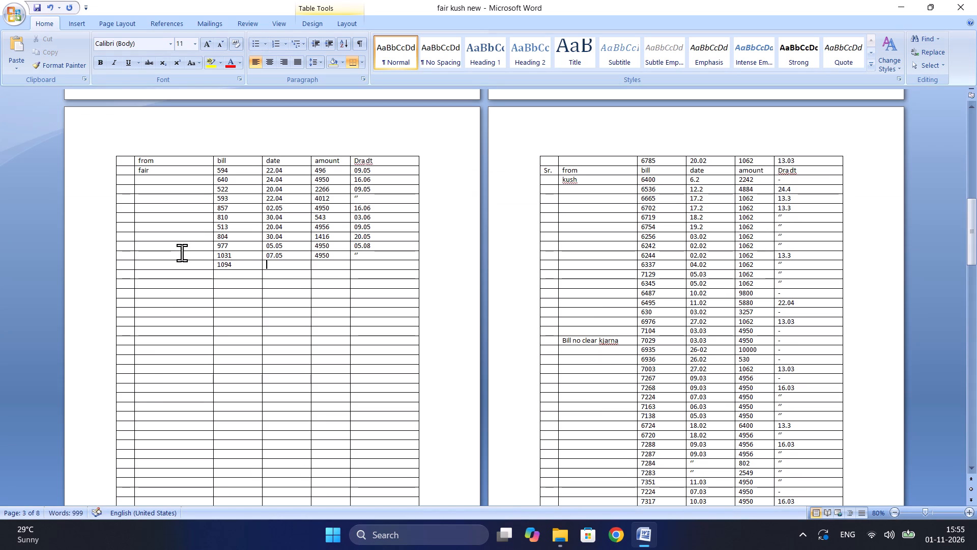
text(09.05)
key(Right)
text(4950)
key(Right)
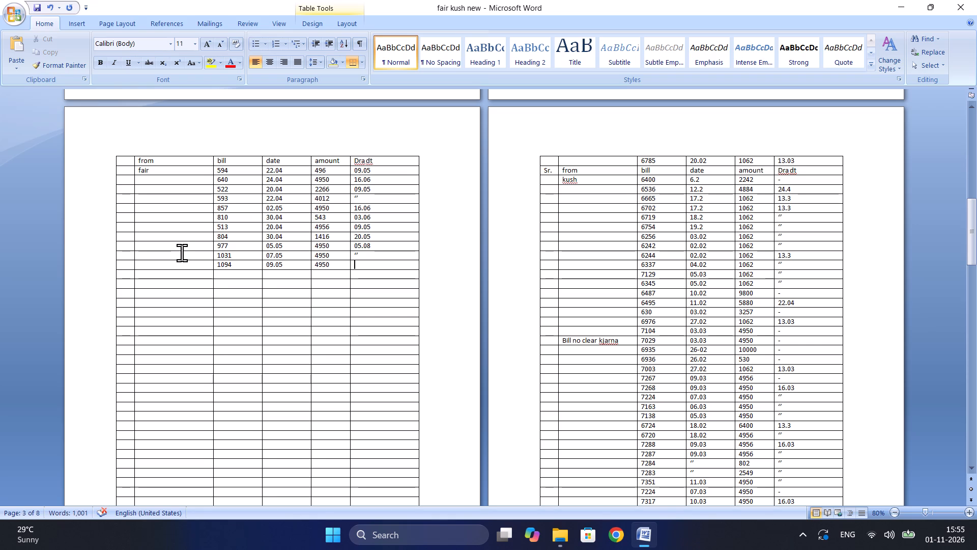
text('')
Fill the next fair table row with bill 808, date 30.04, amount 897 and Dradt 21.05.
key(Down)
key(Left)
key(Left)
key(Left)
key(Left)
key(Right)
text(808)
key(Right)
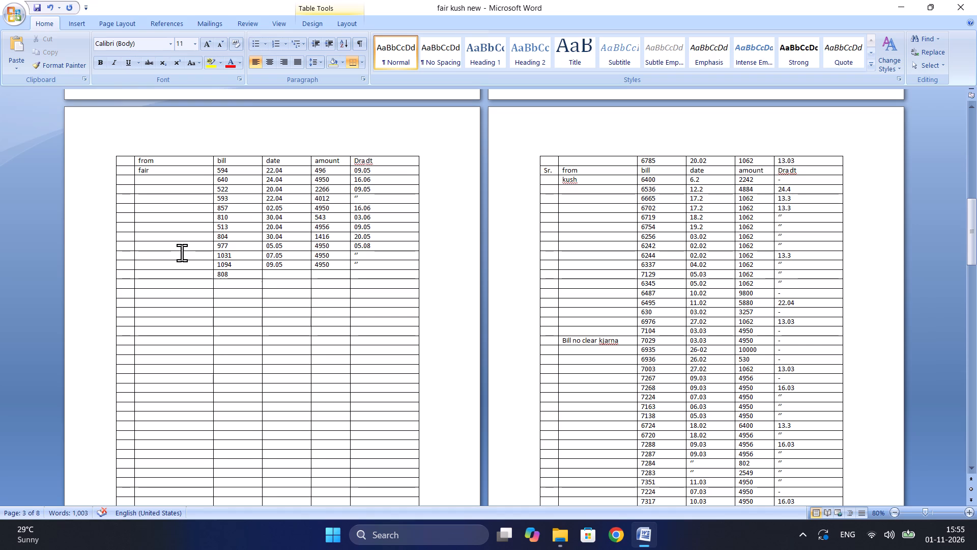
text(30.04)
key(Right)
text(897)
key(Right)
text(21)
text(.05)
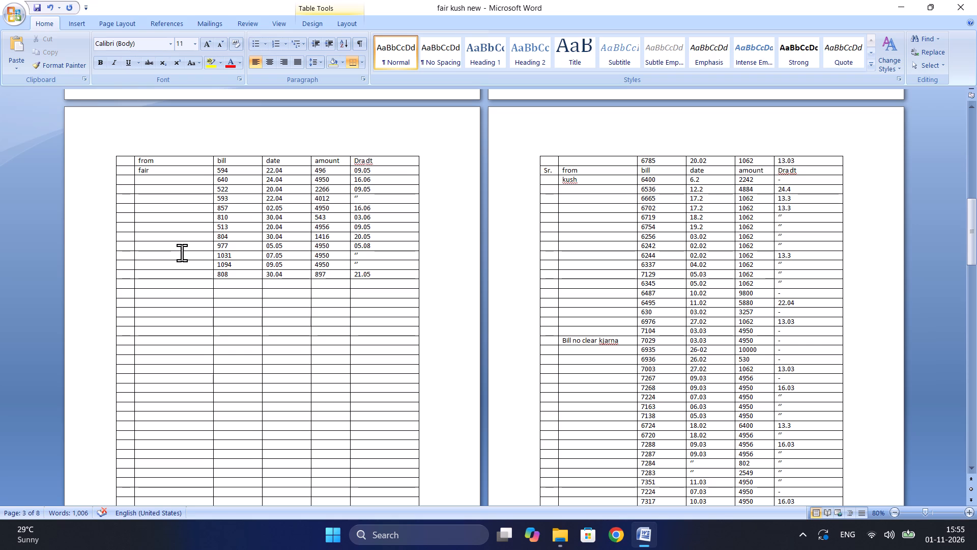
Fill the following fair table row with bill 1137, date 11.05, amount 4950 and Dradt 05.08.
key(Down)
key(Left)
key(Left)
key(Left)
key(1)
key(0)
key(BackSpace)
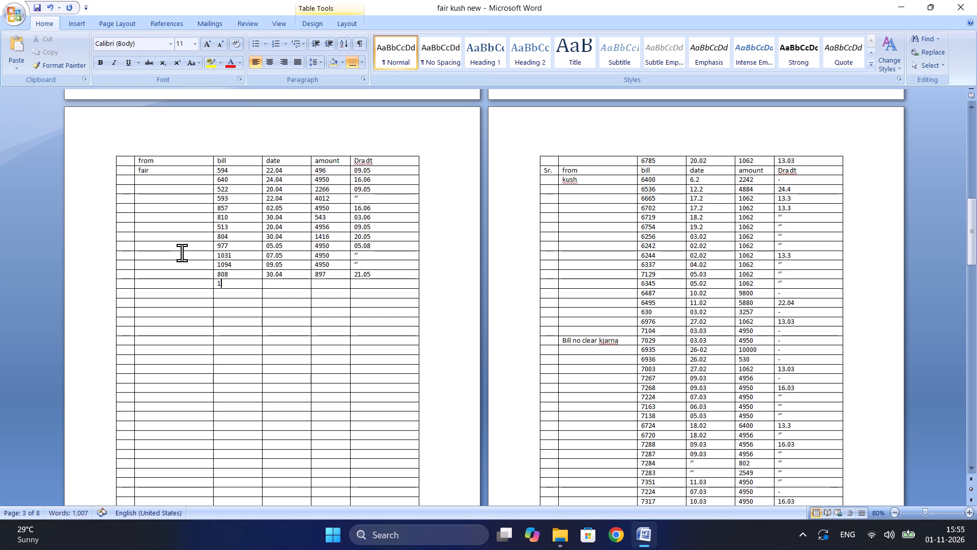
text(137)
key(Right)
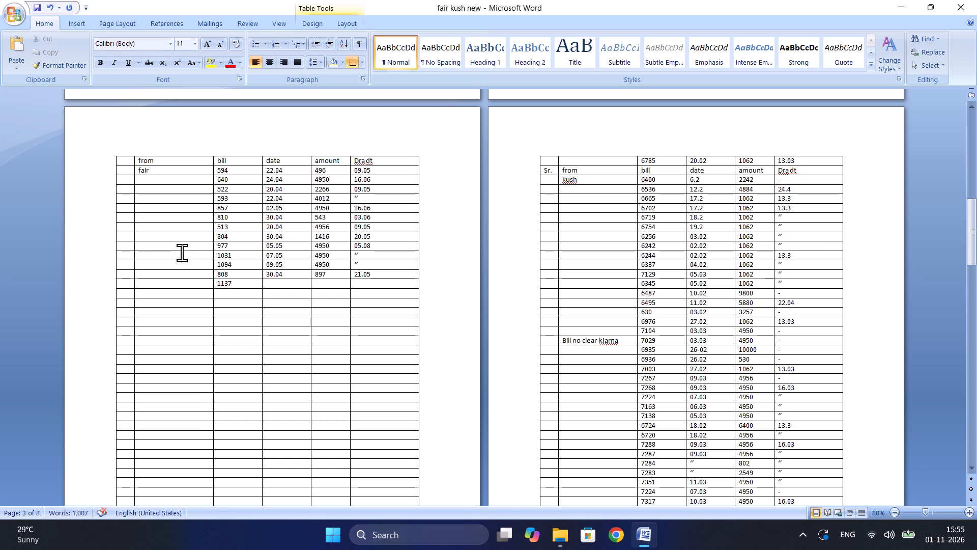
text(11.05)
key(Right)
text(4950)
key(Right)
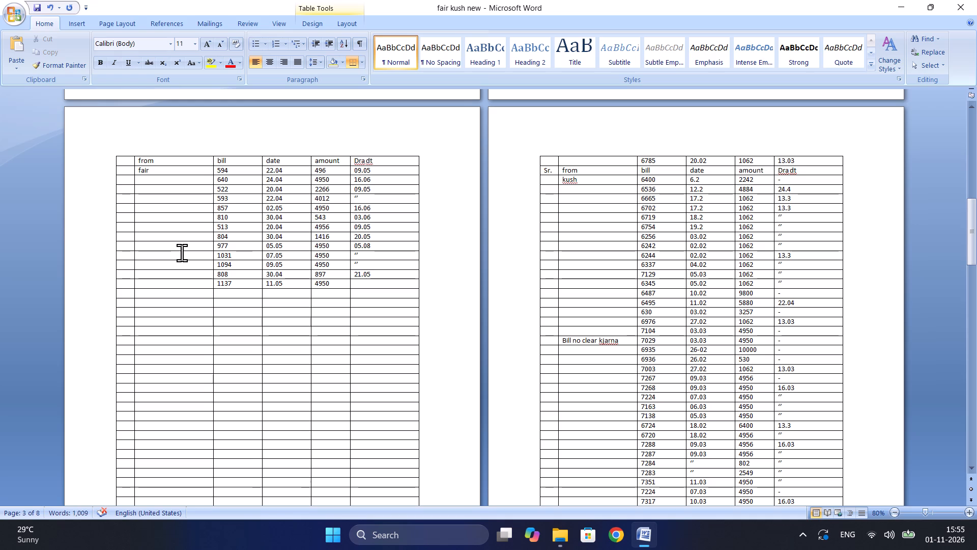
text(05.08)
Add bill 1154 below bill 1163 in the kush table, with amount 1920 and ditto marks for date and Dradt.
scroll(182, 253, down, 2)
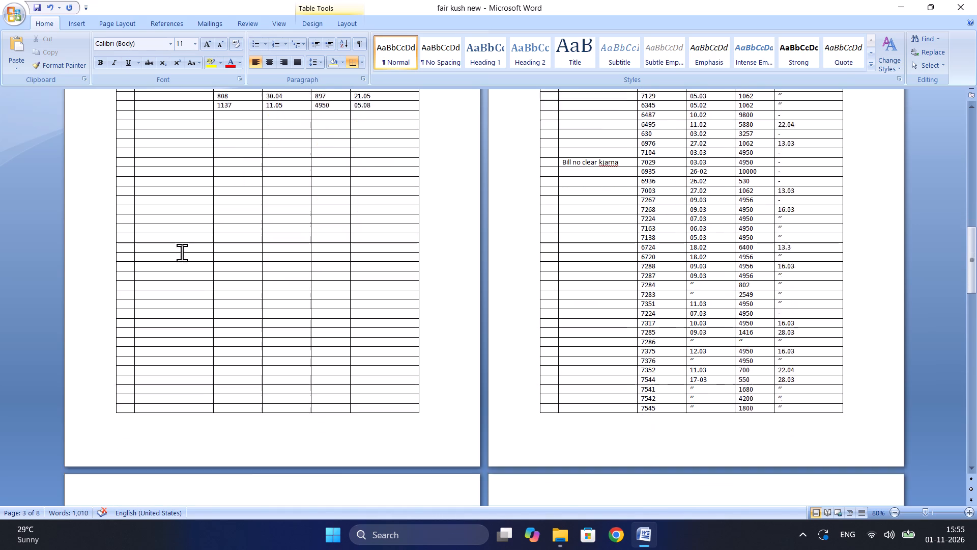
scroll(182, 253, down, 1)
scroll(229, 85, down, 1)
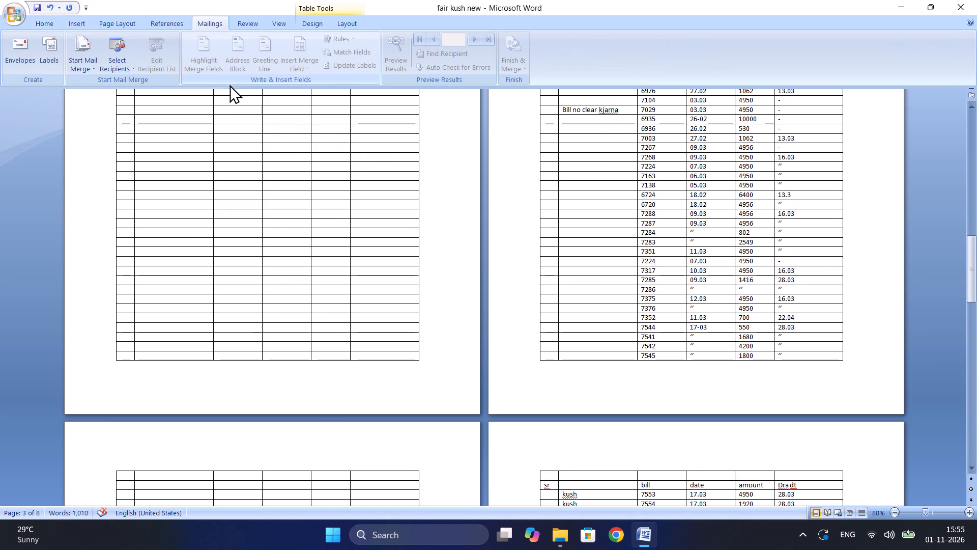
scroll(235, 162, down, 6)
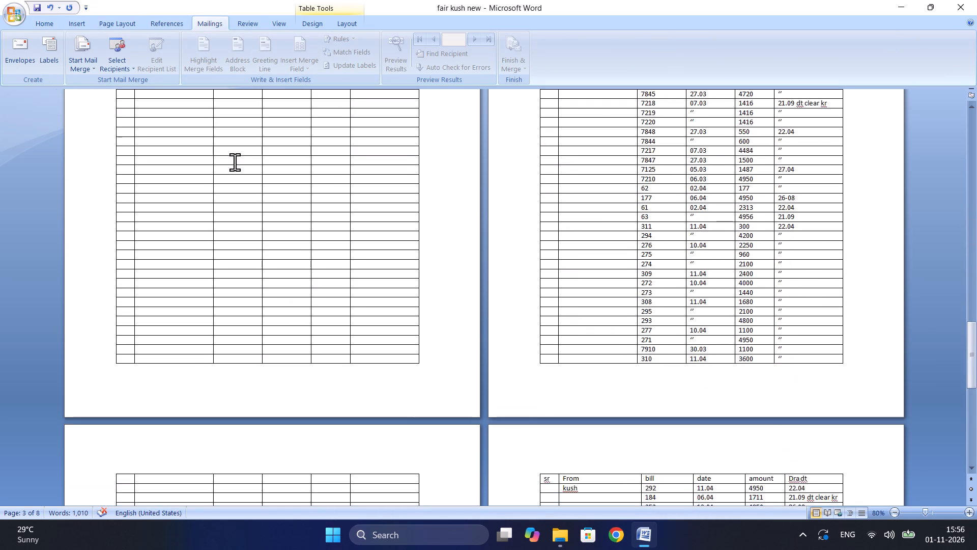
scroll(235, 162, down, 5)
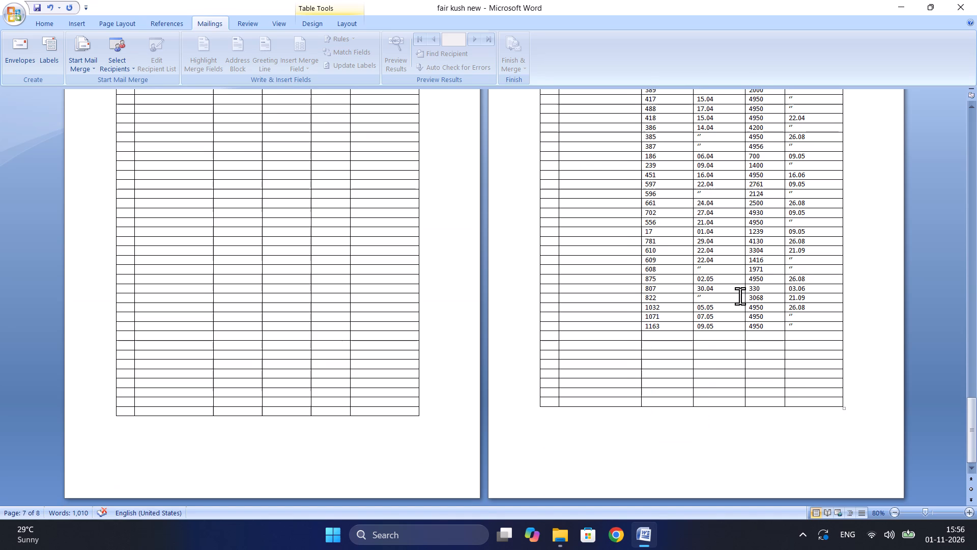
click(657, 338)
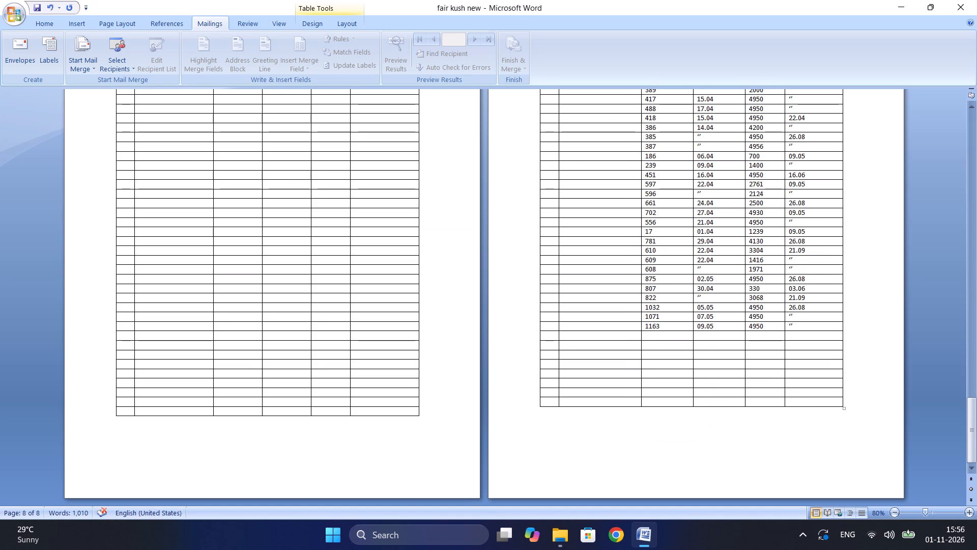
text(1154)
key(Right)
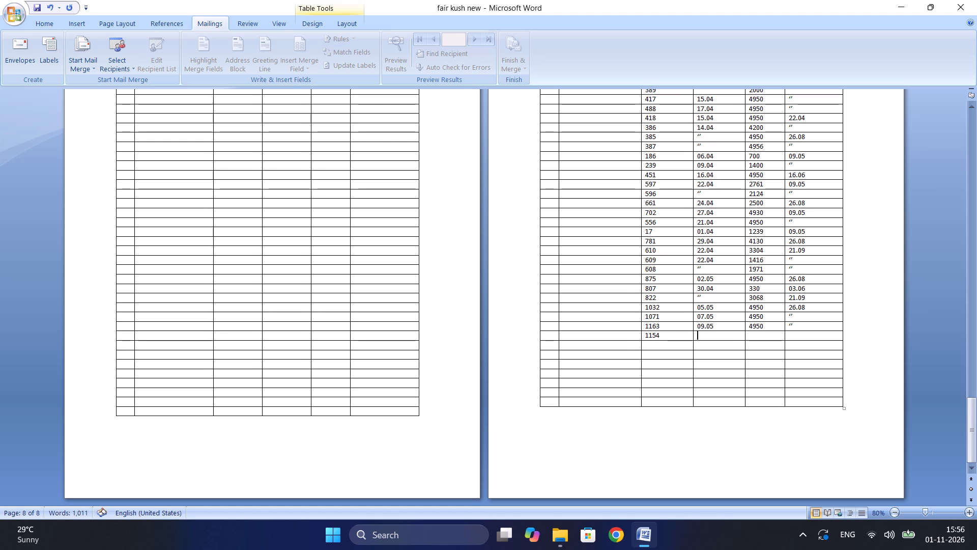
text('')
key(Right)
text(1920)
key(Right)
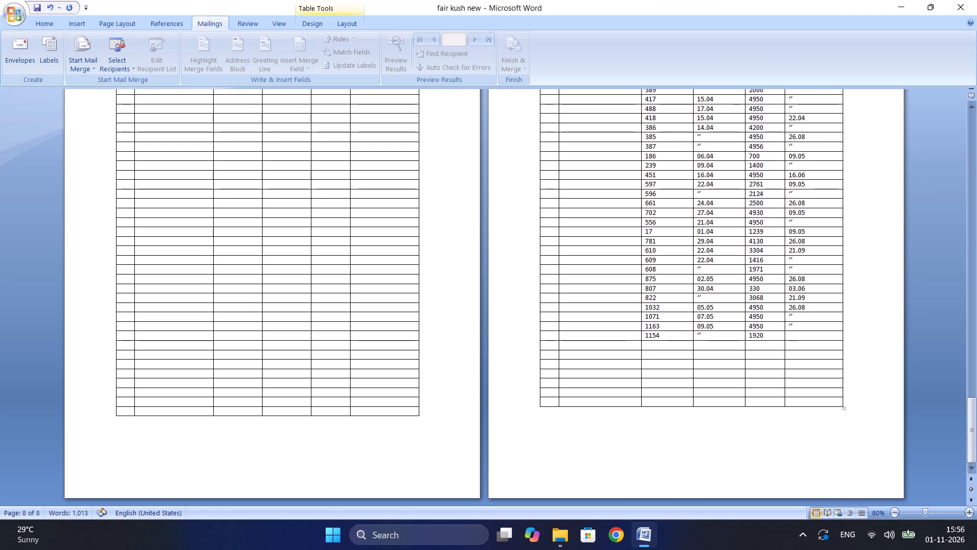
key(2)
key(6)
key(BackSpace)
key(BackSpace)
text('')
Add bill 1153 below bill 1154 in the kush table, with a ditto mark for date, amount 1890 and Dradt 05.08.
key(Down)
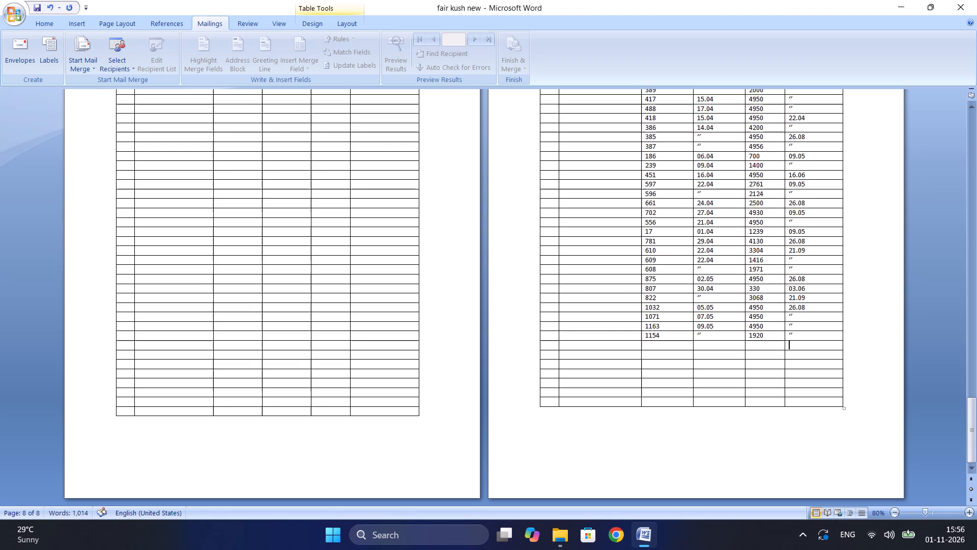
key(Left)
key(Left)
key(Left)
text(1153)
key(Right)
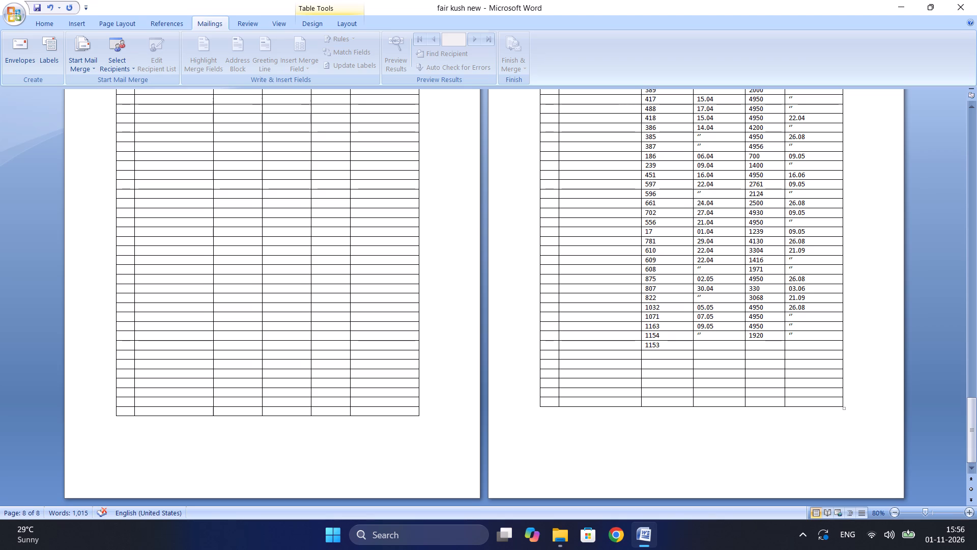
text('')
key(Right)
text(1890)
key(Right)
text(05.08)
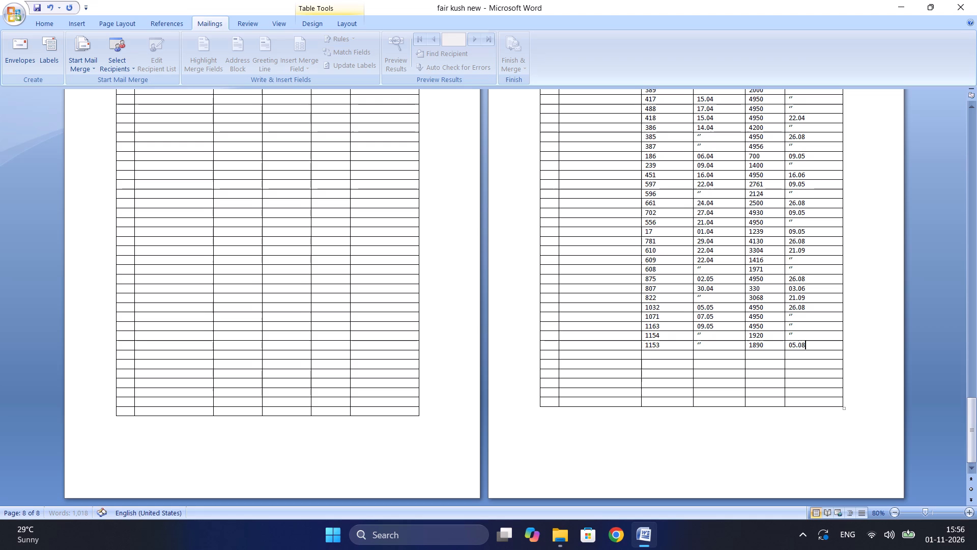
Fill the next kush table row with bill 1152, amount 4800 and ditto marks for date and Dradt.
key(Down)
key(Left)
key(Left)
key(Left)
text(1152)
key(Right)
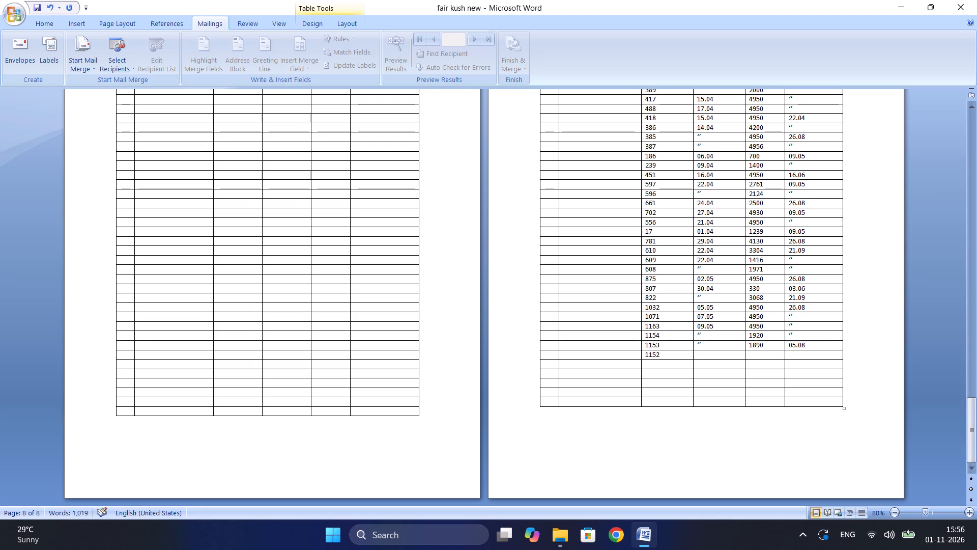
text('')
key(Right)
key(Right)
key(Left)
text(4800)
key(Right)
text('')
Add bill 1155 below bill 1152 in the kush table, with amount 1200 and ditto marks for date and Dradt.
key(Down)
key(Left)
key(Left)
key(Left)
text(1155)
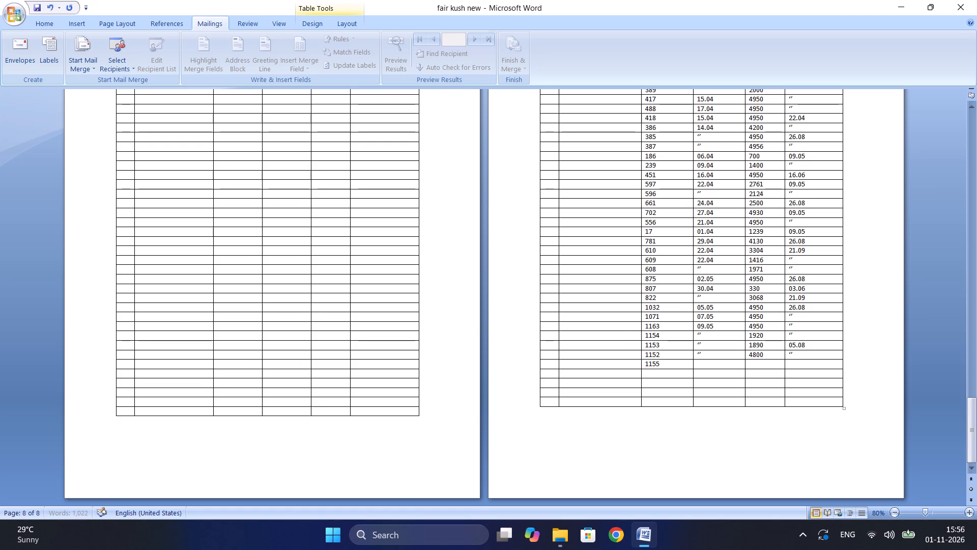
key(Right)
text('')
key(Right)
text(1200)
key(Right)
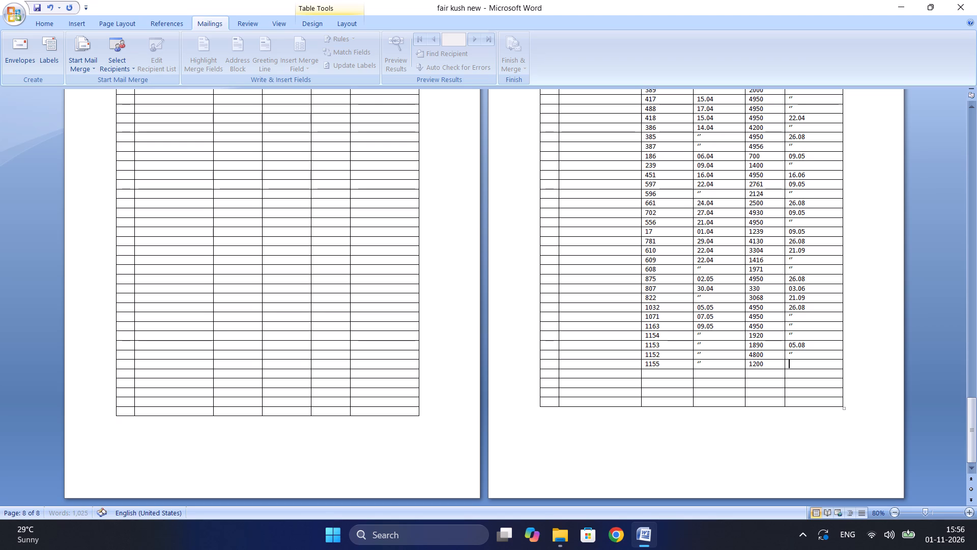
text('')
Fill the following kush table row with bill 1156, a ditto mark for date, amount 4500 and Dradt 26.08.
key(Down)
key(Left)
key(Left)
key(Left)
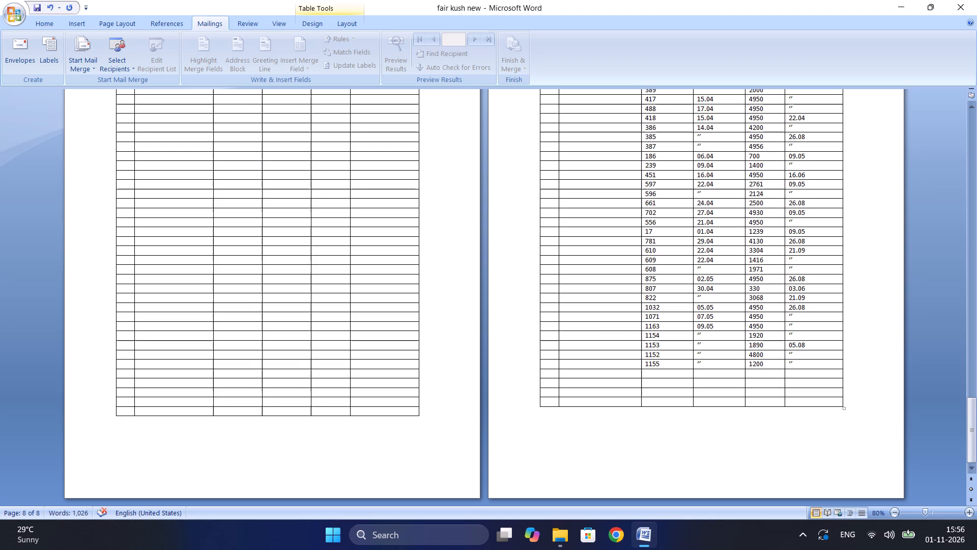
text(1156)
key(Right)
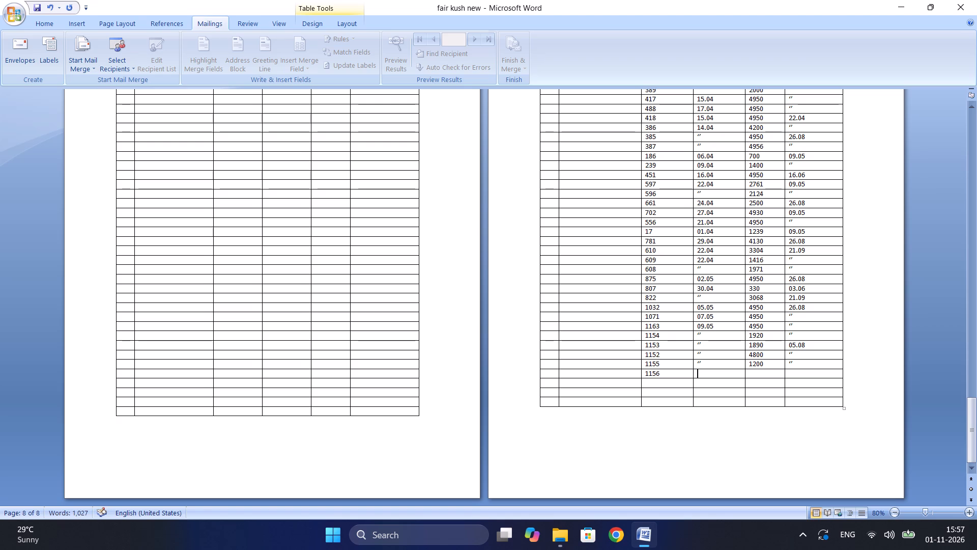
text('')
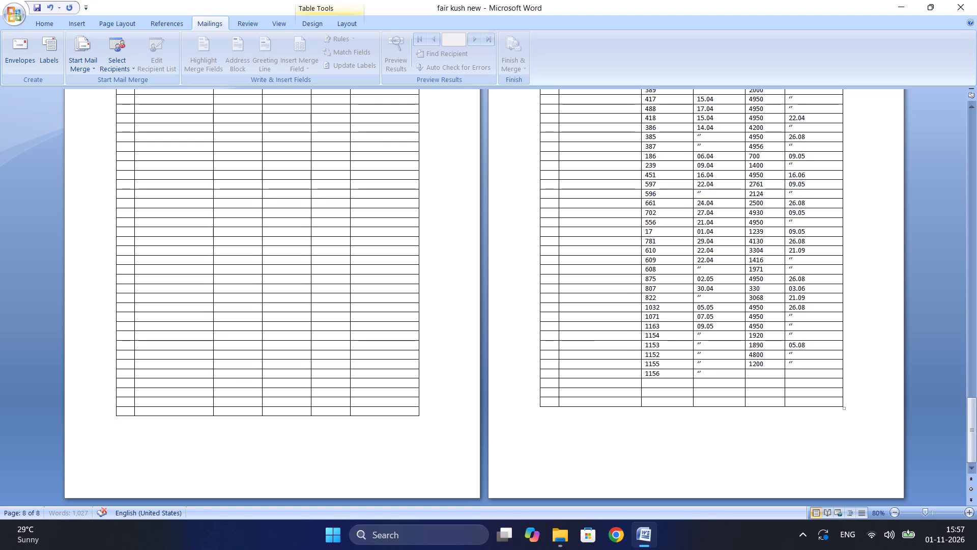
key(Right)
text(4500)
key(Right)
text(26.08)
Add bill 1151 below bill 1156 in the kush table, with a ditto mark for date, amount 1100 and Dradt 05.08.
key(Down)
key(Left)
key(Left)
key(Left)
text(112)
key(BackSpace)
text(51)
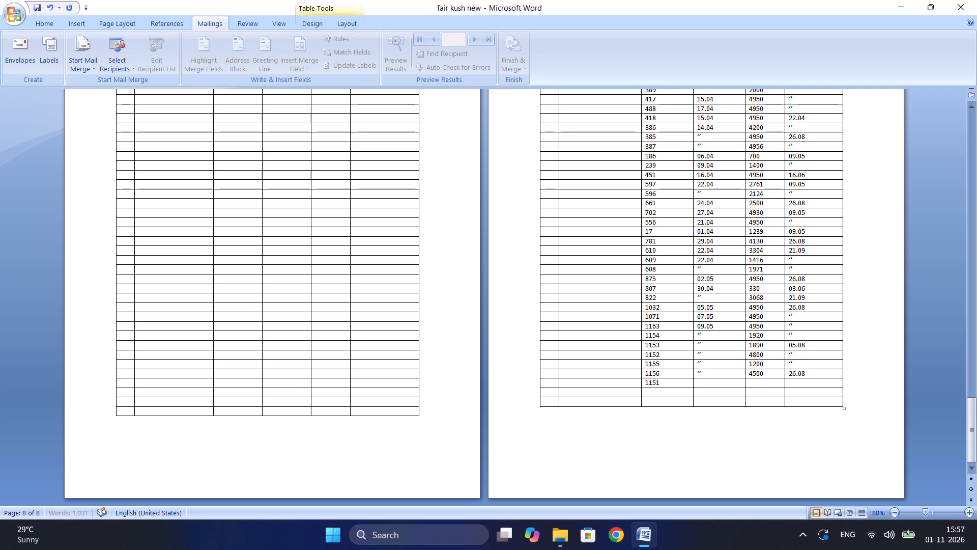
key(Right)
text(09)
key(BackSpace)
key(BackSpace)
text('')
key(Right)
text(1100)
key(Right)
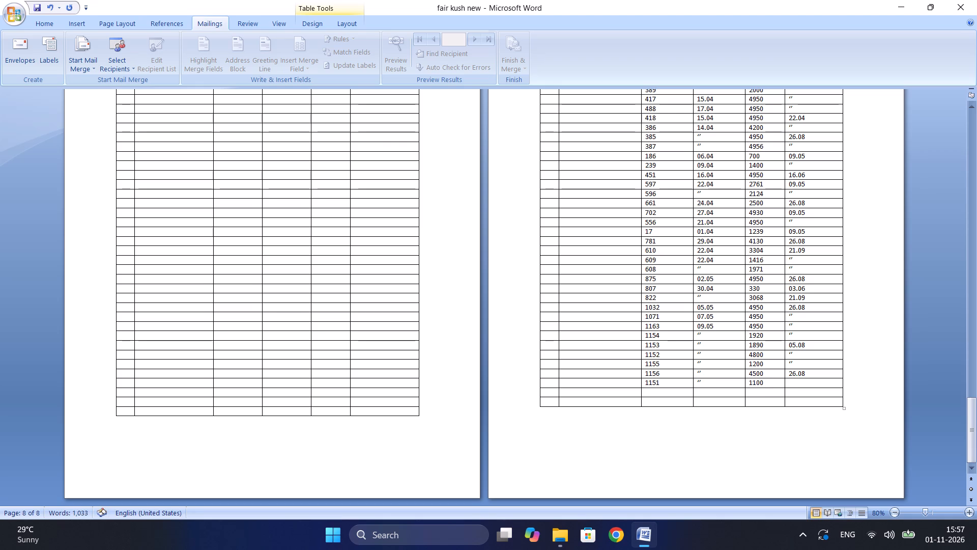
text(05.08)
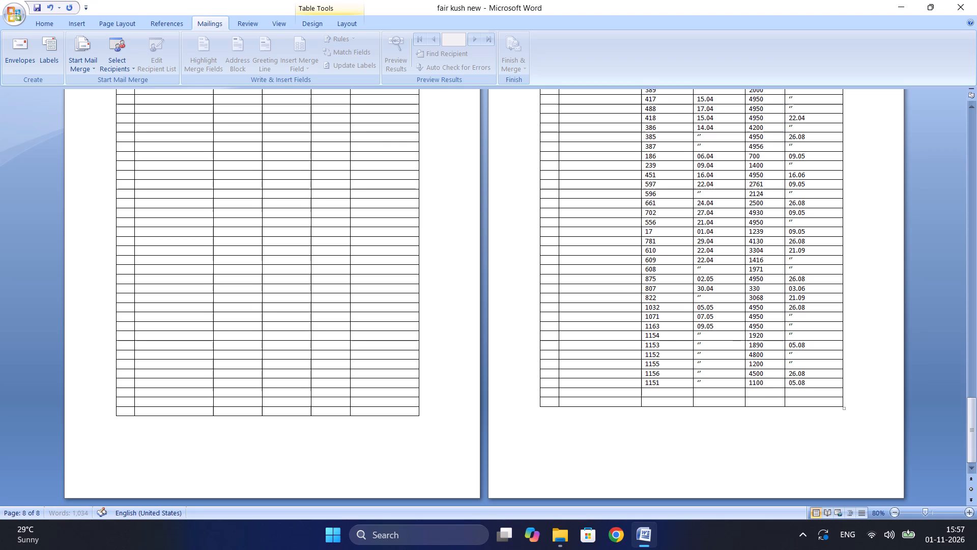
key(Right)
key(Left)
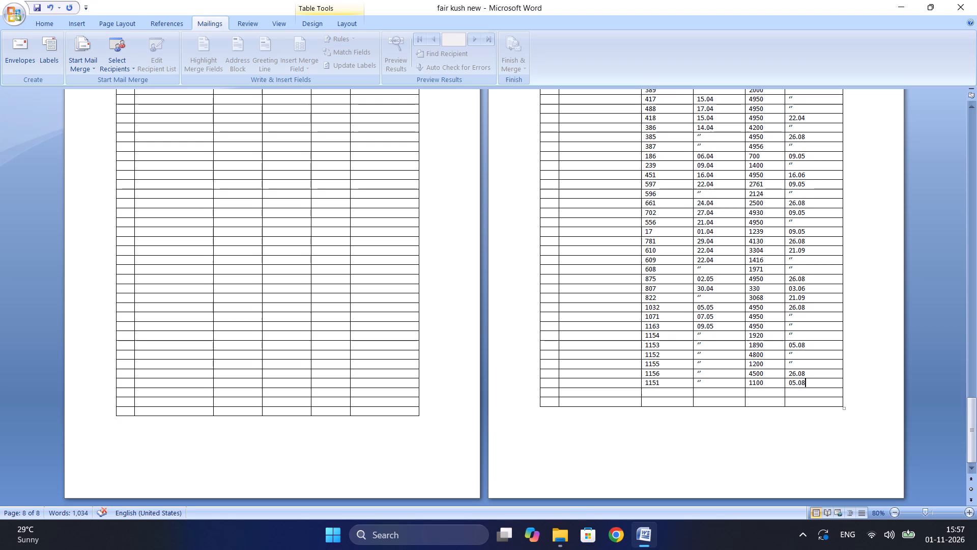
Fill the next kush table row with bill 7763, date 25.03, amount 342 and Dradt 16.06.
key(Down)
key(Left)
key(Left)
key(Left)
text(7763)
key(Right)
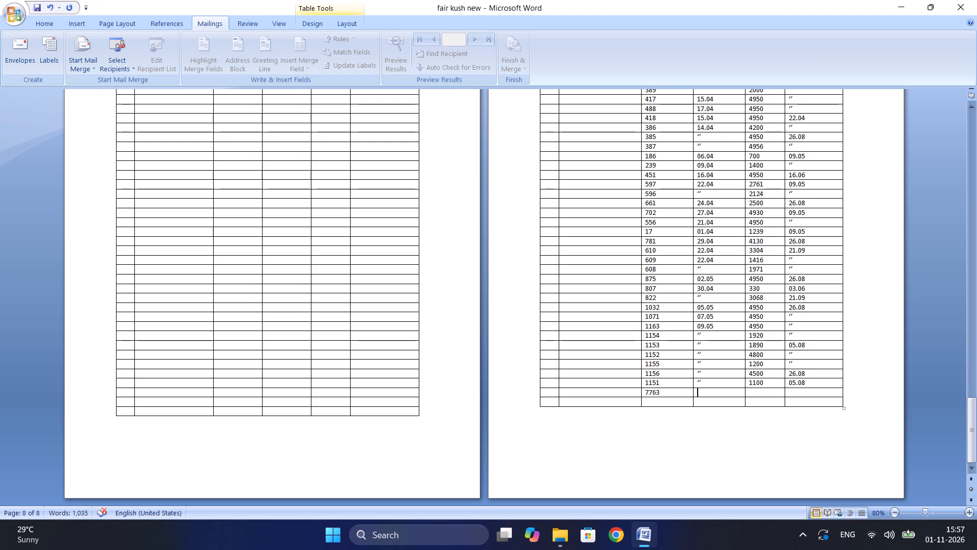
text(25.03)
key(Right)
text(342)
key(Right)
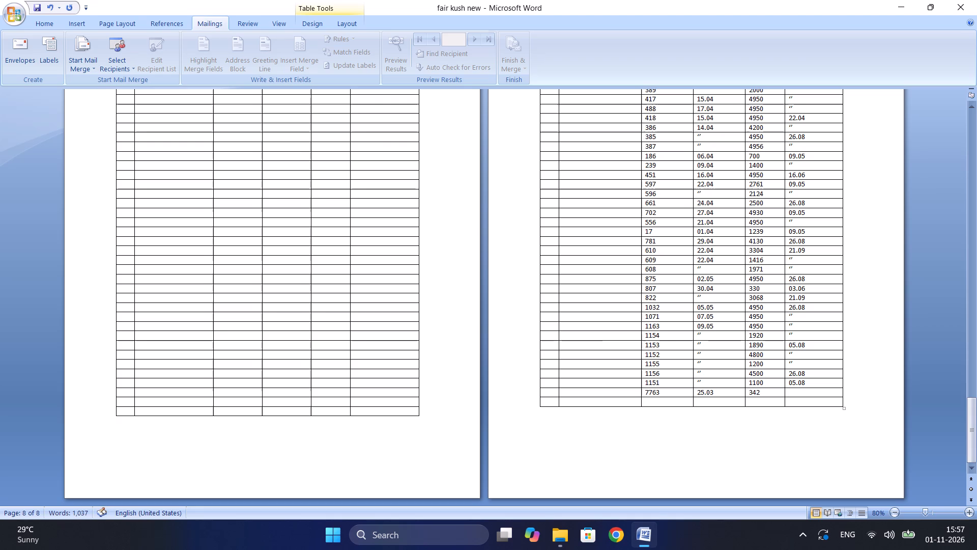
text(16.06)
Fill the last kush table row with bill 409, date 15.04, amount 4956 and Dradt 20.05.
key(Down)
key(Left)
key(Left)
key(Left)
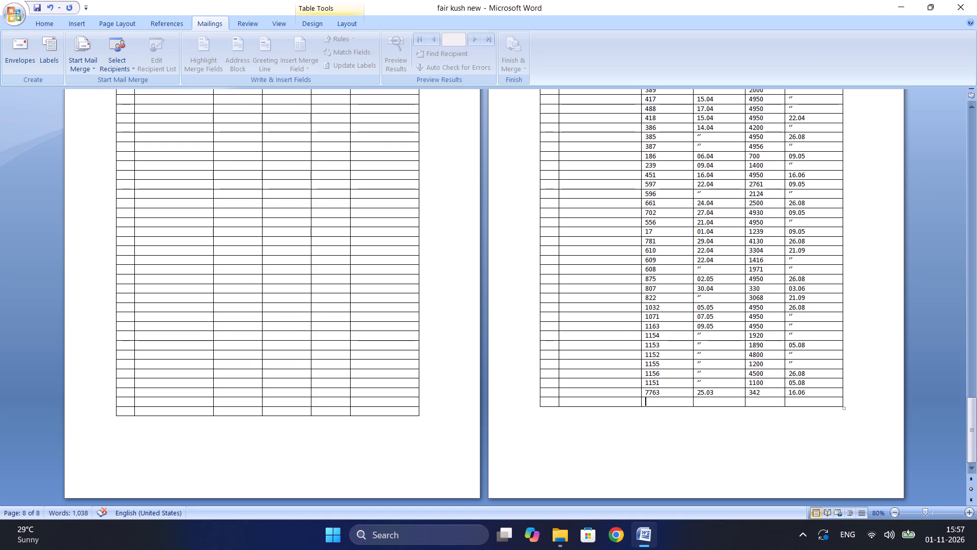
key(4)
text(09)
key(Right)
text(15.04)
key(Right)
text(4956)
key(Right)
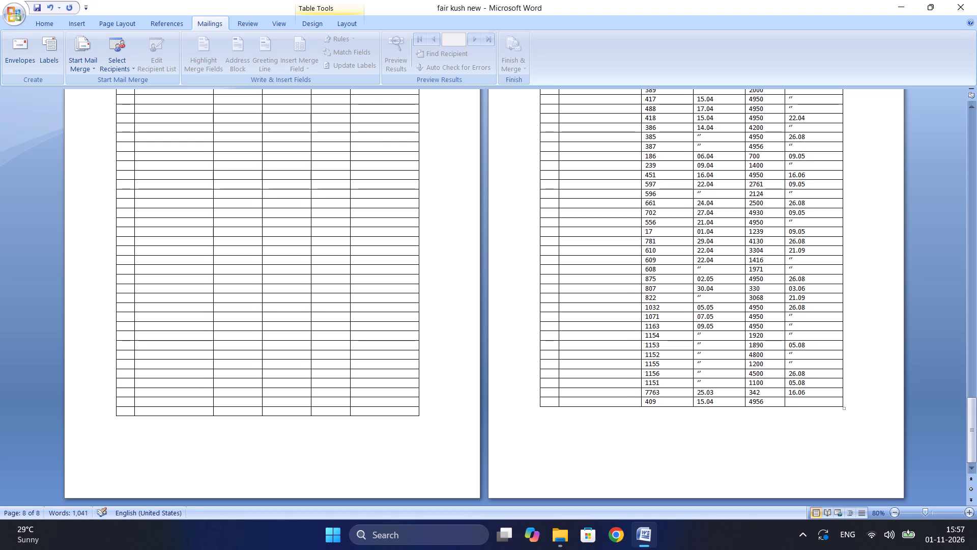
text(20.05)
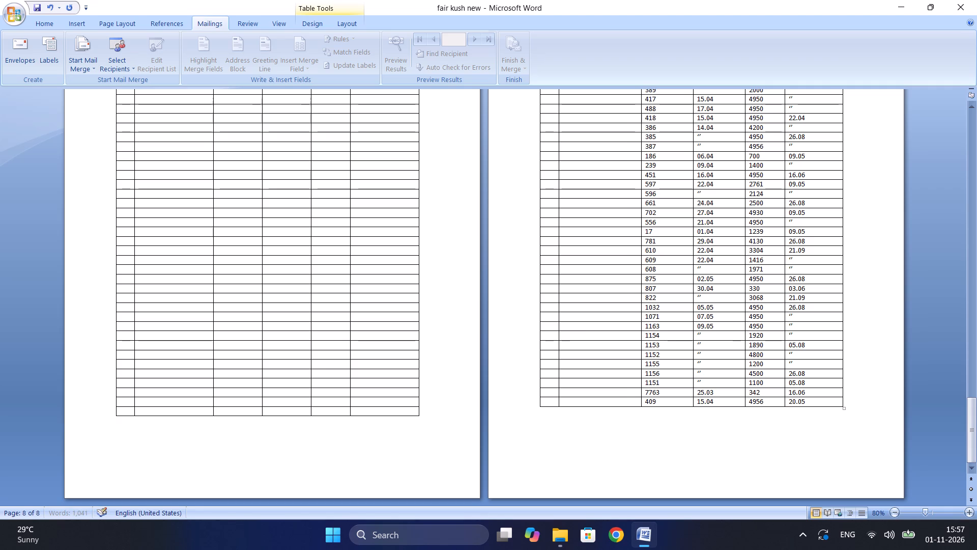
key(Down)
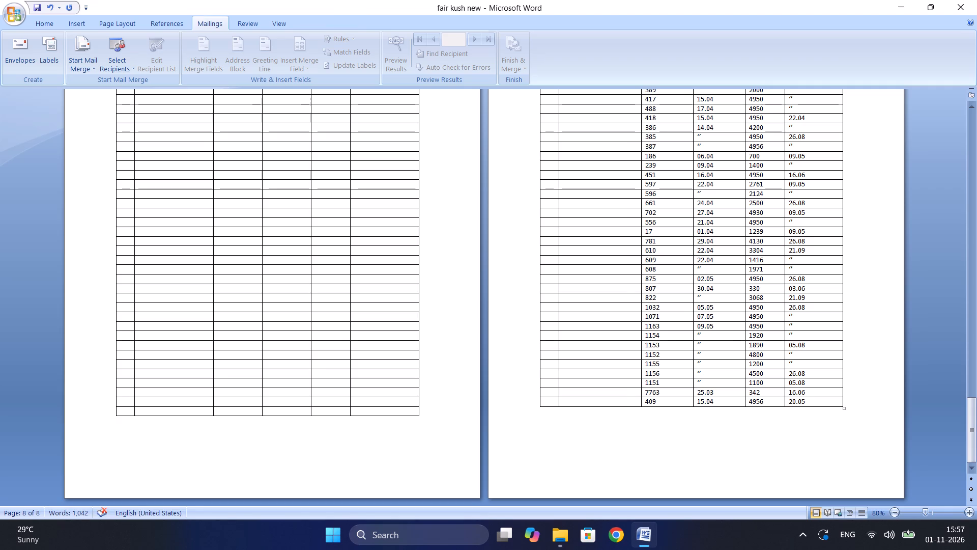
Extend the kush table with nine blank rows below bill 409, continuing onto a new page.
scroll(564, 284, up, 1)
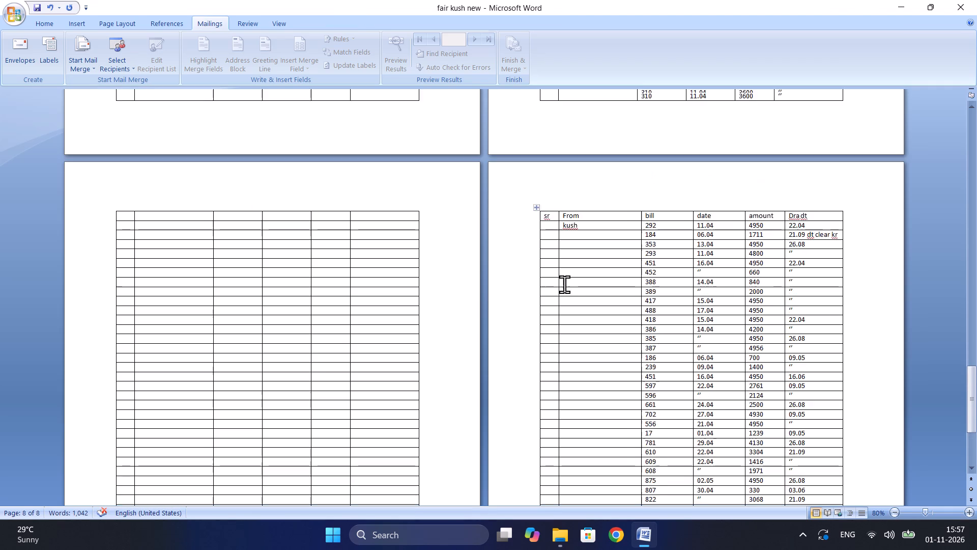
scroll(564, 284, up, 1)
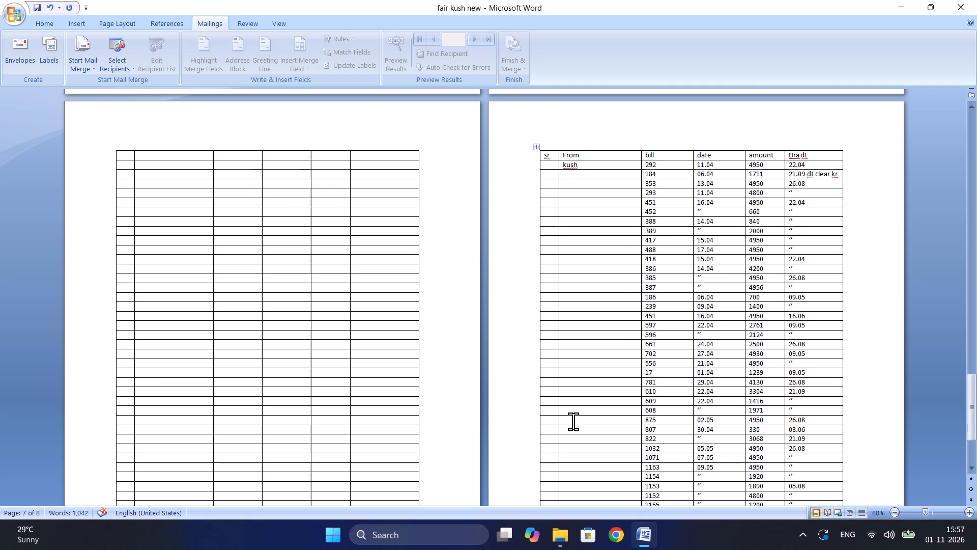
click(577, 342)
scroll(577, 342, down, 4)
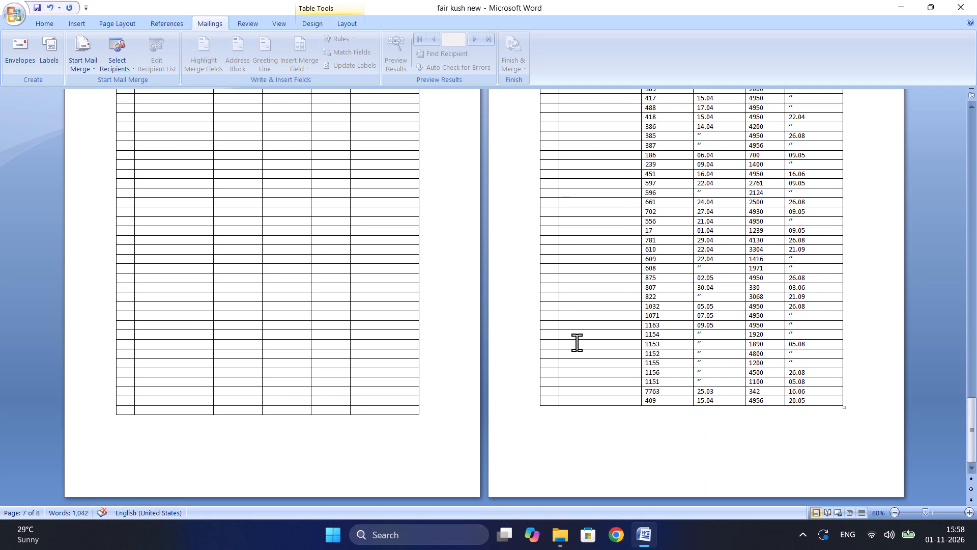
click(854, 399)
key(Return)
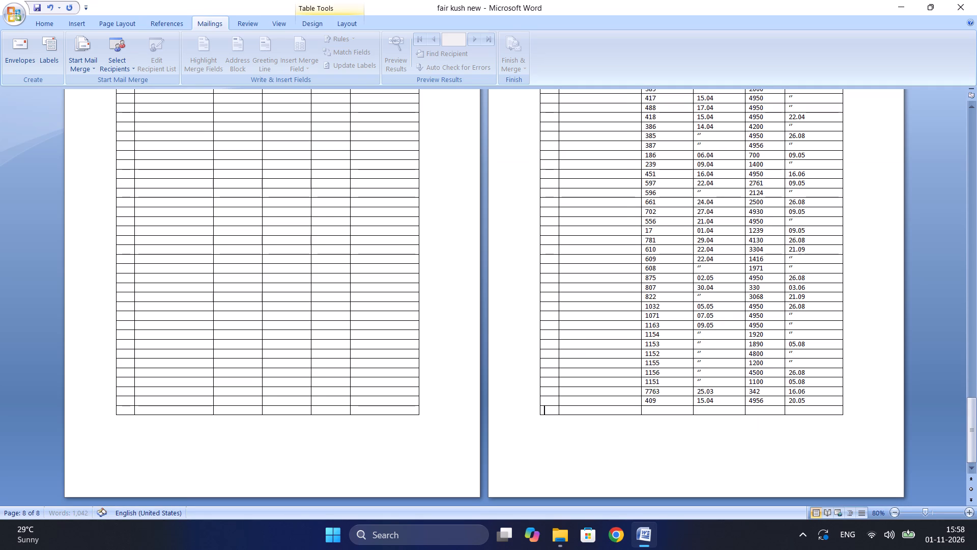
key(Return)
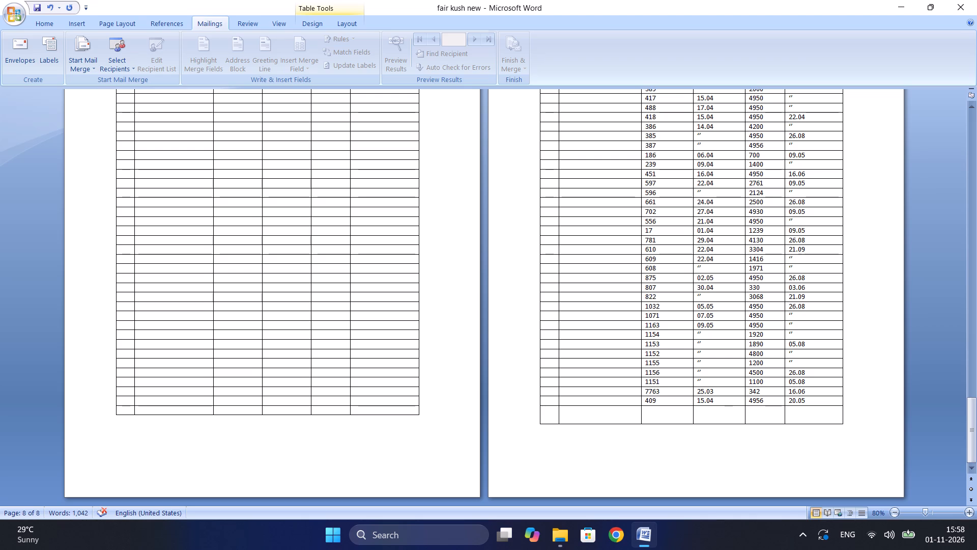
key(BackSpace)
key(Left)
key(Return)
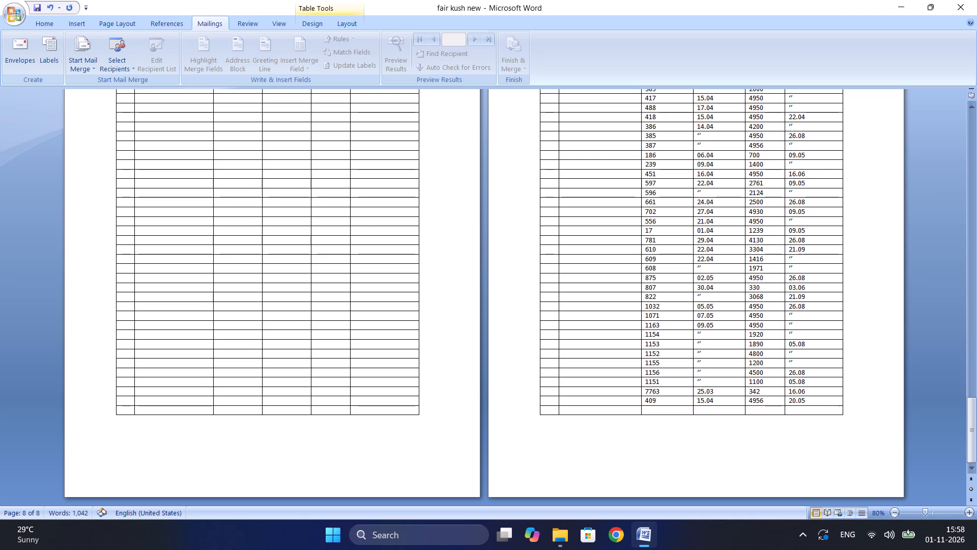
key(Left)
key(Return)
key(Left)
key(Return)
key(Left)
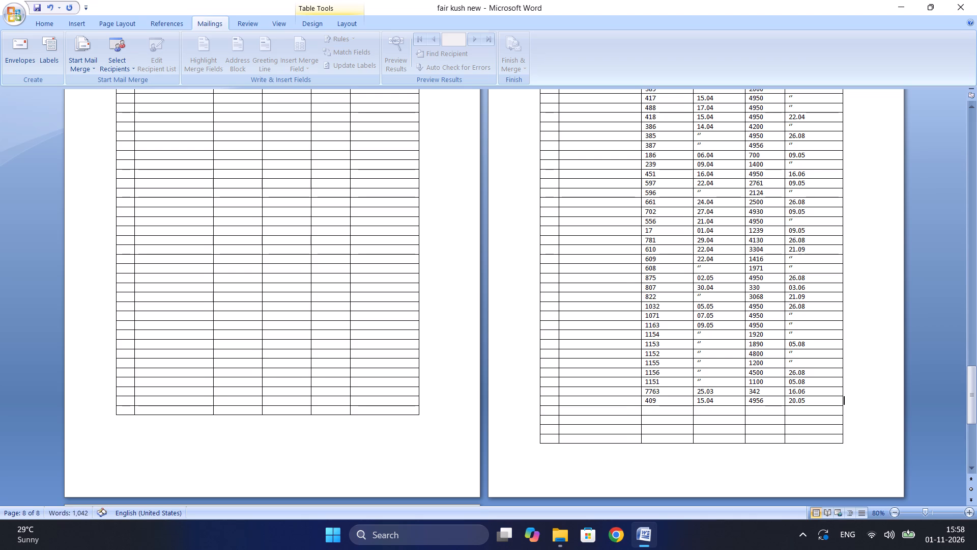
key(Return)
key(Left)
key(Return)
key(Left)
key(Return)
key(Left)
key(Return)
key(Left)
key(Return)
key(Left)
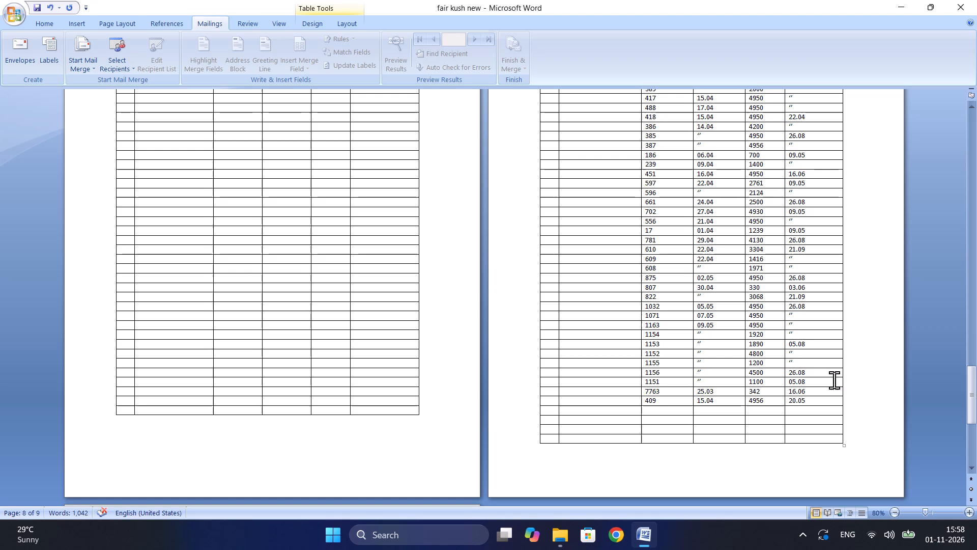
Copy the blank table rows on page 7 and paste them directly below the new blank rows on page 9.
scroll(834, 371, left, 3)
scroll(681, 313, down, 1)
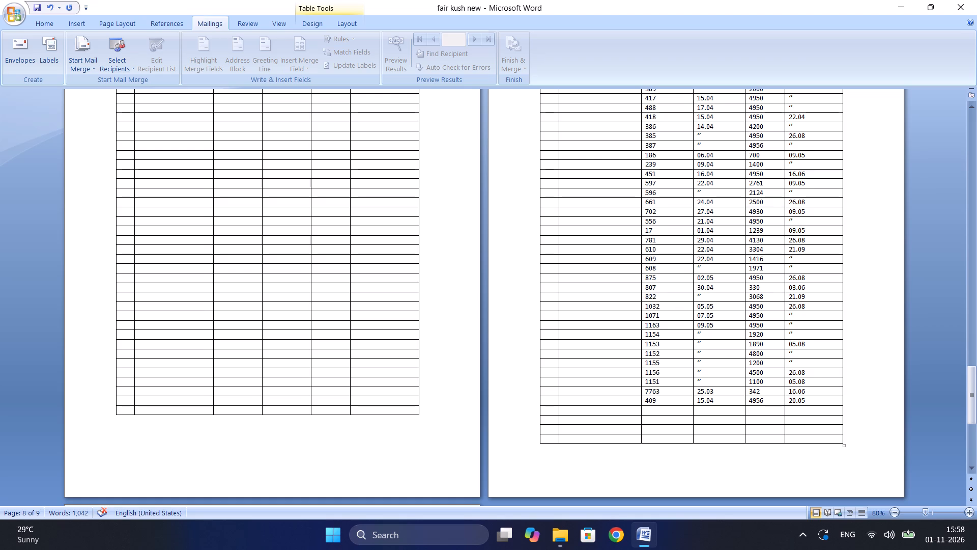
scroll(681, 313, down, 2)
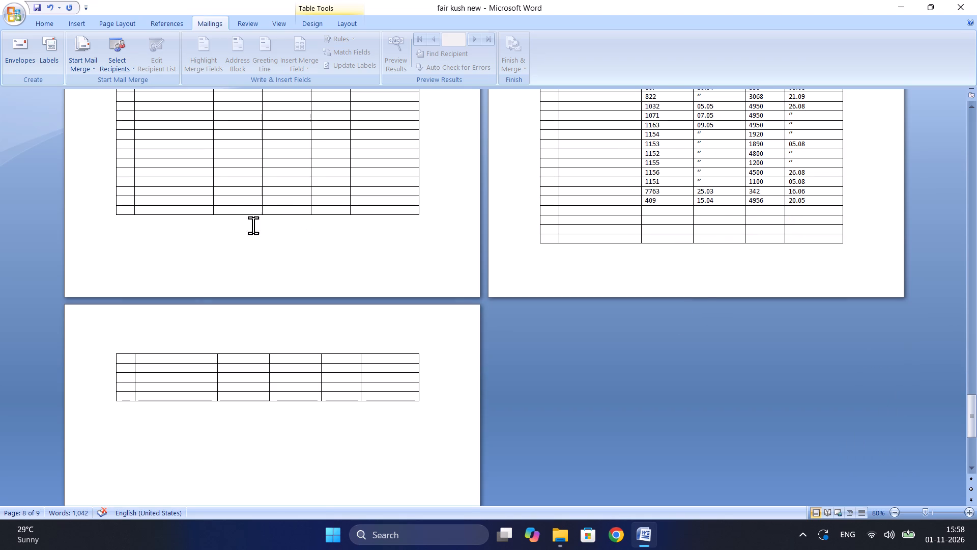
scroll(204, 343, up, 2)
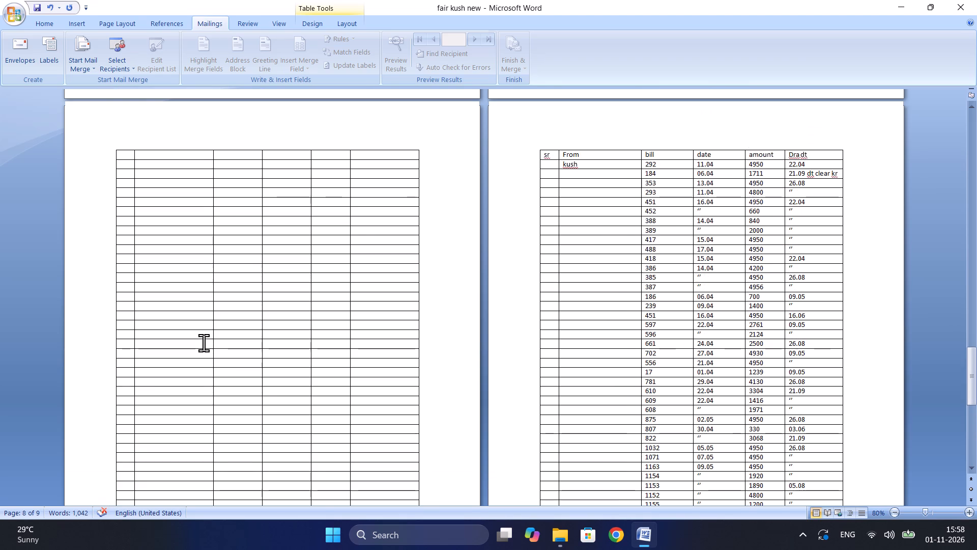
click(120, 160)
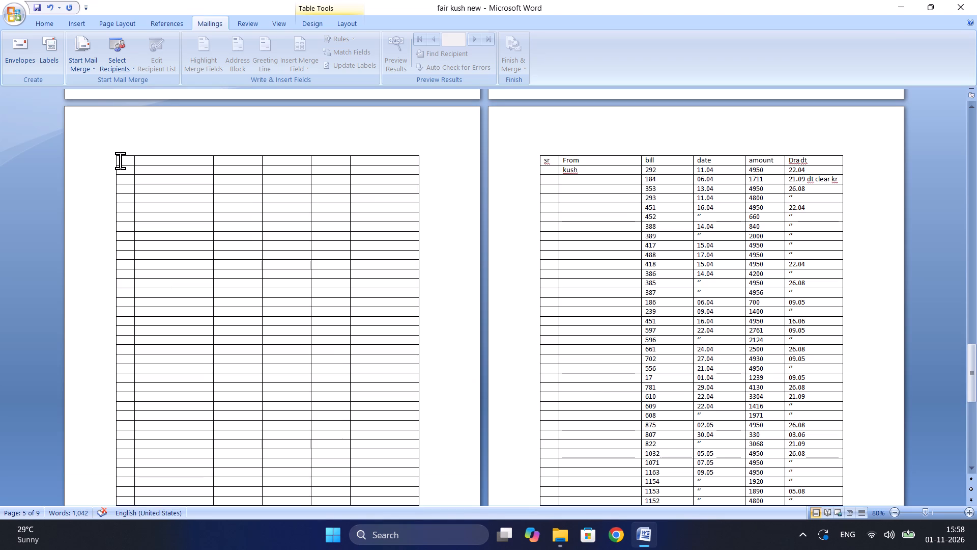
drag(120, 160, 200, 406)
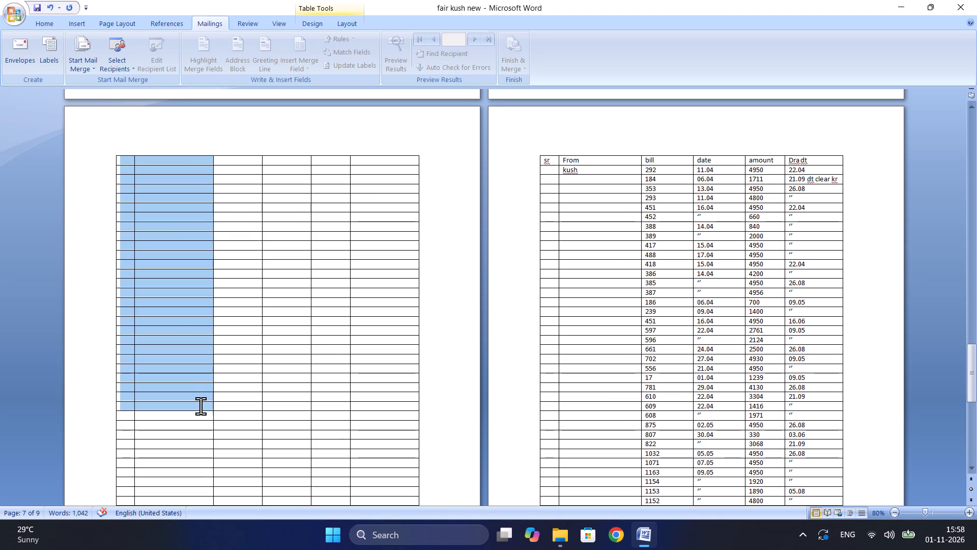
drag(200, 406, 300, 397)
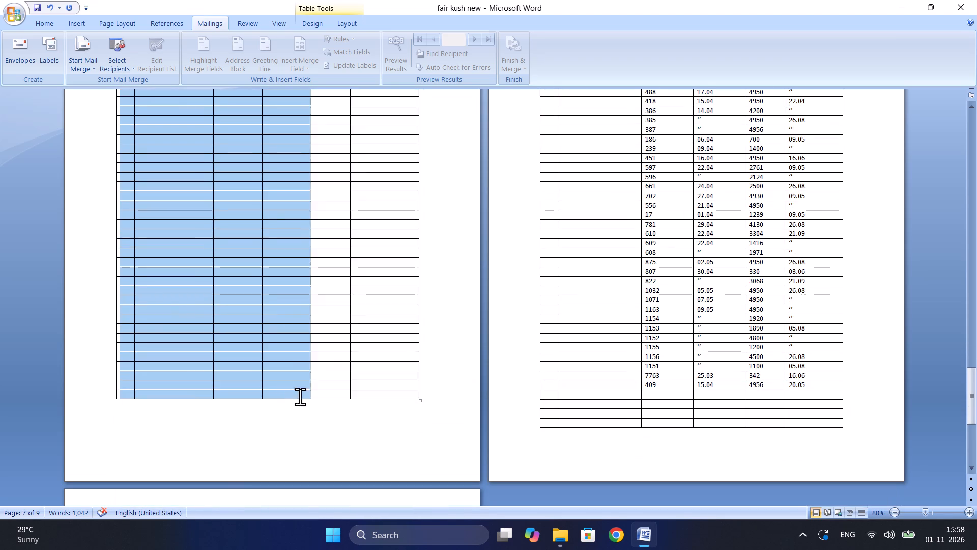
drag(300, 397, 363, 416)
key(ctrl+c)
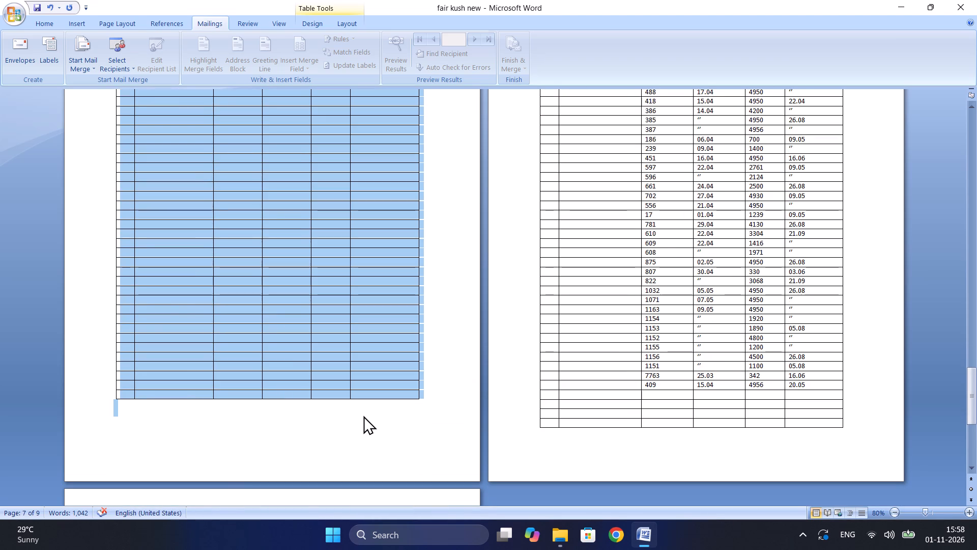
scroll(363, 416, down, 2)
click(363, 416)
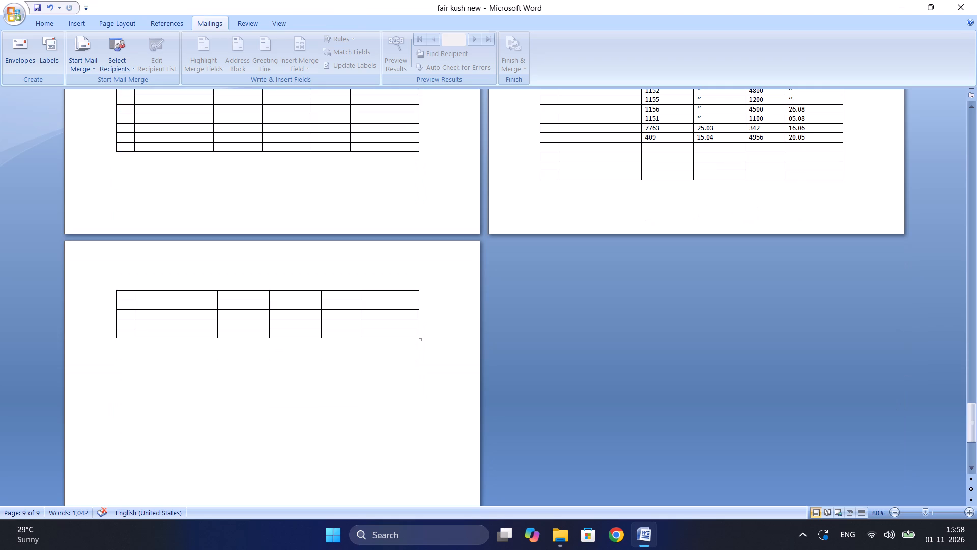
key(ctrl+v)
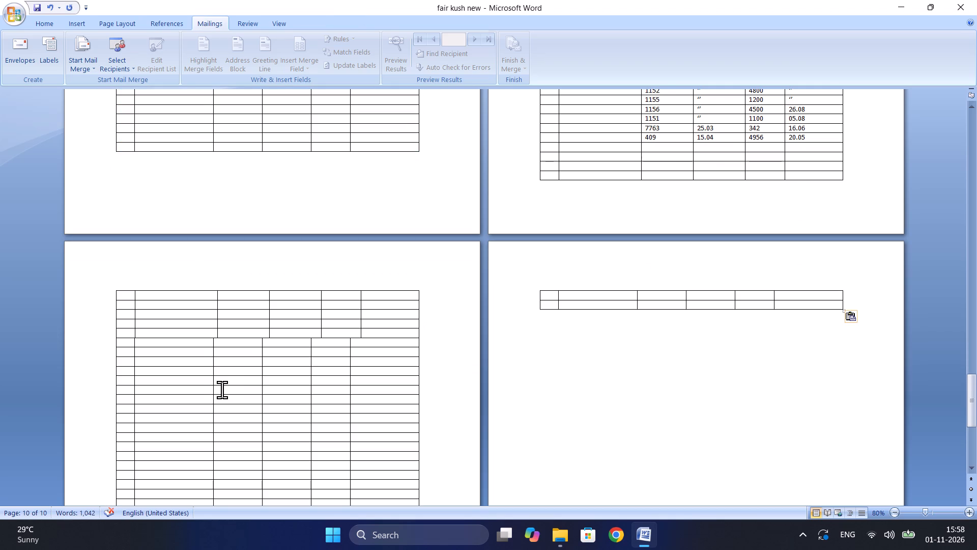
Align the border between the second and third columns of the upper rows on page 9 with the pasted rows.
click(184, 342)
key(Right)
key(Left)
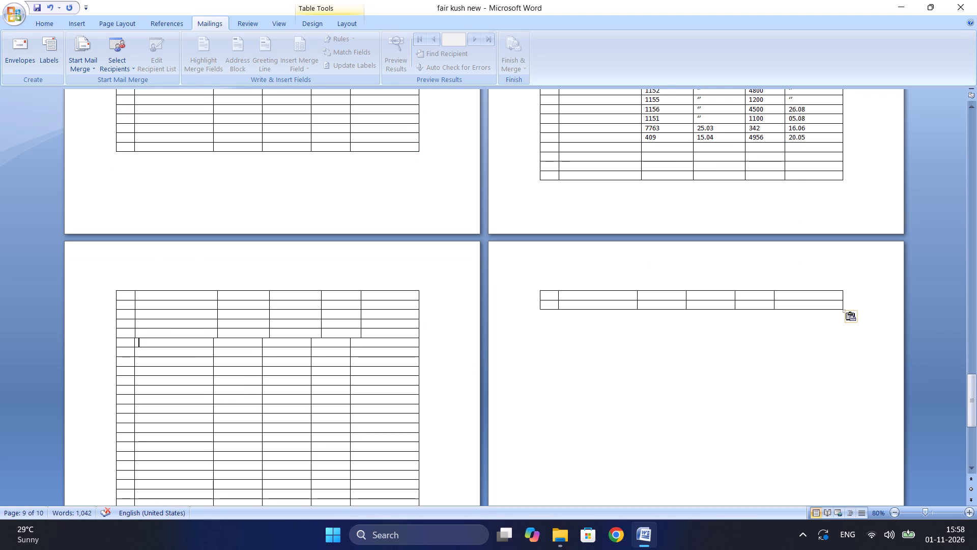
click(211, 329)
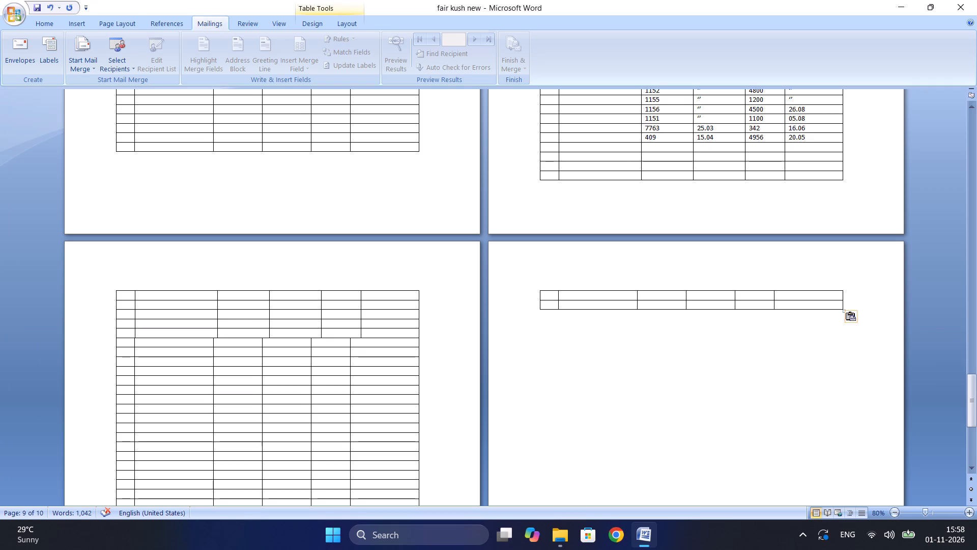
click(216, 333)
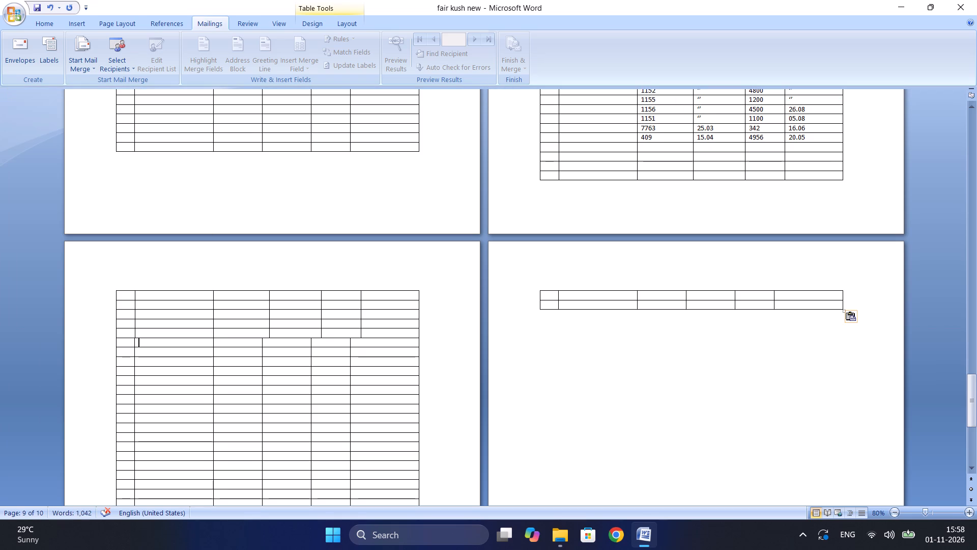
Review the fair and kush tables from the first page through to the blank rows on the last pages.
scroll(214, 332, up, 6)
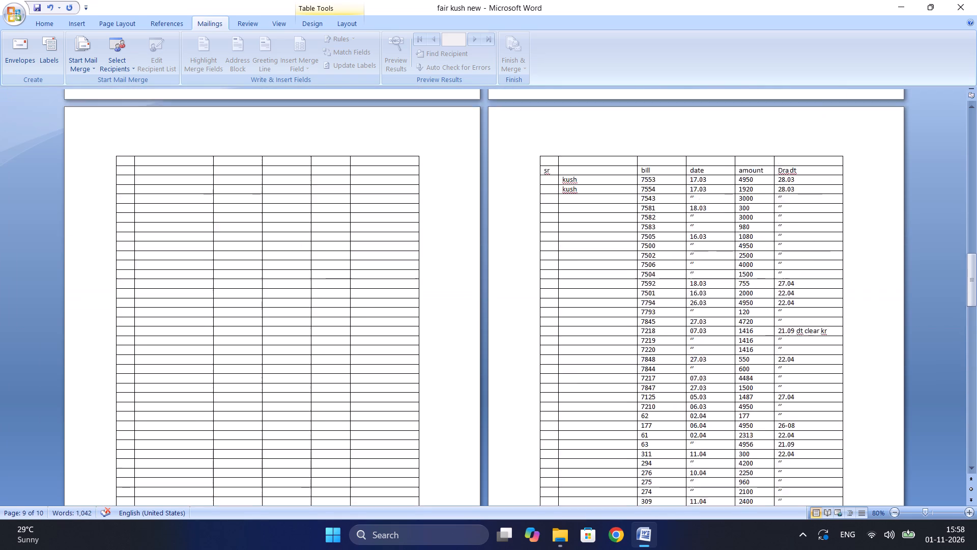
scroll(214, 332, up, 14)
scroll(214, 332, down, 1)
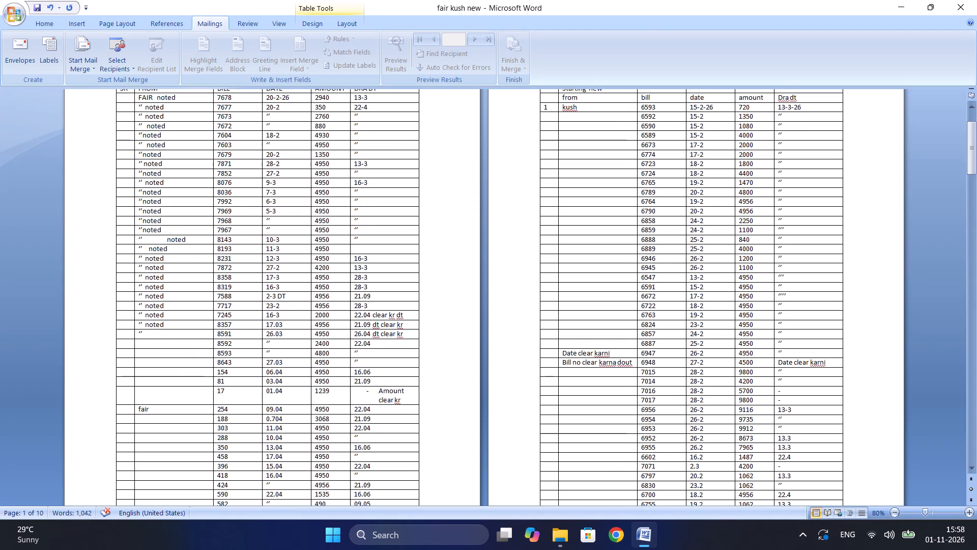
scroll(214, 332, down, 1)
scroll(214, 332, up, 1)
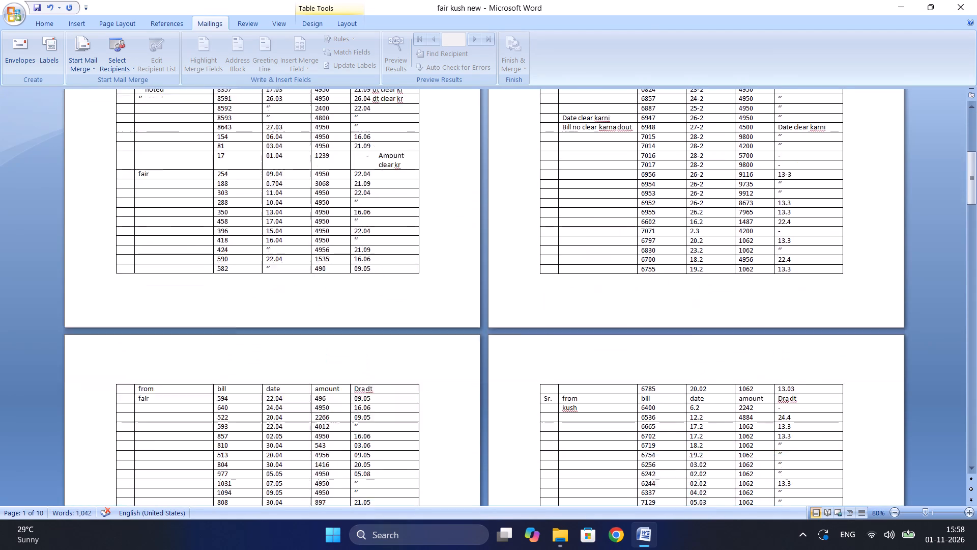
scroll(214, 332, up, 5)
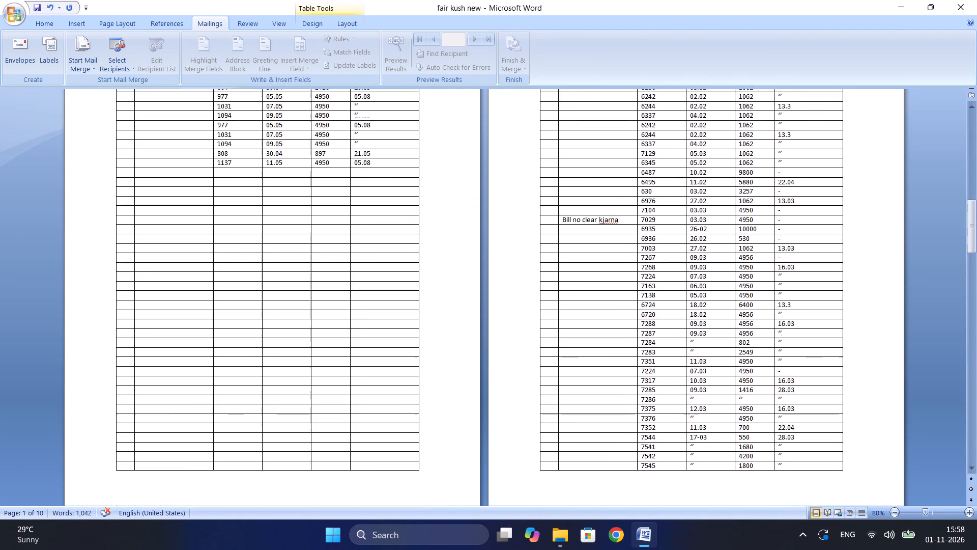
scroll(214, 332, down, 9)
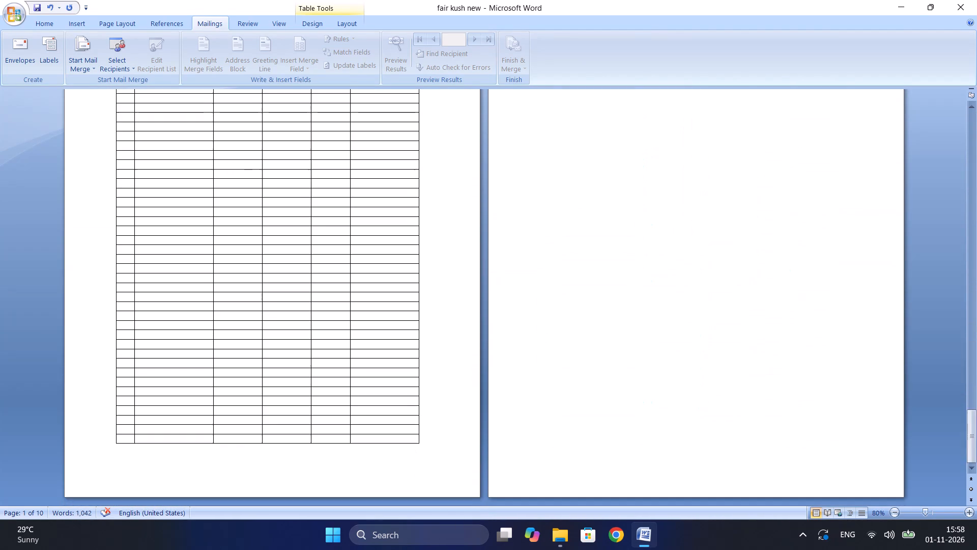
scroll(214, 332, down, 2)
scroll(214, 332, up, 1)
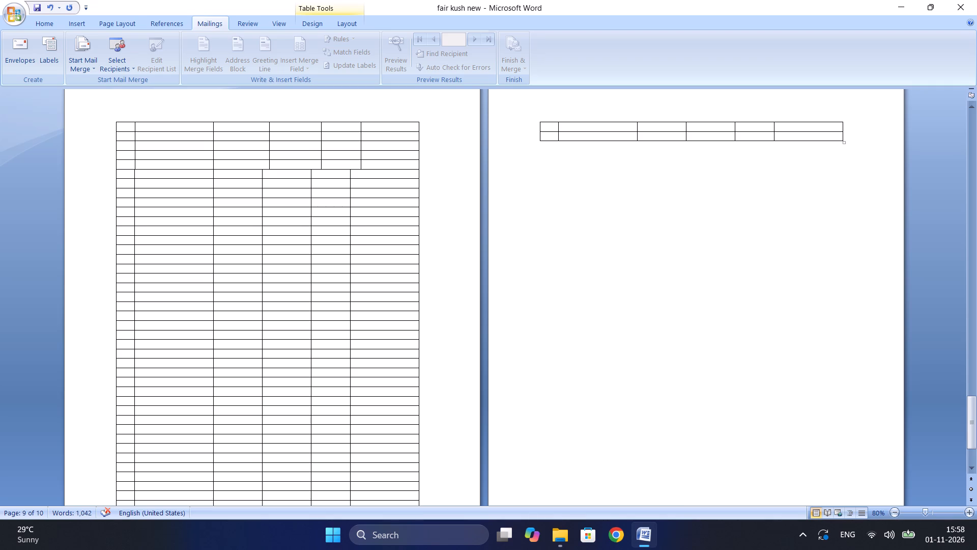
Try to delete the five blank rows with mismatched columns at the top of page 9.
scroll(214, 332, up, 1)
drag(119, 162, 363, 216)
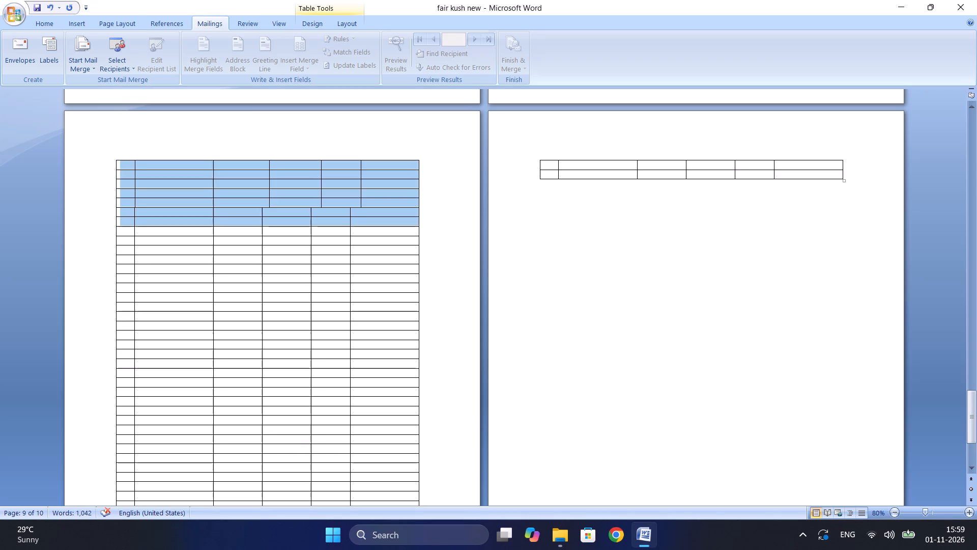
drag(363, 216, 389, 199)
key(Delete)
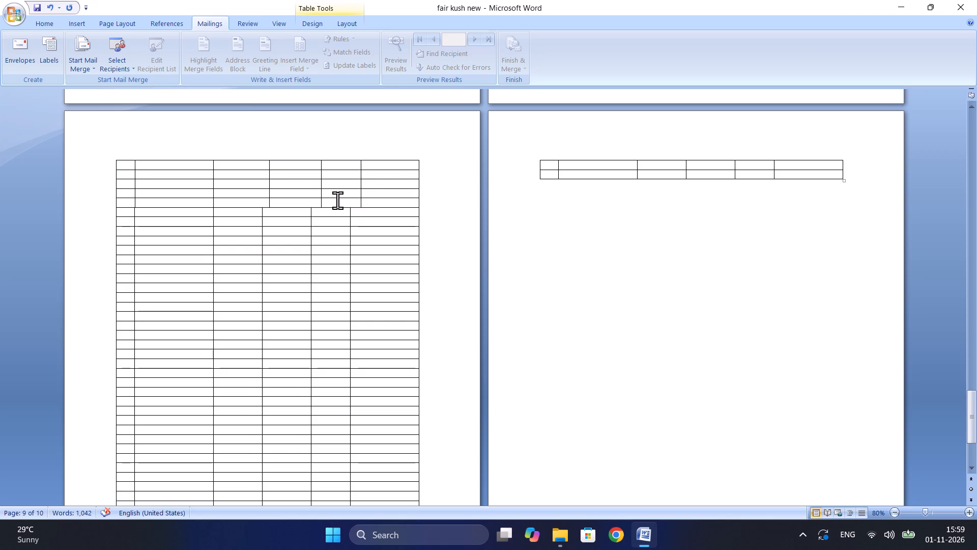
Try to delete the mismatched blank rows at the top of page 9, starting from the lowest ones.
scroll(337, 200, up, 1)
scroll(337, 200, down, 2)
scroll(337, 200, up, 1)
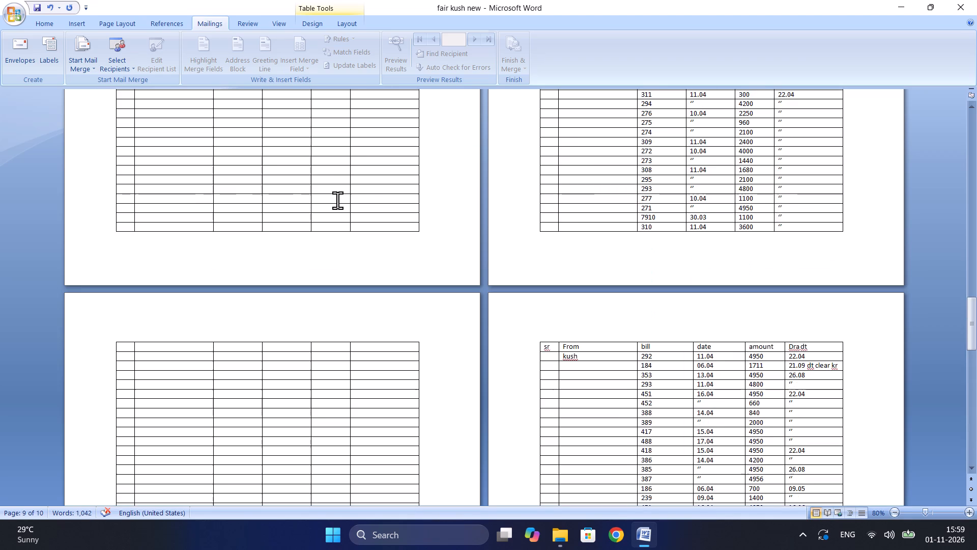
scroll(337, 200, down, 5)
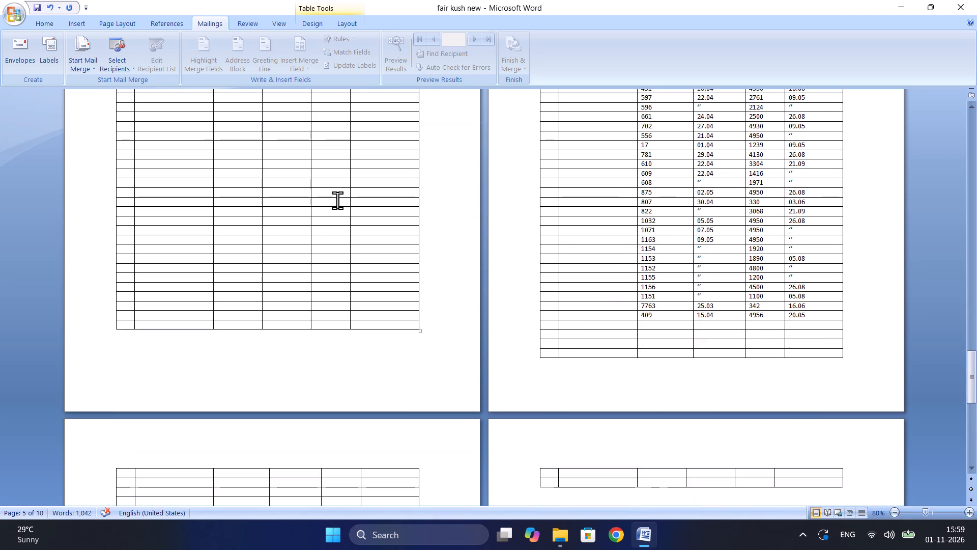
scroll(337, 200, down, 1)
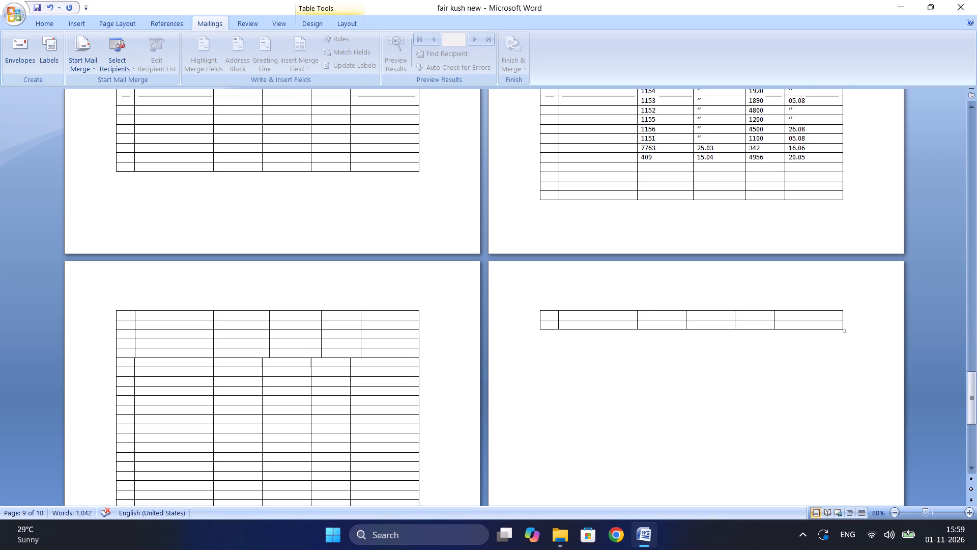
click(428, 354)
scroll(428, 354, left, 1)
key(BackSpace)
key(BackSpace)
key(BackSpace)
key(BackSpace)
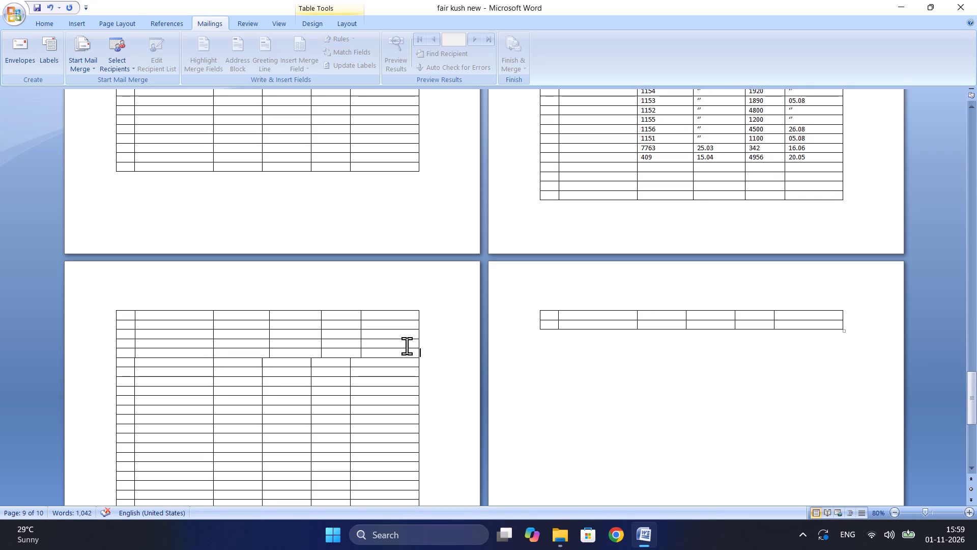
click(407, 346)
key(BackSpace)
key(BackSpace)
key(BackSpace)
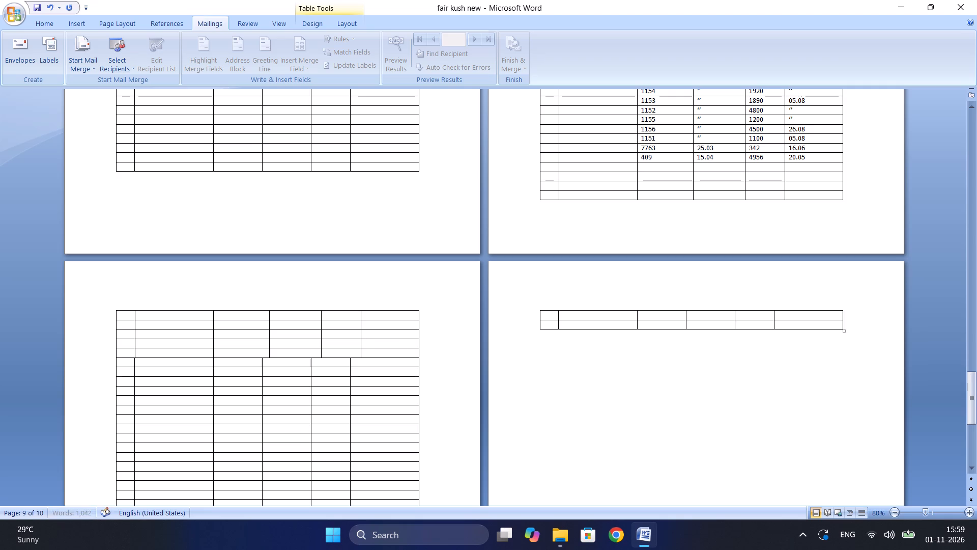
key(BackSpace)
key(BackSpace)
Undo the border alignment, the pasted rows and the added blank rows so that page 9 is empty.
key(ctrl+z)
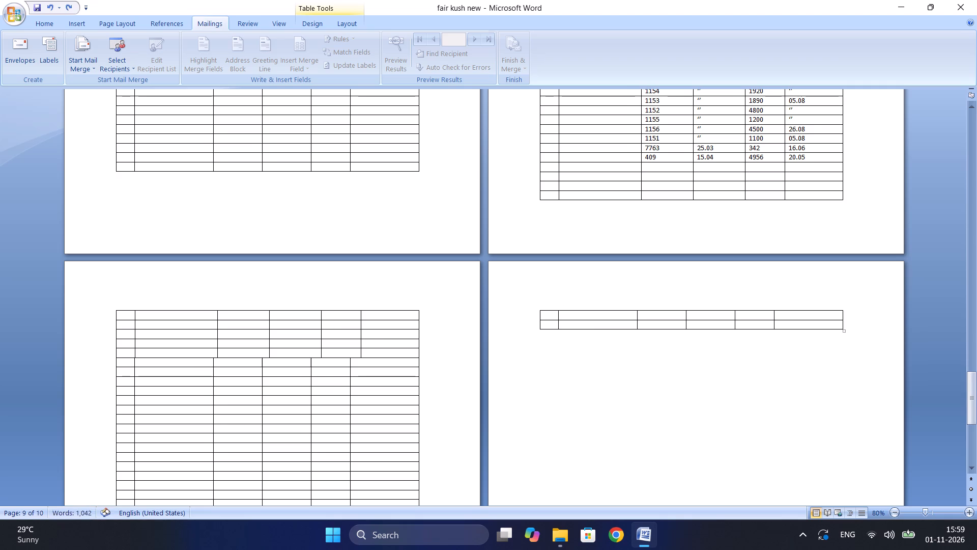
key(ctrl+z)
key(ctrl+z)
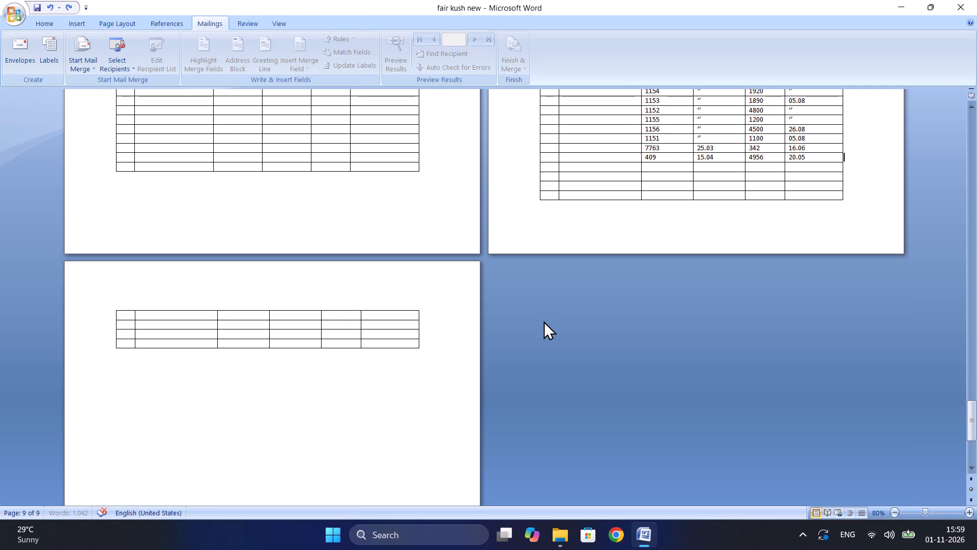
key(ctrl+z)
key(ctrl+z)
key(ctrl+z)
key(ctrl+z)
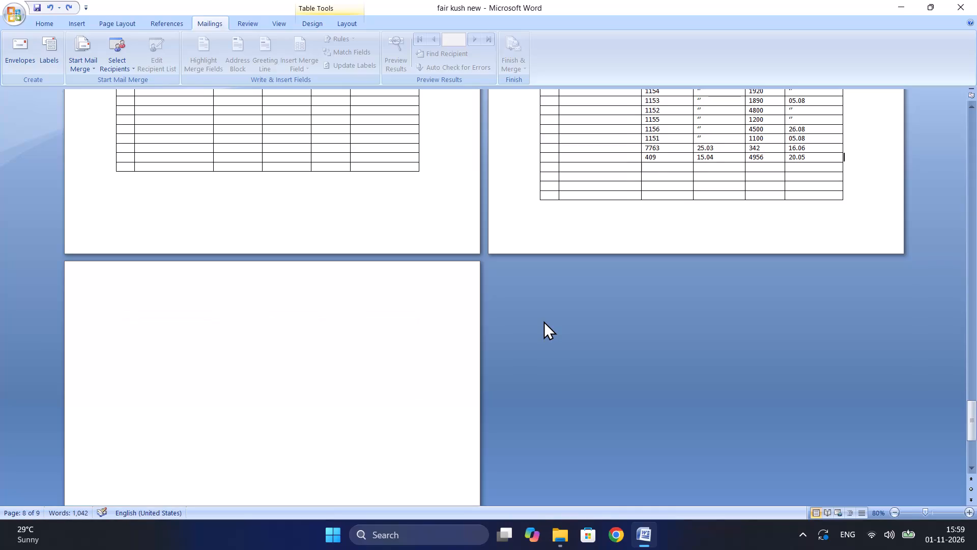
Paste the copied blank table rows onto the empty page 9.
scroll(543, 321, up, 3)
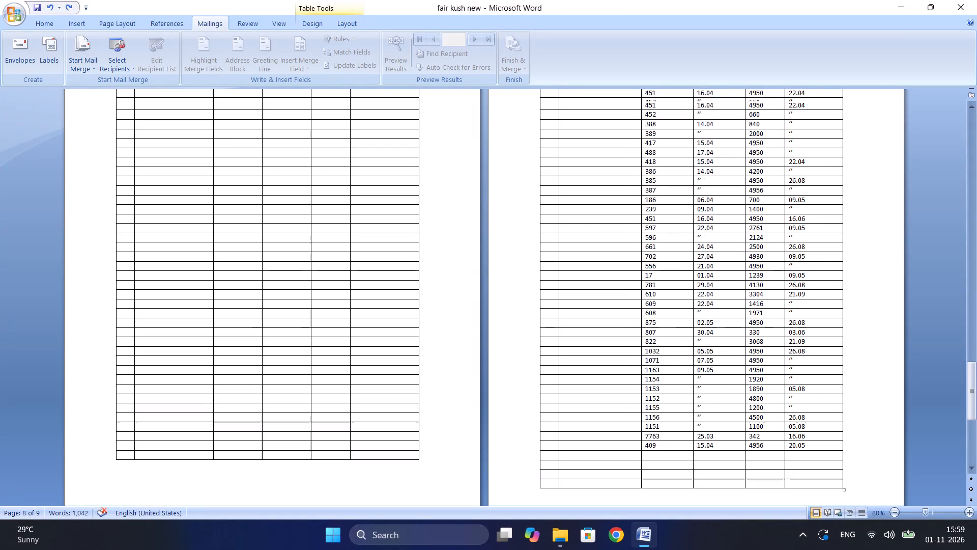
scroll(543, 321, up, 1)
scroll(543, 321, down, 4)
click(255, 282)
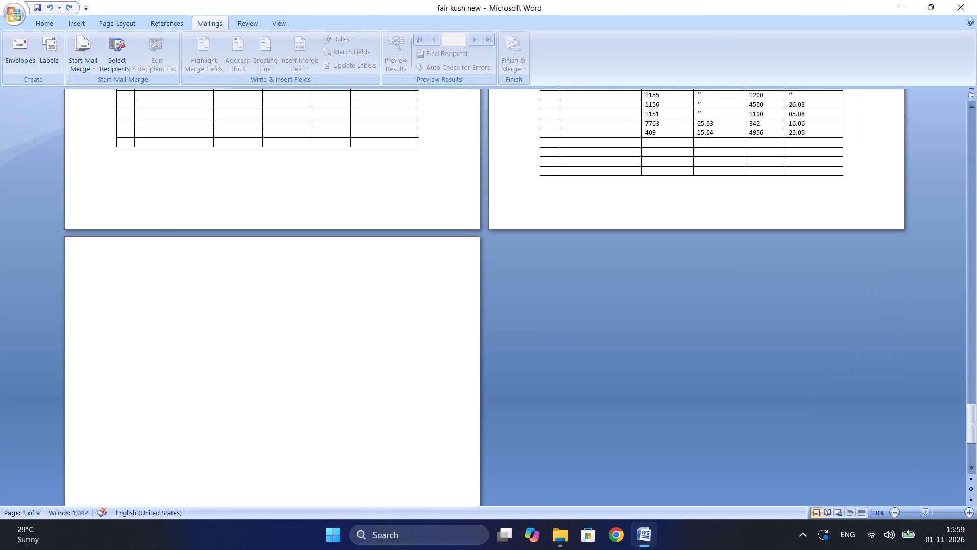
key(ctrl+v)
scroll(193, 401, down, 1)
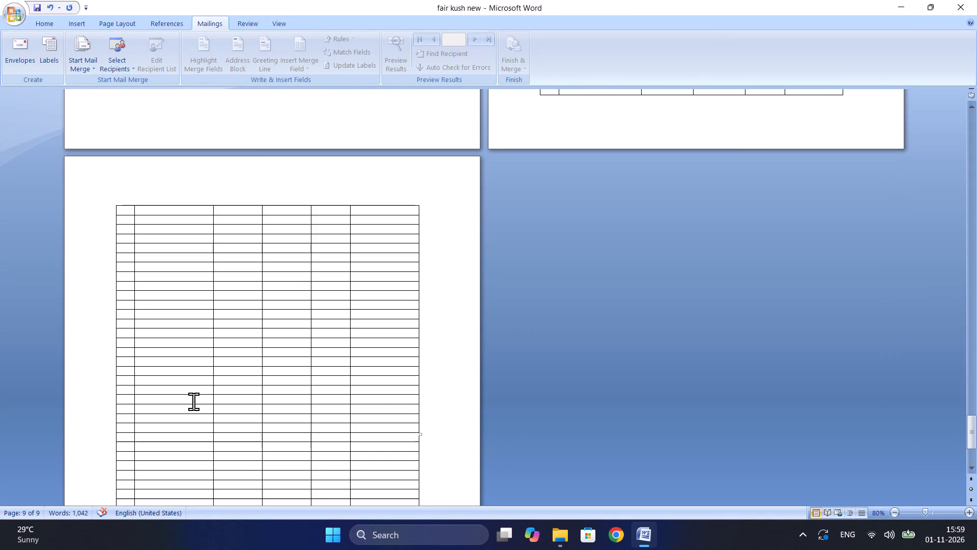
scroll(193, 401, down, 1)
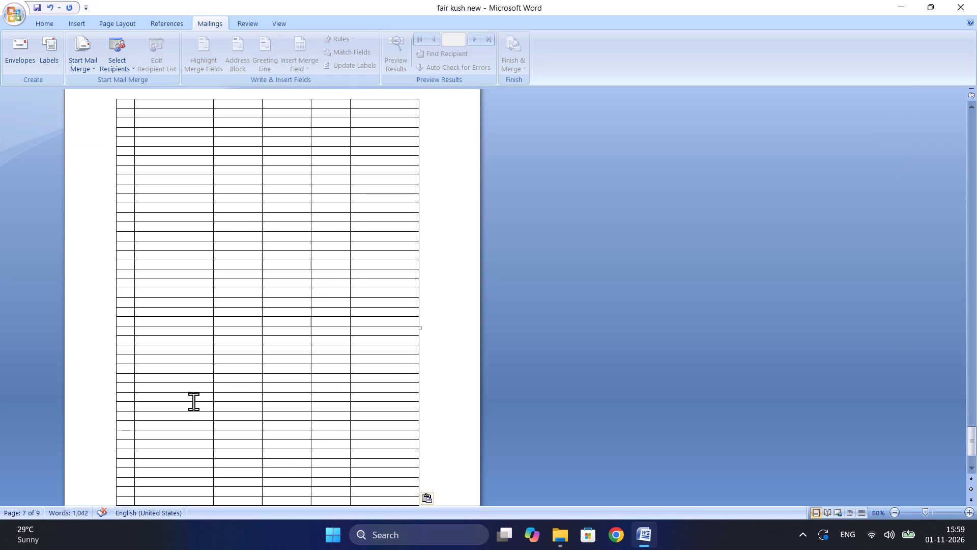
scroll(193, 401, down, 2)
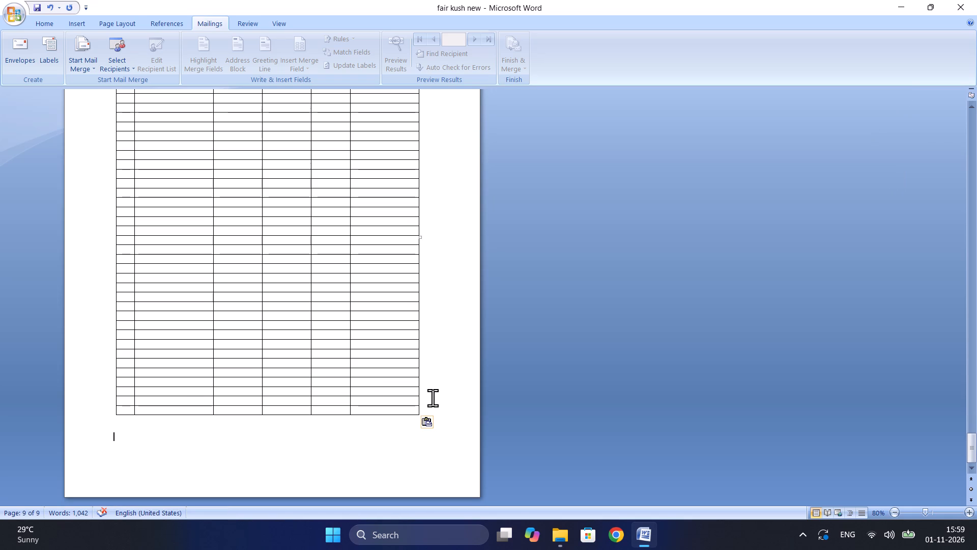
Add one more blank row at the bottom of the table on page 9.
click(432, 398)
key(Return)
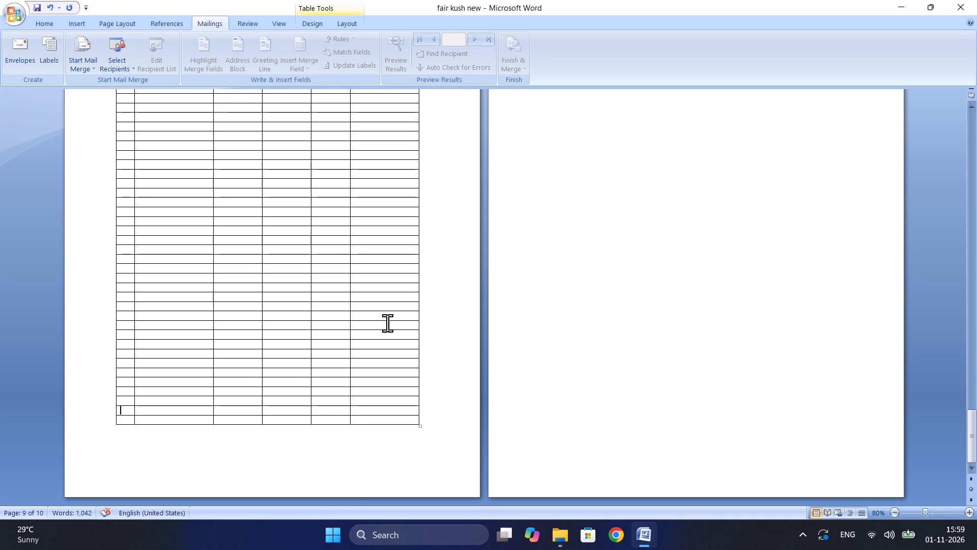
Paste the copied blank table rows onto the empty page 10.
scroll(387, 323, up, 1)
click(582, 221)
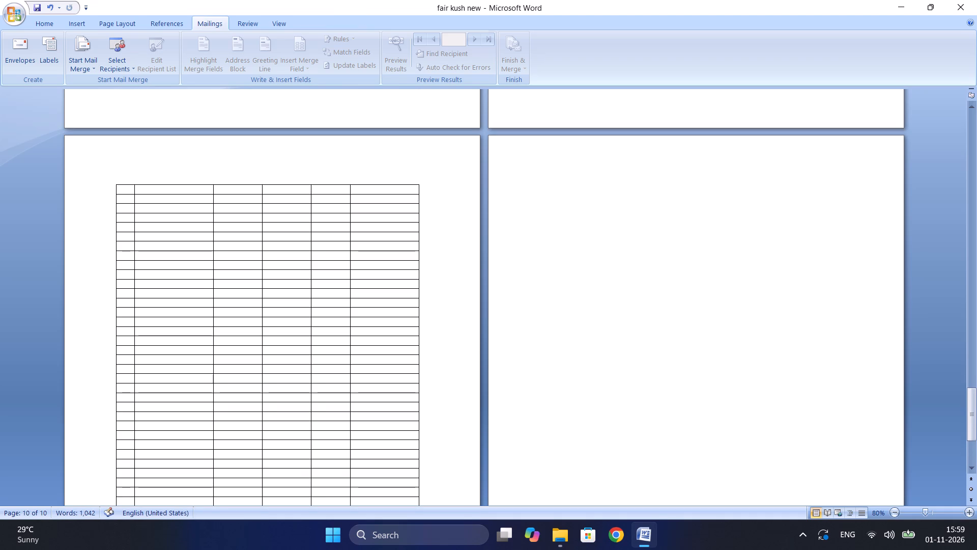
key(ctrl+v)
scroll(582, 221, up, 1)
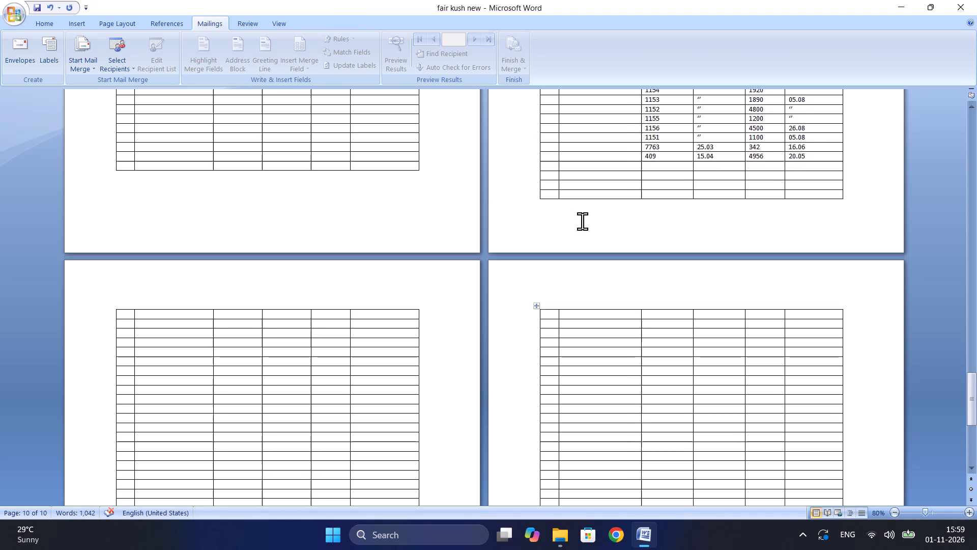
Enter bill 438 in the kush table on page 8, below bill 409, with date 16.04, amount 4956 and a ditto mark for Dradt.
scroll(582, 221, up, 1)
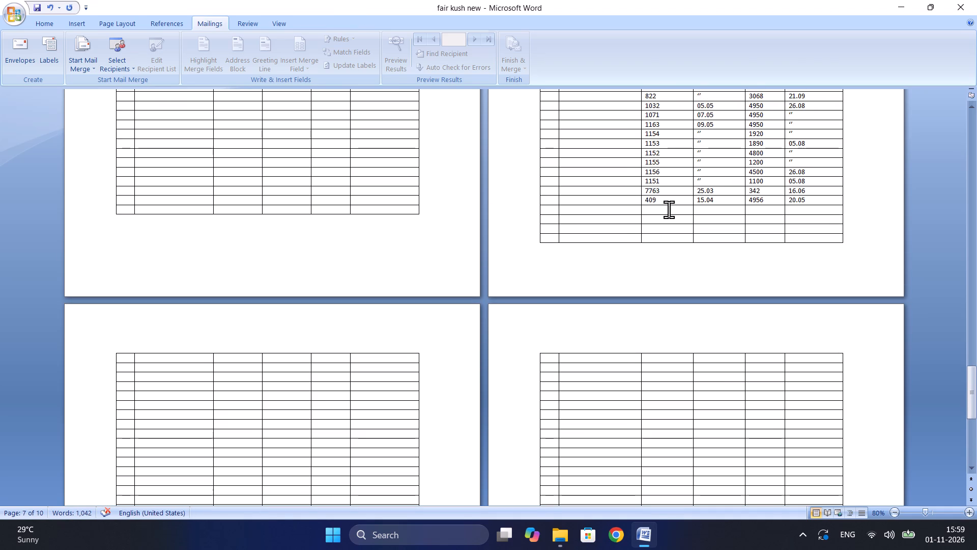
click(652, 210)
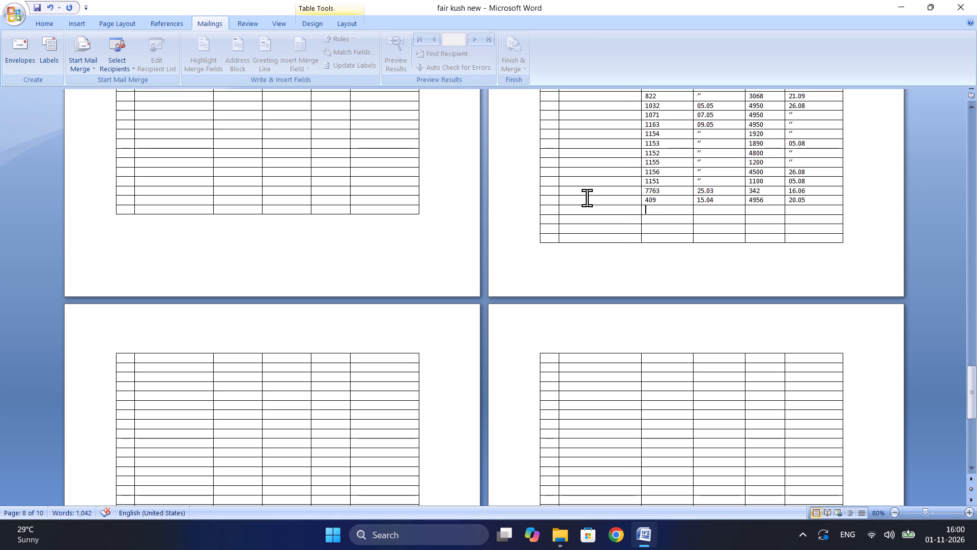
text(438)
key(Right)
text(16.04)
key(Right)
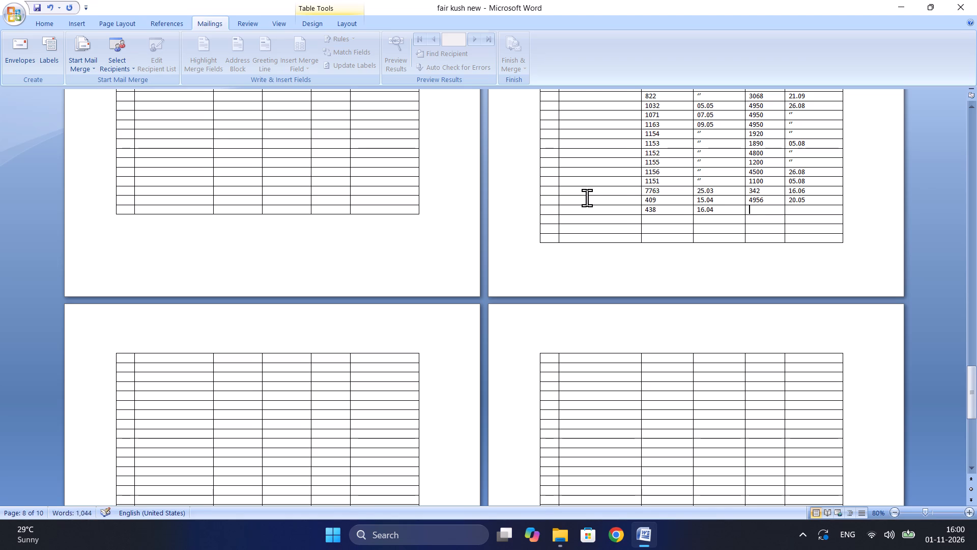
text(4956)
key(Right)
text('')
Enter bill 1228 in the following kush row with date 11.05, amount 980 and Dradt 26.08.
key(Down)
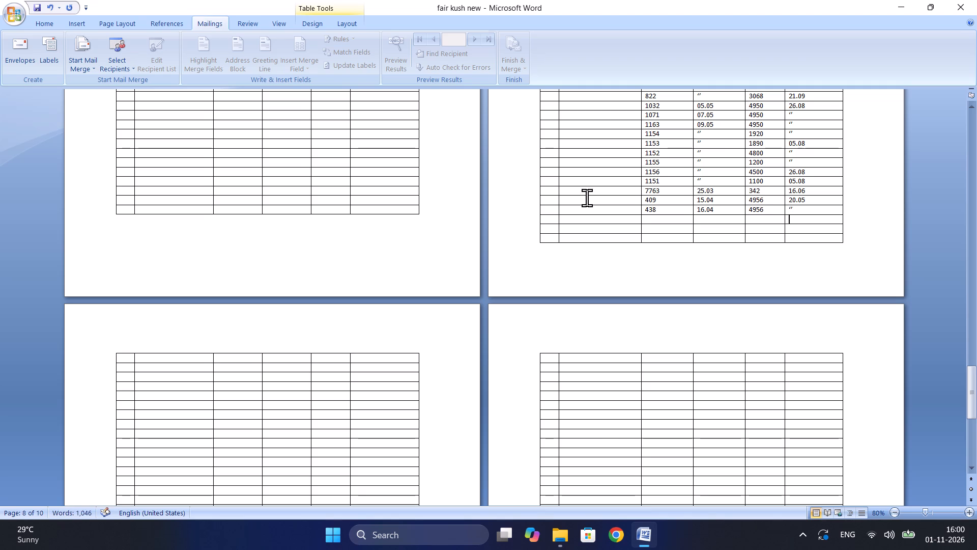
key(Left)
key(Left)
key(Left)
text(1228)
key(Right)
text(11.05)
key(Right)
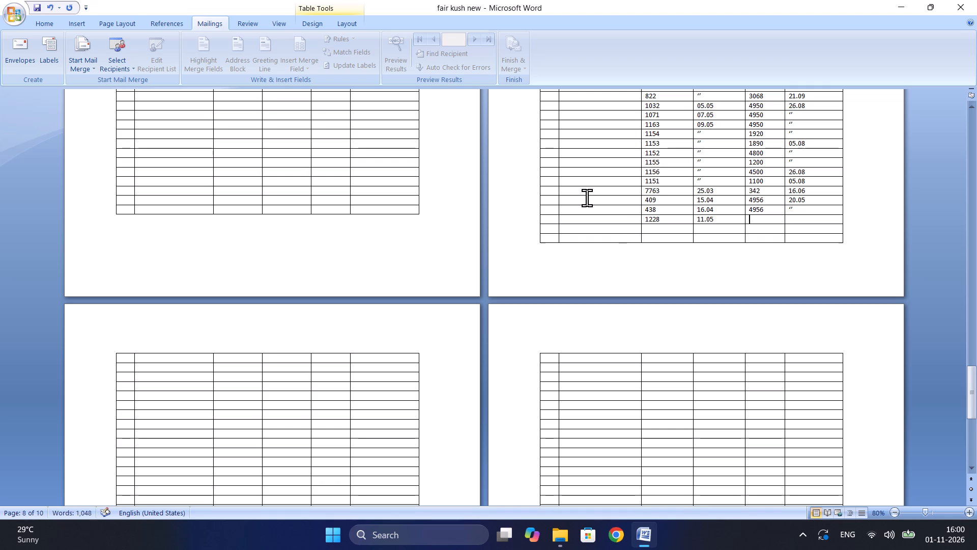
text(980)
key(Right)
text(26.08)
Enter bill 1227 in the row below bill 1228 with a ditto mark for the date, amount 2000 and Dradt 05.08.
key(Down)
key(Left)
key(Left)
key(Left)
text(1227)
key(Right)
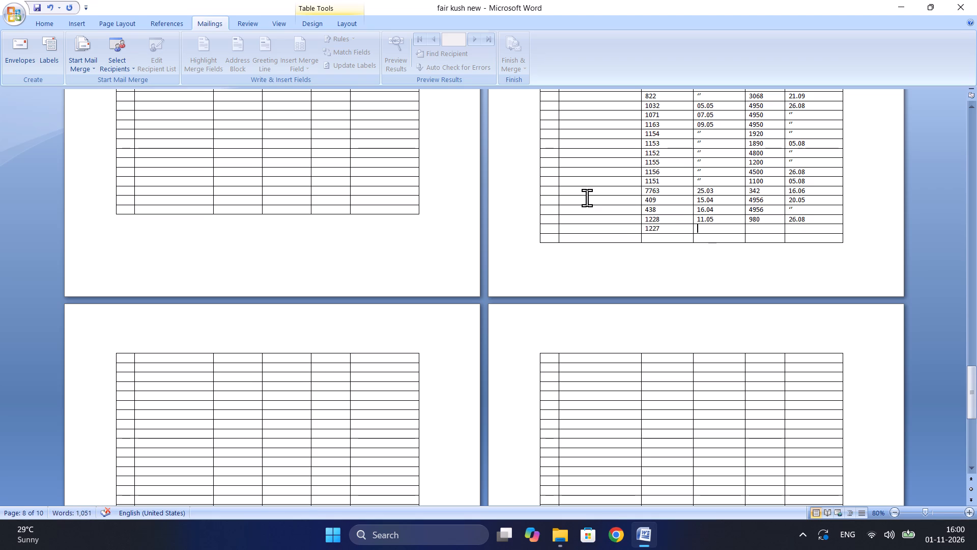
text('')
key(Right)
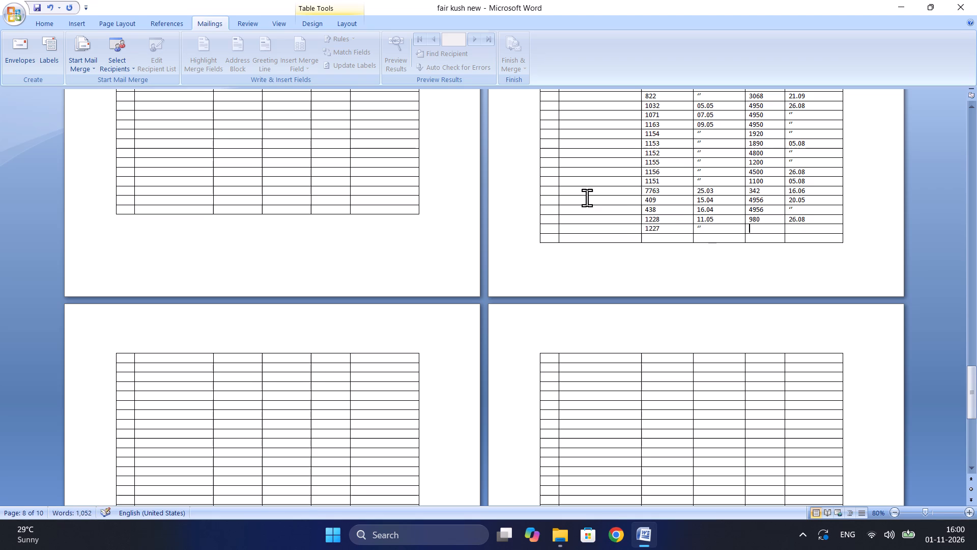
text(2000)
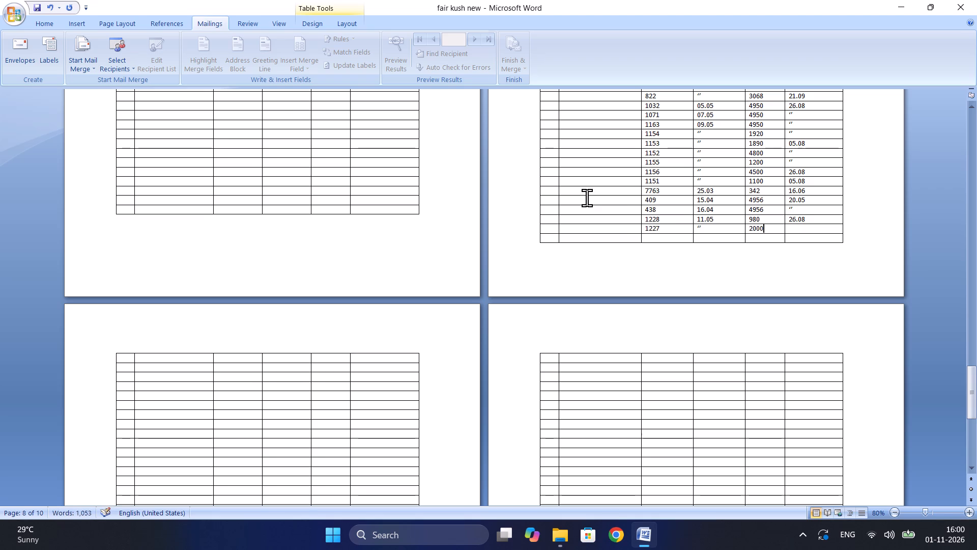
key(Right)
text(05.08)
Enter bill 1226 in the last kush row on page 8 with a ditto mark for the date, amount 1100 and Dradt 26.08.
key(Down)
key(Left)
key(Left)
key(Left)
text(1226)
key(Right)
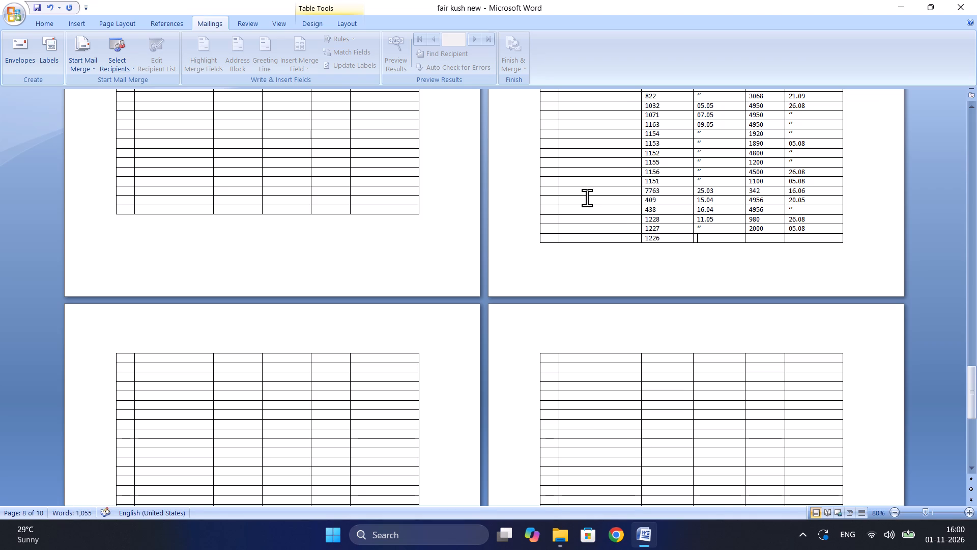
text('')
key(Right)
text(1100)
key(Right)
text(26.08)
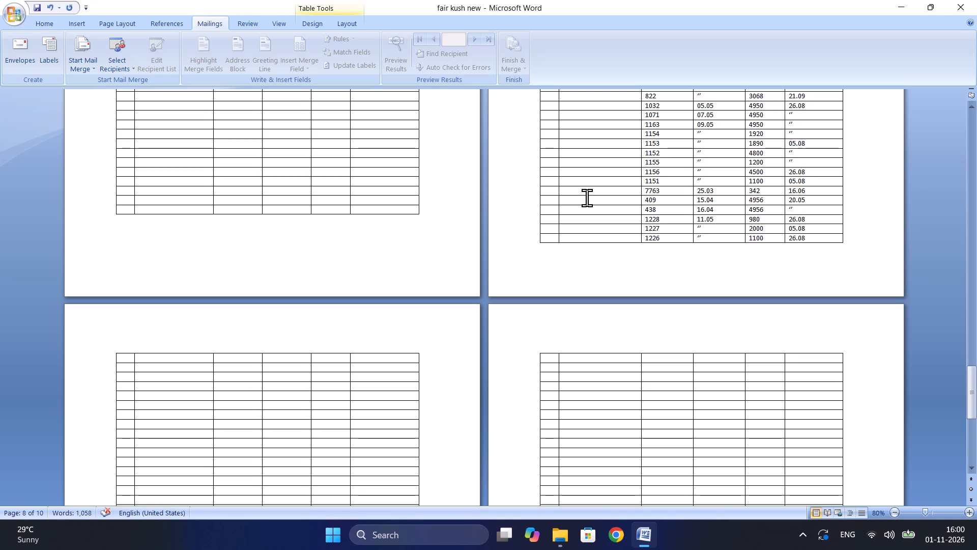
Fill the first row of the blank table on page 10 with the headings sr, from, bill, date, amount and Dra dt.
key(Down)
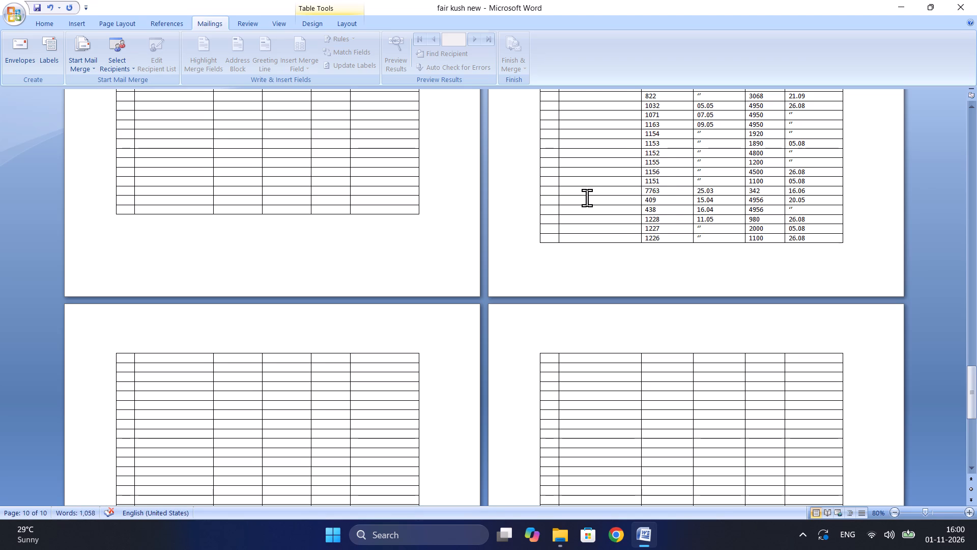
key(Left)
key(Left)
key(Left)
key(Left)
key(Left)
text(sr)
key(Right)
text(from)
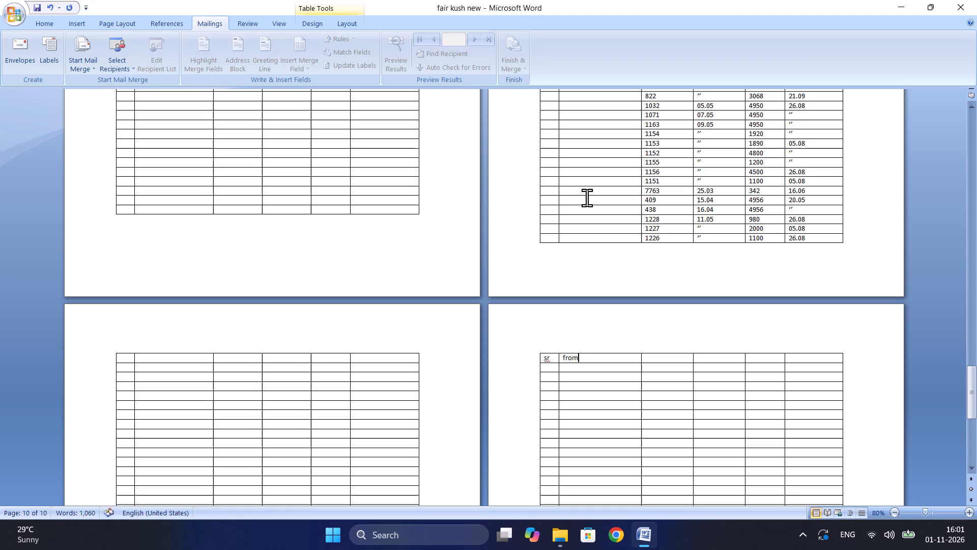
key(Right)
text(bill)
key(Right)
text(date)
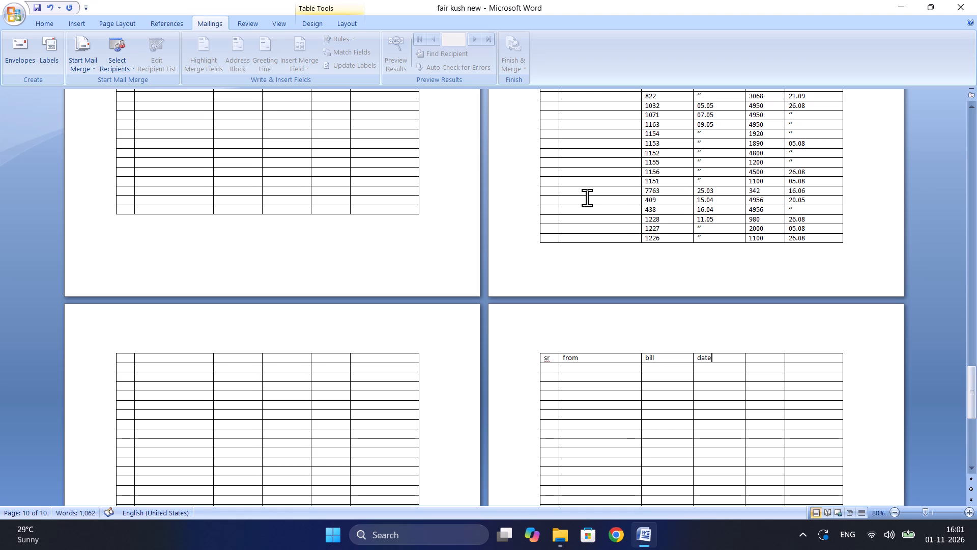
key(Right)
text(amount)
key(Right)
text(dra)
key(space)
text(dt)
Enter kush in the from column below the page 10 headings, with bill 1225, date 11.05, amount 840 and Dradt 26.08.
key(Down)
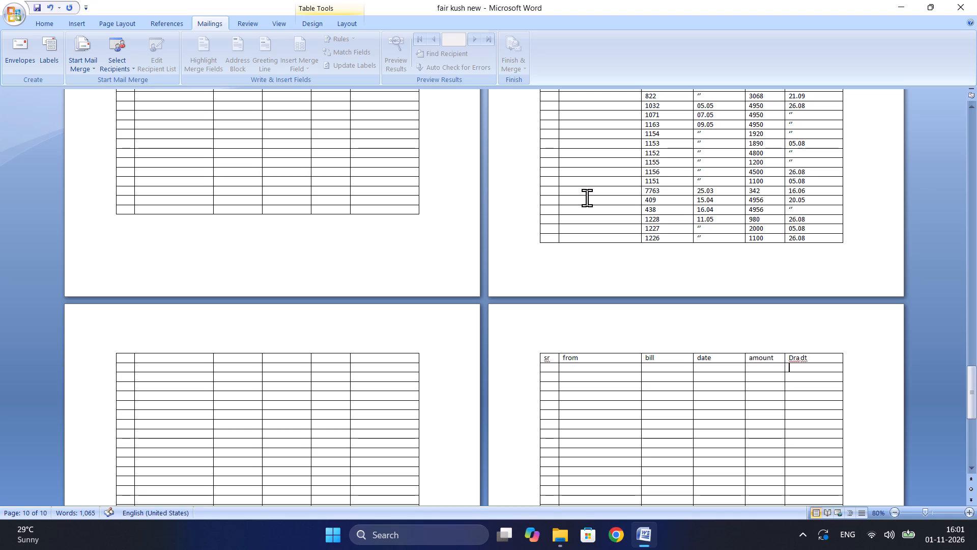
key(Left)
key(Left)
key(Left)
key(Left)
text(ku)
text(sh)
key(Right)
key(Right)
key(Left)
text(1225)
key(Right)
text(11.05)
key(Right)
text(840)
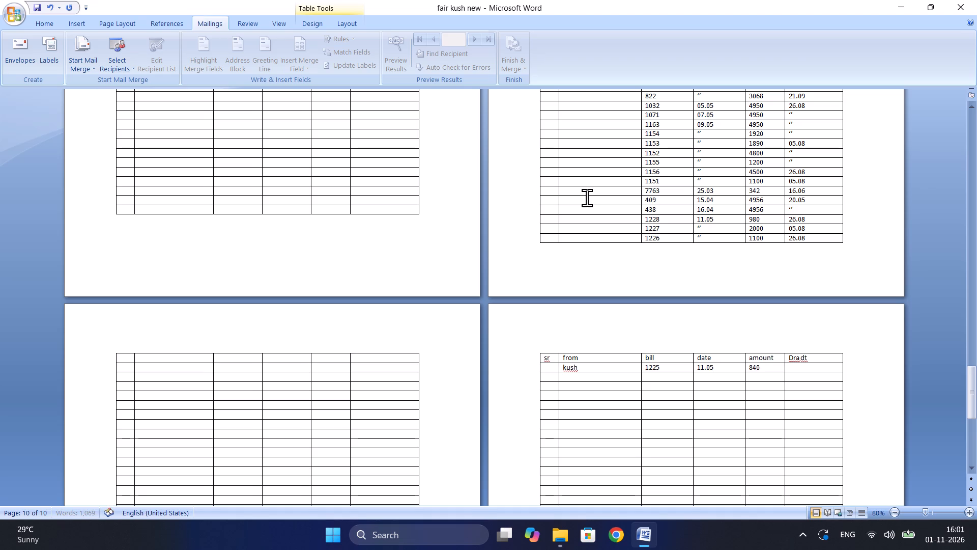
key(Right)
text(26.08)
Enter bill 1224 in the row below bill 1225 with amount 4950 and ditto marks for the date and Dradt.
key(Down)
key(Left)
key(Left)
key(Left)
text(121)
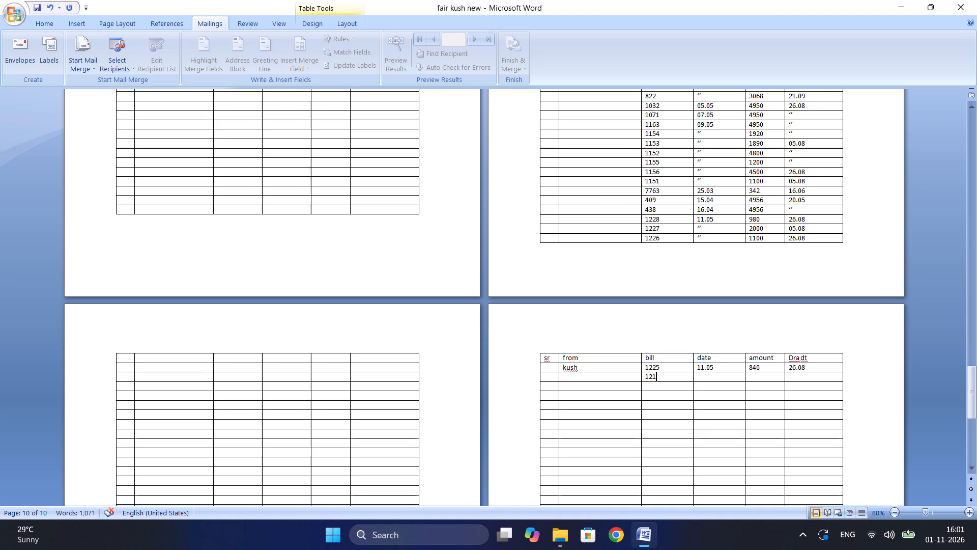
key(BackSpace)
text(24)
key(Right)
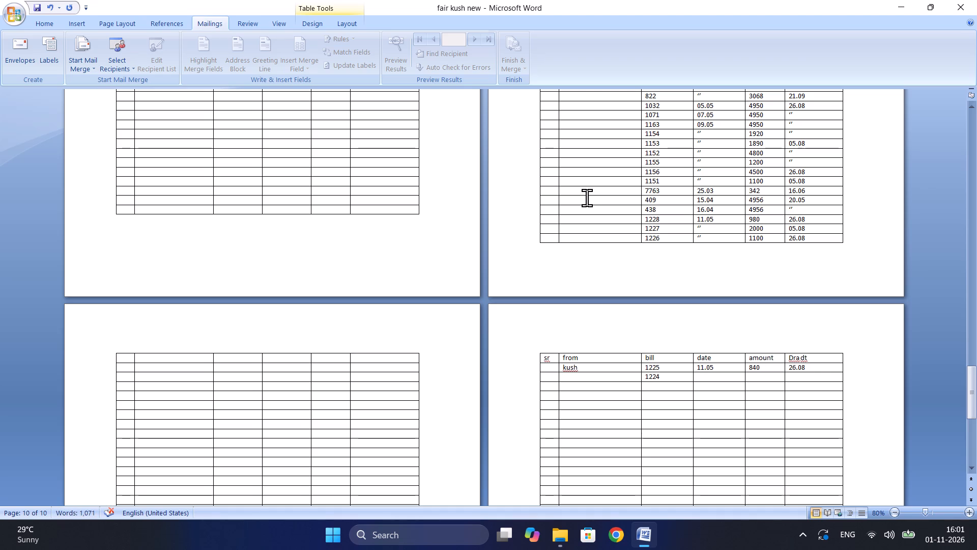
text('')
key(Right)
text(4950)
key(Right)
text('')
Enter bill 1223 in the row below bill 1224 with amount 4200 and ditto marks for the date and Dradt.
key(Down)
key(Left)
key(Left)
key(Left)
text(1223)
key(Right)
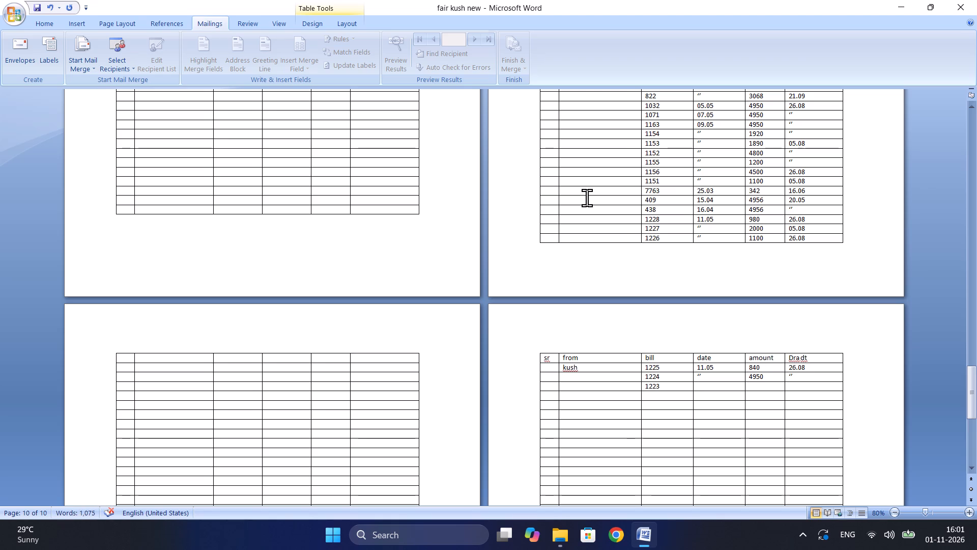
text('')
key(Right)
text(4200)
key(Right)
text('')
Enter bill 1229 in the row below bill 1223 with a ditto mark for the date, amount 4950 and Dradt 05.05.
key(Down)
key(Left)
key(Left)
key(Left)
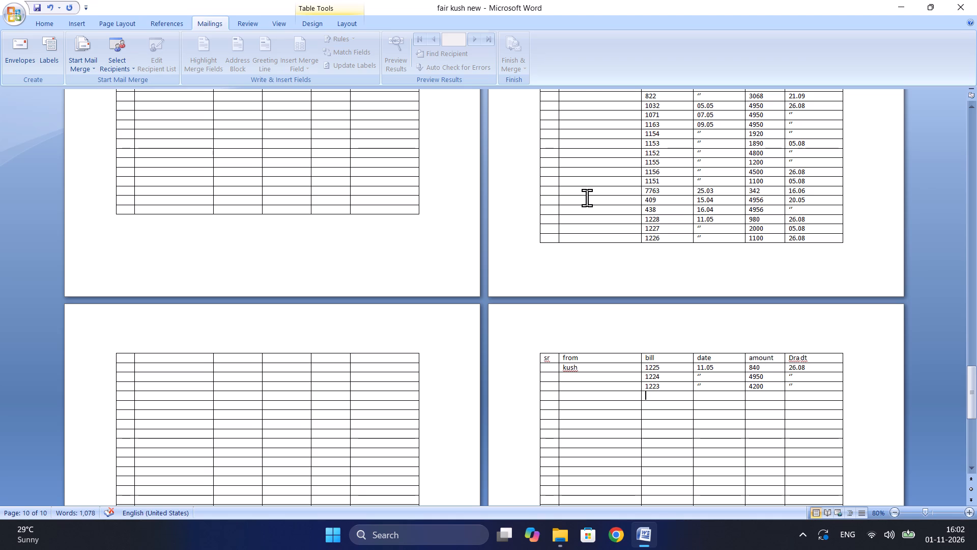
text(1229)
key(Right)
text('')
key(Right)
text(4950)
key(Right)
text(05.05)
Enter bill 195 in the row below bill 1229 with date 06.04, amount 342 and Dradt 16.06.
key(Down)
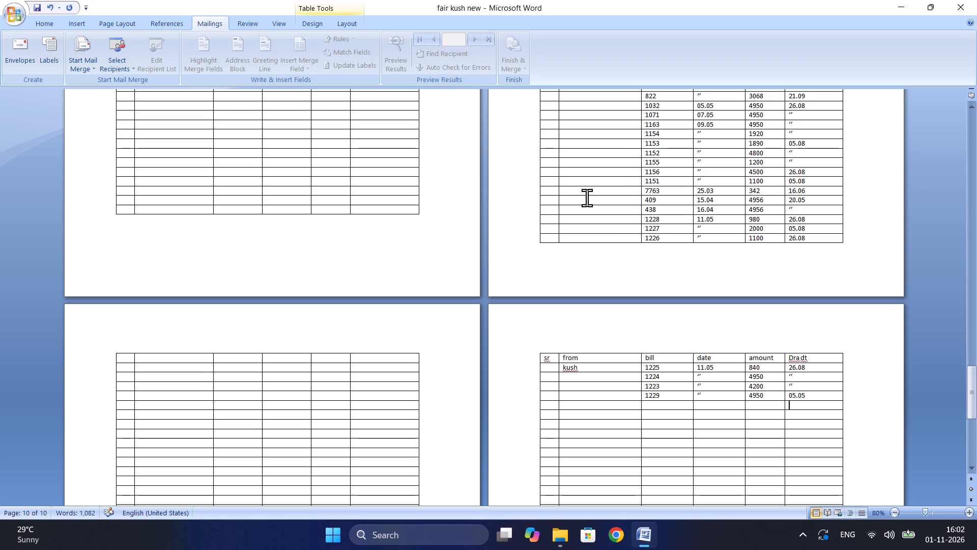
key(Left)
key(Left)
key(Left)
text(195)
key(Right)
text(06.04)
key(Right)
text(342)
key(Right)
text(16.06)
key(Right)
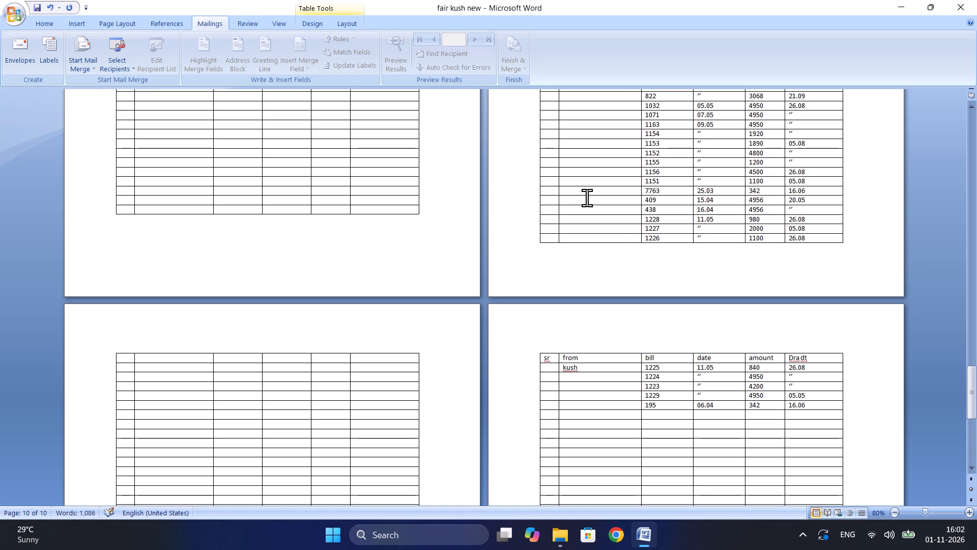
Enter bill 1220 in the row below bill 195 with date 11.05, amount 342 and a ditto mark for Dradt.
key(Left)
key(Down)
key(Left)
key(Left)
key(Left)
text(1220)
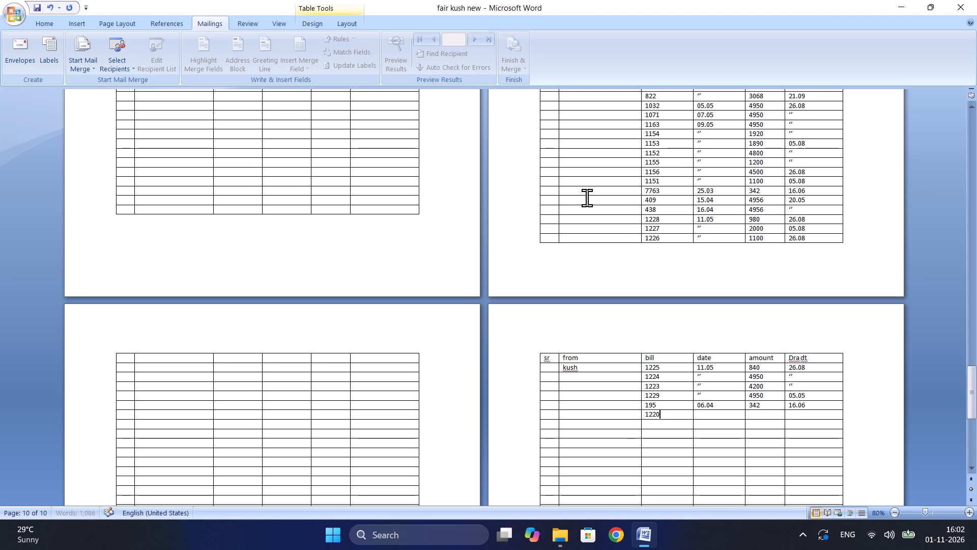
key(Right)
text(11.05)
key(Right)
text(342)
key(Right)
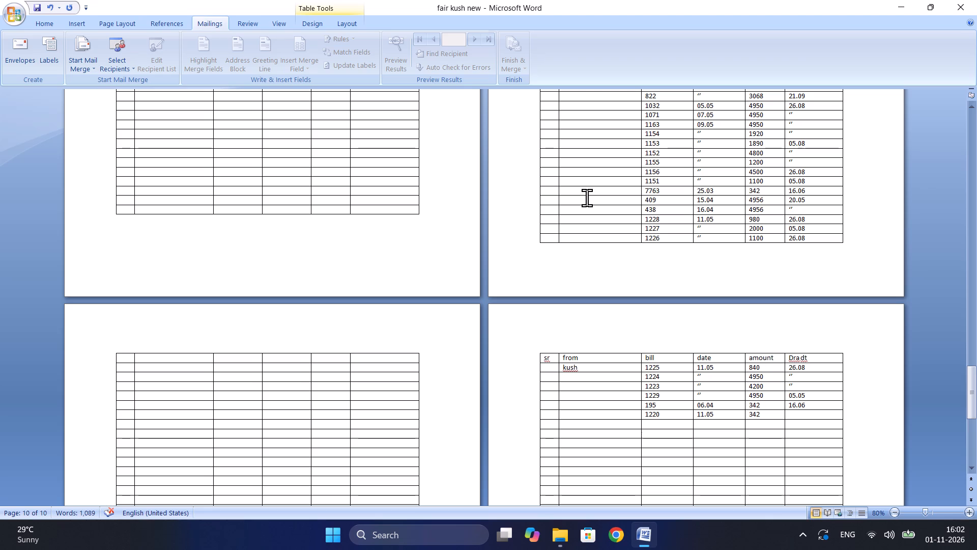
text('')
Enter bill 1108 in the row below bill 1220 with date 08.05, amount 1800 and Dradt 05.08.
key(Down)
key(Left)
key(Left)
key(Left)
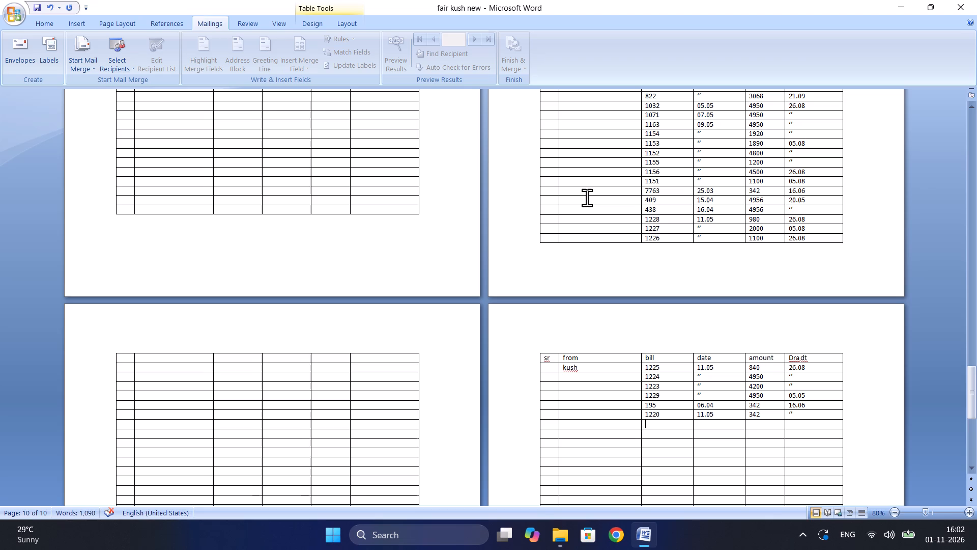
text(1108)
key(Right)
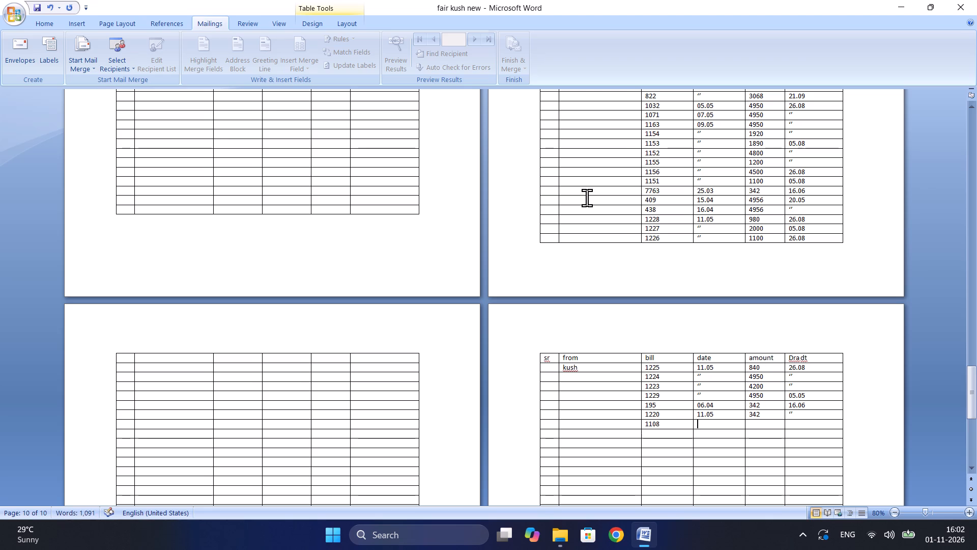
text(08.05)
key(Right)
text(1800)
key(Right)
text(05.05)
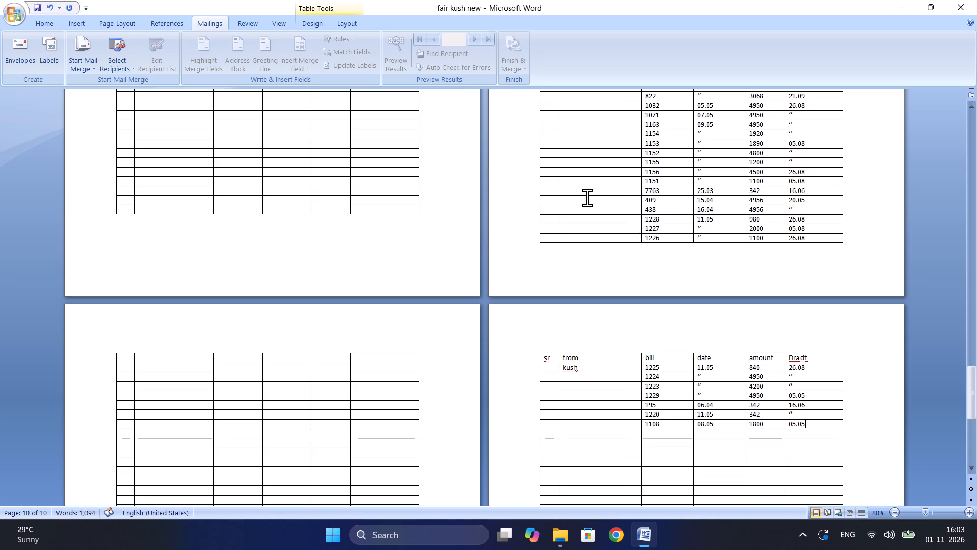
key(BackSpace)
key(8)
Enter bill 1285 in the row below bill 1108 with date 12.05, amount 570 and a ditto mark for Dradt.
key(Down)
key(Left)
key(Left)
key(Left)
text(1285)
key(Right)
text(12.05)
key(Right)
text(570)
key(Right)
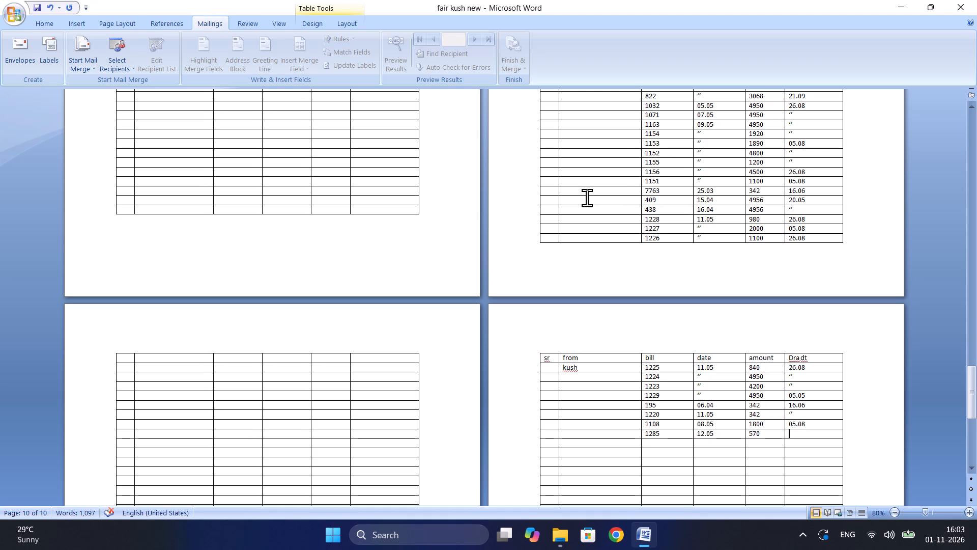
text('')
Enter bill 1286 in the row below bill 1285 with amount 4900 and ditto marks for the date and Dradt.
key(Down)
key(Left)
key(Left)
key(Left)
text(1286)
key(Right)
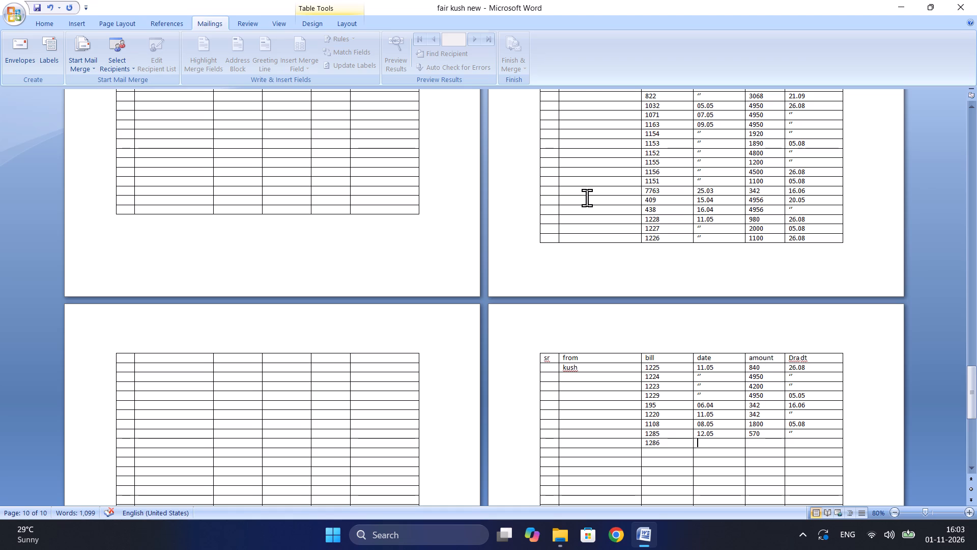
text('')
key(Right)
text(4900)
key(Right)
text('')
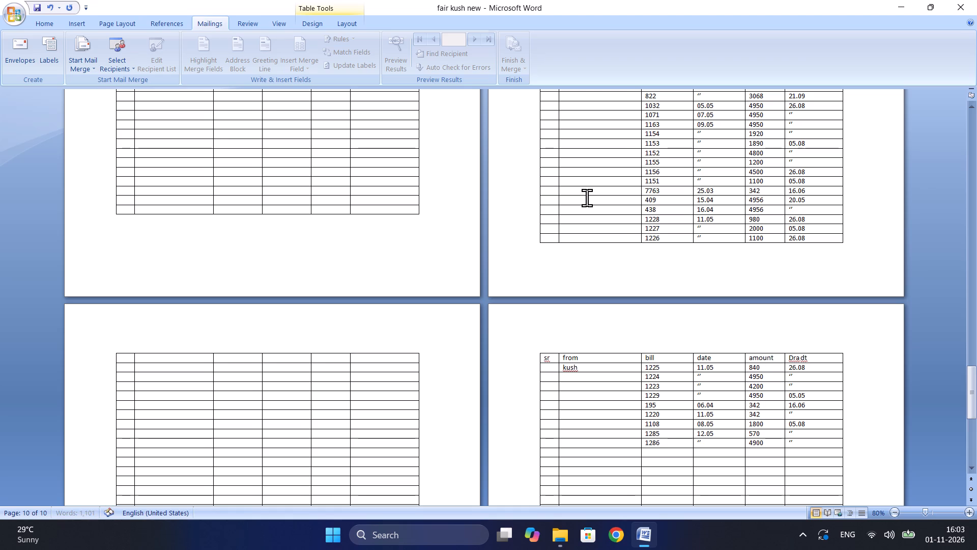
Enter bill 1109 in the row below bill 1286 with date 08.05, amount 2400 and a ditto mark for Dradt.
key(Down)
key(Left)
key(Left)
key(Left)
text(1109)
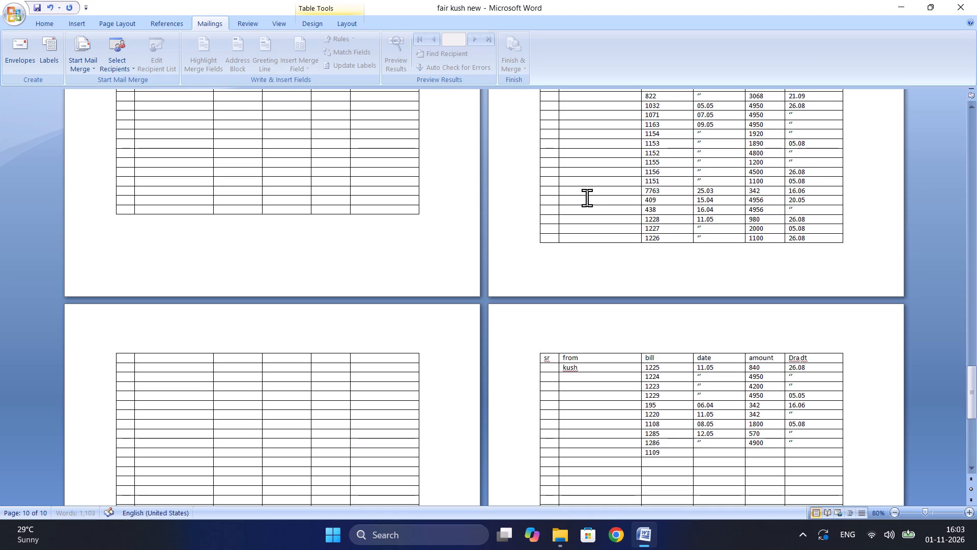
key(Right)
key(apostrophe)
key(BackSpace)
text(08.05)
key(Right)
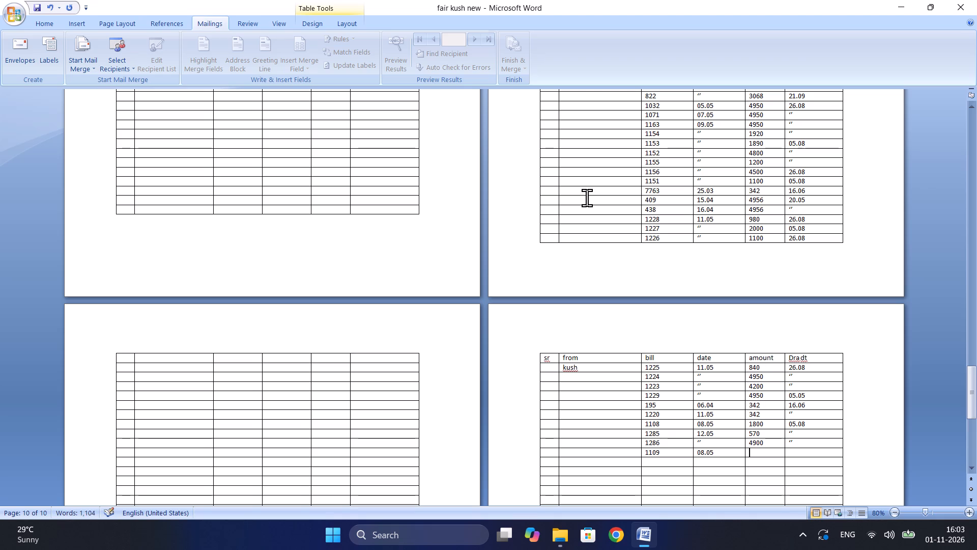
text(2400)
key(Right)
text('')
Enter bill 1112 in the row below bill 1109 with amount 4956 and ditto marks for the date and Dradt.
key(Down)
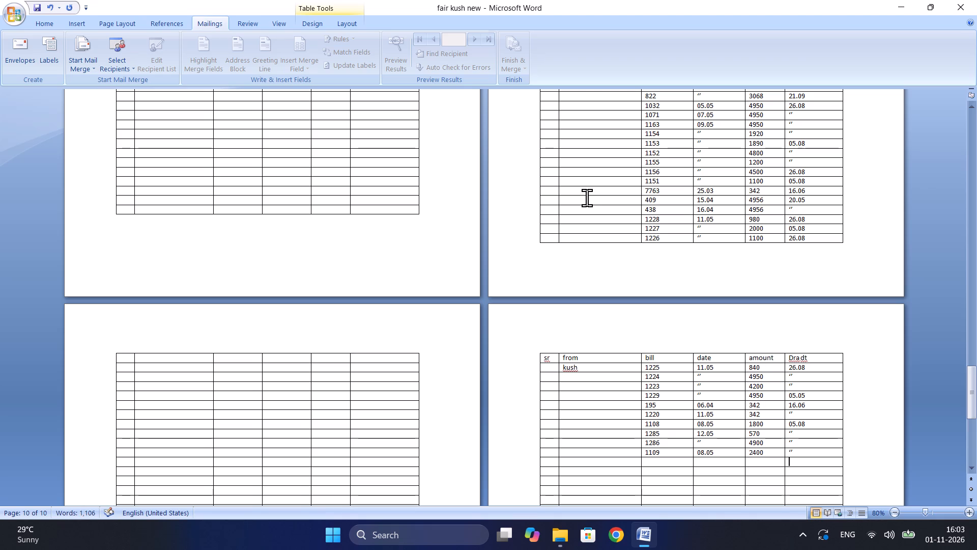
key(Left)
key(Left)
key(Left)
text(112)
key(BackSpace)
text(12)
key(Right)
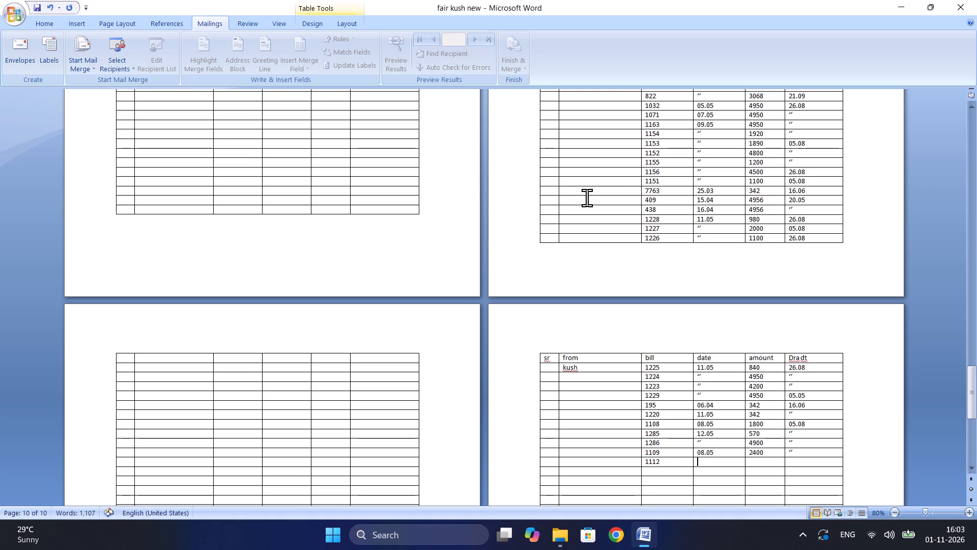
text('')
key(Right)
text(4956)
key(Right)
text('')
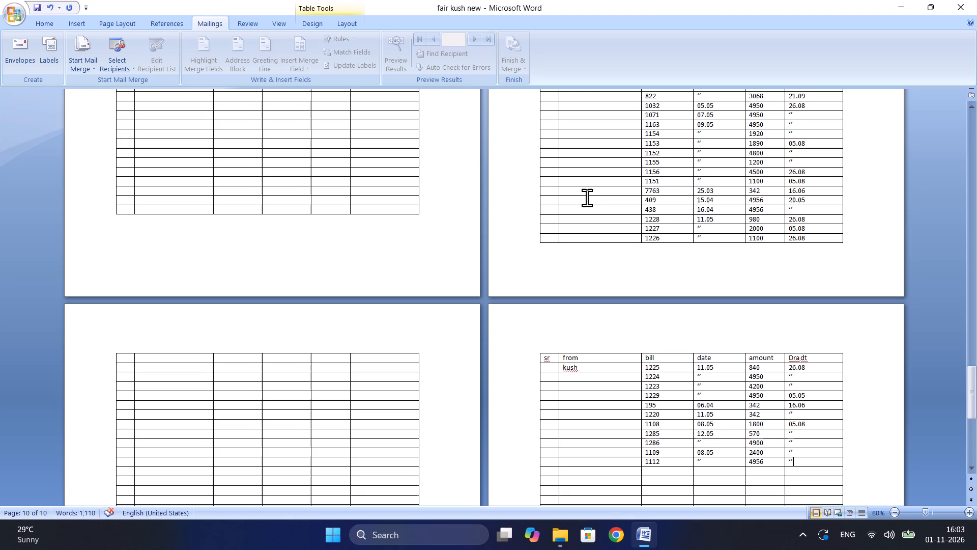
Enter bill 1287 in the row below bill 1112 with date 12.05, amount 2500 and a ditto mark for Dradt.
key(Down)
key(Left)
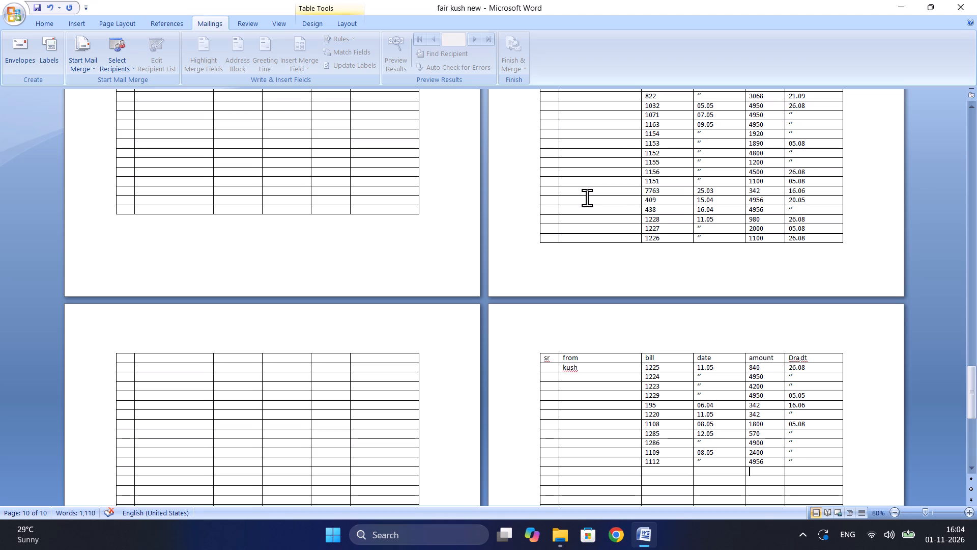
key(Left)
key(Left)
text(1287)
key(Right)
text(12)
text(.05)
key(Right)
text(2500)
key(Right)
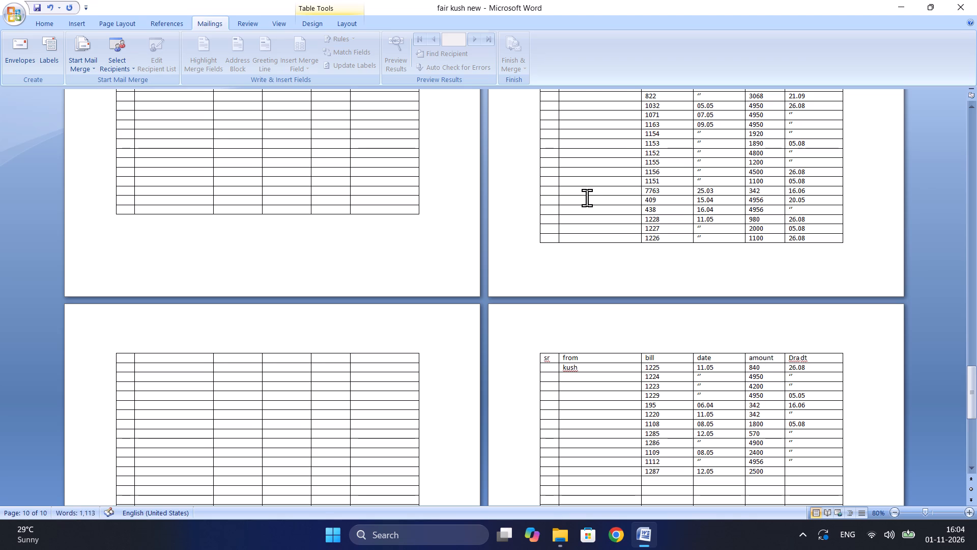
text('')
Enter bill 1110 in the row below bill 1287 with date 08.05, amount 1200 and a ditto mark for Dradt.
key(Down)
key(Left)
key(Left)
key(Left)
text(1110)
key(Right)
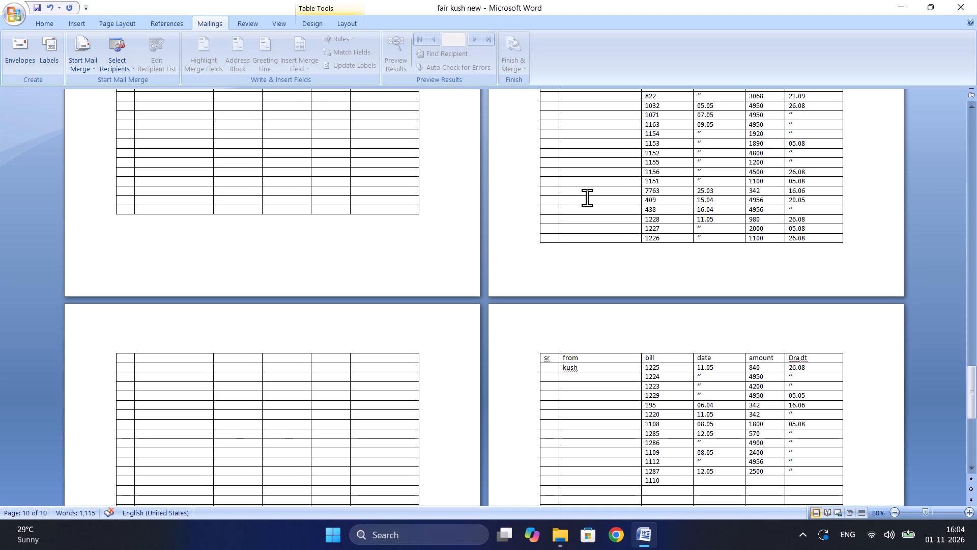
text(08.05)
key(Right)
text(1200)
key(Right)
text('')
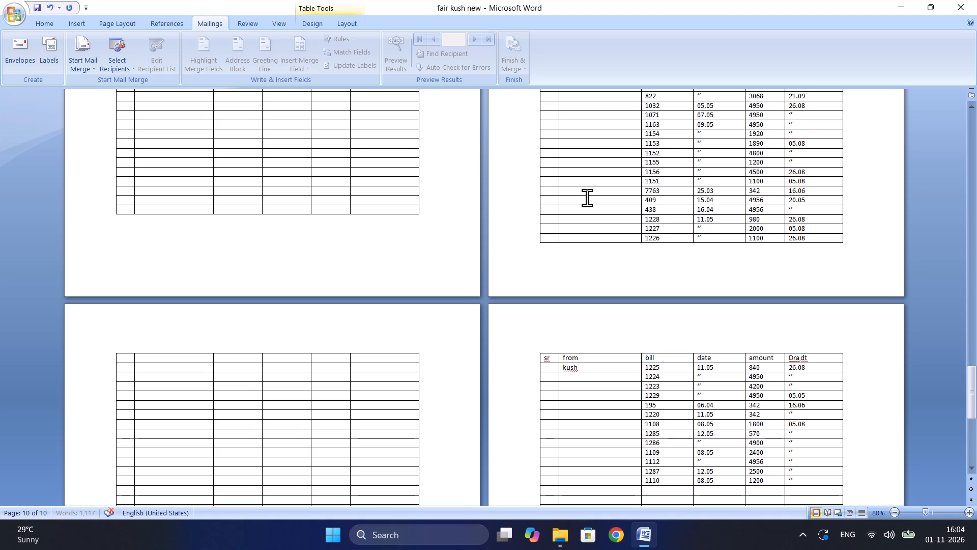
Enter bill 1111 in the row below bill 1110 with amount 3600 and ditto marks for the date and Dradt.
key(Down)
key(Left)
key(Left)
key(Left)
scroll(587, 198, down, 1)
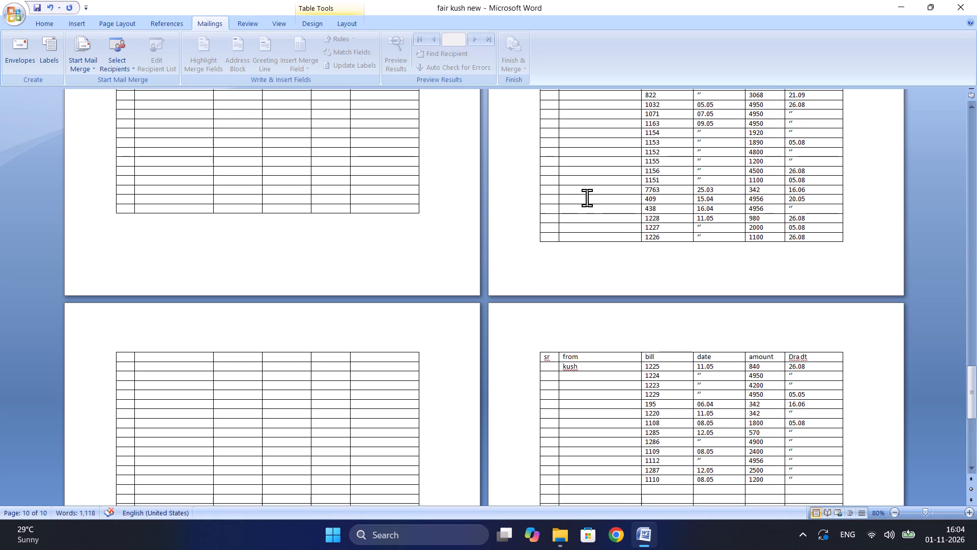
scroll(587, 198, down, 1)
text(1111)
key(Right)
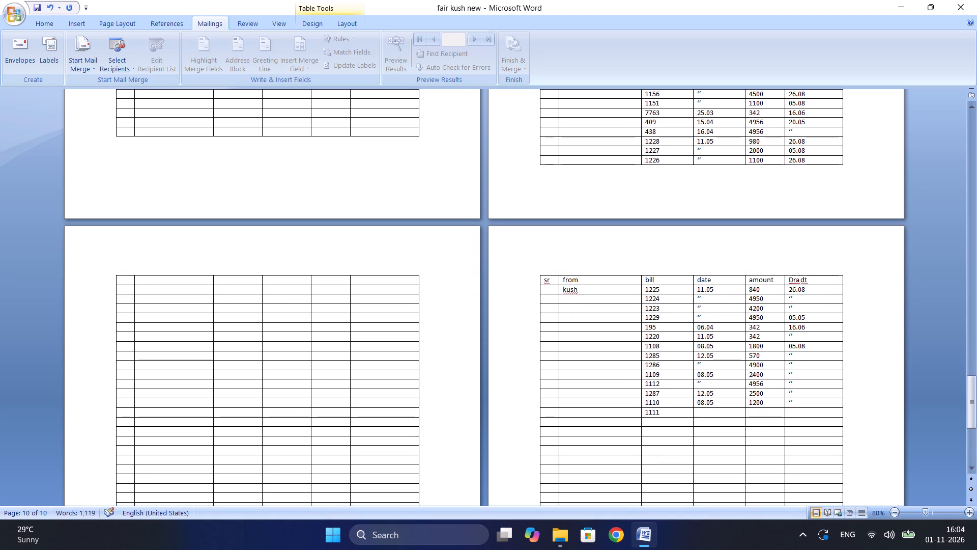
text('')
key(Right)
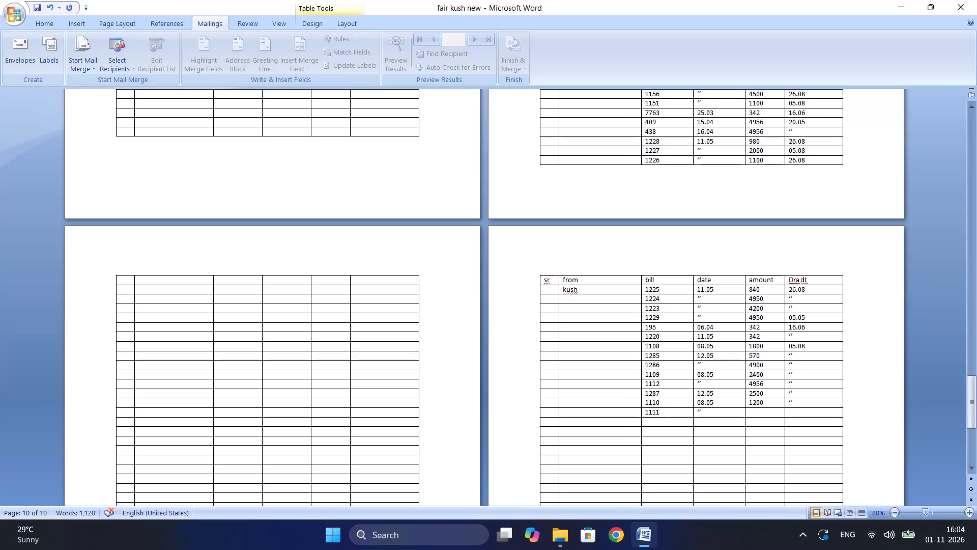
text(3600)
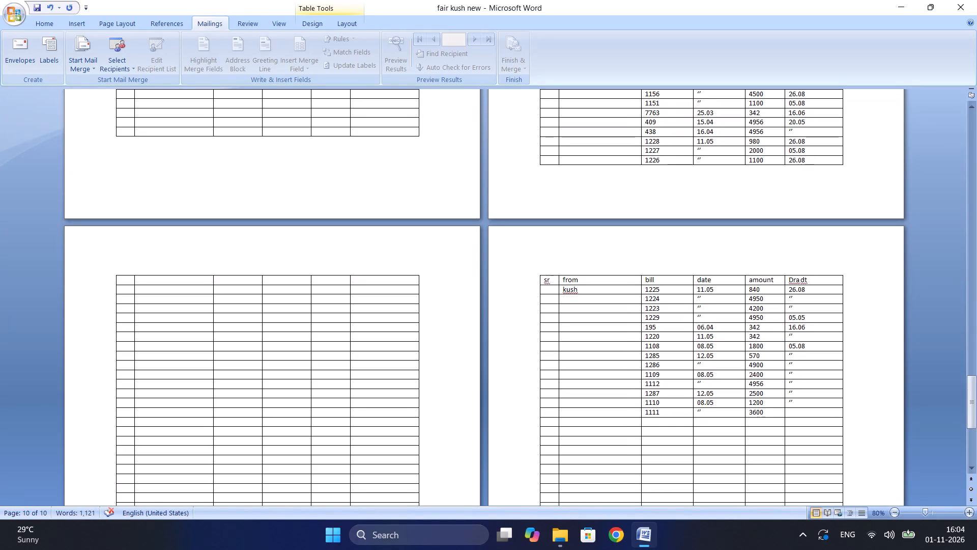
key(Right)
text('')
Enter bill 1316 in the row below bill 1111 with date 13.05, amount 1440 and a ditto mark for Dradt.
key(Down)
key(Left)
key(Left)
key(Left)
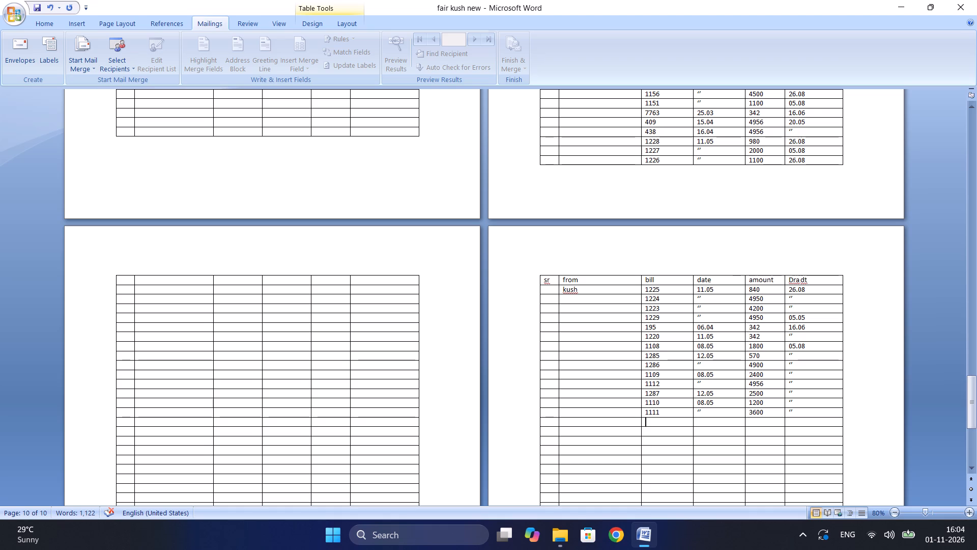
text(1316)
key(Right)
text(13.05)
key(Right)
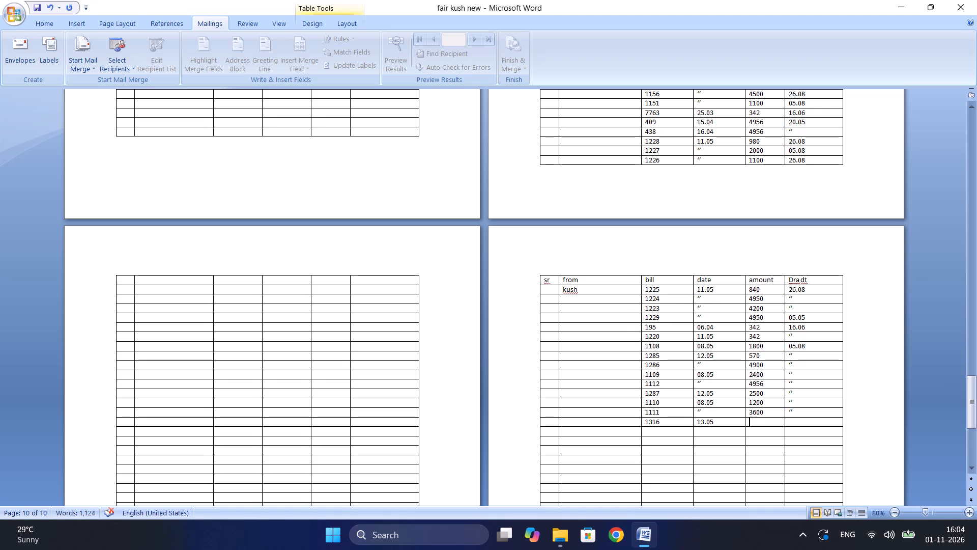
text(1440)
key(Right)
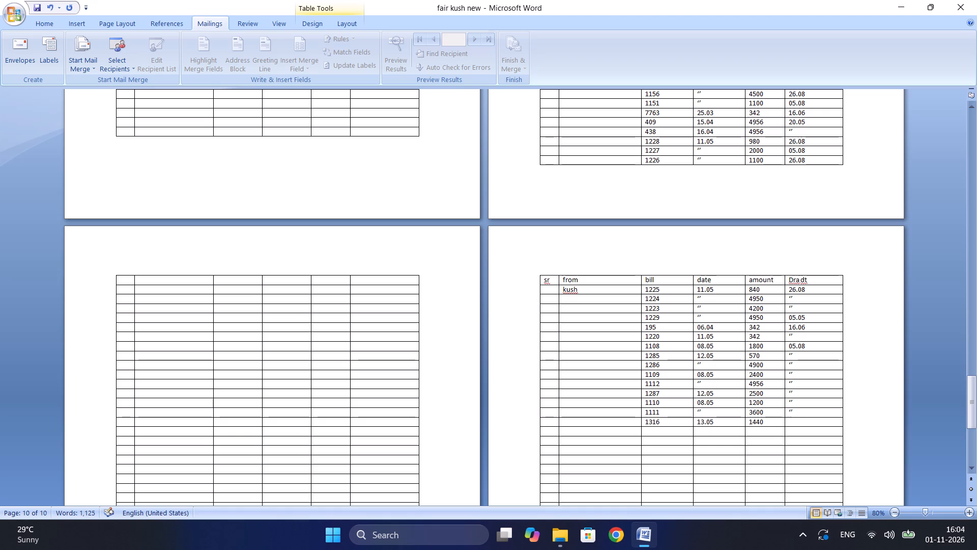
text('')
Enter bill 1315 in the row below bill 1316 with amount 4956 and ditto marks for the date and Dradt.
key(Down)
key(Left)
key(Left)
key(Left)
text(1315)
key(Right)
key(1)
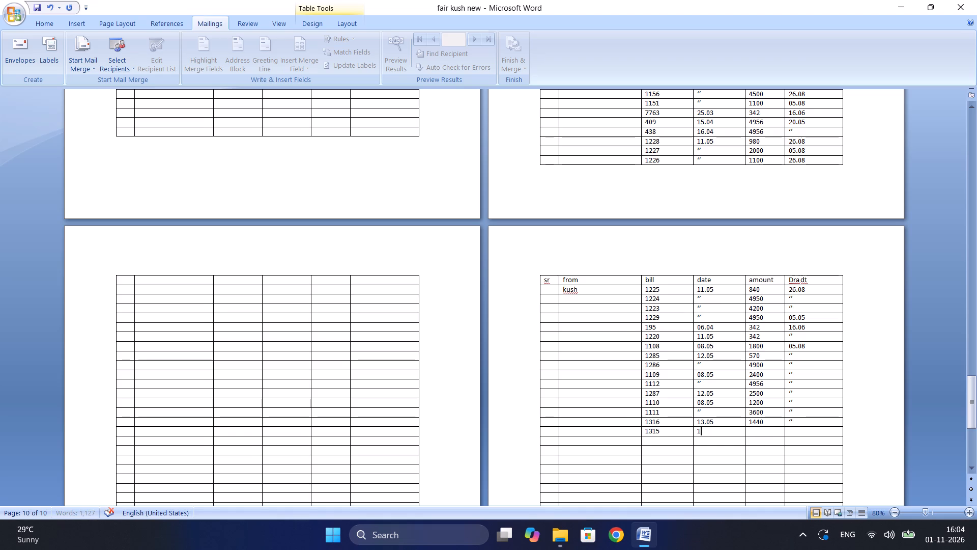
key(BackSpace)
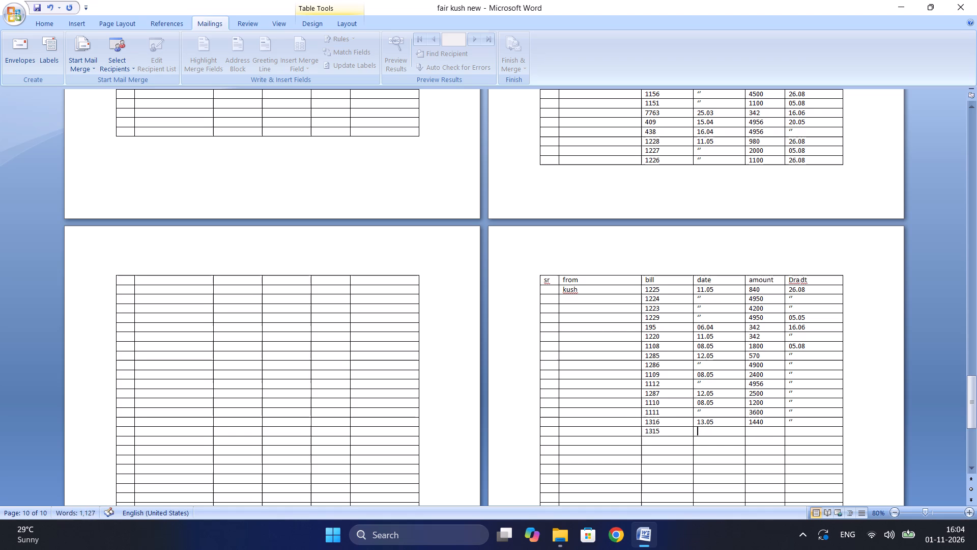
text('')
key(Right)
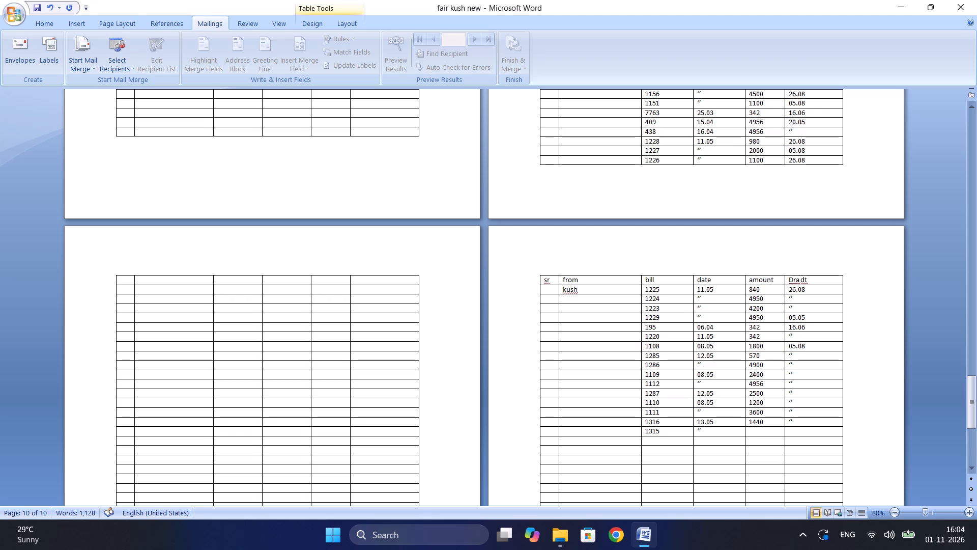
text(4956)
key(Right)
text('')
Enter bill 1288 in the row below bill 1315 with date 12.05, amount 4950 and a ditto mark for Dradt.
key(Down)
key(Left)
key(Left)
key(Left)
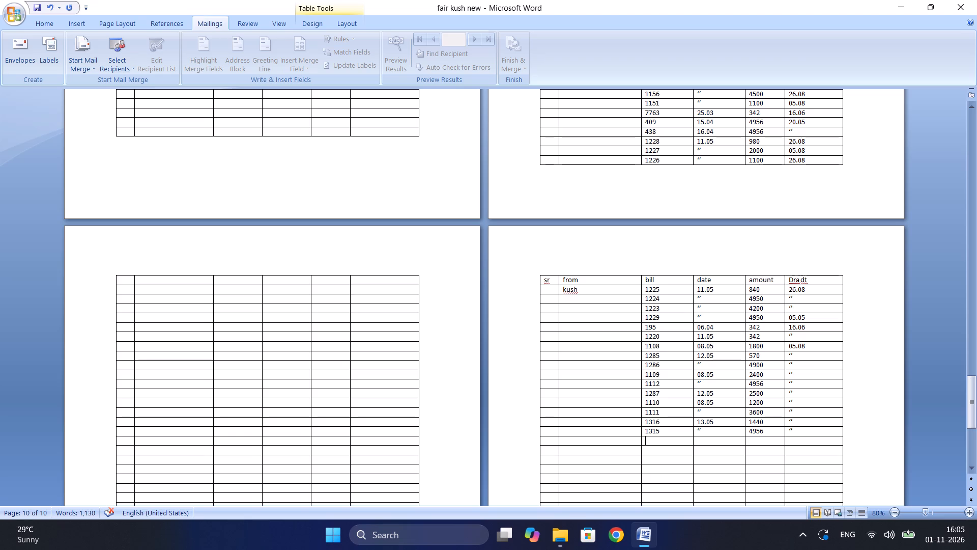
text(1288)
key(Right)
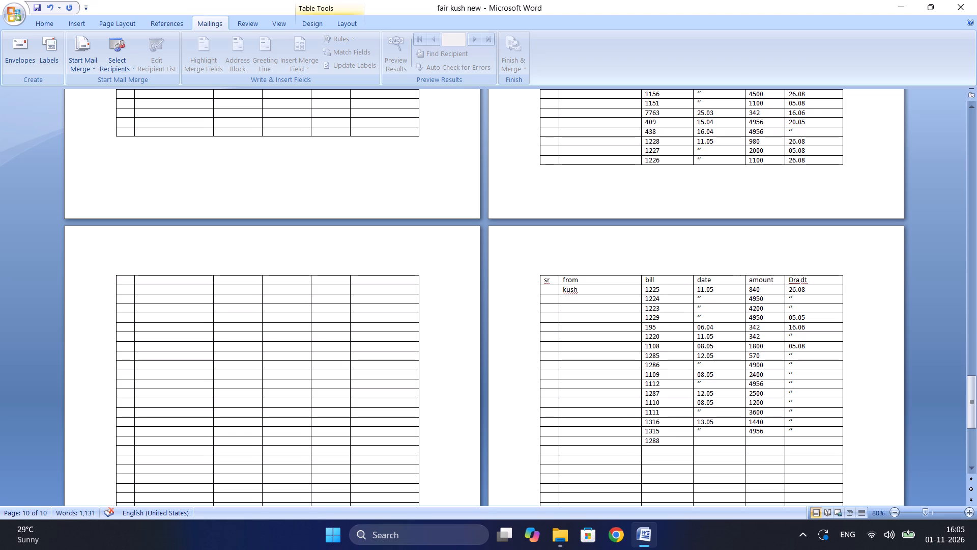
text(12.05)
key(Right)
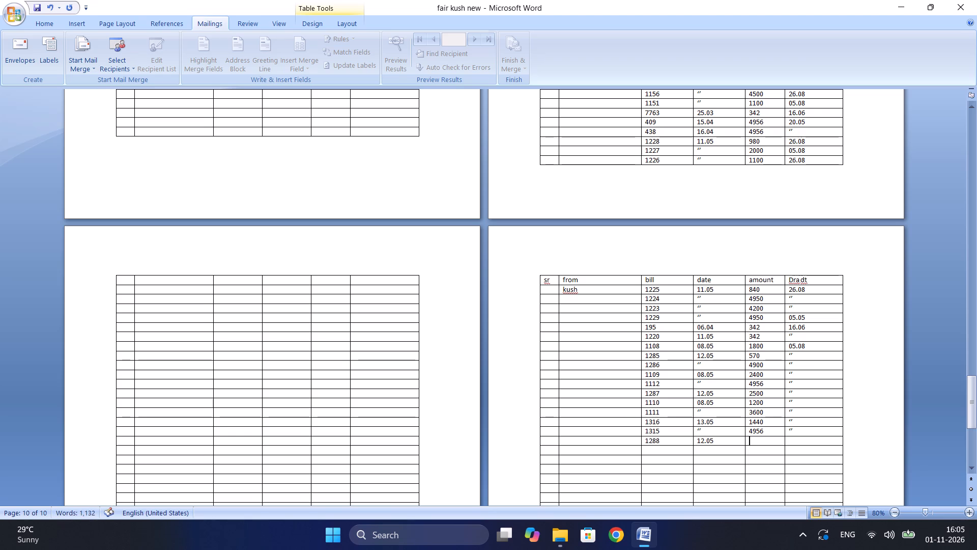
text(4950)
key(Right)
text('')
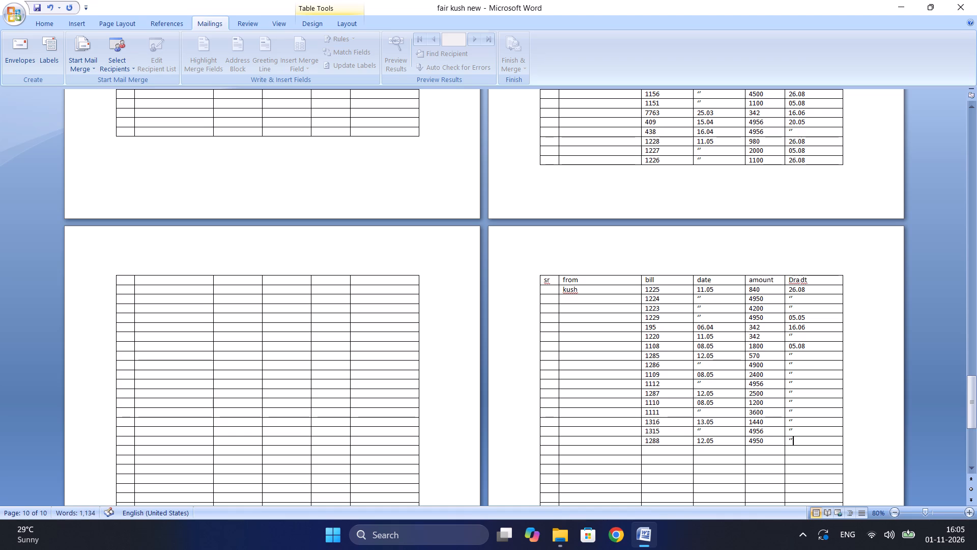
Enter bill 1284 in the row below bill 1288 with amount 4200 and ditto marks for the date and Dradt.
key(Down)
key(Left)
key(Left)
key(Left)
text(1284)
key(Right)
text('')
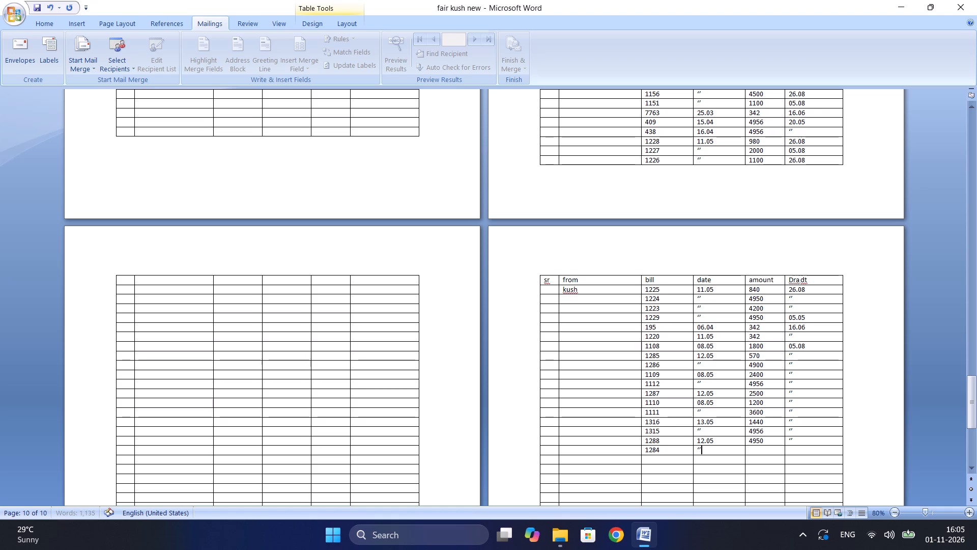
key(Right)
text(4200)
key(Right)
text('')
key(Down)
key(Left)
key(Left)
key(Left)
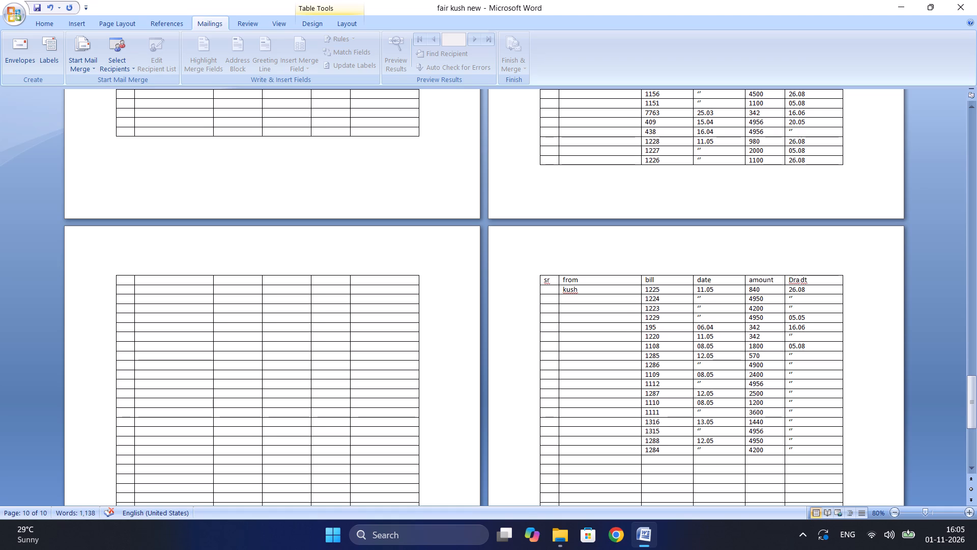
Enter bill number 1273 in the fair table on page 3, in the empty row below bill 1137.
scroll(587, 198, up, 7)
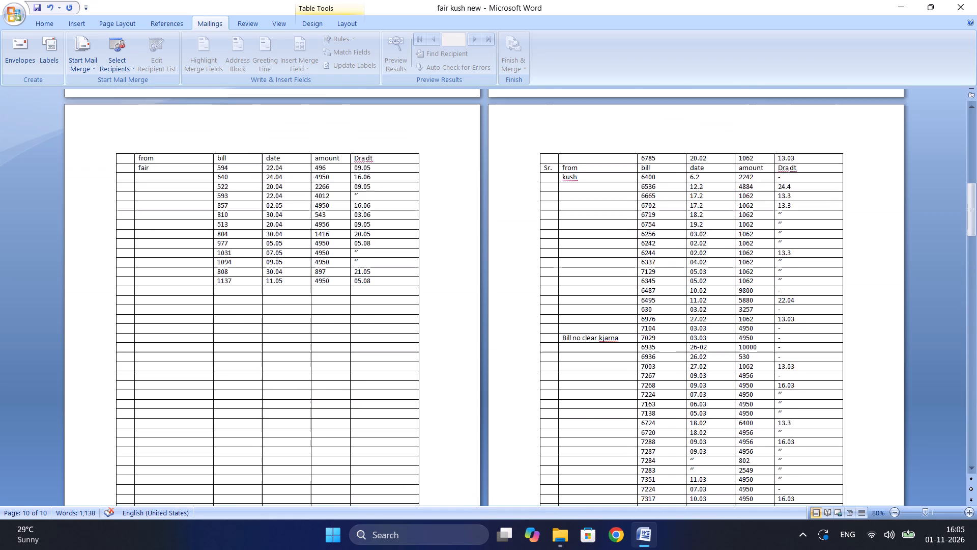
scroll(587, 198, up, 1)
scroll(587, 198, left, 1)
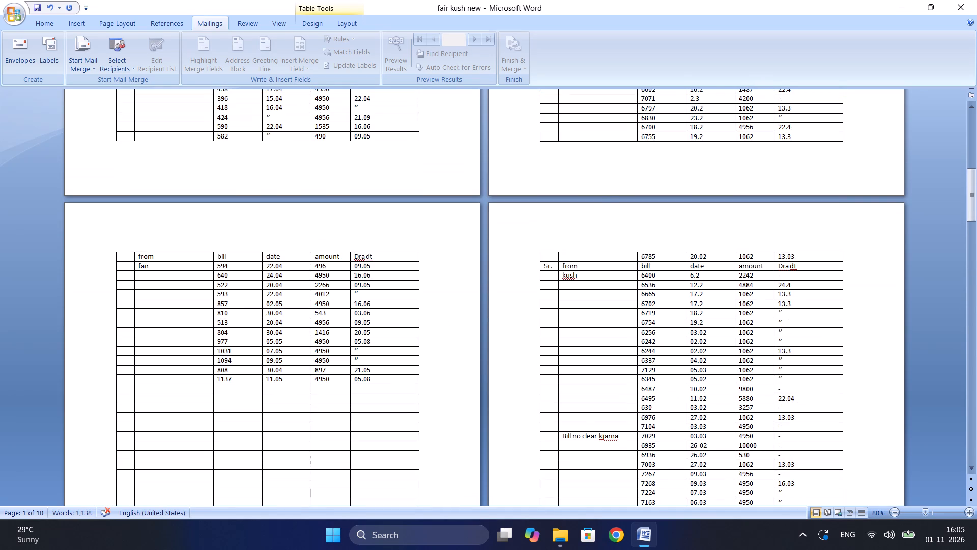
click(227, 388)
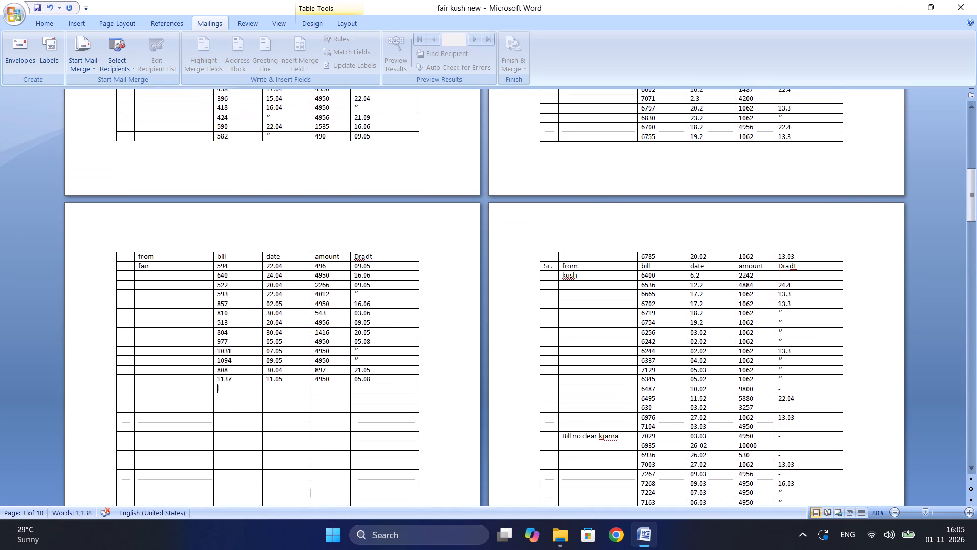
text(1273)
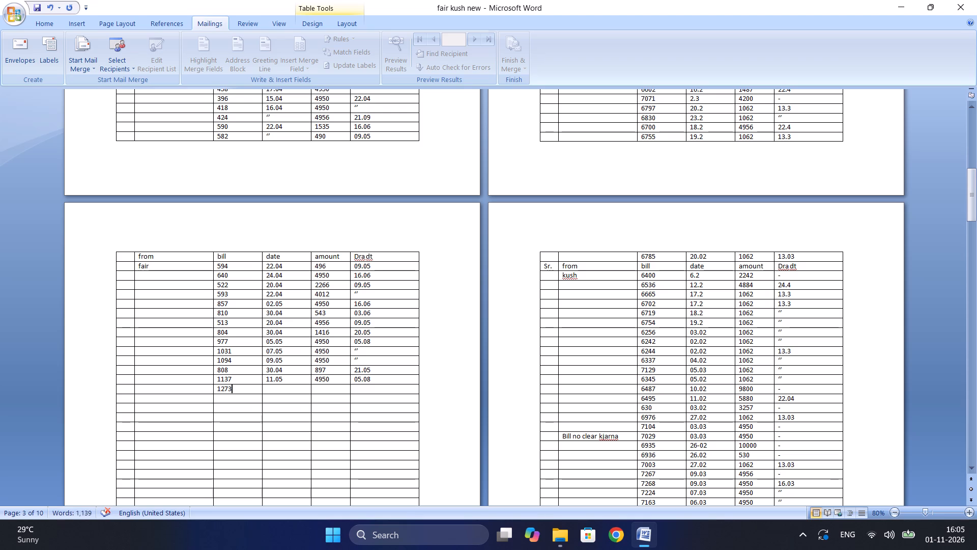
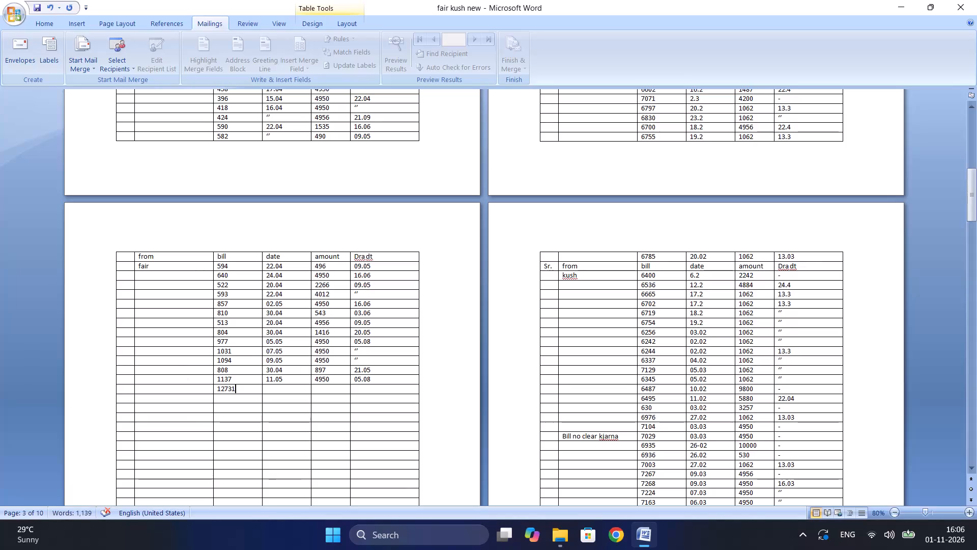
Correct the bill number below 1137 to 1273, and enter date 13.05, amount 4950 and a ditto mark for Dradt.
key(BackSpace)
key(BackSpace)
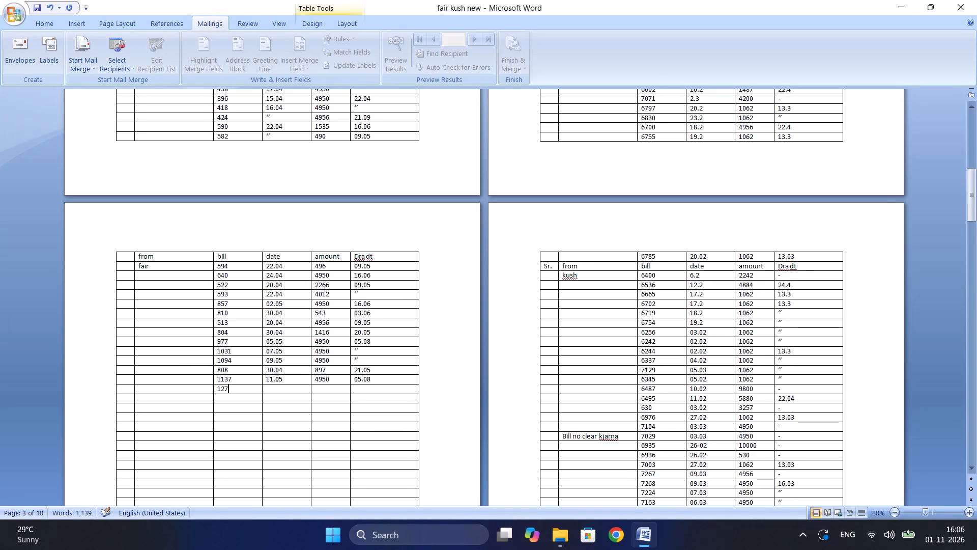
key(3)
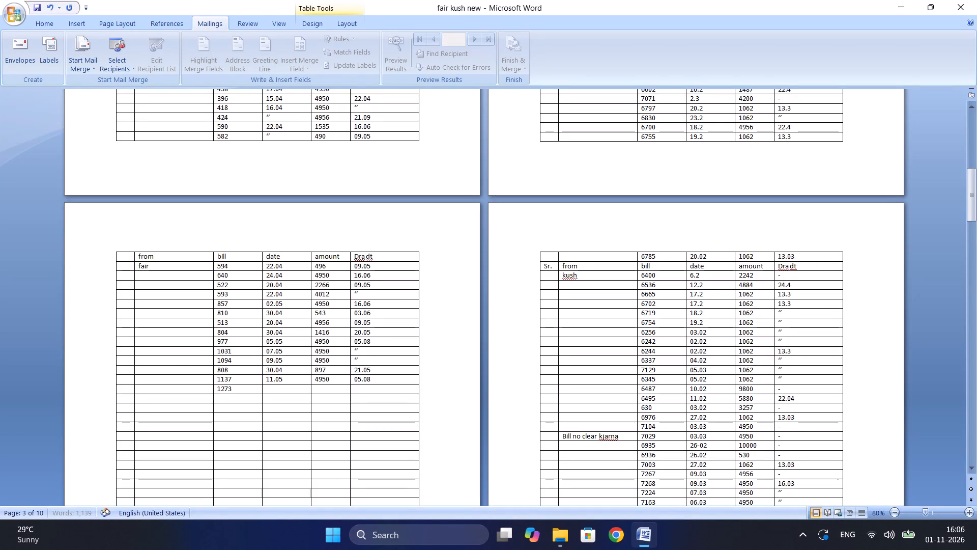
key(Right)
text(13.05)
key(Right)
text(4950)
key(Right)
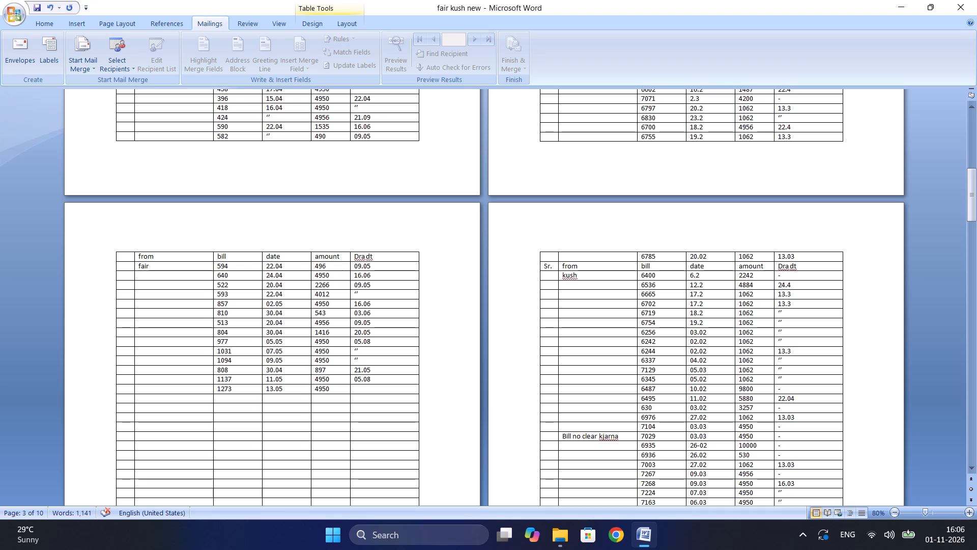
text('')
Enter the note "Bill no clear" in the from column of the bill 1273 row.
key(Down)
key(Left)
key(Left)
key(Up)
key(Left)
key(Left)
key(Left)
key(Left)
key(Left)
key(Left)
text(bill no)
key(space)
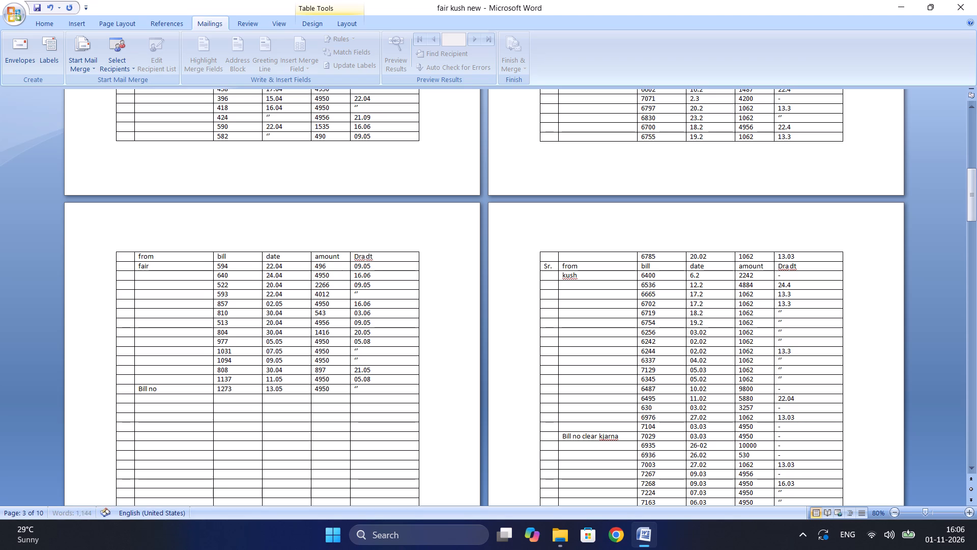
key(c)
text(lear)
Enter bill 1184 in the row below bill 1273 with date 12.05, amount 4956 and a ditto mark for Dradt.
key(Down)
key(Right)
key(Right)
key(Left)
text(1184)
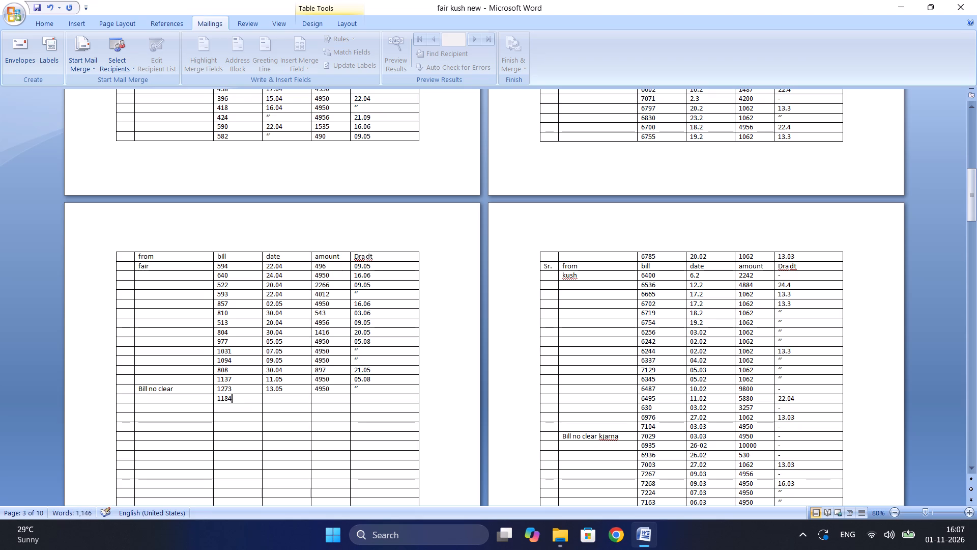
key(Right)
text(12)
text(.05)
key(Right)
text(4956)
key(Right)
text('')
Enter bill 1185 in the row below bill 1184 with amount 1400 and ditto marks for the date and Dradt.
key(Down)
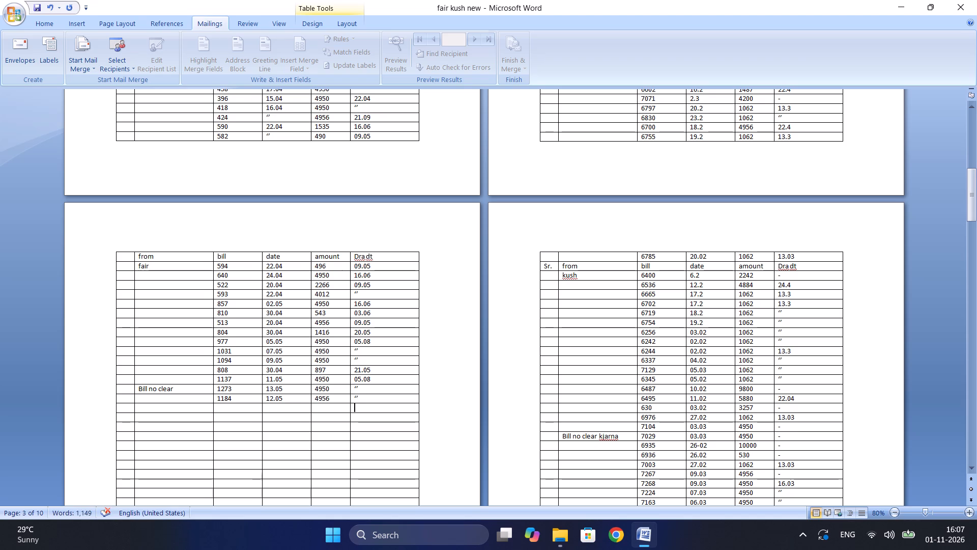
key(Left)
key(Left)
key(Left)
text(11)
text(85)
key(Right)
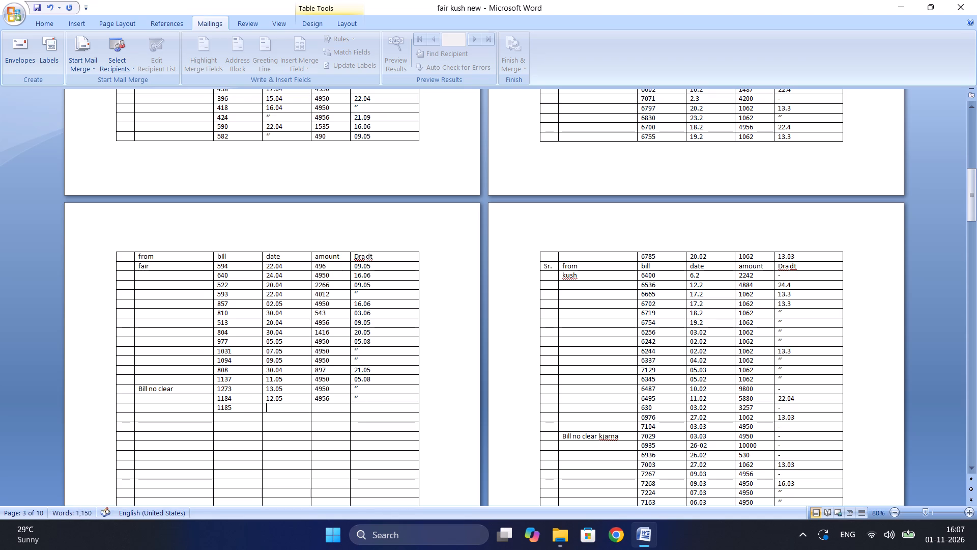
text('')
key(Right)
text(1400)
key(Right)
text('')
Enter bill 1257 in the row below bill 1185 with date 14.05, amount 2832 and Dradt 20.05.
key(Down)
key(Left)
key(Left)
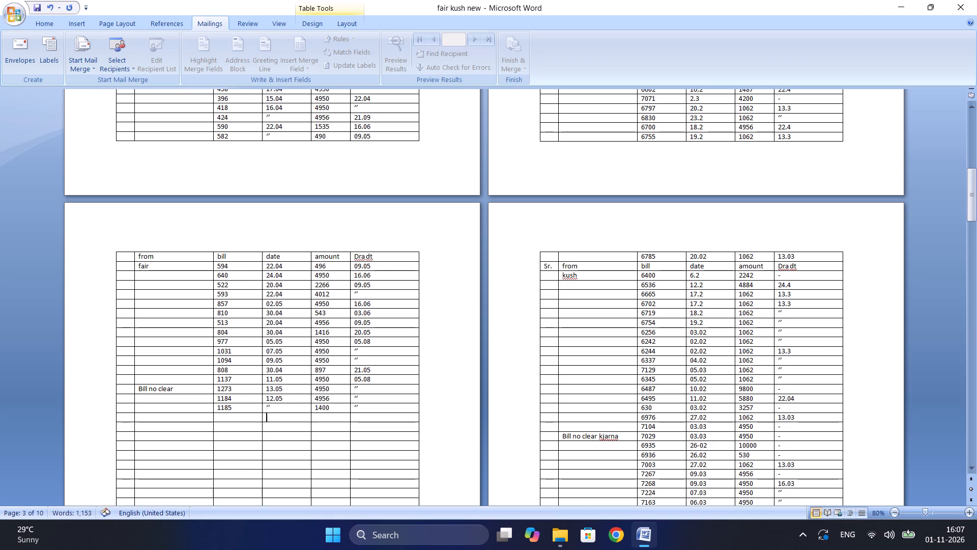
key(Left)
text(1257)
key(Right)
text(14.05)
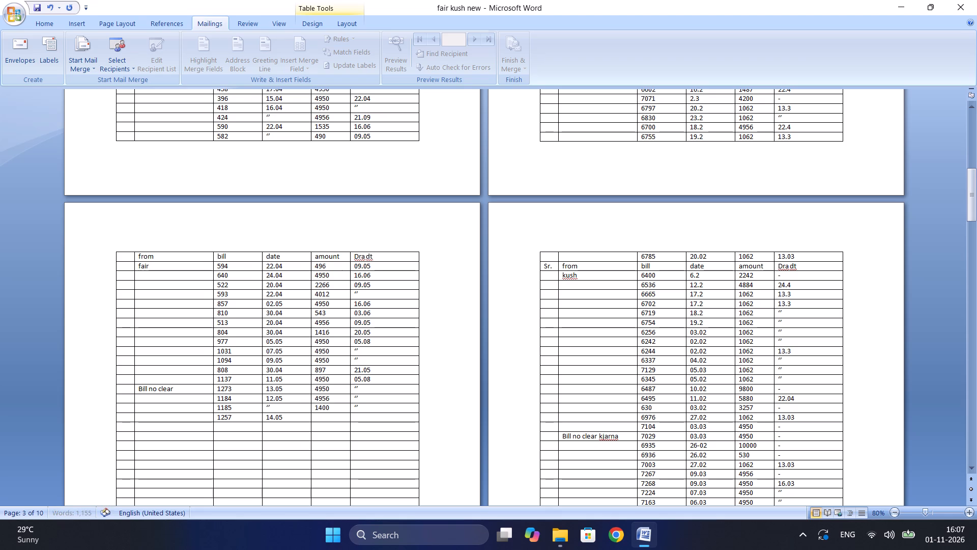
key(Right)
text(283)
key(2)
key(Right)
text(2.05)
key(Left)
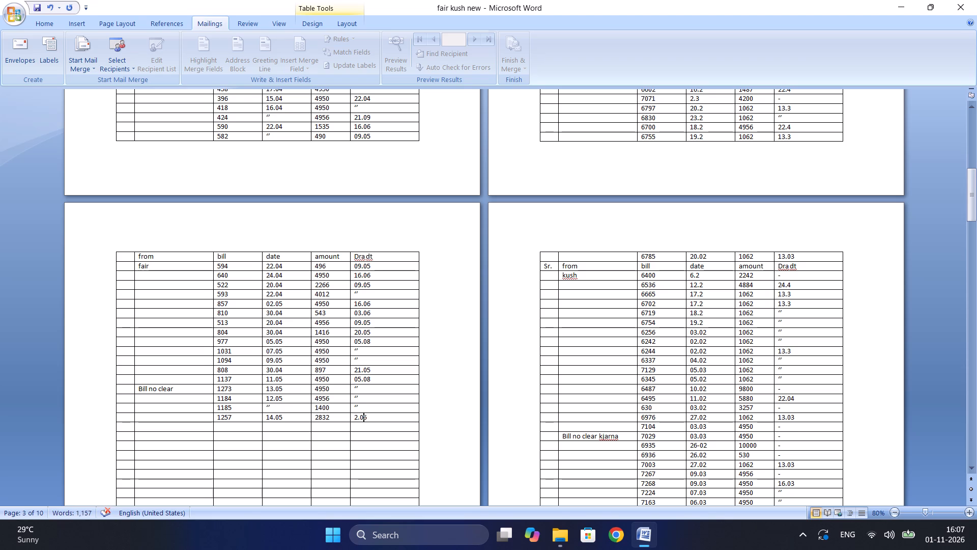
key(Left)
key(Left)
key(0)
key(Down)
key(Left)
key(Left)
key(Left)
Enter bill 196 in the kush table on page 10, below bill 1284, with date 06.04, amount 4880 and Dradt 03.06.
scroll(185, 366, down, 6)
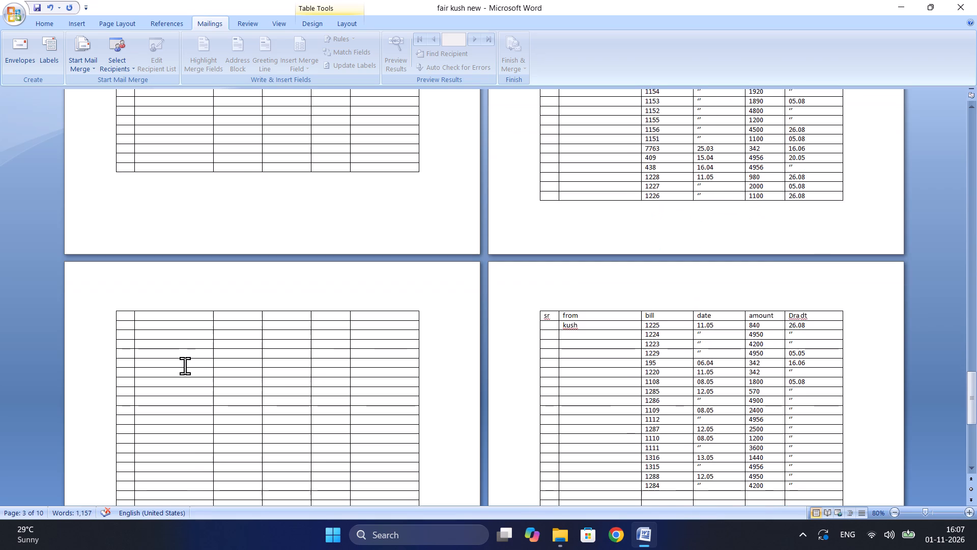
scroll(185, 366, down, 2)
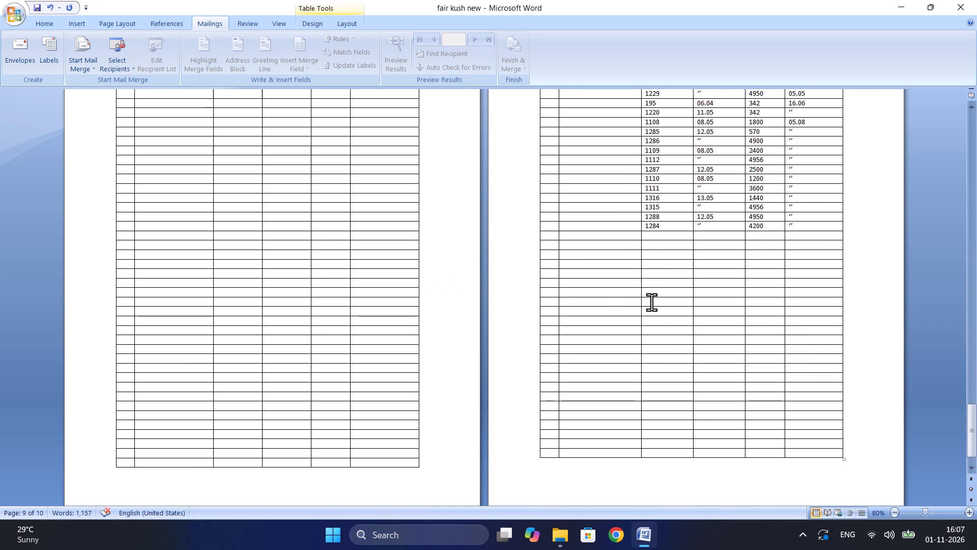
click(656, 235)
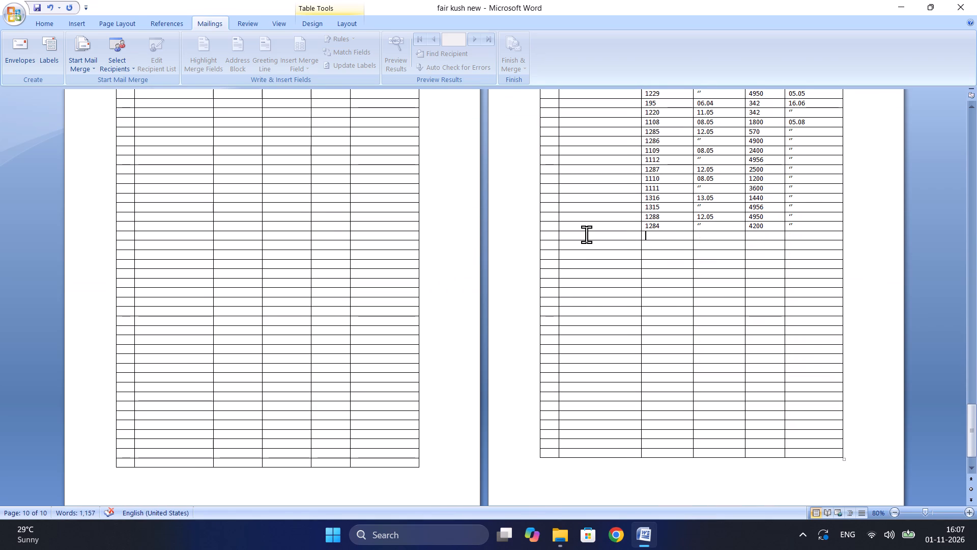
text(19)
key(6)
key(Right)
text(06.04)
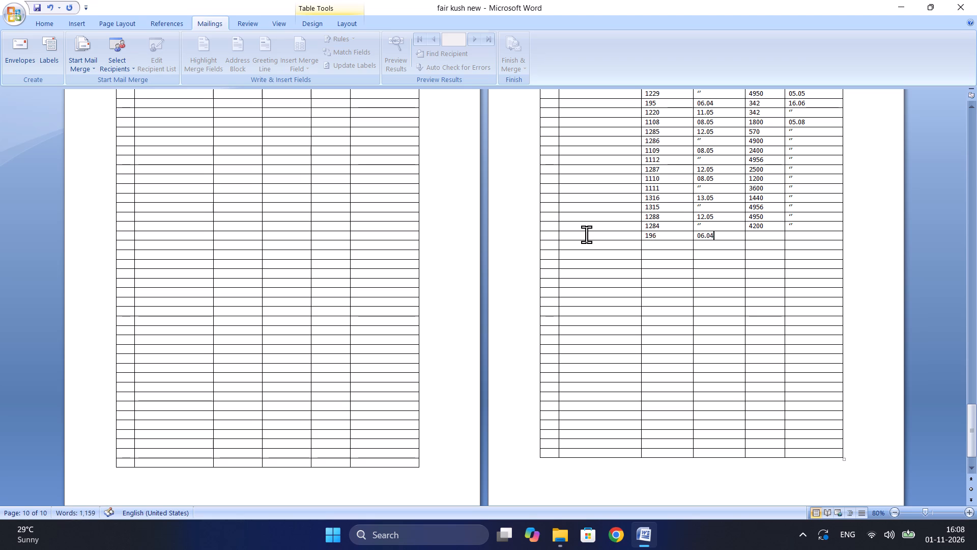
key(Right)
text(4880)
key(Right)
text(03.06)
Enter bill 610 in the kush table row below bill 196 with date 22.04, amount 3304 and Dradt 20.05.
key(Down)
key(Left)
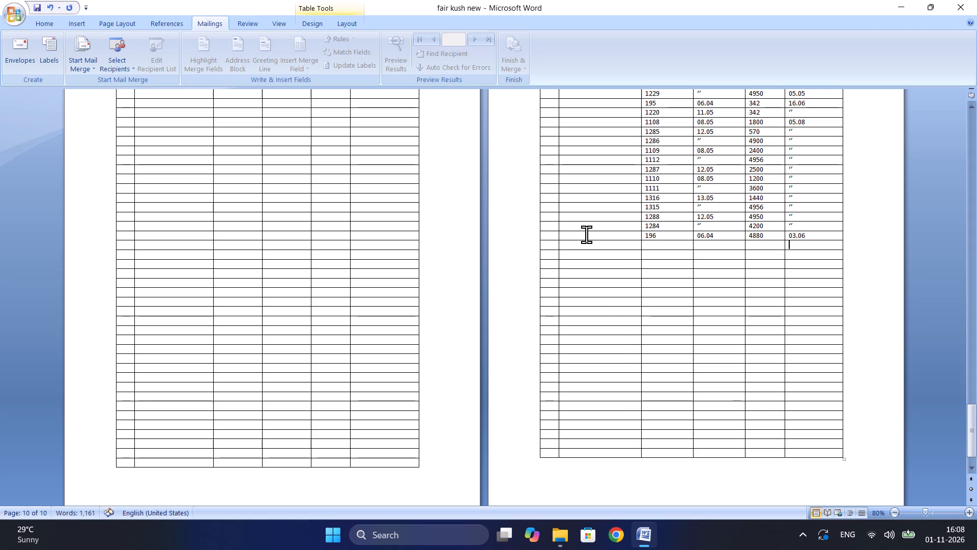
key(Left)
key(Left)
text(610)
key(Right)
text(22.04)
key(Right)
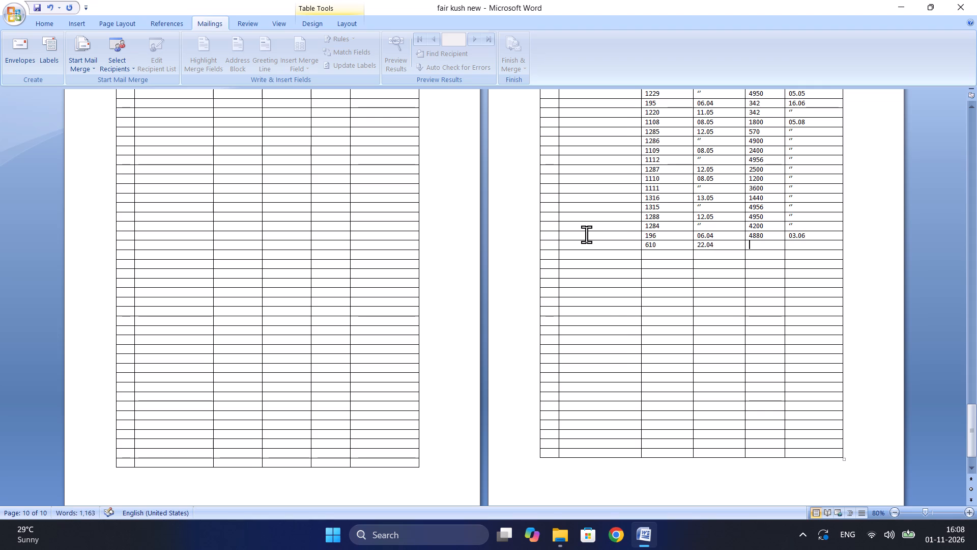
text(3304)
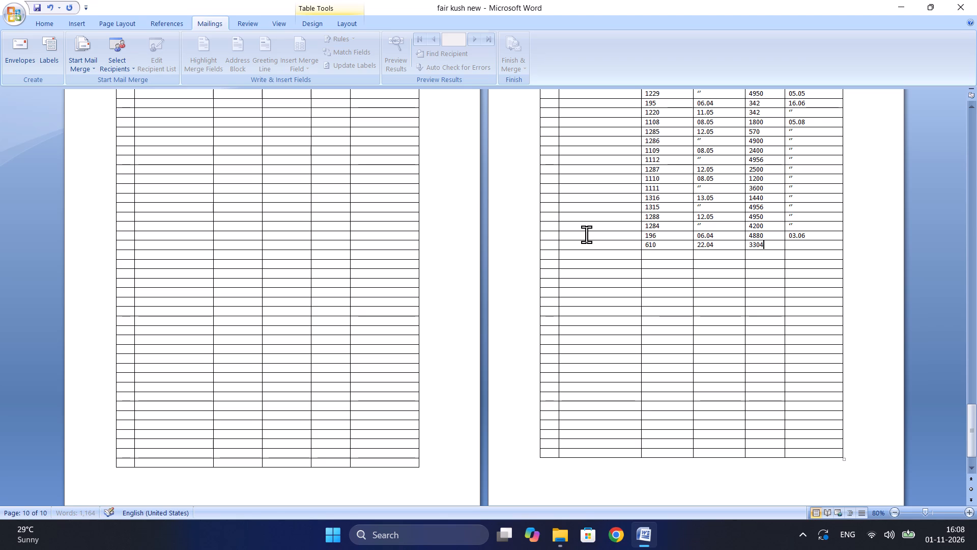
key(Right)
text(20.05)
Enter bill 1113 in the row below bill 610 with date 08.05, amount 4930 and a ditto mark for Dradt.
key(Down)
key(Left)
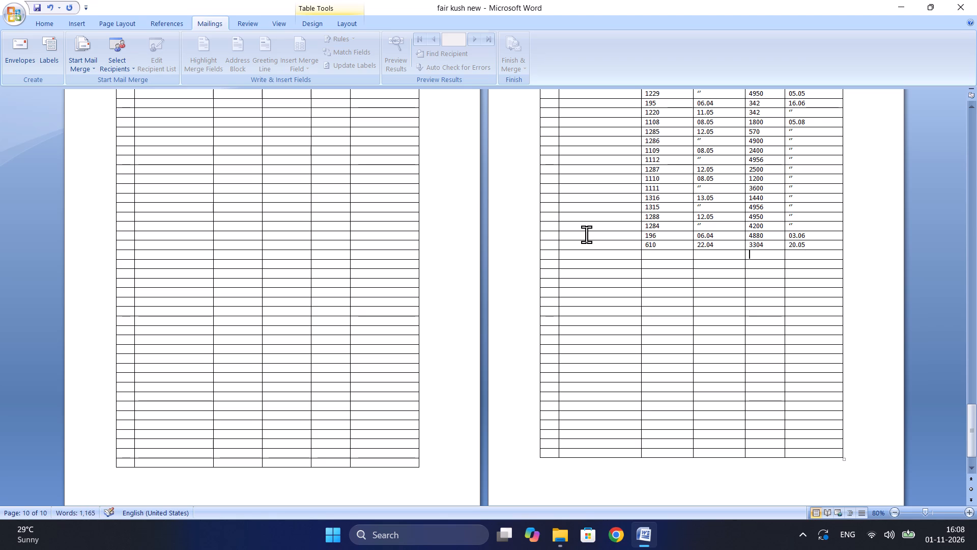
key(Left)
key(Left)
text(1113)
key(Right)
text(08.05)
key(Right)
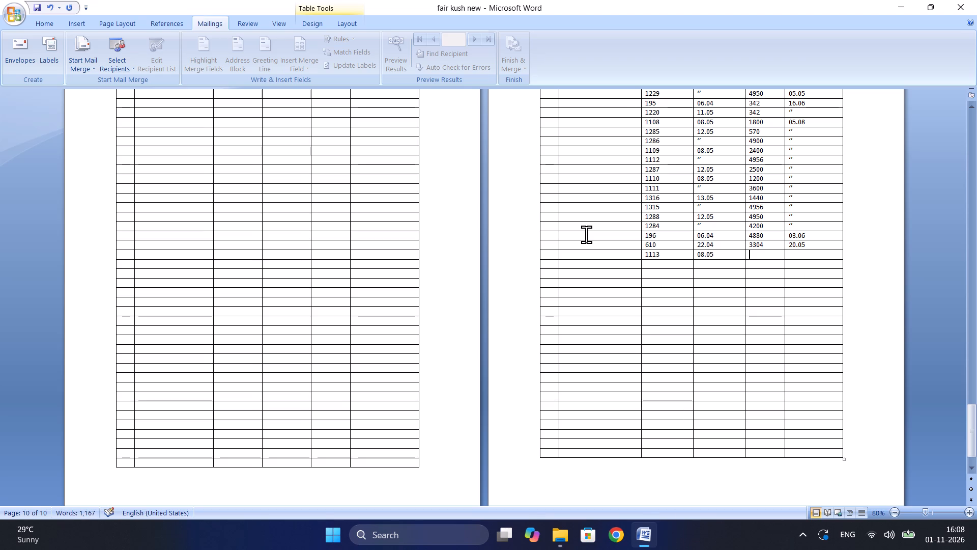
text(4930)
key(Right)
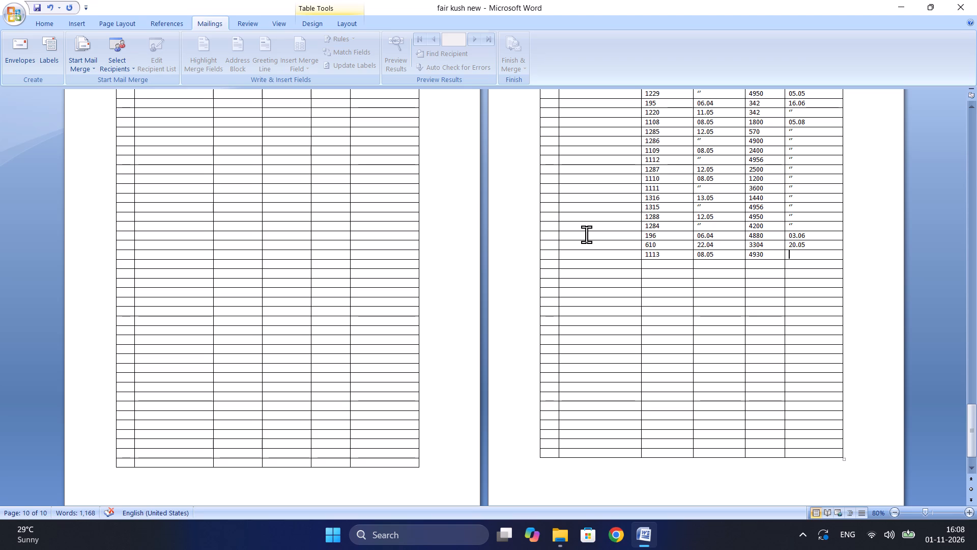
text('')
Enter bill 596 in the row below bill 1113 with date 22.04, amount 2738 and Dradt 16.06.
key(Down)
key(Left)
key(Left)
key(Left)
text(596)
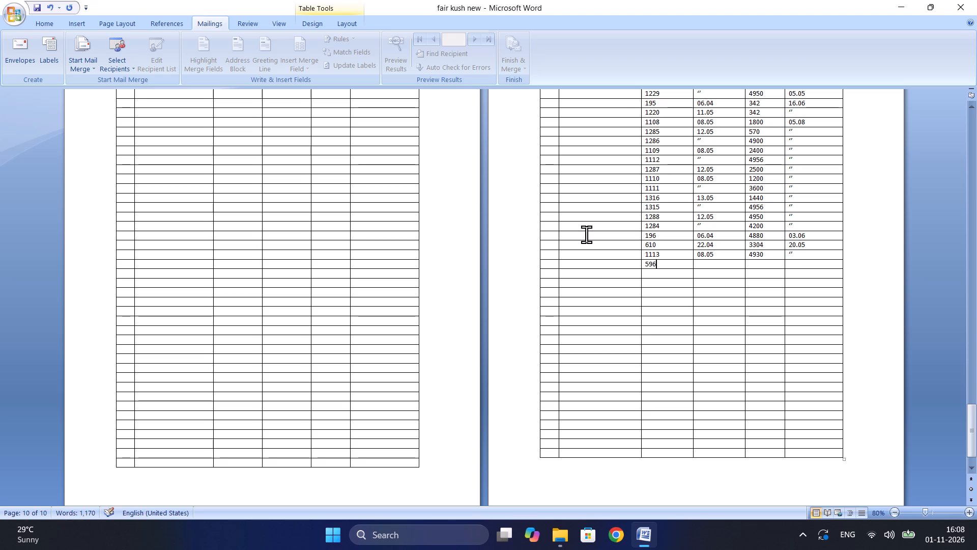
key(Right)
text(22.04)
key(Right)
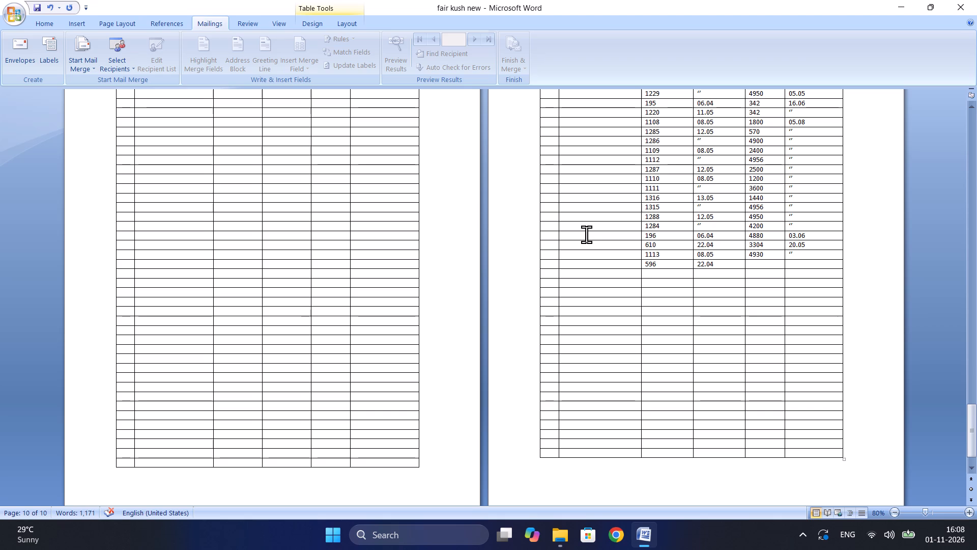
text(27)
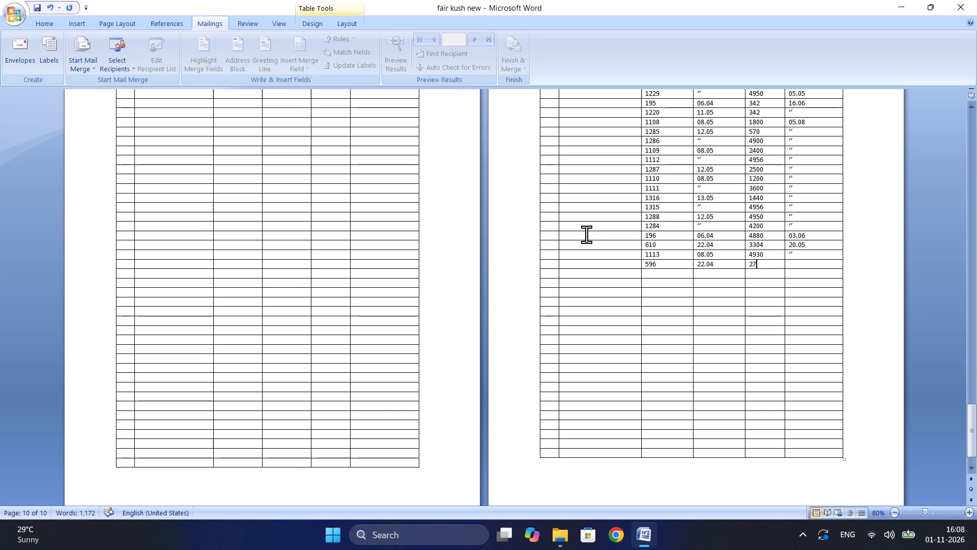
text(38)
key(Right)
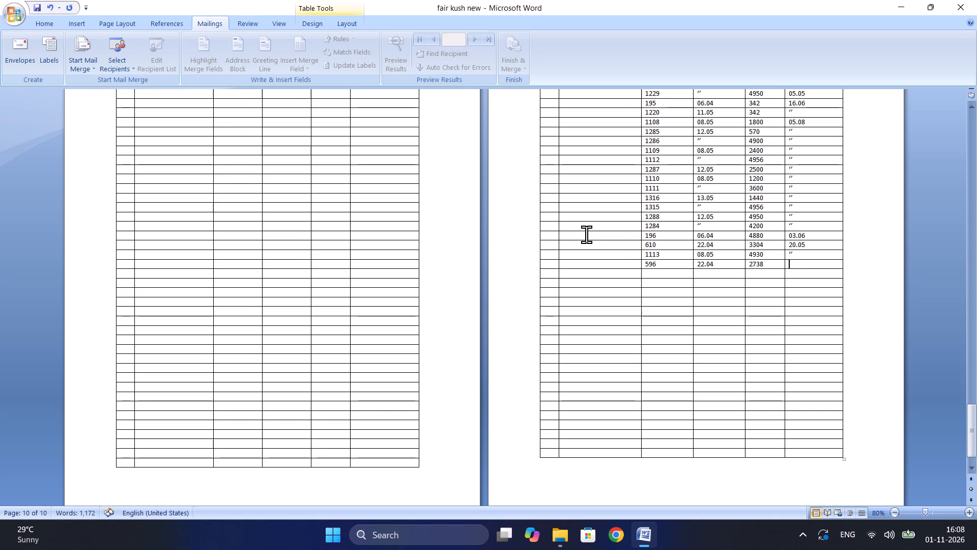
text(16.06)
Enter bill 1225 in the row below bill 596 with date 13.05, amount 4950 and Dradt 20.05.
key(Down)
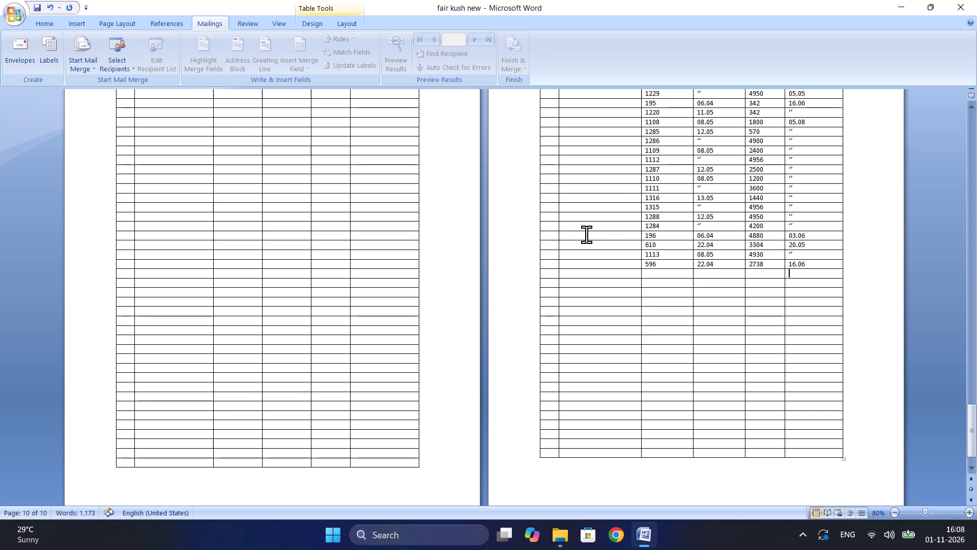
key(Left)
key(Left)
key(Left)
text(1225)
key(Right)
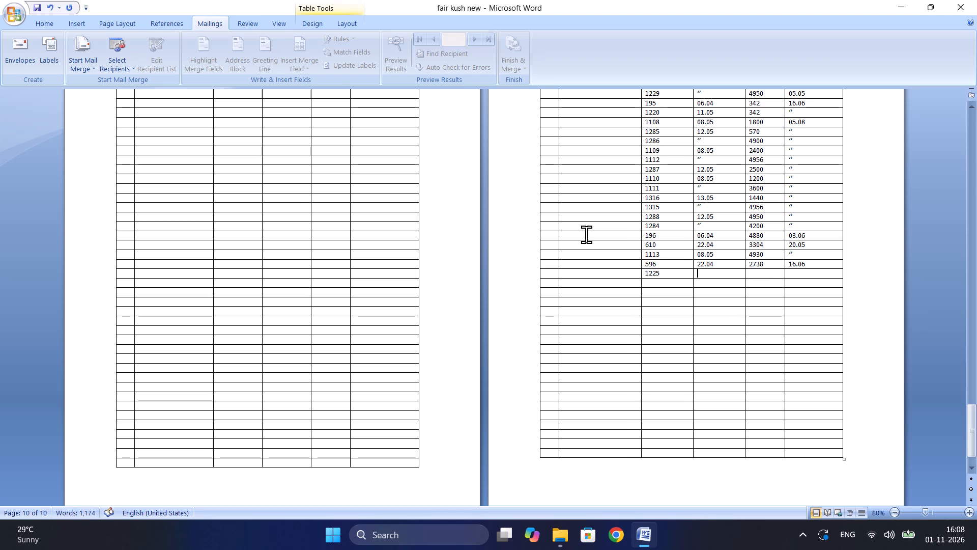
text(13.05)
key(Right)
text(4950)
key(Right)
text(20.05)
Enter bill 1334 in the row below bill 1225 with date 14.05, amount 4950 and Dradt 05.08.
key(Down)
key(Left)
key(Left)
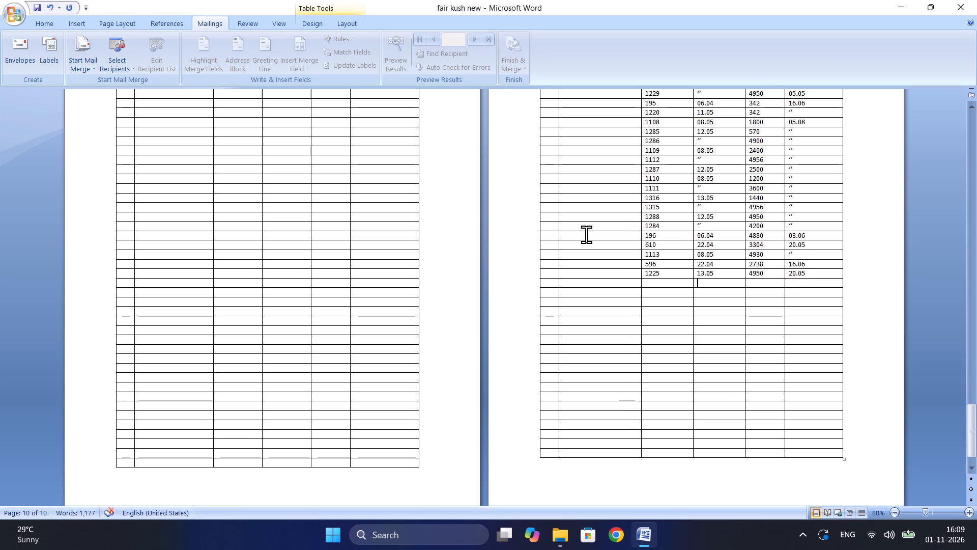
key(Left)
text(1334)
key(Right)
text(14.05)
key(Right)
text(4950)
key(Right)
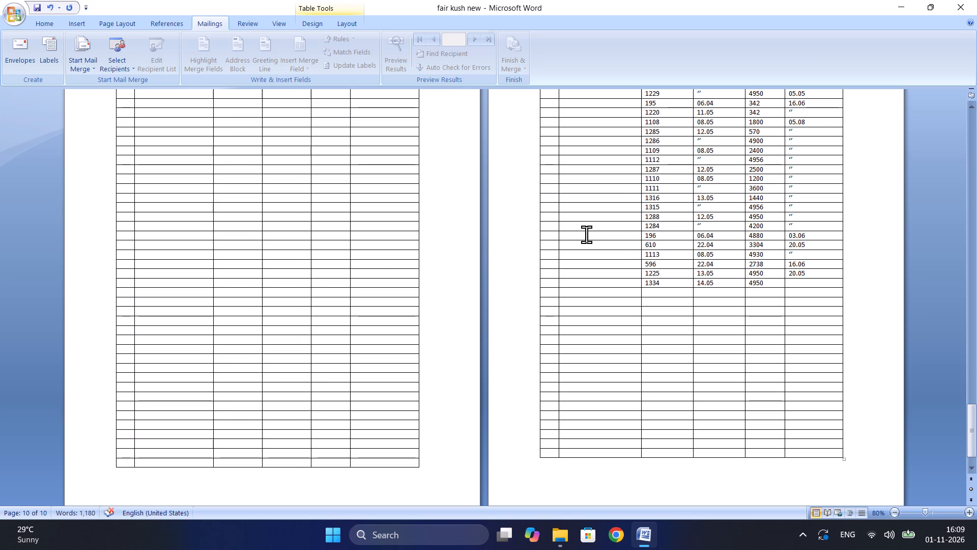
text(05.08)
Enter bill 1345 in the row below bill 1334 with a ditto mark for the date, amount 4950 and Dradt 03.06.
key(Right)
key(Down)
key(Left)
key(Left)
key(Left)
text(1345)
key(Right)
text('')
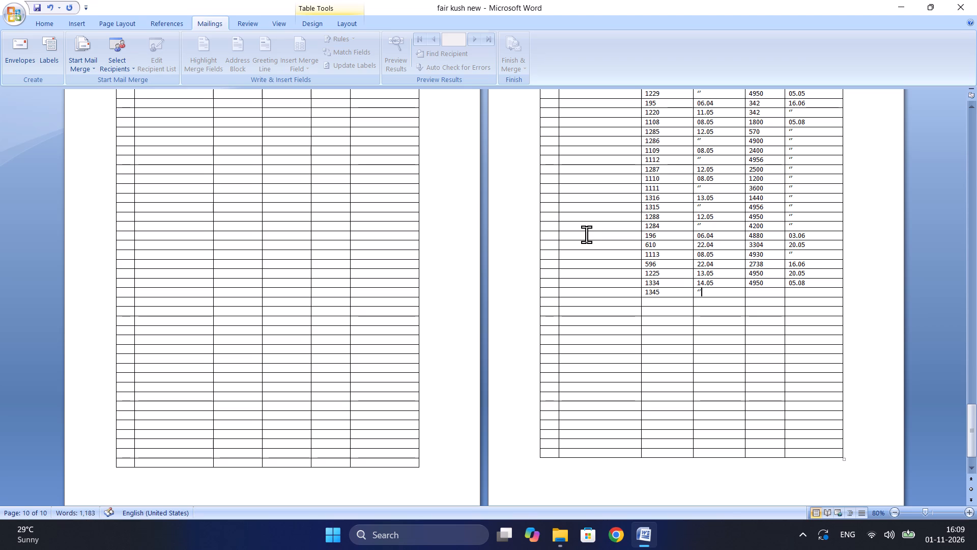
key(Right)
text(4950)
key(Right)
text(03.06)
key(Down)
key(Left)
key(Left)
key(Left)
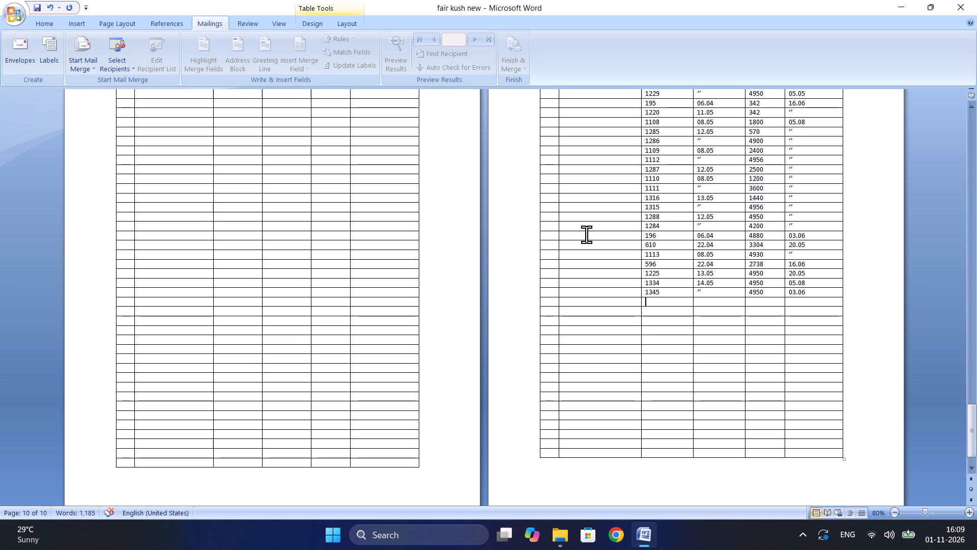
Enter bill 1362 in the fair table on page 3, below bill 1257, with a ditto mark for the date, amount 4950 and Dradt 05.08.
scroll(586, 234, up, 7)
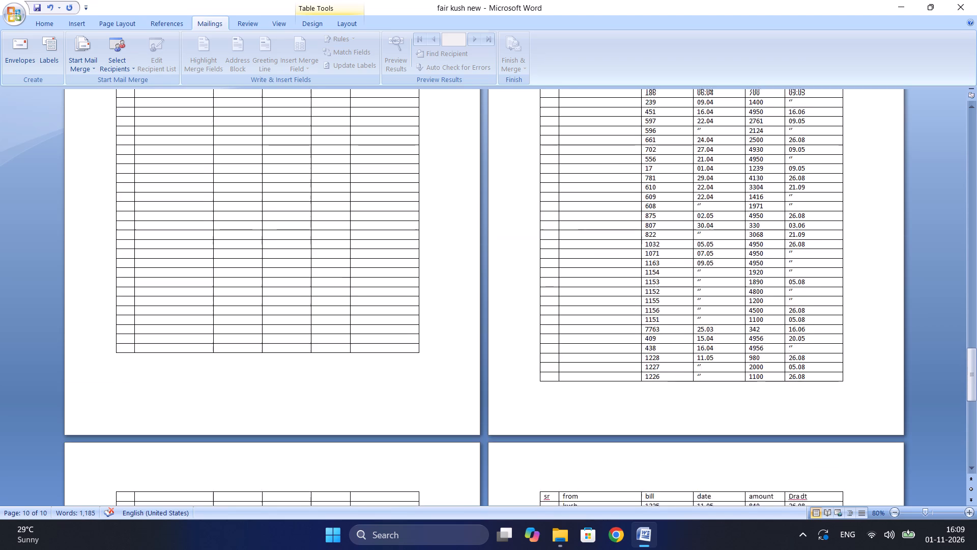
scroll(586, 234, up, 6)
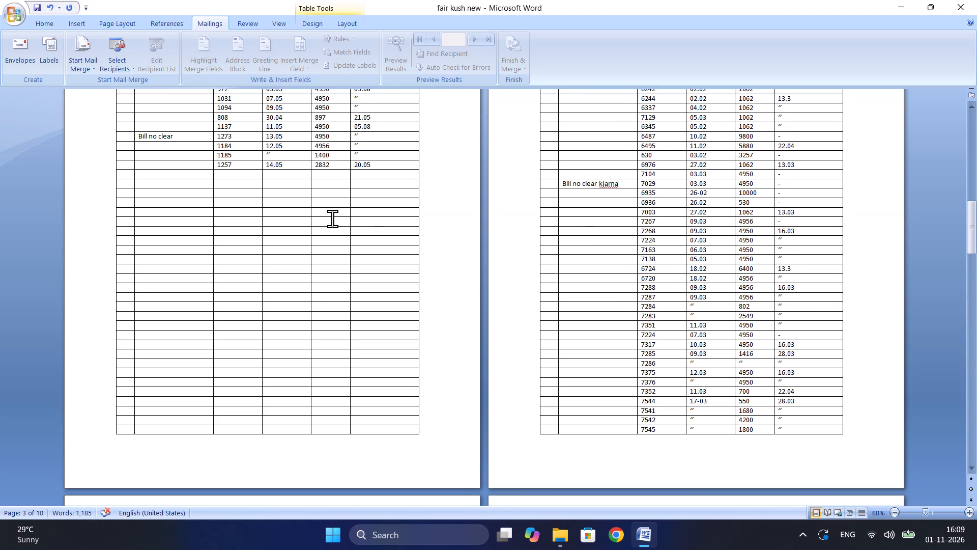
click(233, 175)
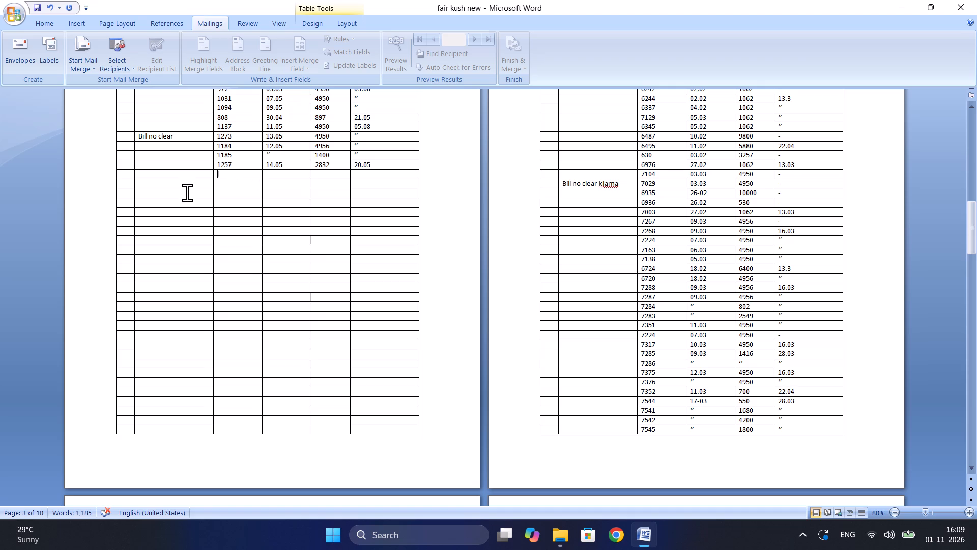
text(1362)
key(Right)
text('')
key(Right)
text(4950)
key(Right)
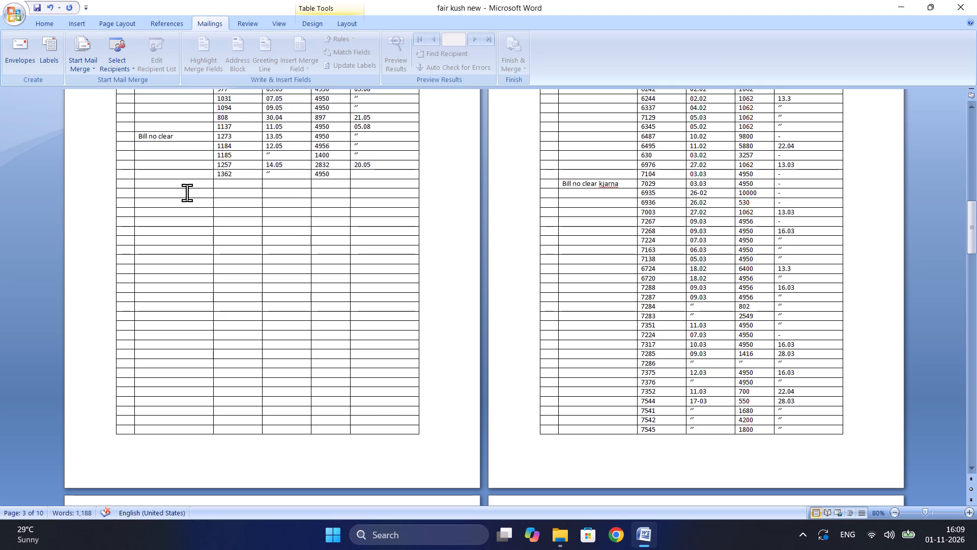
text(05.08)
key(Down)
key(Left)
Enter bill 1368 in the row below bill 1362 with date 18.05, amount 4956 and Dradt 03.06.
key(Left)
key(Left)
text(1368)
key(Right)
text(18.05)
key(Right)
key(4)
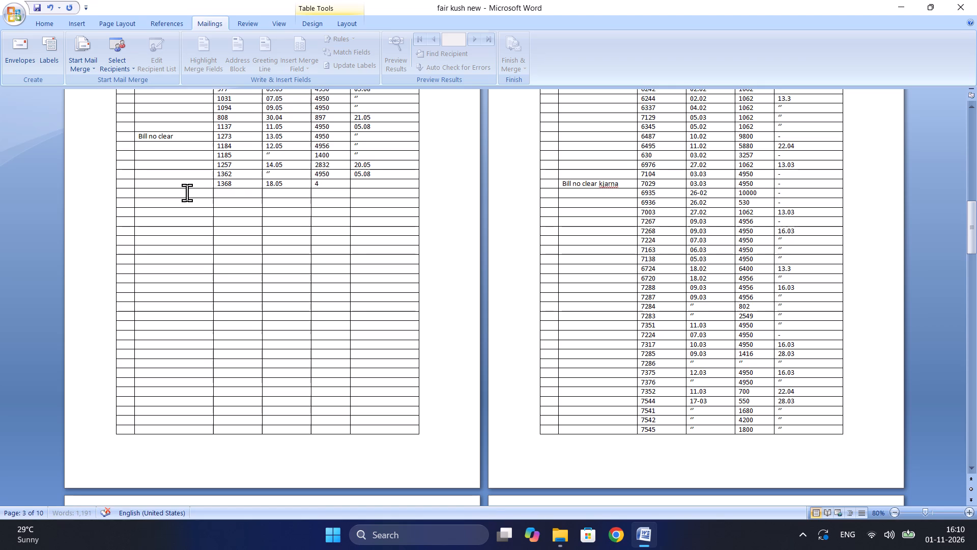
text(956)
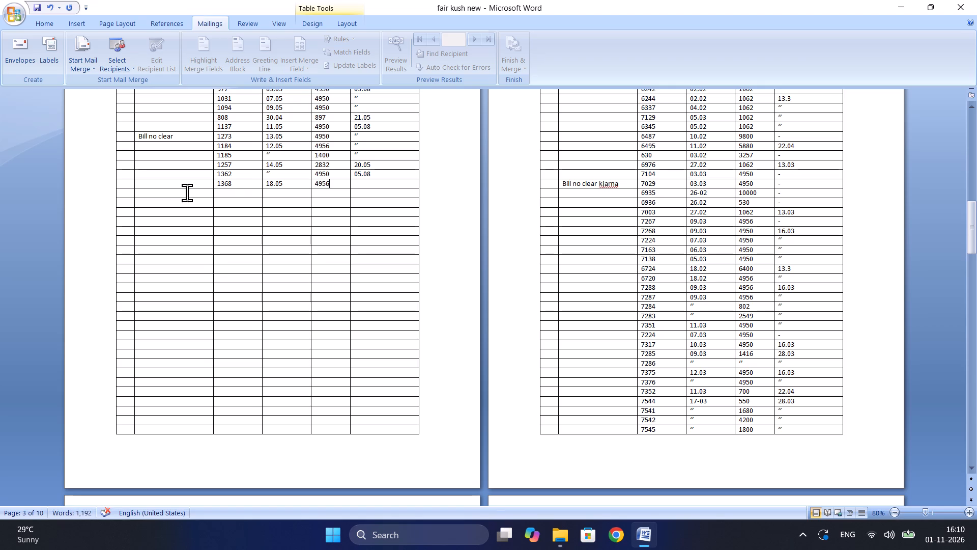
key(Right)
text(03.06)
Enter bill 1403 in the row below bill 1368 with date 19.05, amount 4950 and a dash for Dradt.
key(Down)
key(Left)
key(Left)
key(Left)
text(1403)
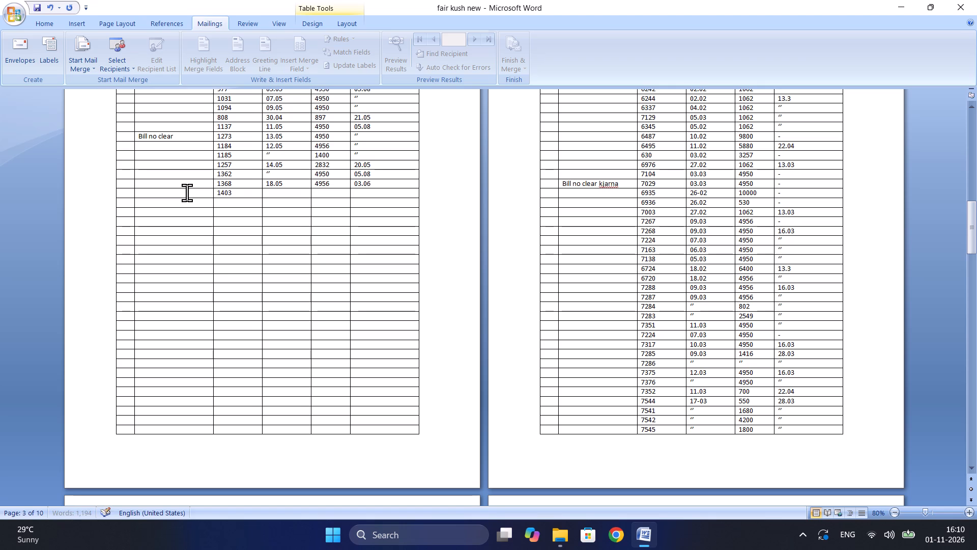
key(Right)
text(19.05)
key(Right)
text(4950)
key(Right)
key(minus)
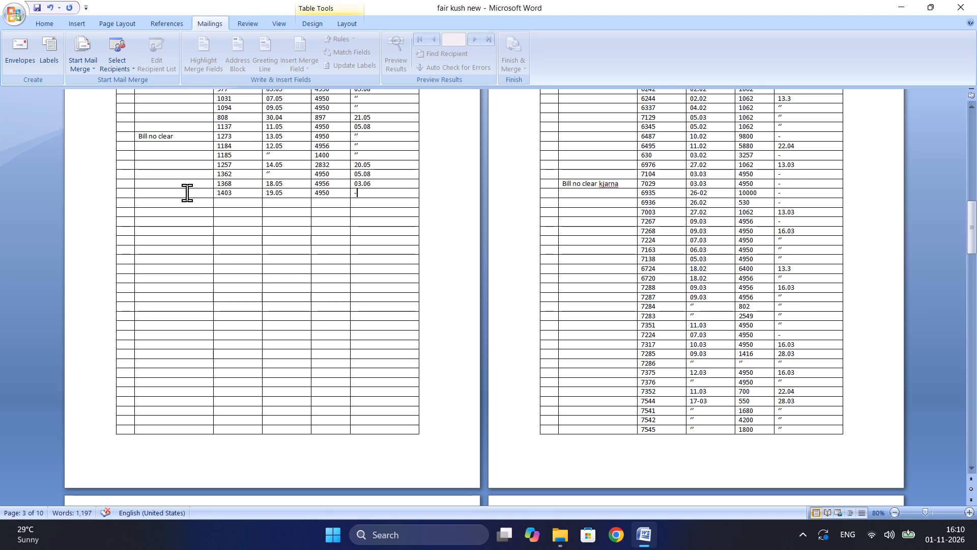
Enter bill 1423 in the kush table on page 10, below bill 1345, with date 18.05, amount 4950 and Dradt 03.06.
scroll(187, 193, down, 4)
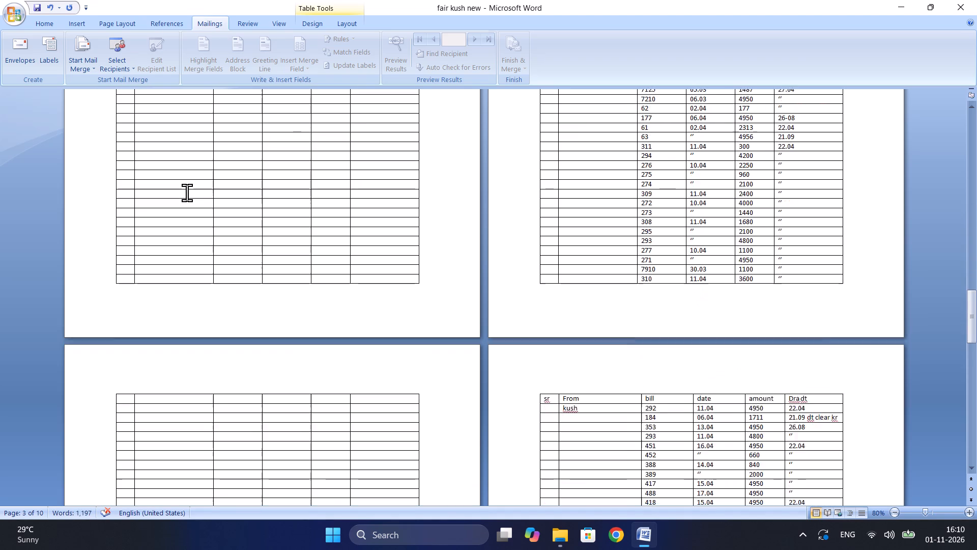
scroll(187, 193, down, 6)
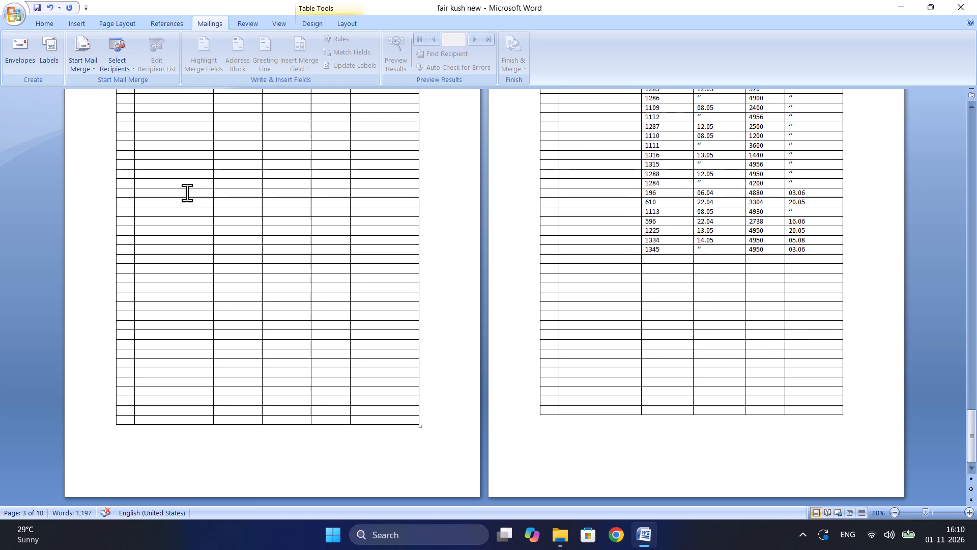
scroll(187, 193, down, 1)
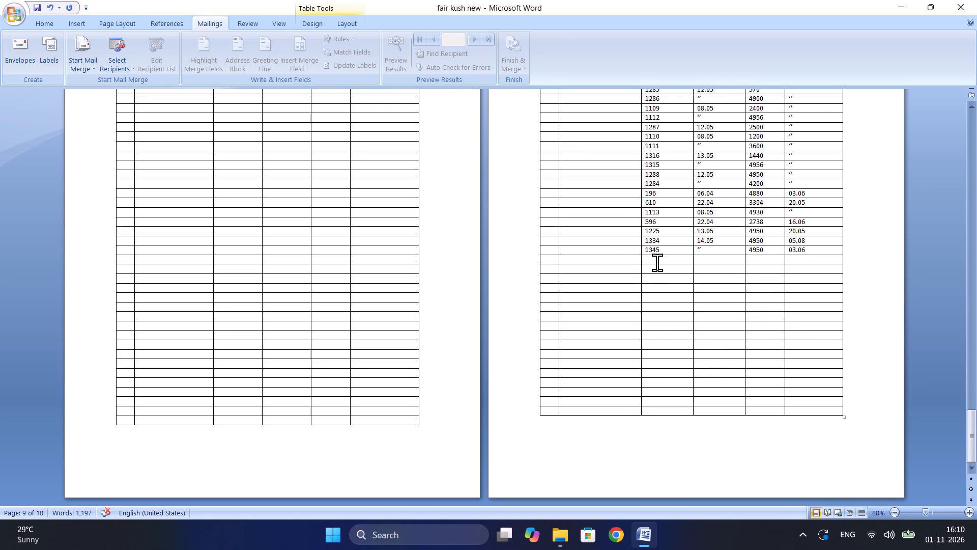
click(655, 259)
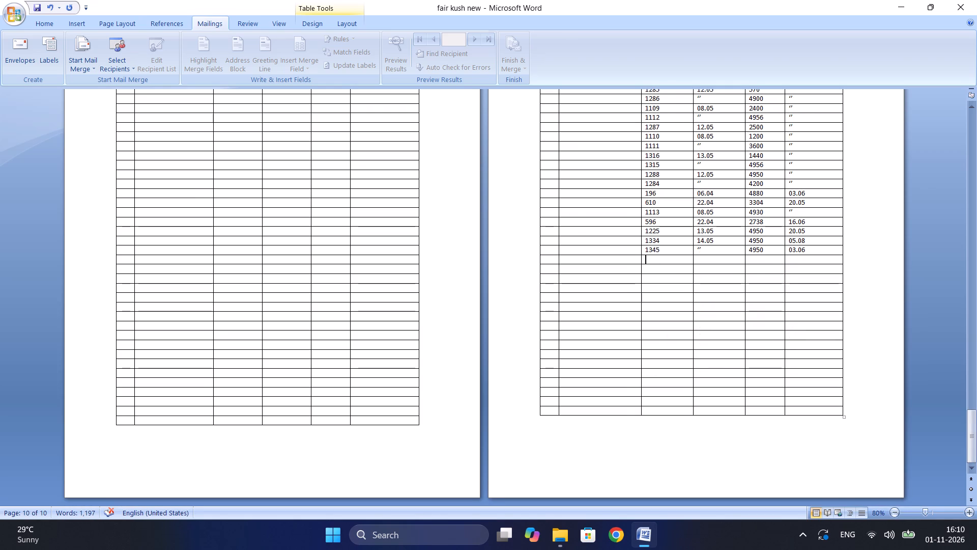
text(1423)
key(Right)
text(18.05)
key(Right)
text(4950)
key(Right)
text(03.06)
Enter bill 1421 in the row below bill 1423 with amount 3068 and ditto marks for the date and Dradt.
key(Down)
key(Left)
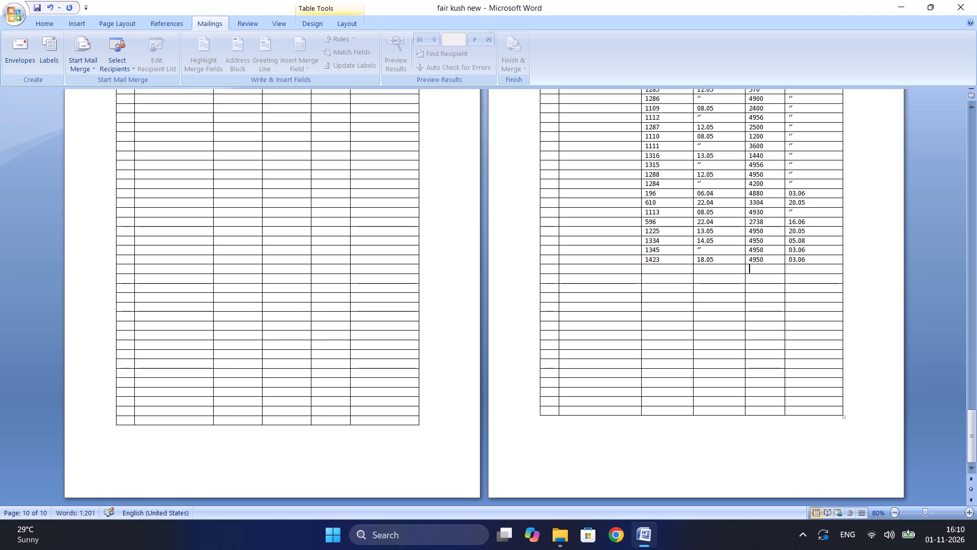
key(Left)
key(Left)
text(12)
key(BackSpace)
text(421)
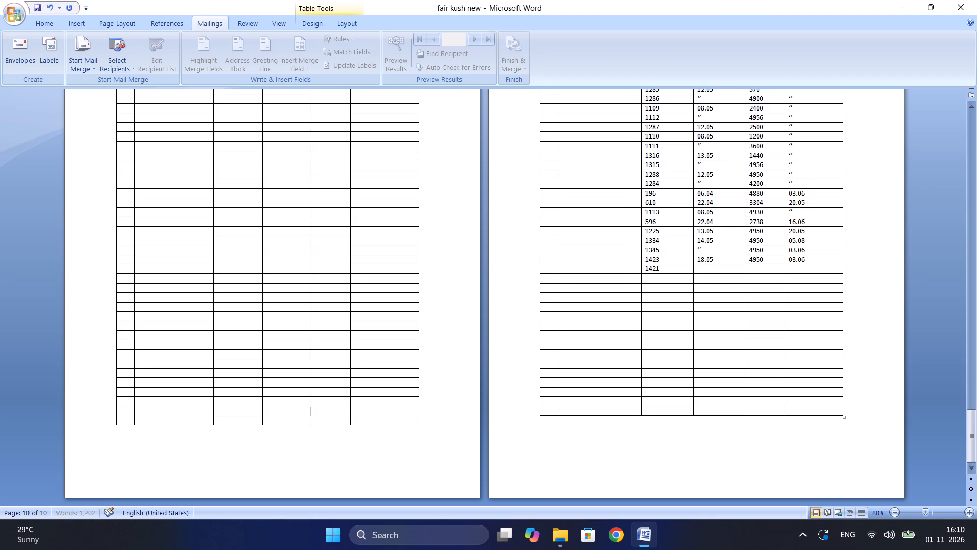
key(Right)
key(1)
key(BackSpace)
text('')
key(Right)
text(3068)
key(Right)
text('')
Enter bill 1420 in the row below bill 1421 with amount 1416 and ditto marks for the date and Dradt.
key(Down)
key(Left)
key(Left)
key(Left)
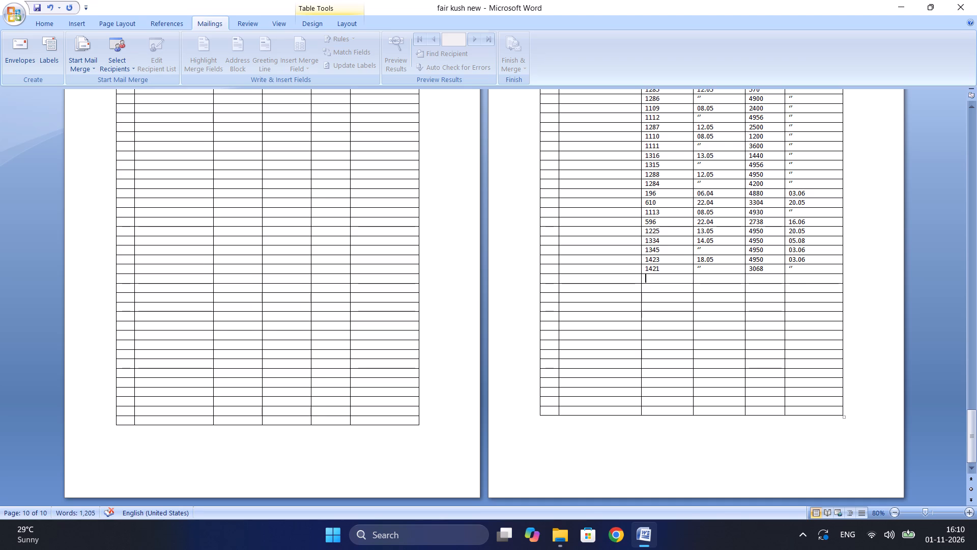
text(1420)
key(Right)
text('')
key(Right)
text(1416)
key(Right)
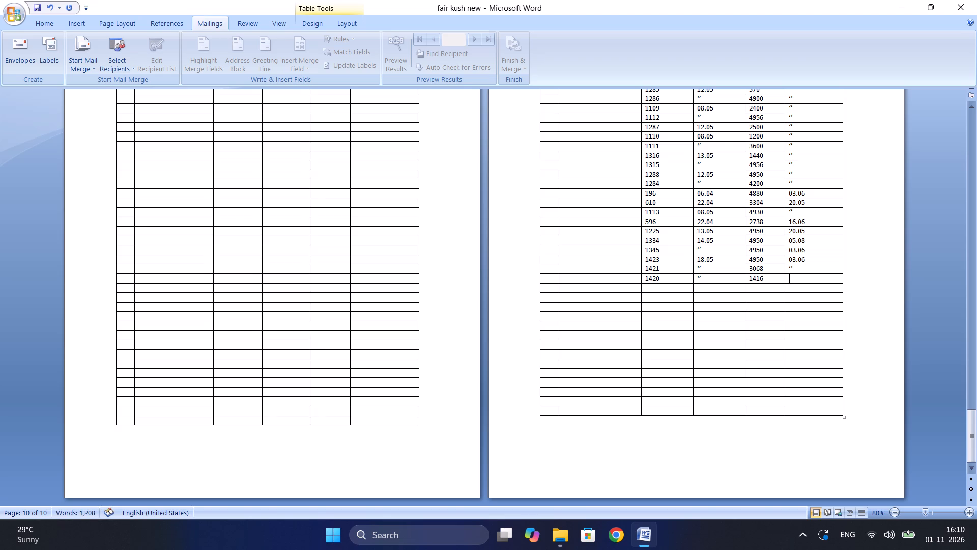
text('')
Enter bill 1422 in the row below bill 1420 with amount 1416 and ditto marks for the date and Dradt.
key(Down)
key(Left)
key(Left)
key(Left)
text(1422)
key(Right)
text('')
key(Right)
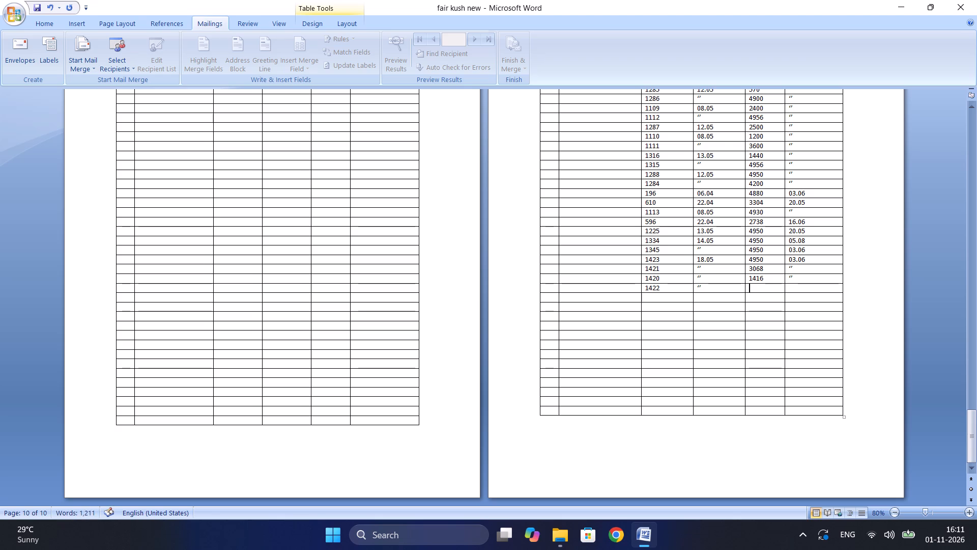
text(1416)
key(Right)
text('')
Enter bill 1468 in the row below bill 1422 with date 19.05, amount 4950 and a dash for Dradt.
key(Down)
key(Left)
key(Left)
key(Left)
text(1468)
key(Right)
text(19.05)
key(Right)
text(4950)
key(Right)
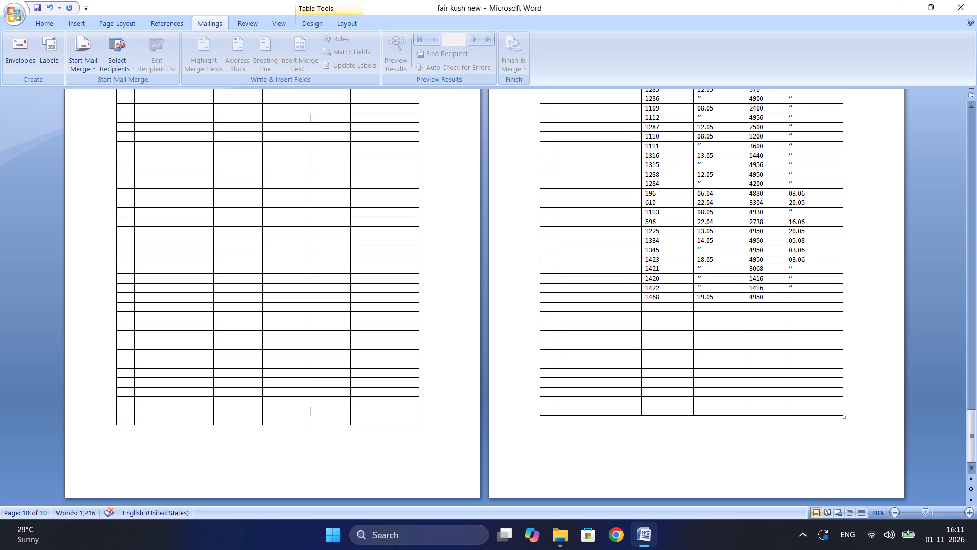
key(minus)
Enter bill 1485 in the row below bill 1468 with date 20.05, amount 248 and Dradt 16.06.
key(Down)
key(Left)
key(Left)
key(Left)
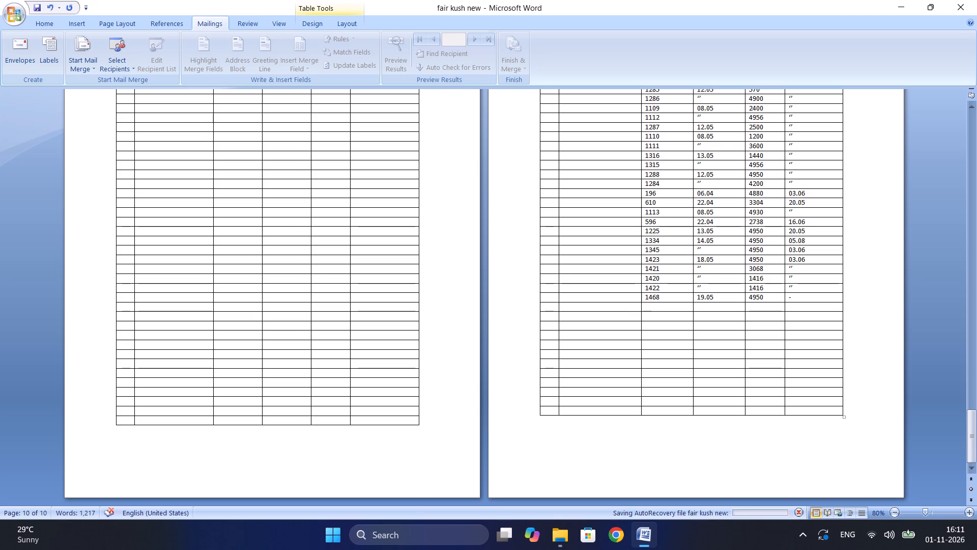
text(1485)
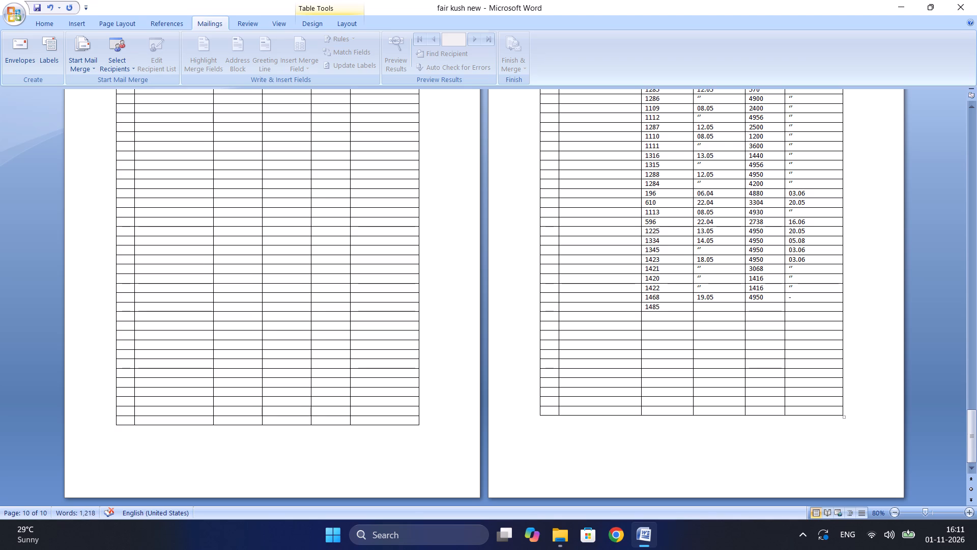
key(Right)
text(20.05)
key(Right)
text(248)
key(Right)
text(16.06)
Enter bill 1430 in the row below bill 1485 with date 18.05, amount 3092 and Dradt 16.06.
key(Down)
key(Left)
key(Left)
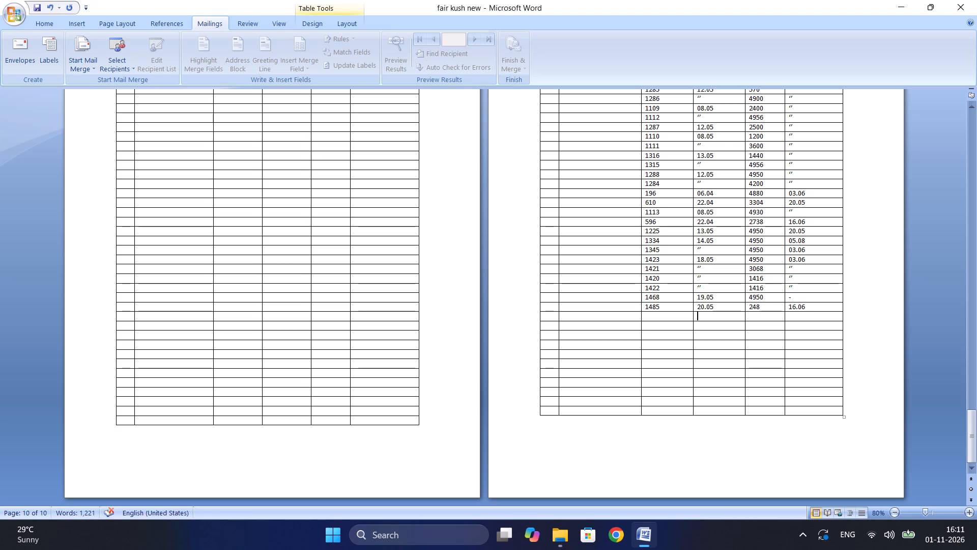
key(Left)
text(14)
text(30)
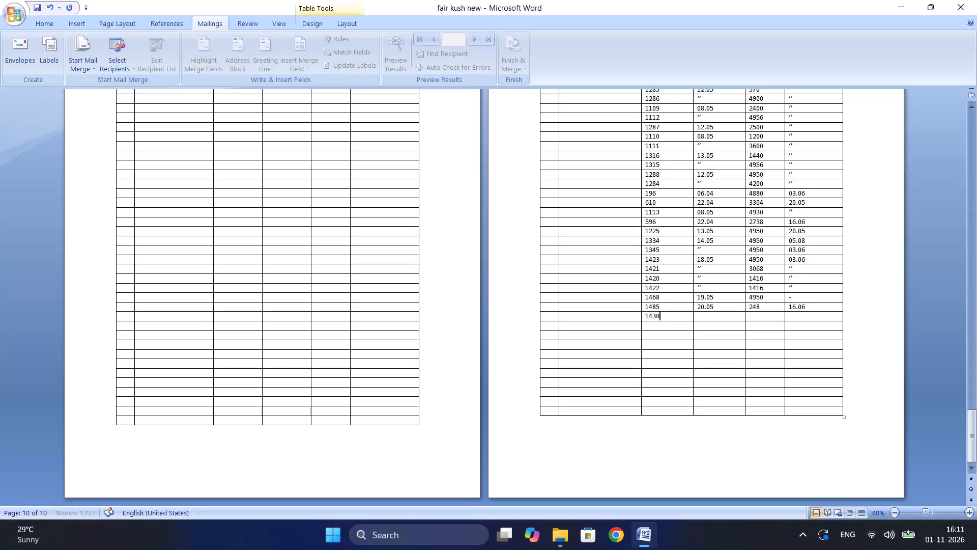
key(Right)
text(18.05)
key(Right)
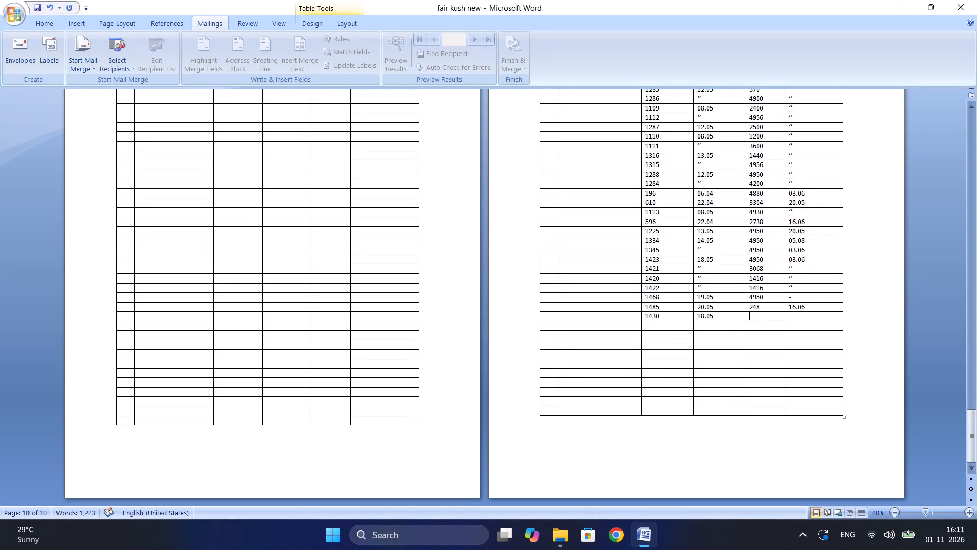
text(3092)
key(Right)
text(16.06)
Enter bill 1459 in the row below bill 1430 with date 19.05, amount 3092 and a ditto mark for Dradt.
key(Down)
key(Left)
key(Left)
key(Left)
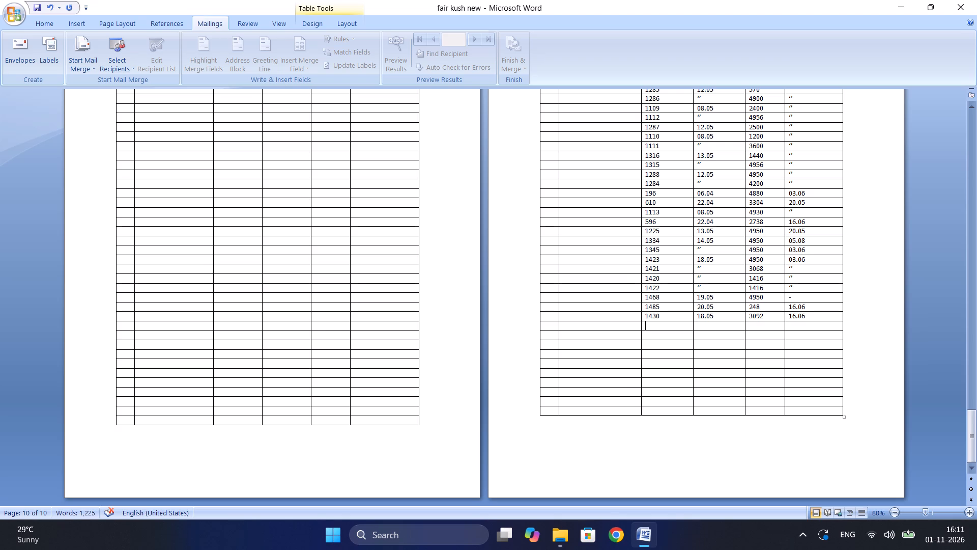
text(14)
text(59)
key(Right)
text(19.05)
key(Right)
text(3092)
key(Right)
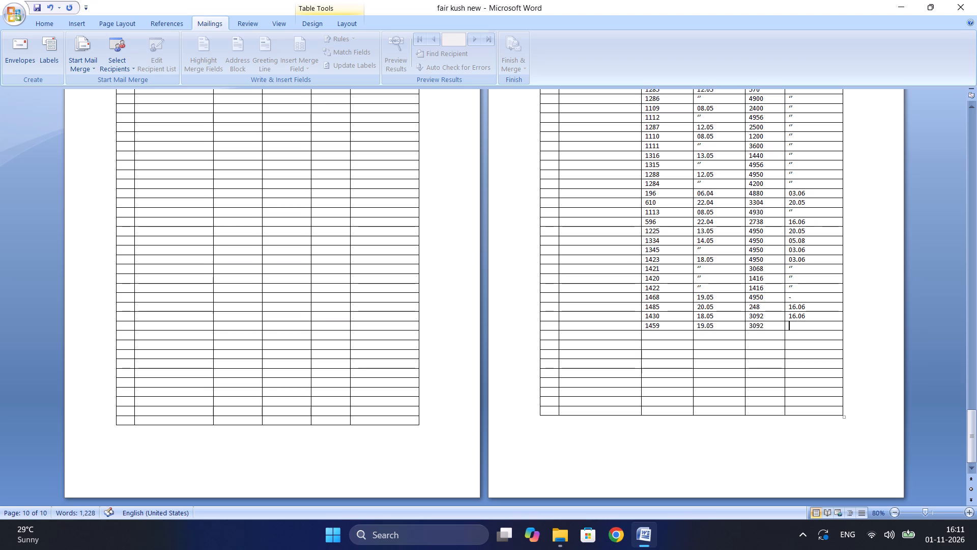
text('')
Enter bill 1512 in the row below bill 1459 with date 21.05, amount 4950 and Dradt 16.06.
key(Down)
key(Left)
key(Left)
key(Left)
text(1512)
key(Right)
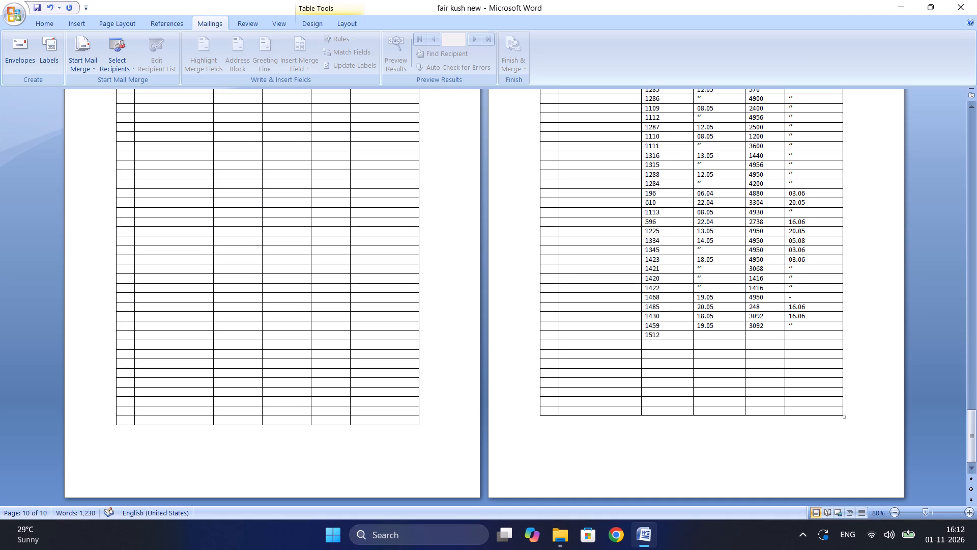
text(21.05)
key(Right)
text(4950)
key(Right)
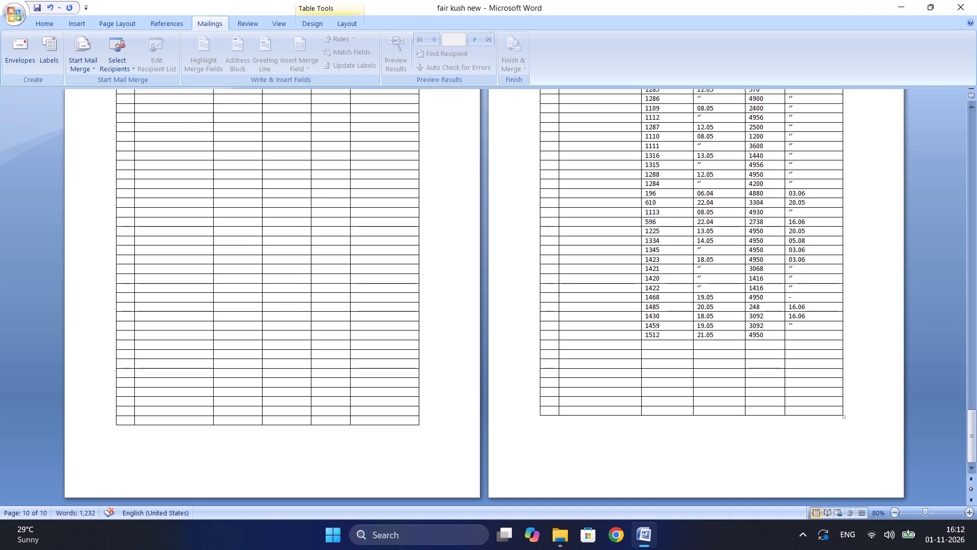
text(16.06)
Correct the amount of bill 1512 to 4956.
key(Down)
key(Left)
key(Left)
key(Left)
key(Up)
key(Right)
key(Right)
key(Right)
key(Right)
key(Right)
key(Right)
key(Right)
key(Right)
key(Right)
key(Right)
key(Right)
key(Right)
key(Right)
key(Right)
key(Right)
key(Right)
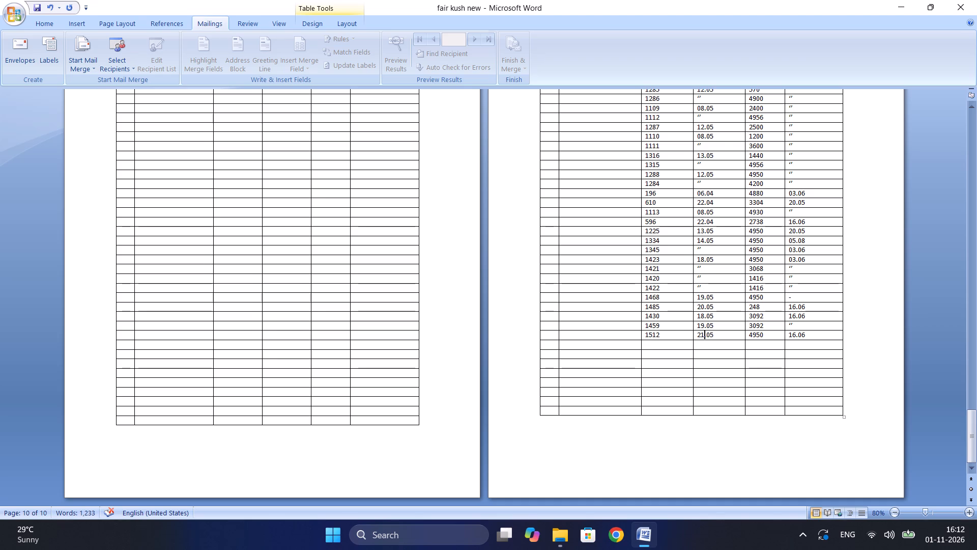
key(Left)
key(BackSpace)
key(6)
Enter bill 1545 in the row below bill 1512 with date 22.05, amount 4956 and a ditto mark for Dradt.
key(Down)
key(Left)
key(Left)
text(1545)
key(Right)
text(22.02)
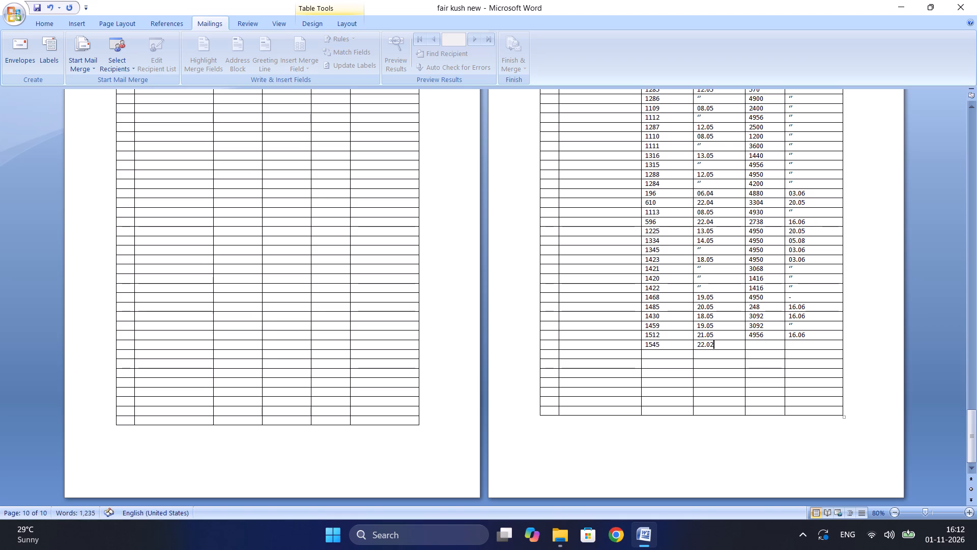
key(BackSpace)
key(5)
key(Right)
key(1)
key(BackSpace)
text(4956)
key(Right)
text('')
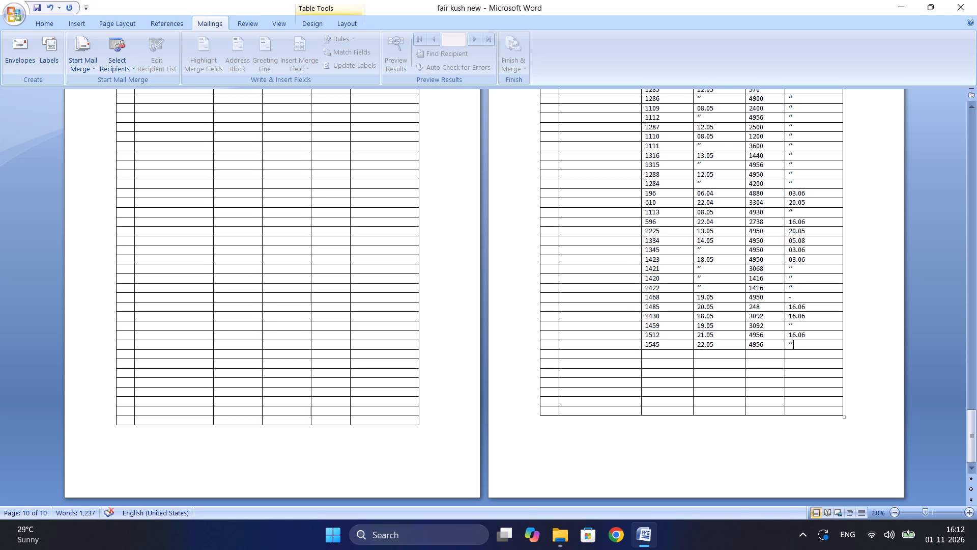
Enter bill 1511 in the row below bill 1545 with date 21.05, amount 4956 and a ditto mark for Dradt.
key(Down)
key(Left)
key(Left)
key(Left)
text(1511)
key(Right)
text(21.05)
key(Right)
text(4956)
key(Right)
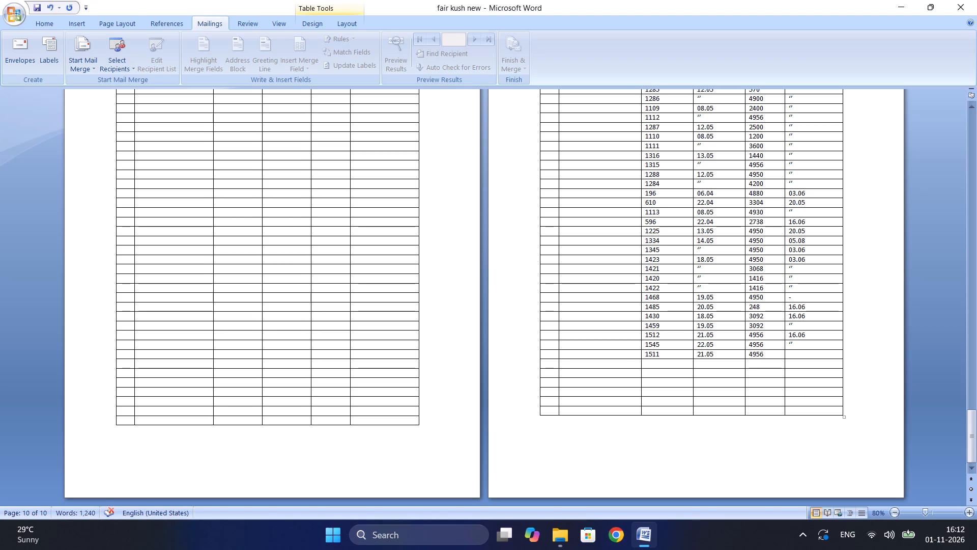
text('')
Enter bill 1546 in the row below bill 1511 with date 22.05, amount 1487 and a ditto mark for Dradt.
key(Down)
key(Left)
key(Left)
key(Left)
text(1546)
key(Right)
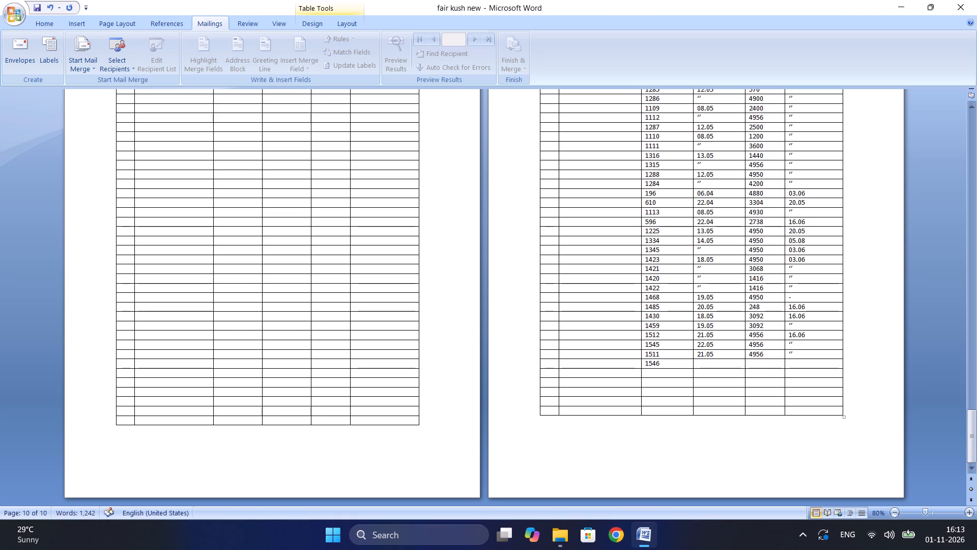
text(22.05)
key(Right)
text(1487)
key(Right)
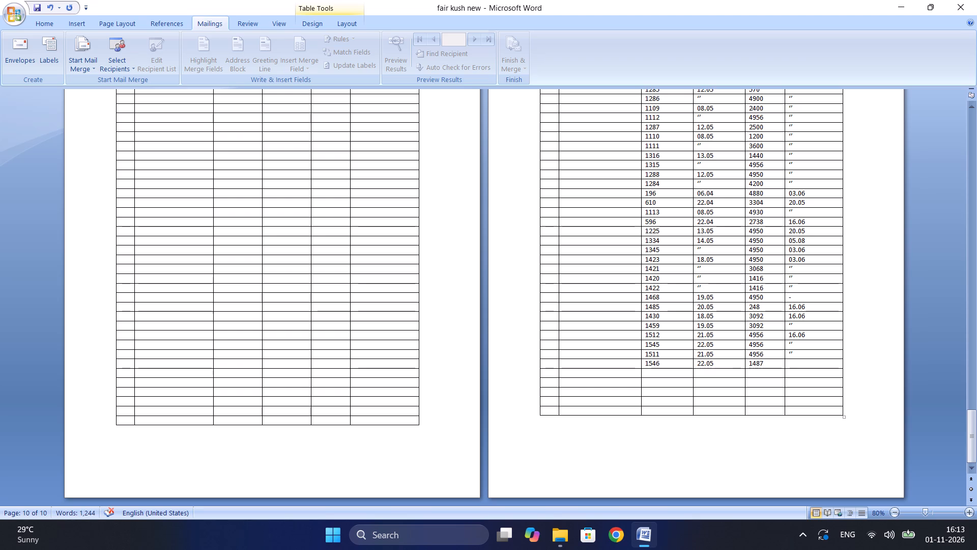
text('')
Enter bill 1683 in the row below bill 1546 with date 26.05, amount 4800 and Dradt 21.09.
key(Down)
key(Left)
key(Left)
key(Left)
text(1683)
key(Right)
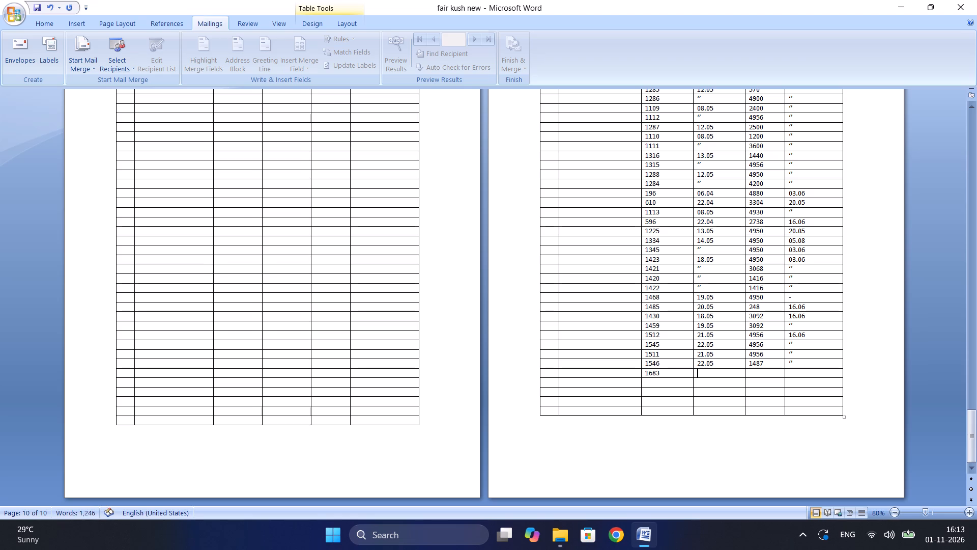
text(26.05)
key(Right)
text(4800)
key(Right)
text(21.09)
Enter bill 1678 in the row below bill 1683 with a ditto mark for date, amount 2690 and Dradt 26.06.
key(Down)
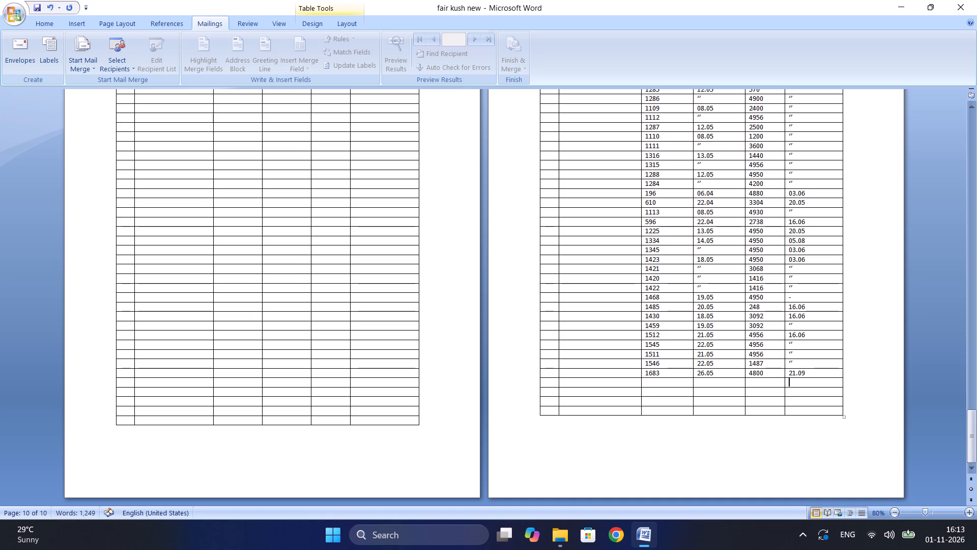
key(Left)
key(Left)
key(Left)
key(1)
text(678)
key(Right)
text('')
key(Right)
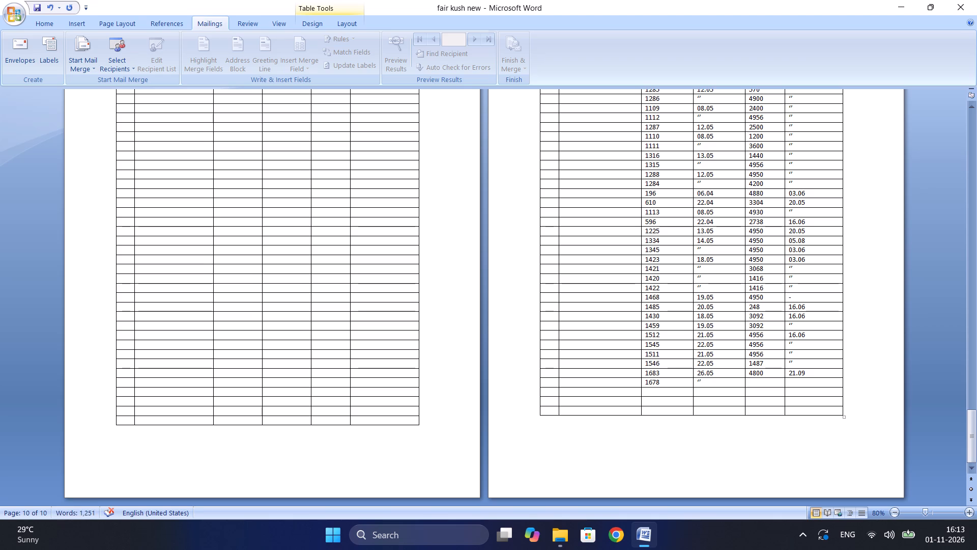
text(2690)
key(Right)
text(26.06)
key(Down)
In the page 3 table, enter bill 1637 below bill 1403 with date 26.05, amount 2124 and Dradt 23.06.
scroll(565, 208, down, 2)
scroll(565, 208, up, 6)
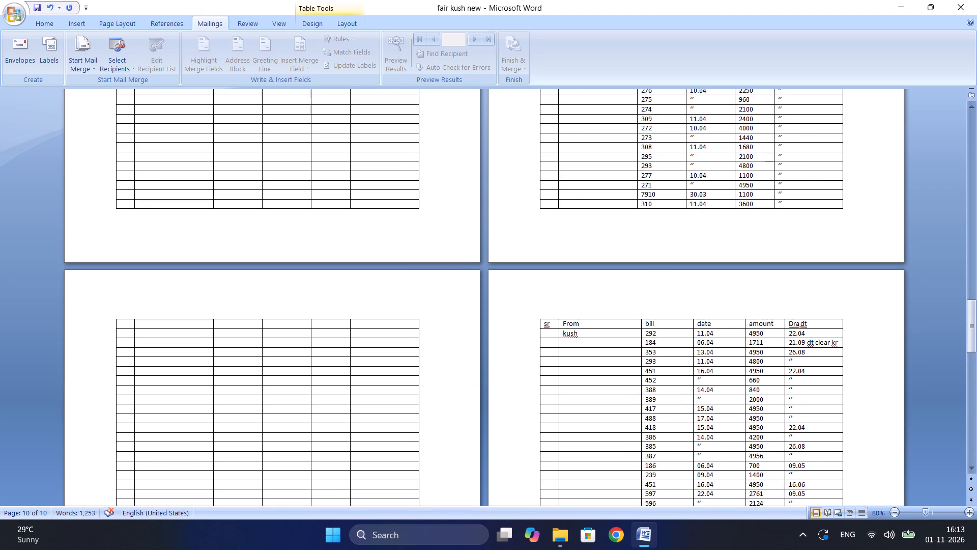
scroll(565, 208, up, 3)
scroll(565, 208, left, 1)
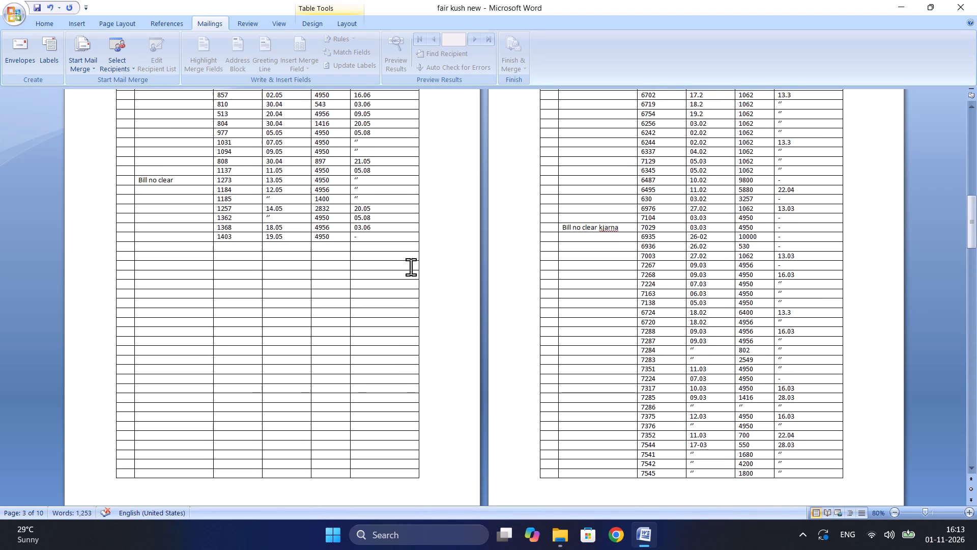
click(233, 245)
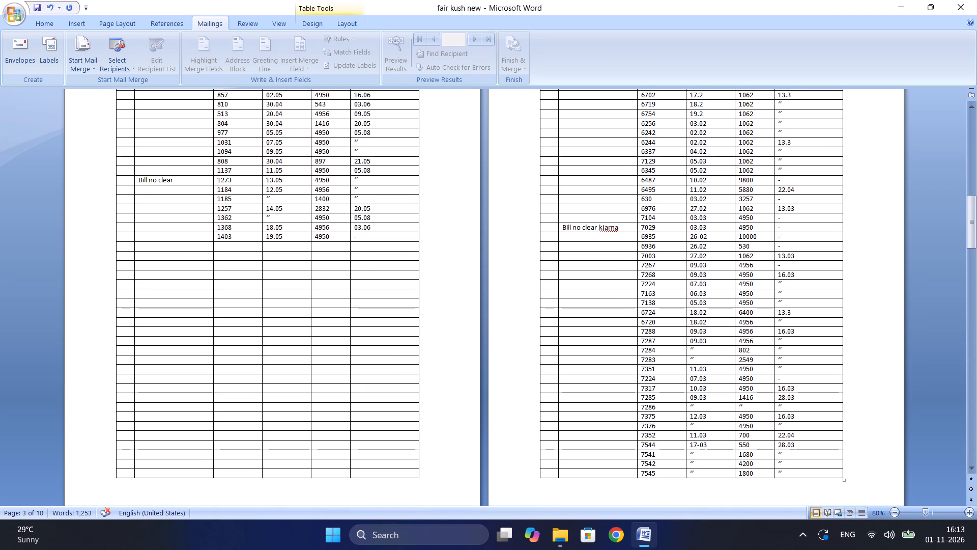
text(1637)
key(Right)
text(26.05)
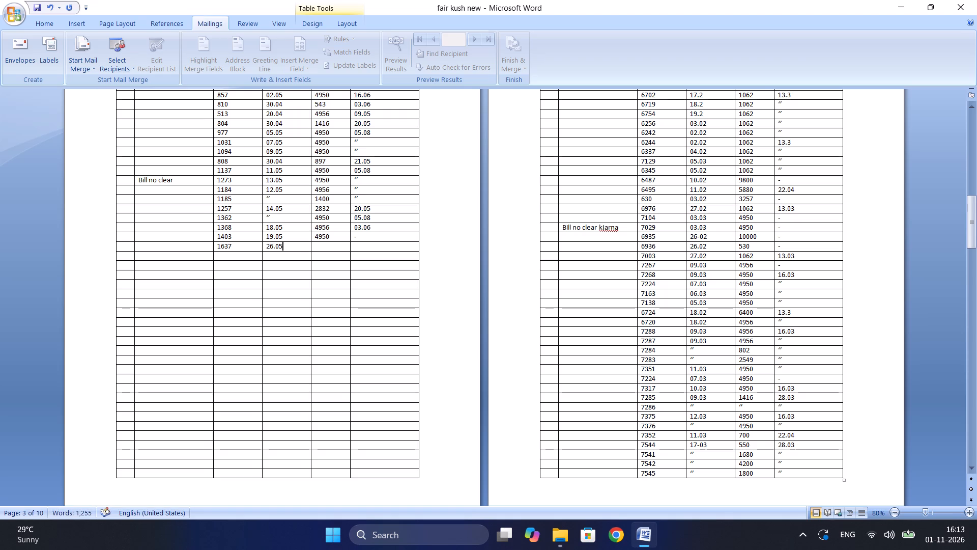
key(Right)
text(21)
text(24)
key(Right)
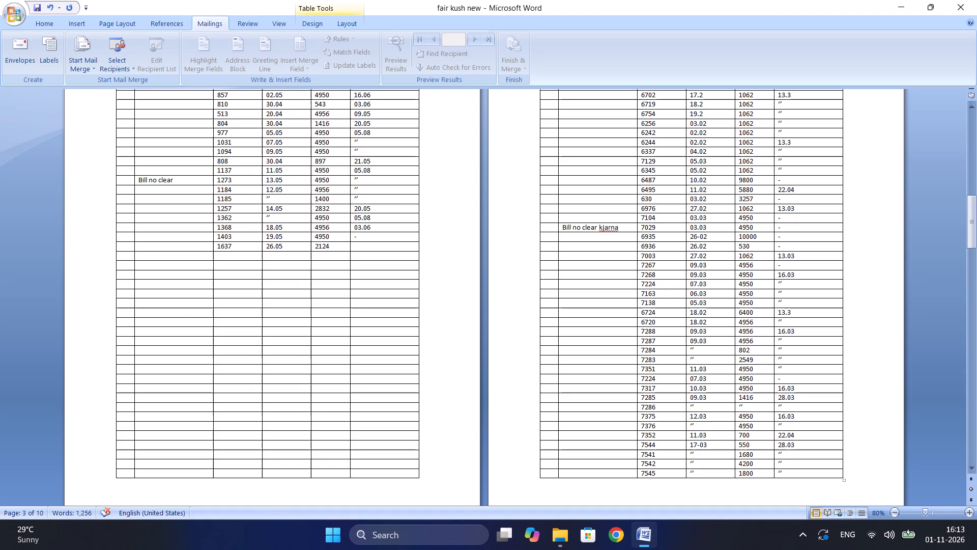
text(23.06)
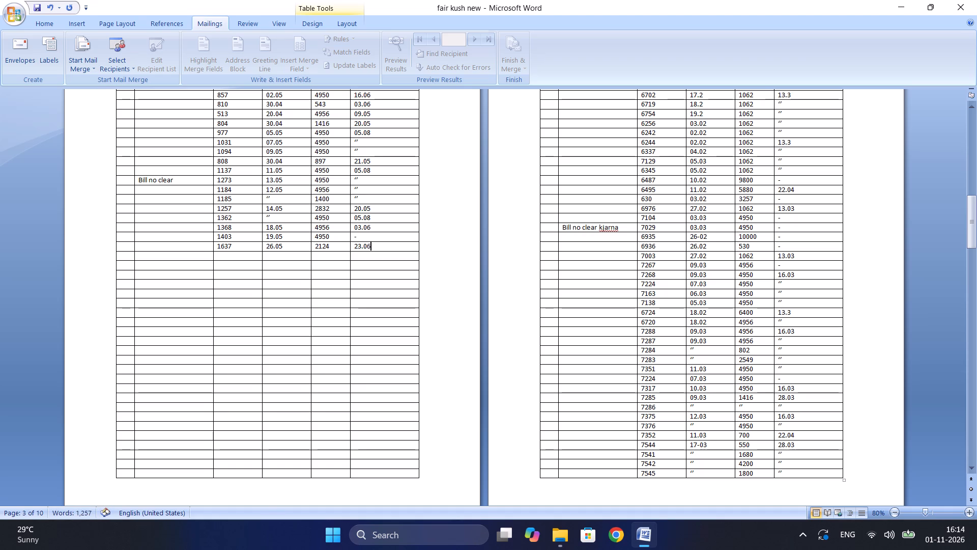
Enter bill 1638 in the row below bill 1637 with date 26.05, amount 496 and Dradt 26.06.
key(Down)
key(Left)
key(Left)
key(Left)
text(1638)
key(Right)
text(26.05)
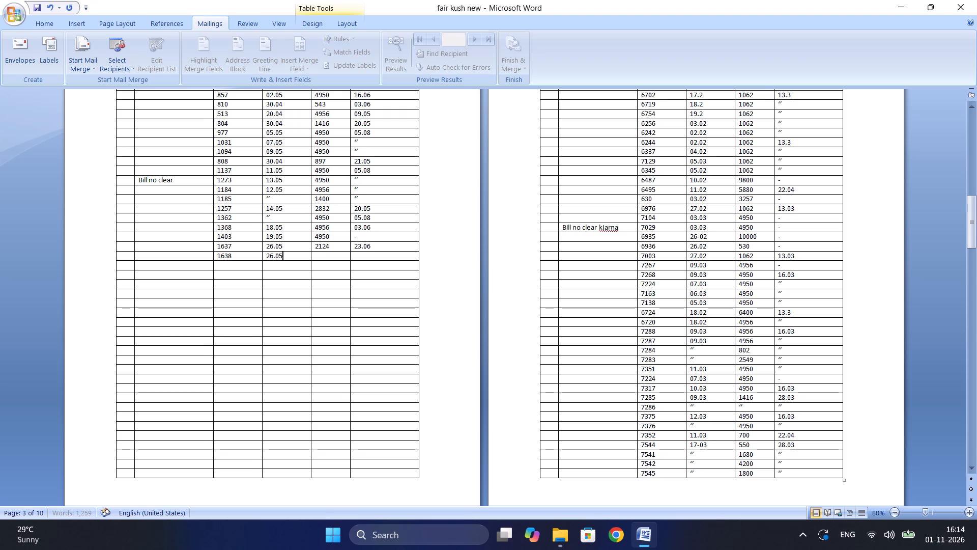
key(Right)
text(496)
key(Right)
text(26.06)
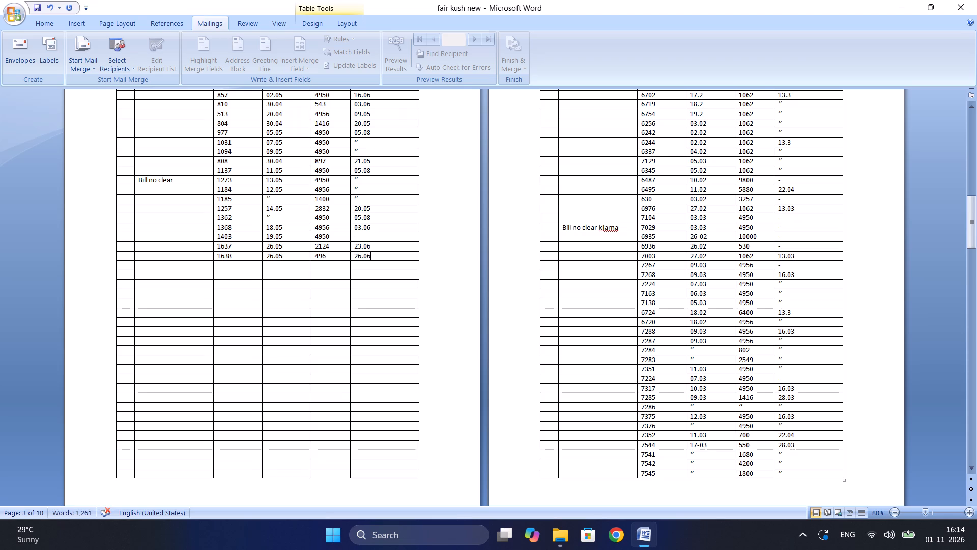
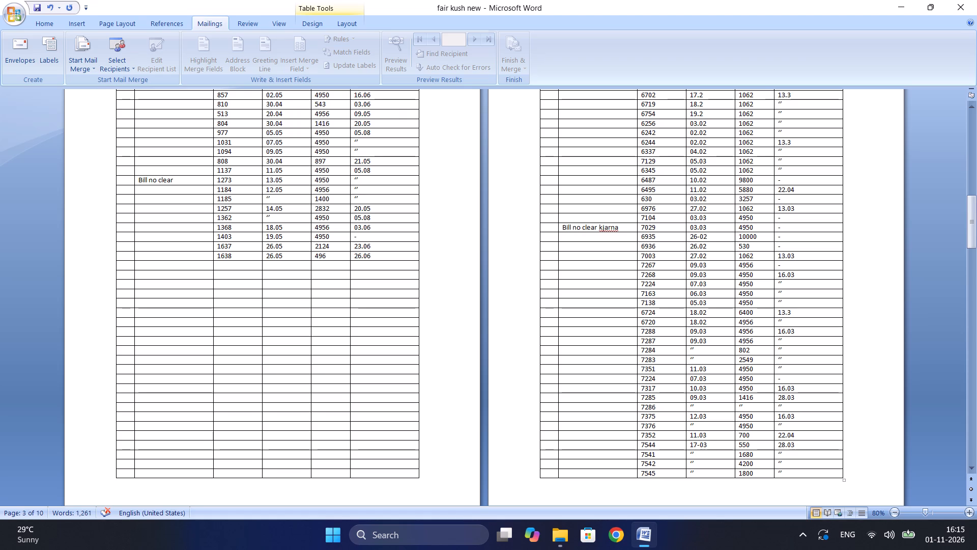
In the kush table on page 10, enter bill 1677 below bill 1678 with a ditto mark for the date.
scroll(535, 288, down, 8)
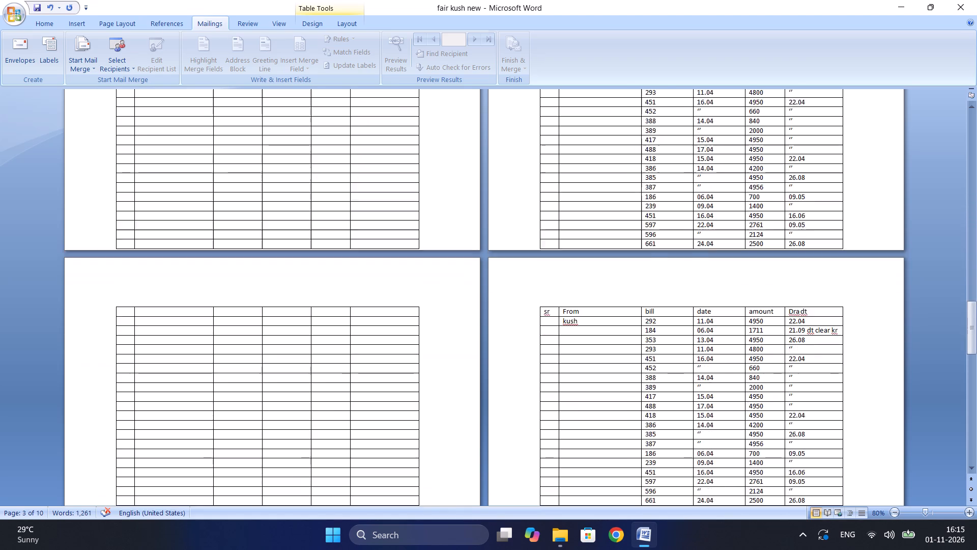
scroll(535, 288, down, 2)
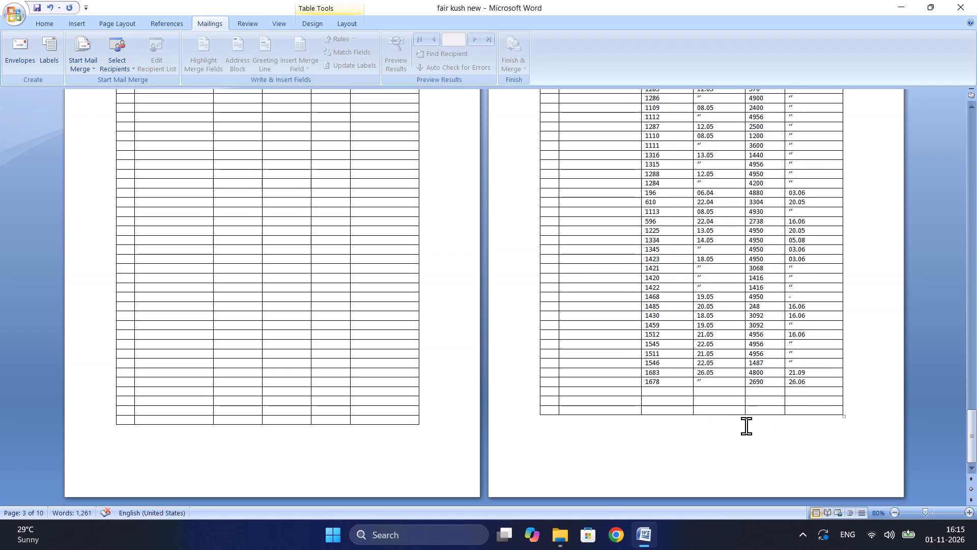
click(648, 392)
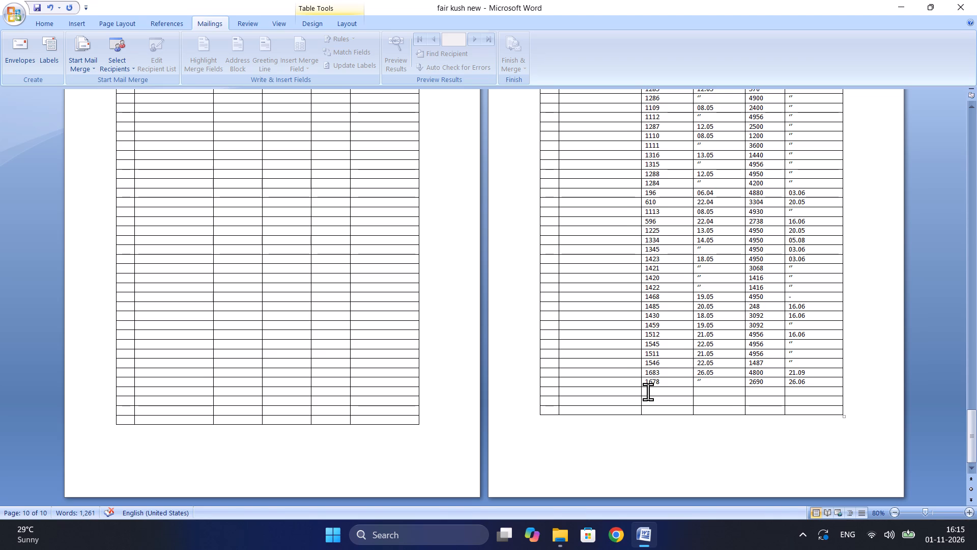
text(1677)
key(Right)
text('')
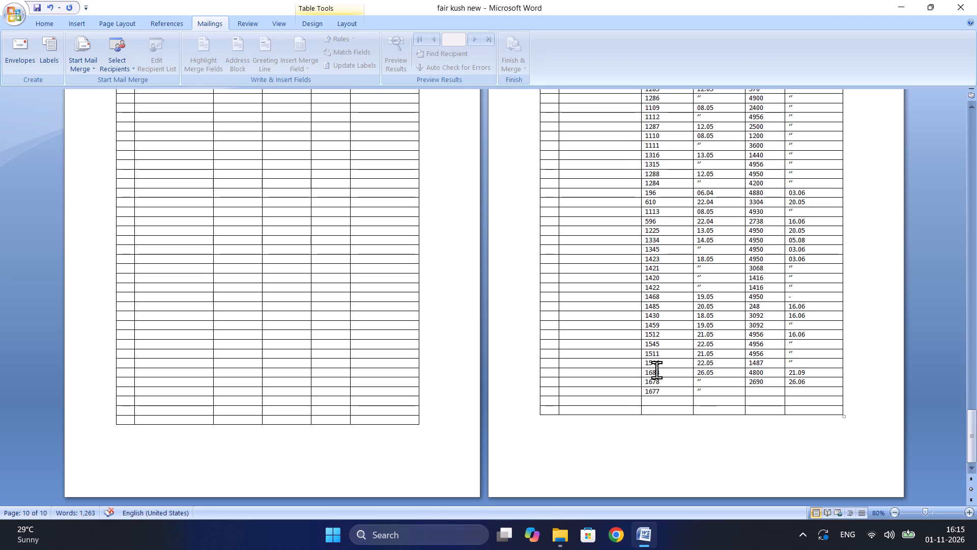
Replace the Dradt date of bill 1512 with a ditto mark.
click(809, 334)
key(BackSpace)
key(BackSpace)
key(BackSpace)
key(BackSpace)
key(BackSpace)
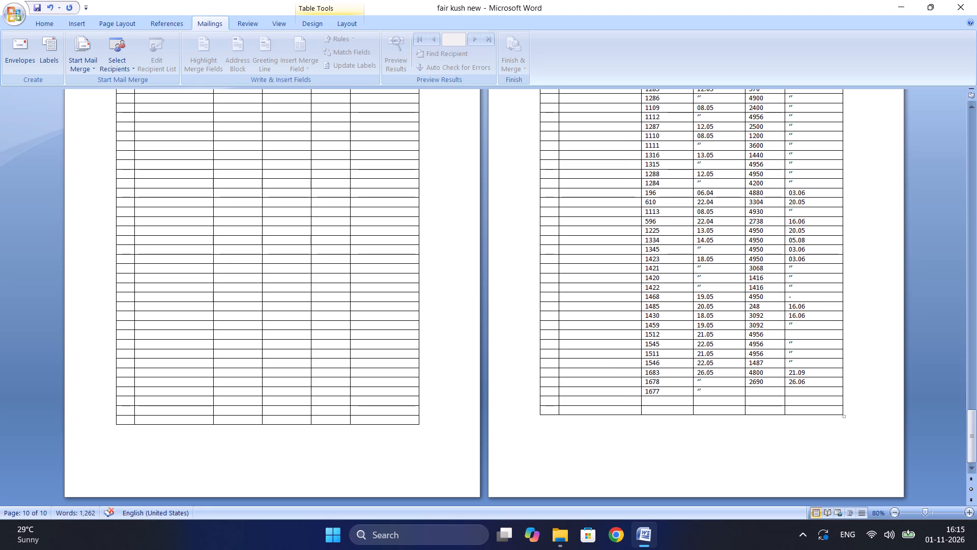
text('')
Return to the bill 1677 row and continue its entry at the empty amount cell.
key(Down)
key(Down)
key(Down)
key(Down)
key(Down)
key(Down)
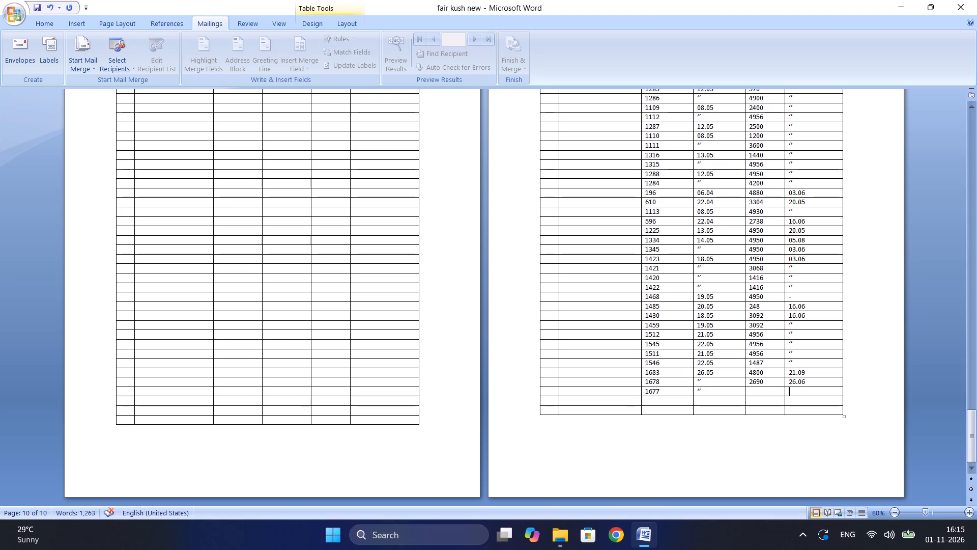
key(Left)
key(Left)
key(Left)
key(Right)
key(Right)
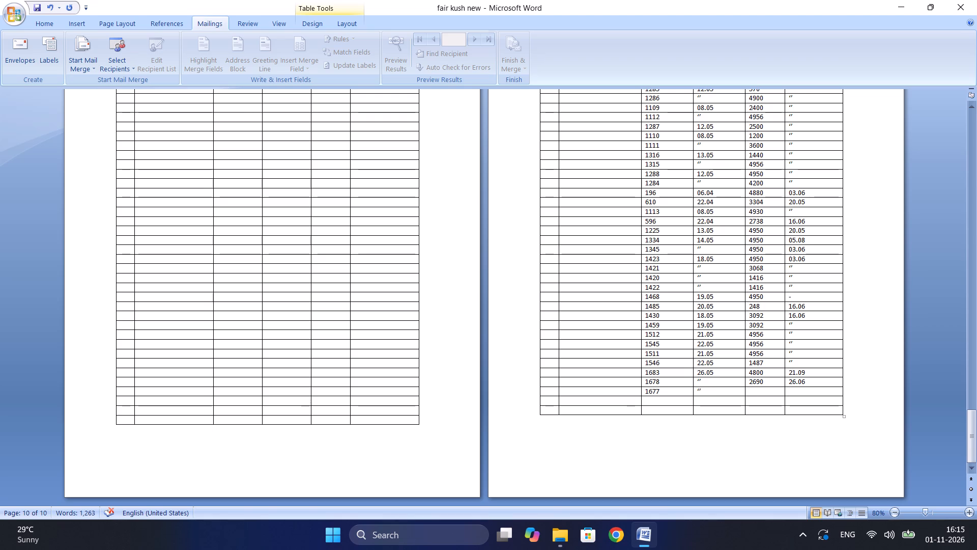
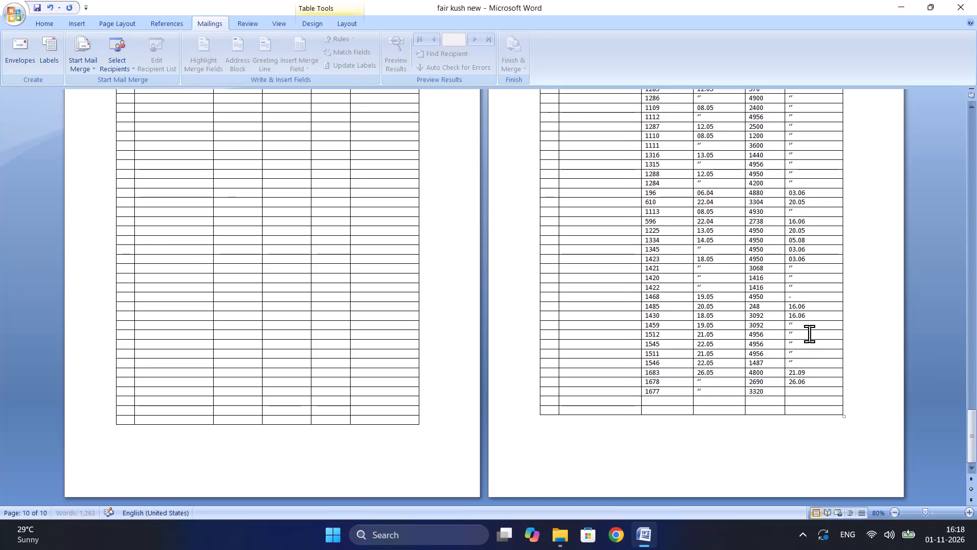
Enter 21.09 as the Dradt date of bill 1677 in the kush table.
key(Right)
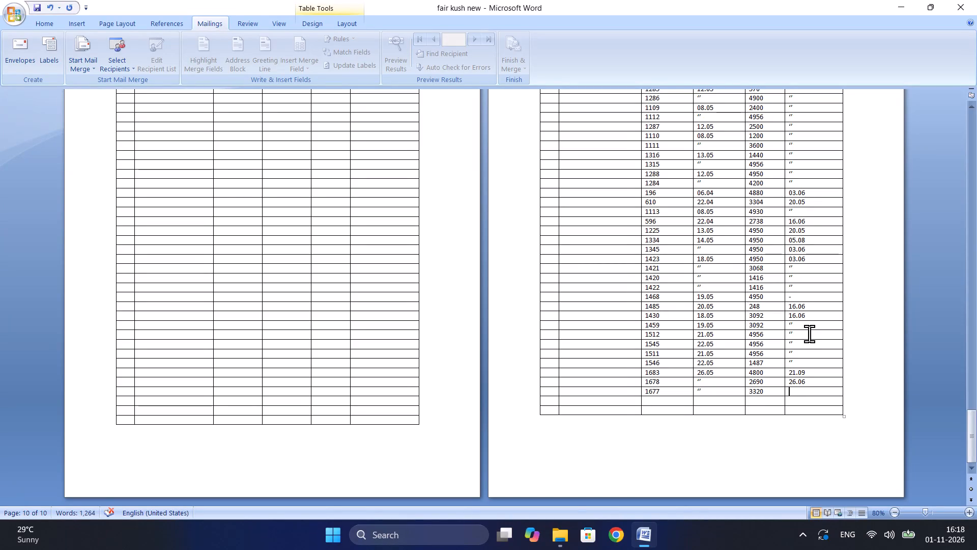
text(21.09)
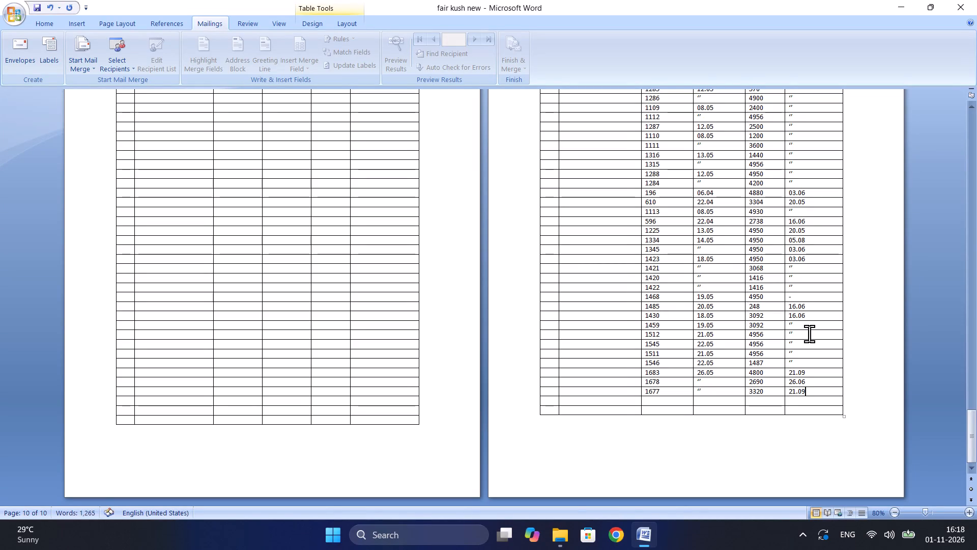
Enter bill 1679 in the row below bill 1677 with a ditto date, amount 1842 and a ditto mark for the Dradt date.
key(Down)
key(Left)
key(Left)
key(Left)
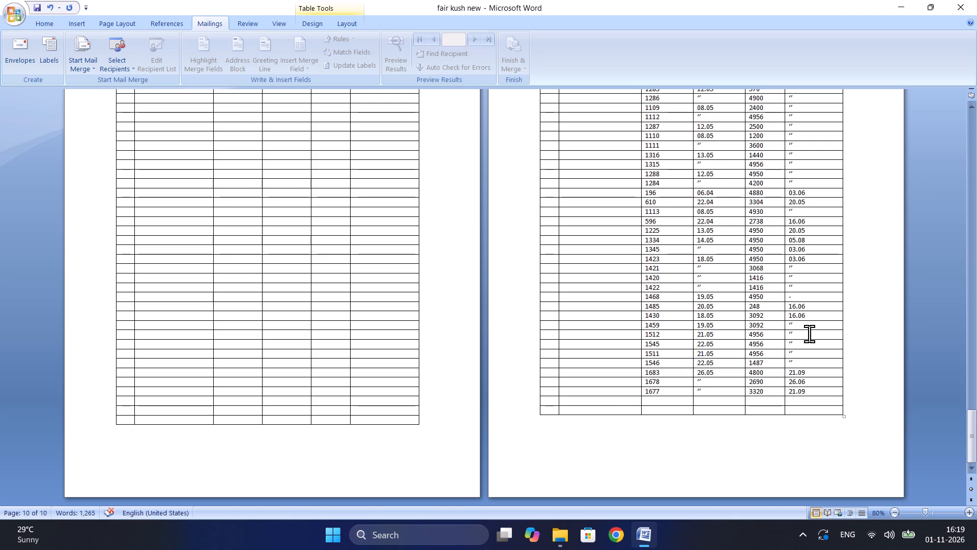
text(1679)
key(Right)
text('')
key(Right)
text(1842)
key(Right)
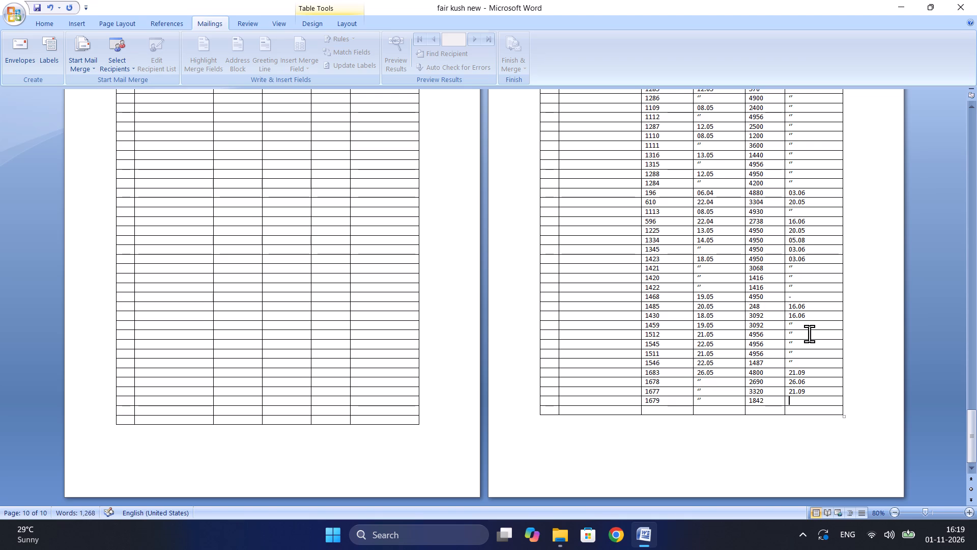
text('')
Start the next kush entry at the empty bill number cell below bill 1679.
key(Down)
key(Left)
key(Left)
key(Left)
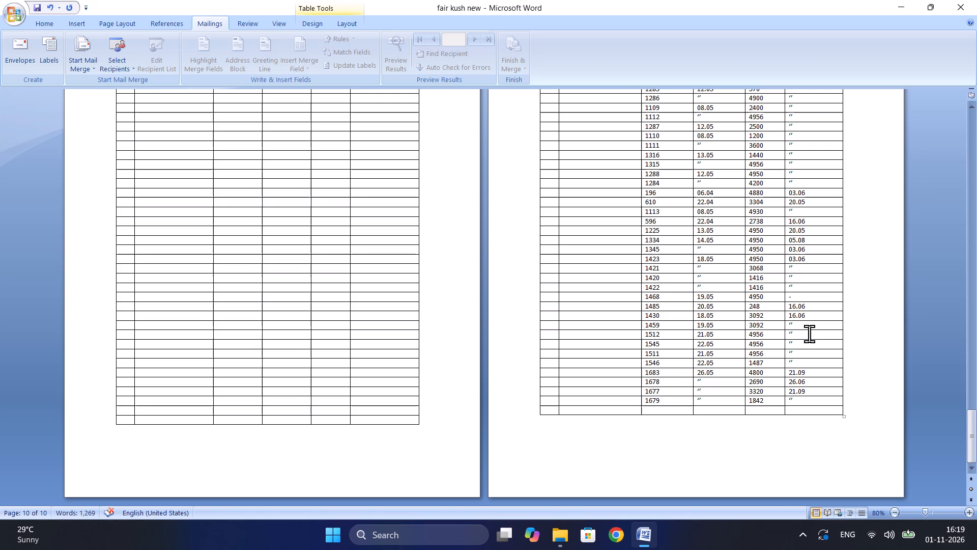
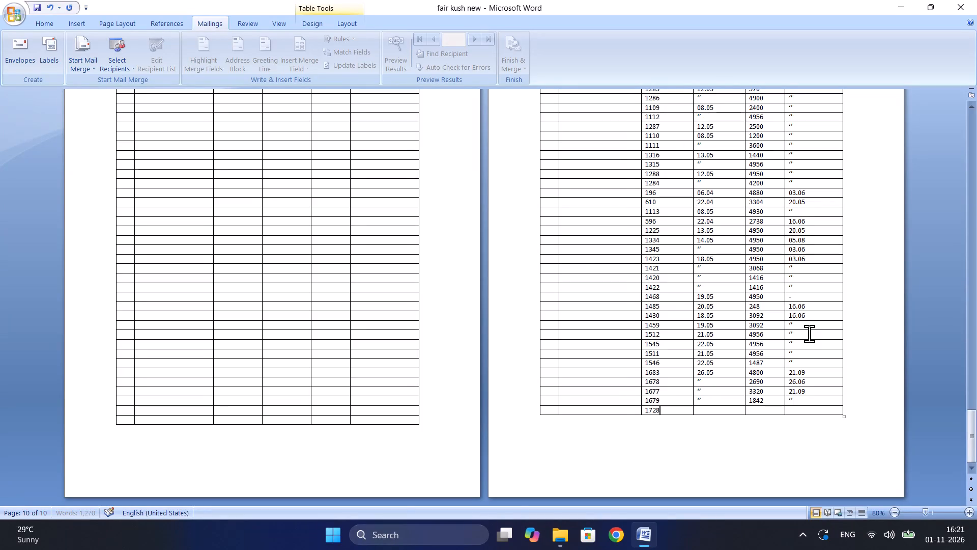
Complete the row of bill 1728 with date 27.05, amount 1121 and a ditto mark for the Dradt date.
key(Right)
text(27.05)
key(Right)
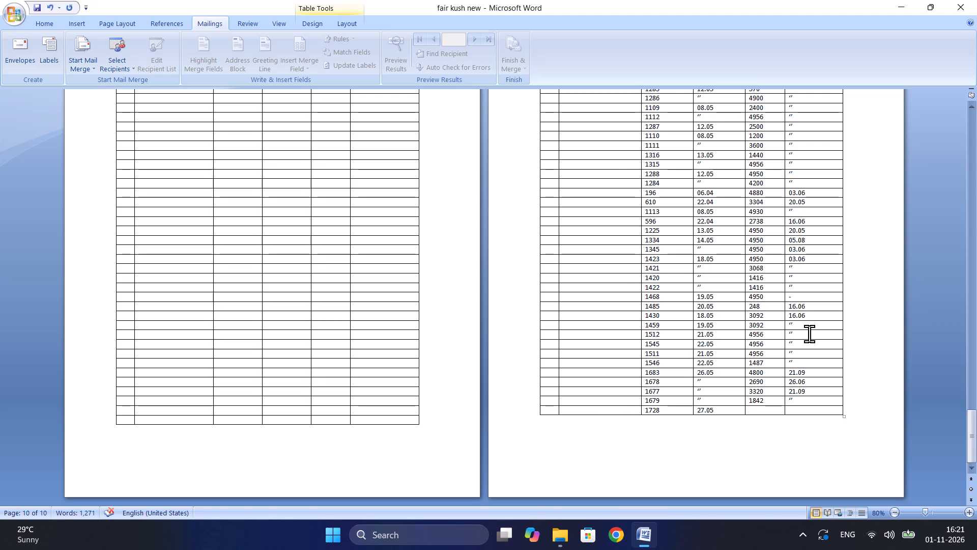
text(1121)
key(Right)
text('')
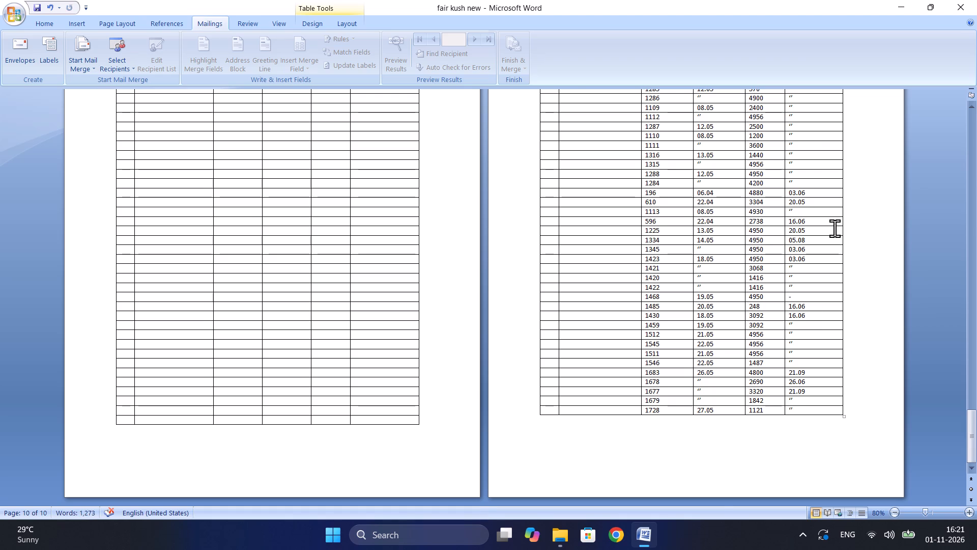
Add two rows near the end of the empty table on page 9 to make room for a new page 11.
scroll(835, 228, up, 2)
scroll(835, 228, down, 3)
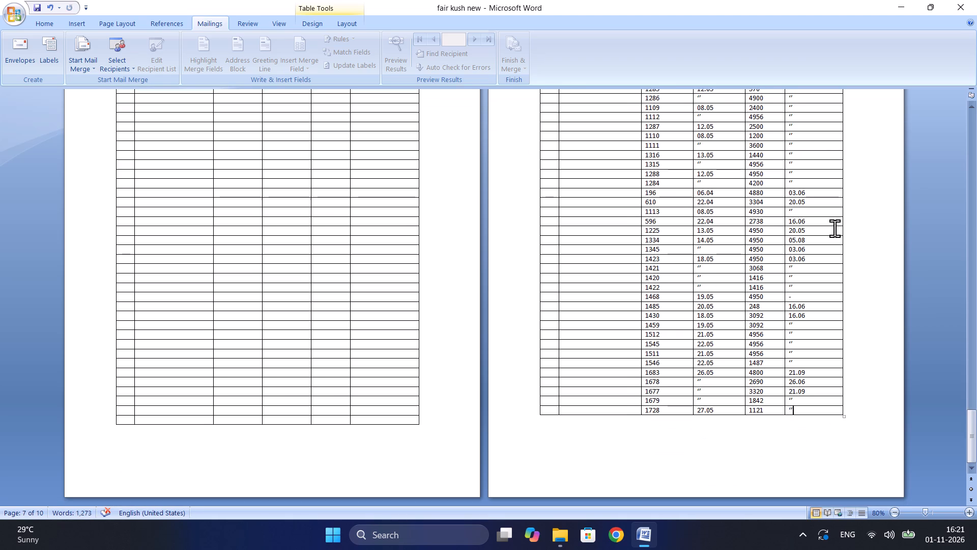
scroll(835, 228, down, 1)
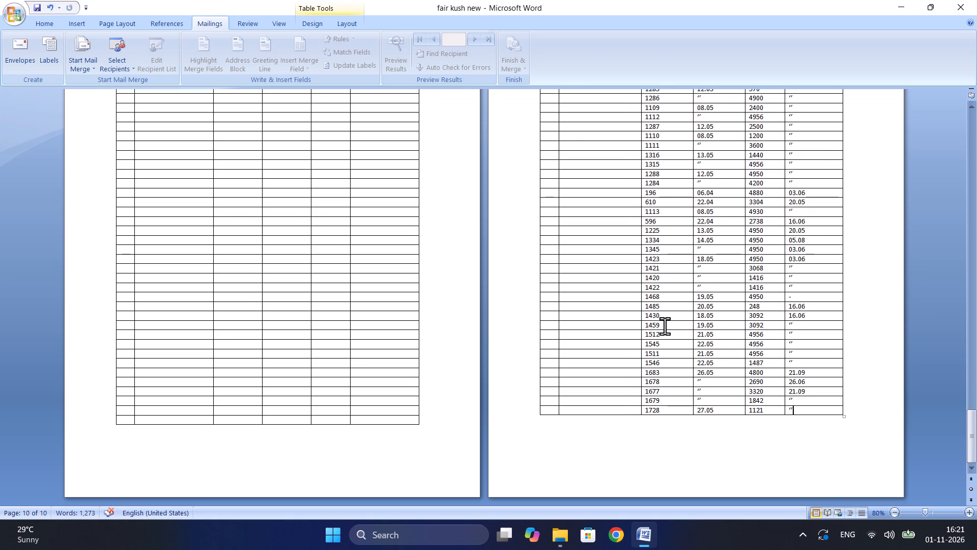
click(427, 418)
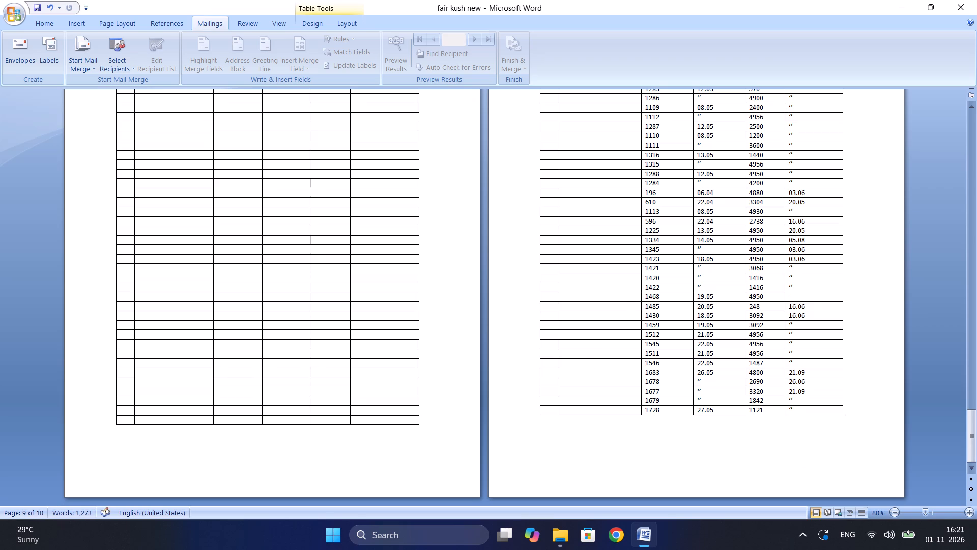
key(Return)
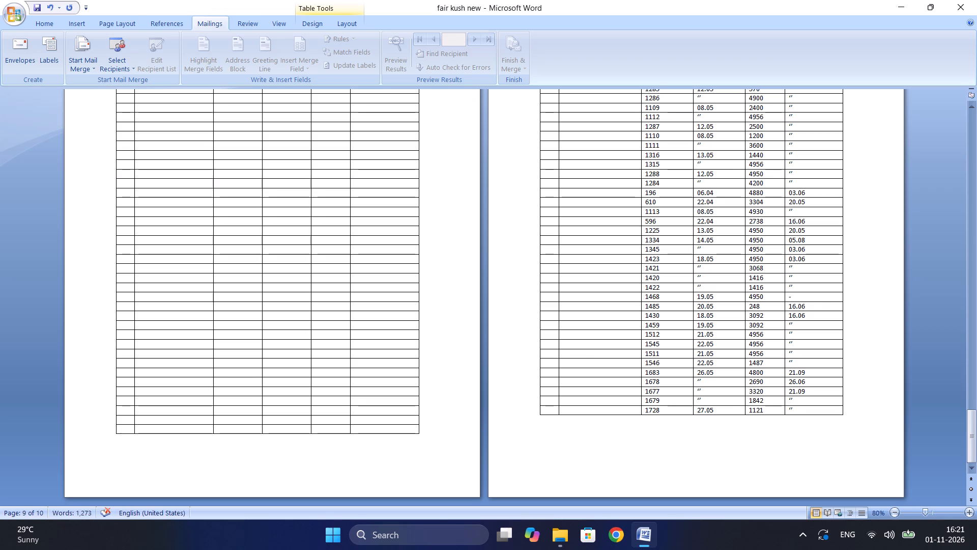
key(Left)
key(Return)
key(Left)
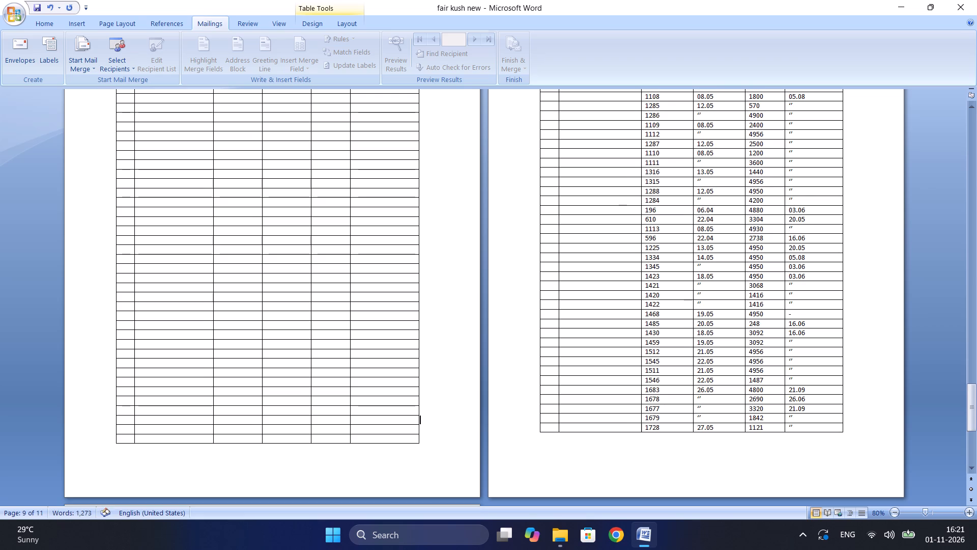
Paste the copied blank table at the start of the empty page 11.
scroll(427, 418, up, 1)
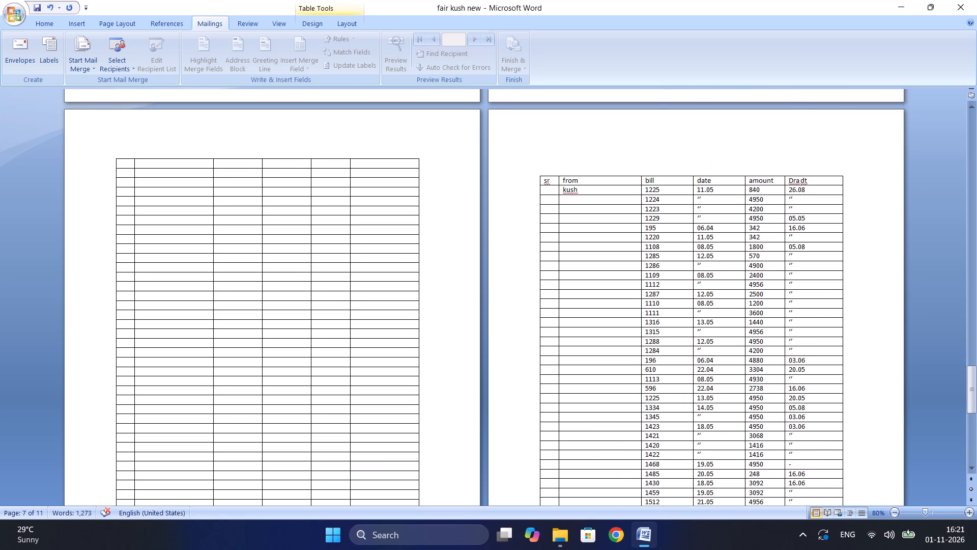
scroll(427, 418, down, 2)
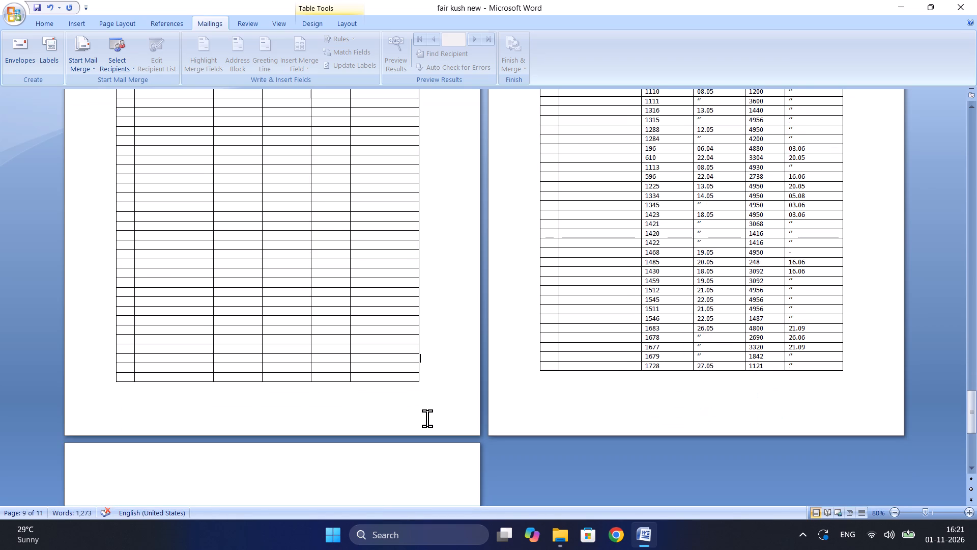
scroll(427, 418, down, 1)
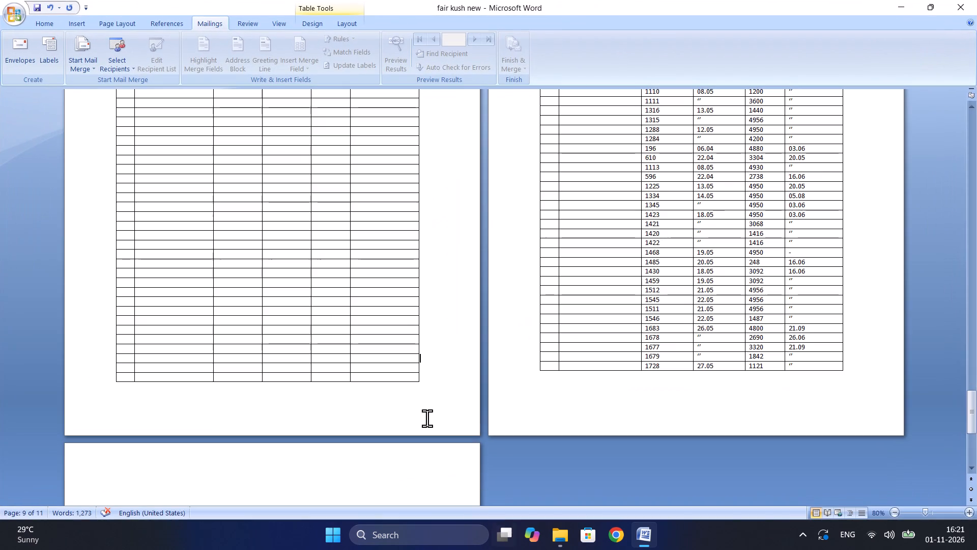
scroll(439, 268, down, 2)
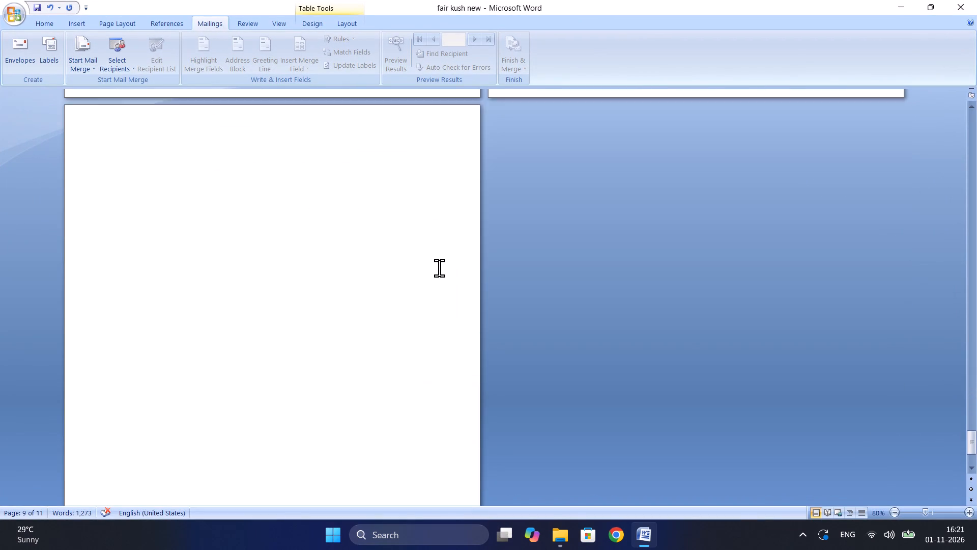
scroll(439, 268, down, 2)
scroll(439, 268, up, 9)
scroll(439, 268, down, 7)
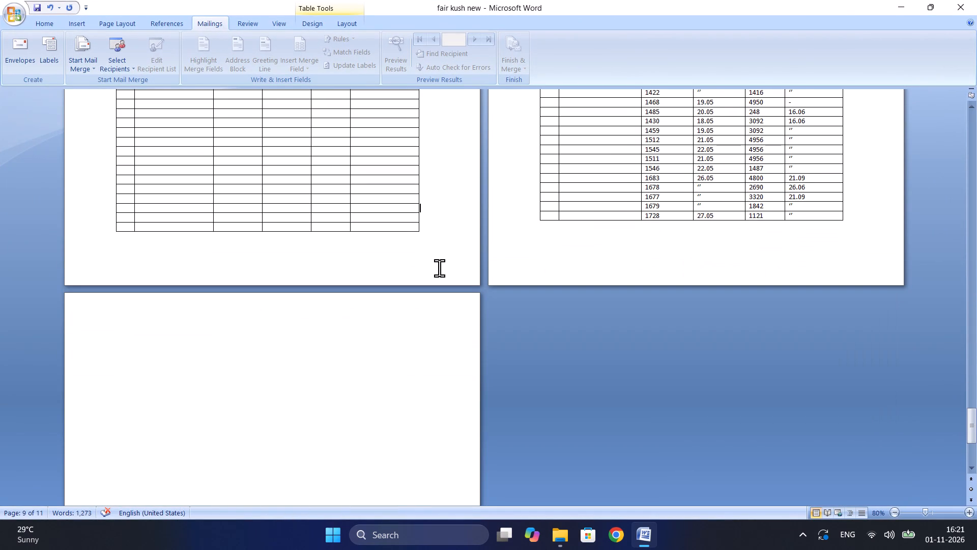
click(124, 356)
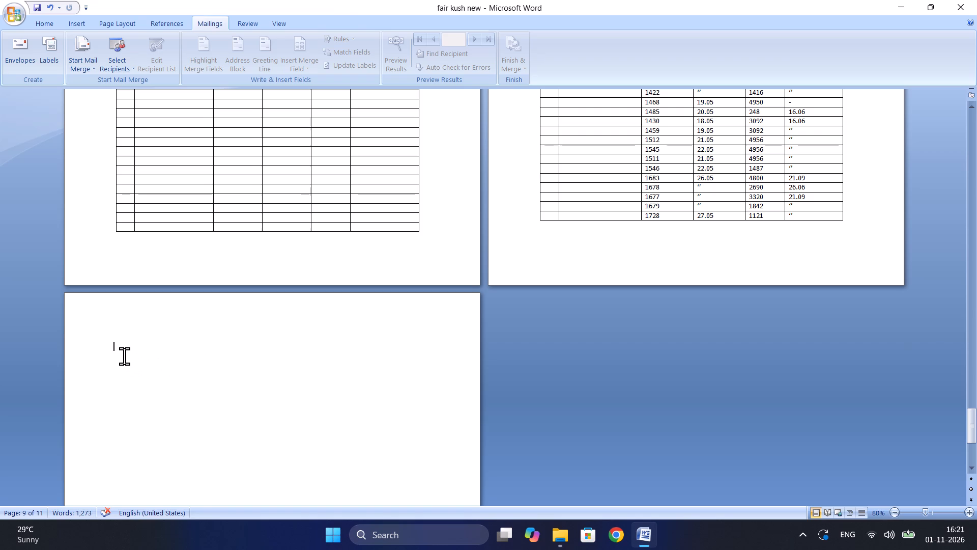
key(ctrl+v)
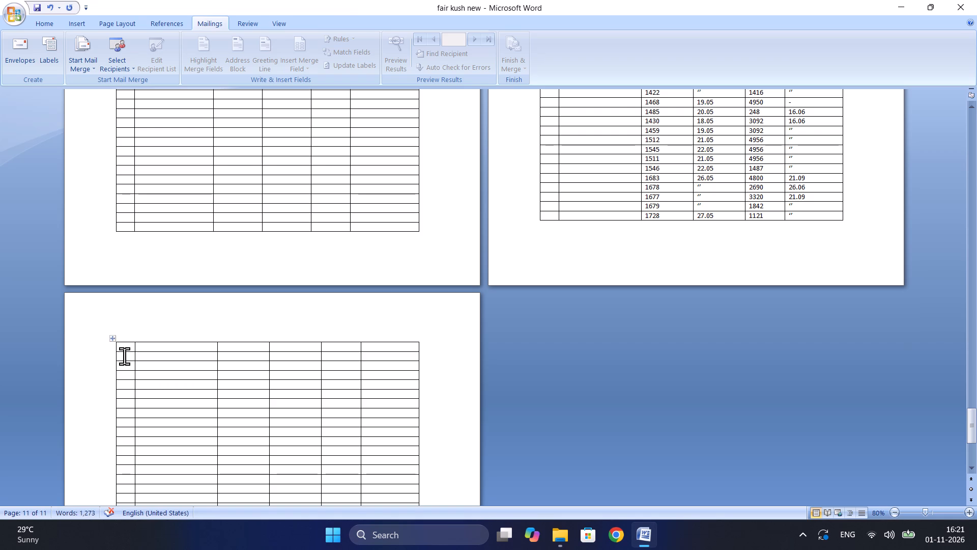
Add one row near the end of the blank table on page 11 to create page 12.
scroll(552, 373, down, 6)
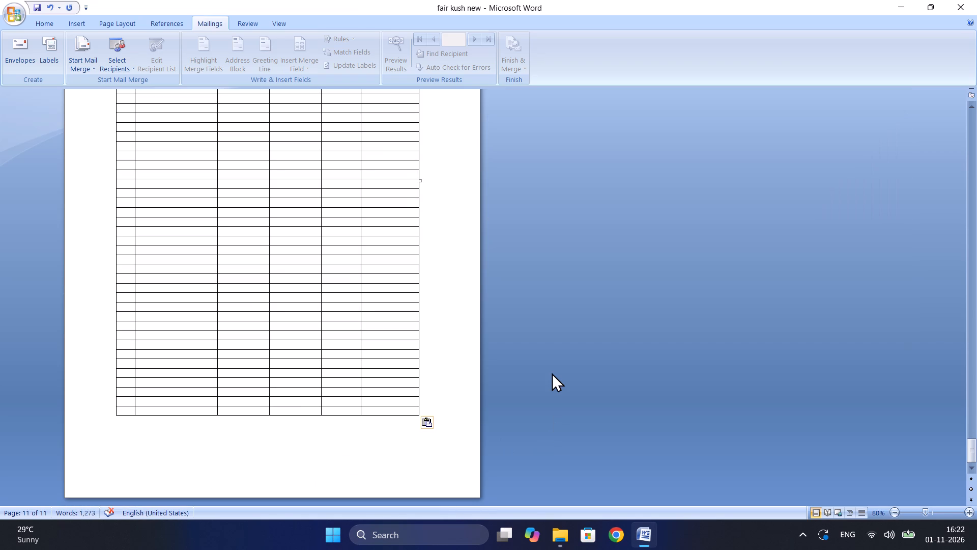
click(428, 402)
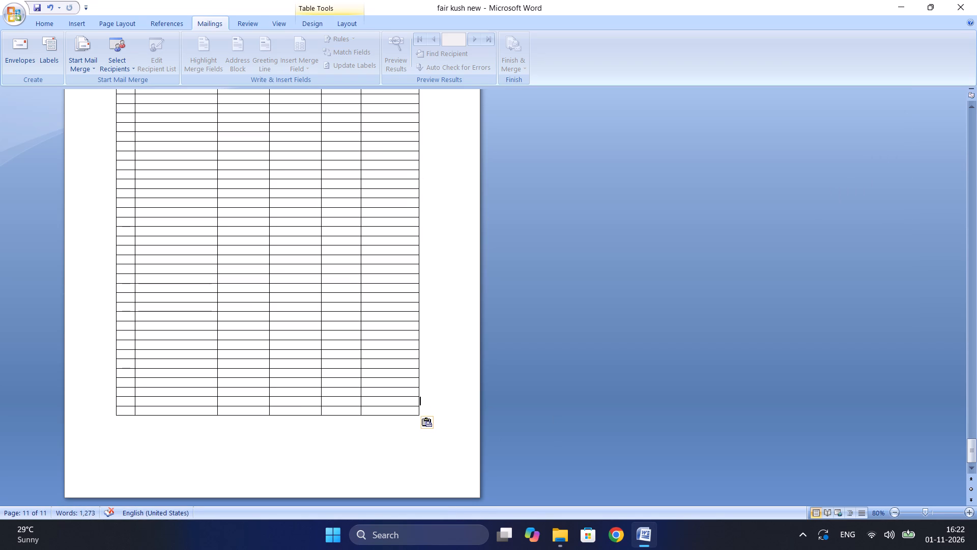
key(Return)
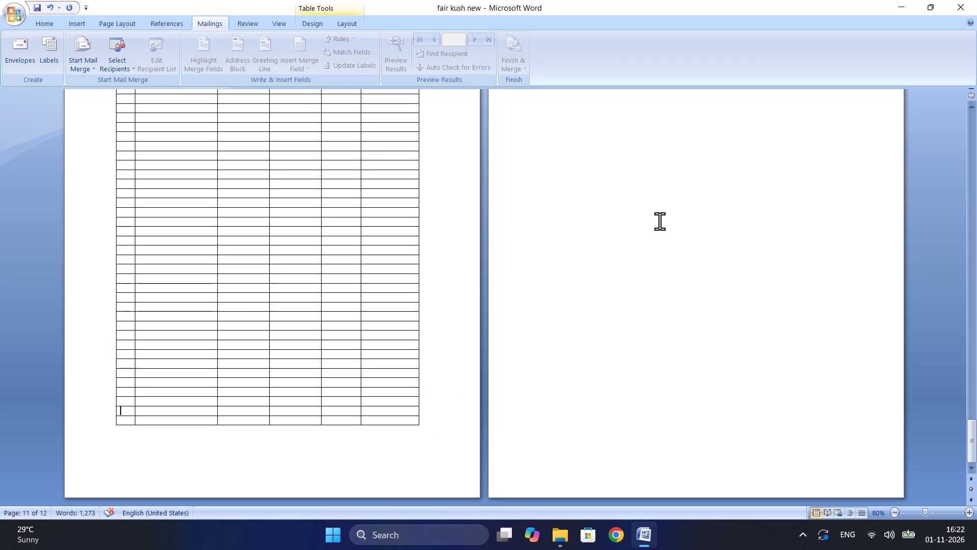
Paste the copied blank table at the start of the empty page 12.
scroll(629, 181, up, 2)
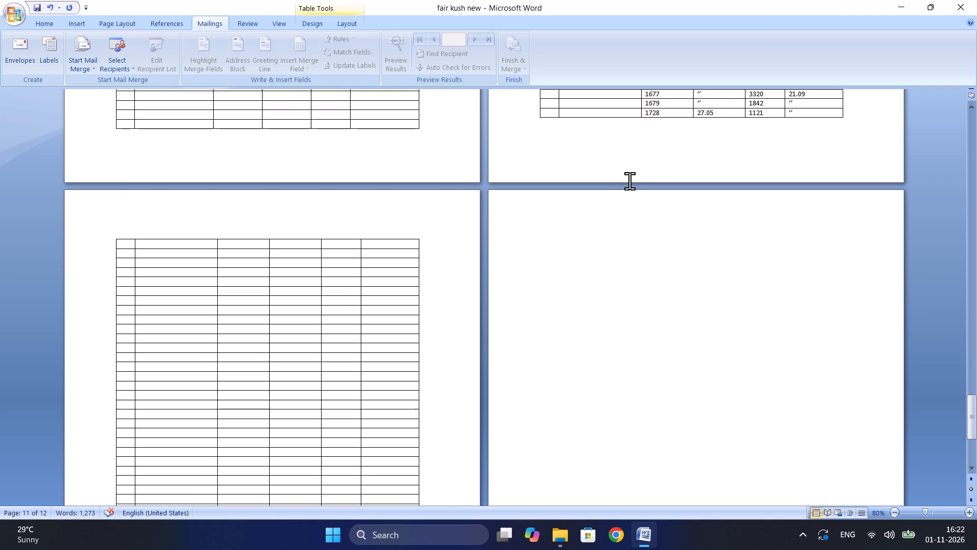
click(533, 240)
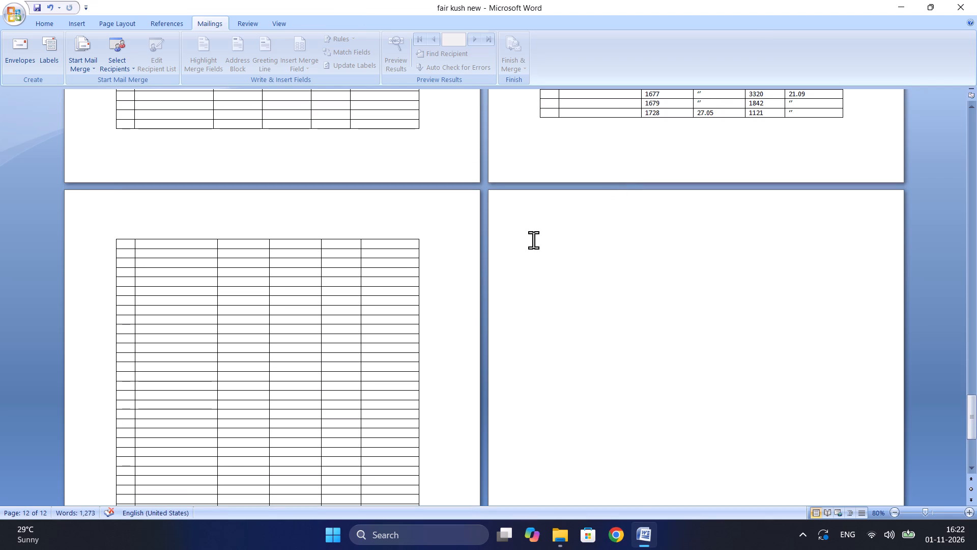
key(ctrl+v)
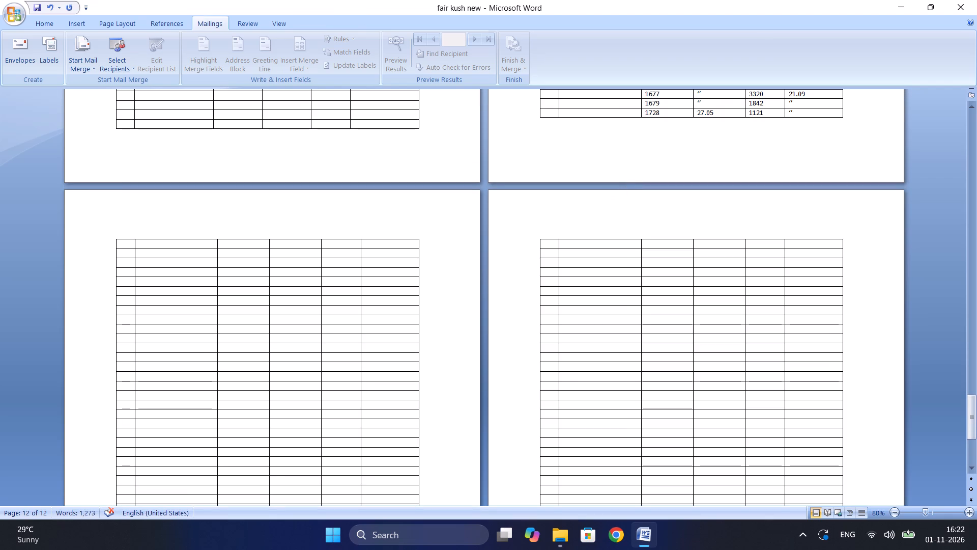
click(581, 254)
text(kus)
key(h)
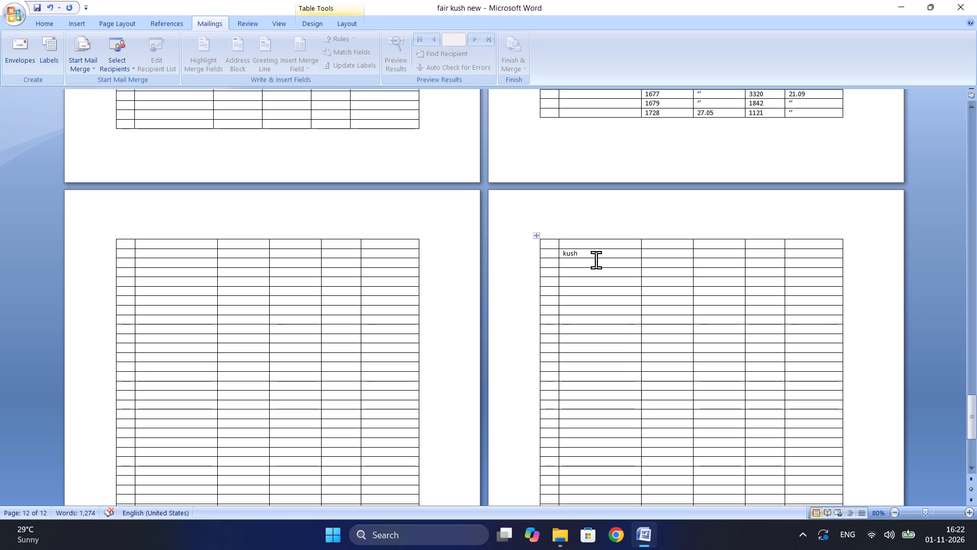
click(648, 255)
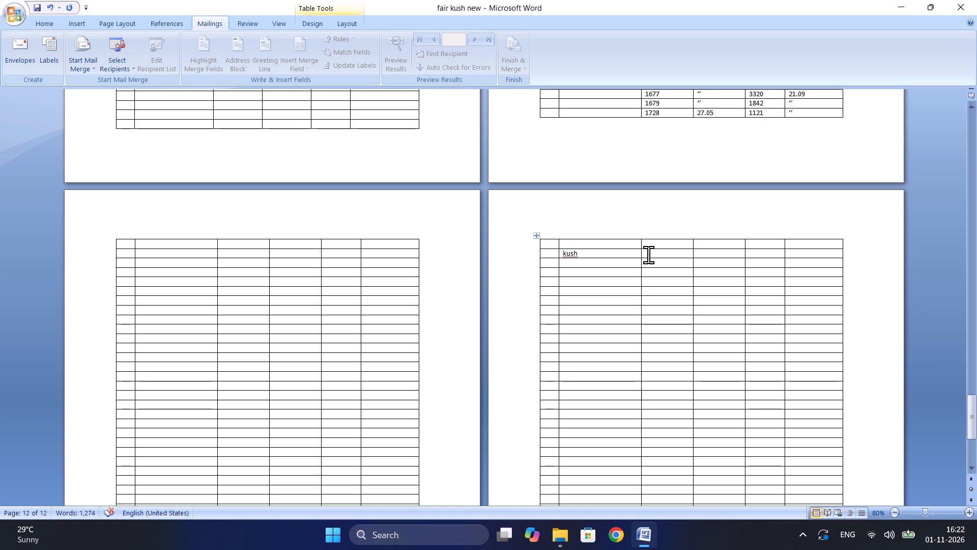
text(1730)
key(Right)
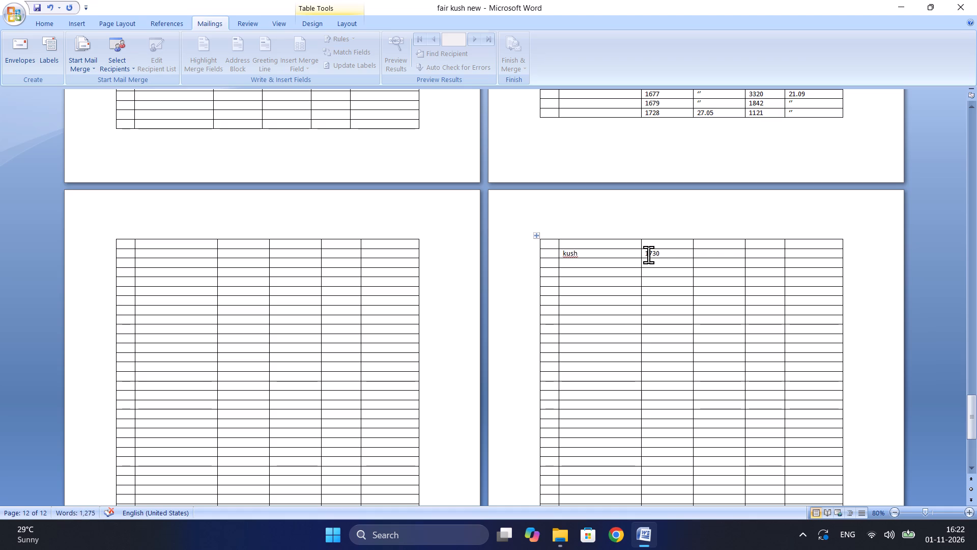
text(27)
text(.05)
key(Right)
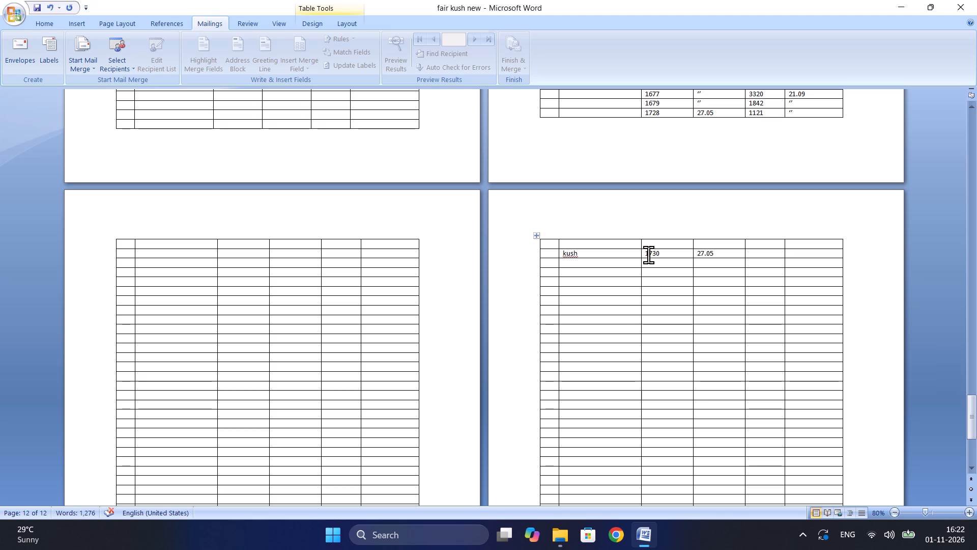
text(2667)
key(Right)
text(25.08)
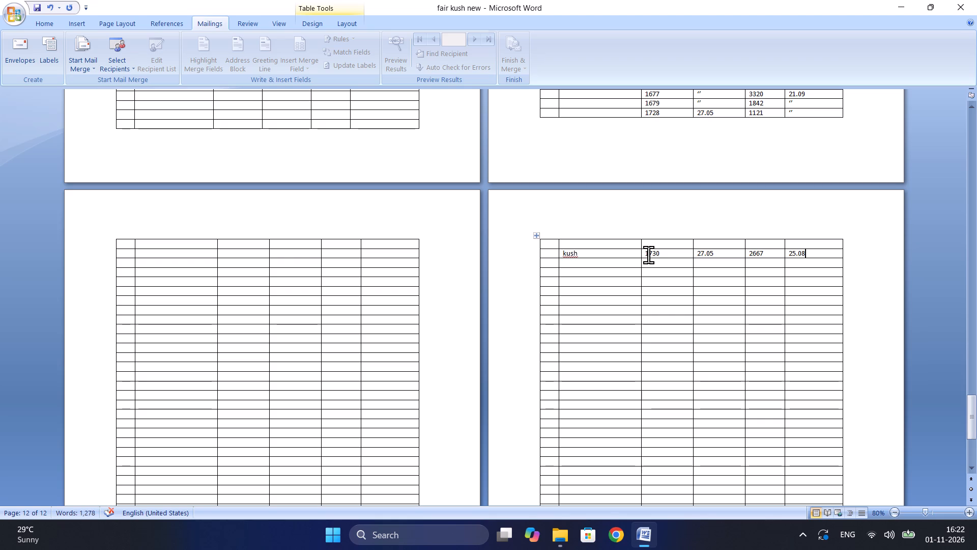
Enter bill 1733 in the row below bill 1730 with a ditto date, amount 1628 and a dash for the Dradt date.
key(Down)
key(Left)
key(Left)
key(Left)
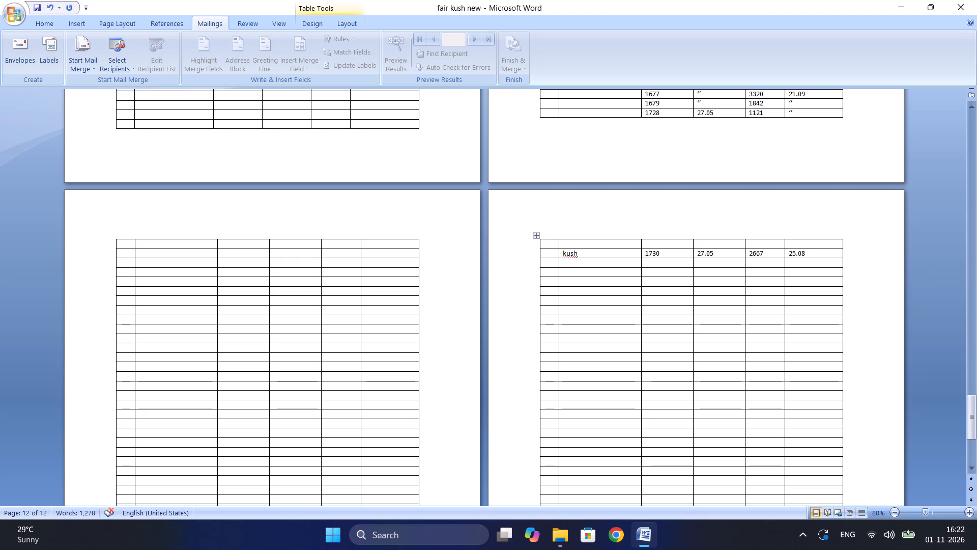
text(1733)
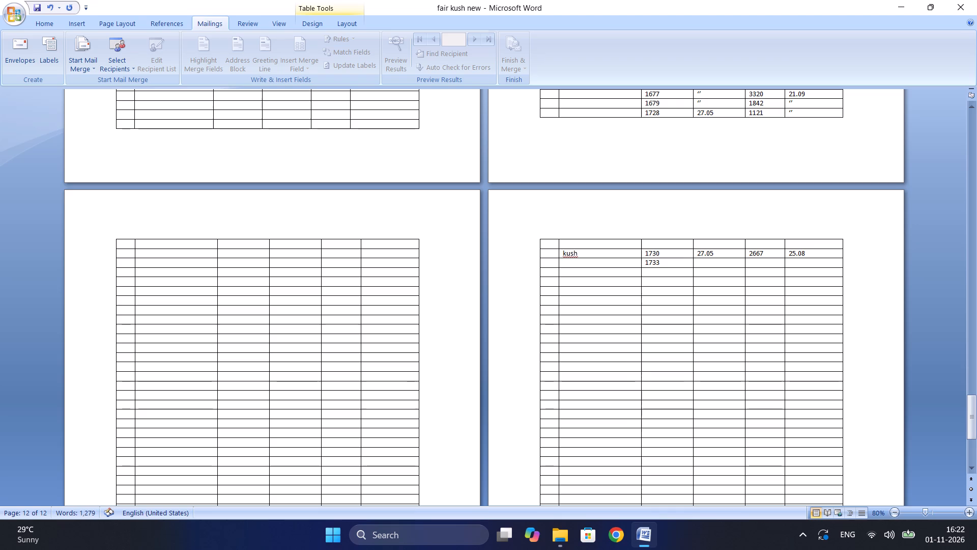
key(Right)
text('')
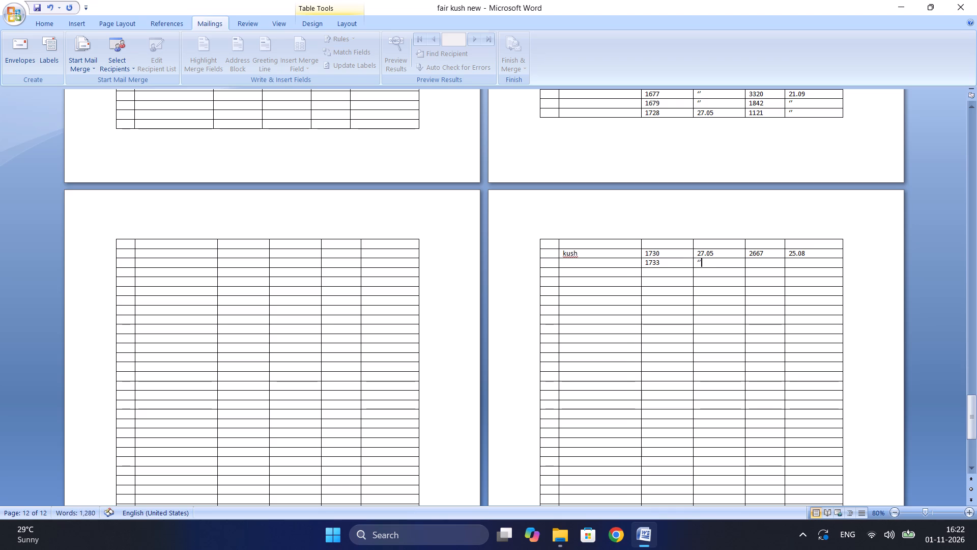
key(Right)
text(1628)
key(Right)
key(minus)
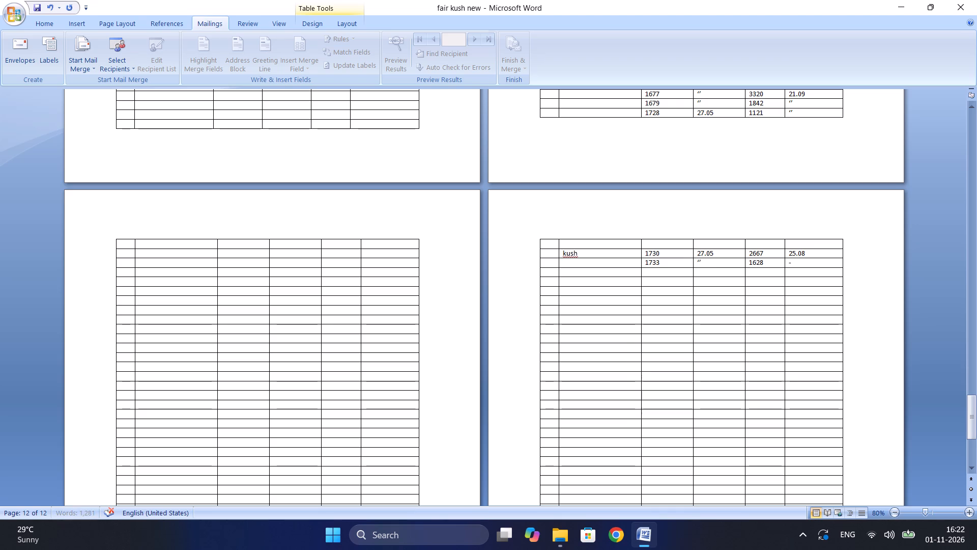
Enter bill 1734 in the kush row below bill 1733 with a ditto date, amount 814 and a dash for the Dradt date.
key(Down)
key(Left)
key(Left)
key(Left)
text(1734)
key(Right)
text('')
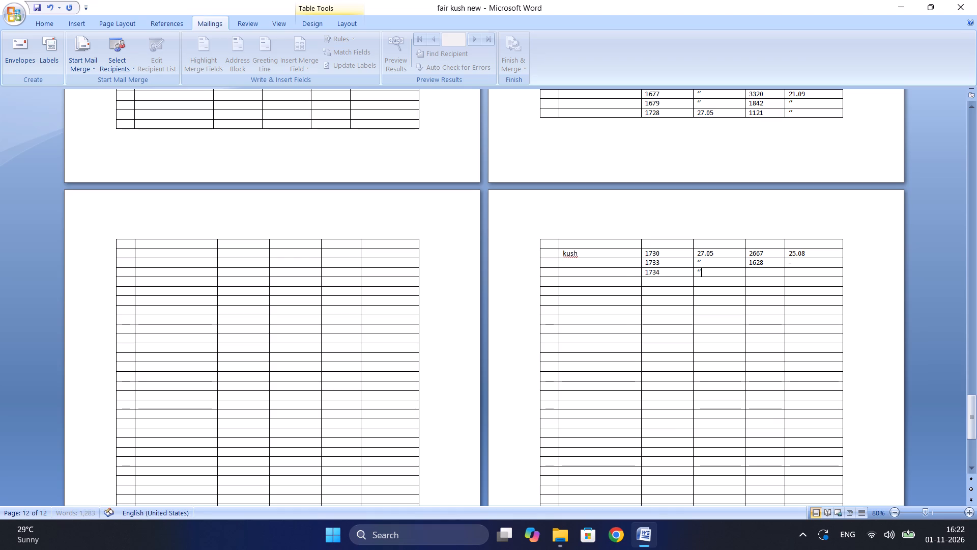
key(Right)
text(814)
key(Right)
key(minus)
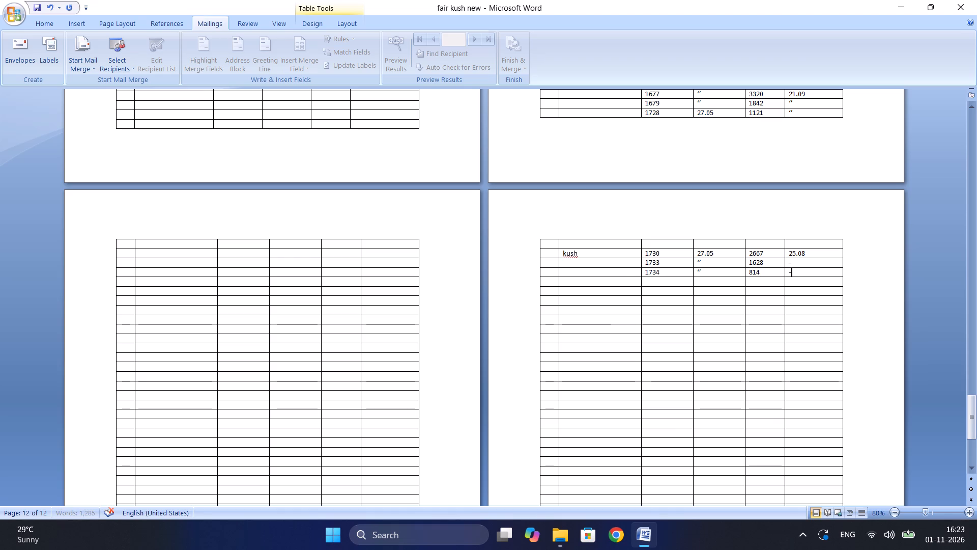
Enter bill 1731 in the row below bill 1734 with a ditto date, amount 4484 and a dash for the Dradt date.
key(Down)
key(Left)
key(Left)
key(Left)
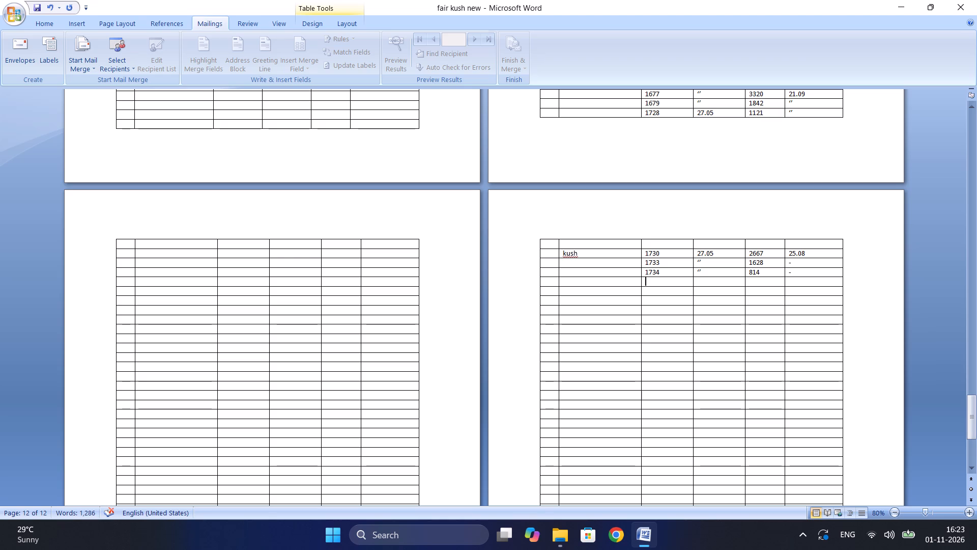
key(1)
text(731)
key(Right)
text('')
key(Right)
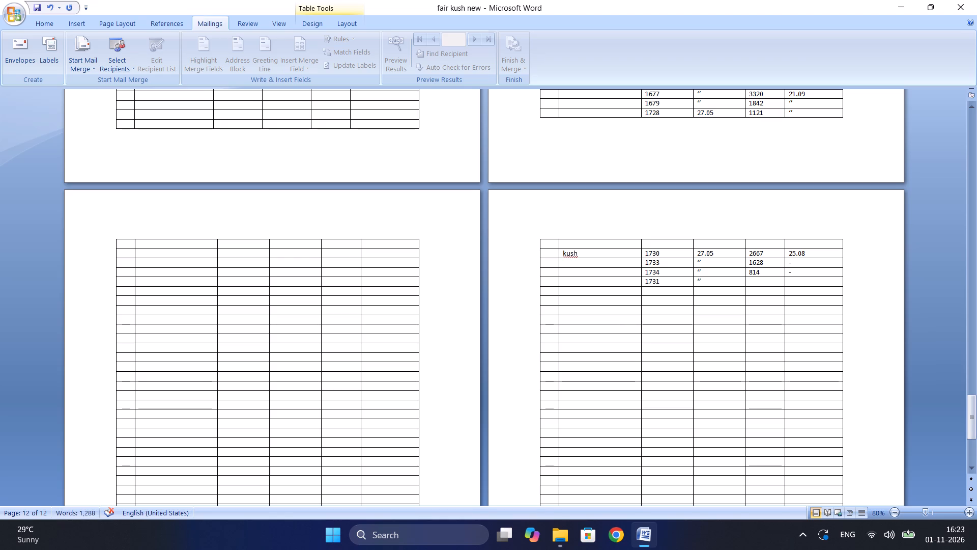
text(4483)
key(BackSpace)
key(4)
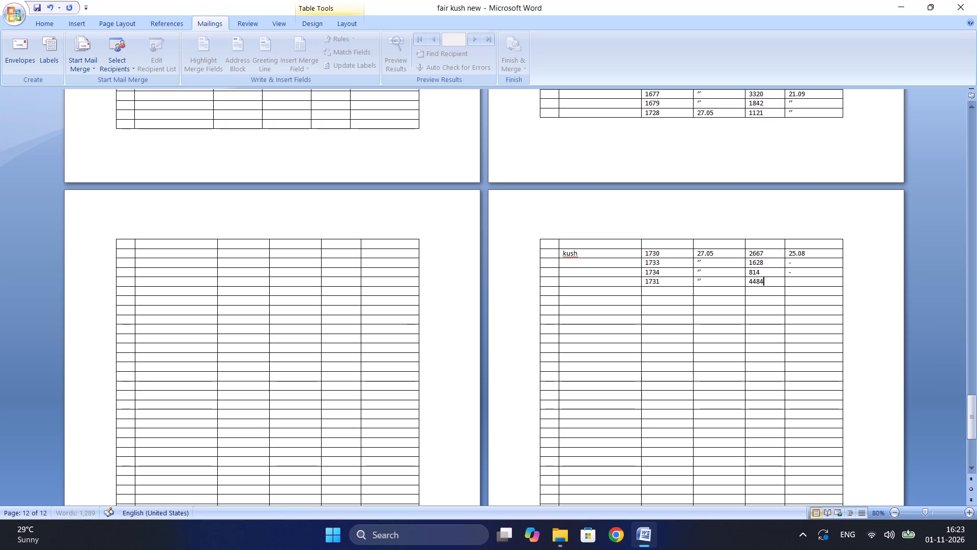
key(Right)
key(minus)
Enter bill 1729 in the row below bill 1731 with a ditto date, amount 2242 and a dash for the Dradt date.
key(Down)
key(Left)
key(Left)
key(Left)
text(1729)
key(Right)
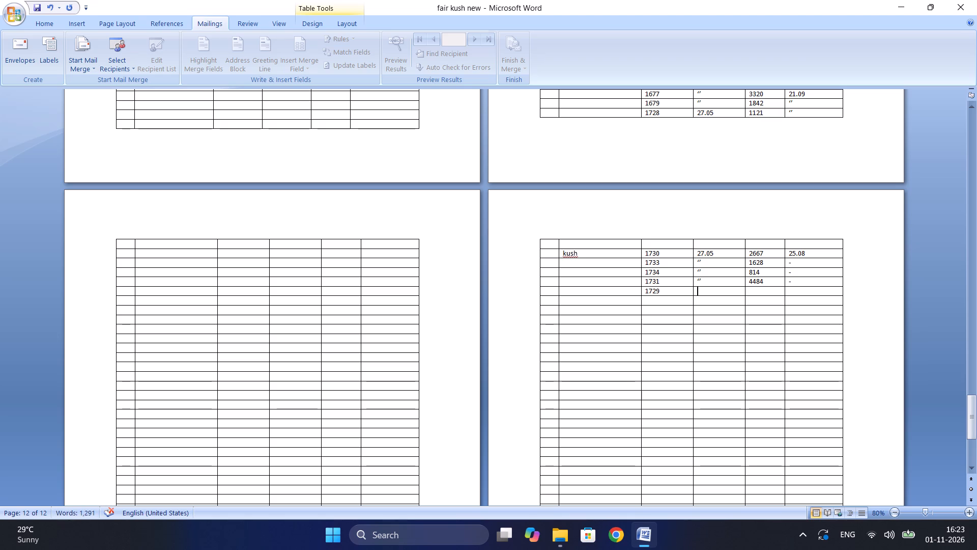
text('')
key(Right)
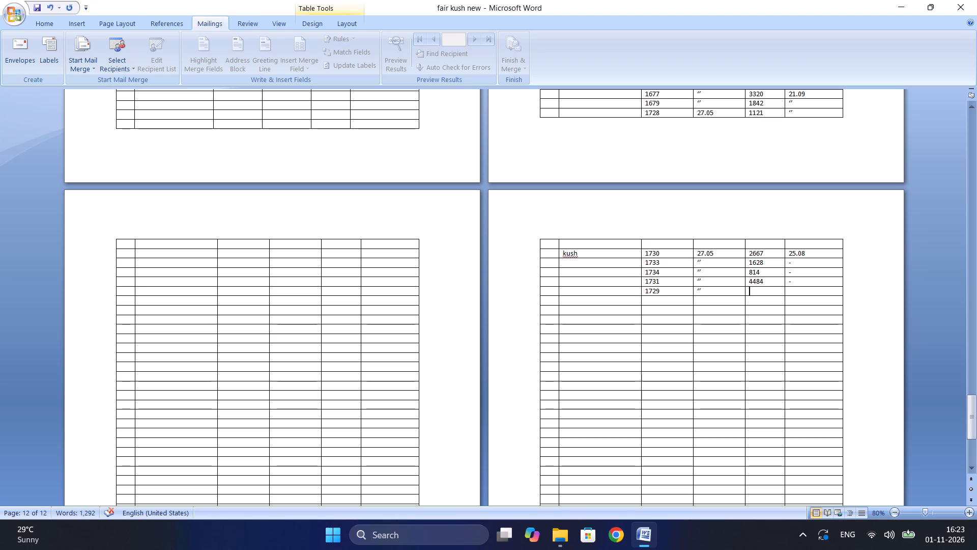
text(2242)
key(Right)
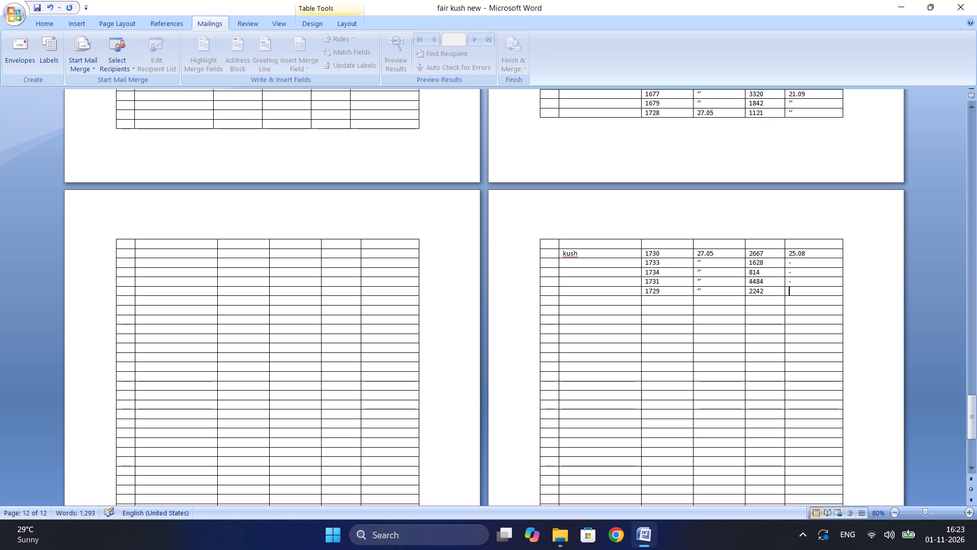
key(minus)
Enter bill 1726 in the row below bill 1729 with a ditto date, amount 496 and Dradt date 23.06.
key(Down)
key(Left)
key(Left)
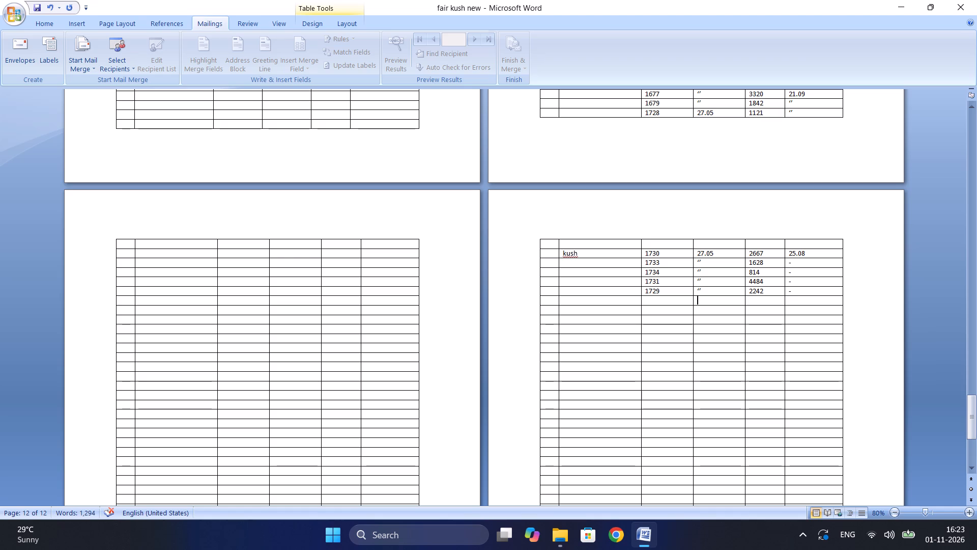
key(Left)
text(1726)
key(Right)
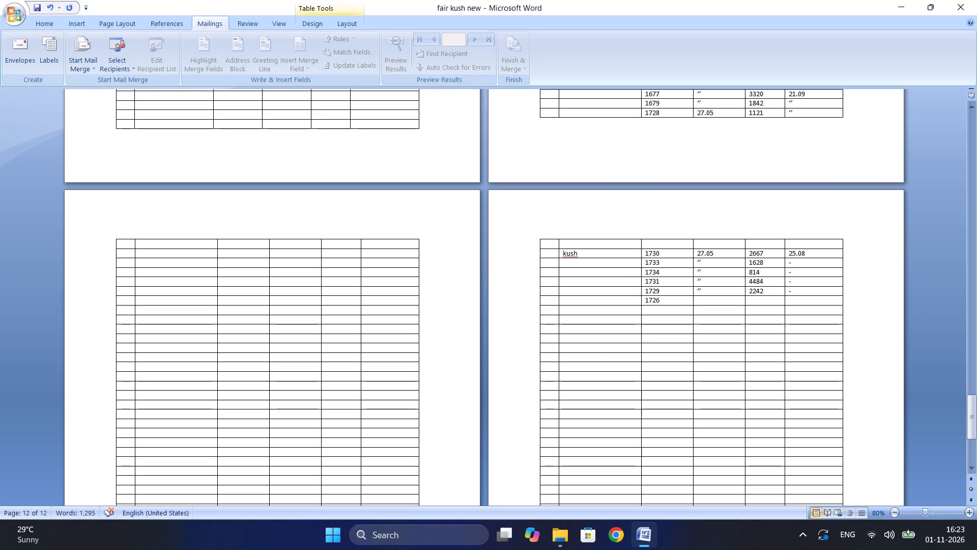
text('')
key(Right)
text(496)
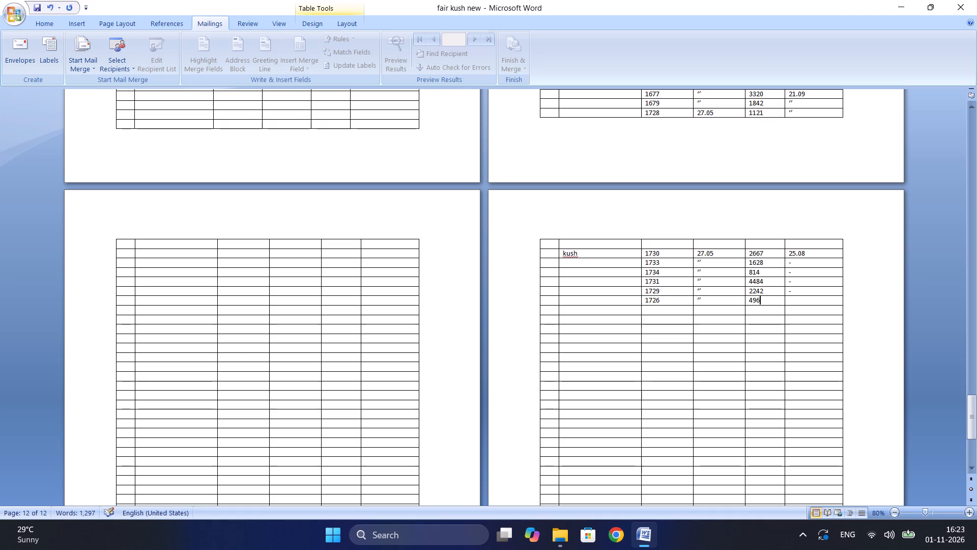
key(Right)
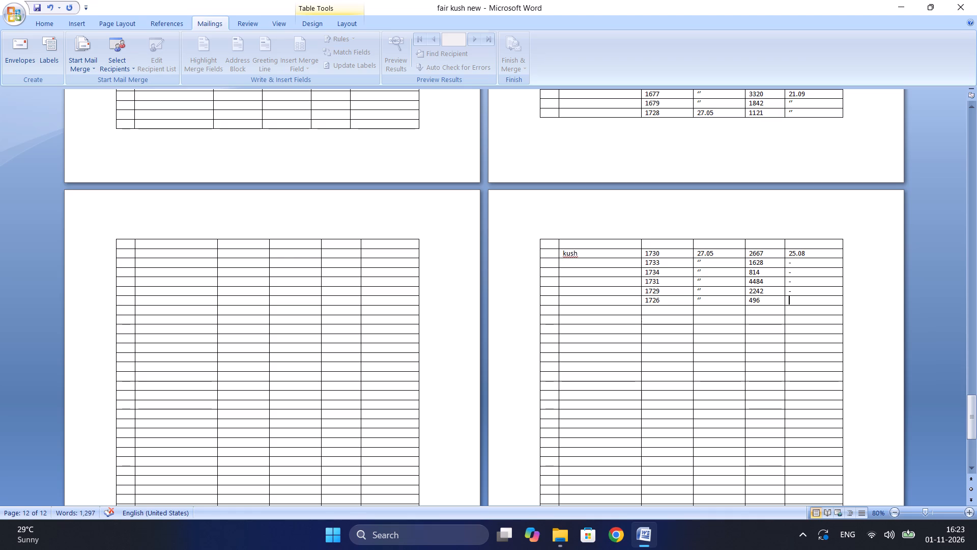
text(23.06)
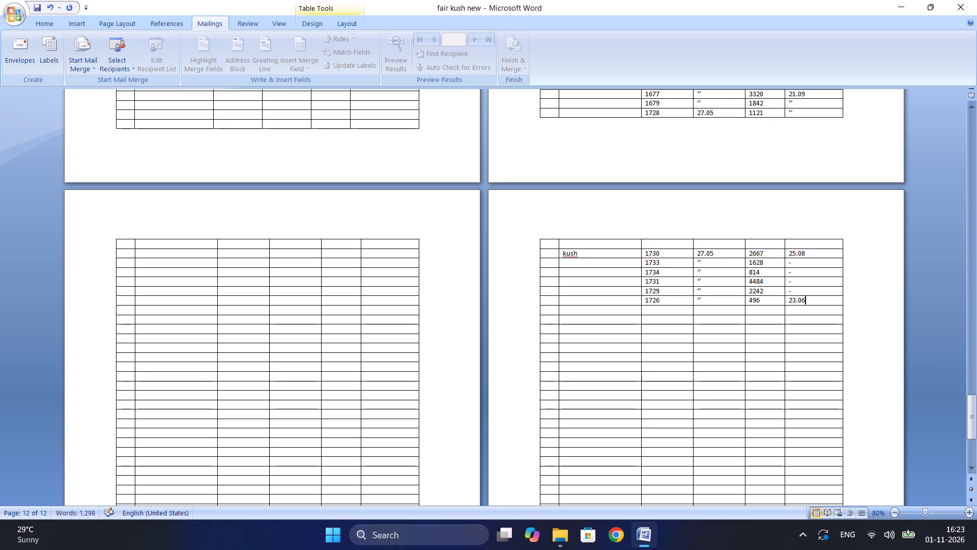
Enter bill 1713 in the row below bill 1726 with a ditto date, amount 4800 and Dradt date 21.09.
key(Down)
key(Left)
key(Left)
key(Left)
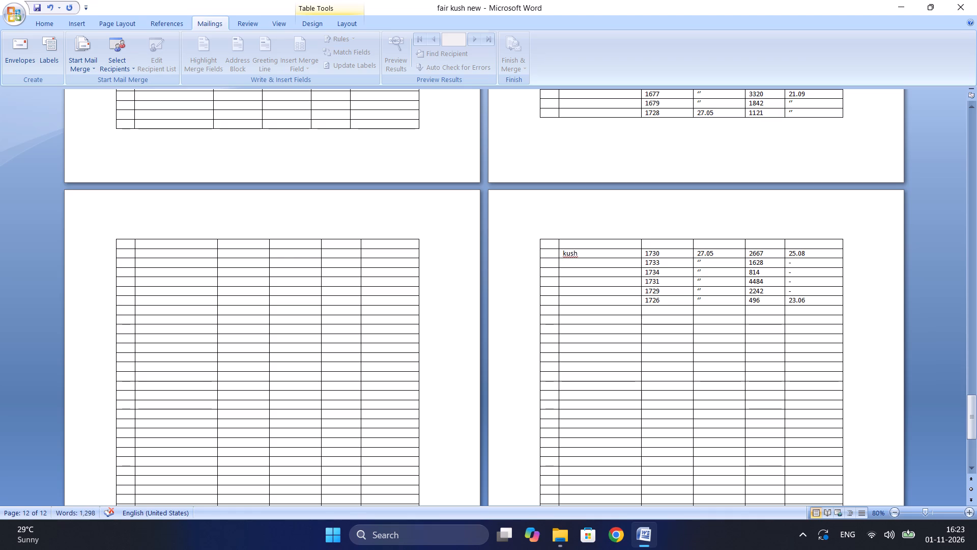
text(1713)
key(Right)
text('')
key(Right)
text(4800)
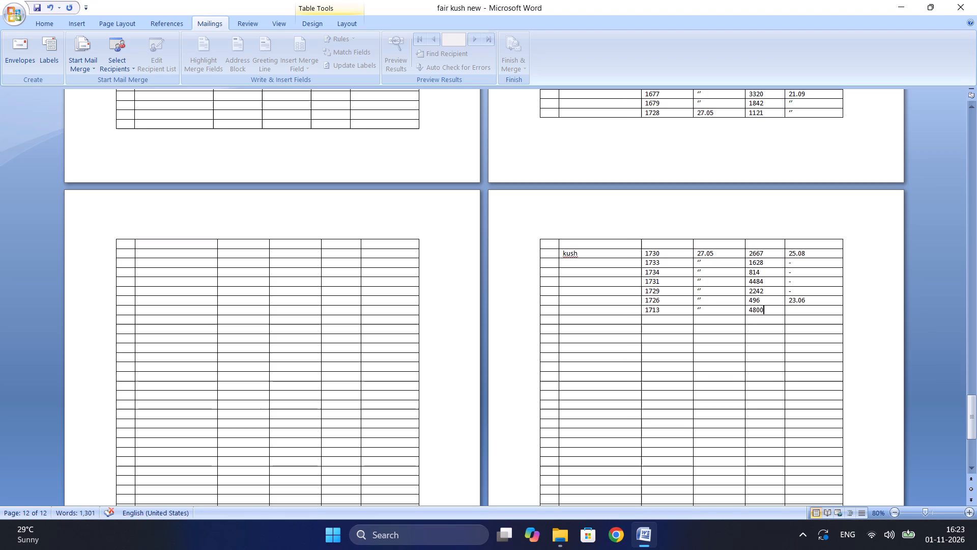
key(Right)
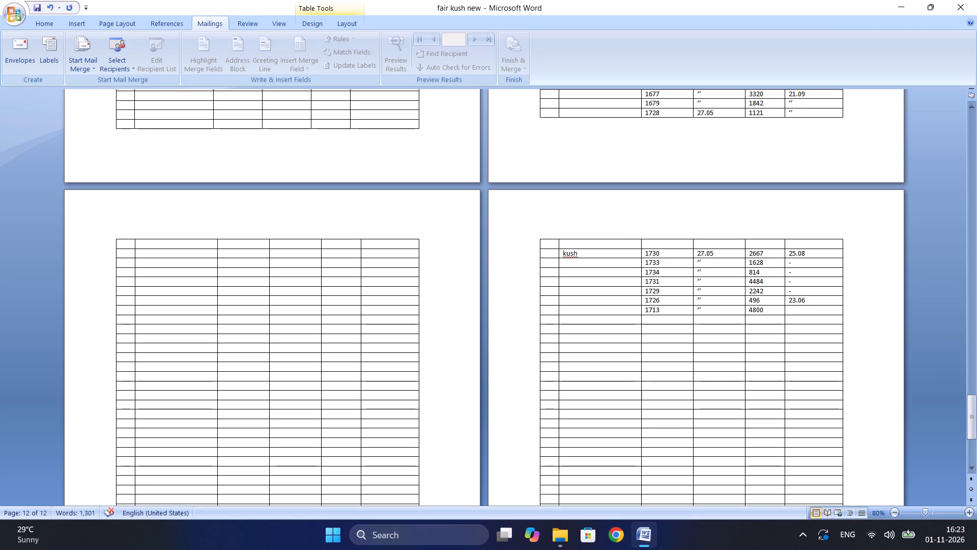
text(21.09)
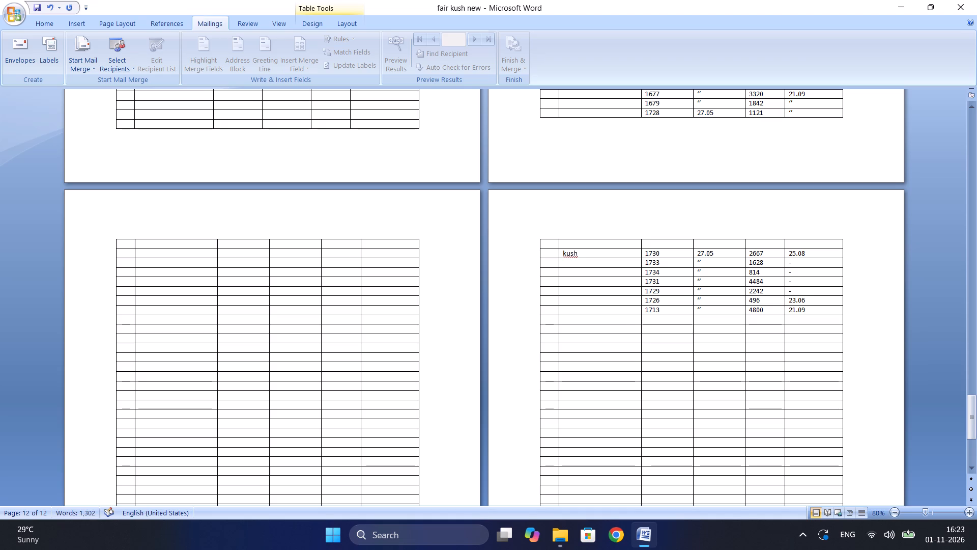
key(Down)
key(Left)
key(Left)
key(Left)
Enter bill 1390 with date 19.05 and amount 4956 in the fair table on page 3, in the row below bill 1638.
scroll(582, 212, up, 2)
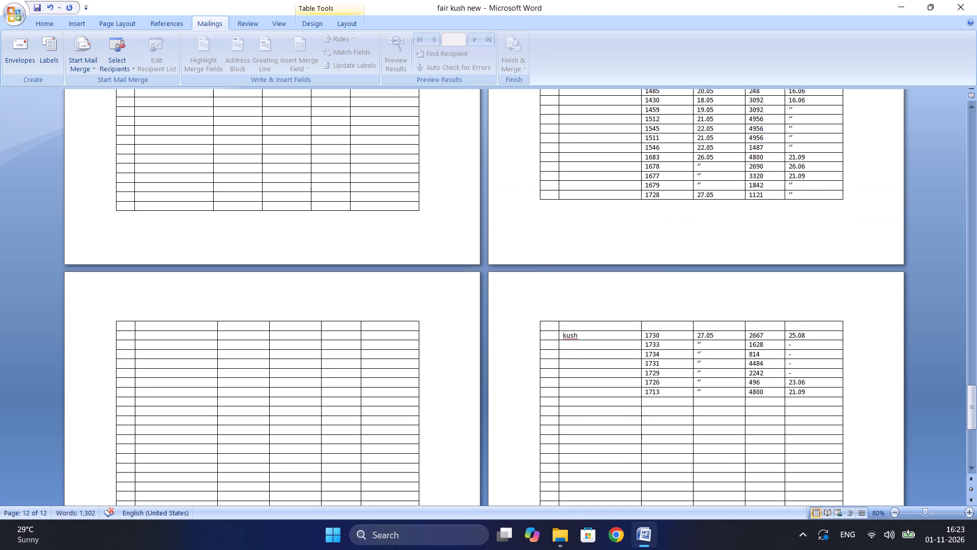
scroll(582, 212, up, 5)
scroll(582, 212, down, 1)
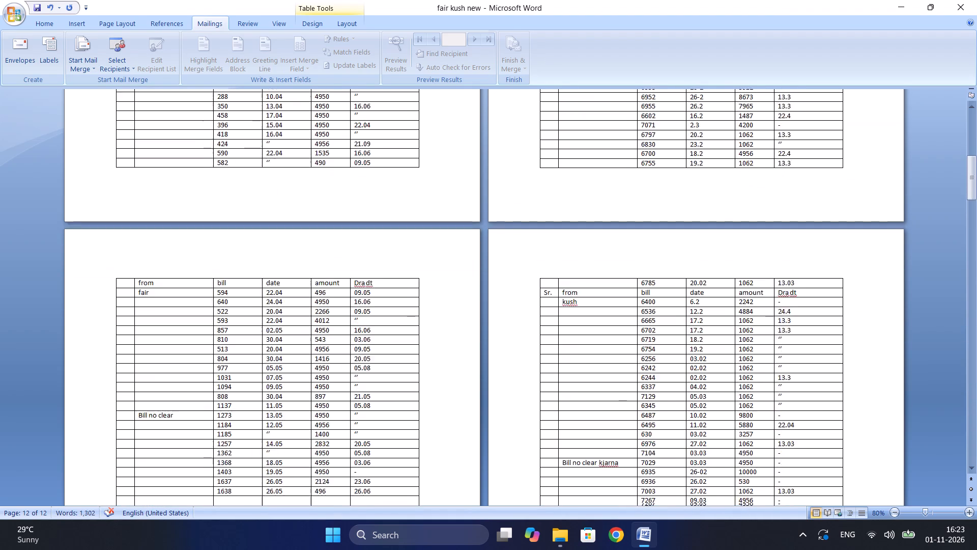
scroll(582, 212, down, 2)
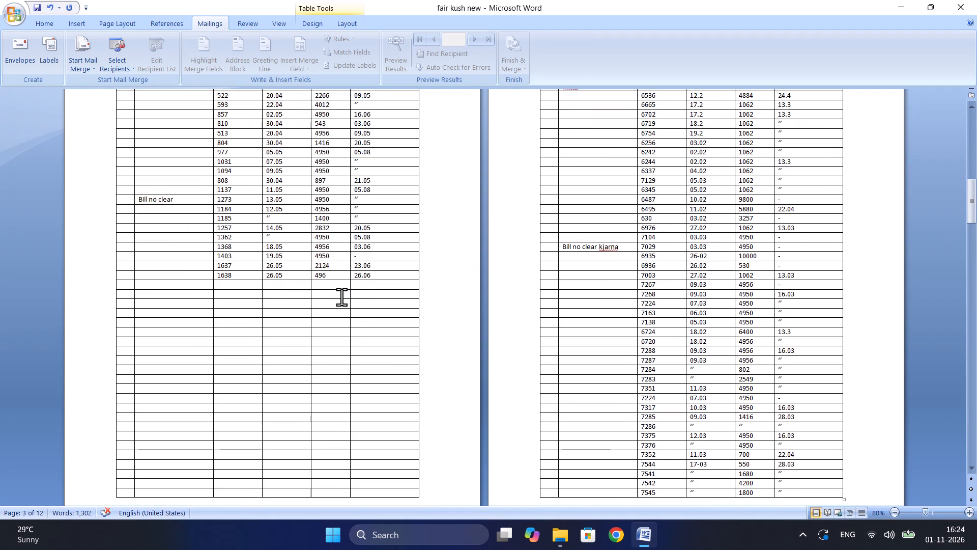
click(235, 286)
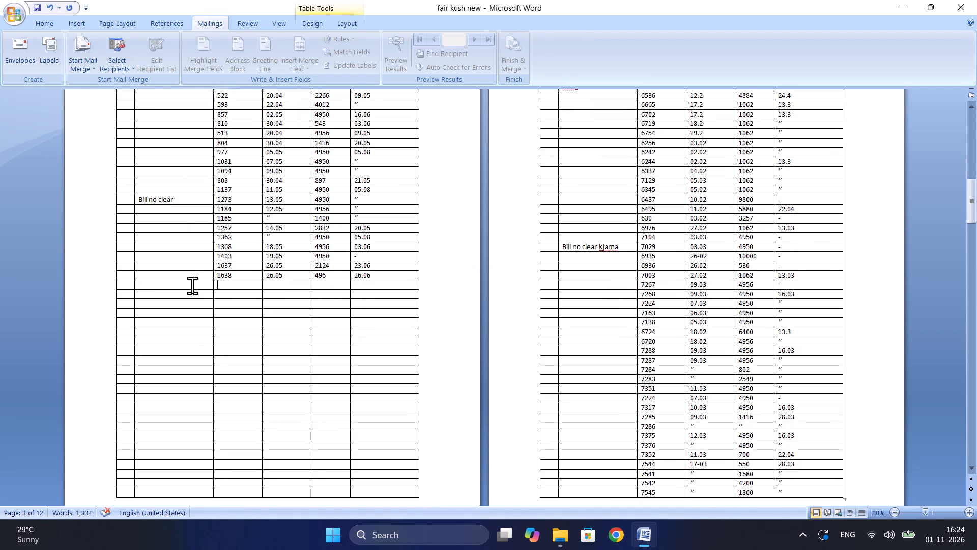
text(1390)
key(Right)
text(19.05)
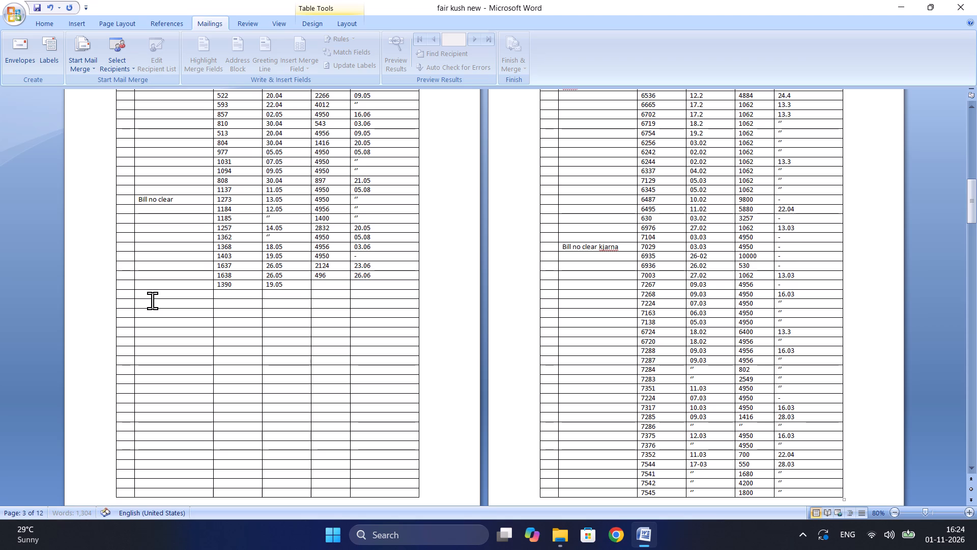
key(Right)
key(4)
text(95)
key(6)
key(Right)
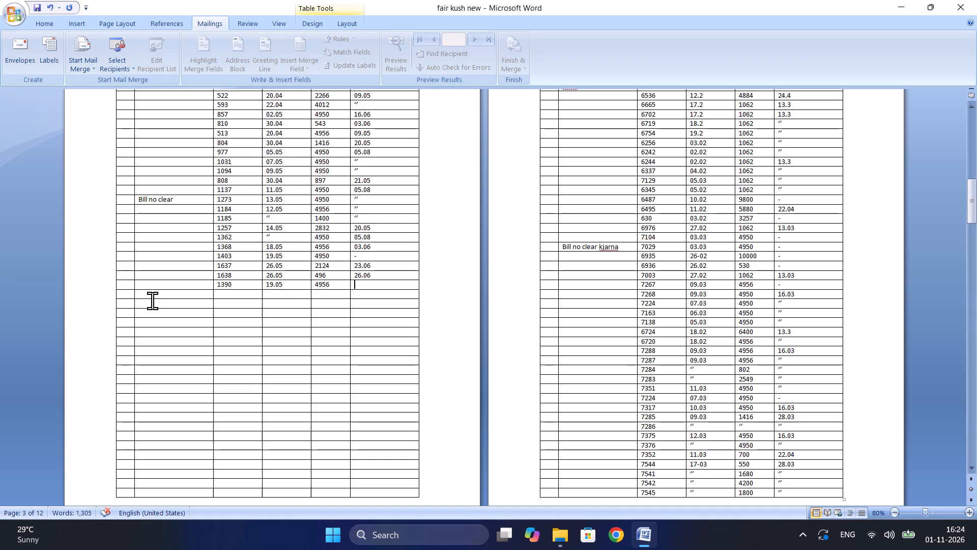
Correct the amount of bill 1390 to 4950 and enter its Dradt date as 23.06.
key(BackSpace)
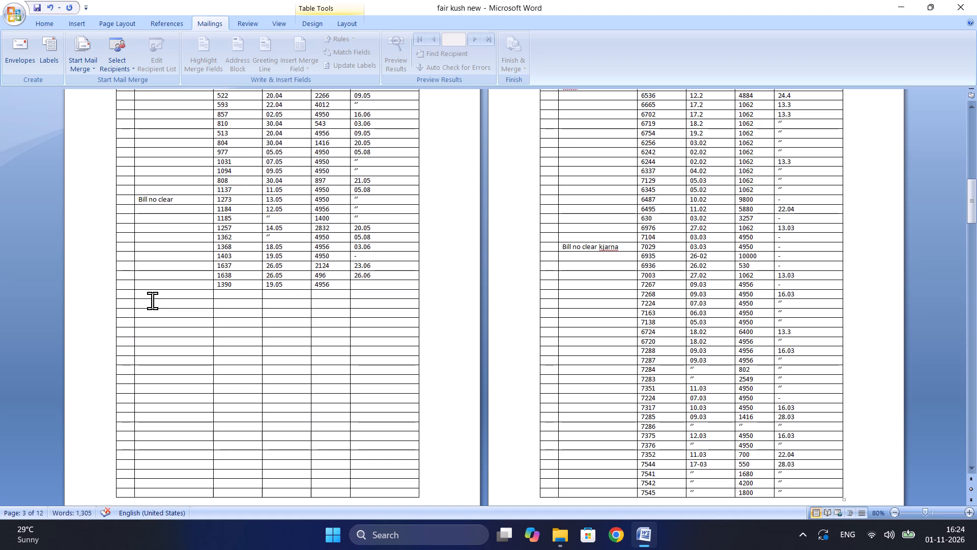
key(Left)
key(BackSpace)
key(0)
key(Right)
text(23.06)
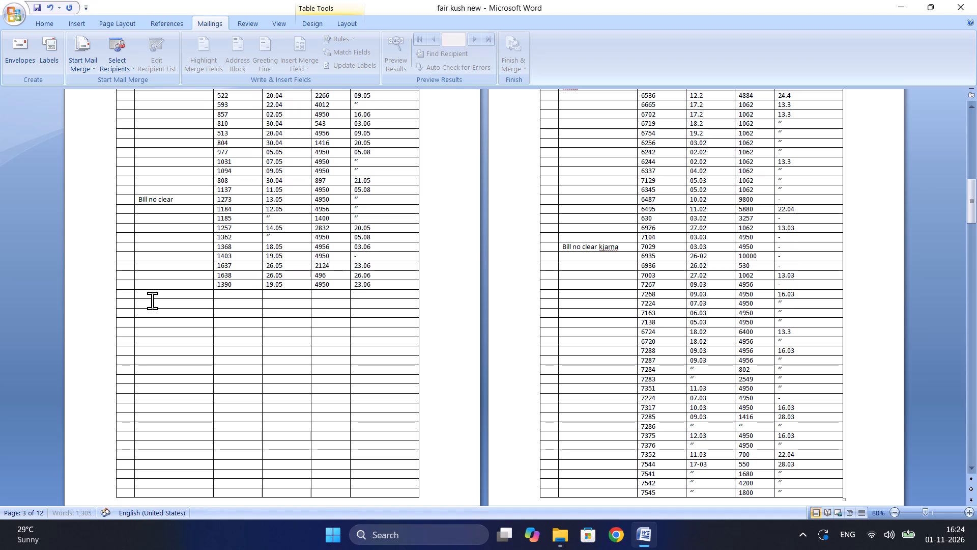
Enter bill 1426 in the row below bill 1390 with date 20.05, amount 4956 and a ditto Dradt date.
key(Down)
key(Left)
key(Left)
key(Left)
text(1426)
key(Right)
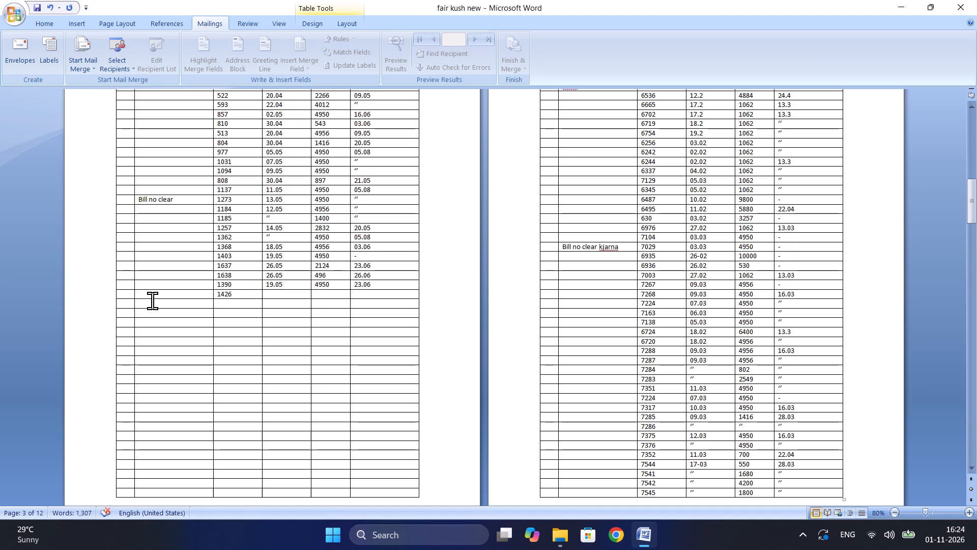
text(20.05)
key(Right)
text(4956)
key(Right)
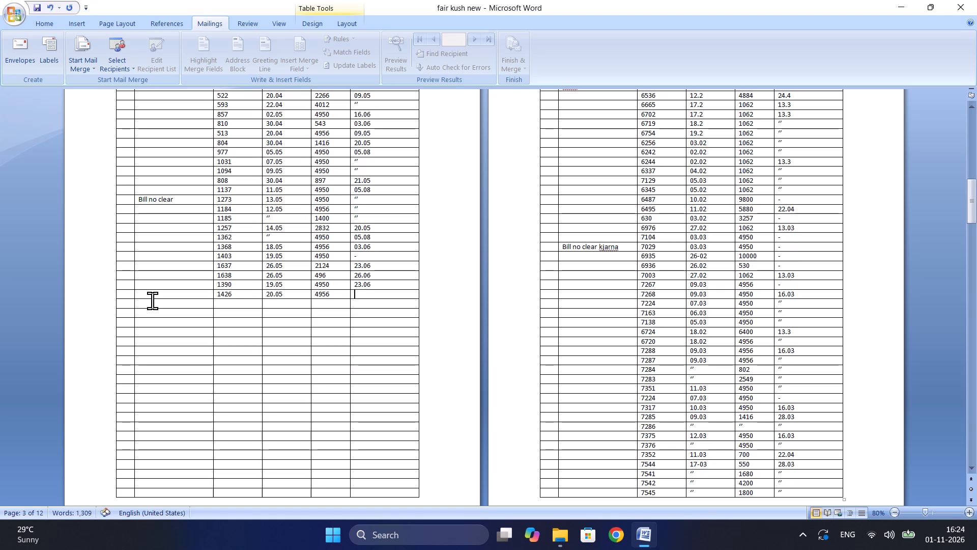
text('')
Enter bill 1961 in the row below bill 1426 with date 05.06, amount 4950 and Dradt date 26.08.
key(Down)
key(Left)
key(Left)
key(Left)
key(1)
text(961)
key(Right)
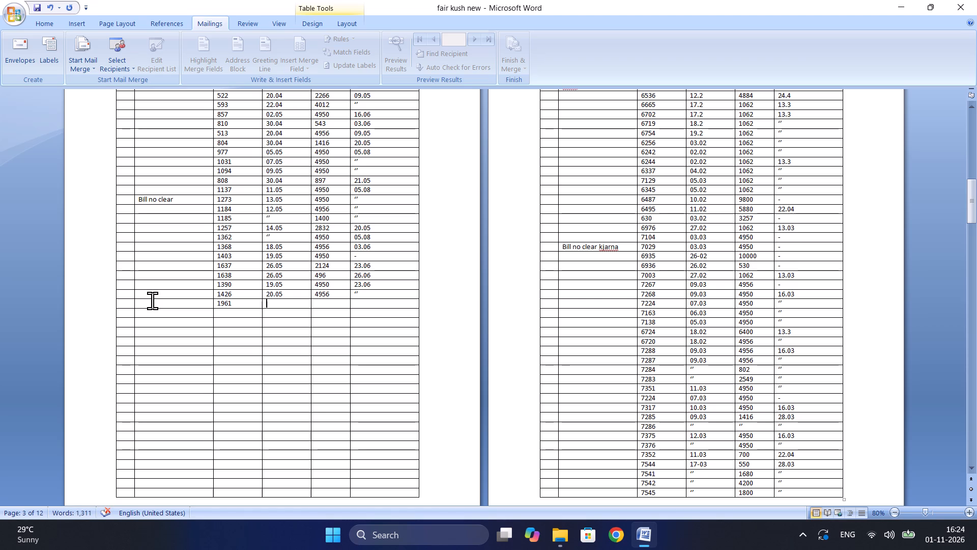
text(05.06)
key(Right)
text(4950)
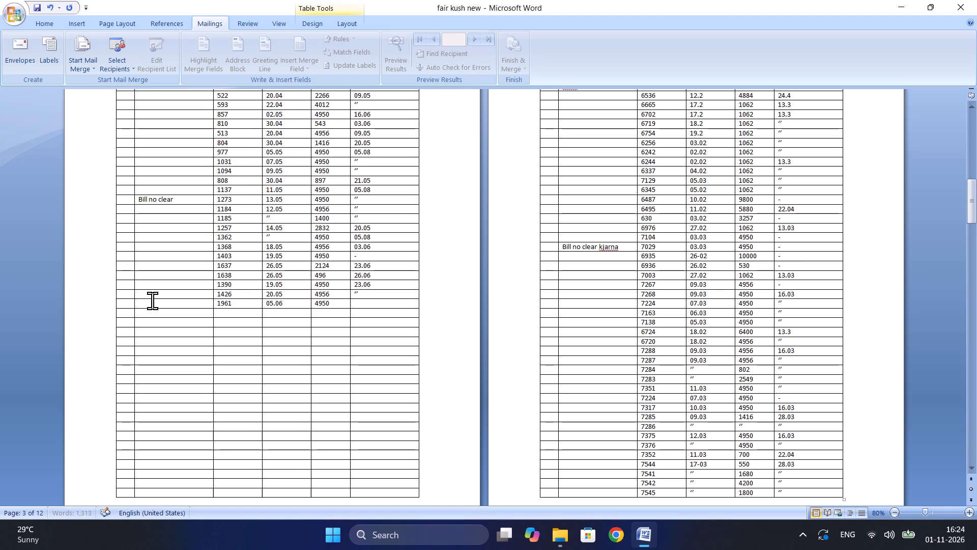
key(Right)
text(26.08)
Enter bill 2020 in the row below bill 1961 with date 06.06, amount 4950 and a ditto Dradt date.
key(Down)
key(Left)
key(Left)
key(Left)
text(2020)
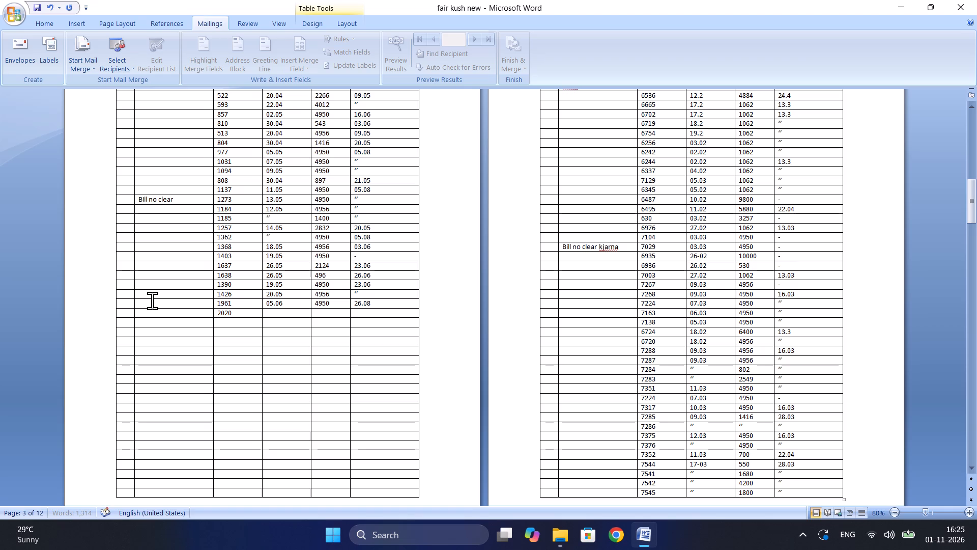
key(Right)
text(06.06)
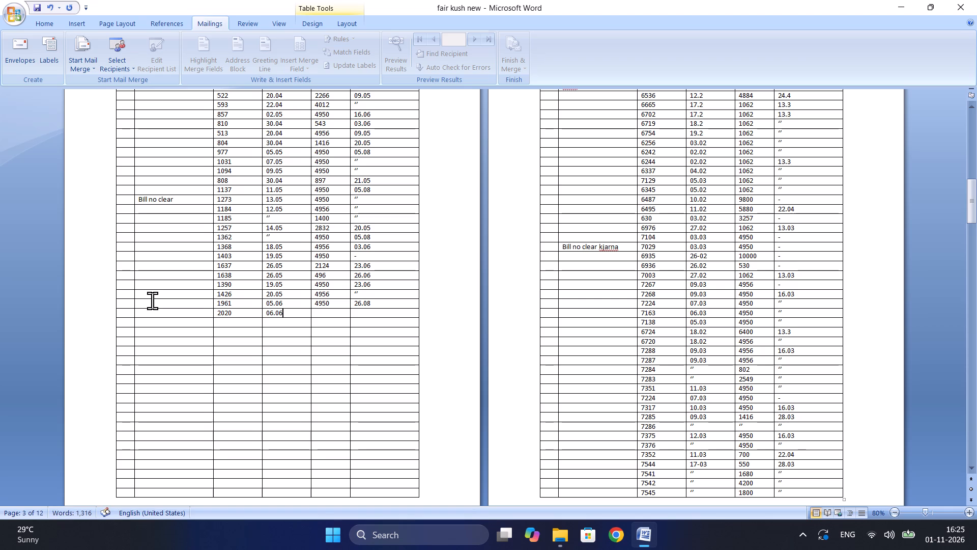
key(Right)
text(4950)
key(Right)
text('')
Enter bill 2085 in the row below bill 2020 with date 08.06, amount 4950 and a ditto Dradt date.
key(Down)
key(Left)
key(Left)
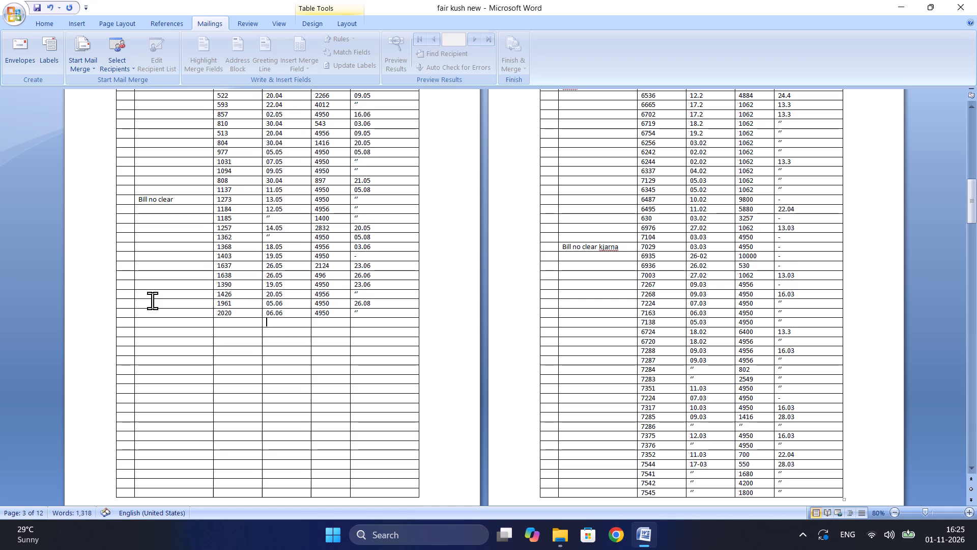
key(Left)
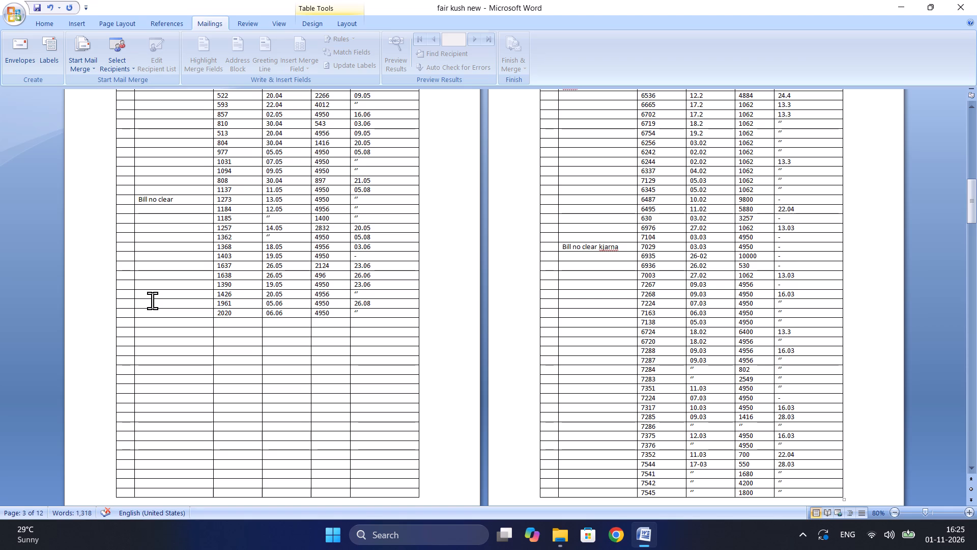
text(2085)
key(Right)
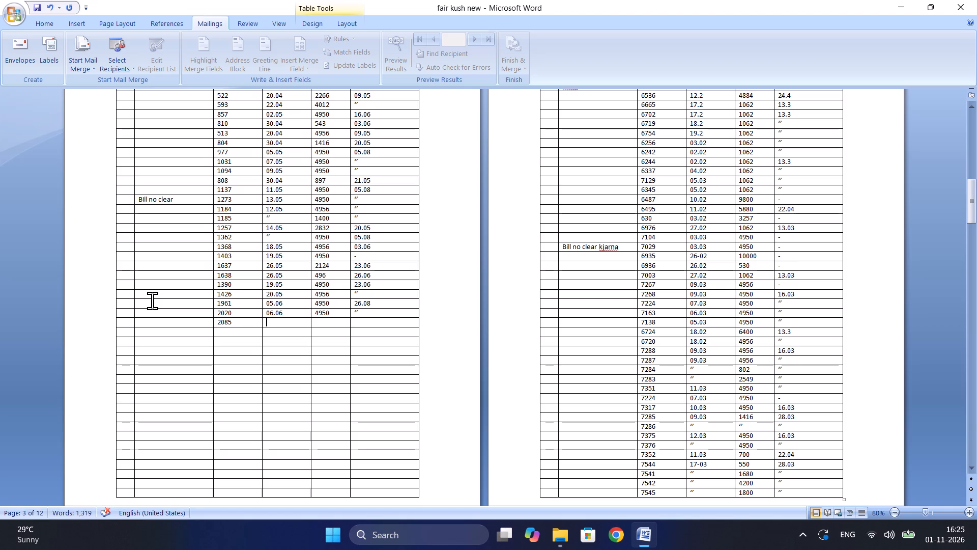
text(08.06)
key(Right)
text(4950)
key(Right)
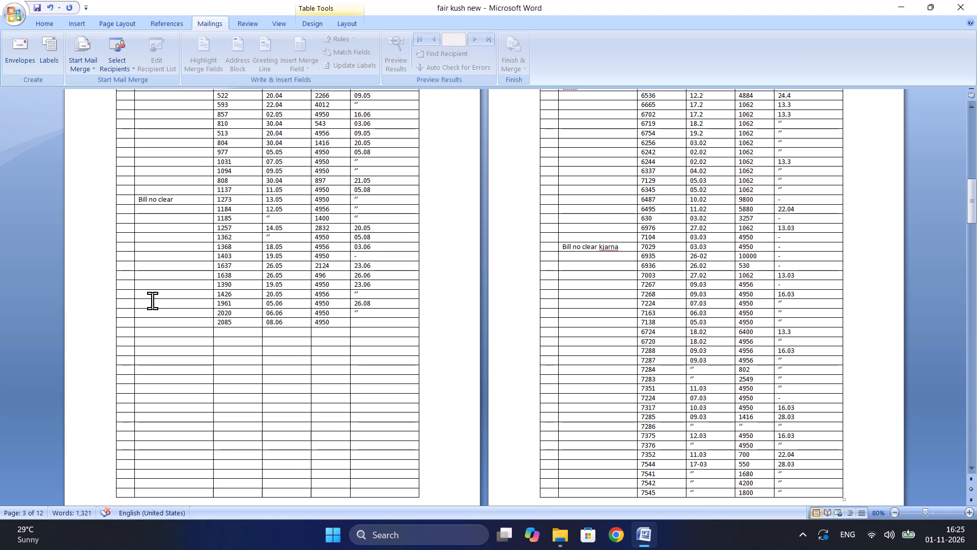
text('')
Enter bill 2124 in the row below bill 2085 with date 09.06, amount 4950 and a ditto Dradt date.
key(Down)
key(Left)
key(Left)
key(Left)
text(2124)
key(Right)
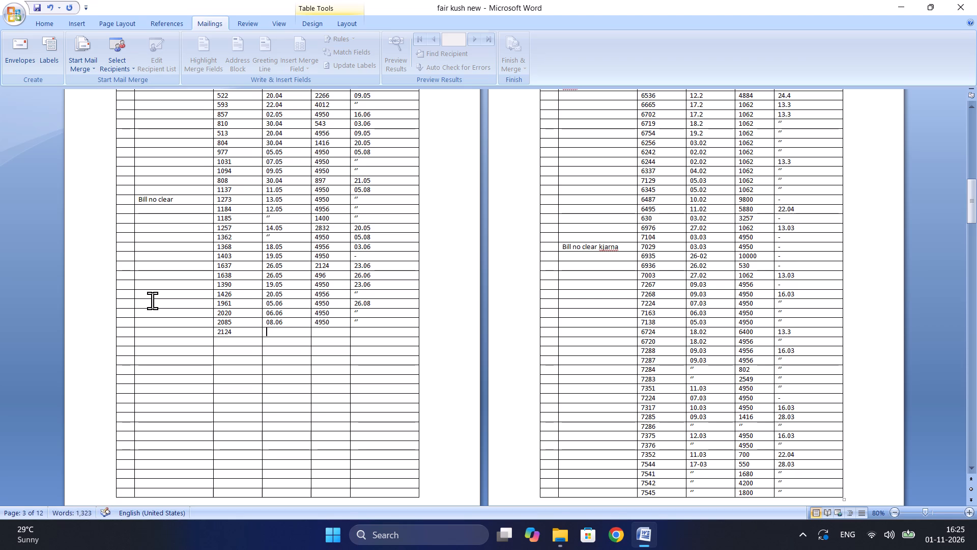
text(09.06)
key(Right)
text(4950)
key(Right)
text('')
Replace the ditto Dradt date of bill 2124 in the fair table with 21.09.
key(Down)
key(Left)
key(Left)
key(Left)
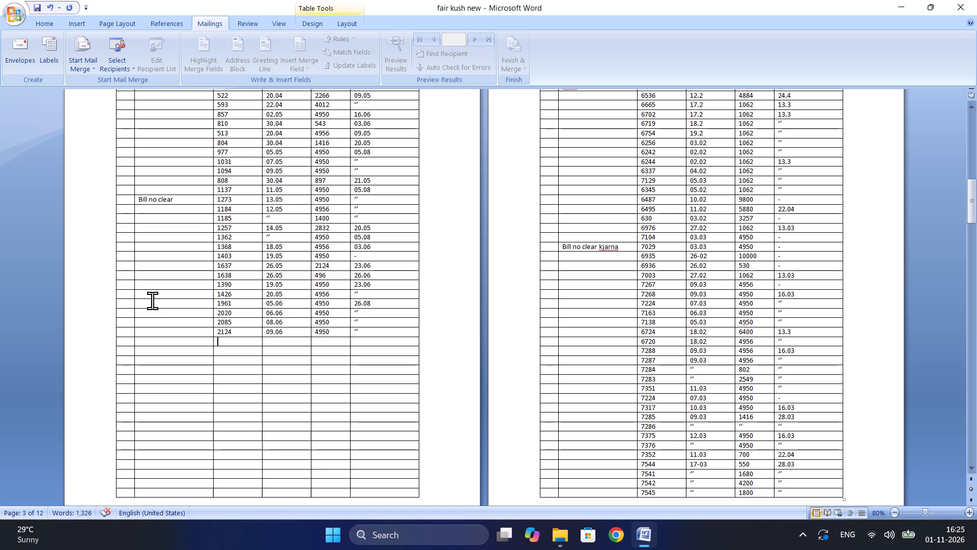
key(Right)
key(Right)
key(Right)
key(Up)
key(BackSpace)
key(BackSpace)
key(Right)
key(Right)
key(BackSpace)
key(BackSpace)
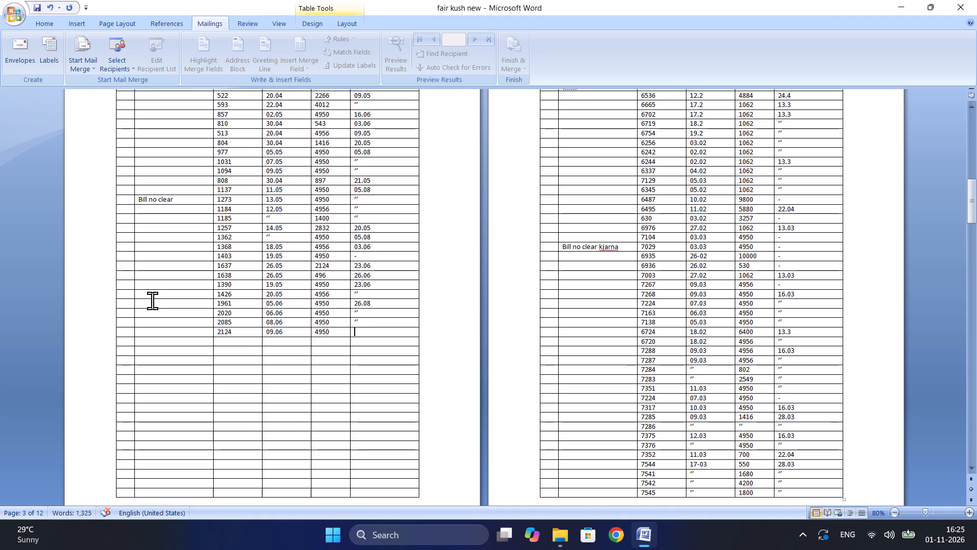
text(21.0)
key(9)
Enter bill number 2150 in the row below bill 2124 on page 3.
key(Down)
key(Left)
key(Left)
key(Left)
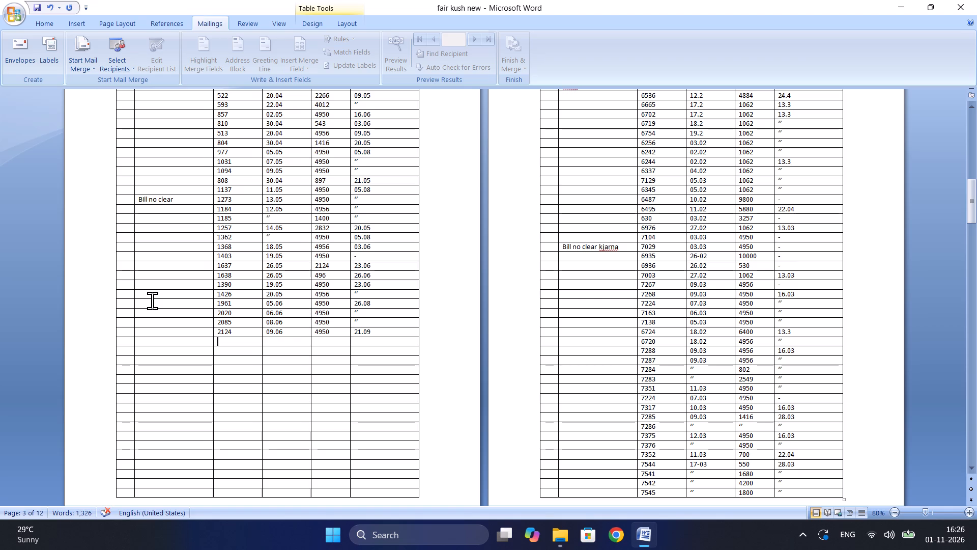
text(2150)
key(Right)
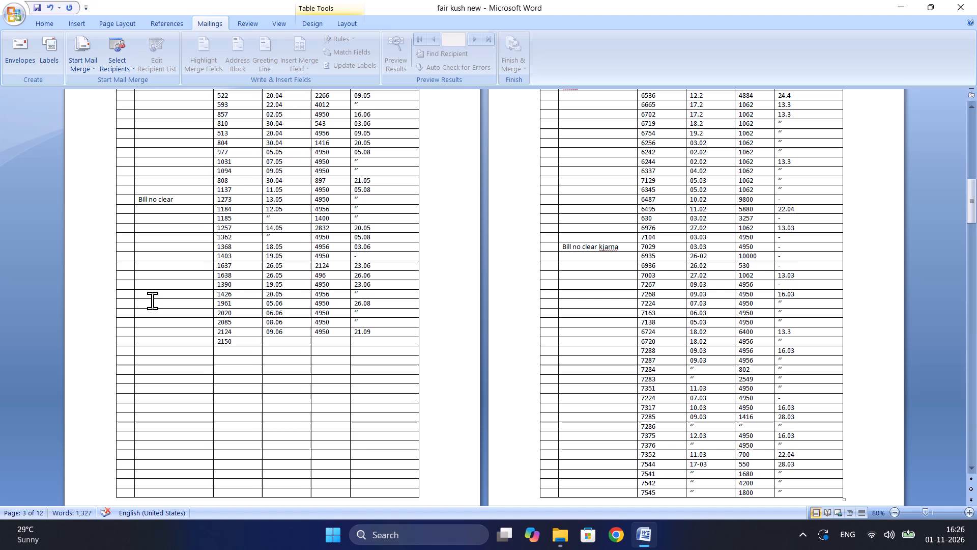
text(21)
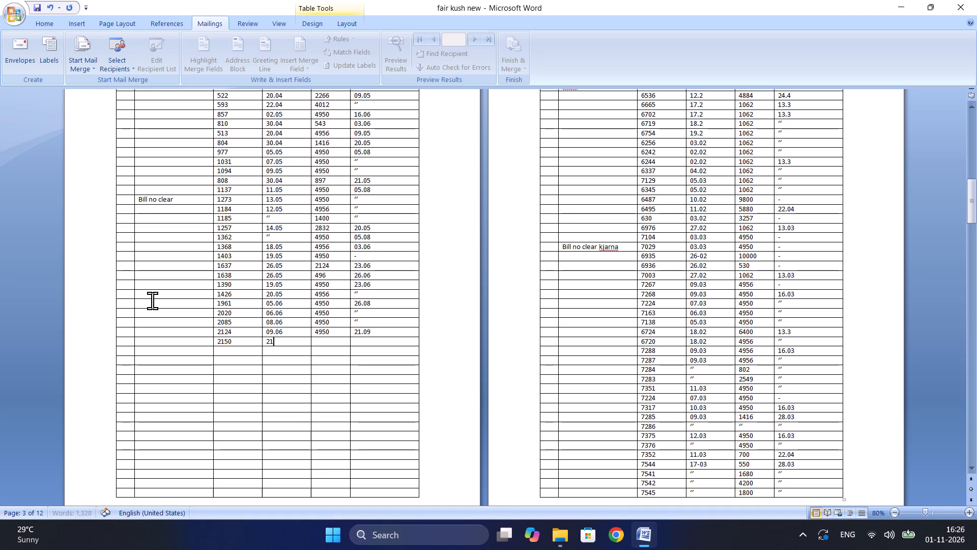
key(BackSpace)
key(BackSpace)
Add the note "Bill no clear krna" in the name column beside bill 2150.
key(Left)
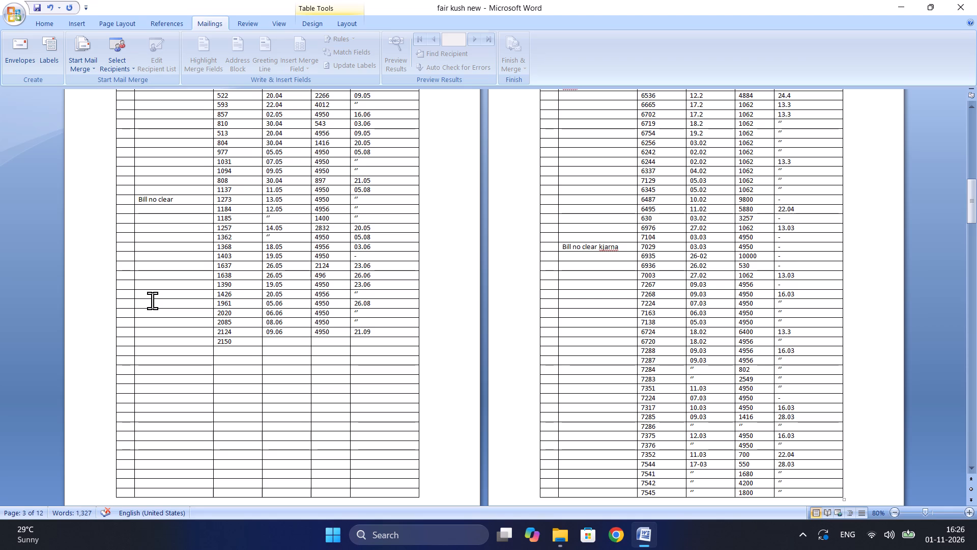
key(Left)
key(Left)
key(Left)
key(Left)
key(Left)
text(bill n)
text(o c)
text(lear kr)
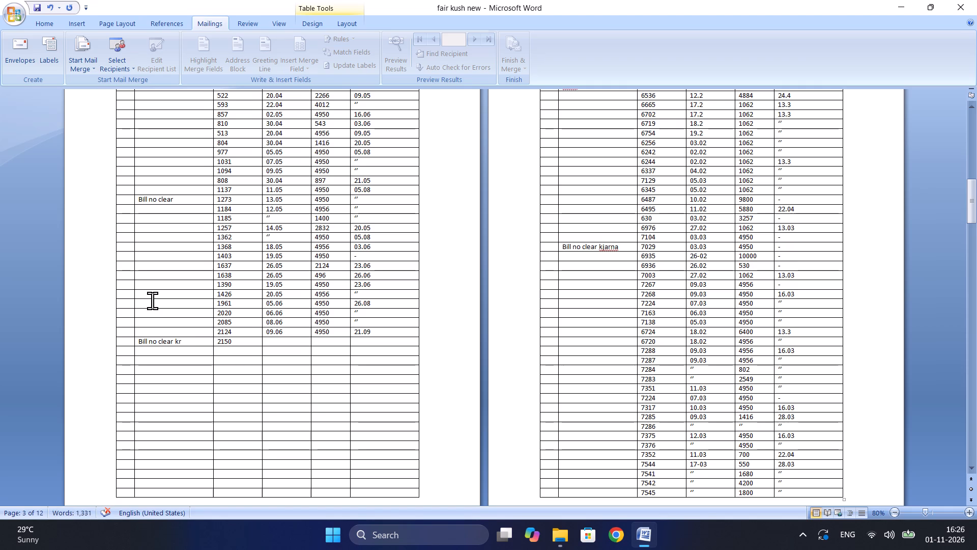
text(na)
Complete the row of bill 2150 with date 10.06, amount 4950 and Dradt date 21.09.
key(Right)
key(Right)
key(Right)
key(Right)
key(Right)
key(Right)
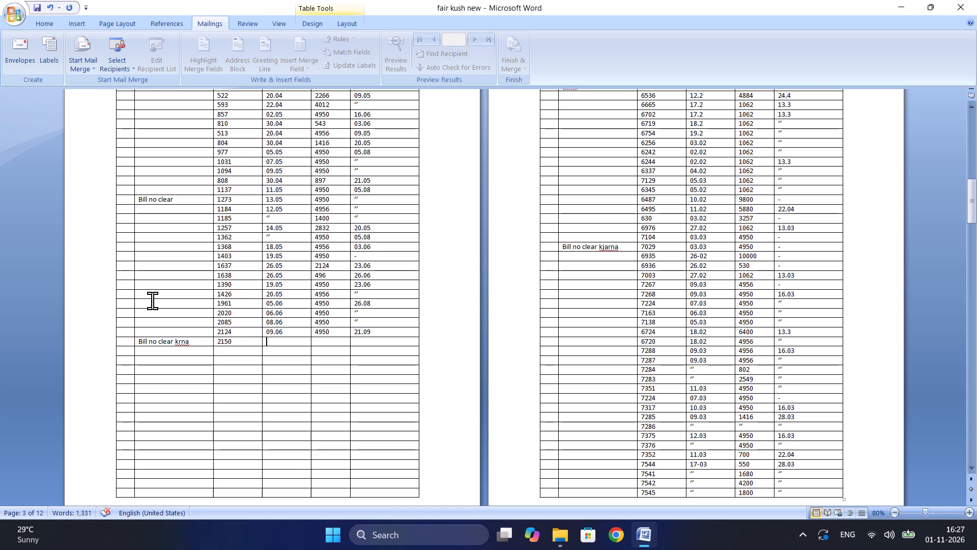
text(10)
text(.06)
key(Right)
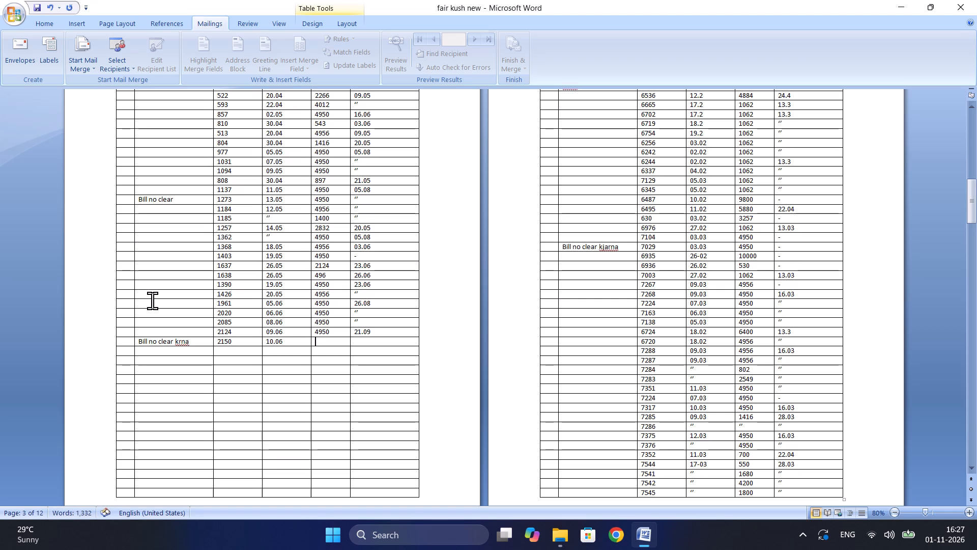
text(4950)
key(Right)
text(21.09)
key(Down)
key(Left)
key(Left)
key(Left)
Enter bill 1987 below bill 1713 in the kush table on page 12 with date 05.06, amount 4950 and Dradt date 11.08.
scroll(152, 300, right, 1)
scroll(152, 300, down, 9)
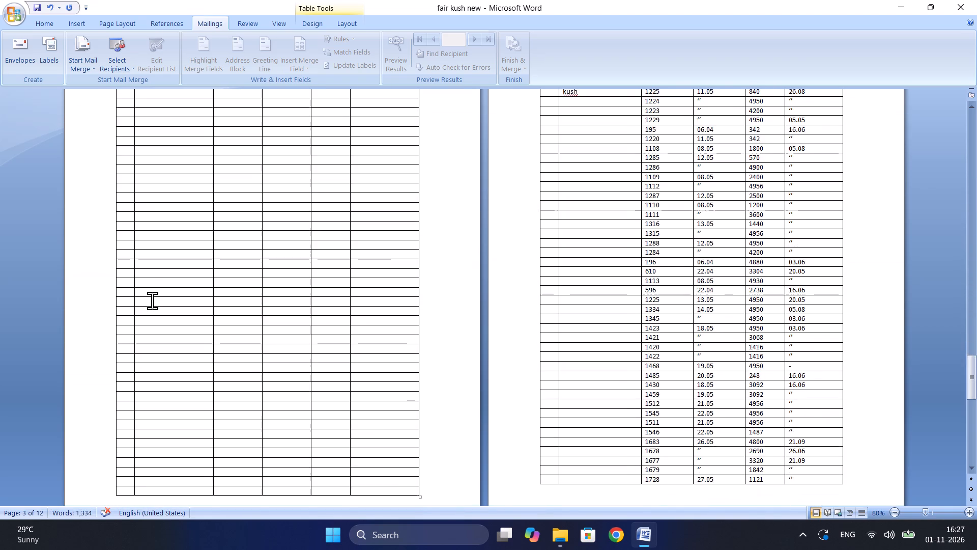
scroll(152, 300, down, 1)
scroll(152, 300, up, 1)
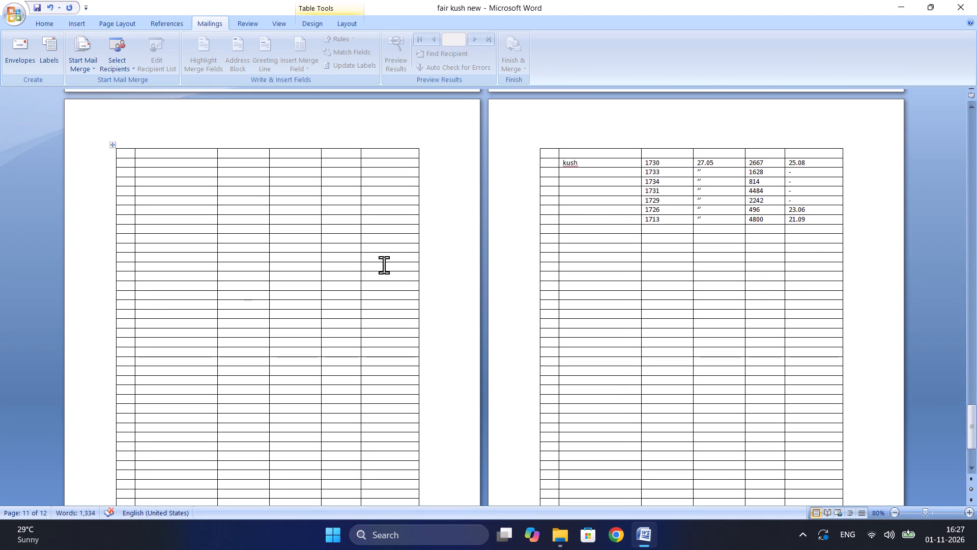
click(652, 228)
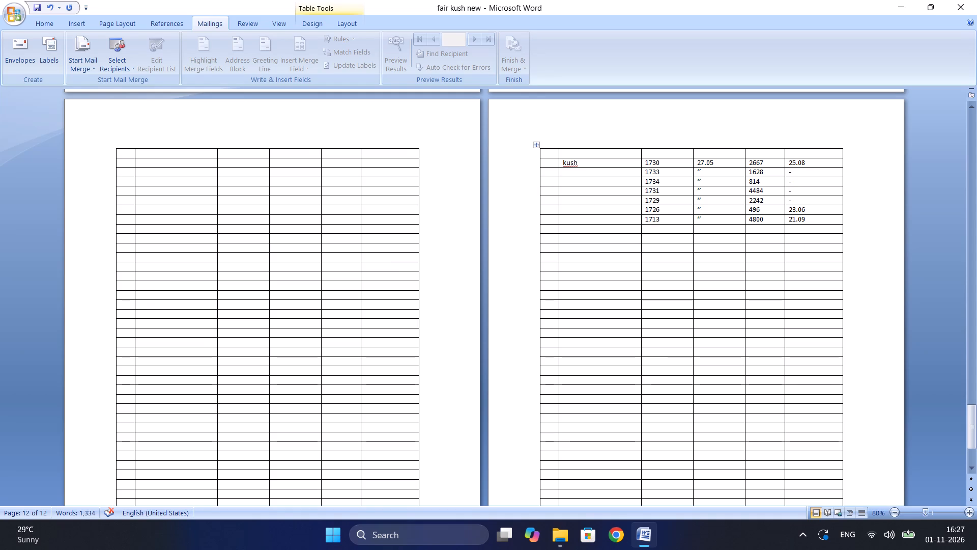
text(1987)
key(Right)
text(05.06)
key(Right)
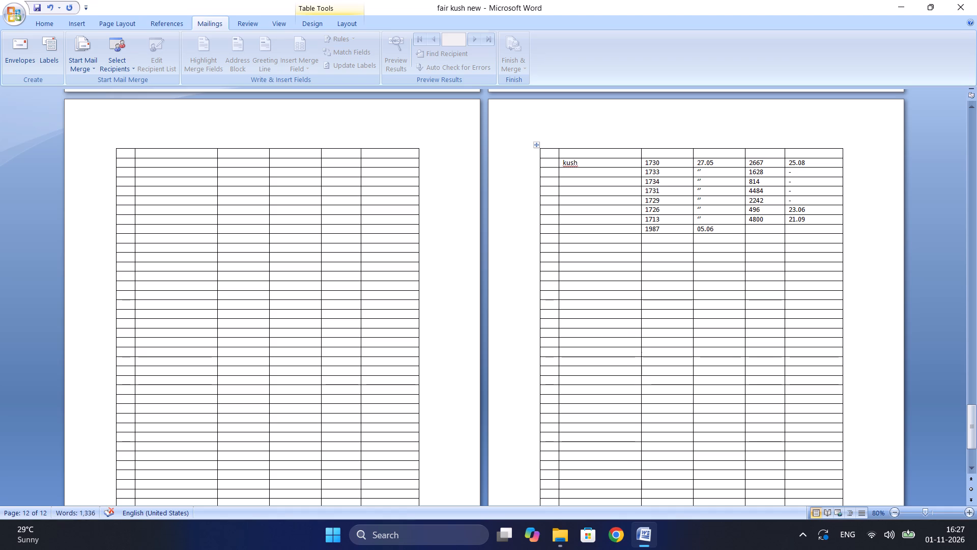
text(4950)
key(Right)
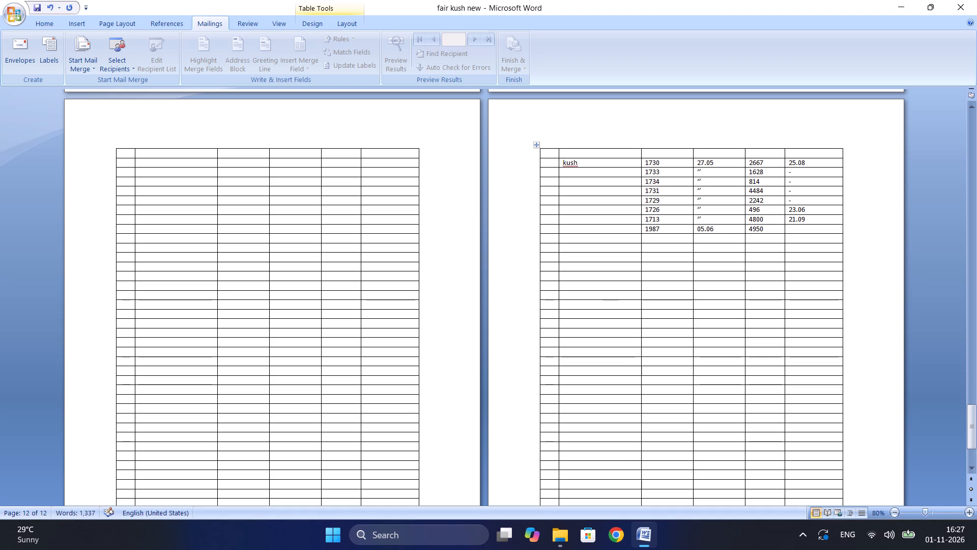
text(11.08)
Enter bill 2019 in the row below bill 1987 with date 06.06, amount 4950 and a ditto Dradt date.
key(Down)
key(Left)
key(Left)
key(Left)
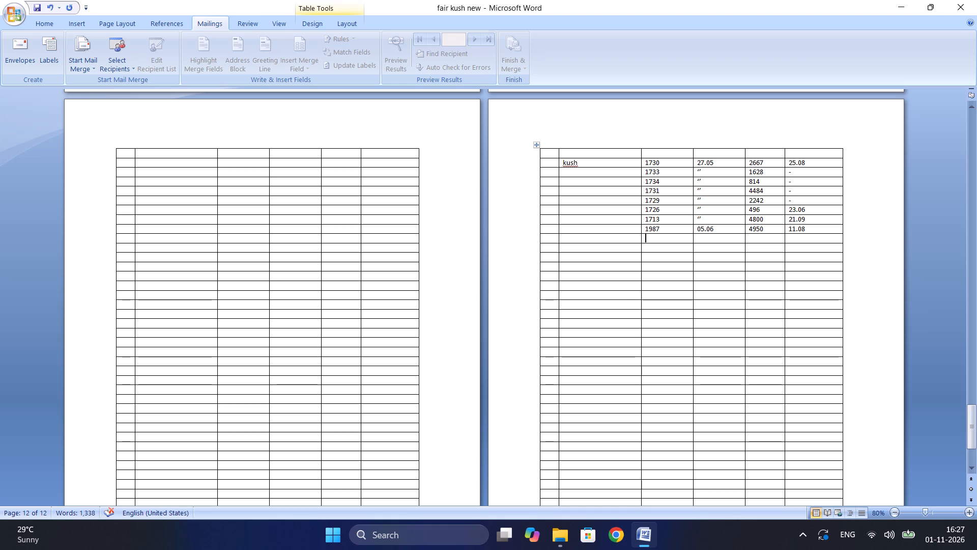
text(2019)
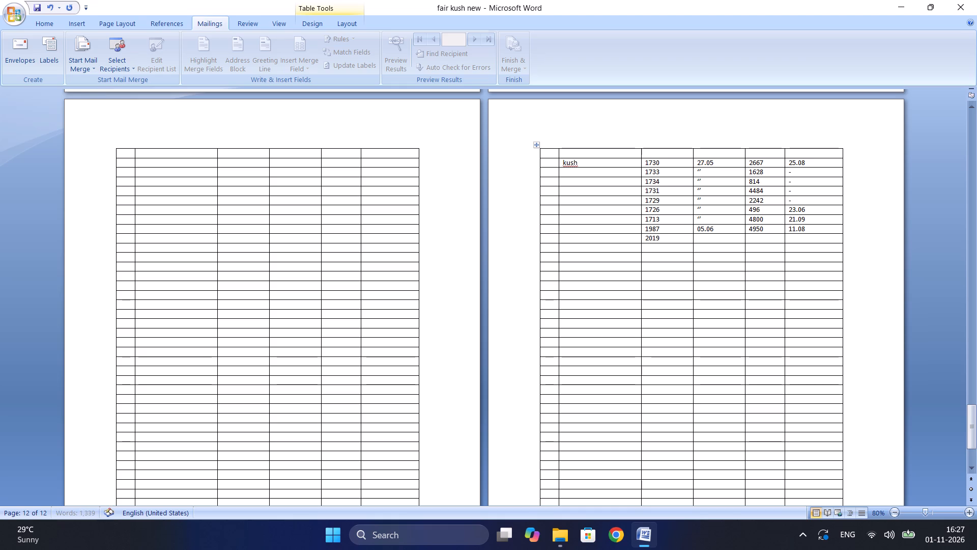
key(Right)
text(06.06)
key(Right)
text(4950)
key(Right)
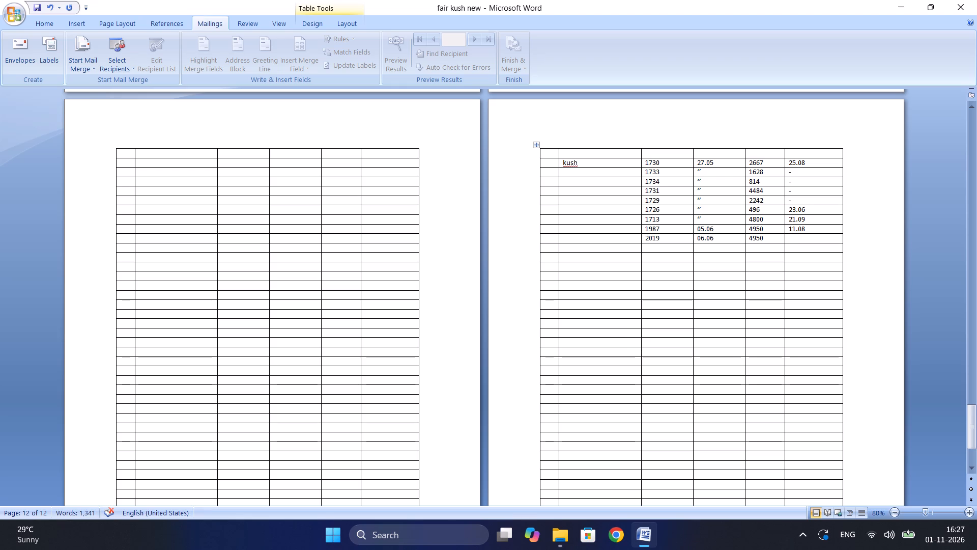
text('')
Enter bill 2063 in the row below bill 2019 with date 08.06, amount 4950 and a ditto Dradt date.
key(Down)
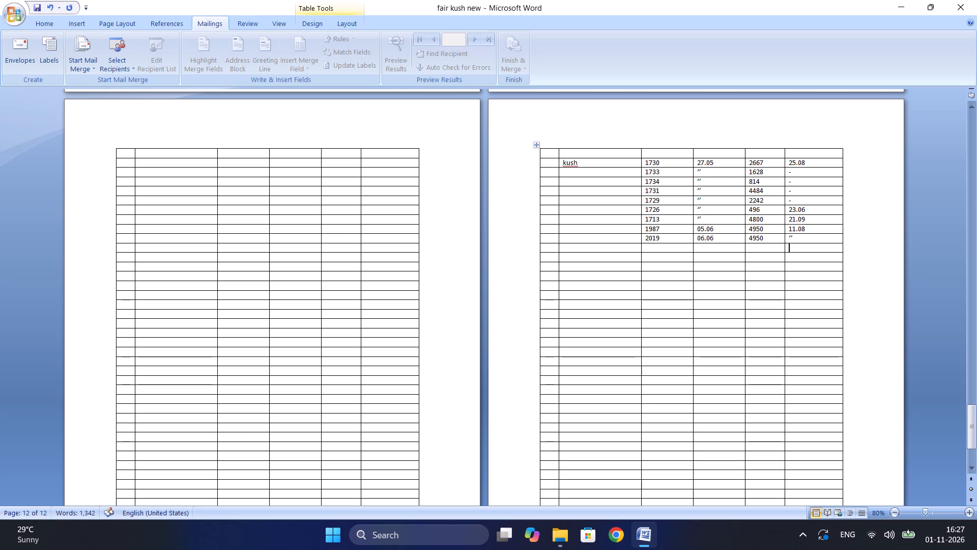
key(Left)
key(Left)
key(Left)
text(2063)
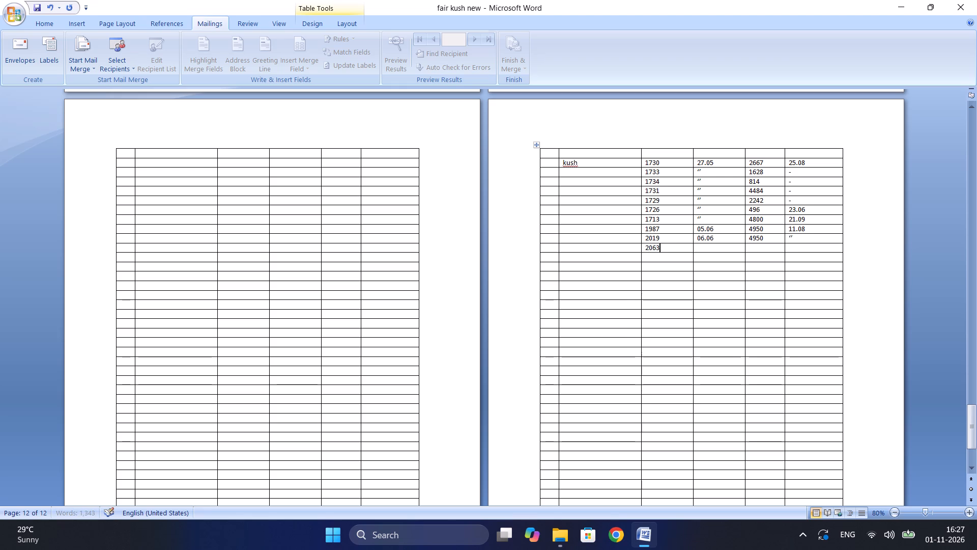
key(Right)
text(08.06)
key(Right)
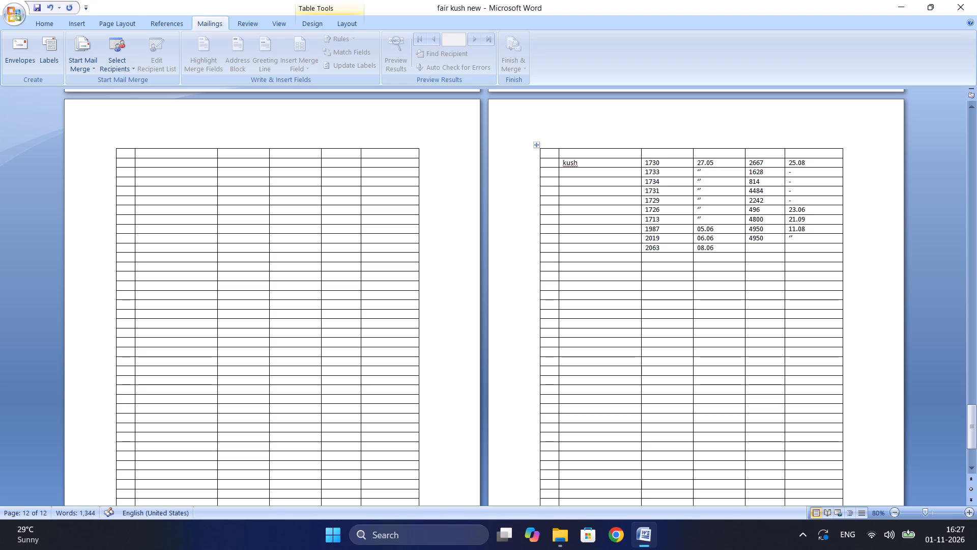
text(4950)
key(Right)
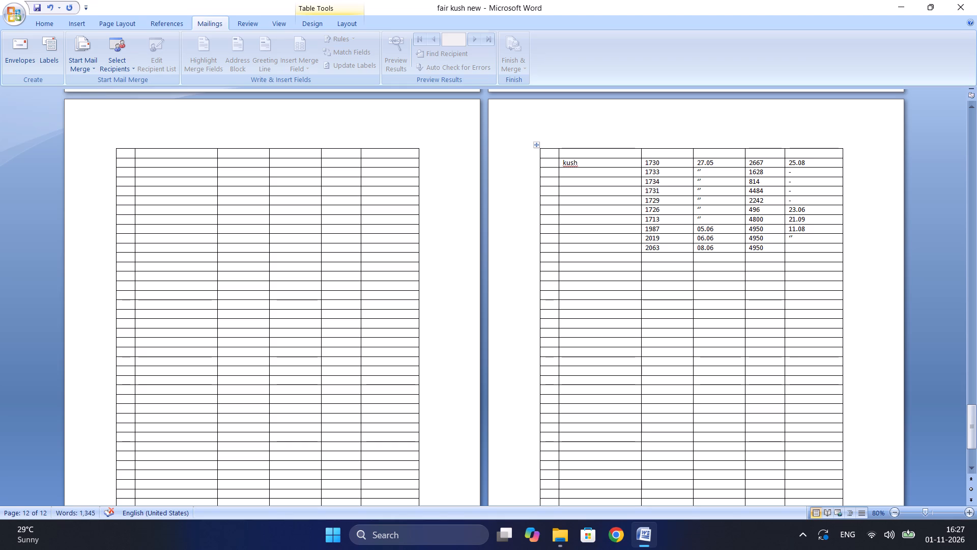
text('')
key(Down)
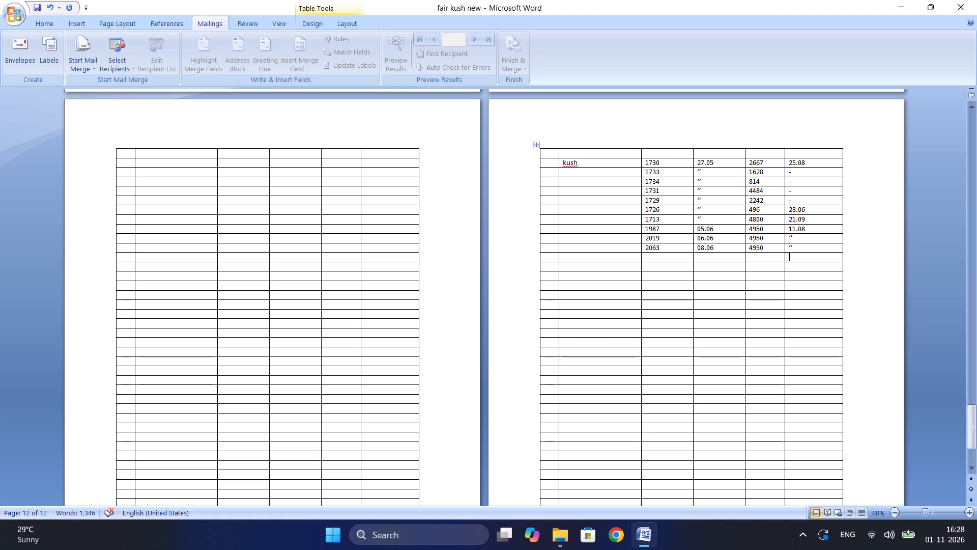
Enter bill 2091 in the row below bill 2063 with date 09.06, amount 4950 and a ditto Dradt date.
key(Left)
key(Left)
key(Left)
text(2091)
key(Right)
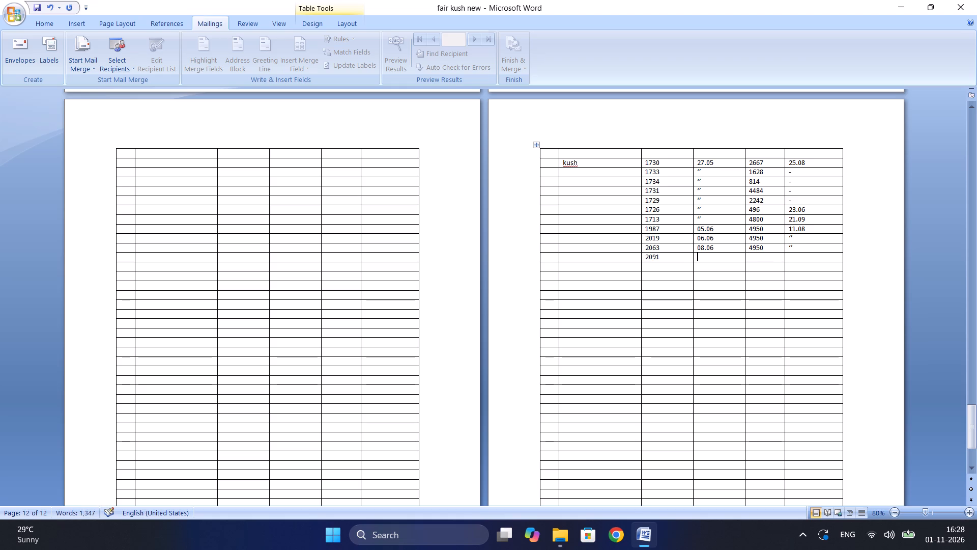
text(09.06)
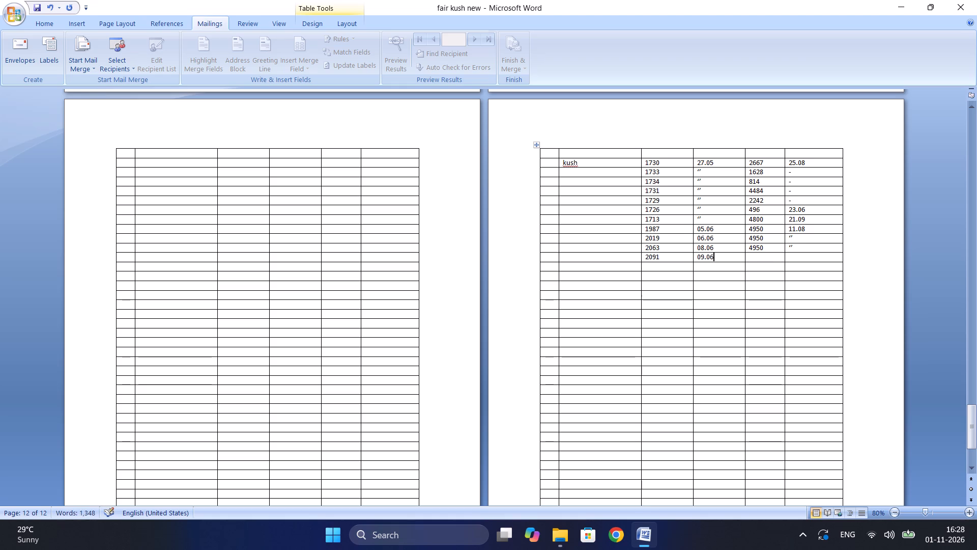
key(Right)
text(4950)
key(Right)
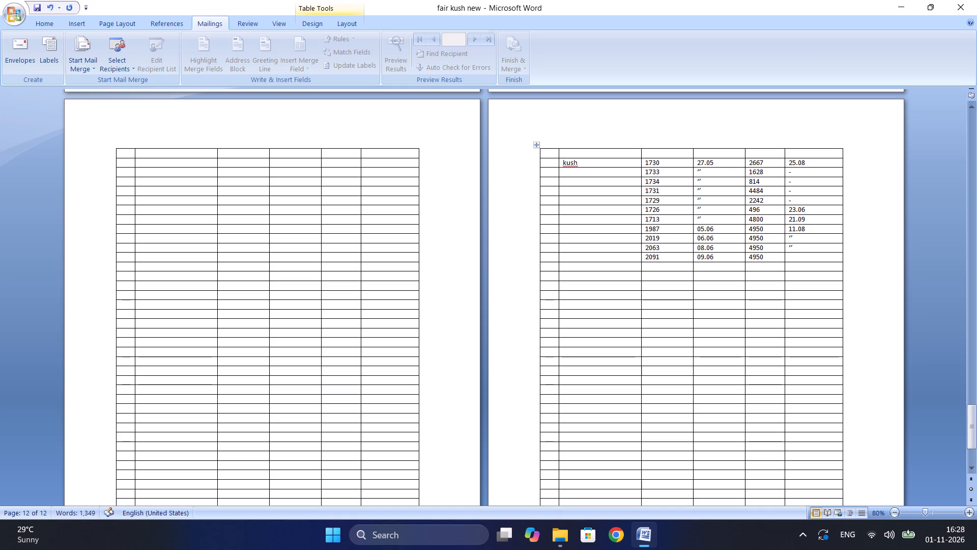
text('')
key(Down)
Enter bill 2121 in the row below bill 2091 with date 10.06, amount 4950 and Dradt date 11.08.
key(Left)
key(Left)
key(Left)
text(2121)
key(Right)
text(10.06)
key(Right)
text(4950)
key(Right)
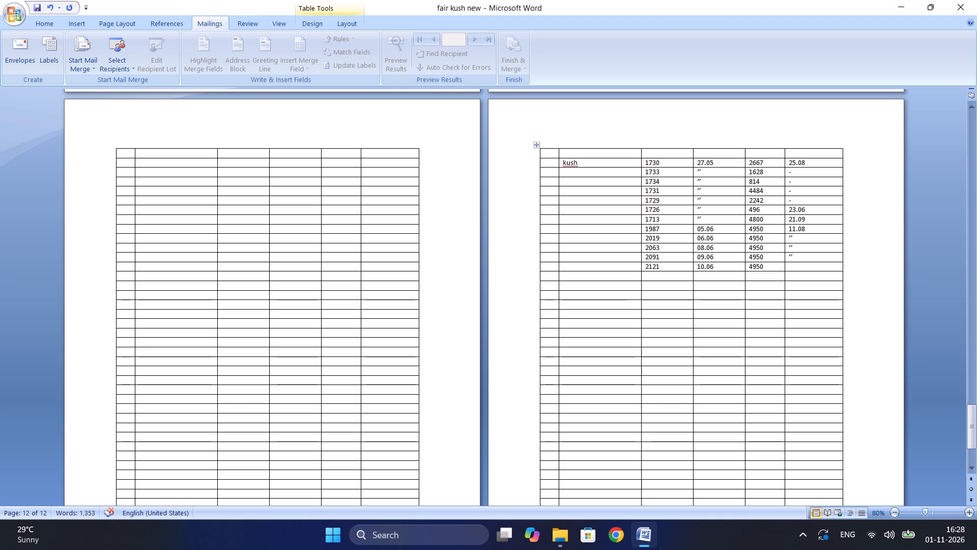
text(11.08)
key(Down)
Enter bill 1732 in the row below bill 2121 with date 27.05, amount 1534 and Dradt date 21.09.
key(Left)
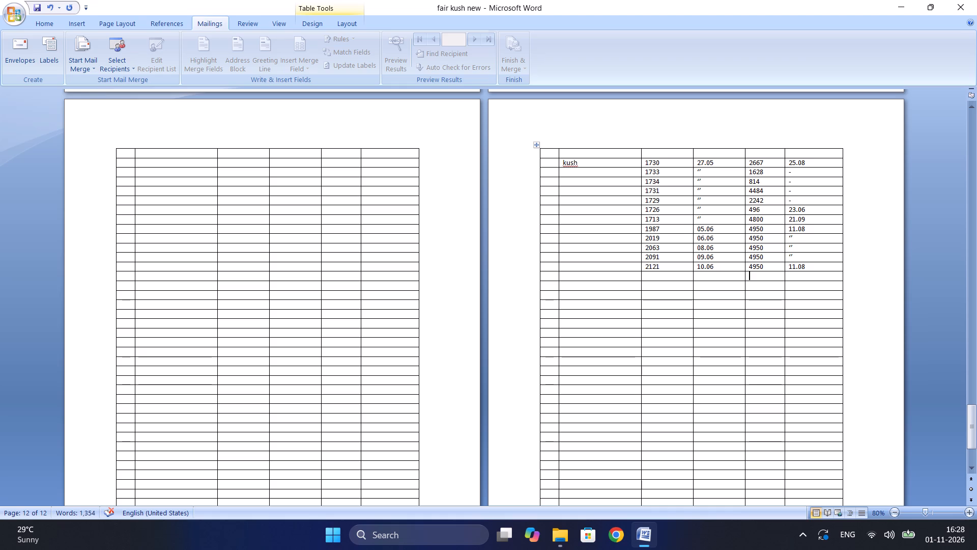
key(Left)
key(Left)
text(1732)
key(Right)
text(27.05)
key(Right)
text(1534)
key(Right)
text(21.09)
key(Left)
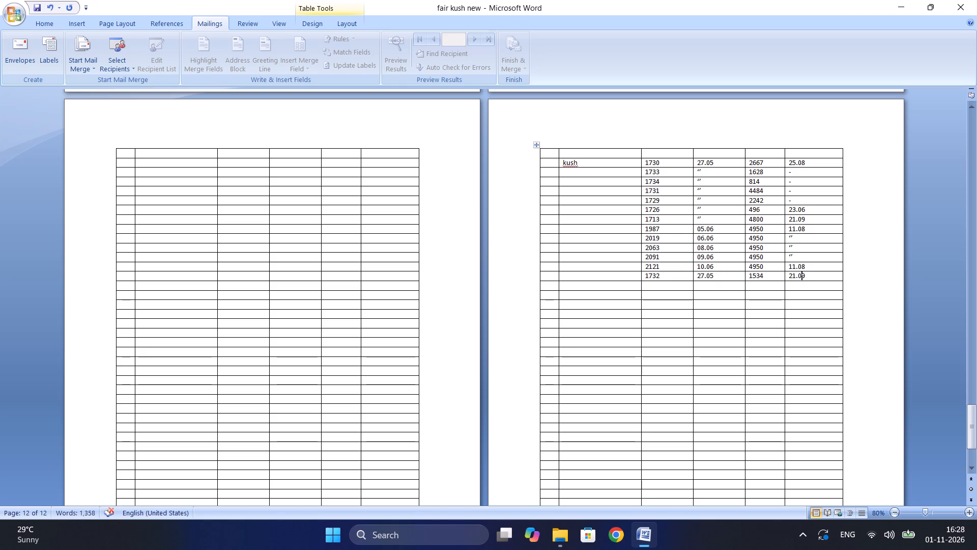
key(Down)
Enter bill 2339 in the row below bill 1732 with date 17.06, amount 1100 and Dradt date 26.08.
key(Left)
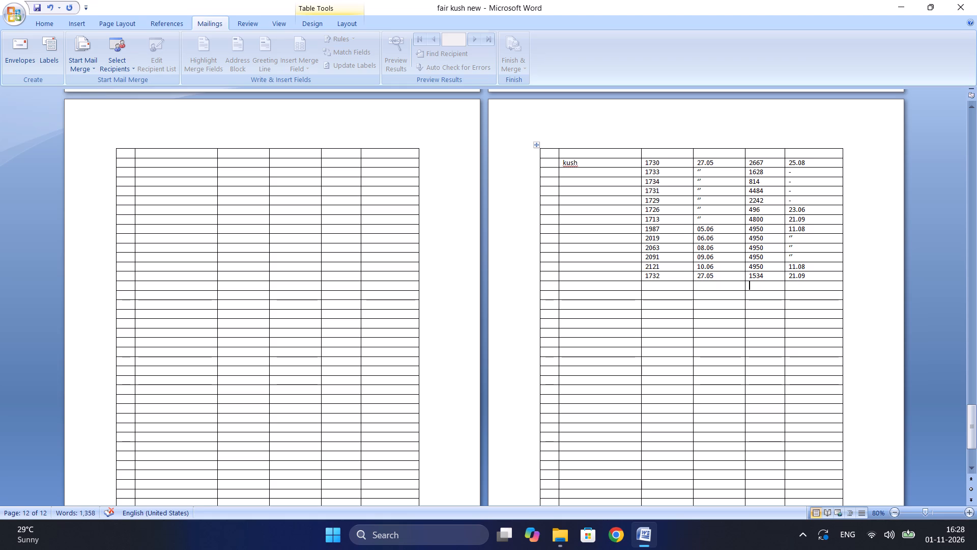
key(Left)
key(Left)
text(2339)
key(Right)
text(17.06)
key(Right)
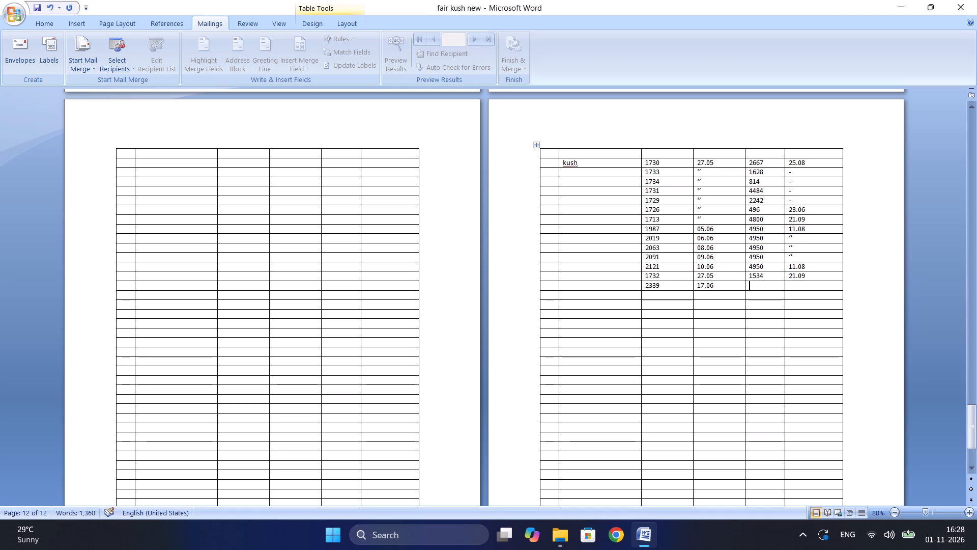
text(1100.)
key(BackSpace)
key(Right)
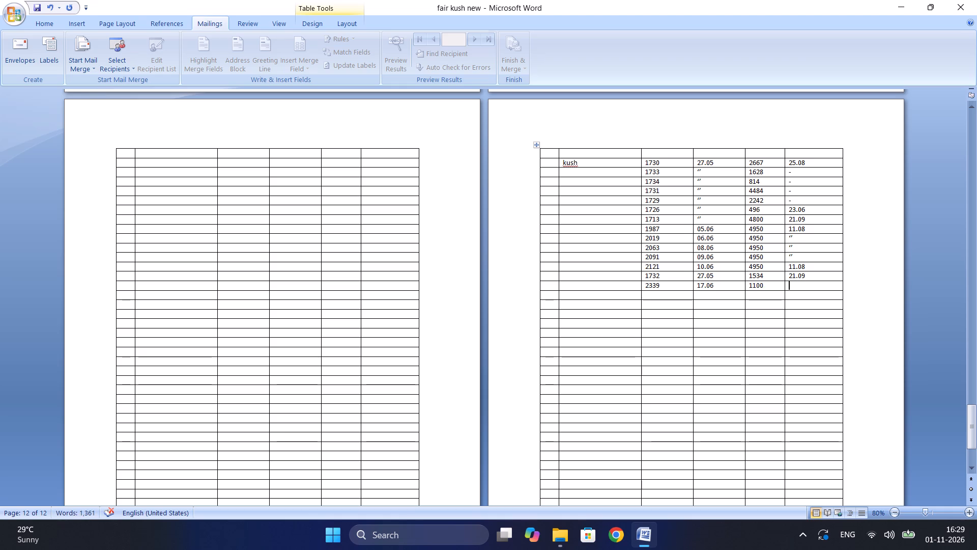
text(26.08)
key(Down)
Enter bill 2836 in the row below bill 2339 with a ditto date and start its amount with 24.
key(Left)
key(Left)
key(Left)
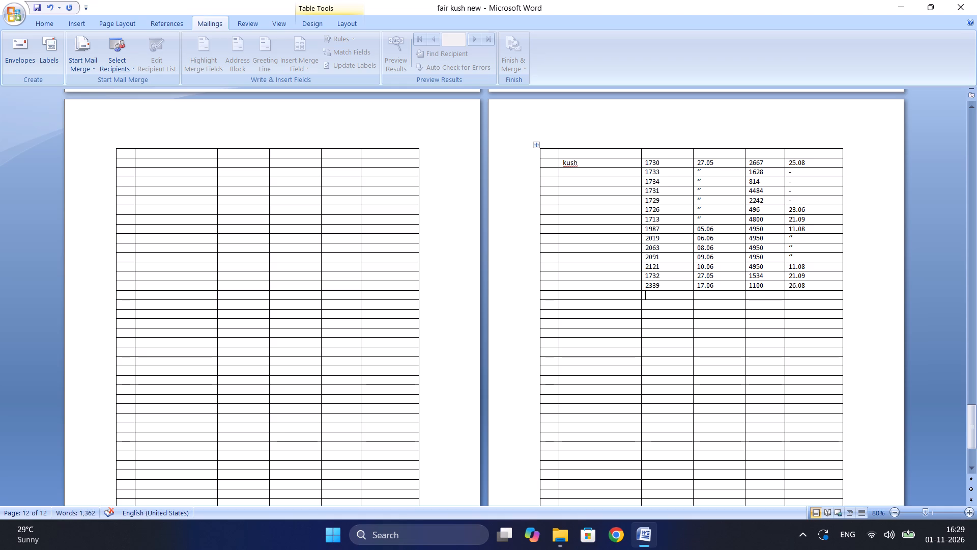
text(2836)
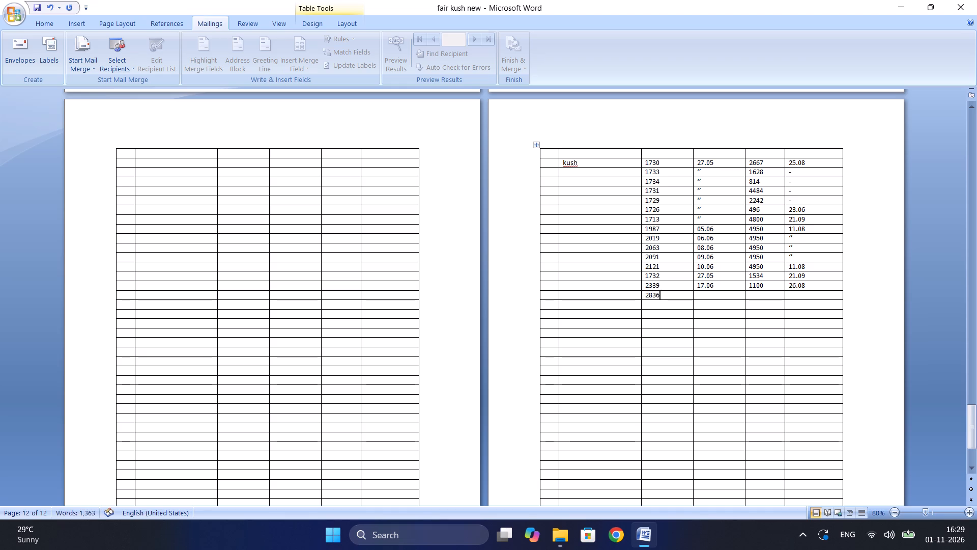
key(Right)
text('')
key(Right)
text(24)
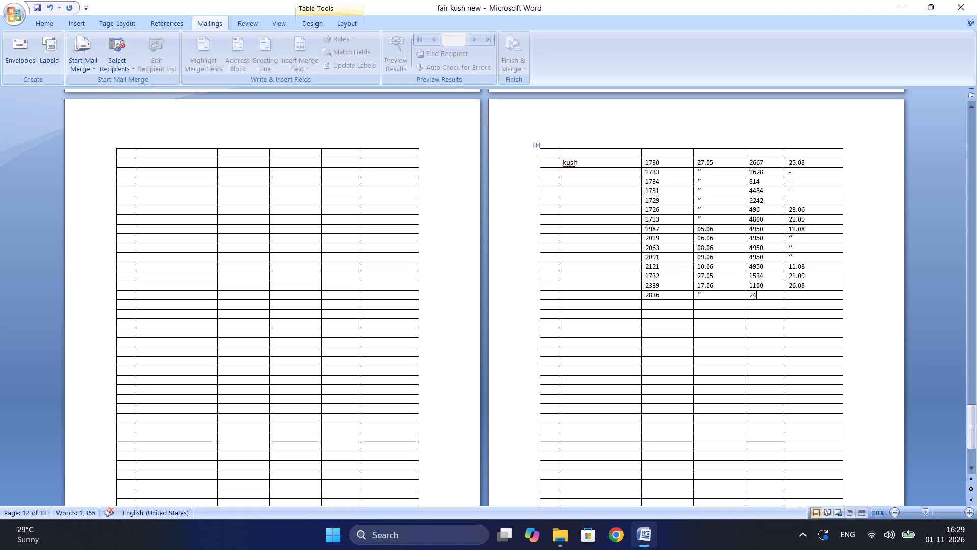
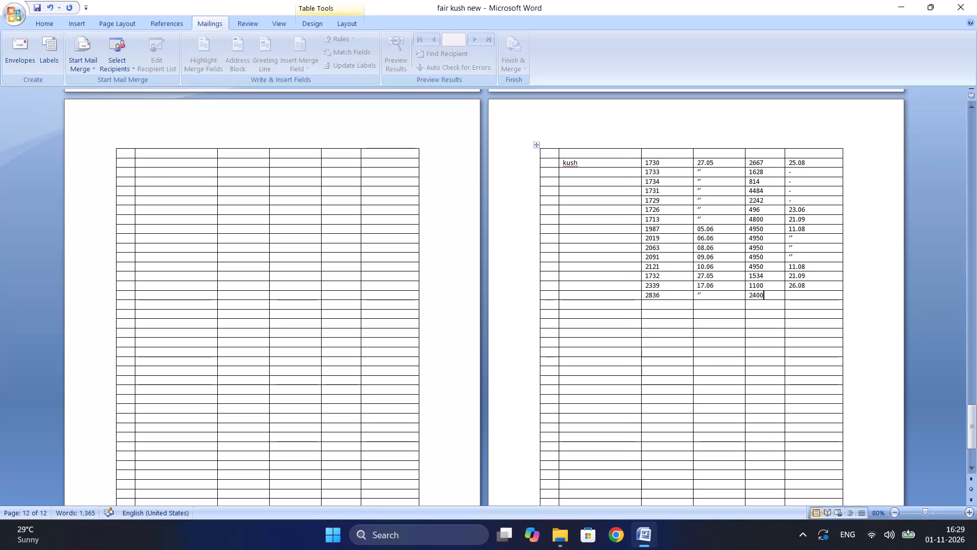
Complete the kush row of bill 2836 with a ditto mark as its Dradt date.
key(Right)
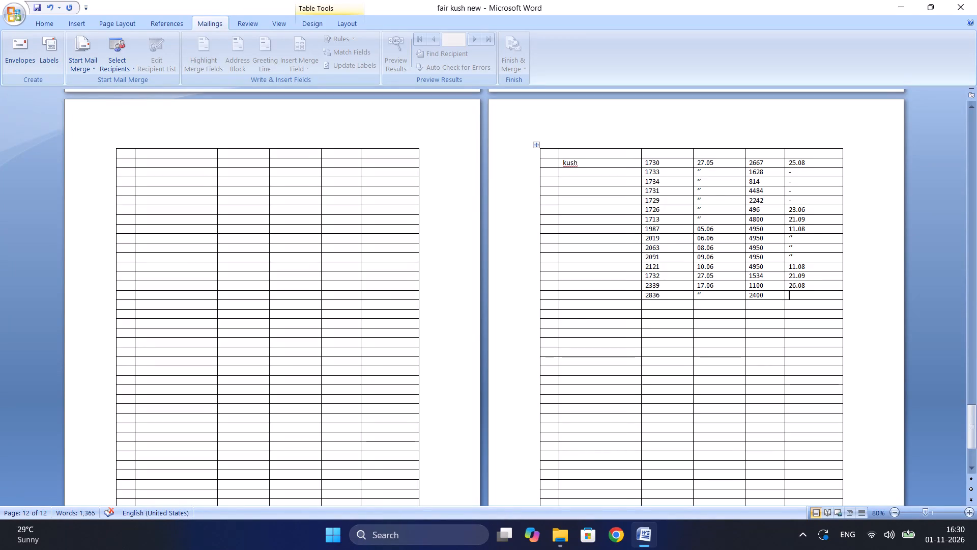
text('')
key(Down)
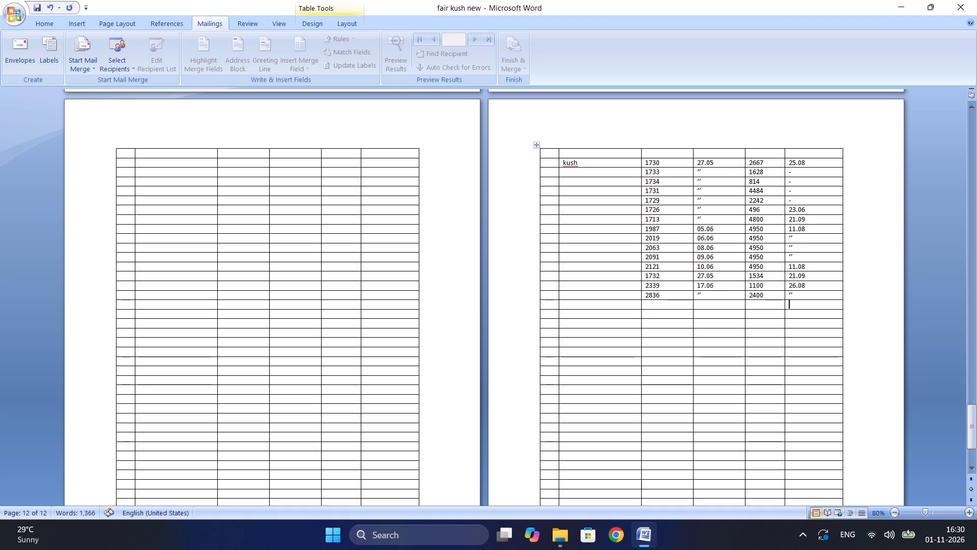
key(Left)
key(Left)
key(Left)
Enter bill 2180 on page 3 in the row below bill 2150 with date 11.06, amount 4950 and Dradt date 26.08.
scroll(561, 286, up, 6)
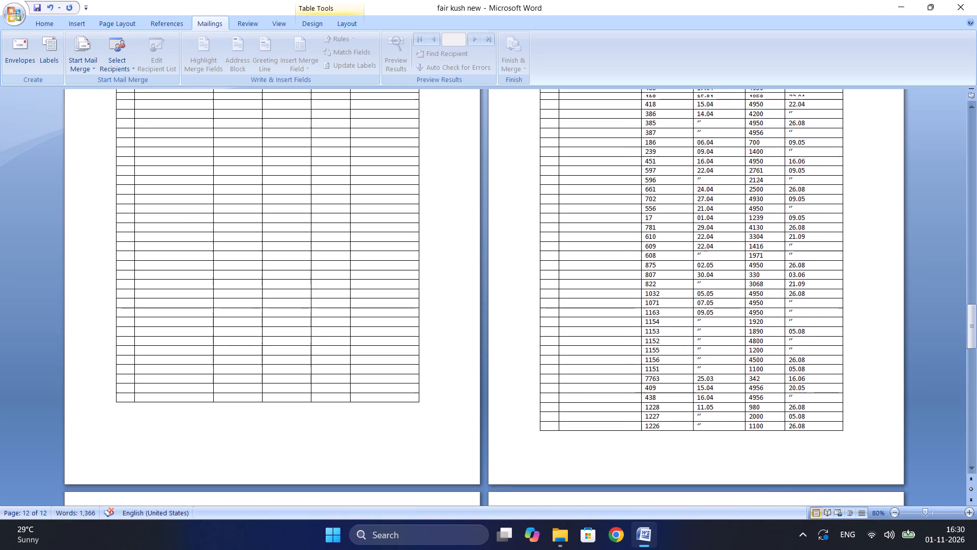
scroll(561, 286, up, 8)
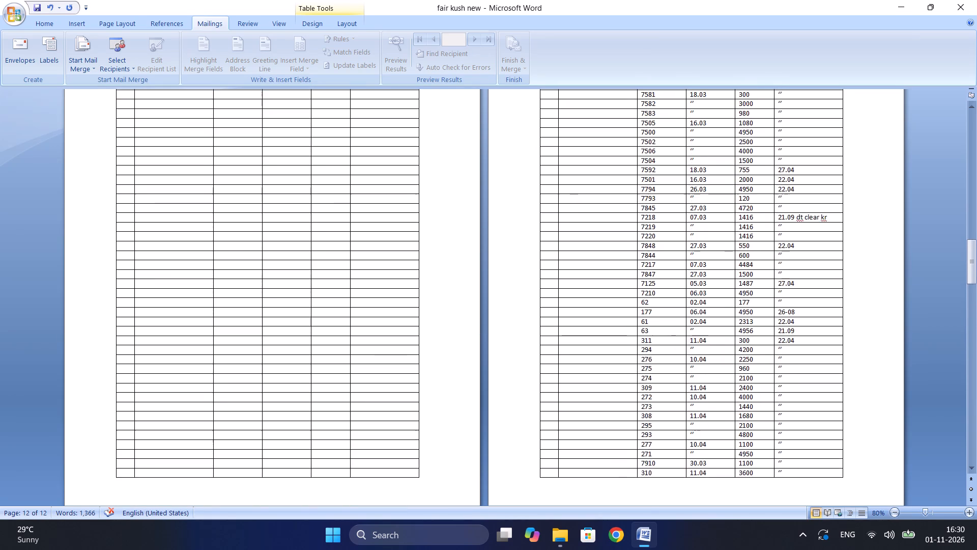
scroll(561, 286, up, 3)
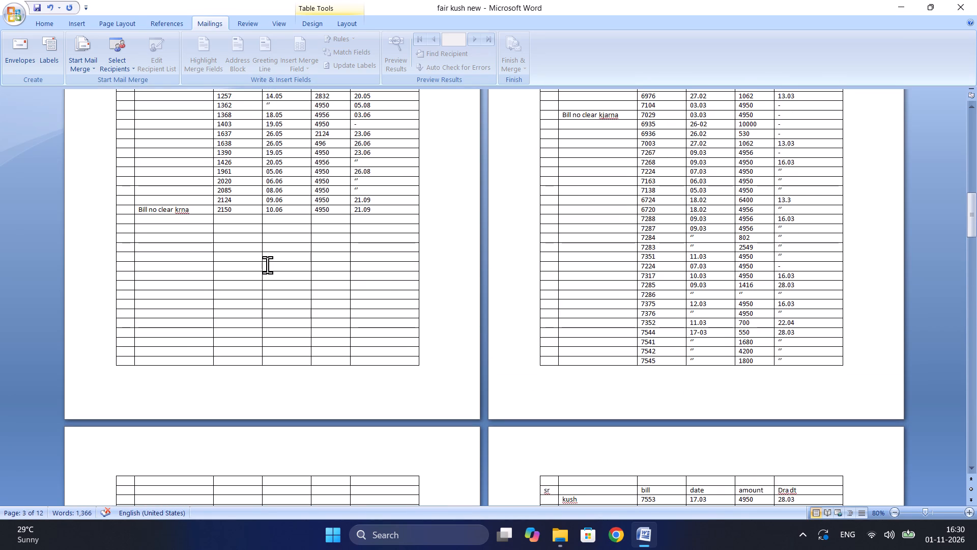
click(221, 217)
text(2180)
key(Right)
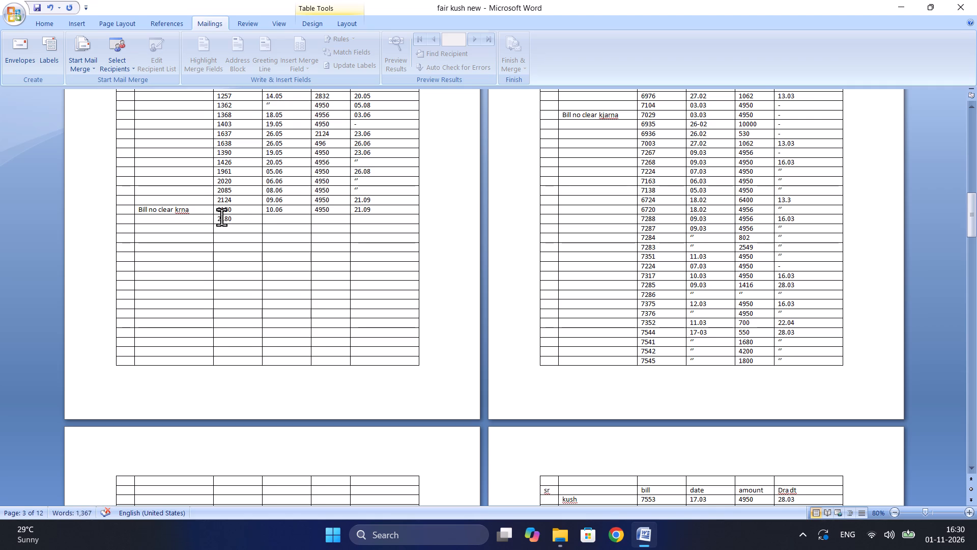
text(11.06)
key(Right)
text(4950)
key(Right)
text(26.08)
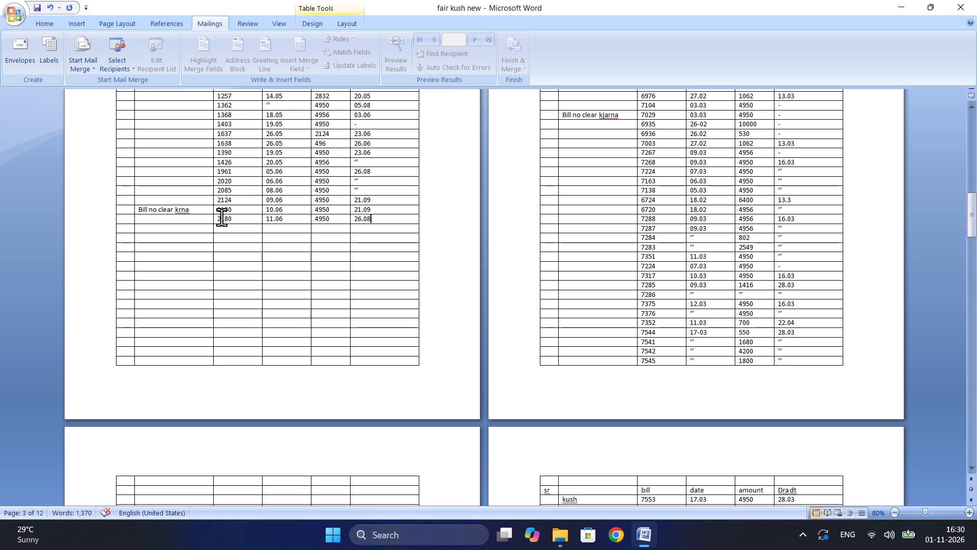
Enter bill 1806 in the row below bill 2180 with date 02.06, amount 4956 and Dradt date 11.08.
key(Down)
key(Left)
key(Left)
key(Left)
text(1806)
key(Right)
text(02.06)
key(Right)
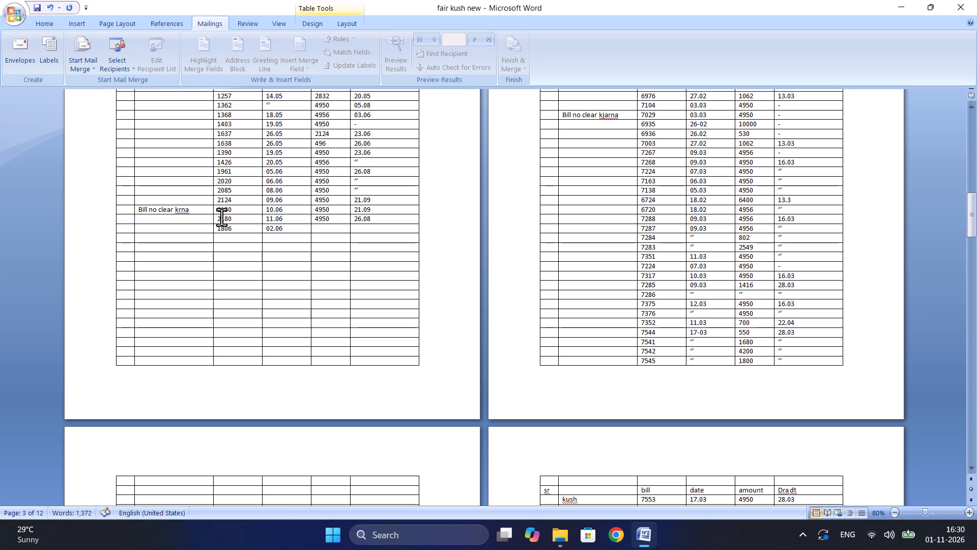
text(4950)
key(Right)
text(4956)
key(BackSpace)
key(BackSpace)
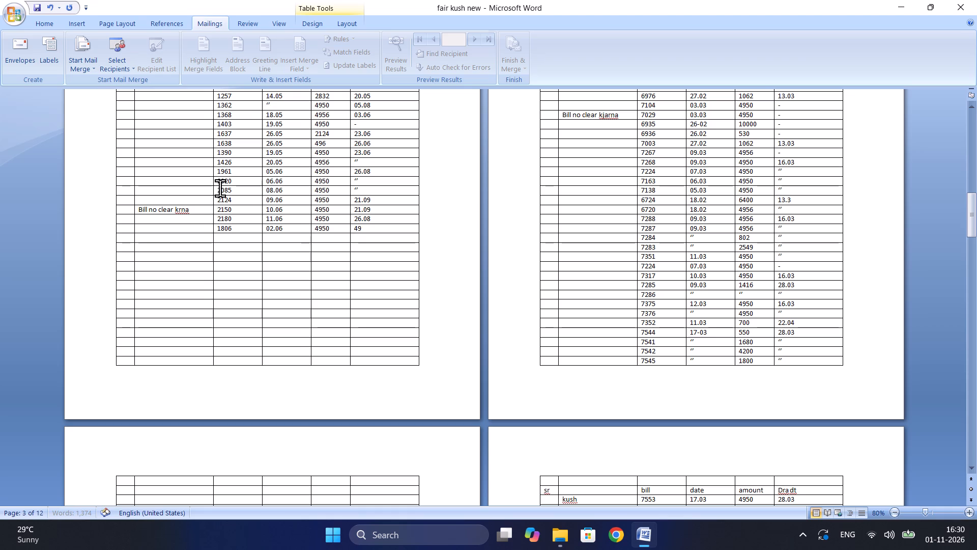
key(BackSpace)
key(BackSpace)
key(Left)
key(BackSpace)
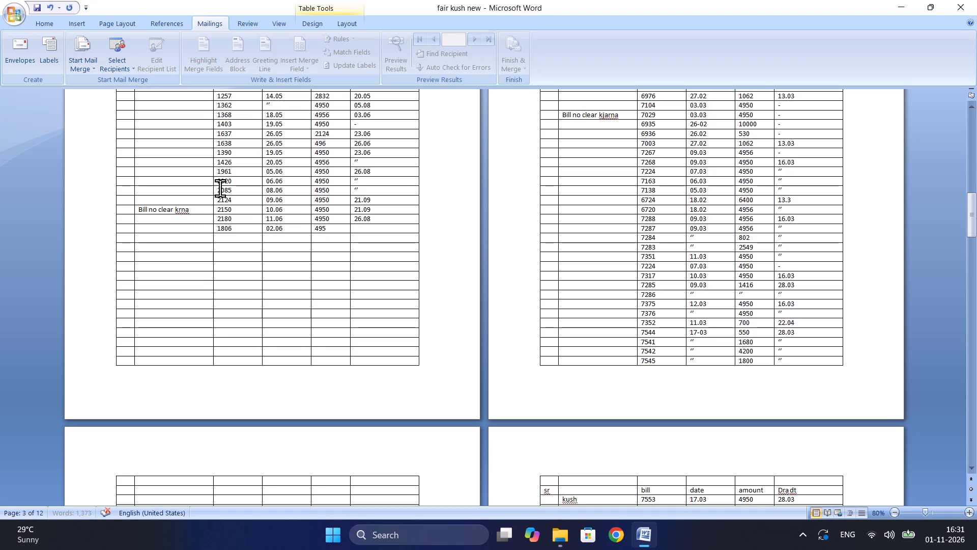
key(6)
key(Right)
text(11.08)
Enter bill 21222 in the row below bill 1806 with date 09.06, amount 4956 and a ditto Dradt date.
key(Down)
key(Left)
key(Left)
key(Left)
text(21222)
key(Right)
text(09.06)
key(Right)
text(495)
key(6)
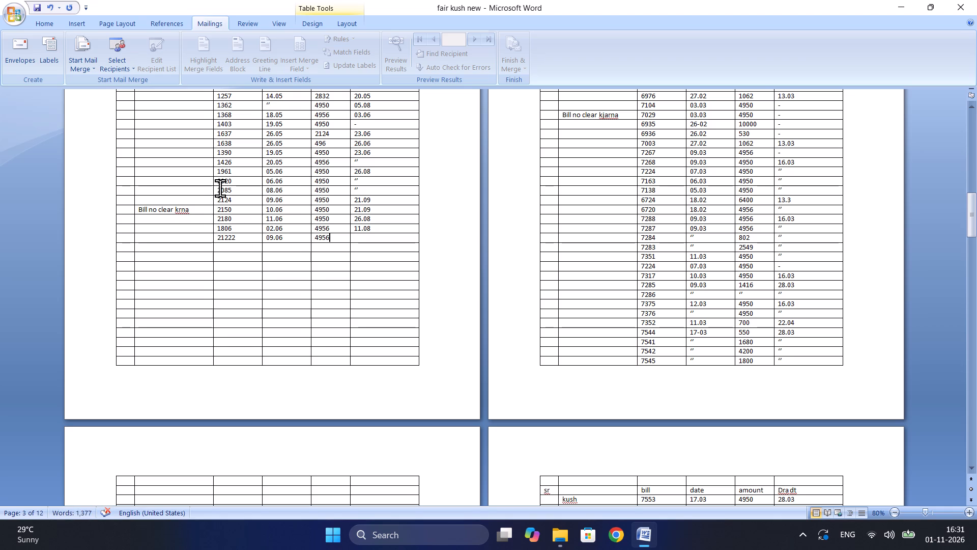
key(Right)
text('')
Correct the bill number in the row below bill 1806 to 2122.
key(Down)
key(Left)
key(Left)
key(Left)
key(Up)
key(Right)
key(Right)
key(Right)
key(BackSpace)
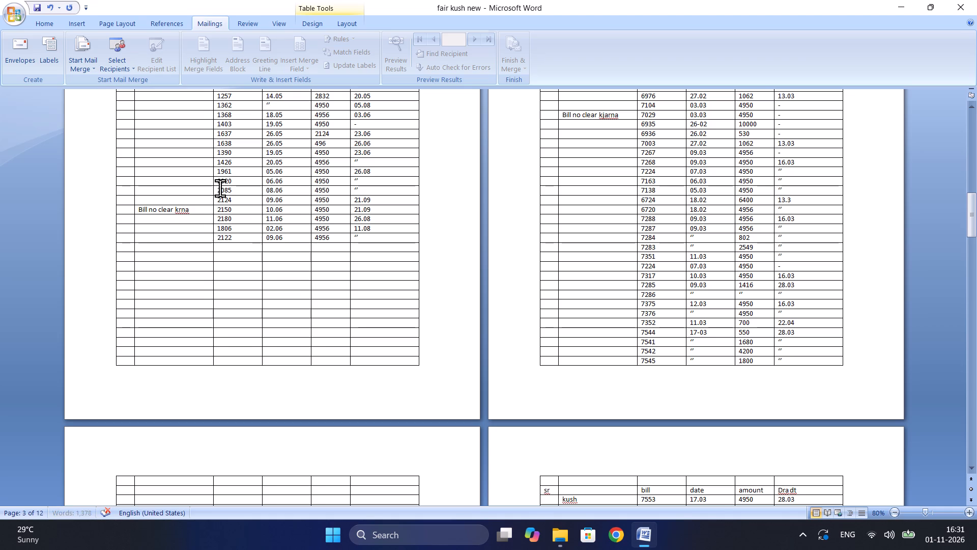
key(Down)
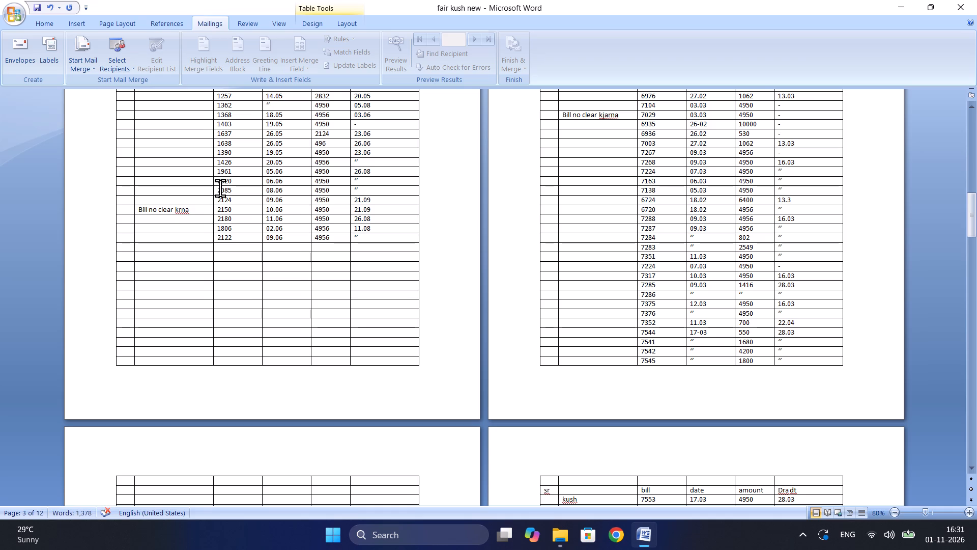
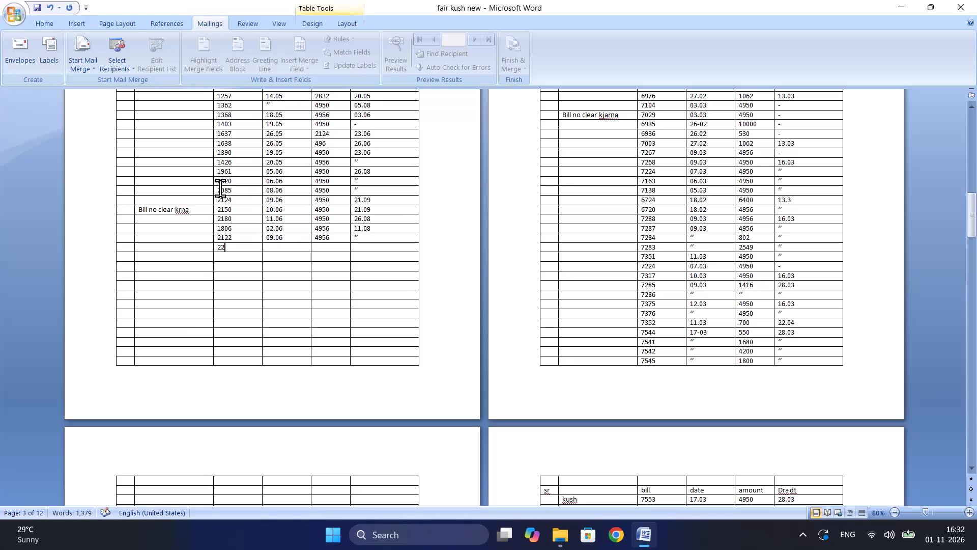
Complete bill number 2290 in the row below bill 2122 with date 15.06, amount 4956 and a ditto Dradt date.
text(90)
key(Right)
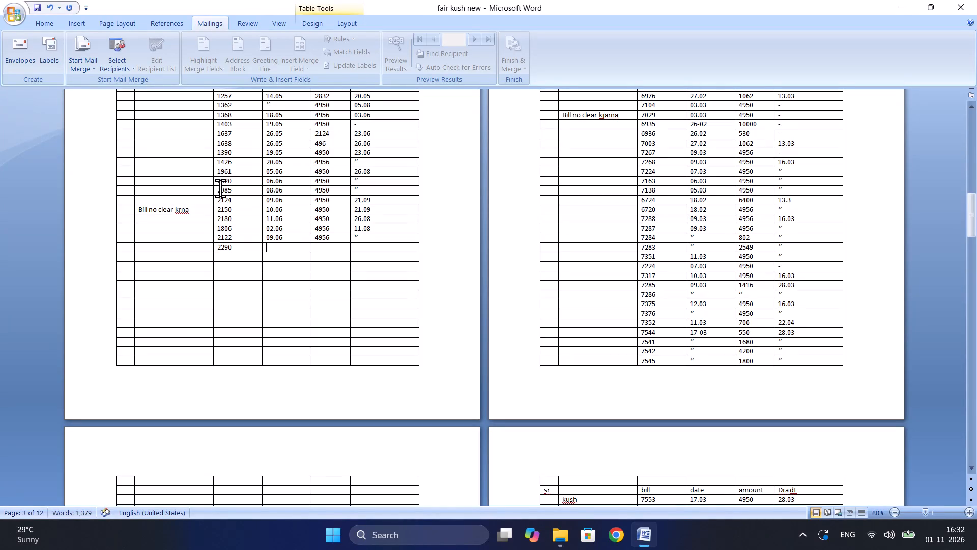
text(15.06)
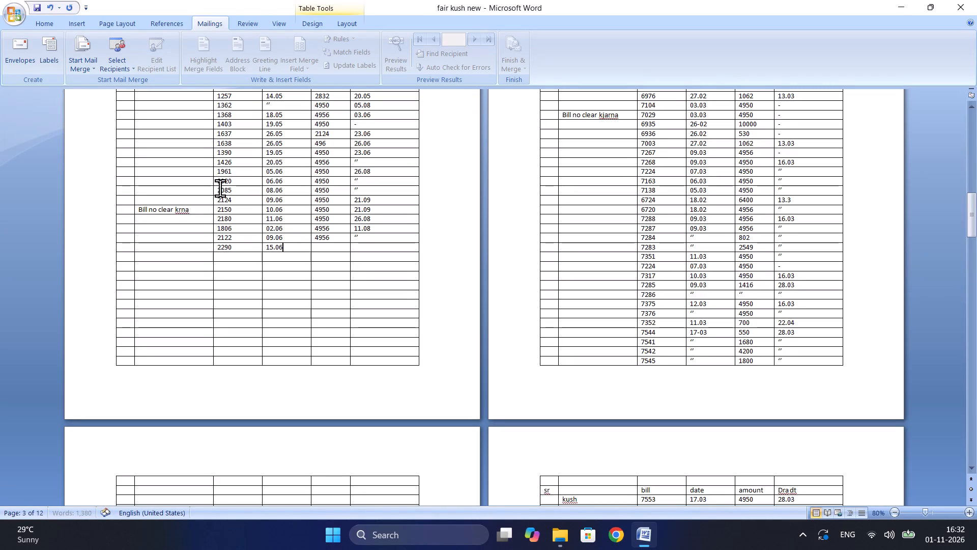
key(Right)
text(4956)
key(Right)
text('')
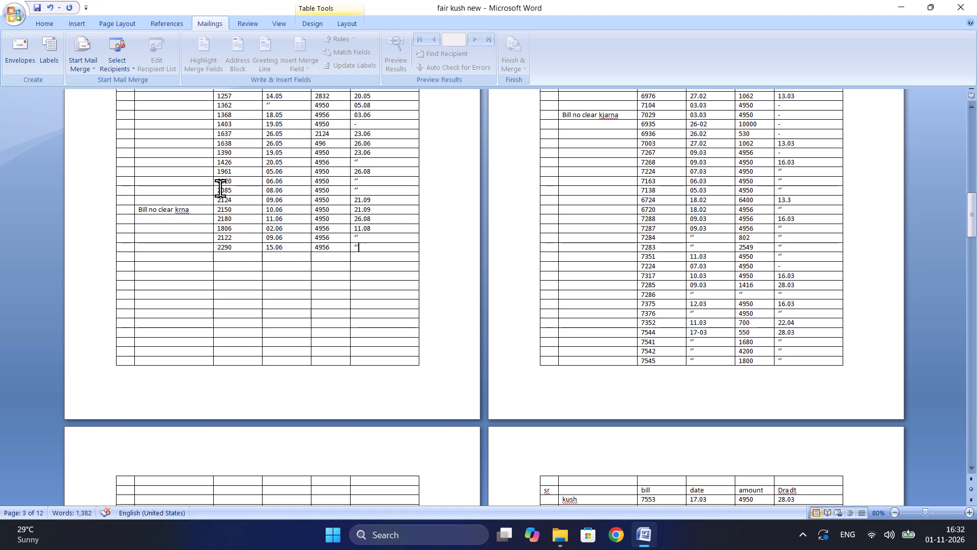
Add the remark "Bill no clear krna" in the name column of the bill 2290 row.
key(Left)
key(Left)
key(Left)
key(Left)
key(Left)
key(Left)
key(Left)
key(Left)
key(Left)
key(Left)
key(Left)
key(Left)
key(Left)
key(Left)
key(Left)
key(Left)
key(Left)
key(Left)
key(Left)
text(bi)
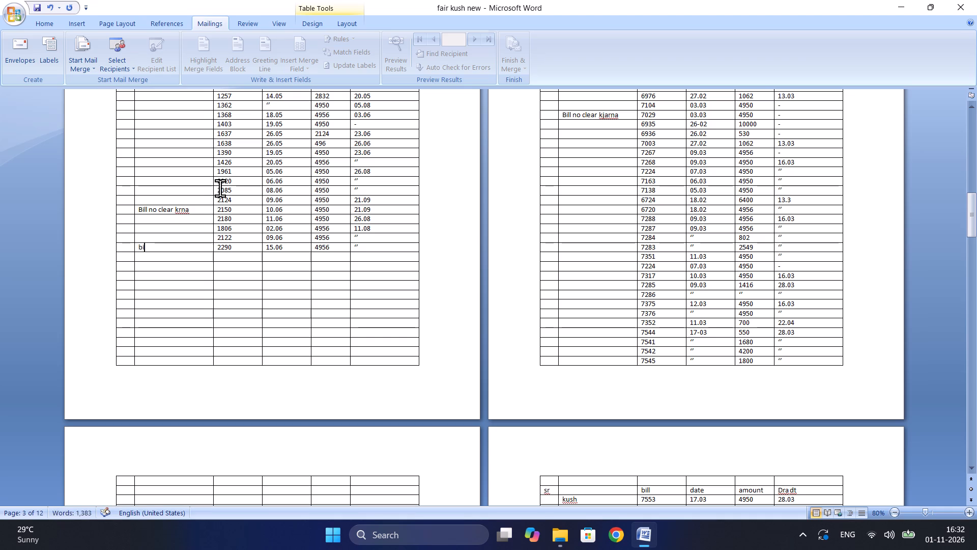
text(ll)
key(space)
text(no c)
text(lear)
key(space)
text(krna)
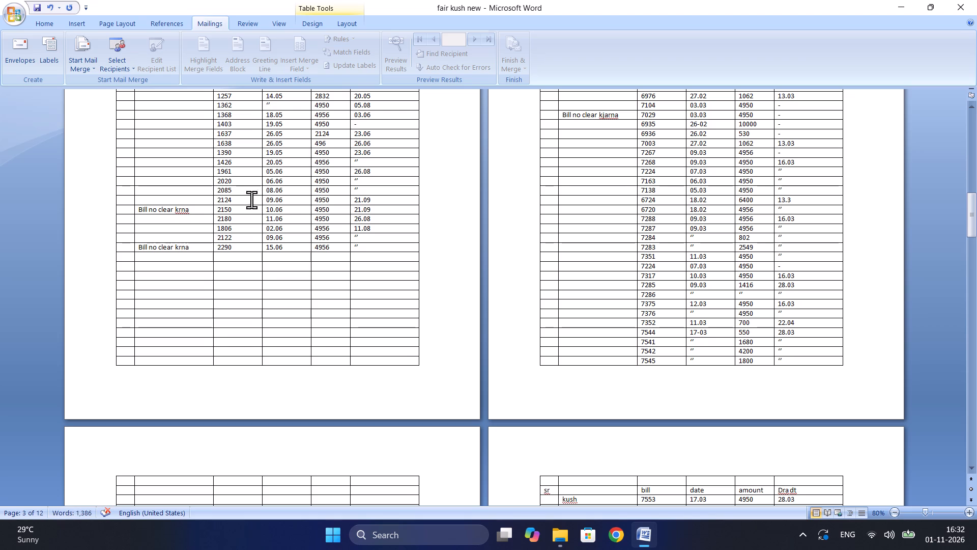
Enter bill 2240 in the row below bill 2290 with date 13.06, amount 4956 and Dradt date 30.07.
click(225, 257)
text(2240)
key(Right)
text(13.06)
key(Right)
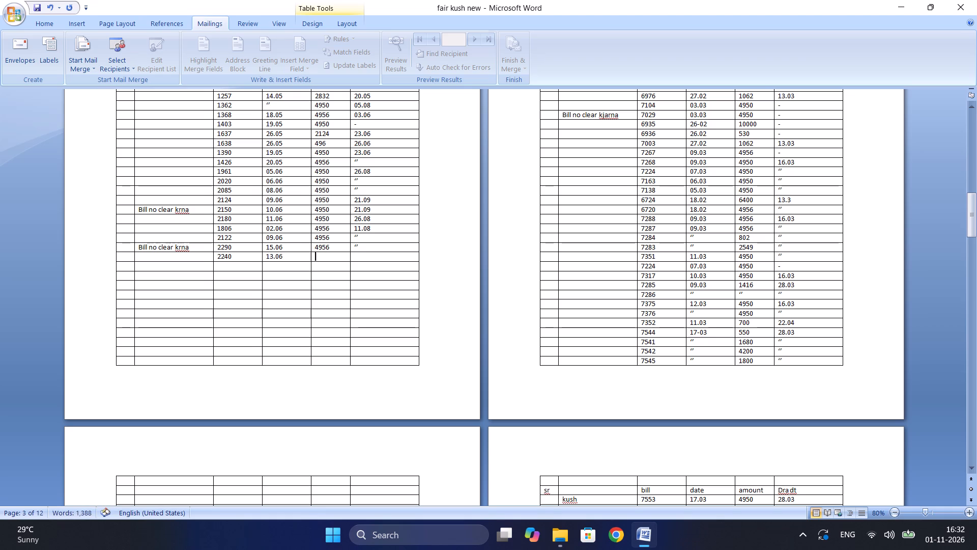
text(4956)
key(Right)
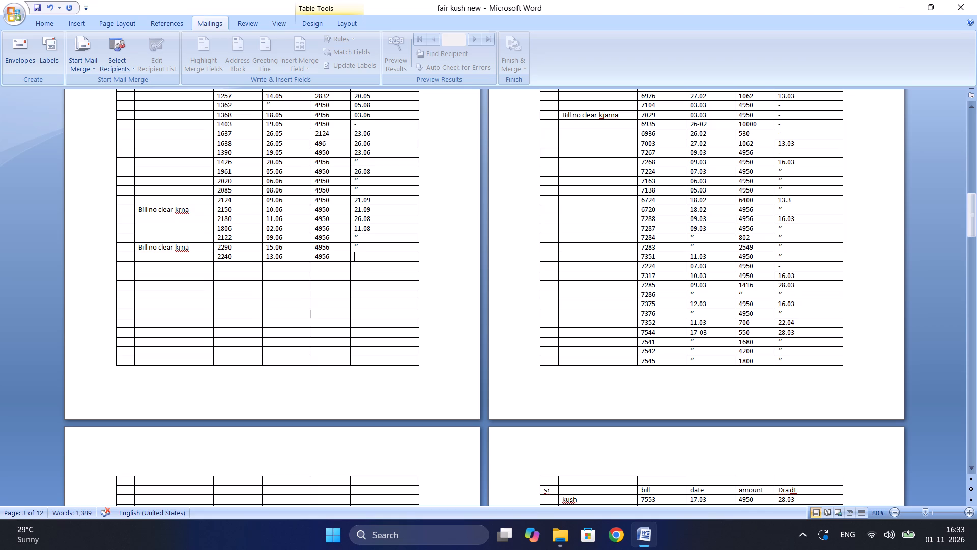
text(30.07)
key(Down)
key(Left)
key(Left)
key(Left)
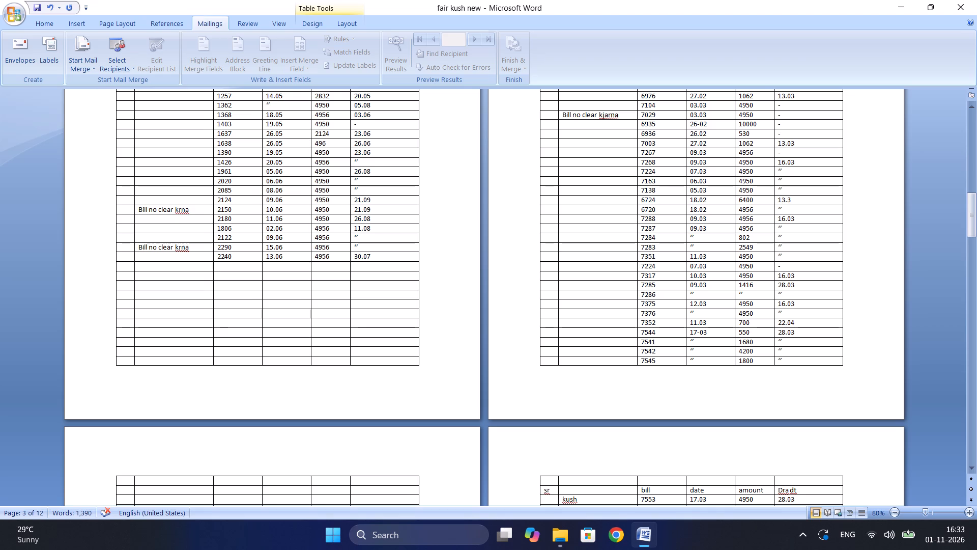
Replace the ditto Dradt date of bill 2290 with 21.09.
click(364, 244)
click(365, 248)
key(BackSpace)
key(BackSpace)
text(21.09)
key(Down)
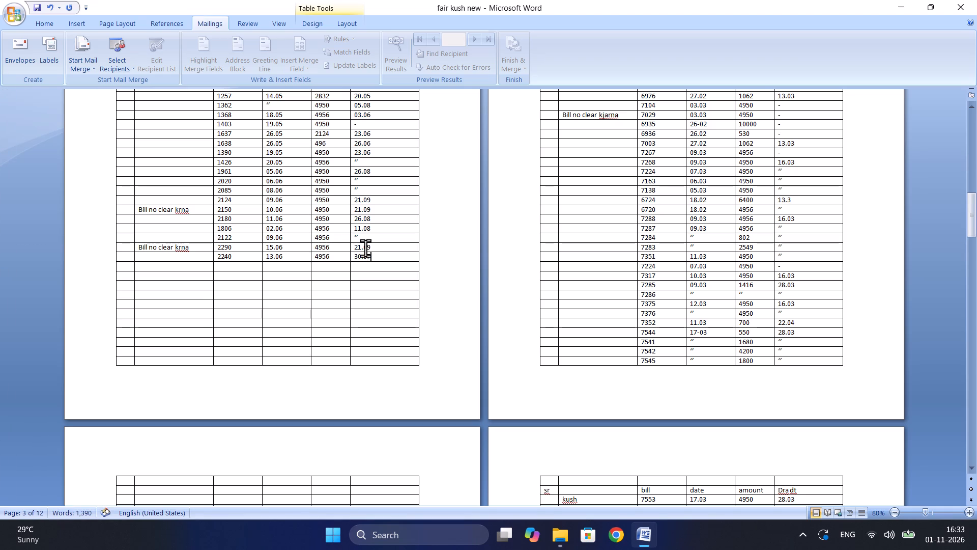
key(Down)
key(Left)
key(Left)
key(Left)
Enter bill 2337 in the kush table on page 12 below bill 2836 with date 17.06, amount 1200 and a ditto Dradt date.
scroll(365, 248, down, 2)
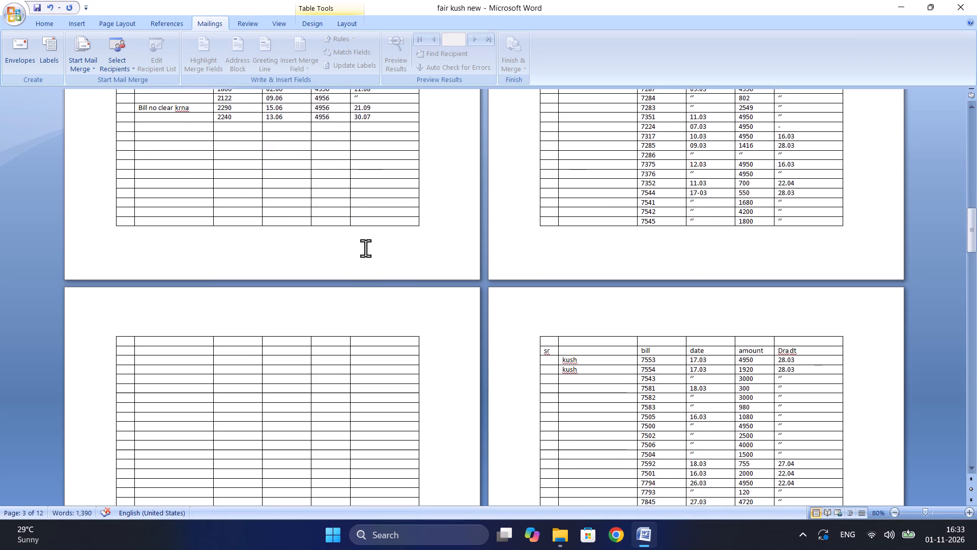
scroll(365, 248, down, 7)
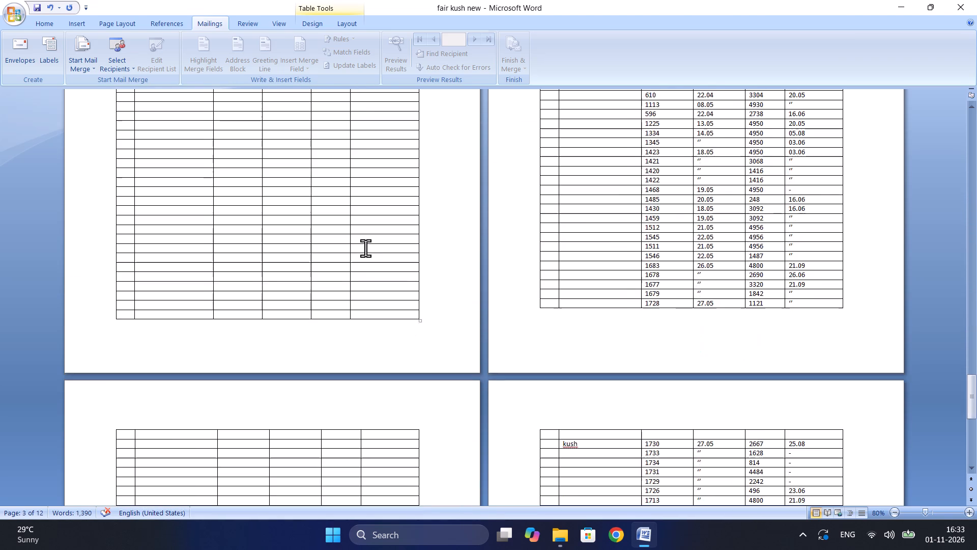
scroll(365, 248, down, 1)
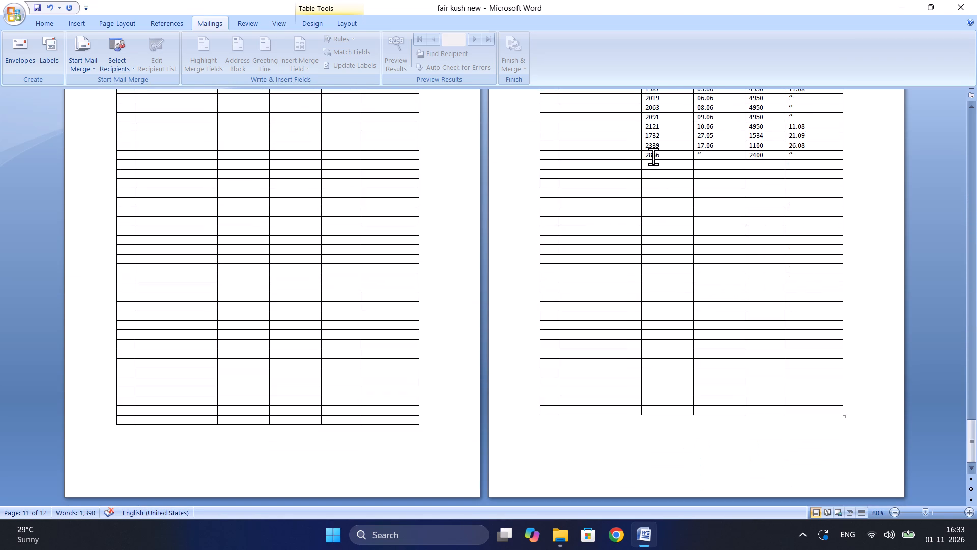
click(653, 163)
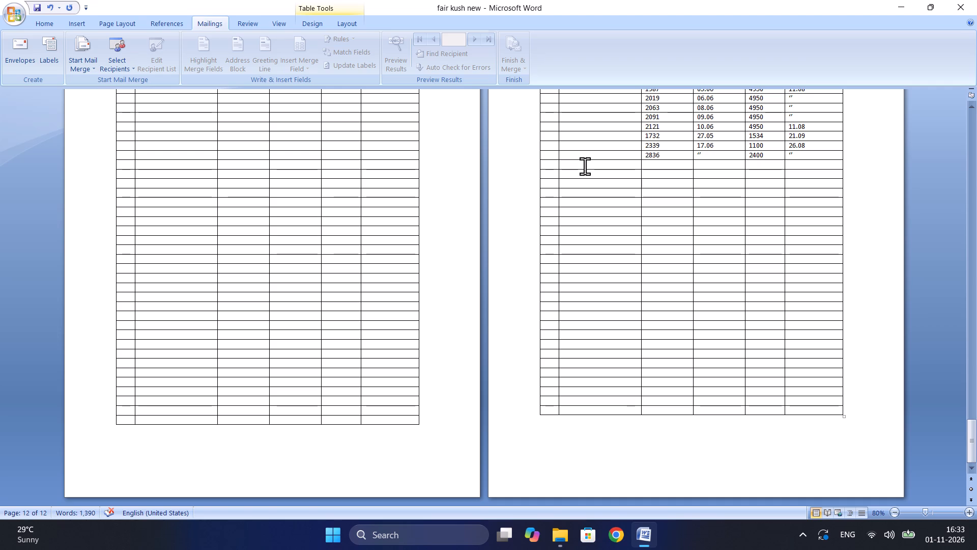
text(2337)
key(Right)
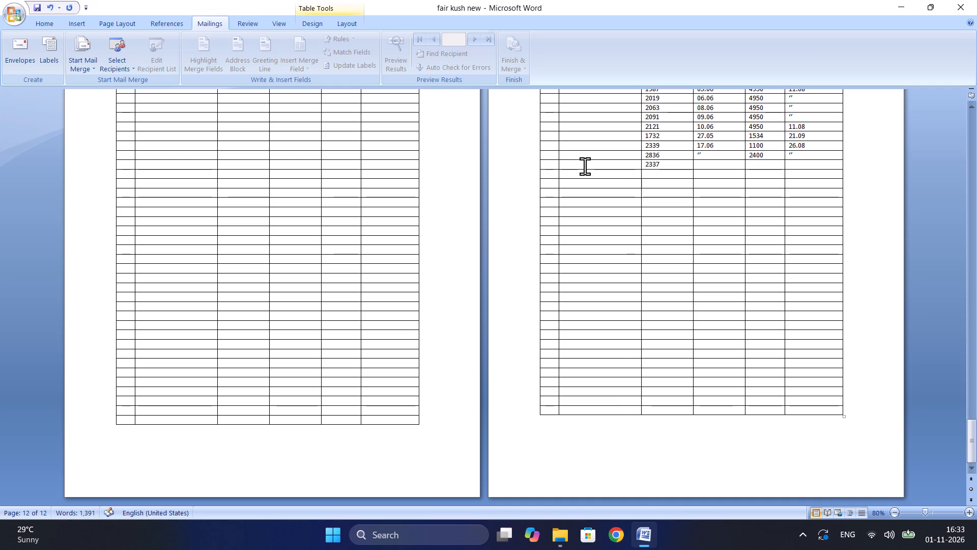
text(17.06)
key(Right)
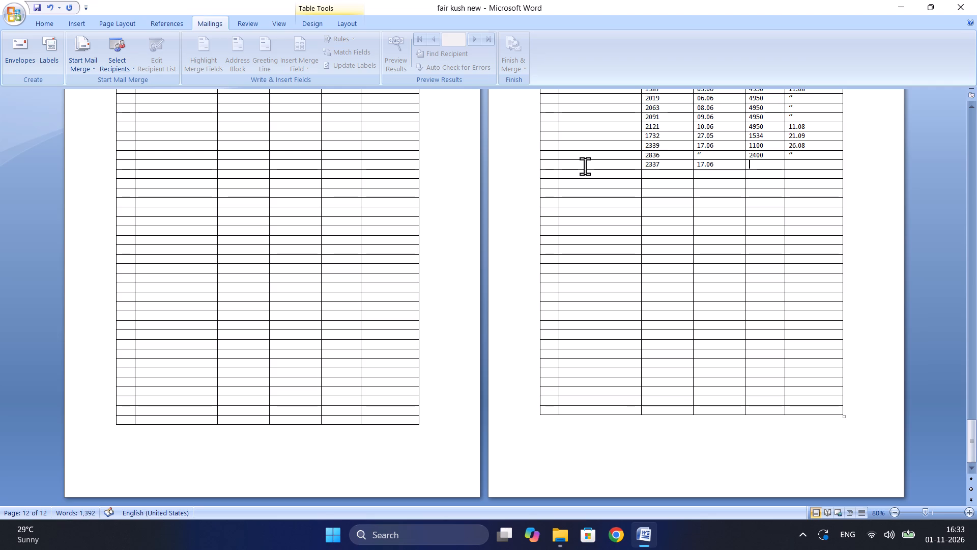
text(1200)
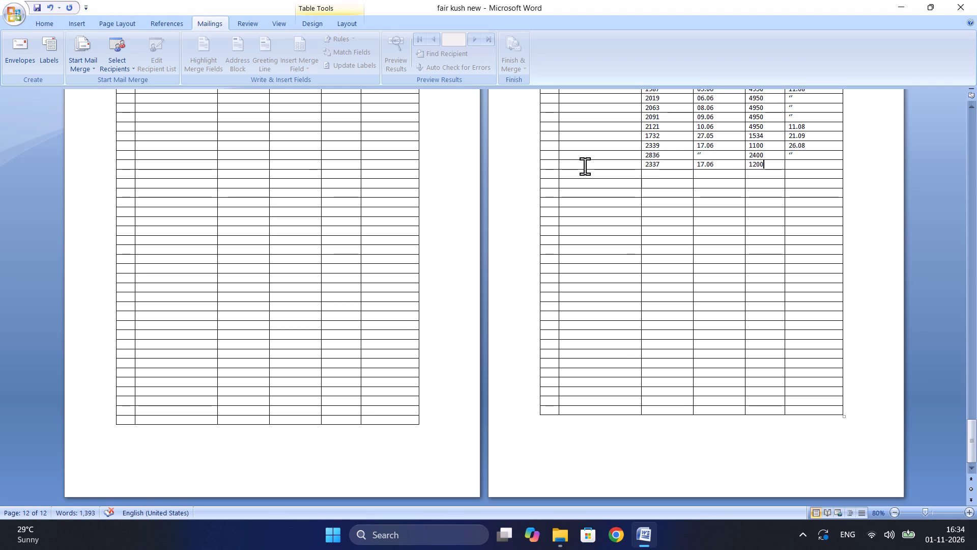
key(2)
key(BackSpace)
key(Right)
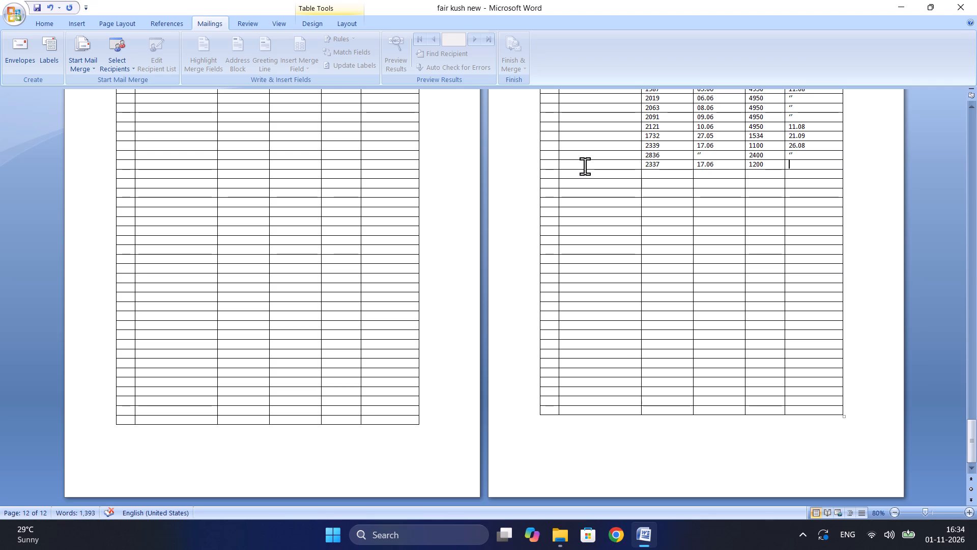
text('')
Enter bill 2340 in the row below bill 2337 with a ditto date, amount 4800 and a ditto Dradt date.
key(Down)
key(Left)
key(Left)
key(Left)
text(2340)
key(Right)
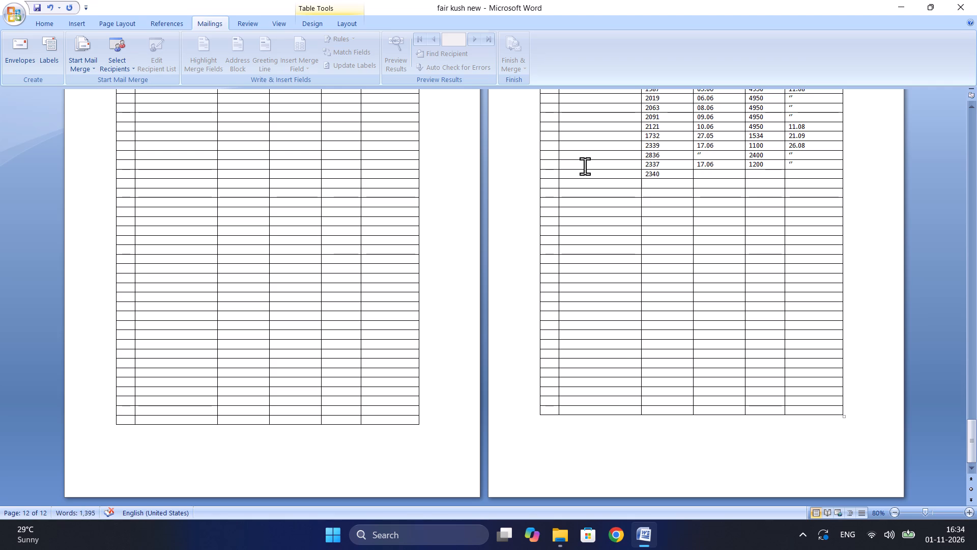
text('')
key(Right)
text(4800)
key(Right)
text('')
key(Down)
key(Up)
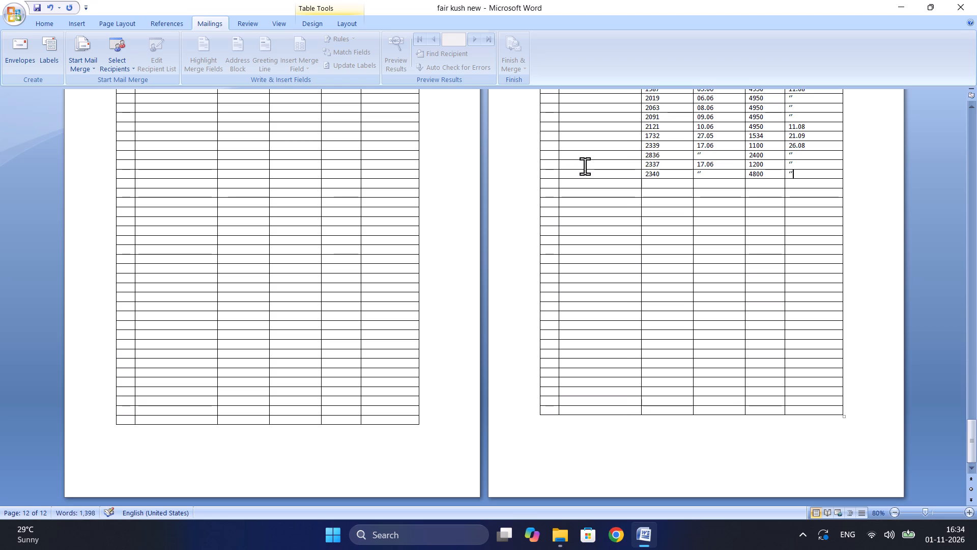
Enter bill 2338 in the row below bill 2340 with a ditto date, amount 3600 and a ditto Dradt date.
key(Left)
key(Left)
key(Left)
key(Down)
key(Left)
key(Left)
text(2338)
key(Right)
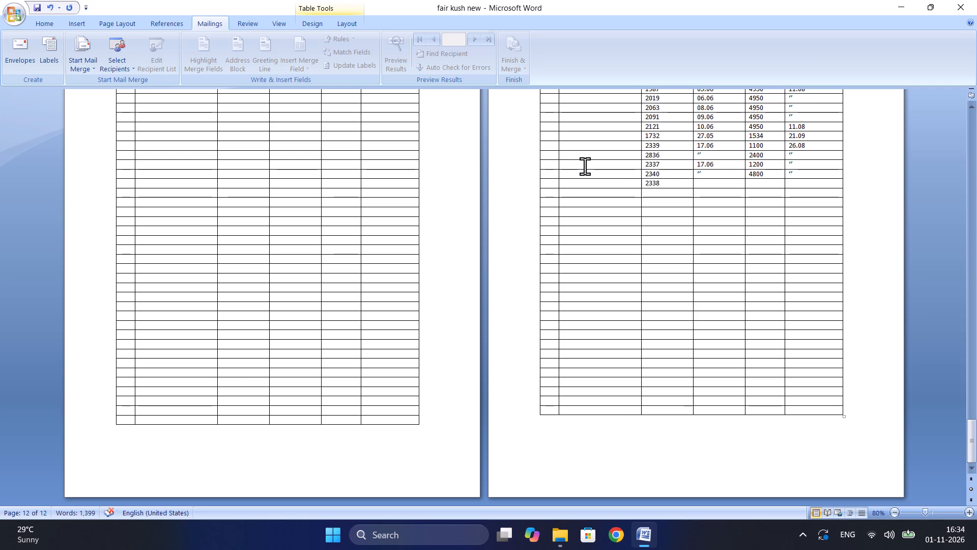
text('')
key(Right)
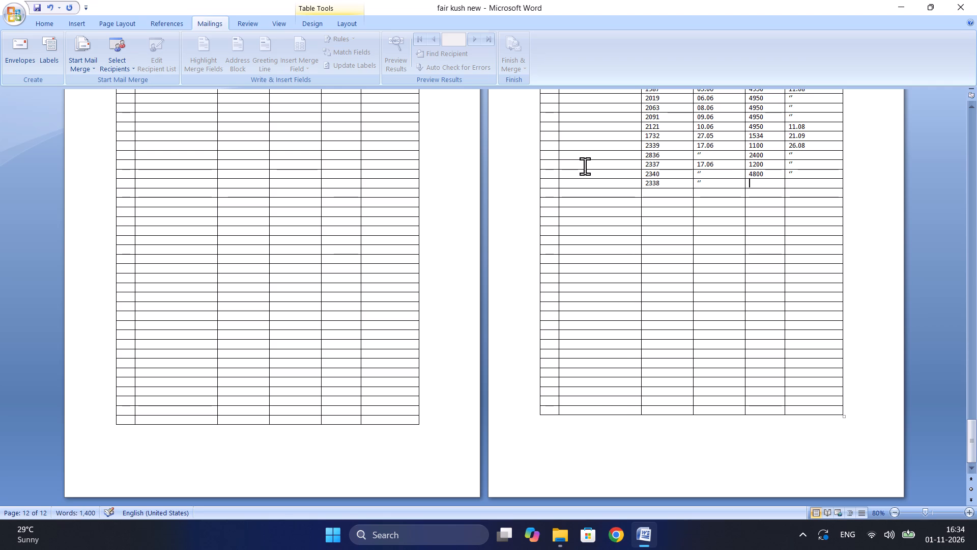
text(3600)
key(Right)
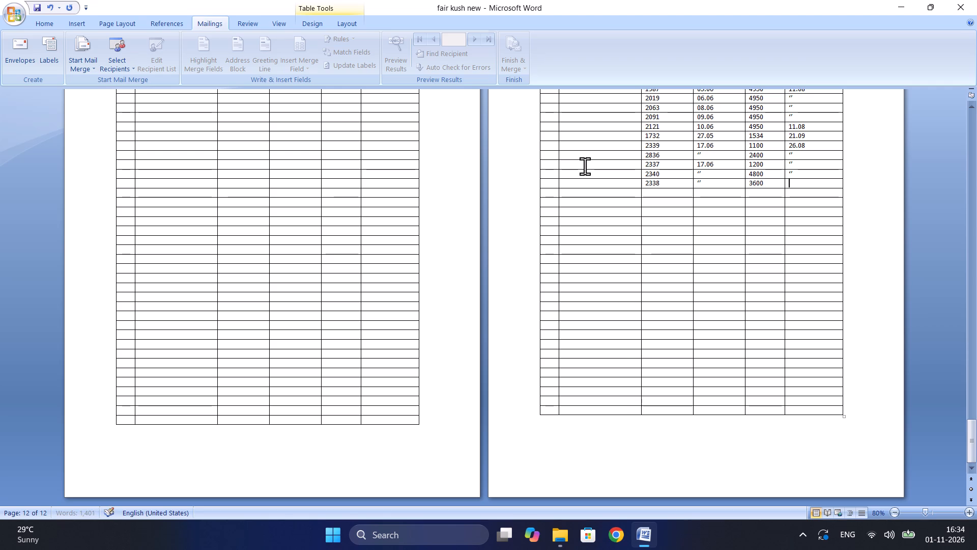
text('')
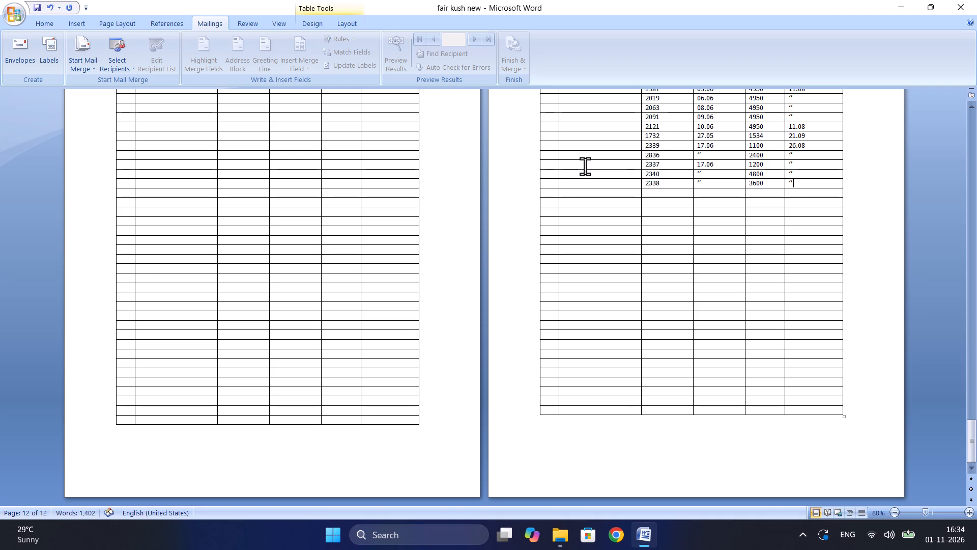
Enter bill 2335 in the row below bill 2338 with a ditto date, amount 1800 and a ditto Dradt date.
key(Down)
key(Left)
key(Left)
key(Left)
text(2335)
key(Right)
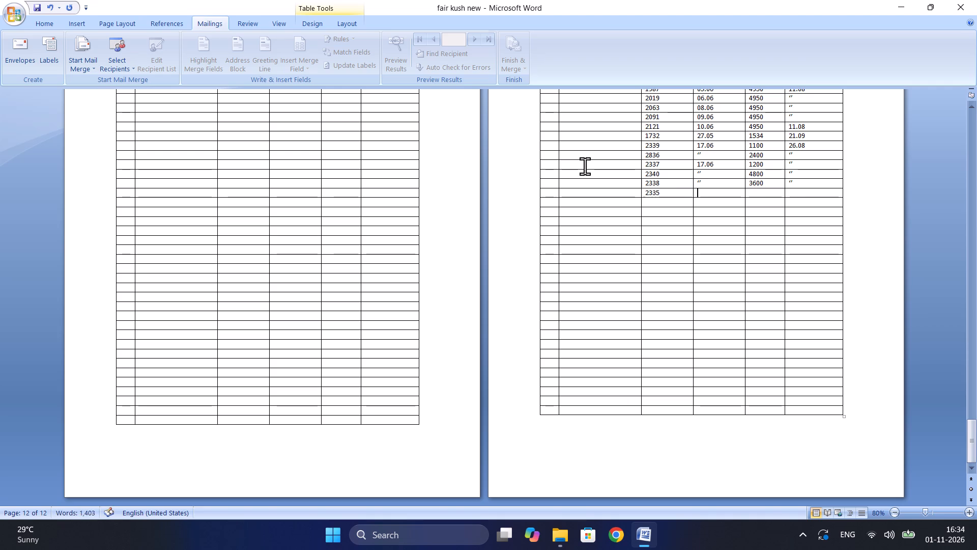
text('')
key(Right)
text(1800)
key(Right)
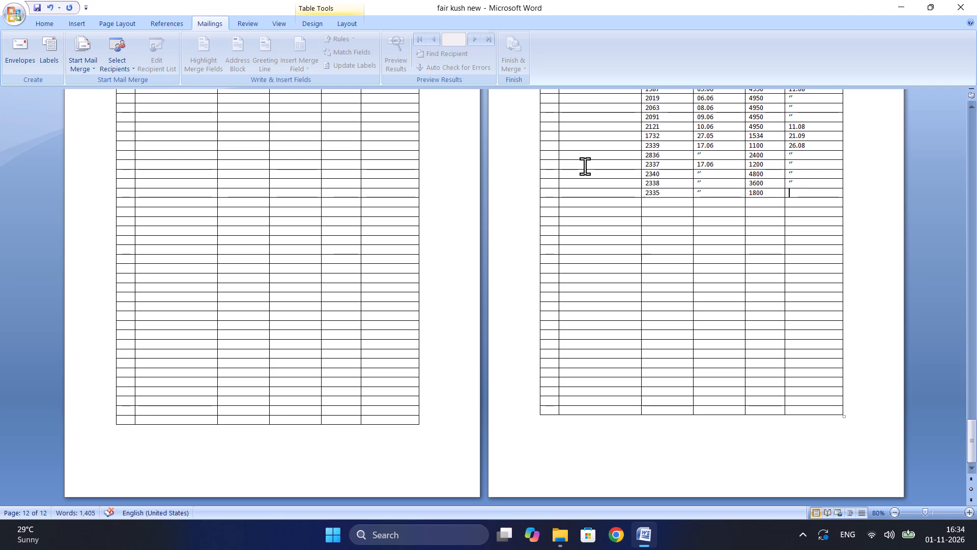
text('')
Enter bill 2402 in the row below bill 2335 with date 19.06, amount 1050 and a ditto Dradt date.
key(Down)
key(Left)
key(Left)
key(Left)
text(2402)
key(Right)
text(19.06)
key(Right)
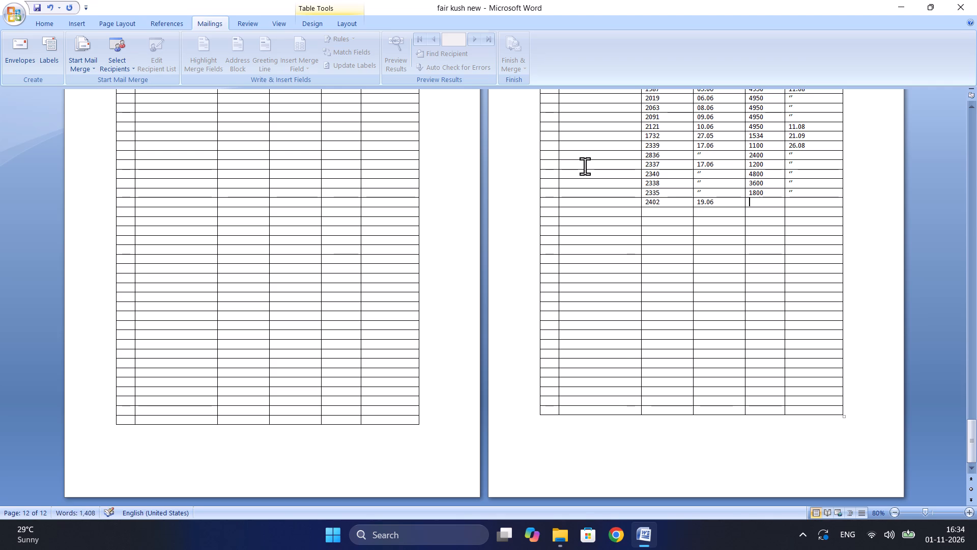
text(1050)
key(Right)
text('')
Enter bill 2405 in the row below bill 2402 with a ditto date, amount 4400 and a ditto Dradt date.
key(Down)
key(Left)
key(Left)
key(Left)
text(2405)
key(Right)
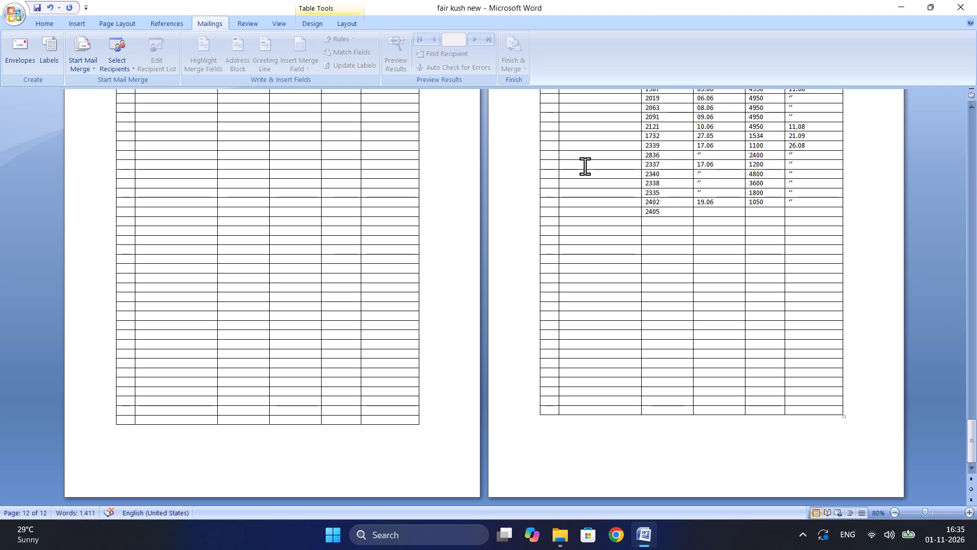
text(19)
key(BackSpace)
key(BackSpace)
text('')
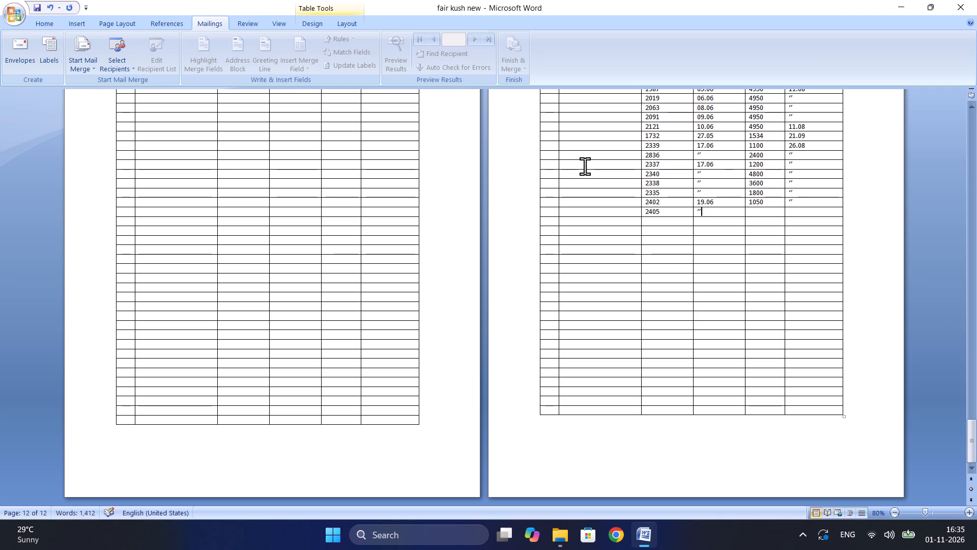
key(Right)
key(Right)
key(Left)
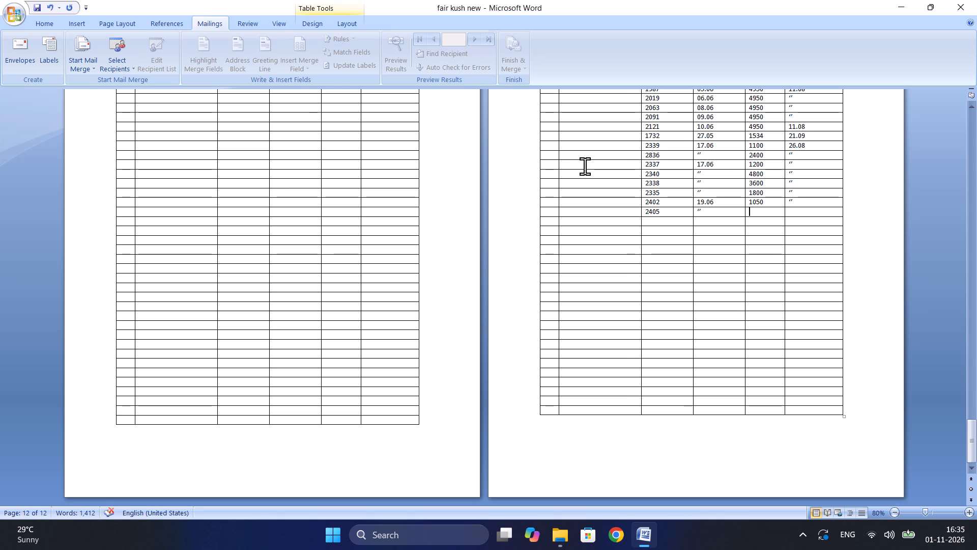
text(4400)
key(Right)
text('')
Enter bill 2403 in the row below bill 2405 with a ditto date, amount 2000 and a ditto Dradt date.
key(Down)
key(Left)
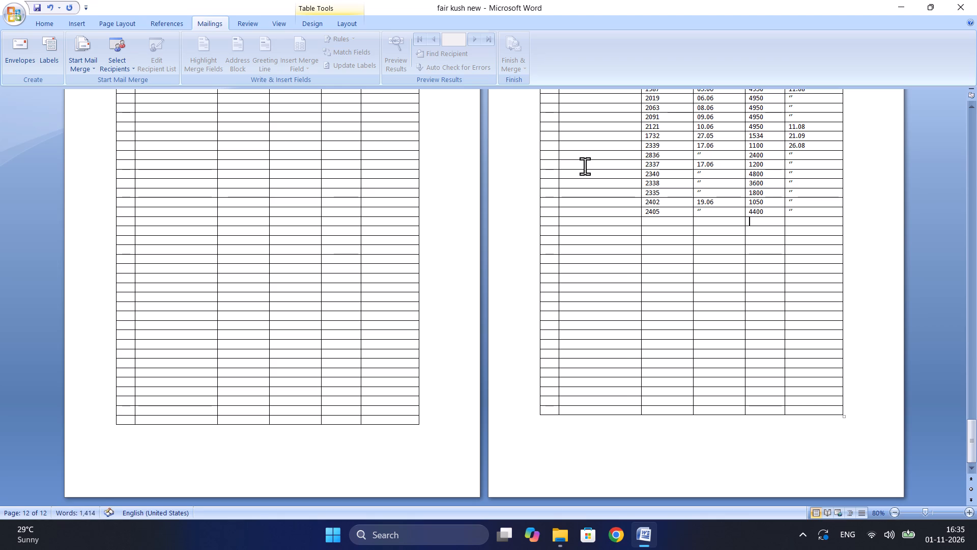
key(Left)
key(Left)
text(2403)
key(Right)
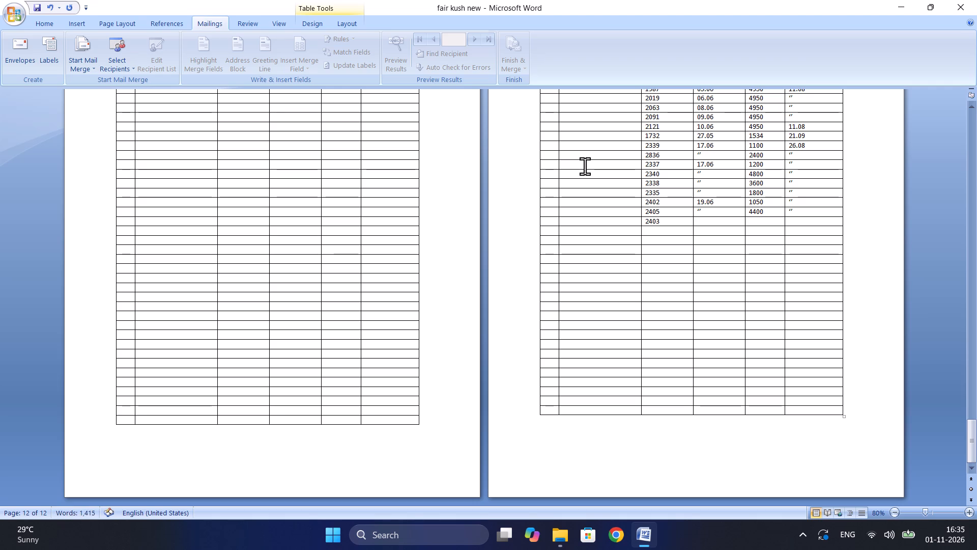
text('')
key(Right)
text(2000)
key(Right)
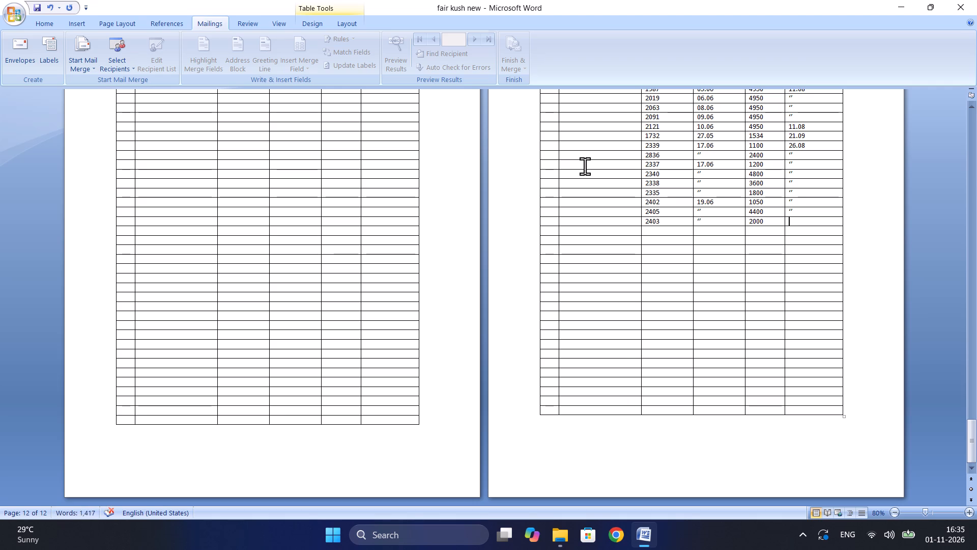
text('')
Enter bill 2401 in the row below bill 2403 with a ditto date, amount 4956 and a ditto Dradt date.
key(Down)
key(Left)
key(Left)
key(Left)
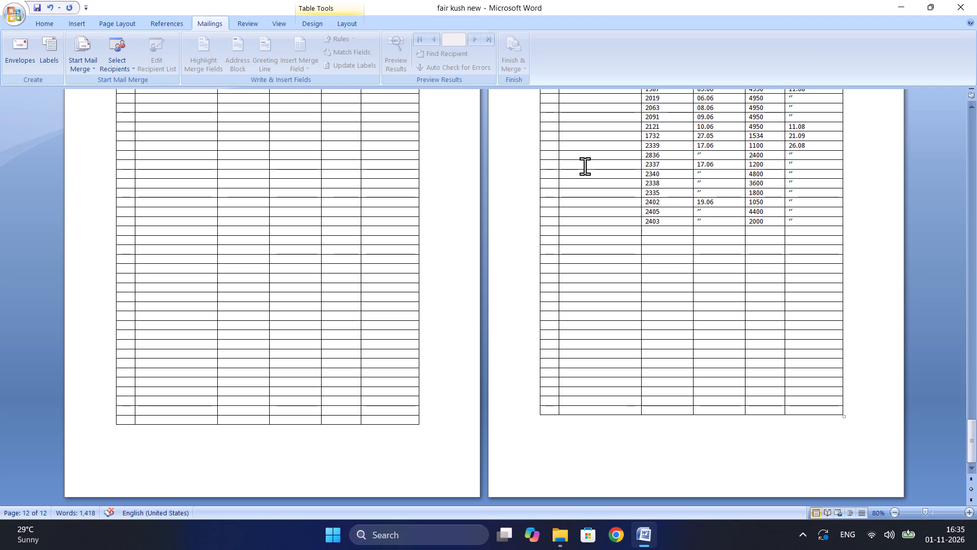
text(2401)
key(Right)
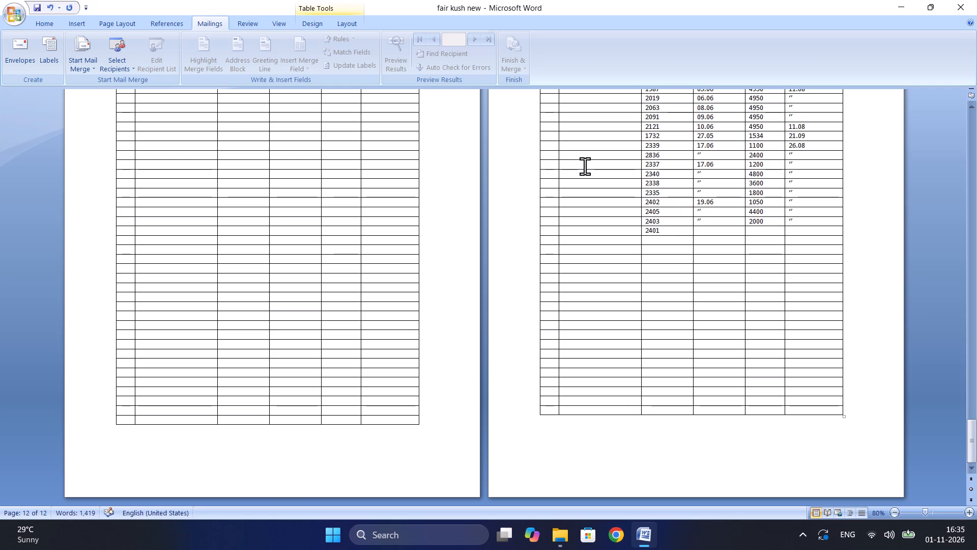
text('')
key(Right)
text(498)
key(BackSpace)
text(56)
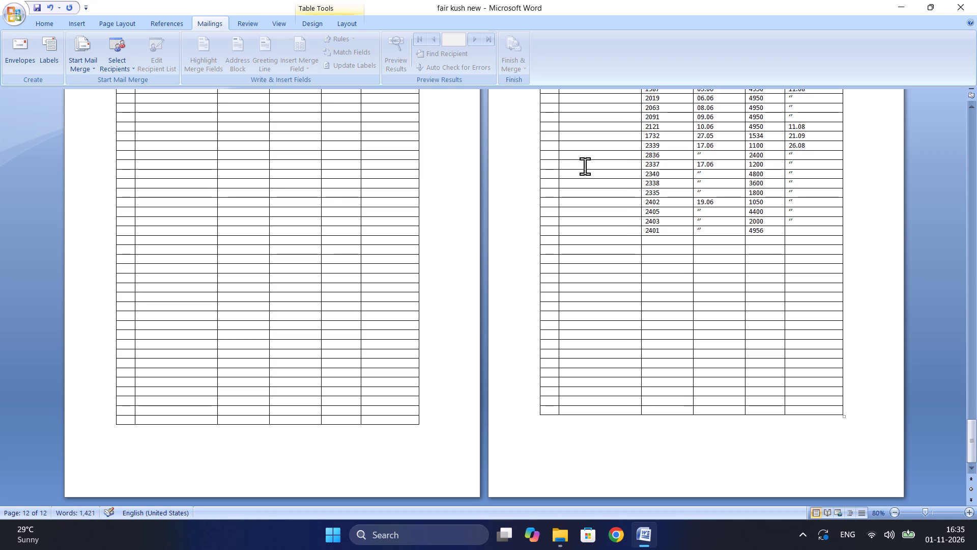
key(Right)
key(2)
key(BackSpace)
text('')
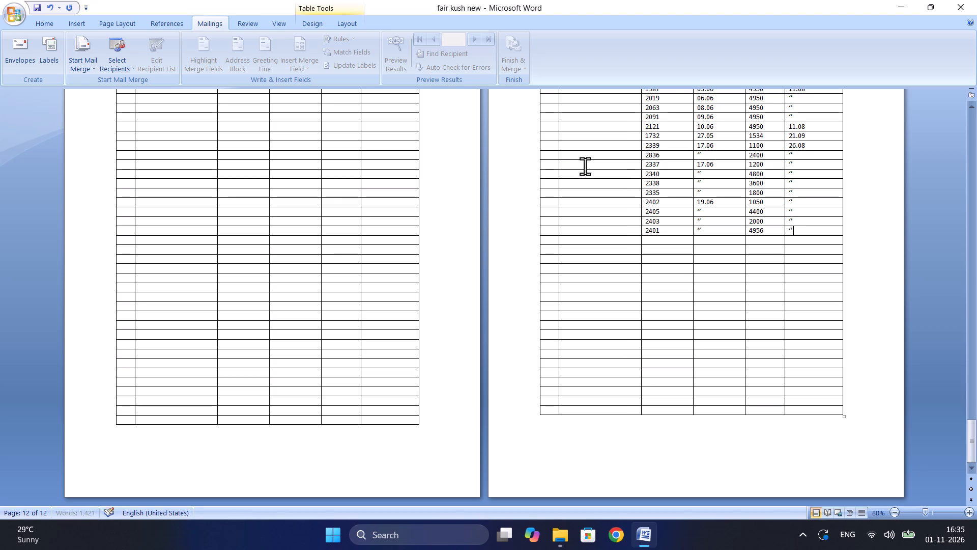
Enter bill 2406 in the row below bill 2401 with a ditto date, amount 2500 and a ditto Dradt date.
key(Down)
key(Left)
key(Left)
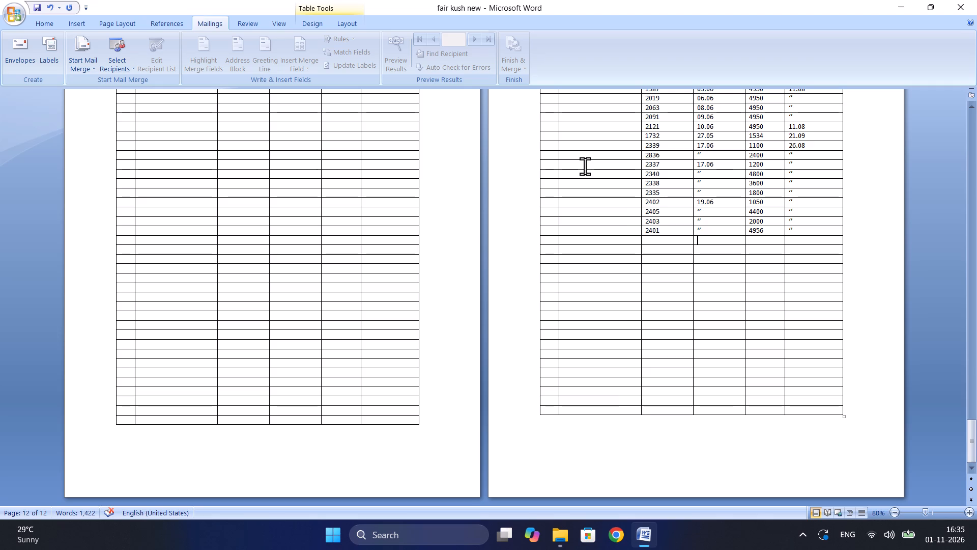
key(Left)
text(24)
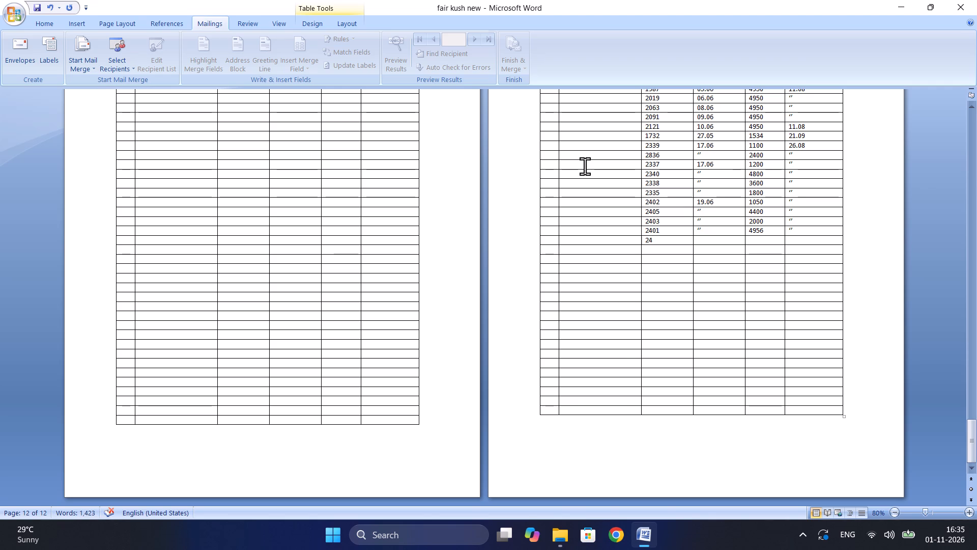
text(06)
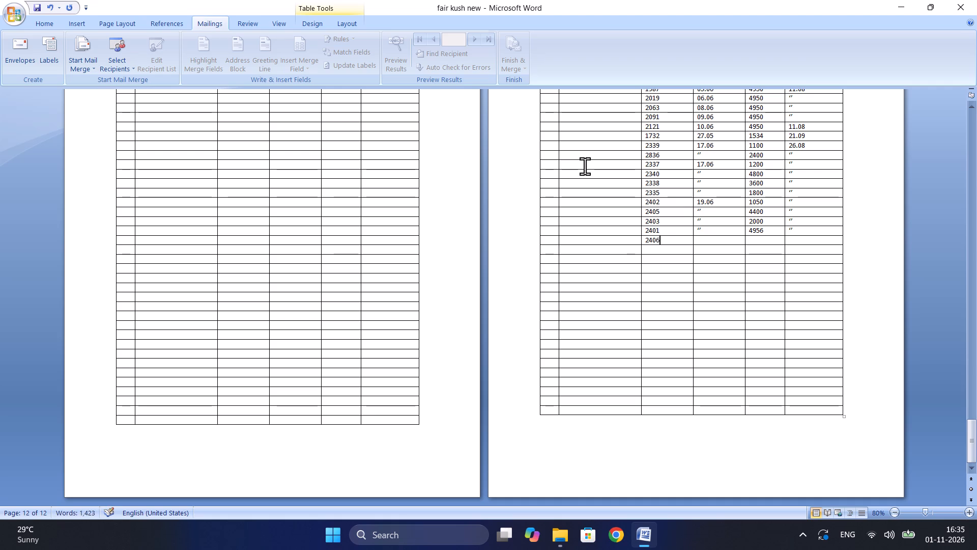
key(Right)
text('')
key(Right)
text(2500)
key(Right)
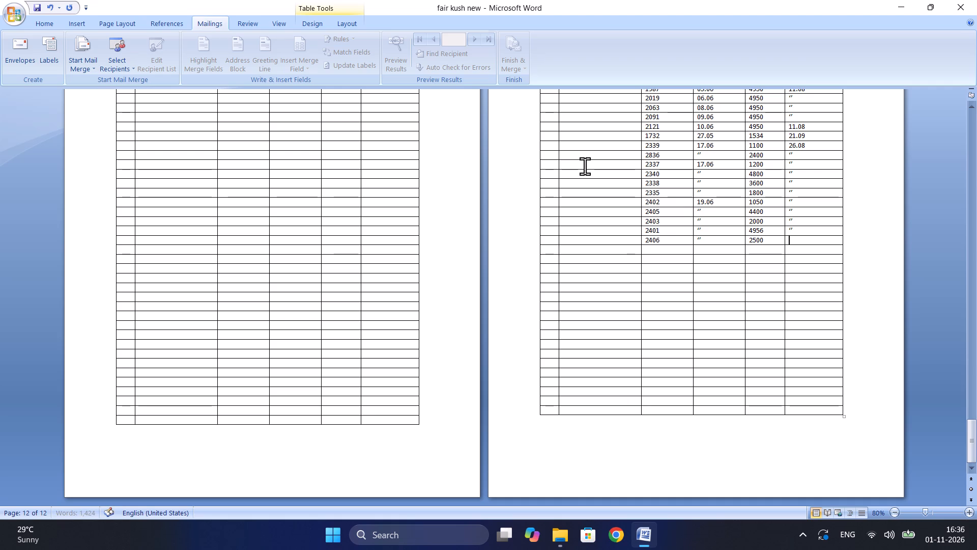
text('')
key(Down)
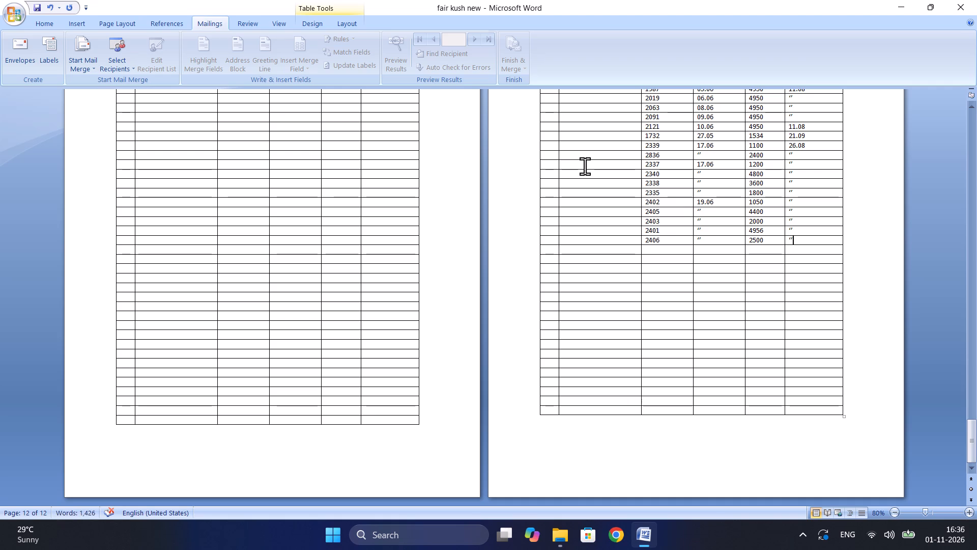
Enter bill 2404 in the row below bill 2406 with a ditto date, amount 980 and a ditto Dradt date.
key(Left)
key(Left)
key(Left)
text(2404)
key(Right)
text('')
key(Right)
text(980)
key(Right)
text('')
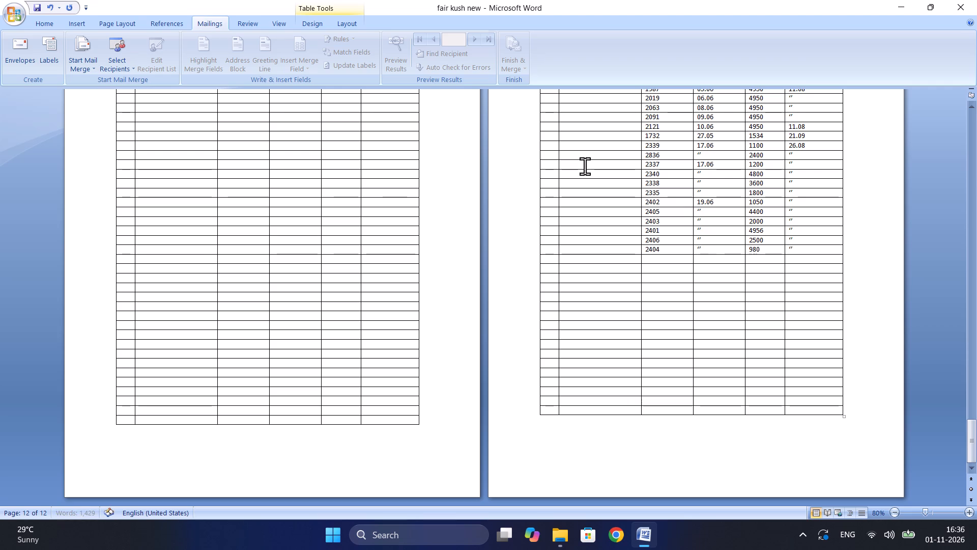
Enter bill 2368 in the row below bill 2404 with date 18.06, amount 2160 and a ditto Dradt date.
key(Down)
key(Left)
key(Left)
key(Left)
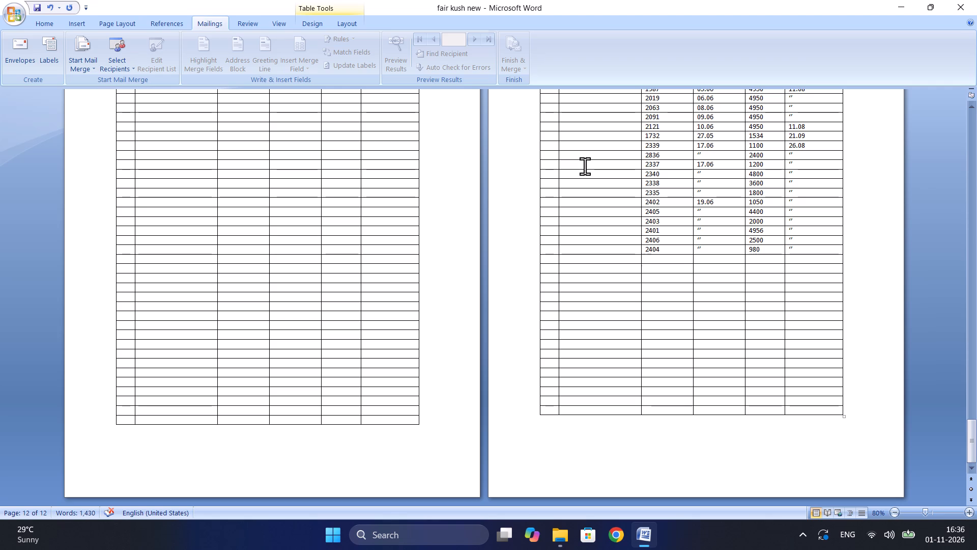
text(2368)
key(Right)
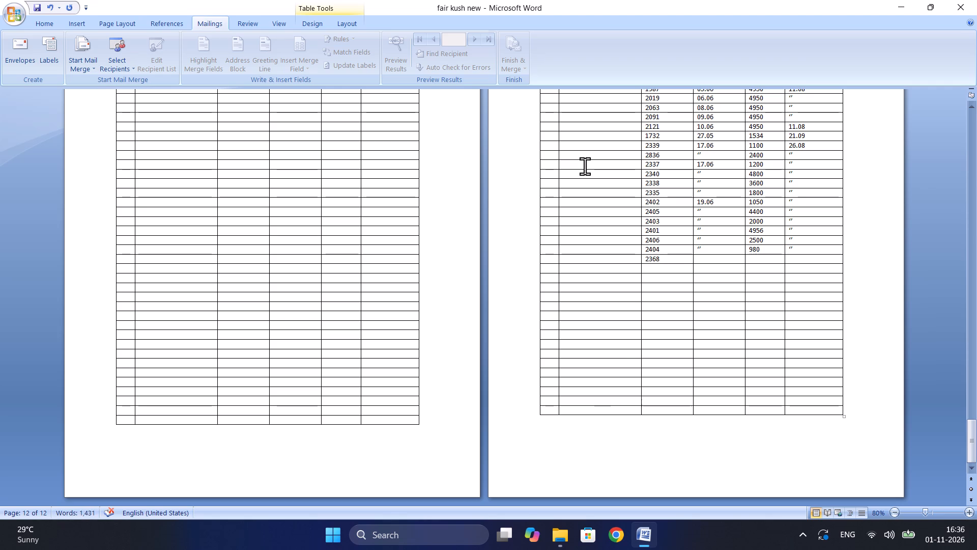
text(18.06)
key(Right)
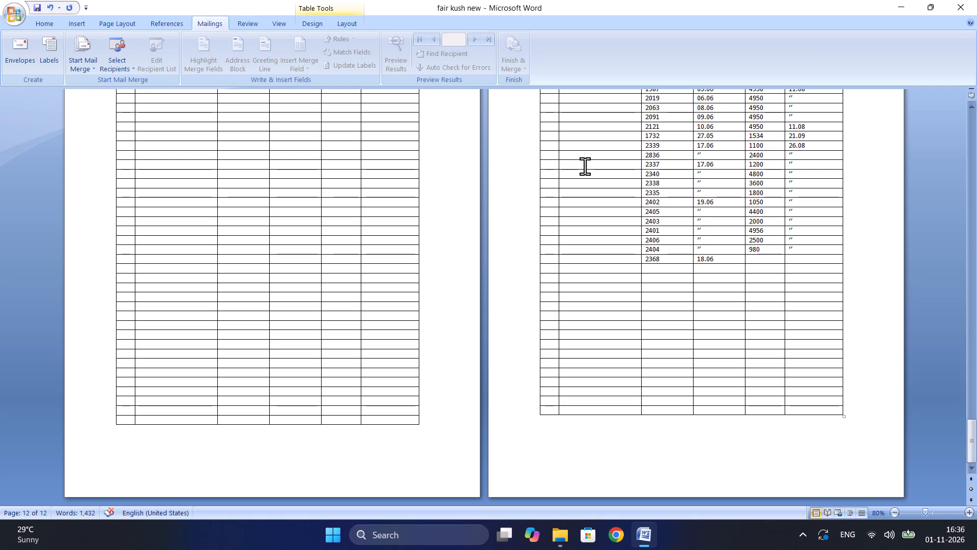
key(2)
text(160)
key(Right)
text('')
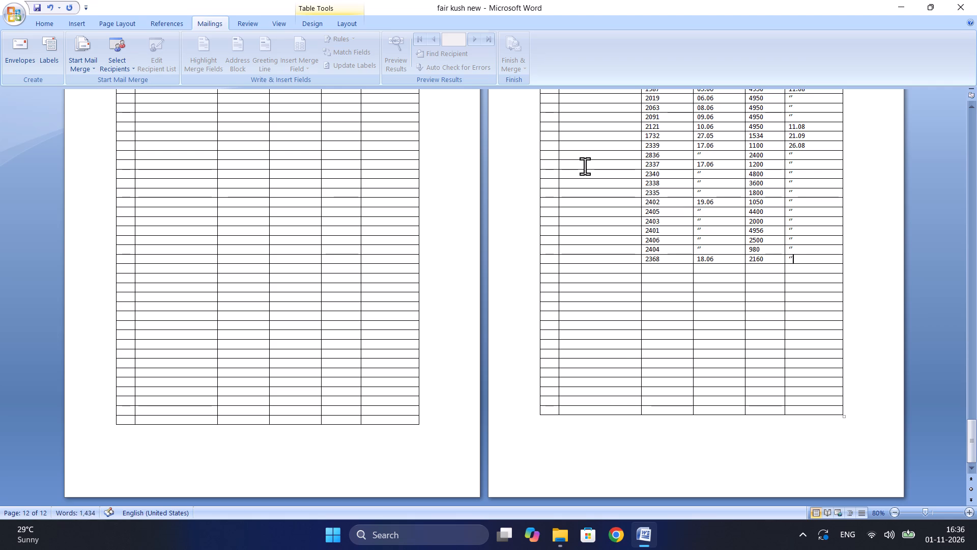
Enter bill 2372 in the row below bill 2368 with date 18.06, amount 4956 and a ditto Dradt date.
key(Down)
key(Left)
key(Left)
key(Left)
text(2372)
key(Right)
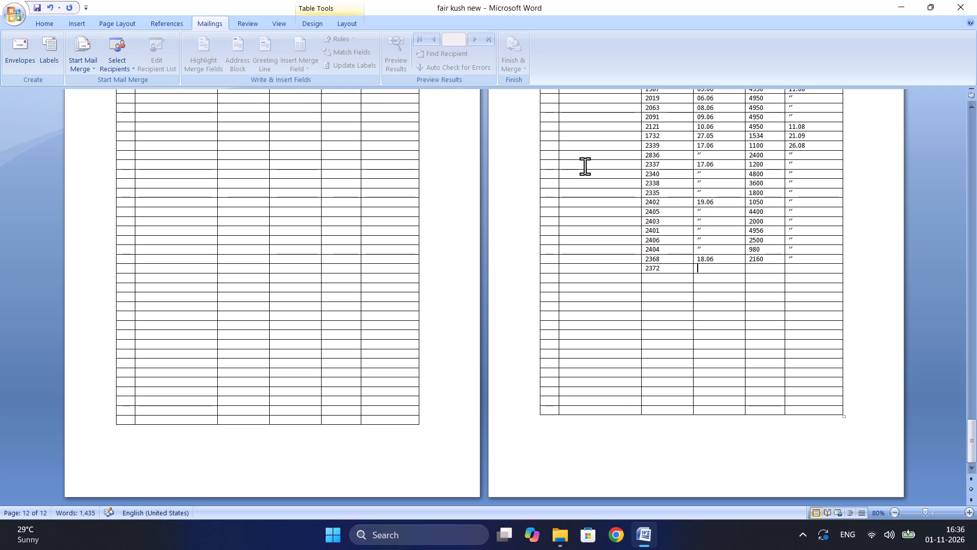
text(18.06)
key(Right)
text(4956)
key(Right)
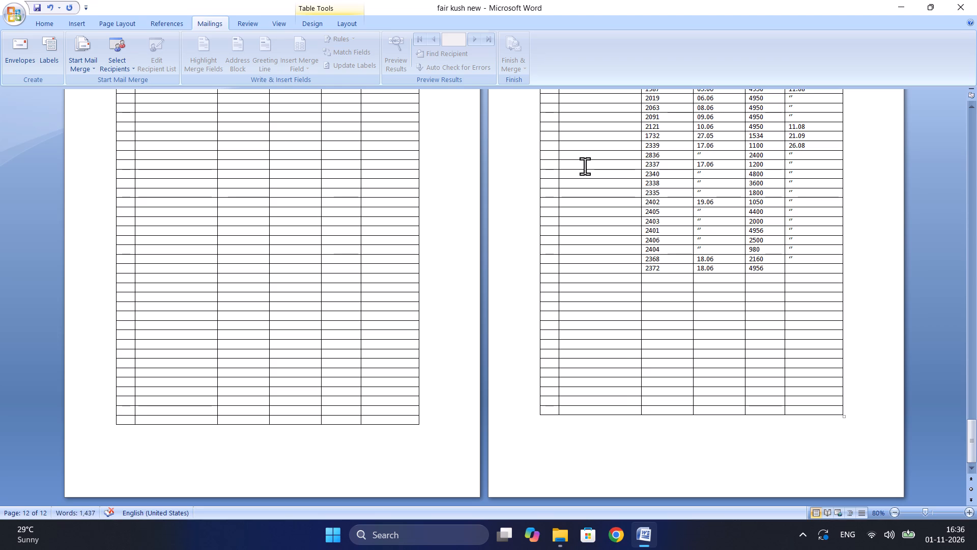
text('')
Enter bill 2371 in the row below bill 2372 with a ditto date, amount 4000 and a ditto Dradt date.
key(Down)
key(Left)
key(Left)
key(Left)
text(2371)
key(Right)
text('')
key(Right)
text(4000)
key(Right)
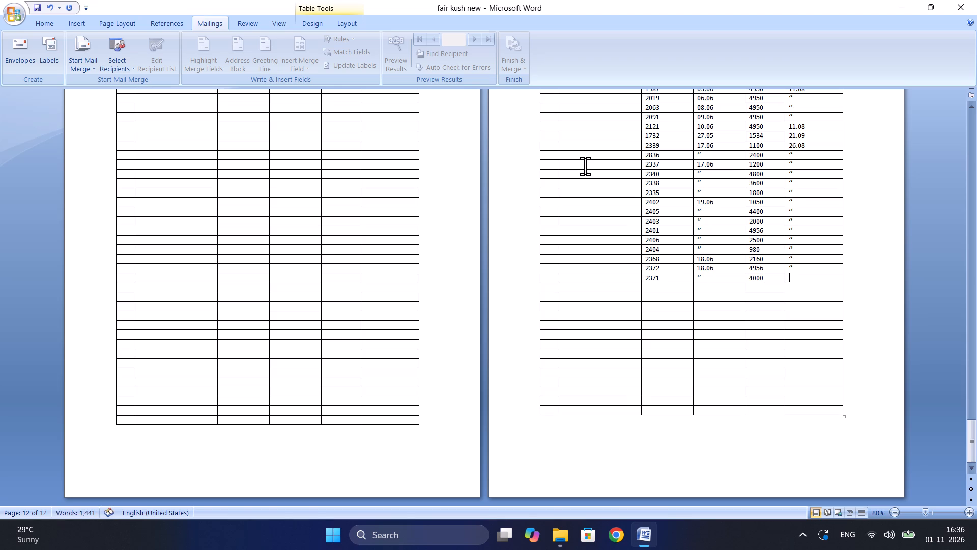
text(''')
Enter bill 2369 in the row below bill 2371 with a ditto date, amount 1200 and Dradt date 05.08.
key(Down)
key(Left)
key(Left)
key(Left)
text(23)
text(69)
key(Right)
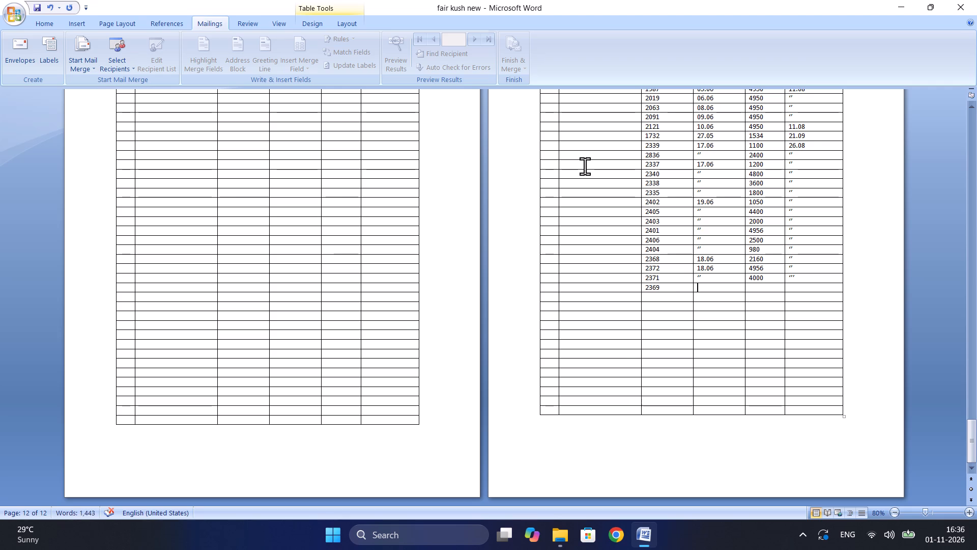
text('')
key(Right)
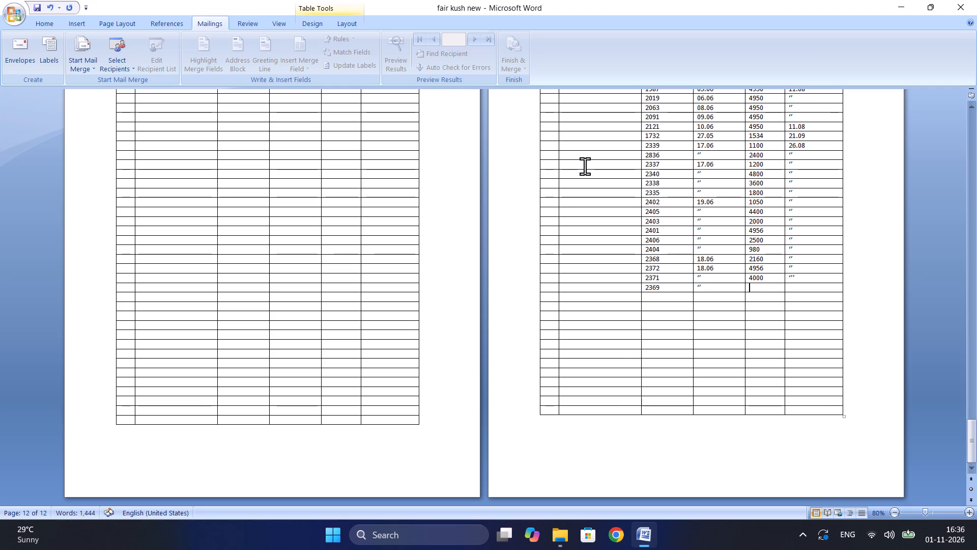
text(1200)
key(Right)
text(05.05)
key(BackSpace)
key(8)
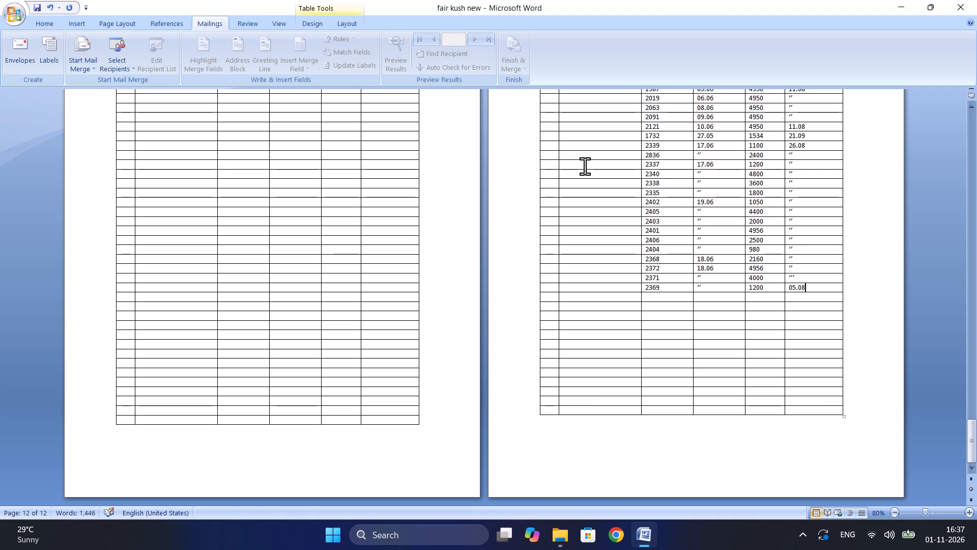
Enter bill 2370 in the row below bill 2369 with a ditto date, amount 3600 and Dradt date 26.08.
key(Down)
key(Left)
key(Left)
key(Left)
text(2370)
key(Right)
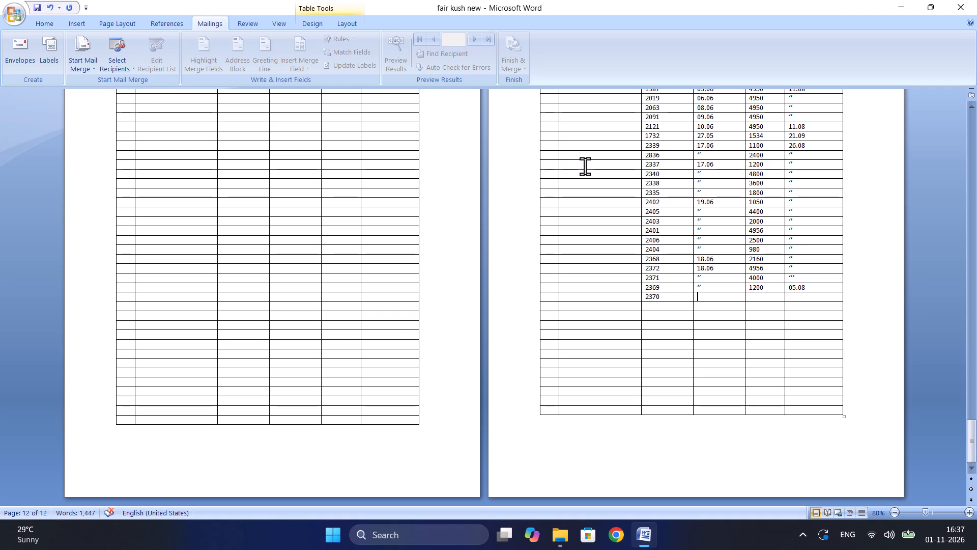
text('')
key(Right)
text(3600)
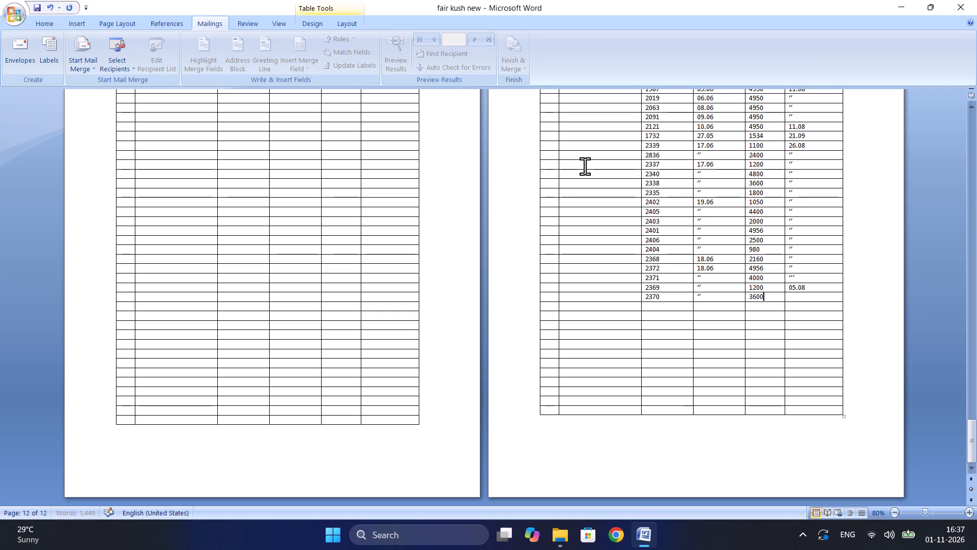
key(Right)
text(26.08)
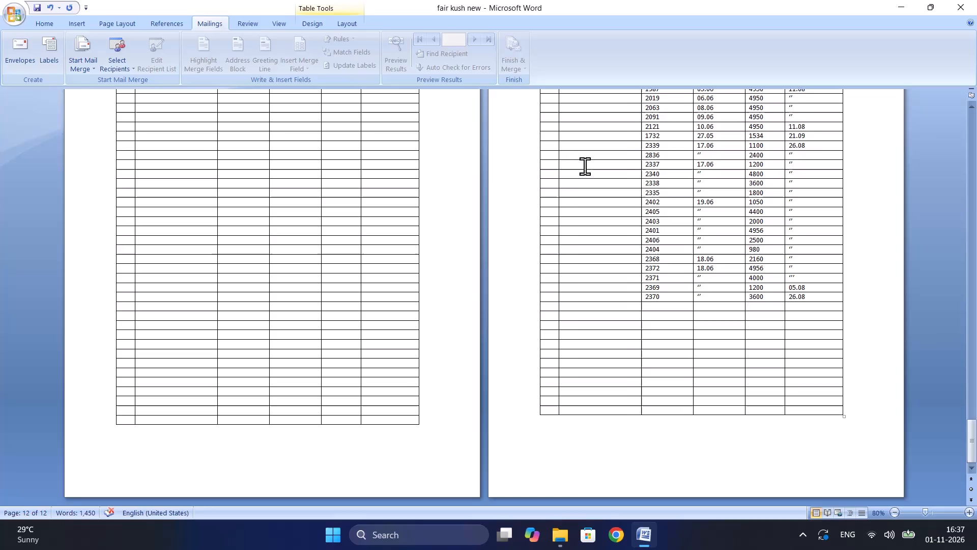
Enter bill 2367 in the row below bill 2370 with a ditto date, amount 2100 and a ditto Dradt date.
key(Down)
key(Left)
key(Left)
key(Left)
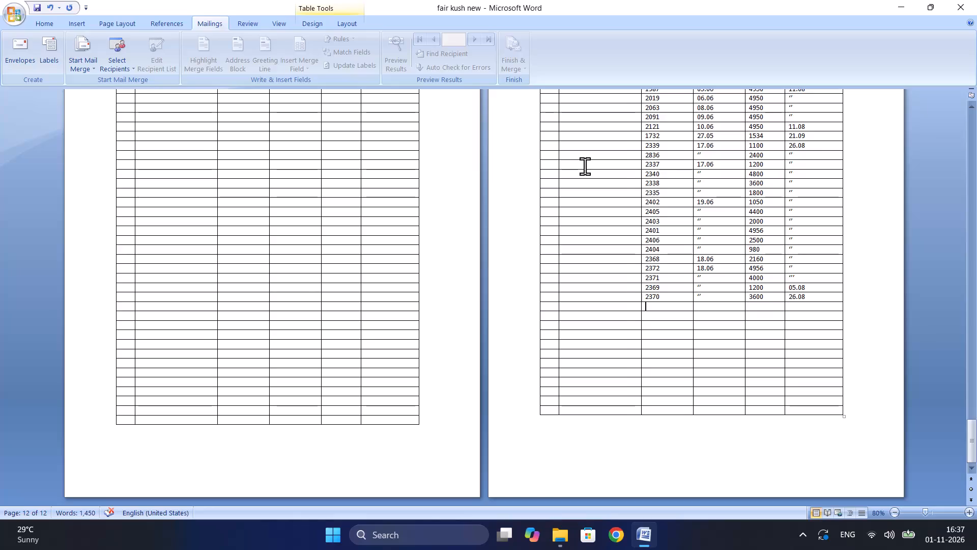
text(23)
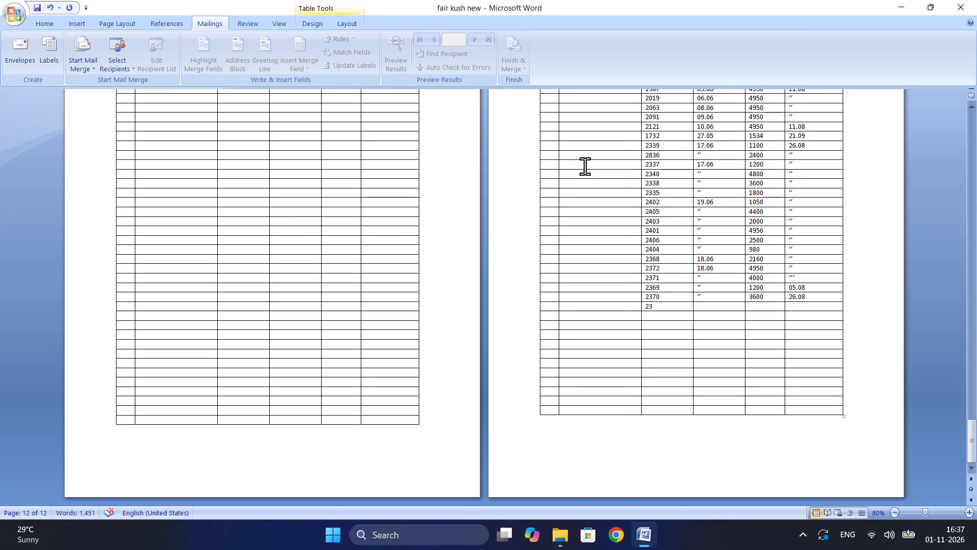
text(67)
key(Right)
text('')
key(Right)
text(2100)
key(Right)
text('')
Enter bill 2478 in the row below bill 2367 with date 23.06, amount 2817 and Dradt date 21.09.
key(Down)
key(Left)
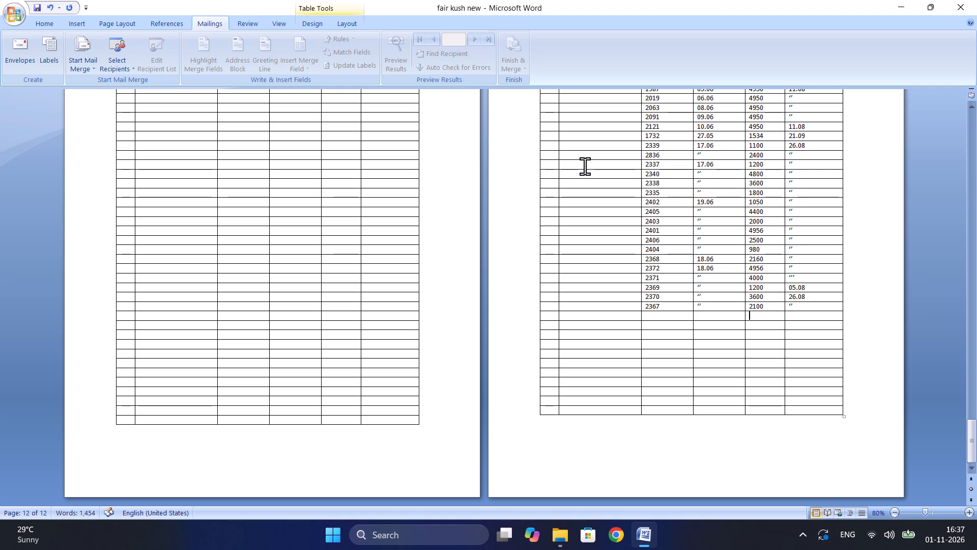
key(Left)
key(Left)
text(2478)
key(Right)
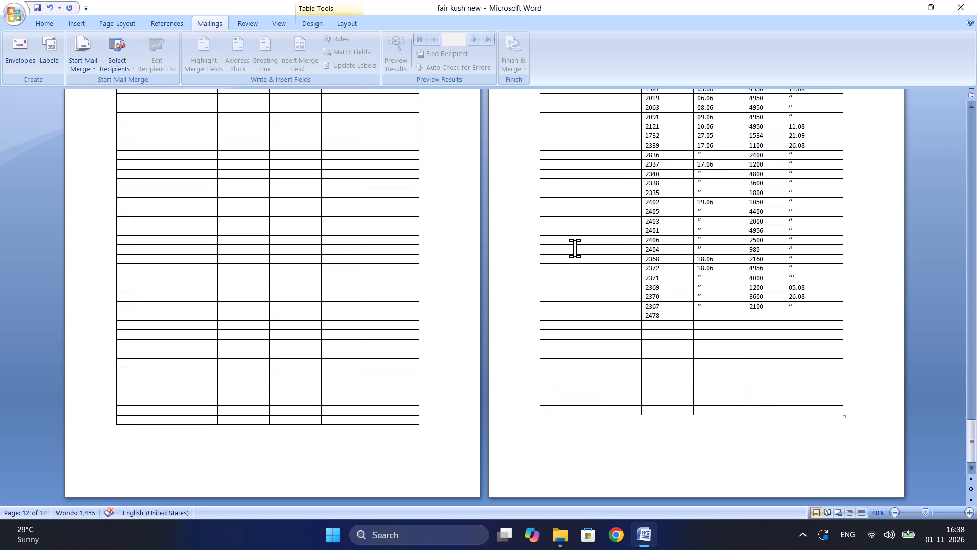
text(23.06)
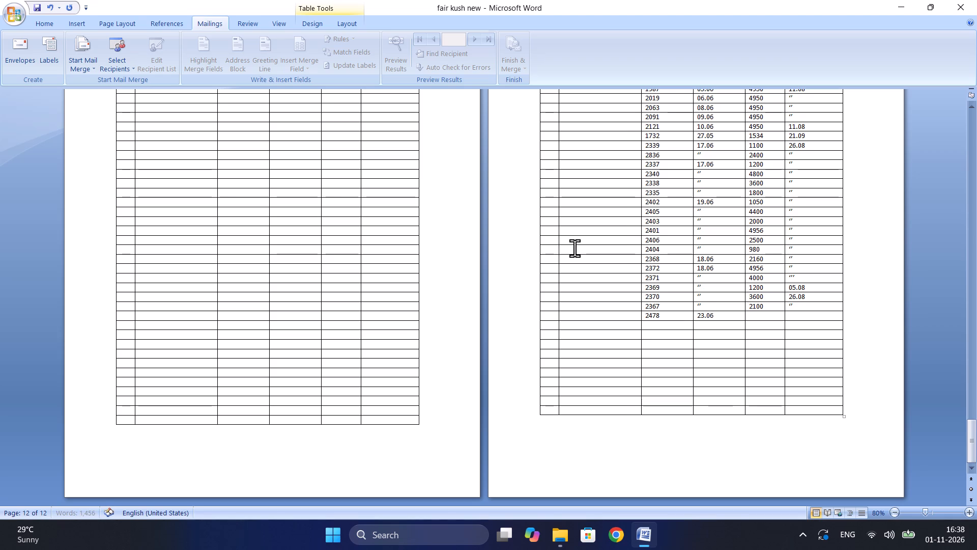
key(Right)
text(2817)
key(Right)
text(21.09)
Enter bill 2479 in the row below bill 2478 with a ditto date, amount 4995 and Dradt date 11.08.
key(Down)
key(Left)
key(Left)
key(Left)
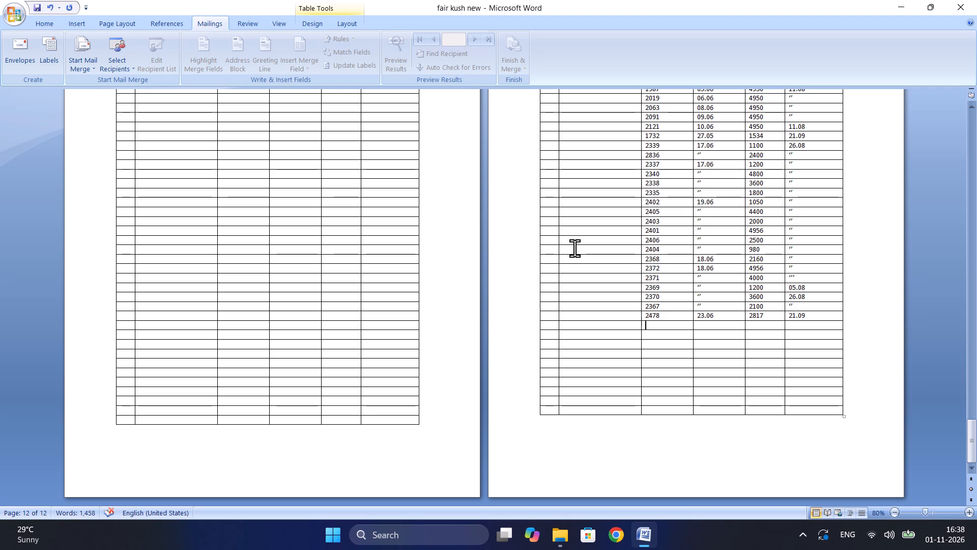
text(2479)
key(Right)
text('')
key(Right)
key(Right)
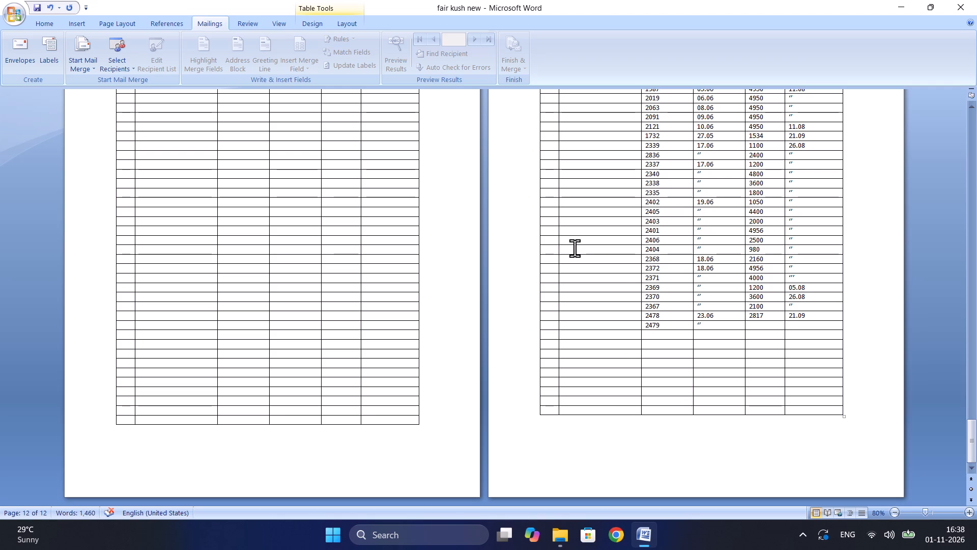
key(Left)
text(49)
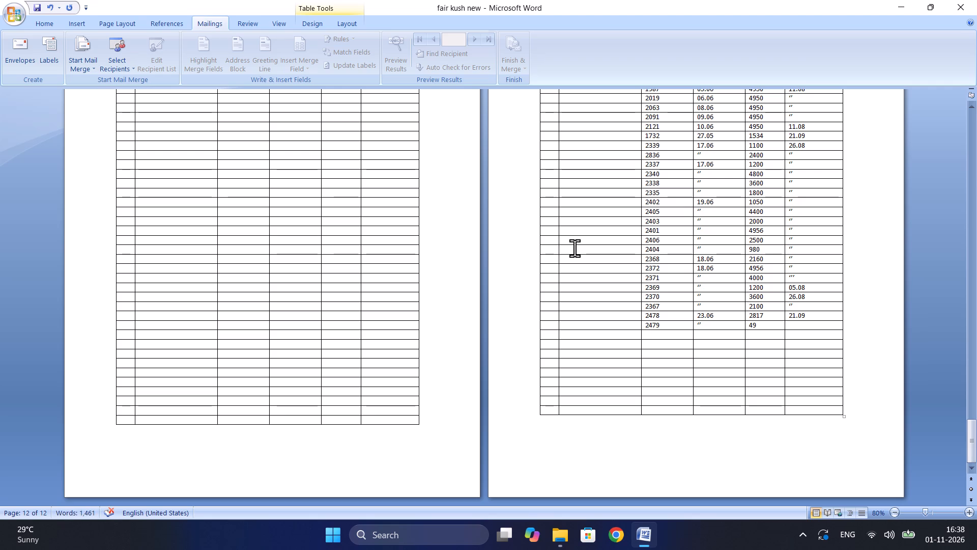
text(95)
key(Right)
text(11)
text(.08)
Enter bill 2572 in the row below bill 2479 with date 27.06, amount 1133 and Dradt date 30.07.
key(Down)
key(Left)
key(Left)
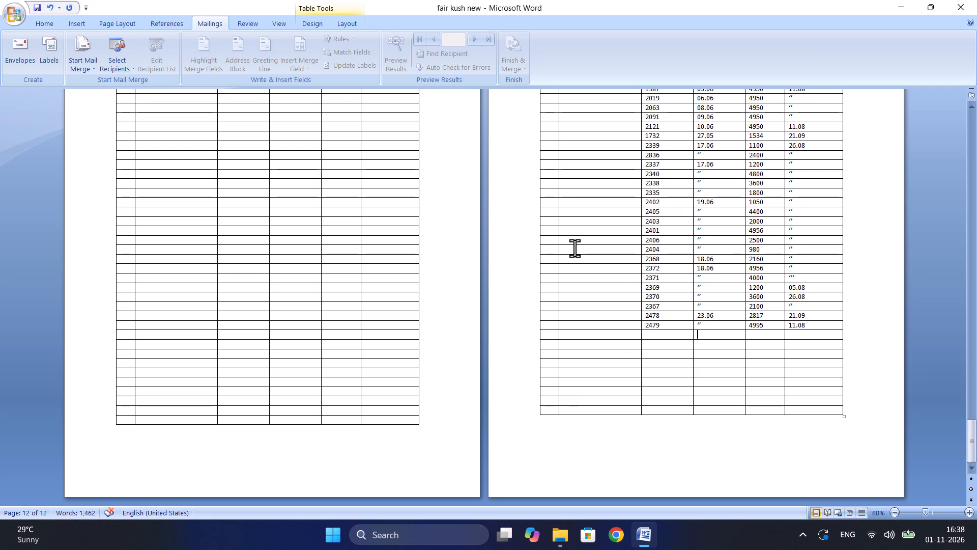
key(Left)
text(2572)
key(Right)
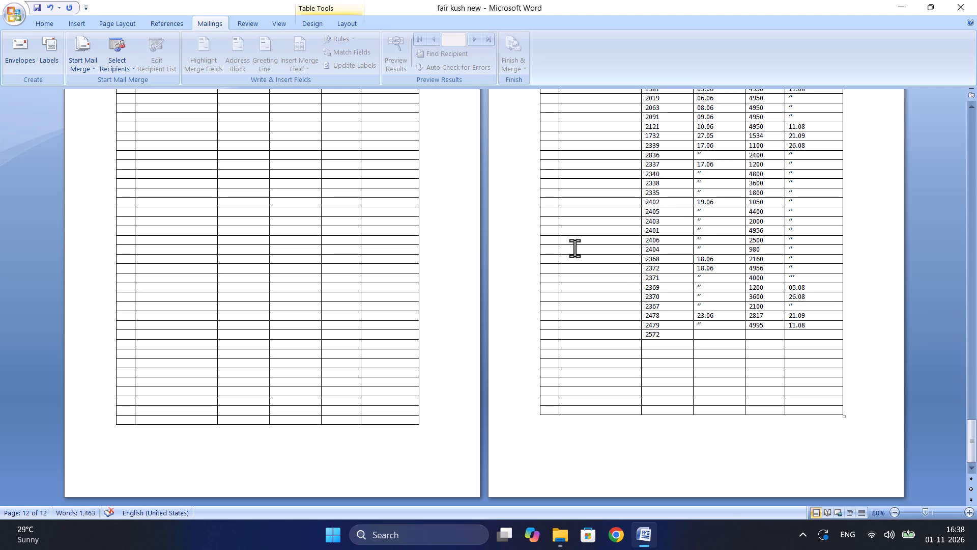
text(27)
text(.0)
key(6)
key(Right)
text(1133)
key(Right)
text(30.07)
Enter bill 2571 in the row below bill 2572 with a ditto date, amount 838 and a ditto Dradt date.
key(Down)
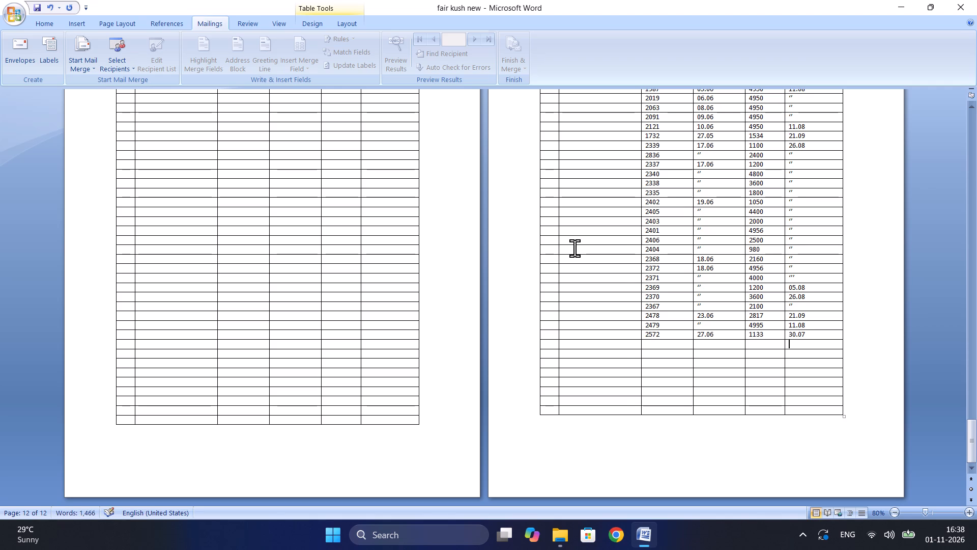
key(Left)
key(Left)
key(Left)
text(2571)
key(Right)
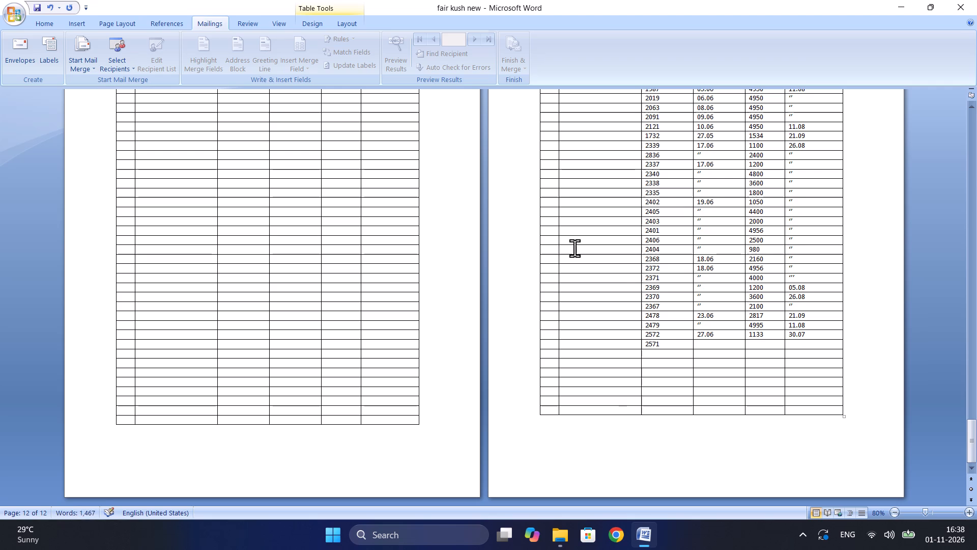
text('')
key(Right)
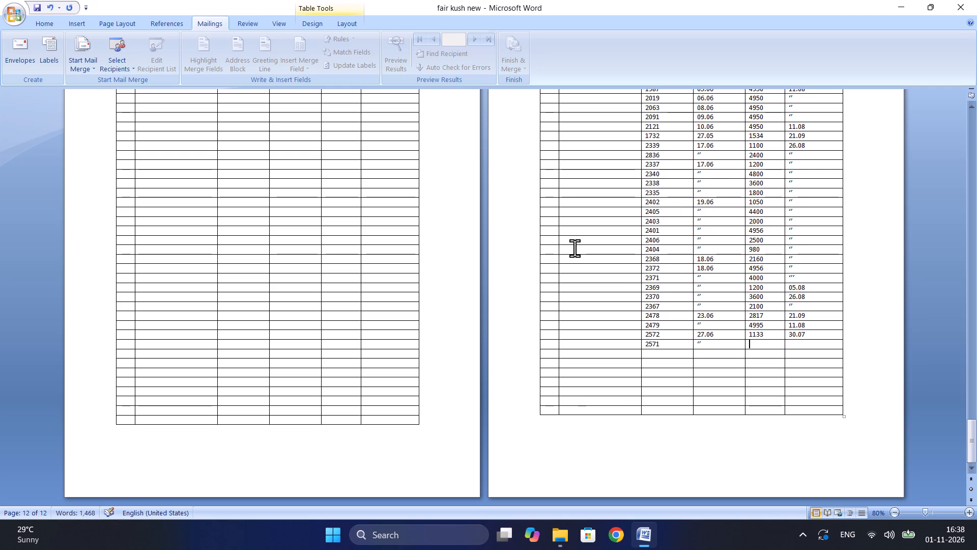
text(838)
key(Right)
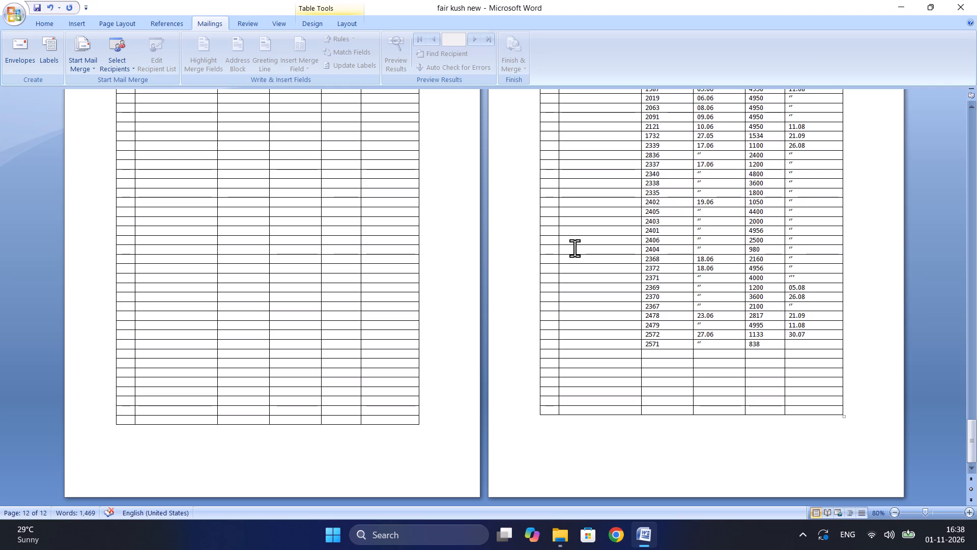
text('')
Enter bill 2574 in the row below bill 2571 with a ditto date, amount 1416 and a ditto Dradt date.
key(Down)
key(Left)
key(Left)
key(Left)
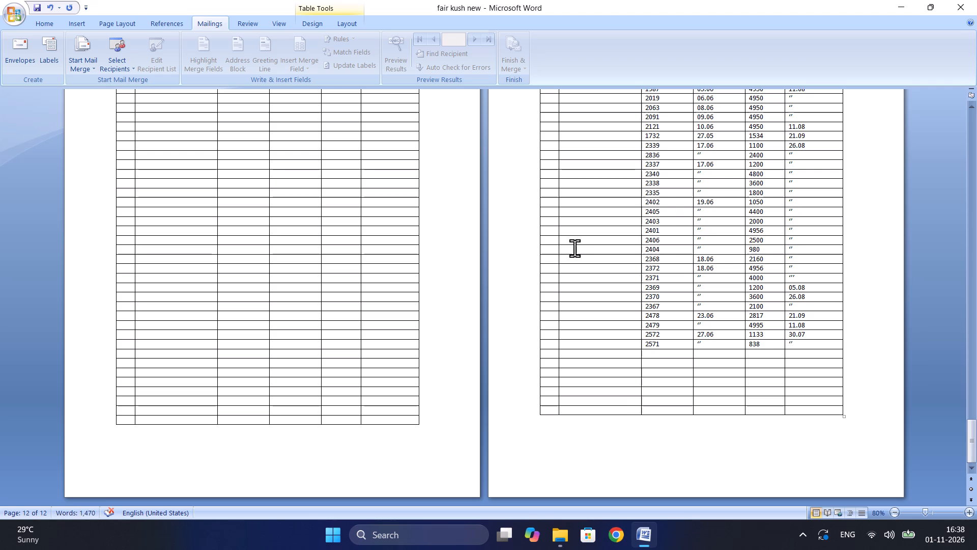
text(2574)
key(Right)
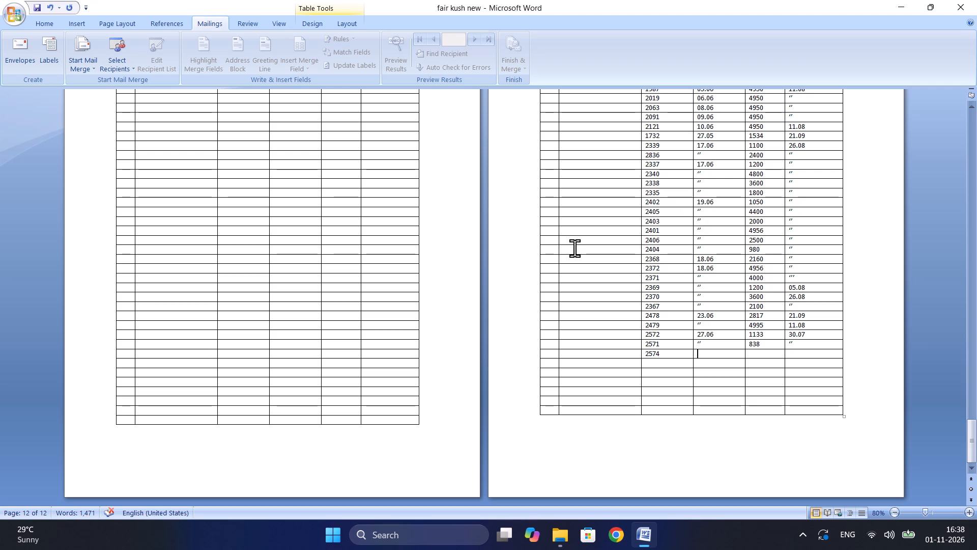
text('')
key(Right)
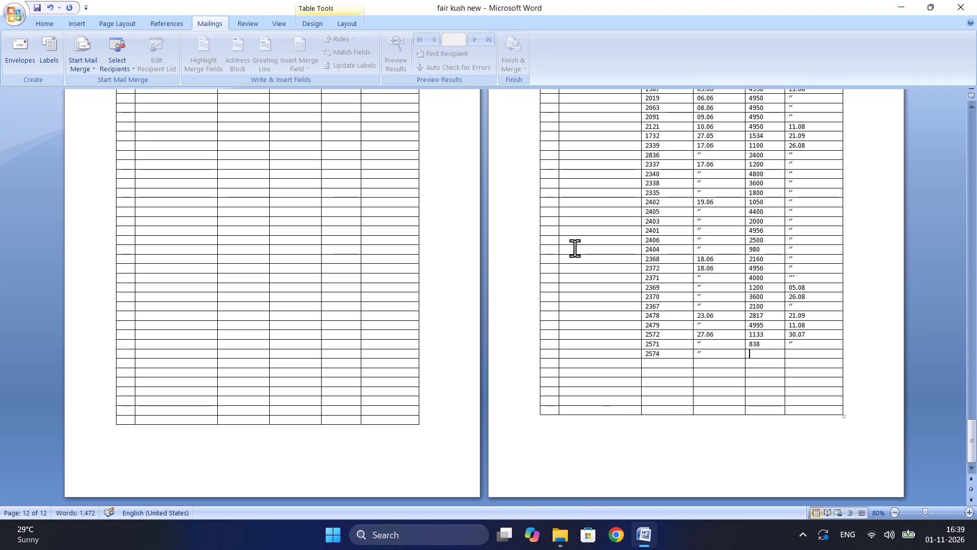
text(1416)
key(Right)
text('')
key(Down)
key(Left)
key(Left)
key(Left)
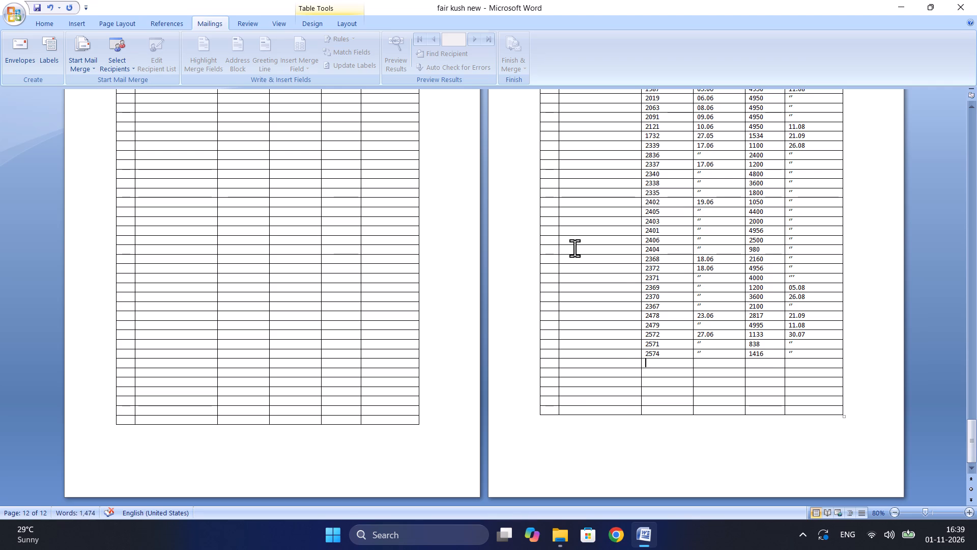
In the page 3 table, enter bill 2452 below bill 2240 with date 19.06, amount 1000 and a dash for Dradt.
scroll(574, 248, up, 7)
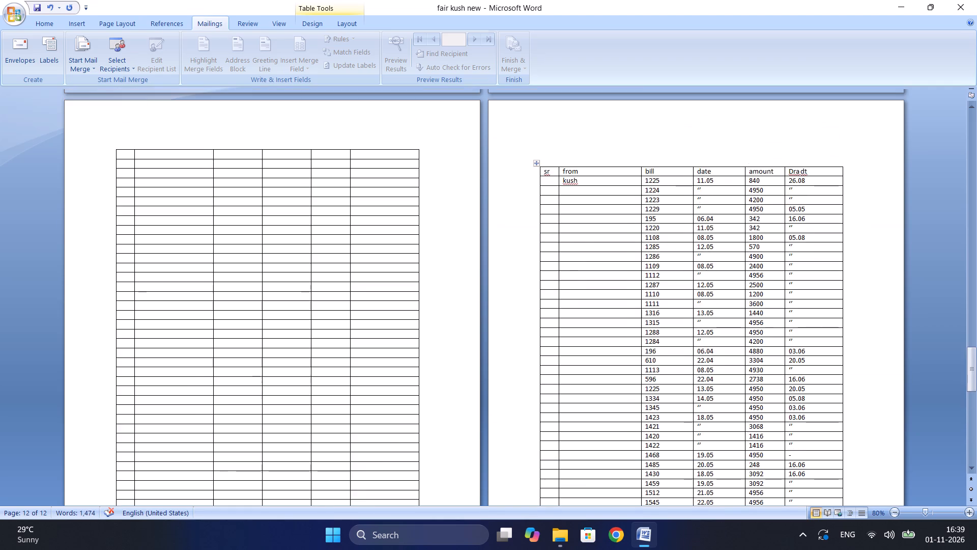
scroll(574, 248, up, 3)
scroll(574, 248, left, 1)
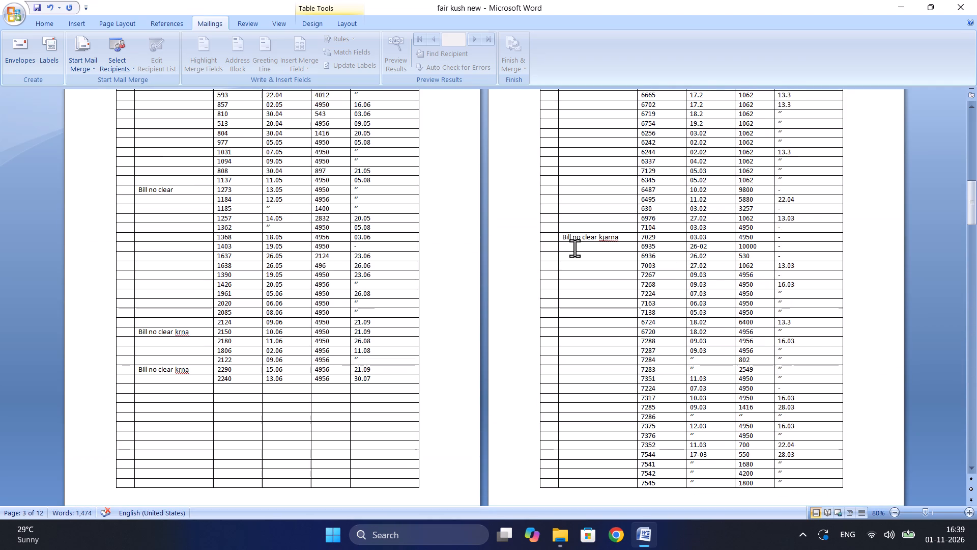
click(246, 391)
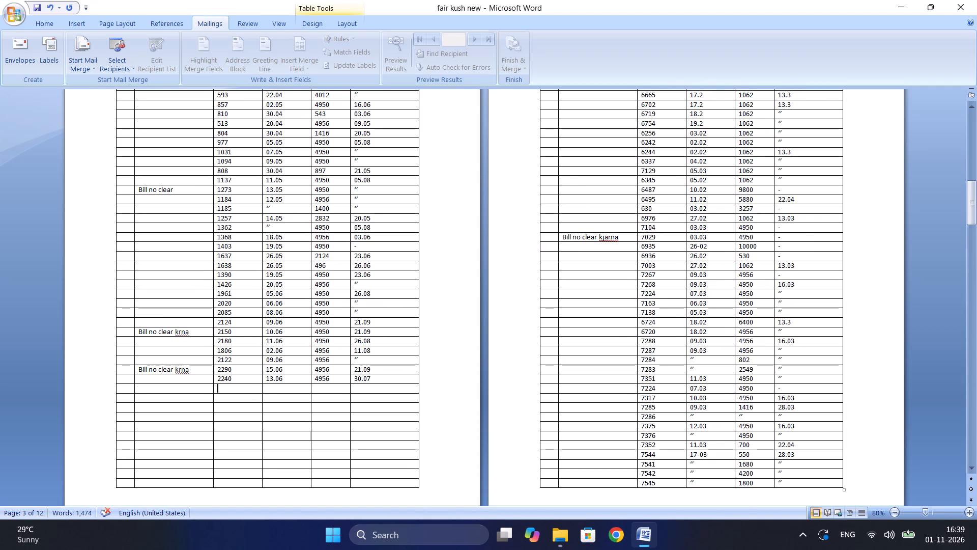
scroll(205, 270, down, 1)
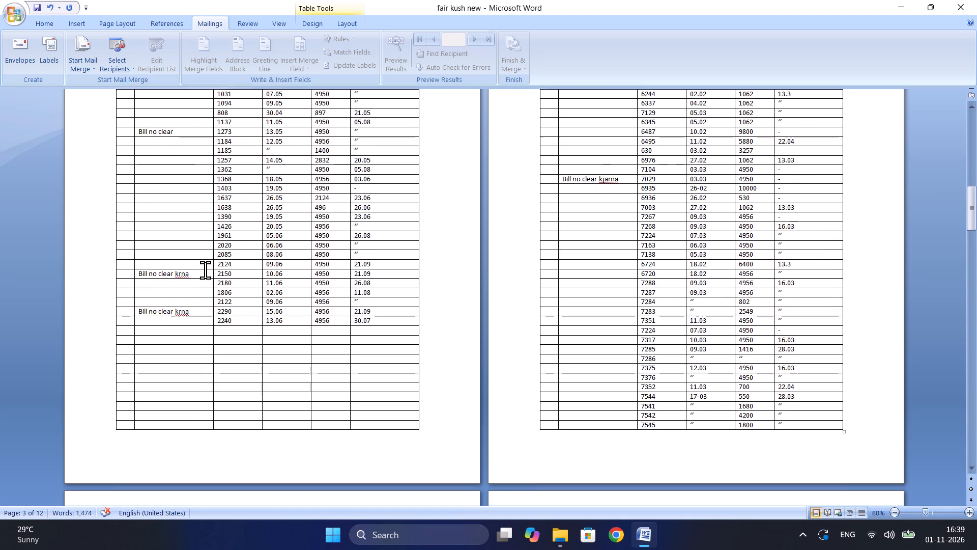
scroll(205, 270, down, 1)
text(2452)
key(Right)
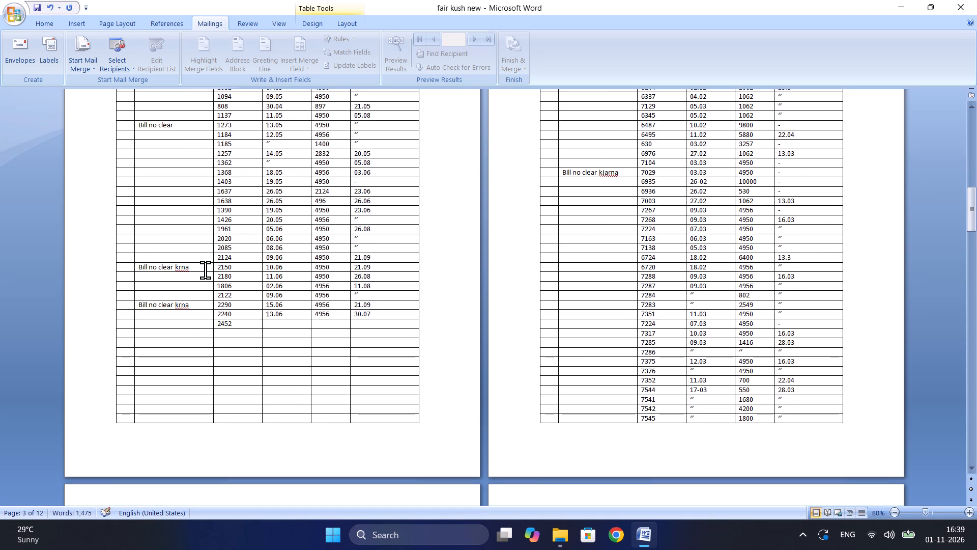
text(19.06)
key(Right)
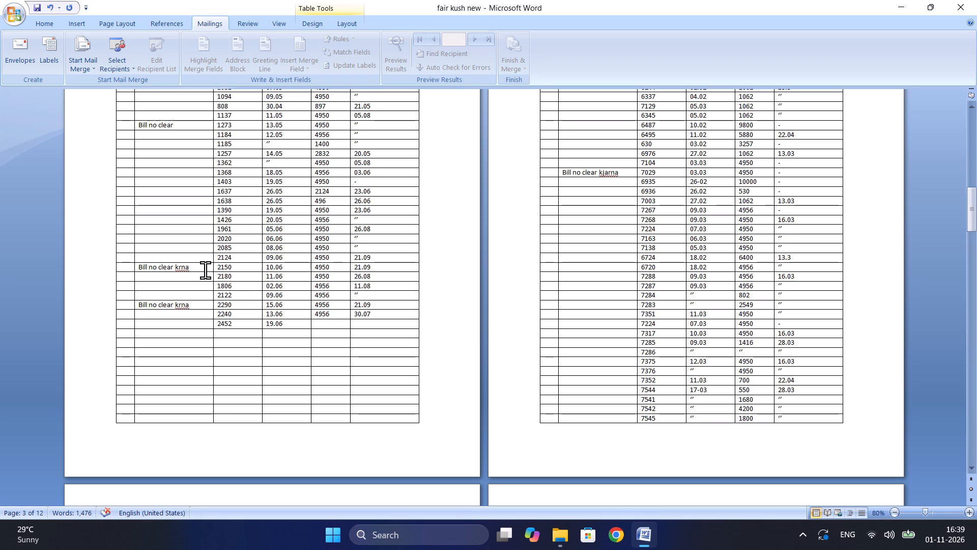
text(1000)
key(Right)
key(minus)
Enter bill 2604 in the row below bill 2452 with date 25.06, amount 4200 and Dradt date 26.08.
key(Down)
key(Left)
key(Left)
key(Left)
text(26)
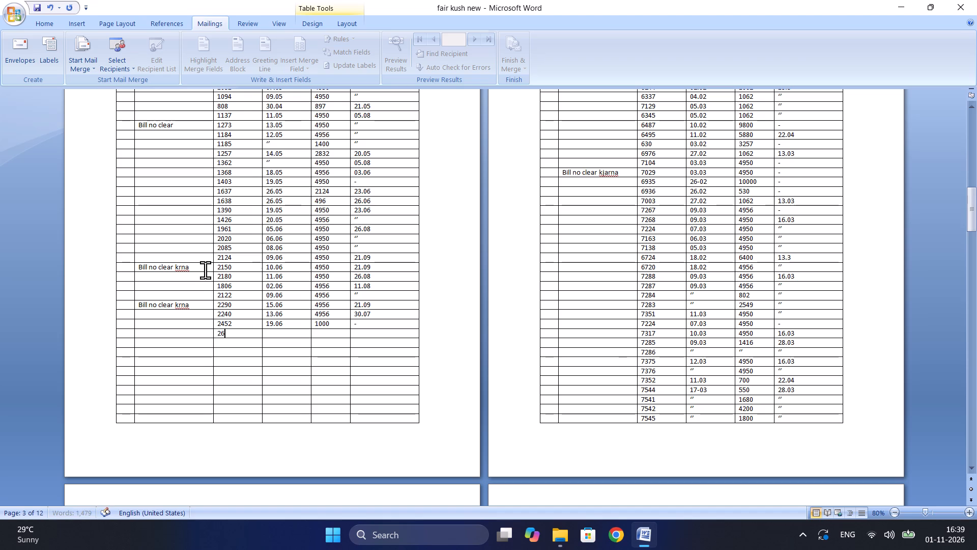
text(04)
key(Right)
text(25.06)
key(Right)
text(4200)
key(Right)
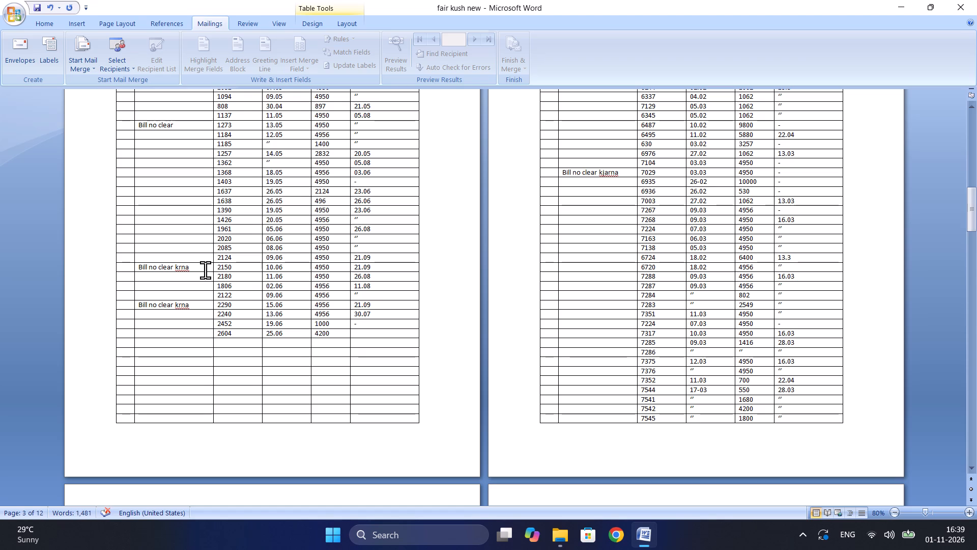
text(26.08)
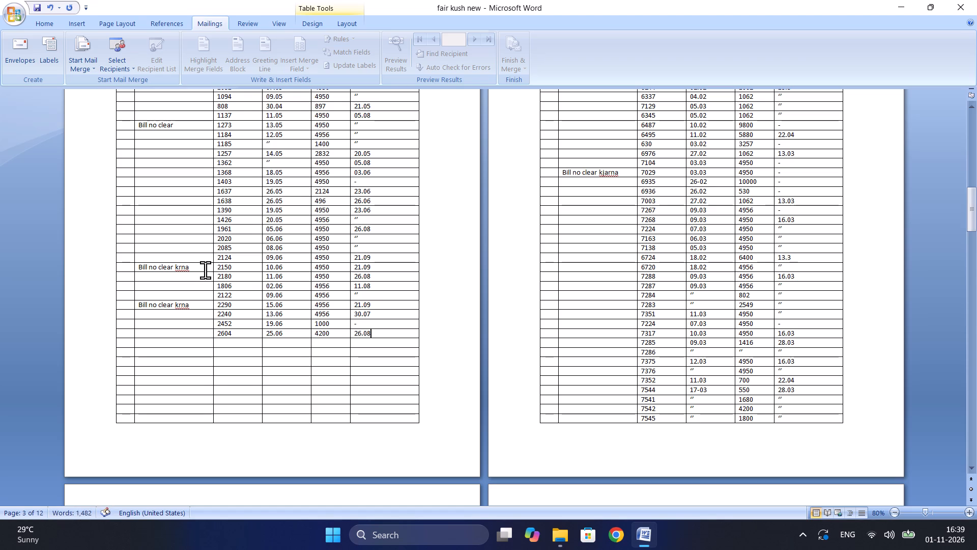
Enter bill 2600 in the row below bill 2604 with a ditto date, amount 4956 and Dradt date 11.08.
key(Down)
key(Left)
key(Left)
key(Left)
text(2600)
key(Right)
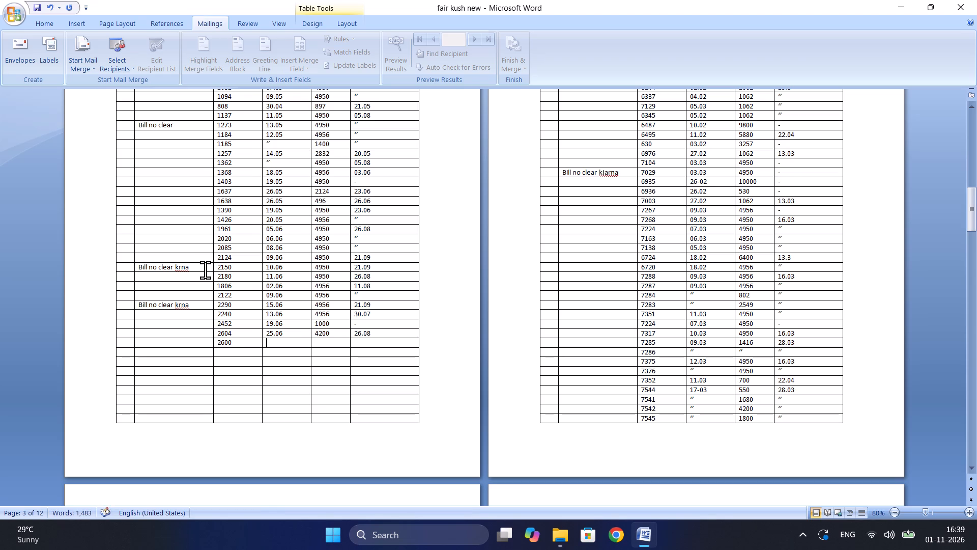
text('')
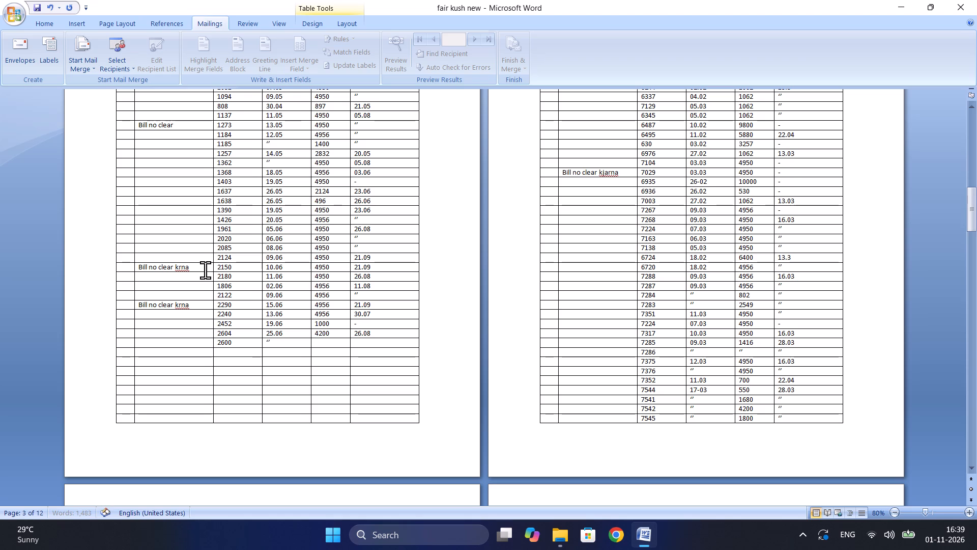
key(Right)
text(4956)
key(Right)
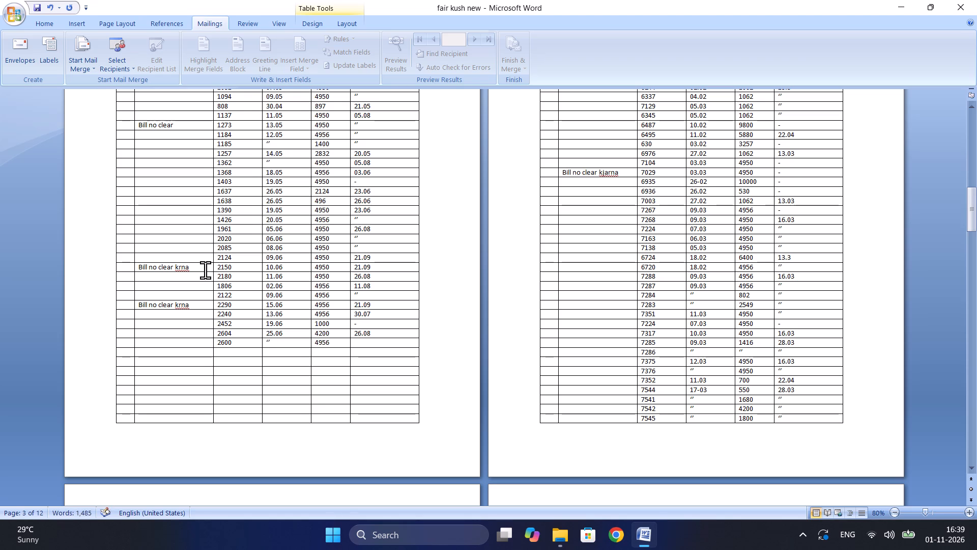
text(11.08)
Enter bill 2634 in the row below bill 2600 with date 26.06, amount 4956 and a ditto Dradt date.
key(Down)
key(Left)
key(Left)
key(Left)
text(2634)
key(Right)
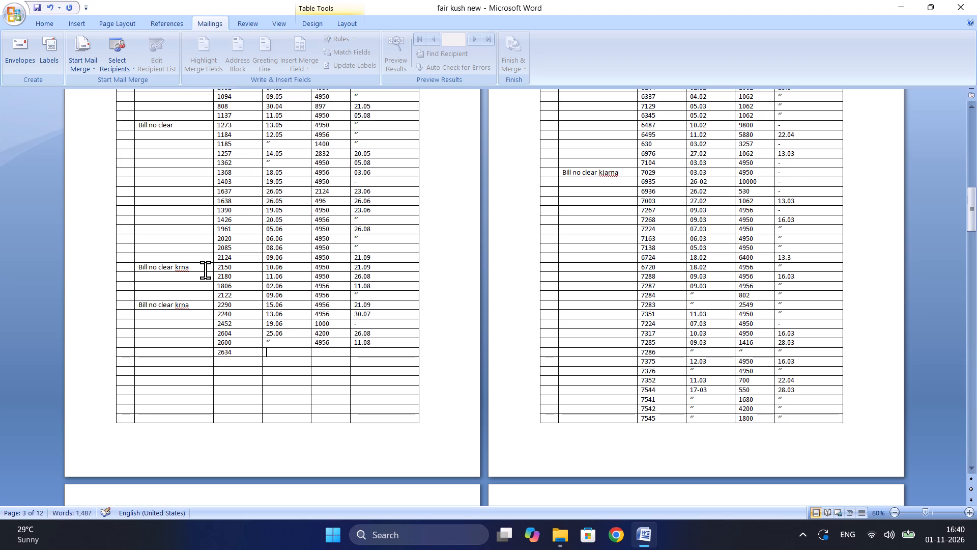
text(26.06)
key(Right)
text(4956)
key(Right)
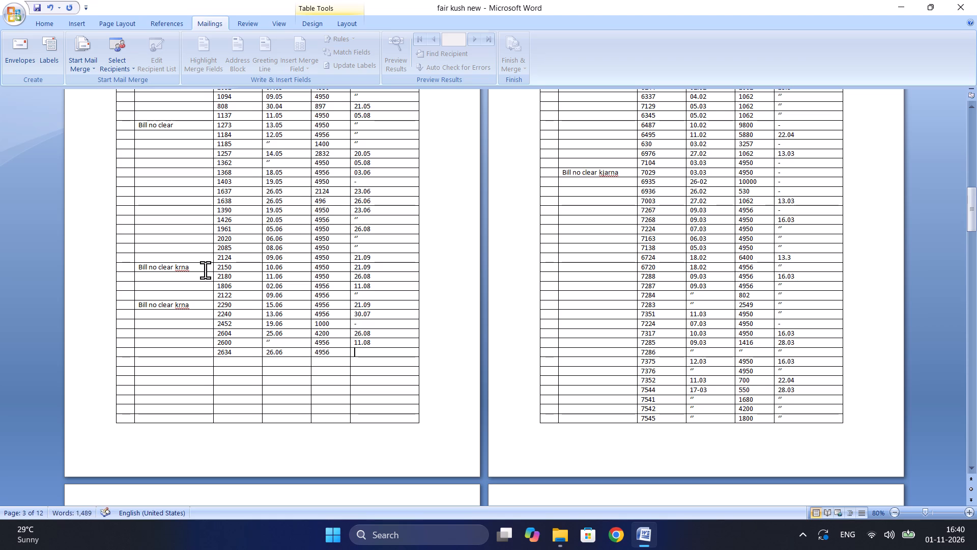
text(11)
key(BackSpace)
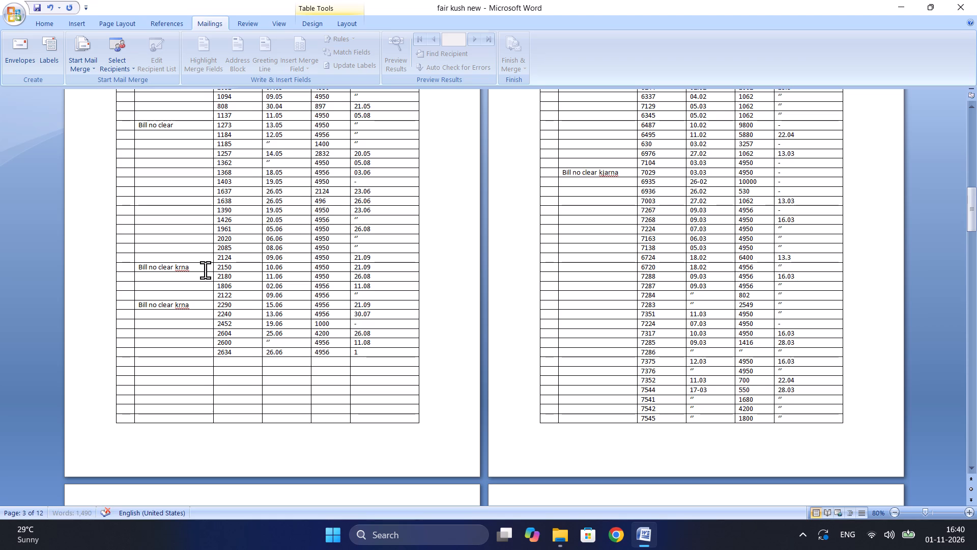
key(BackSpace)
text('')
Enter bill 2565 in the row below bill 2634 with date 24.06, amount 4956 and a ditto Dradt date.
key(Down)
key(Left)
key(Left)
key(Left)
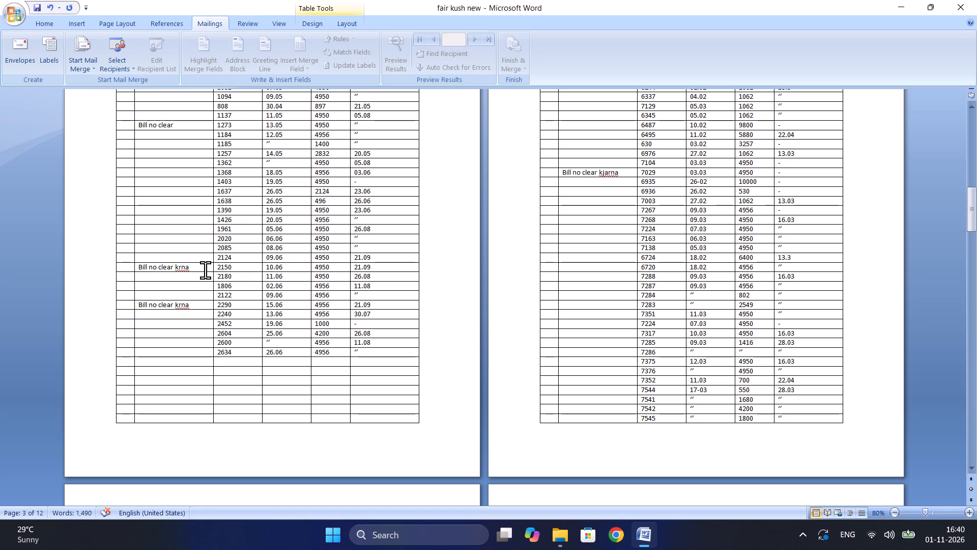
text(2565)
key(Right)
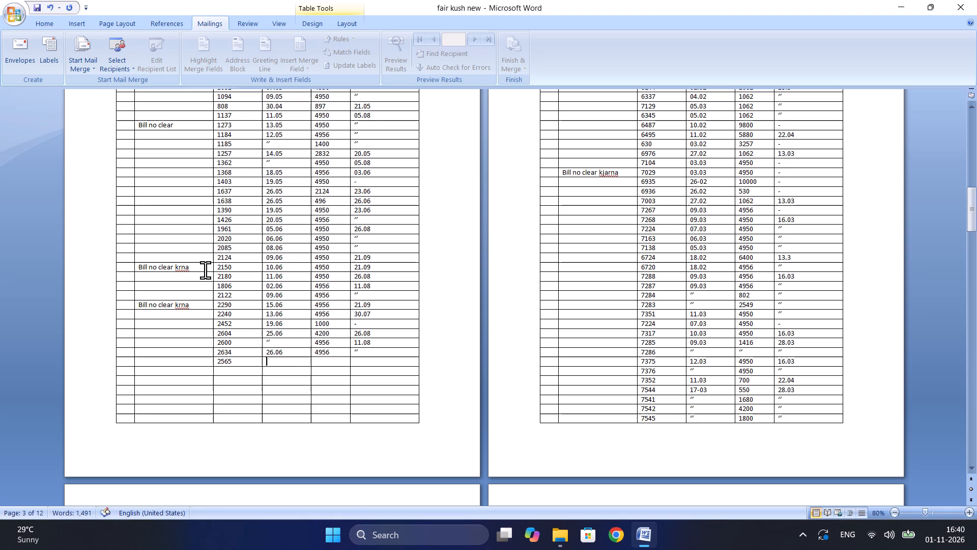
text(24.06)
key(Right)
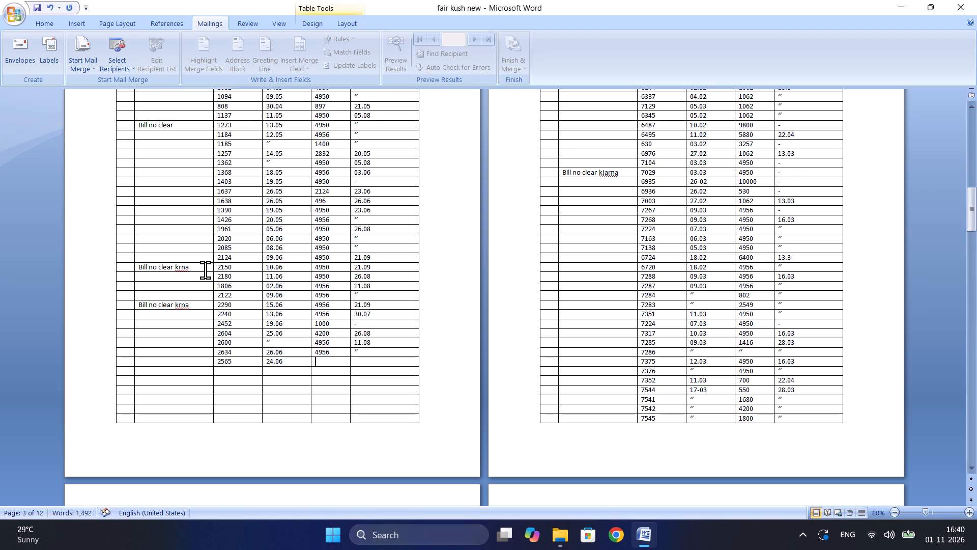
text(4956)
key(Right)
text('')
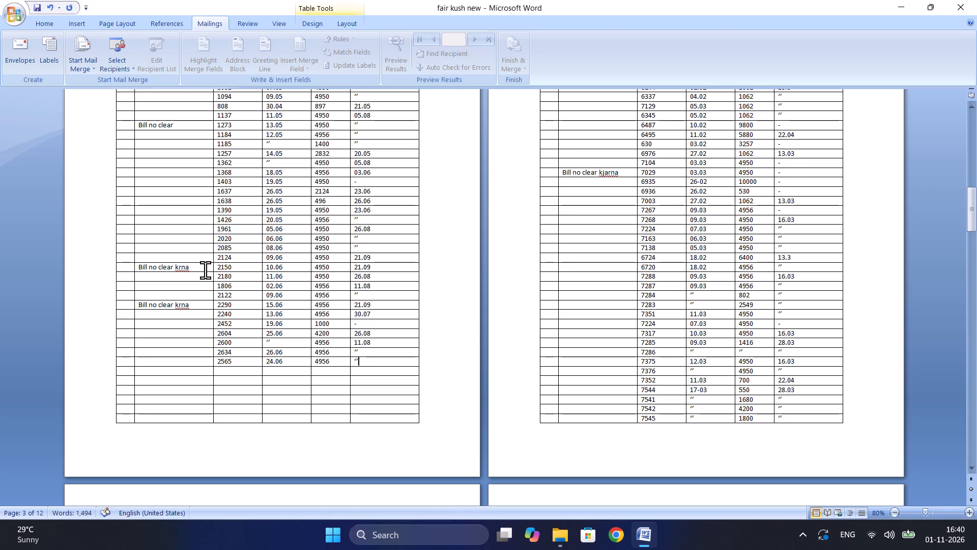
Enter bill 2668 in the row below bill 2565 with date 27.06, amount 4000 and Dradt date 05.08.
key(Down)
key(Left)
key(Left)
key(Left)
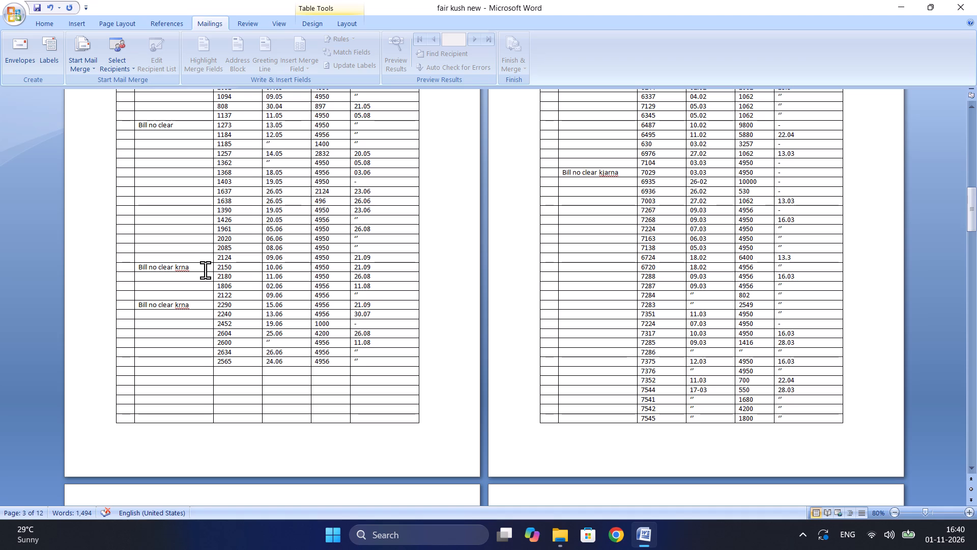
text(26)
text(68)
key(Right)
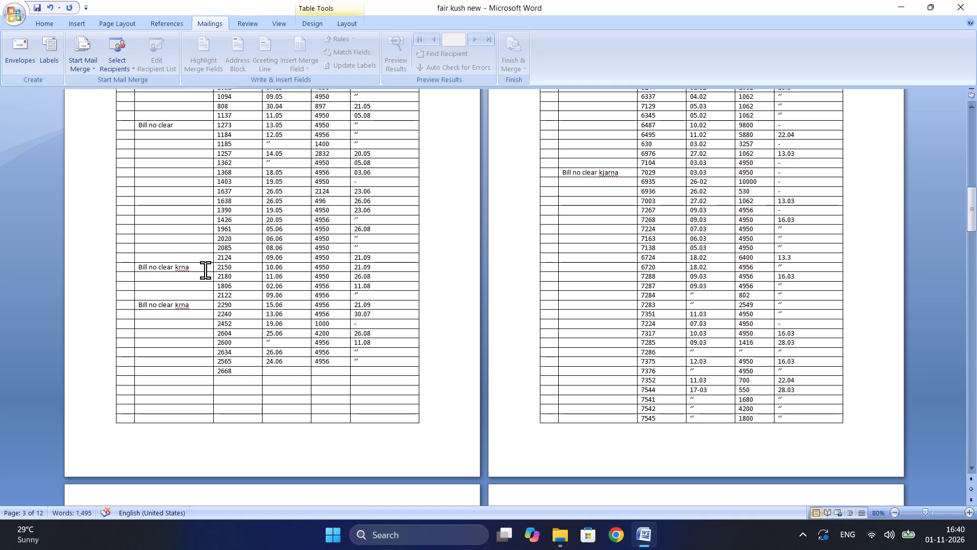
text(270)
key(6)
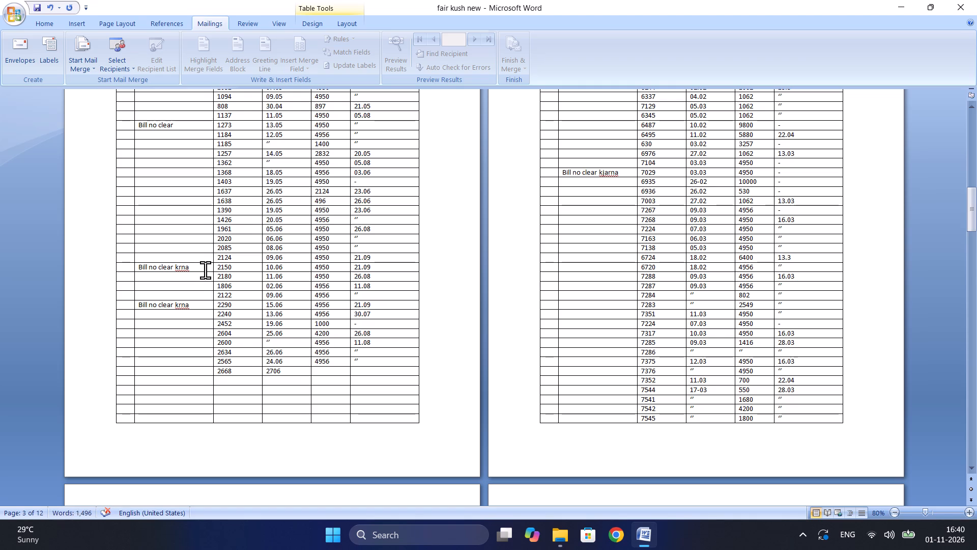
key(Left)
key(Left)
key(period)
key(Right)
key(Right)
key(Right)
text(4000)
key(Right)
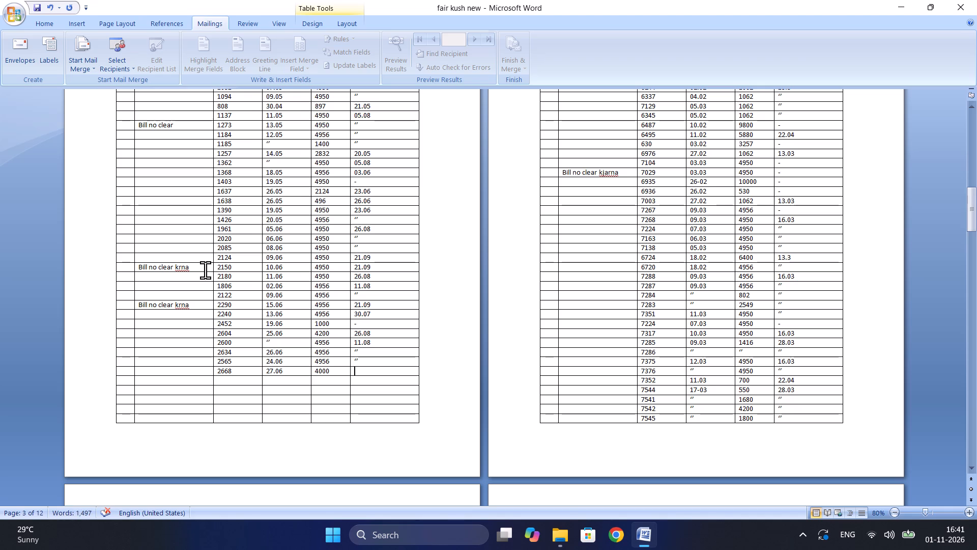
text(05.08)
Enter bill 2667 in the row below bill 2668 with a ditto date, amount 4950 and Dradt date 26.08.
key(Down)
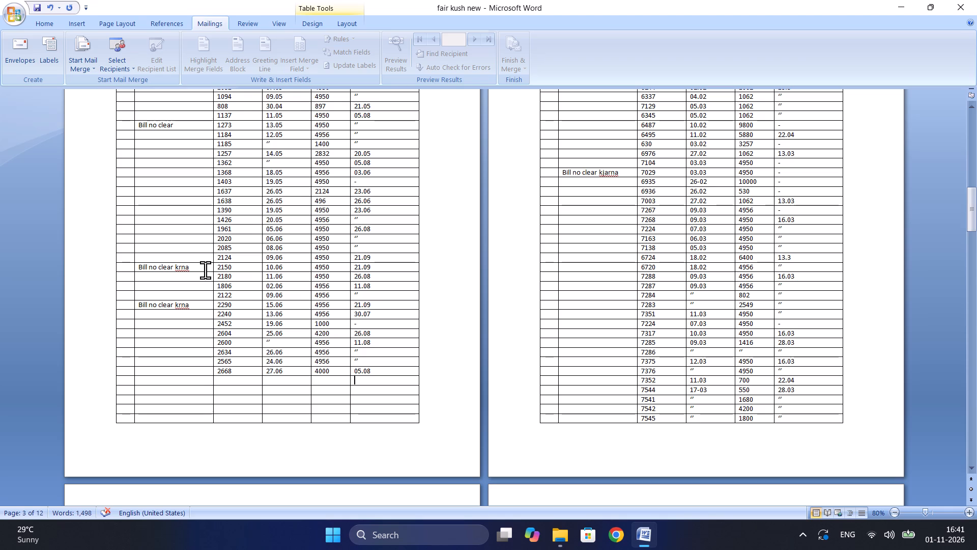
key(Left)
key(Left)
key(Left)
text(2667)
key(Right)
text('')
key(Right)
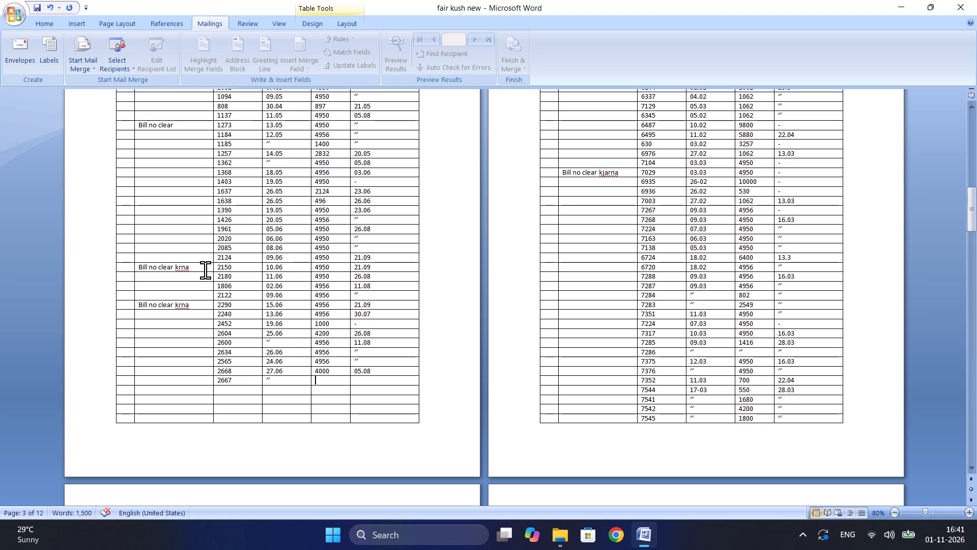
text(4950)
key(Right)
text(26)
text(.08)
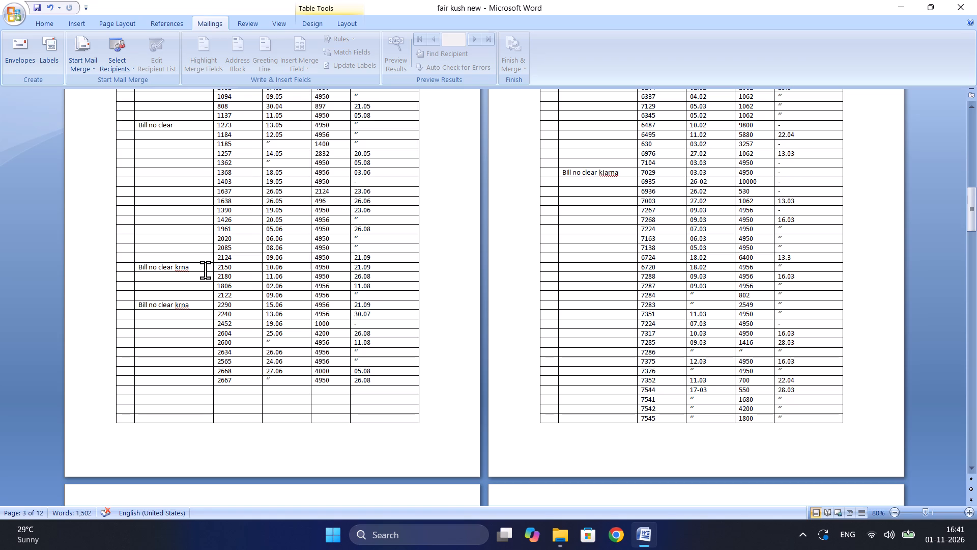
Place the cursor in the empty bill cell below bill 2574 on page 12 and save the document.
key(Down)
key(Left)
key(Left)
key(Left)
scroll(205, 270, down, 4)
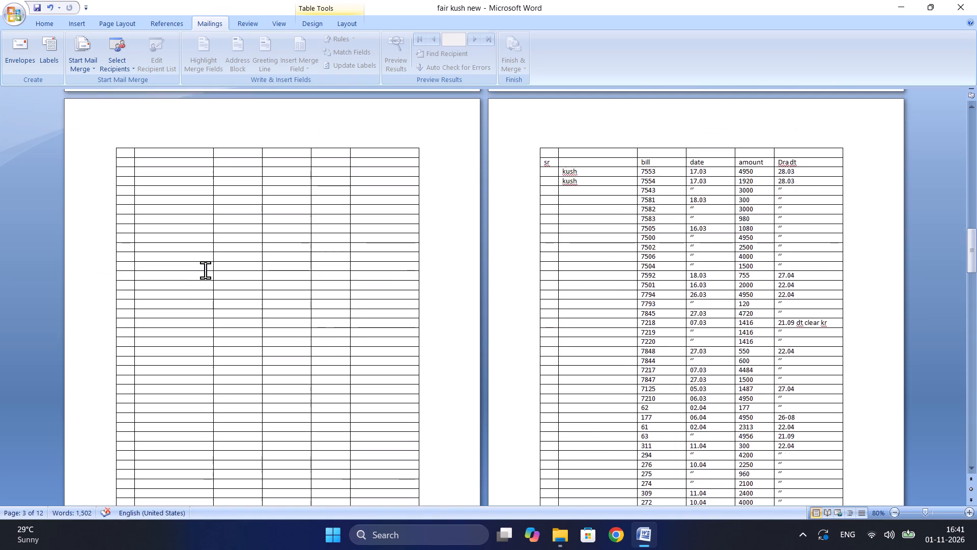
scroll(205, 270, down, 7)
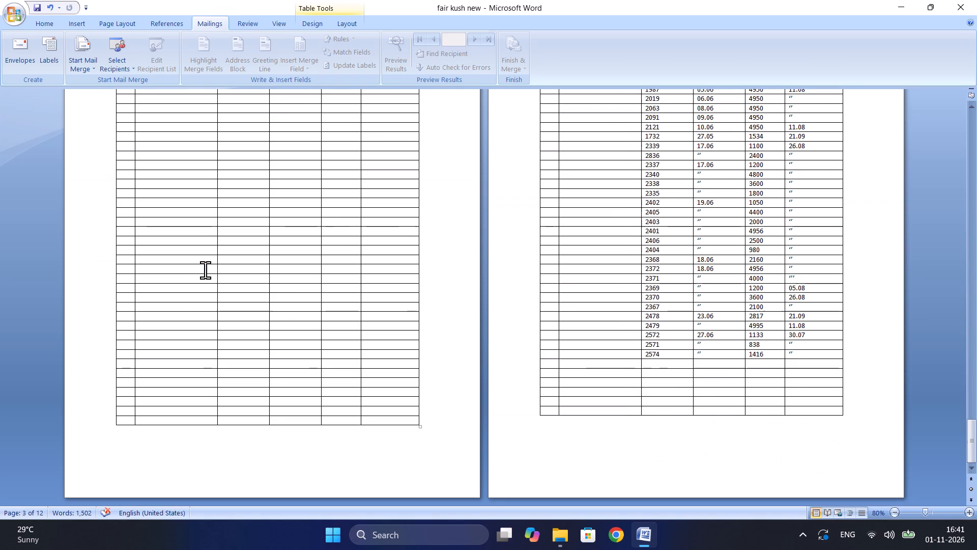
click(651, 364)
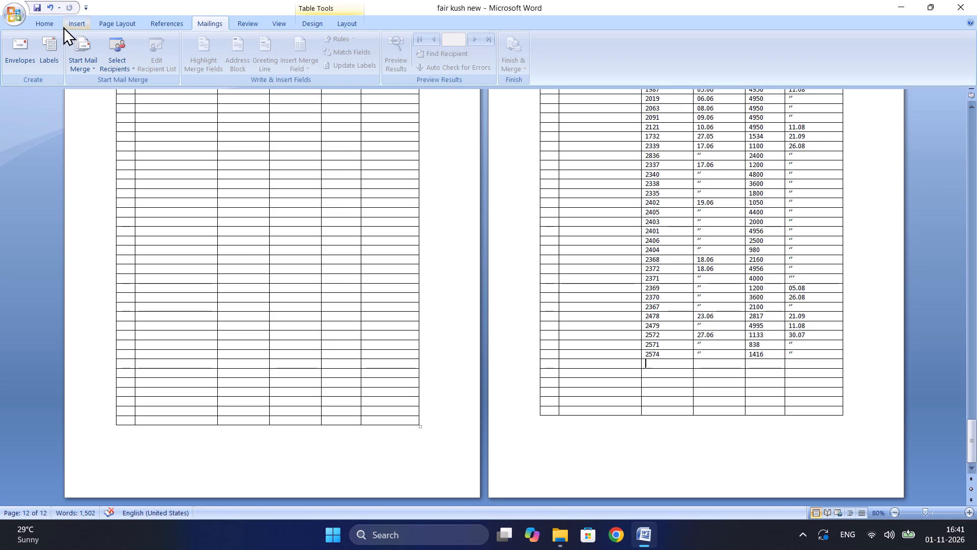
click(37, 2)
Enter bill 2573 in the row below bill 2574 with a ditto date, amount 1416 and a ditto Dradt date.
text(2573)
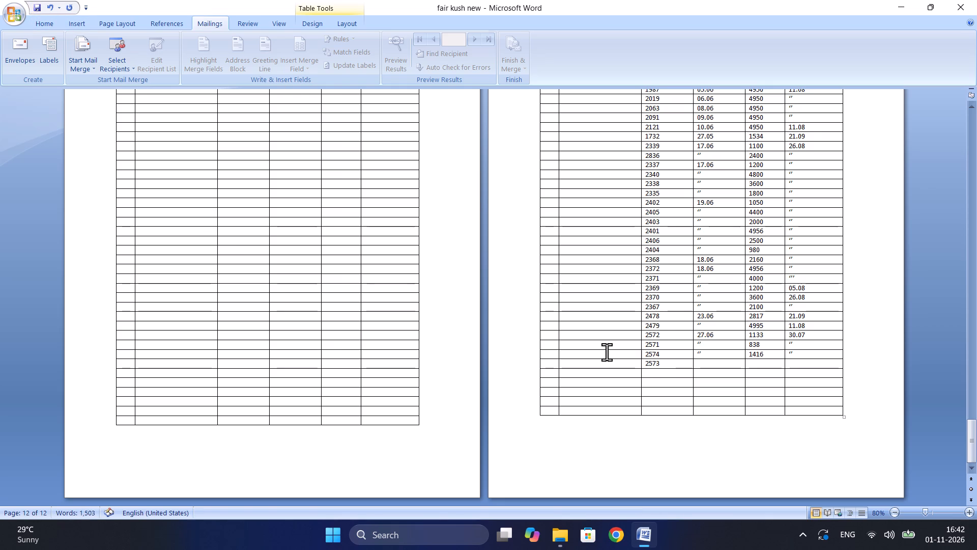
key(Right)
text(27)
key(BackSpace)
key(BackSpace)
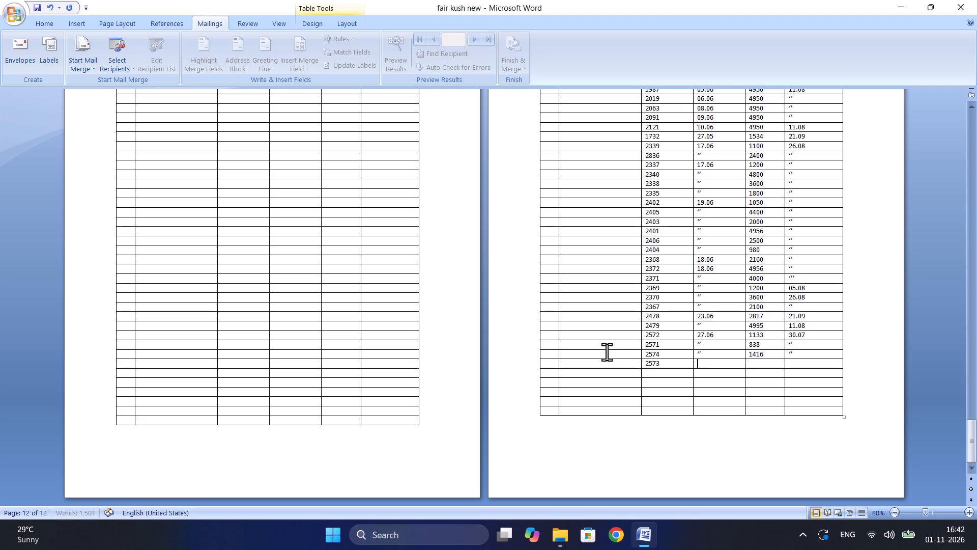
text('')
key(Right)
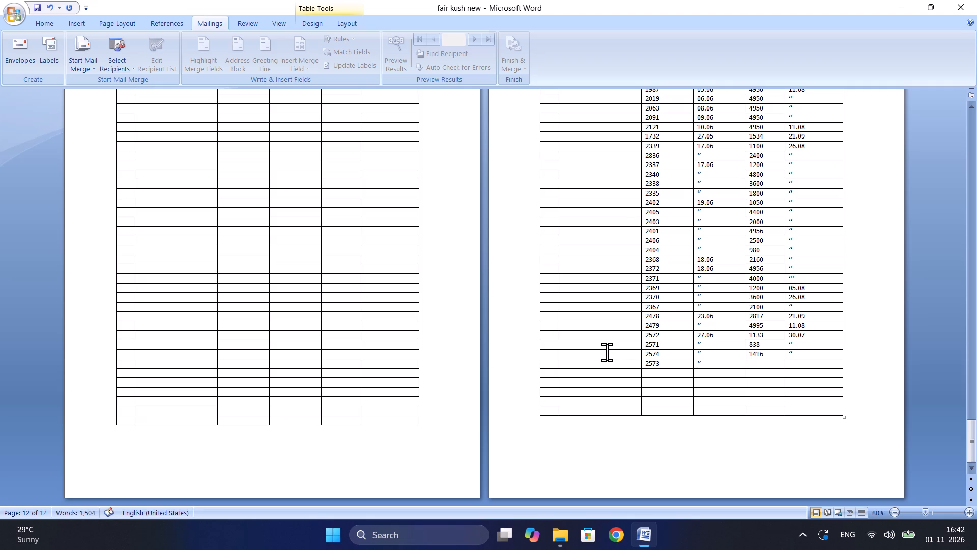
text(1416)
key(Right)
text('')
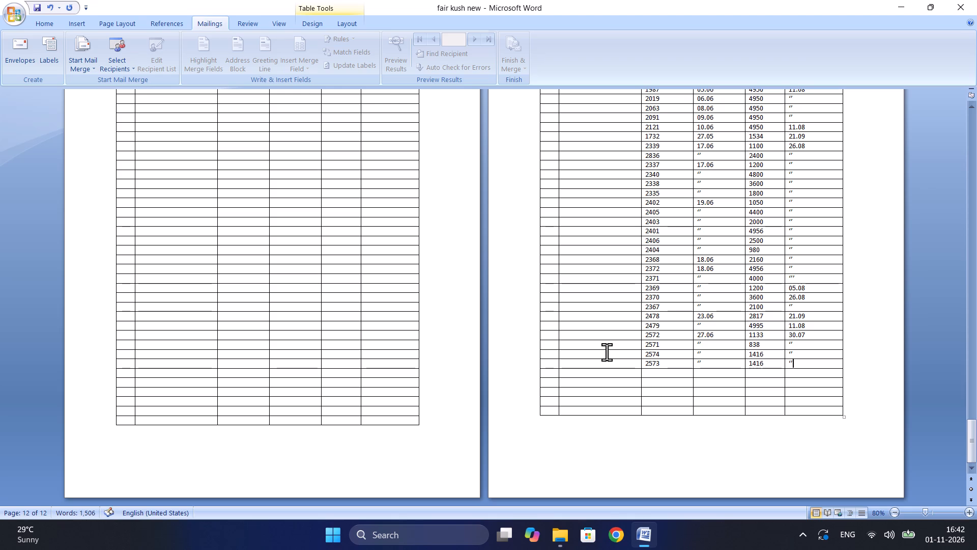
key(Down)
key(Left)
key(Left)
key(Left)
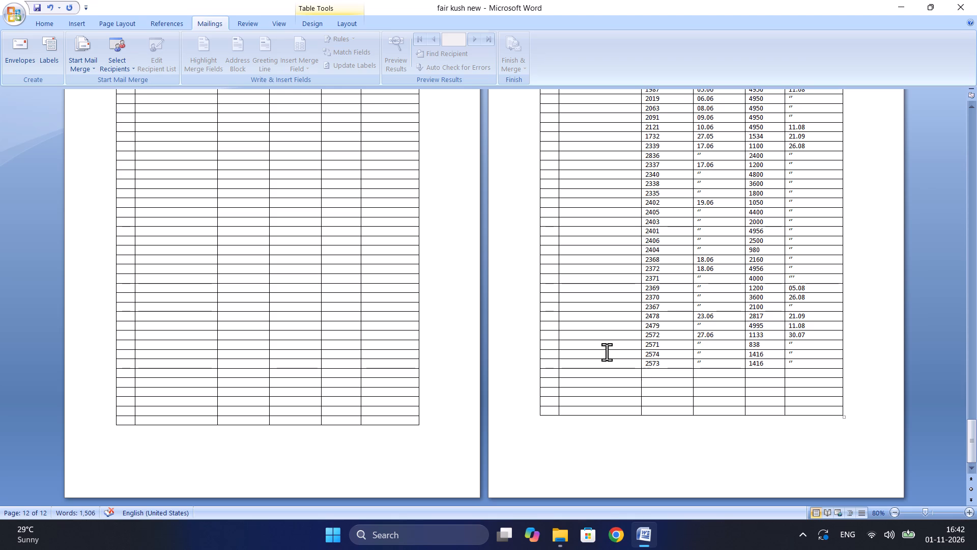
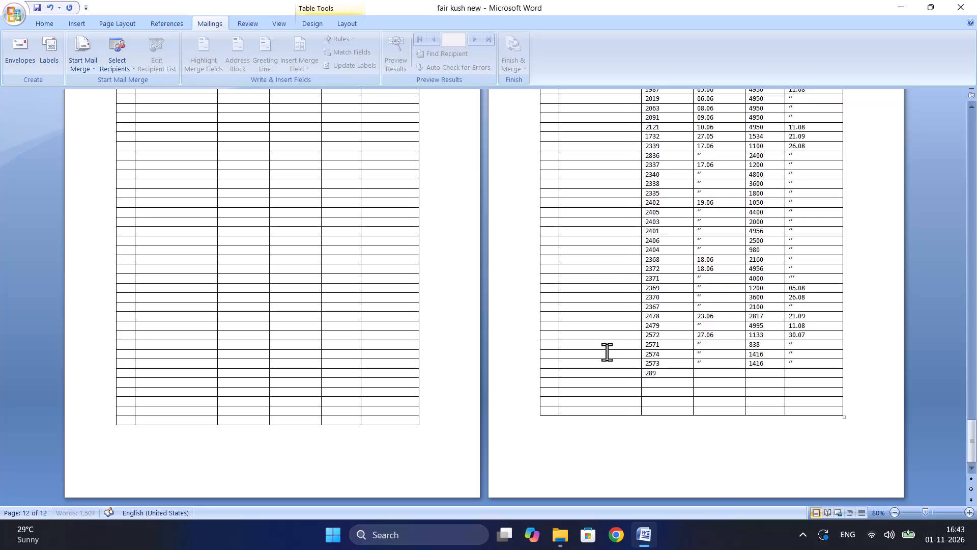
Complete the row of bill 2899 below bill 2573 with date 11.07, amount 3068 and a ditto Dradt date.
key(Right)
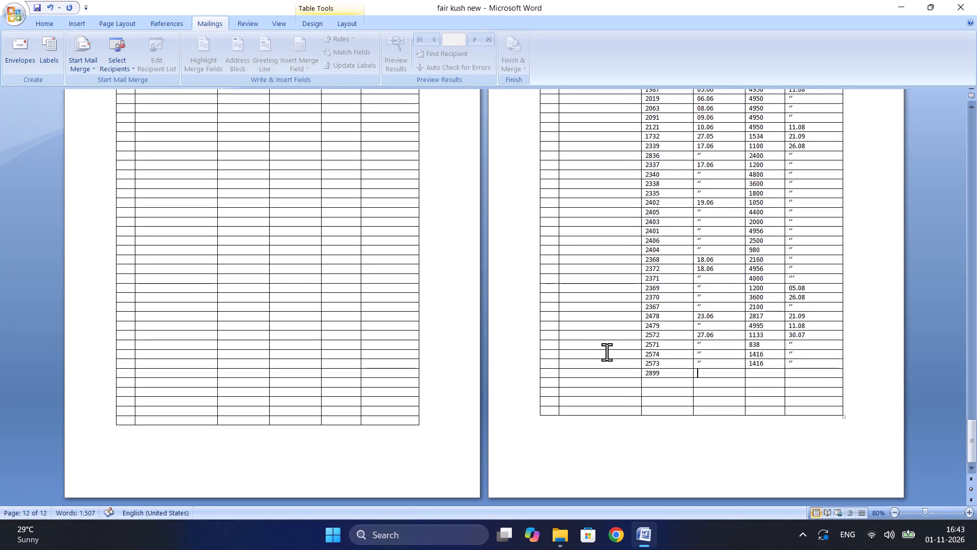
text(11.07)
key(Right)
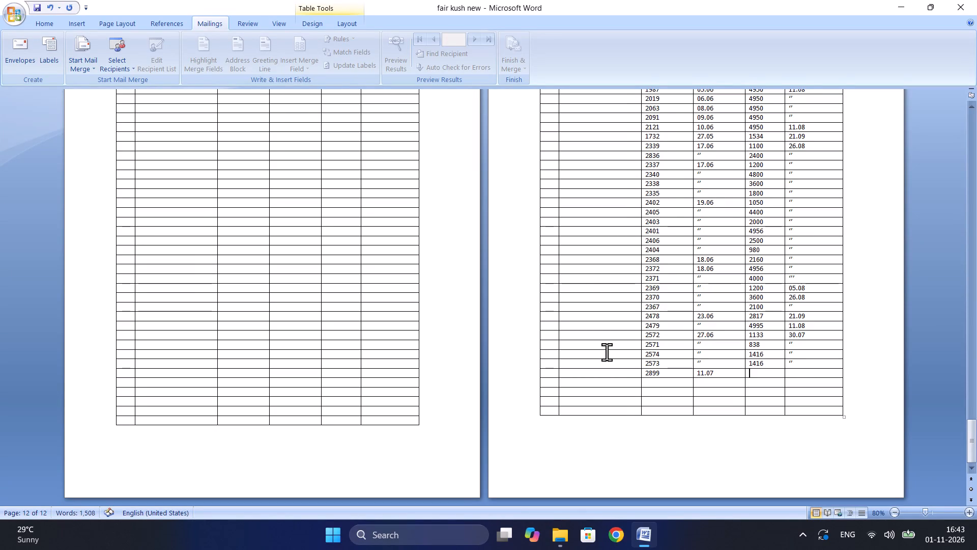
text(30)
text(68)
key(Right)
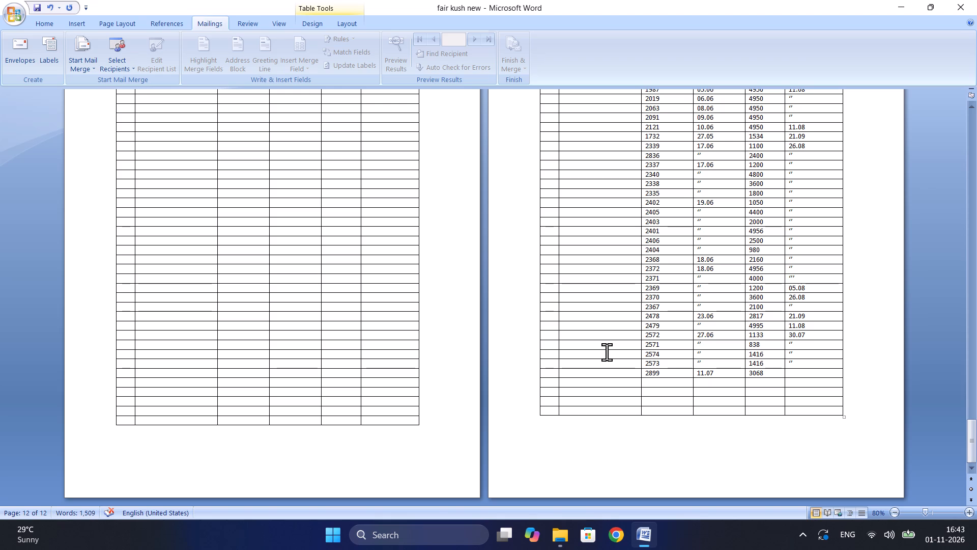
text('')
Add the note "Bill clear krna" in the cell before bill number 2899.
key(Down)
key(Left)
key(Left)
key(Left)
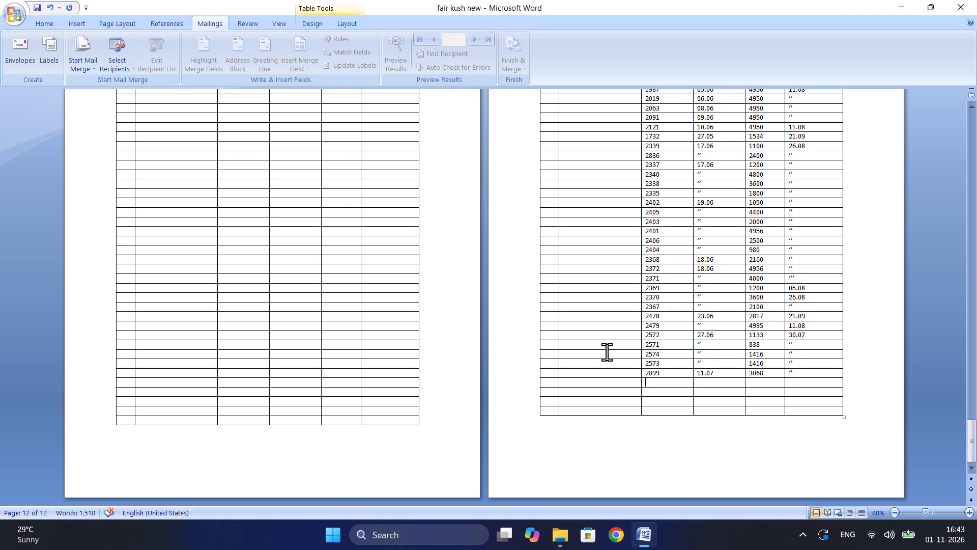
key(Left)
key(Up)
text(bill)
key(space)
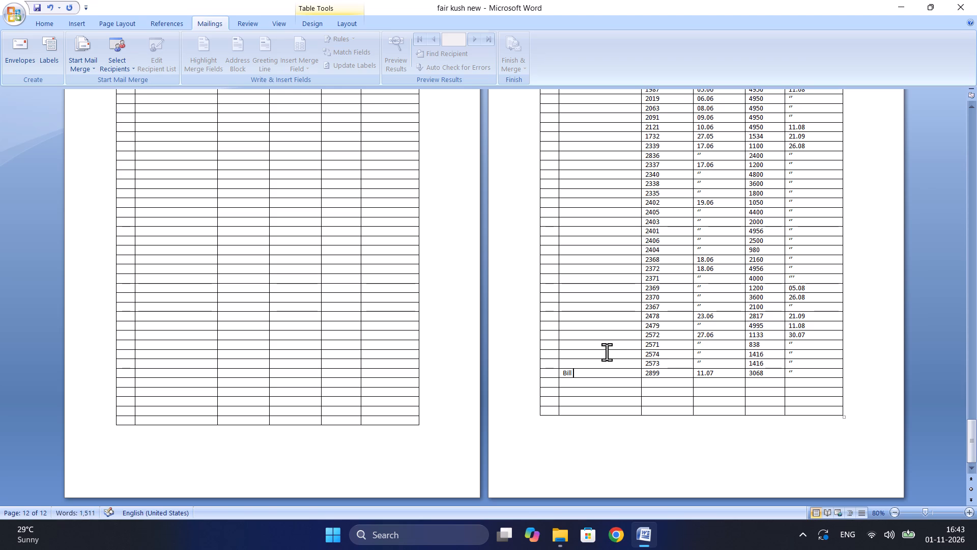
key(c)
key(l)
text(ear)
key(space)
text(krna)
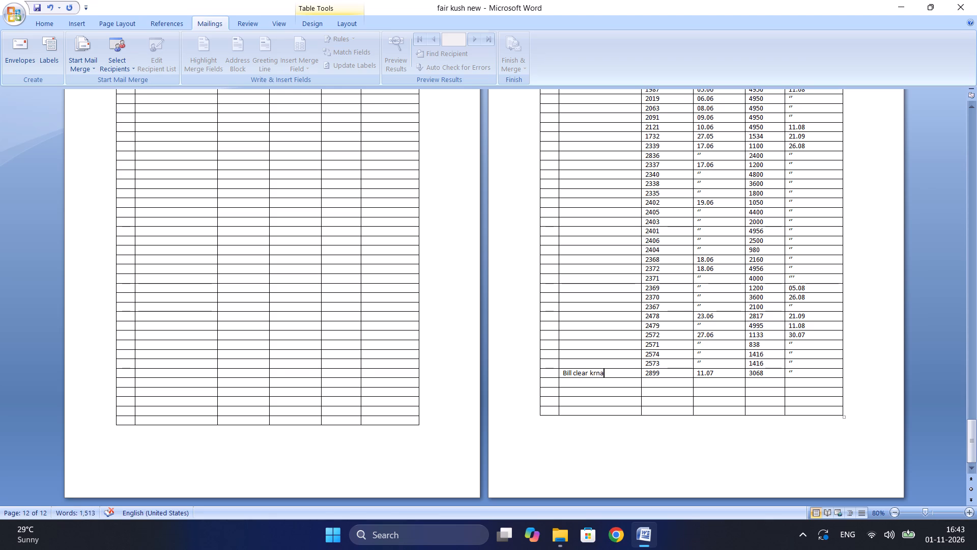
Enter bill 2575 in the row below bill 2899 with date 27.06, amount 283 and Dradt date 21.09.
click(667, 382)
text(2575)
key(Right)
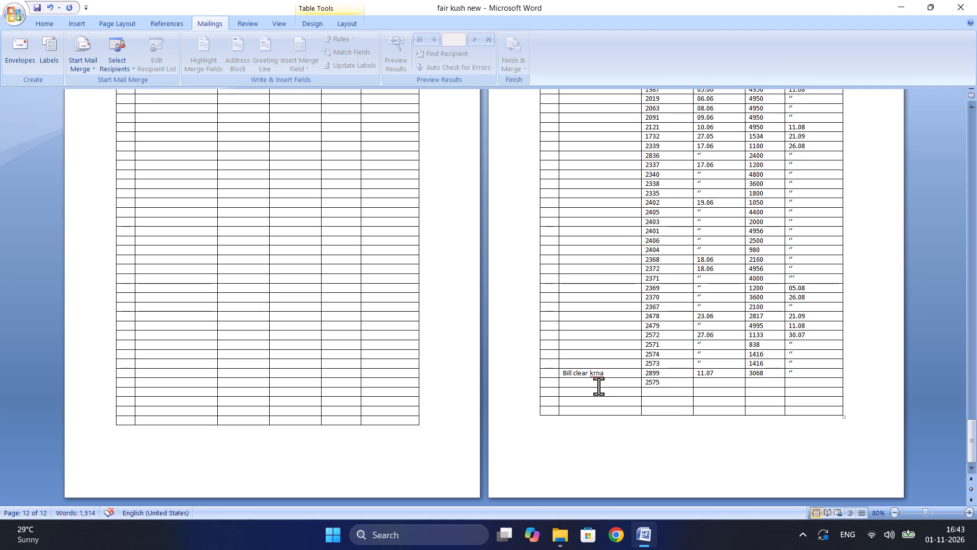
text(27)
text(.06)
key(Right)
text(283)
key(Right)
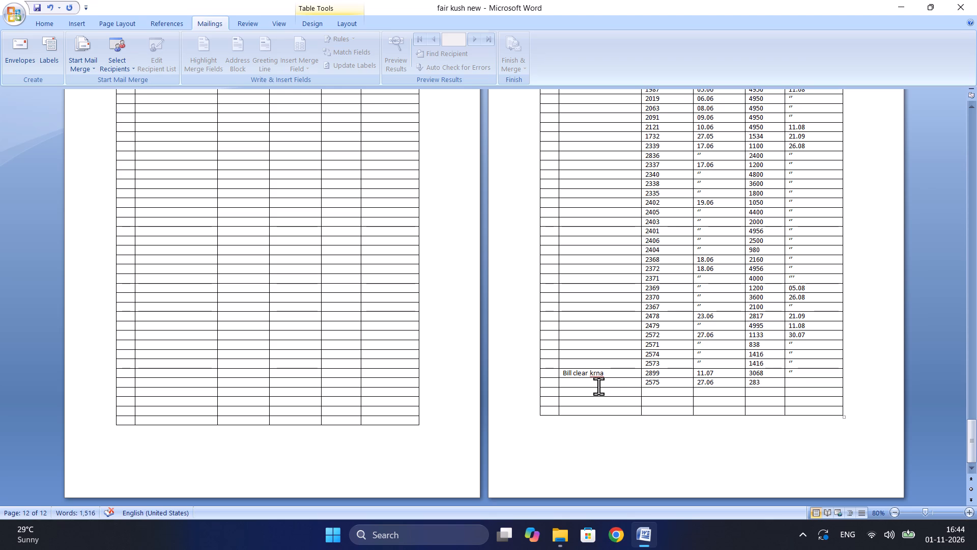
text(21.09)
Enter bill 2572 in the row below bill 2575 with a ditto date, amount 330 and a ditto Dradt date.
key(Down)
key(Left)
key(Left)
key(Left)
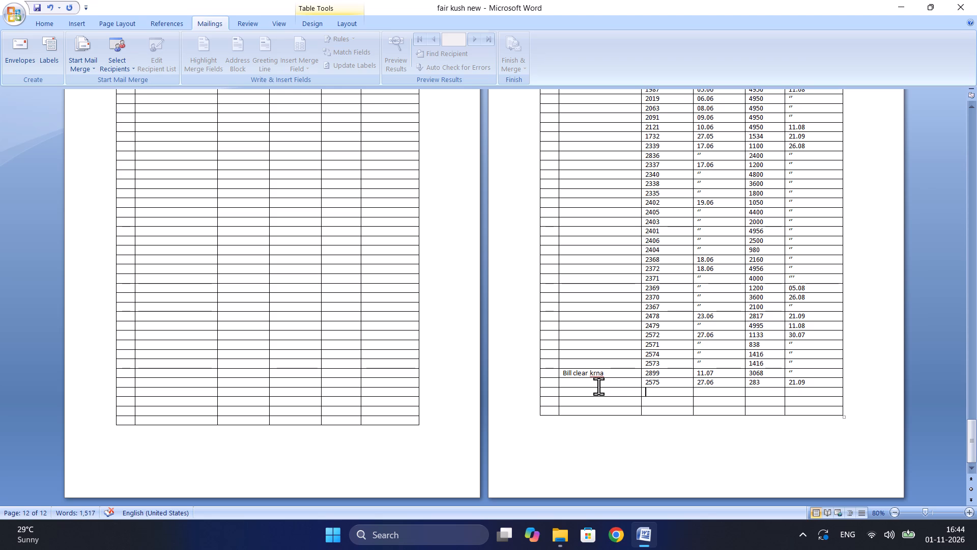
text(2572)
key(Right)
text('')
key(Right)
text(330)
key(Right)
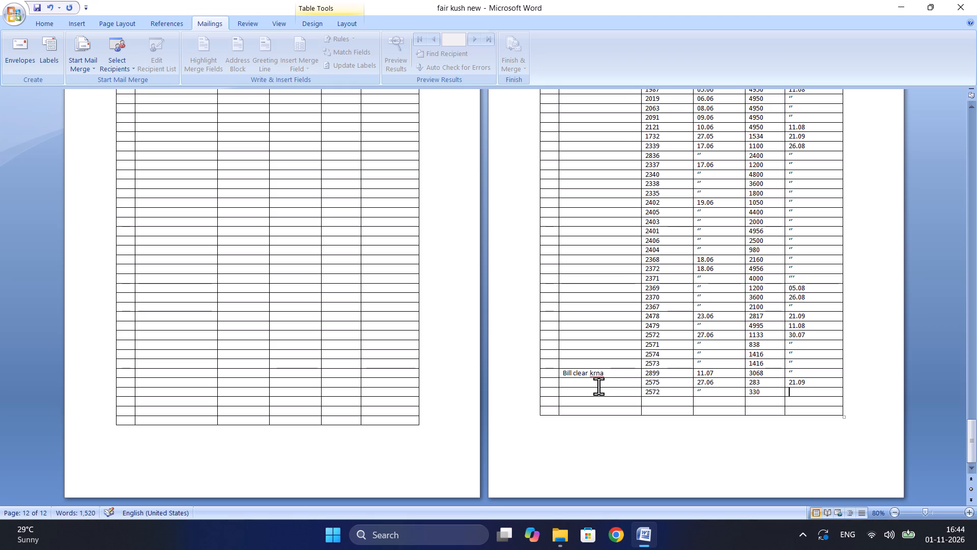
text('')
Enter bill 2504 with date 12.07 in the row below the 330 entry for bill 2572.
key(Down)
key(Left)
key(Left)
key(Left)
text(2504)
key(Right)
text(12.0)
key(7)
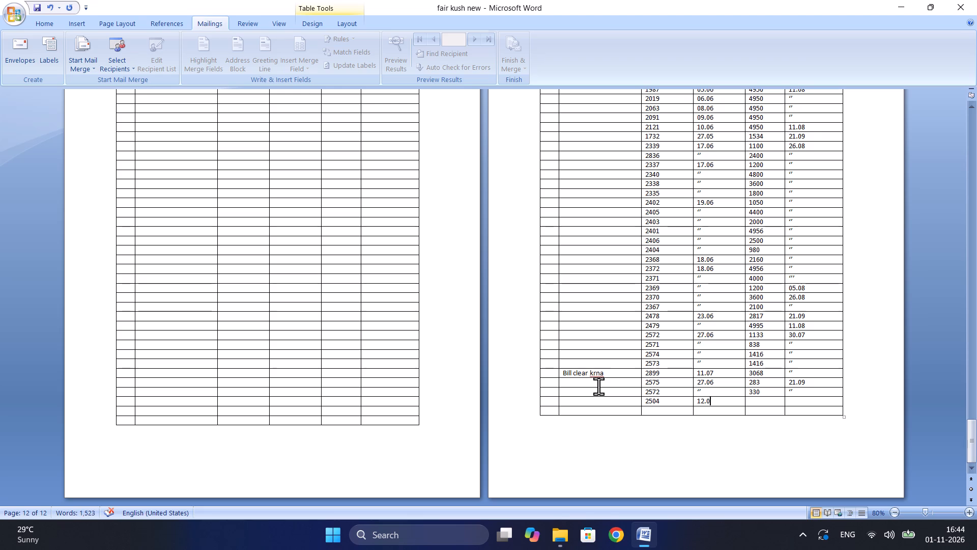
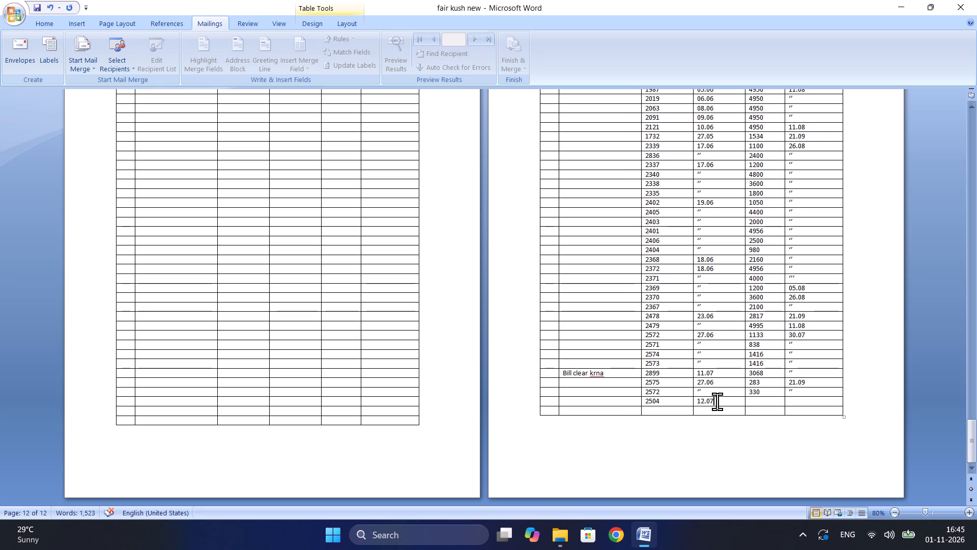
Correct the bill number in the row dated 12.07 to 2904.
click(655, 403)
key(BackSpace)
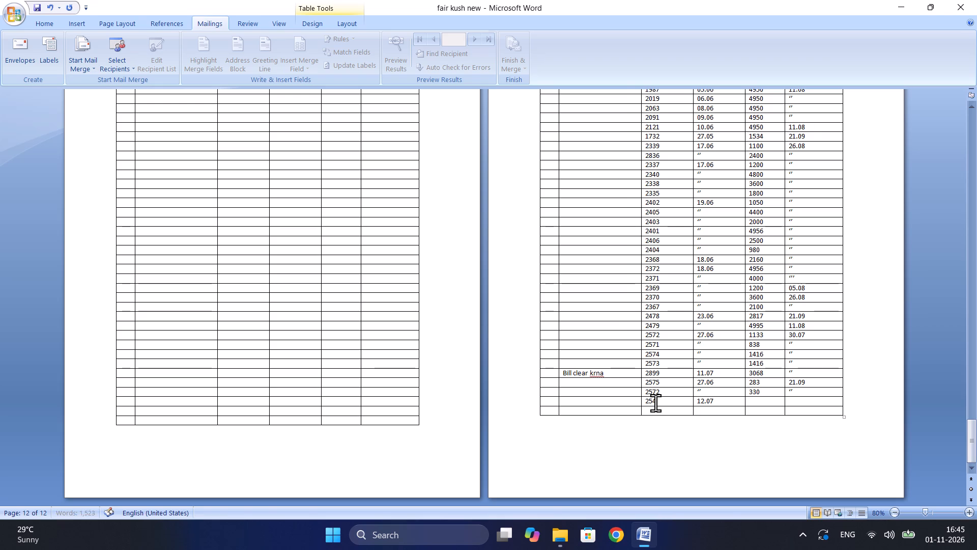
key(BackSpace)
key(BackSpace)
text(290)
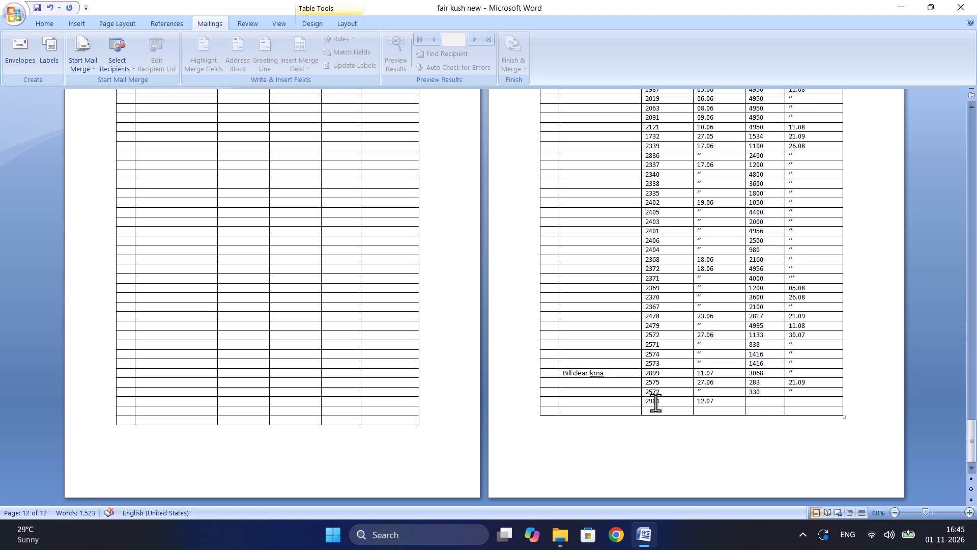
Enter amount 1416 and Dradt date 11.08 in the row for bill 2904.
key(Right)
key(Right)
key(Right)
key(Right)
key(Right)
key(Right)
key(Right)
key(Right)
text(1416)
key(Right)
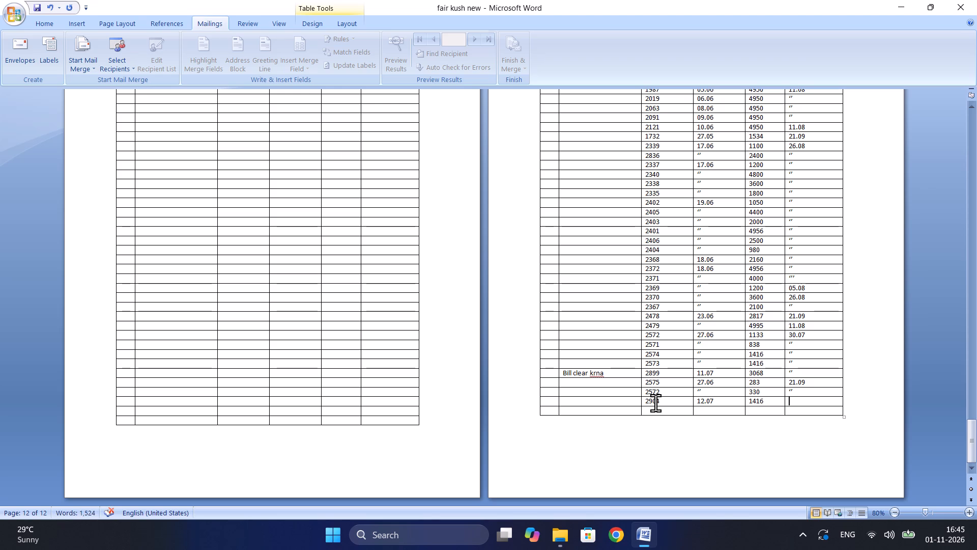
text(11.08)
Enter bill 2462 in the table's last row with date 22.06, amount 4956 and Dradt date 21.09.
key(Down)
key(Left)
key(Left)
key(Left)
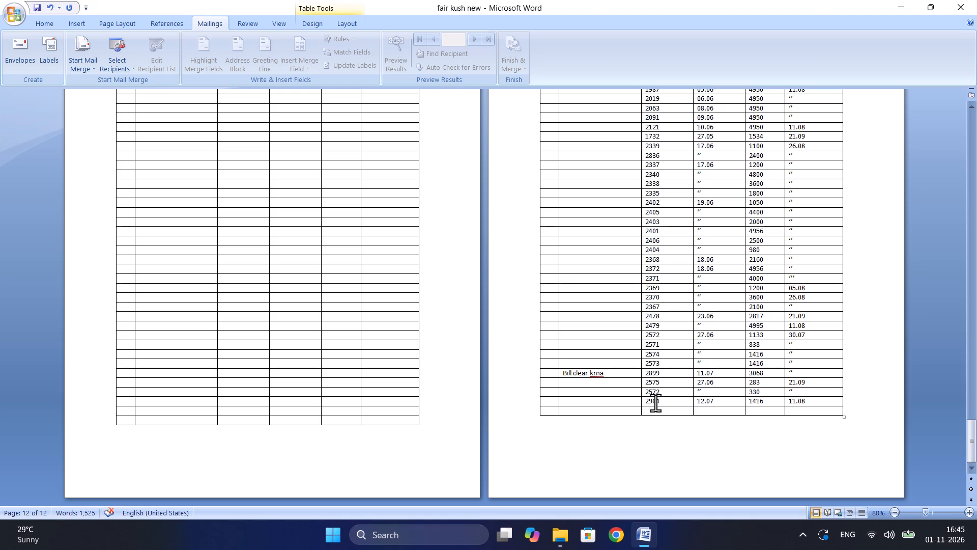
text(24)
text(62)
key(Right)
text(22.06)
key(Right)
text(4956)
key(Right)
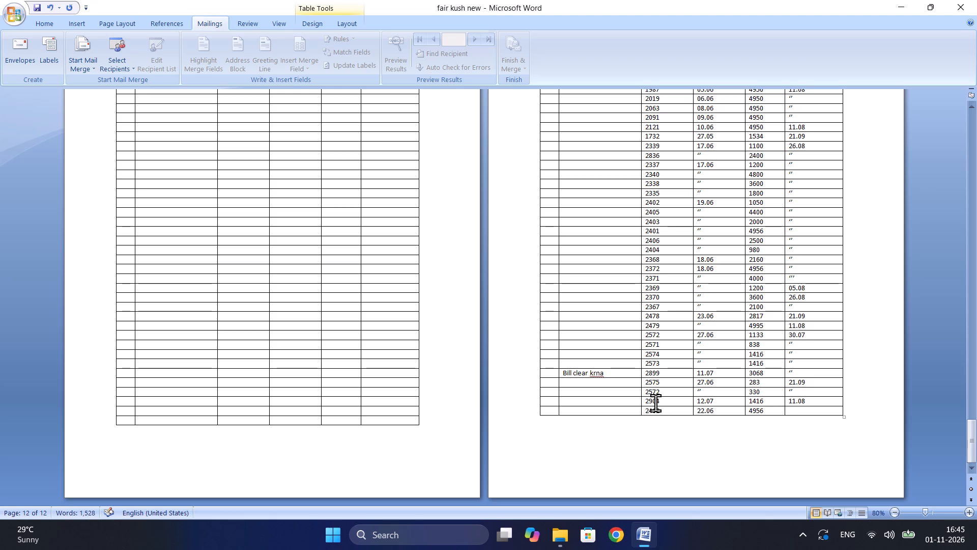
text(21.09)
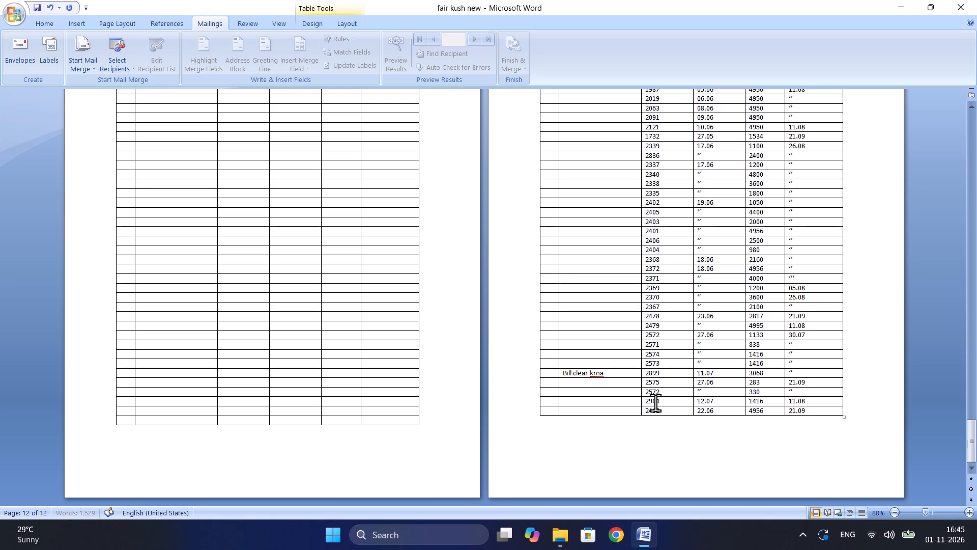
Insert an empty table row directly below the row for bill 2904.
scroll(655, 403, down, 2)
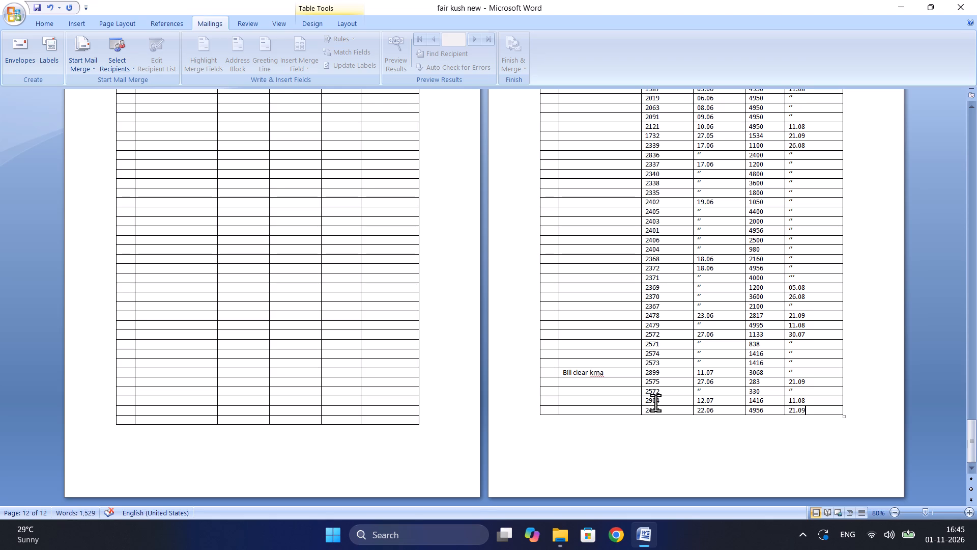
scroll(655, 403, down, 1)
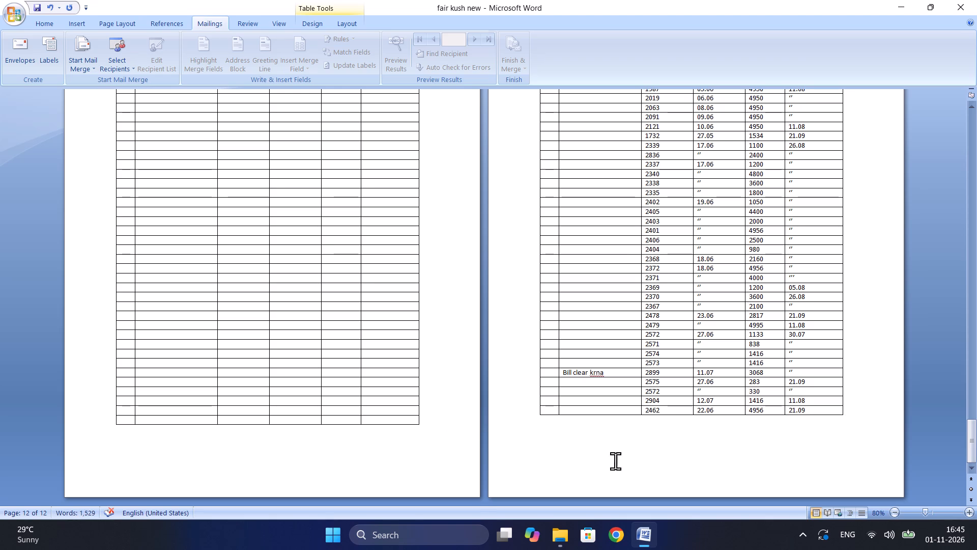
click(850, 397)
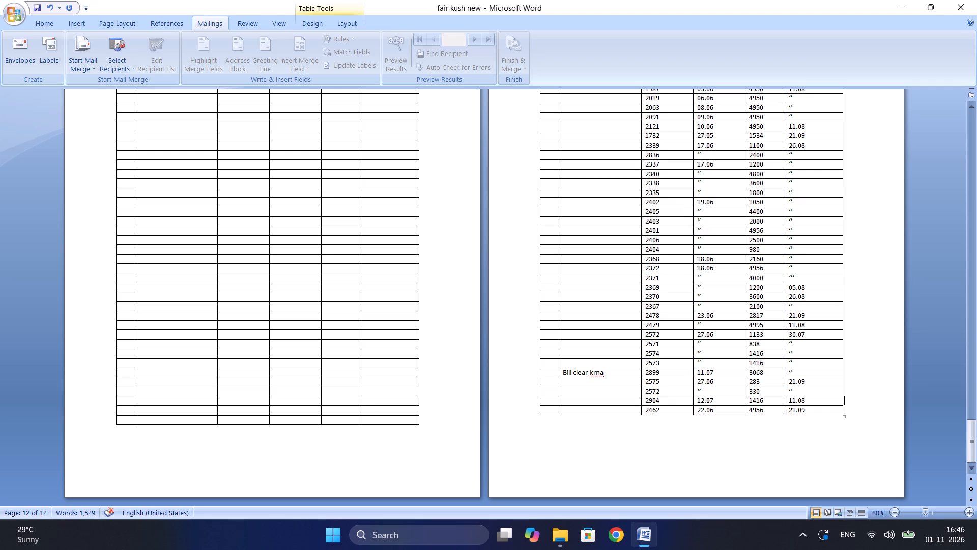
key(Return)
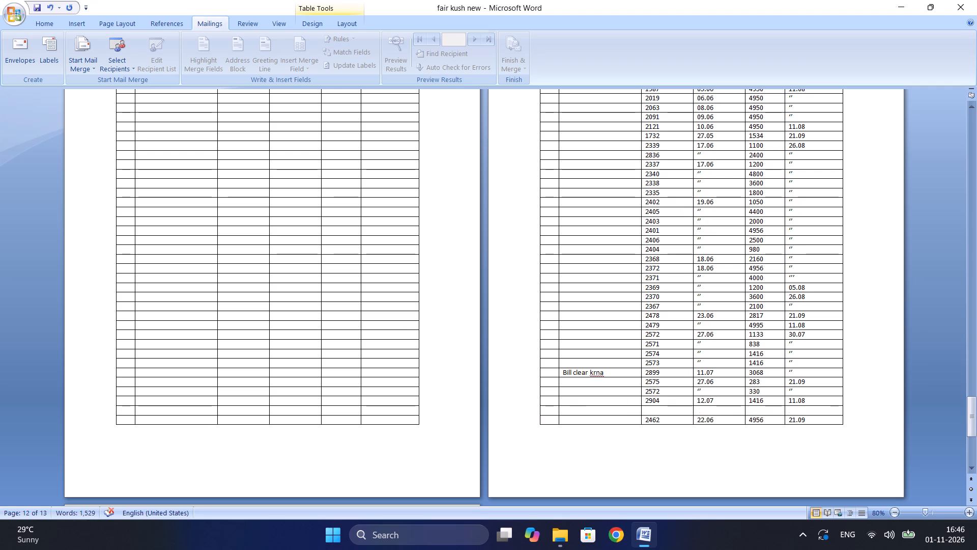
key(BackSpace)
Enter bill 2462 in the empty row below bill 2904 with date 22.06, amount 4956 and Dradt date 21.09.
click(658, 411)
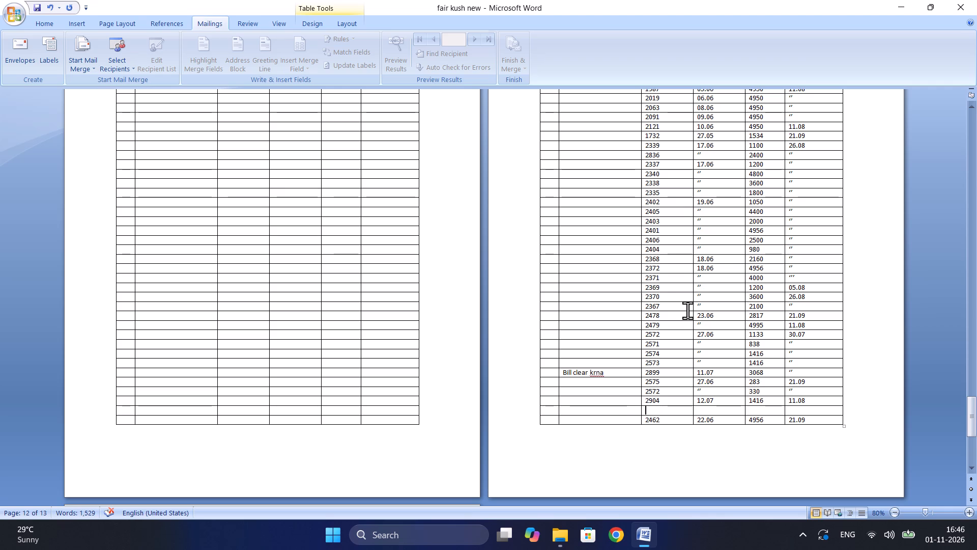
text(2462)
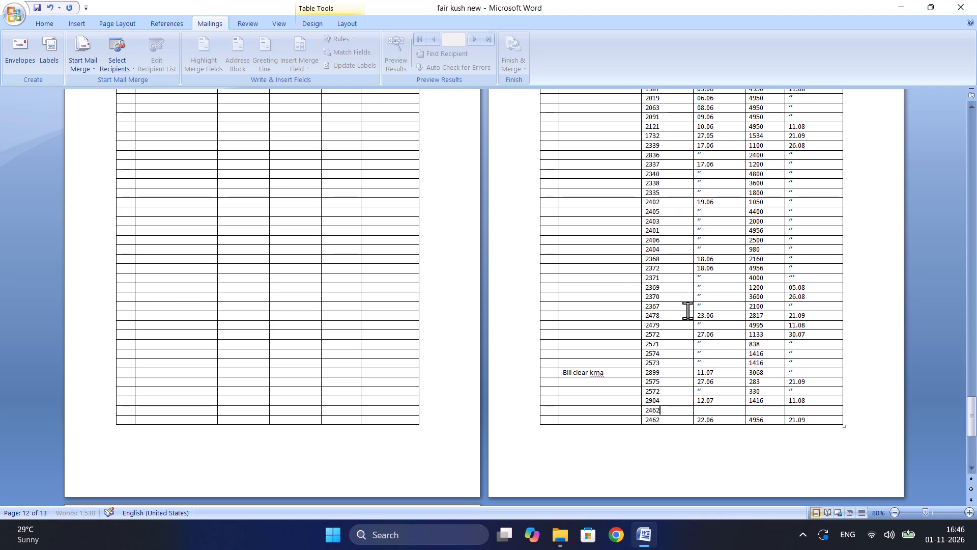
key(Right)
text(22.06)
key(Right)
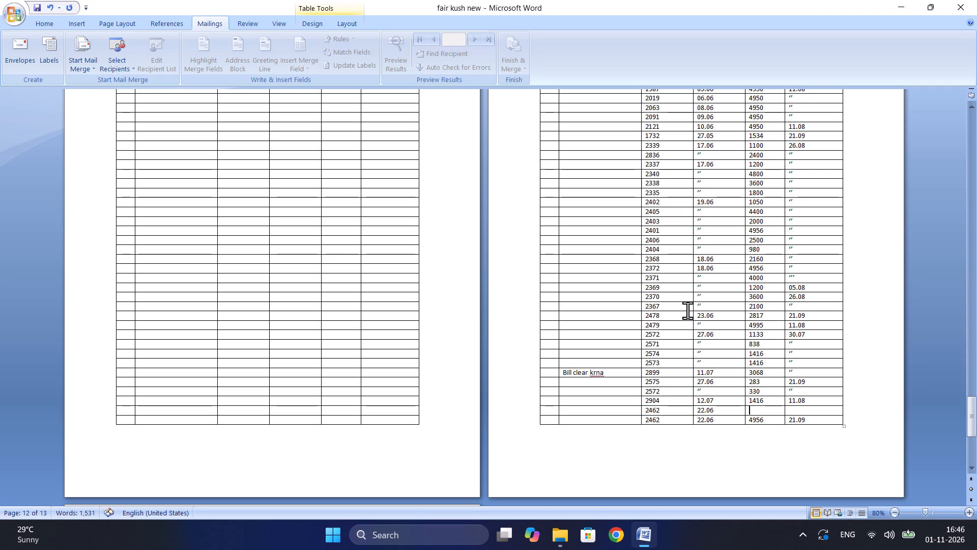
text(4956)
key(Right)
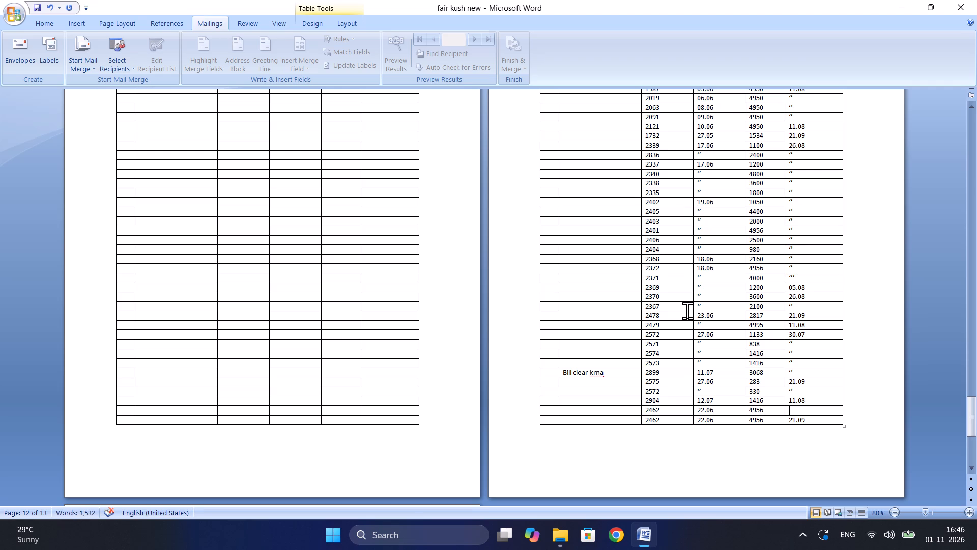
text(21.09)
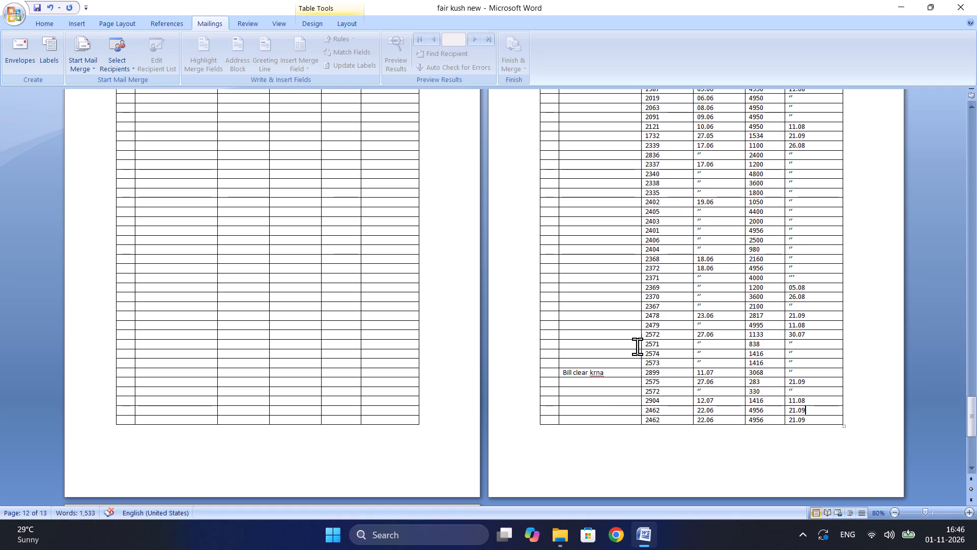
Change the duplicate 2462 entry in the table's last row to bill 1981 with date 05.06.
click(664, 421)
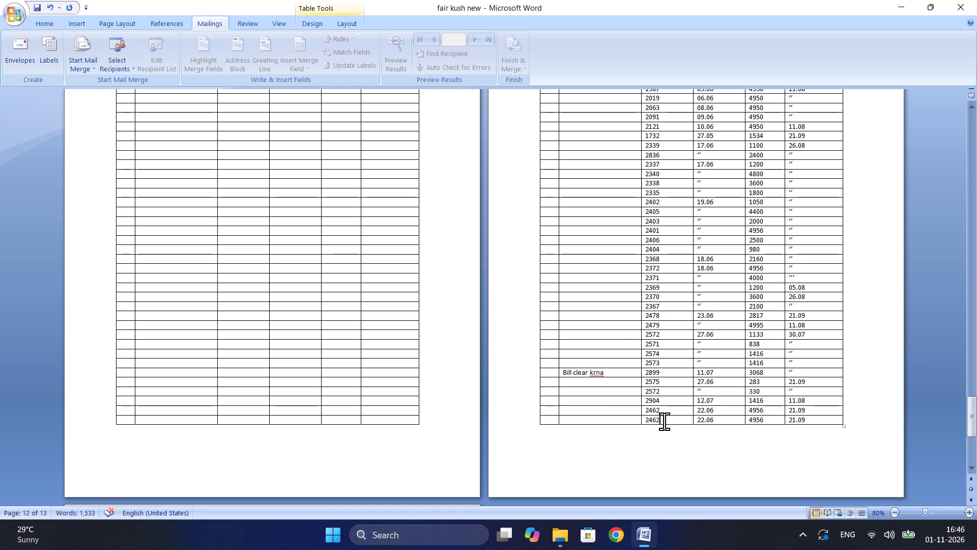
key(BackSpace)
key(BackSpace)
key(BackSpace)
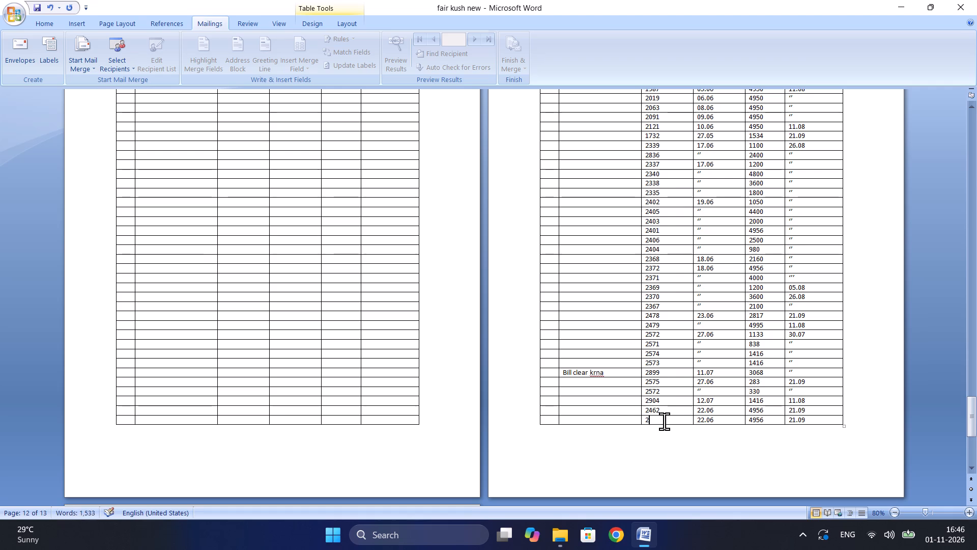
key(BackSpace)
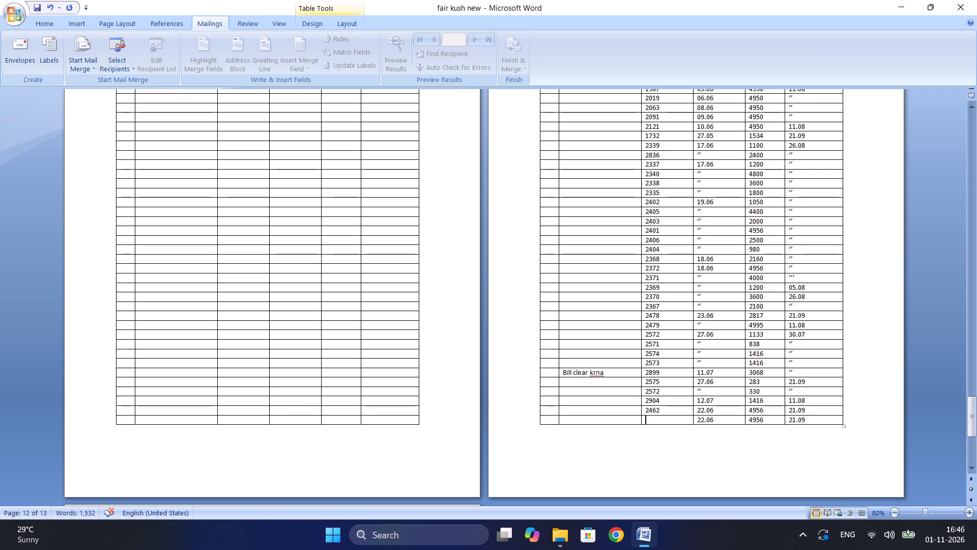
text(1981)
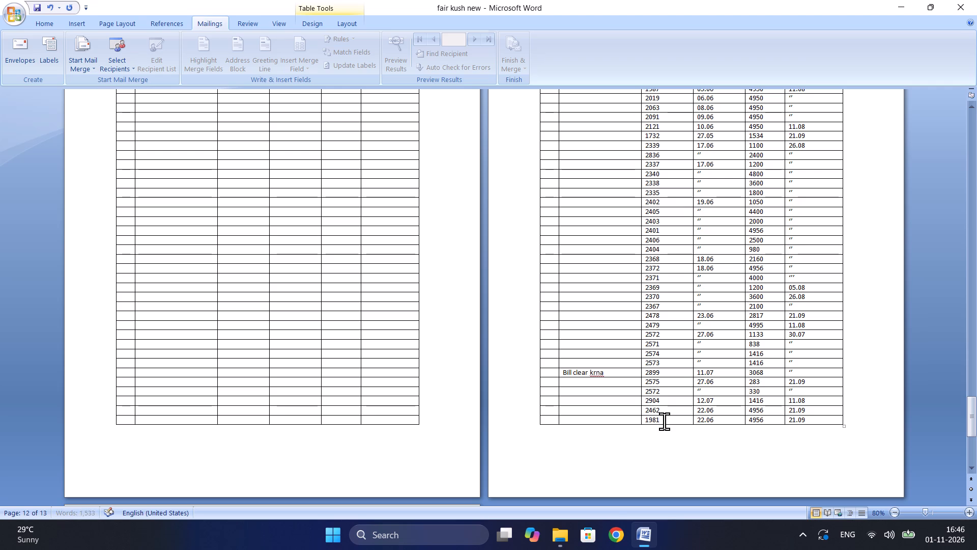
key(Right)
key(Right)
key(Right)
key(BackSpace)
key(BackSpace)
text(05)
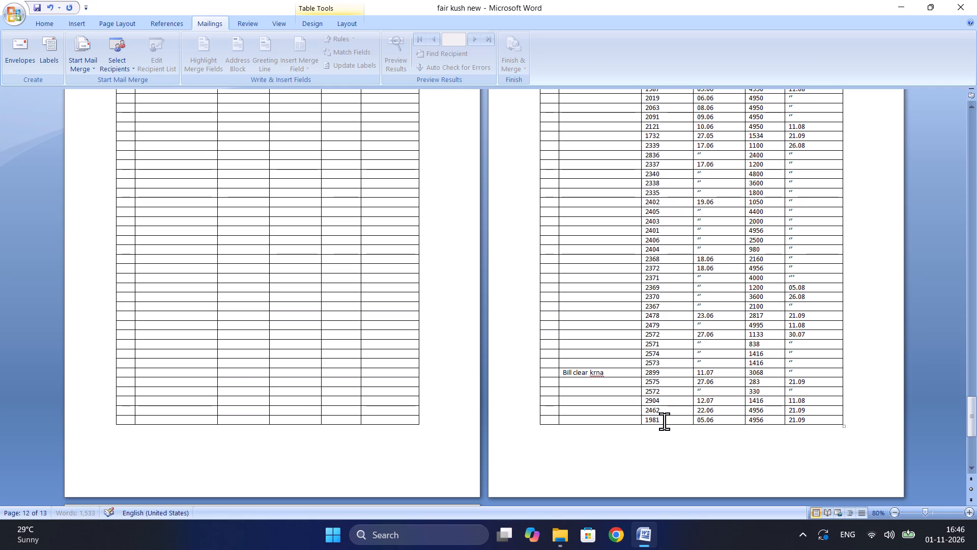
Set the amount for bill 1981 in the last row to 4253.
key(Right)
key(Right)
key(Right)
key(Right)
key(Right)
key(Right)
key(BackSpace)
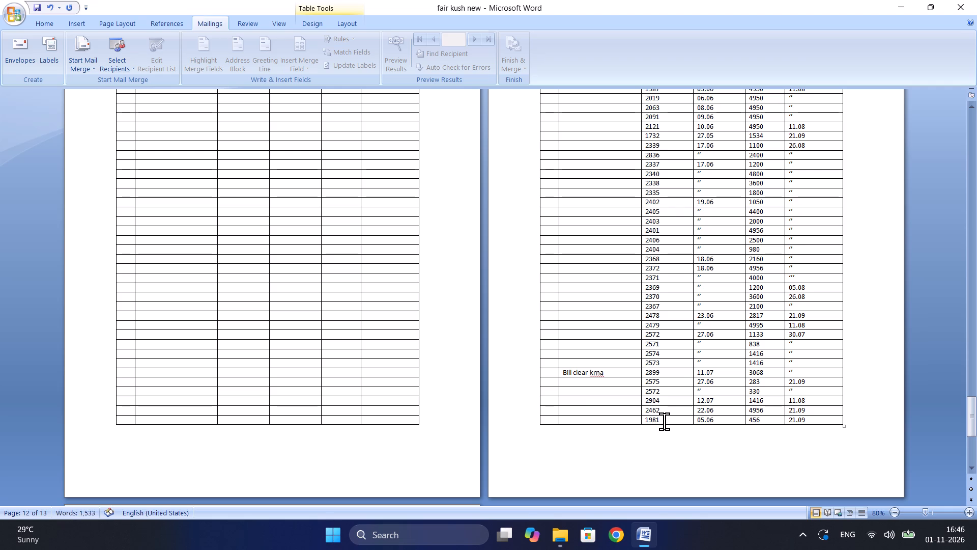
key(2)
key(Right)
key(Right)
key(BackSpace)
key(3)
key(Right)
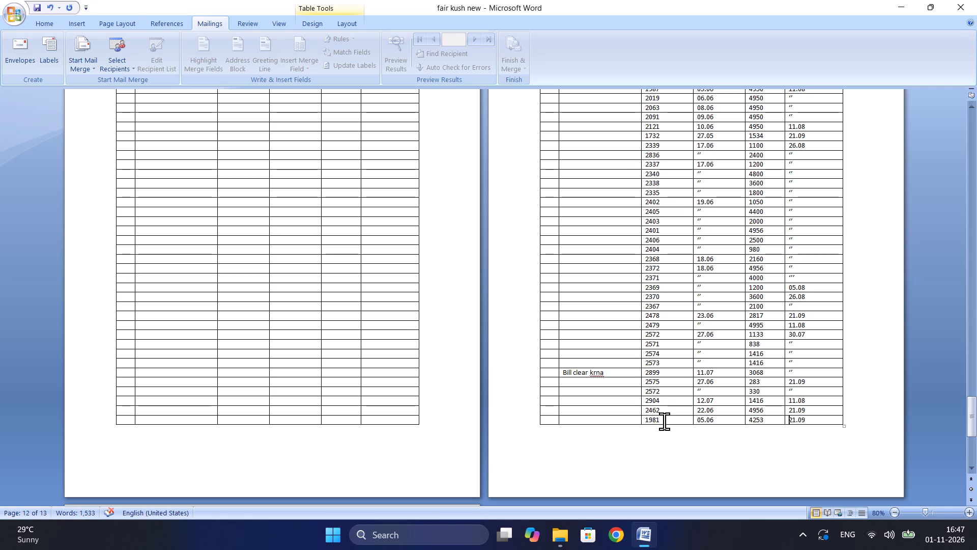
Add a new line below the page 12 table and paste the copied blank table there on page 13.
key(Right)
key(Right)
key(Right)
key(Right)
key(Right)
key(Down)
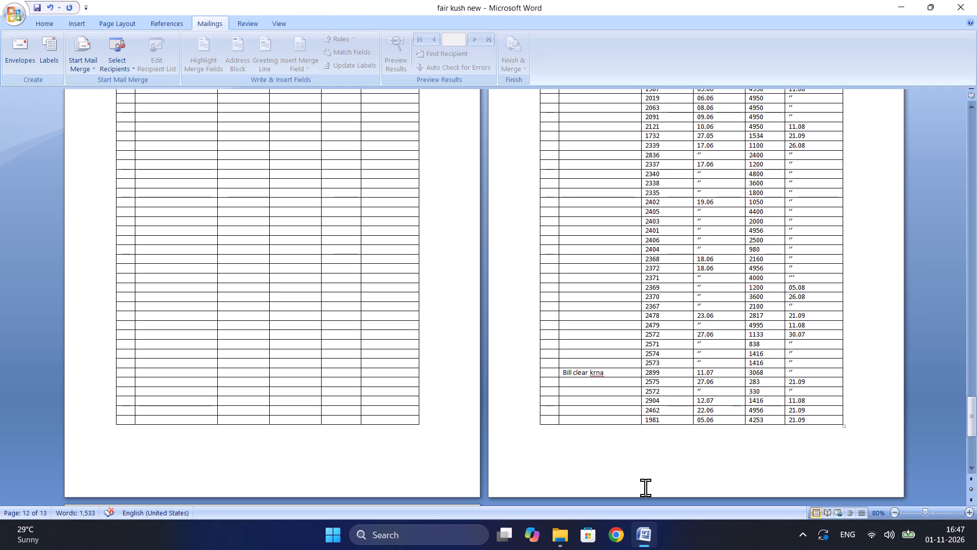
key(Return)
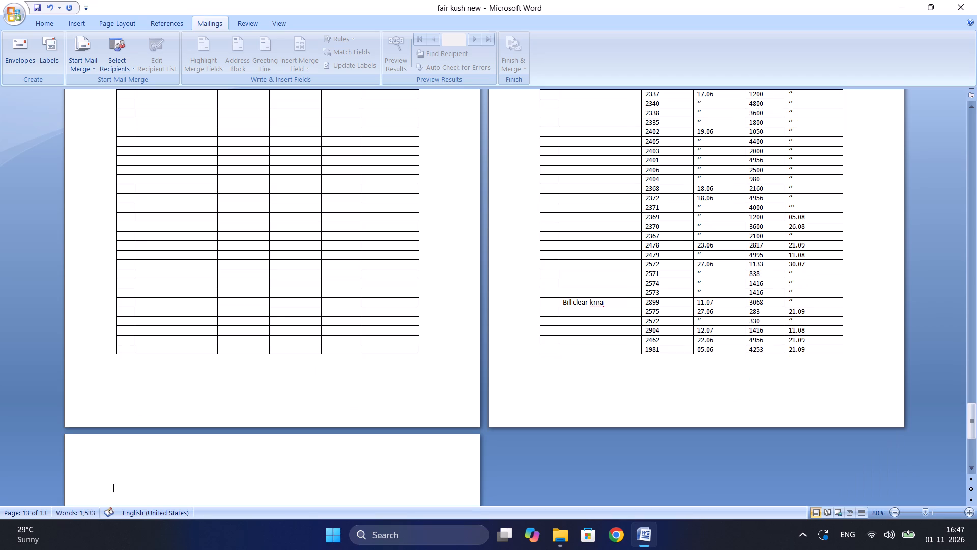
key(ctrl+v)
Paste another copy of the blank table on the empty page 14.
scroll(645, 487, down, 1)
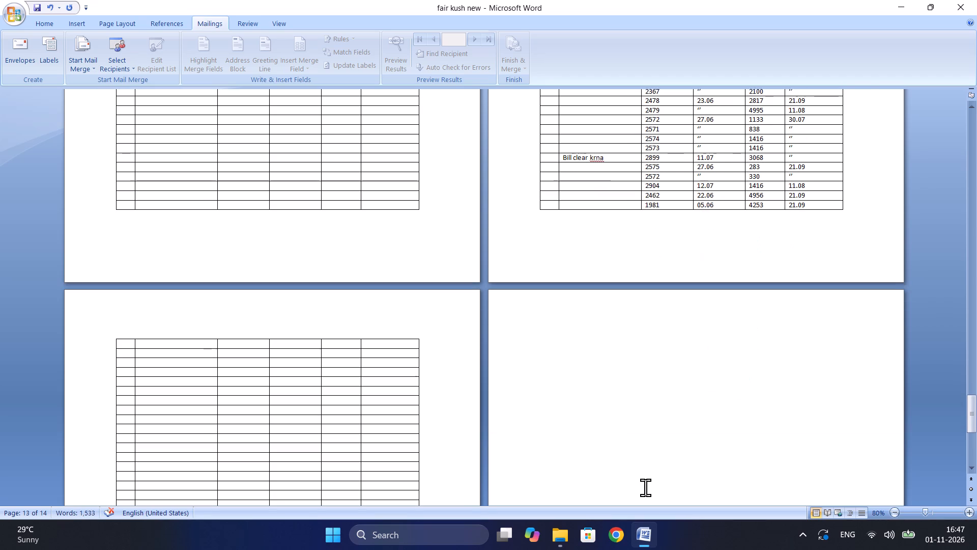
scroll(645, 487, down, 1)
click(612, 417)
key(ctrl+v)
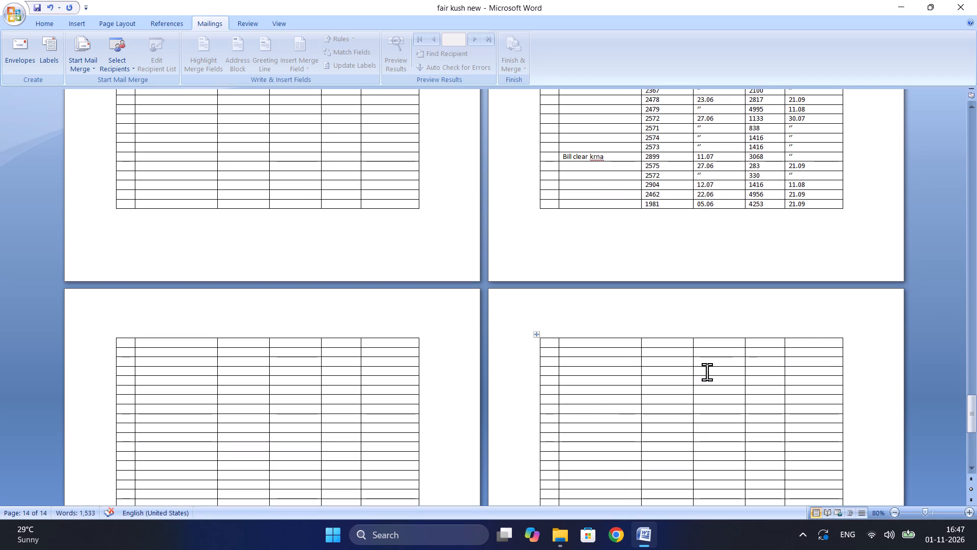
Enter "kush" in the second column of the page 14 table's second row and save the document.
click(606, 354)
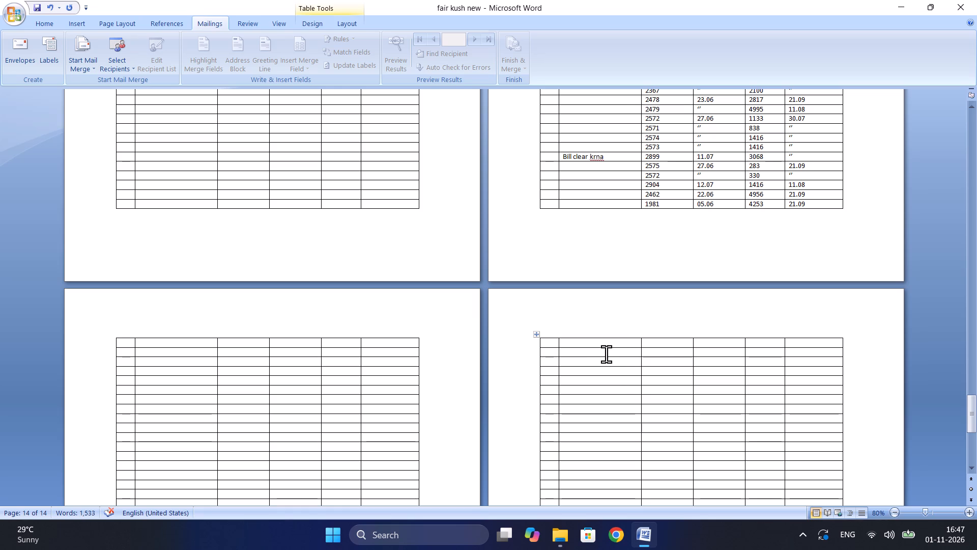
text(ku)
key(s)
key(h)
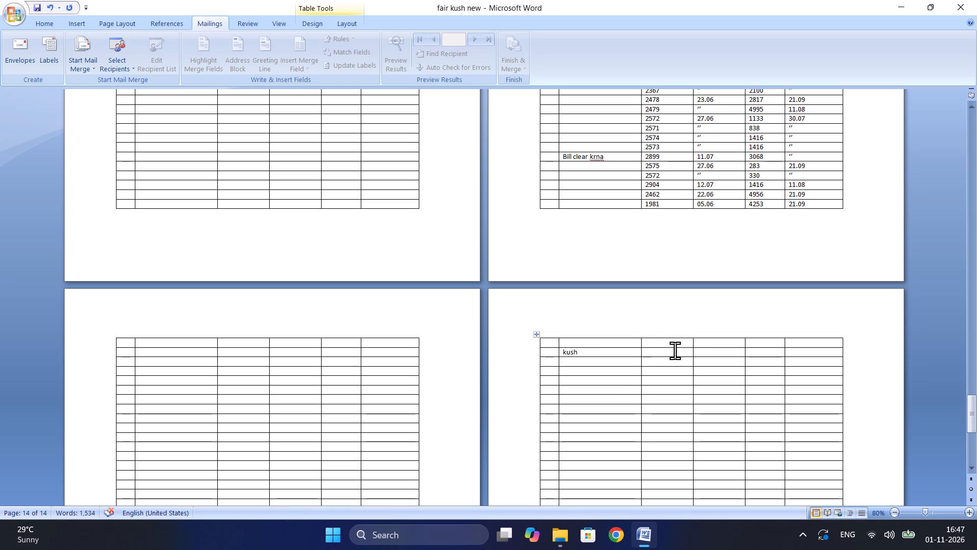
click(672, 351)
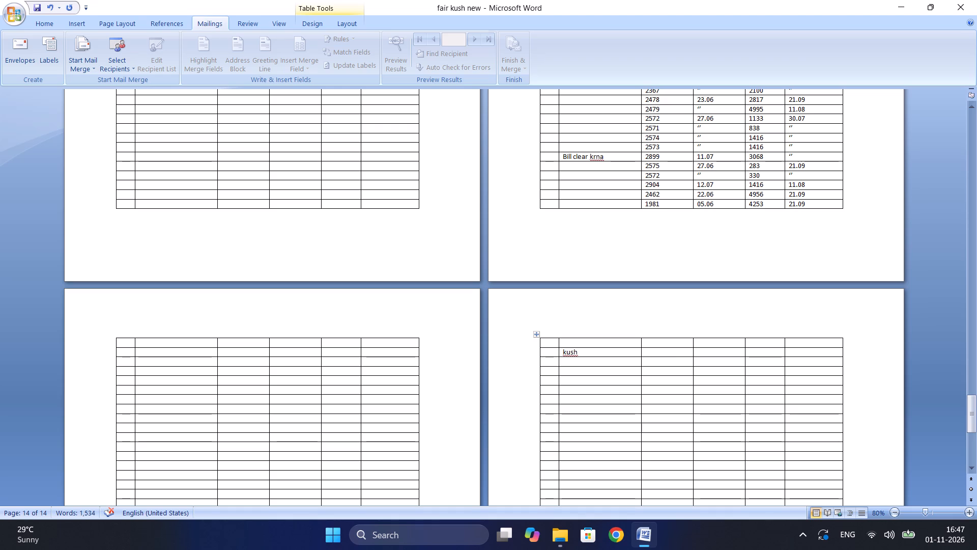
click(37, 4)
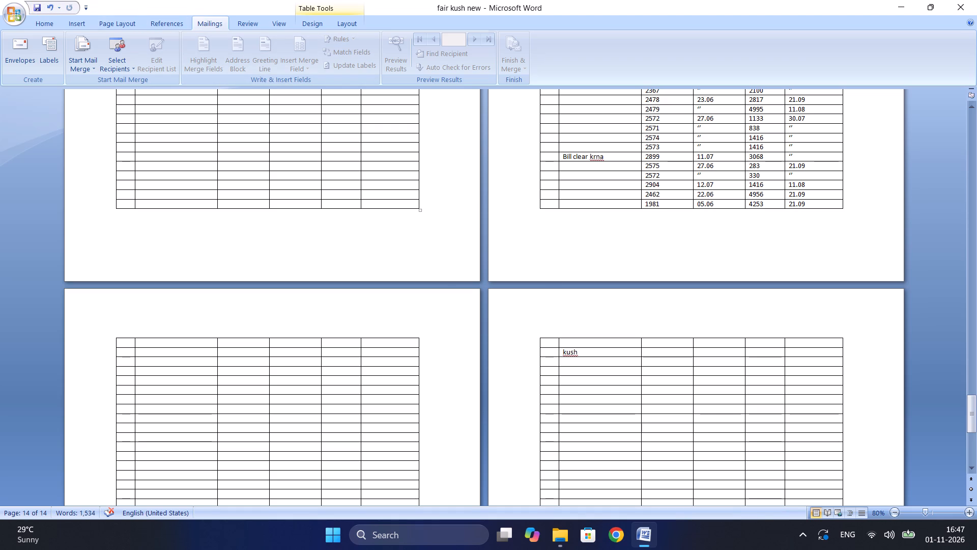
click(669, 355)
text(1982)
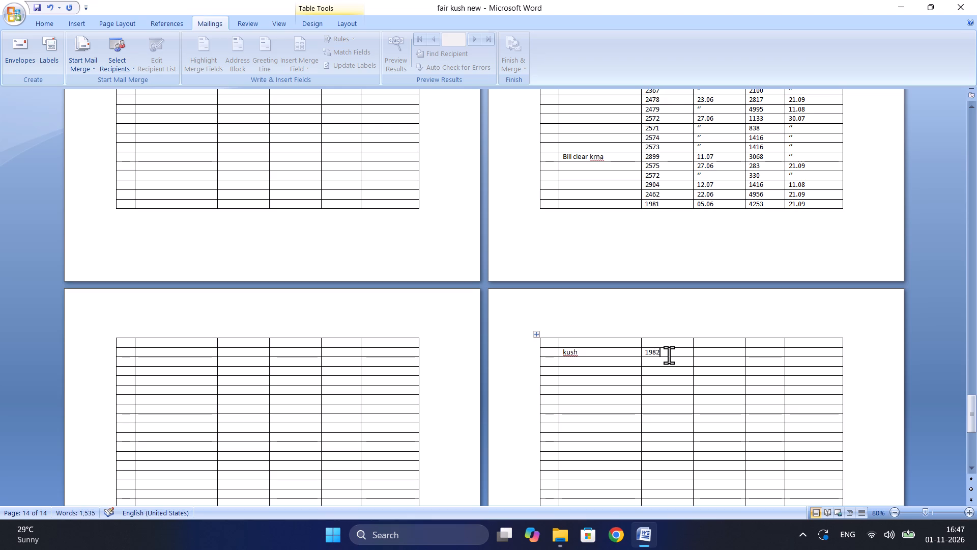
key(Right)
text(05.06)
key(Right)
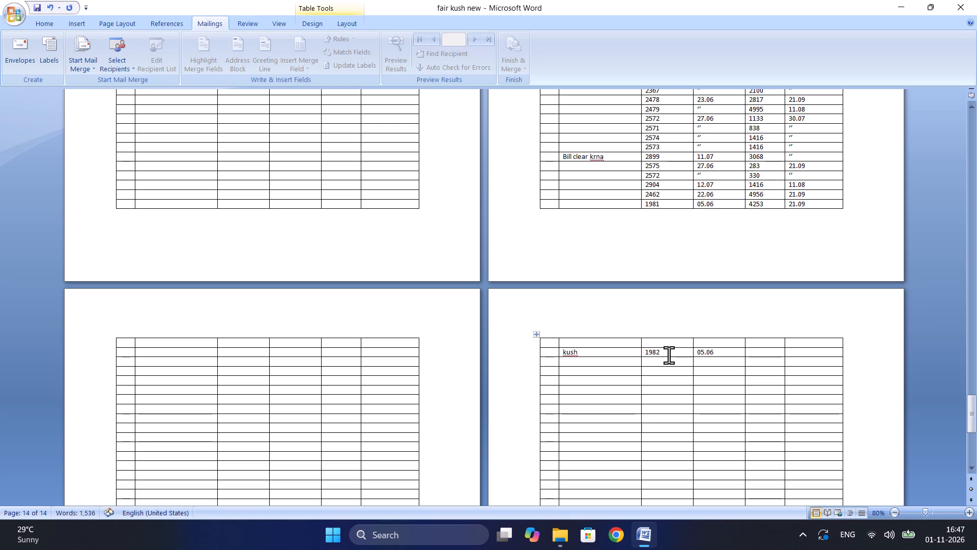
text(3675)
key(Right)
text(210)
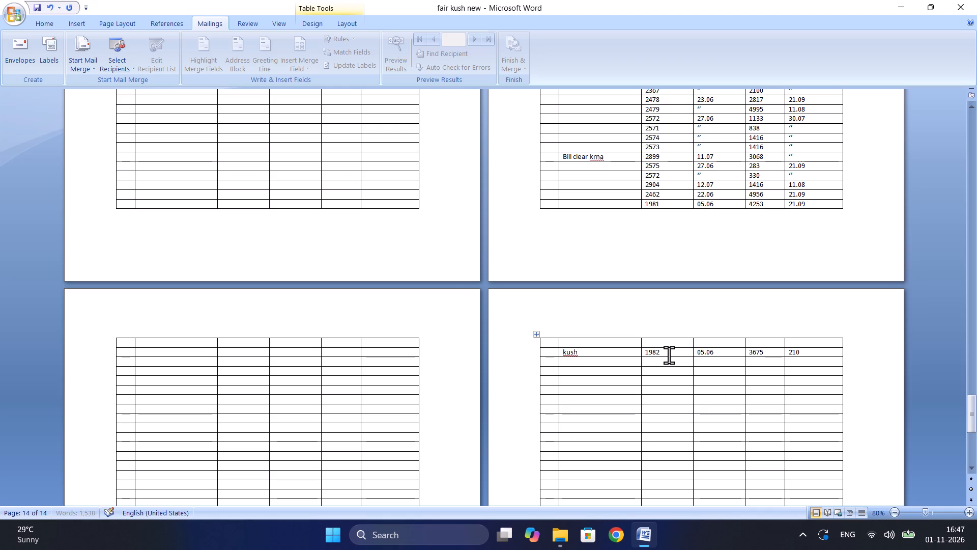
key(BackSpace)
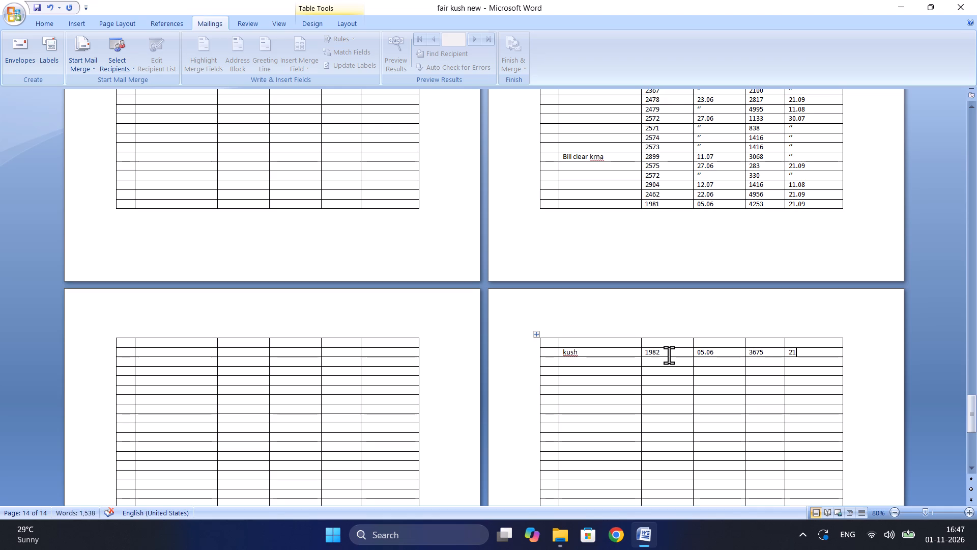
text(.09)
Fill the row below bill 1982 with bill 1962, date 04.06, amount 2832 and a ditto mark in the last column.
key(Down)
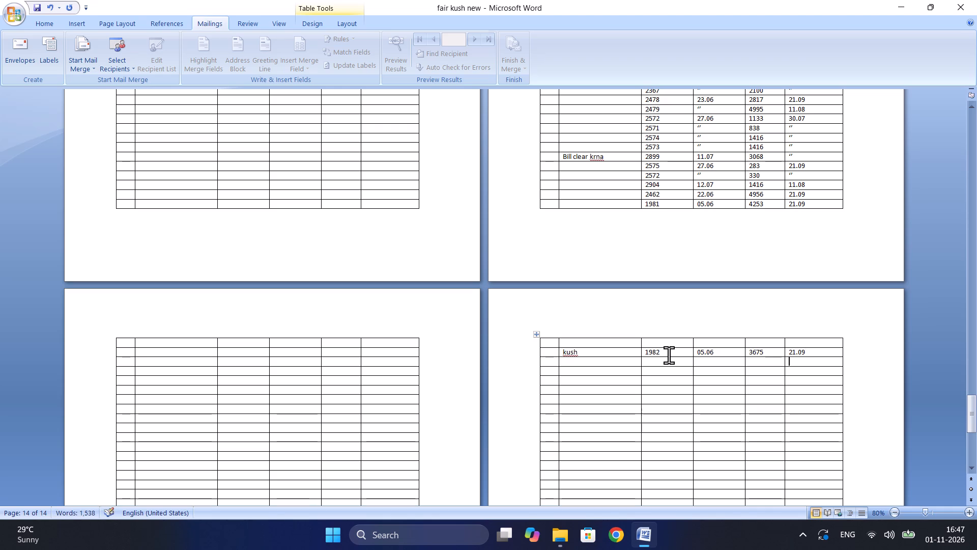
key(Left)
key(Left)
key(Left)
text(1962)
key(Right)
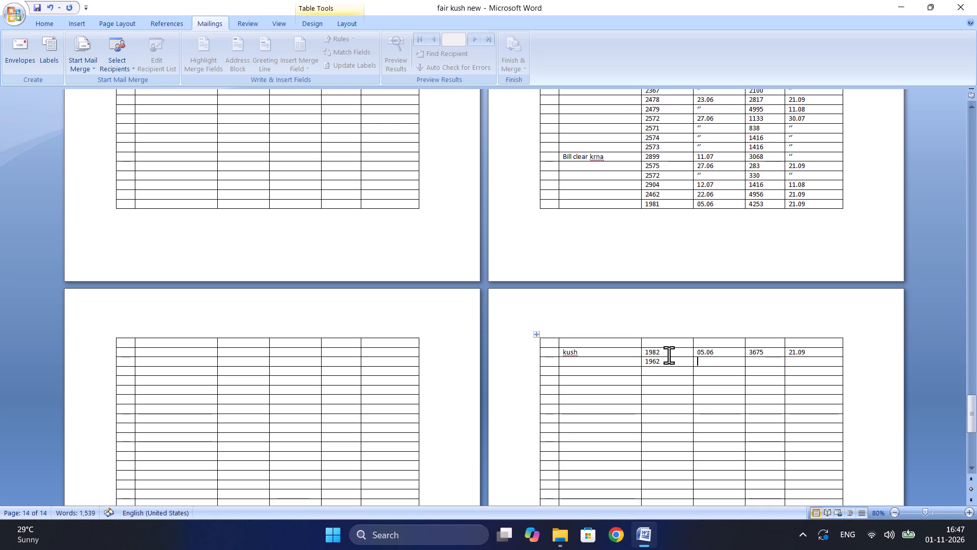
text(04.06)
key(Right)
text(2832)
key(Right)
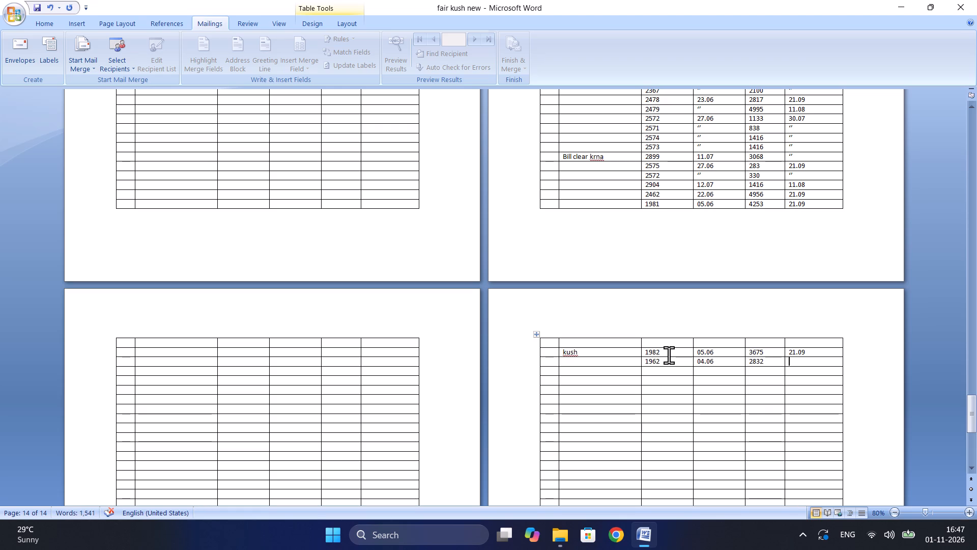
text('')
Fill the row below bill 1962 with bill 1963, a ditto mark for the date, amount 4661 and a ditto mark in the last column.
key(Down)
key(Left)
key(Left)
key(Left)
text(1963)
key(Right)
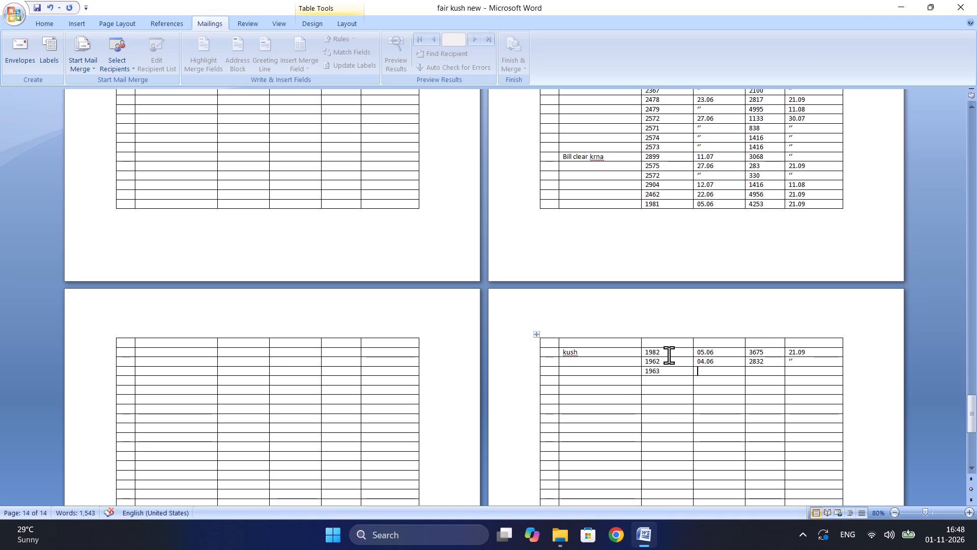
text('')
key(Right)
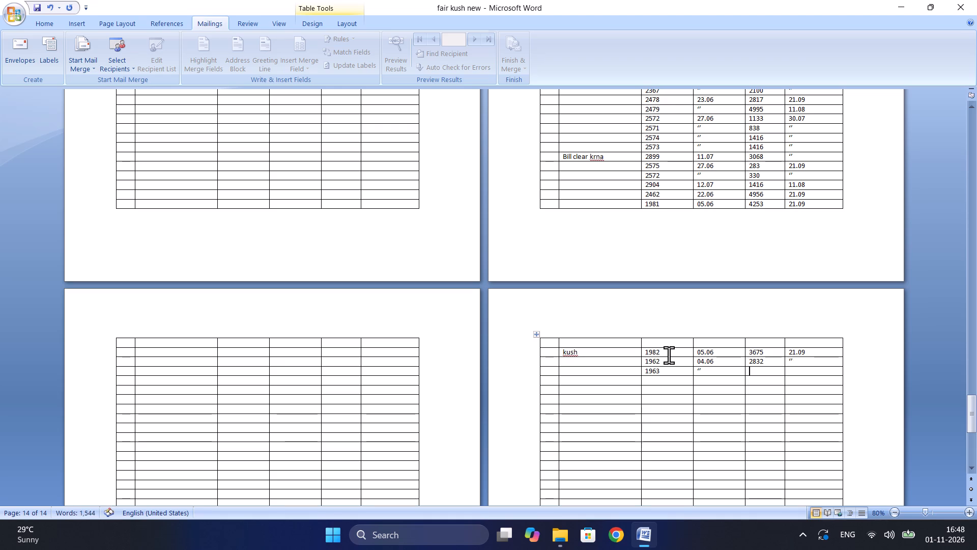
text(4661)
key(Right)
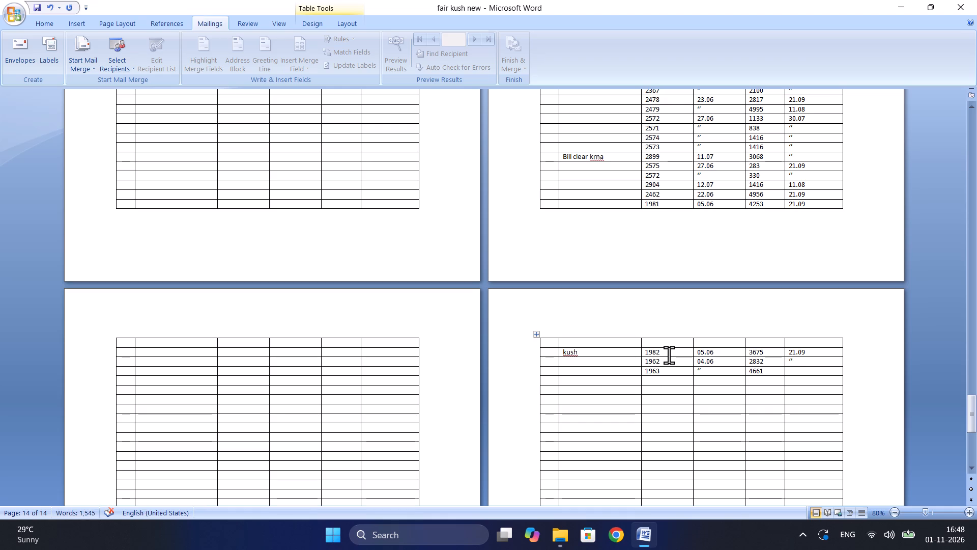
text('')
Fill the row below bill 1963 with bill 1934, date 03.06, amount 684 and a ditto mark in the last column.
key(Down)
key(Left)
key(Left)
key(Left)
text(1934)
key(Right)
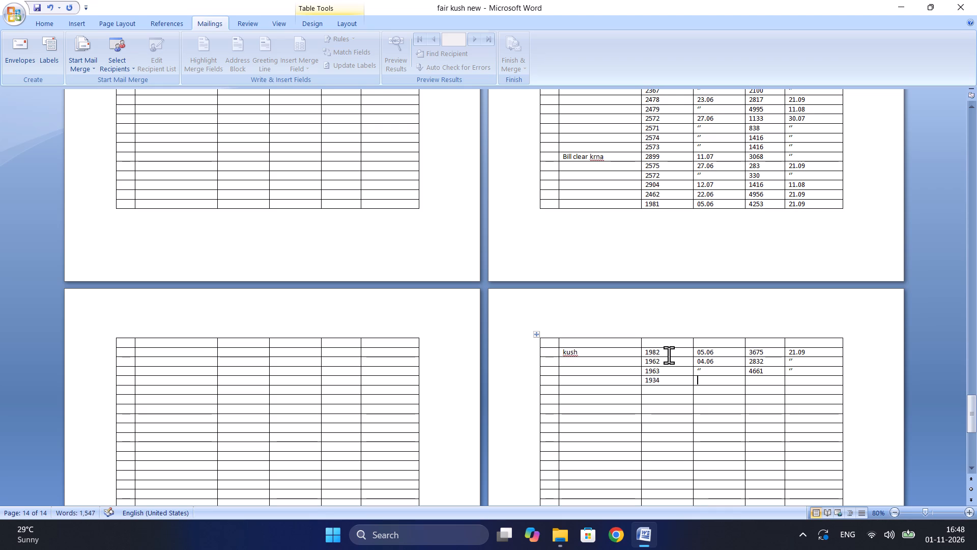
text(03.06)
key(Right)
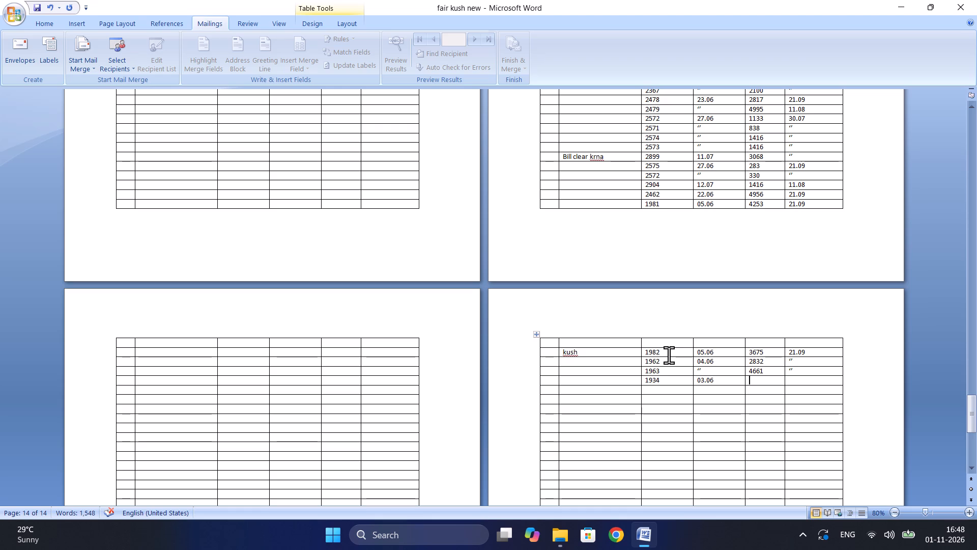
text(684)
key(Right)
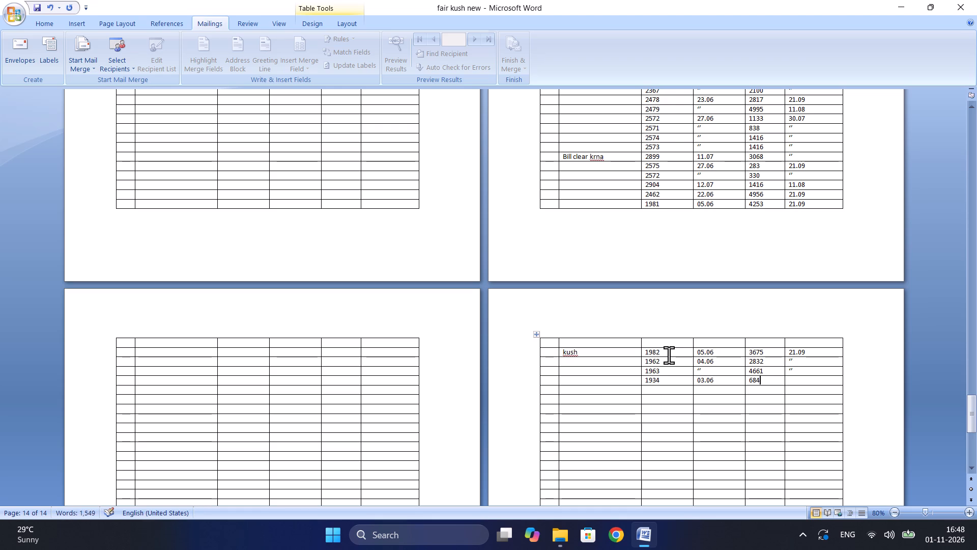
text('')
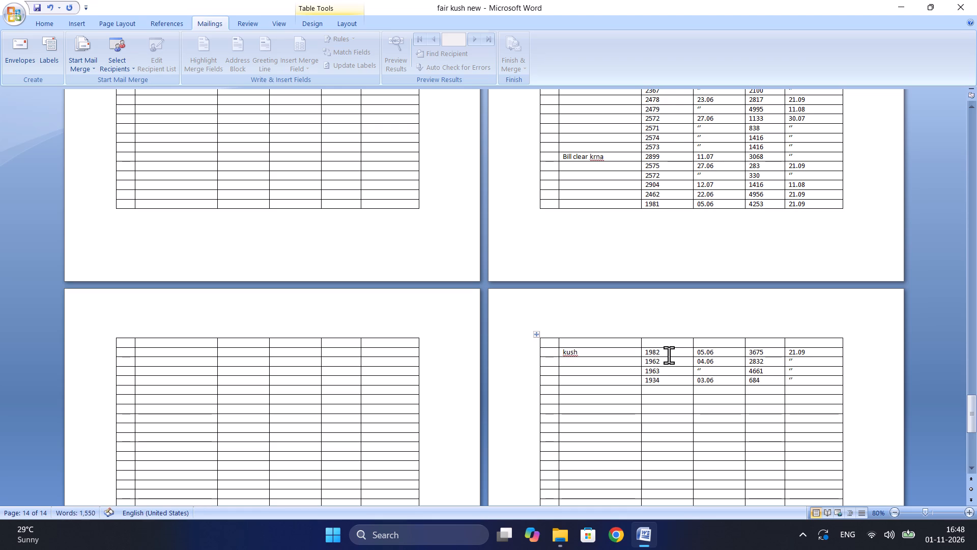
Fill the row below bill 1934 with bill 1933, a ditto mark for the date, amount 4425 and a ditto mark in the last column.
key(Down)
key(Left)
key(Left)
key(Left)
text(1933)
key(Right)
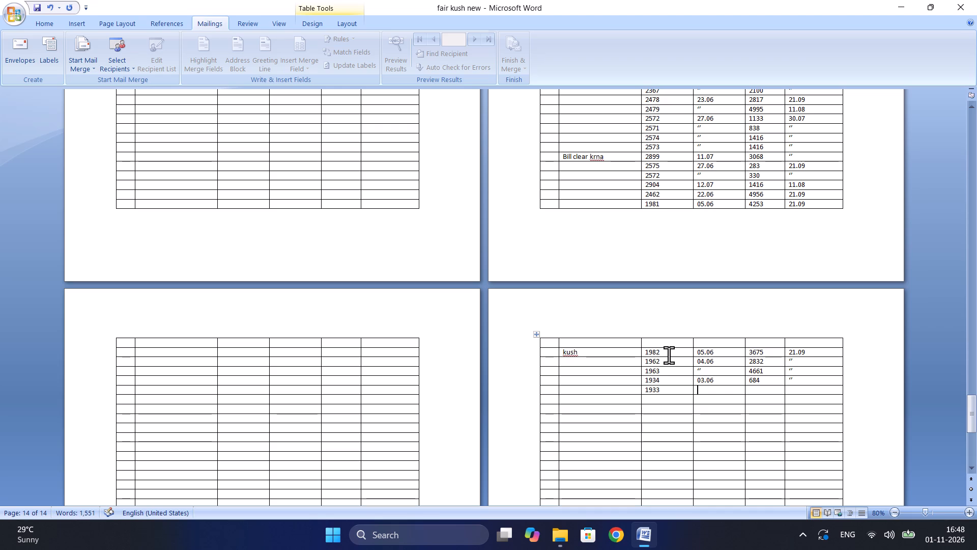
text('')
key(Right)
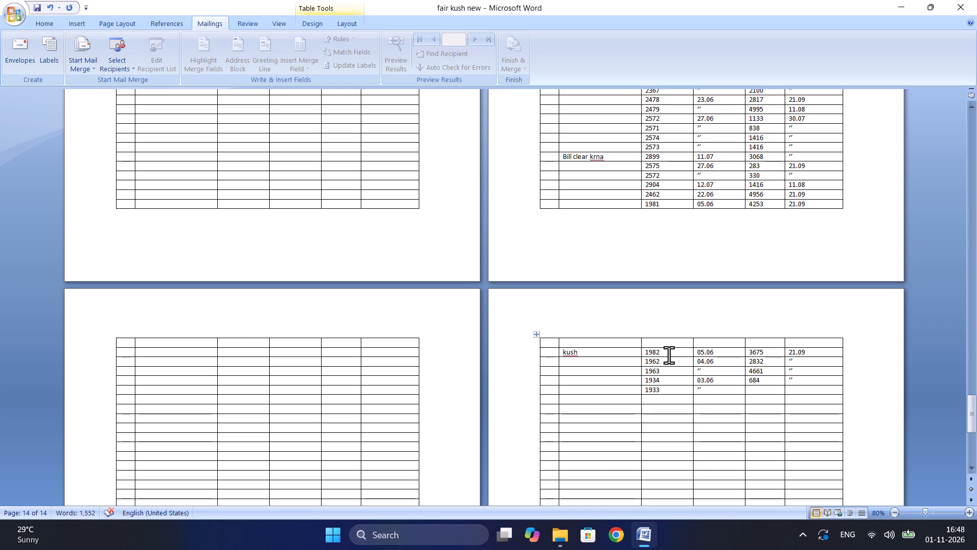
text(44)
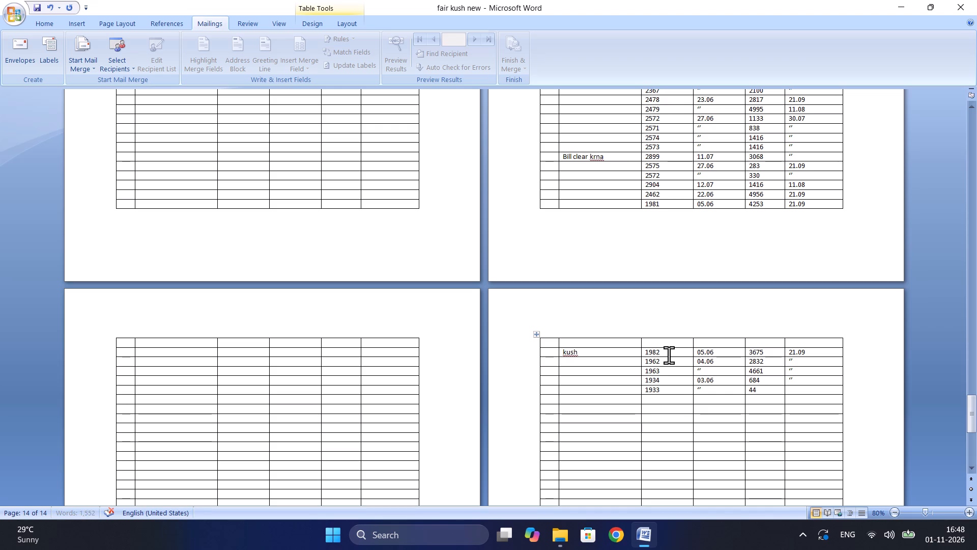
text(25)
key(Right)
text('')
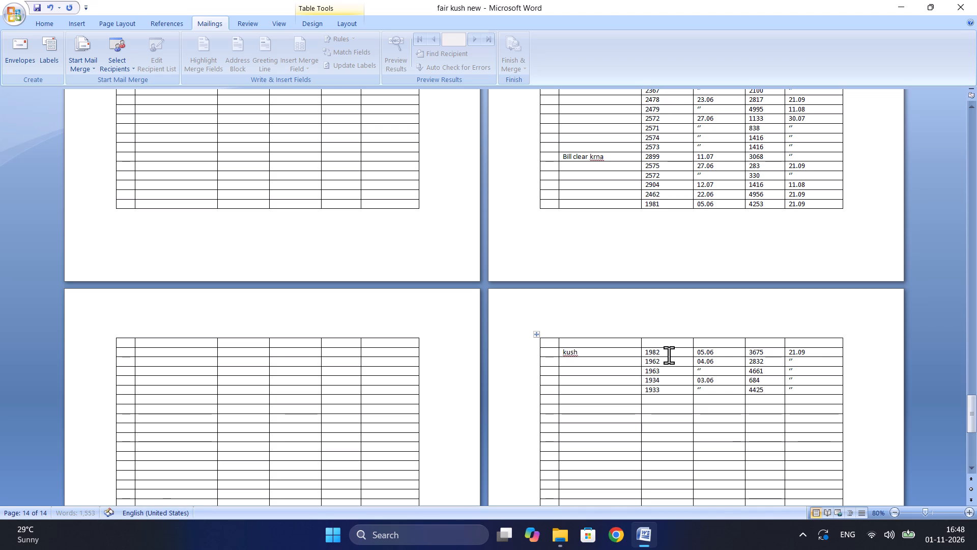
Fill the row below bill 1933 with bill 1980, date 05.06, amount 2065 and a ditto mark in the last column.
key(Down)
key(Left)
key(Left)
key(Left)
text(1980)
key(Right)
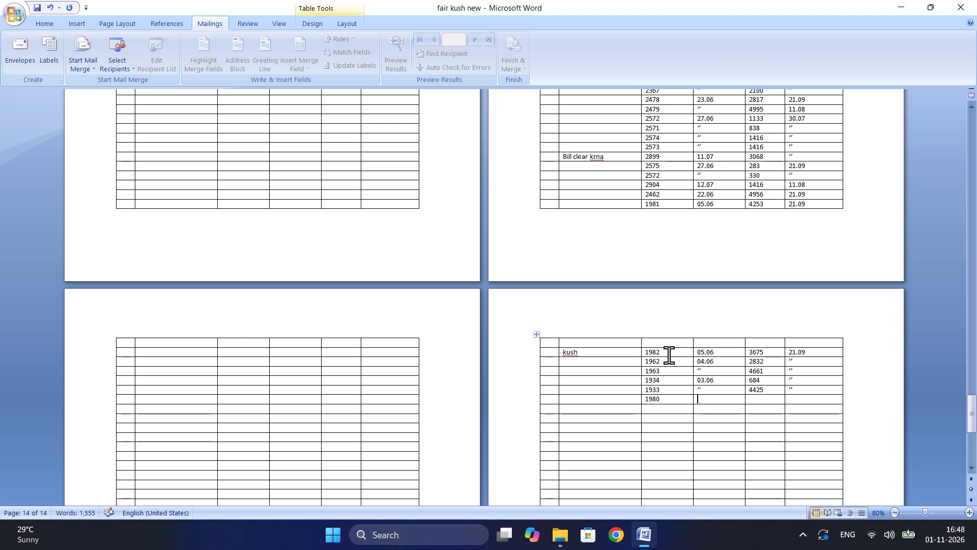
text(05.06)
key(Right)
text(202)
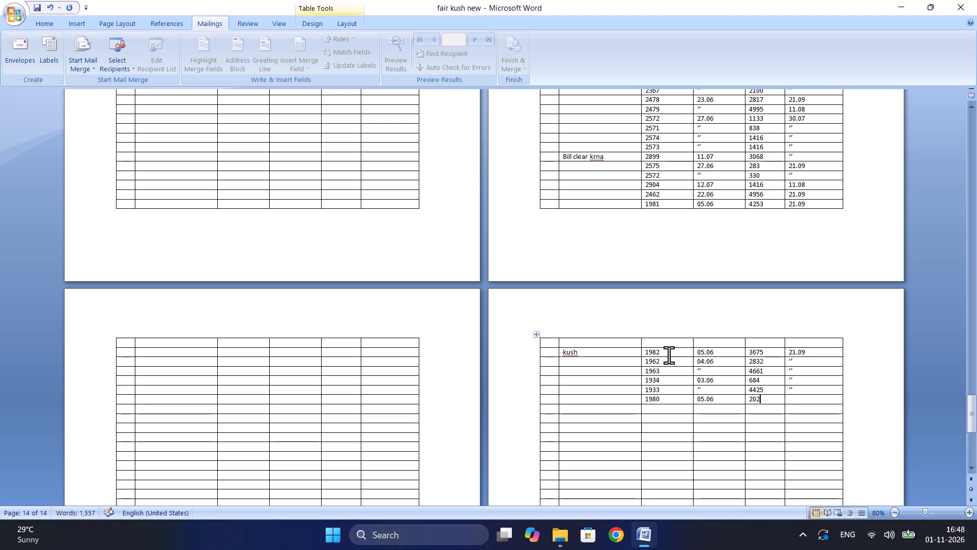
key(BackSpace)
text(65)
key(Right)
text('')
key(Down)
key(Left)
key(Left)
key(Left)
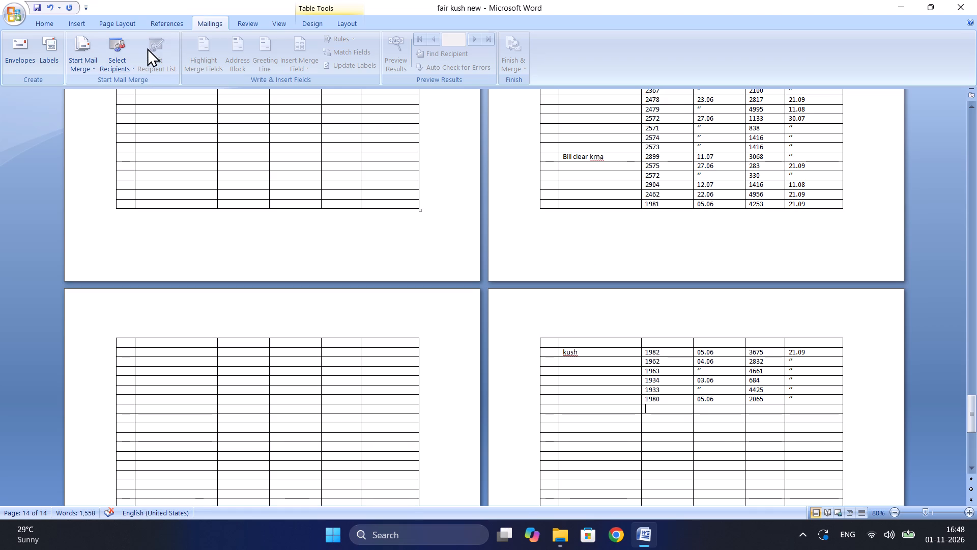
Save the document.
click(38, 9)
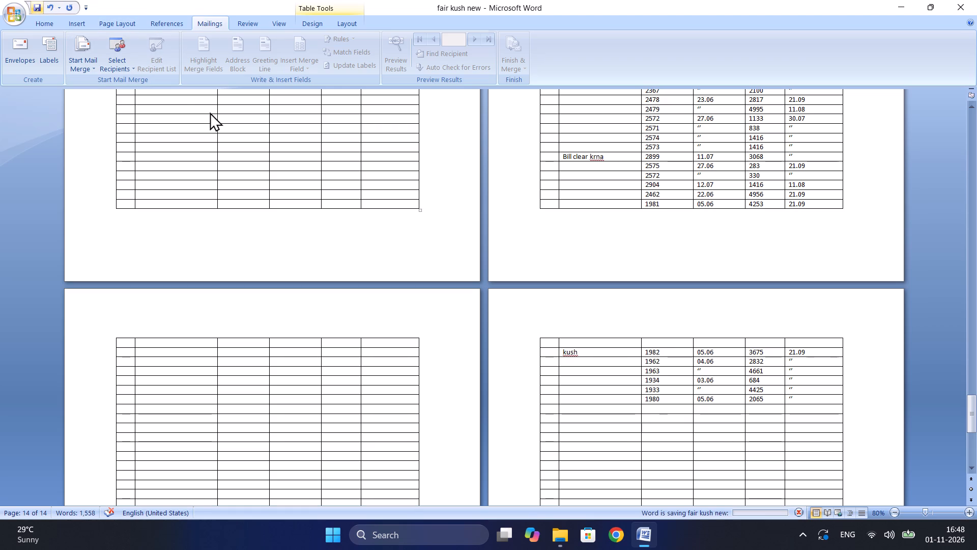
Look through the fair and kush bill tables across the pages for the end of the fair entries on page 3.
scroll(266, 170, up, 4)
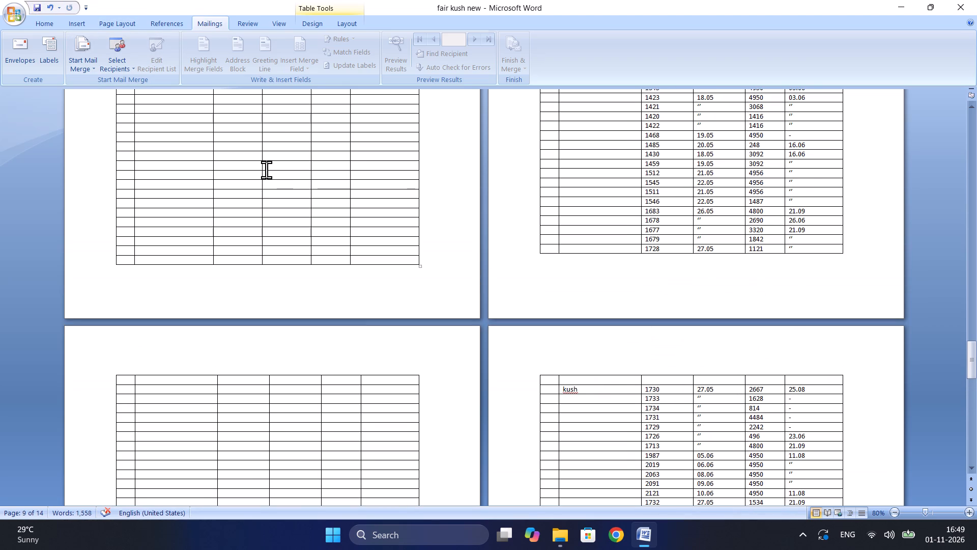
scroll(266, 170, up, 2)
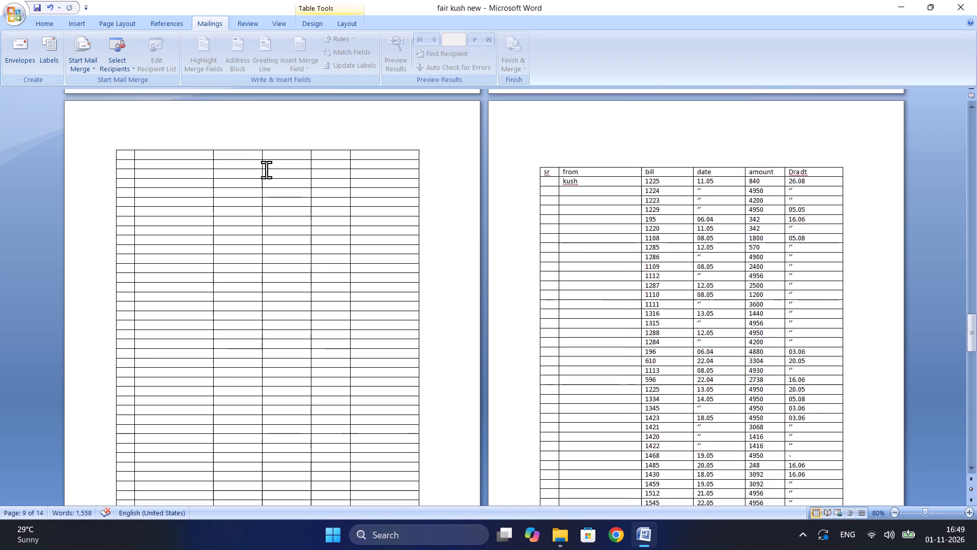
scroll(266, 170, up, 4)
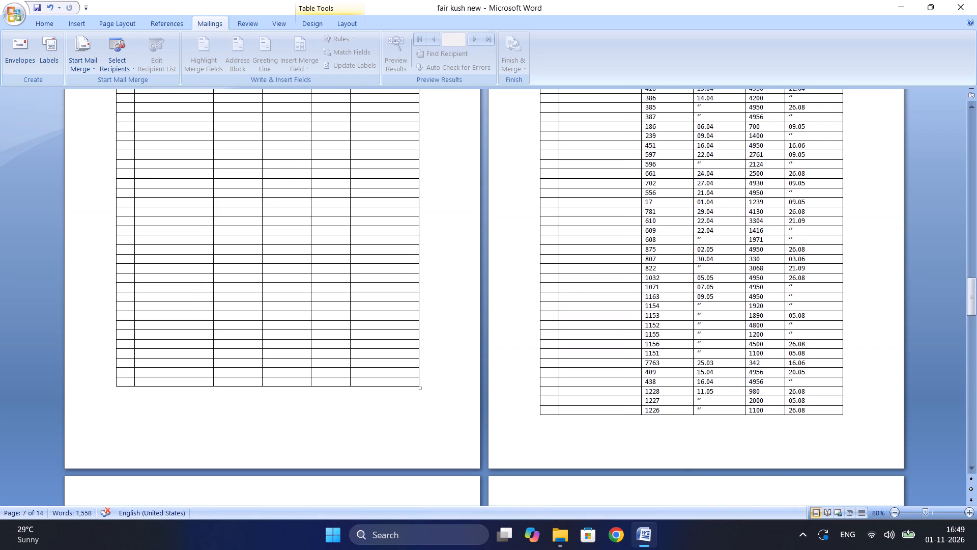
scroll(266, 170, up, 5)
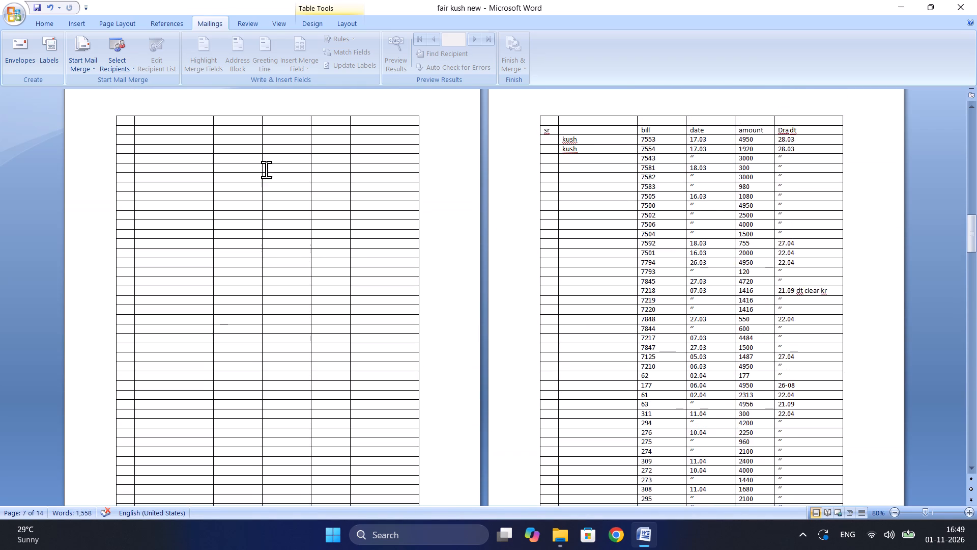
scroll(266, 170, up, 3)
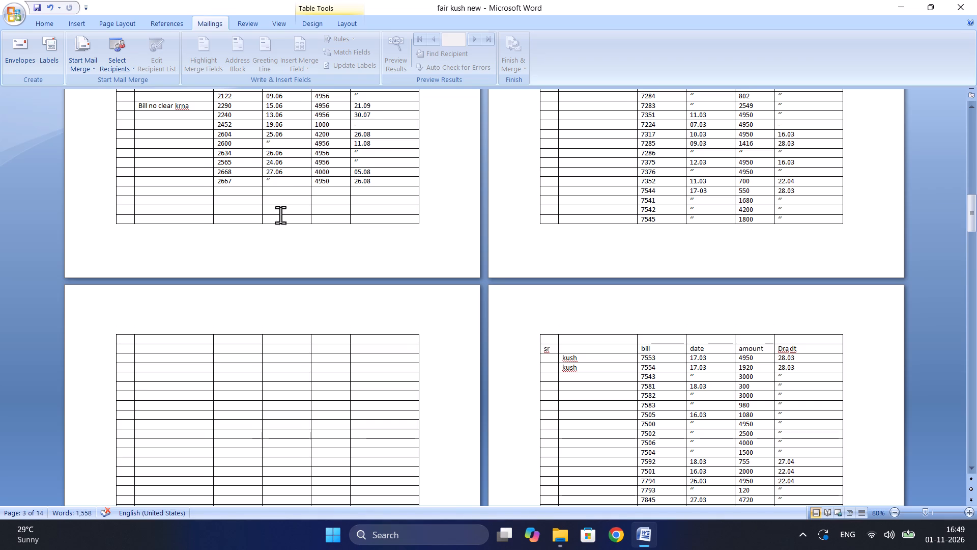
click(223, 187)
scroll(223, 187, up, 1)
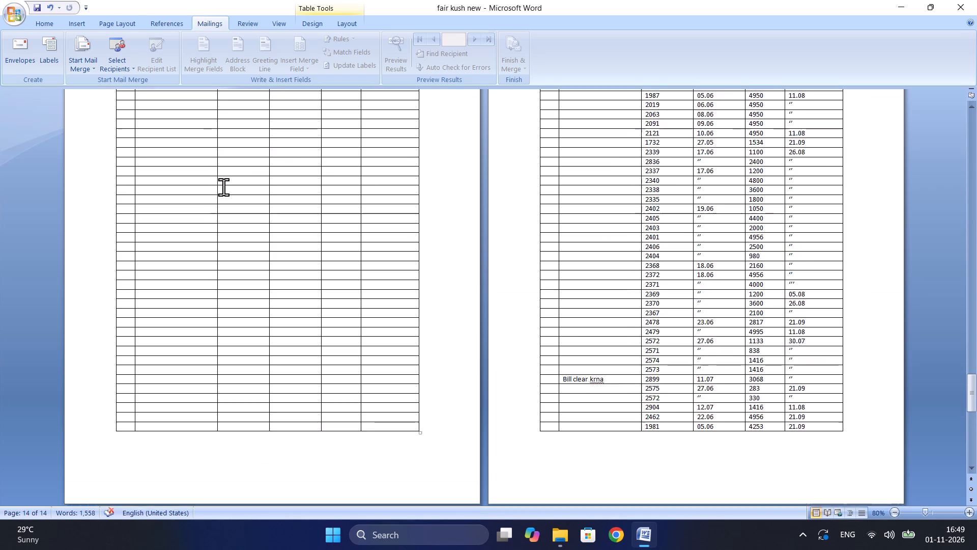
scroll(223, 187, up, 10)
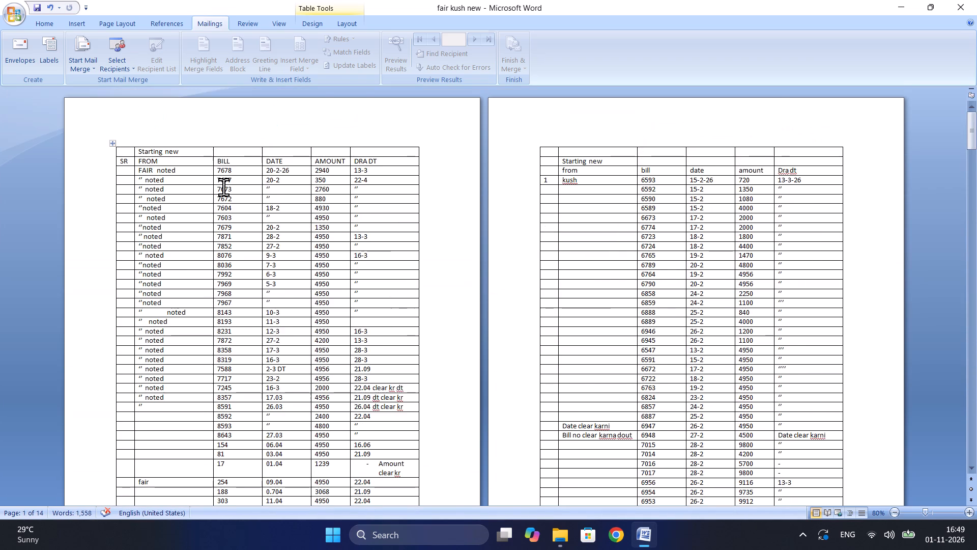
scroll(223, 187, down, 8)
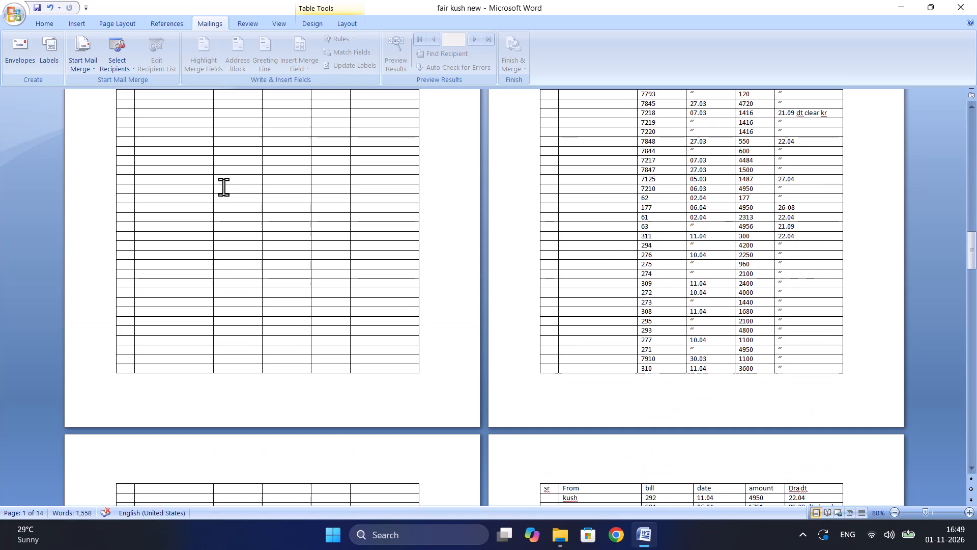
scroll(223, 187, up, 6)
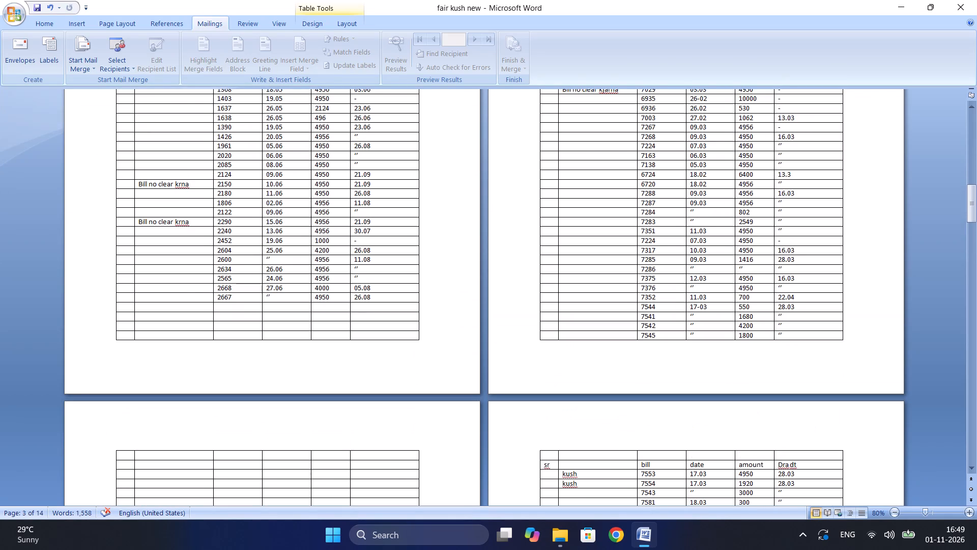
click(238, 306)
scroll(238, 306, down, 5)
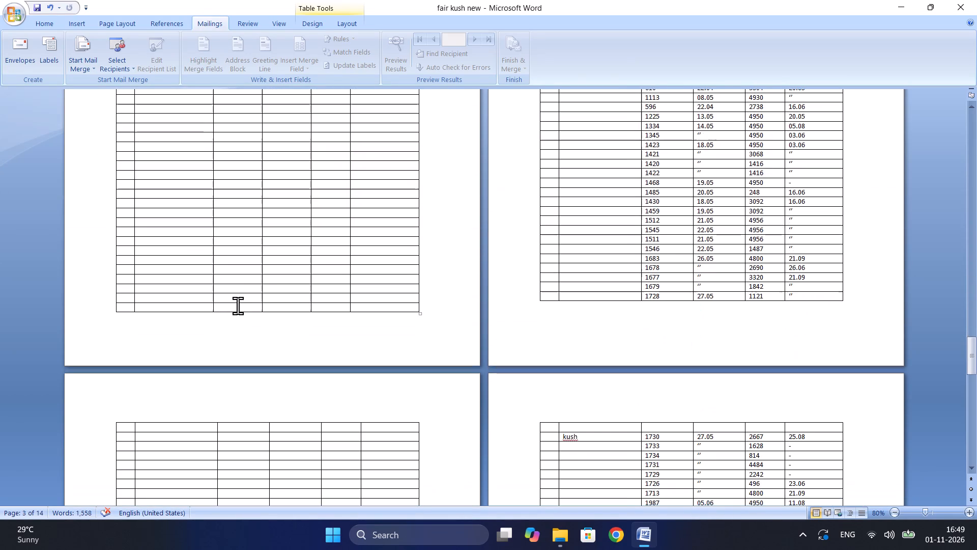
scroll(238, 306, down, 5)
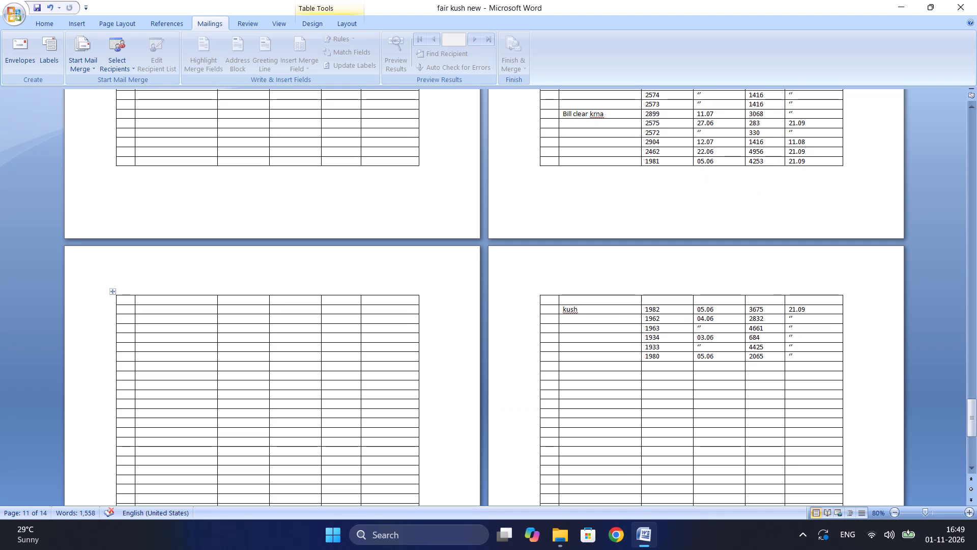
scroll(238, 306, up, 14)
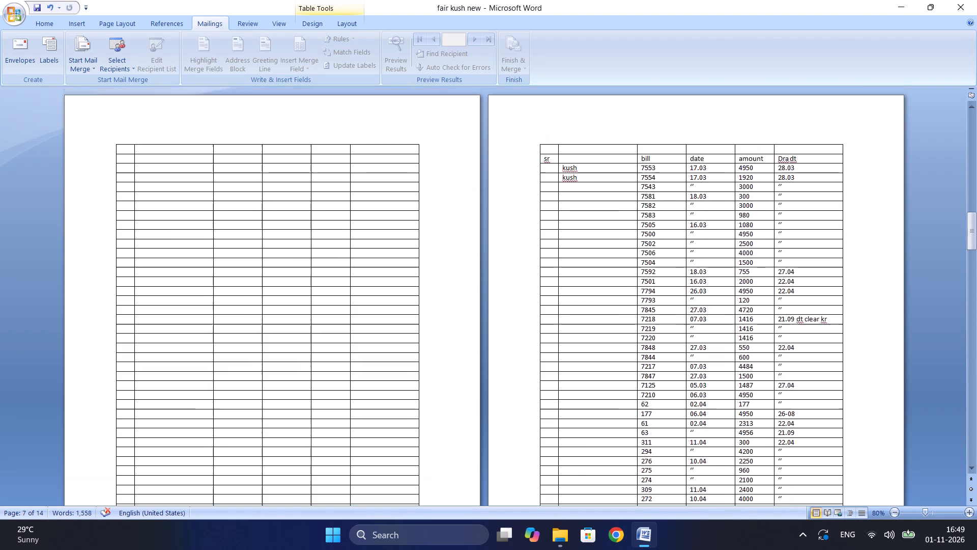
scroll(238, 306, up, 4)
scroll(238, 306, down, 1)
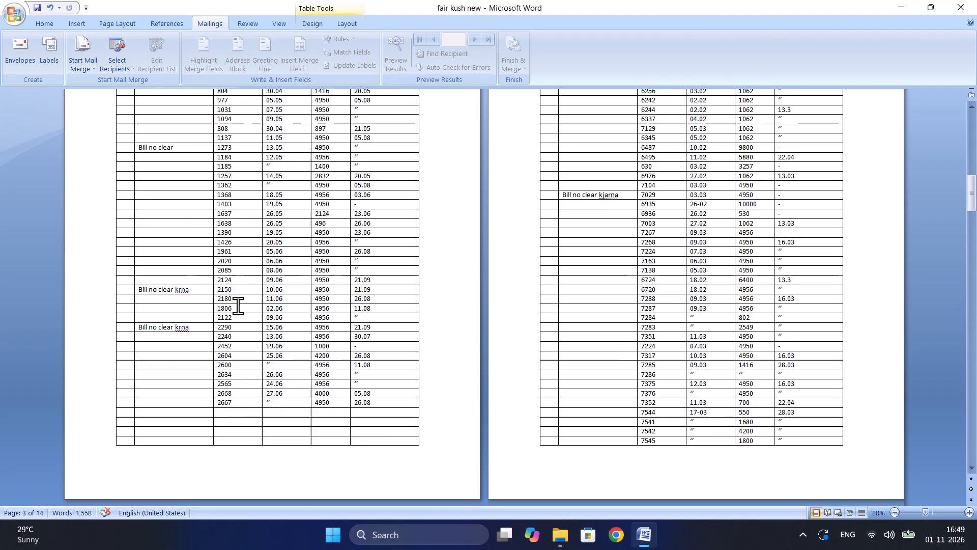
scroll(238, 306, down, 2)
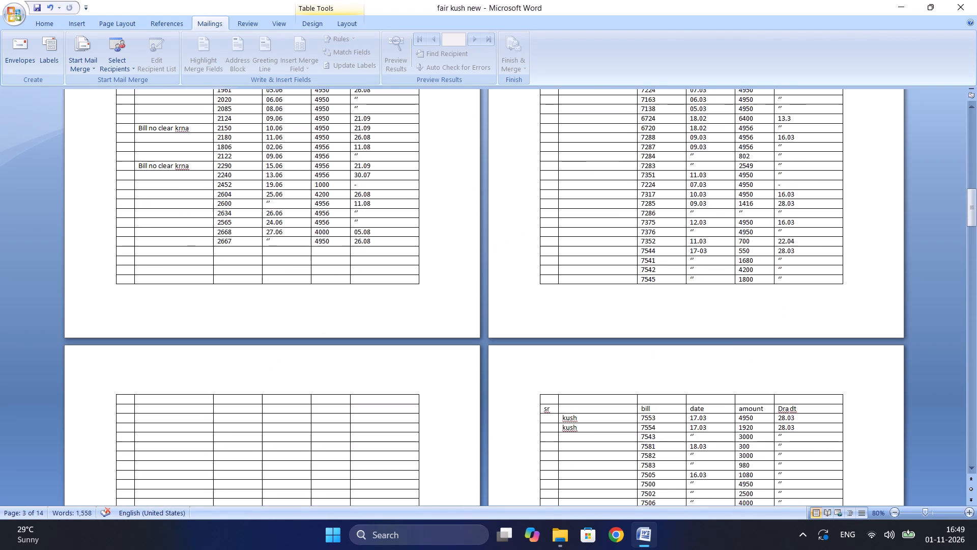
Fill the row below bill 2667 on page 3 with bill 2566, date 24.06, amount 9251 and a dash in the last column.
click(227, 250)
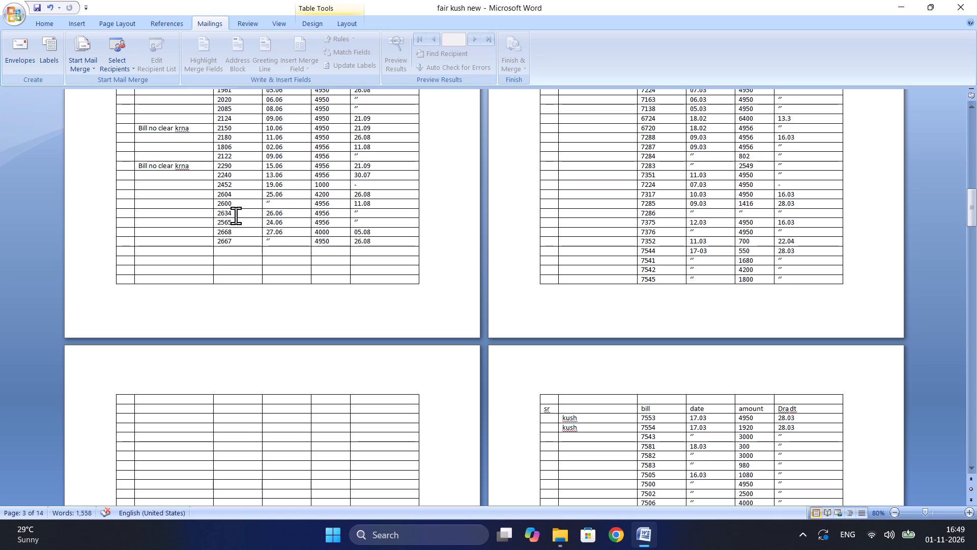
click(224, 251)
text(2566)
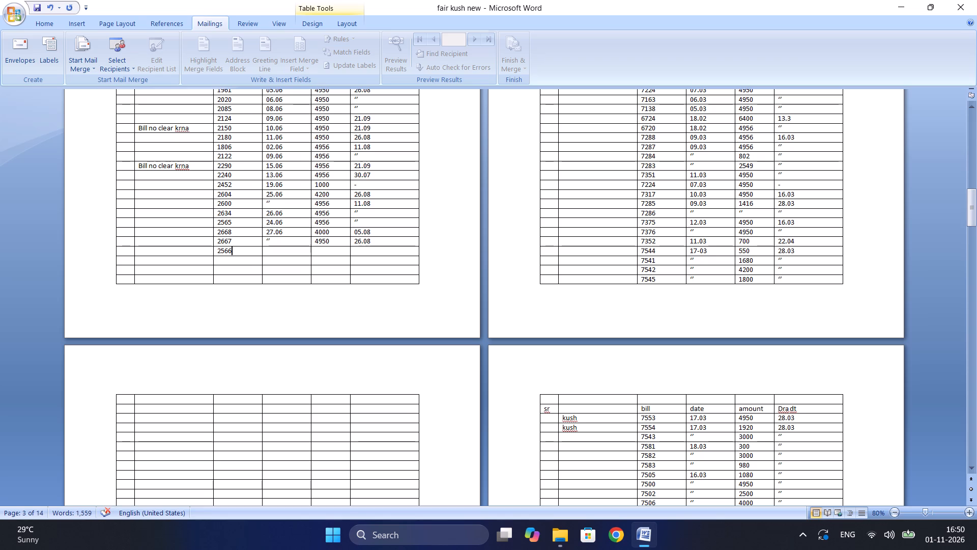
key(Right)
text(24.06)
key(Right)
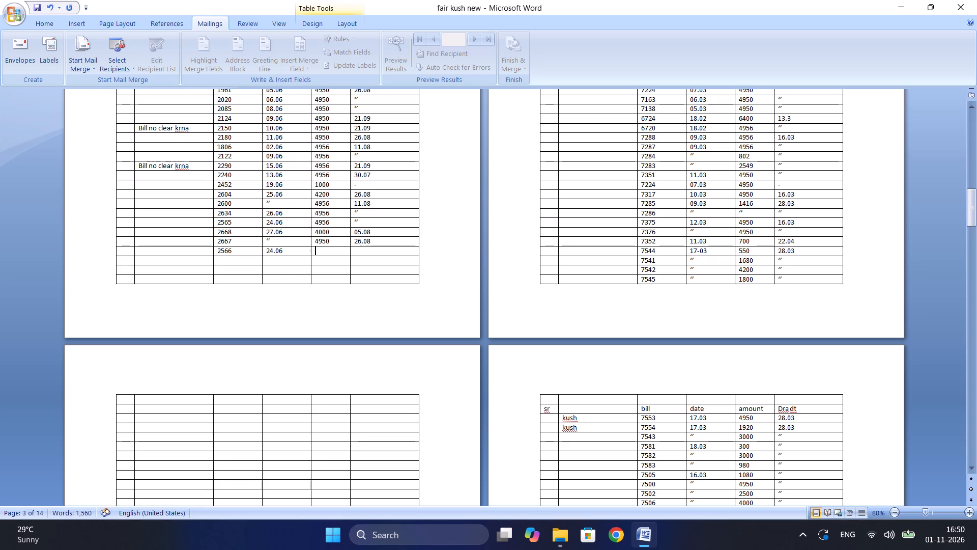
key(9)
text(251)
key(Right)
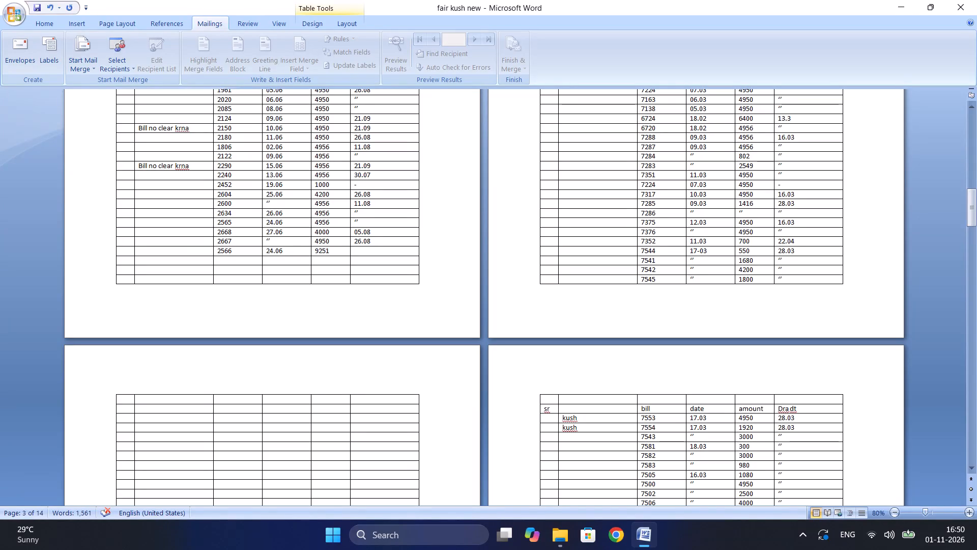
key(minus)
Fill the row below bill 2566 with bill 1850, date 03.06, amount 1180 and 29.07 in the last column.
key(Down)
key(Left)
key(Left)
key(Left)
text(1850)
key(Right)
text(03.06)
key(Right)
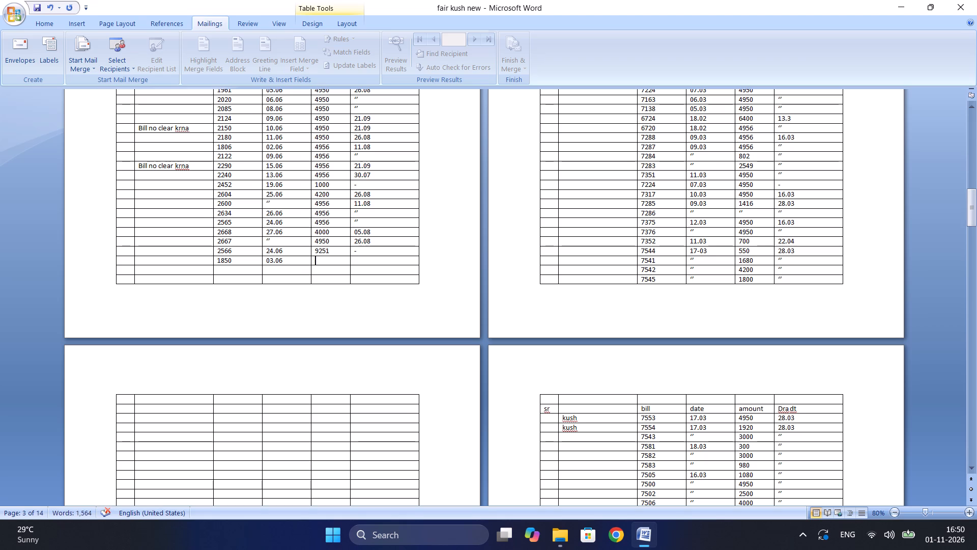
text(1180)
key(Right)
text(29.04)
key(BackSpace)
key(7)
Fill the row below bill 1850 on page 3 with bill 2496, date 22.6, amount 1156 and 24.07 in the last column.
key(Down)
key(Left)
key(Left)
key(Left)
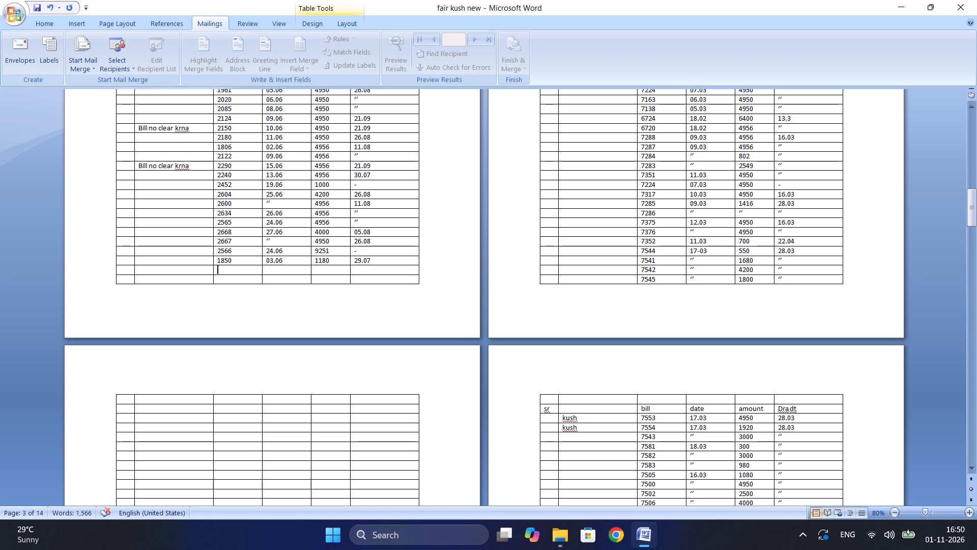
text(2496)
key(Right)
text(22.)
key(6)
key(Right)
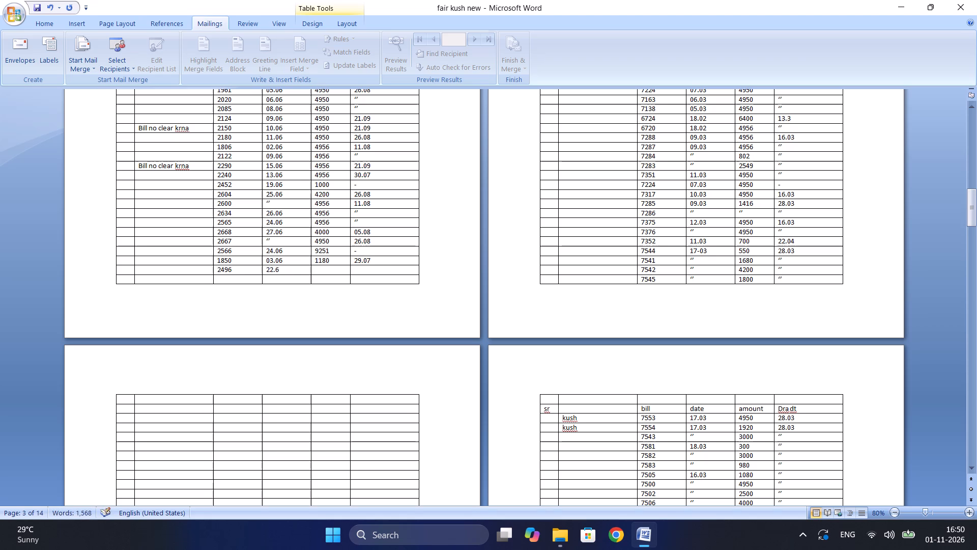
text(1156)
key(Right)
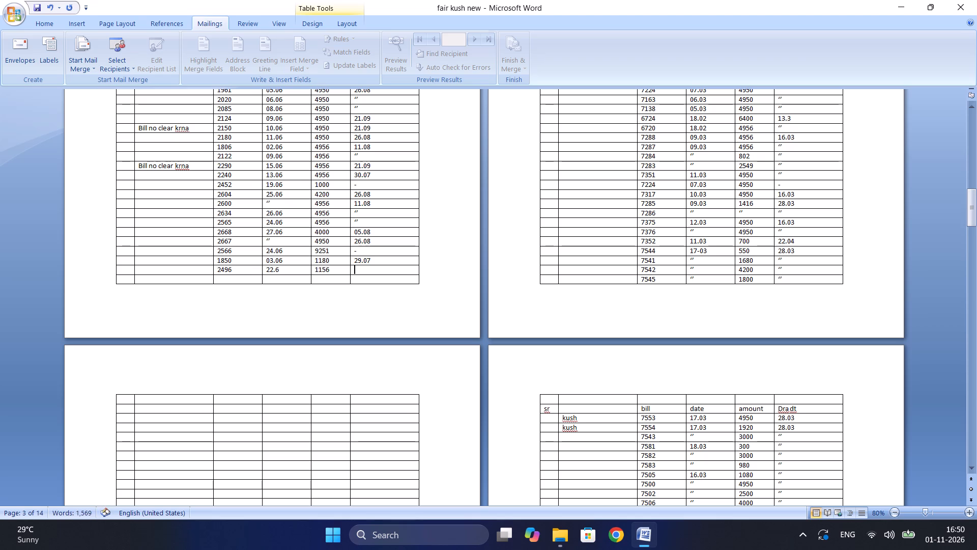
text(24.0)
key(7)
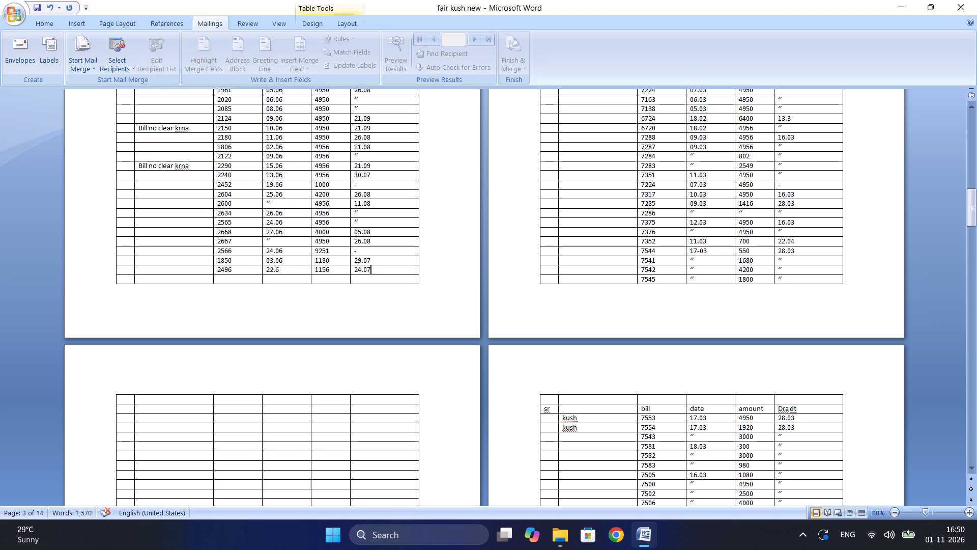
Correct the date of bill 2496 to 22.06.
key(Down)
key(Left)
key(Left)
key(Left)
key(Right)
key(Up)
key(Right)
key(Right)
key(Right)
key(0)
Fill the last row of the page 3 table with bill 3094, date 15.07, amount 4956 and 21.09 in the last column.
key(Down)
key(Left)
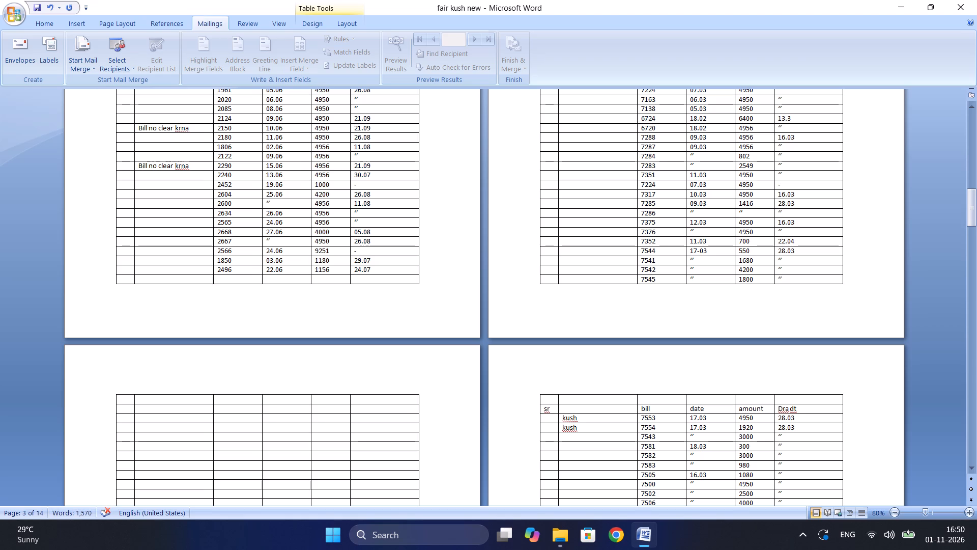
text(3094)
key(Right)
text(15.07)
key(Right)
text(4956)
key(Right)
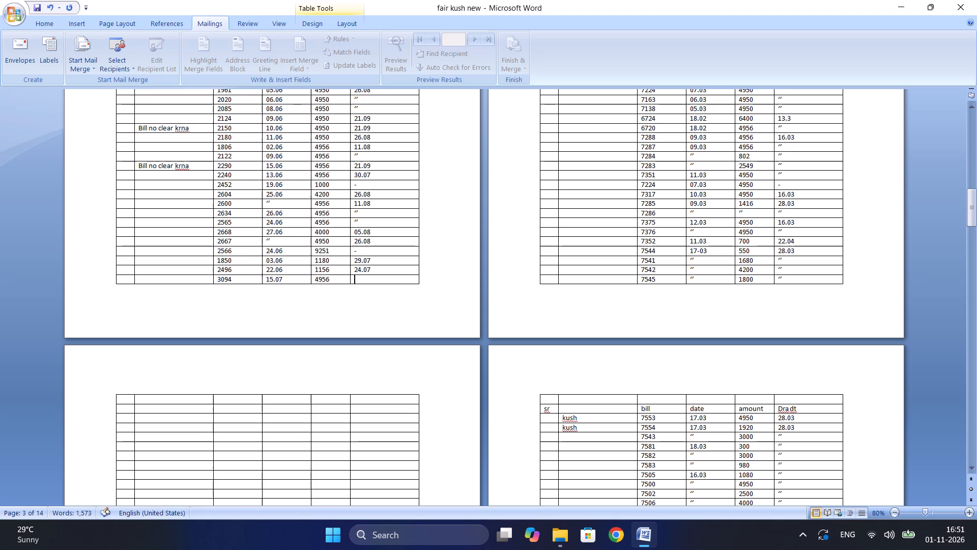
text(21.09)
Enter the heading From in the second column of the empty page 5 table, with fair in the row below it.
key(Down)
key(Left)
key(Left)
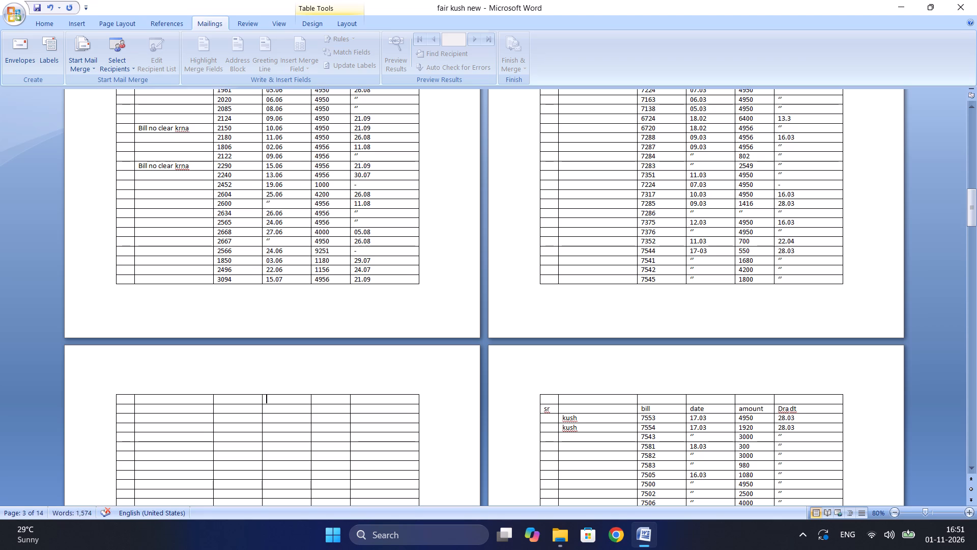
key(Left)
key(Left)
key(f)
text(rom)
key(Down)
text(fa)
text(ir)
key(Right)
Add the headings bill, date, amount and Dra dt to the remaining columns of the page 5 table's first row.
key(Up)
text(bill)
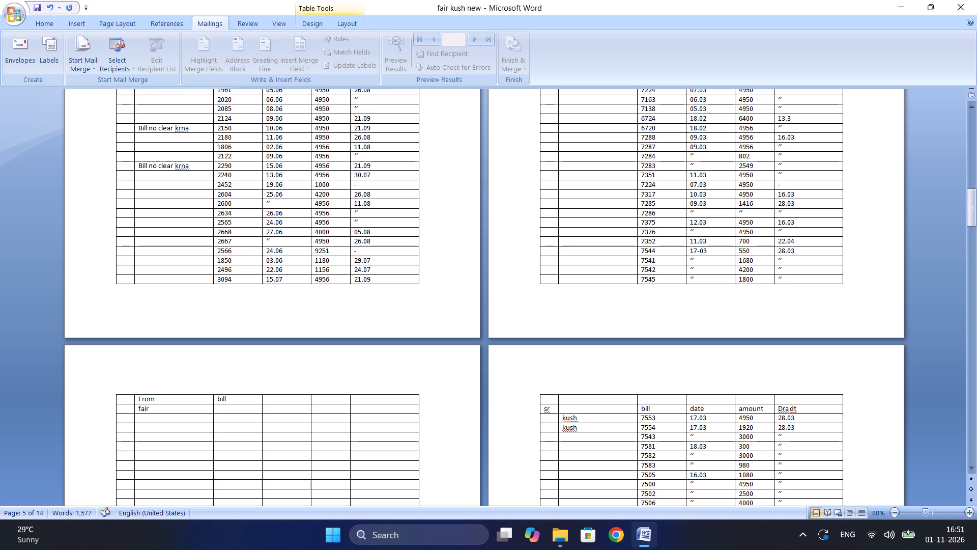
key(Right)
text(date)
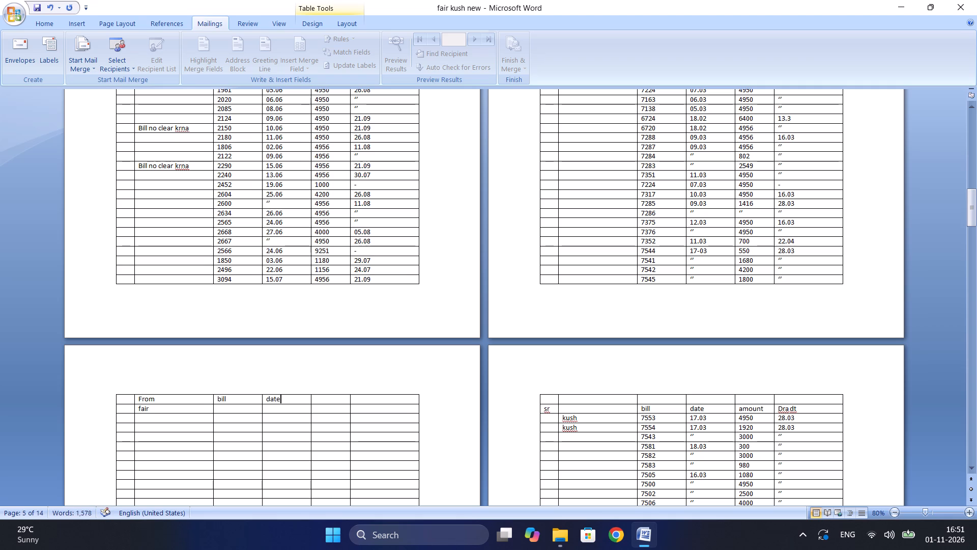
key(Right)
key(a)
text(mount)
key(Right)
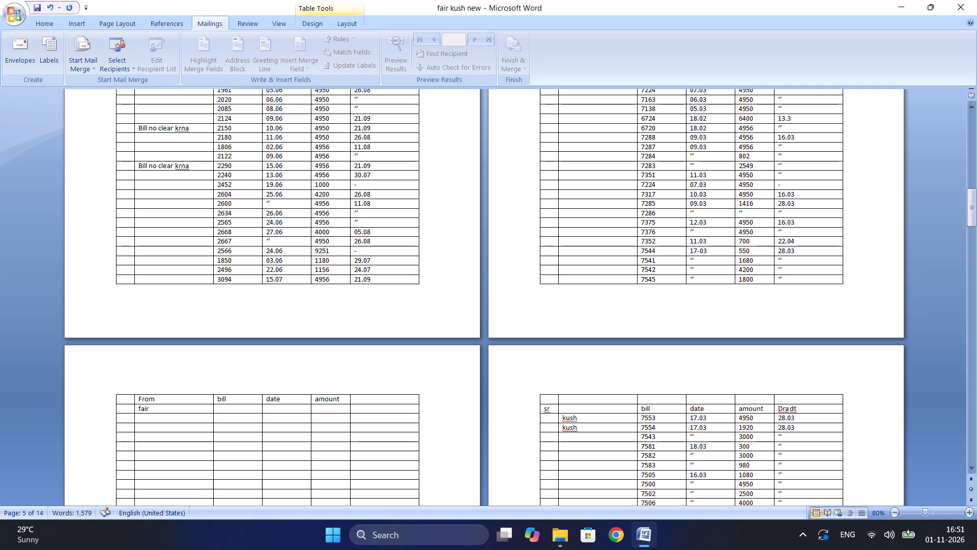
text(dra dt)
Complete the fair row on page 5 with bill 3092, date 13.07, amount 4950 and Dra dt 21.09.
key(Down)
key(Left)
key(Left)
key(Left)
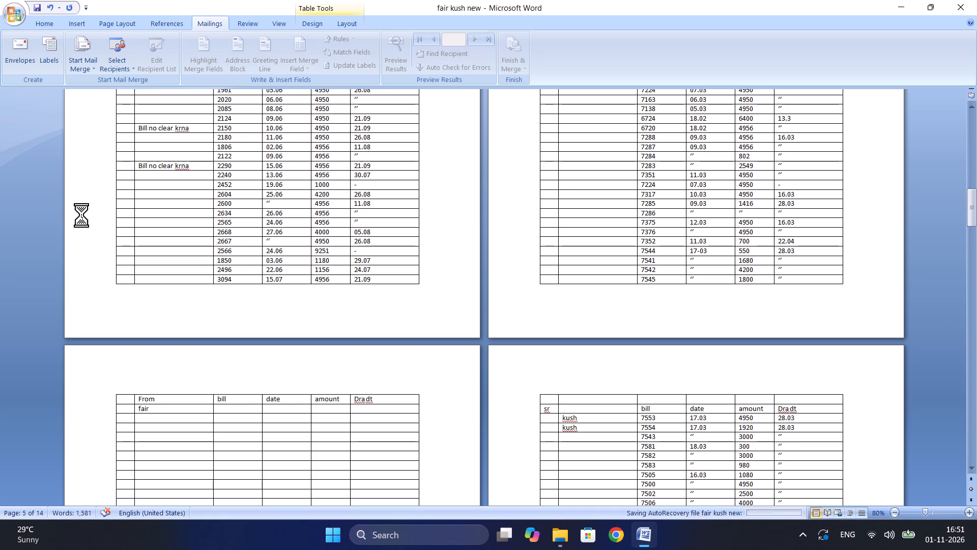
text(3092)
key(Right)
text(13)
text(.07)
key(Right)
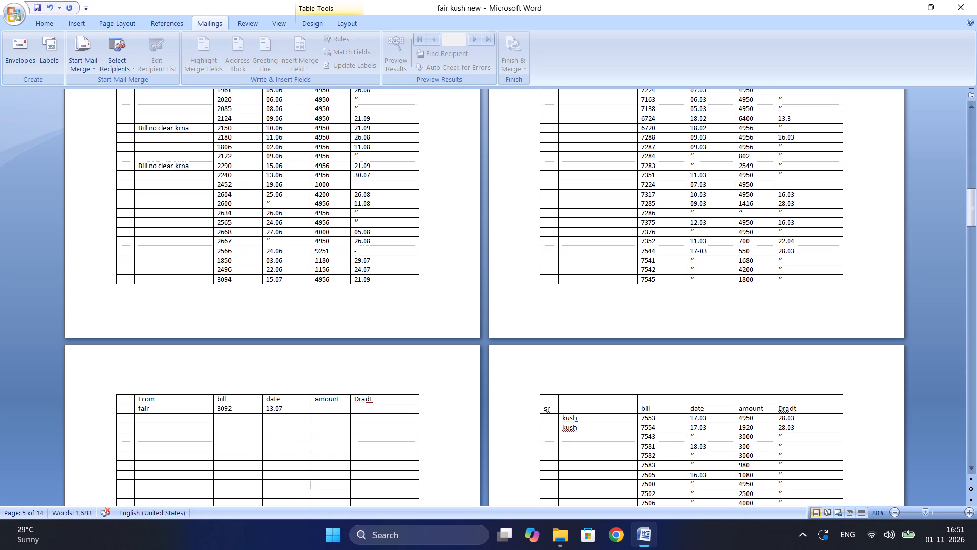
text(4950)
key(Right)
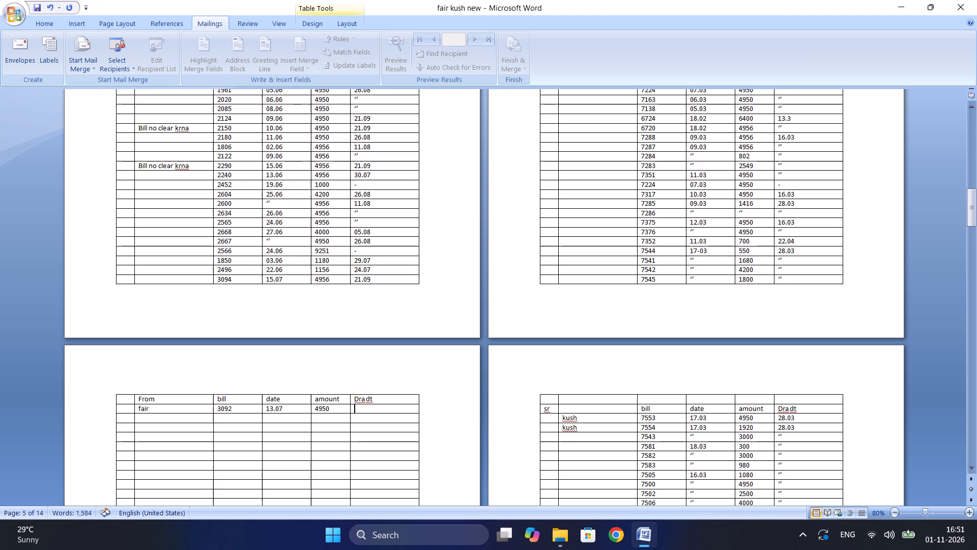
key(BackSpace)
key(BackSpace)
key(BackSpace)
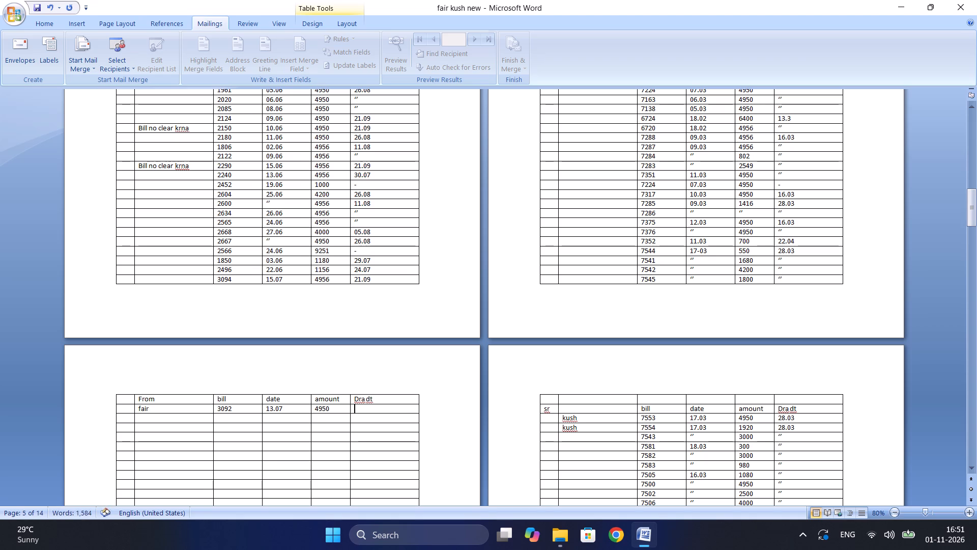
key(Left)
key(BackSpace)
key(0)
key(Right)
text(21.09)
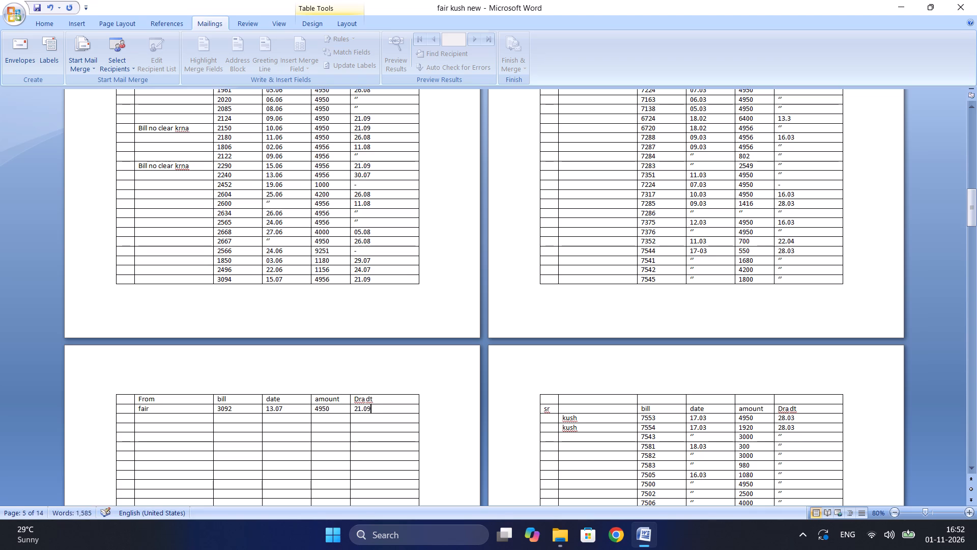
Fill the row below bill 3092 with bill 3126, date 16.07, amount 4950 and a ditto mark under Dra dt.
key(Down)
key(Left)
key(Left)
key(Left)
text(3126)
key(Right)
text(16.07)
key(Right)
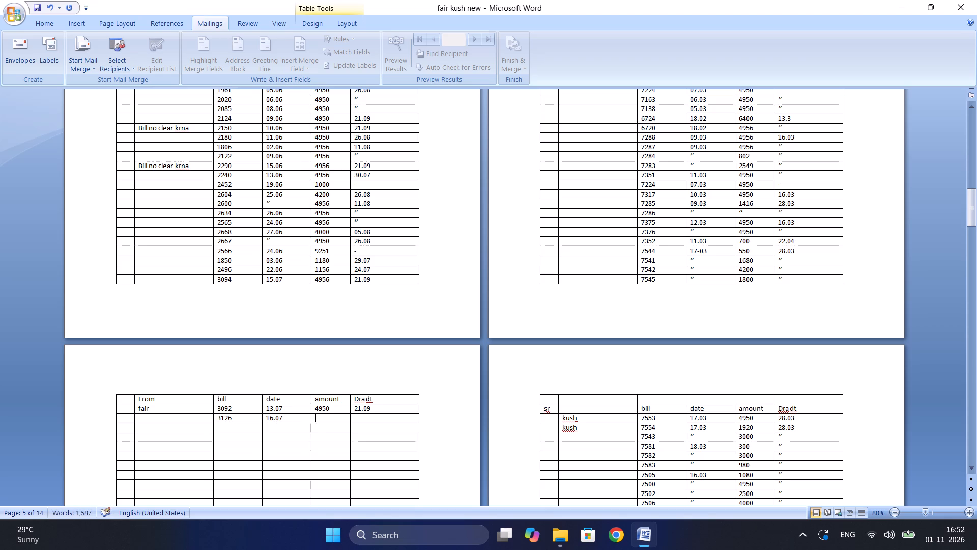
text(4950)
key(Right)
text('')
Fill the row below bill 3126 on page 5 with bill 3227, date 20.07, amount 4950 and a ditto mark under Dra dt.
key(Down)
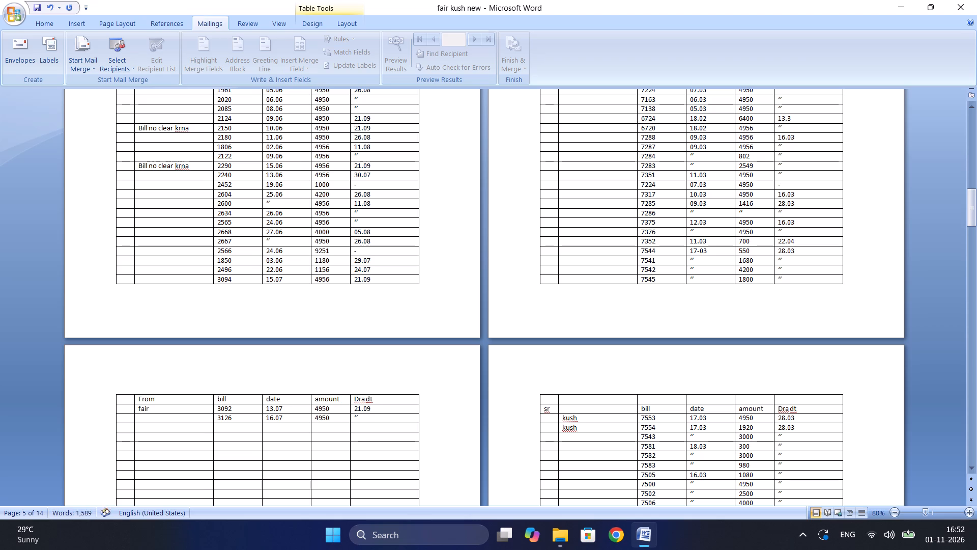
key(Left)
key(Left)
key(Left)
text(3227)
key(Right)
text(20.07)
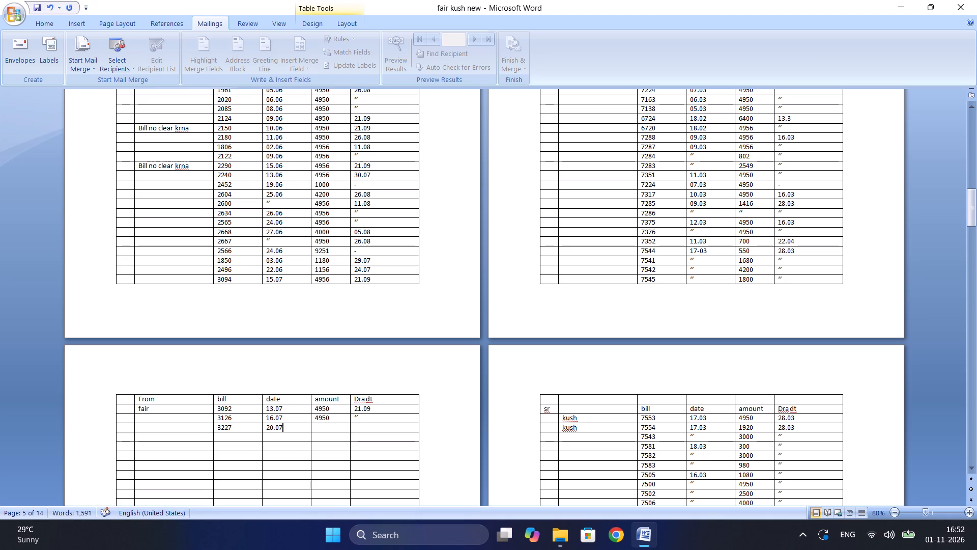
key(Right)
text(4950)
key(Right)
text('')
Fill the row below bill 3227 with bill 3125, date 16.07, amount 1000 and a ditto mark under Dra dt.
key(Down)
key(Left)
key(Left)
key(Left)
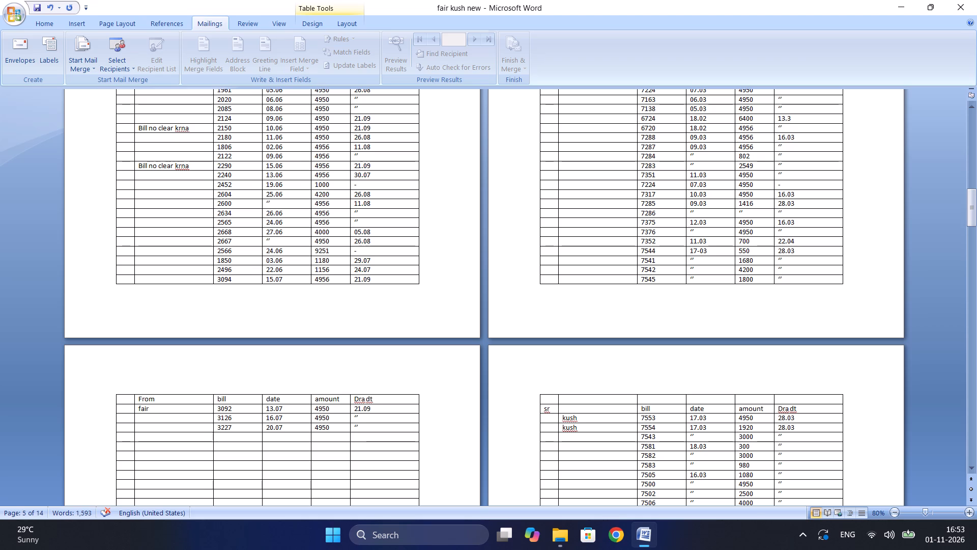
text(3125)
key(Right)
text(16.07)
key(Right)
key(1)
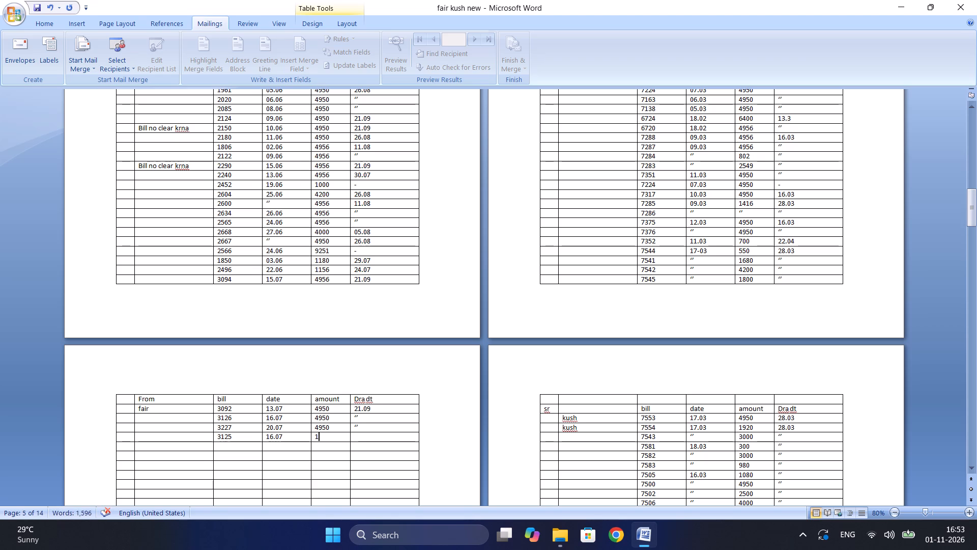
text(000)
key(Right)
text('')
Save the document.
click(36, 8)
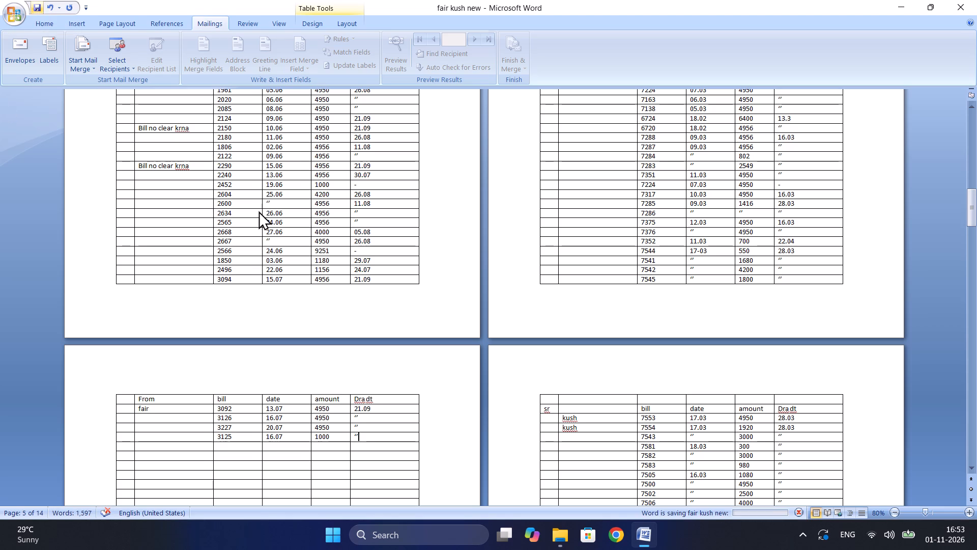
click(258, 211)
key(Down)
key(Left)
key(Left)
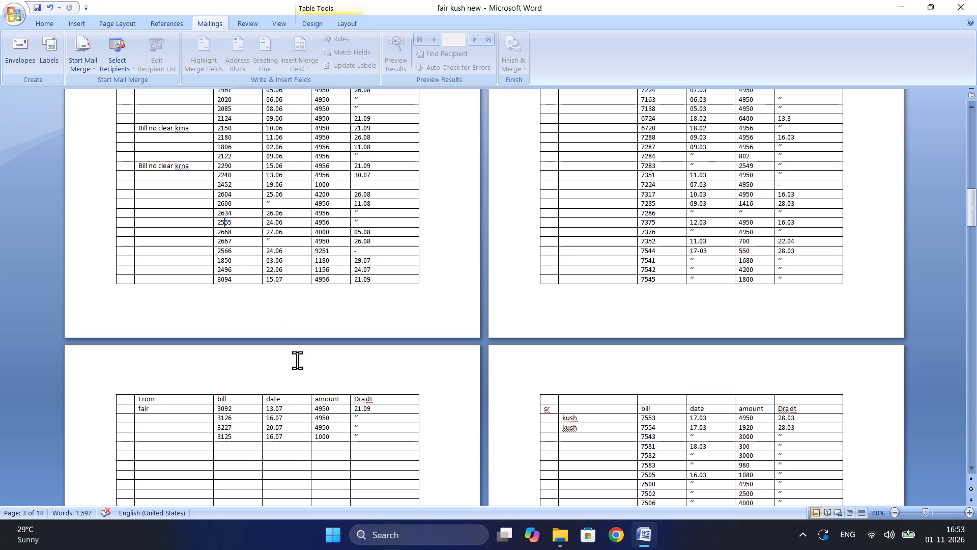
Fill the row below bill 3125 on page 5 with bill 3389, date 25.07, amount 4950 and a ditto mark under Dra dt.
click(238, 446)
text(3389)
key(Right)
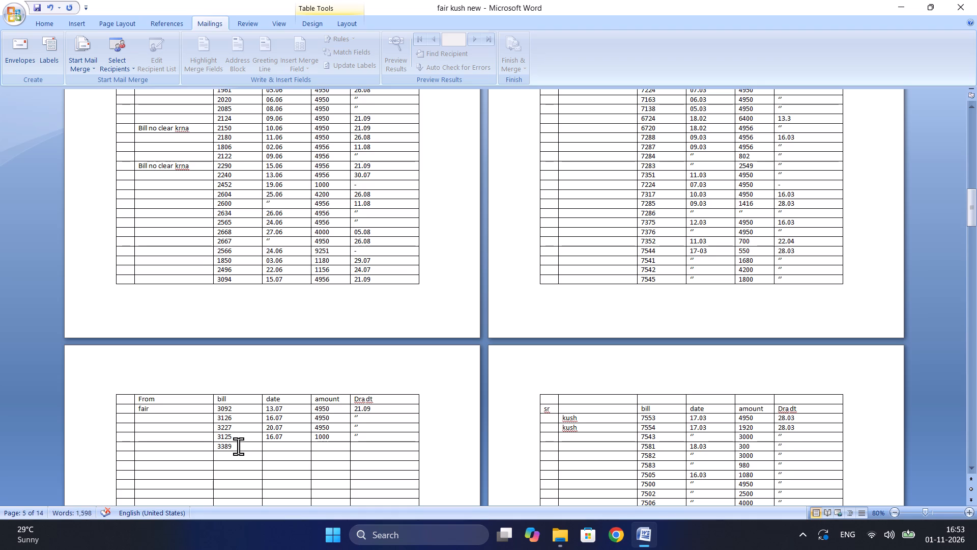
key(2)
text(5.07)
key(Right)
text(4956)
key(BackSpace)
key(0)
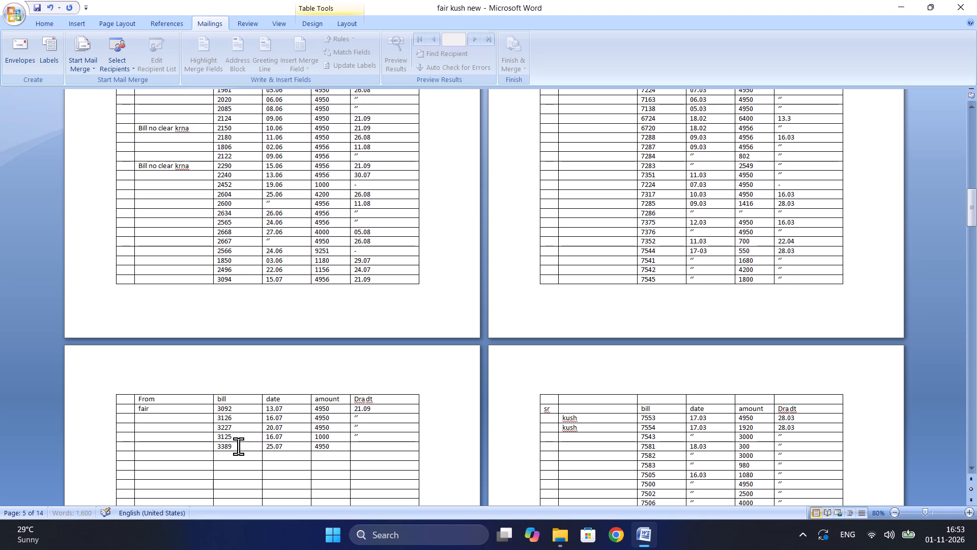
key(Right)
text('')
Fill the row below bill 3389 with bill 3179, date 18.07, amount 4950 and a ditto mark under Dra dt.
key(Down)
key(Left)
key(Left)
key(Left)
text(3179)
key(Right)
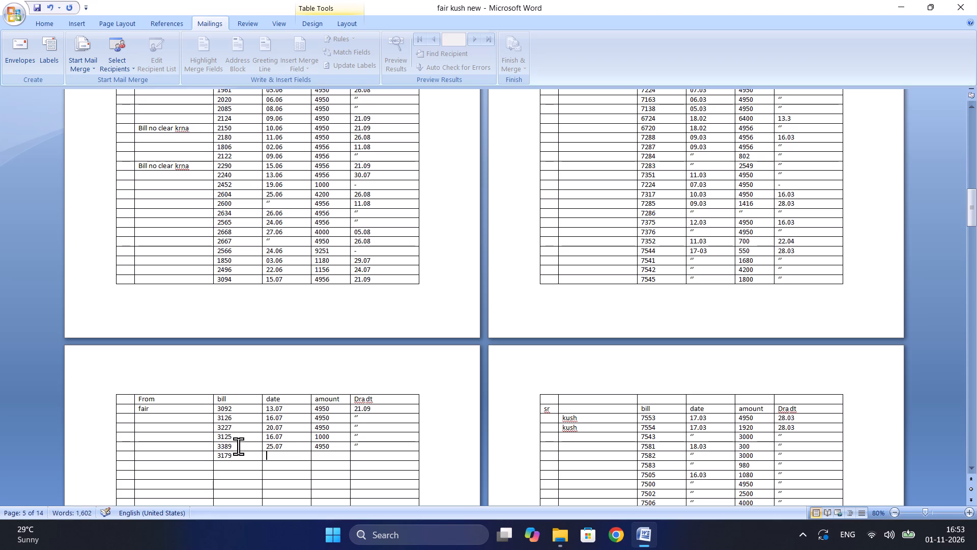
text(18.07)
key(Right)
text(4950)
key(Right)
text('')
Fill the row below bill 3179 with bill 3255, date 21.07, amount 4950 and Dra dt 11.08.
key(Down)
key(Left)
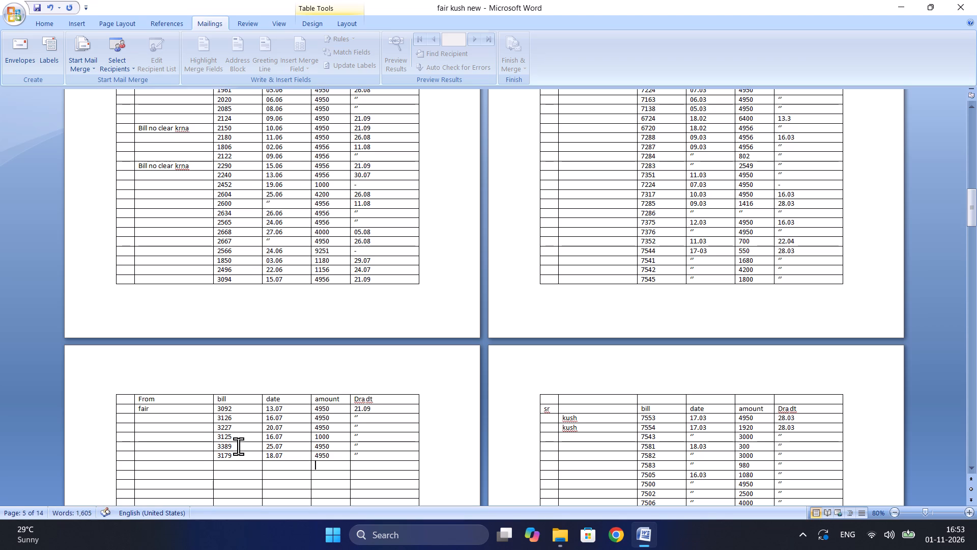
key(Left)
key(Left)
text(3255)
key(Right)
text(21.07)
key(Right)
text(4950)
key(Right)
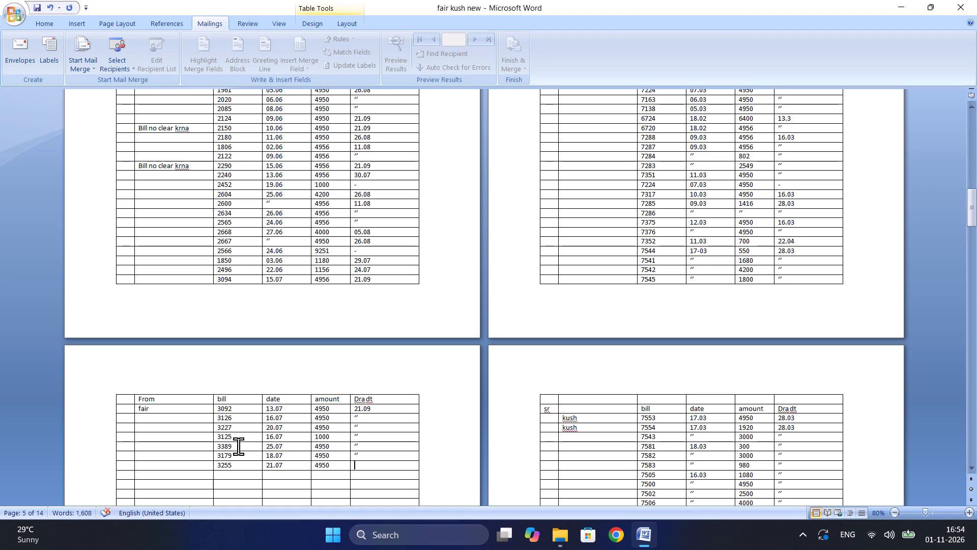
text(11.08)
key(Down)
key(Left)
key(Left)
key(Left)
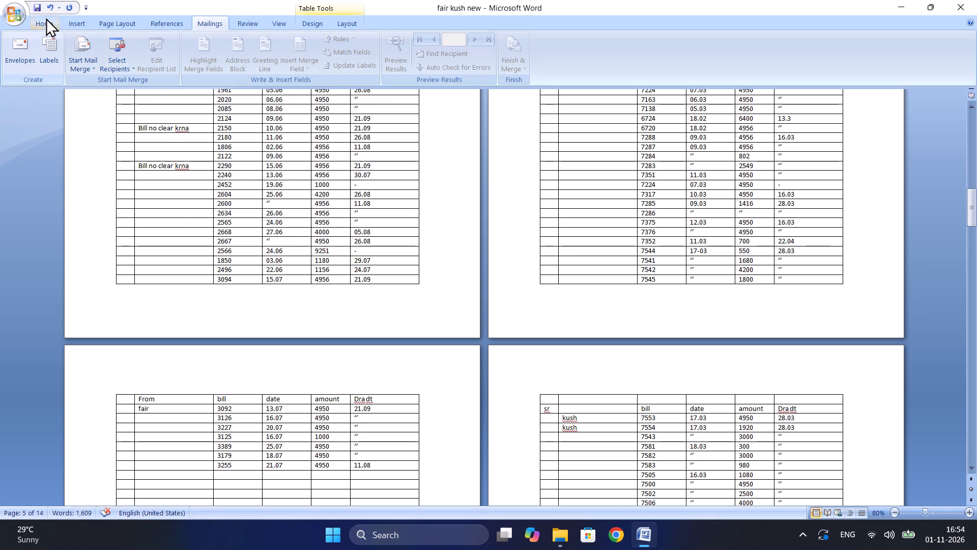
Save the document with the new page 5 fair bills.
click(36, 6)
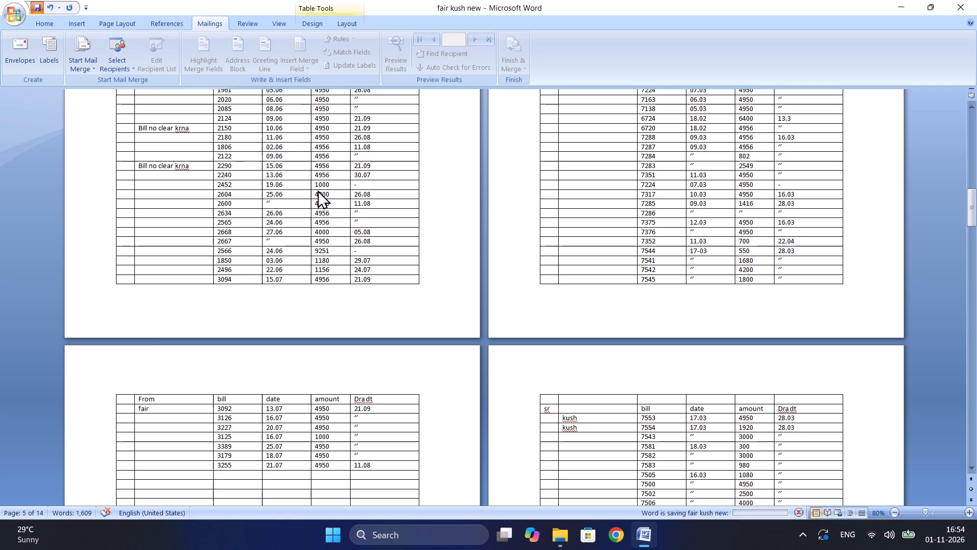
Fill the row below bill 1980 in the page 14 kush table with bill 2917, date 13.07, amount 2000 and a ditto mark in the last column.
scroll(566, 278, down, 5)
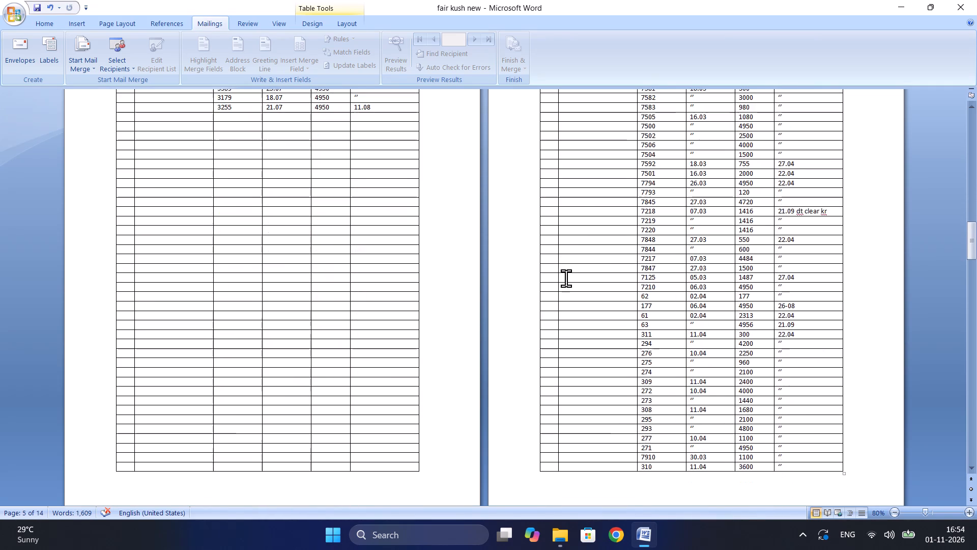
scroll(566, 278, down, 9)
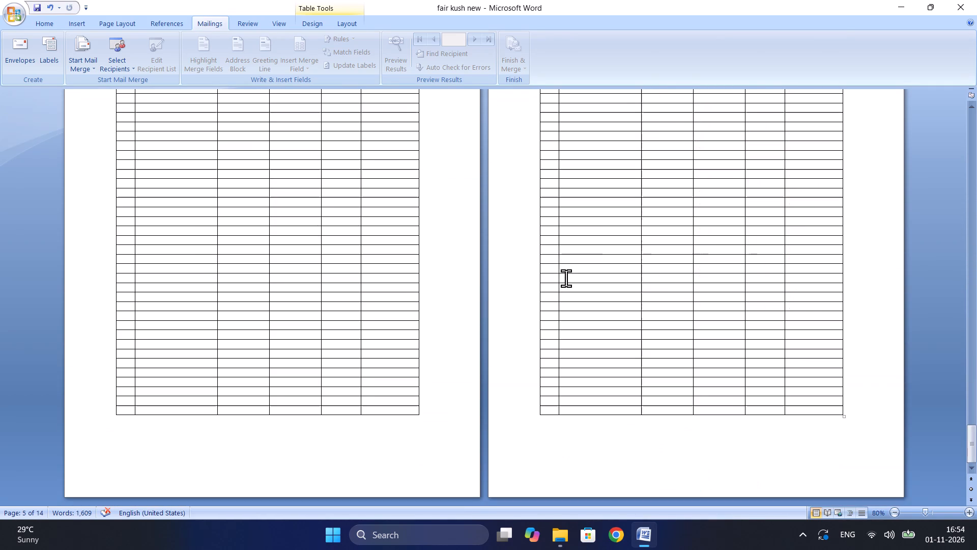
scroll(566, 278, up, 3)
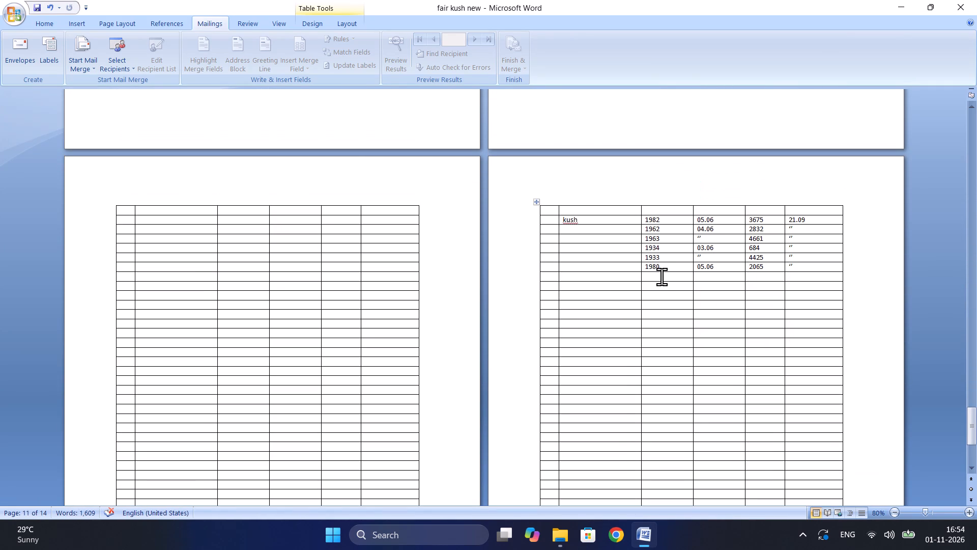
click(652, 275)
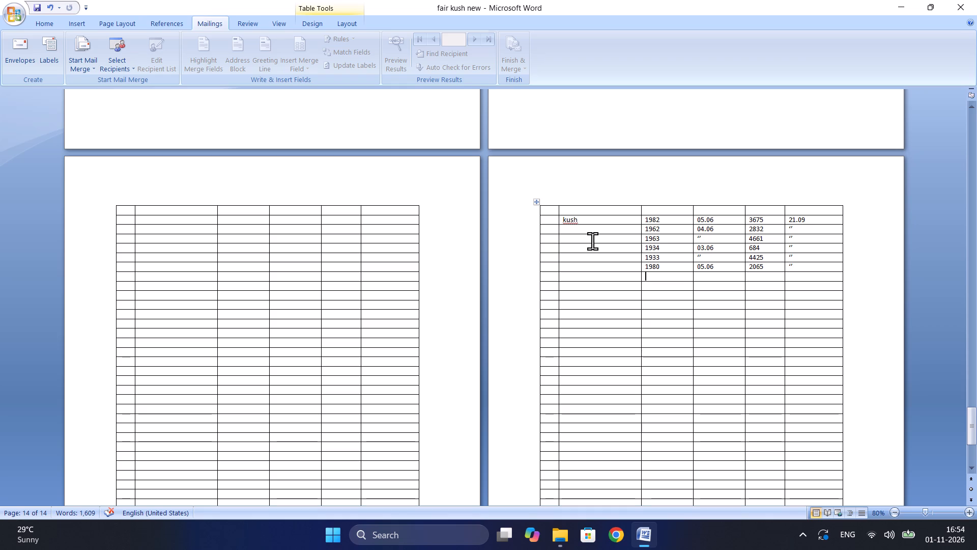
text(2917)
key(Right)
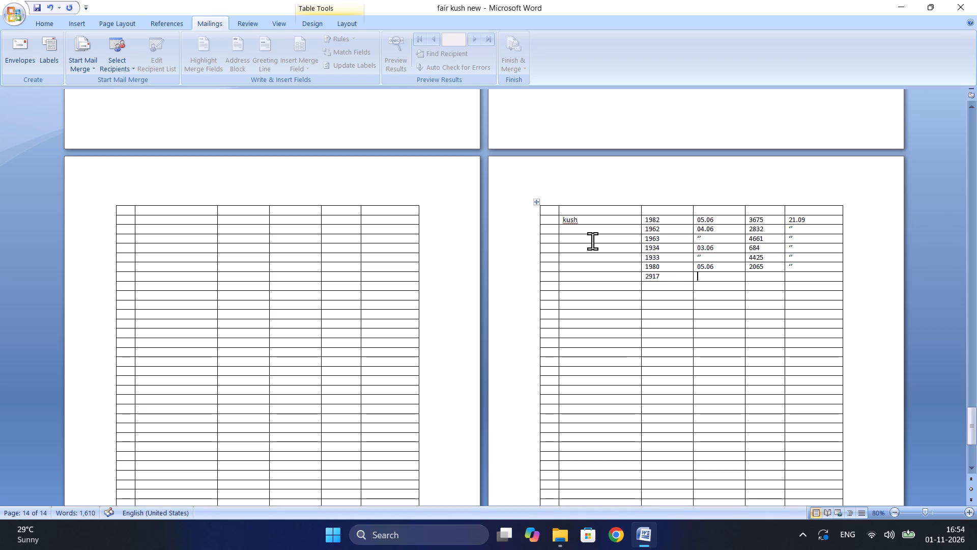
text(13.07)
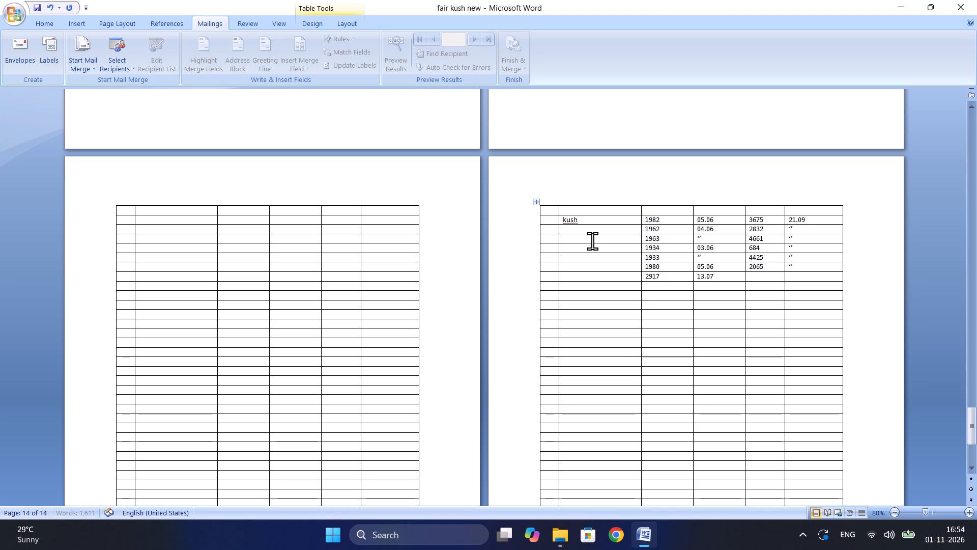
key(Right)
text(2000)
key(Right)
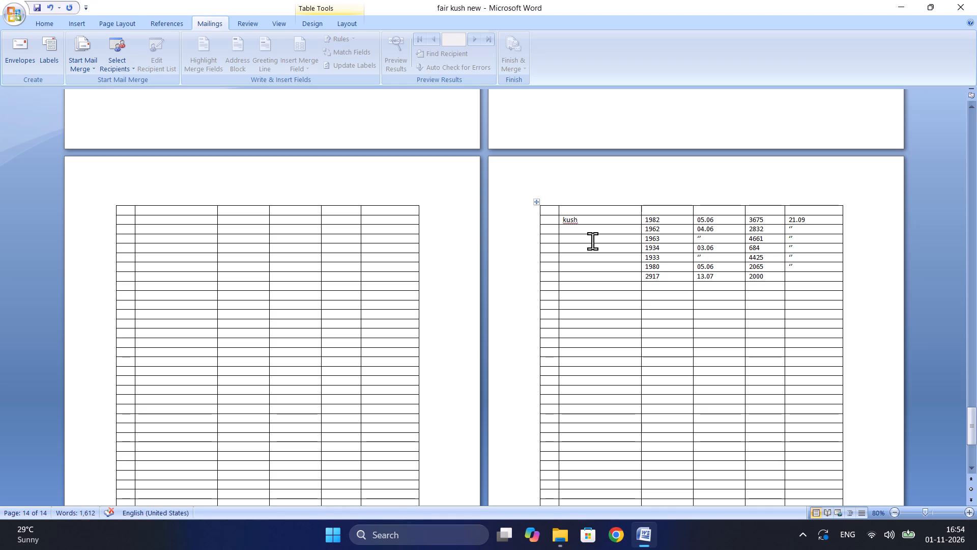
text('')
Fill the row below bill 2917 with bill 2910, a ditto mark for the date, amount 1440 and a ditto mark in the last column.
key(Down)
key(Left)
key(Left)
key(Left)
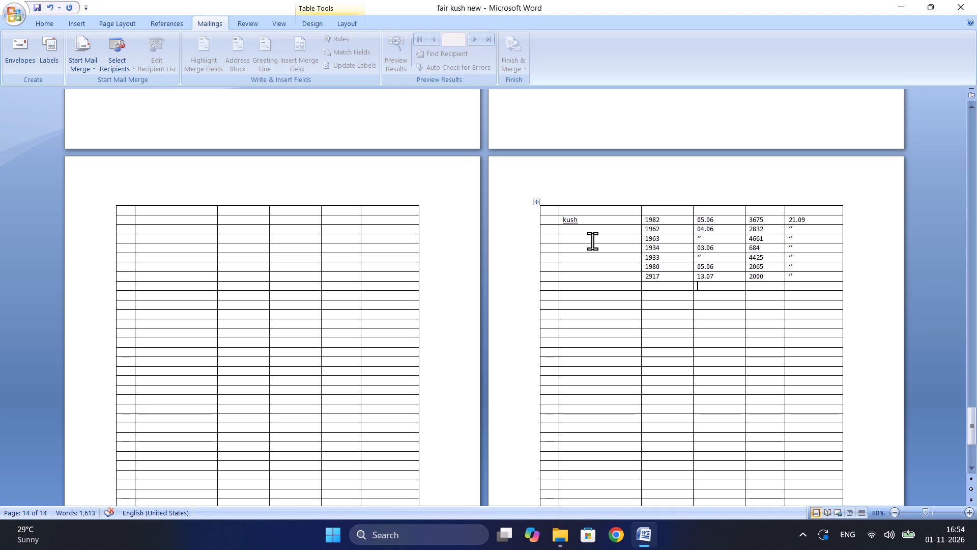
text(2910)
key(Right)
key(1)
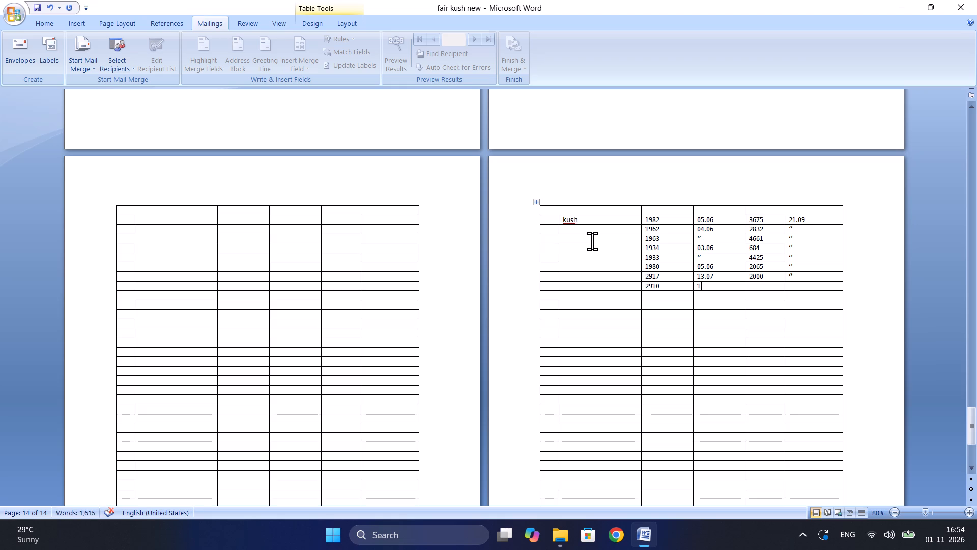
key(BackSpace)
text('')
key(Right)
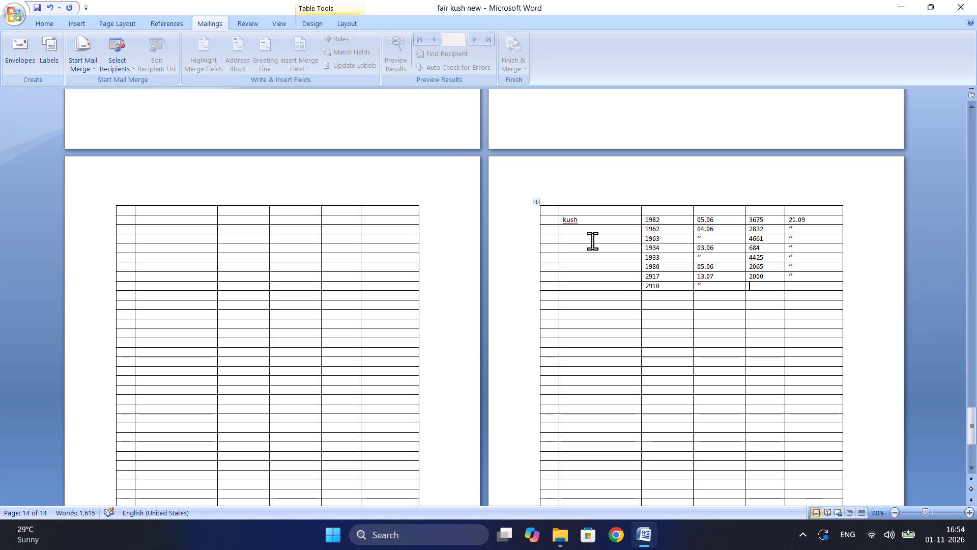
text(1440)
key(Right)
text('')
Fill the row below bill 2910 with bill 2916, a ditto mark for the date, amount 4956 and a ditto mark in the last column.
key(Down)
key(Left)
key(Left)
key(Left)
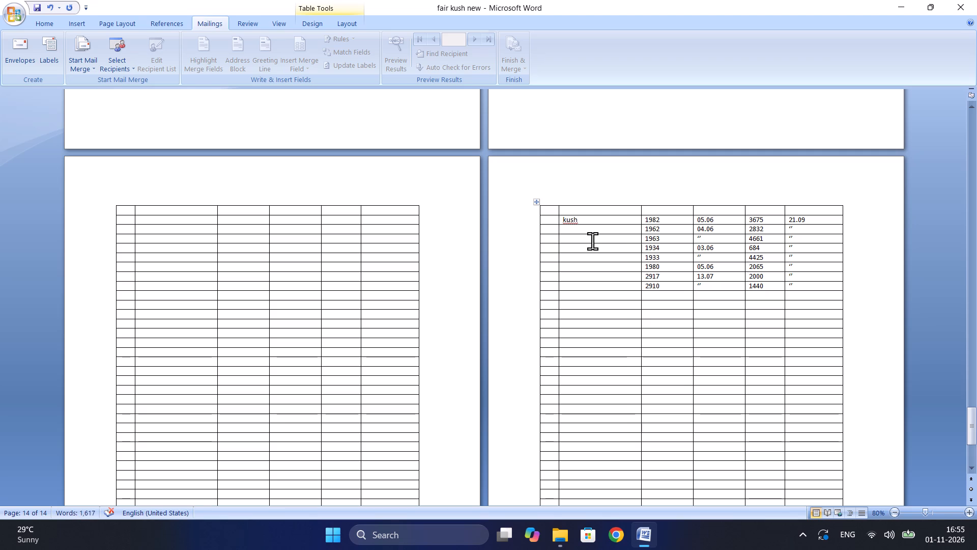
text(2916)
key(Right)
text('')
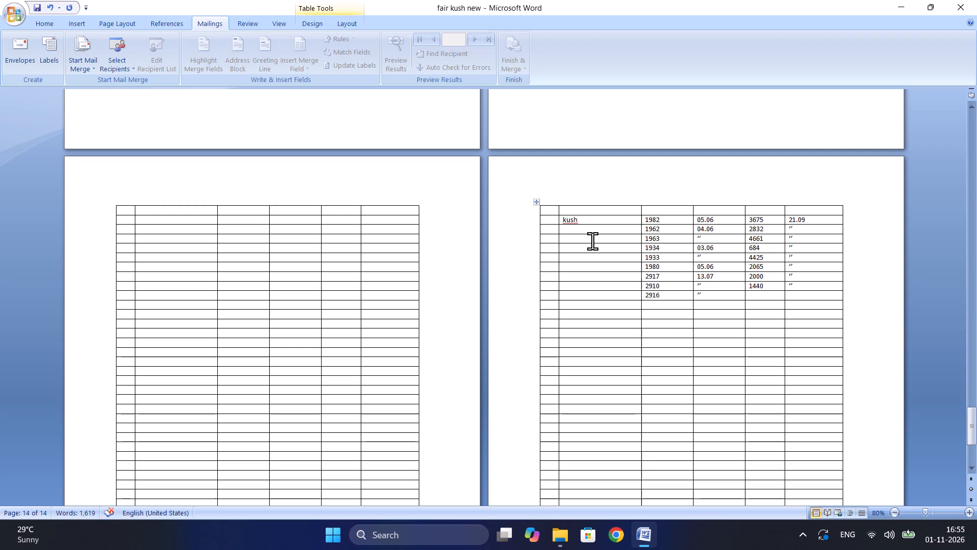
key(Right)
text(4956)
key(Right)
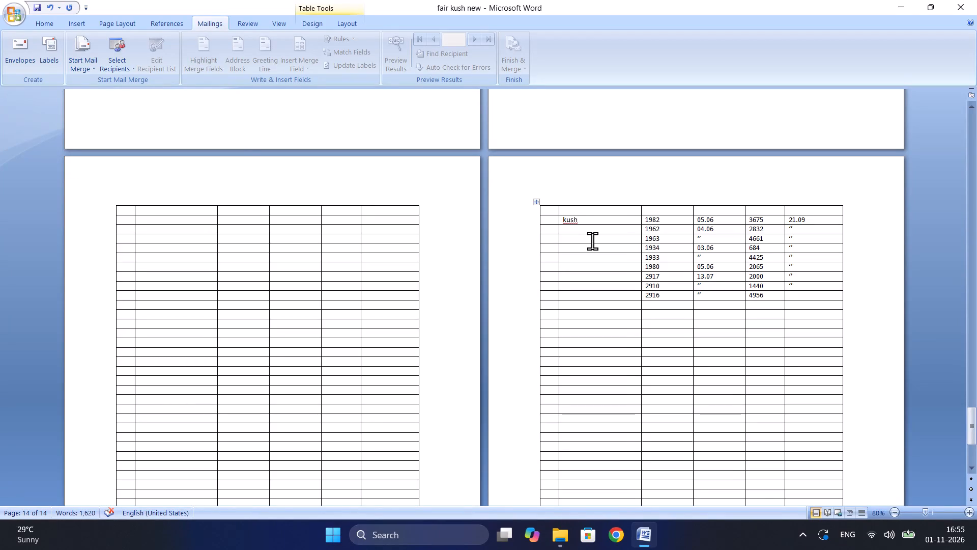
text('')
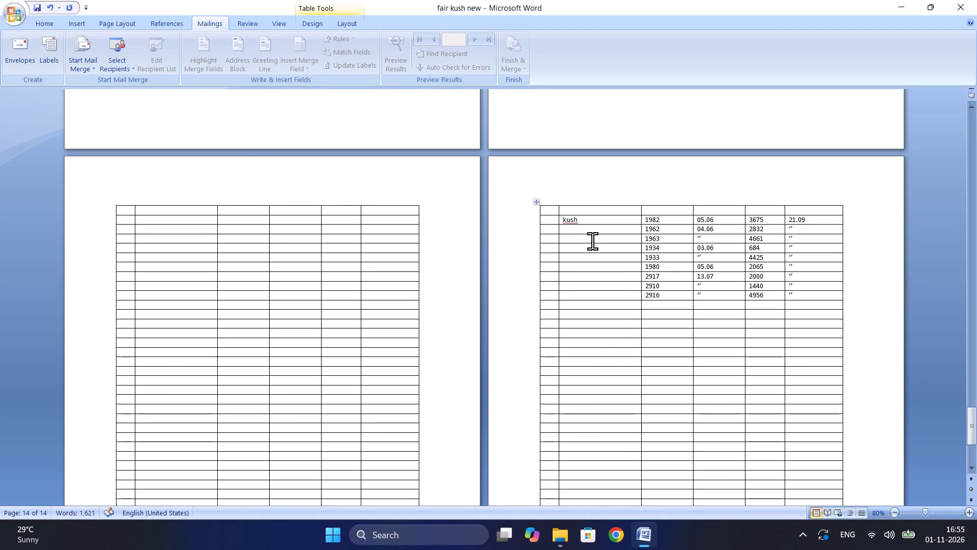
Fill the row below bill 2916 with bill 2915, a ditto mark for the date, amount 4800 and a ditto mark in the last column.
key(Down)
key(Left)
key(Left)
key(Left)
text(2915)
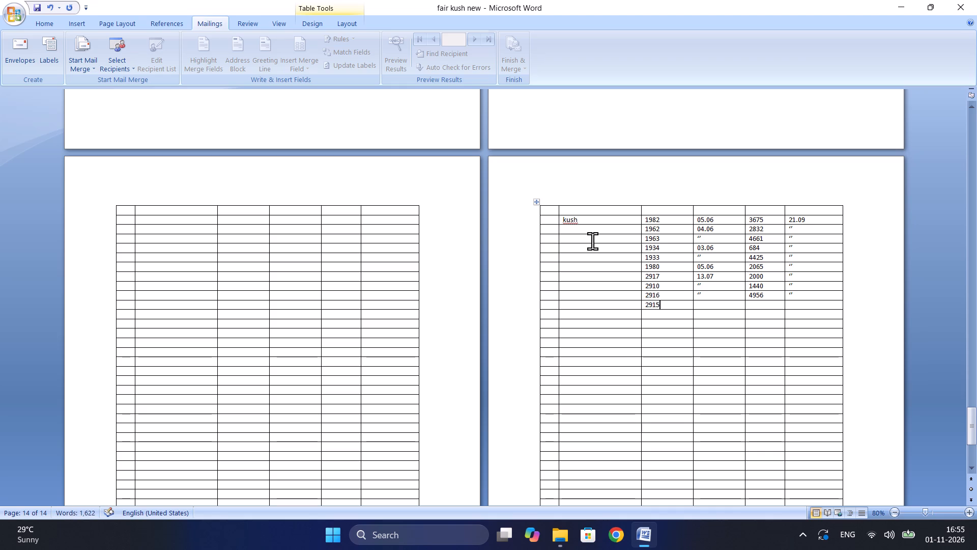
key(Right)
key(1)
key(BackSpace)
text('')
key(Right)
text(4800)
key(Right)
text('')
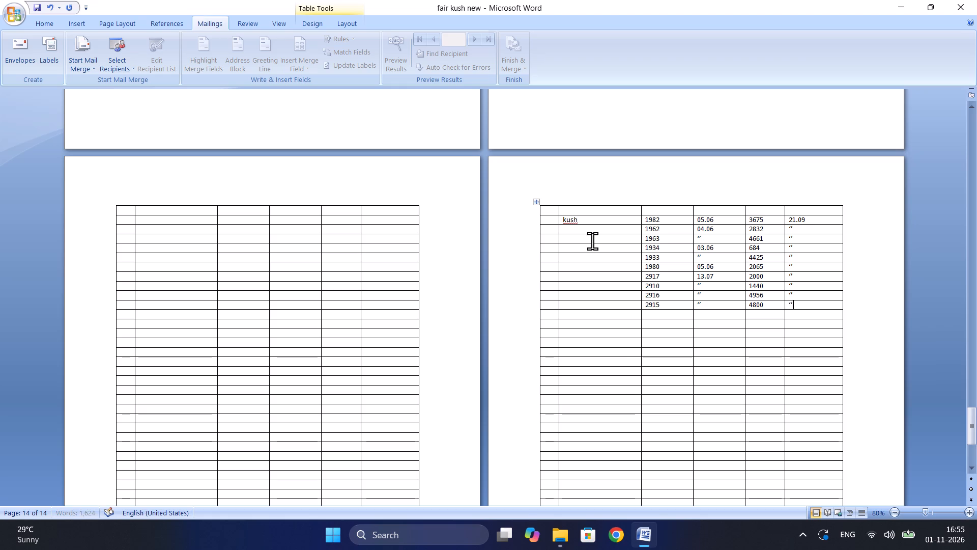
Fill the row below bill 2915 with bill 2911, a ditto mark for the date, amount 4800 and a ditto mark in the last column.
key(Down)
key(Left)
key(Left)
key(Left)
text(2911)
key(Right)
text('')
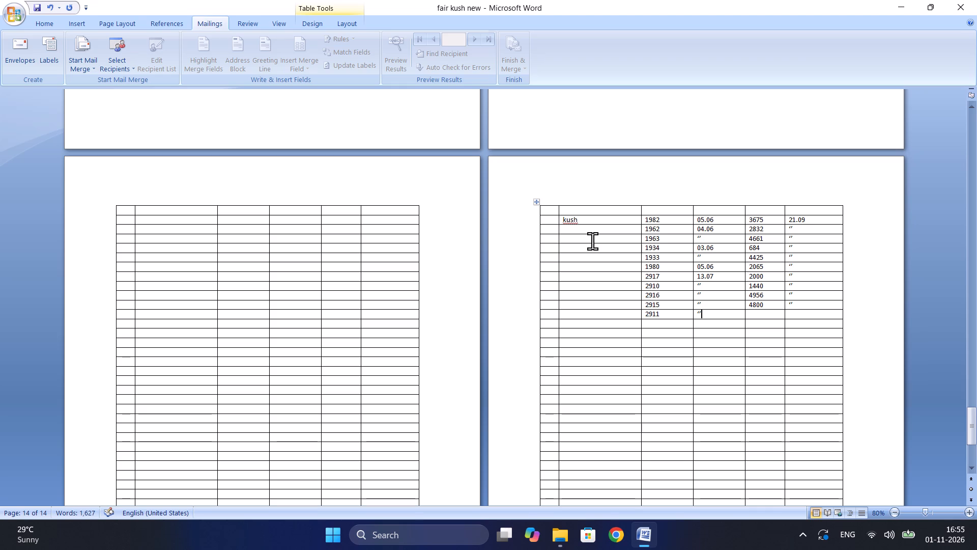
key(Right)
text(4800)
key(Right)
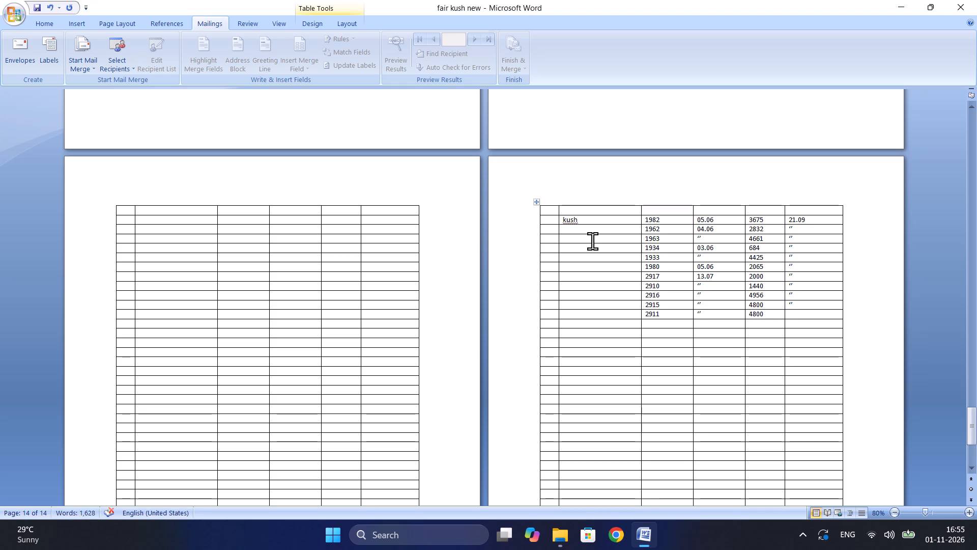
text('')
Fill the row below bill 2911 with bill 2912, a ditto mark for the date, amount 2400 and a ditto mark in the last column.
key(Down)
key(Left)
key(Left)
key(Left)
text(2912)
key(Right)
text('')
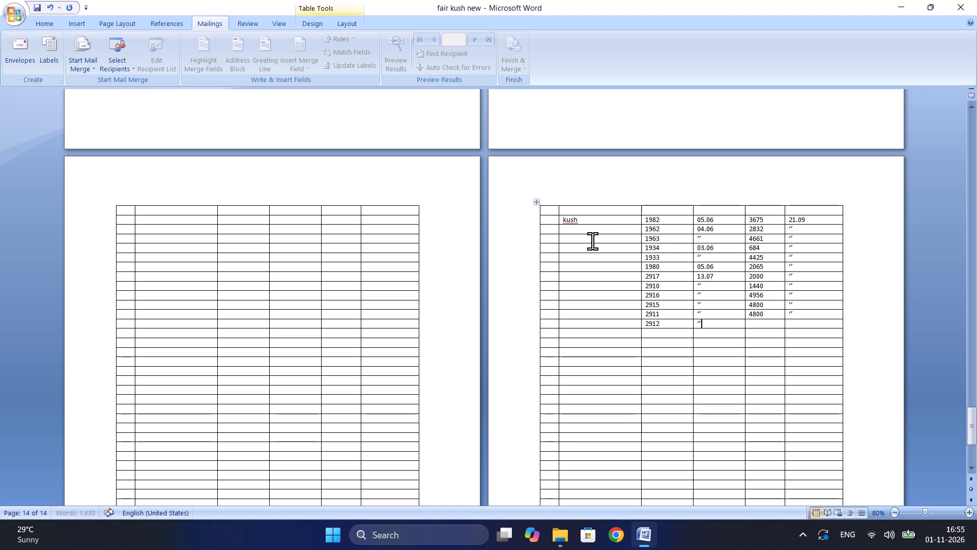
key(Right)
text(2400)
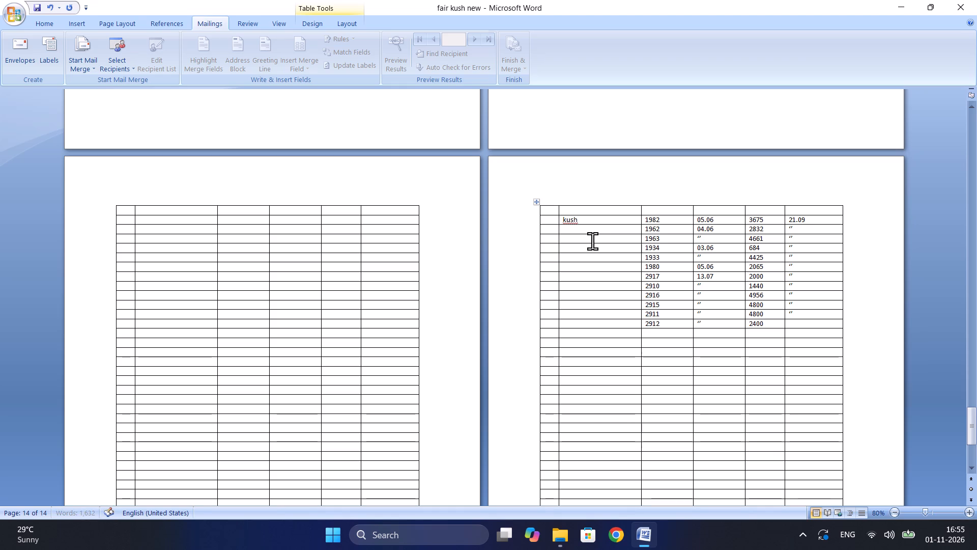
key(Right)
text('')
Fill the row below bill 2912 with bill 2973, date 16.07, amount 2000 and a ditto mark in the last column.
key(Down)
key(Left)
key(Left)
key(Left)
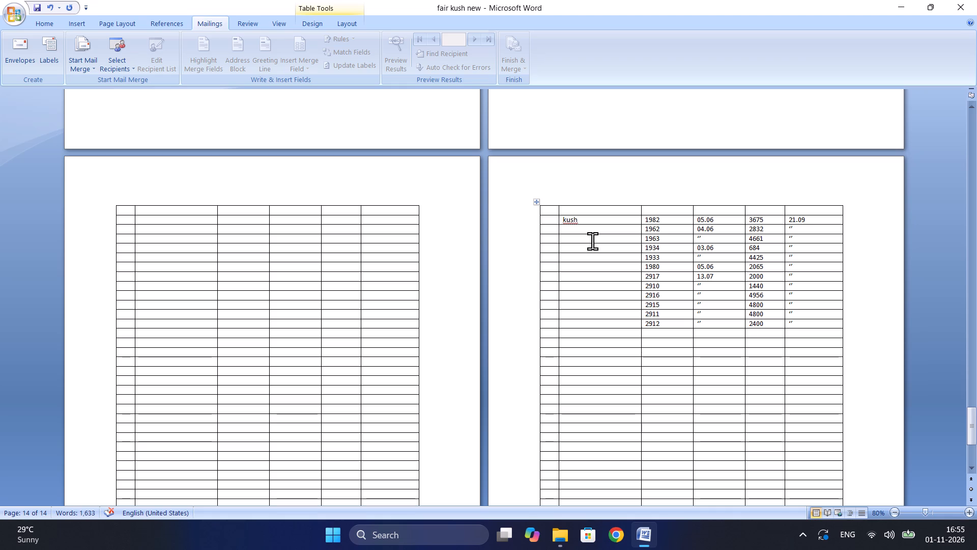
text(2973)
key(Right)
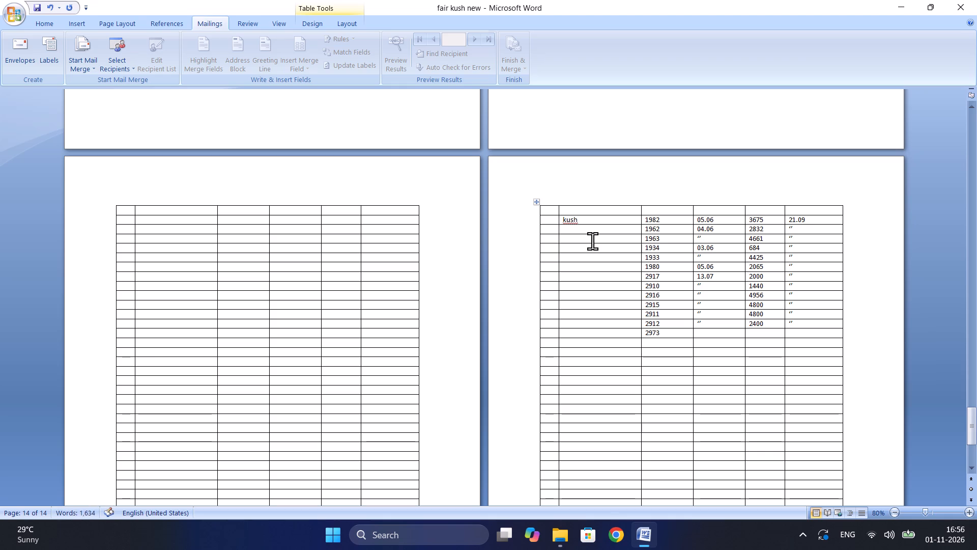
text(16.)
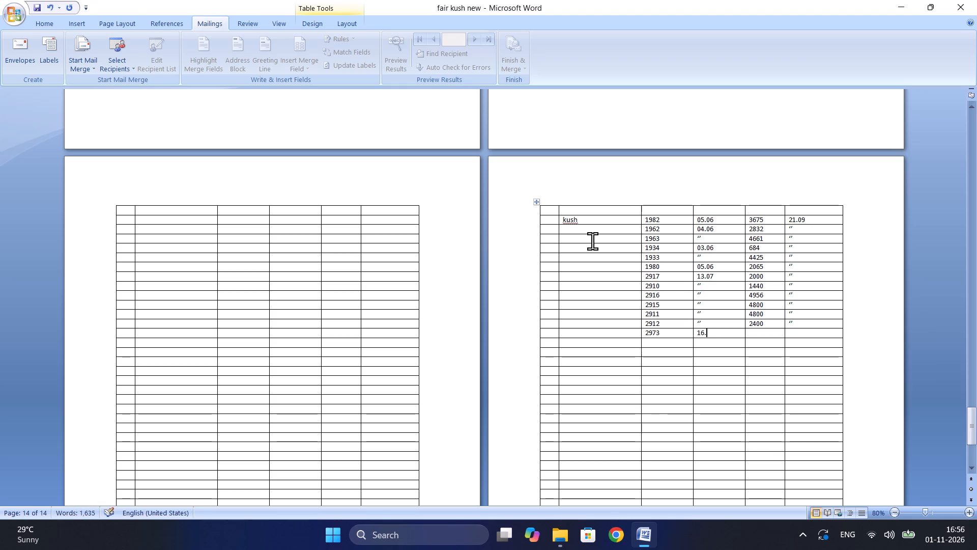
text(07)
key(Right)
text(2000)
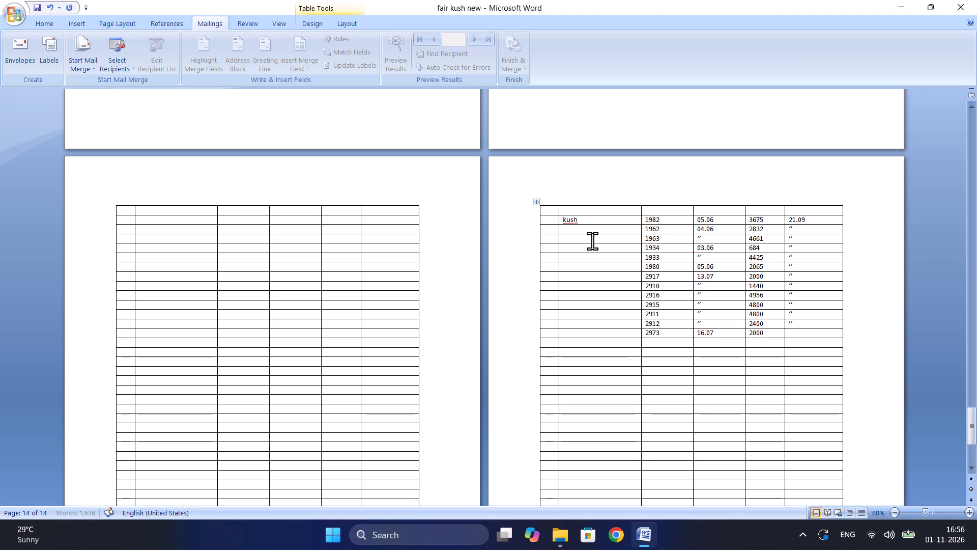
key(Right)
text('')
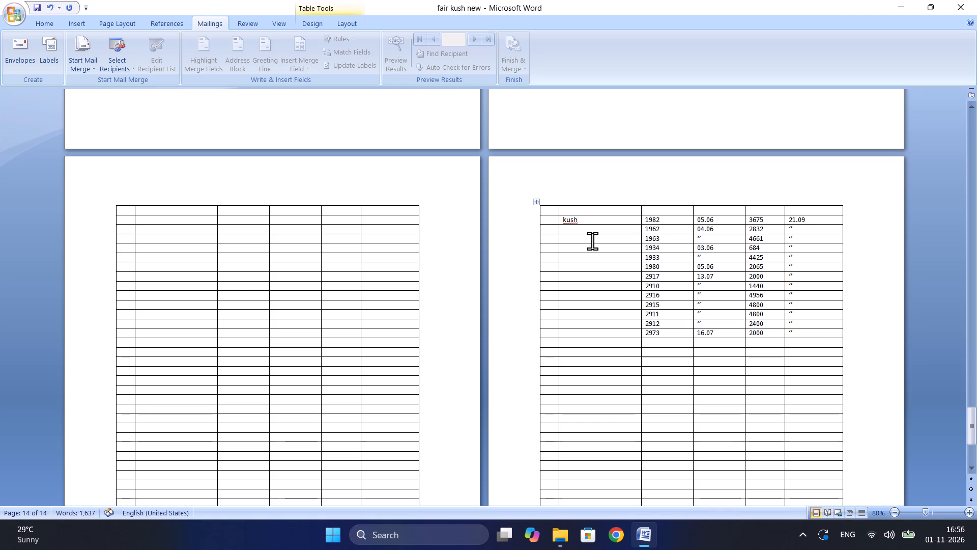
Fill the row below bill 2973 with bill 2979, a ditto mark for the date, amount 2200 and a ditto mark in the last column.
key(Down)
key(Left)
key(Left)
key(Left)
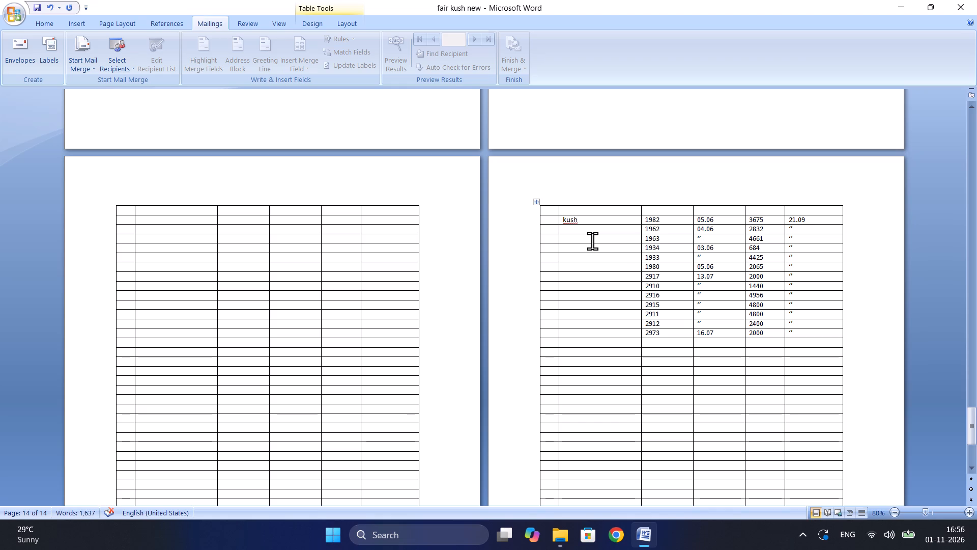
text(2979)
key(Right)
text('')
key(Right)
text(222)
key(BackSpace)
text(00)
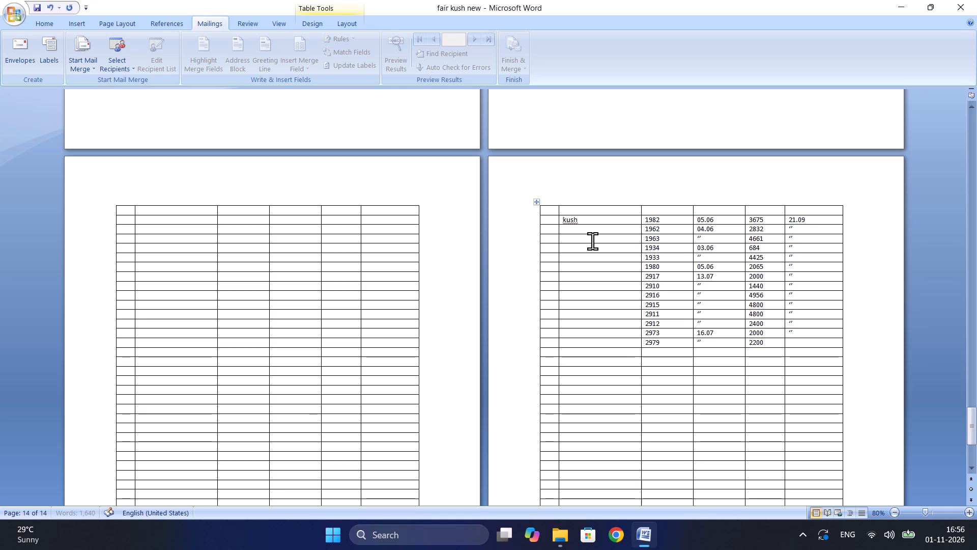
key(Right)
text('')
Fill the row below bill 2979 with bill 2980, a ditto mark for the date, amount 4900 and a ditto mark in the last column.
key(Down)
key(Left)
key(Left)
key(Left)
text(2980)
key(Right)
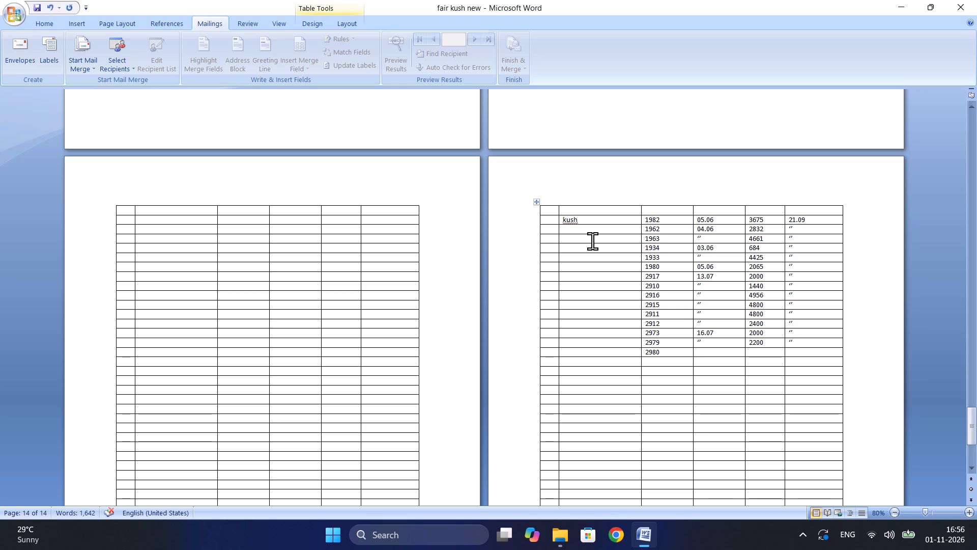
text('')
key(Right)
text(4900)
key(Right)
text('')
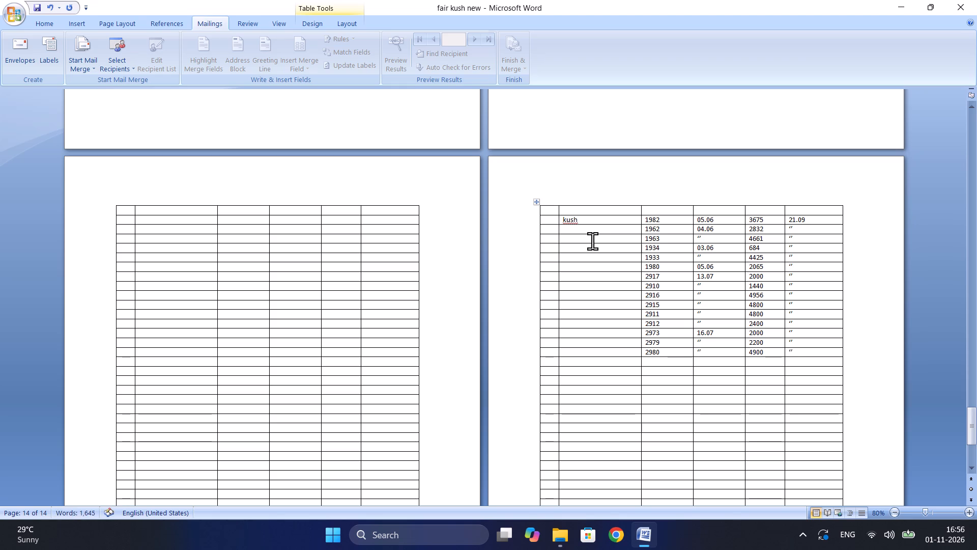
Fill the row below bill 2980 with bill 2978, a ditto mark for the date, amount 4950 and a ditto mark in the last column.
key(Down)
key(Left)
key(Left)
key(Left)
text(2978)
key(Right)
text('')
key(Right)
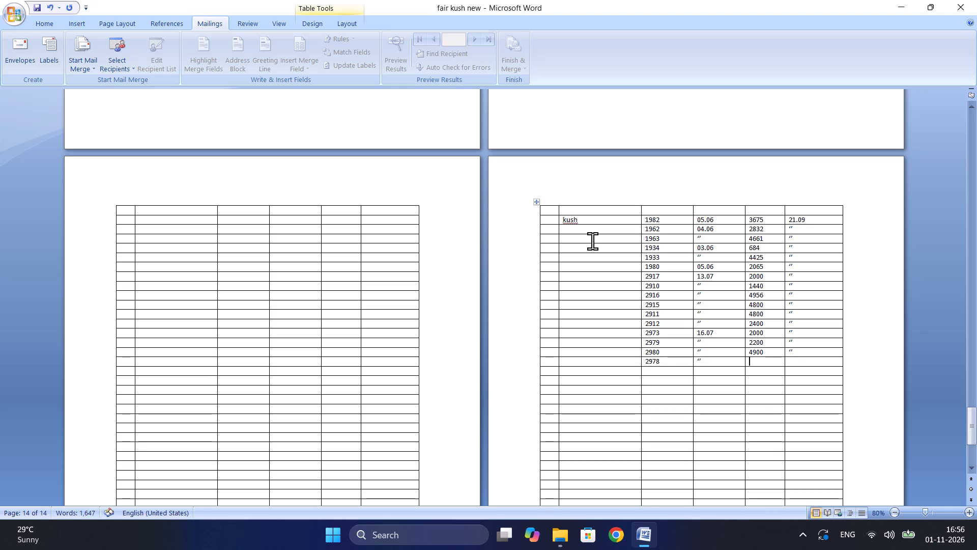
text(4950)
key(Right)
text('')
Fill the row below bill 2978 with bill 3017, date 17.07, amount 480 and a ditto mark in the last column.
key(Down)
key(Left)
key(Left)
key(Left)
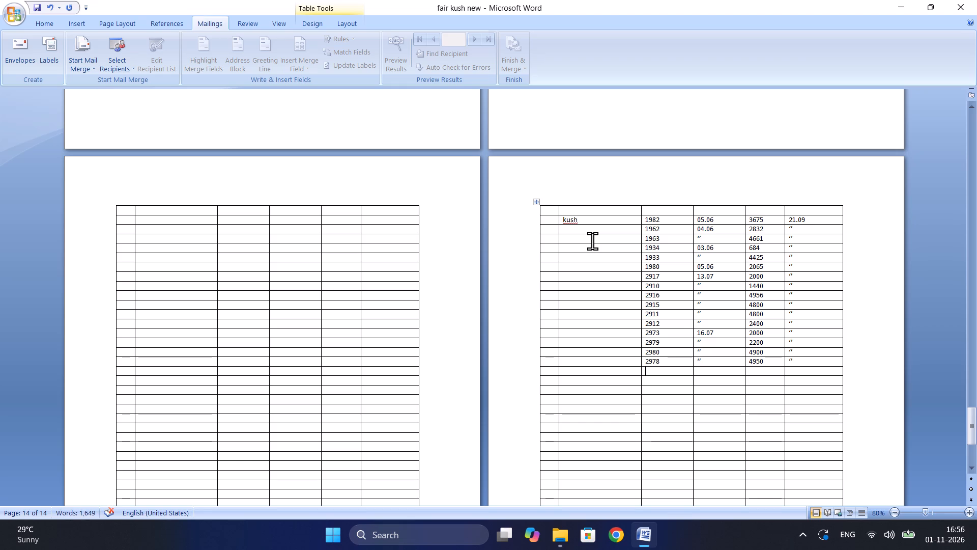
text(3017)
key(Right)
text(17.07)
key(Right)
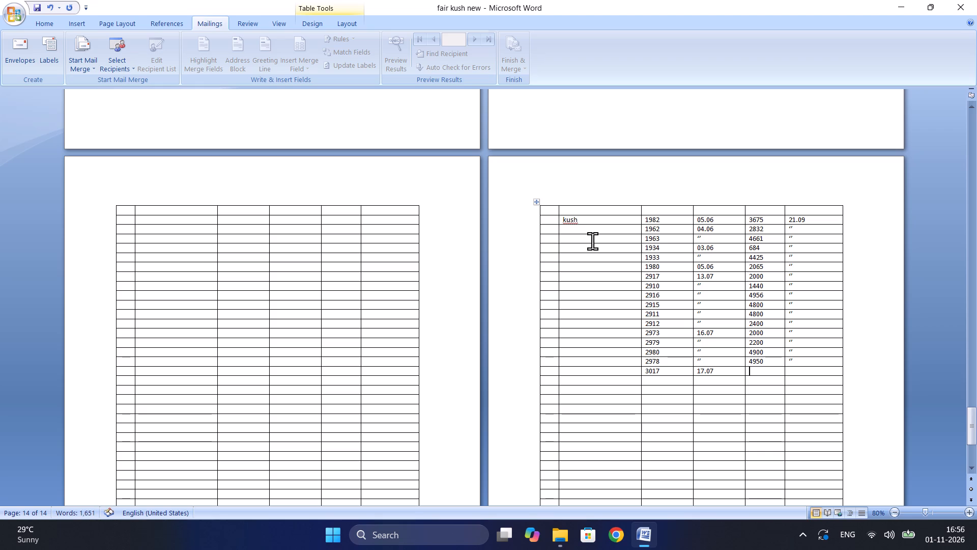
text(480)
key(Right)
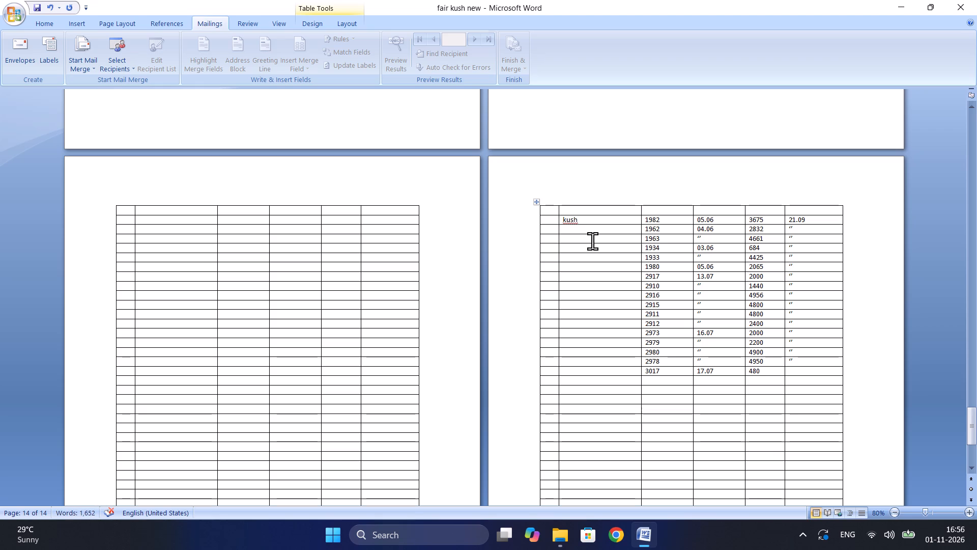
text('')
Fill the row below bill 3017 with bill 2981, date 16.07, amount 4950 and a ditto mark in the last column.
key(Down)
key(Left)
key(Left)
key(Left)
text(2981)
key(Right)
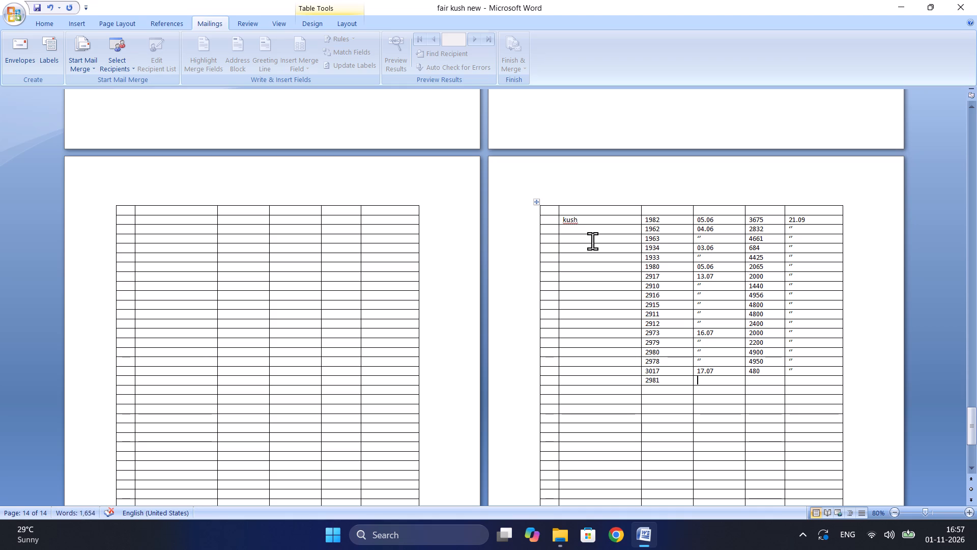
text(16.0)
key(7)
key(Right)
text(4950)
key(Right)
text('')
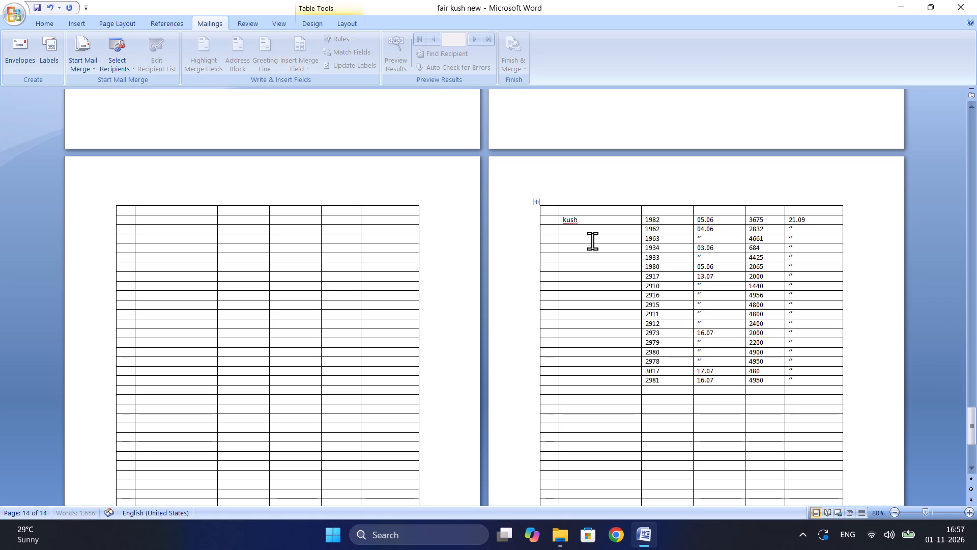
Fill the row below bill 2981 with bill 3111, date 20.07, amount 4950 and a ditto mark in the last column.
key(Down)
key(Left)
key(Left)
key(Left)
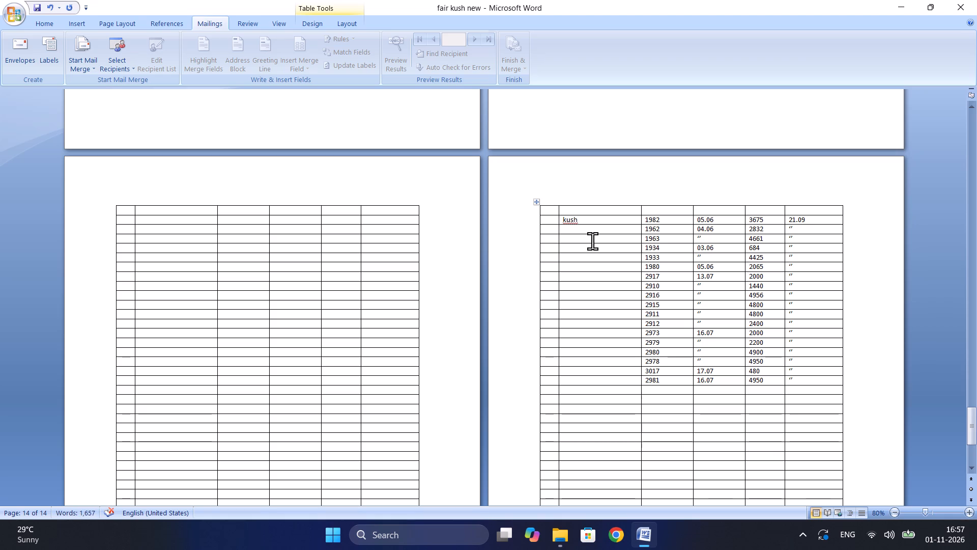
key(9)
key(BackSpace)
text(39)
key(BackSpace)
text(11)
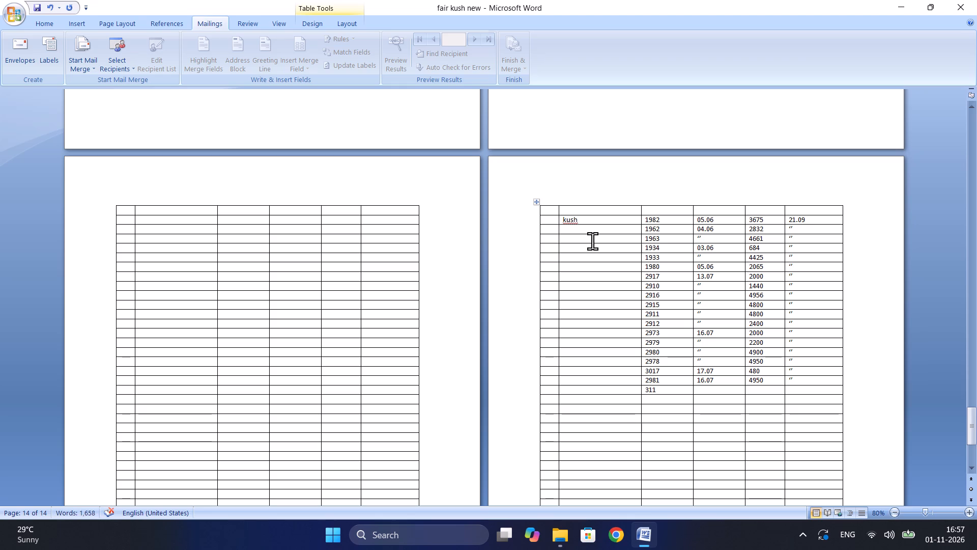
key(1)
key(Right)
text(20.07)
key(Right)
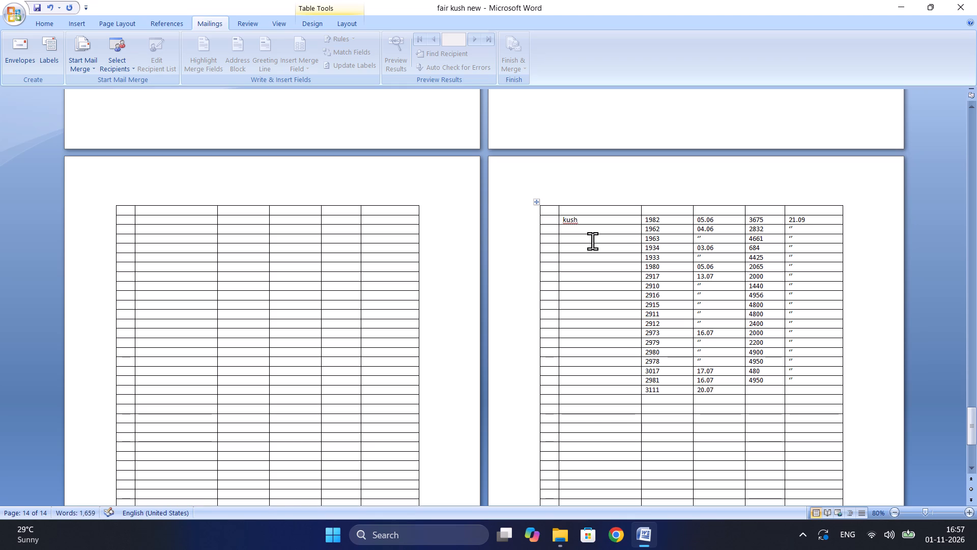
text(4950)
key(Right)
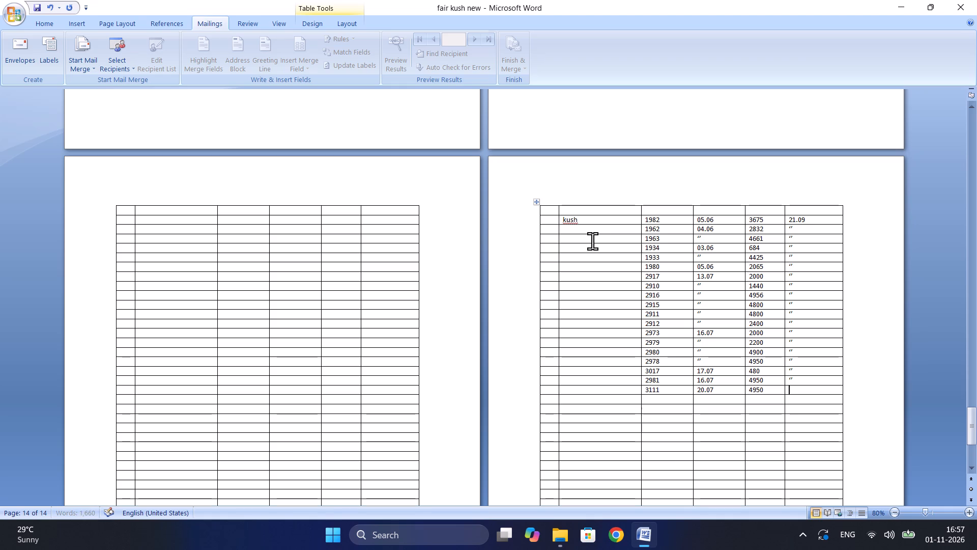
text('')
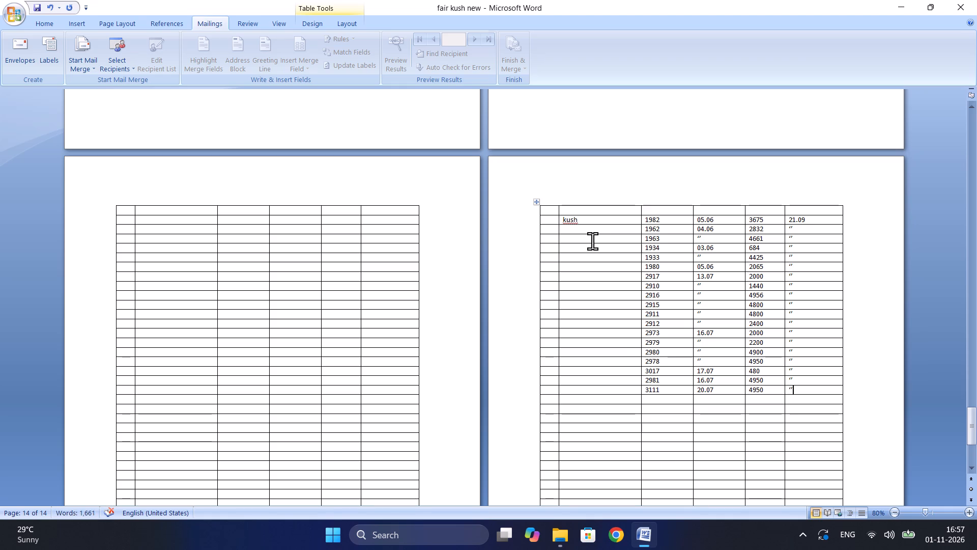
Fill the row below bill 3111 with bill 3015, date 17.07, amount 2640 and 11.08 in the last column.
key(Down)
key(Left)
key(Left)
key(Left)
text(3015)
key(Right)
text(17)
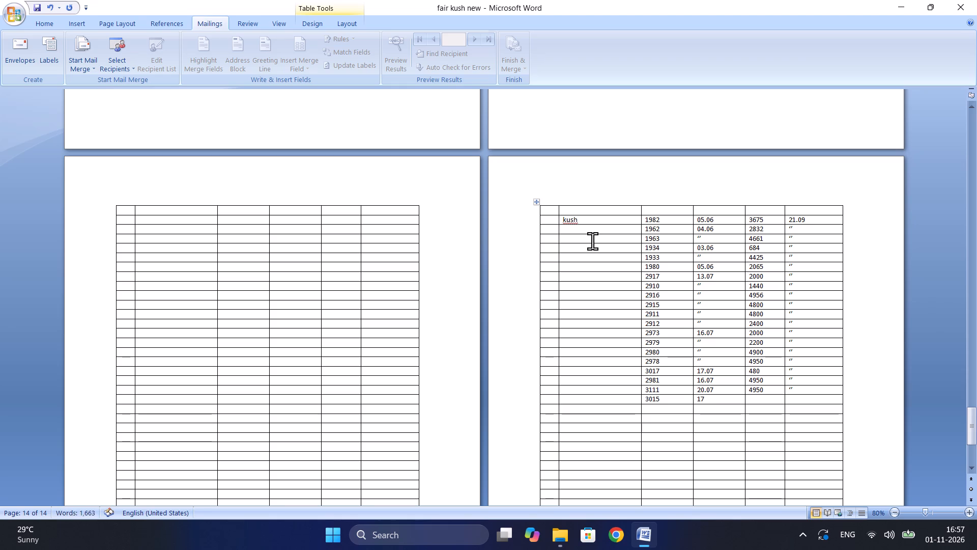
text(.07)
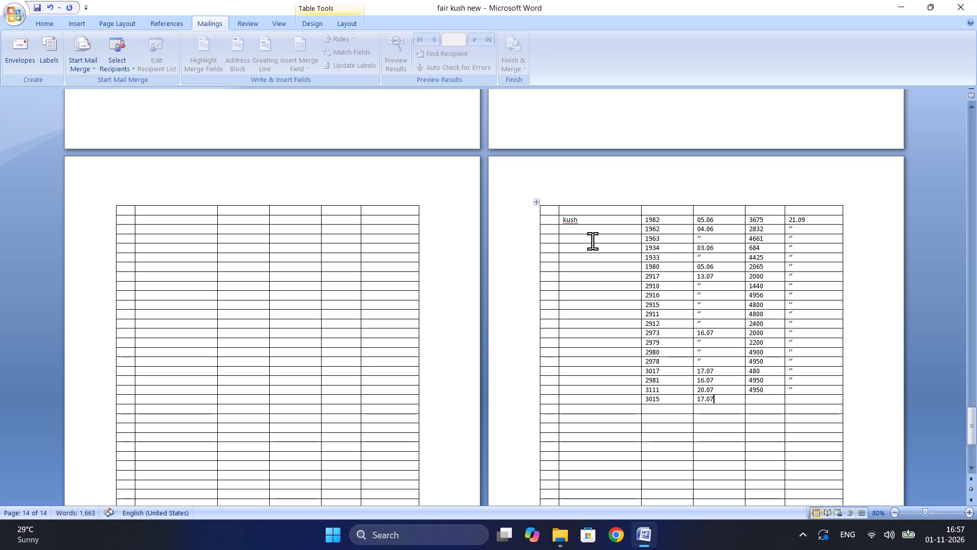
key(Right)
text(2640)
key(Right)
text(11.08)
Go to the empty bill number cell in the row below bill 3015.
key(Down)
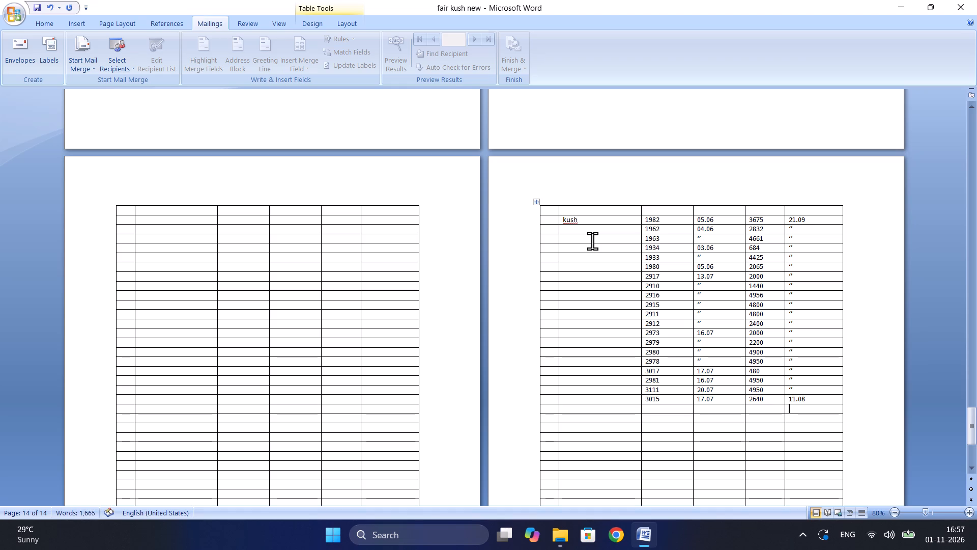
key(Left)
key(Left)
key(Left)
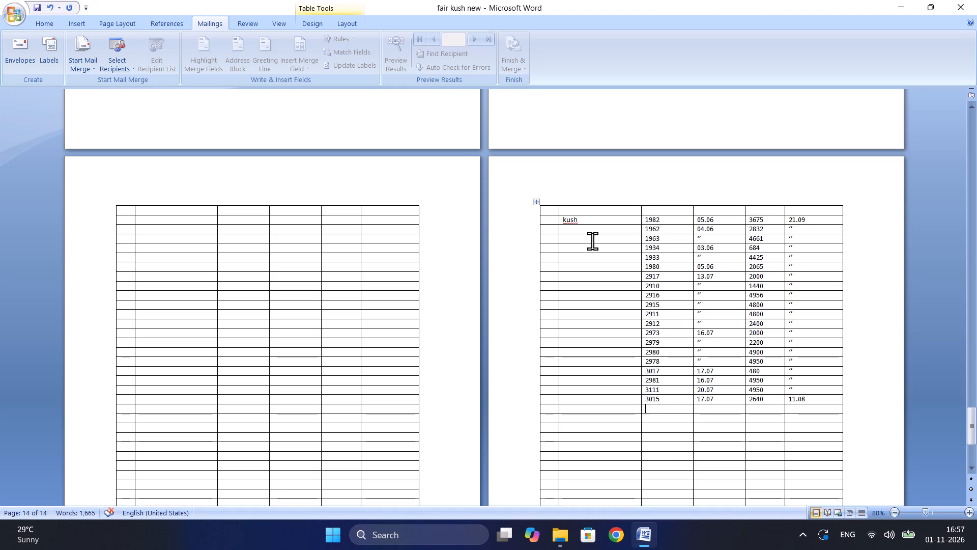
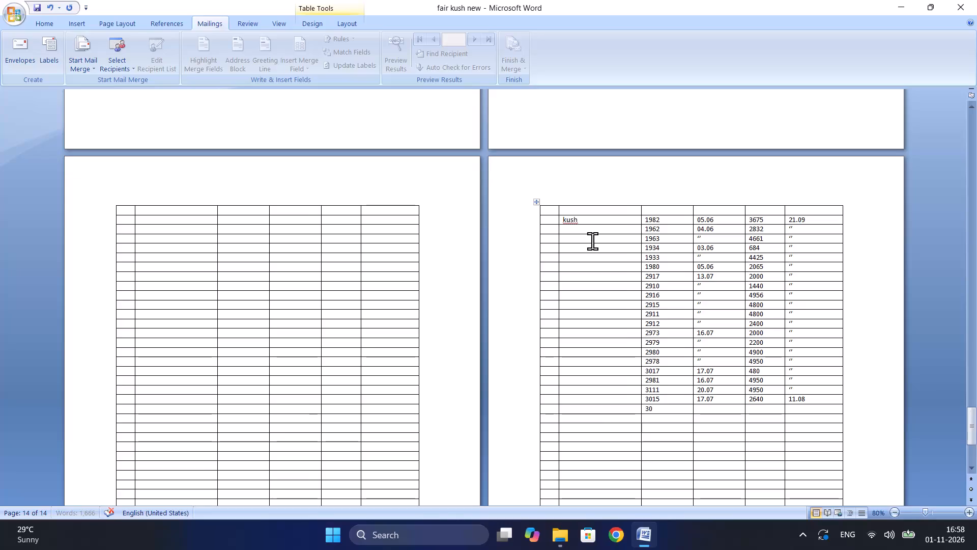
Complete the 3016 table row with a ditto mark in the date column, amount 1000 and last-column date 31.09.
key(Right)
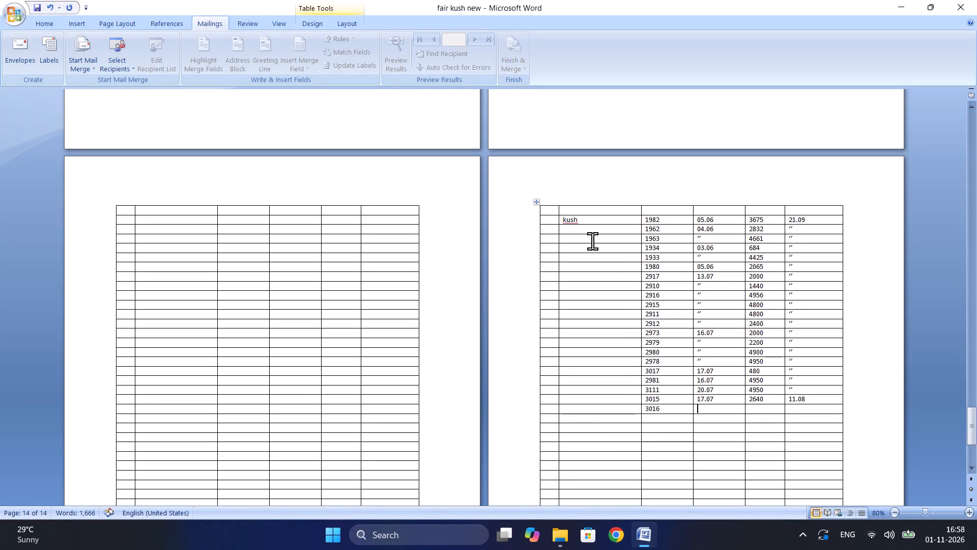
text('')
key(Right)
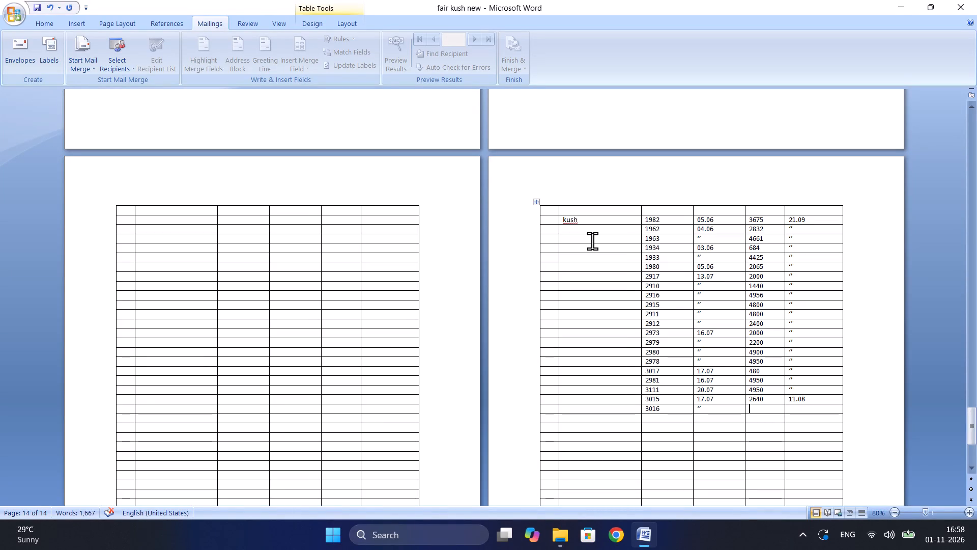
text(1000)
key(Right)
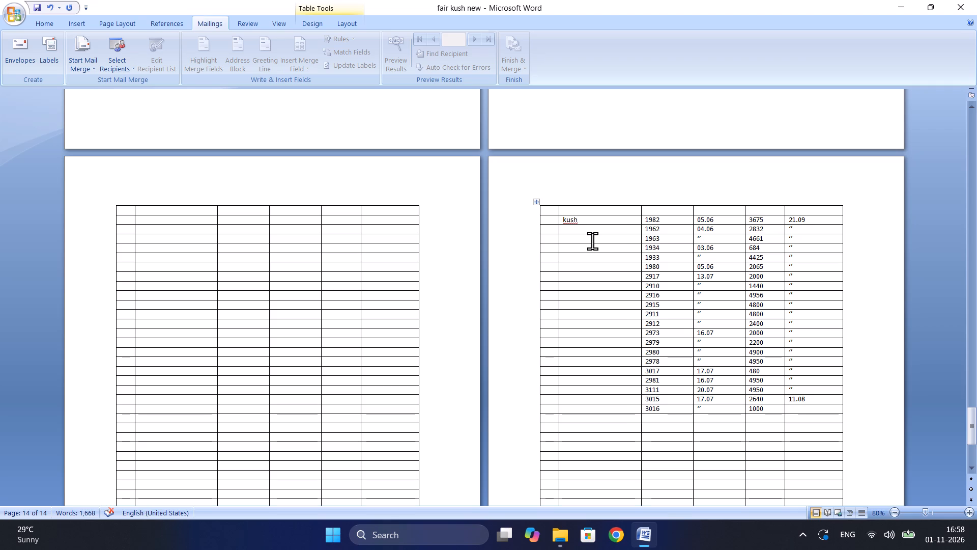
text(31.09)
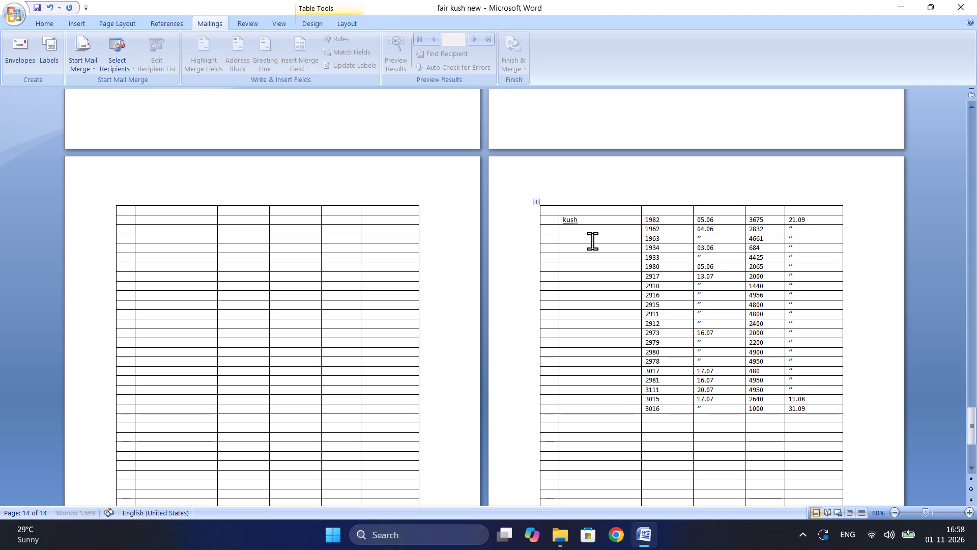
key(Right)
key(Left)
Fill the row below 3016 with 3202, date 23.07, amount 4950 and 21 in the last column.
key(Down)
key(Left)
key(Left)
key(Left)
text(3202)
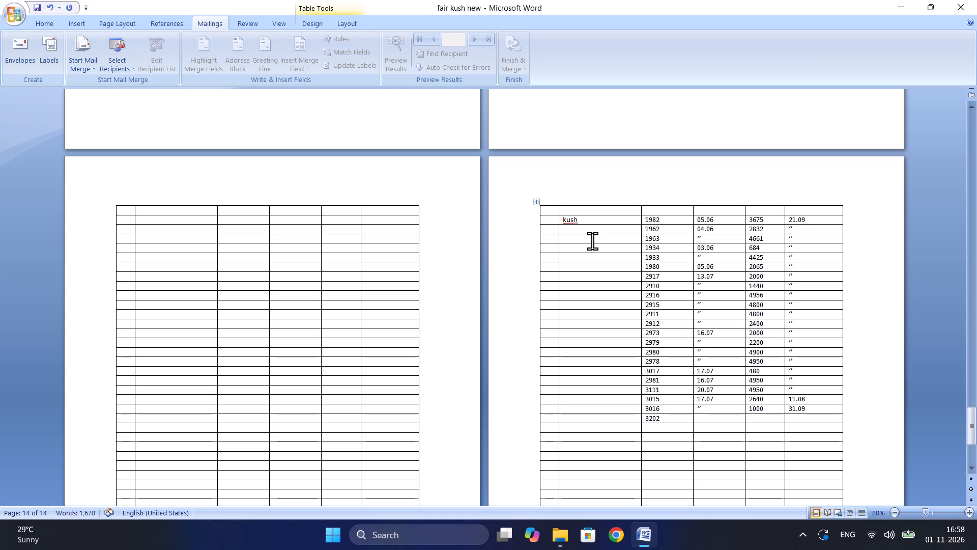
key(Right)
text(23.07)
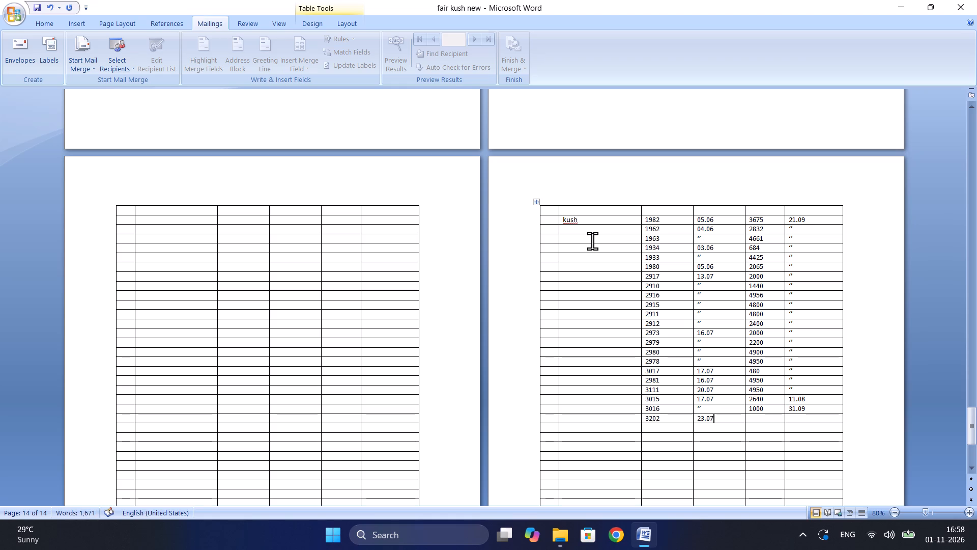
key(Right)
text(4950)
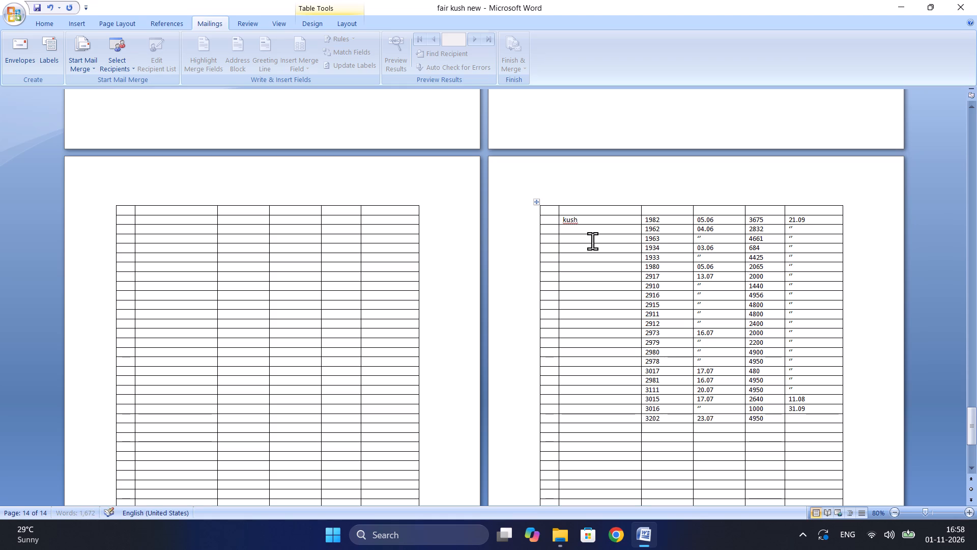
key(Right)
text(21)
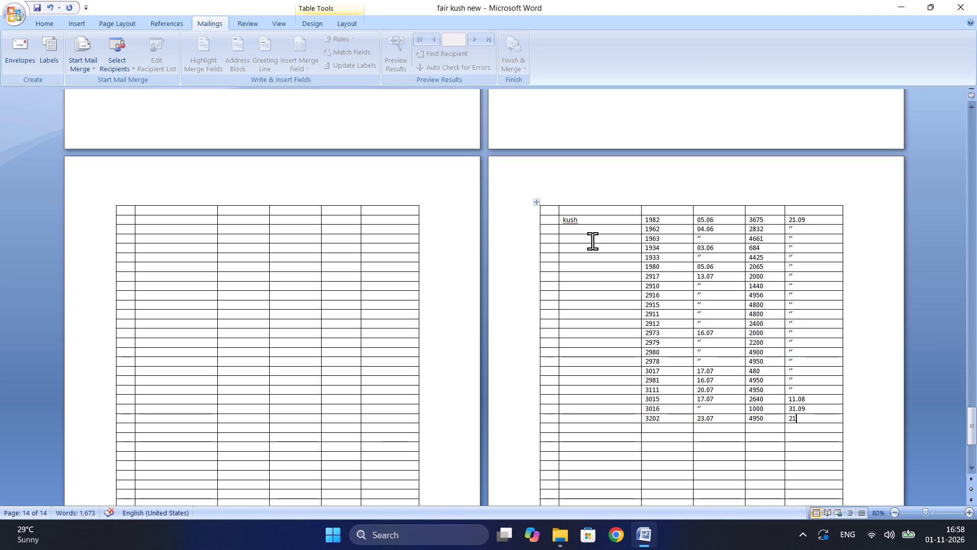
Correct the last-column date in the 3016 row to 21.09.
key(Up)
key(BackSpace)
key(BackSpace)
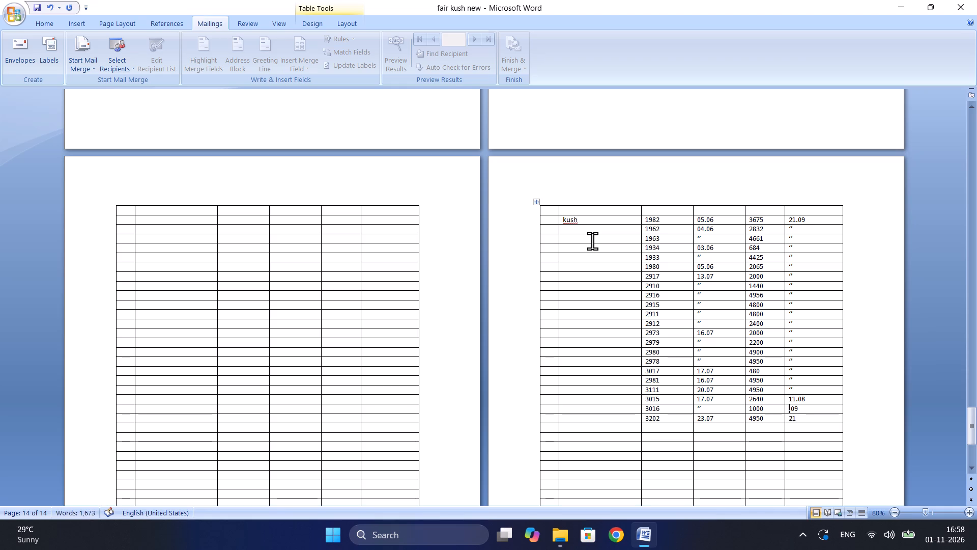
text(21)
Replace the last-column entry in the 3202 row with a ditto mark.
key(Down)
key(BackSpace)
key(BackSpace)
text('')
Fill the row below 3202 with 3140, date 21.07, amount 4950 and a ditto mark in the last column.
key(Down)
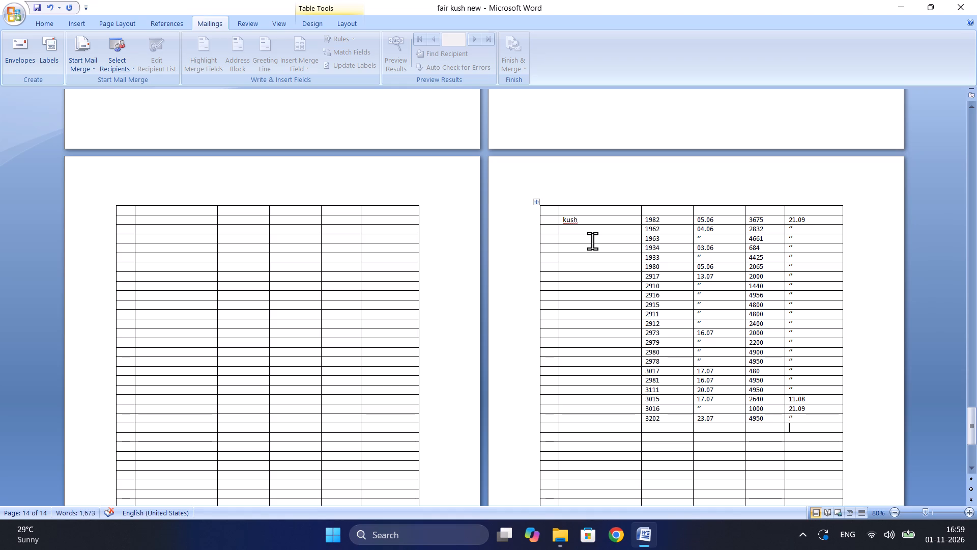
key(Left)
key(Left)
key(Left)
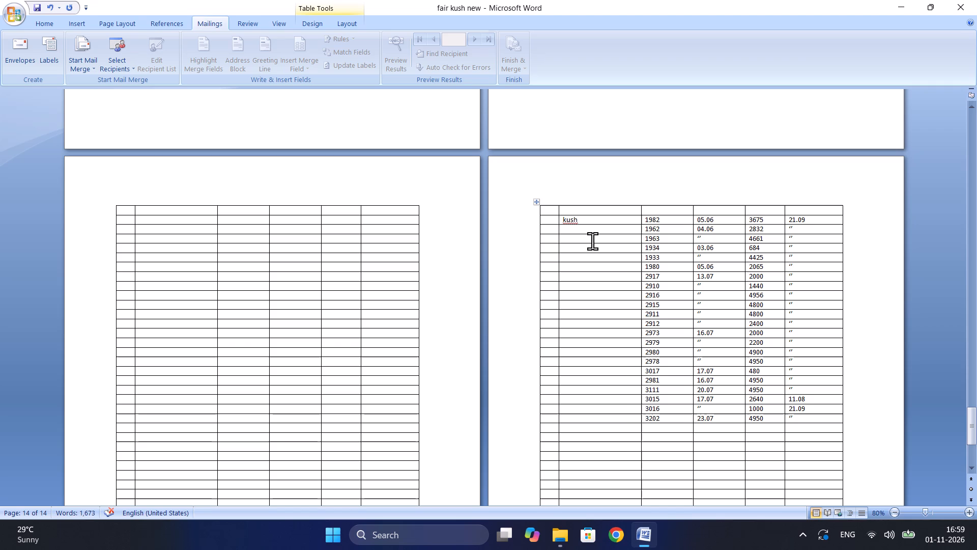
text(3140)
key(Right)
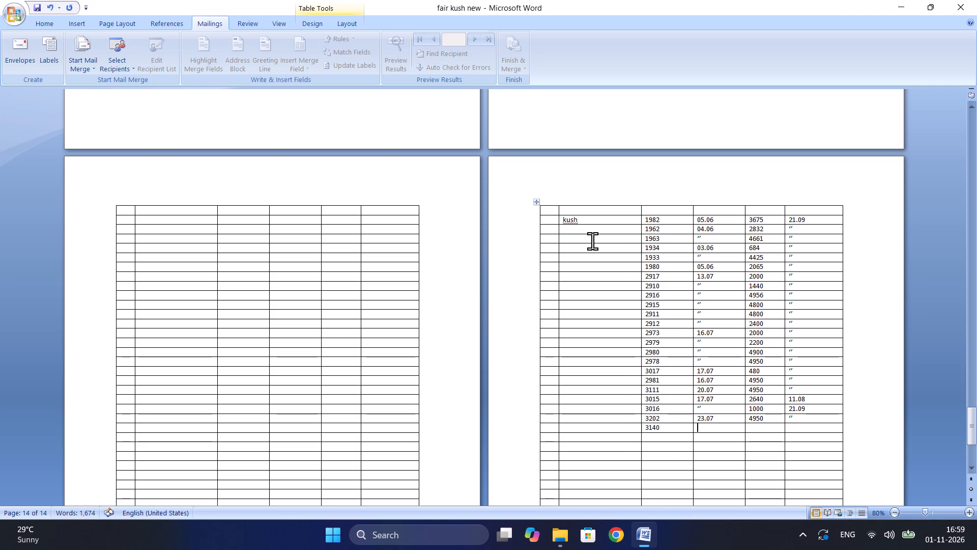
text(21.07)
key(Right)
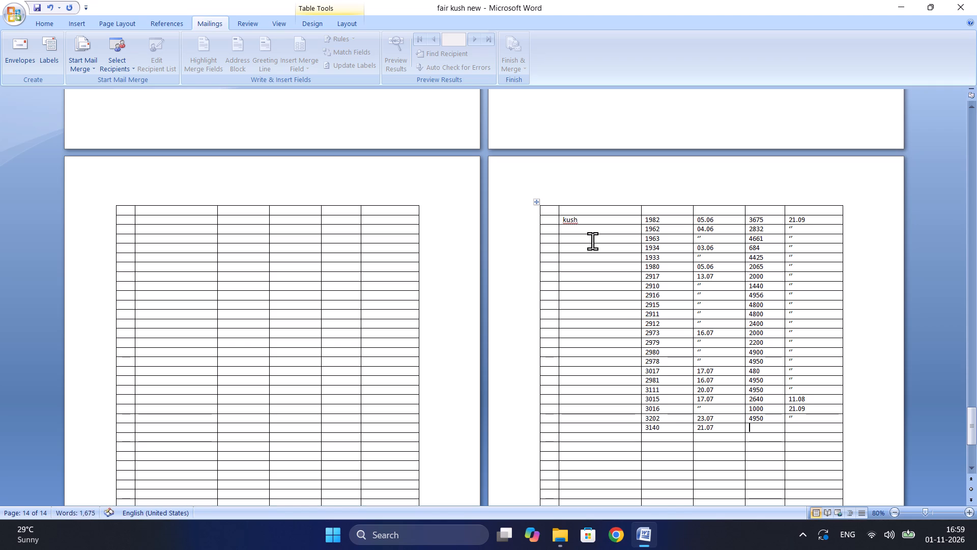
text(4950)
key(Right)
text('')
Fill the row below 3140 with 3036, date 18.07, amount 4950 and a ditto mark in the last column.
key(Down)
key(Left)
key(Left)
key(Left)
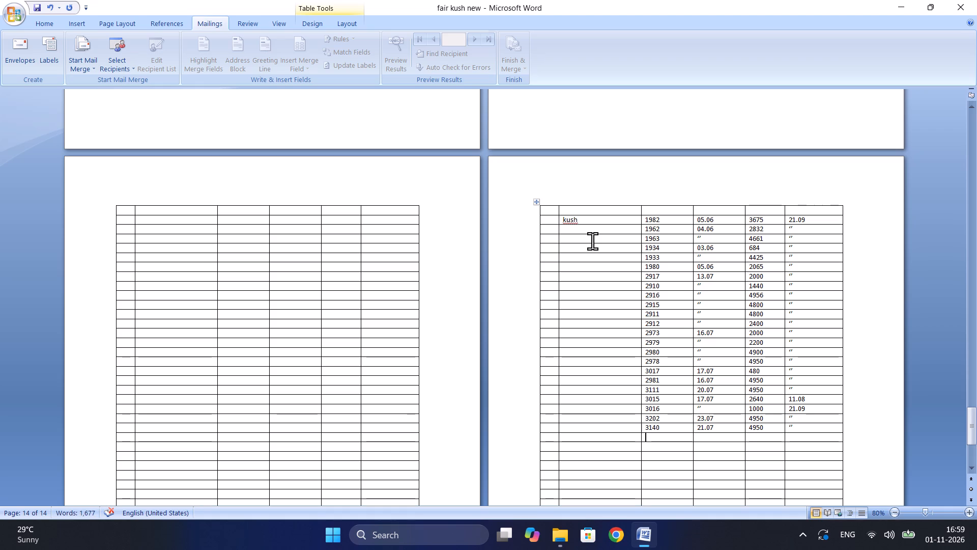
text(3036)
key(Right)
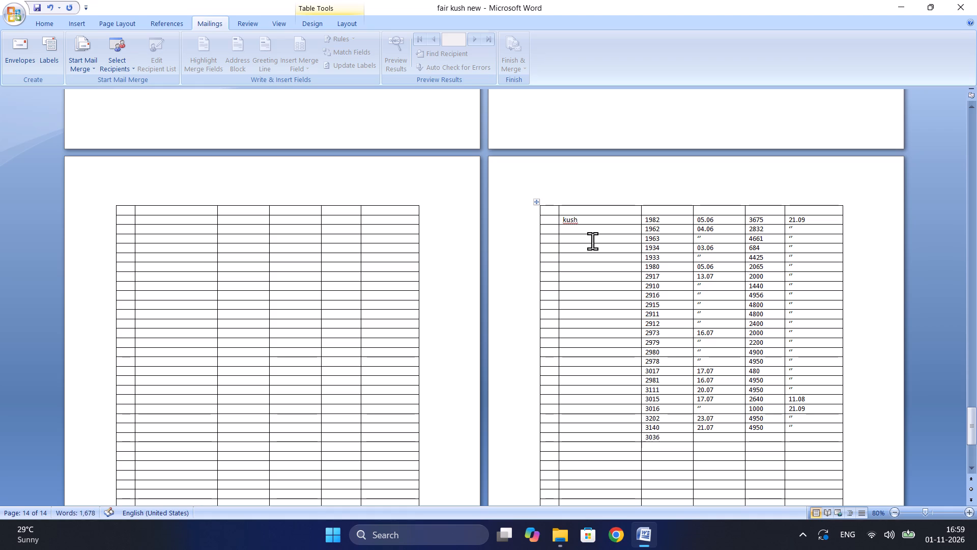
text(18.07)
key(Right)
text(4950)
key(Right)
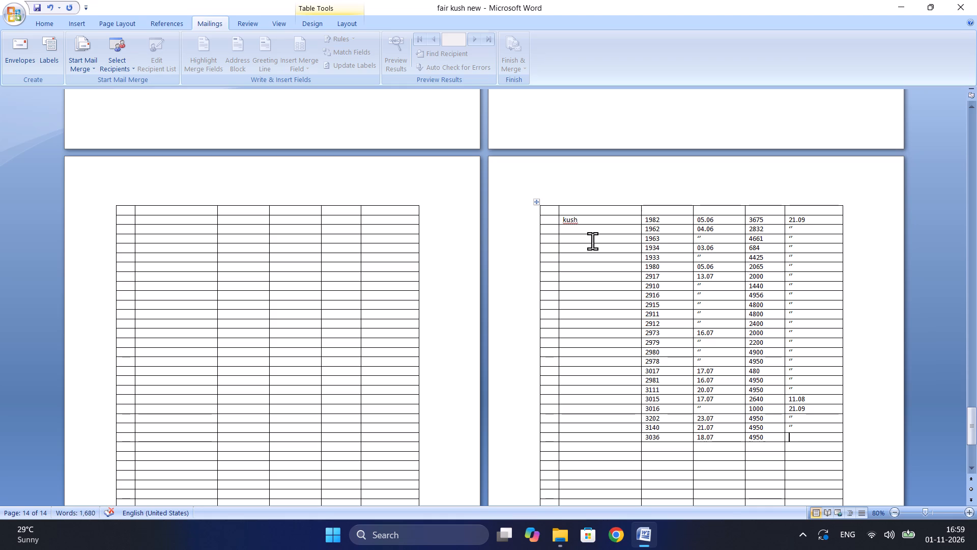
text('')
Fill the row below 3036 with 3268, date 24.07, amount 4956 and a ditto mark in the last column.
key(Down)
key(Left)
key(Left)
key(Left)
text(326)
key(8)
key(Right)
text(24.07)
key(Right)
text(4956)
key(Right)
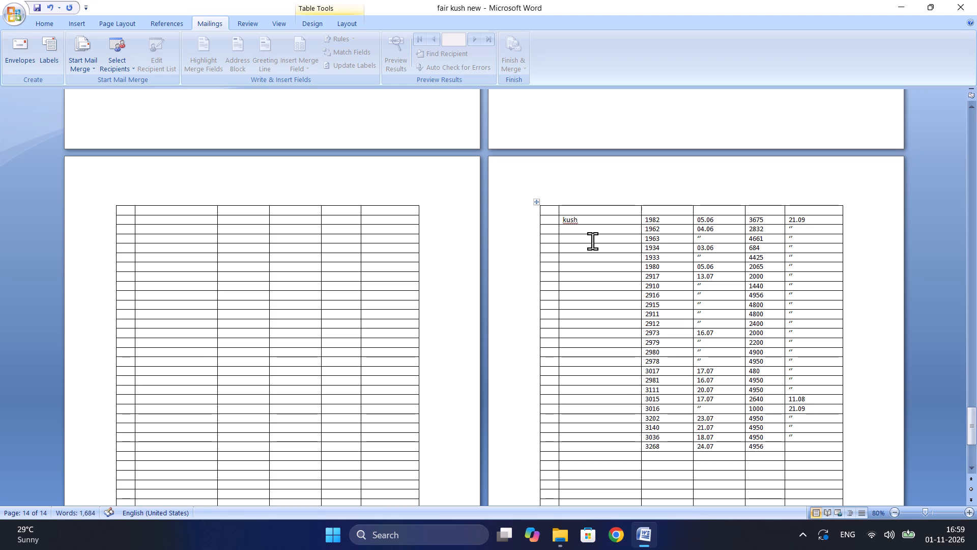
text('')
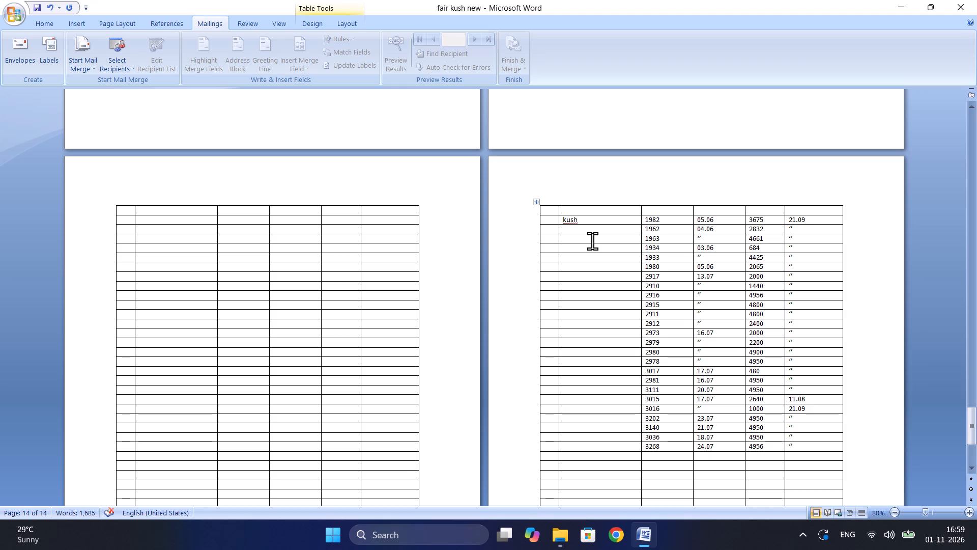
Fill the row below 3268 with 3104, date 20.07, amount 4956 and a ditto mark in the last column.
key(Down)
key(Left)
key(Left)
key(Left)
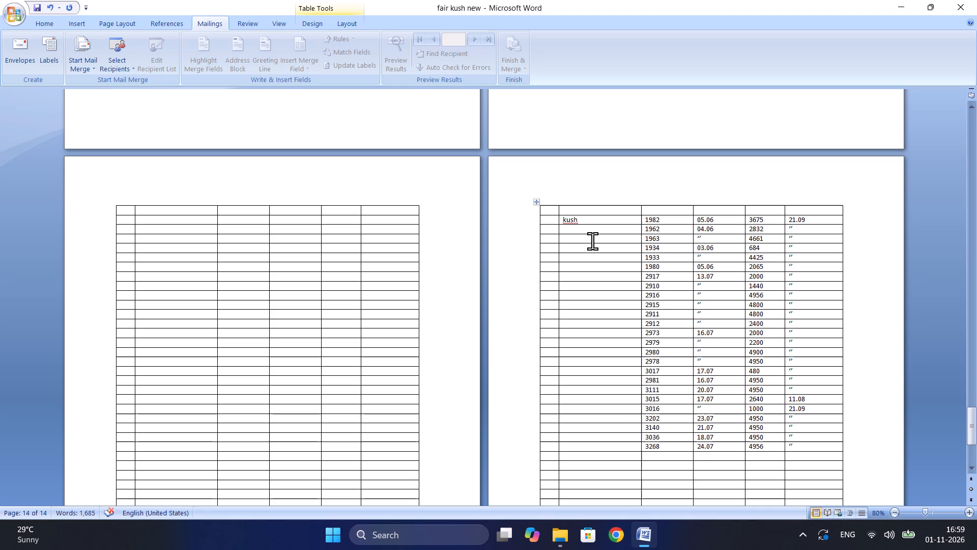
text(3104)
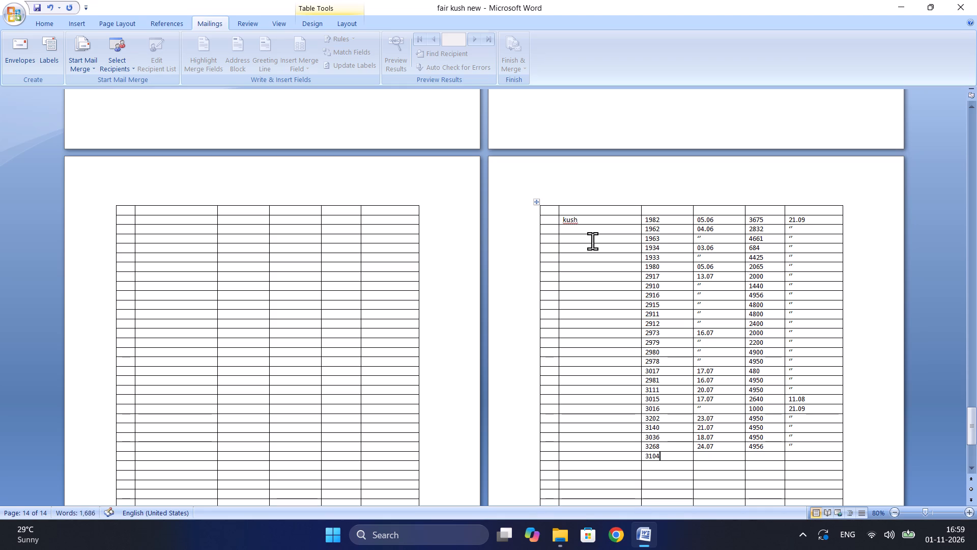
key(Right)
key(2)
text(0.07)
key(Right)
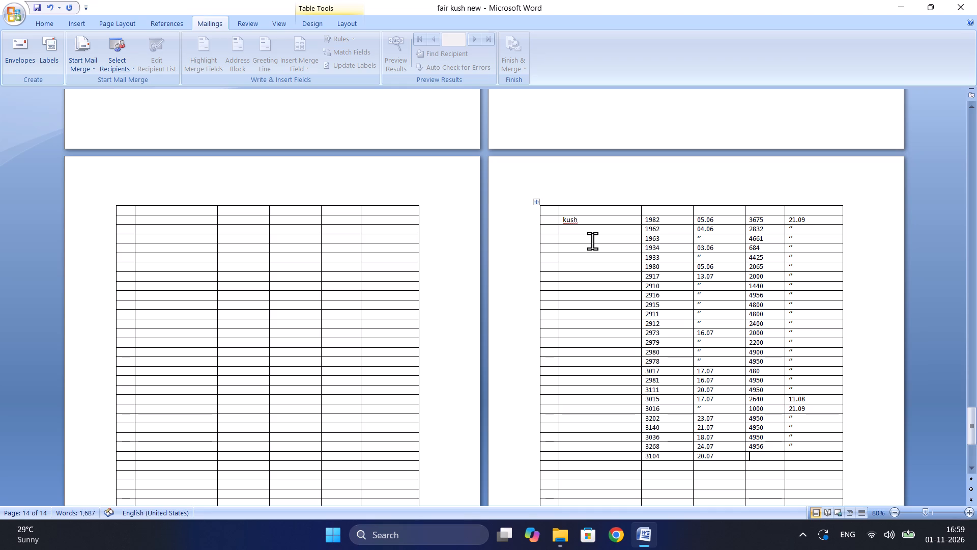
text(4956)
key(Right)
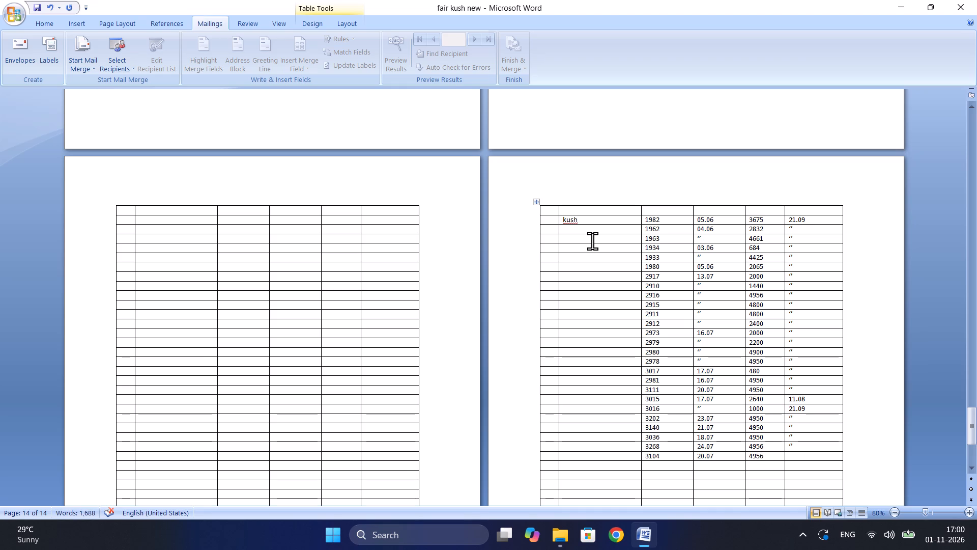
text('')
Fill the row below 3104 with 2932, date 14.07, amount 4956 and a ditto mark in the last column.
key(Down)
key(Left)
key(Left)
key(Left)
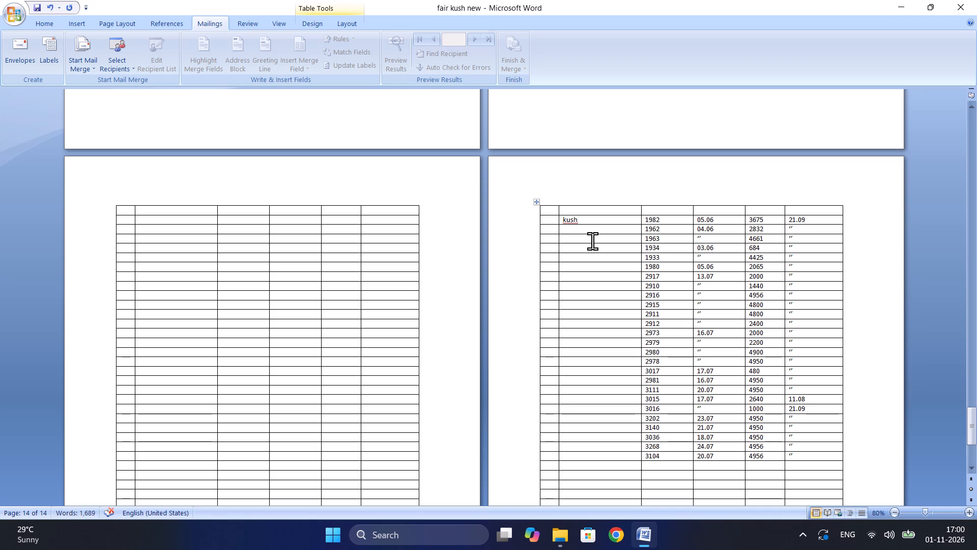
text(2932)
key(Right)
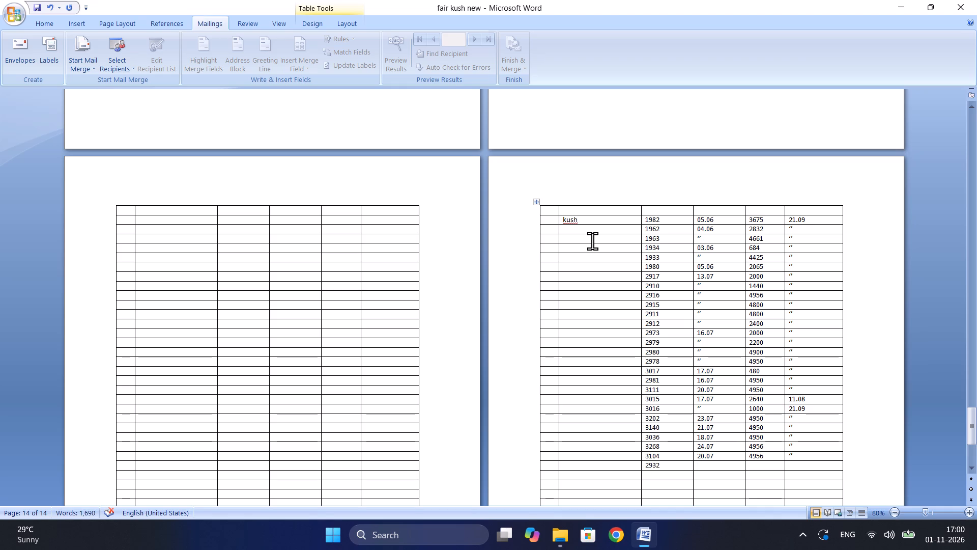
text(14.07)
key(Right)
text(4956)
key(Right)
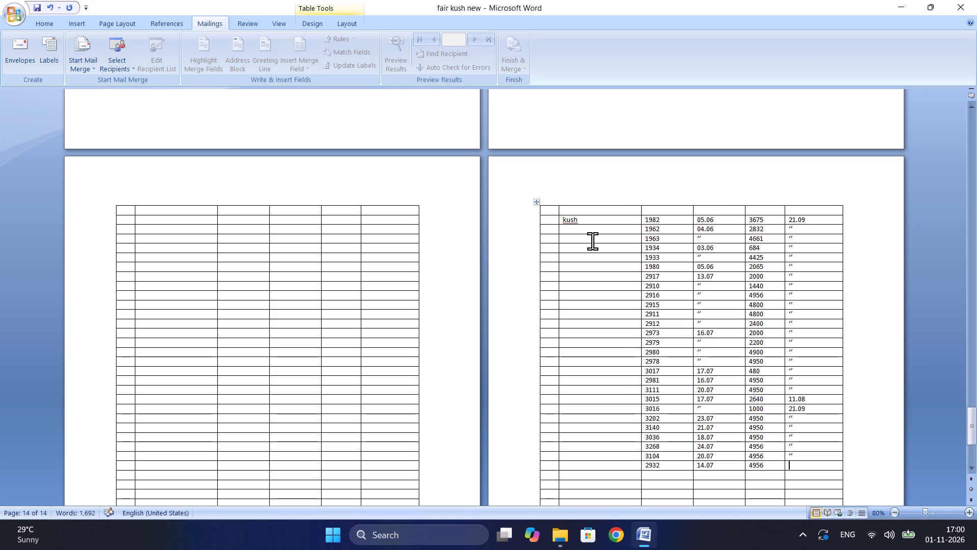
text('')
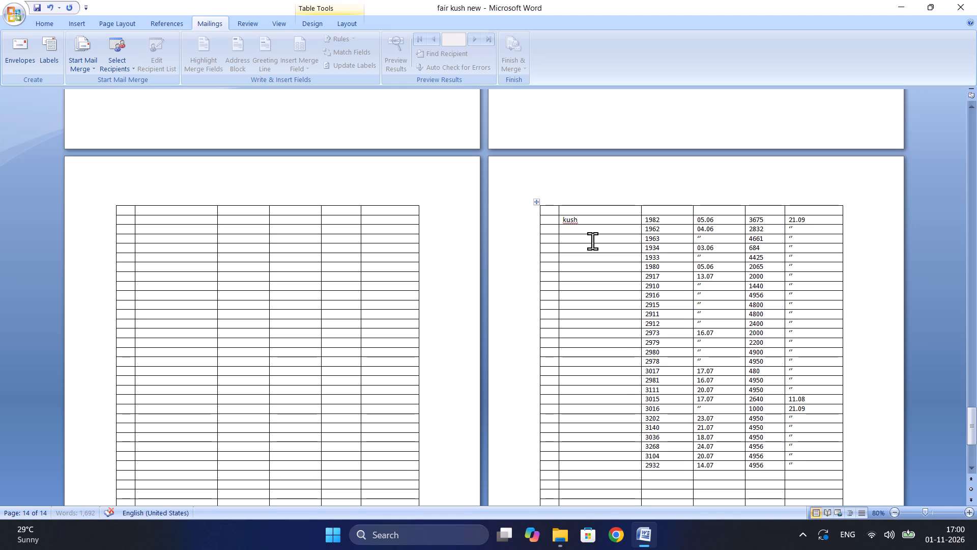
Fill the row below 2932 with 2997, date 17.07, amount 4956 and a ditto mark in the last column.
key(Down)
key(Left)
key(Left)
key(Left)
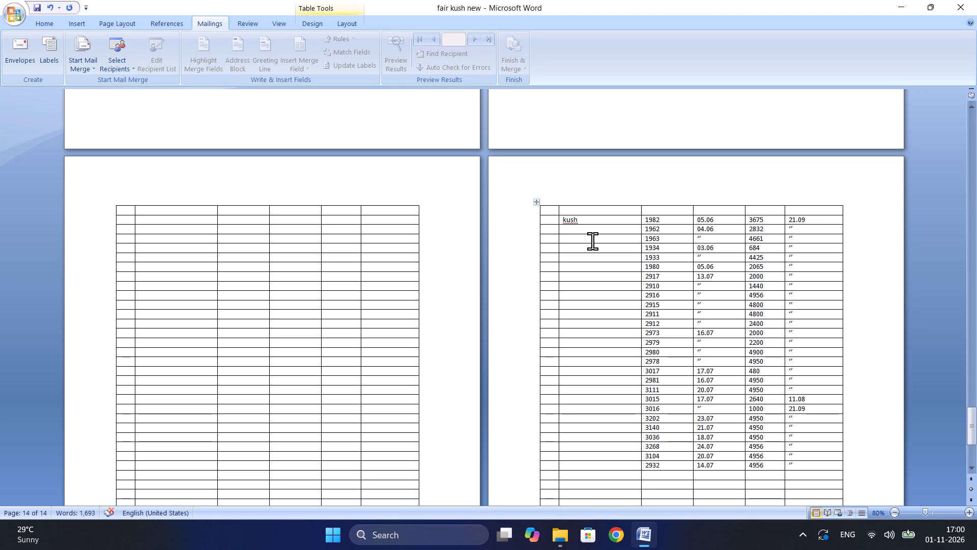
text(2997)
key(Right)
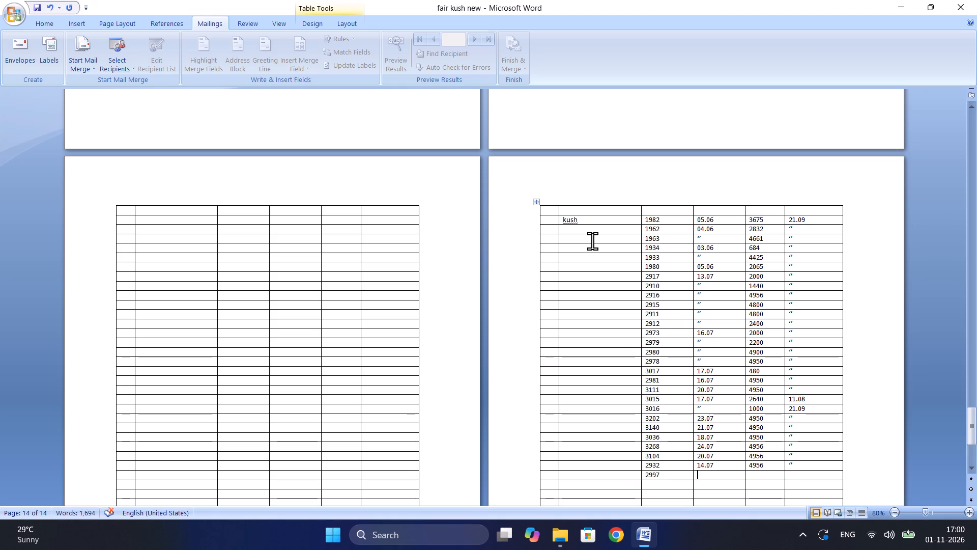
text('')
key(BackSpace)
key(BackSpace)
text(17.07)
key(Right)
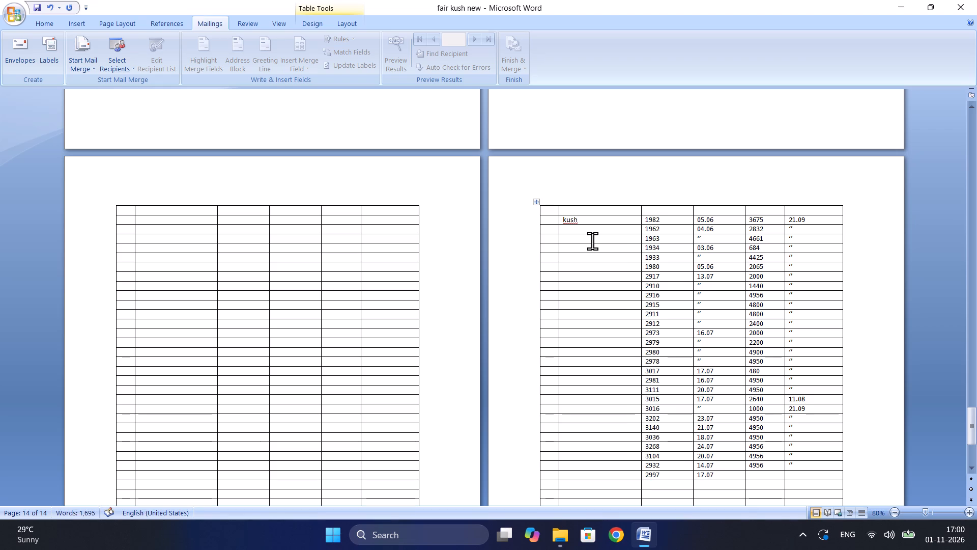
text(4956)
key(Right)
text('')
Fill the row below 2997 with 2965, date 16.07, amount 4956 and a ditto mark in the last column.
key(Down)
key(Left)
key(Left)
key(Left)
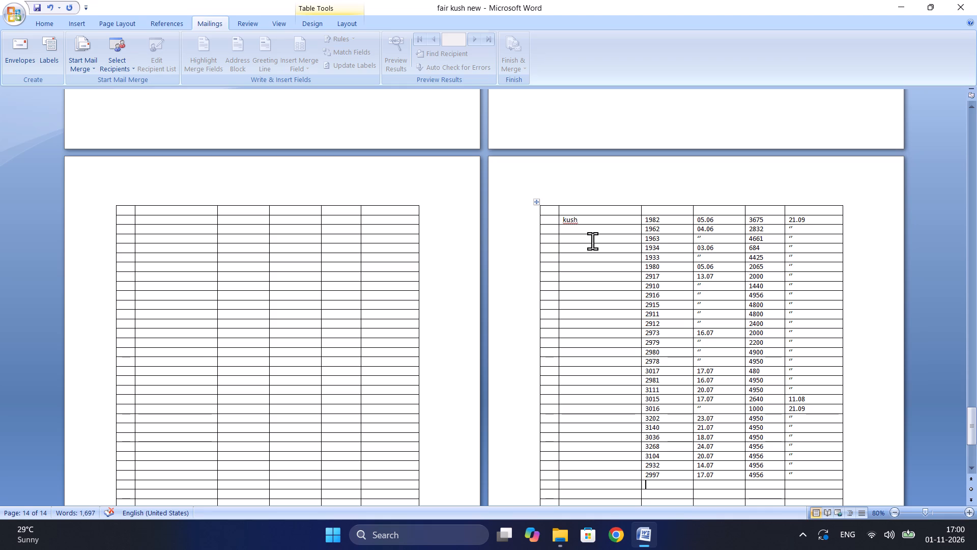
text(2965)
key(Right)
text(16.07)
key(Right)
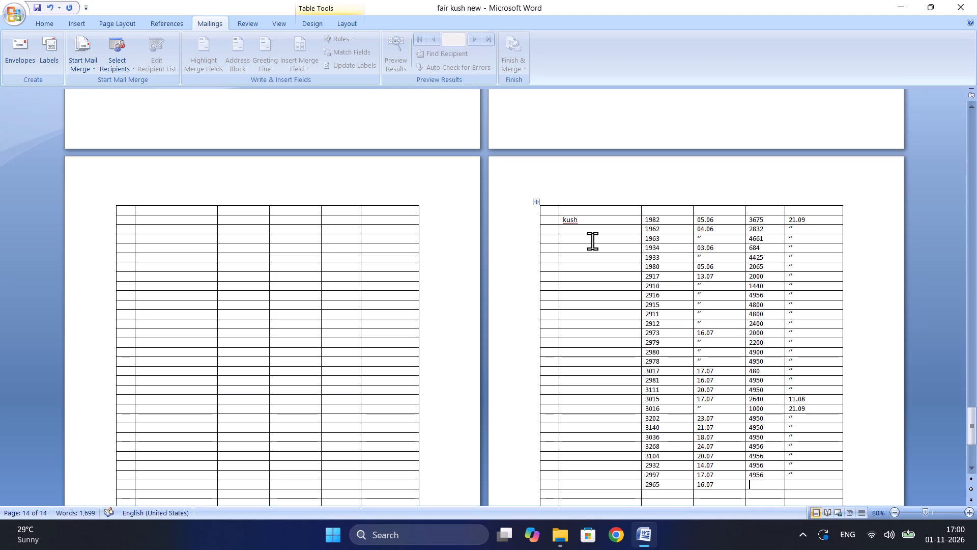
text(4956)
key(Right)
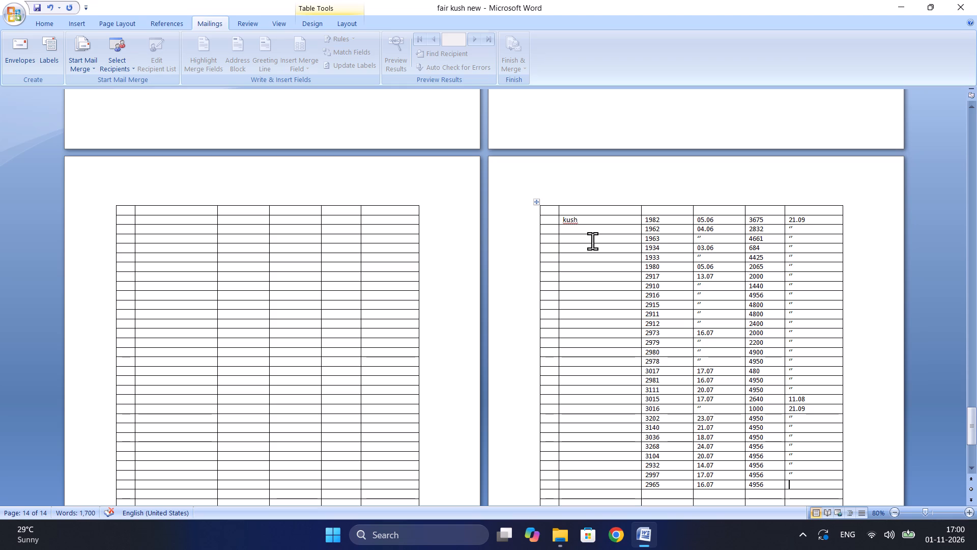
text('')
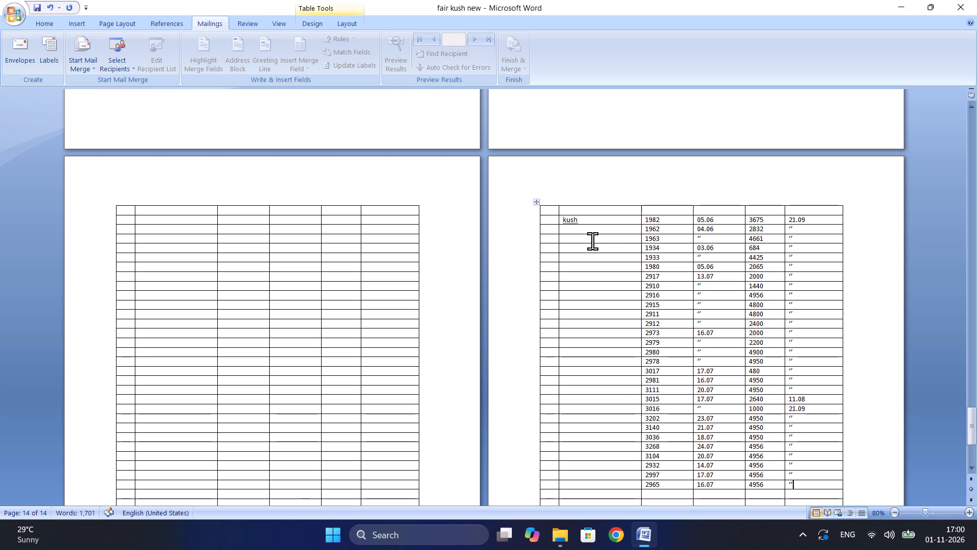
Fill the row below 2965 with 2950, date 15.07, amount 4956 and a ditto mark in the last column.
key(Down)
key(Left)
key(Left)
key(Left)
scroll(592, 241, down, 2)
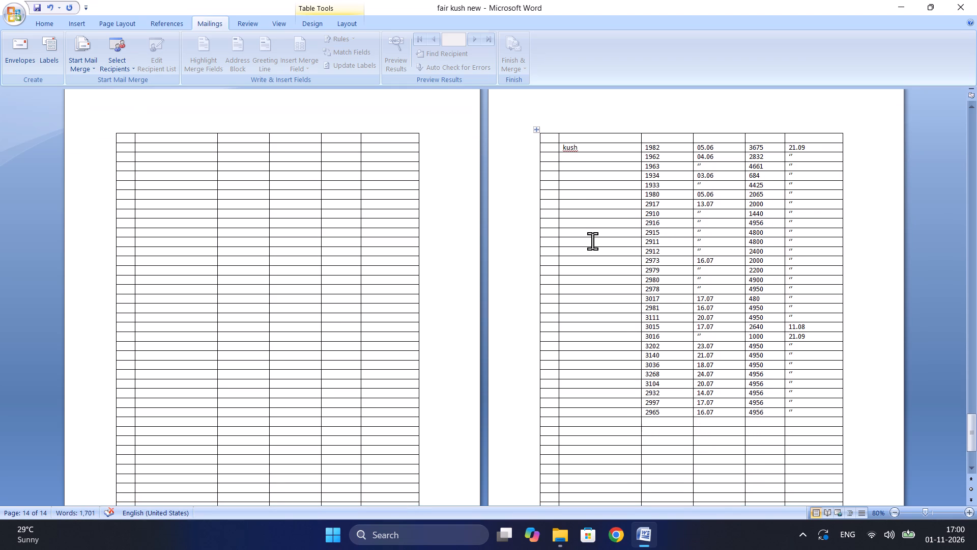
text(2950)
key(Right)
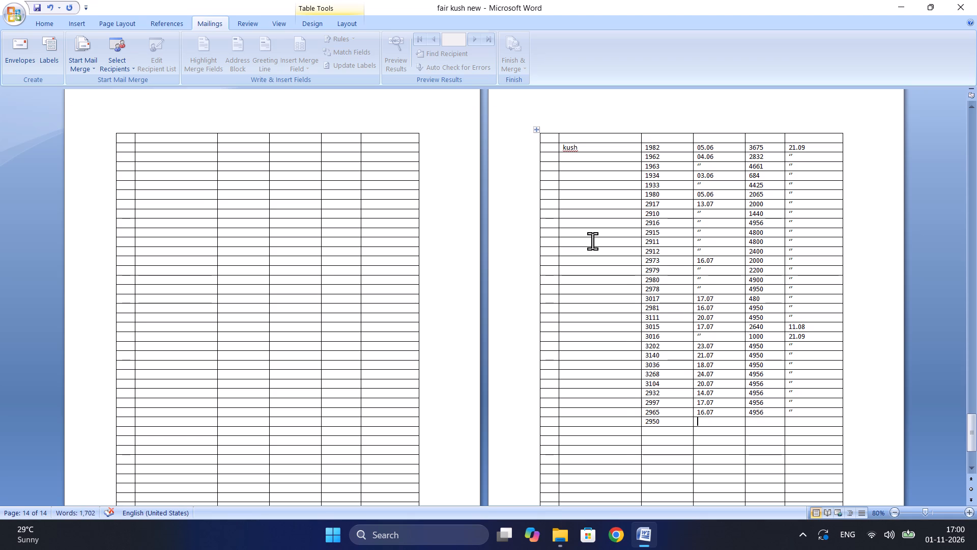
text(15.07)
key(Right)
text(4956)
key(Right)
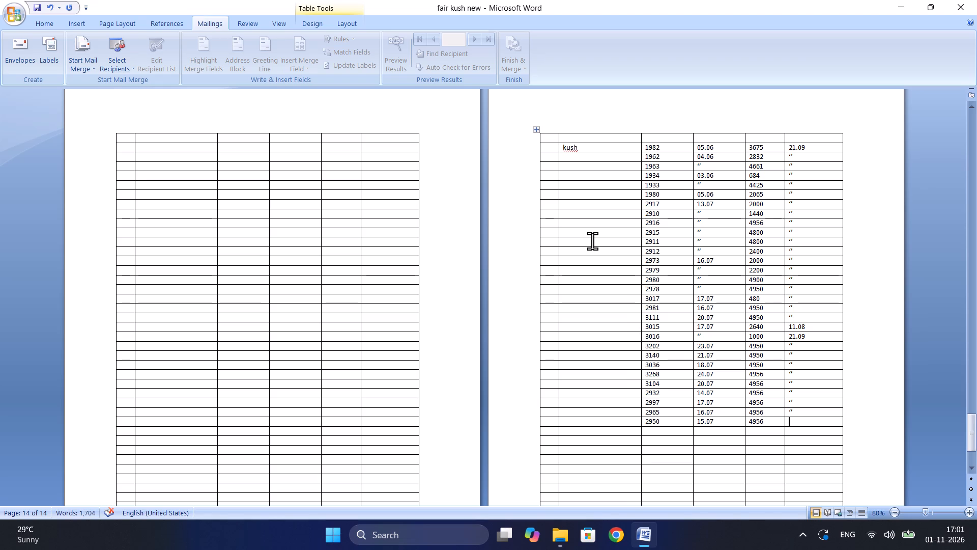
text('')
Fill the row below 2950 with 3302, date 27.07, amount 283 and a ditto mark in the last column.
key(Down)
key(Left)
key(Left)
key(Left)
text(3302)
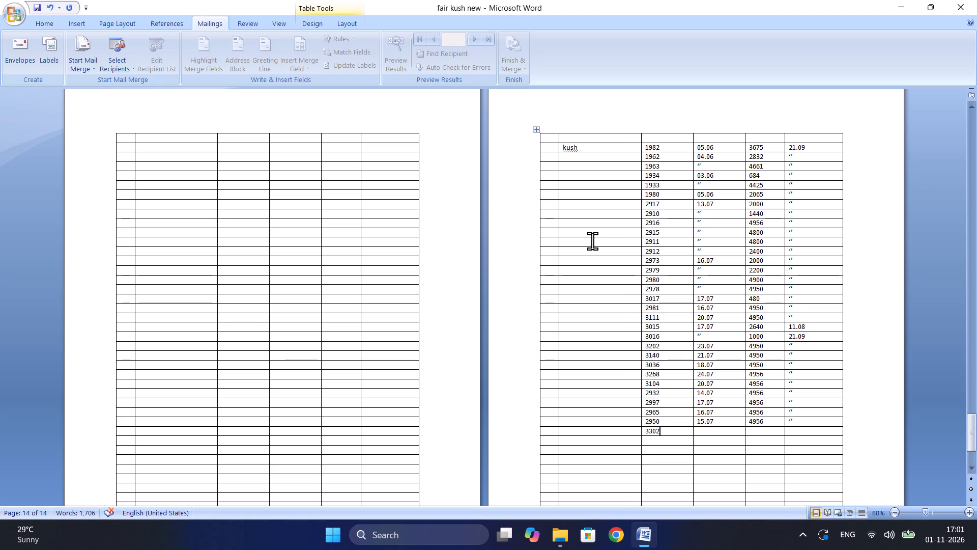
key(Right)
text(27.07)
key(Right)
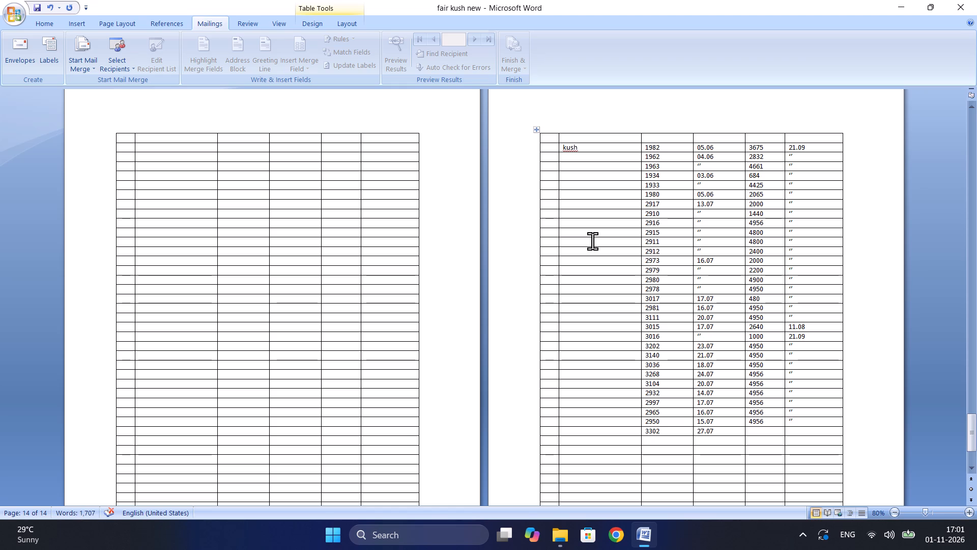
text(283)
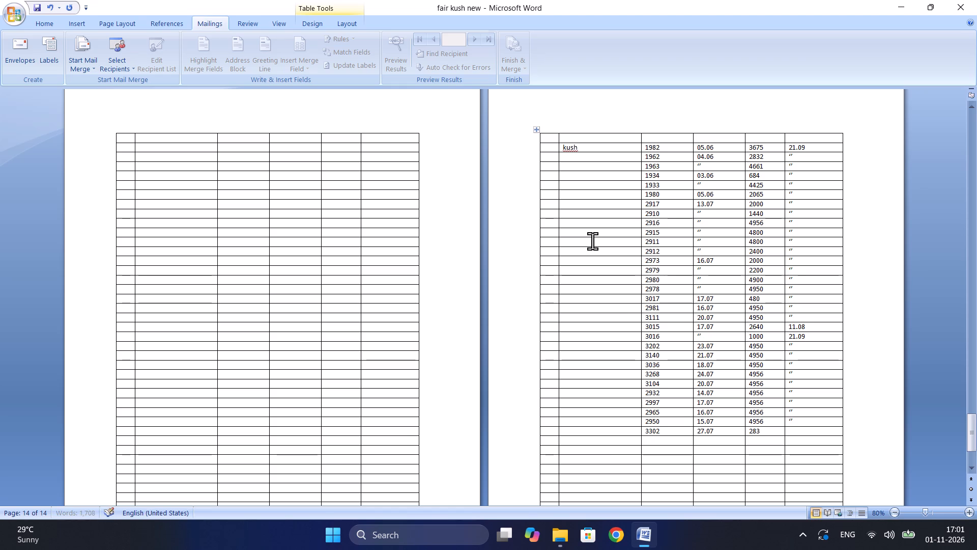
key(Right)
text('')
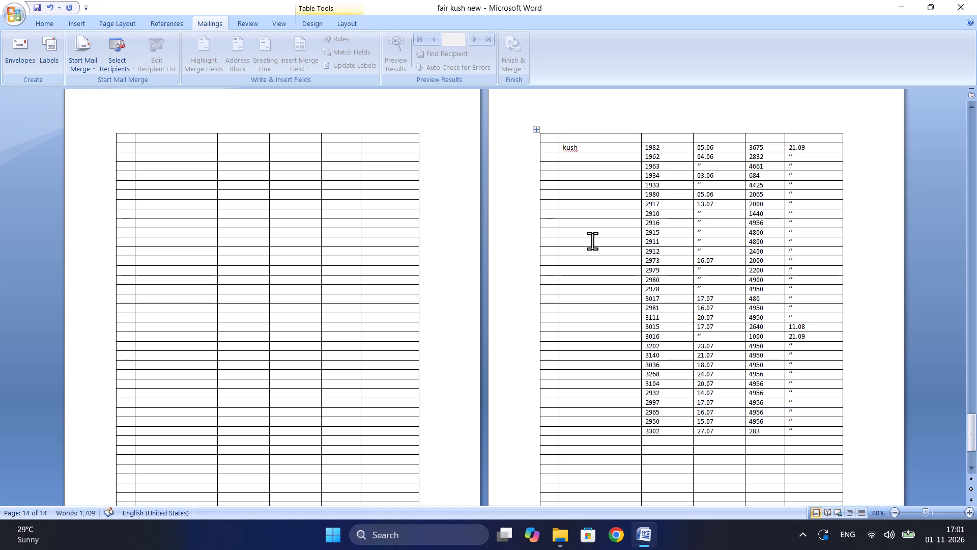
Fill the row below 3302 with 2949, date 15.07, amount 40572 and a hyphen in the last column.
key(Down)
key(Left)
key(Left)
key(Left)
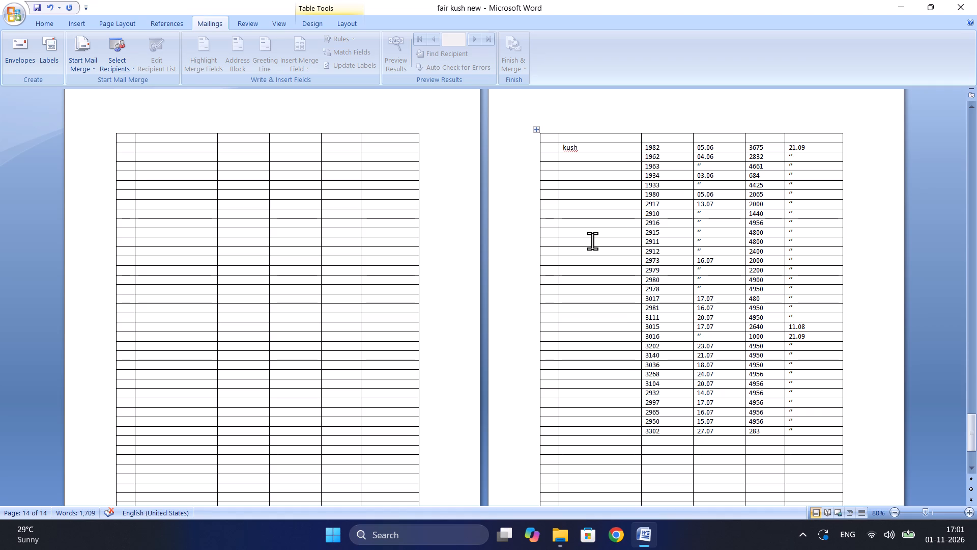
text(2949)
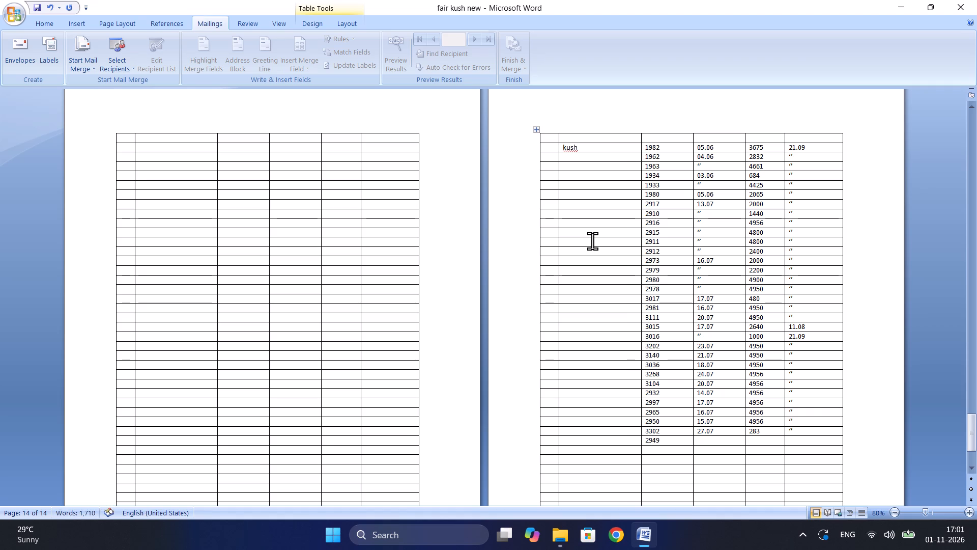
key(Right)
text(15)
text(.07)
key(Right)
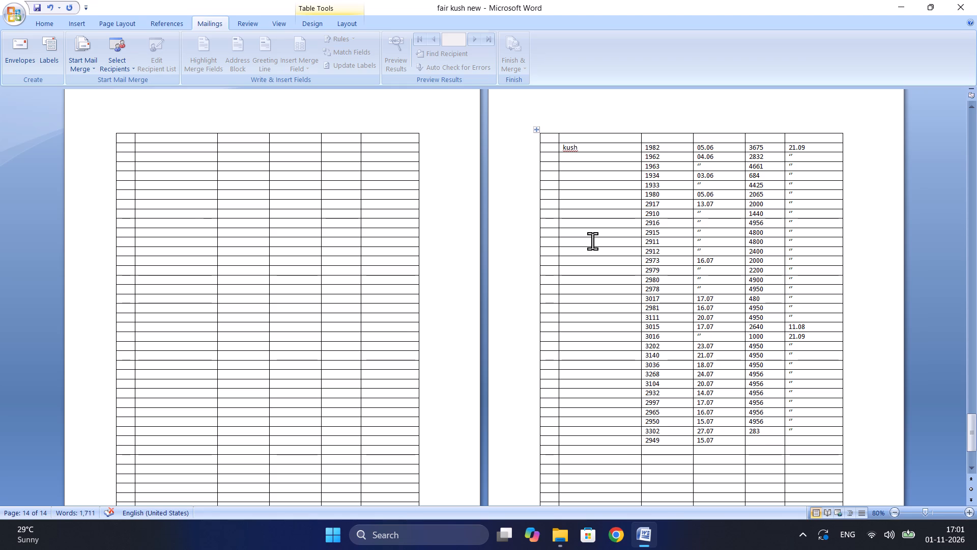
text(405)
text(72)
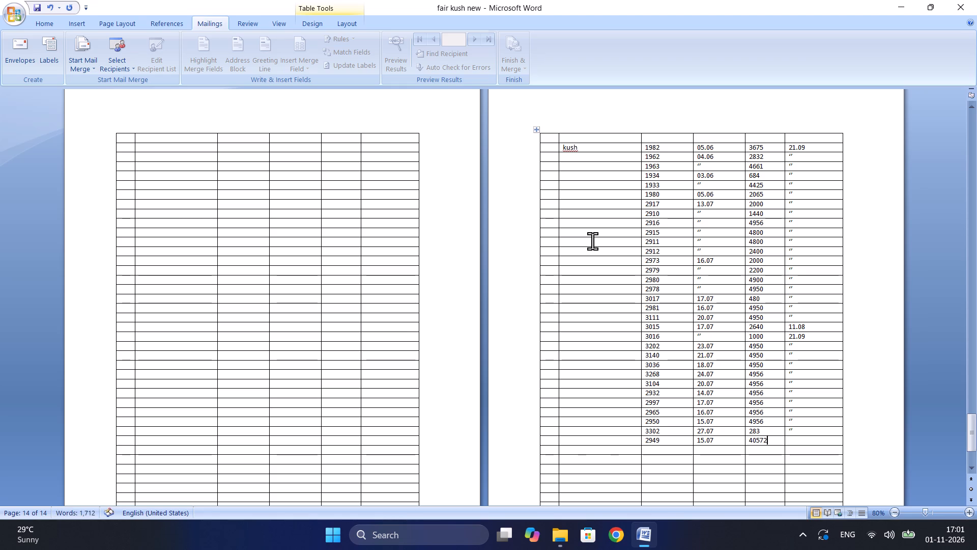
key(Right)
key(minus)
Fill the row below 2949 with 2898, date 11.07, amount 1416 and 21.09 in the last column.
key(Down)
key(Left)
key(Left)
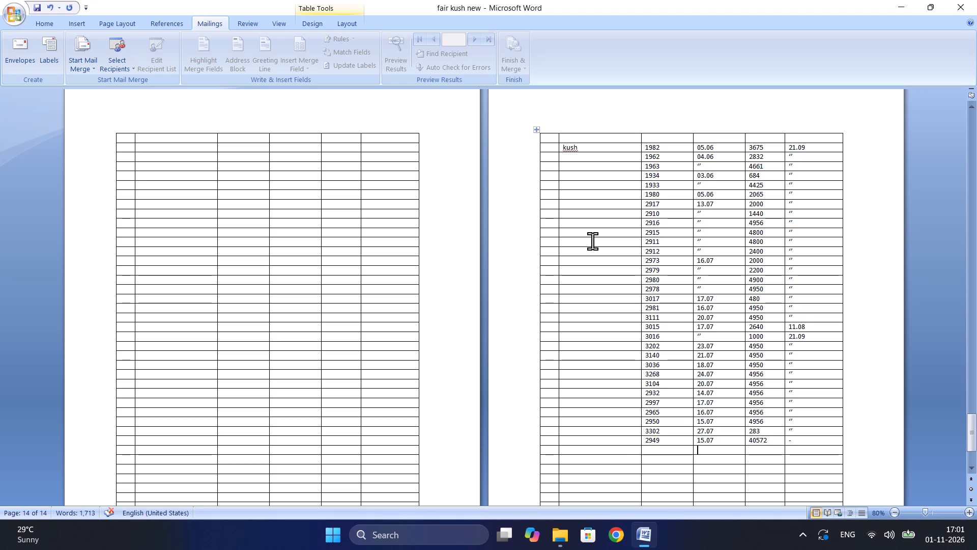
key(Left)
text(2898)
key(Right)
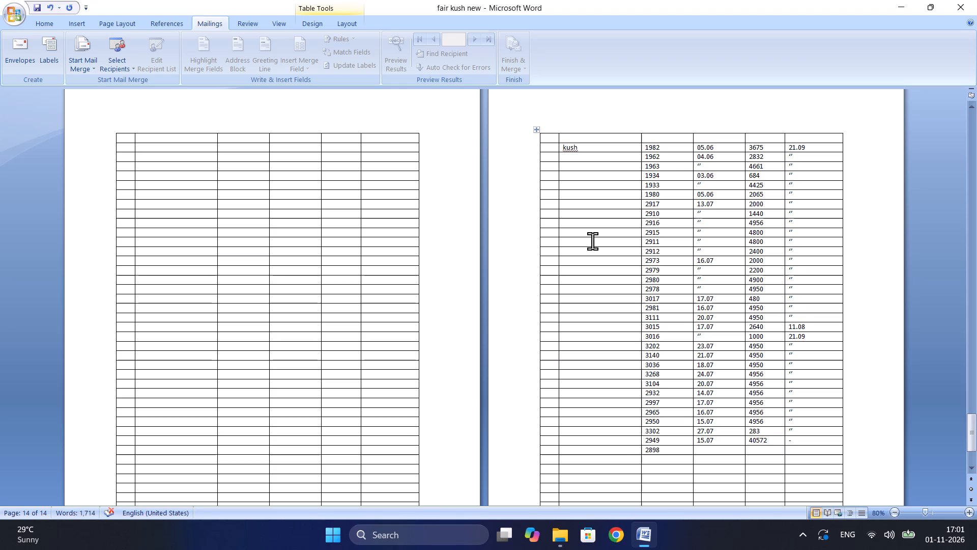
text(11)
text(.07)
key(Right)
text(1416)
key(Right)
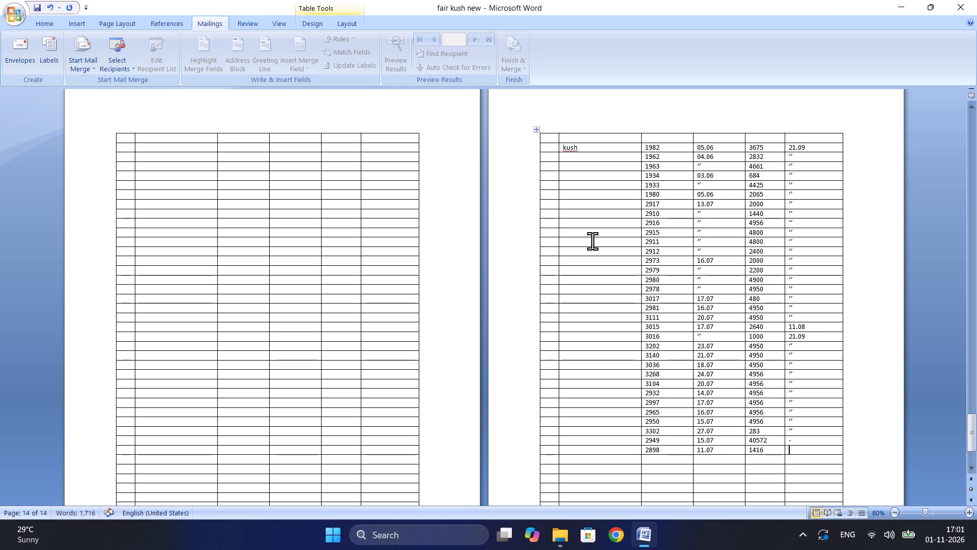
text(21.09)
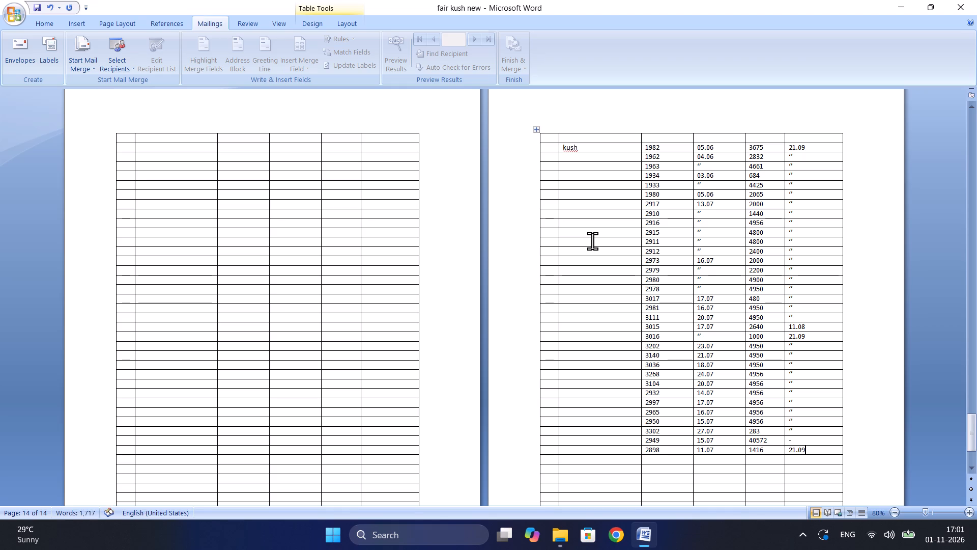
Fill the row below 2898 with 2864, date 10.07, amount 4885 and a ditto mark in the last column.
key(Down)
key(Left)
key(Left)
key(Left)
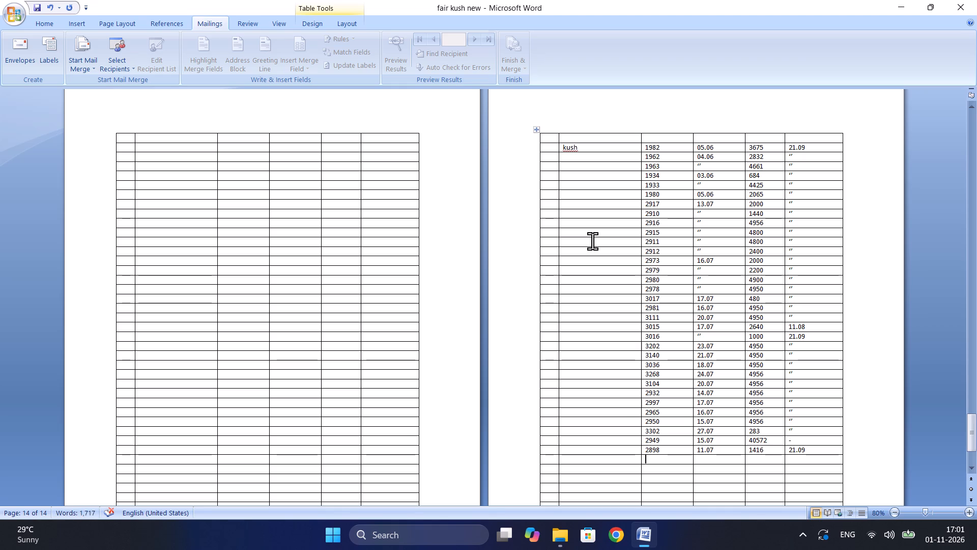
text(286)
key(4)
key(Right)
text(10.07)
key(Right)
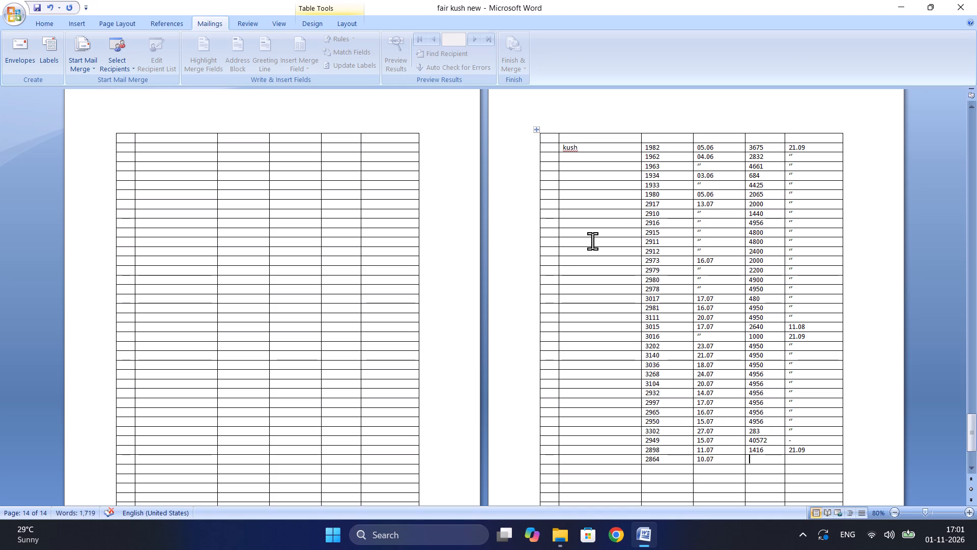
text(4885)
key(Right)
text('')
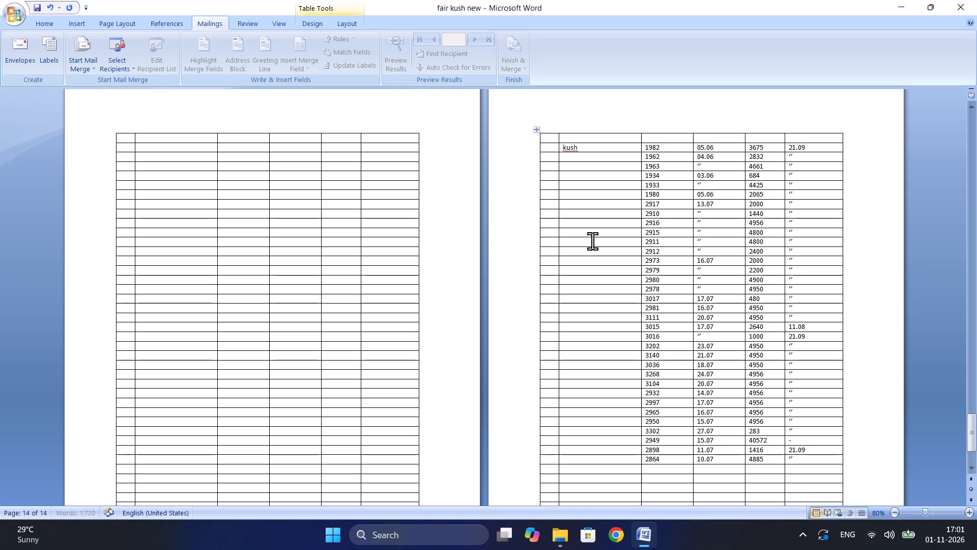
Fill the row below 2864 with 2933, date 14.07, amount 4389 and a ditto mark in the last column.
key(Down)
key(Left)
key(Left)
key(Left)
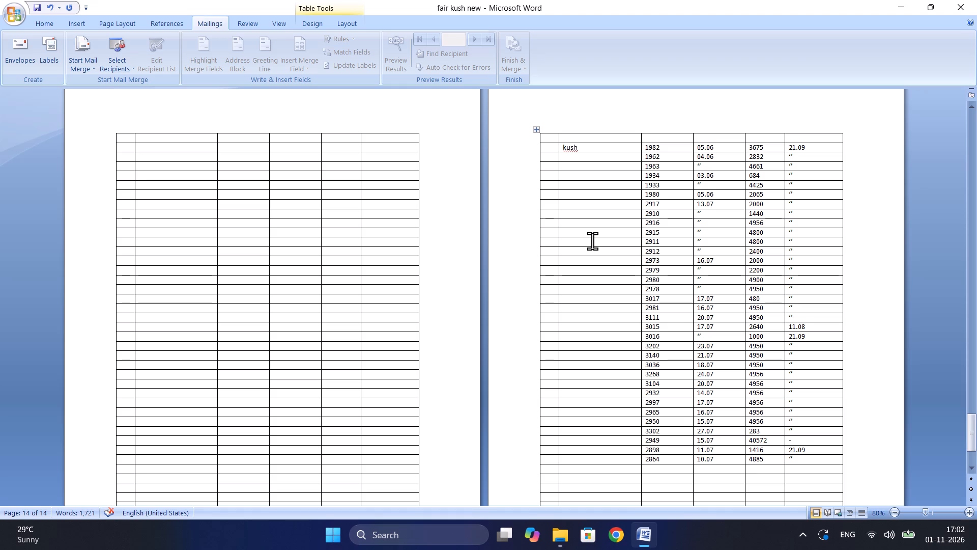
text(2933)
key(Right)
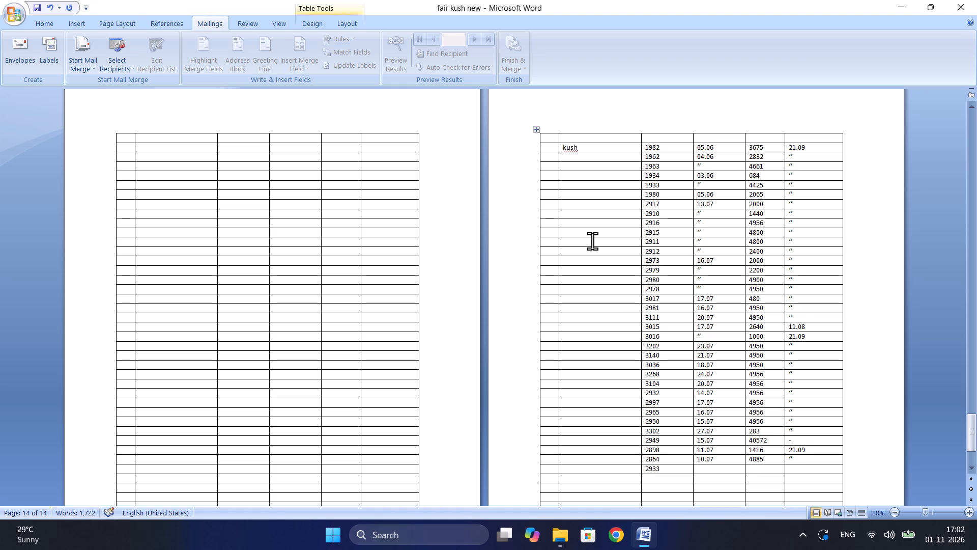
text(14.07)
key(Right)
text(43)
text(89)
key(Right)
text('')
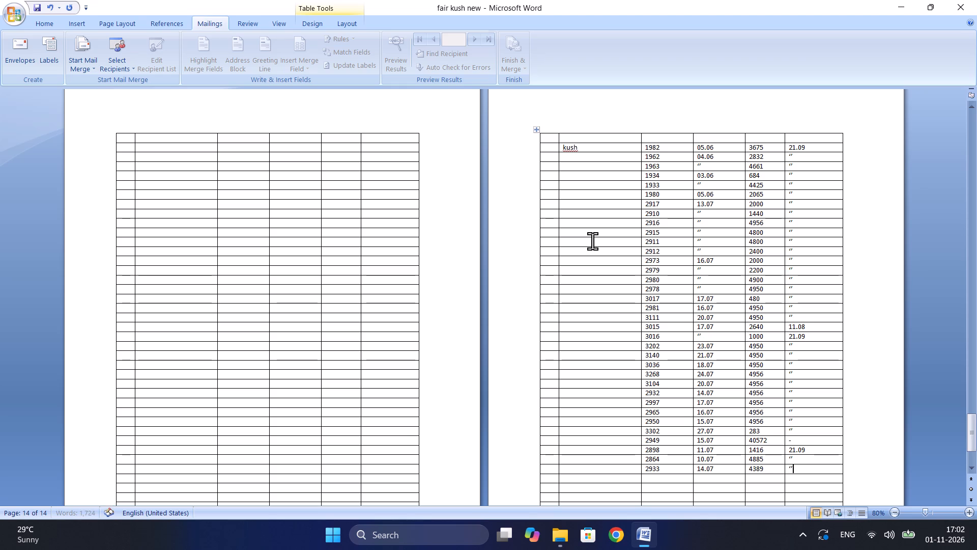
Fill the row below 2933 with 2833, date 09.07, amount 2426 and a ditto mark in the last column.
key(Down)
key(Left)
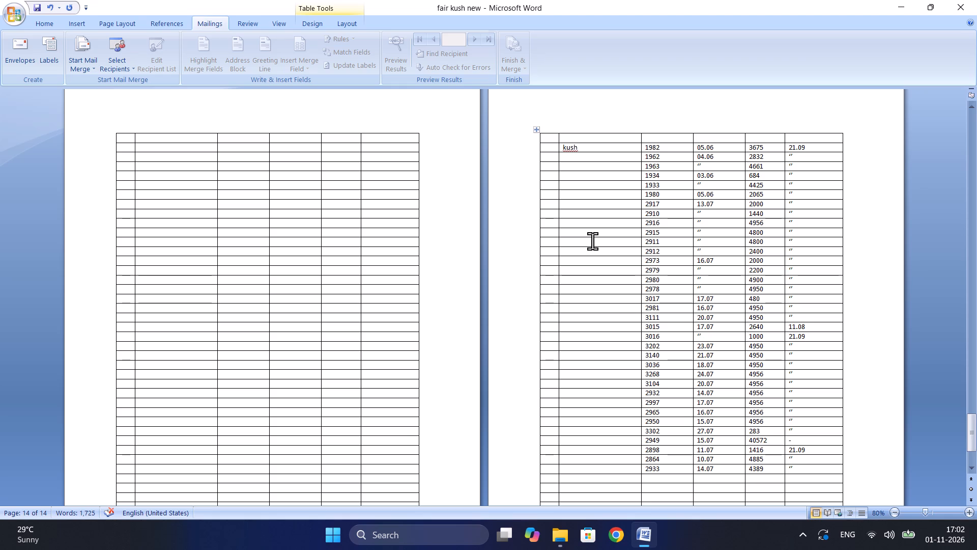
key(Left)
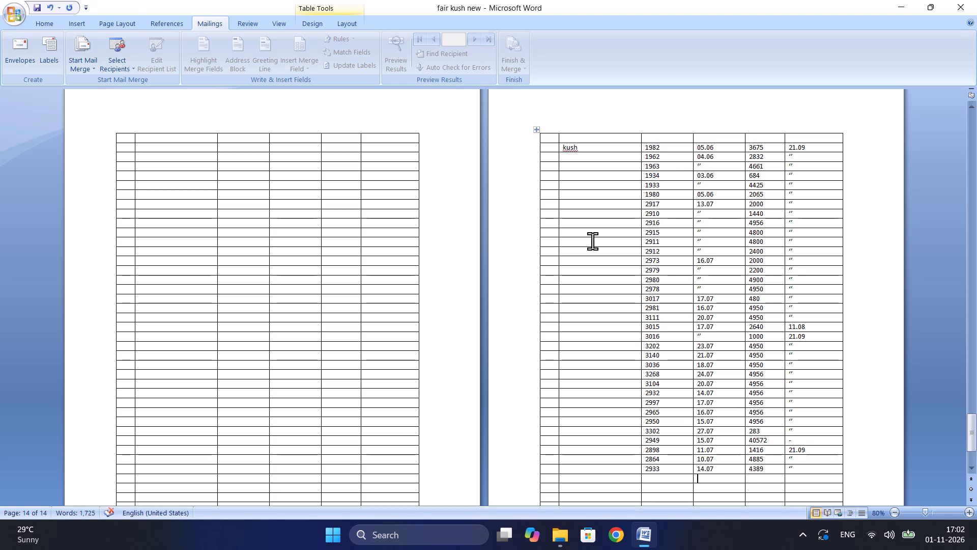
key(Left)
text(2833)
key(Right)
text(09.07)
key(Right)
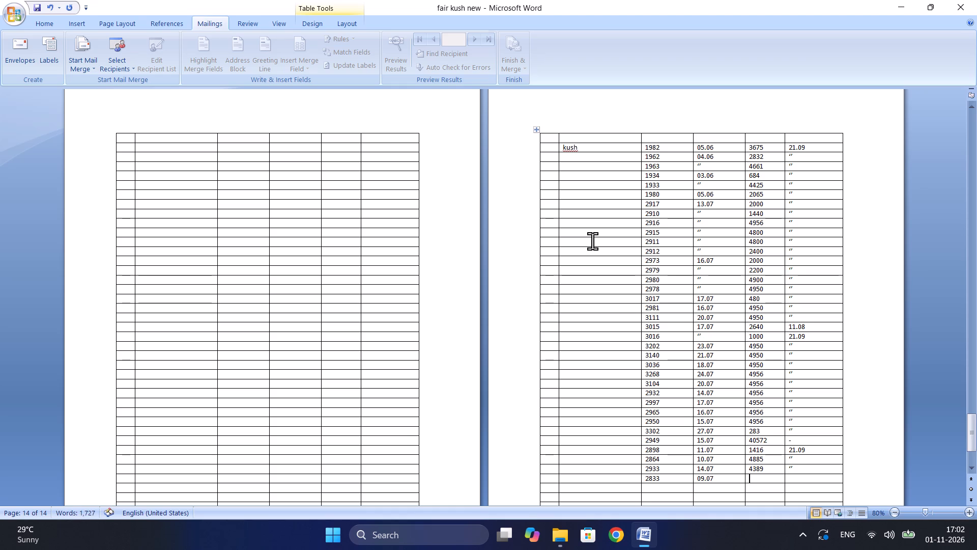
text(2426)
key(Right)
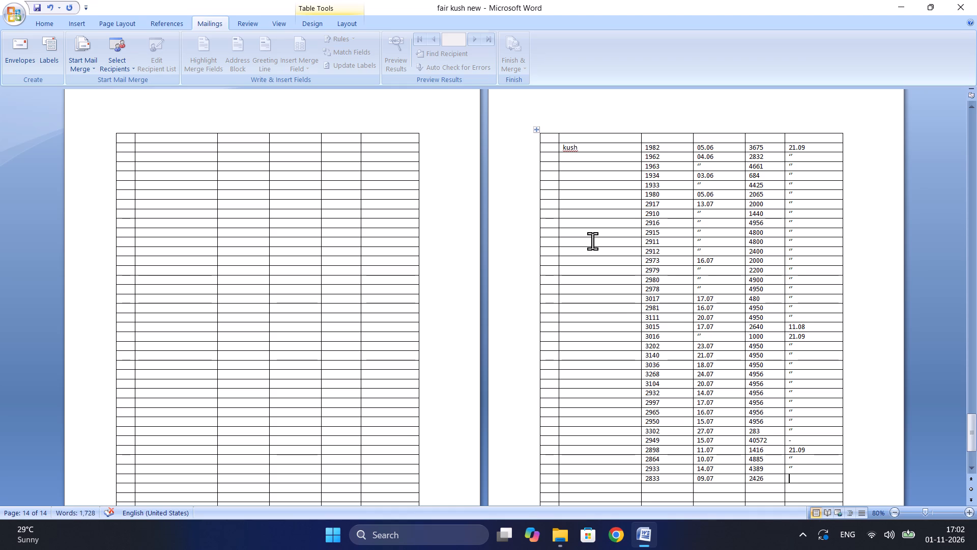
text('')
Fill the row below 2833 with 2920, date 13.07, amount 3540 and a ditto mark in the last column.
key(Down)
key(Left)
key(Left)
key(Left)
text(2920)
scroll(592, 241, down, 1)
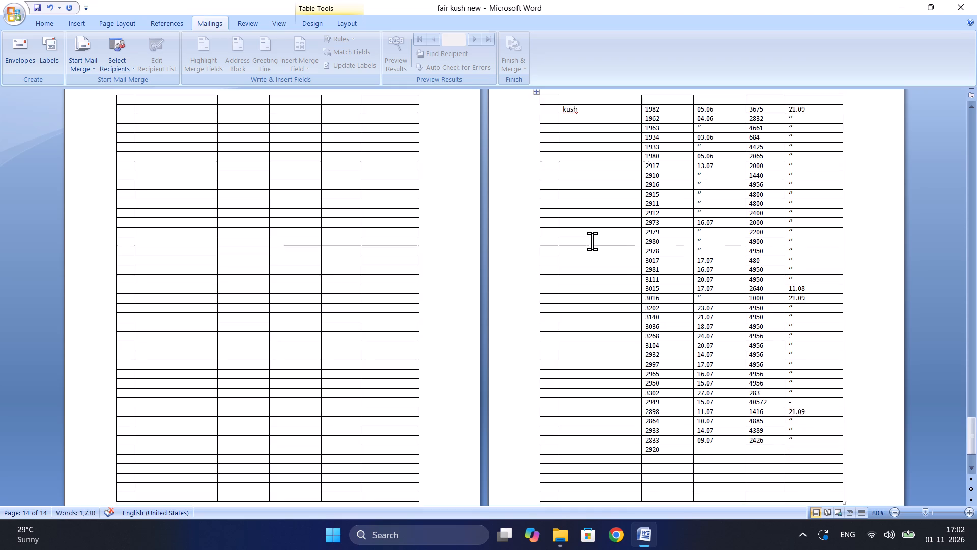
scroll(592, 241, down, 1)
key(Right)
text(13.07)
key(Right)
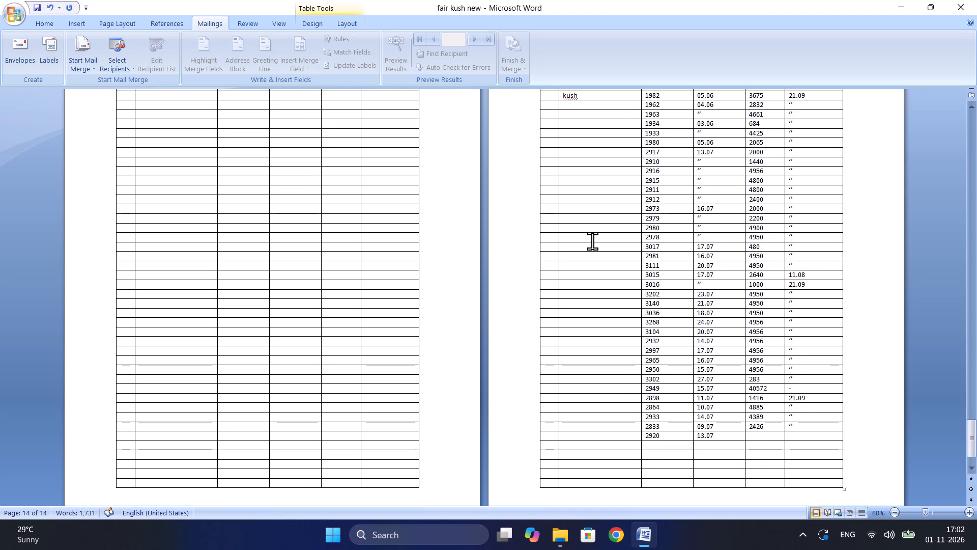
text(3540)
key(Right)
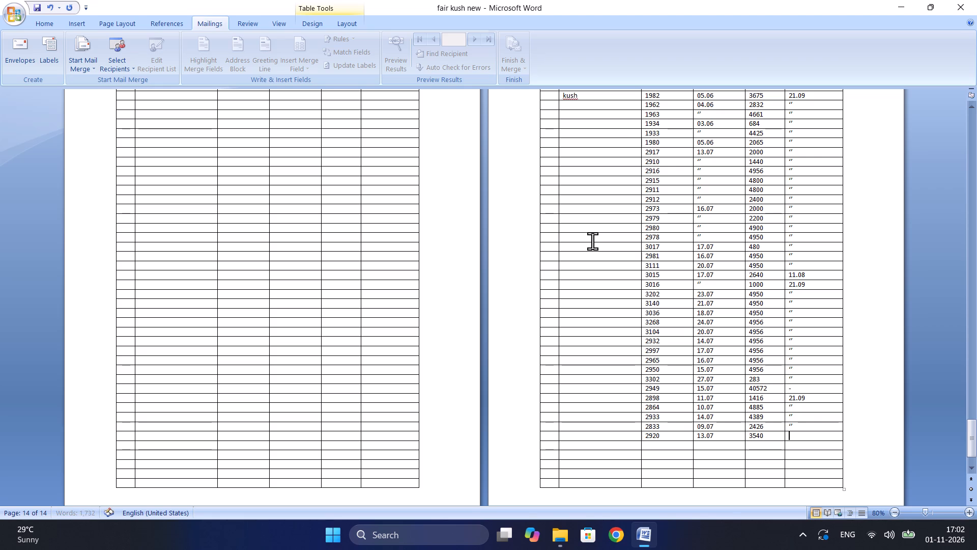
text('')
Fill the row below 2920 with 2834, date 09.07, amount 4956 and a ditto mark in the last column.
key(Down)
key(Left)
key(Left)
key(Left)
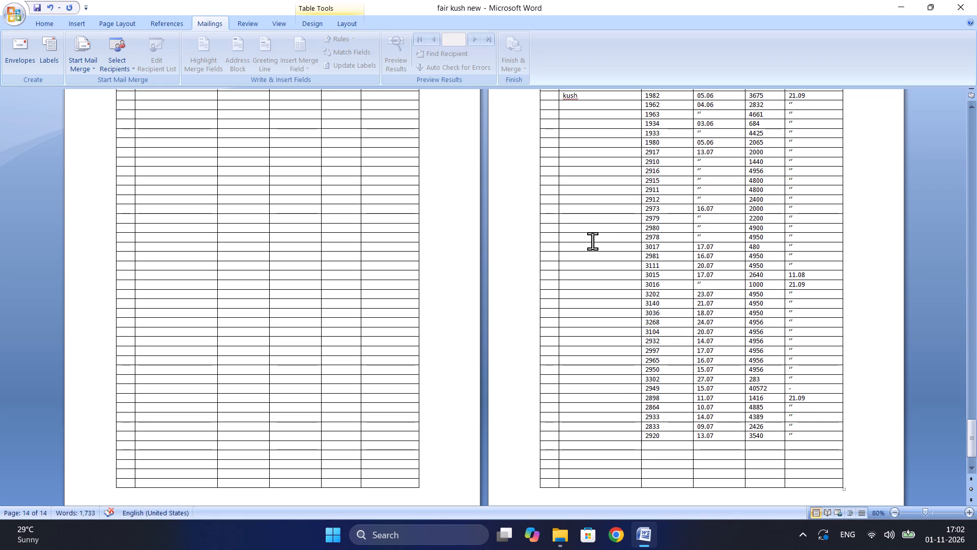
text(2834)
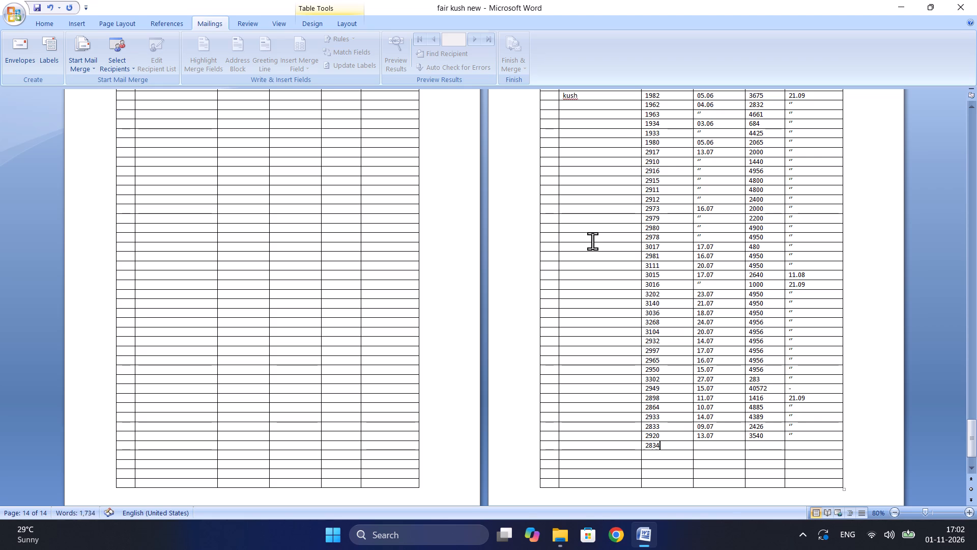
key(Right)
text(09.07)
key(Right)
text(4956)
key(Right)
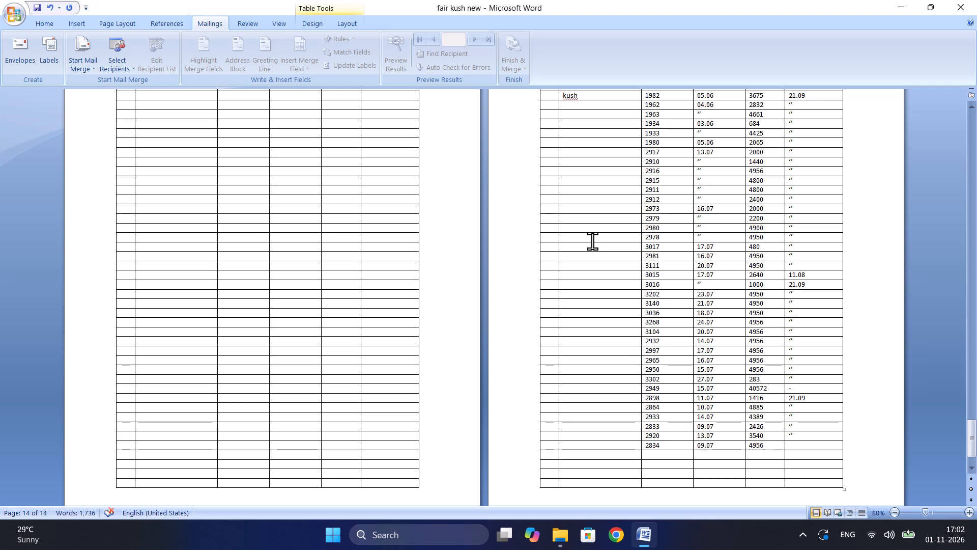
text('')
Fill the row below 2834 with 2919, date 13.07, amount 2832 and a ditto mark in the last column.
key(Down)
key(Left)
key(Left)
key(Left)
text(2919)
key(Right)
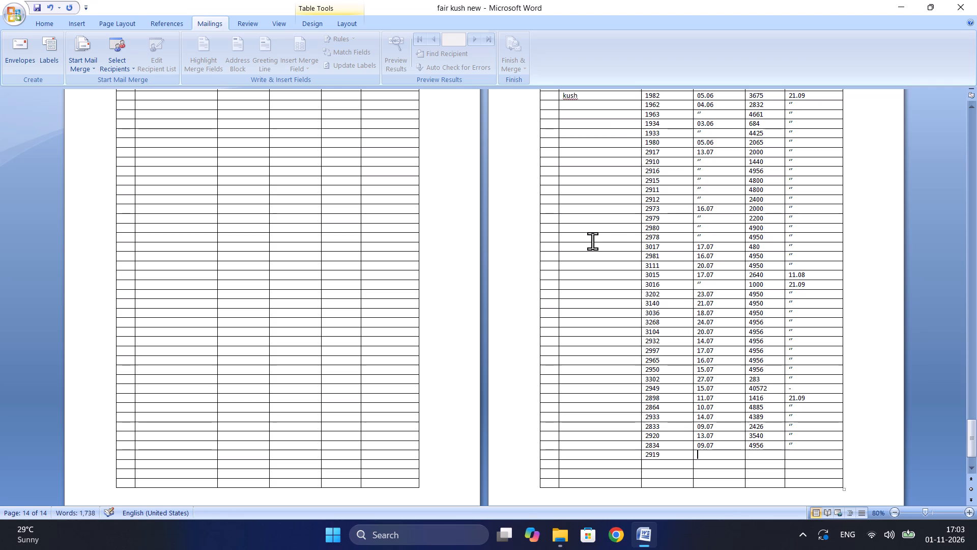
text(13.07)
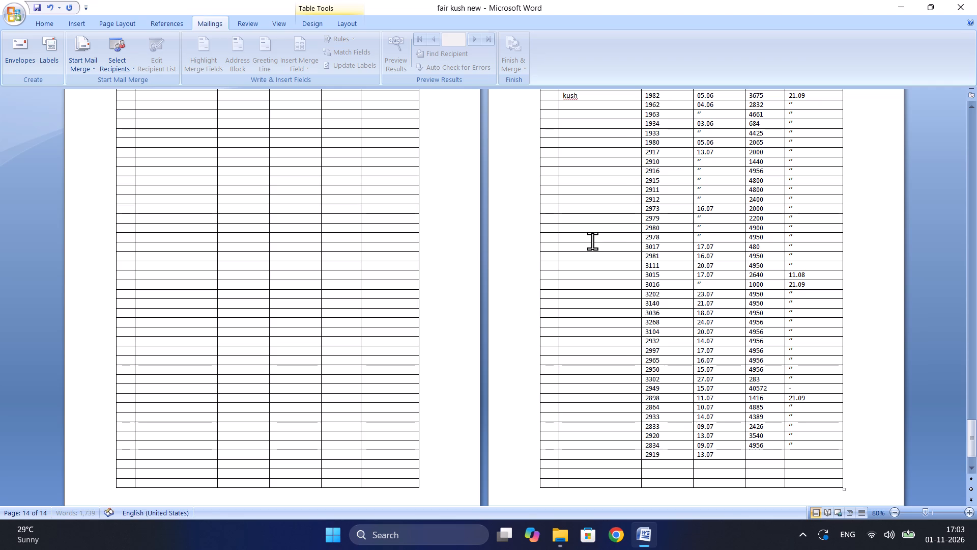
key(Right)
text(2832)
key(Right)
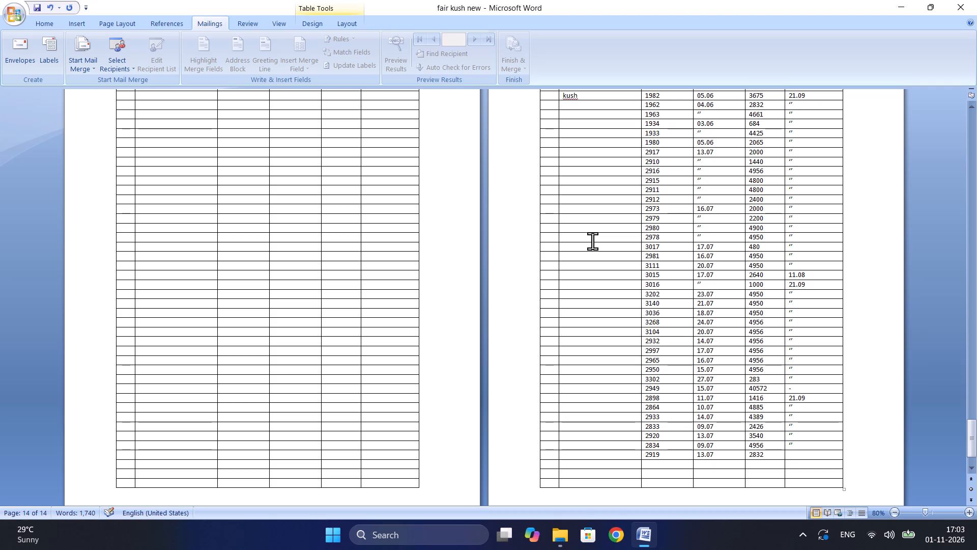
text('')
Fill the row below 2919 with 2918, a ditto mark for the date, amount 4956 and a ditto mark in the last column.
key(Down)
key(Left)
key(Left)
key(Left)
text(2918)
key(Right)
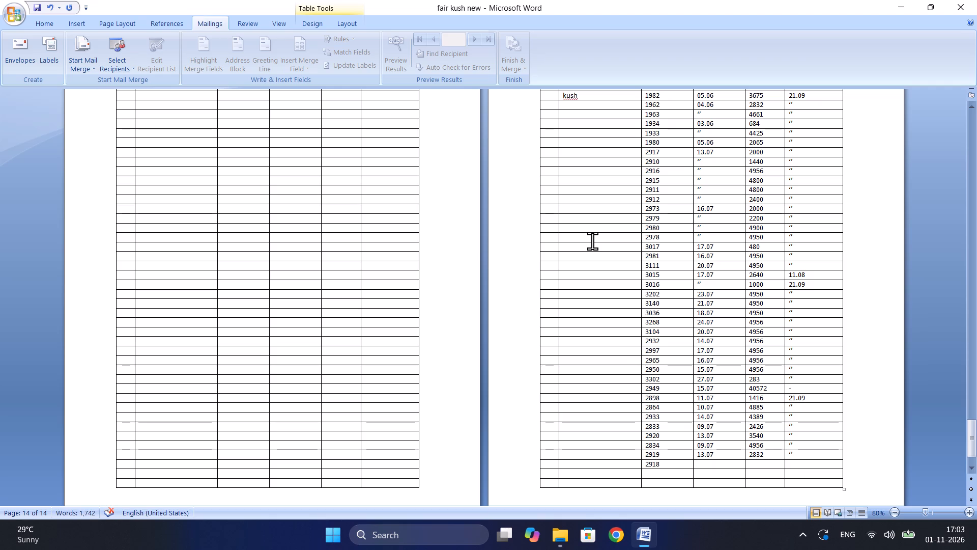
text('')
key(Right)
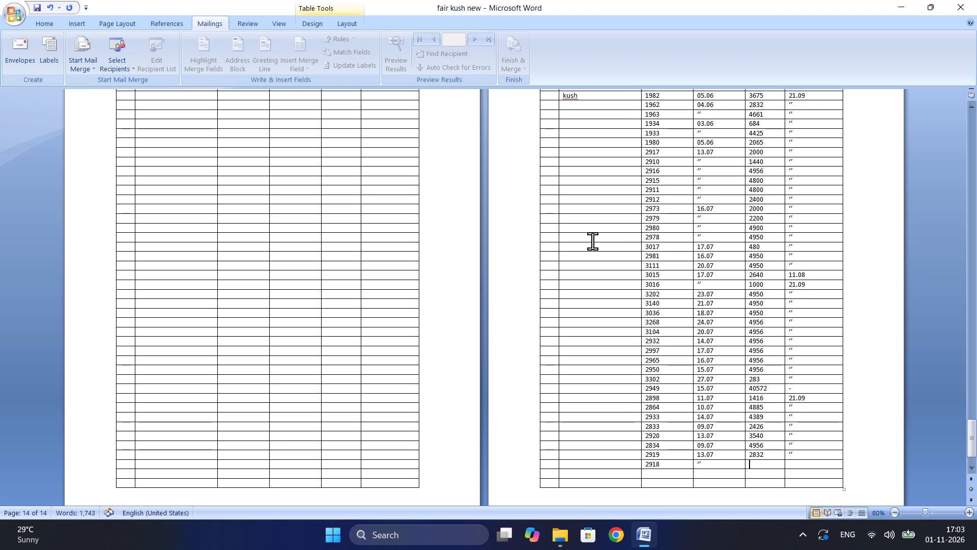
text(4956)
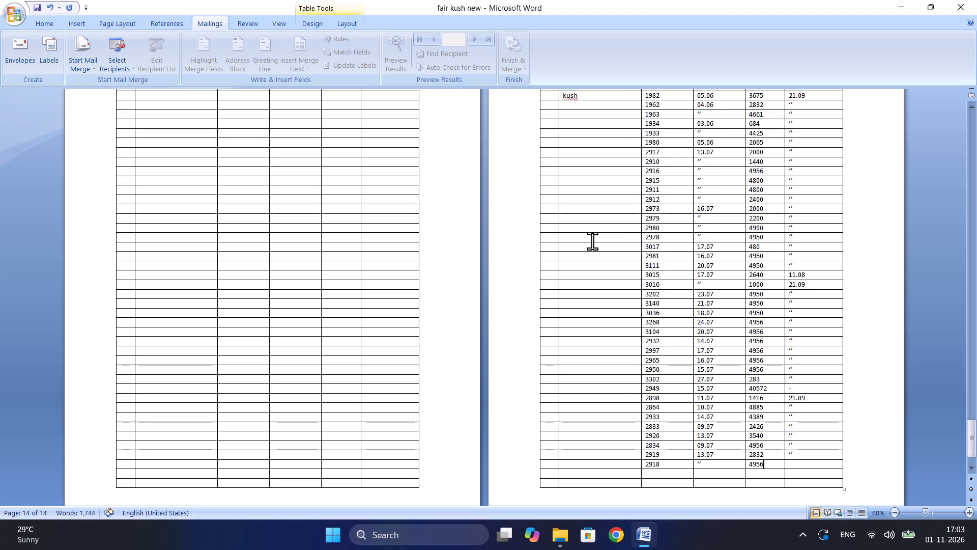
key(Right)
text('')
Fill the row below 2918 with 2934, date 14.07, amount 1416 and a ditto mark in the last column.
key(Down)
key(Left)
key(Left)
key(Left)
key(2)
text(934)
key(Right)
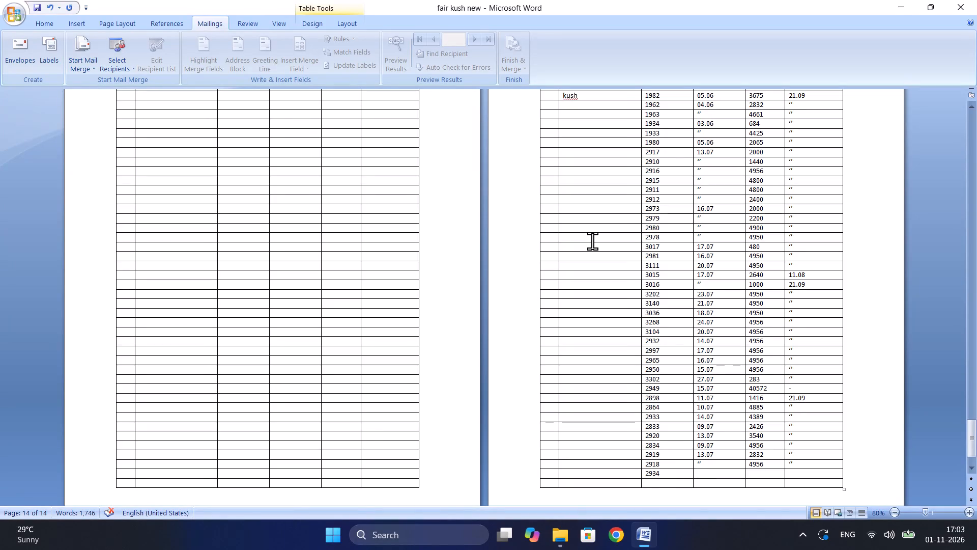
text(14.07)
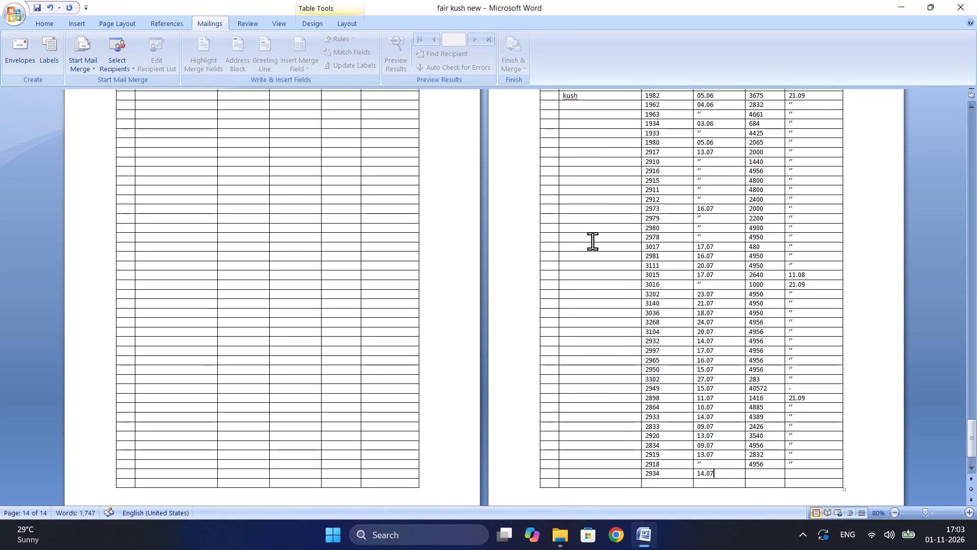
key(Right)
text(1416)
key(Right)
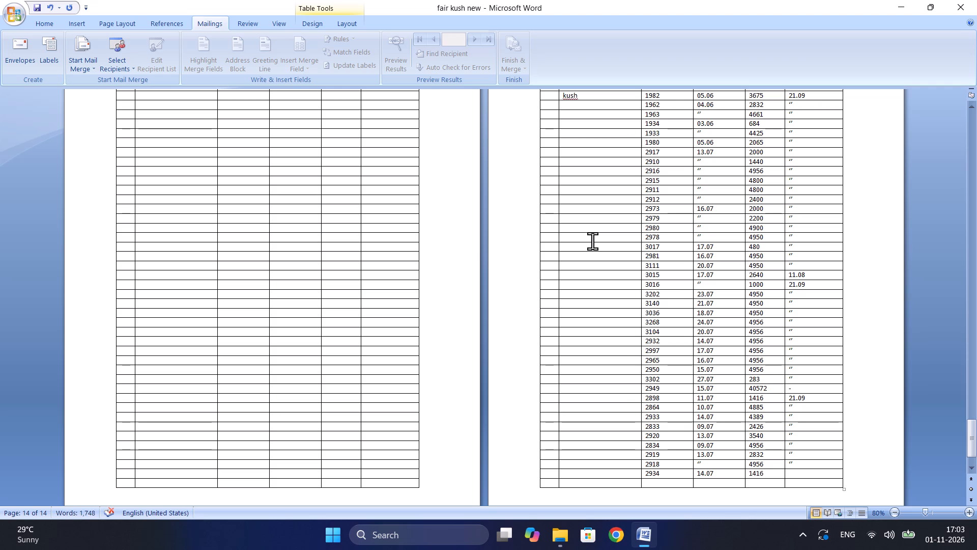
text('')
Fill the row below 2934 with 2865, date 10.07, amount 4950 and a ditto mark in the last column.
key(Down)
key(Left)
key(Left)
key(Left)
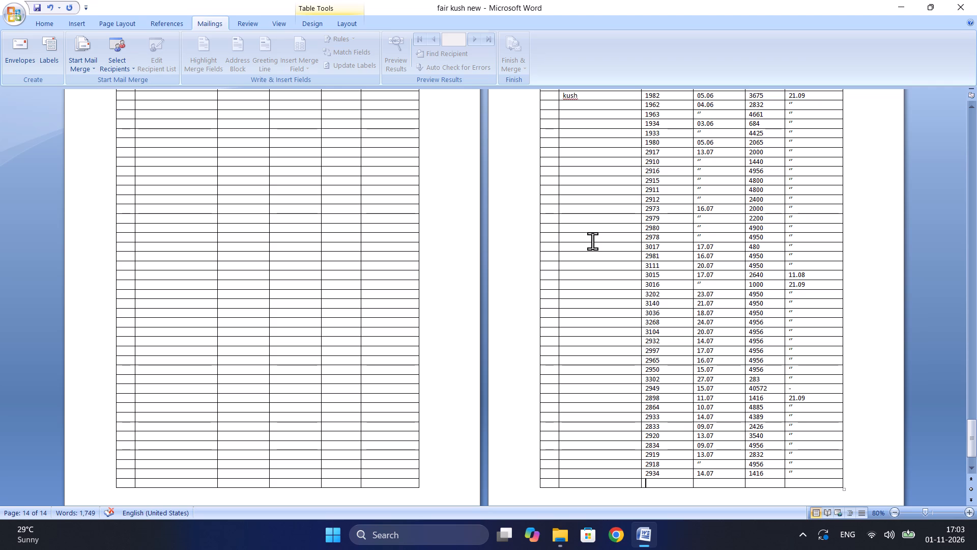
text(2865)
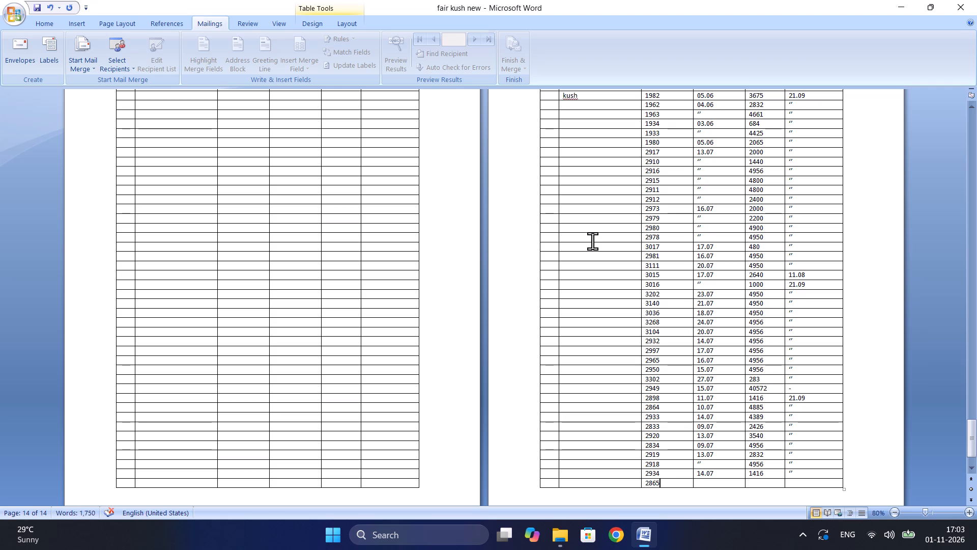
key(Right)
text(10.07)
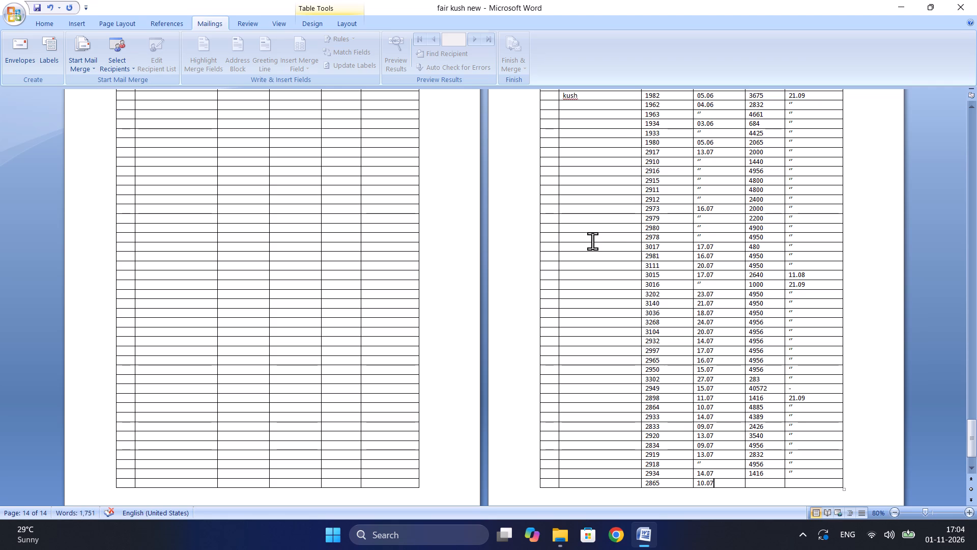
key(Right)
text(4950)
key(Right)
text('')
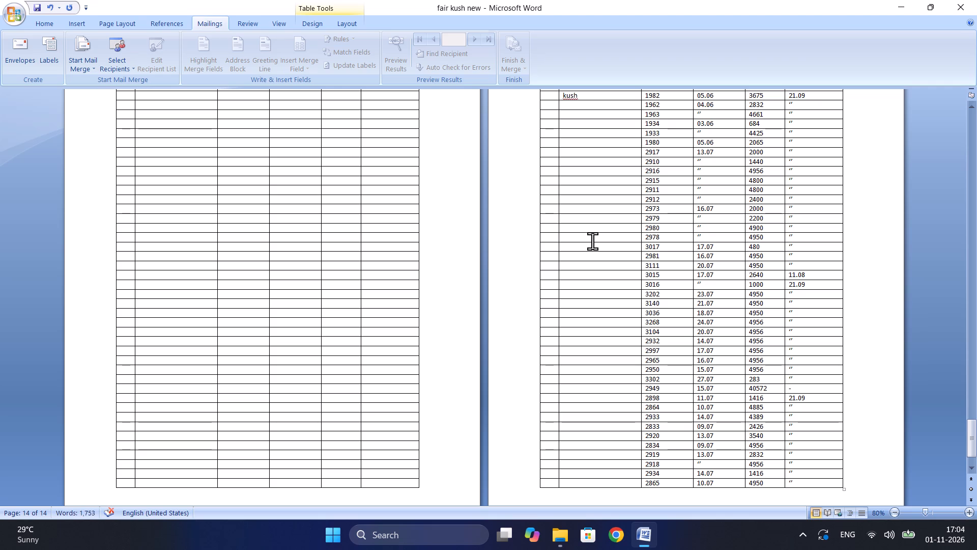
Add three blank rows below the 2865 row at the end of the page 14 table, undoing the surplus fourth row.
scroll(593, 236, down, 3)
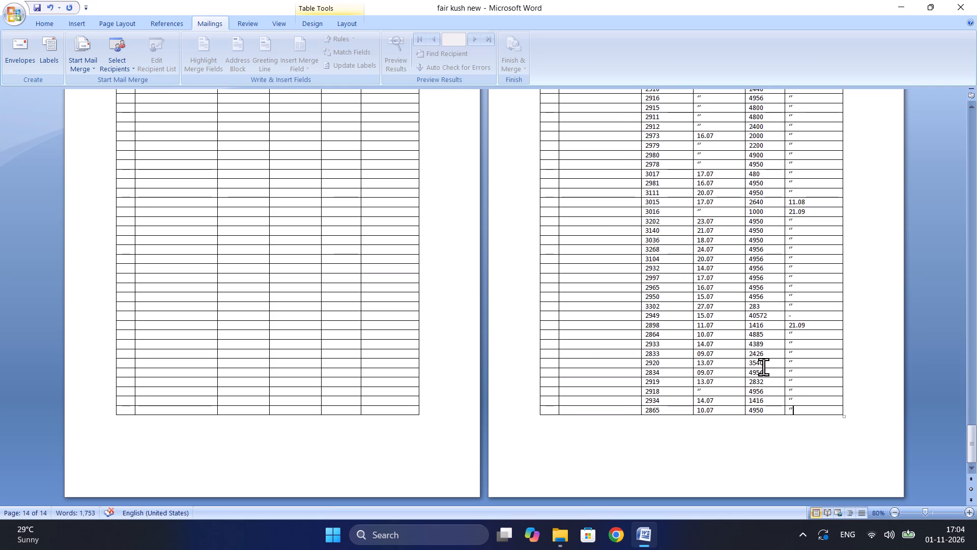
click(855, 409)
key(Return)
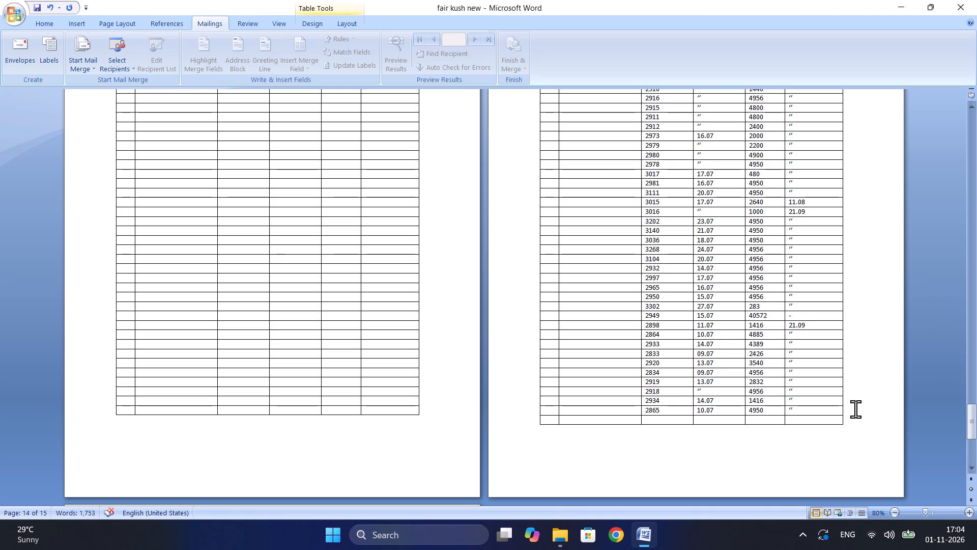
key(Left)
key(Return)
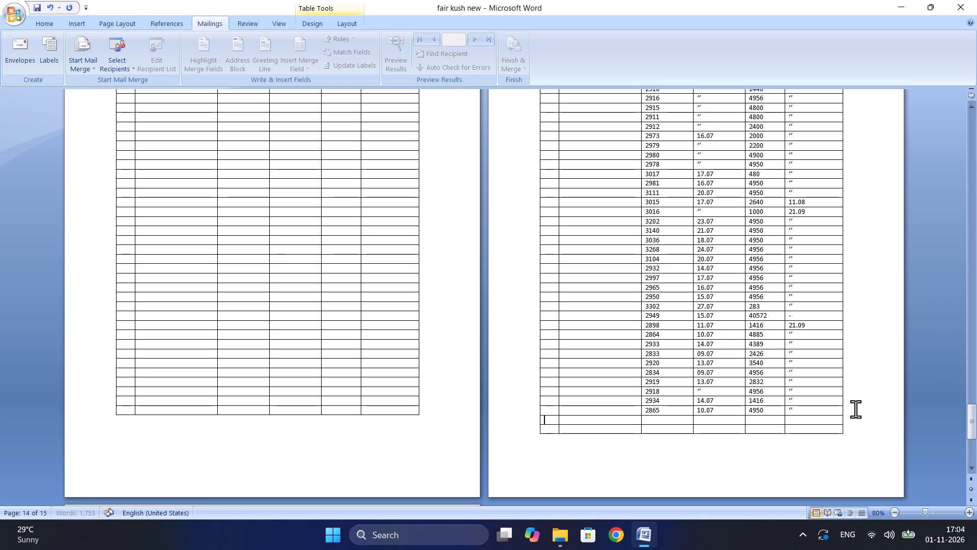
key(Left)
key(Return)
key(Left)
key(Return)
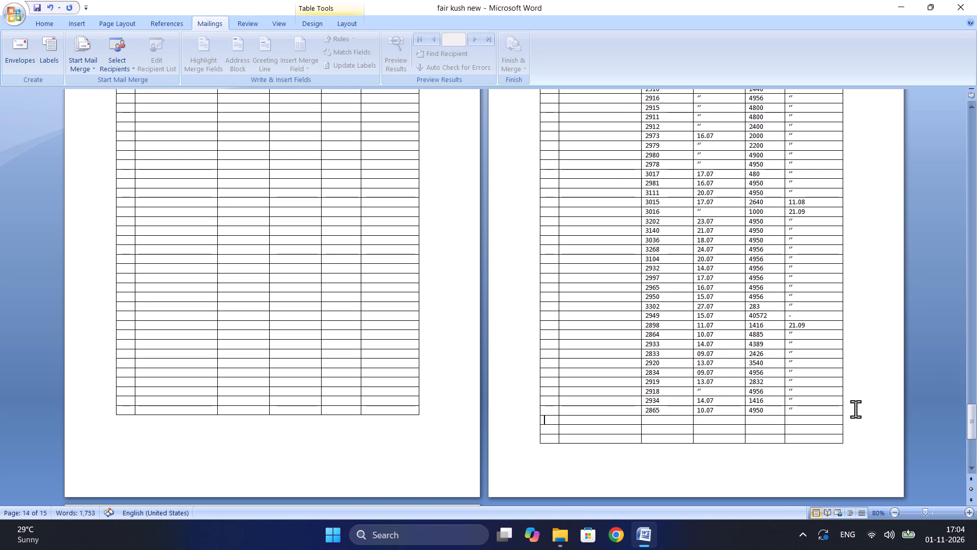
scroll(855, 409, down, 1)
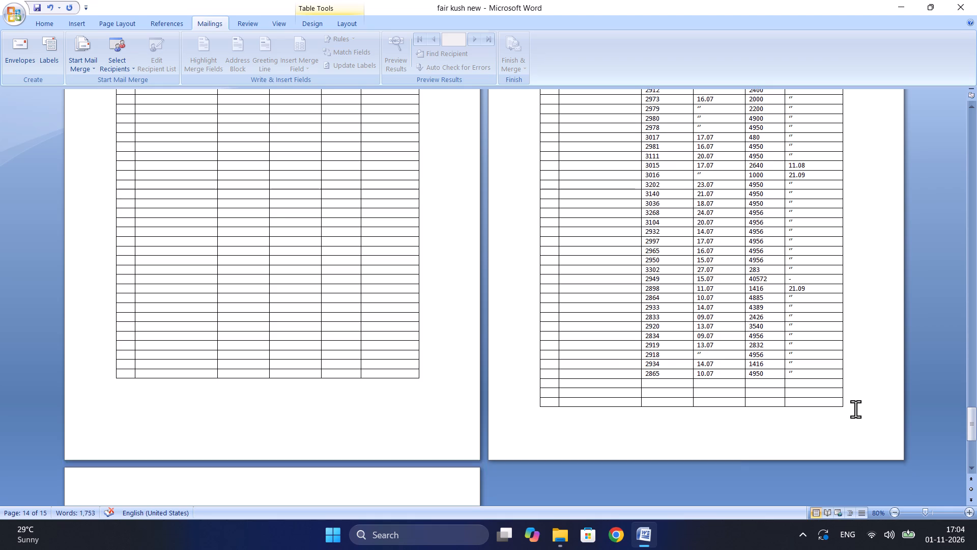
scroll(855, 409, down, 2)
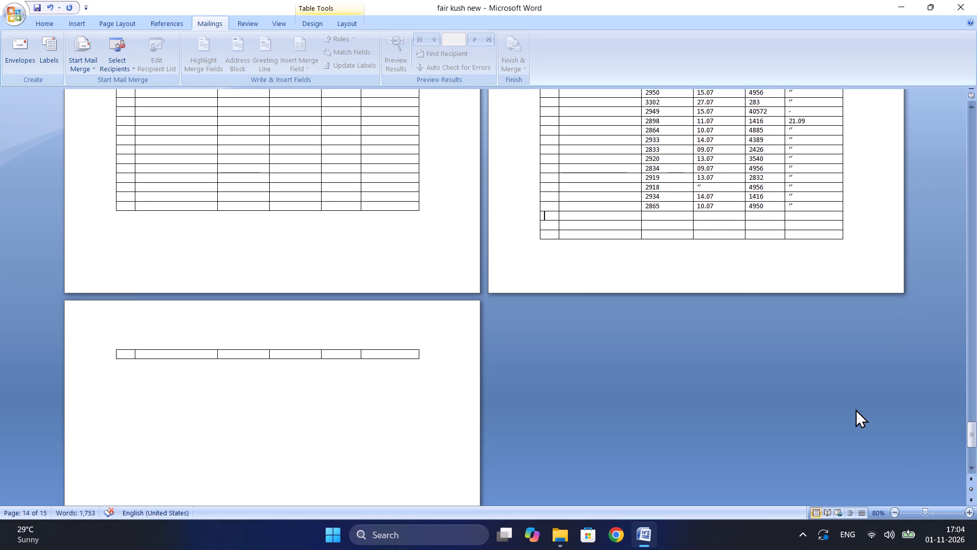
key(BackSpace)
key(ctrl+z)
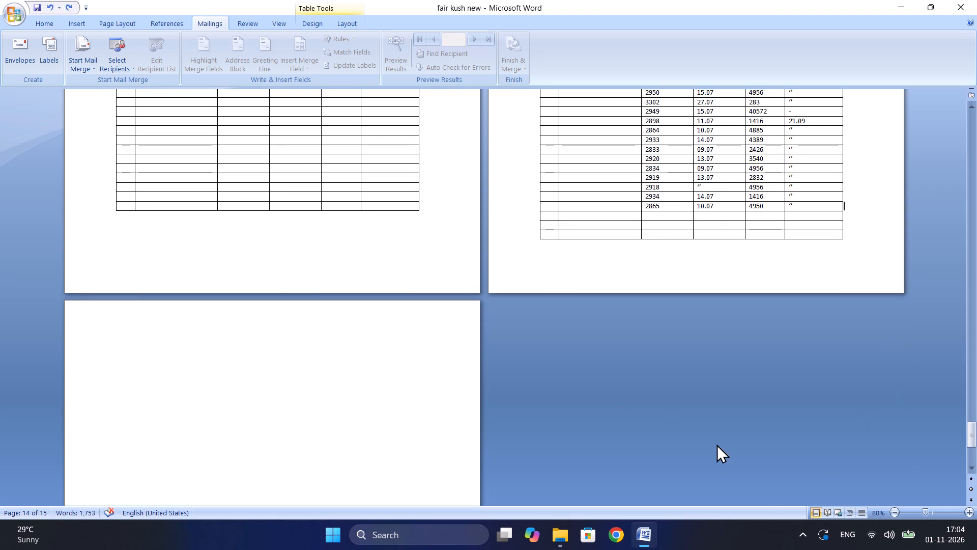
Paste the copied blank table twice after the page 14 table, onto pages 15 and 16.
click(116, 388)
key(ctrl+v)
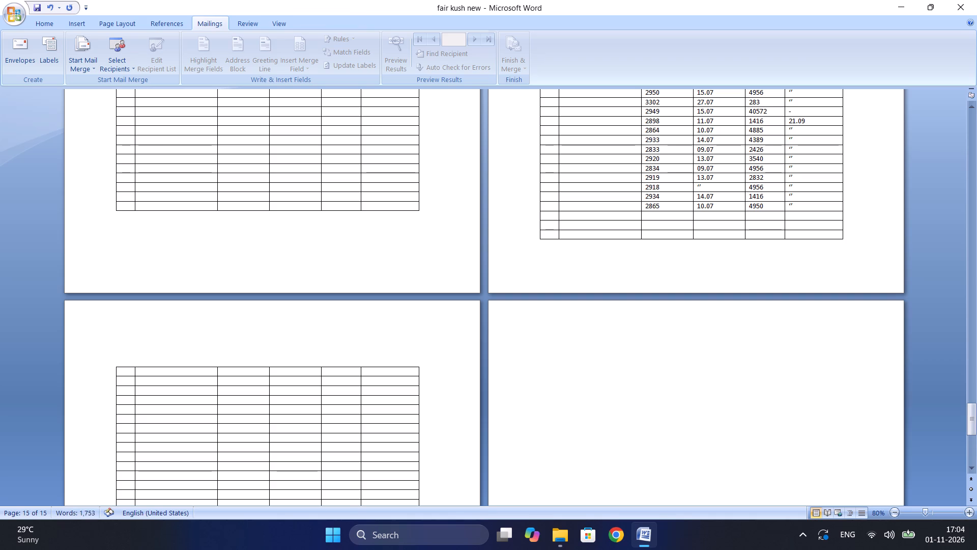
key(ctrl+v)
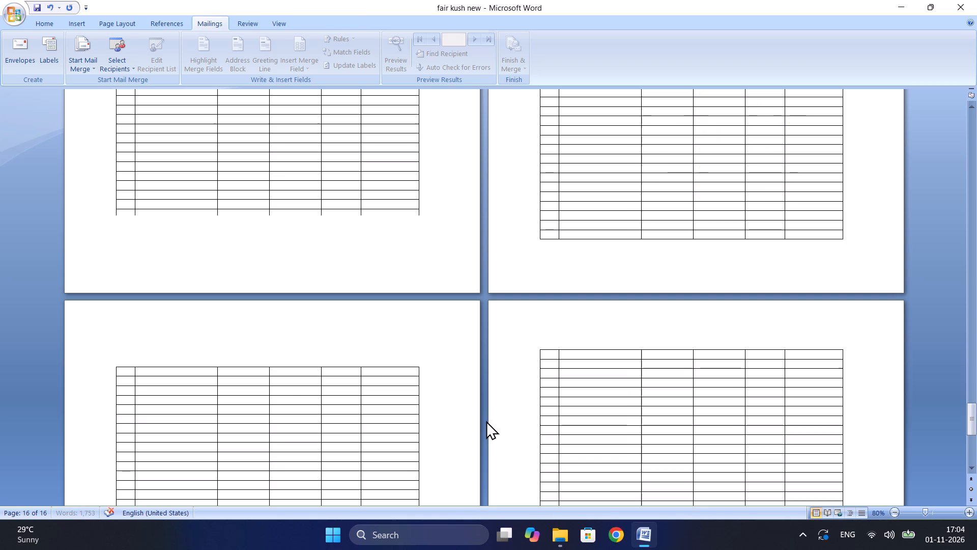
Fill the row below 2865 with 2946, date 15.07, amount 4198 and a ditto mark in the last column.
scroll(493, 281, up, 6)
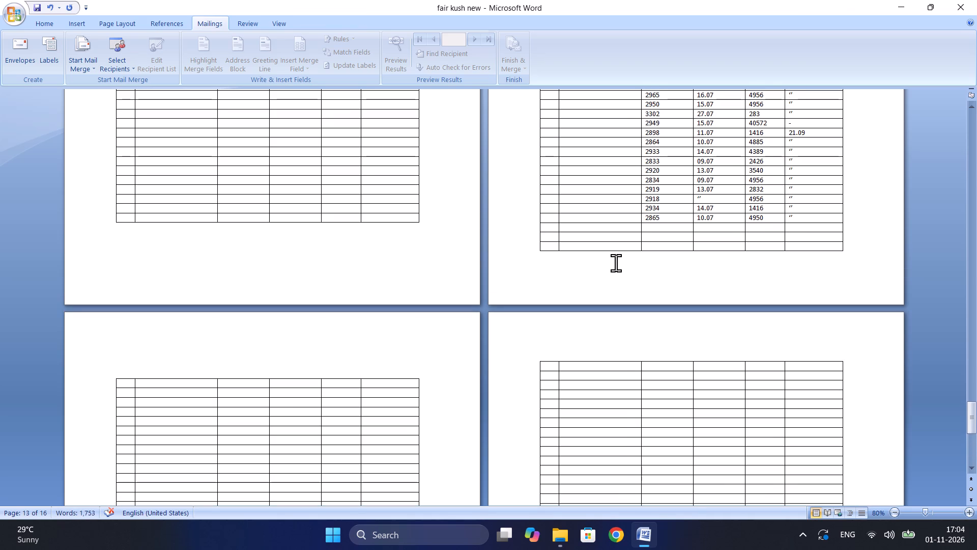
click(657, 230)
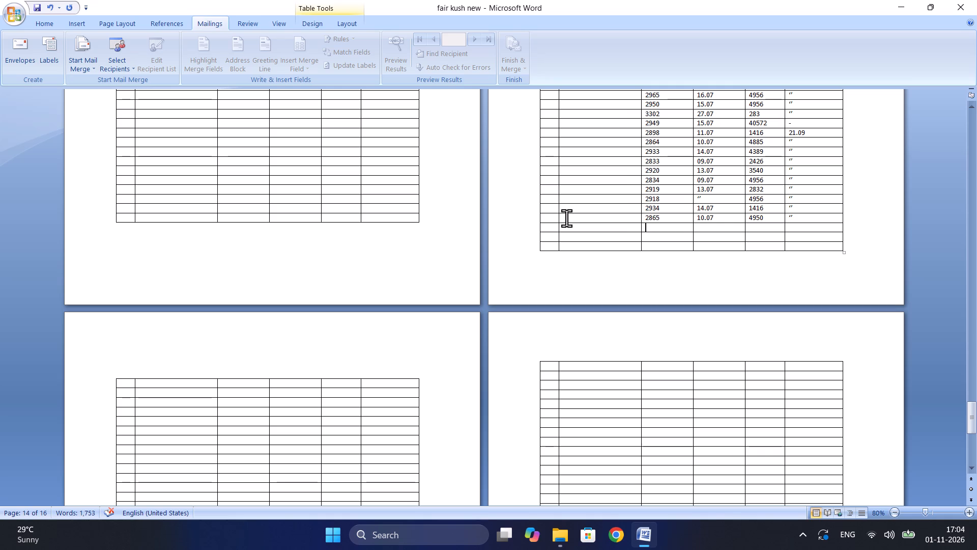
text(2946)
key(Right)
text(15.07)
key(Right)
text(4198)
key(Right)
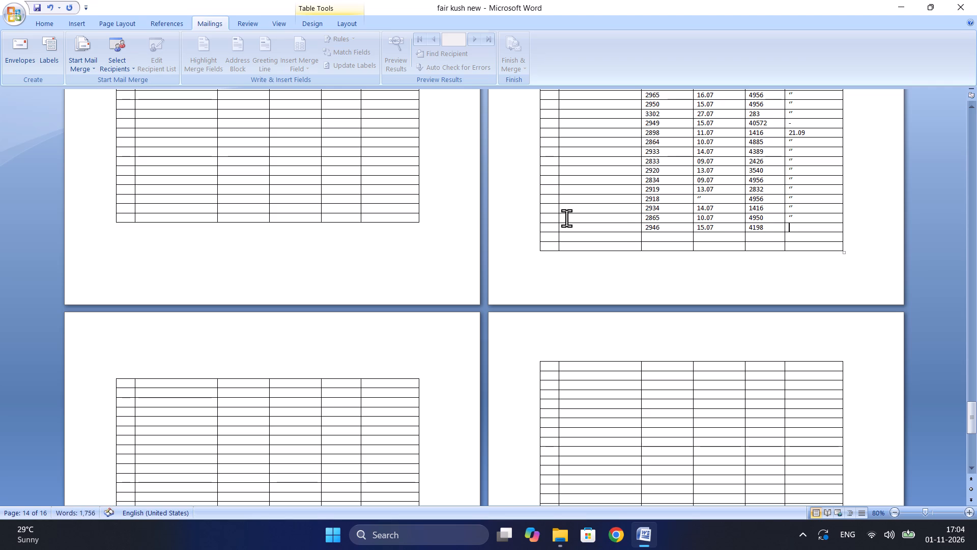
text('')
Fill the row below 2946 with 2835, date 09.07, amount 4248 and a ditto mark in the last column.
key(Down)
key(Left)
key(Left)
key(Left)
key(Left)
key(Right)
text(2835)
key(Right)
text(09)
text(.07)
key(Right)
text(42)
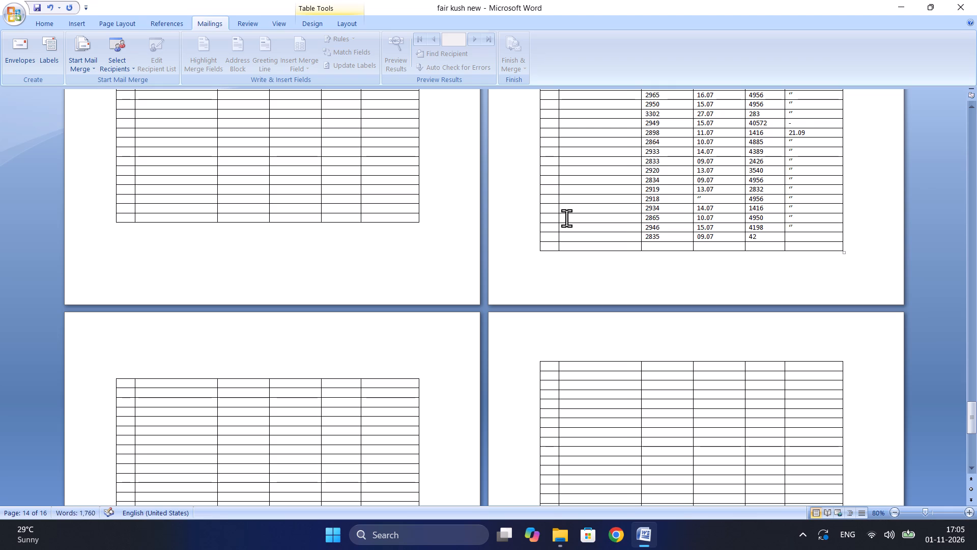
text(48)
key(Right)
text('')
Fill the row below 2835 with 2862, date 10.07, amount 1369 and a ditto mark in the last column.
key(Down)
key(Left)
key(Left)
key(Left)
text(2862)
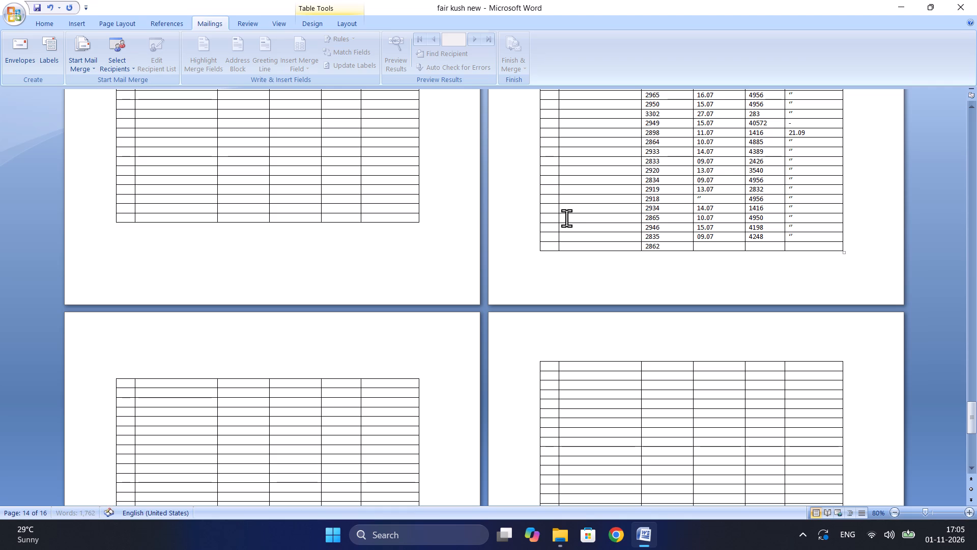
key(Right)
text(10.07)
key(Right)
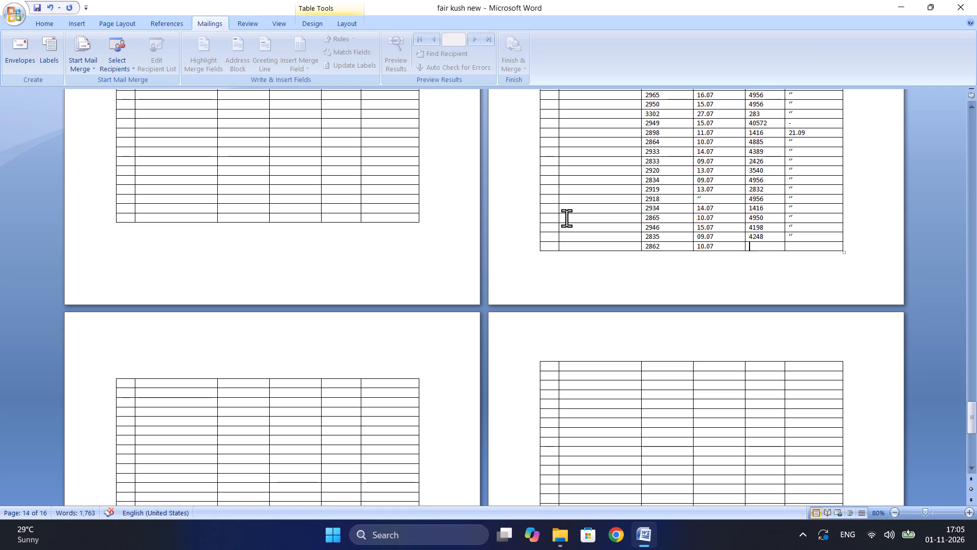
text(1369)
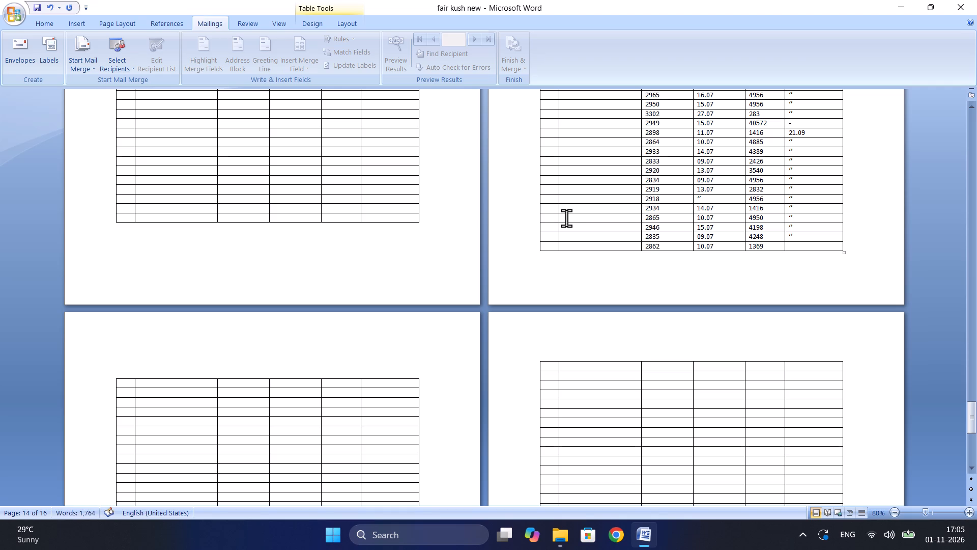
key(Right)
text('')
click(589, 377)
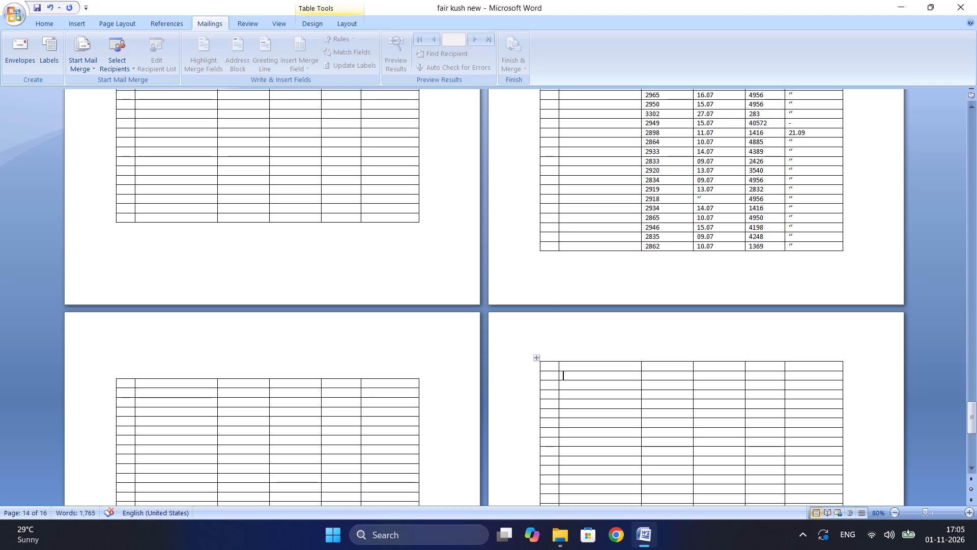
text(kud)
key(BackSpace)
key(s)
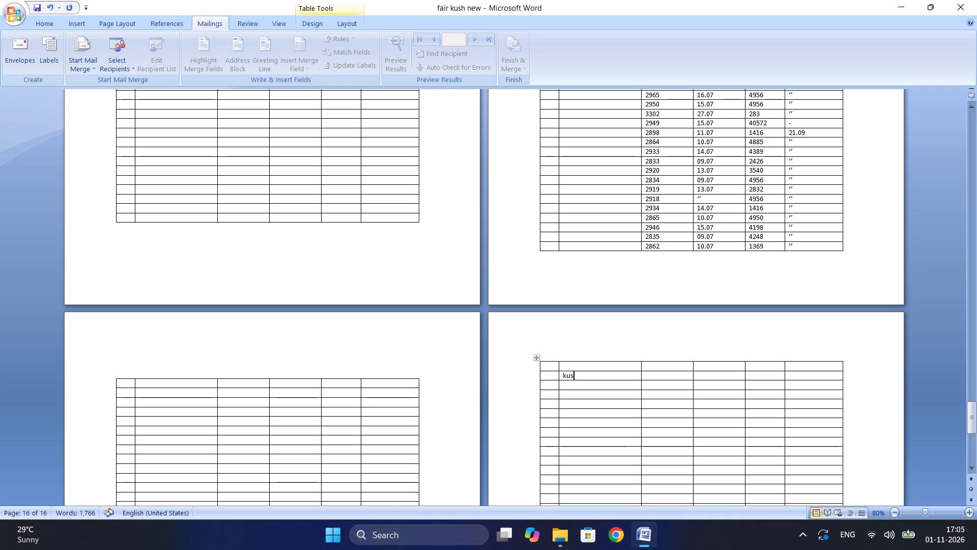
key(h)
click(652, 375)
text(2863)
key(Right)
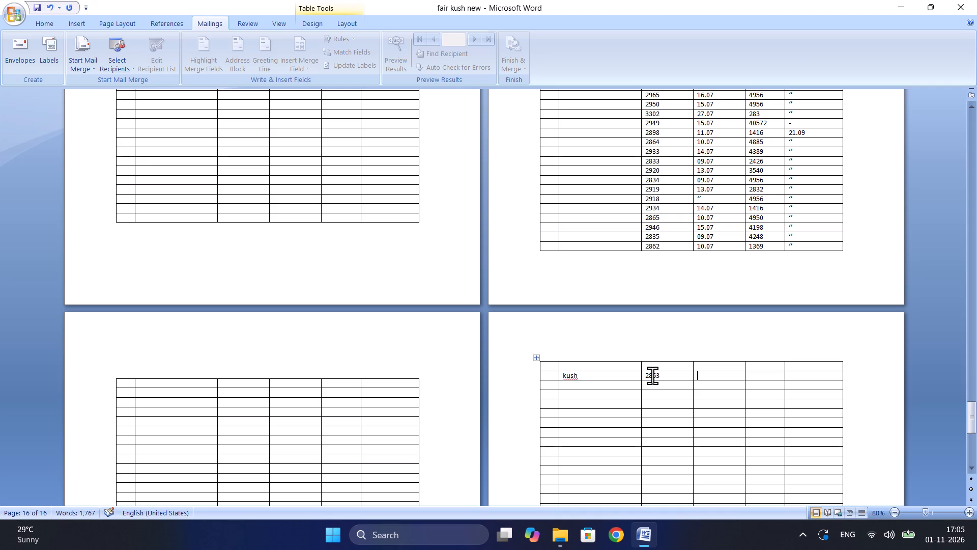
text(10.07)
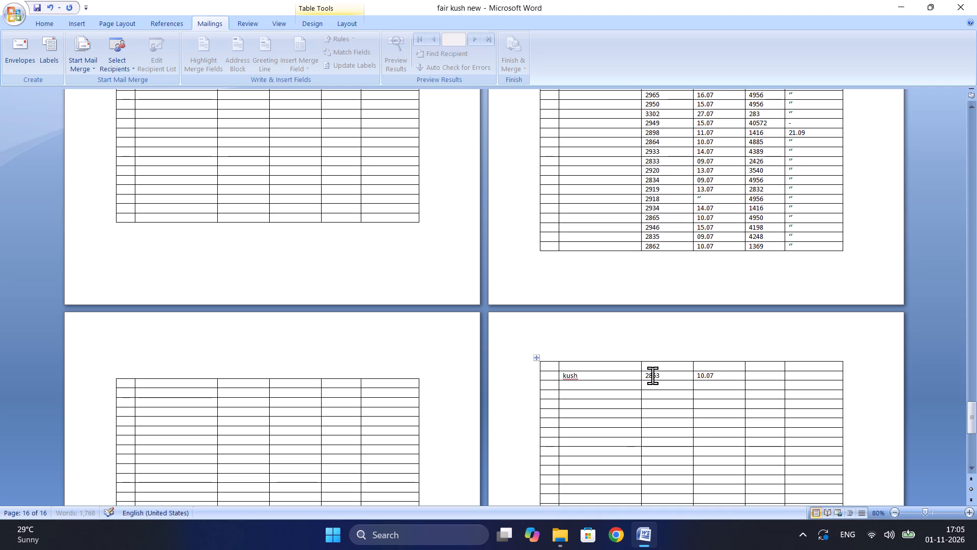
key(Right)
text(23.0)
key(BackSpace)
key(BackSpace)
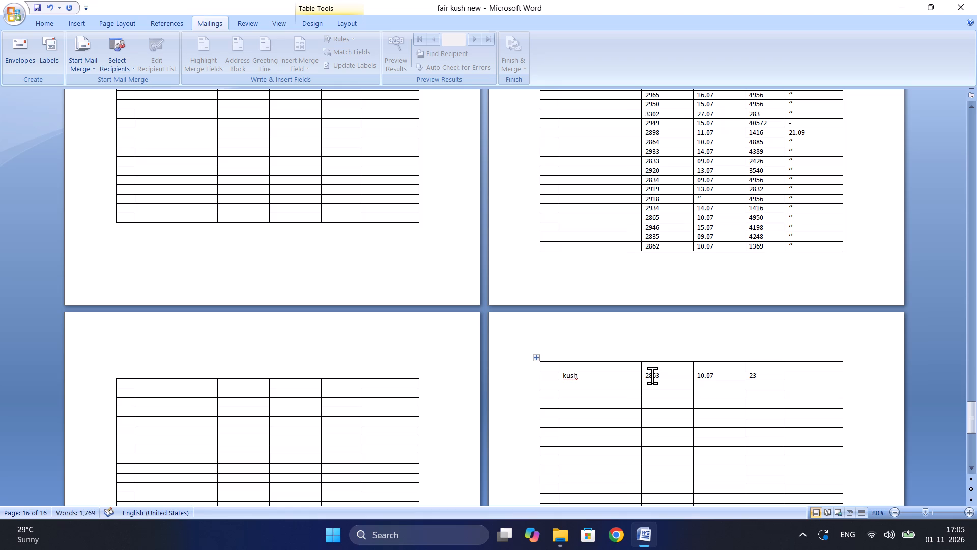
text(60)
key(Right)
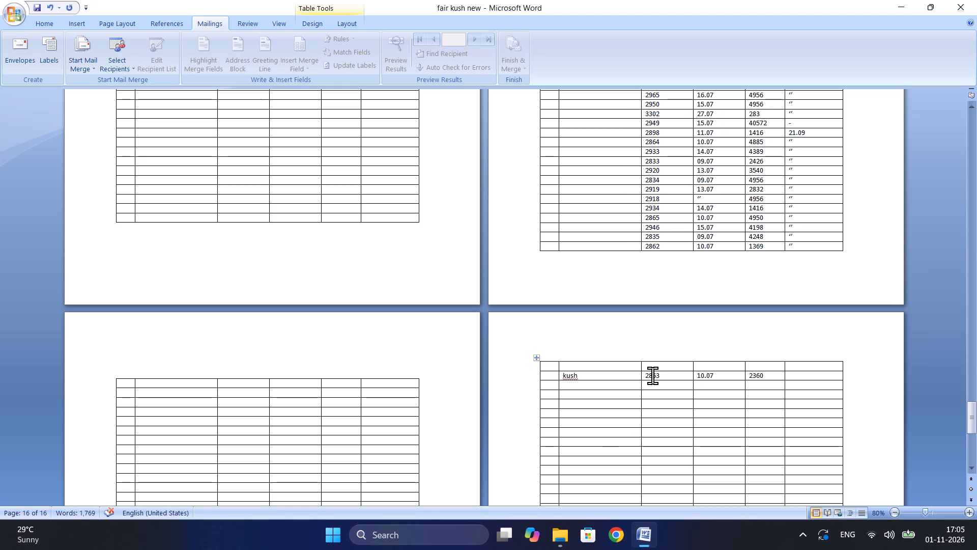
text(21.09)
Fill the row below 2863 with 2861, a ditto mark for the date, amount 4956 and a ditto mark in the last column.
key(Down)
key(Left)
key(Left)
key(Left)
text(283)
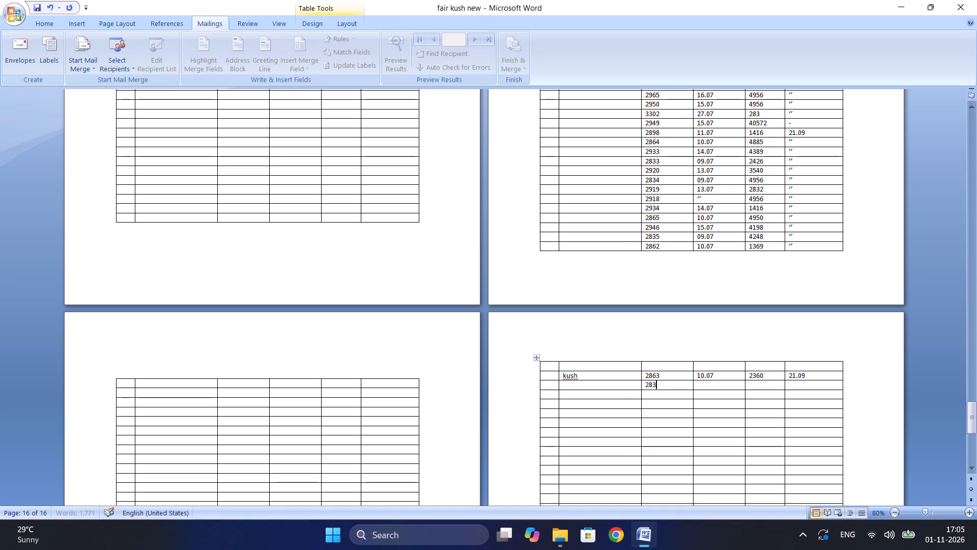
key(BackSpace)
text(61)
key(Right)
text('')
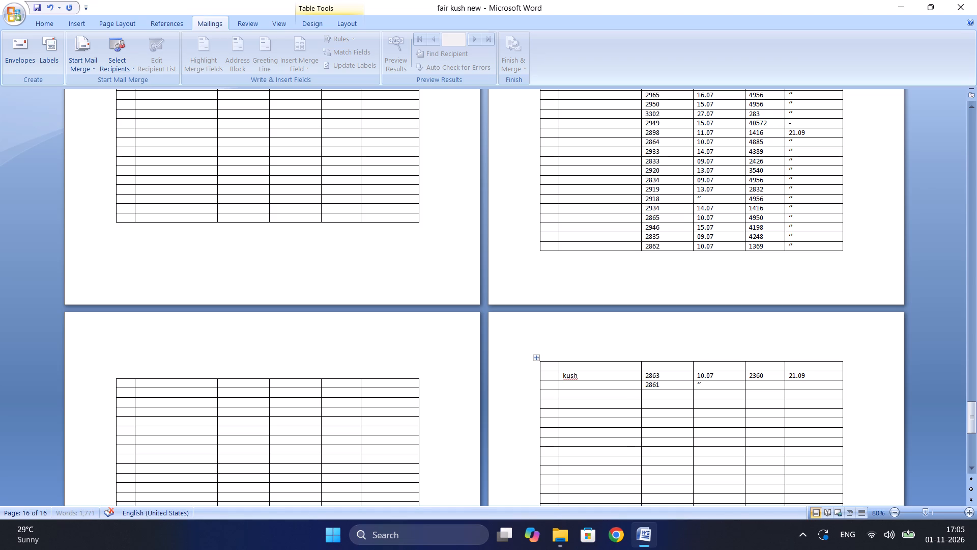
key(Right)
text(4956)
key(Right)
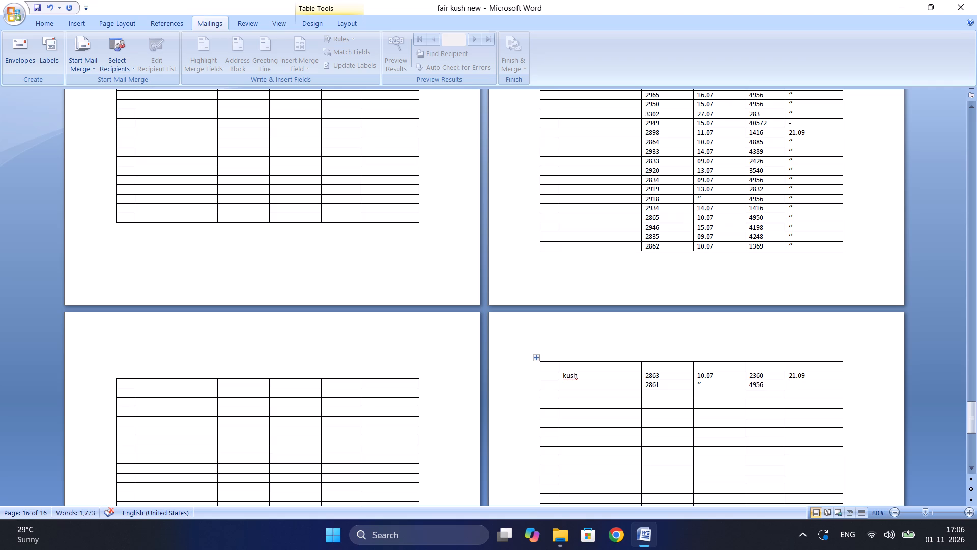
text('')
Save the document.
click(34, 5)
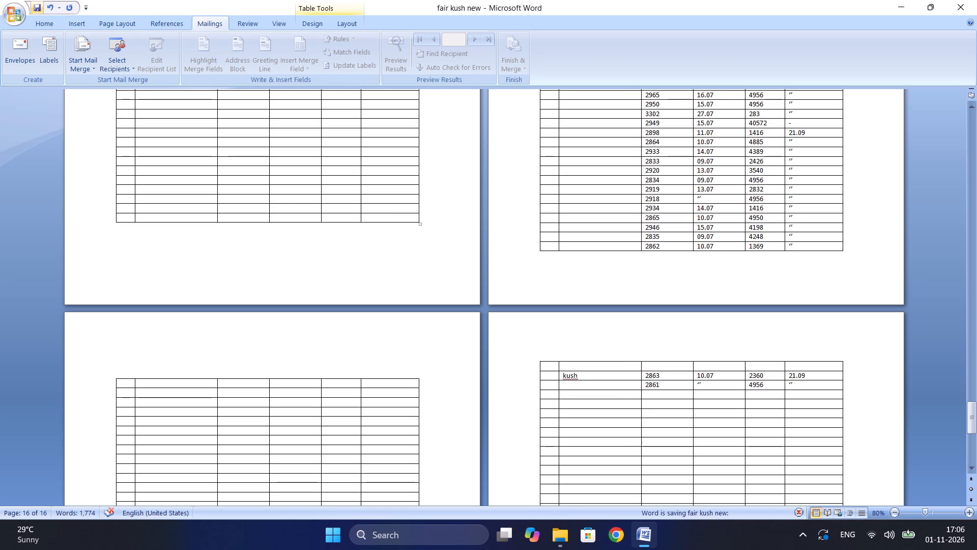
In the fair table on page 5, fill the row below bill 3255 with bill 3536, date 29.07, amount 4200 and 21.09 in the last column.
scroll(300, 213, up, 15)
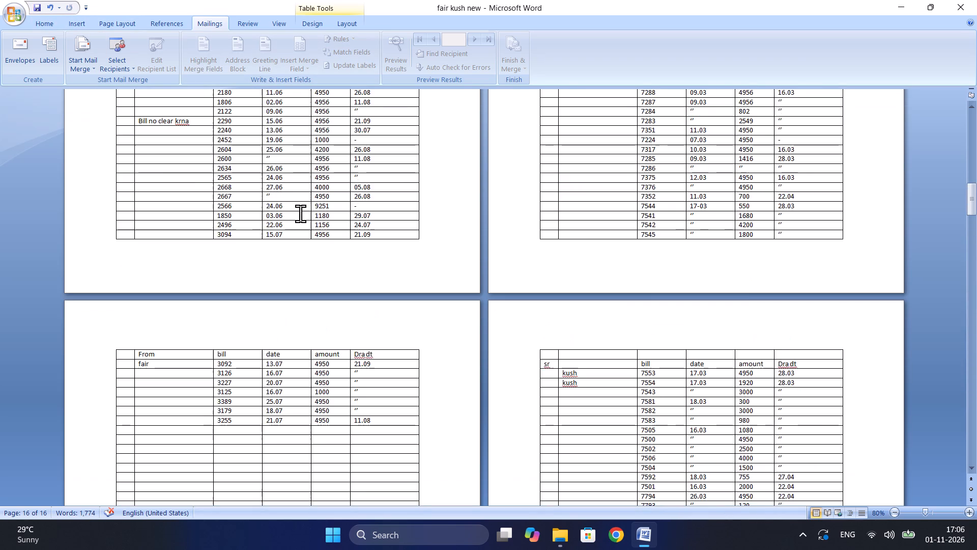
scroll(300, 213, down, 1)
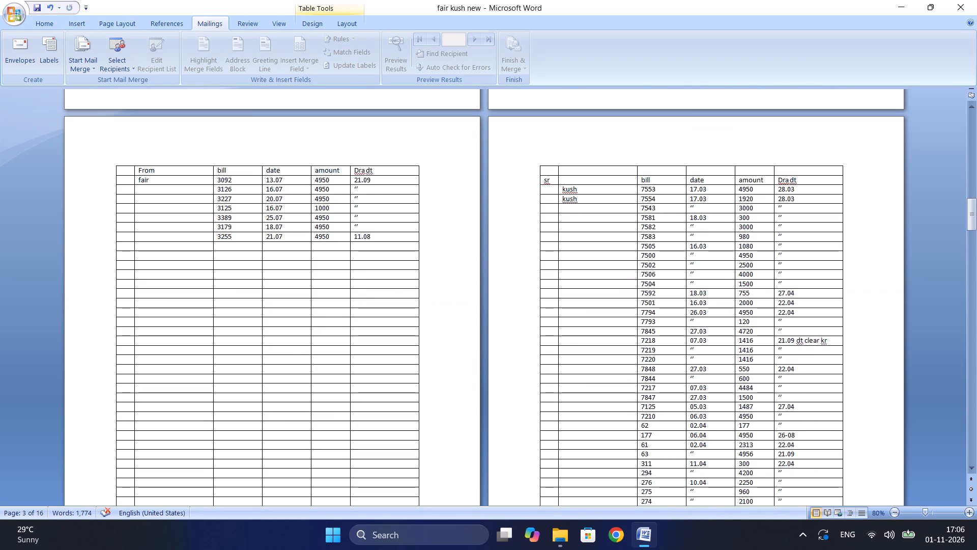
click(224, 244)
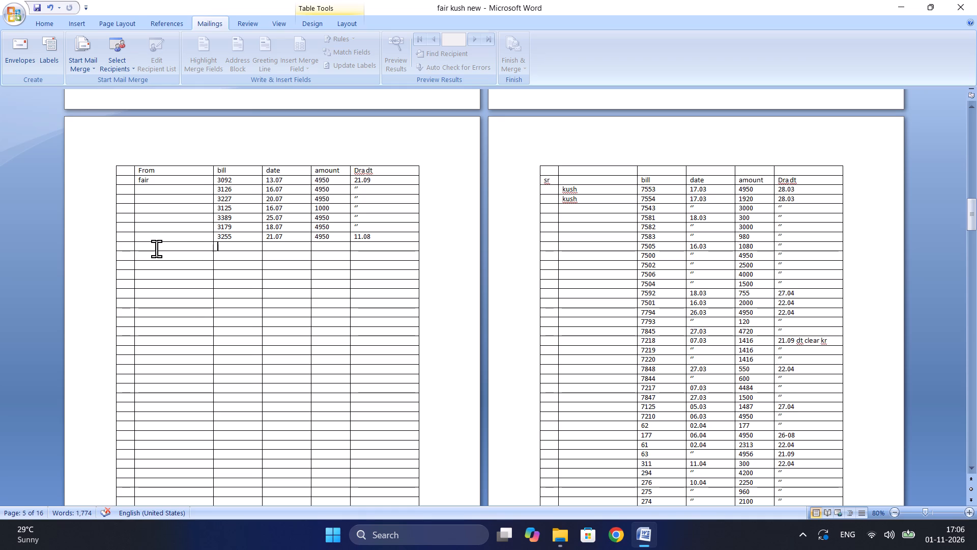
text(3536)
key(Right)
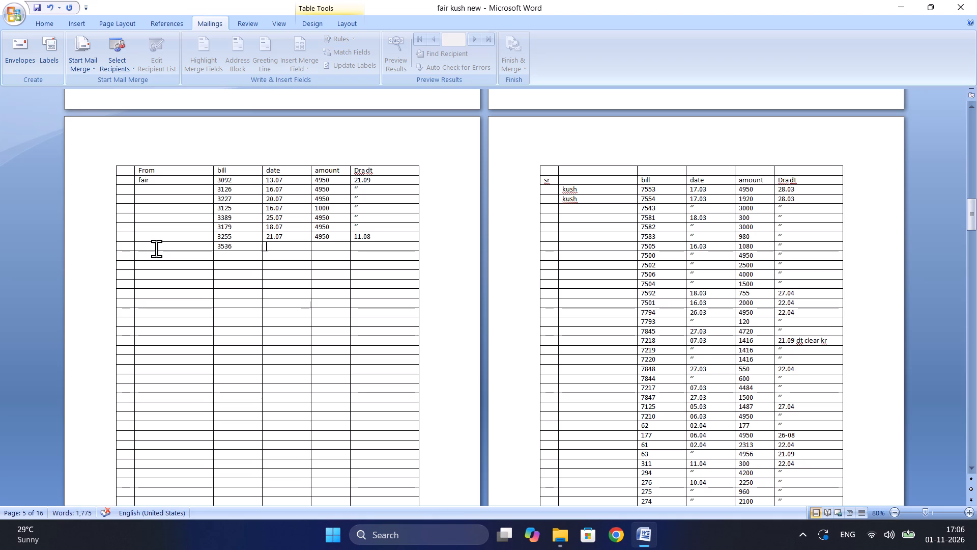
text(29.07)
key(Right)
text(4200)
key(Right)
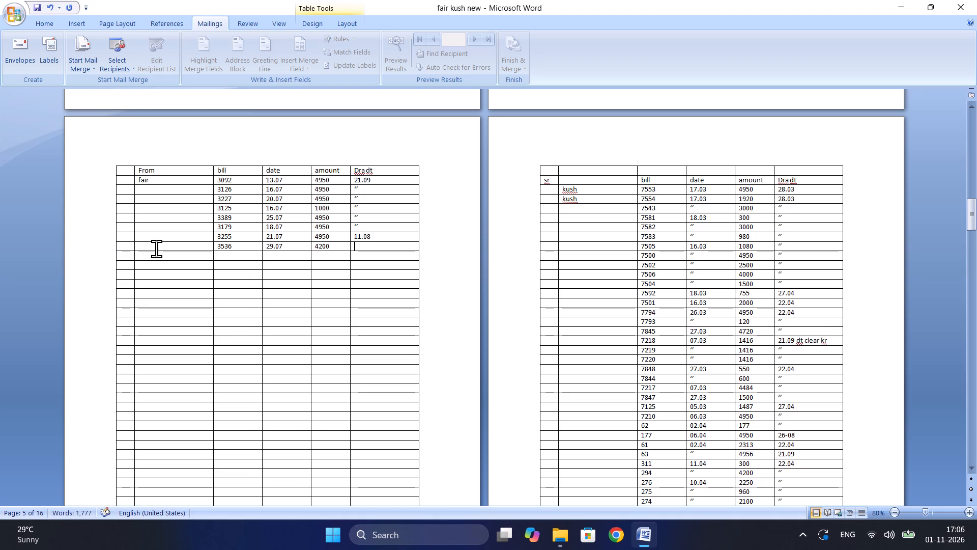
text(21.09)
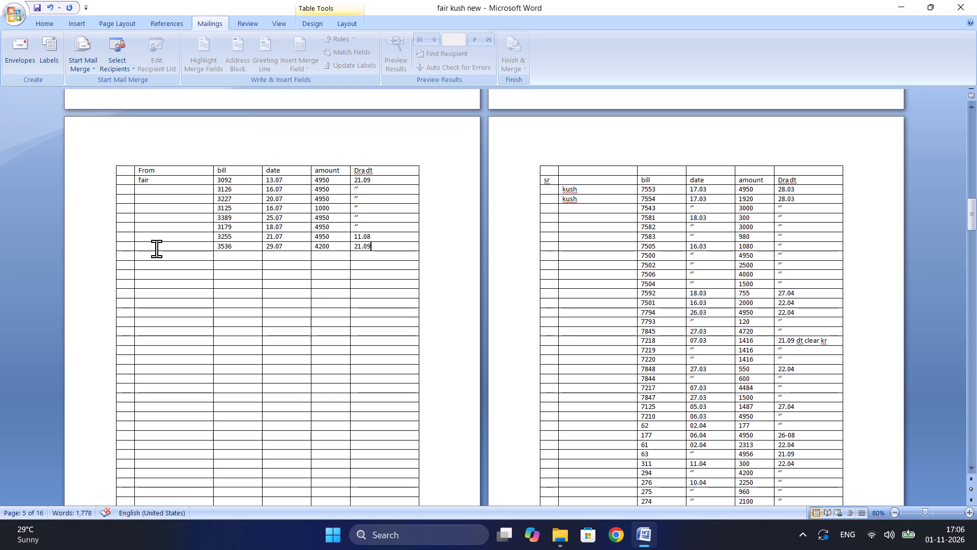
Fill the row below bill 3536 with bill 2976, date 10.07, amount 4512 and a ditto mark in the last column.
key(Down)
key(Left)
key(Left)
key(Left)
text(2976)
key(Right)
text(10.07)
key(Right)
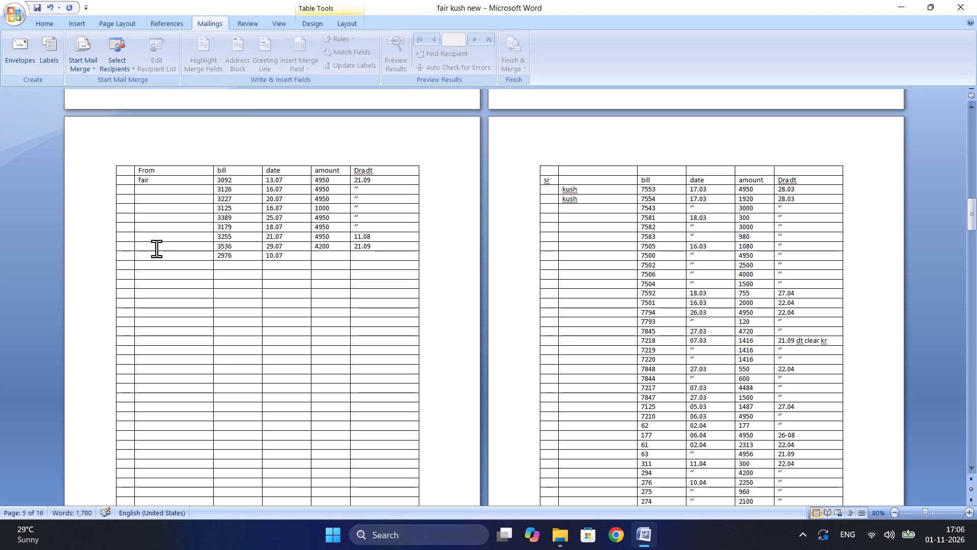
text(4512)
key(Right)
text('')
Fill the row below bill 2976 with bill 2973, a ditto mark for the date, amount 4868 and a ditto mark in the last column.
key(Down)
key(Left)
key(Left)
key(Left)
text(2973)
key(Right)
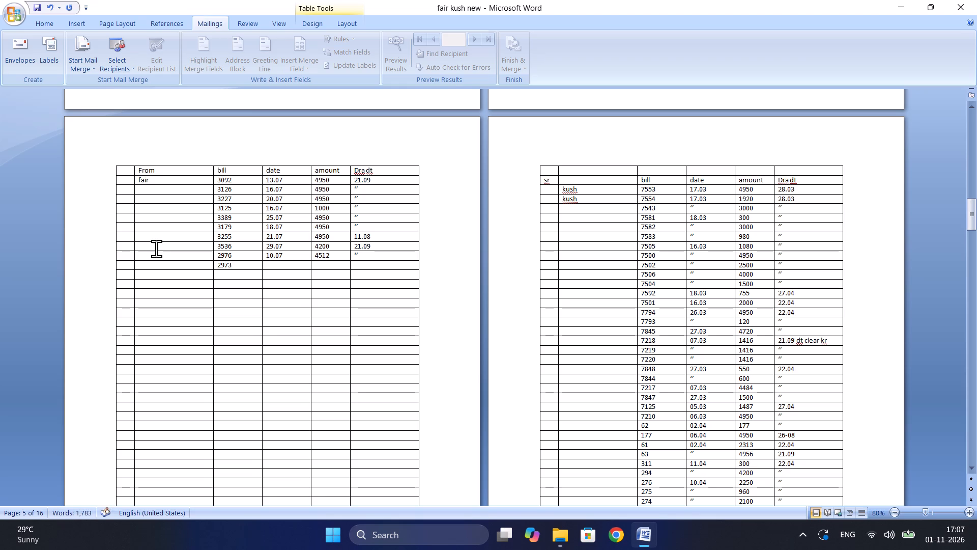
text('')
key(Right)
text(4868)
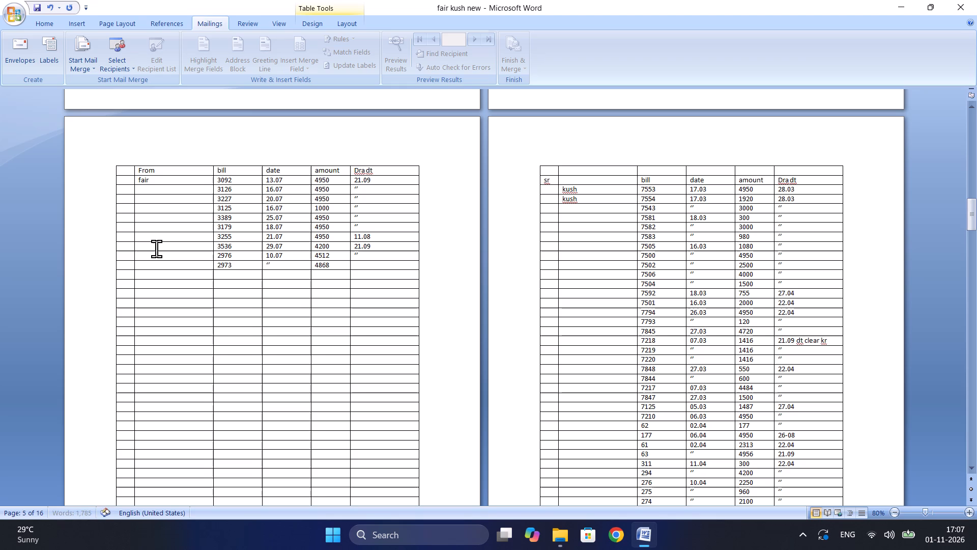
key(Right)
text('')
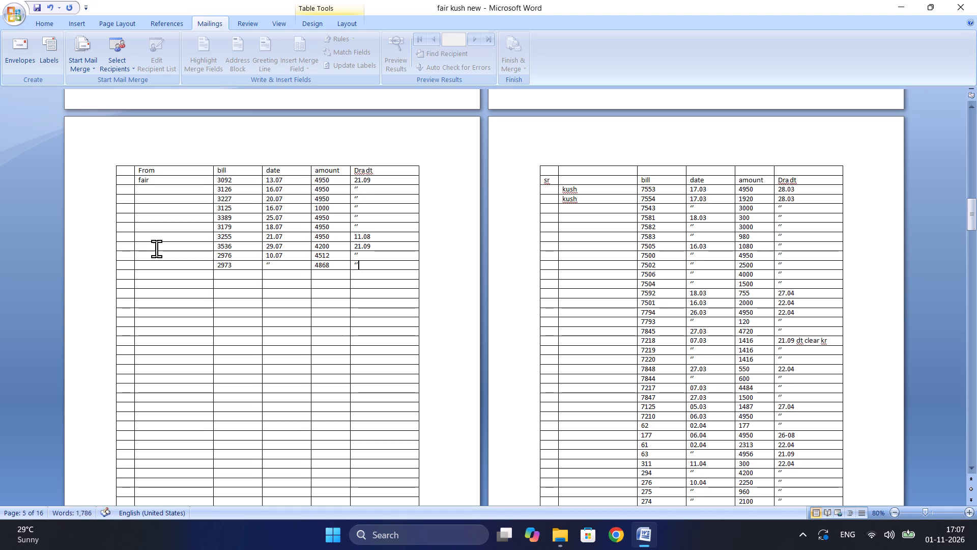
Fill the row below bill 2973 with bill 2999, date 11.07, amount 4602 and a dash in the last column.
key(Down)
key(Left)
key(Left)
key(Left)
text(2999)
key(Right)
text(11.07)
key(Right)
key(4)
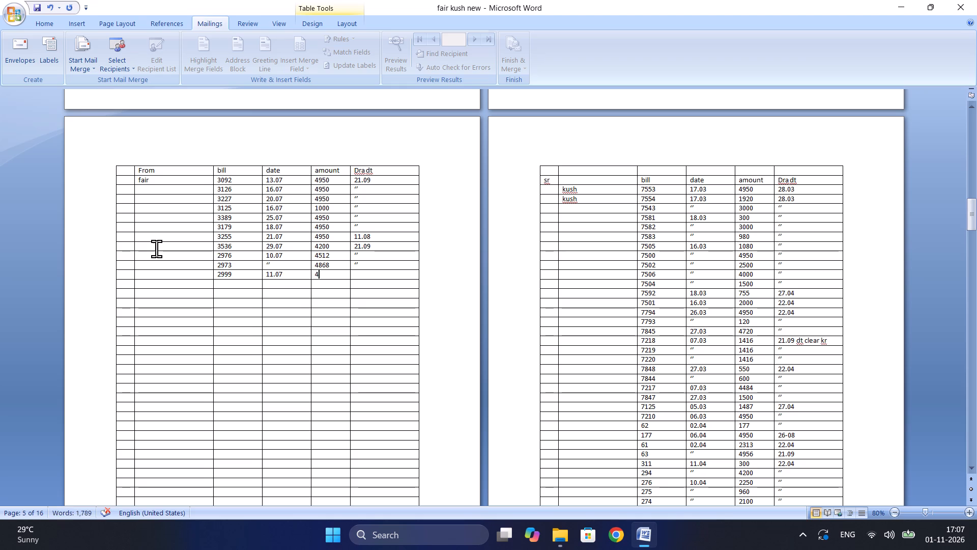
text(602)
key(Right)
key(minus)
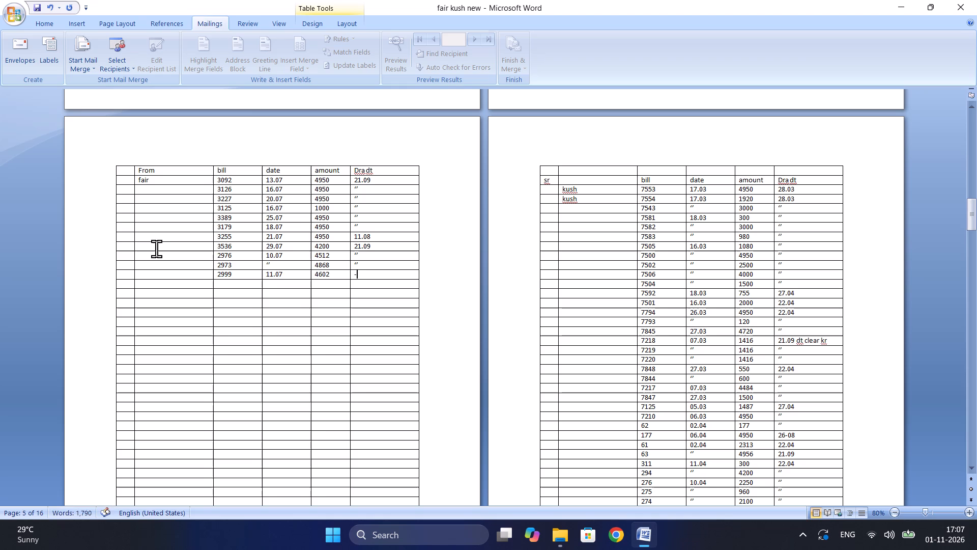
Fill the row below bill 2999 with bill 3049, date 14.07, amount 2265 and a dash in the last column.
key(Down)
key(Left)
key(Left)
key(Left)
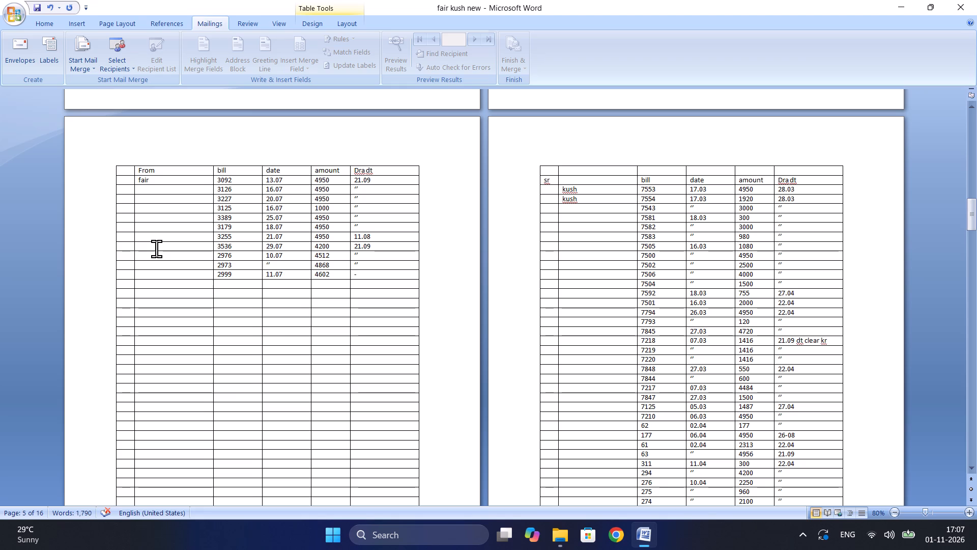
text(3049)
key(Right)
text(14.07)
key(Right)
text(2265)
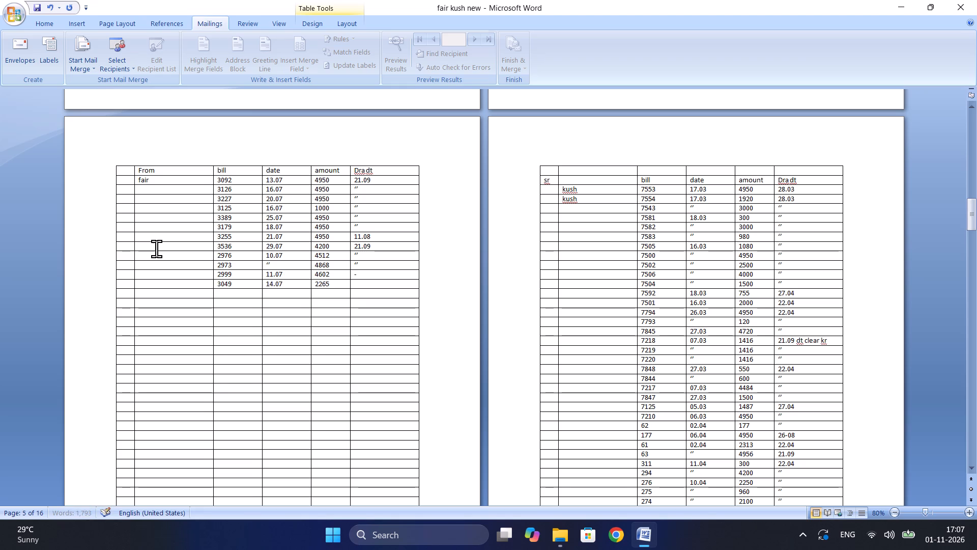
key(Right)
key(minus)
Fill the row below bill 3049 with bill 3000, date 11.07, amount 4602 and a dash in the last column.
key(Down)
key(Left)
key(Left)
key(Left)
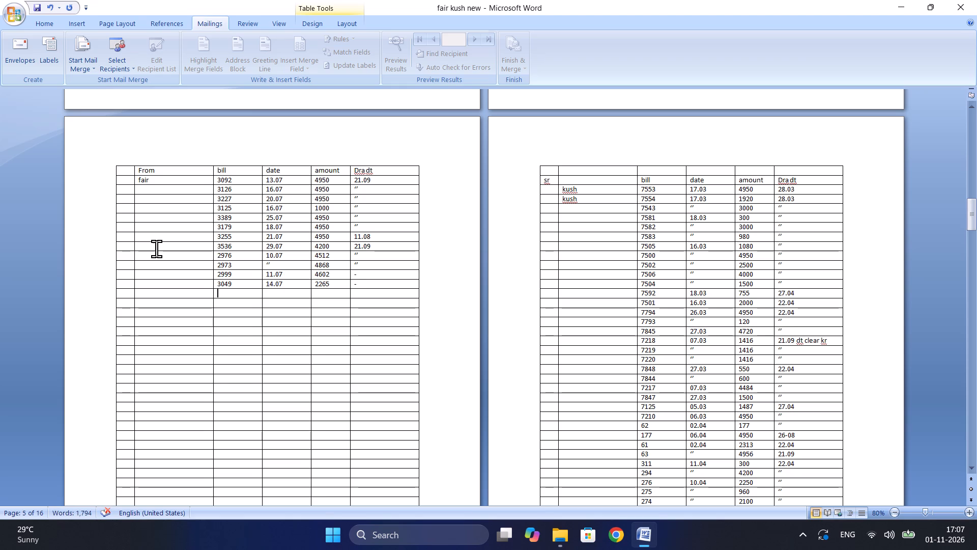
text(3000)
key(Right)
text(11.047)
key(Right)
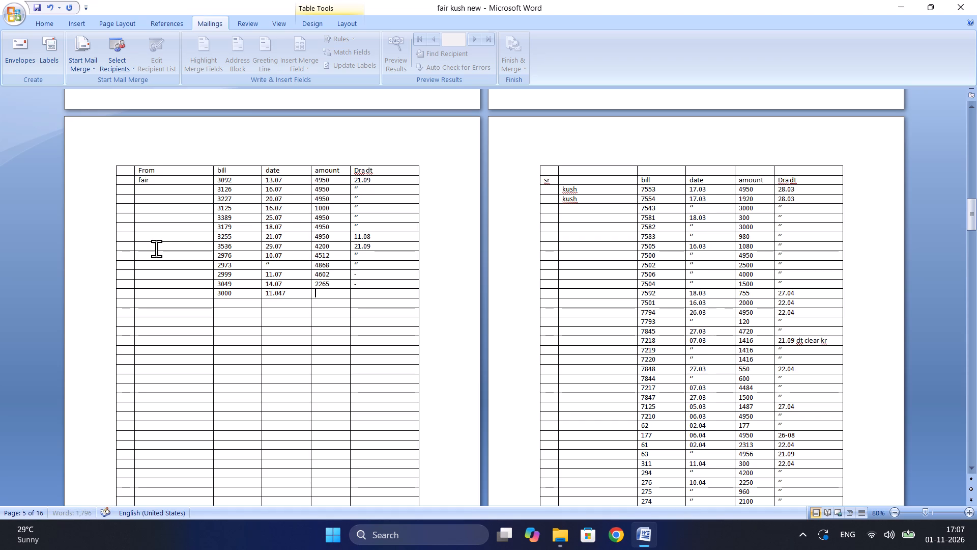
key(BackSpace)
key(Left)
key(BackSpace)
key(BackSpace)
key(7)
key(Right)
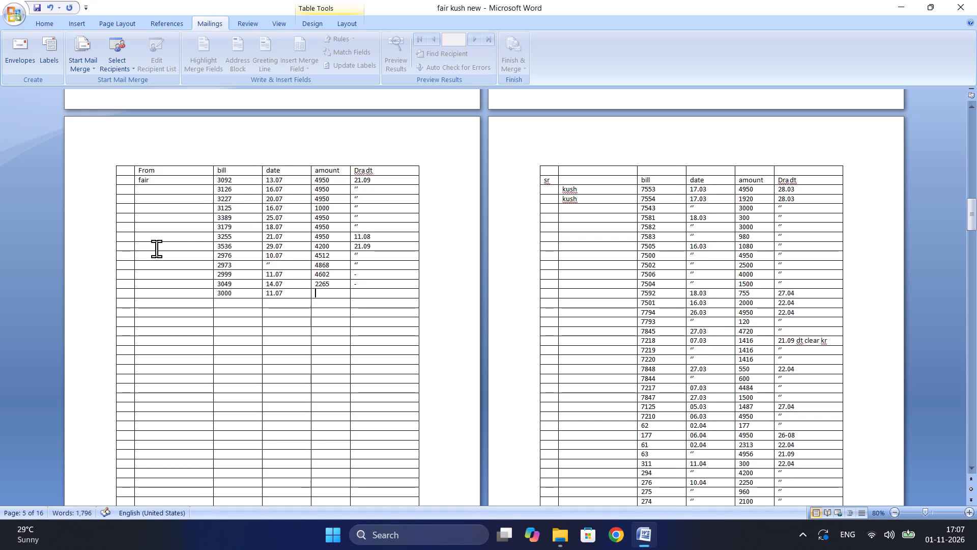
text(4602)
key(Right)
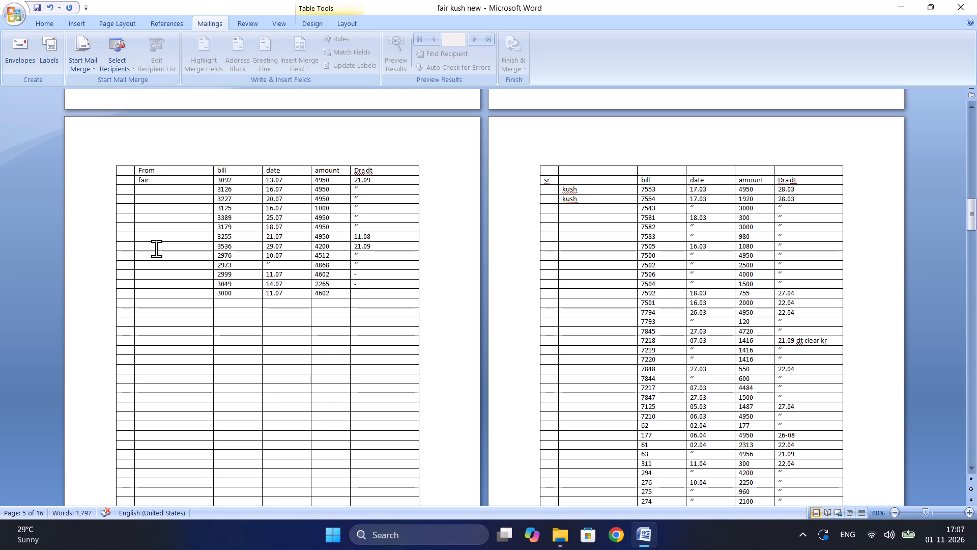
key(minus)
Fill the row below bill 3000 with bill 3006, date 12.07, amount 4602 and a dash in the last column.
key(Down)
key(Left)
key(Left)
key(Left)
text(300)
key(6)
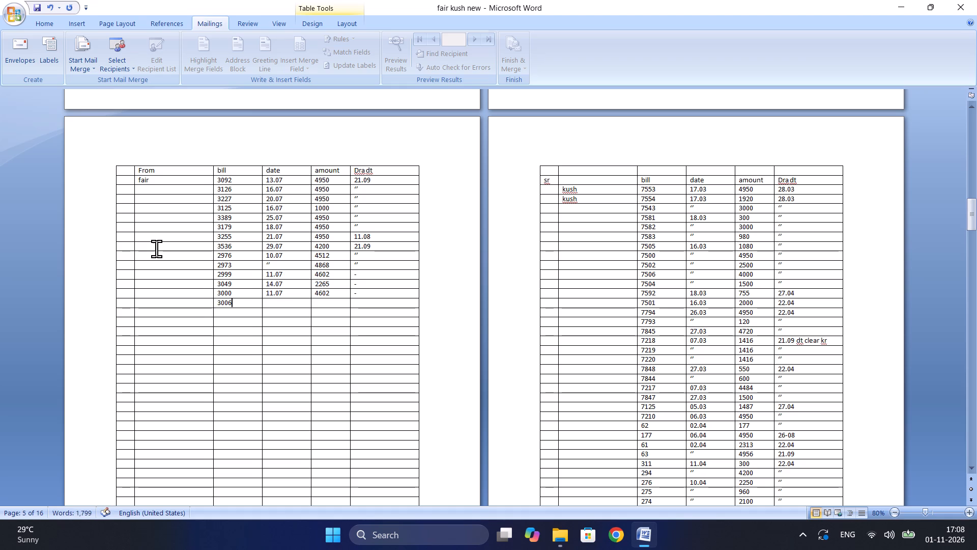
key(Right)
text(12.07)
key(Right)
text(4602)
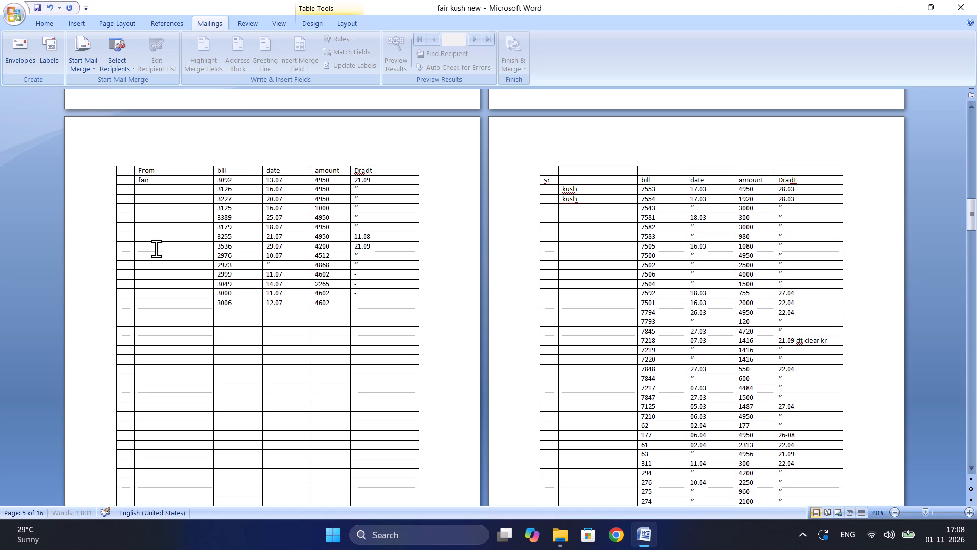
key(Right)
key(minus)
Fill the row below bill 3006 with bill 2972, date 10.07, amount 4921 and 21.09 in the last column.
key(Down)
key(Left)
key(Left)
key(Left)
text(2972)
key(Right)
text(10.07)
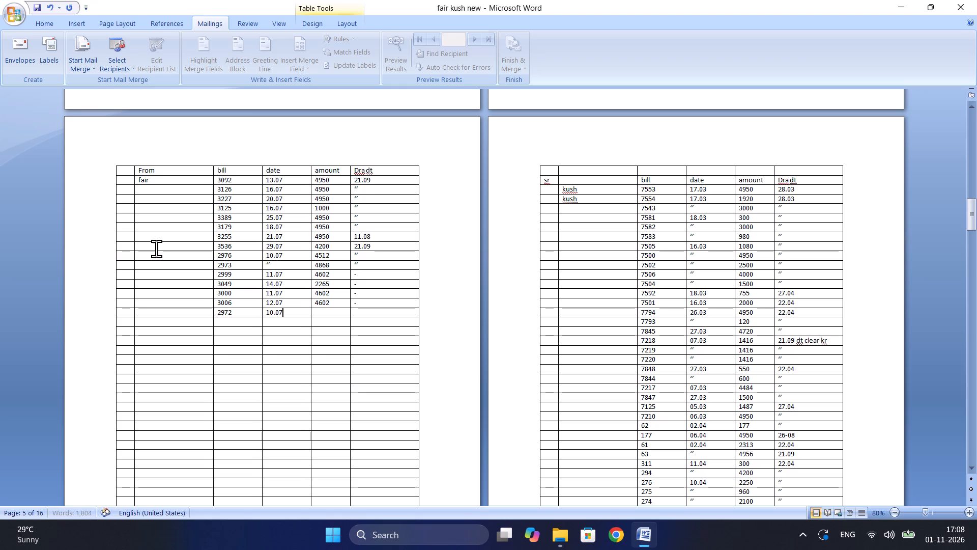
key(Right)
text(4921)
key(Right)
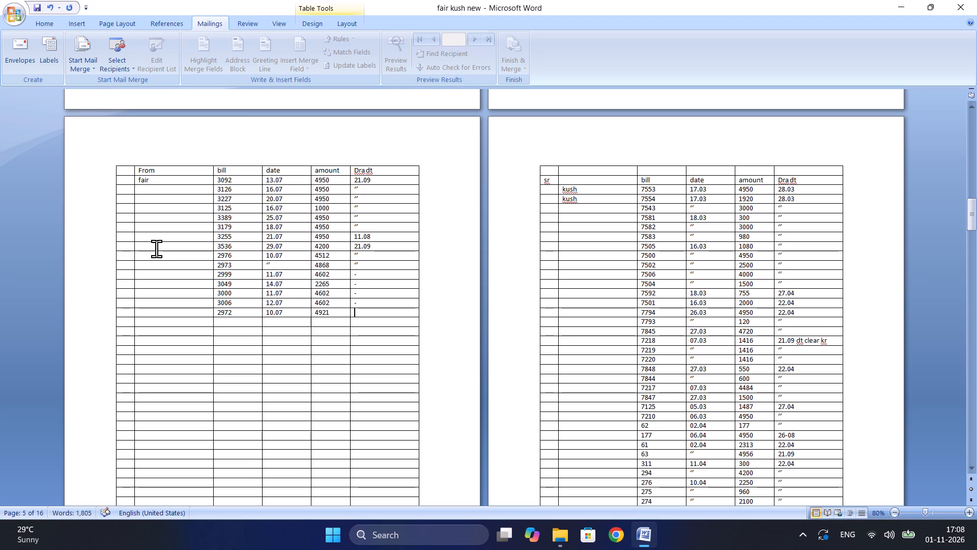
text(21.09)
Fill the row below bill 2972 with bill 3012, date 13.07, amount 2832 and a dash in the last column.
key(Down)
key(Left)
key(Left)
key(Left)
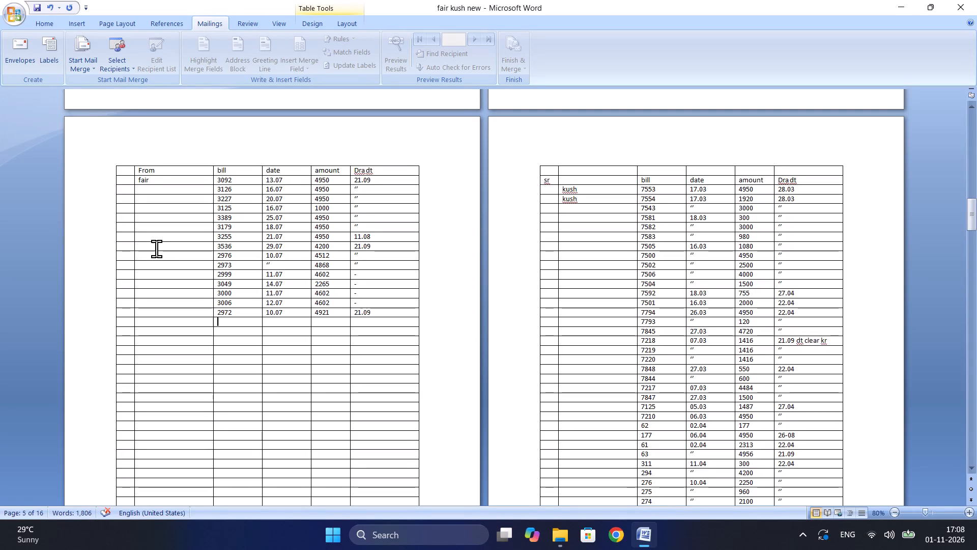
text(3012)
key(Right)
text(13.07)
key(Right)
text(2832)
key(Right)
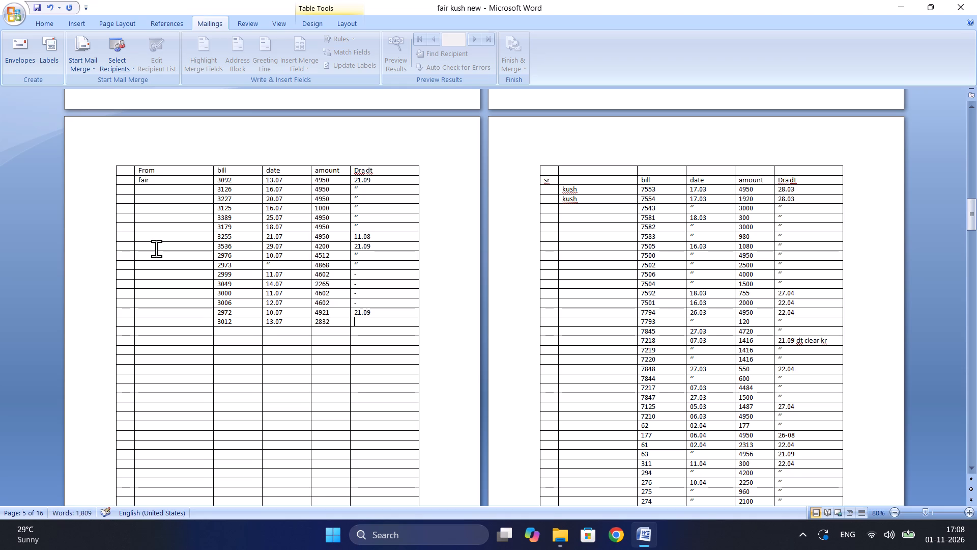
key(minus)
Fill the row below bill 3012 with bill 3007, date 12.07, amount 4602 and a dash in the last column.
key(Down)
key(Left)
key(Left)
key(Left)
text(3007)
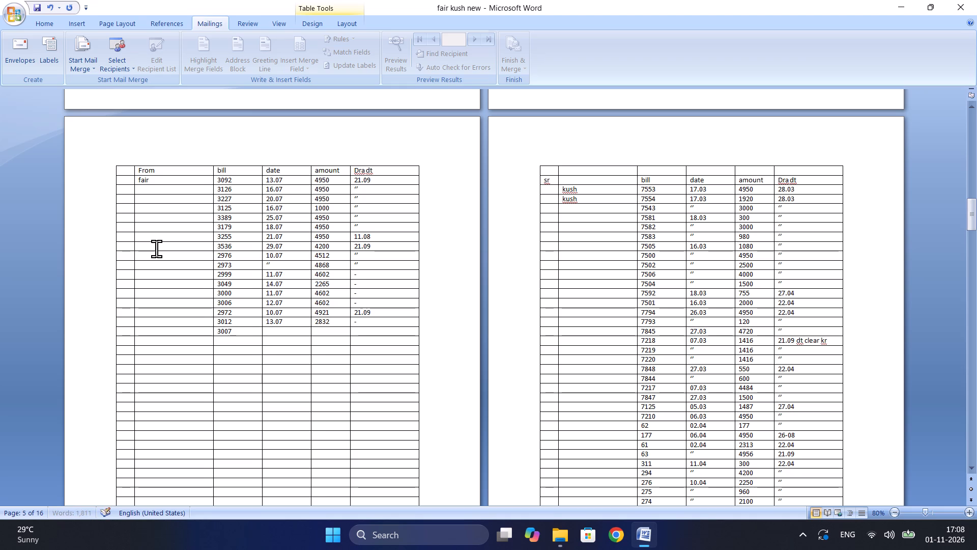
key(Right)
text(12)
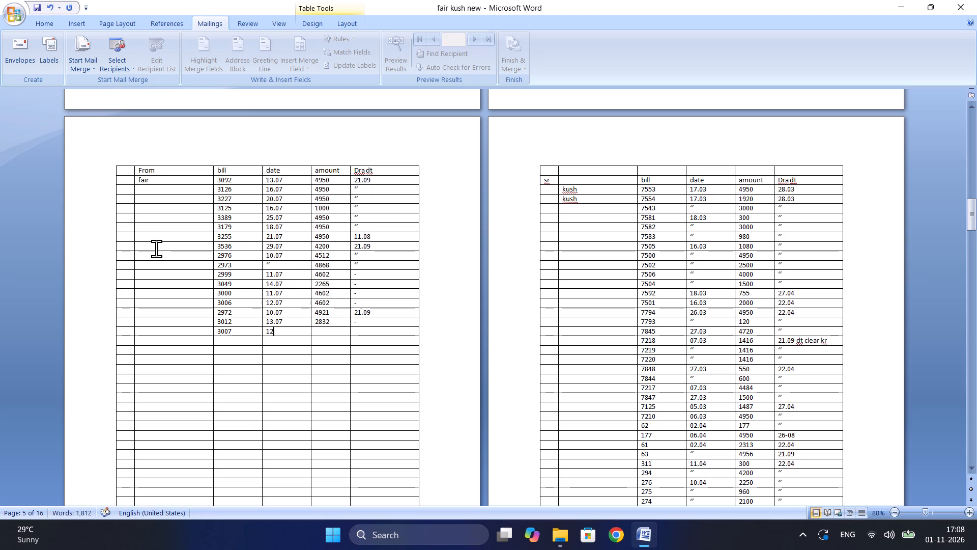
text(.07)
key(Right)
text(4602)
key(Right)
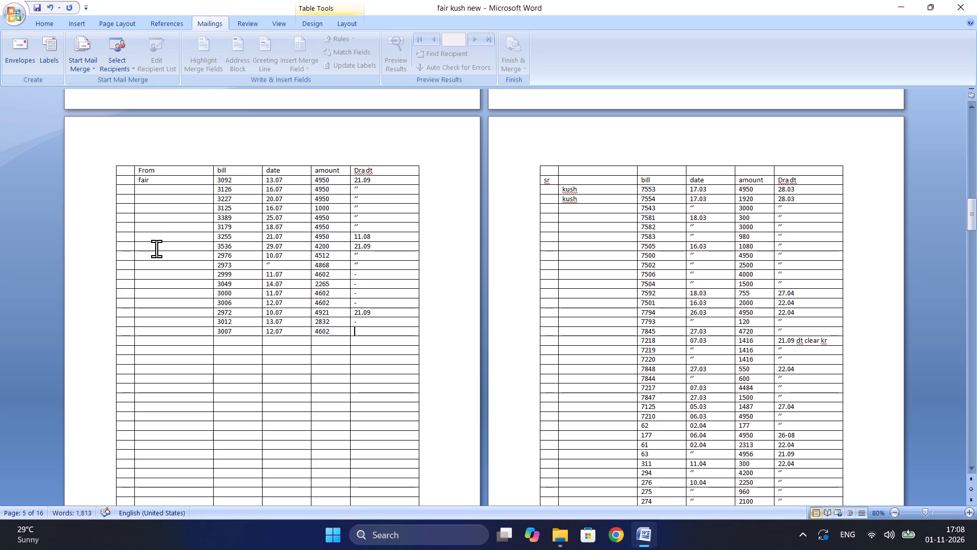
key(minus)
key(Down)
key(Left)
key(Left)
Fill the row below bill 3007 with bill 3011, date 13.07, amount 2266 and a dash in the last column.
key(Left)
text(3011)
key(Right)
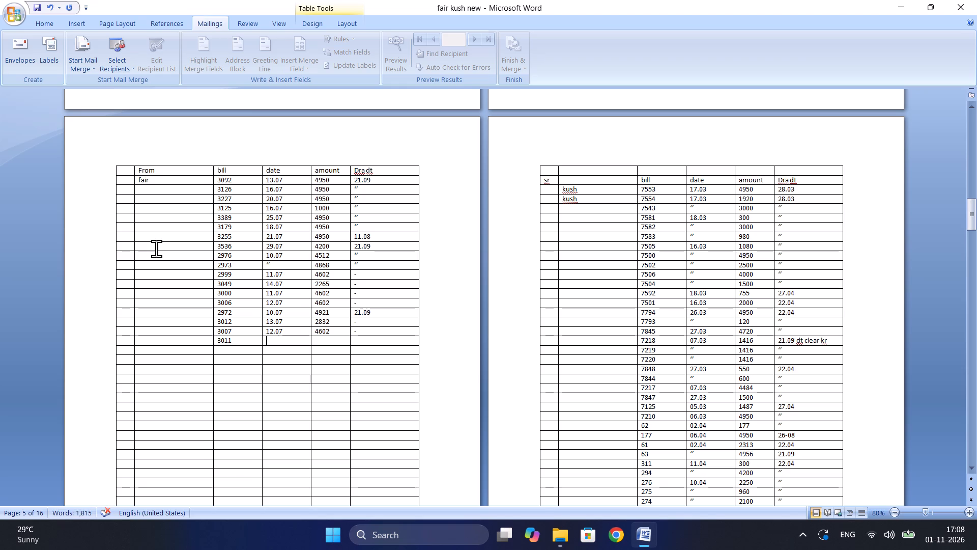
text(13.07)
key(Right)
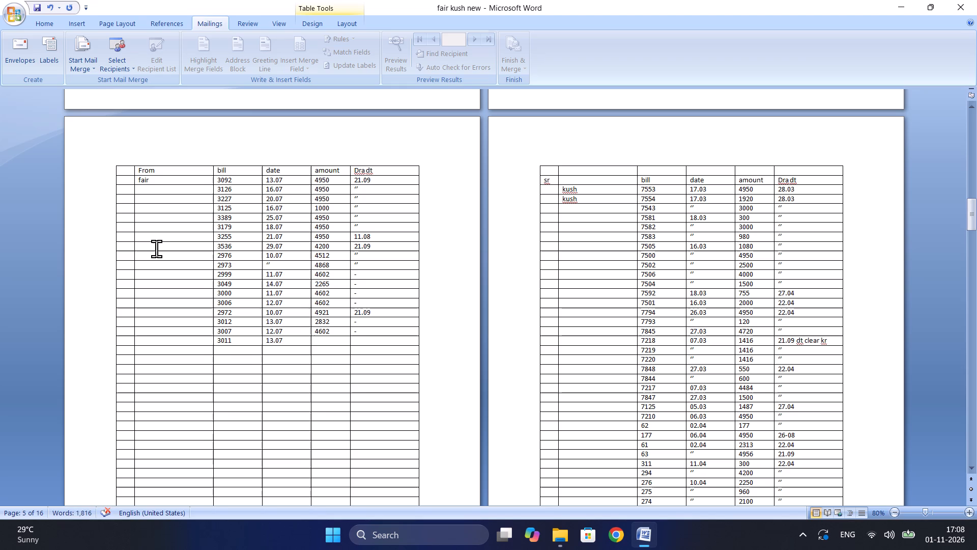
text(2267)
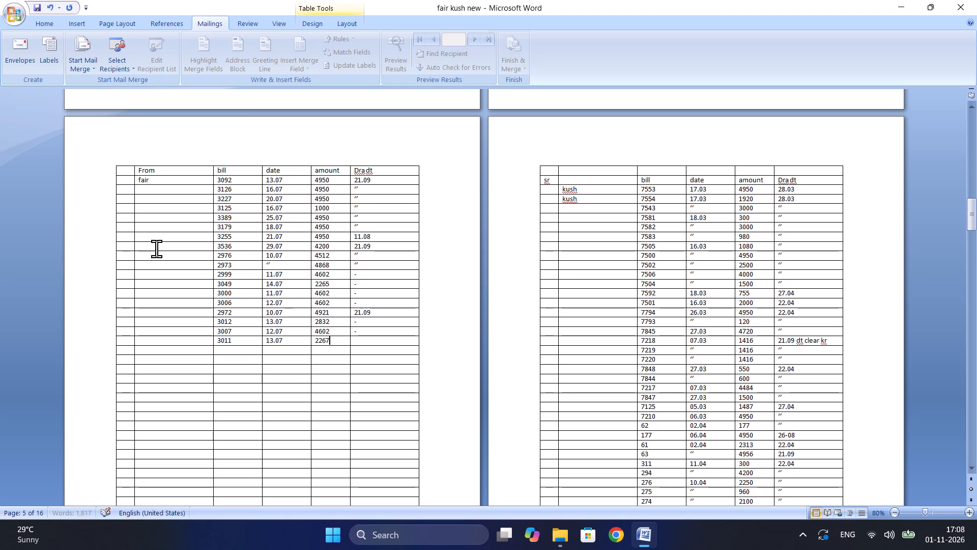
key(Right)
key(Left)
key(BackSpace)
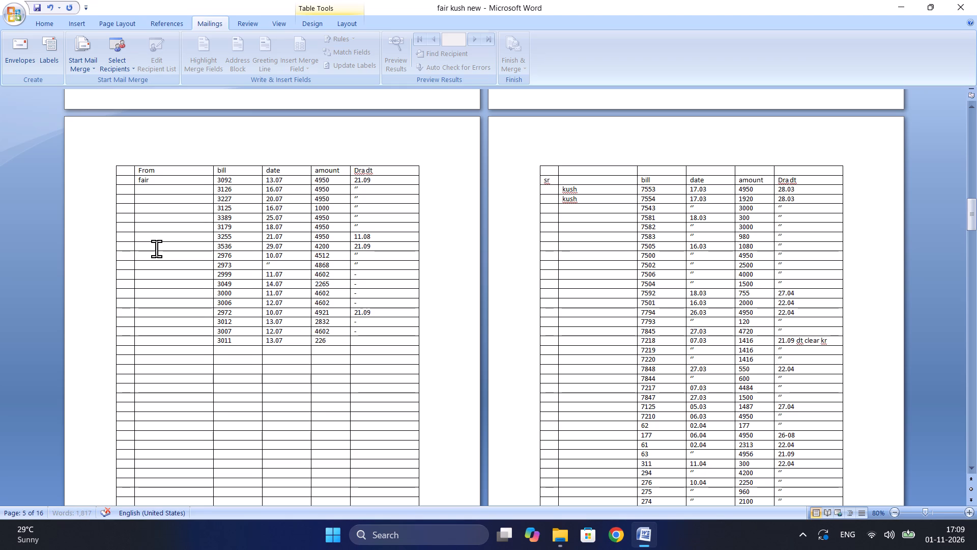
key(6)
key(Right)
key(minus)
Fill the row below bill 3011 with bill 3050, date 14.07, amount 2832 and a dash in the last column.
key(Down)
key(Left)
key(Left)
key(Left)
text(3050)
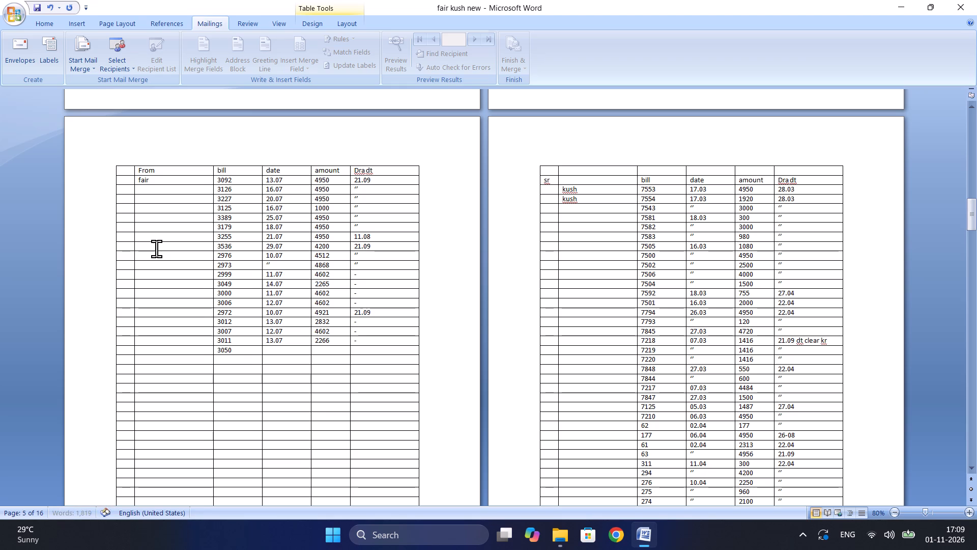
key(Right)
text(14.07)
key(Right)
text(2832)
key(Right)
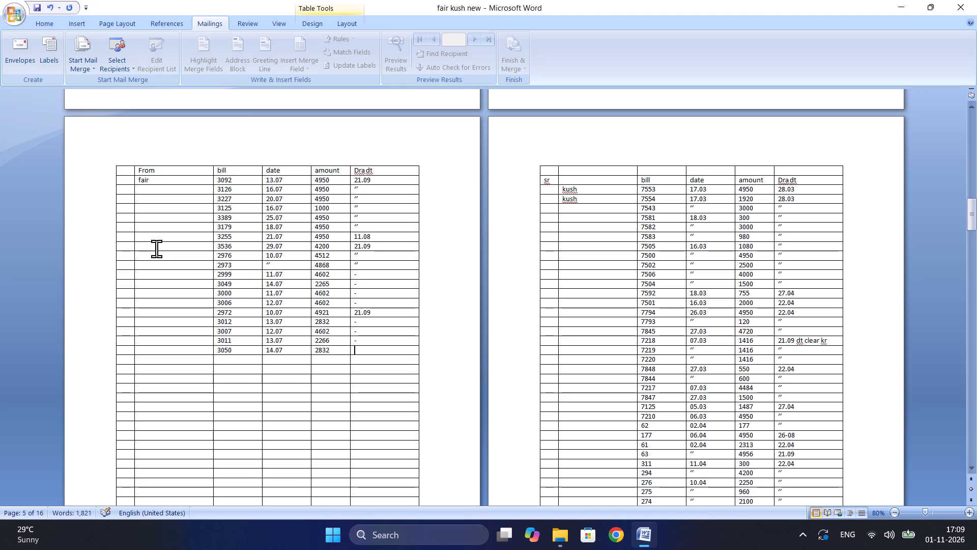
key(minus)
Fill the row below bill 3050 with bill 2747, date 01.07, amount 1404 and 21.09 in the last column.
key(Down)
key(Left)
key(Left)
key(Left)
text(2747)
key(Right)
text(01.07)
key(Right)
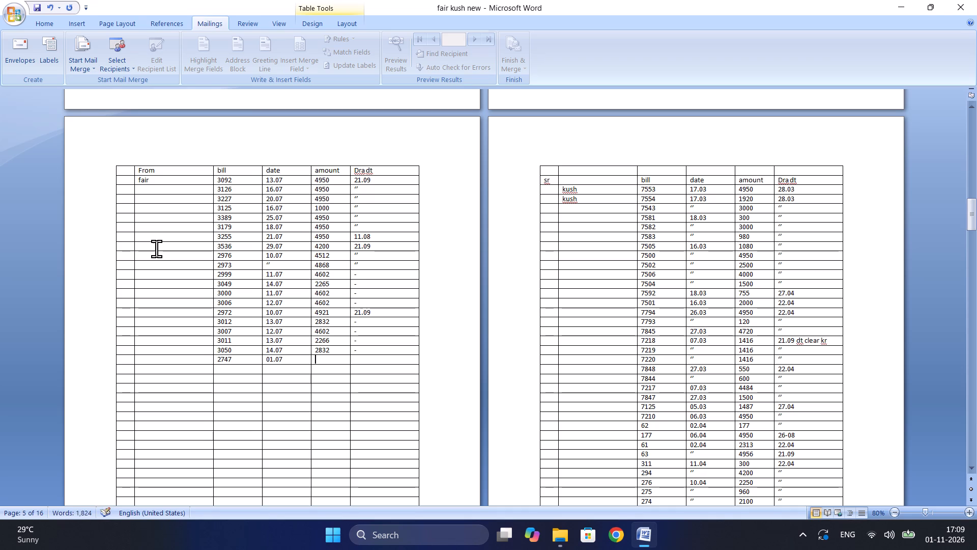
text(1401)
key(BackSpace)
key(4)
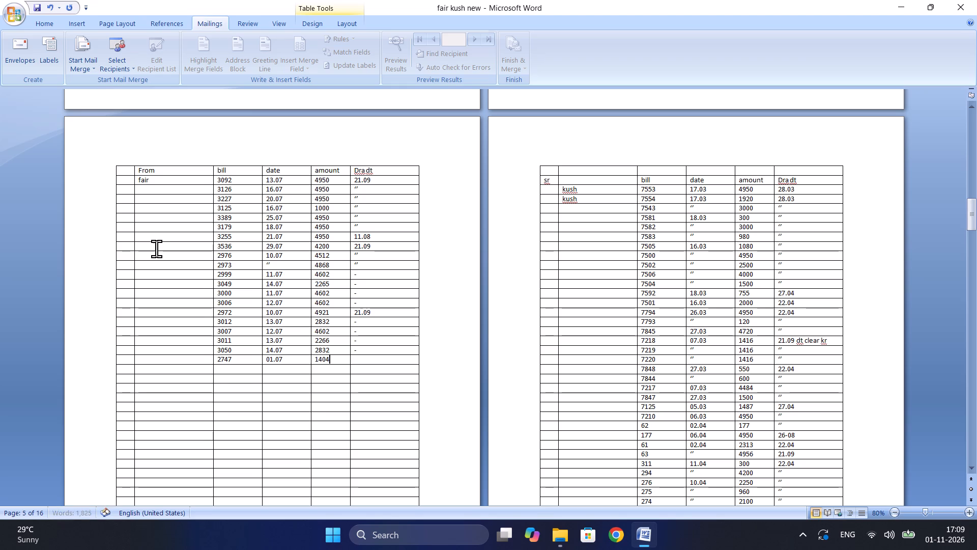
key(Right)
text(21.09)
Fill the row below bill 2747 with bill 3569, date 30.07, amount 4200 and a ditto mark in the last column.
key(Down)
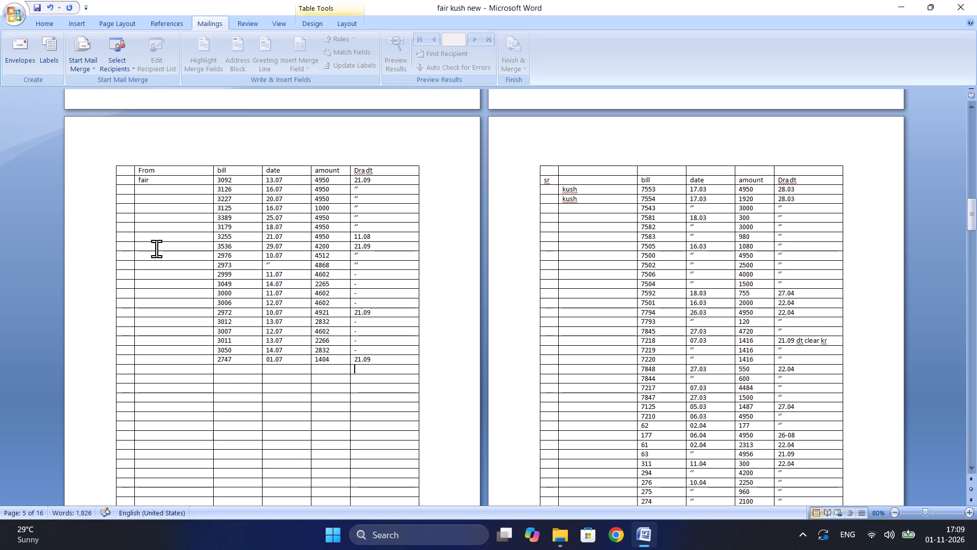
key(Left)
key(Left)
key(Left)
text(3569)
key(Right)
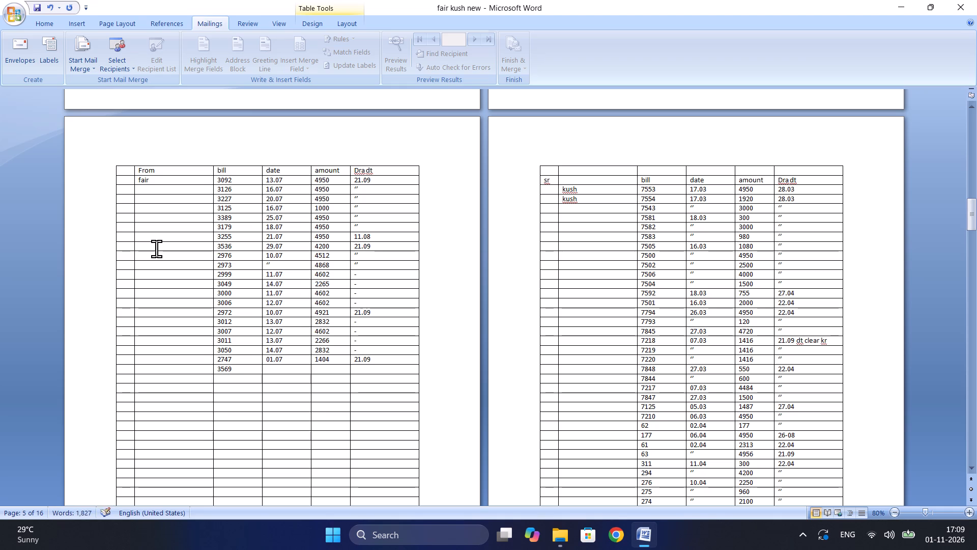
text(30.)
text(07)
key(Right)
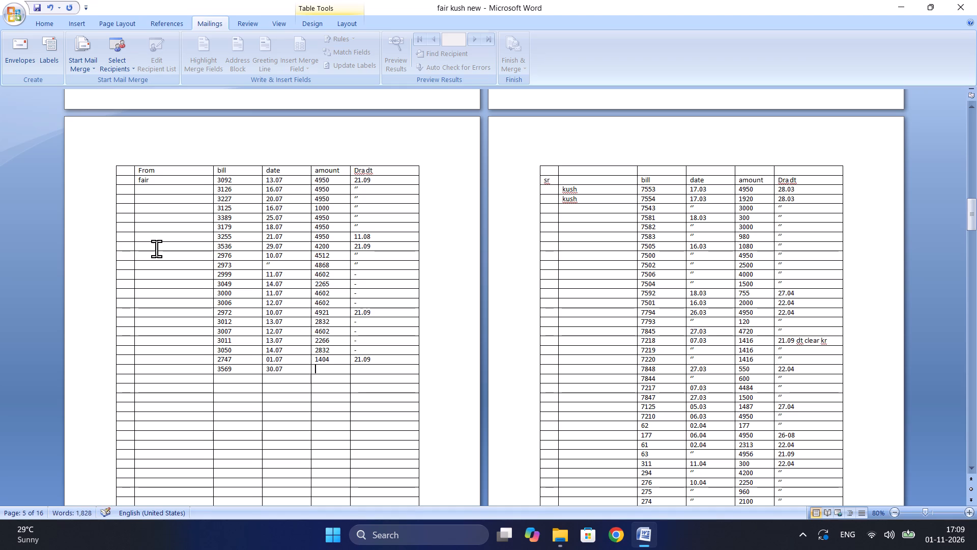
text(4200)
key(Right)
text('')
Fill the row below bill 3569 with bill 3126, date 16.07, amount 4950 and a ditto mark in the last column.
key(Down)
key(Left)
key(Left)
key(Left)
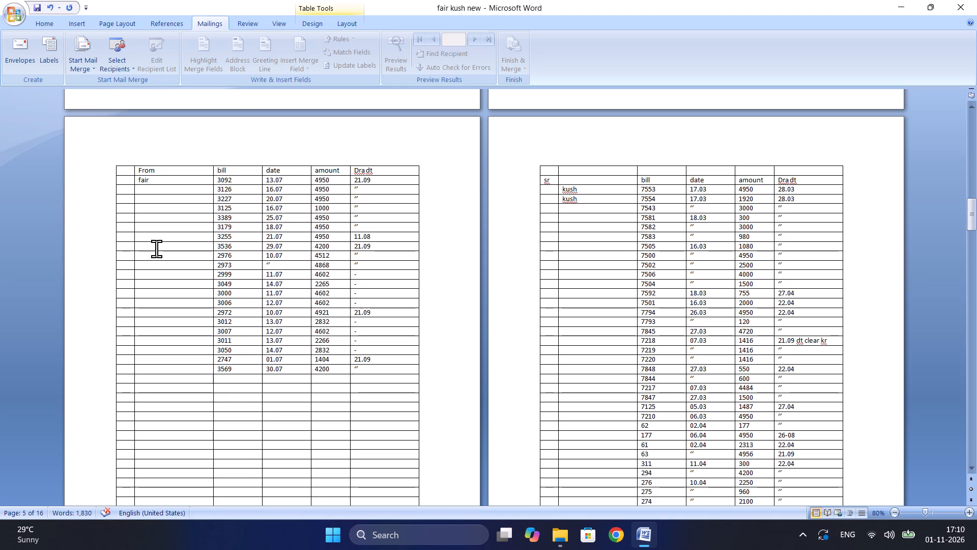
text(3126)
key(Right)
text(16.07)
key(Right)
text(4950)
key(Right)
text('')
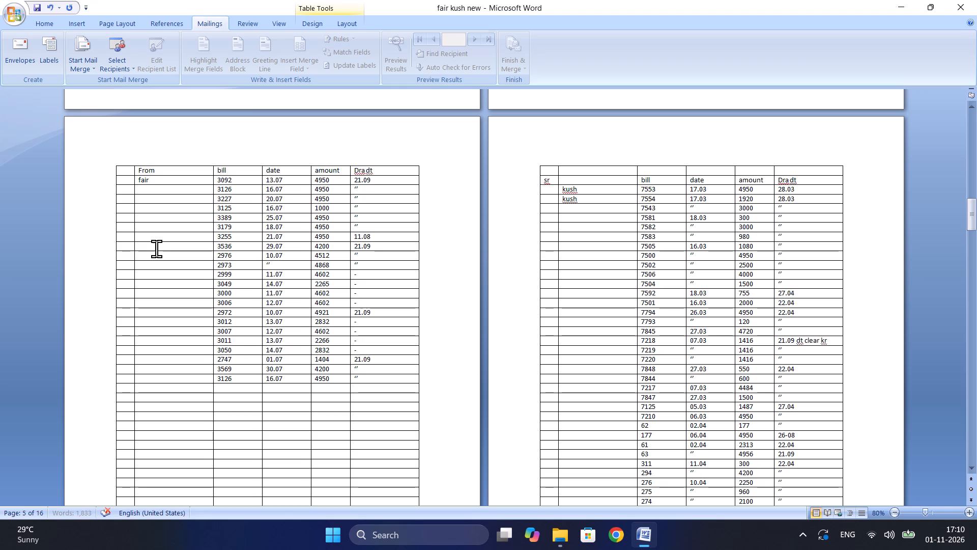
Save the document.
click(38, 3)
In the page 16 kush table, fill the row below bill 2861 with bill 3303, date 27.07, amount 1416 and 11.08 in the last column.
scroll(659, 188, down, 5)
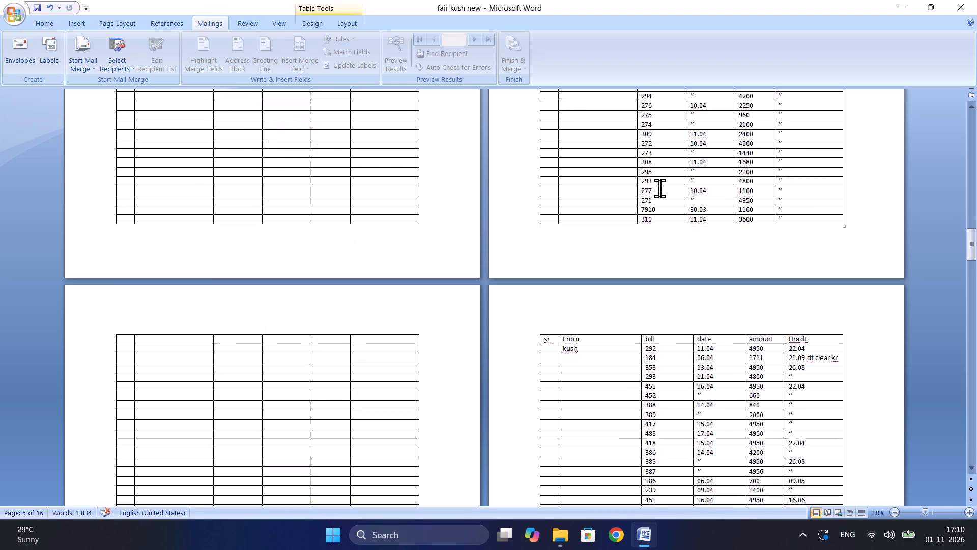
scroll(659, 188, down, 8)
scroll(659, 188, down, 16)
scroll(659, 188, up, 1)
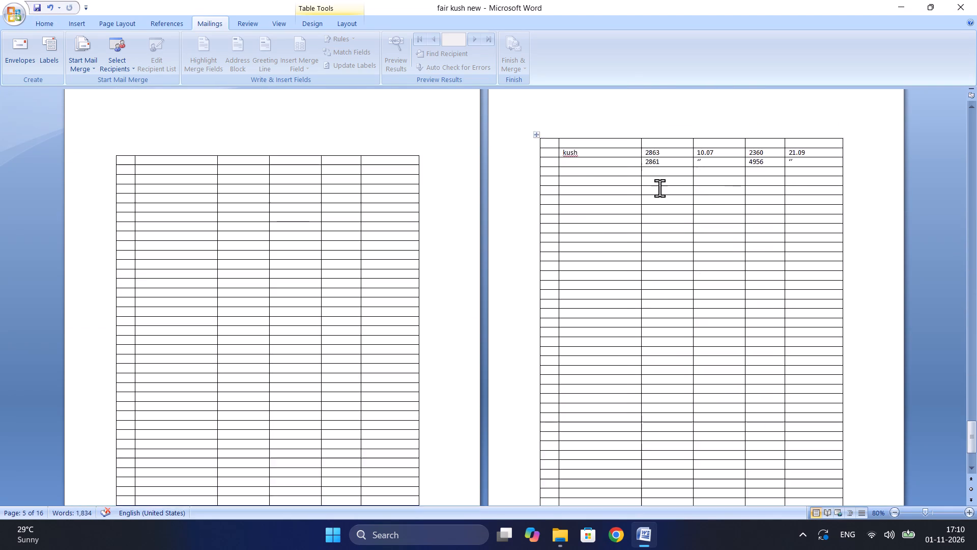
scroll(659, 188, up, 2)
scroll(659, 188, down, 1)
scroll(659, 188, up, 1)
scroll(659, 188, down, 2)
scroll(659, 188, left, 1)
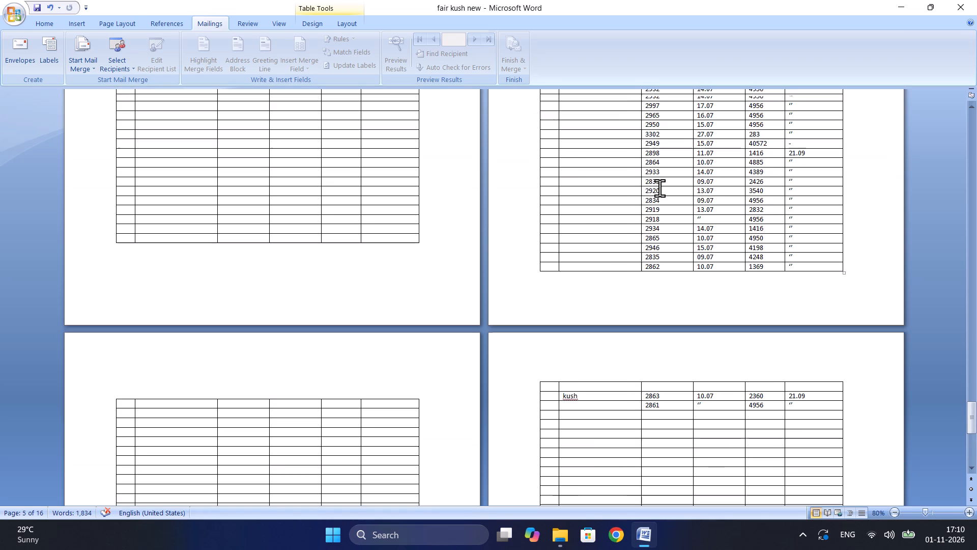
scroll(659, 188, left, 1)
scroll(659, 188, down, 1)
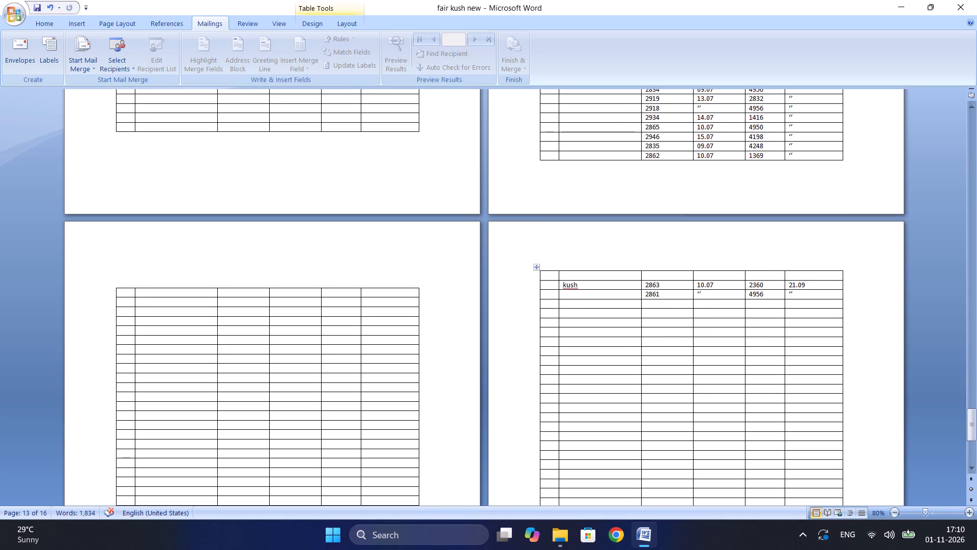
click(663, 307)
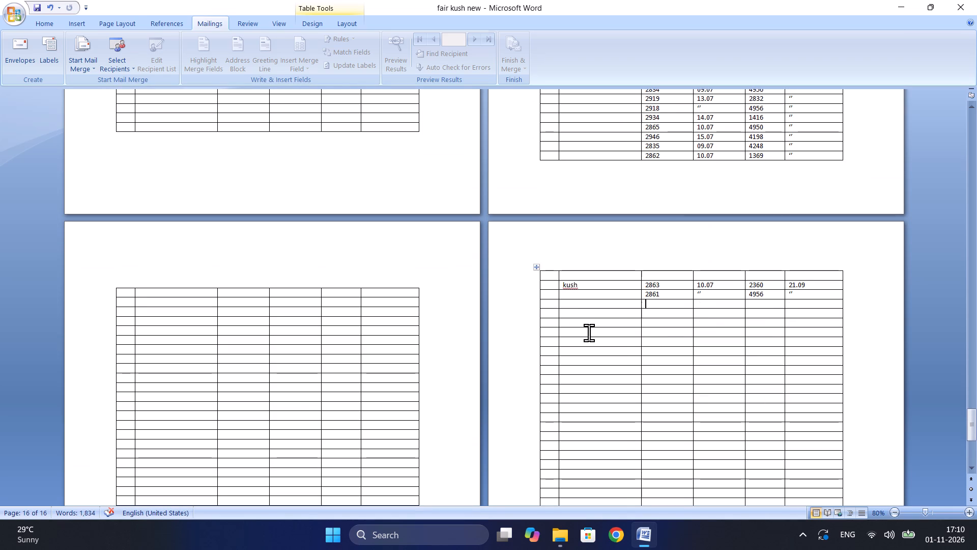
text(3303)
key(Right)
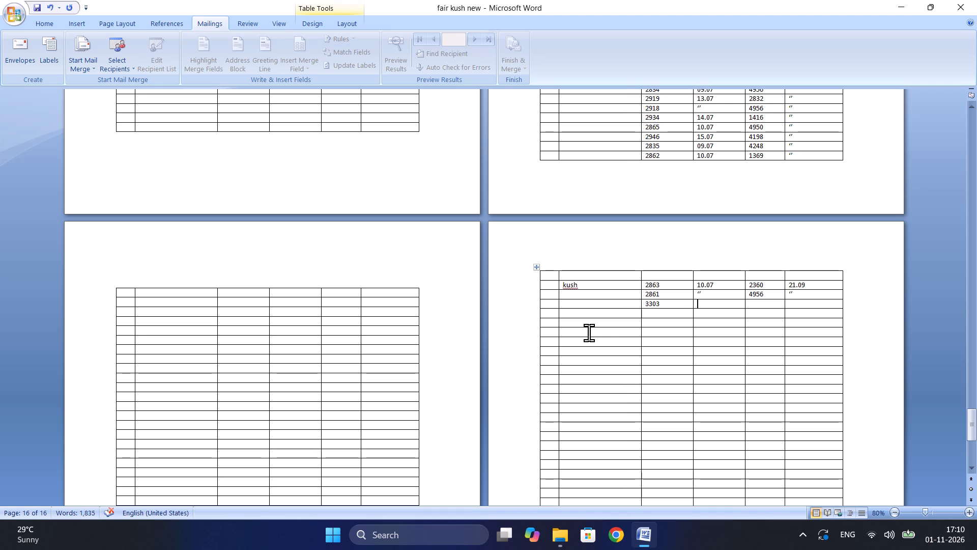
text(27)
text(.07)
key(Right)
text(1416)
key(Right)
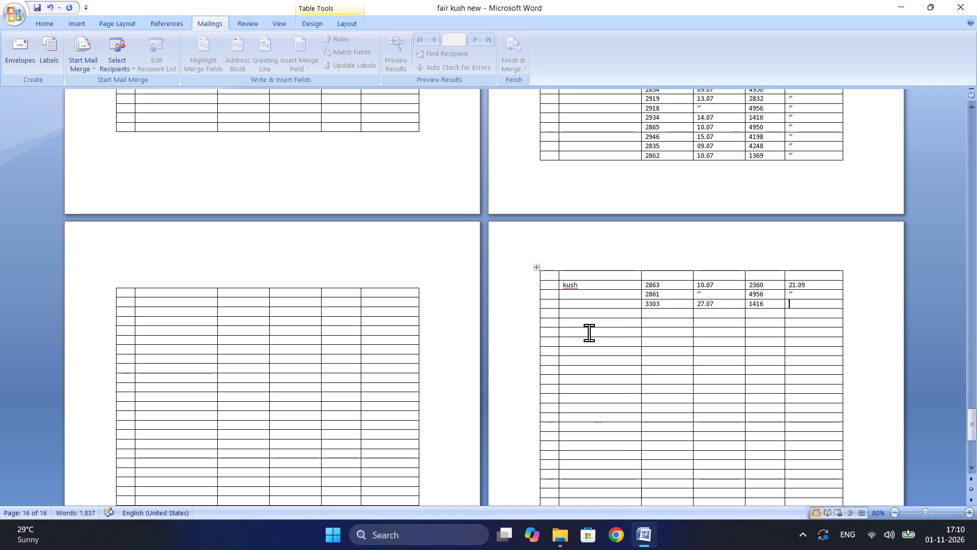
text(11.08)
Fill the row below bill 3303 with bill 3301, a ditto mark for the date, amount 4987 and 21.09 in the last column.
key(Down)
key(Left)
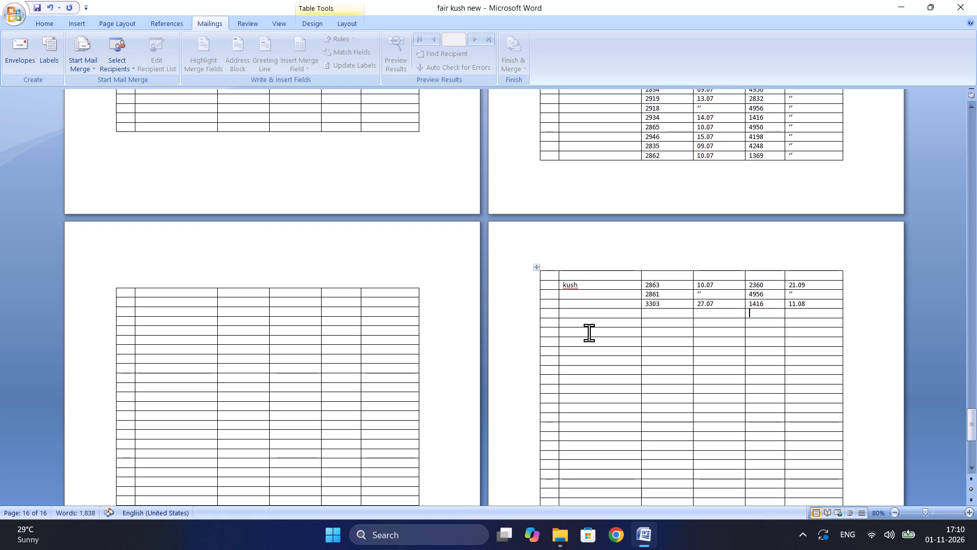
key(Left)
key(Left)
key(Left)
key(Right)
text(3301)
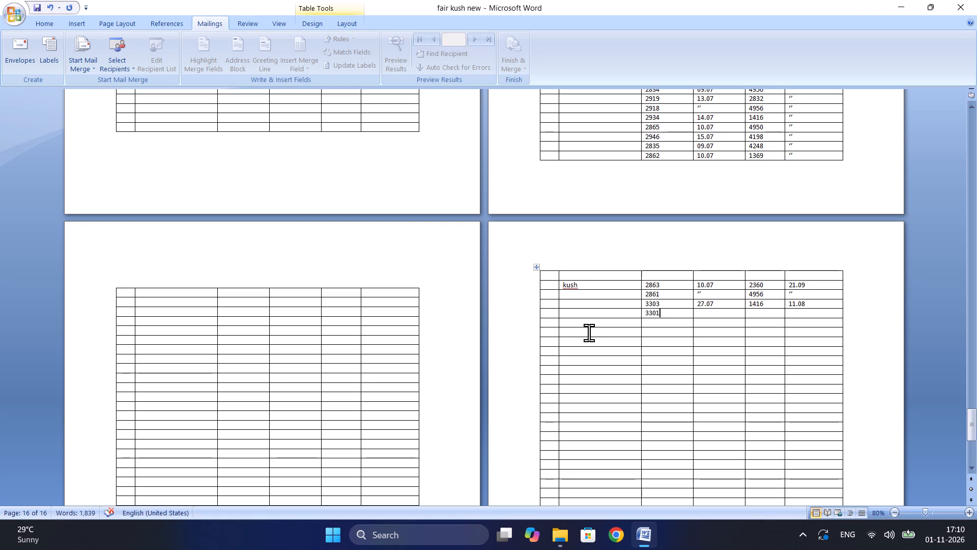
key(Right)
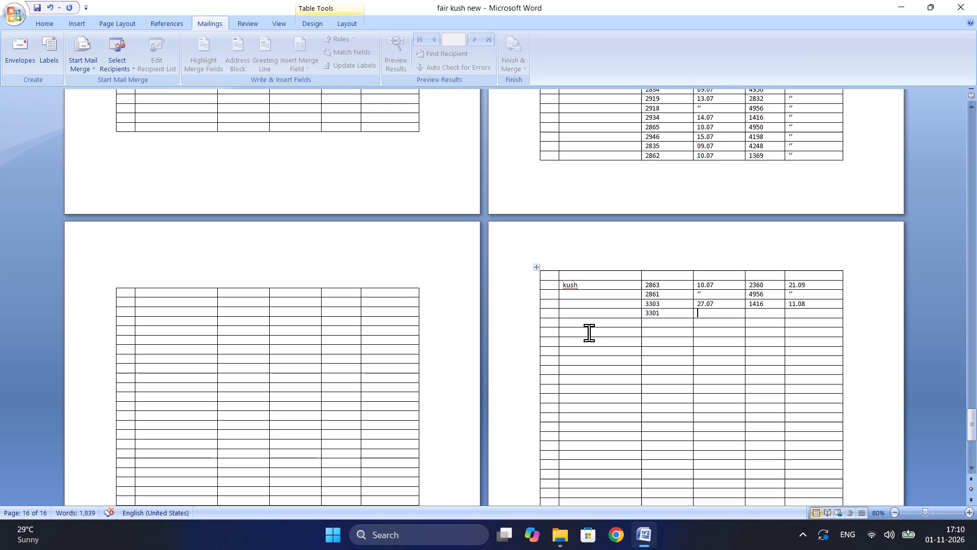
text('')
key(Right)
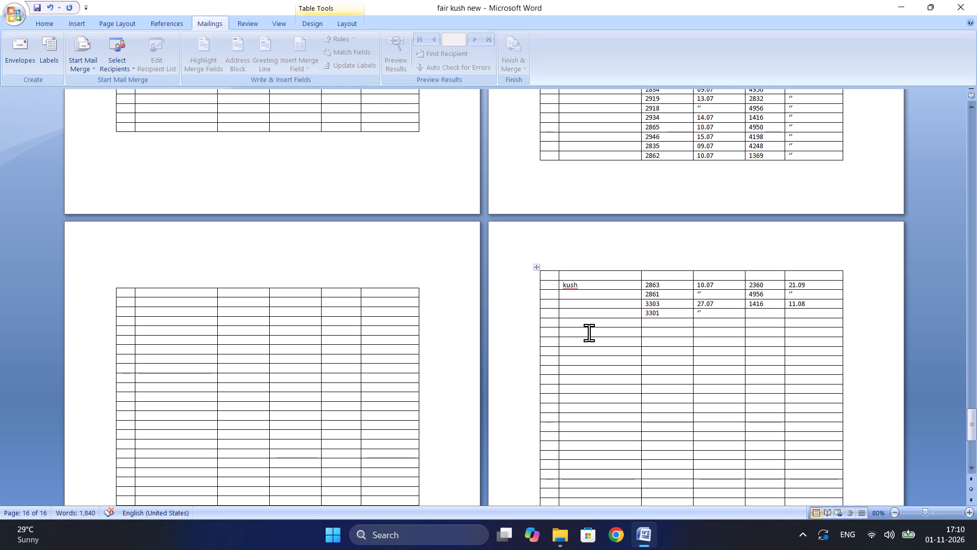
text(4987)
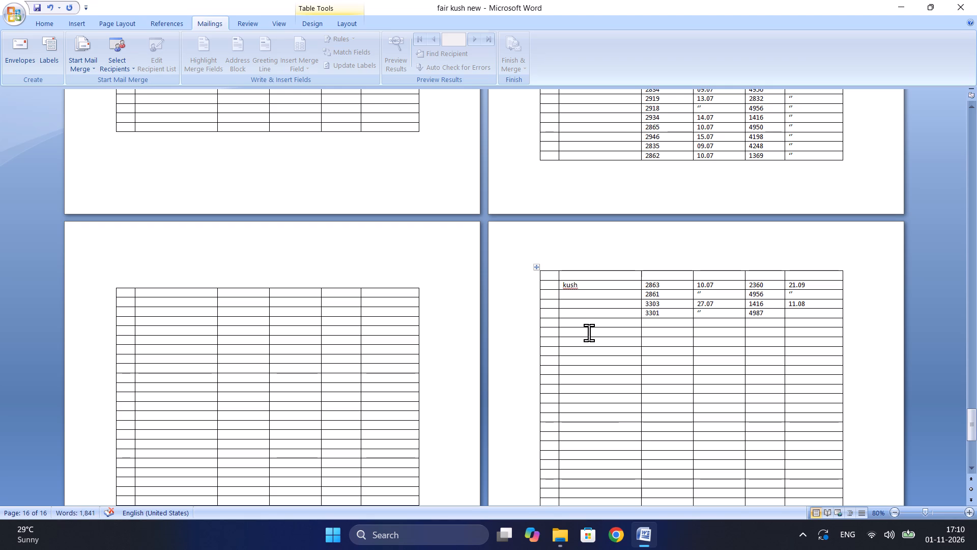
key(Right)
text(21.09)
Fill the row below bill 3301 with bill 3378, date 29.07, amount 3988 and a ditto mark in the last column.
key(Down)
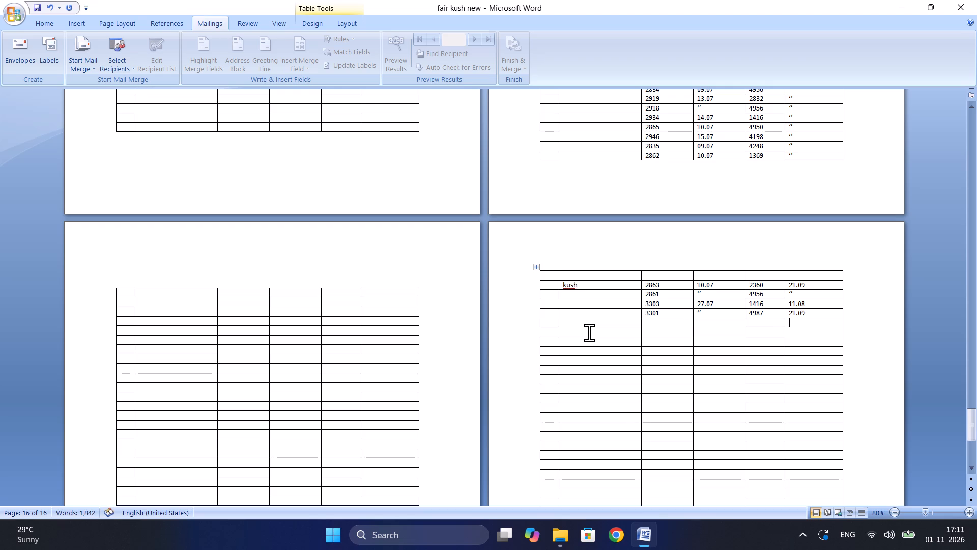
key(Left)
key(Left)
key(Left)
text(3378)
key(Right)
text(29.07)
key(Right)
text(3988)
key(Right)
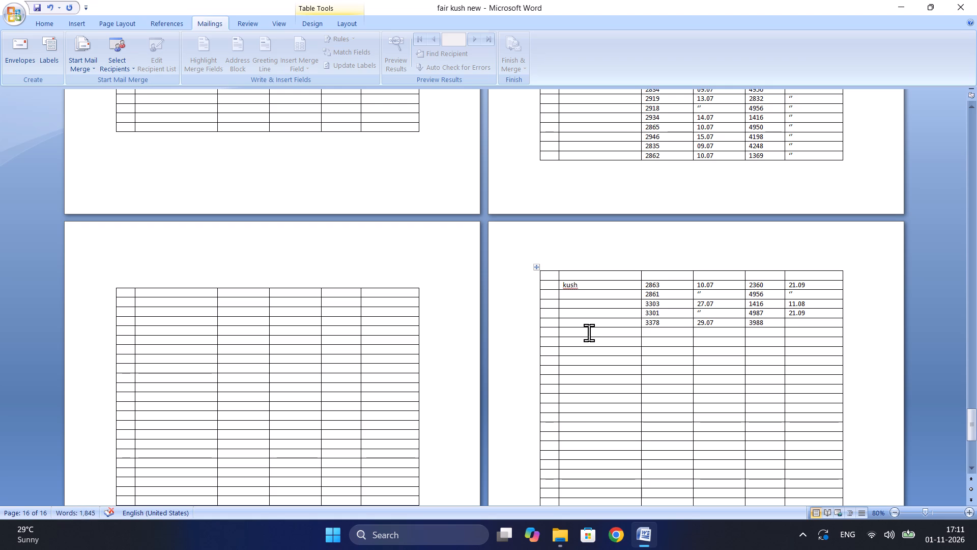
text('')
Fill the row below bill 3378 with bill 3333, date 28.07, amount 944 and a ditto mark in the last column.
key(Down)
key(Left)
key(Left)
key(Left)
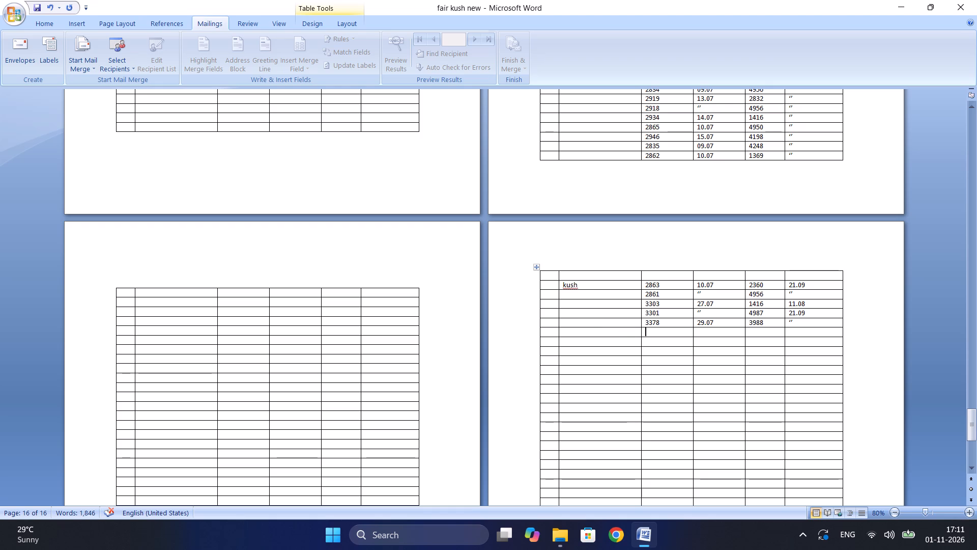
text(3333)
key(Right)
text(28.07)
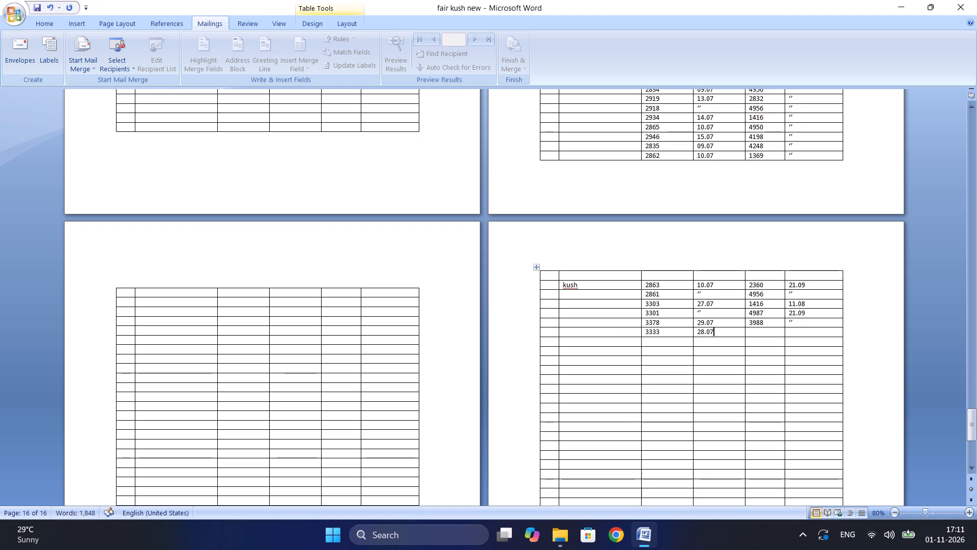
key(Right)
text(944)
key(Right)
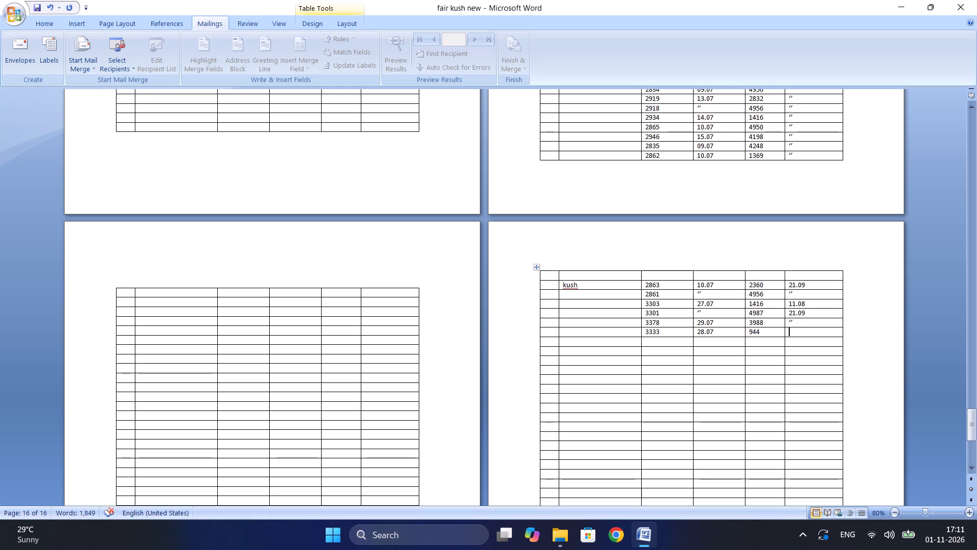
text('')
Fill the row below bill 3333 with bill 3377, date 24.07, amount 4862 and a ditto mark in the last column.
key(Down)
key(Left)
key(Left)
key(Left)
text(3377)
key(Right)
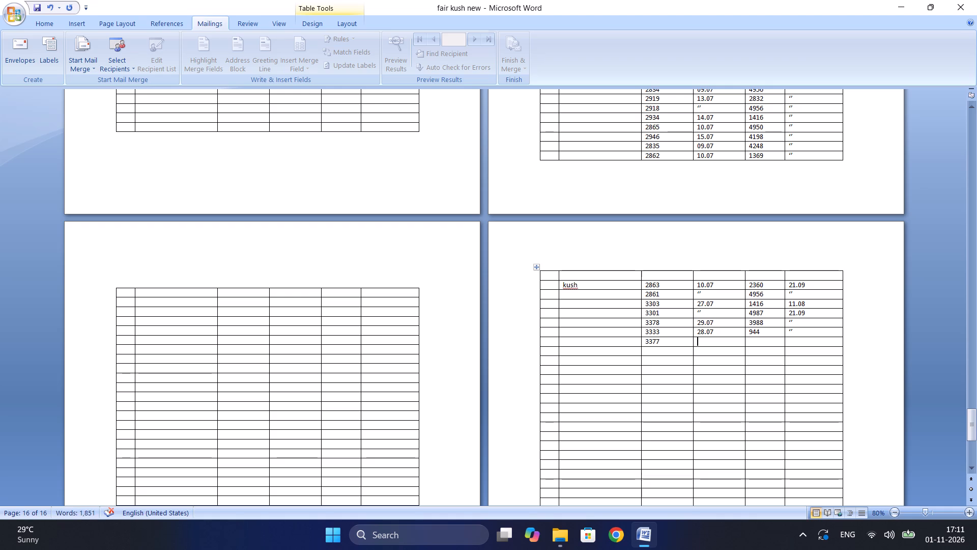
text(24.0)
key(7)
key(Right)
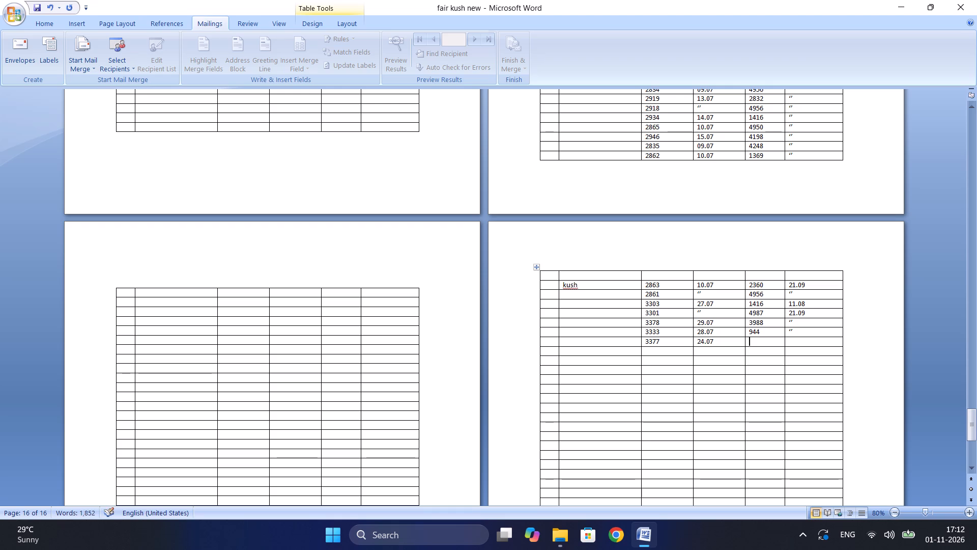
text(4862)
key(Right)
text('')
Fill the row below bill 3377 with bill 3376, date 29.07, amount 3214 and a ditto mark in the last column.
key(Down)
key(Left)
key(Left)
key(Left)
text(3376)
key(Right)
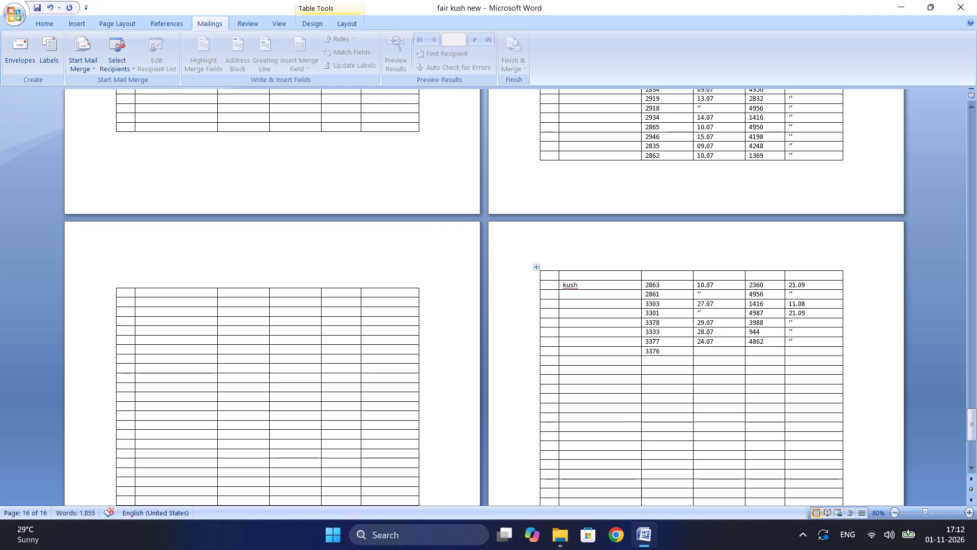
text(29.07)
key(Right)
text(3214)
key(Right)
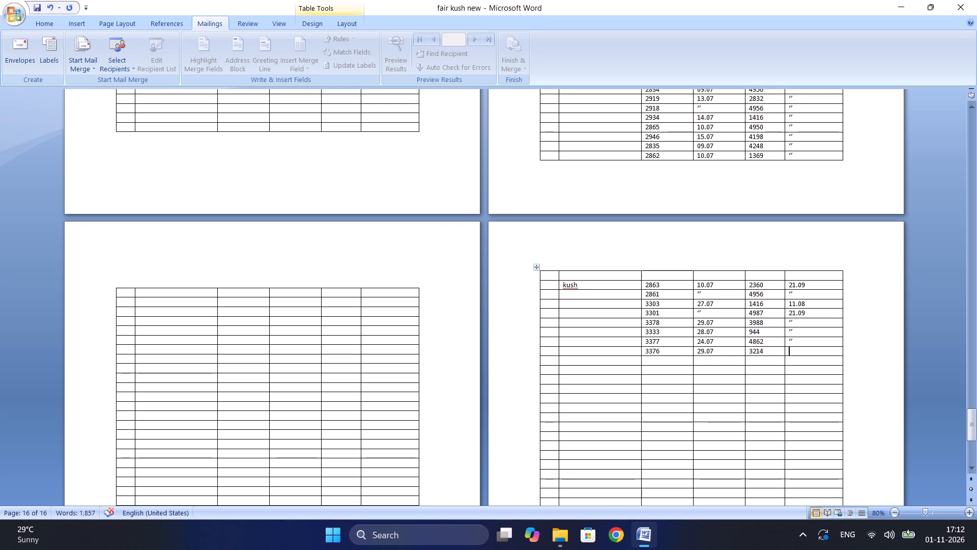
text('')
Fill the row below bill 3376 with bill 3401, date 30.07, amount 2360 and a ditto mark in the last column.
key(Down)
key(Left)
key(Left)
key(Left)
text(3401)
key(Right)
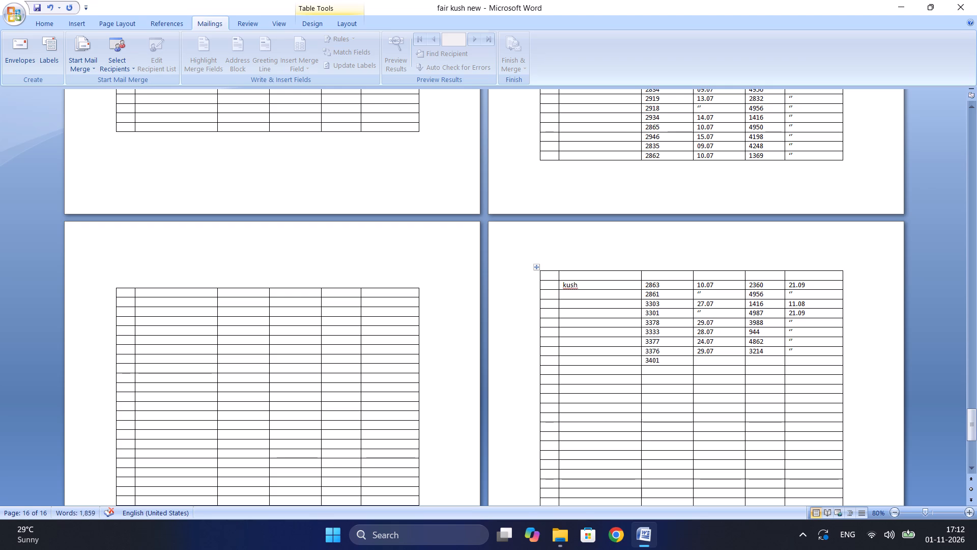
text(30.)
text(07)
key(Right)
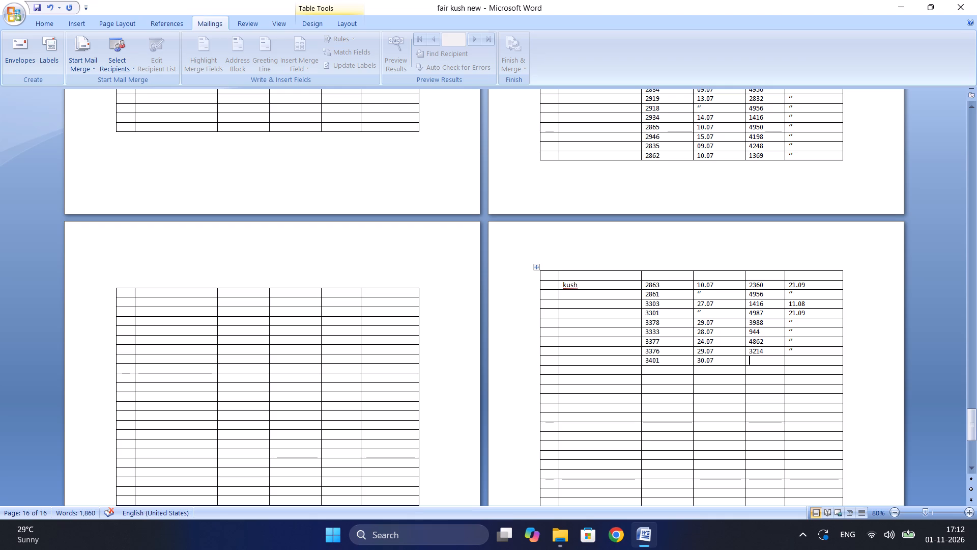
key(2)
key(3)
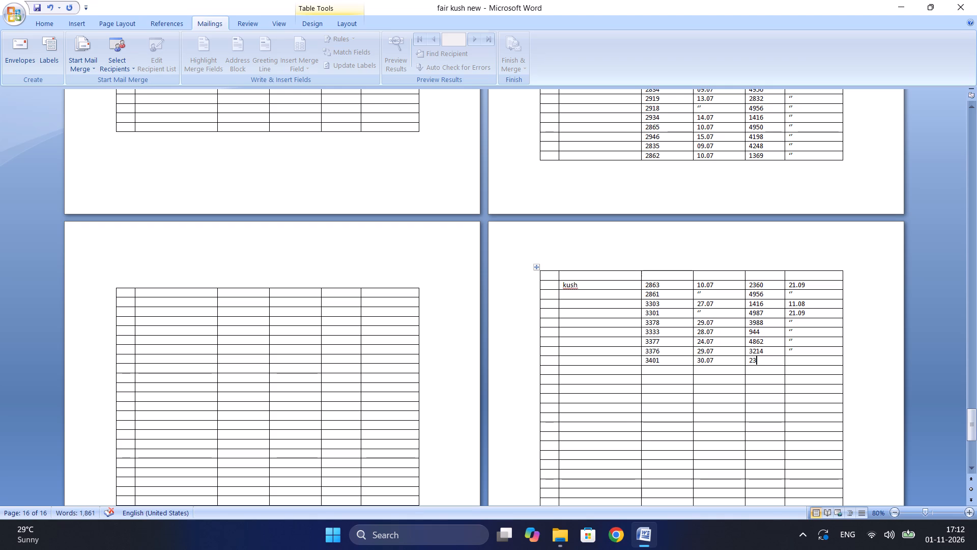
text(60)
key(Right)
text('')
Begin the bill number in the row below bill 3401 with the digits 33.
key(Down)
key(Left)
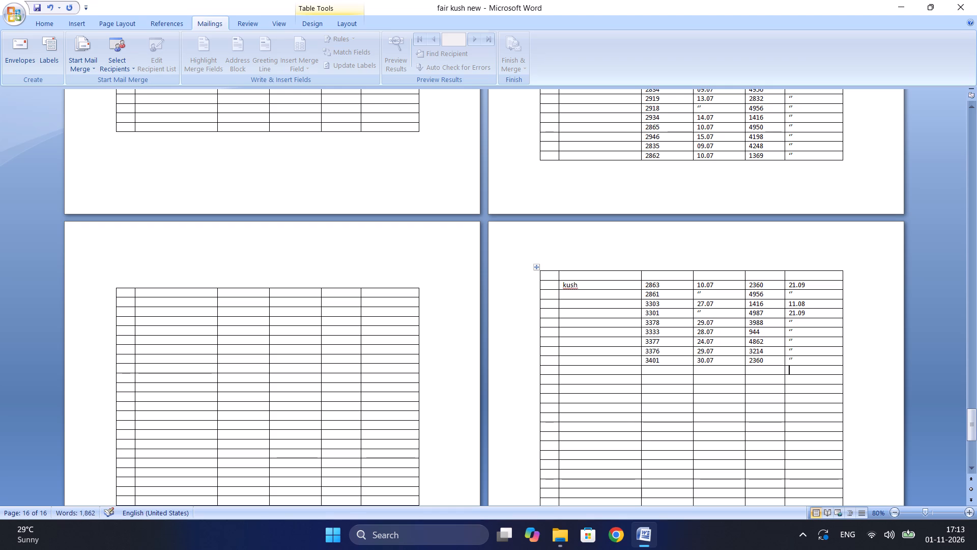
key(Left)
key(Left)
text(33)
Add the note "Amount check" in the name column of the bill 3401 row.
click(589, 362)
key(a)
text(mount chec)
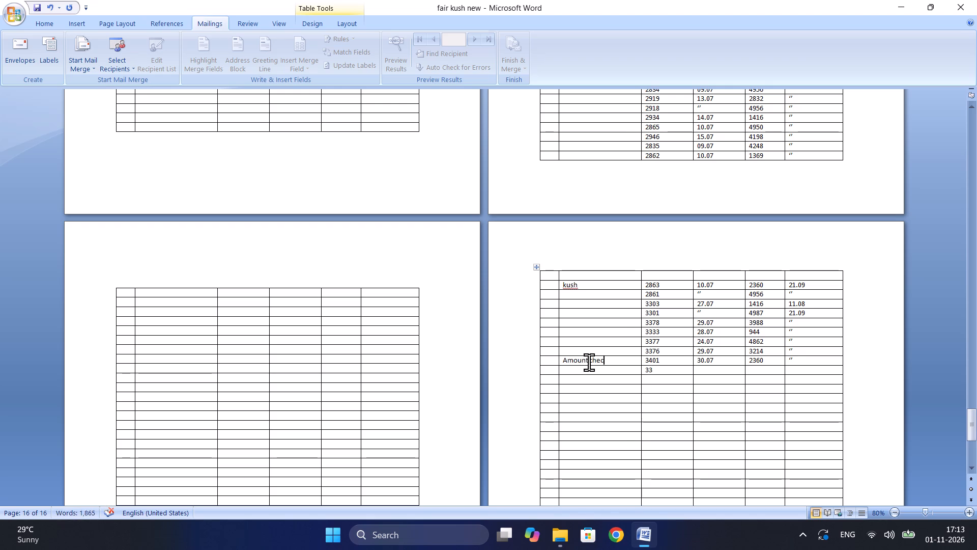
key(k)
Complete the row below bill 3401 as bill 3332, date 28.07, amount 1463 and a ditto mark in the last column.
click(668, 372)
text(32)
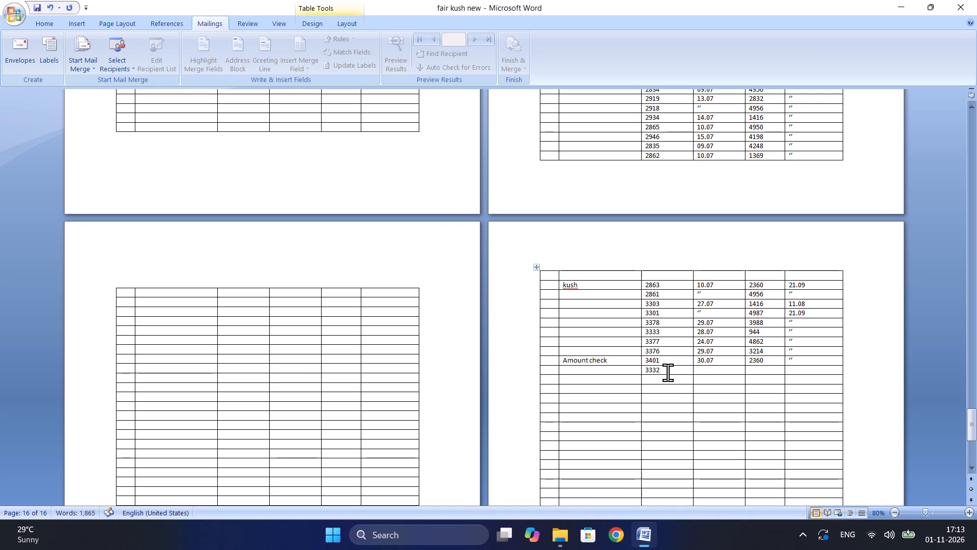
key(Right)
text(28)
text(.0)
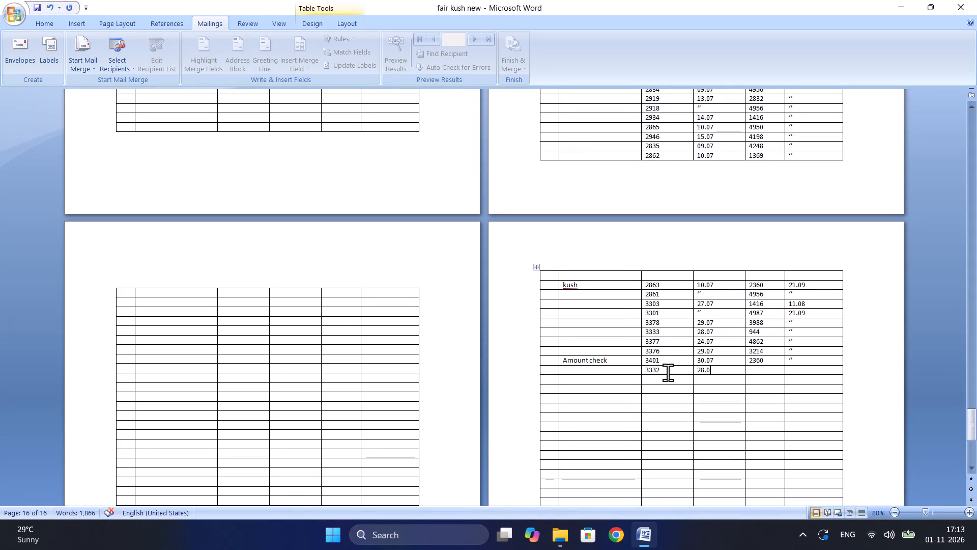
key(7)
key(Right)
text(14)
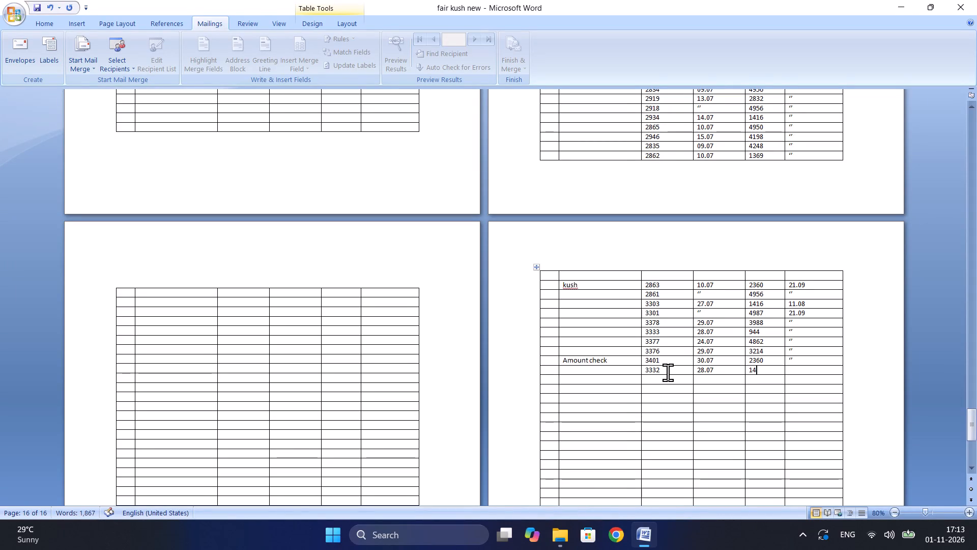
text(63)
key(Right)
text('')
Fill the row below bill 3332 with bill 3334, a ditto mark for the date, amount 4950 and a ditto mark in the last column.
key(Down)
key(Left)
key(Left)
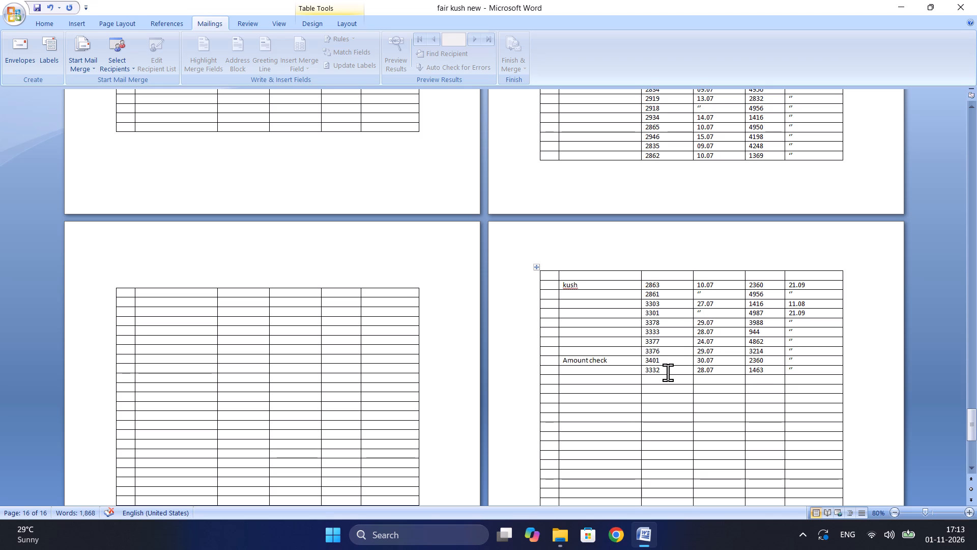
key(Left)
text(3334)
key(Right)
text('')
key(Right)
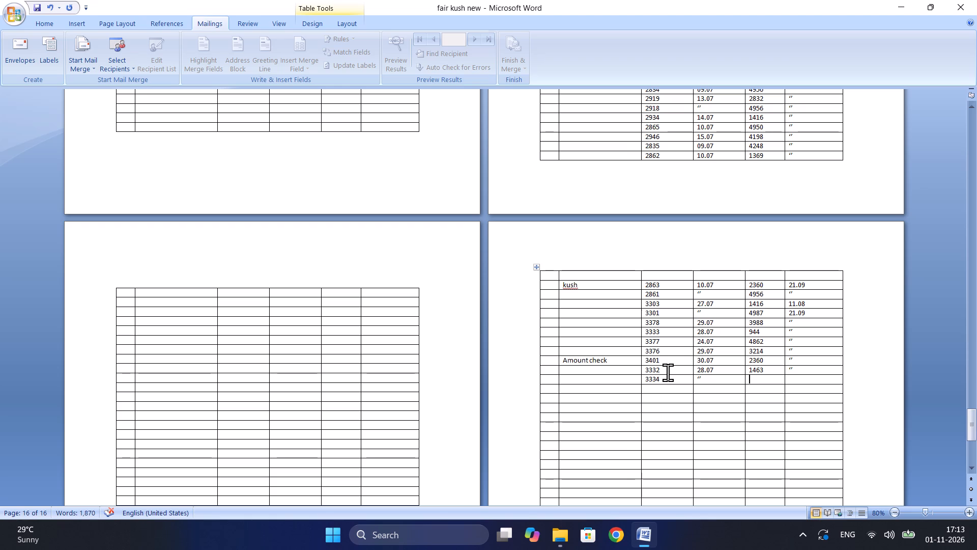
text(495)
key(0)
key(Right)
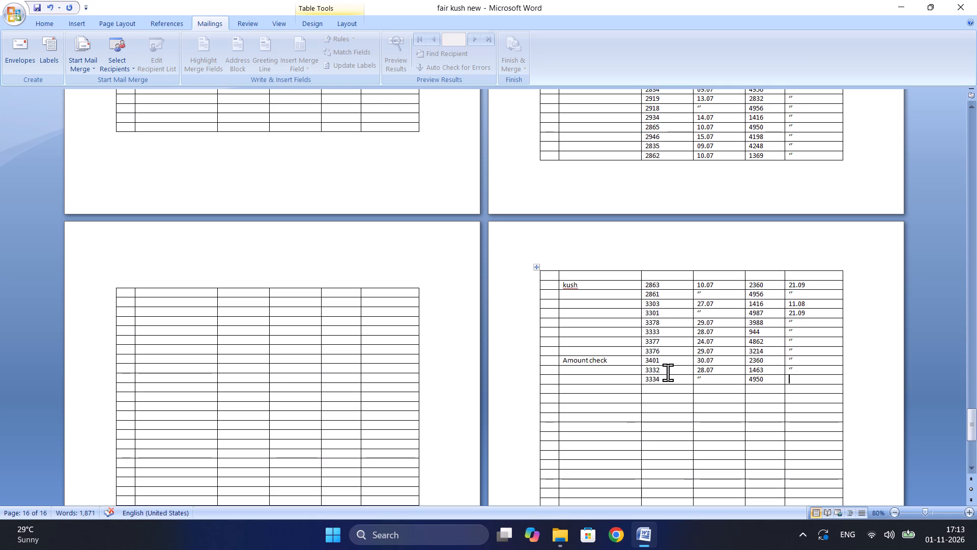
text('')
Fill the row below bill 3334 with bill 3400, date 30.07, amount 4950 and a ditto mark in the last column.
key(Down)
key(Left)
key(Left)
key(Left)
text(3400)
key(Right)
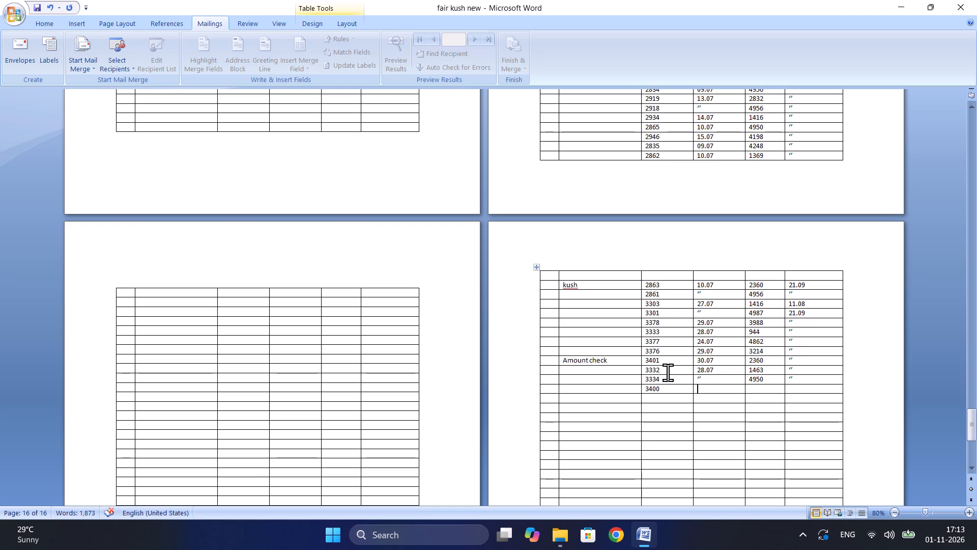
key(3)
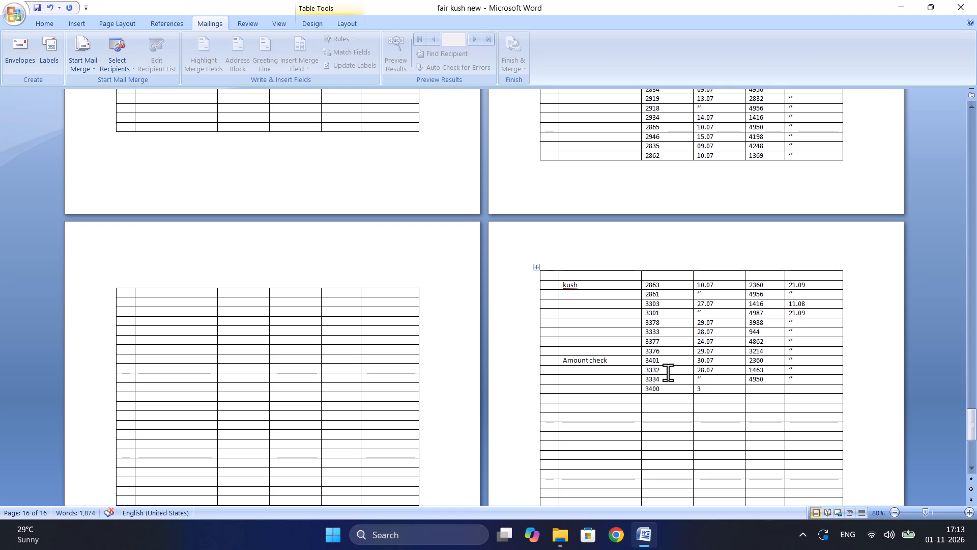
key(0)
text(.07)
key(Right)
text(4950)
key(Right)
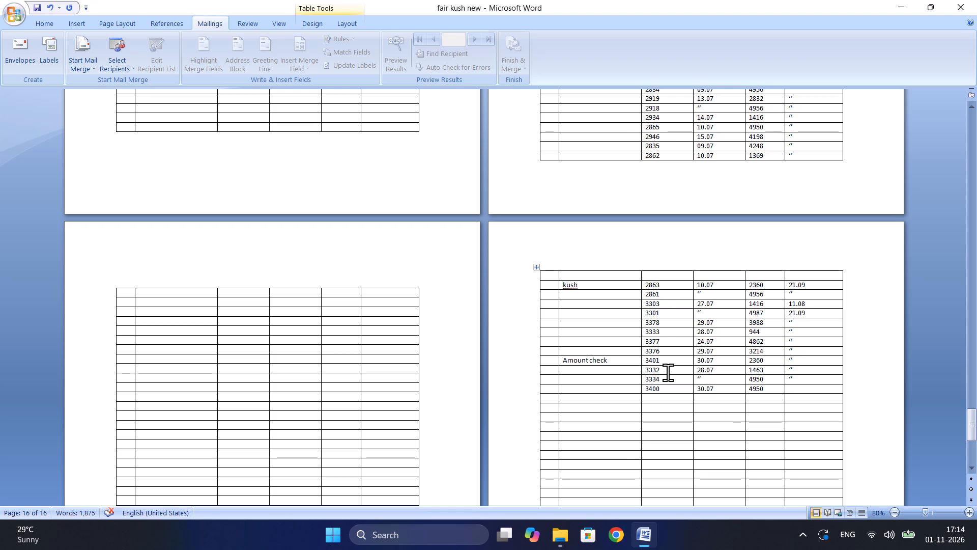
text('')
Fill the row below bill 3400 with bill 3411, a ditto mark for the date, amount 3068 and a ditto mark in the last column.
key(Down)
key(Left)
key(Left)
key(Left)
text(3411)
key(Right)
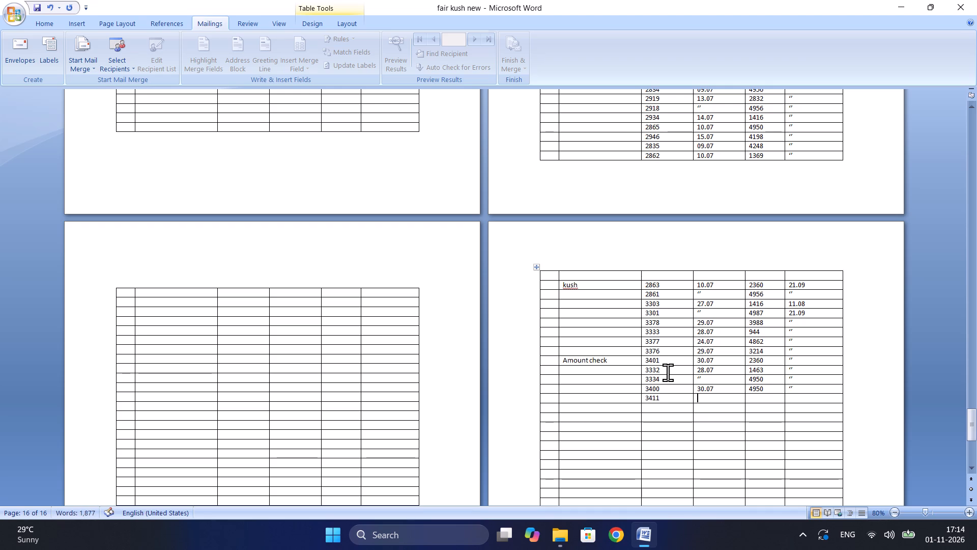
text('')
key(Right)
text(30)
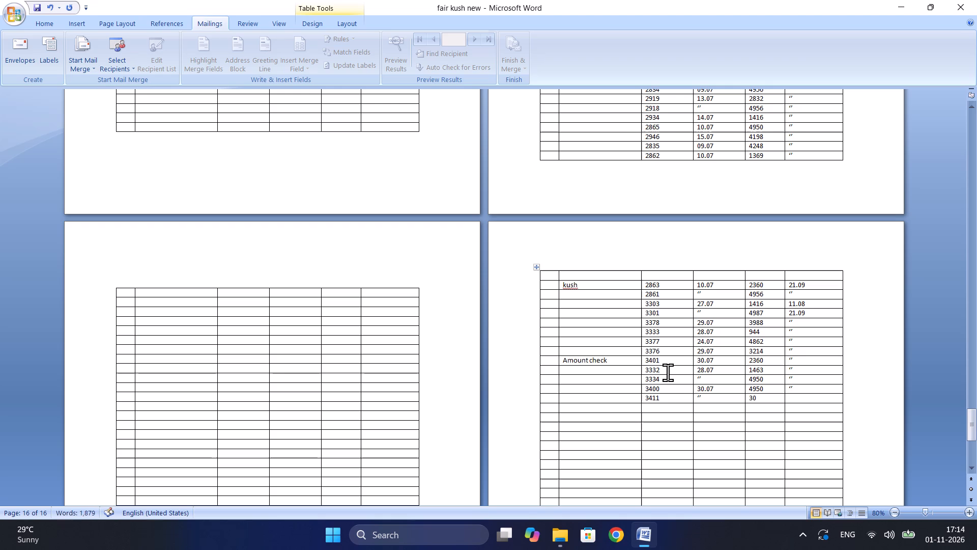
key(6)
key(7)
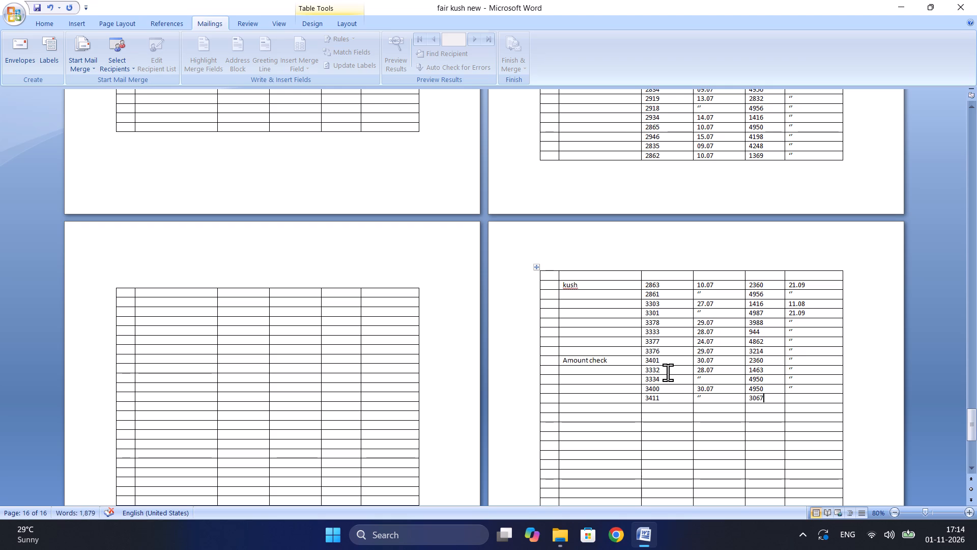
key(BackSpace)
key(8)
key(Right)
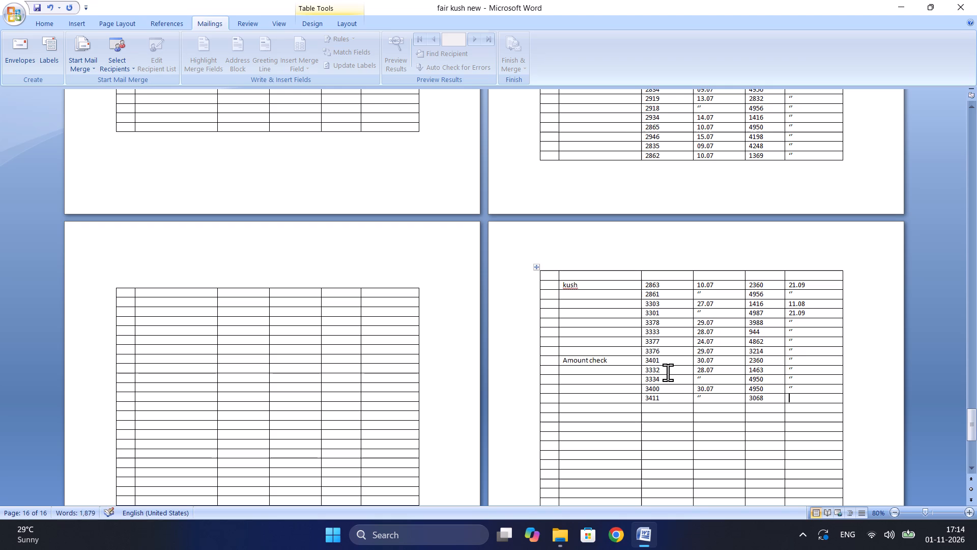
text('')
Fill the row below bill 3411 with bill 3414, a ditto mark for the date, amount 2065 and 25.09 in the last column.
key(Down)
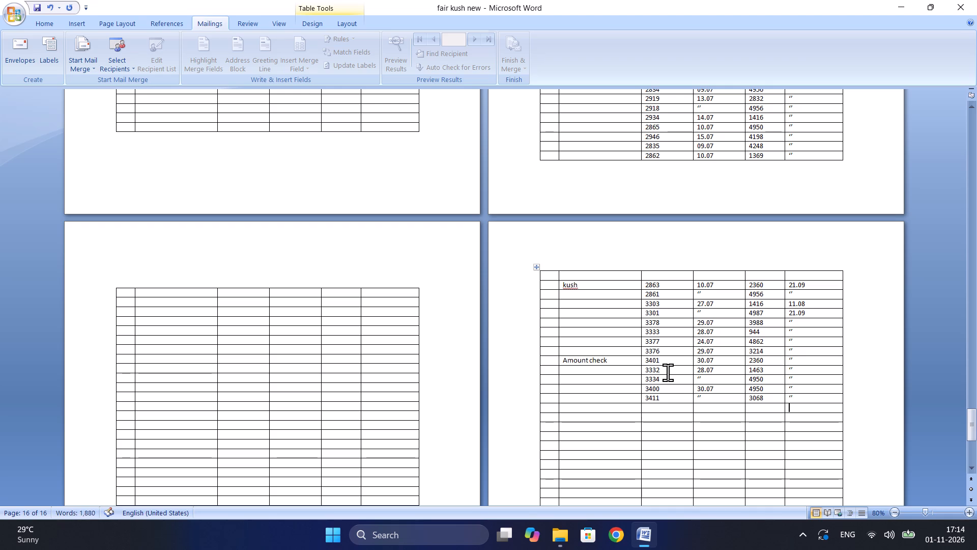
key(Left)
key(Left)
key(Left)
text(3414)
key(Right)
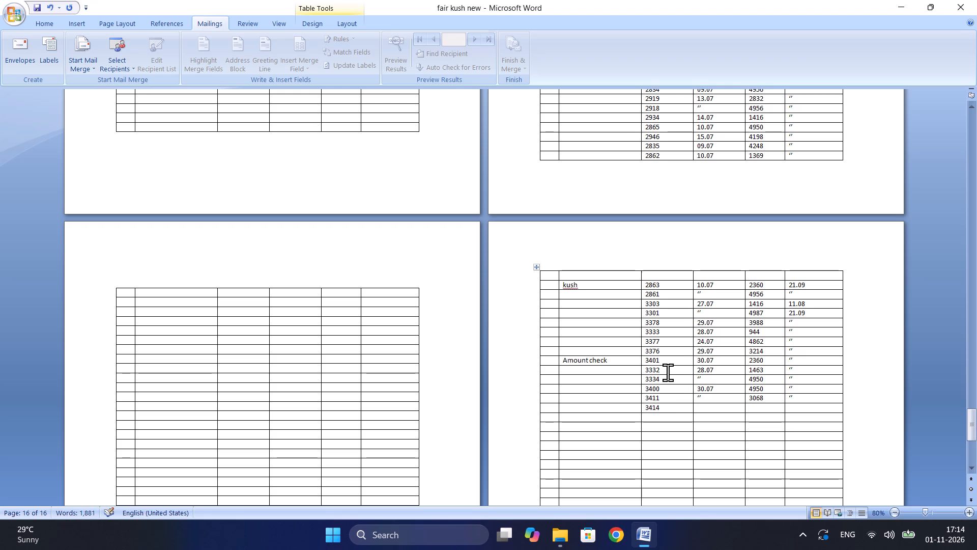
text('')
key(Right)
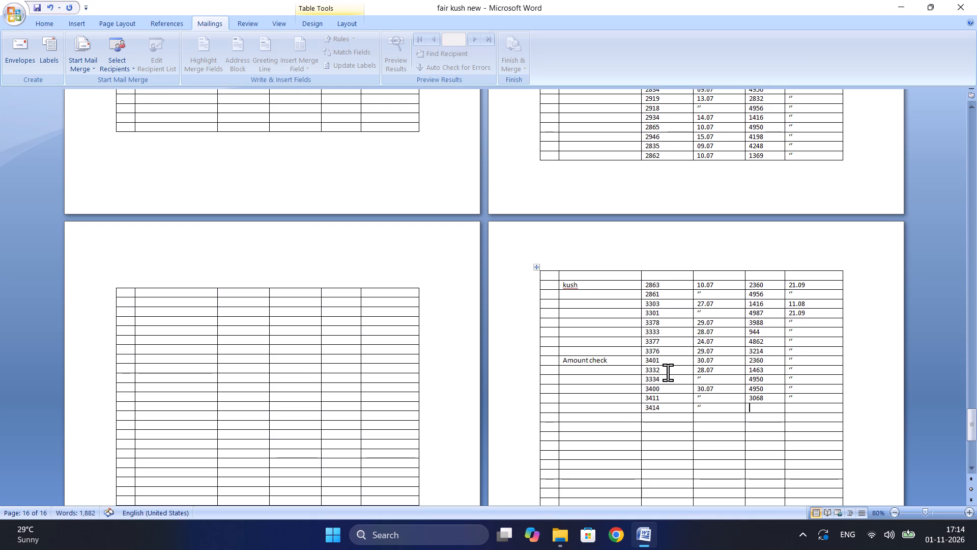
text(2065)
key(Right)
text(25.09)
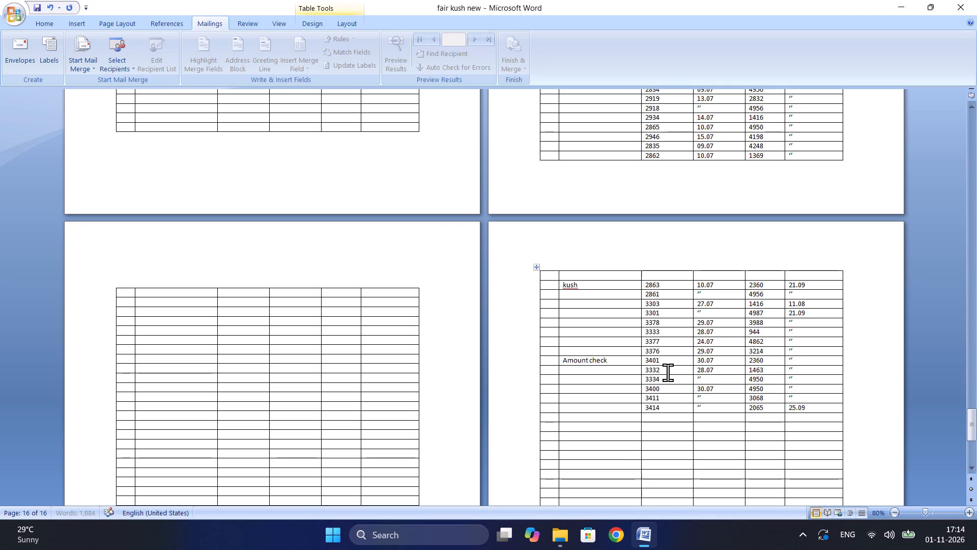
Fill the row below bill 3414 with bill 3413, a ditto mark for the date, amount 4956 and 24.09 in the last column.
key(Down)
key(Left)
key(Left)
key(Left)
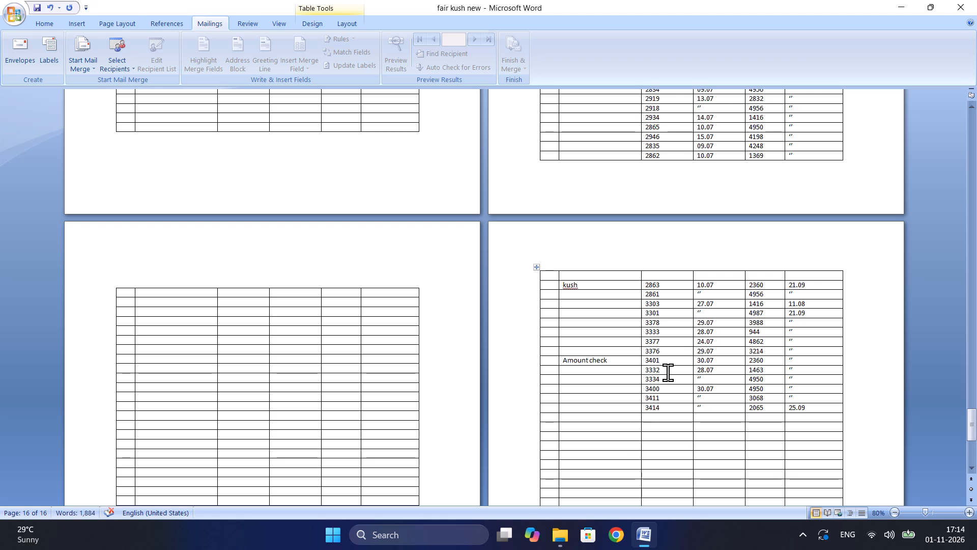
text(3413)
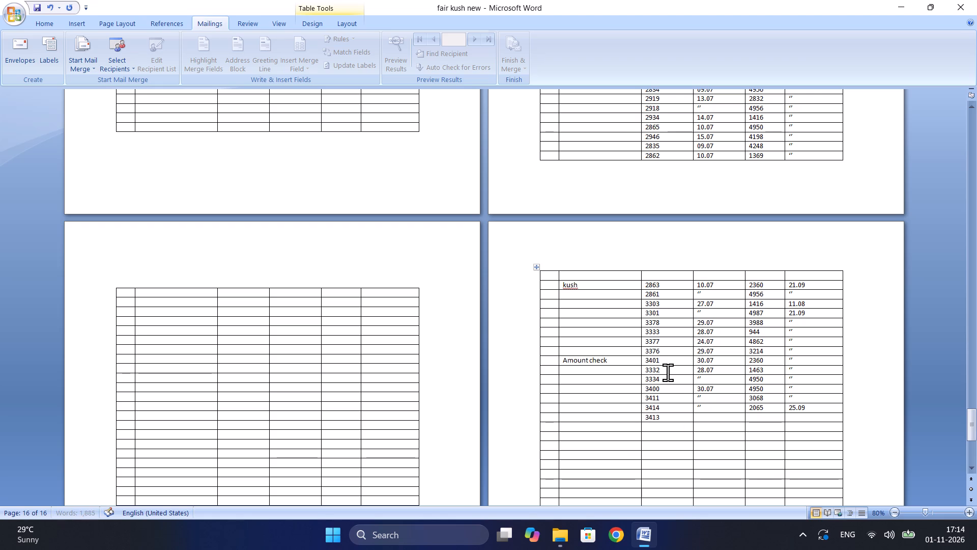
key(Right)
text('')
key(Right)
text(4956)
key(Right)
text(24.09)
Fill the row below bill 3413 with bill 3412, date 30.07, amount 4130 and a dash in the last column.
key(Down)
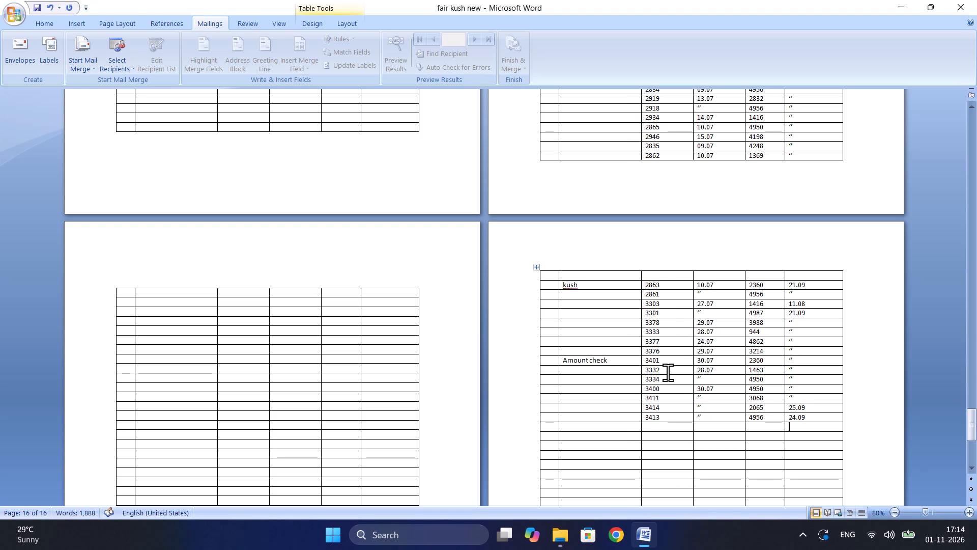
key(Left)
key(Left)
key(Left)
text(3412)
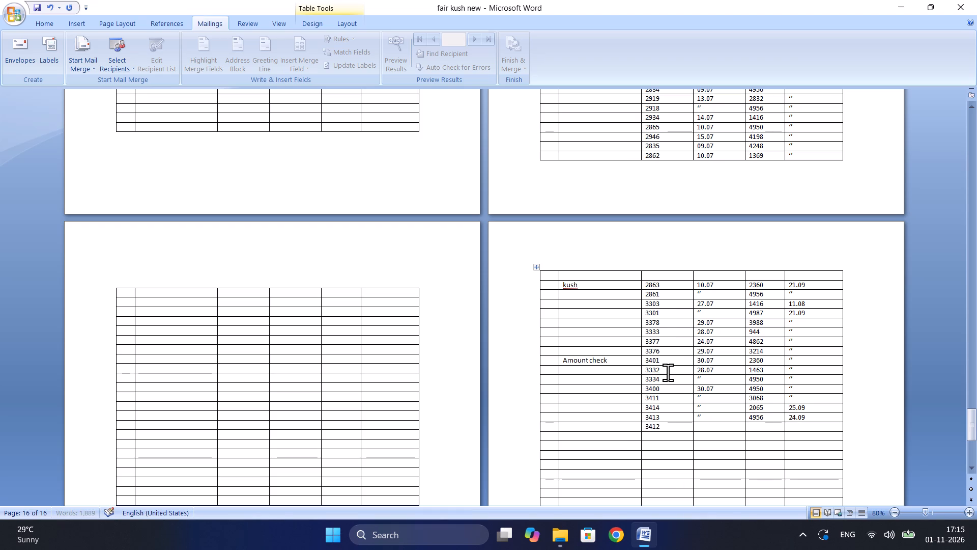
key(Right)
text(30.07)
key(Right)
text(4130)
key(Right)
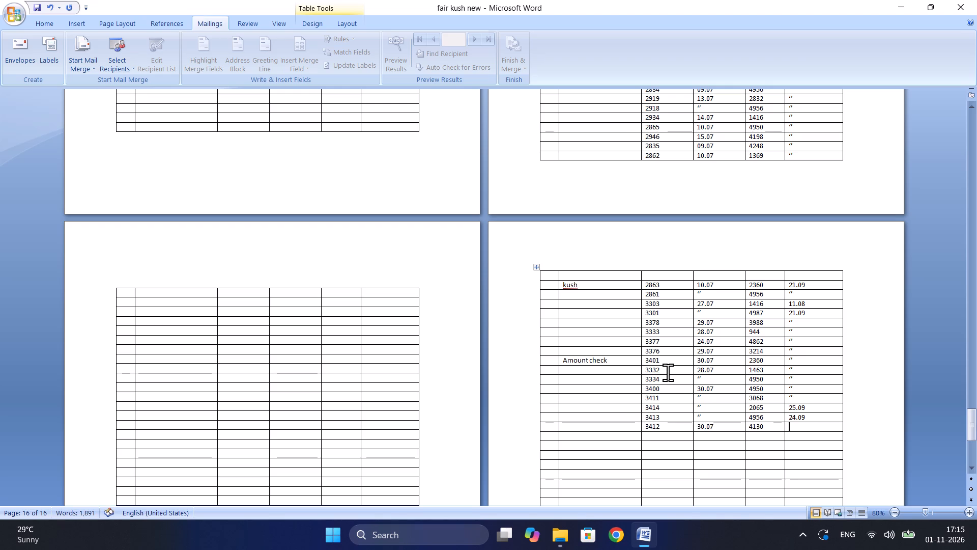
key(minus)
Fill the row below bill 3412 with bill 2935, date 14.07, amount 9912 and 25.08 in the last column.
key(Down)
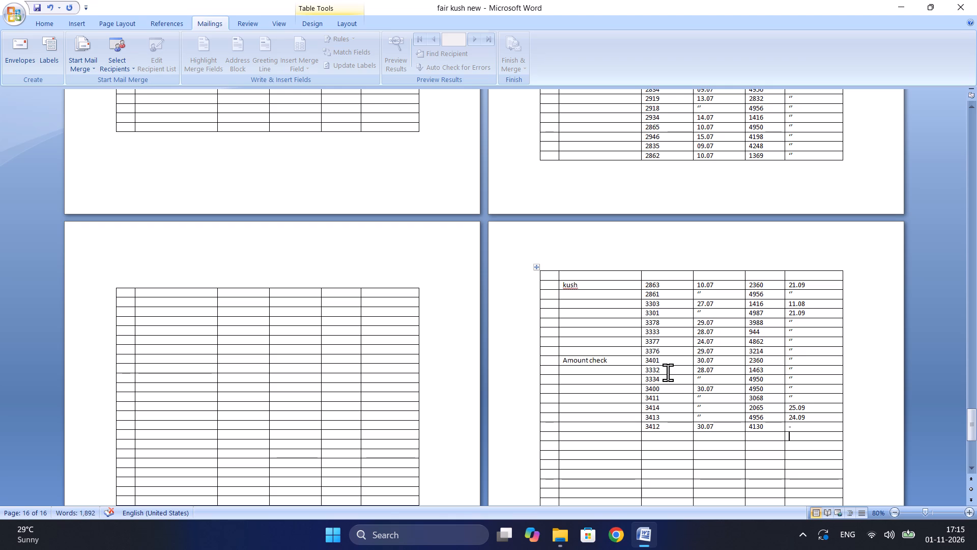
key(Left)
key(Left)
key(Left)
text(2935)
key(Right)
key(1)
text(4.07)
key(Right)
text(9912)
key(Right)
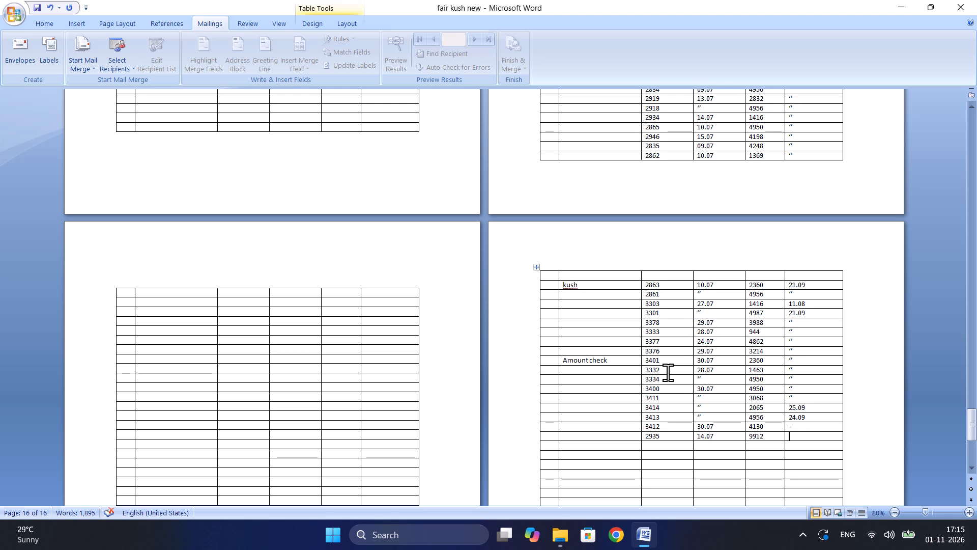
text(25)
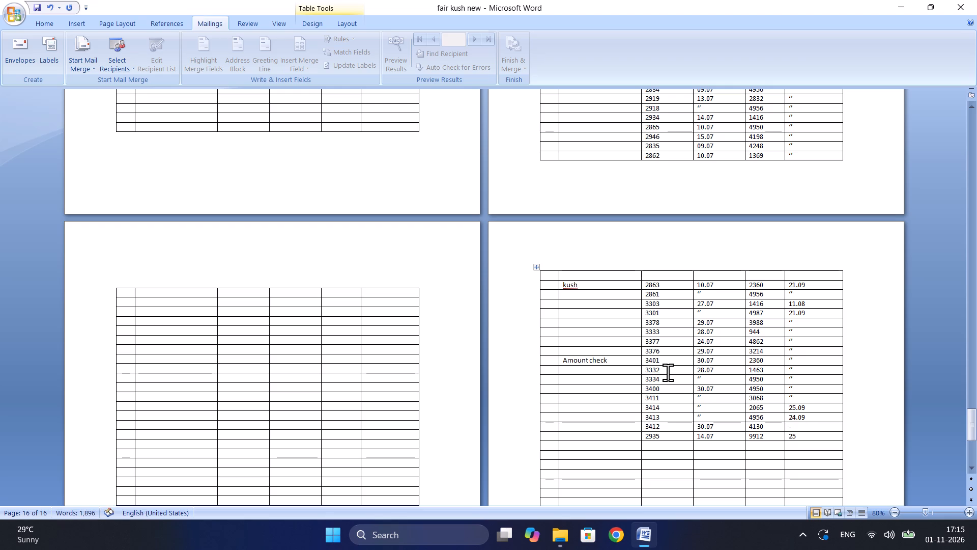
text(.0)
key(8)
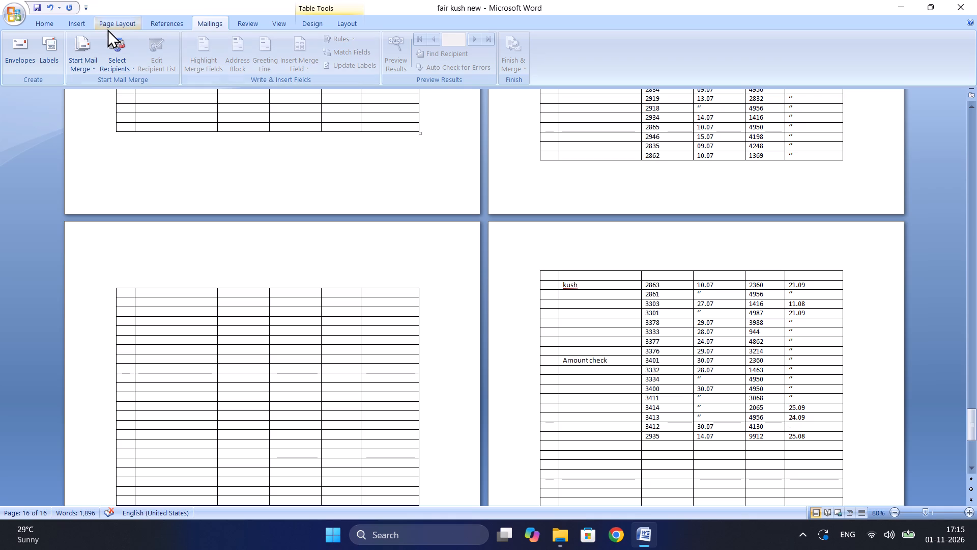
Save the document.
click(36, 5)
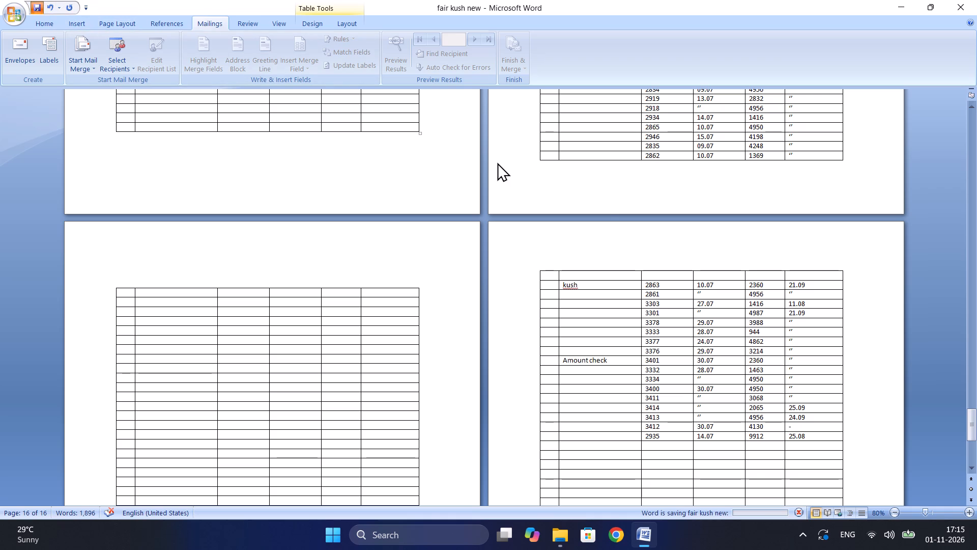
Fill the empty top row of page 16's kush table with the headings sr, from, bill, date, amount and Dra dt.
click(650, 278)
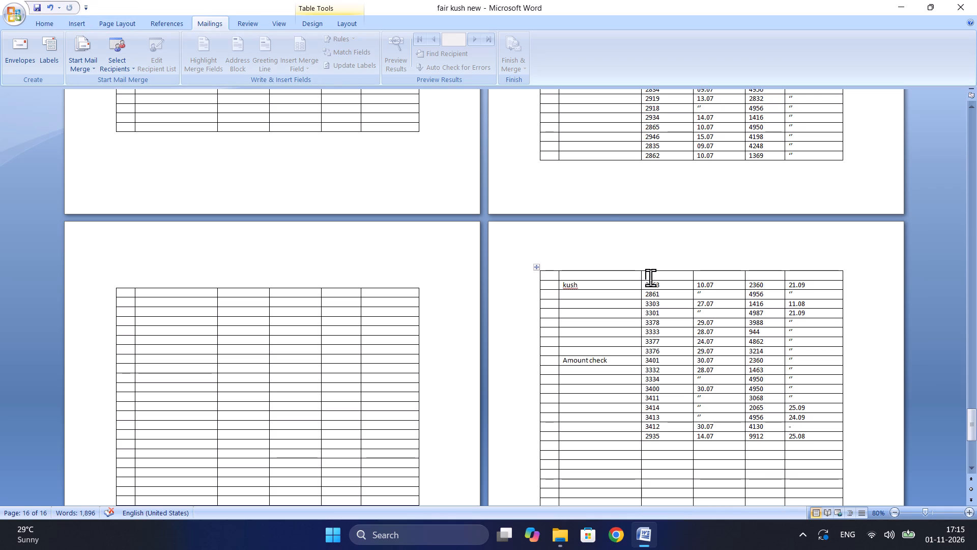
text(bill)
key(Right)
key(d)
text(ate)
key(Right)
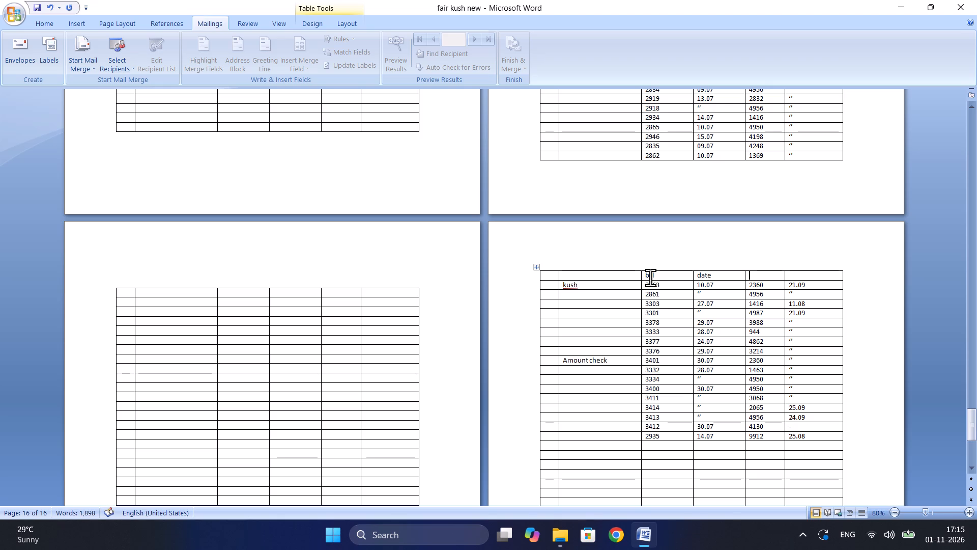
key(a)
text(mount)
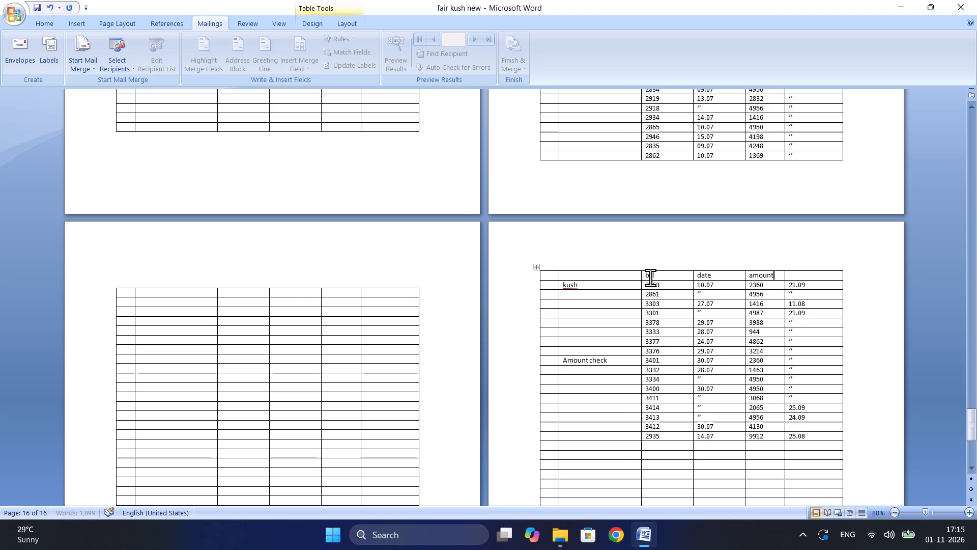
click(798, 274)
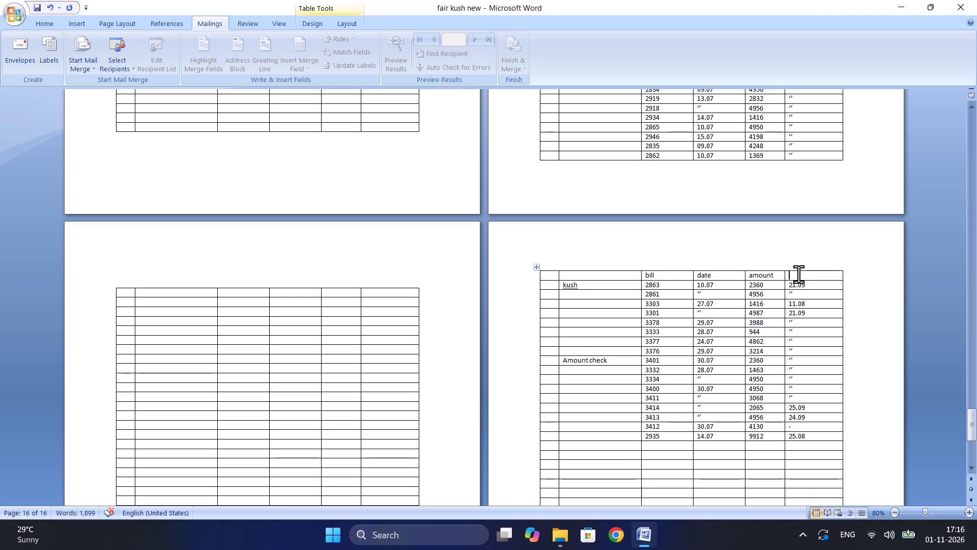
text(dra dt)
click(598, 276)
key(f)
text(rom)
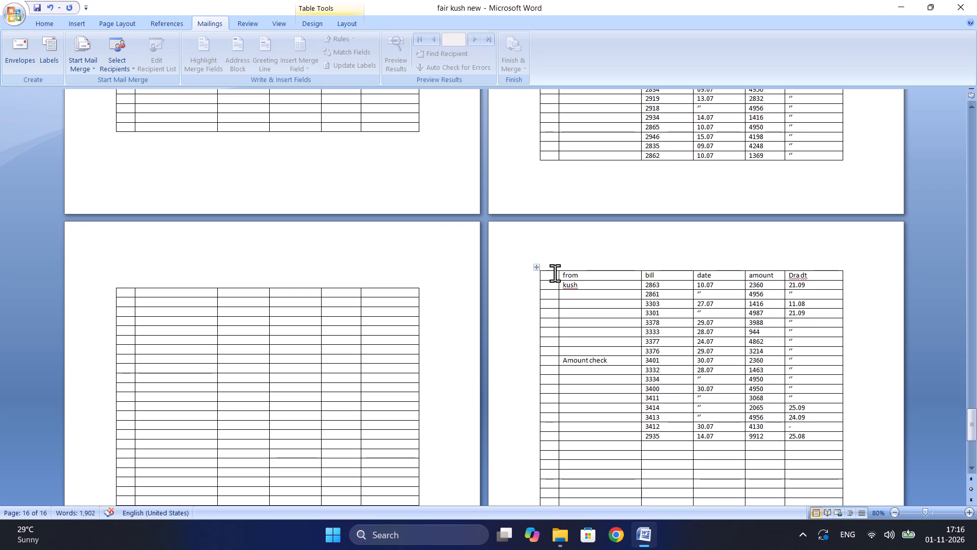
click(555, 273)
text(sr)
Fill the empty top row of page 14's kush table with the headings sr, from, Bill, date, amount and Dra dt.
scroll(555, 273, up, 1)
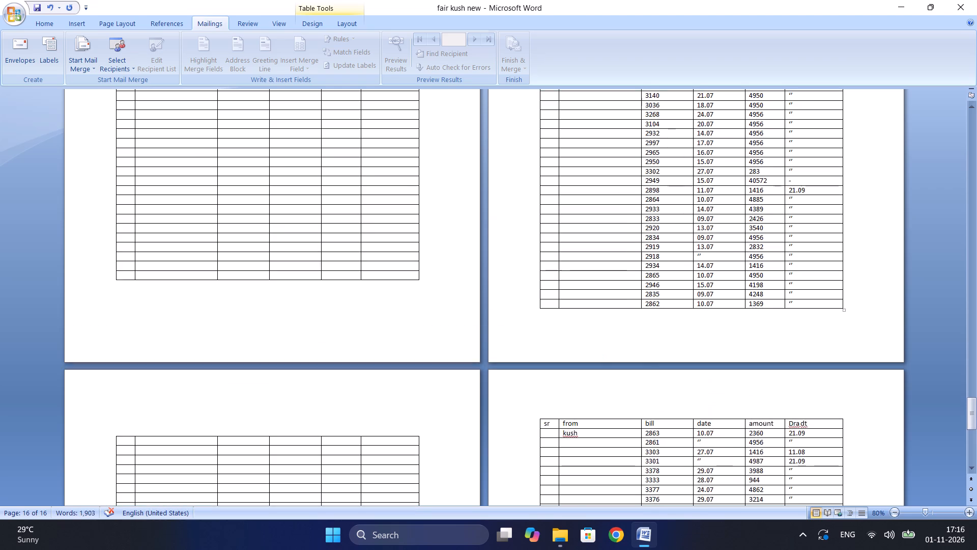
scroll(555, 273, up, 4)
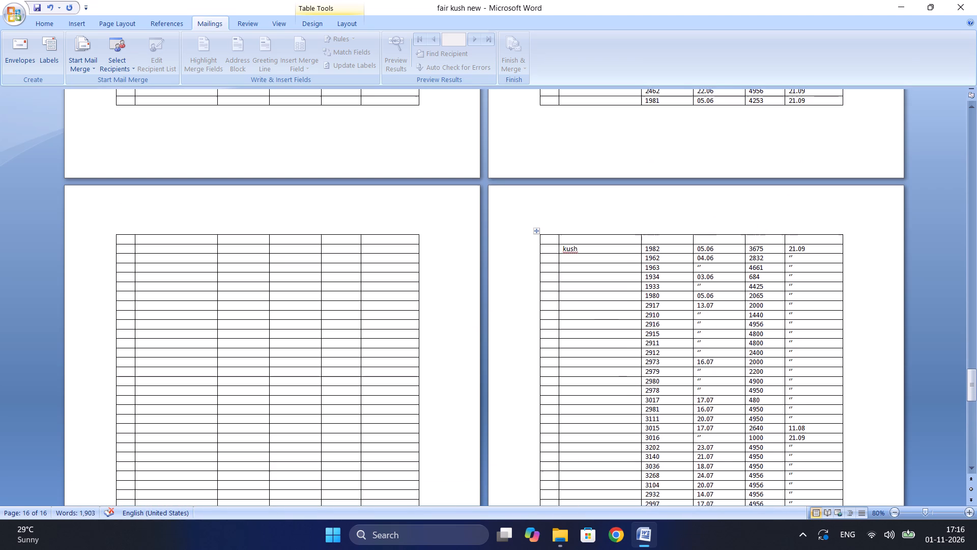
scroll(555, 273, up, 1)
click(548, 240)
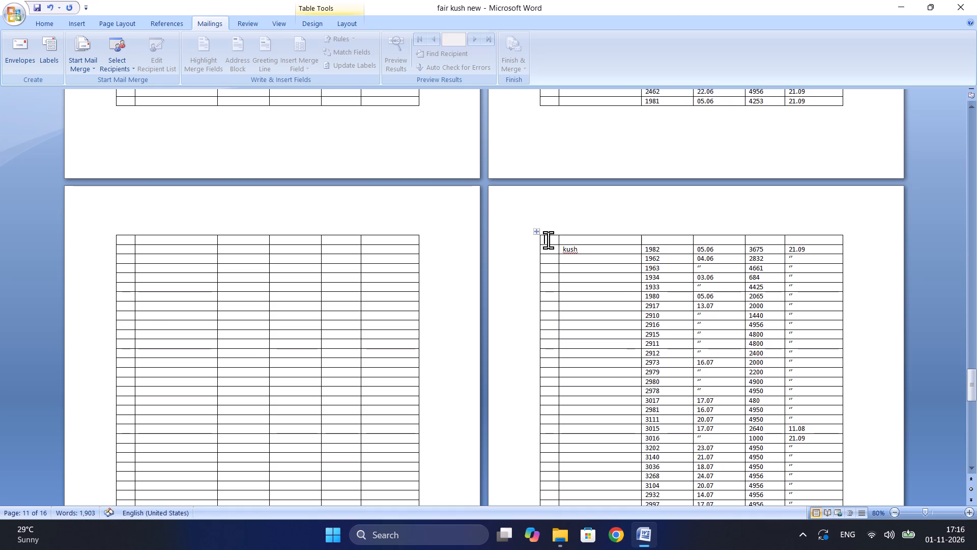
text(sr)
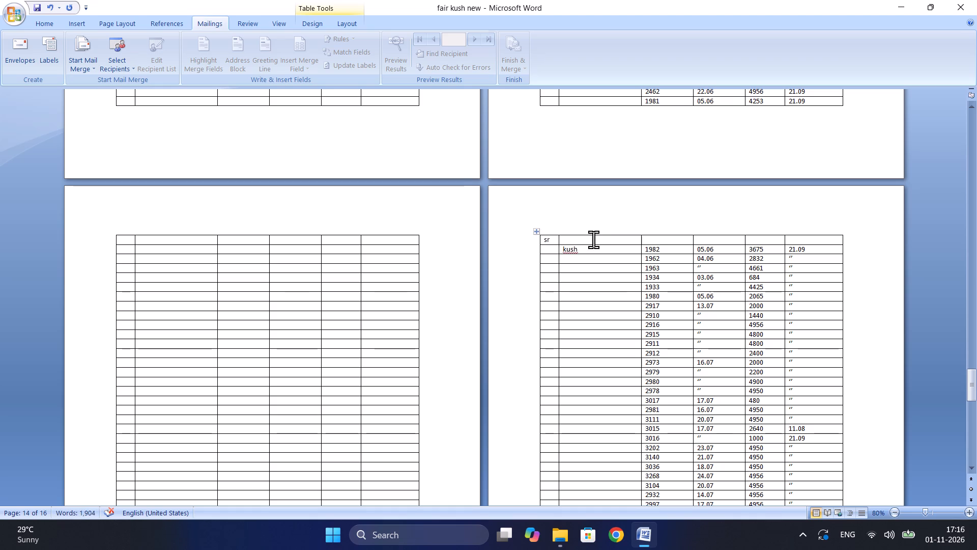
click(597, 239)
key(f)
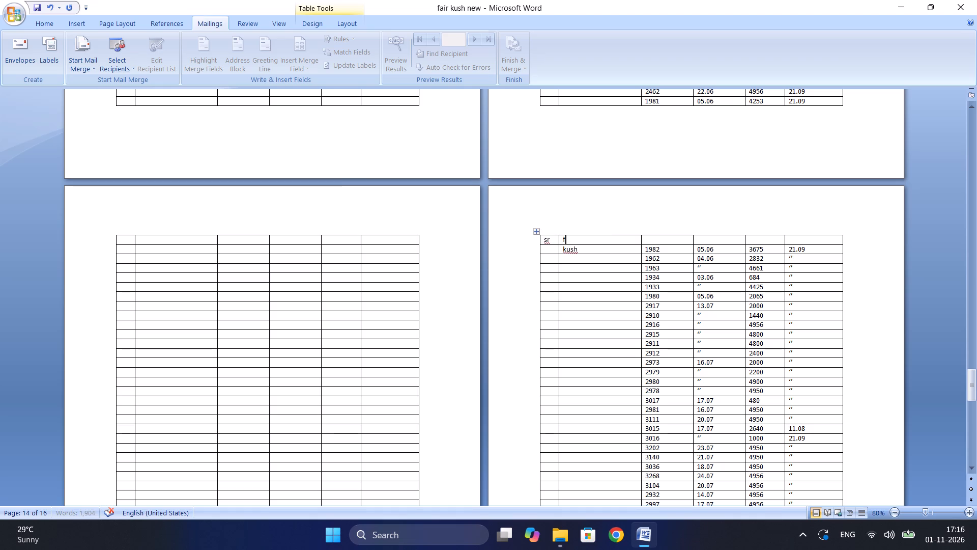
text(rom)
key(Right)
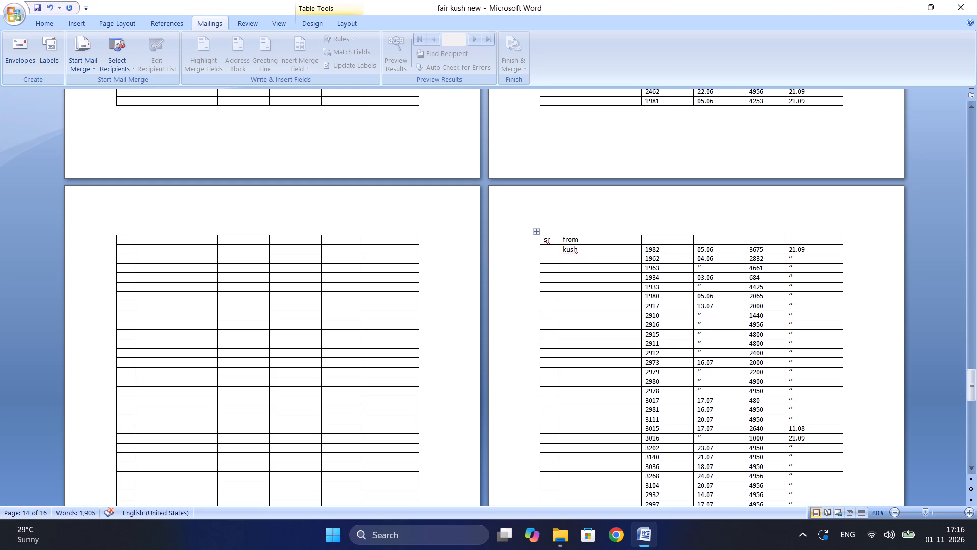
text(bill)
key(space)
key(Right)
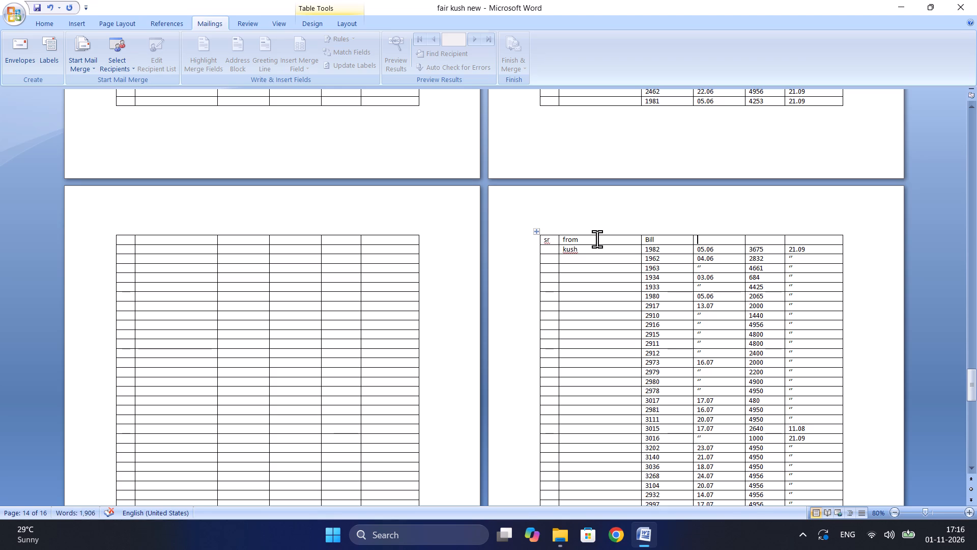
text(date)
click(753, 240)
key(a)
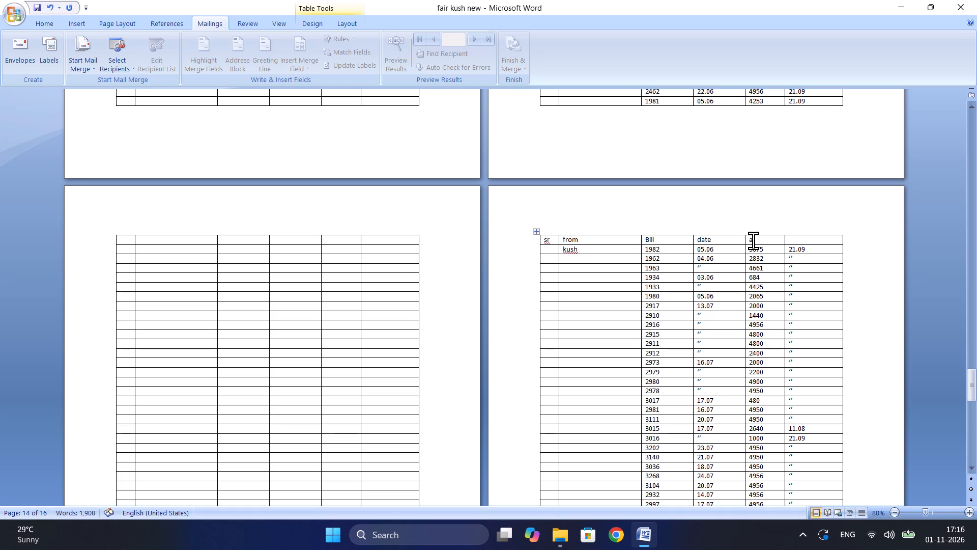
text(mo)
text(unt)
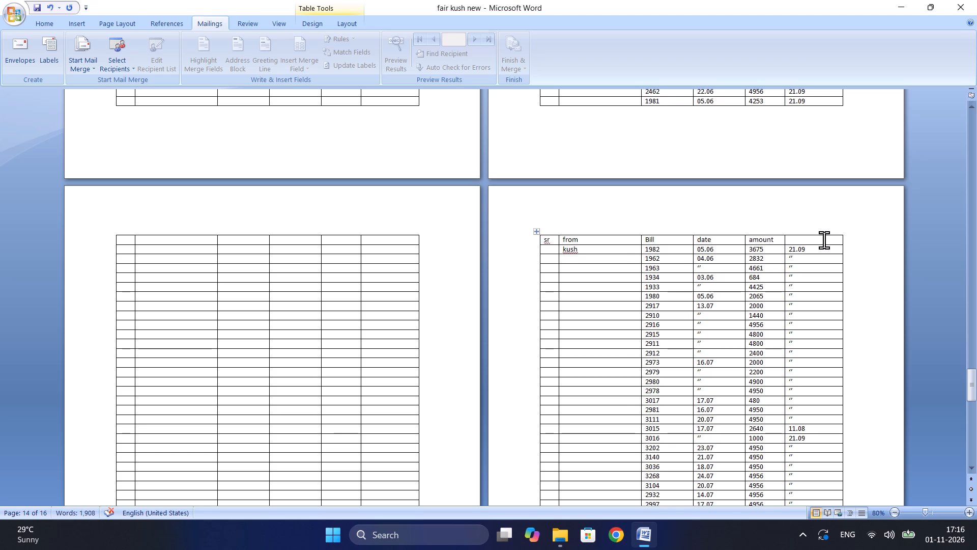
click(821, 239)
text(dra dt)
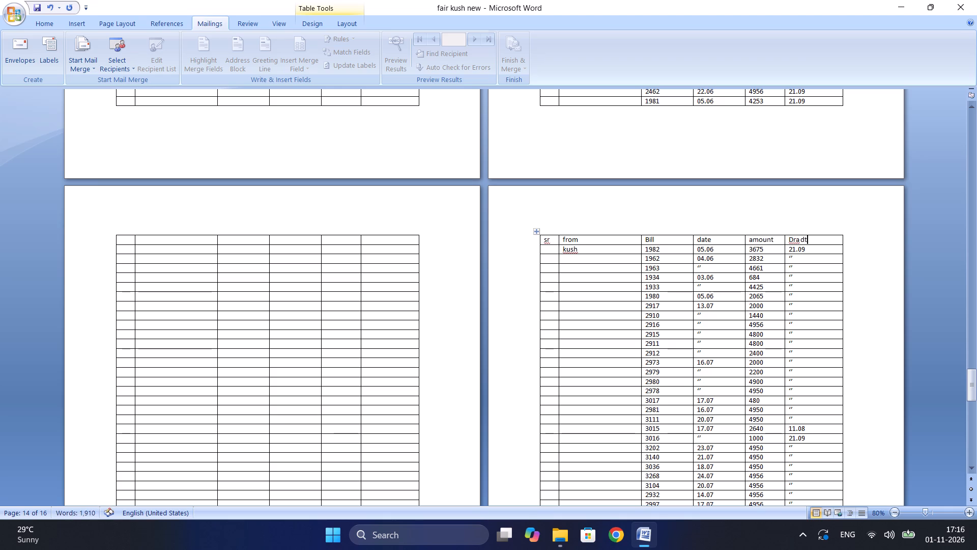
Fill the empty top row of page 12's kush table with the headings sr, from, bill, date, amount and Dra dt.
scroll(821, 239, up, 6)
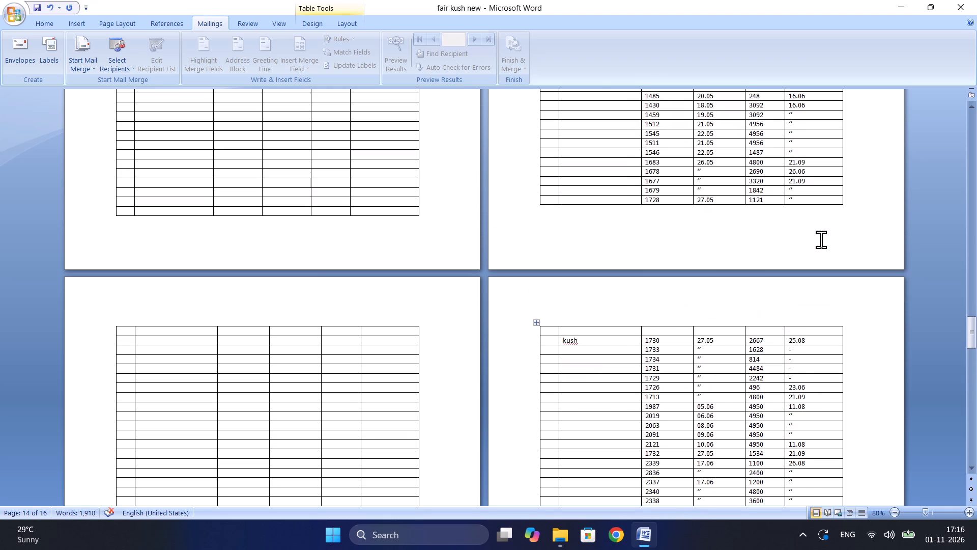
click(547, 330)
text(sr)
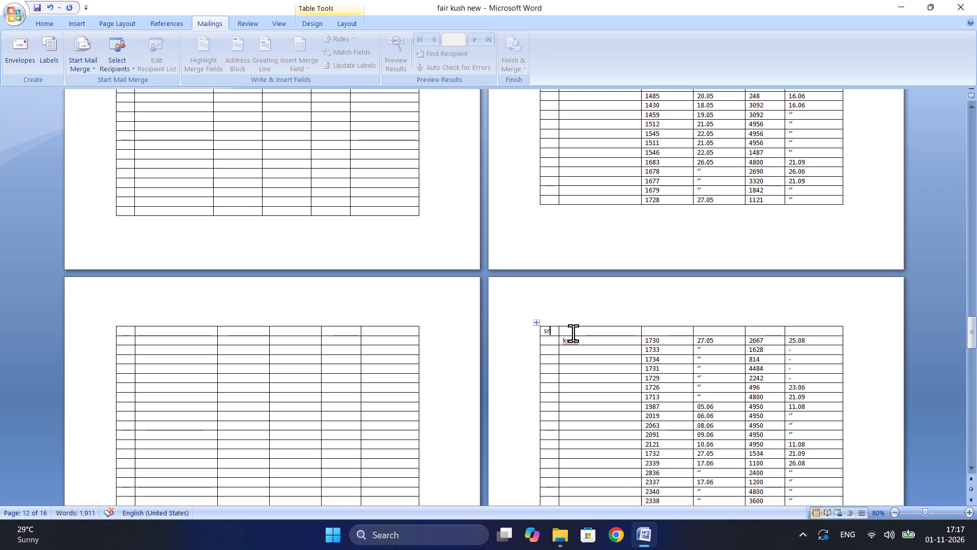
click(573, 333)
text(from)
click(656, 328)
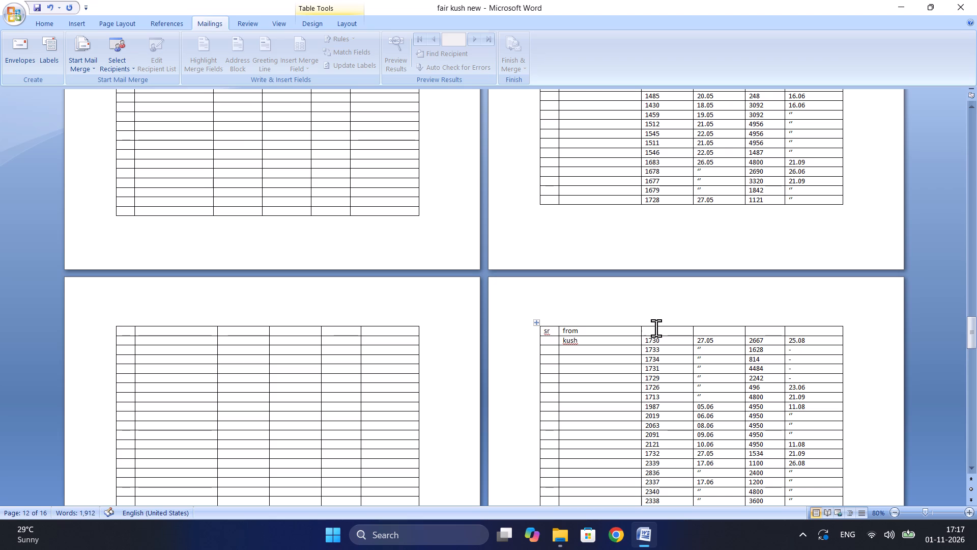
text(bill)
click(712, 331)
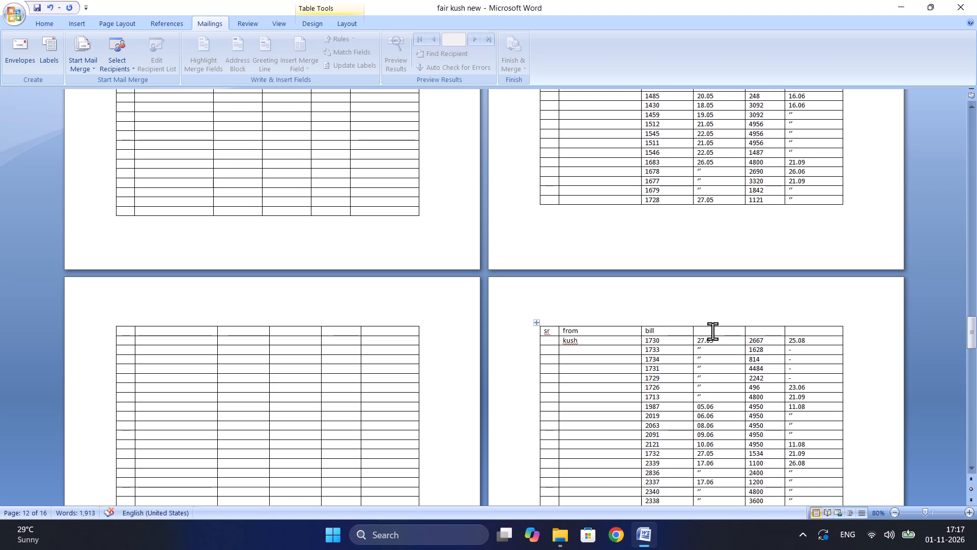
text(date)
key(Right)
key(a)
text(mount)
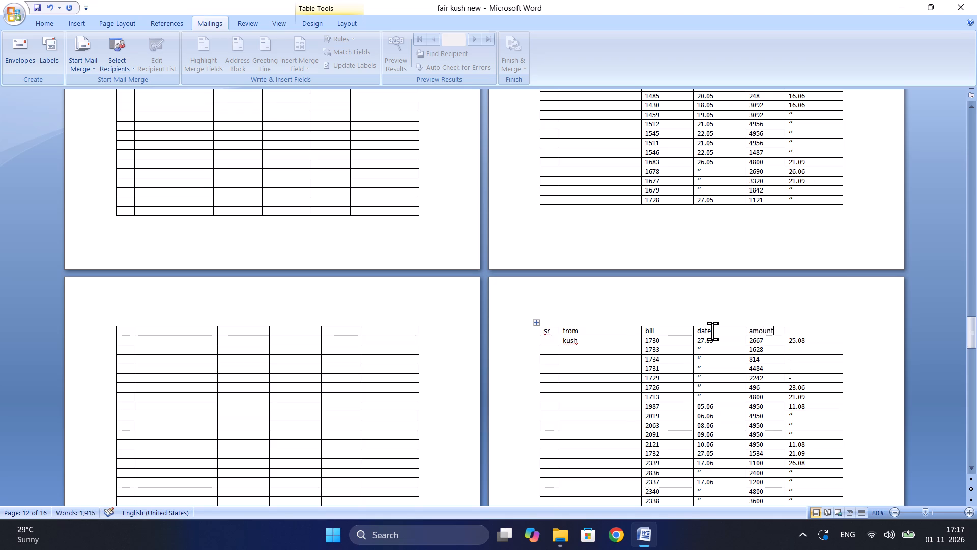
key(Right)
text(dra dt)
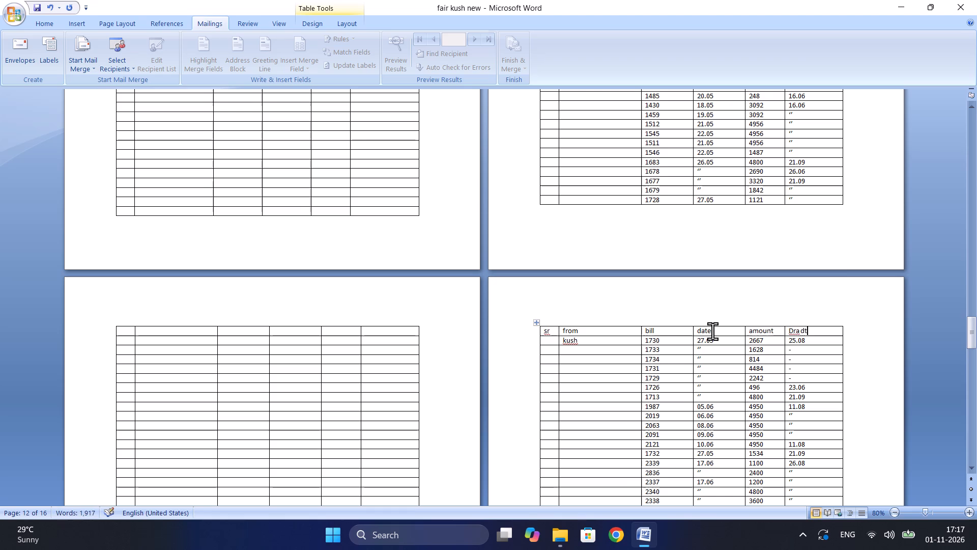
Add the missing sr heading to the first column of the fair table that starts with bill 3092.
scroll(712, 331, up, 4)
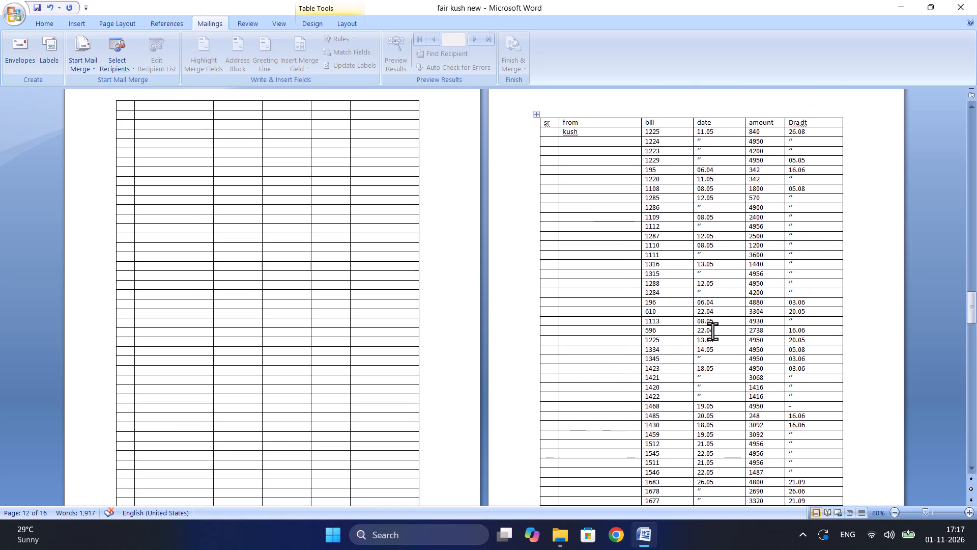
scroll(712, 331, up, 3)
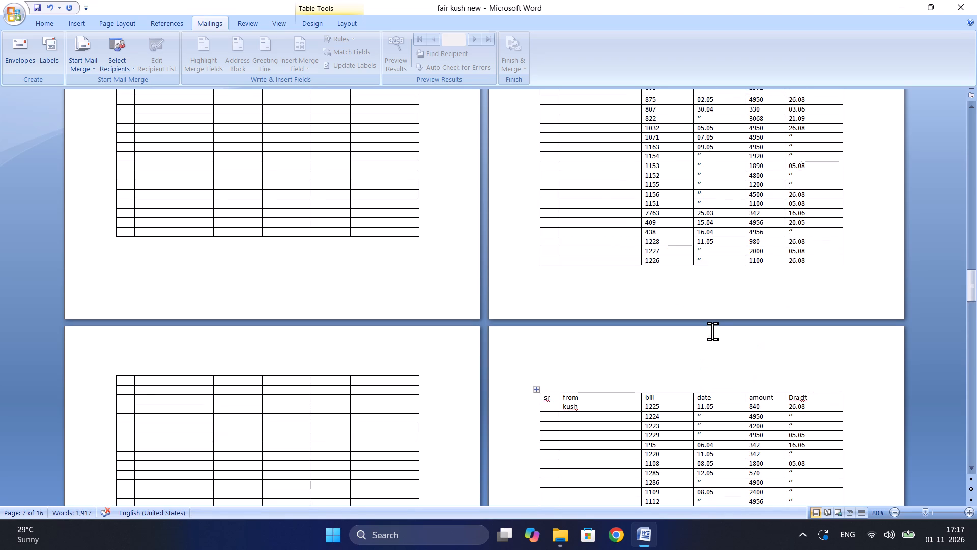
scroll(712, 331, up, 2)
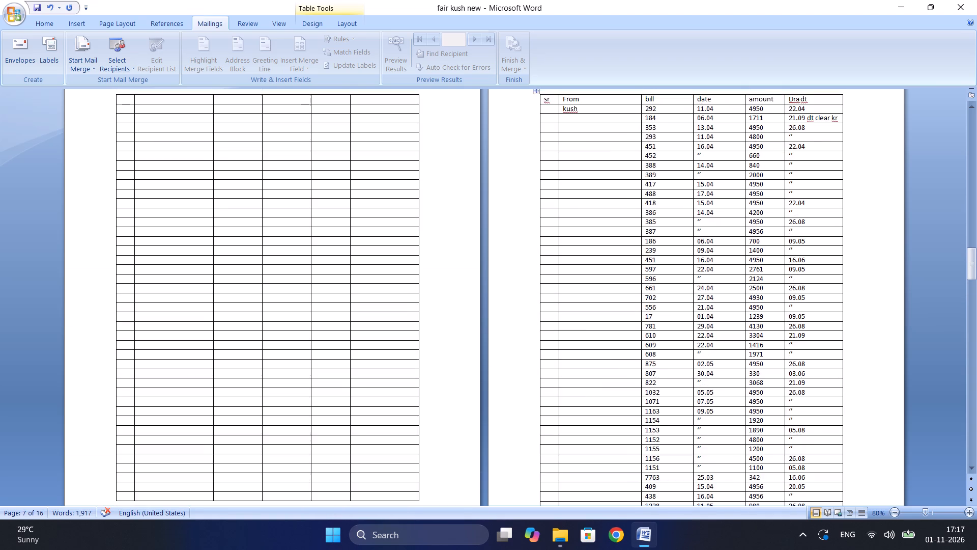
scroll(712, 331, up, 5)
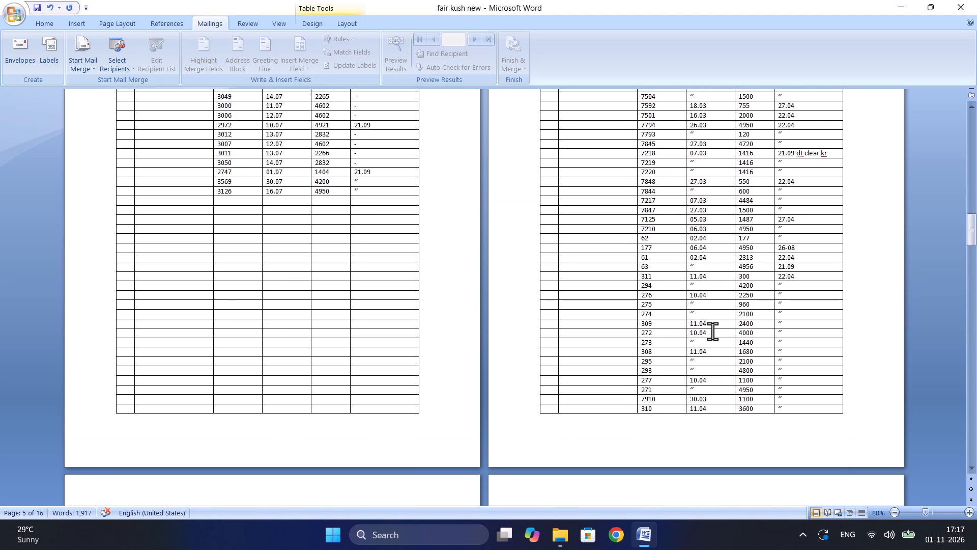
scroll(712, 331, up, 1)
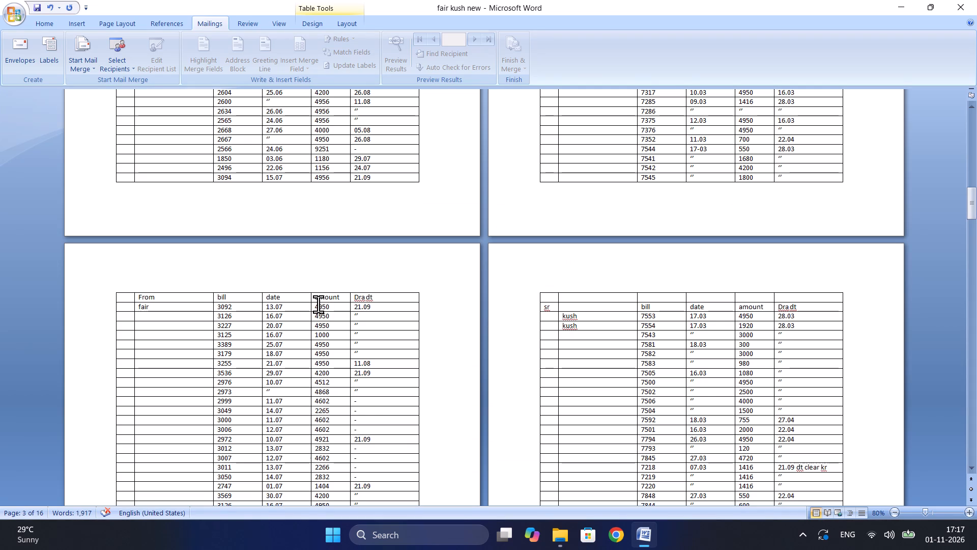
click(127, 299)
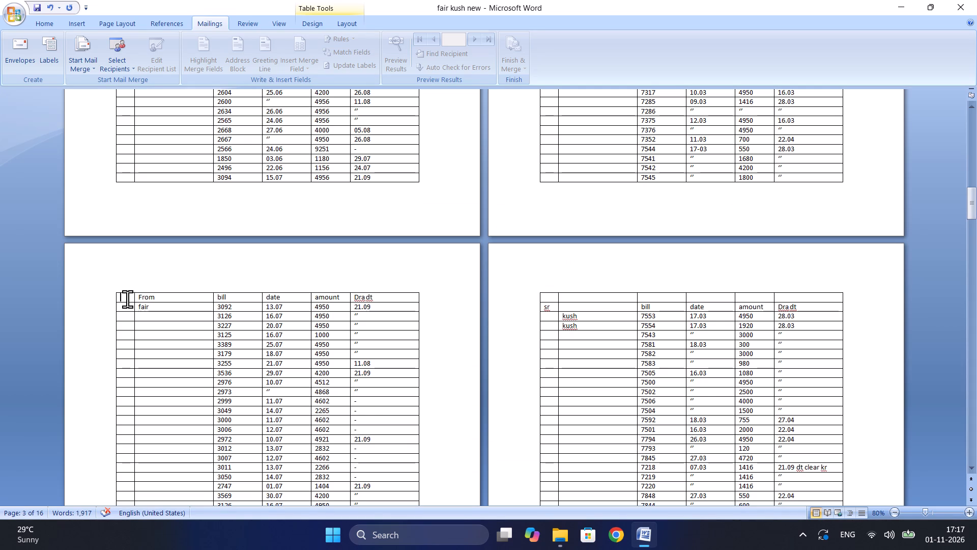
text(sr)
Enter kush in the from column of the bill 6785 row at the top of page 4's table.
scroll(127, 299, up, 4)
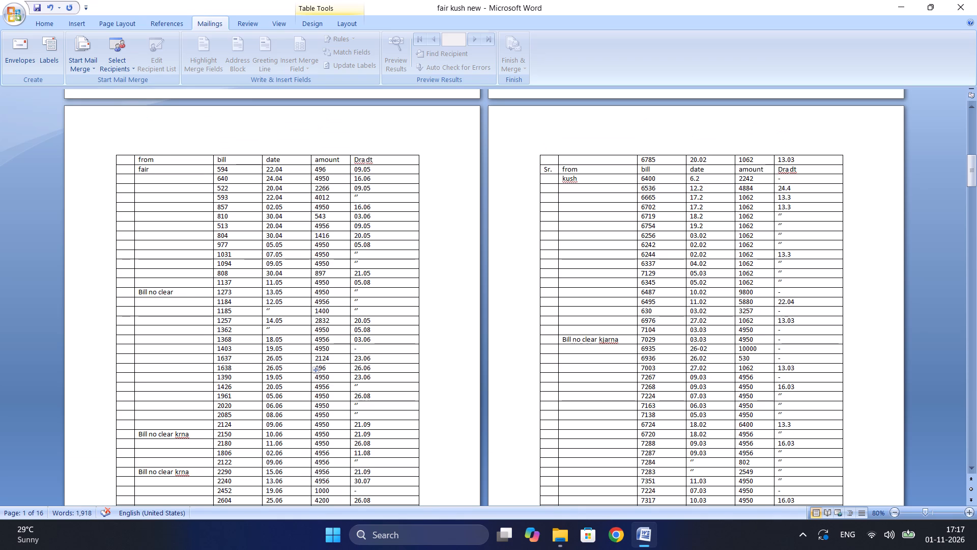
click(577, 159)
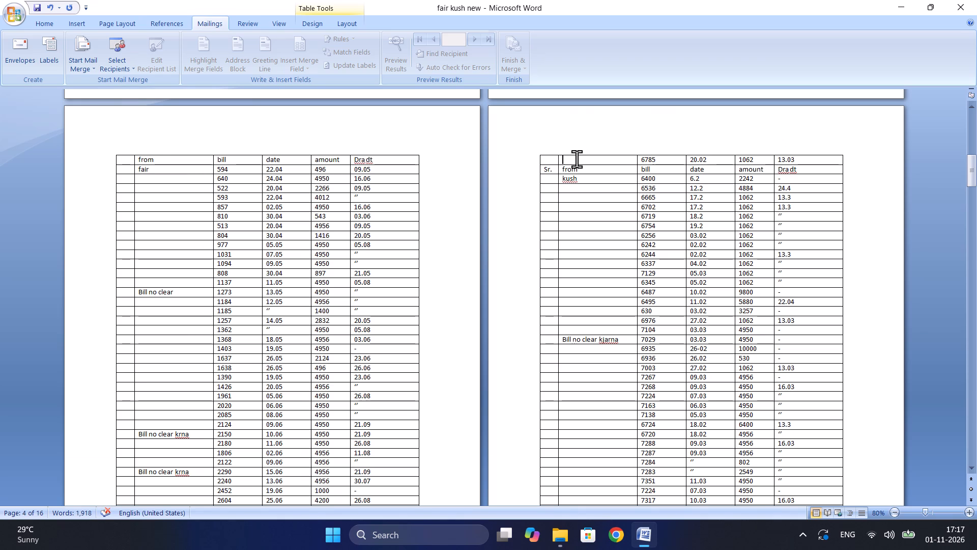
text(kud)
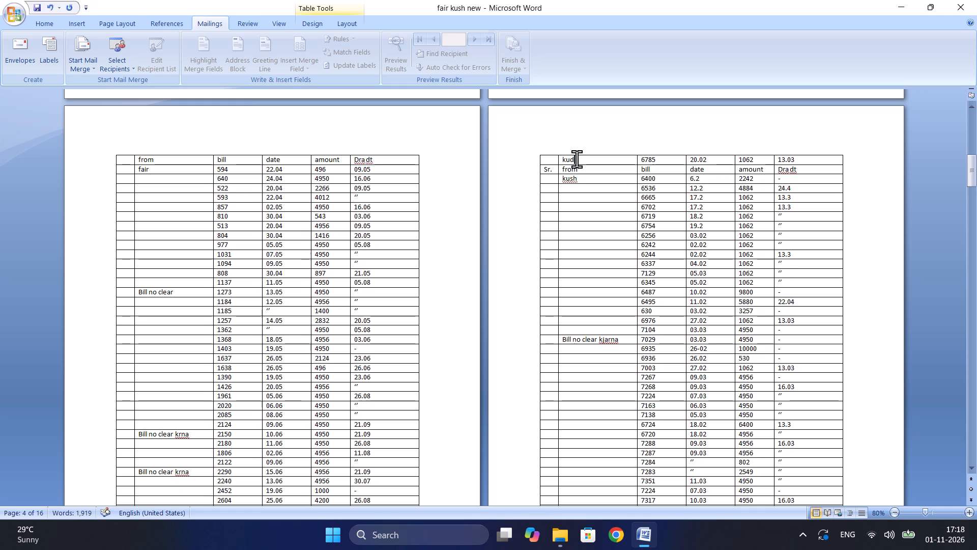
key(BackSpace)
key(s)
key(h)
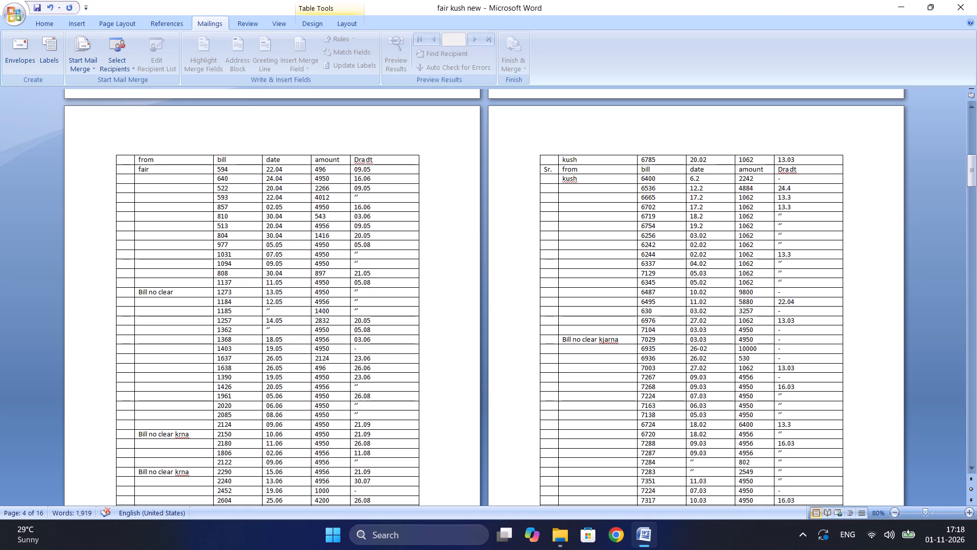
Add the missing sr heading to the first column of page 3's fair table, which starts with bill 594.
scroll(554, 161, up, 3)
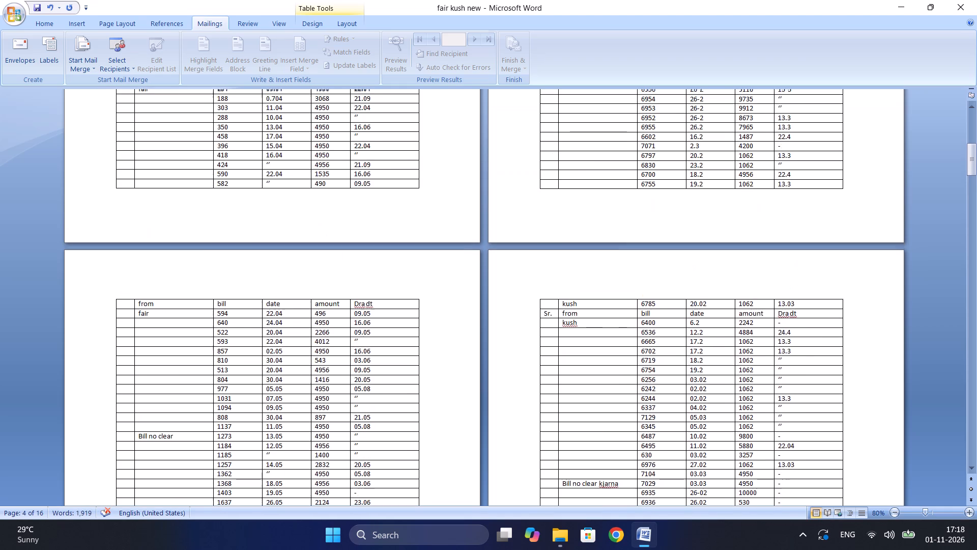
scroll(554, 161, up, 2)
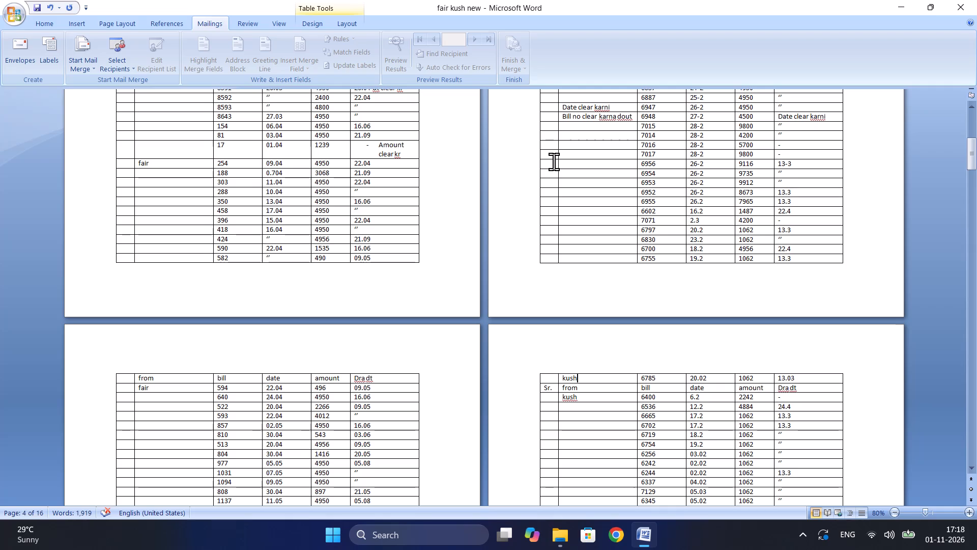
scroll(554, 161, up, 2)
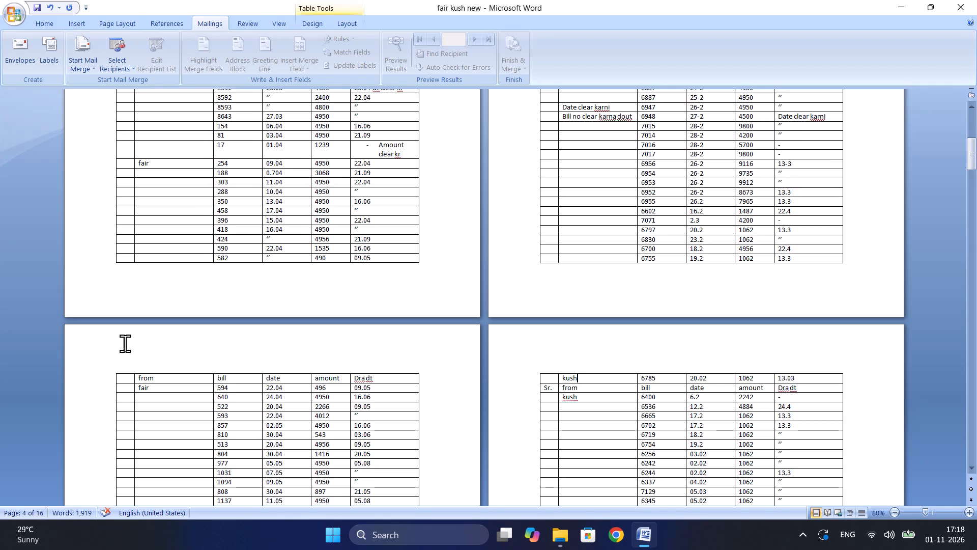
click(121, 380)
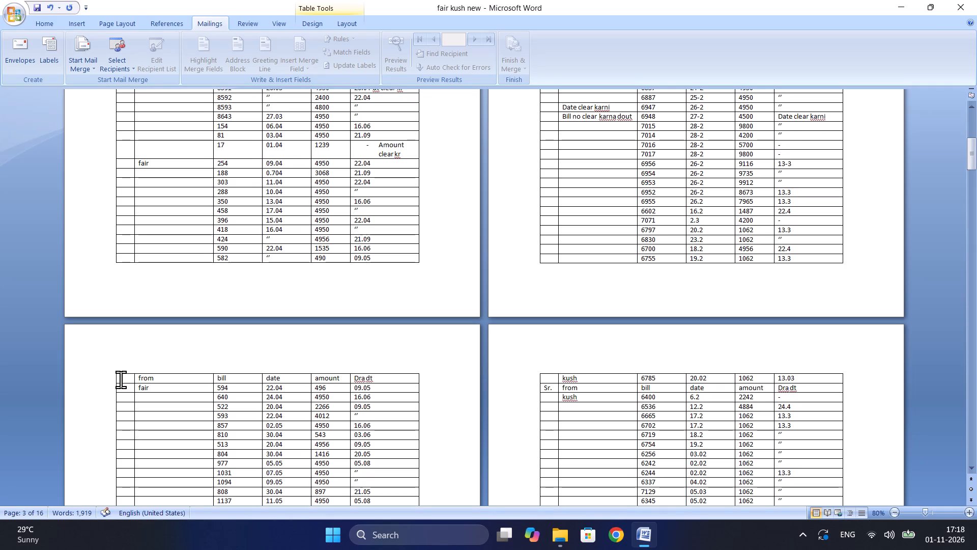
double_click(121, 377)
drag(121, 377, 146, 390)
drag(146, 390, 119, 390)
click(119, 390)
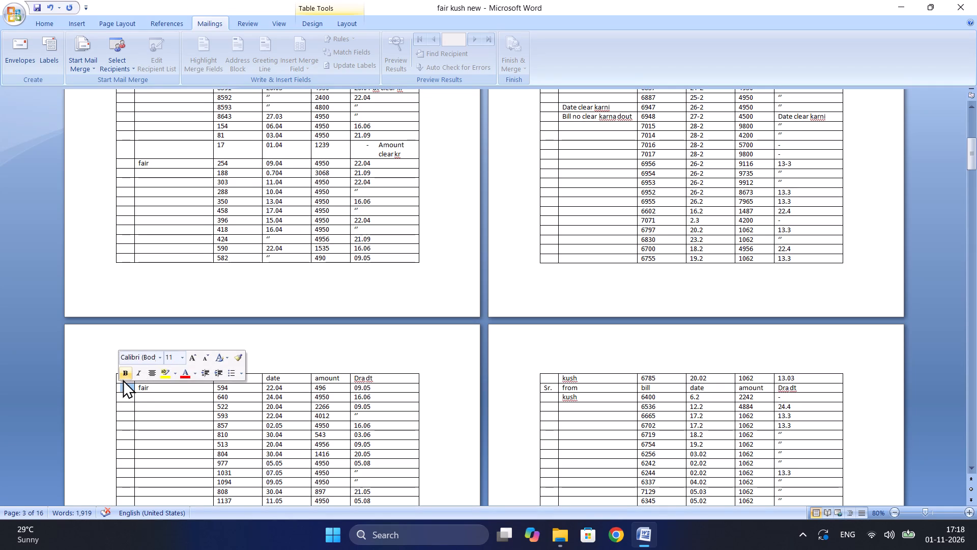
click(146, 404)
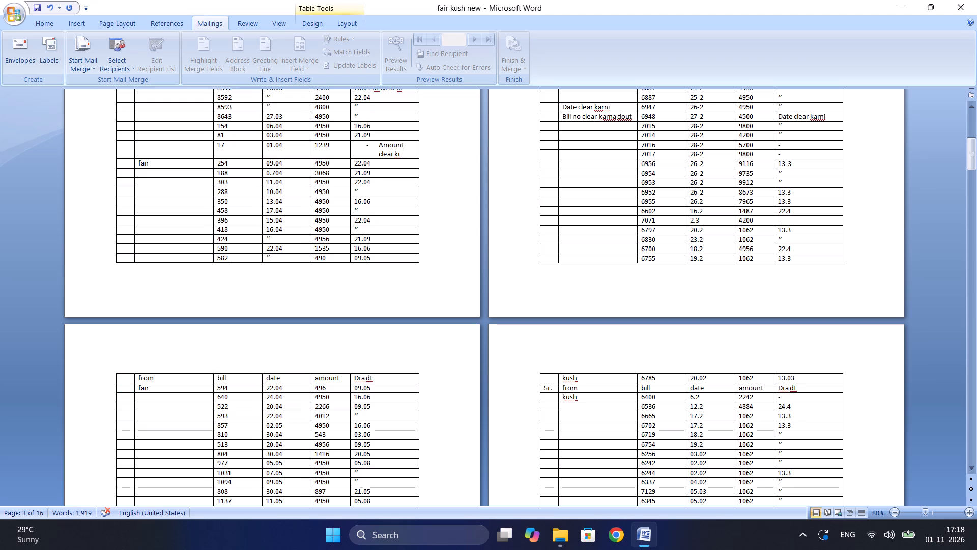
click(122, 377)
text(sr)
Delete the word noted from the FROM cell of bill 7245 in page 1's fair table, keeping its ditto mark.
scroll(122, 377, up, 1)
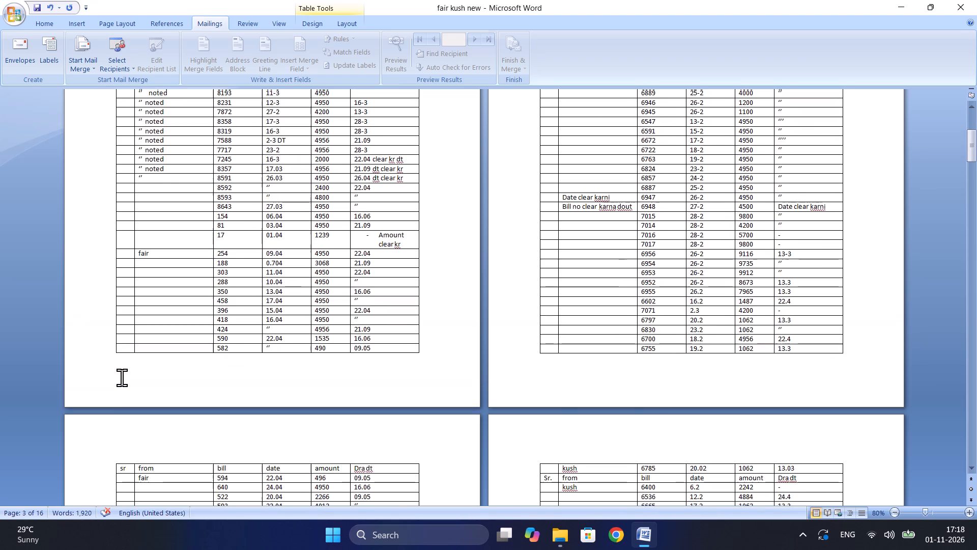
scroll(122, 377, up, 1)
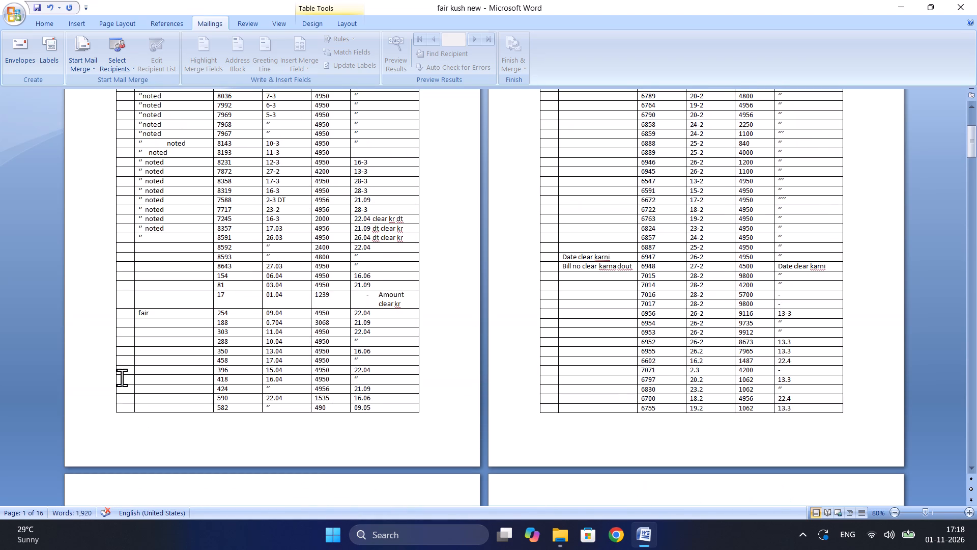
scroll(122, 377, up, 5)
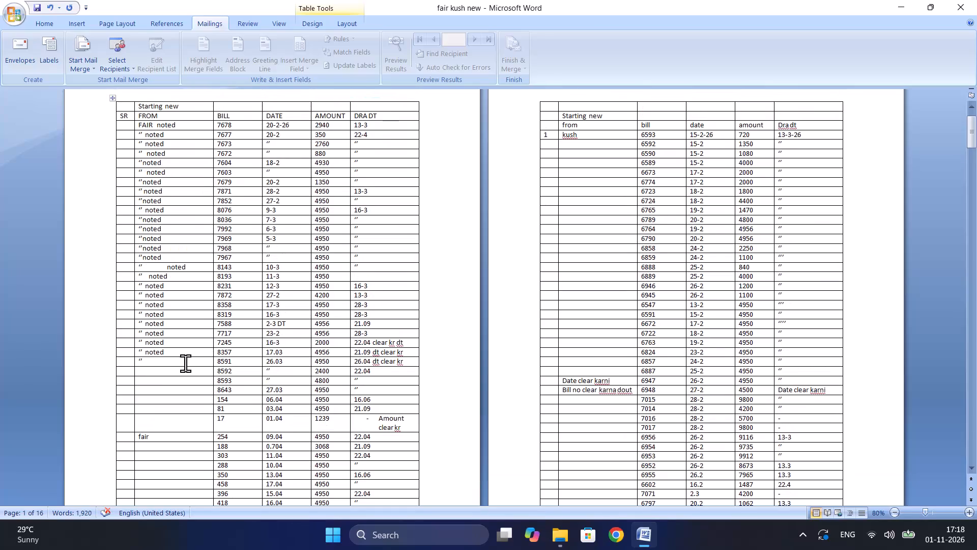
click(167, 347)
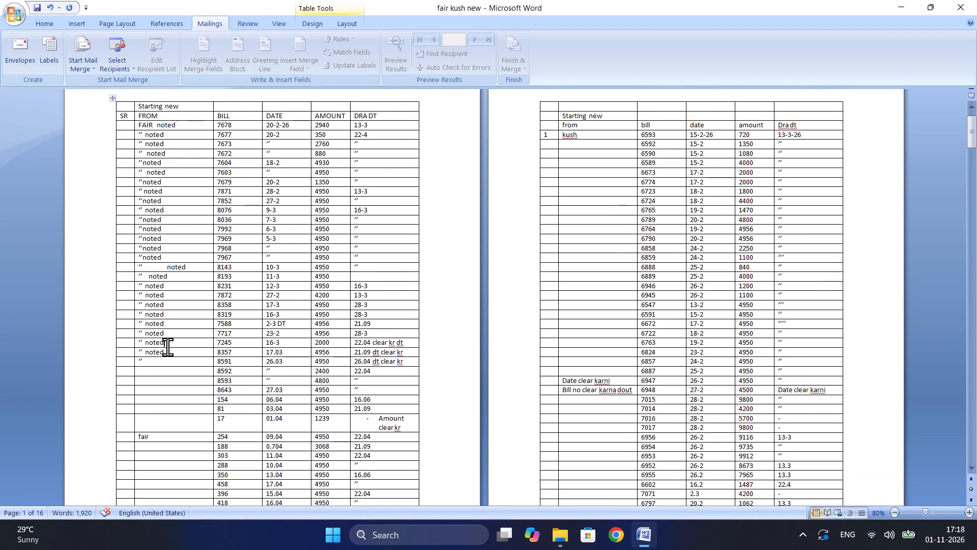
key(BackSpace)
key(BackSpace)
key(BackSpace)
key(BackSpace)
key(BackSpace)
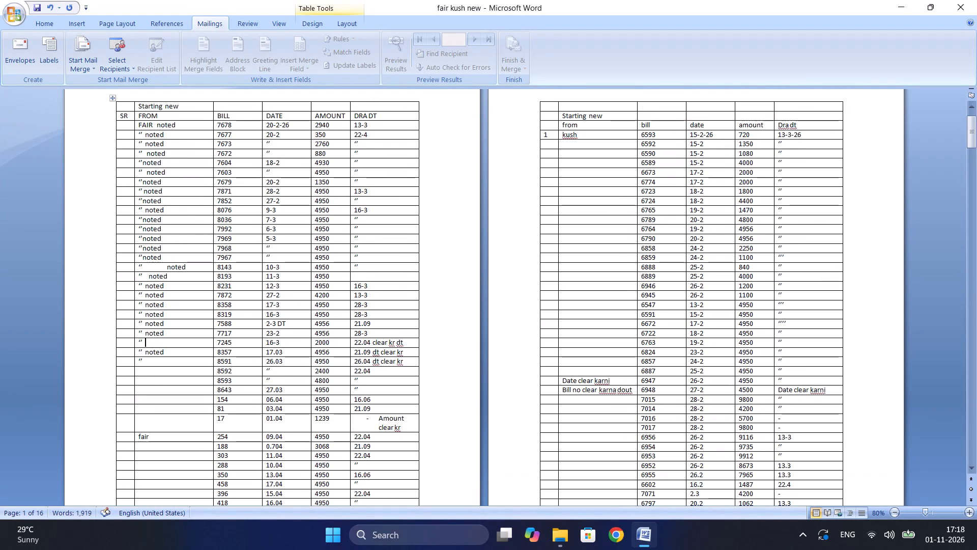
Delete the word noted from the FROM cell of bill 8357, leaving only a single quote mark there.
key(Down)
key(BackSpace)
key(BackSpace)
key(BackSpace)
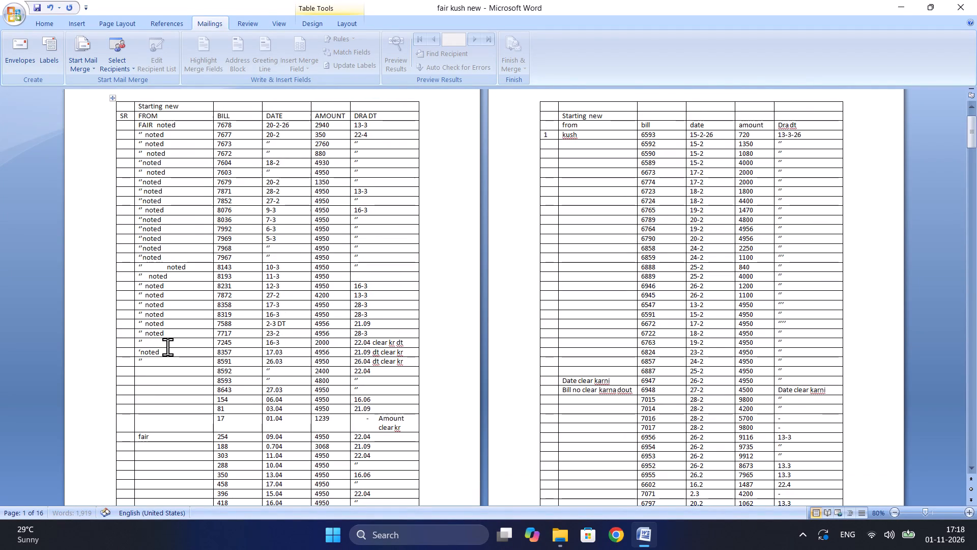
key(Right)
key(Right)
key(Right)
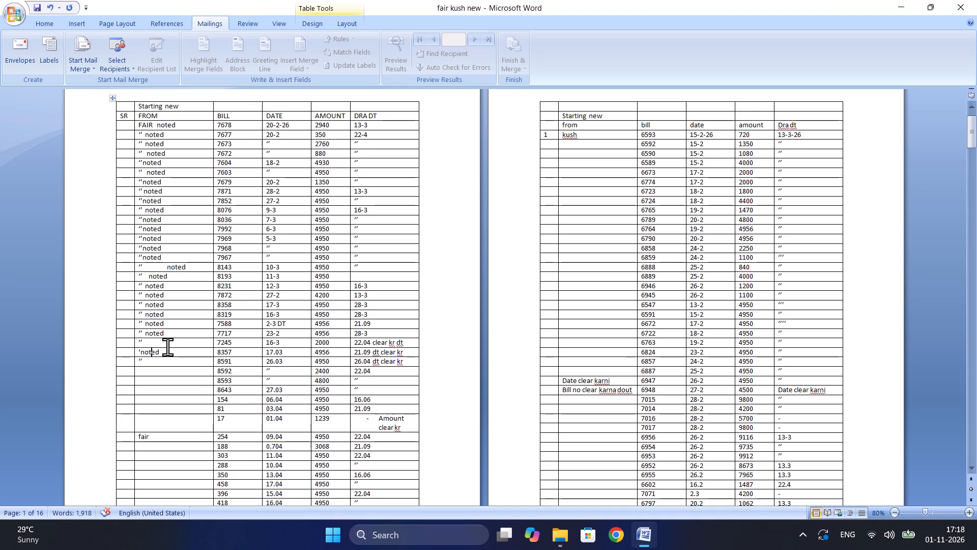
key(Right)
key(Right)
key(BackSpace)
key(BackSpace)
key(BackSpace)
key(BackSpace)
key(BackSpace)
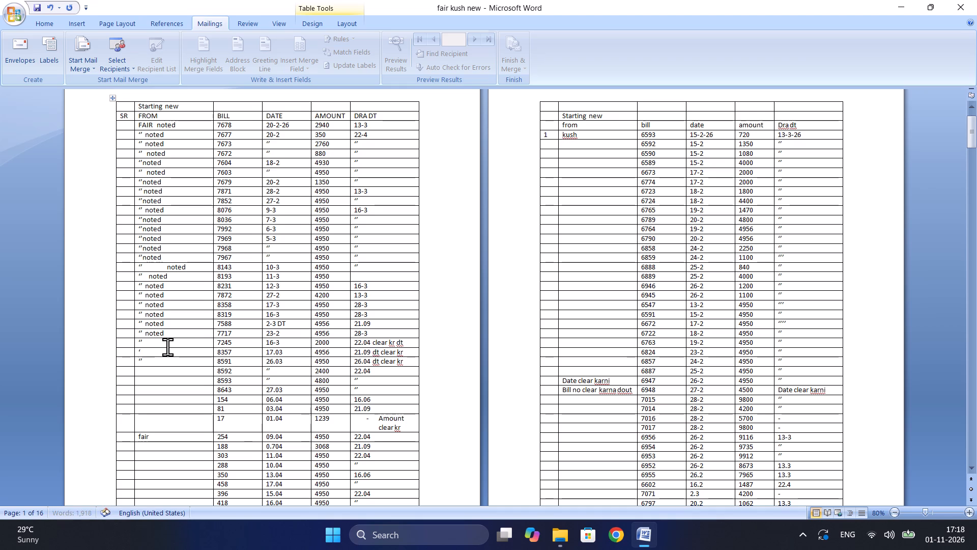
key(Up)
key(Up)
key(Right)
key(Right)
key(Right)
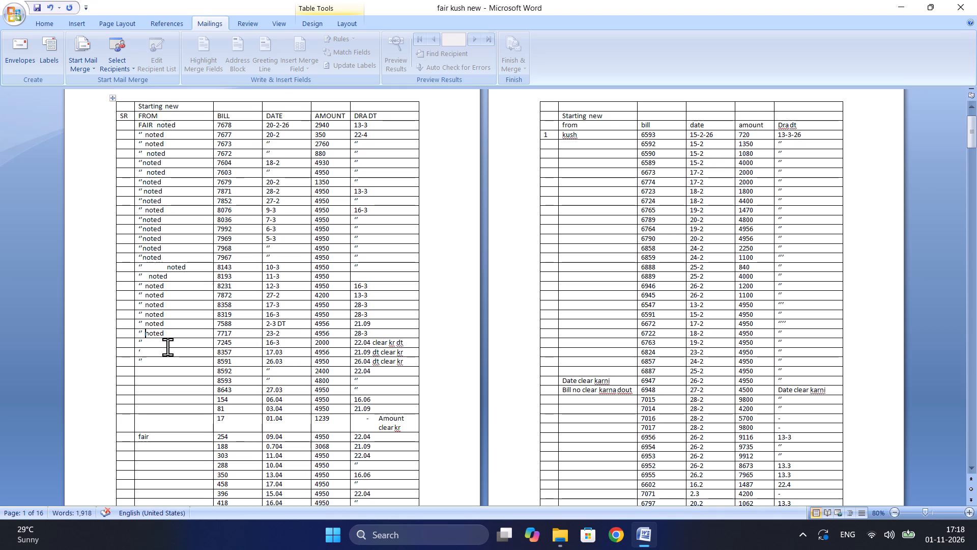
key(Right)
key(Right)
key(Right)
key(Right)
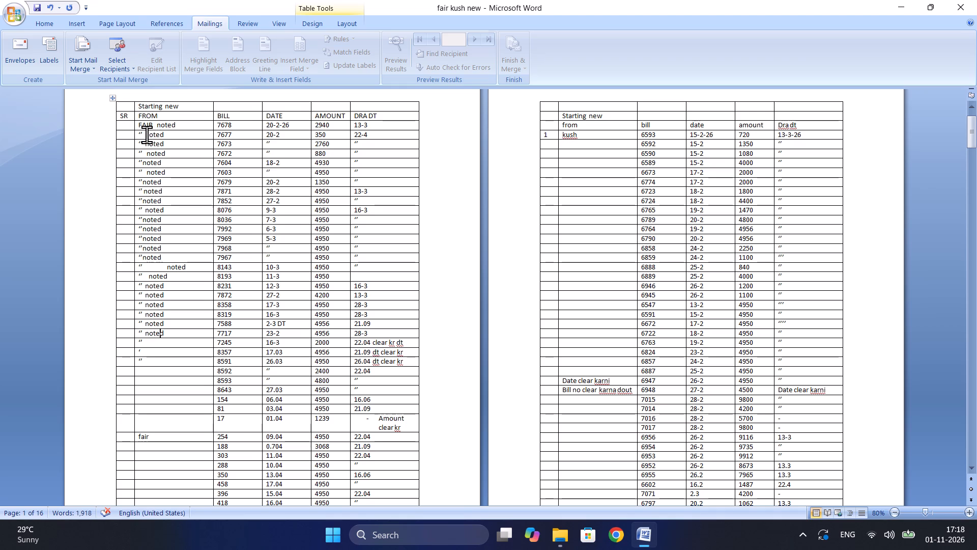
Delete the word noted from the FROM cell of bill 7677, keeping its ditto mark.
drag(146, 134, 164, 152)
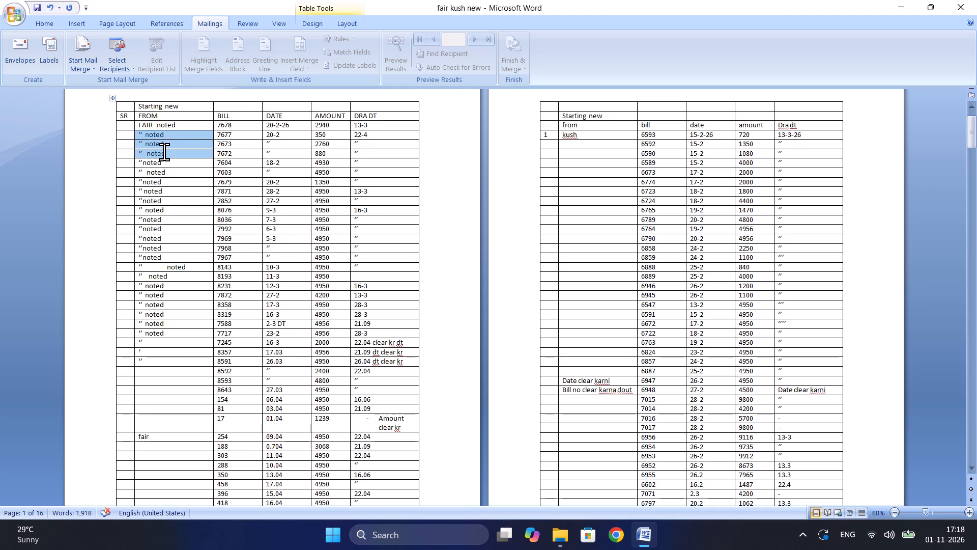
drag(164, 152, 160, 144)
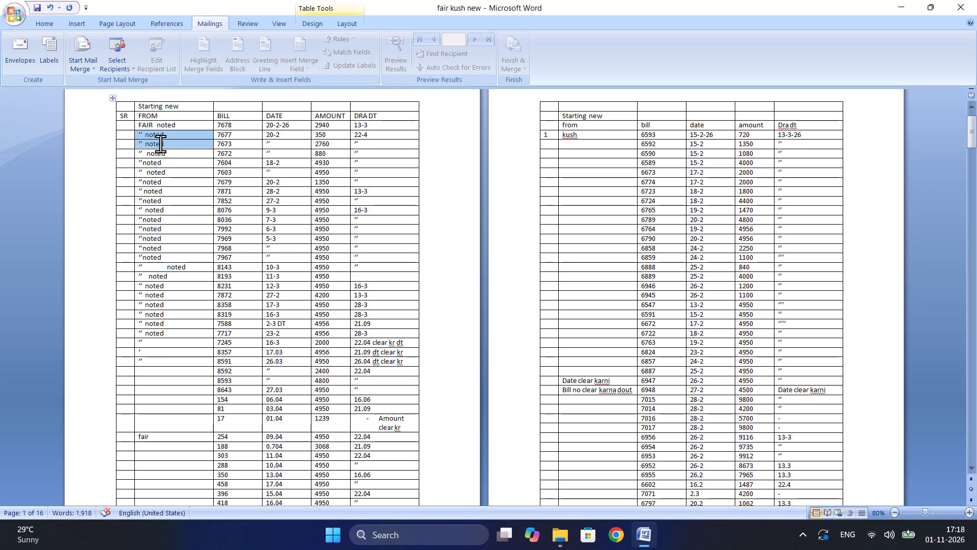
drag(160, 144, 146, 157)
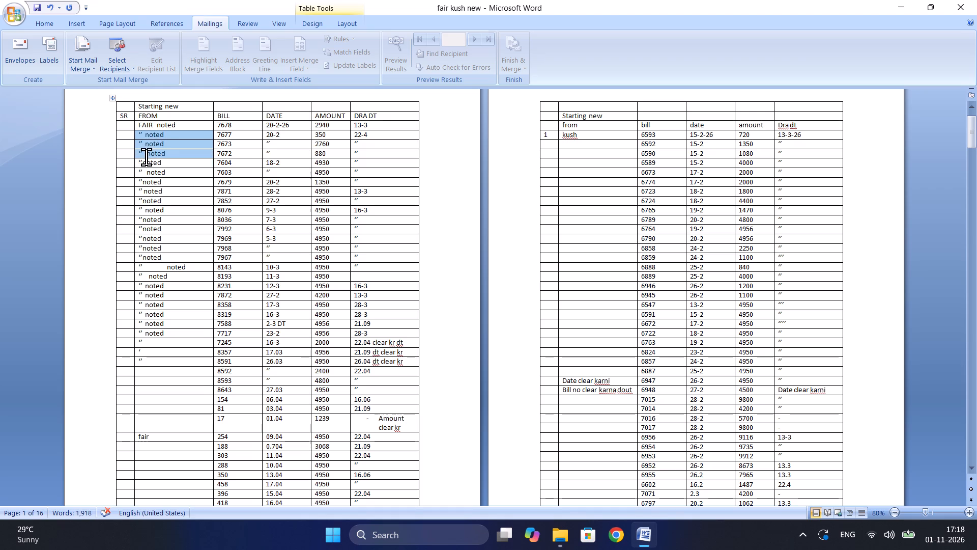
drag(146, 157, 156, 131)
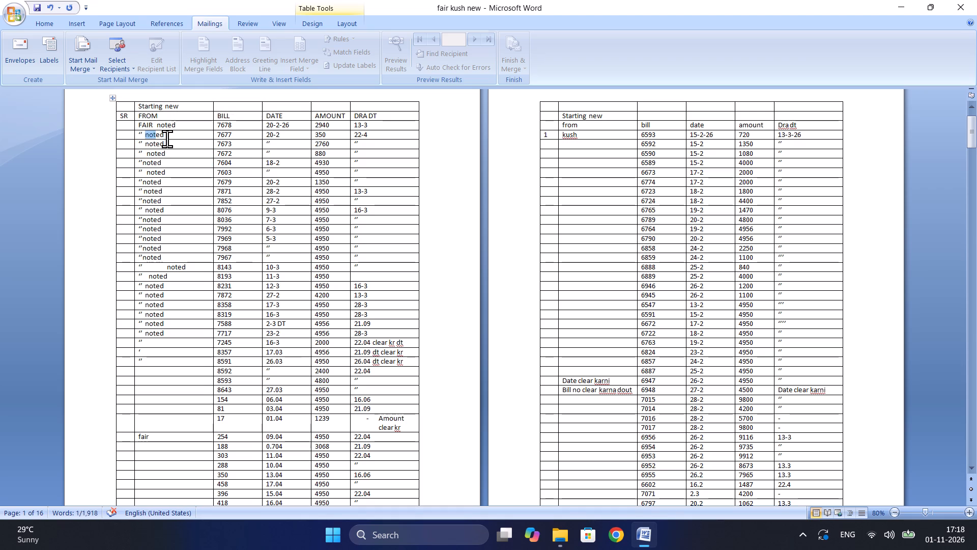
drag(167, 138, 147, 135)
key(BackSpace)
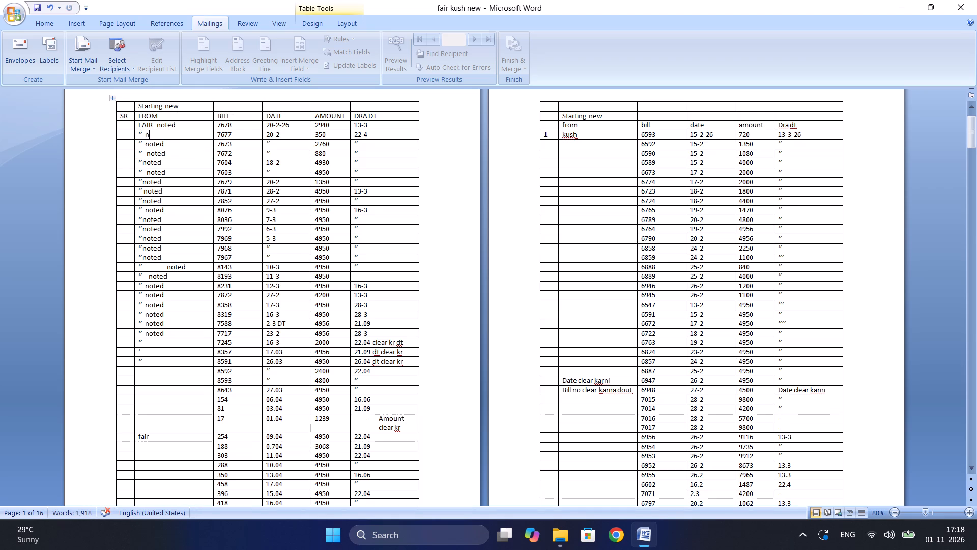
key(BackSpace)
Delete the word noted after FAIR in the FROM cell of bill 7678, the table's first bill row.
key(Up)
key(Right)
key(Right)
key(Right)
key(Right)
key(Right)
key(Right)
key(Right)
key(Right)
key(Right)
key(Right)
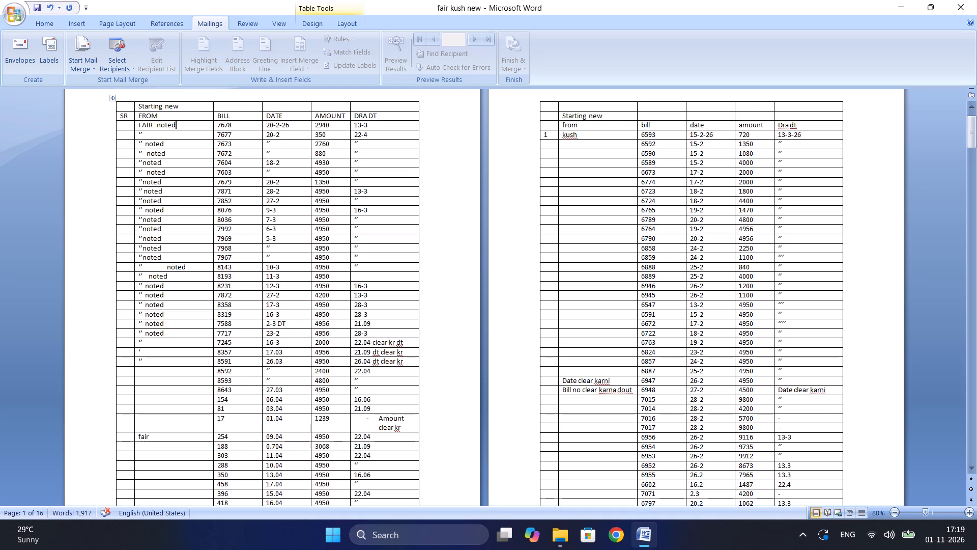
key(Right)
key(Left)
key(BackSpace)
key(BackSpace)
key(BackSpace)
key(BackSpace)
key(BackSpace)
Delete the word noted from the FROM cell of bill 7673, keeping its ditto mark.
key(Down)
key(Down)
key(Right)
key(Right)
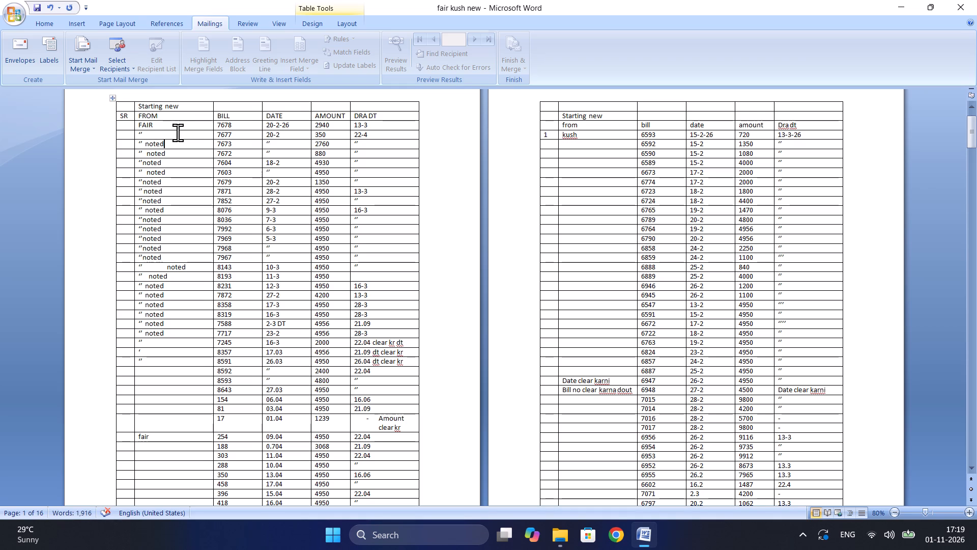
key(BackSpace)
key(BackSpace)
key(BackSpace)
key(BackSpace)
key(BackSpace)
Delete the word noted from the FROM cell of bill 7672, keeping its ditto mark.
key(Down)
key(Right)
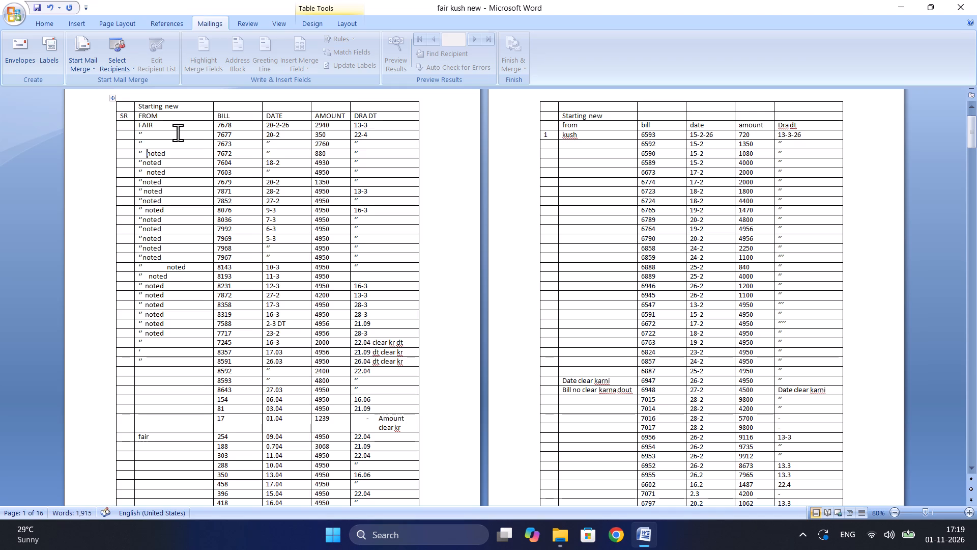
key(Right)
key(Right)
key(Right)
key(Right)
key(Right)
key(BackSpace)
key(BackSpace)
key(BackSpace)
key(BackSpace)
key(BackSpace)
Delete the word noted from the FROM cell of bill 7604, keeping its ditto mark.
key(Down)
key(Right)
key(Right)
key(Right)
key(Right)
key(BackSpace)
key(BackSpace)
key(BackSpace)
key(BackSpace)
key(BackSpace)
Delete the word noted from the FROM cell of bill 7603, keeping its ditto mark.
key(Down)
key(Right)
key(Right)
key(Right)
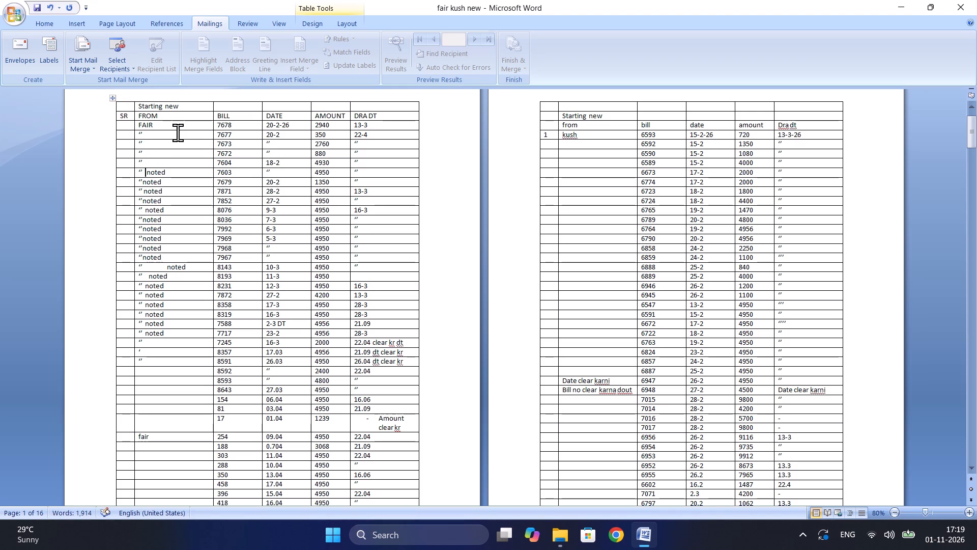
key(Right)
key(Right)
key(Right)
key(Right)
key(Right)
key(BackSpace)
key(BackSpace)
key(BackSpace)
key(BackSpace)
key(BackSpace)
Delete the word noted from the FROM cell of bill 7679, keeping its ditto mark.
key(Down)
key(Right)
key(Right)
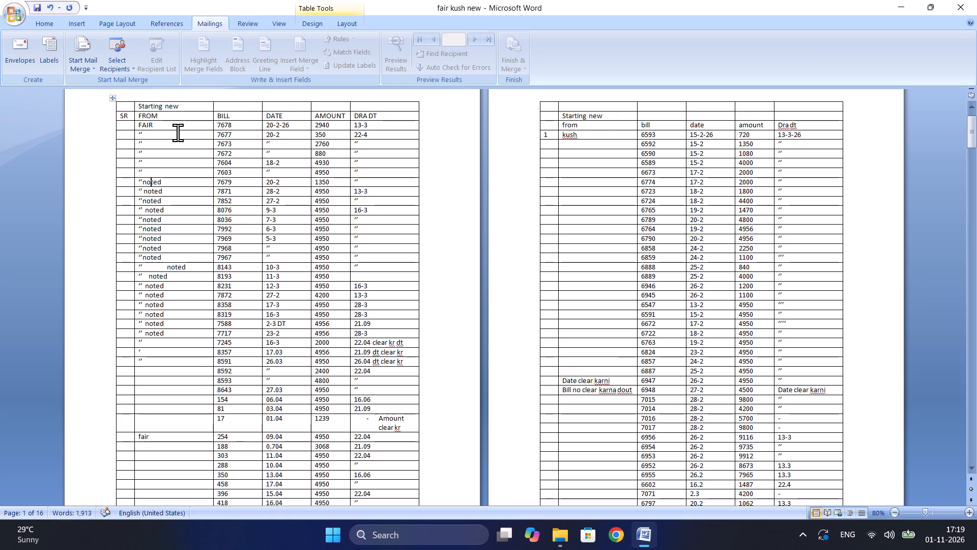
key(Right)
key(Right)
key(Right)
key(BackSpace)
key(BackSpace)
key(BackSpace)
key(BackSpace)
key(BackSpace)
key(Left)
key(BackSpace)
key(BackSpace)
key(BackSpace)
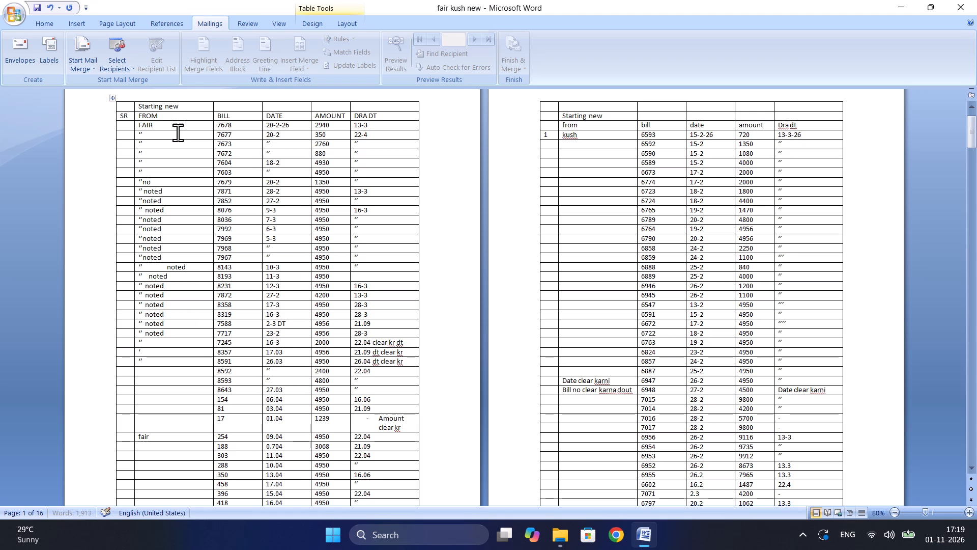
key(BackSpace)
key(BackSpace)
Delete the word noted from the FROM cell of bill 7871, keeping its ditto mark.
key(Down)
key(Right)
key(Right)
key(Right)
key(Right)
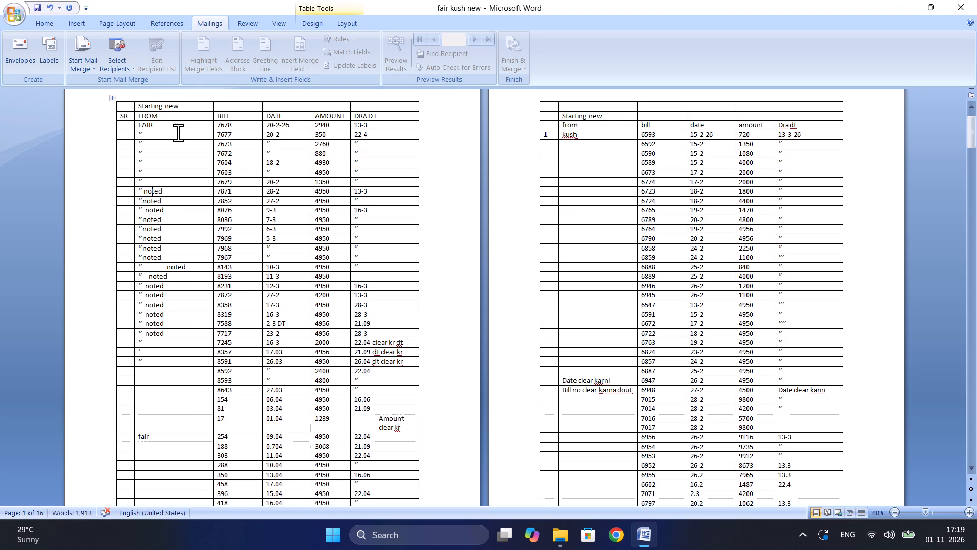
key(Right)
key(Right)
key(BackSpace)
key(BackSpace)
key(BackSpace)
key(BackSpace)
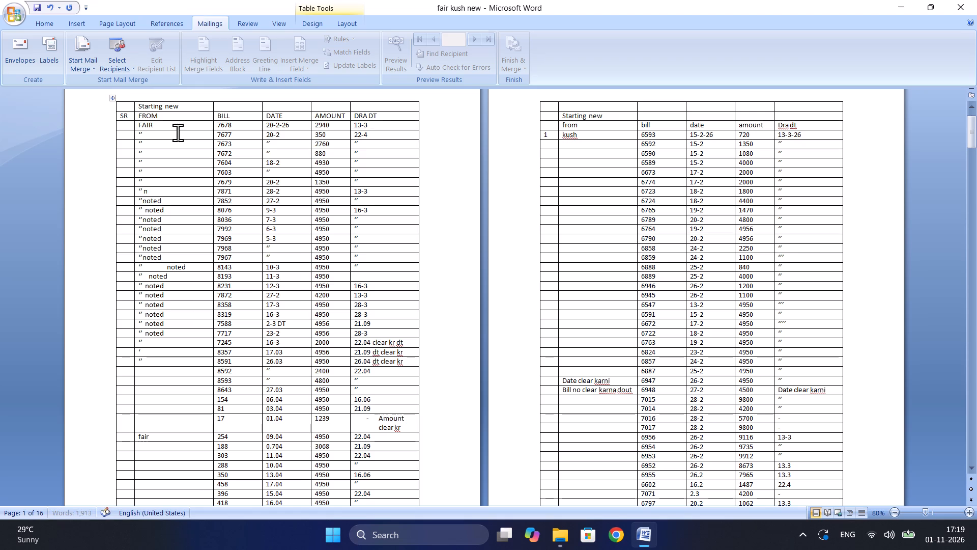
key(BackSpace)
Delete the word noted from the FROM cell of bill 7852, keeping its ditto mark.
key(Down)
key(Right)
key(Right)
key(Right)
key(Right)
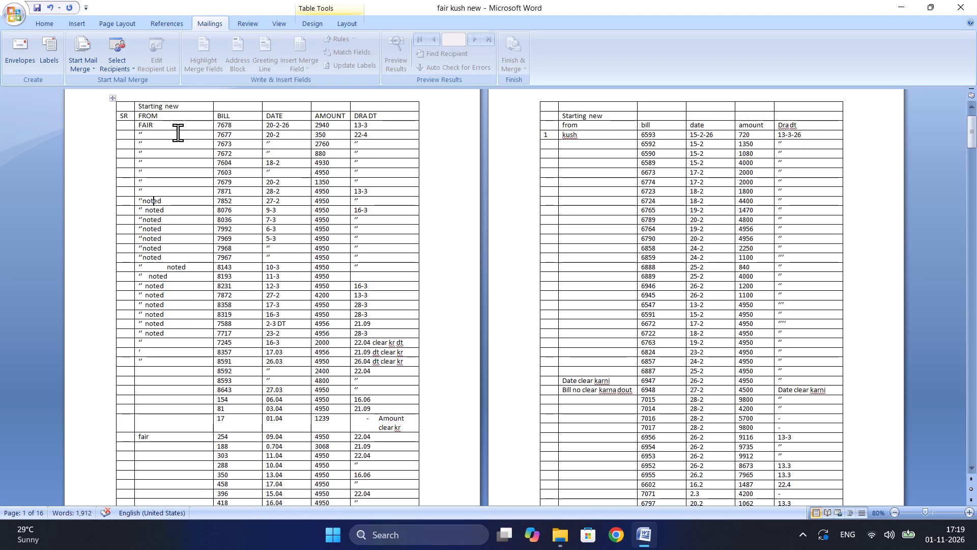
key(Right)
key(Right)
key(Left)
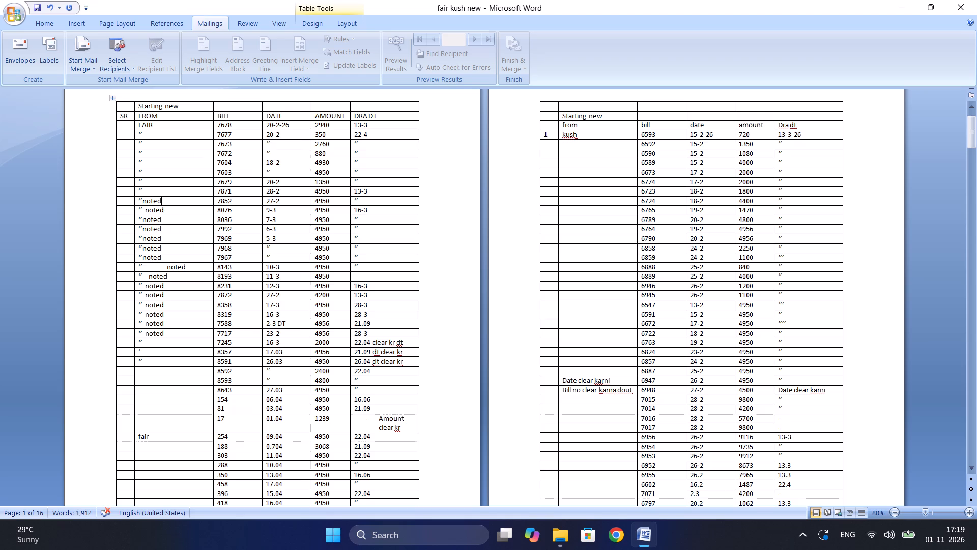
key(BackSpace)
key(BackSpace)
key(BackSpace)
key(BackSpace)
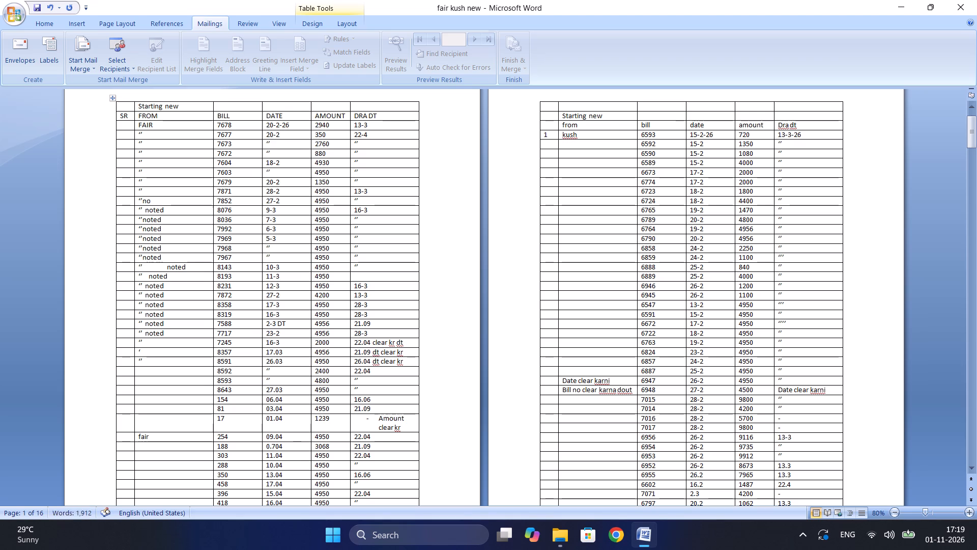
key(BackSpace)
Delete the word noted from the FROM cell of bill 8076, keeping its ditto mark.
click(179, 212)
key(BackSpace)
key(BackSpace)
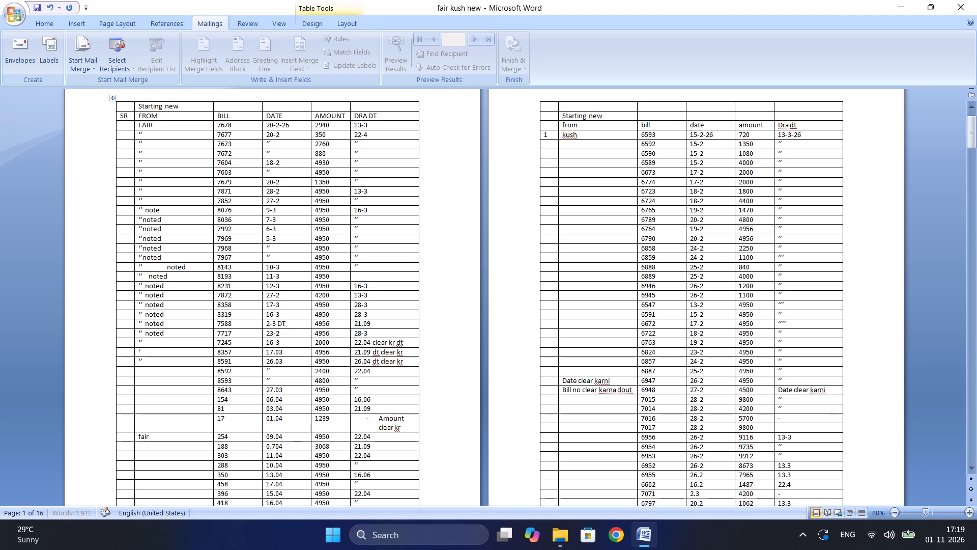
key(BackSpace)
key(BackSpace)
key(BackSpace)
Delete the word noted from the FROM cell of bill 8036, keeping its ditto mark.
click(175, 221)
key(BackSpace)
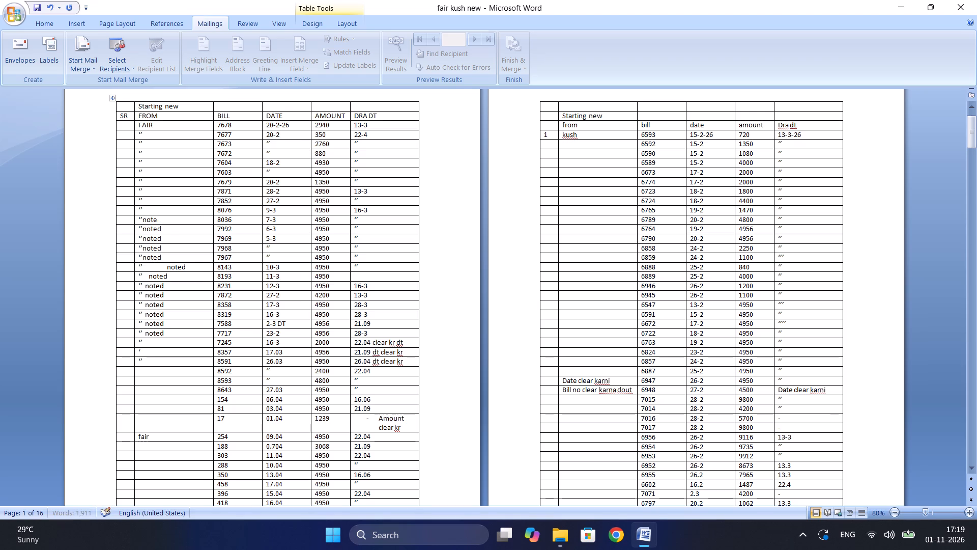
key(BackSpace)
key(BackSpace)
key(BackSpace)
key(BackSpace)
Delete the word noted from the FROM cell of bill 7992, keeping its ditto mark.
click(175, 230)
key(BackSpace)
key(BackSpace)
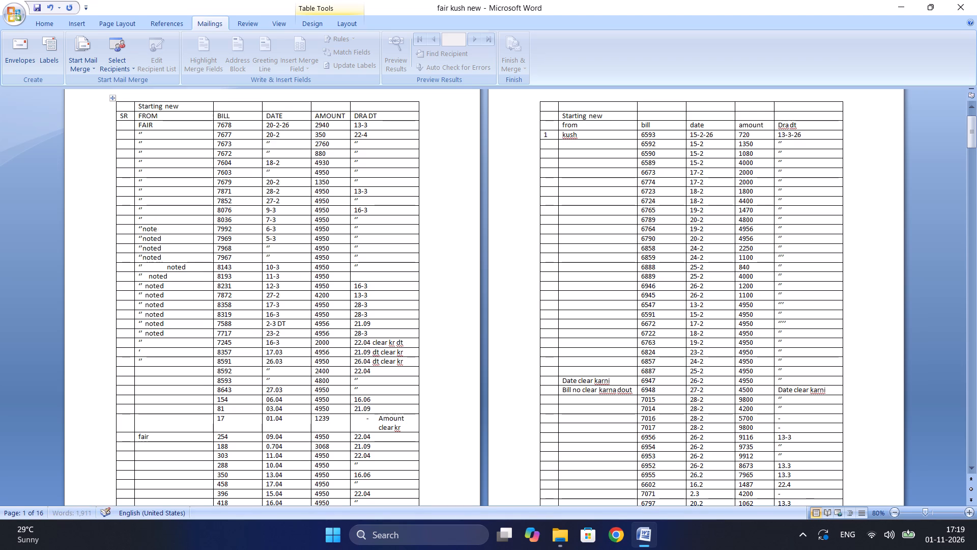
key(BackSpace)
key(BackSpace)
key(BackSpace)
key(BackSpace)
Delete the word noted from the FROM cell of bill 7969, keeping its ditto mark.
click(174, 238)
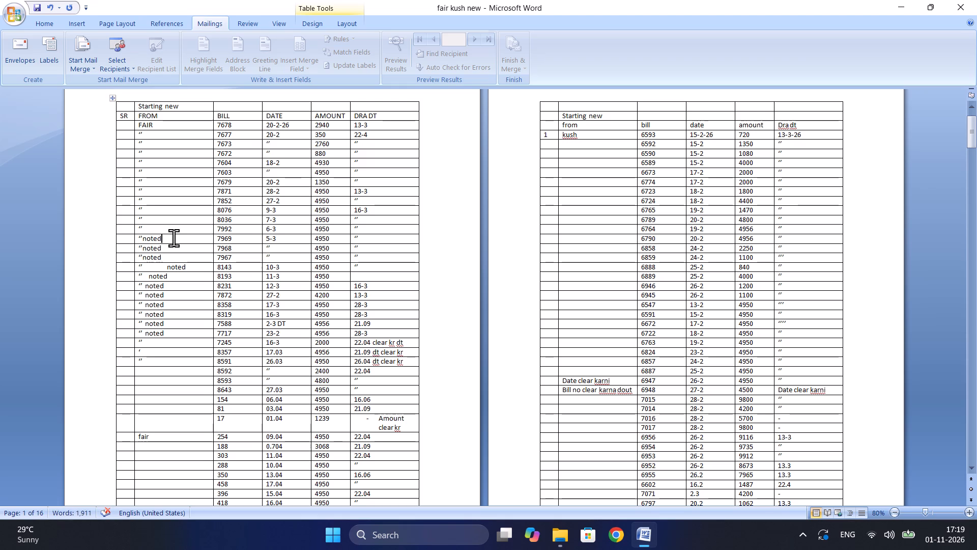
key(BackSpace)
key(BackSpace)
key(BackSpace)
key(BackSpace)
key(BackSpace)
Delete the word noted from the FROM cell of bill 7968, keeping its ditto mark.
click(171, 251)
key(BackSpace)
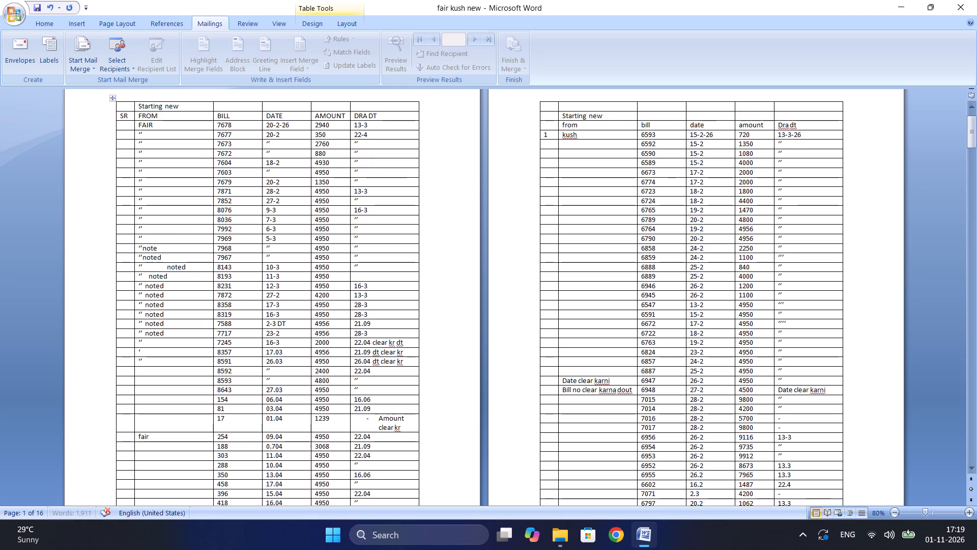
key(BackSpace)
key(BackSpace)
key(BackSpace)
key(BackSpace)
Delete the word noted from the FROM cell of bill 7967, keeping its ditto mark.
click(171, 260)
key(BackSpace)
key(BackSpace)
key(BackSpace)
key(BackSpace)
key(BackSpace)
key(BackSpace)
Delete the word noted from the FROM cell of bill 8193, keeping its ditto mark.
click(171, 279)
key(BackSpace)
key(BackSpace)
key(BackSpace)
key(BackSpace)
key(BackSpace)
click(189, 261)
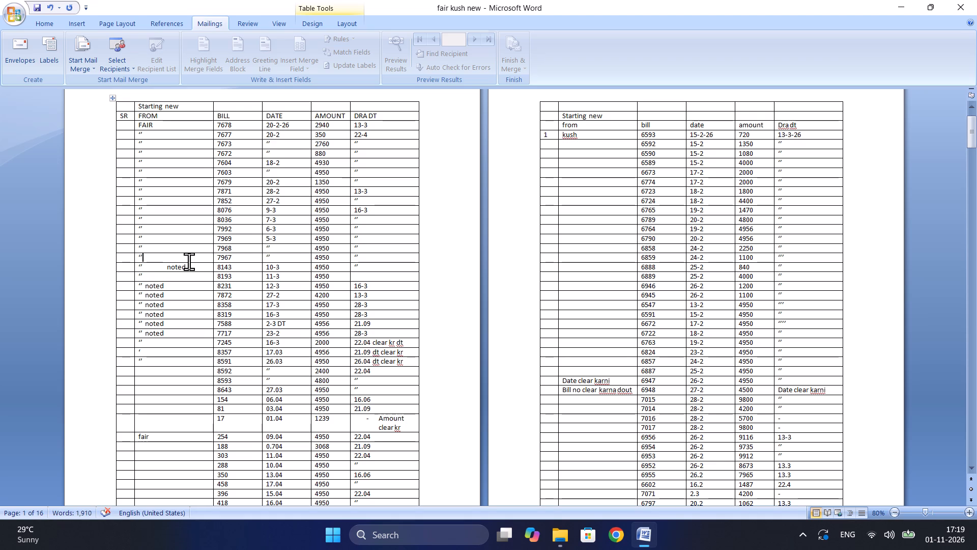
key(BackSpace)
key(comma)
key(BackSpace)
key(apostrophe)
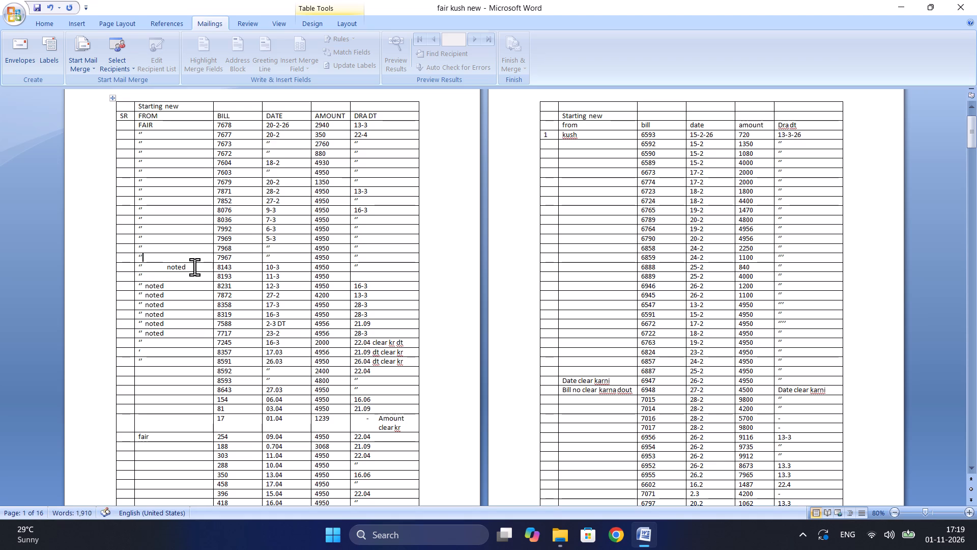
Delete the word noted from the FROM cell of bill 8143, keeping its ditto mark.
click(195, 268)
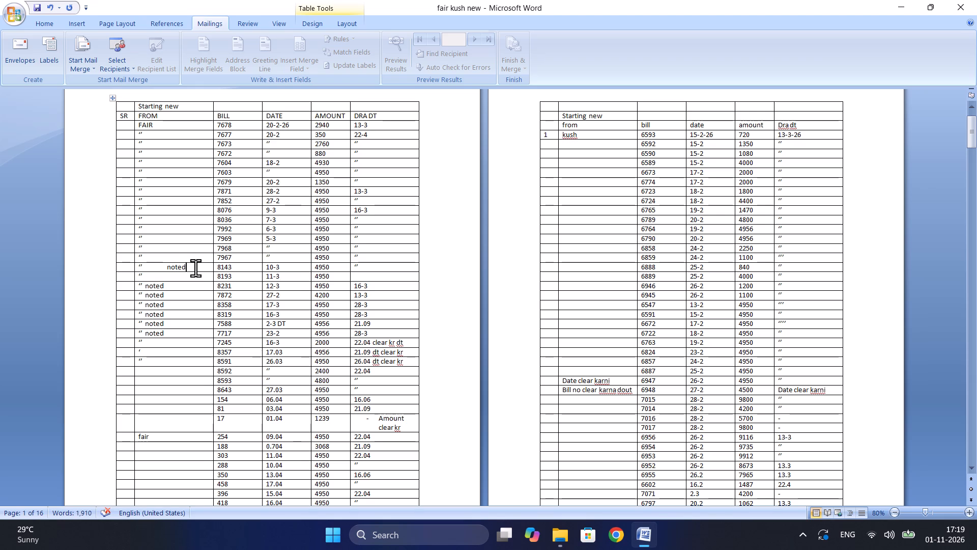
key(BackSpace)
key(BackSpace)
key(BackSpace)
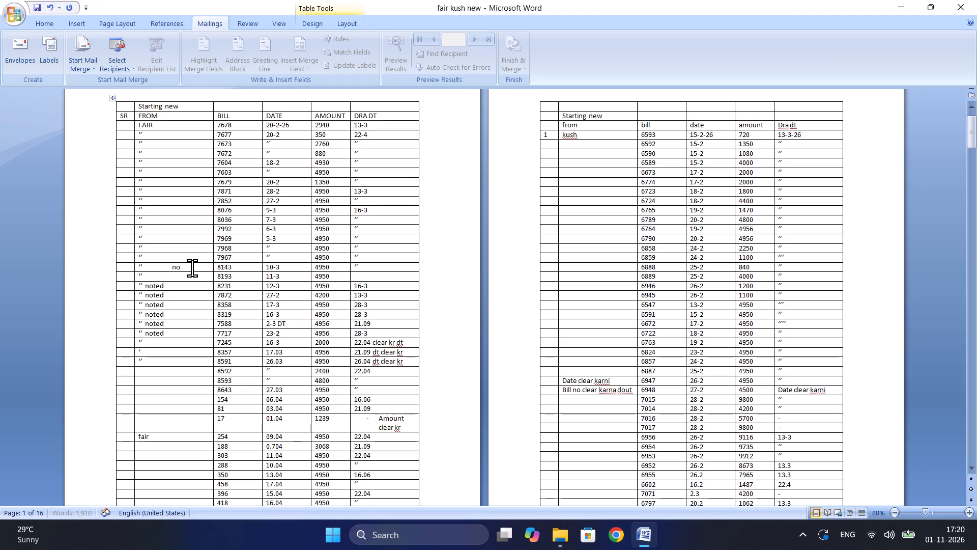
key(BackSpace)
key(BackSpace)
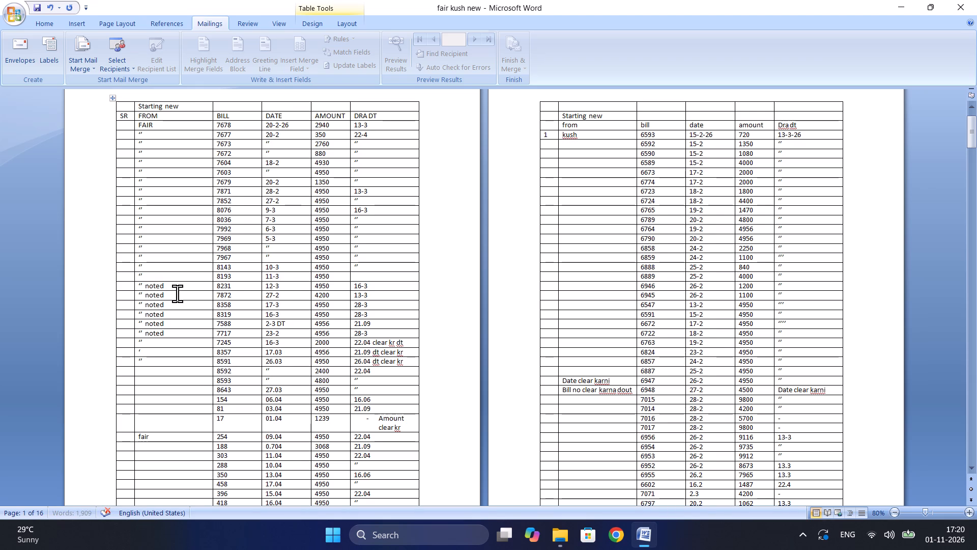
Delete the word noted from the FROM cell of bill 8231, keeping its ditto mark.
click(175, 287)
key(BackSpace)
key(BackSpace)
key(BackSpace)
key(BackSpace)
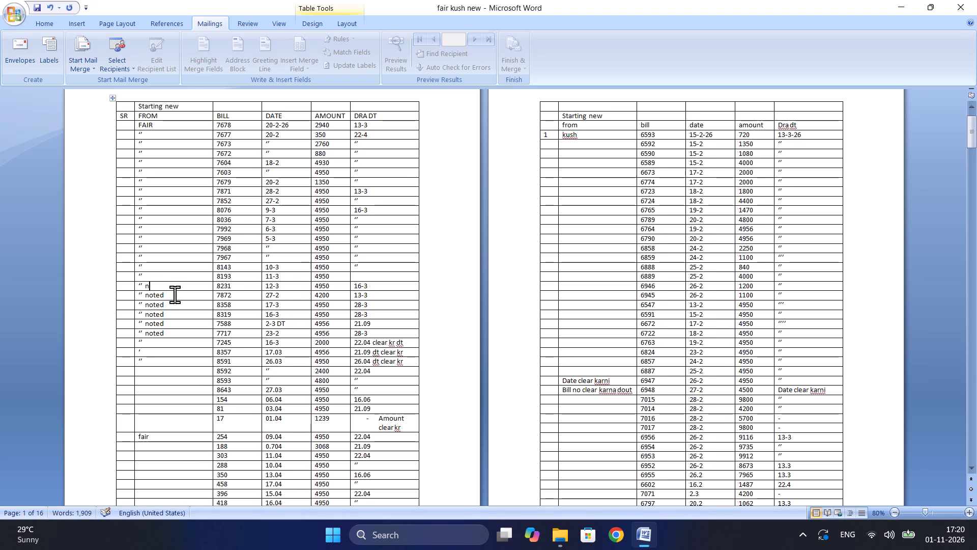
key(BackSpace)
Delete the word noted from the FROM cell of bill 7872, keeping its ditto mark.
click(175, 294)
key(BackSpace)
key(BackSpace)
key(BackSpace)
key(BackSpace)
key(BackSpace)
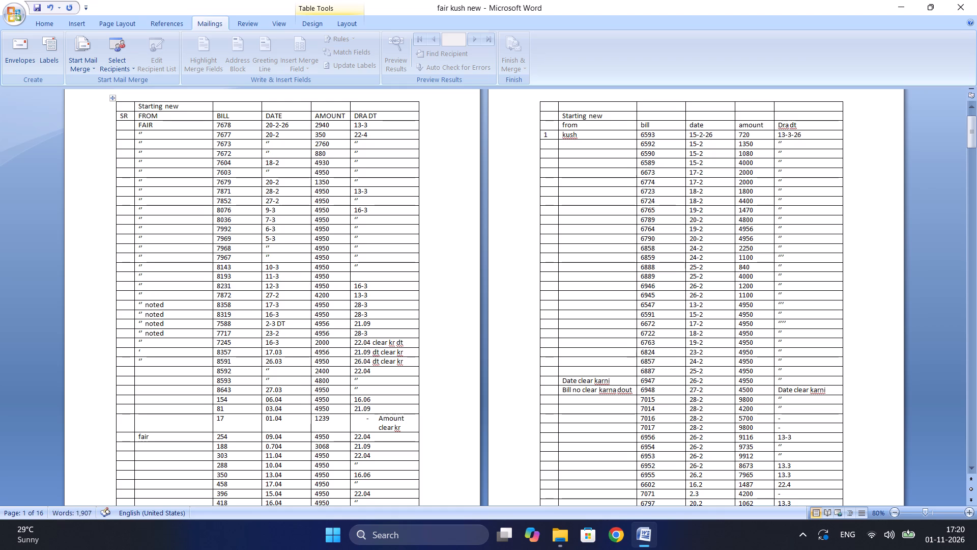
Delete the word noted from the FROM cell of bill 8358, keeping its ditto mark.
click(175, 306)
key(BackSpace)
key(BackSpace)
key(BackSpace)
key(BackSpace)
key(BackSpace)
key(BackSpace)
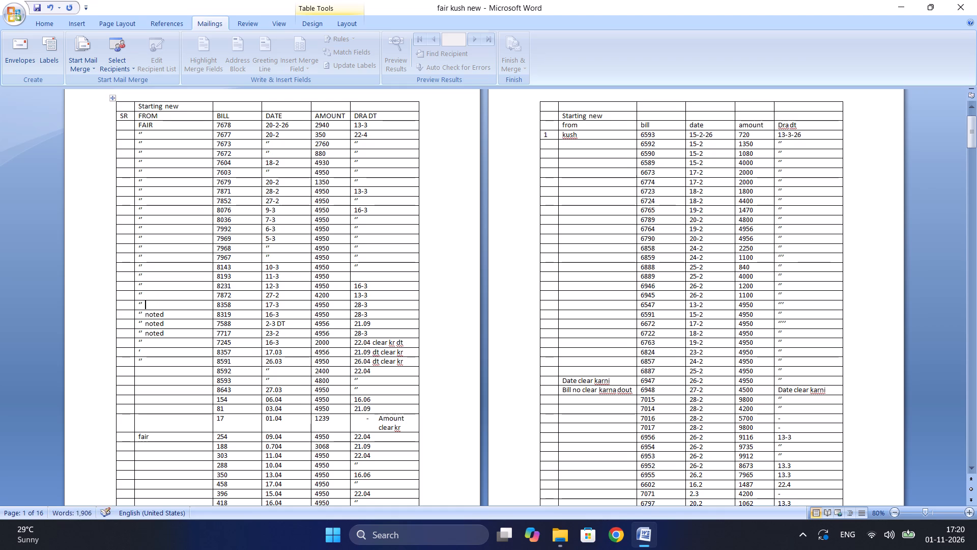
Delete the word noted from the FROM cell of bill 8319, keeping its ditto mark.
click(175, 312)
key(BackSpace)
key(BackSpace)
key(BackSpace)
key(BackSpace)
key(BackSpace)
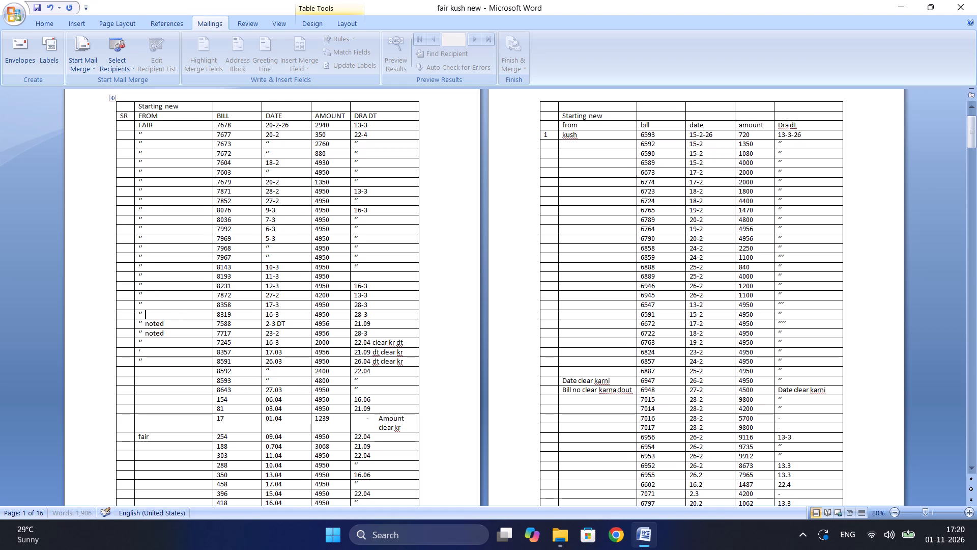
Delete the word noted from the FROM cell of bill 7588, keeping its ditto mark.
click(174, 319)
click(173, 325)
key(BackSpace)
key(BackSpace)
key(BackSpace)
key(BackSpace)
key(BackSpace)
key(BackSpace)
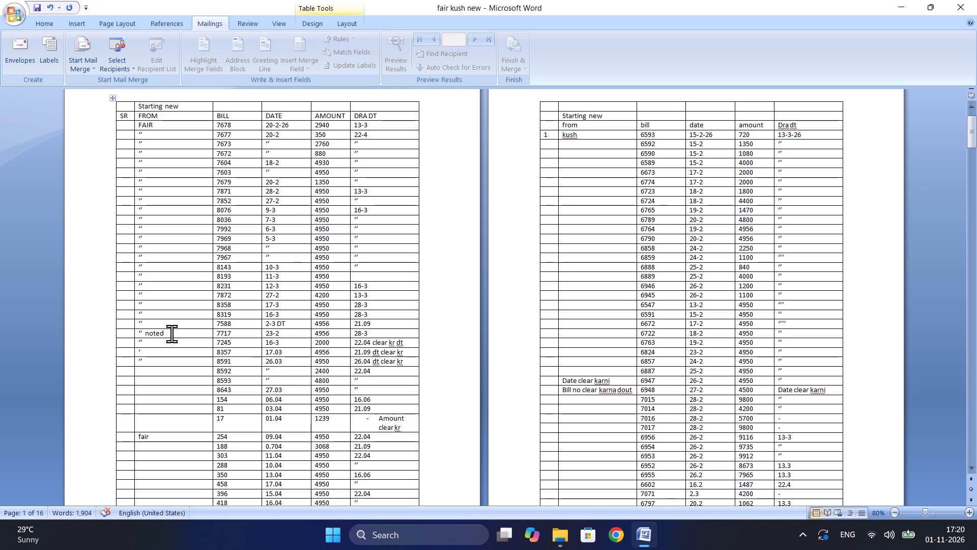
Delete the word noted from the FROM cell of bill 7717, keeping its ditto mark.
click(171, 334)
key(BackSpace)
key(BackSpace)
key(BackSpace)
key(BackSpace)
key(BackSpace)
key(BackSpace)
Save the document with the cleaned FROM column.
scroll(171, 334, down, 1)
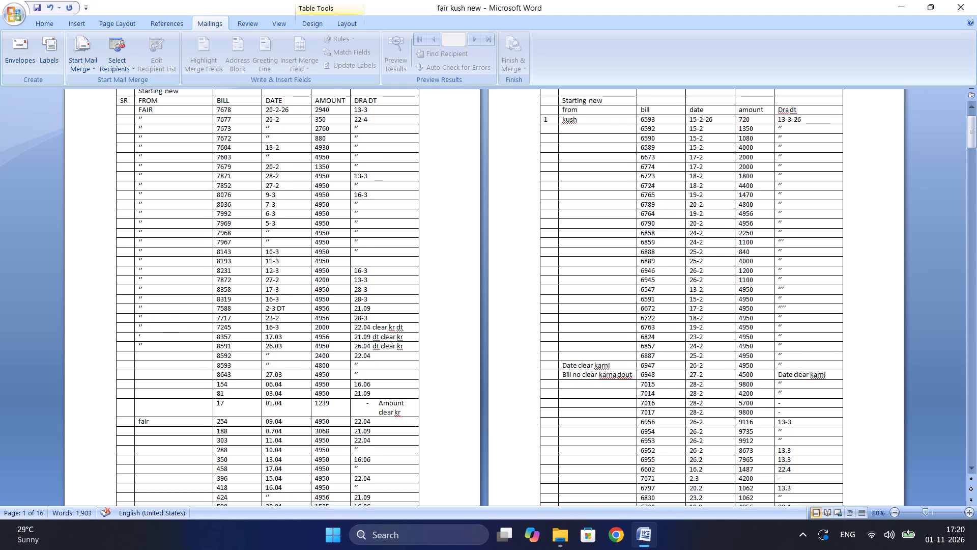
scroll(171, 334, down, 2)
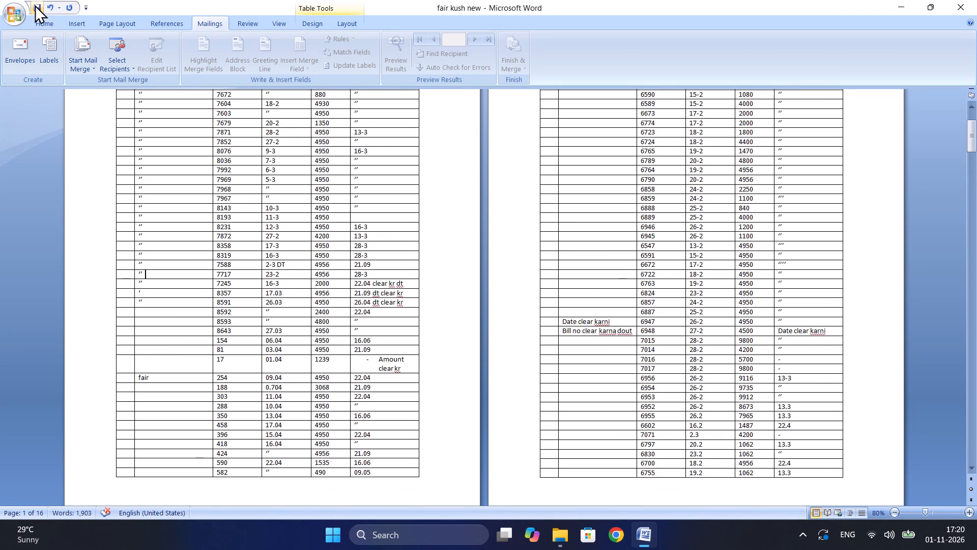
click(35, 6)
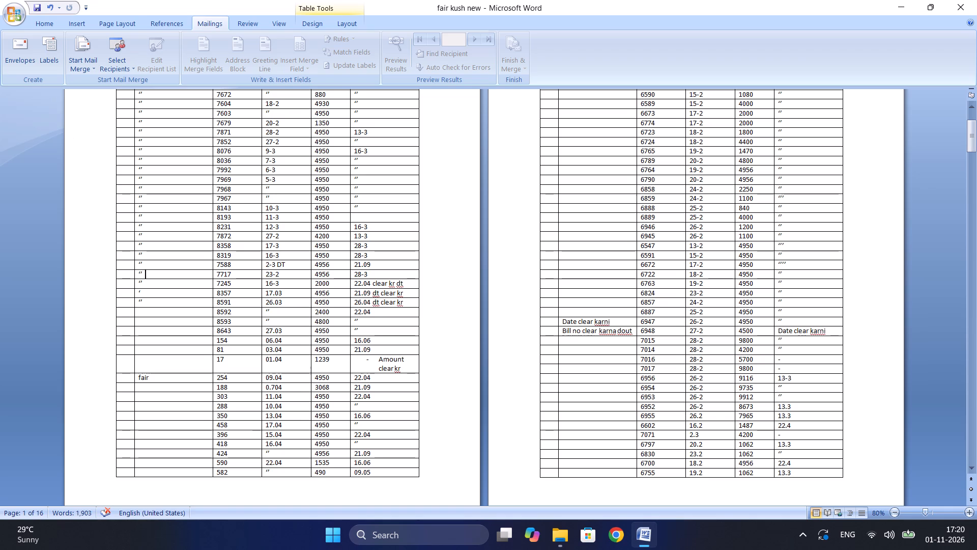
Complete the ditto mark in the FROM cell of bill 8357 by adding a second apostrophe.
click(174, 294)
key(apostrophe)
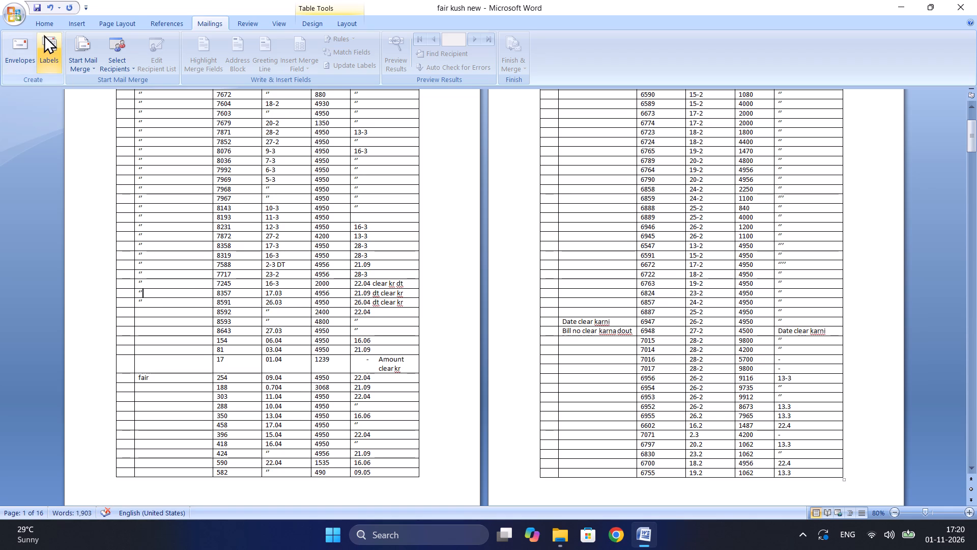
Save the document with the corrected ditto mark.
click(38, 9)
click(67, 168)
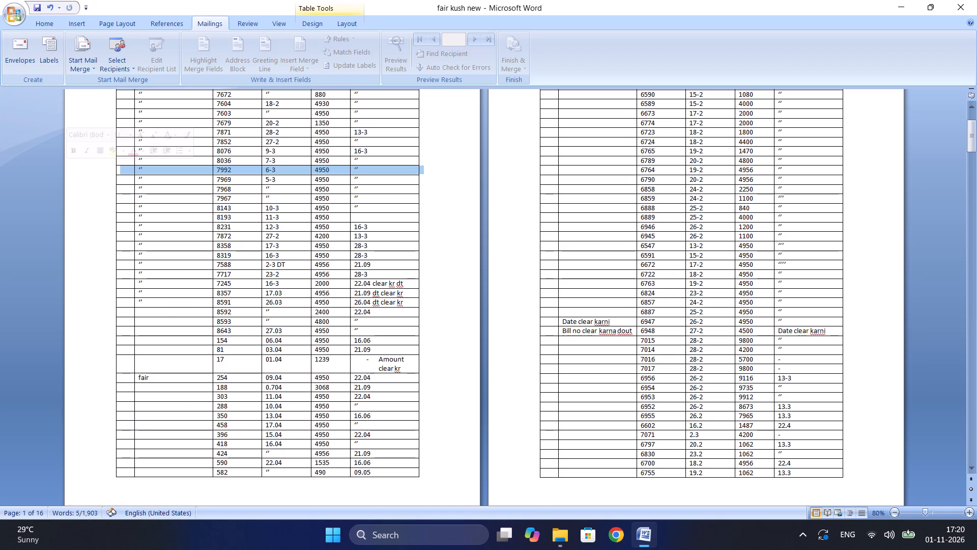
Review the fair and kush bill tables across the following pages, checking the filled entries and the blank rows.
scroll(345, 356, down, 14)
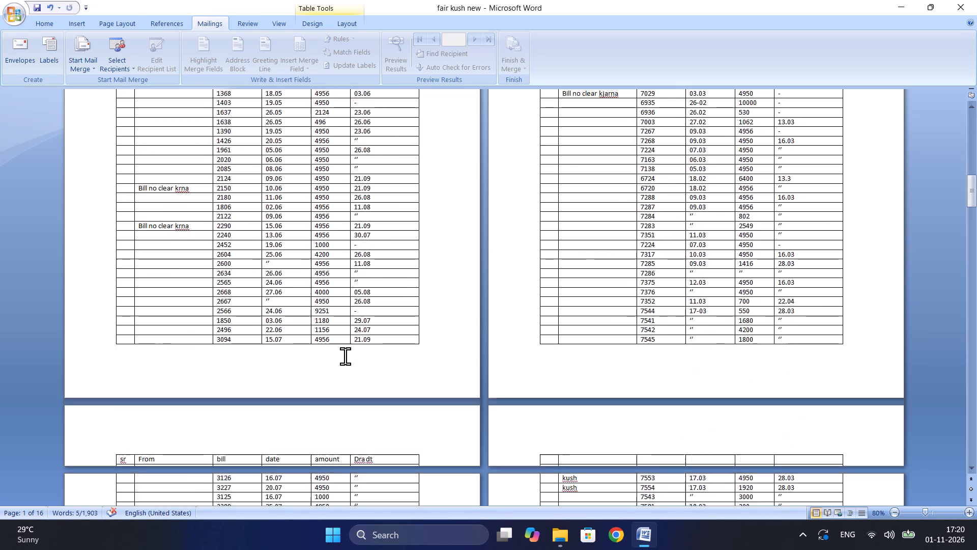
scroll(345, 356, down, 2)
scroll(345, 356, up, 1)
scroll(345, 356, down, 4)
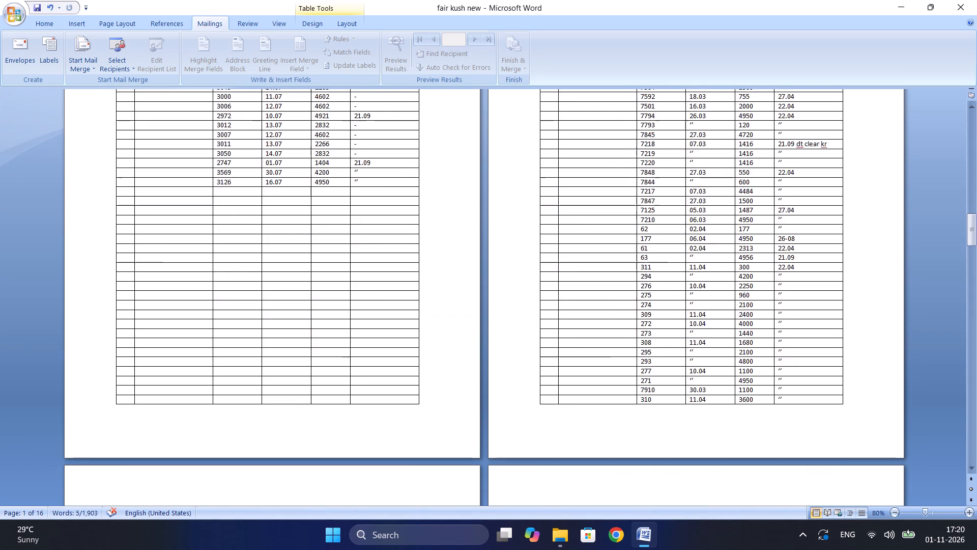
scroll(345, 356, down, 2)
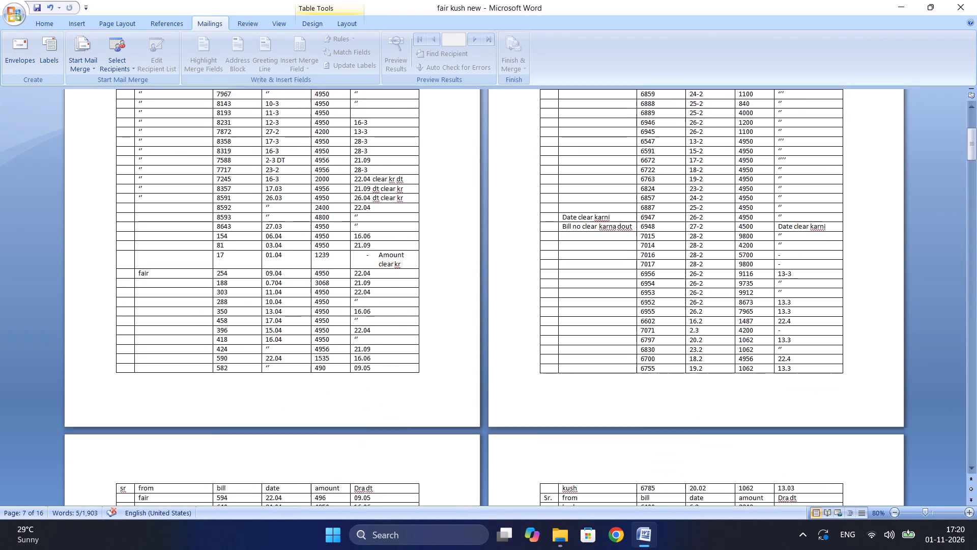
scroll(265, 219, down, 15)
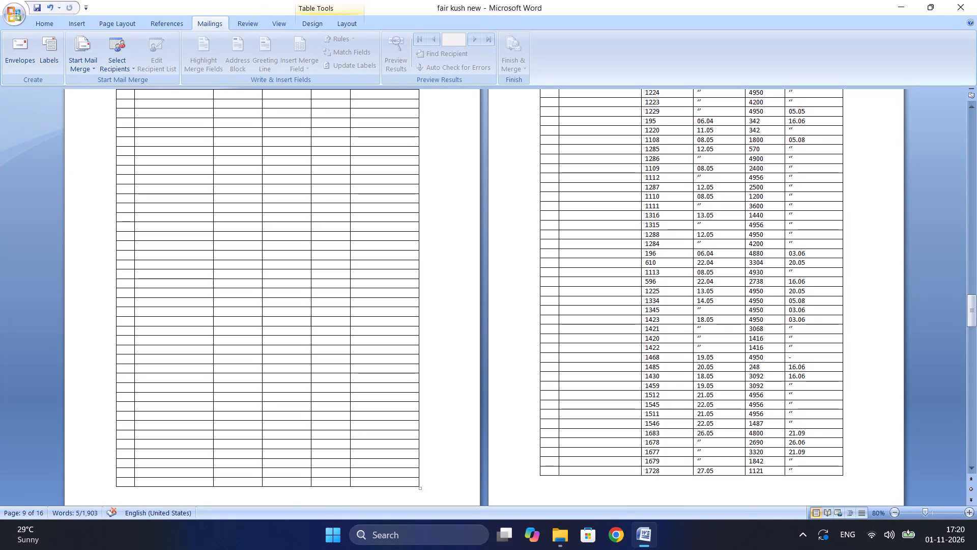
scroll(265, 219, up, 2)
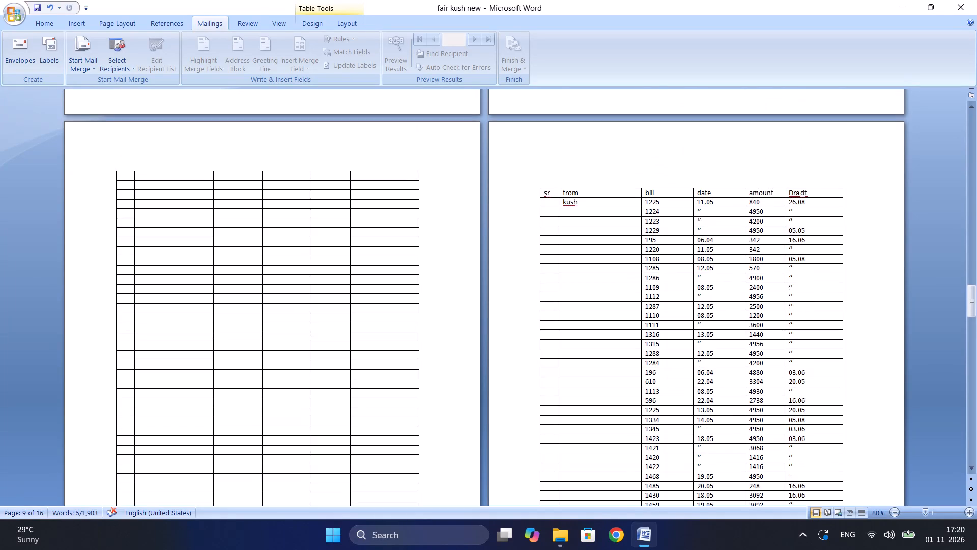
scroll(265, 219, up, 6)
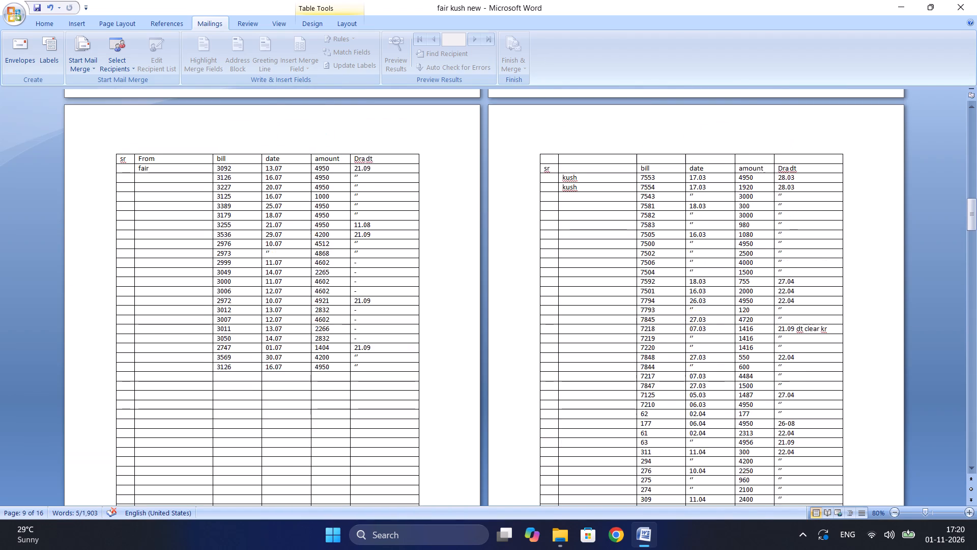
scroll(265, 219, down, 1)
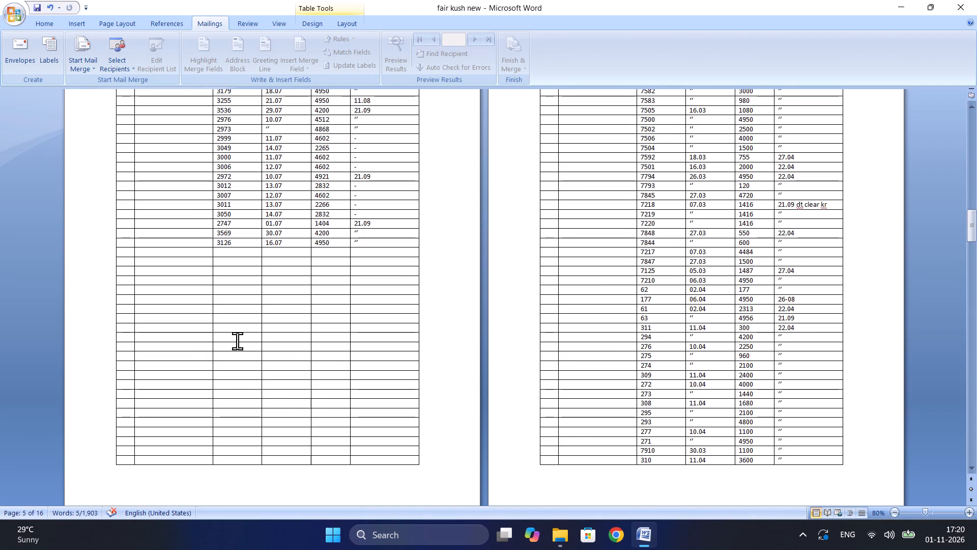
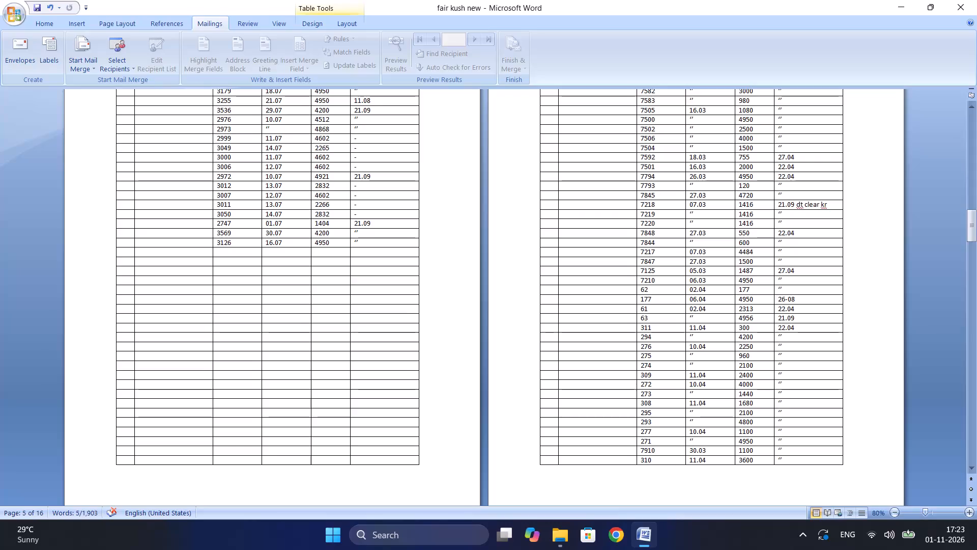
Save the document.
click(41, 6)
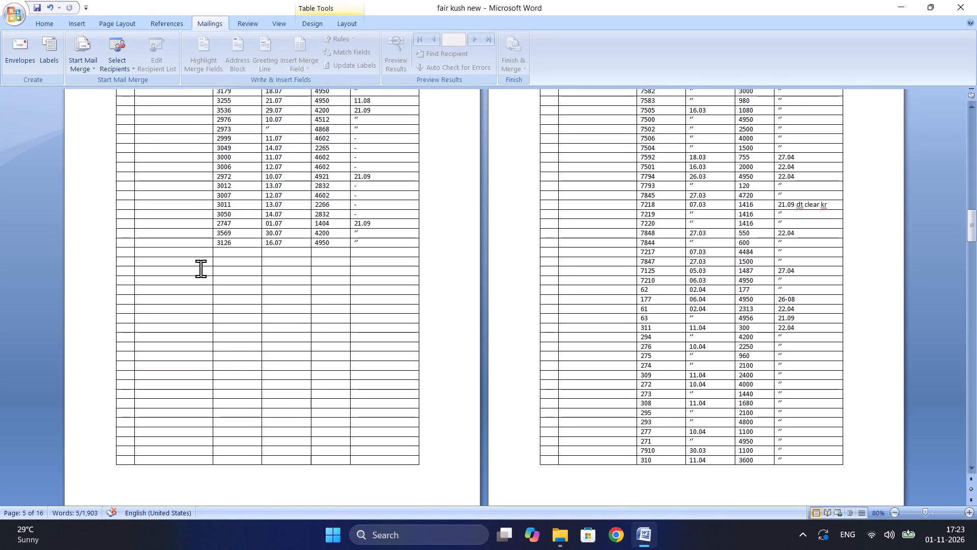
Enter "Shri shayam" in the second column of the top row of the blank table on page 7.
scroll(200, 268, down, 11)
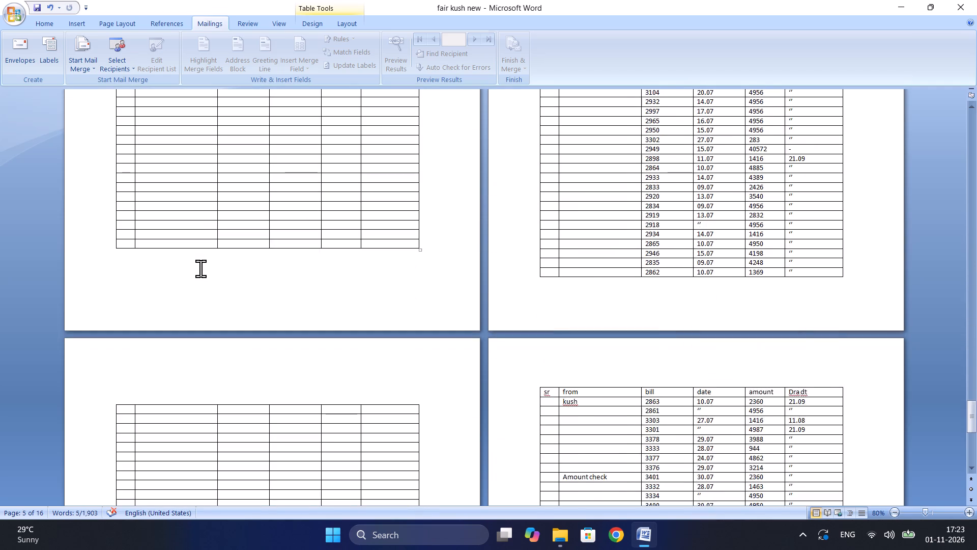
scroll(200, 268, down, 10)
scroll(200, 268, up, 10)
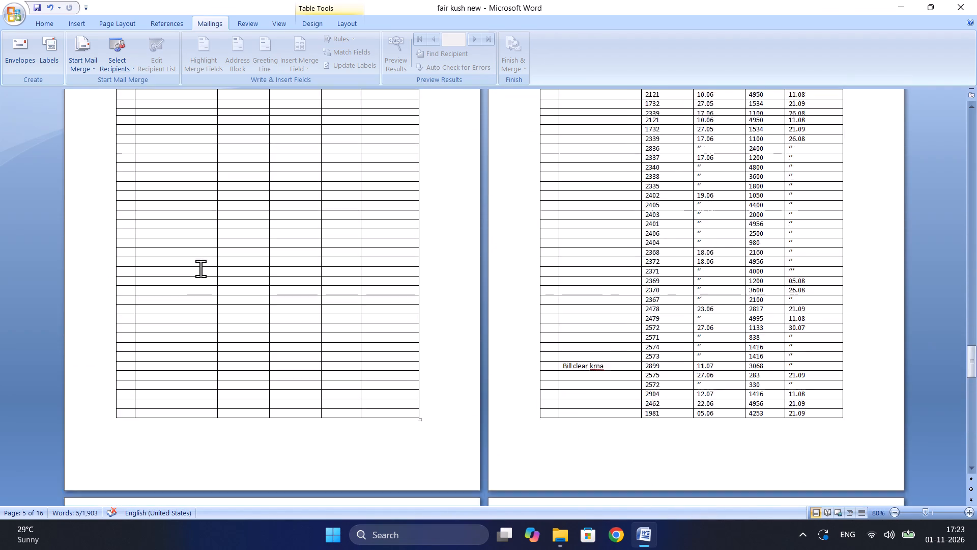
scroll(200, 268, up, 4)
scroll(200, 268, down, 1)
scroll(200, 268, up, 1)
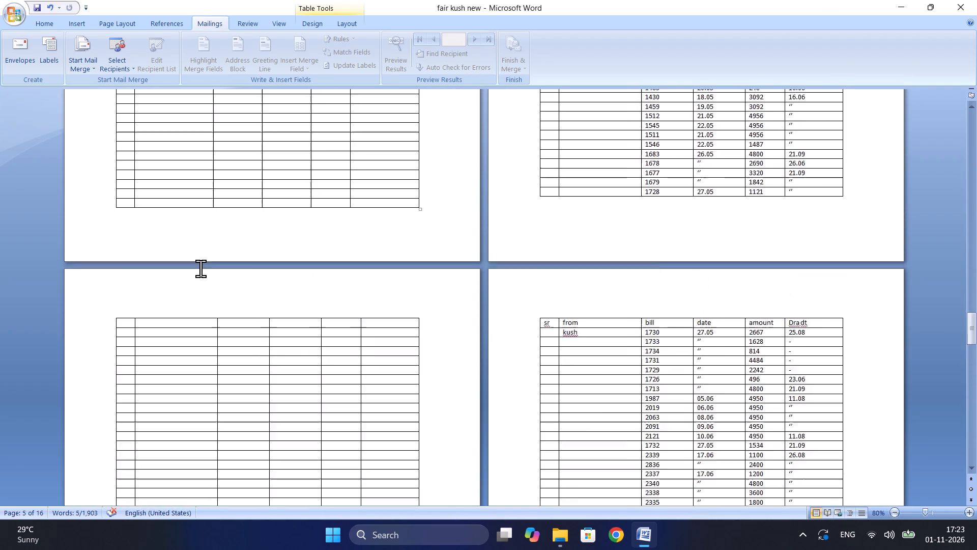
scroll(200, 268, up, 1)
scroll(200, 268, down, 1)
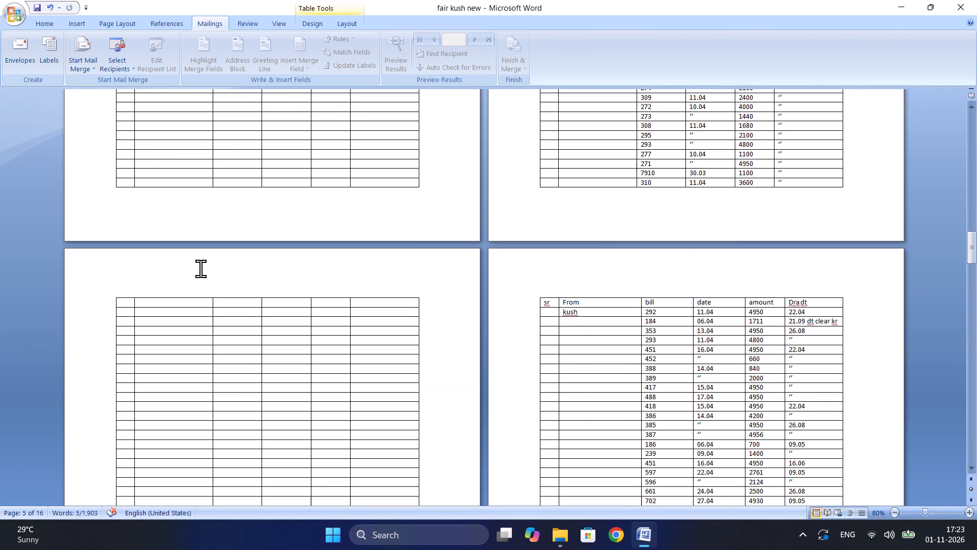
scroll(200, 268, down, 1)
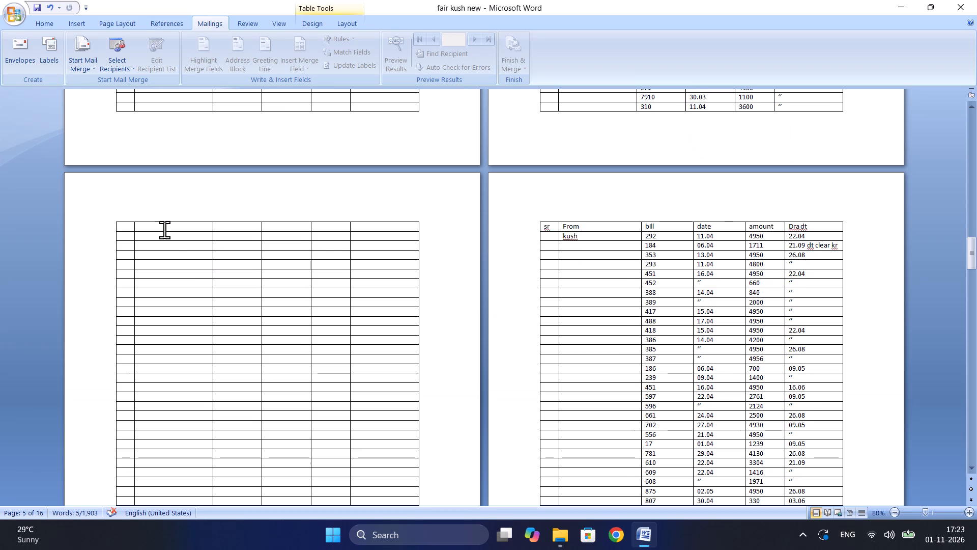
click(145, 228)
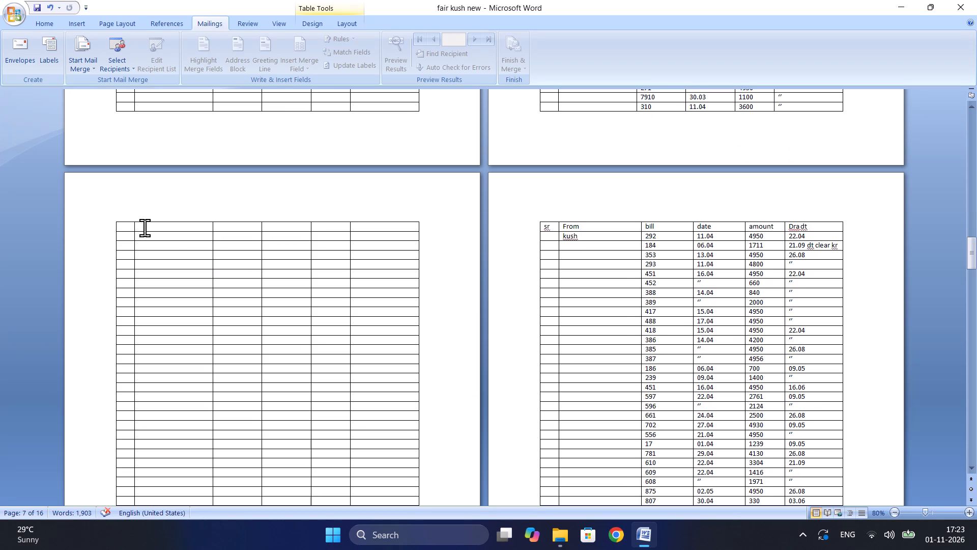
text(shr)
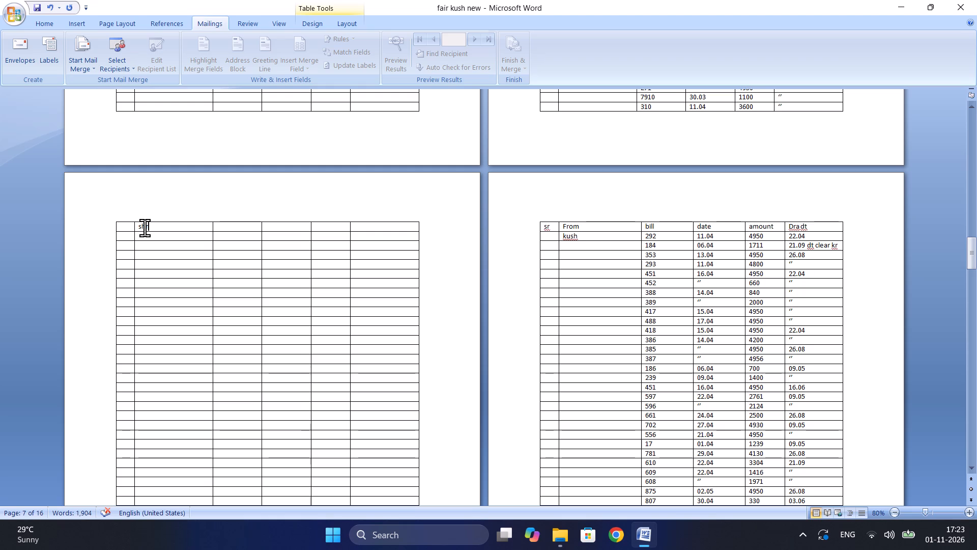
text(i shayam)
key(space)
Review the heading rows and layout of the earlier fair and kush tables from page 1 through page 7.
scroll(145, 228, up, 8)
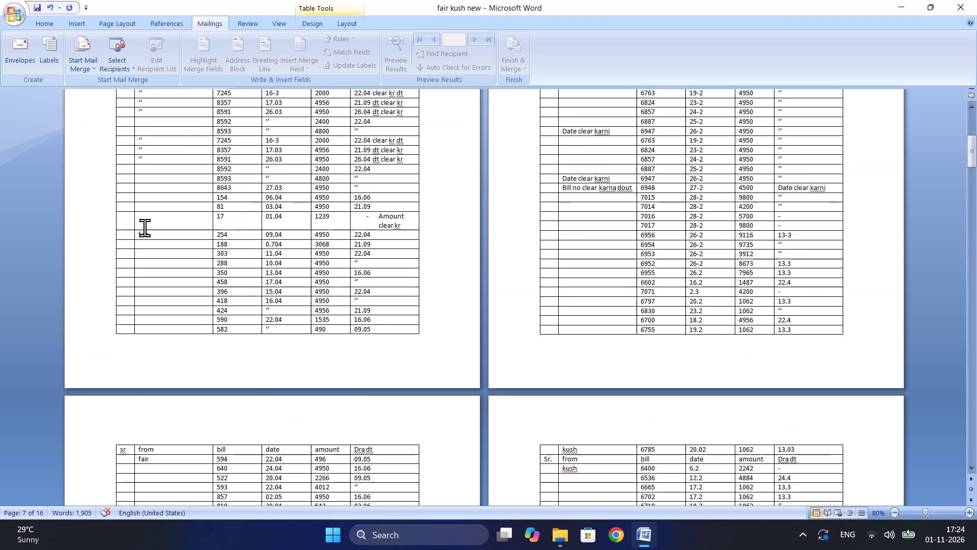
scroll(145, 228, up, 3)
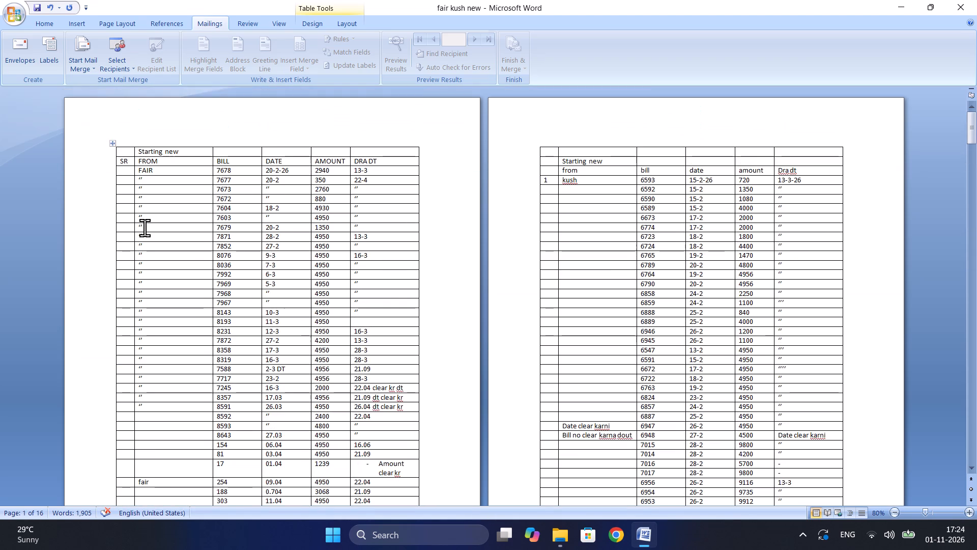
scroll(145, 228, down, 3)
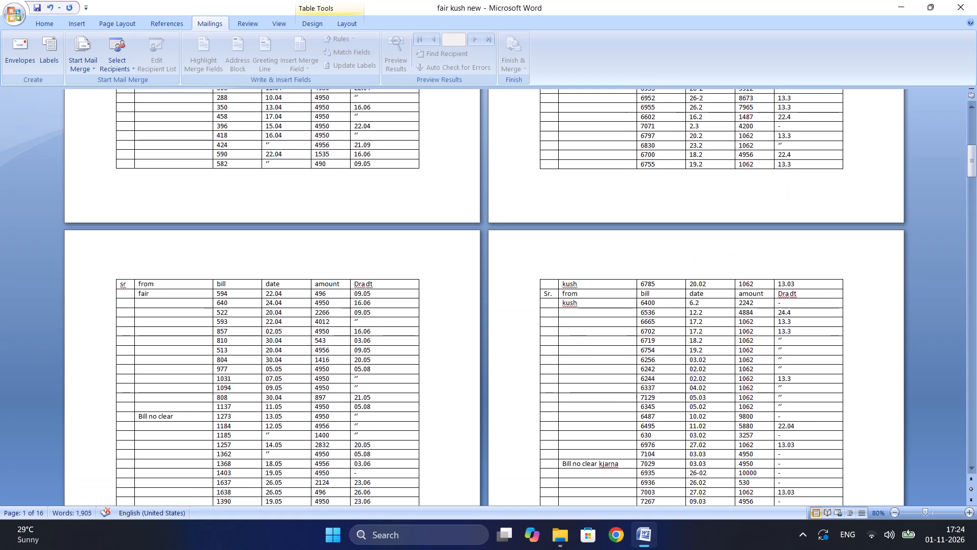
scroll(144, 143, down, 3)
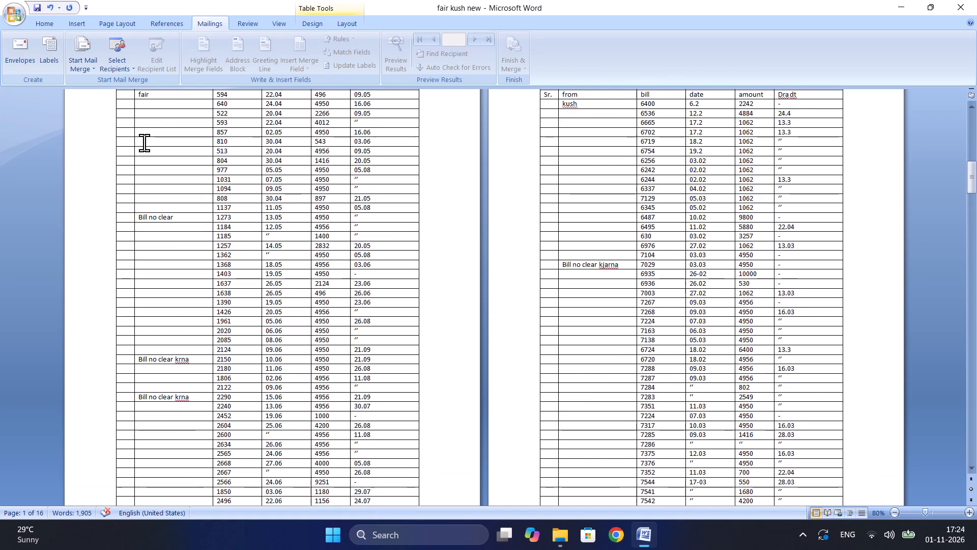
scroll(144, 143, down, 5)
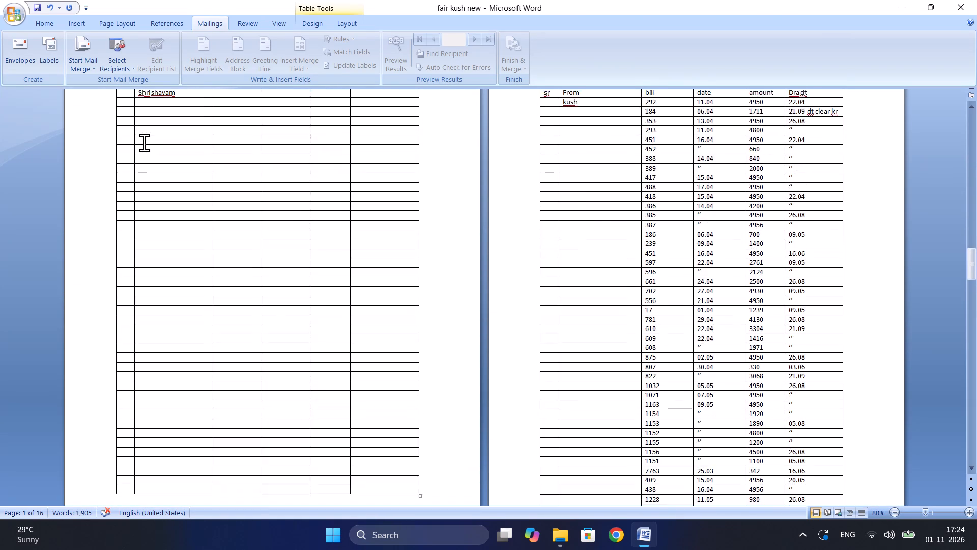
scroll(144, 143, up, 2)
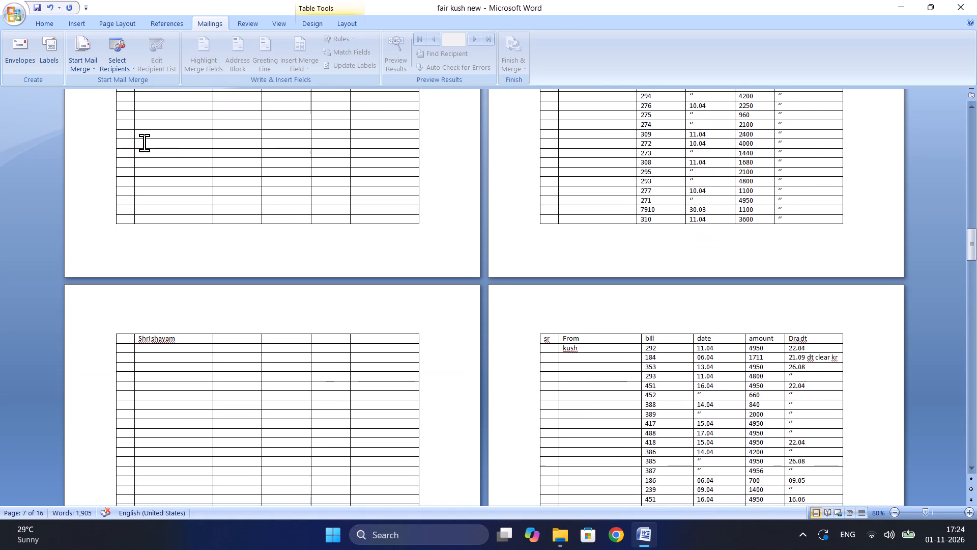
scroll(144, 143, up, 1)
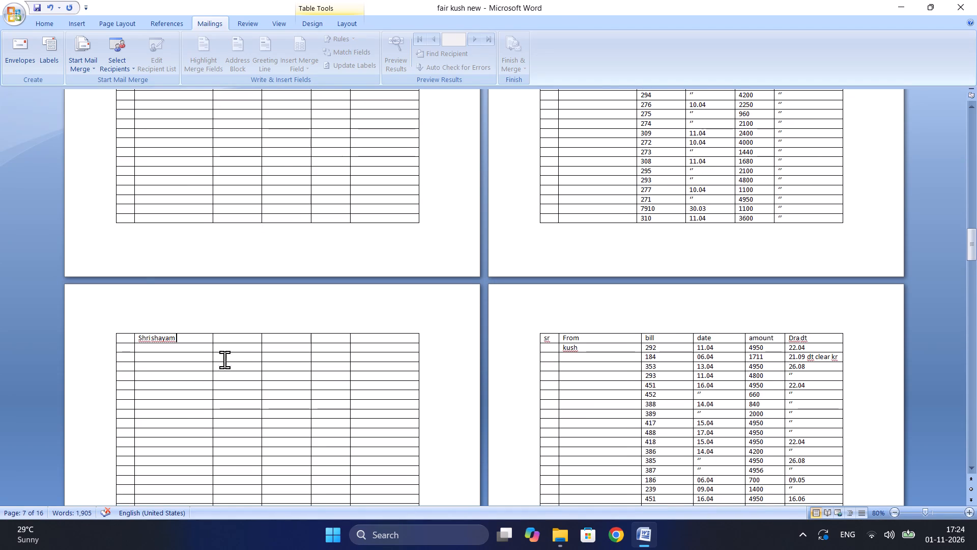
Complete the Shri shayam table's top row on page 7 with the headings sr, bill, date, amount and Dra dt.
click(226, 336)
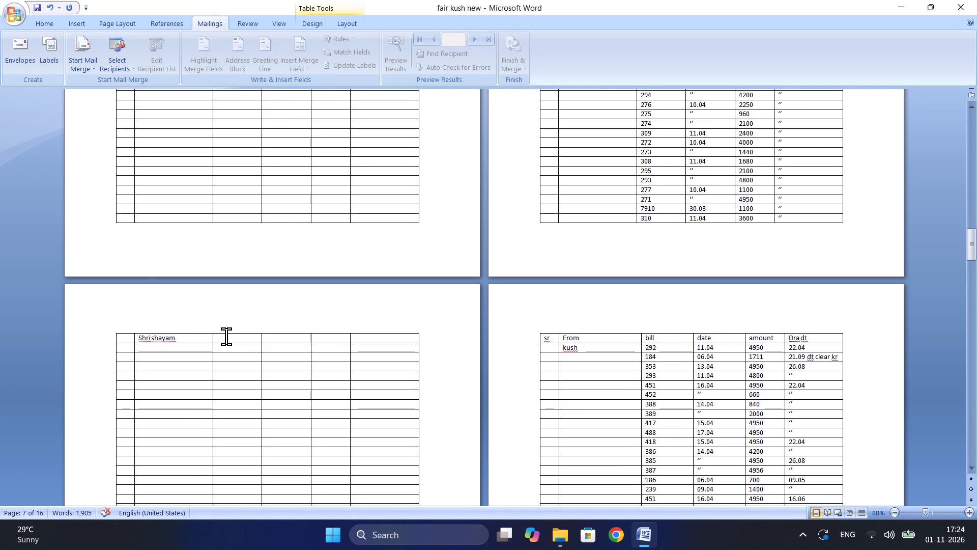
text(bii)
key(BackSpace)
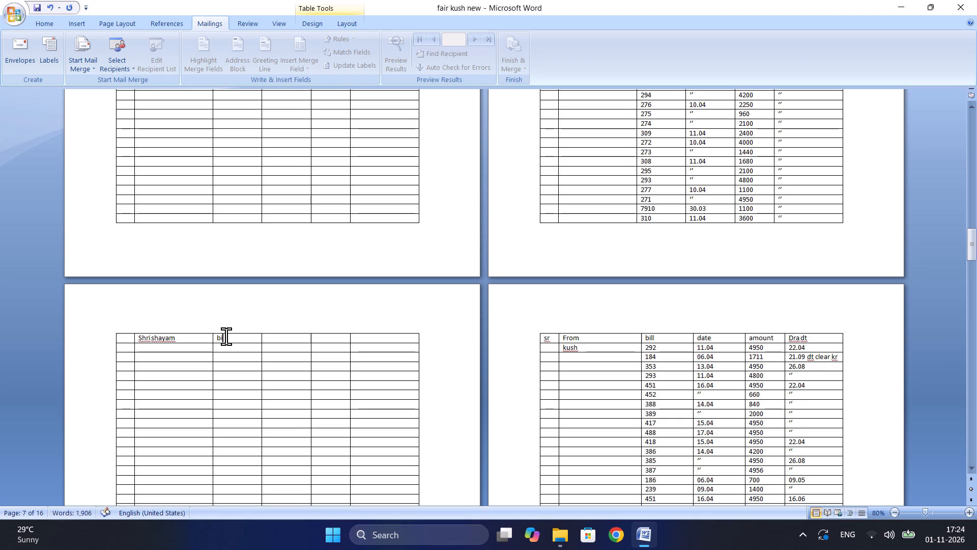
text(ll)
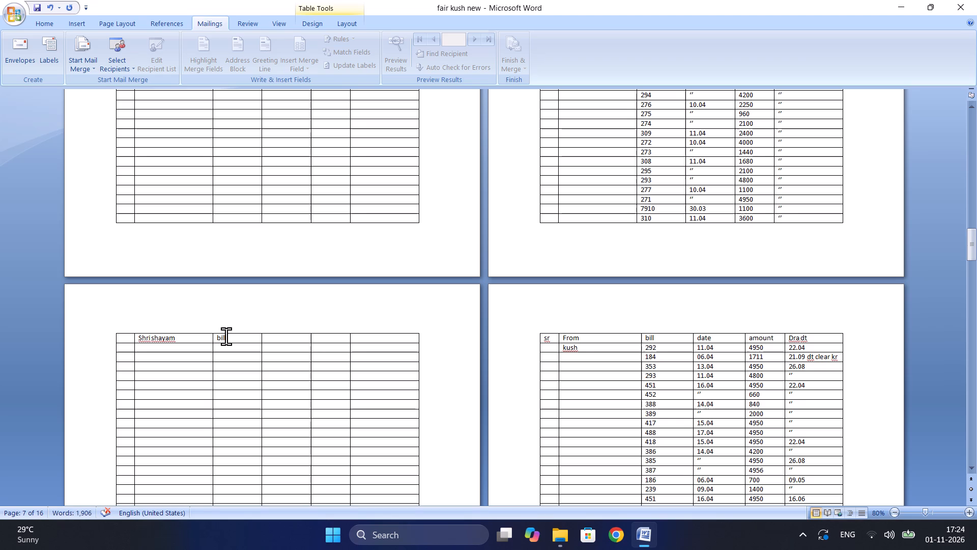
key(Right)
text(date)
key(Right)
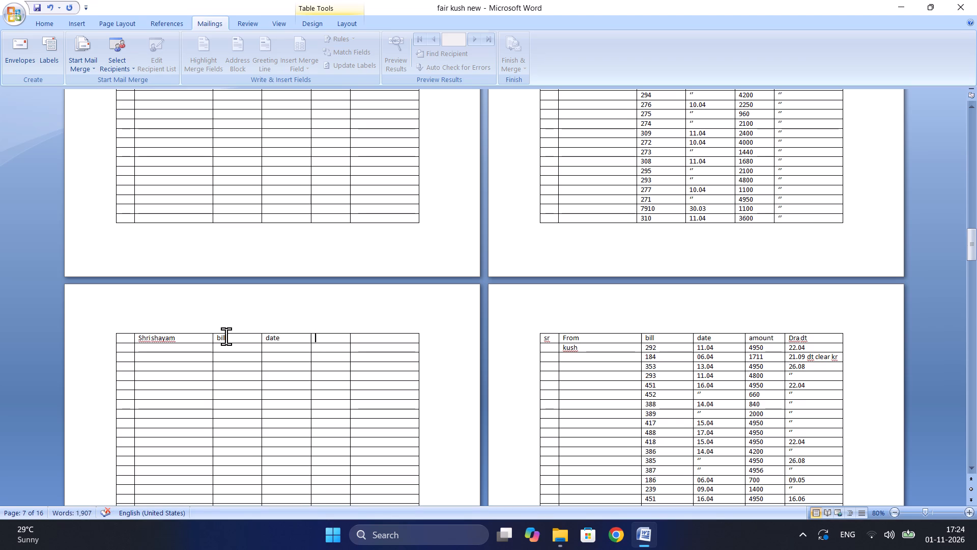
text(amount)
key(Right)
key(d)
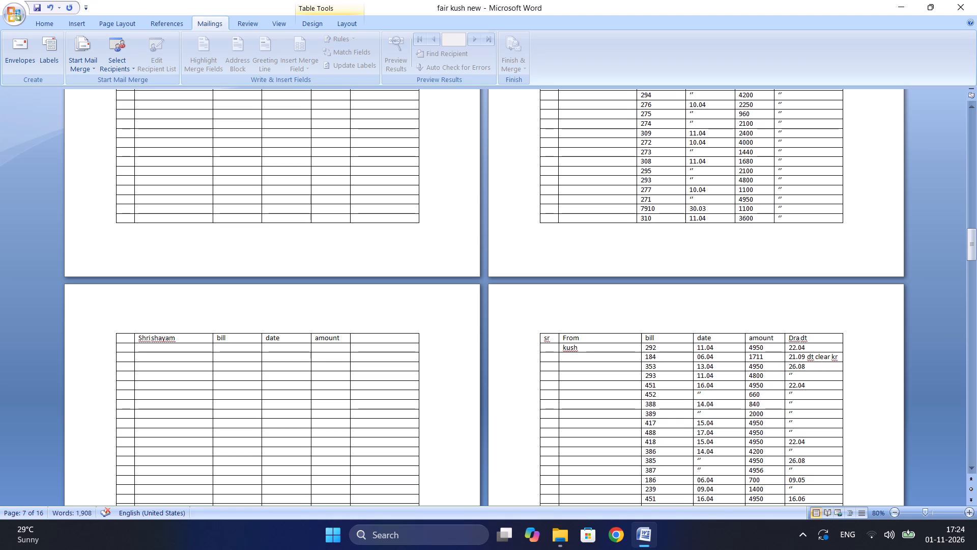
text(ra dt)
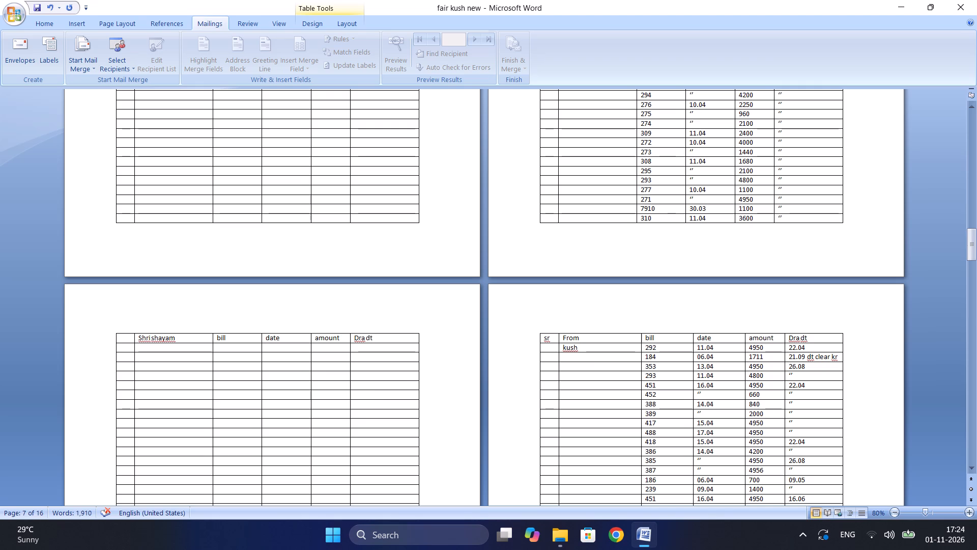
click(127, 338)
click(127, 338)
text(sr)
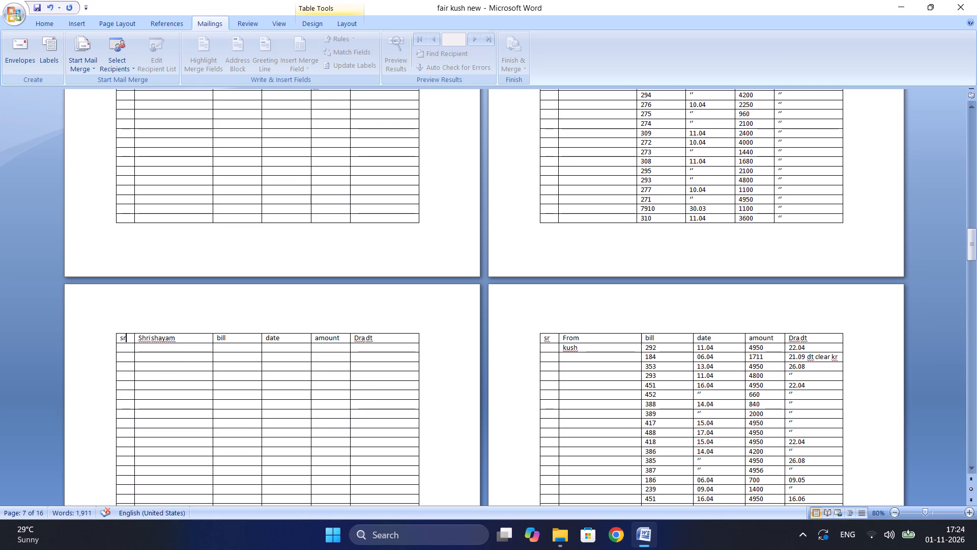
Begin the first entry in the bill column, directly beneath the headings of the Shri shayam table.
click(229, 346)
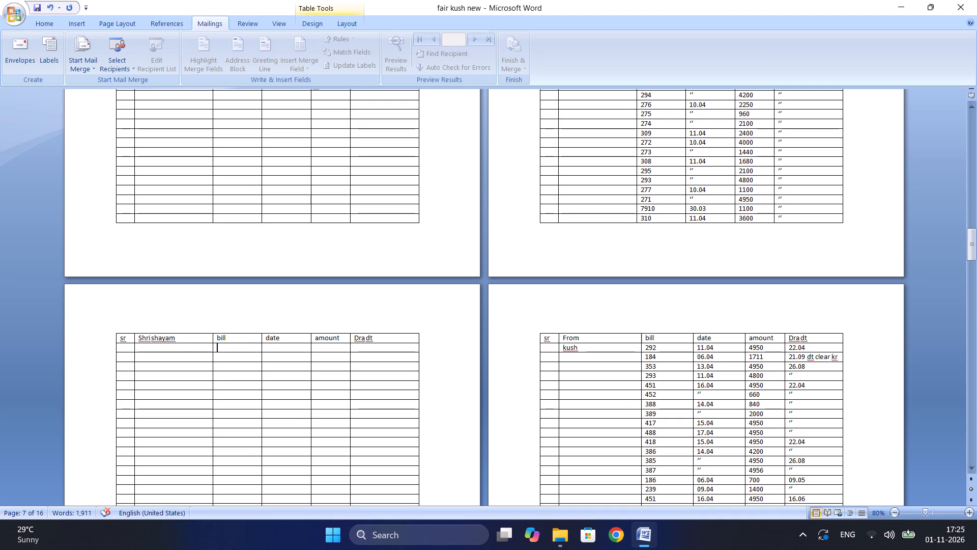
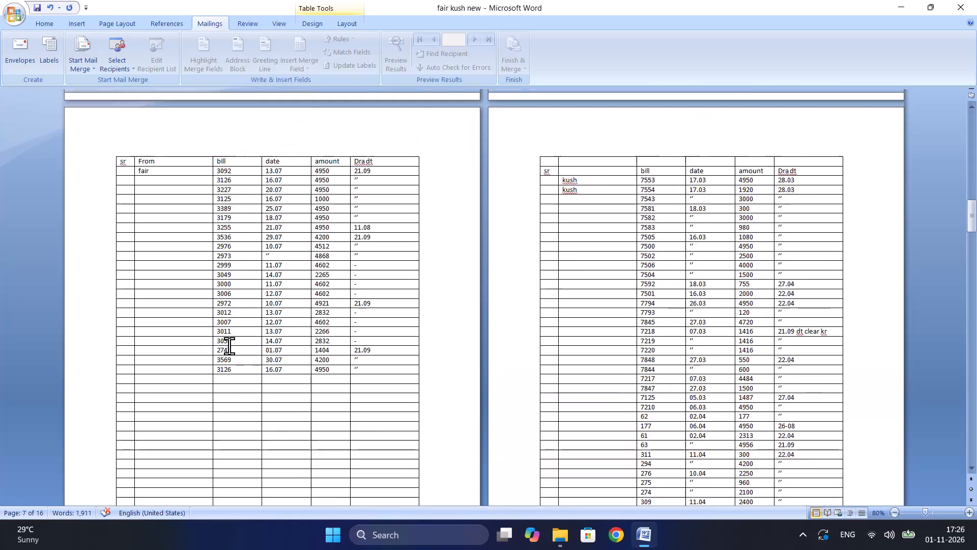
Look back through the earlier fair and kush bill tables from page 7 to the start of page 1.
scroll(229, 346, up, 1)
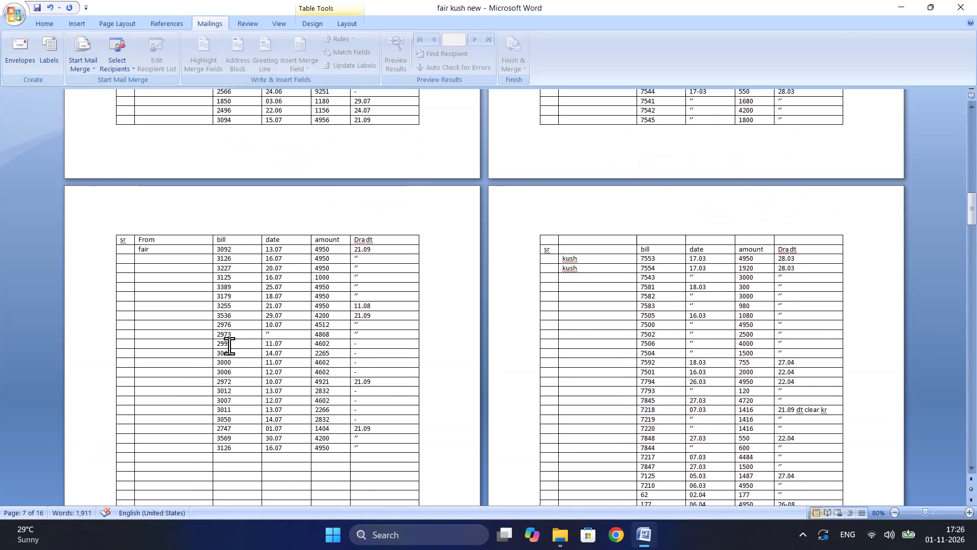
scroll(229, 346, up, 6)
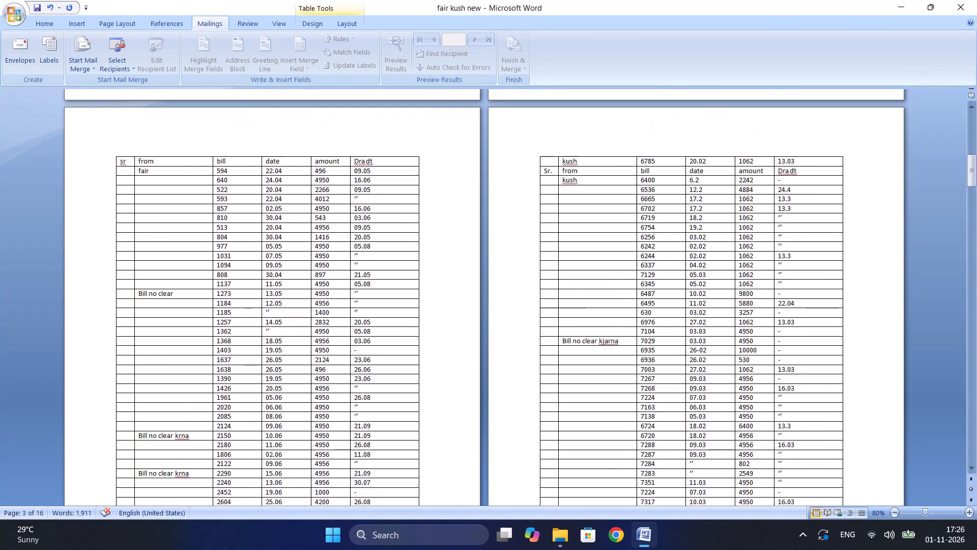
scroll(229, 346, up, 4)
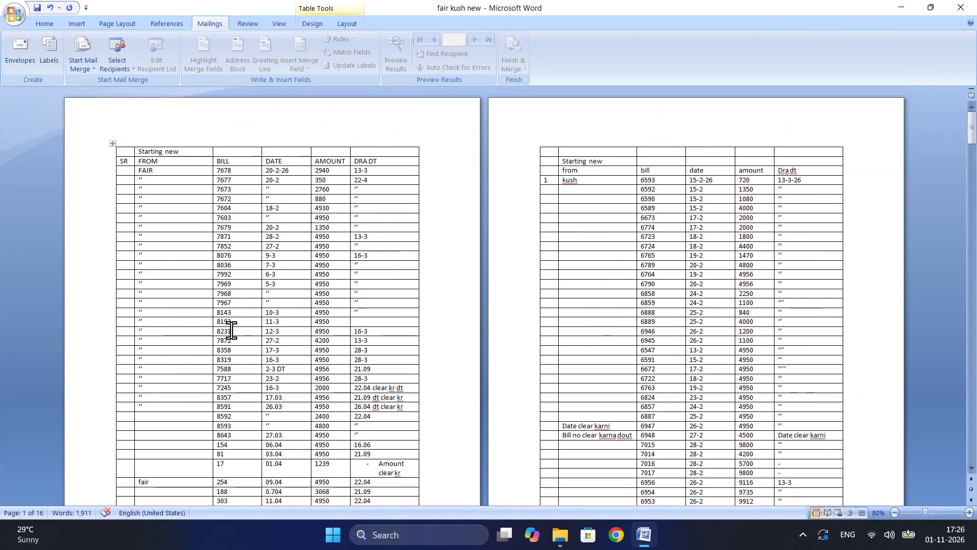
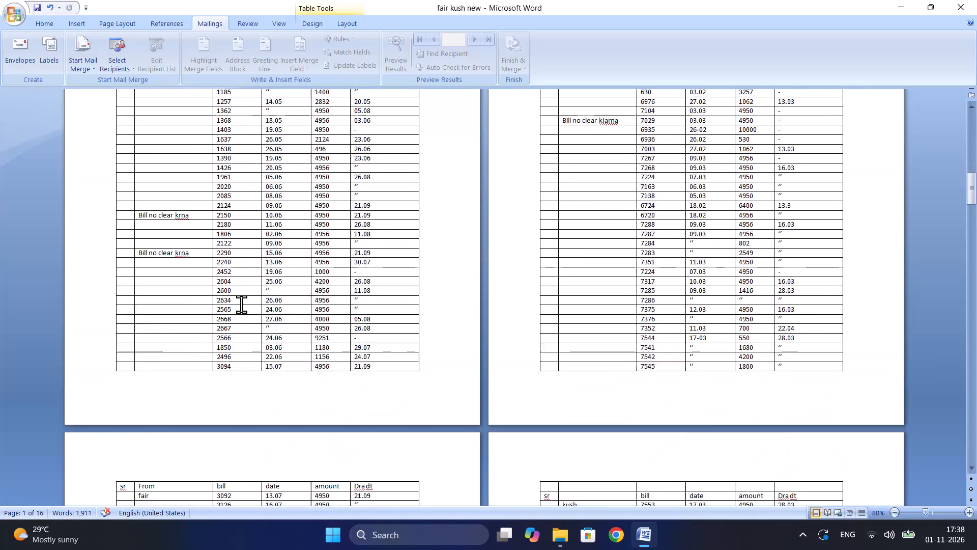
In the first row of the Shri shayam table on page 7, enter bill 3167, date 11.05, amount 3960 and Dra dt 20.05.
scroll(241, 304, down, 5)
scroll(241, 304, up, 4)
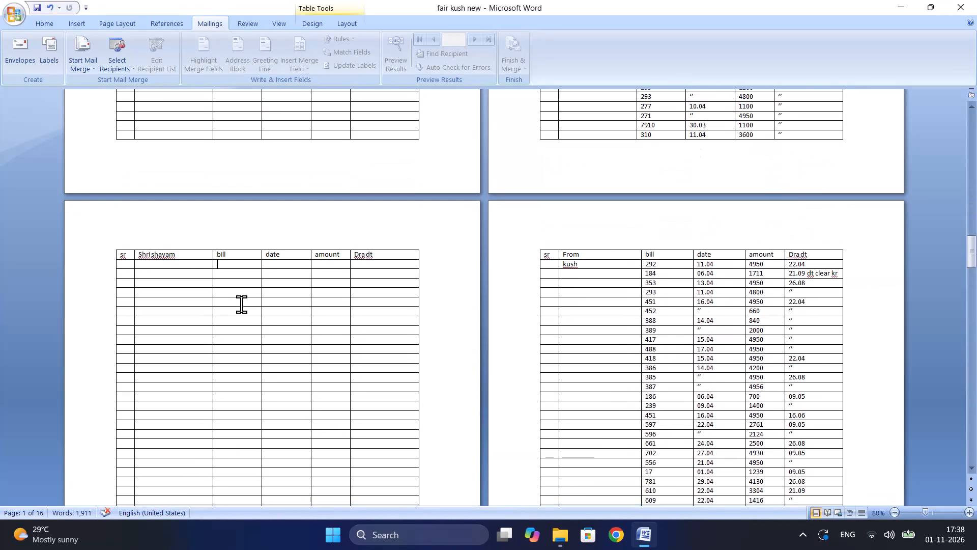
scroll(241, 304, down, 1)
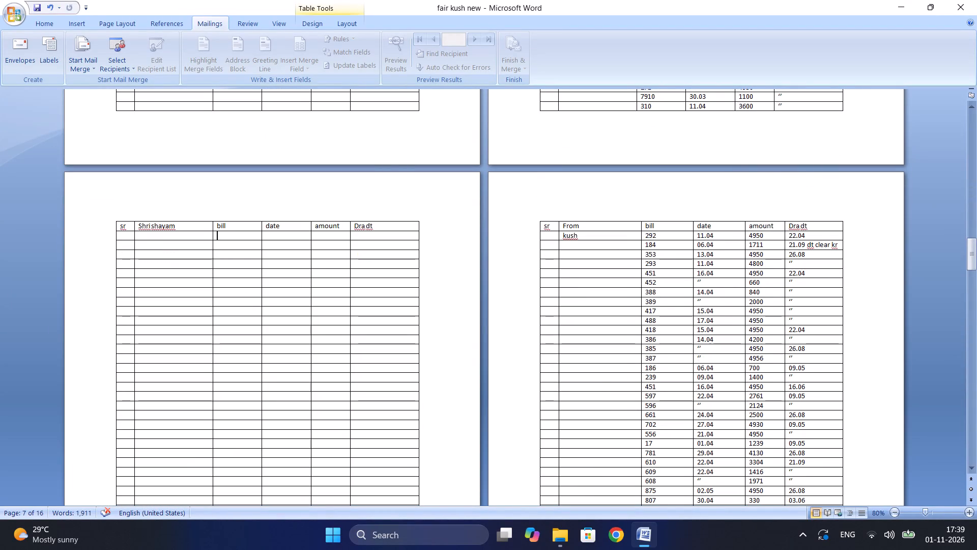
click(223, 236)
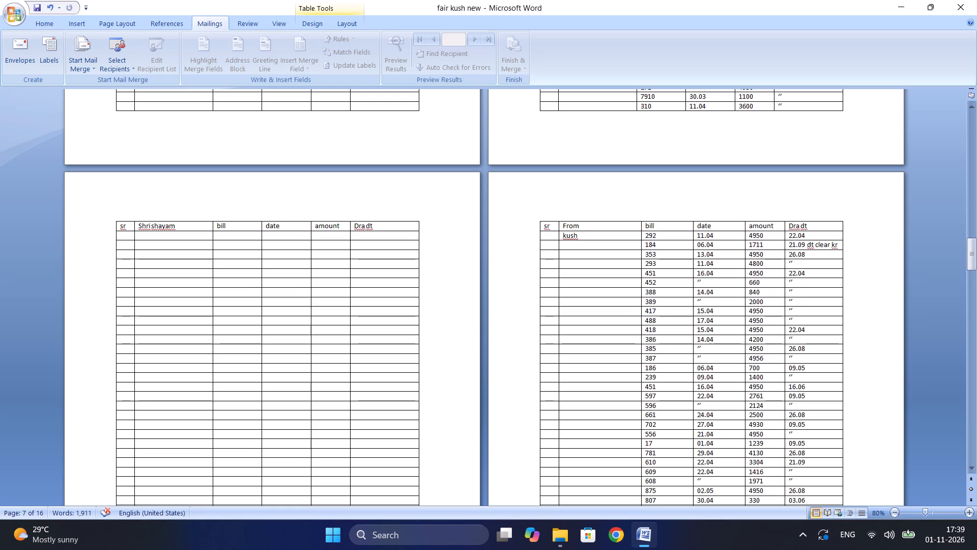
text(3167)
key(Right)
text(11)
text(.05)
key(Right)
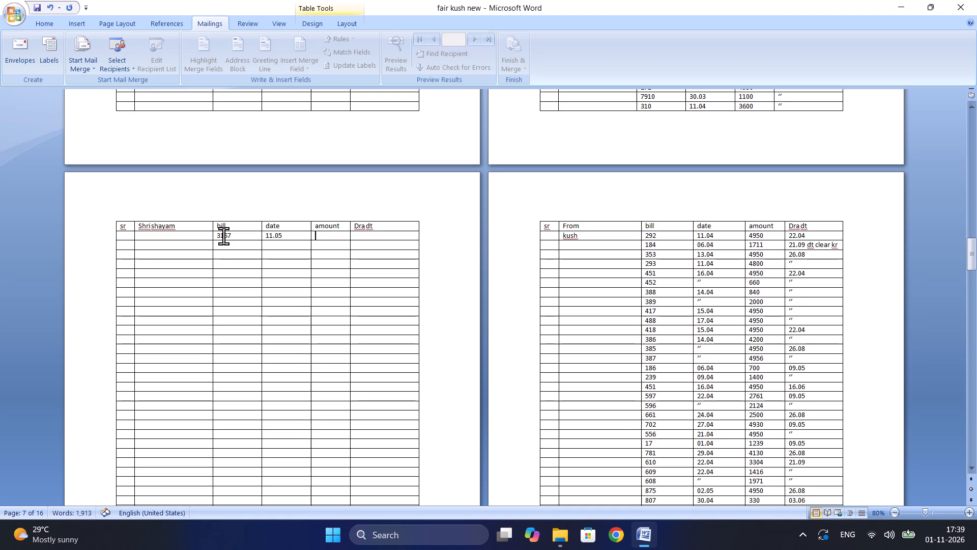
text(396)
key(0)
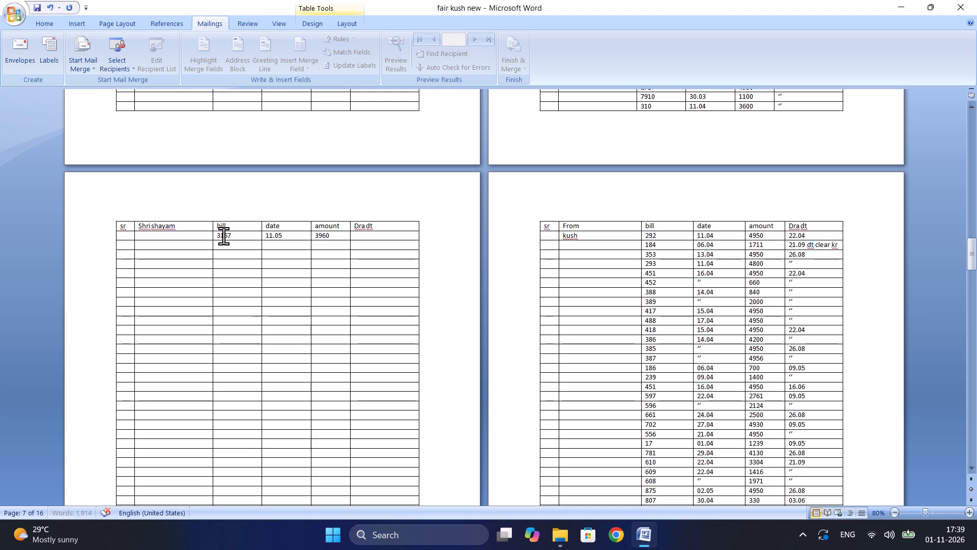
key(Right)
text(20.05)
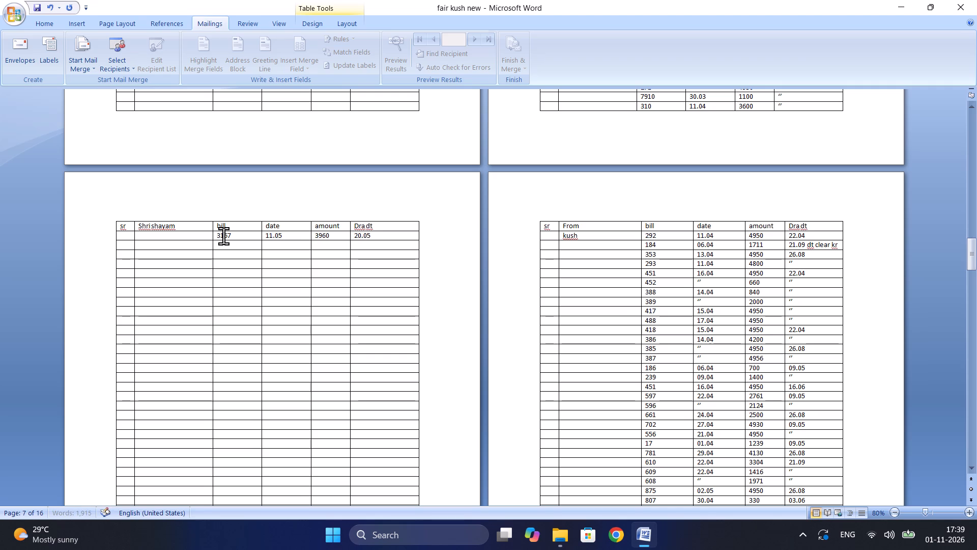
Fill the second Shri shayam row with bill 3180, date 13.05, amount 3400 and a ditto mark for Dra dt.
key(Down)
key(Left)
key(Left)
key(Left)
key(3)
text(180)
key(Right)
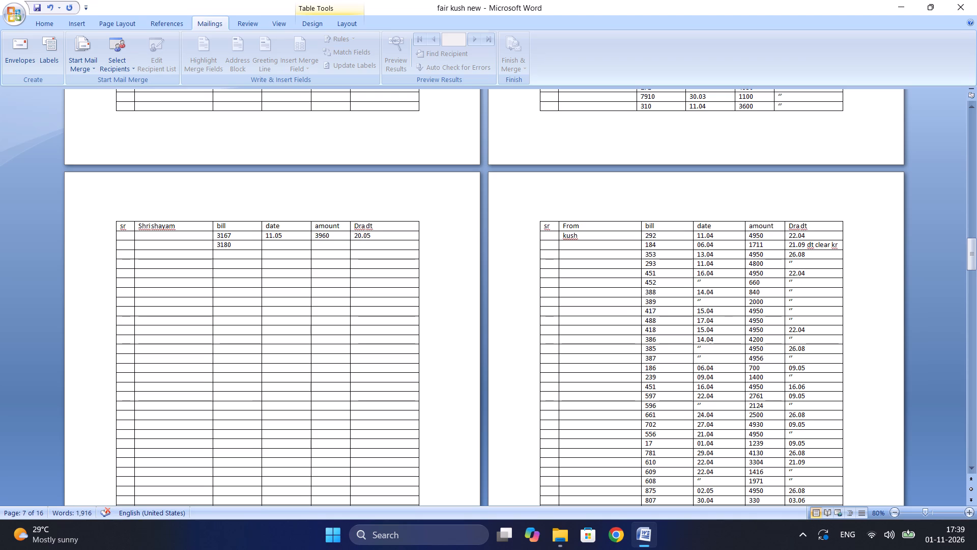
text(13.05)
key(Right)
text(3400)
key(Right)
text('')
Fill the third Shri shayam row with bill 3171, date 12.05, amount 2450 and a ditto mark for Dra dt.
key(Down)
key(Left)
key(Left)
key(Left)
text(3171)
key(Right)
text(12.05)
key(Right)
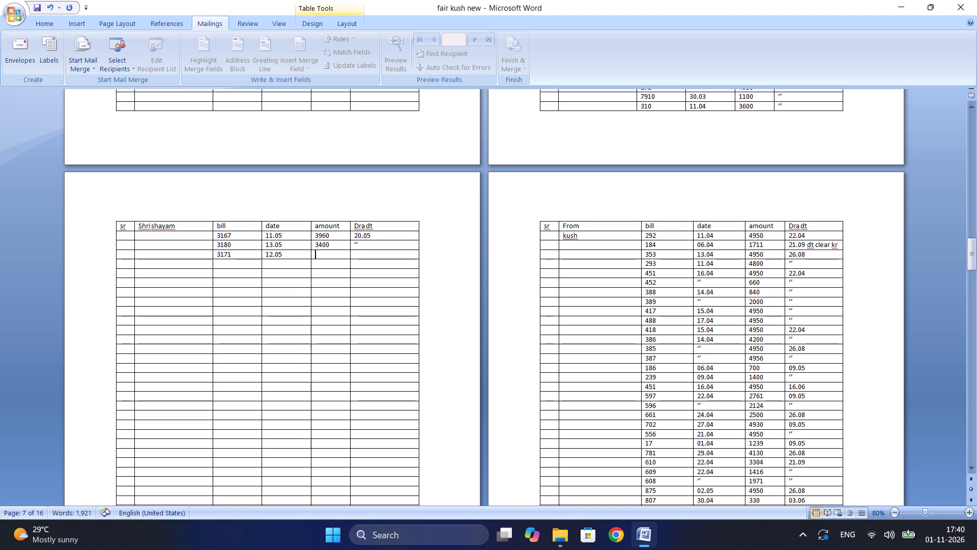
text(2450)
key(Right)
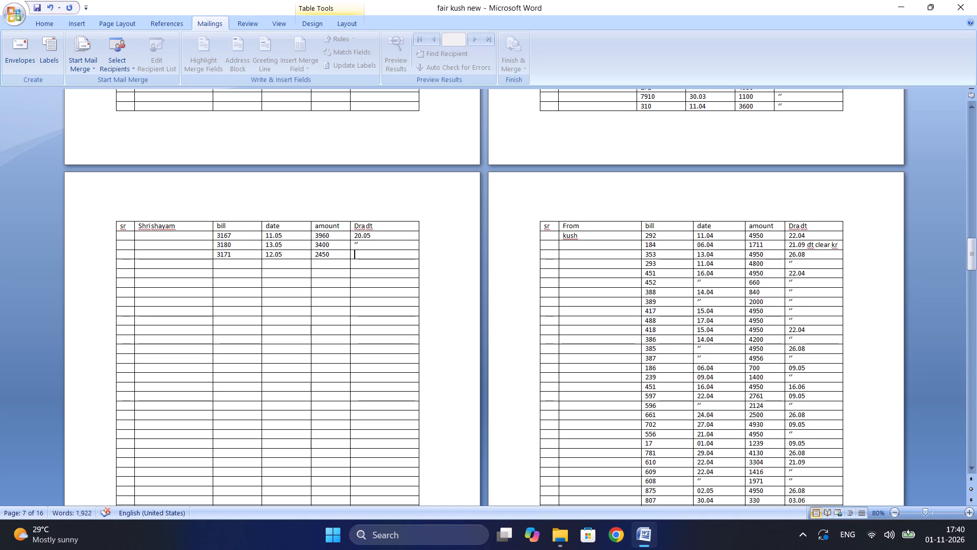
text('')
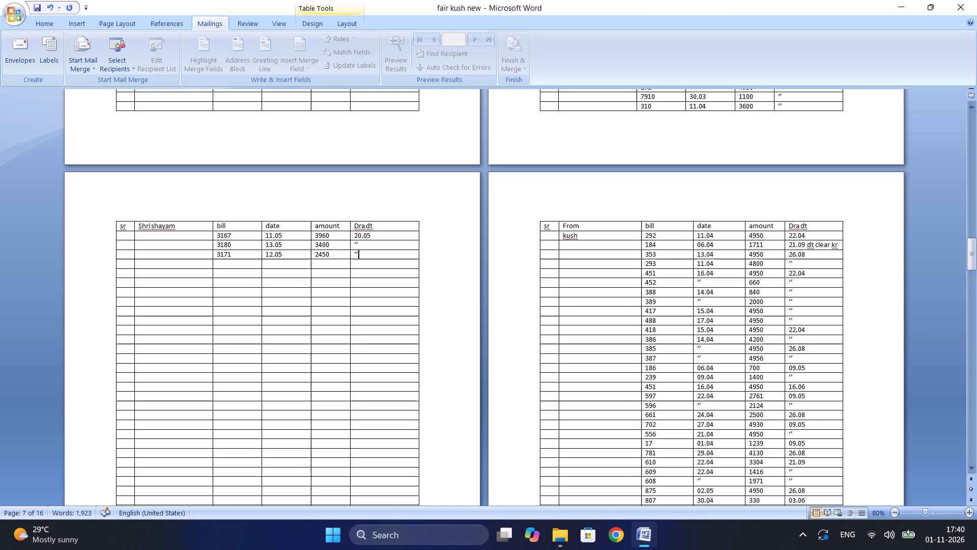
Fill the fourth Shri shayam row with bill 3172, a ditto date, amount 1100 and a ditto mark for Dra dt.
key(Down)
key(Left)
key(Left)
key(Left)
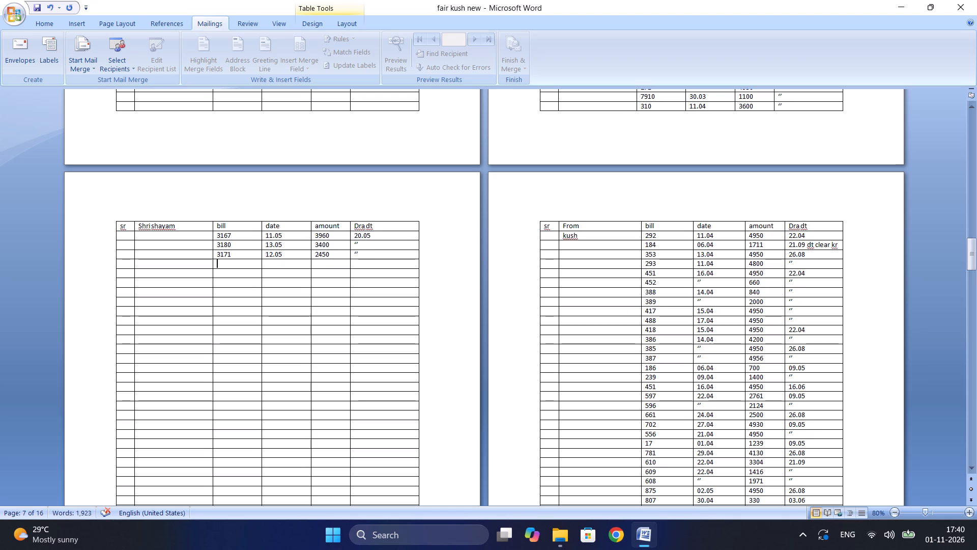
text(3172)
key(Right)
text('')
key(Right)
text(1100)
key(Right)
text('')
Fill the fifth Shri shayam row with bill 3173, a ditto date, amount 1300 and Dra dt 16.06.
key(Down)
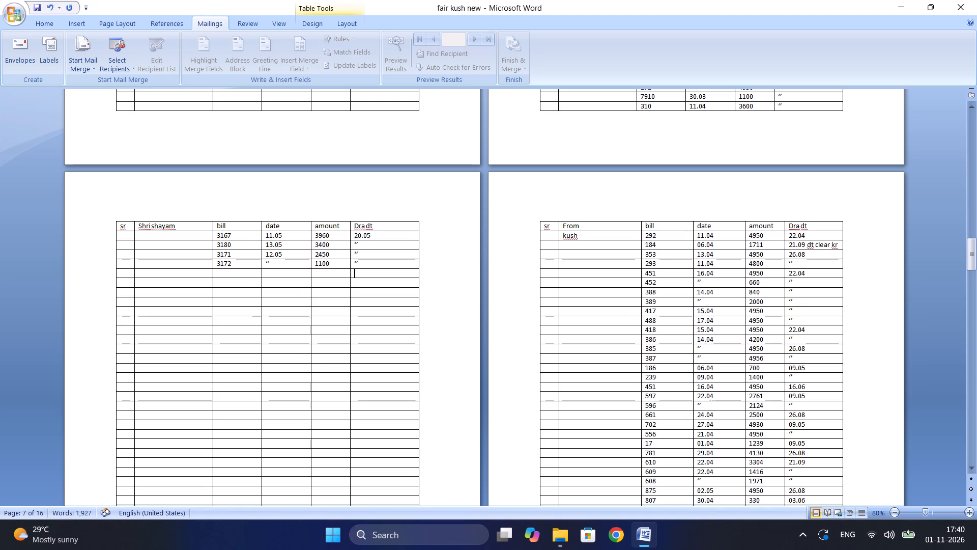
key(Left)
key(Left)
key(Left)
text(3173)
key(Right)
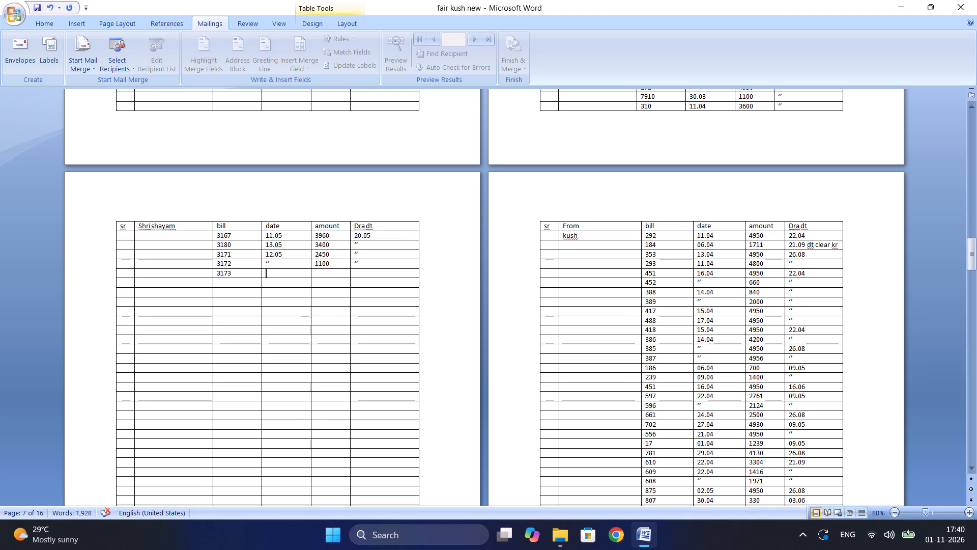
key(Right)
key(Left)
text('')
key(Right)
text(1300)
key(Right)
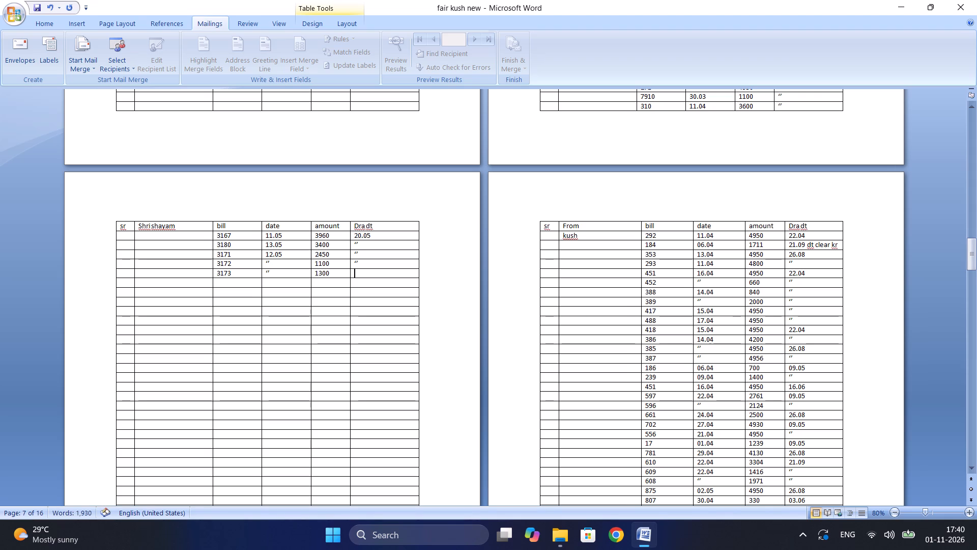
text(16.06)
Fill the sixth Shri shayam row with bill 3174, date 12.05, amount 2760 and a ditto mark for Dra dt.
key(Down)
key(Left)
key(Left)
key(Left)
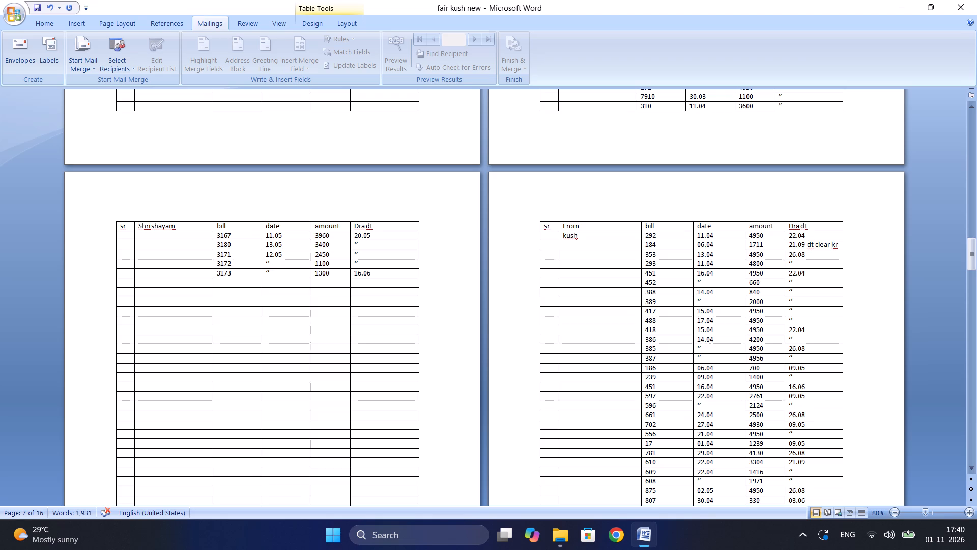
text(3174)
key(Right)
text(12.05)
key(Right)
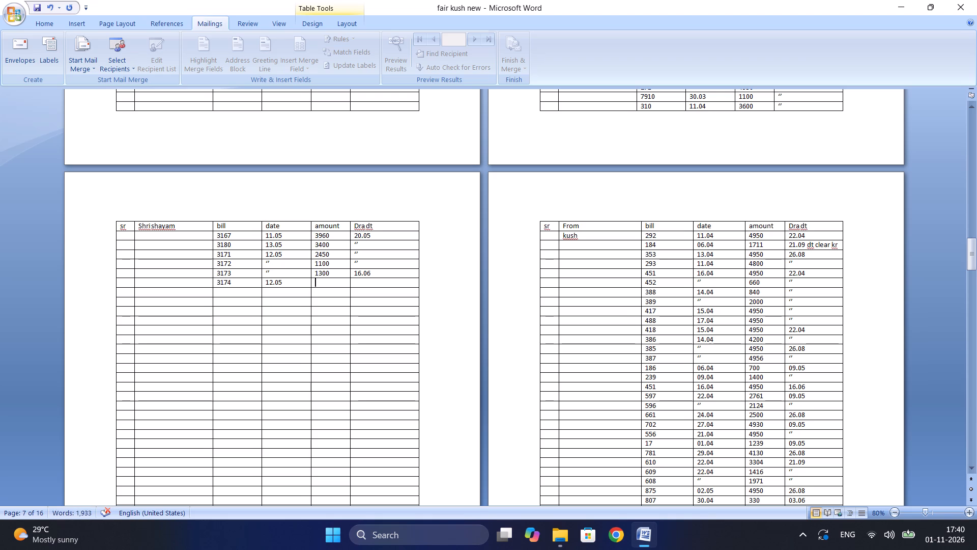
text(2760)
key(Right)
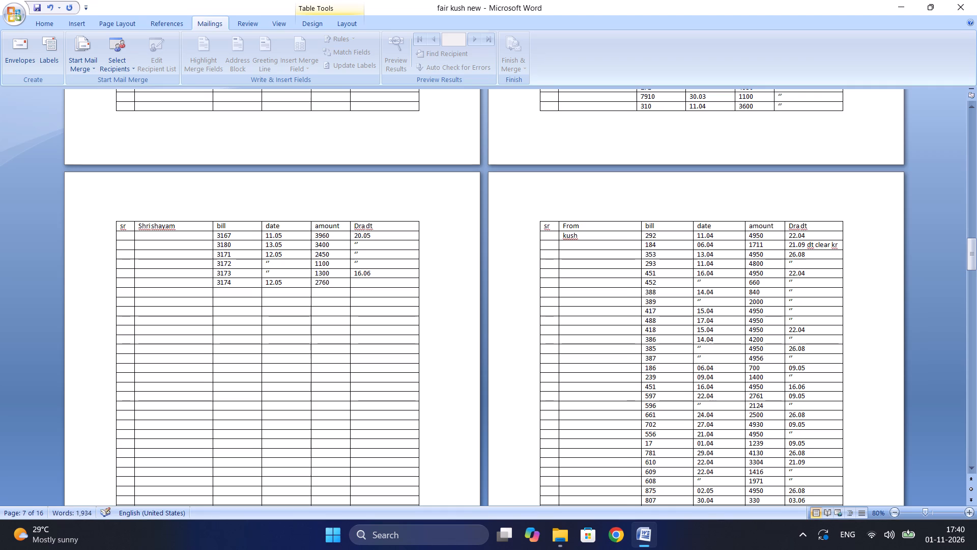
text('')
Fill the seventh Shri shayam row with bill 3175, a ditto date, amount 1000 and a ditto mark for Dra dt.
key(Down)
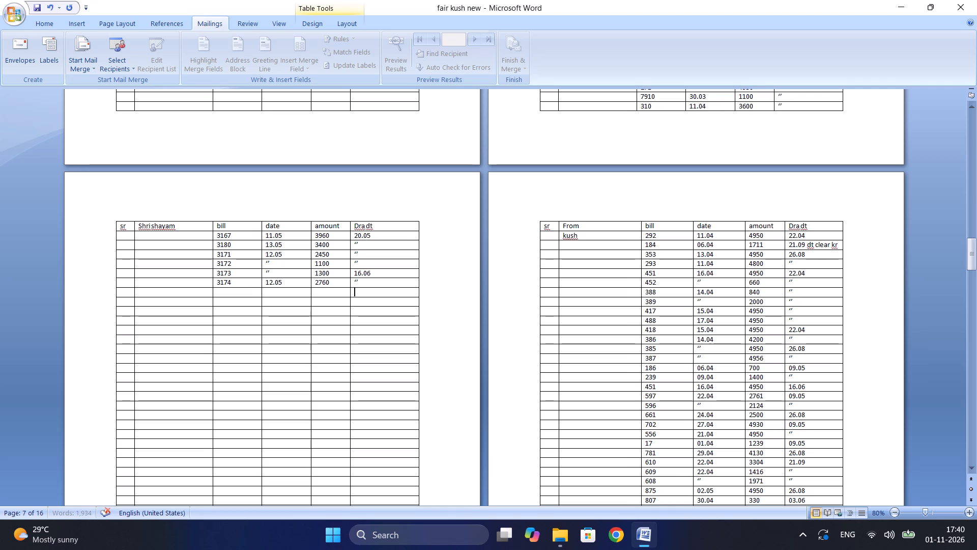
key(Left)
key(Left)
key(Left)
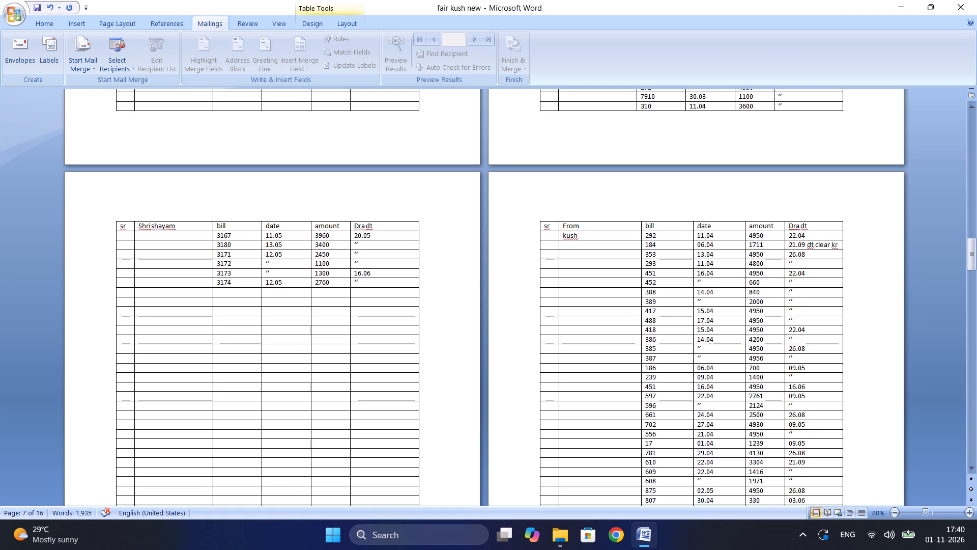
text(3175)
key(Right)
text('')
key(Right)
text(1000)
key(Right)
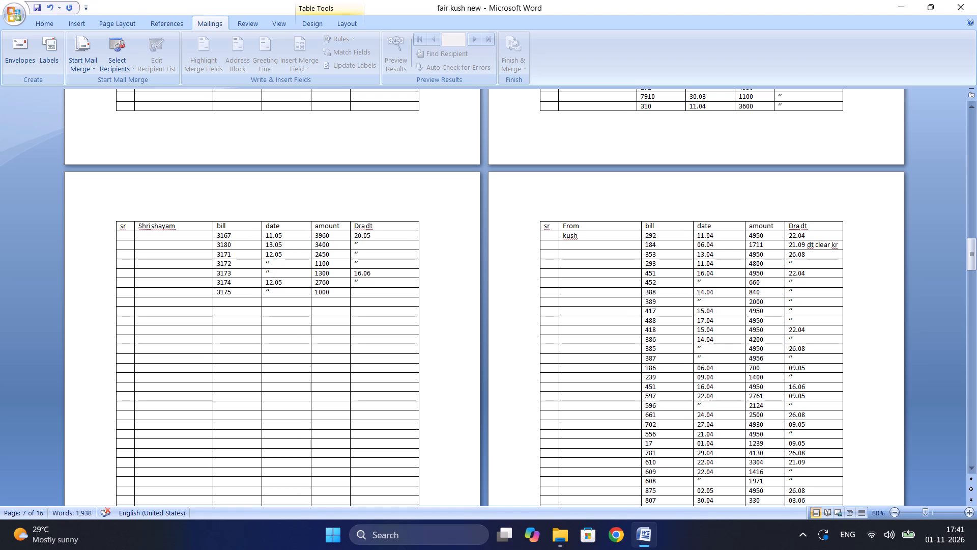
text('')
Fill the eighth Shri shayam row with bill 3176, a ditto date, amount 2550 and Dra dt 20.05.
key(Down)
key(Left)
key(Left)
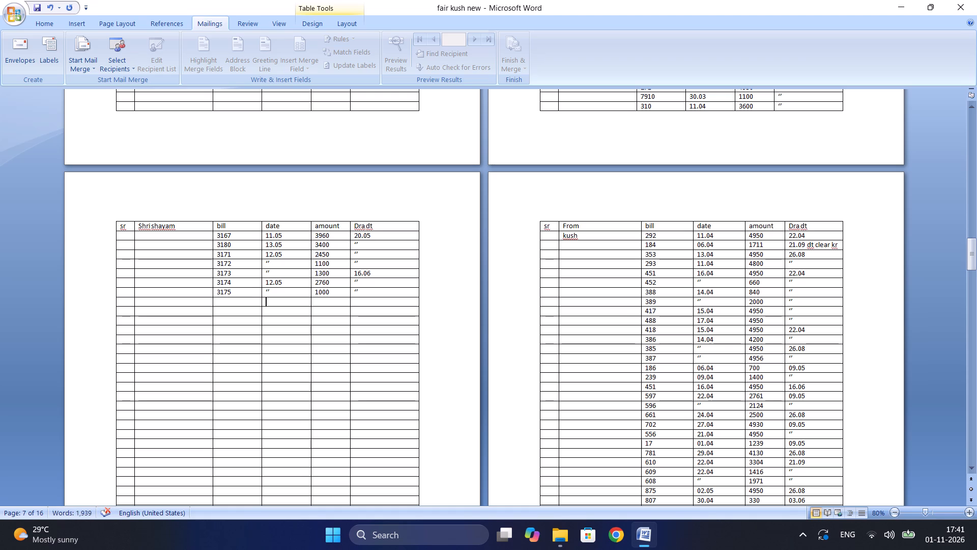
key(Left)
text(3176)
key(Right)
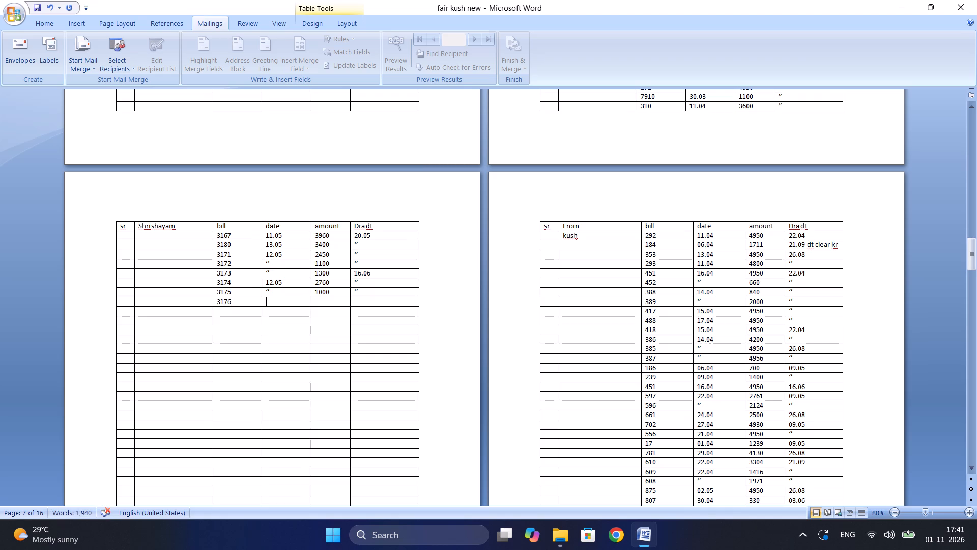
text('')
key(Right)
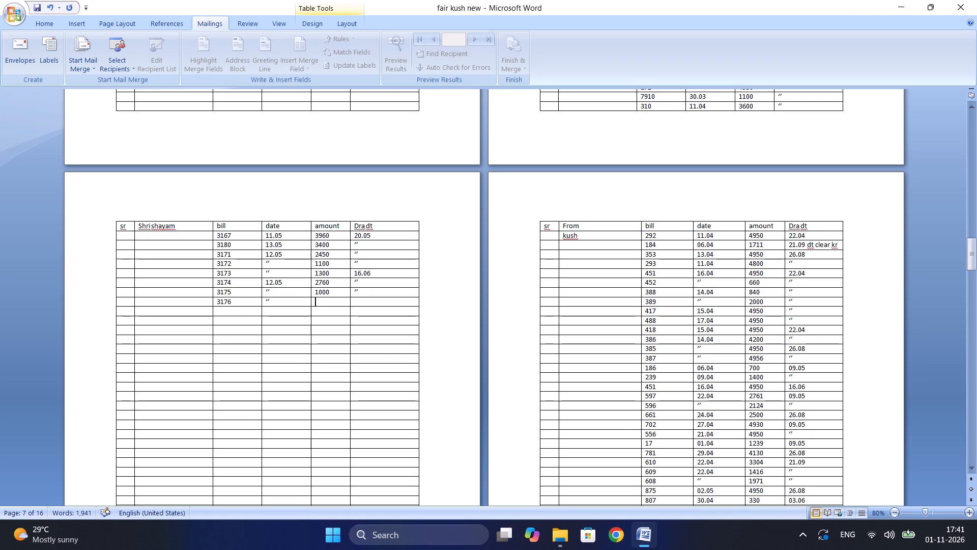
text(2550)
key(Right)
text(20.05)
Fill the ninth Shri shayam row with bill 3179, date 13.05, amount 3150 and a ditto mark for Dra dt.
key(Down)
key(Left)
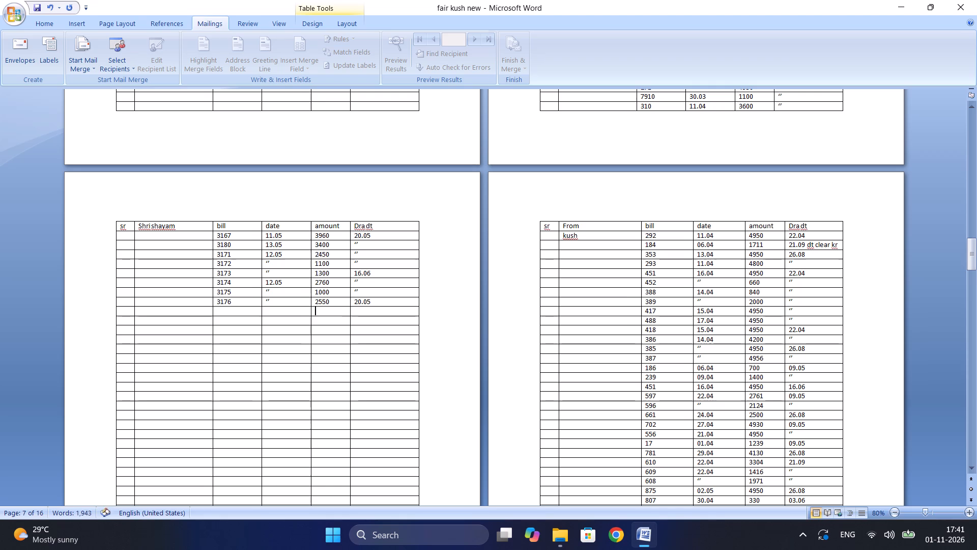
key(Left)
key(Left)
text(3179)
key(Right)
text(13)
text(.05)
key(Right)
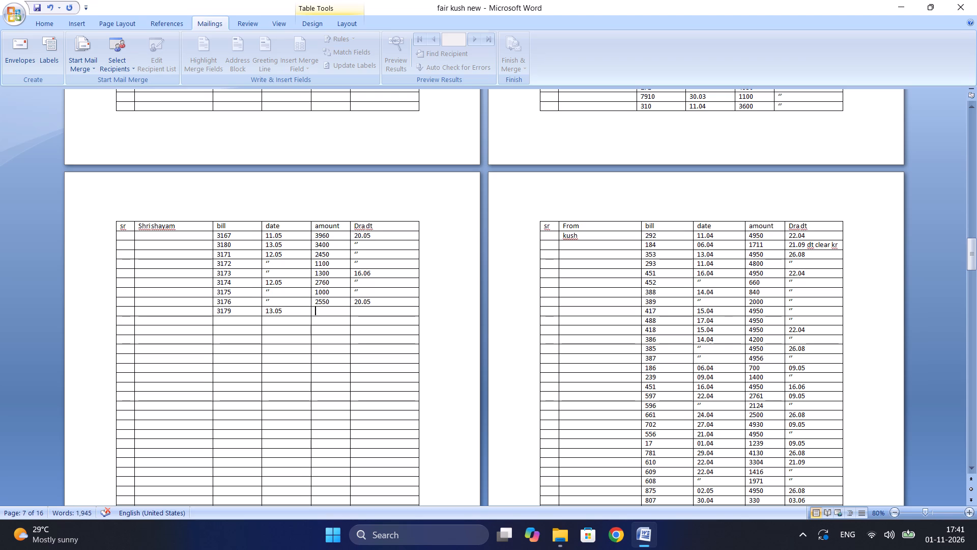
text(3150)
key(Right)
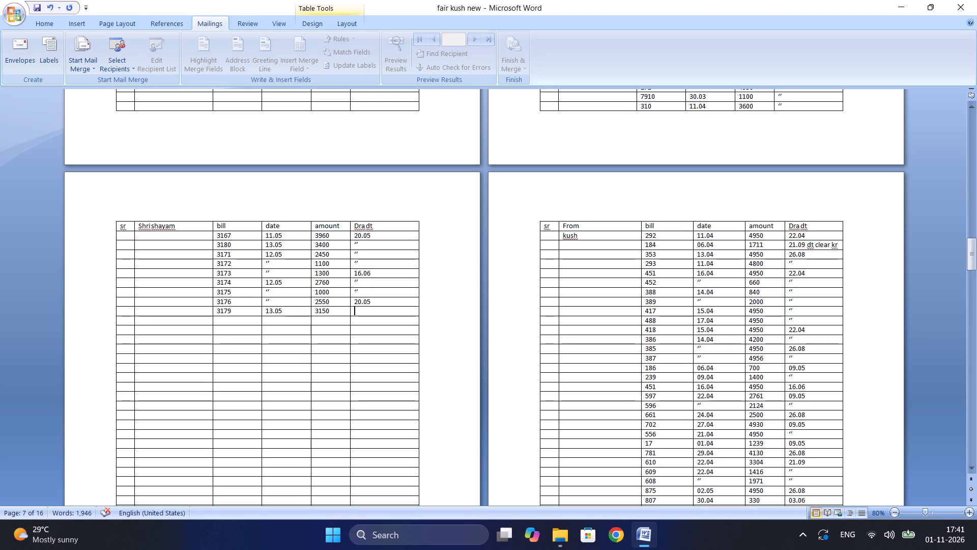
text('')
Fill the tenth Shri shayam row with bill 3177, a ditto date, amount 3400 and a ditto mark for Dra dt.
key(Down)
key(Left)
key(Left)
key(Left)
text(3177)
key(Right)
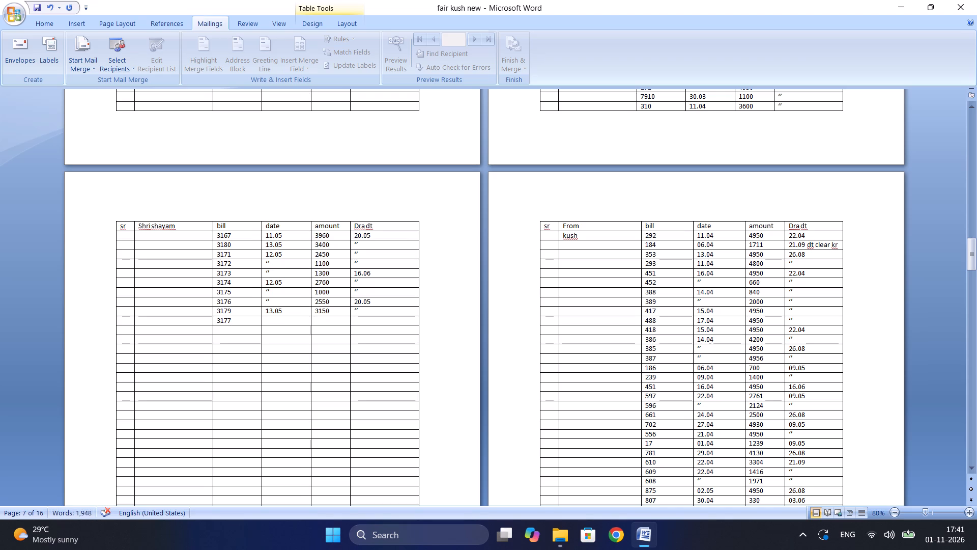
text('')
key(Right)
text(3400)
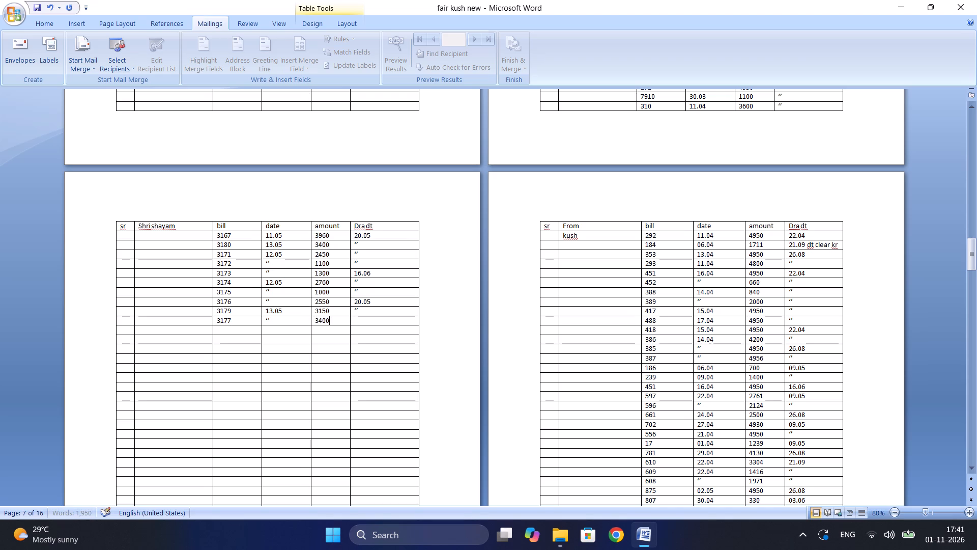
key(Right)
text('')
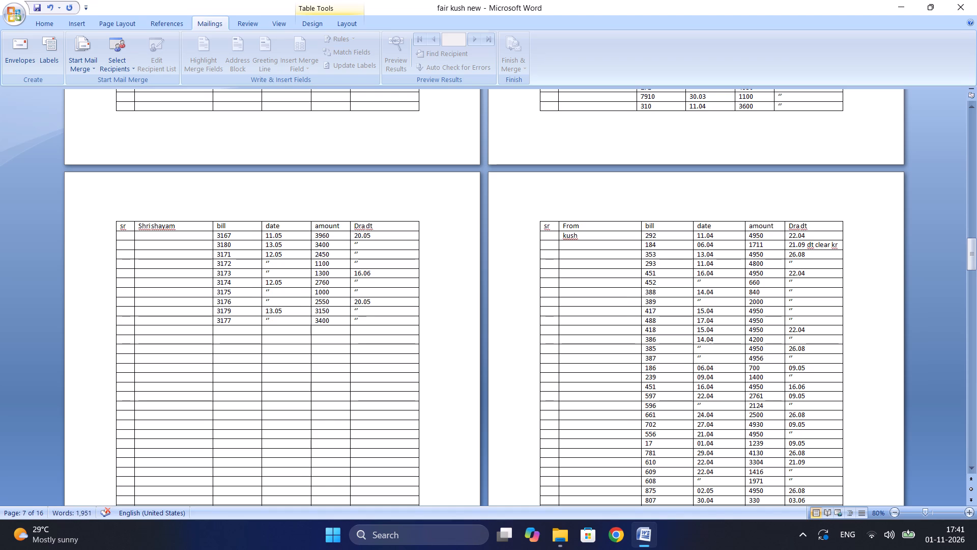
Fill the eleventh Shri shayam row with bill 3178, a ditto date, amount 2200 and a ditto mark for Dra dt.
key(Down)
key(Left)
key(Left)
key(Left)
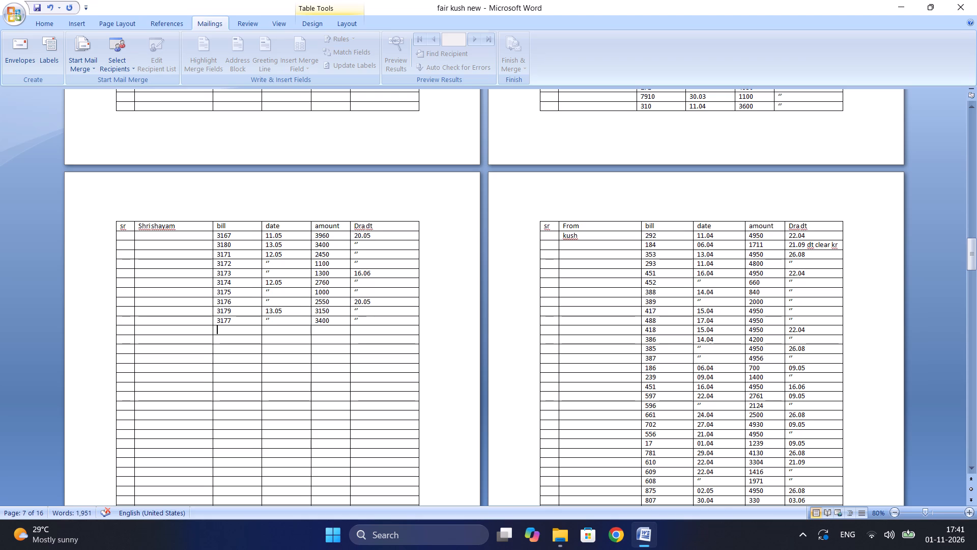
text(3178)
key(Right)
text('')
key(Right)
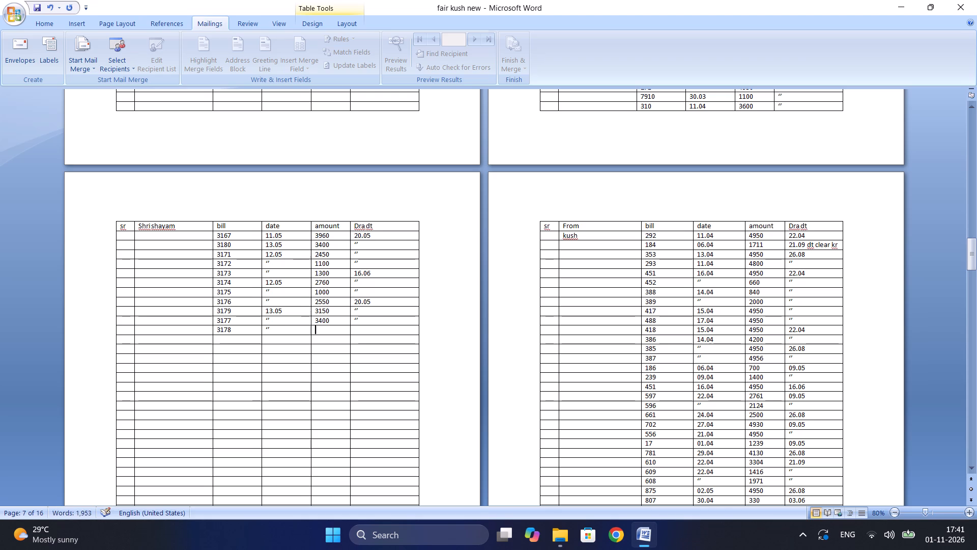
text(2200)
key(Right)
text('')
Start the twelfth Shri shayam row at its empty bill cell.
key(Down)
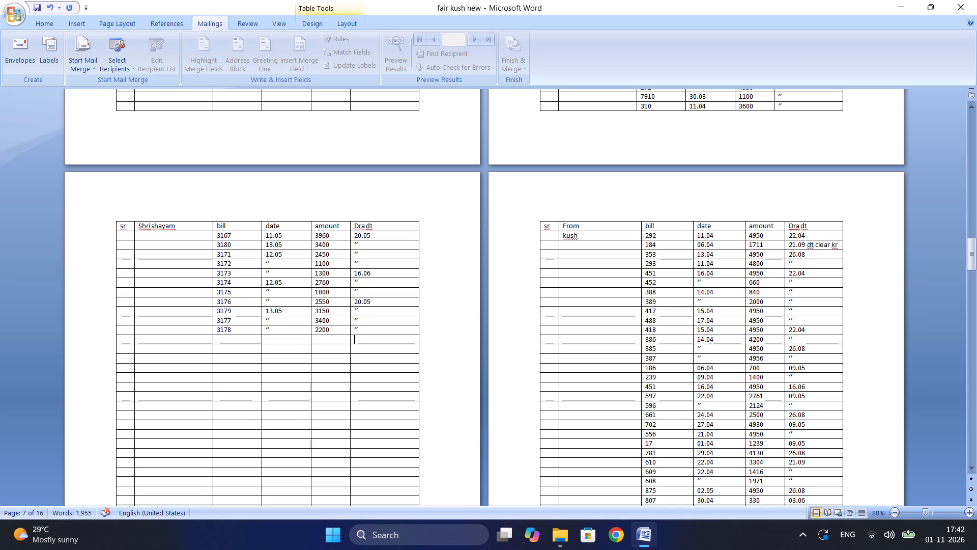
key(Left)
key(Left)
key(Left)
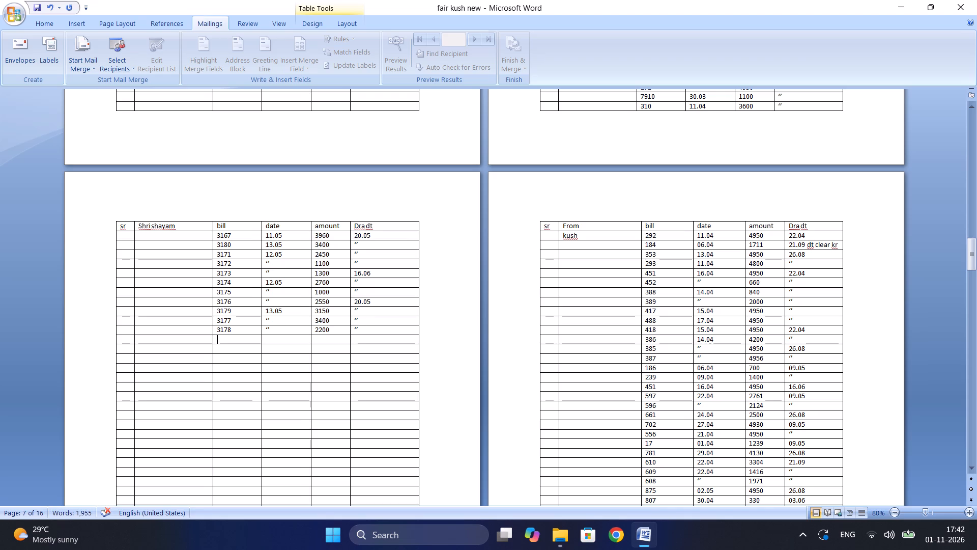
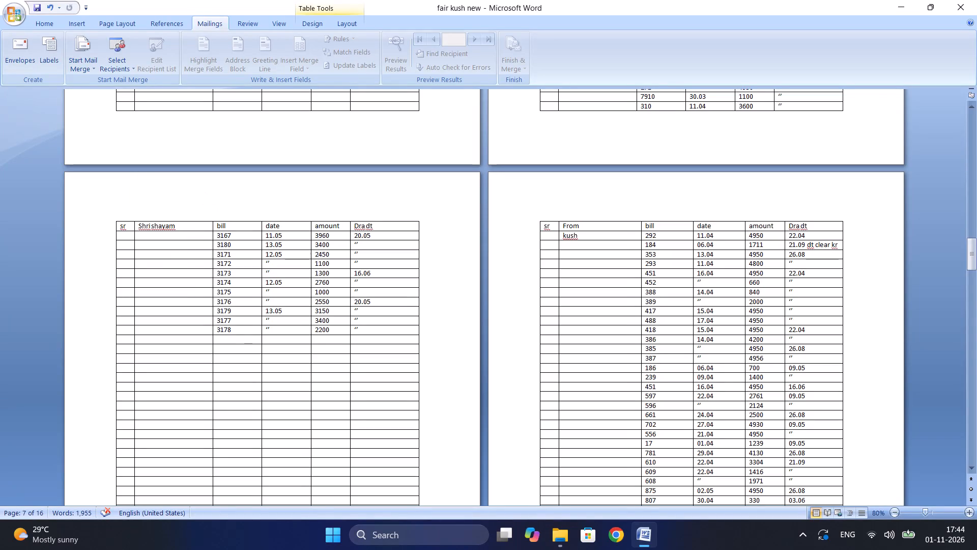
Enter bill 3052 in the twelfth Shri shayam row and move on to its empty date cell.
click(231, 339)
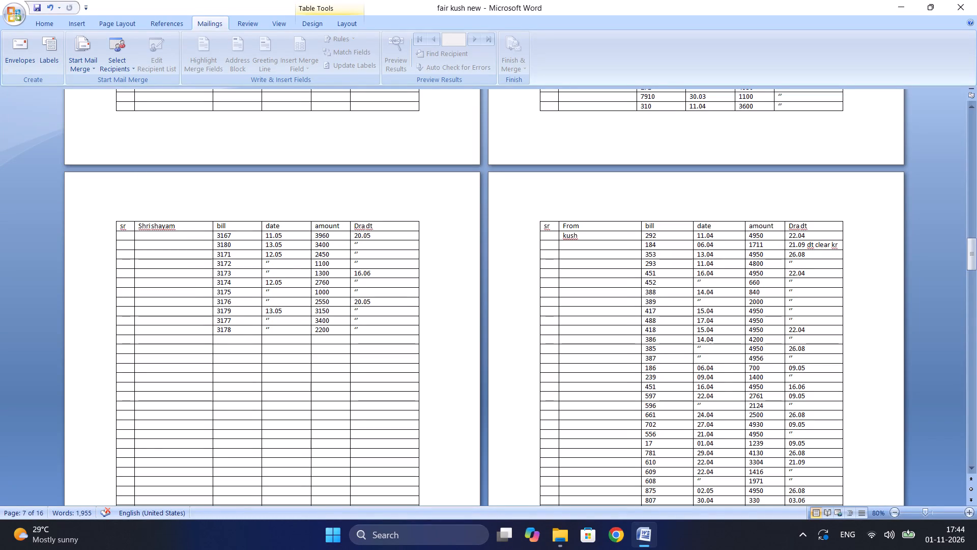
text(3052)
click(280, 345)
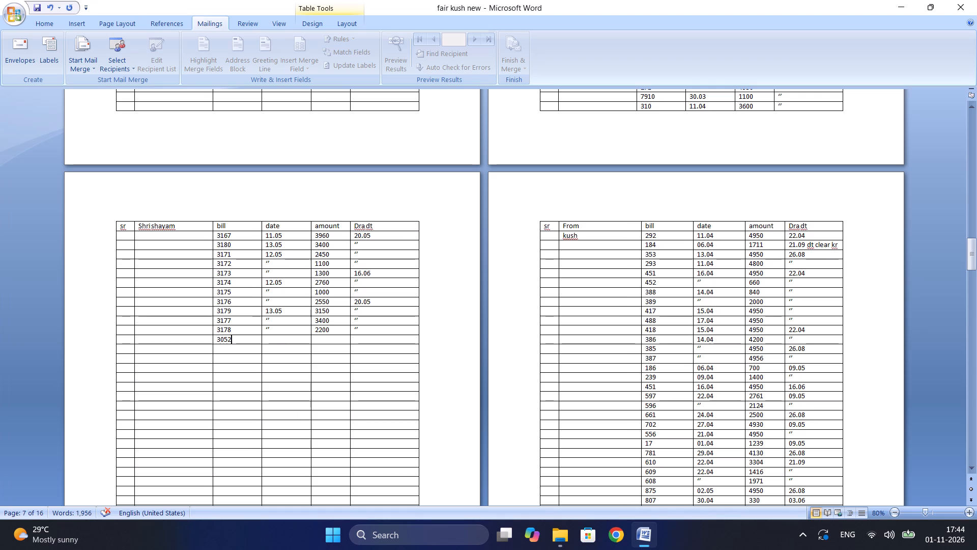
click(278, 336)
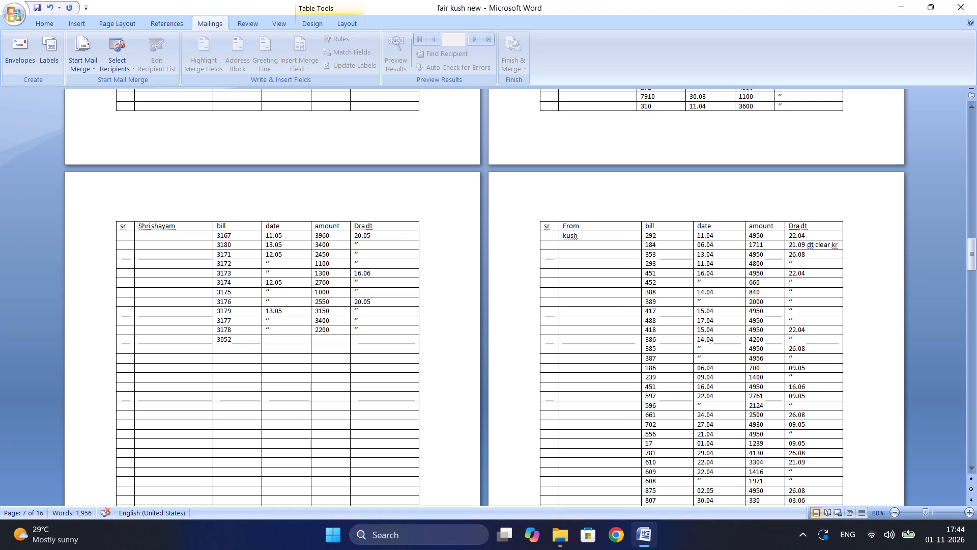
key(Right)
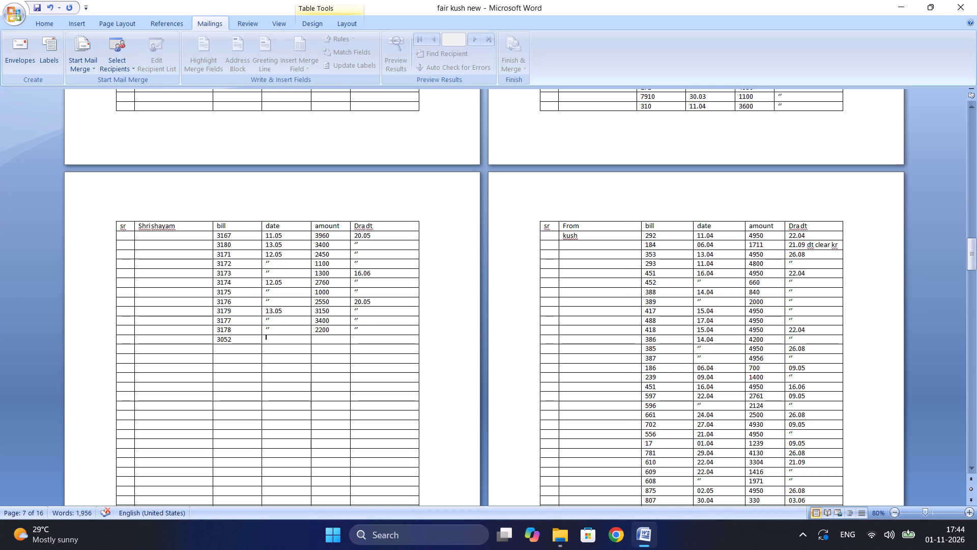
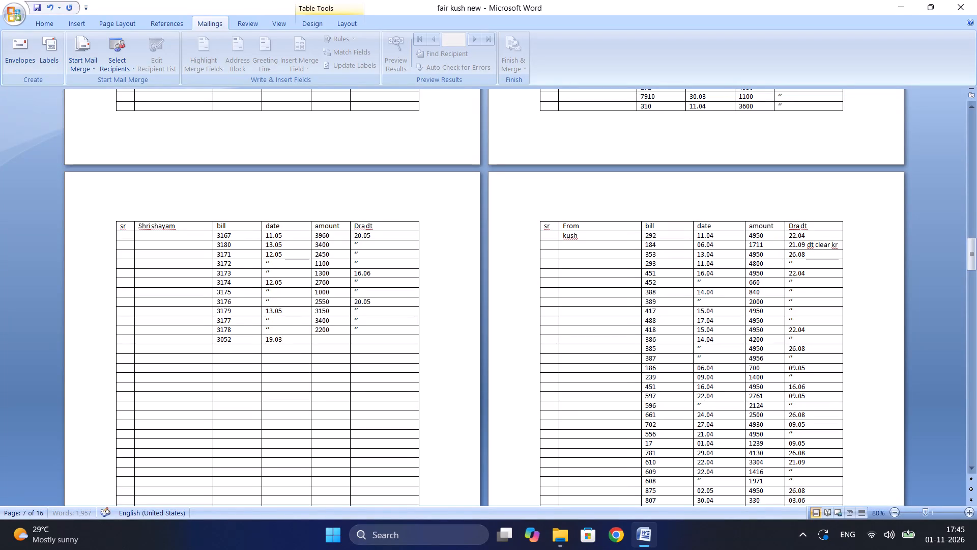
Complete bill 3052's row with amount 1350 and a dash under Dra dt, and save the document.
key(Right)
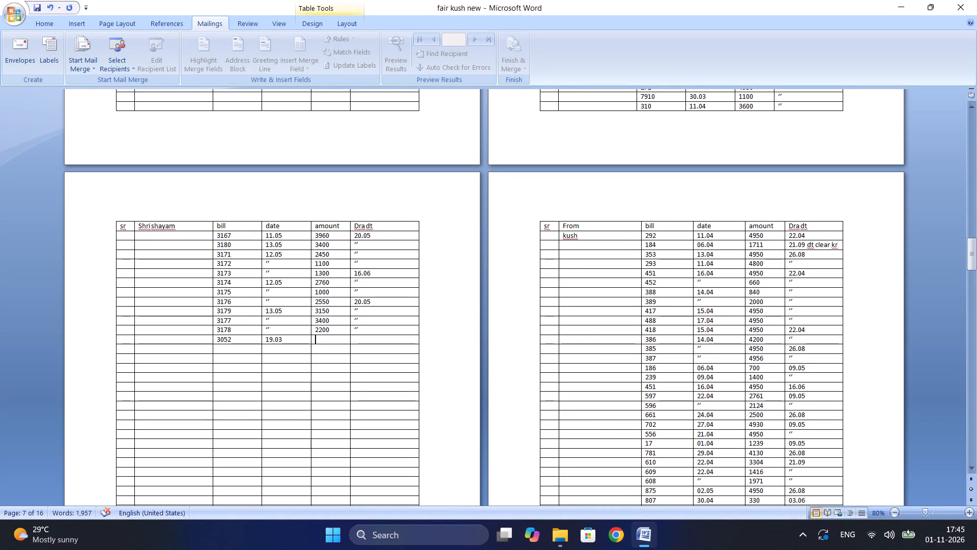
text(1350)
key(Right)
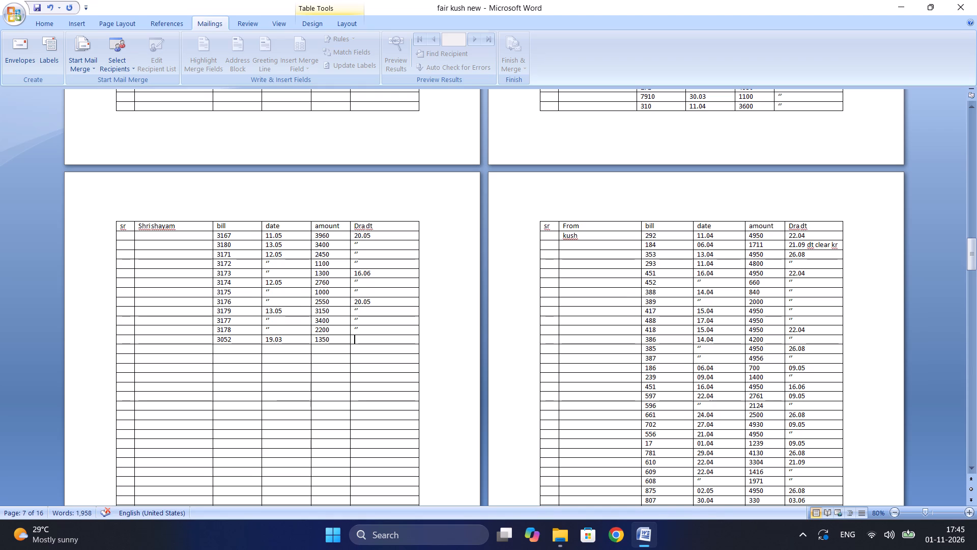
key(minus)
click(36, 6)
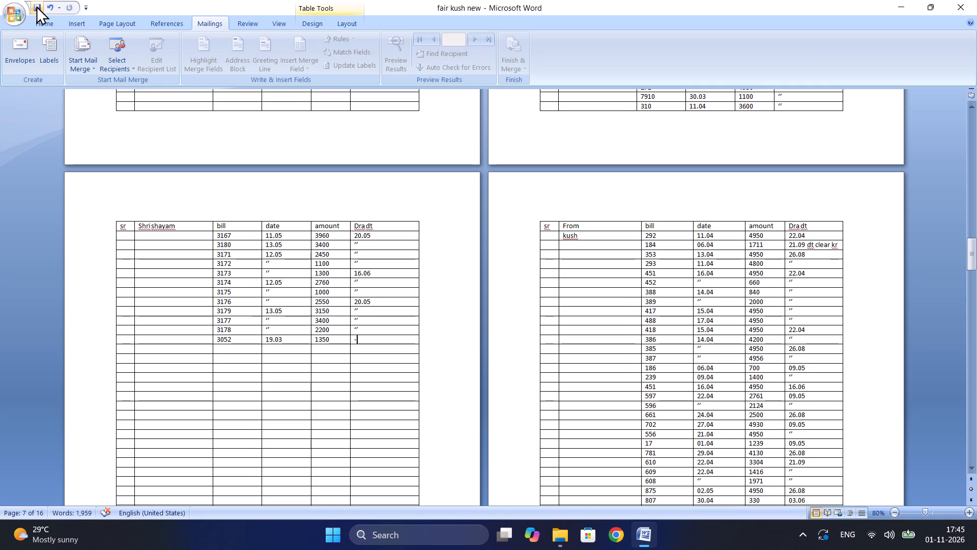
Enter the heading "From sd traders" in the first row, second column of the blank table on page 9.
scroll(36, 6, down, 1)
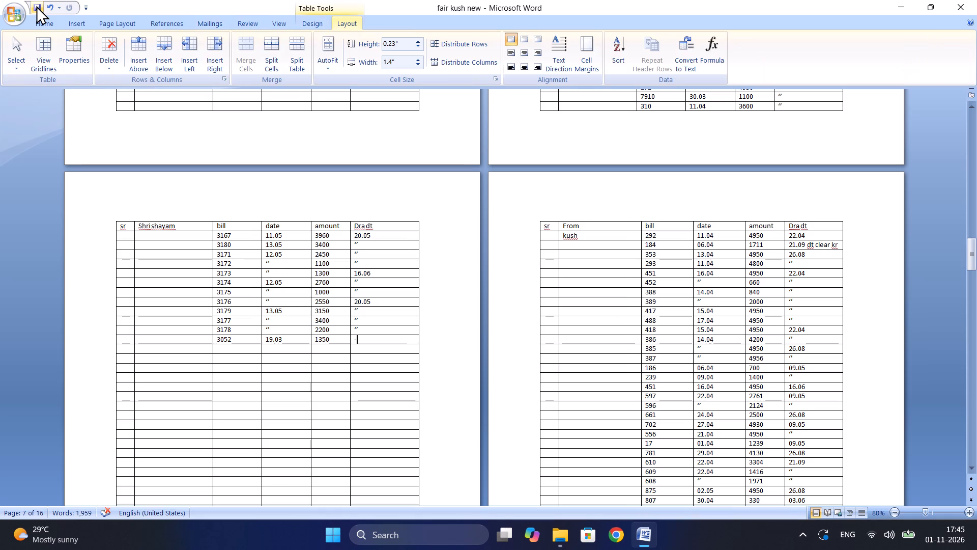
scroll(36, 6, down, 1)
scroll(208, 247, down, 4)
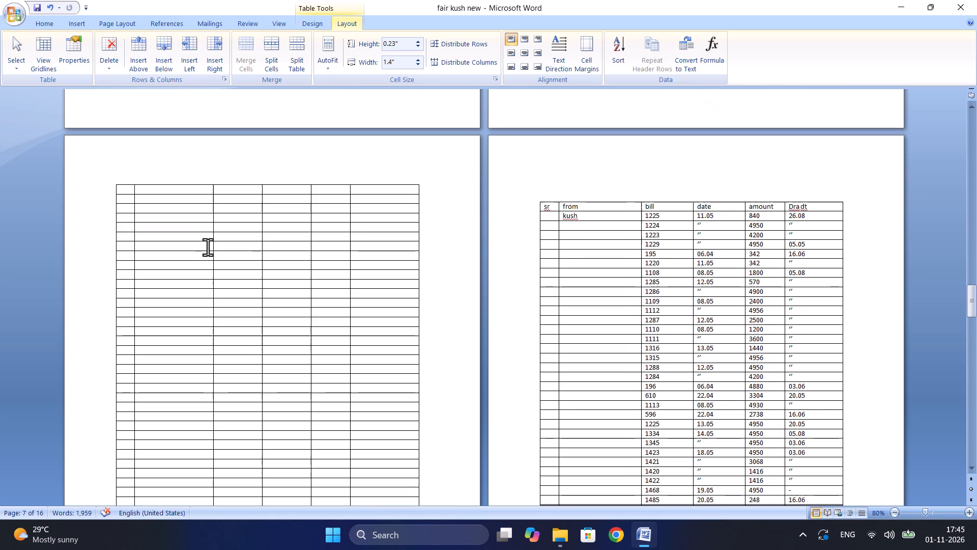
scroll(208, 247, down, 1)
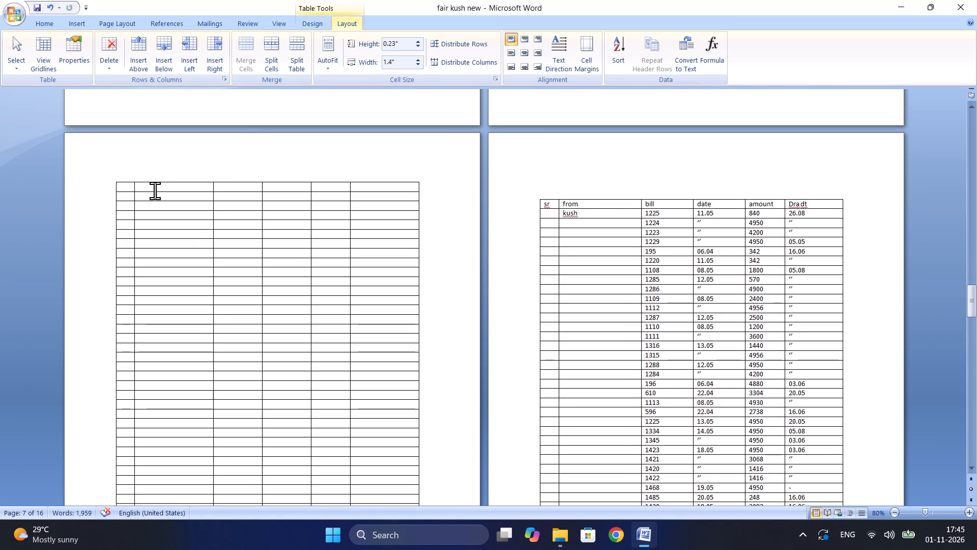
click(154, 189)
key(d)
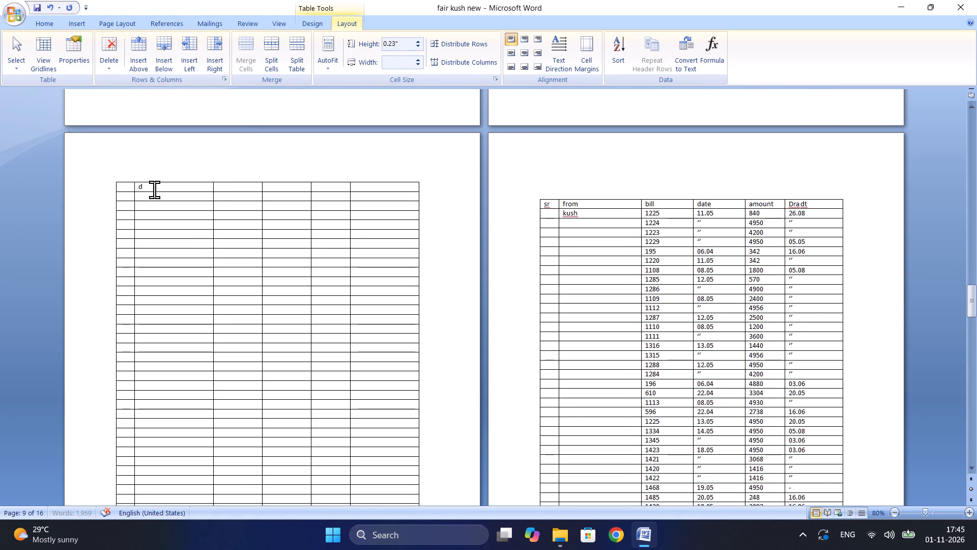
key(d)
key(BackSpace)
key(BackSpace)
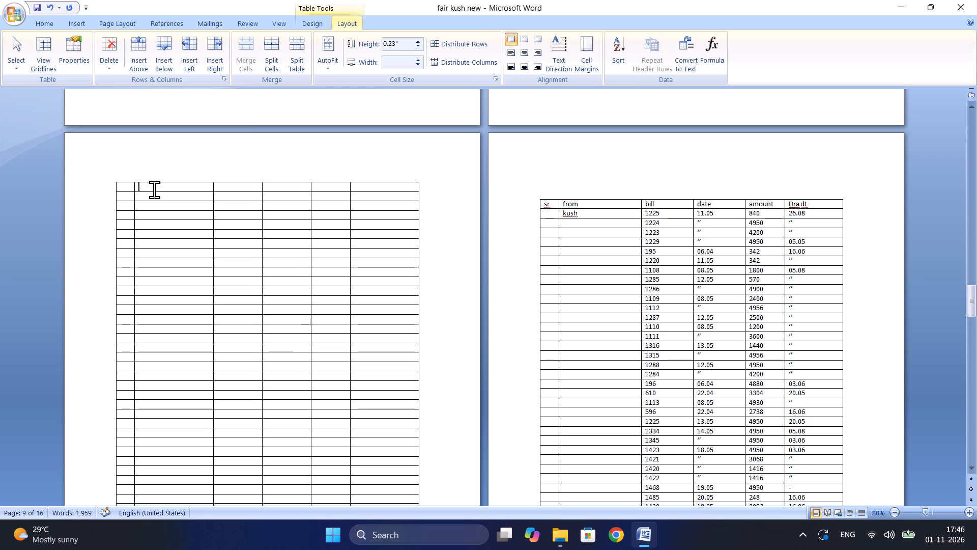
text(fr)
text(om sd)
key(space)
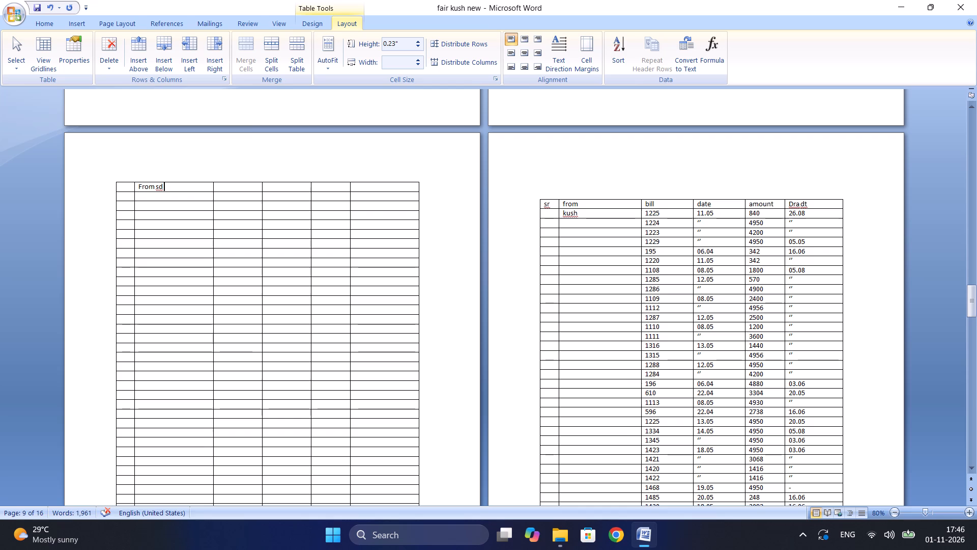
text(tra)
text(de)
text(rs)
key(space)
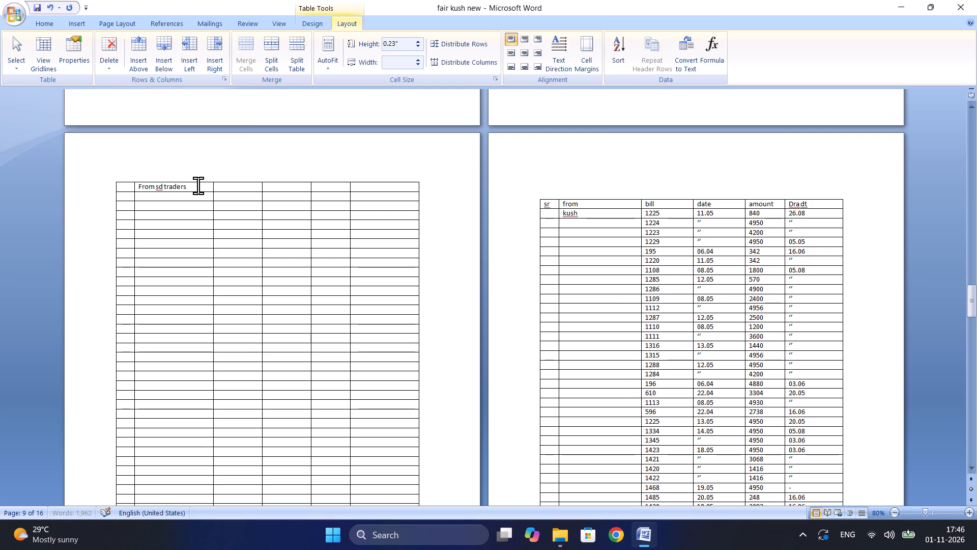
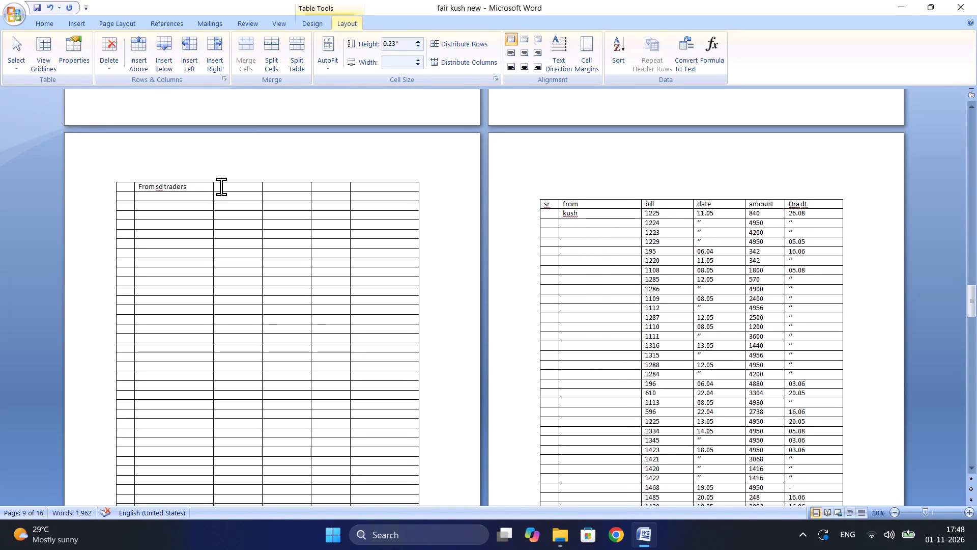
Add the headings bill, date, amount and Dra dt to the sd traders table's first row.
key(Right)
text(bill)
key(Right)
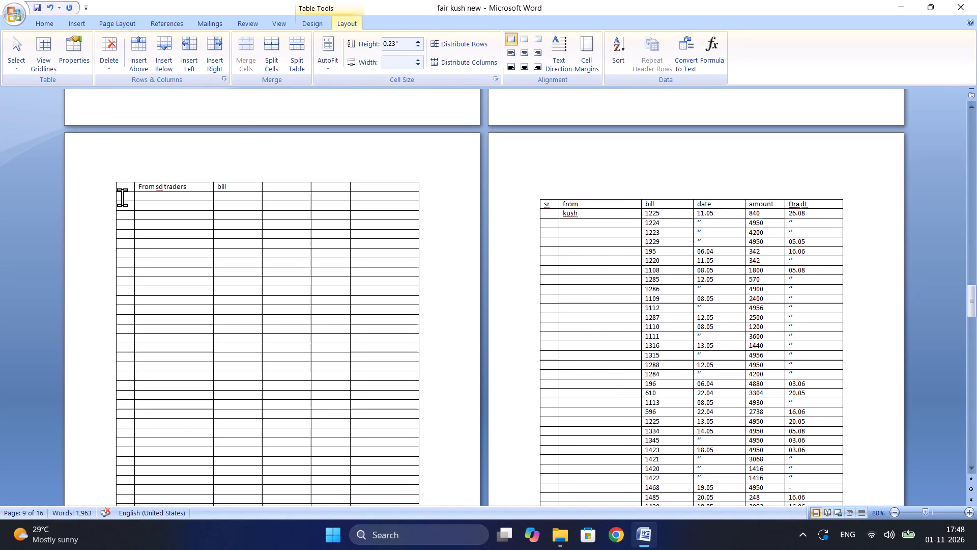
text(date)
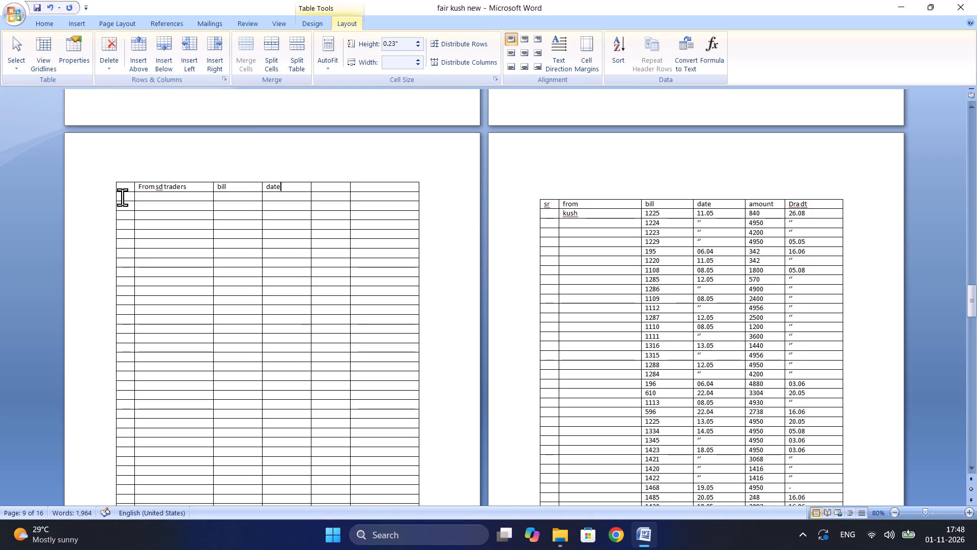
key(Right)
text(am)
text(ount)
key(Right)
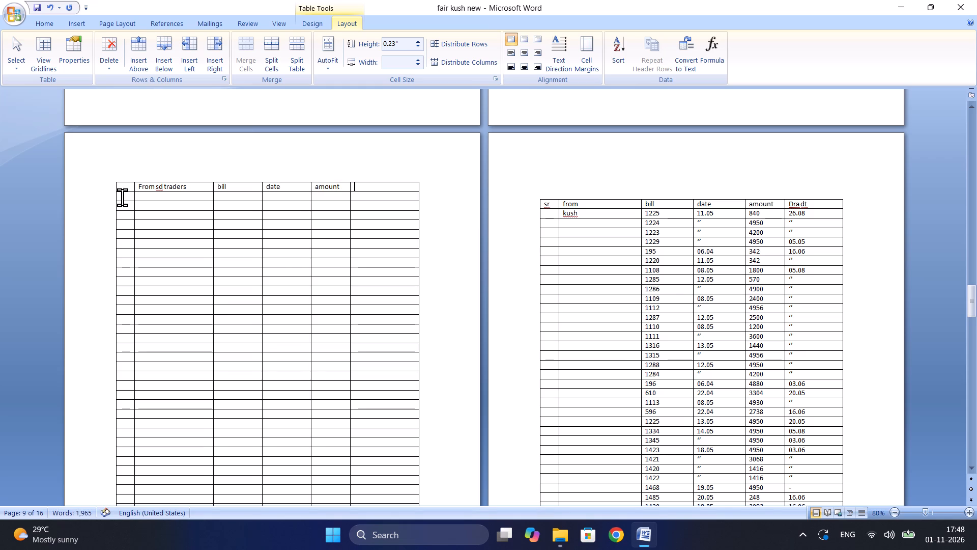
text(dr)
text(a d)
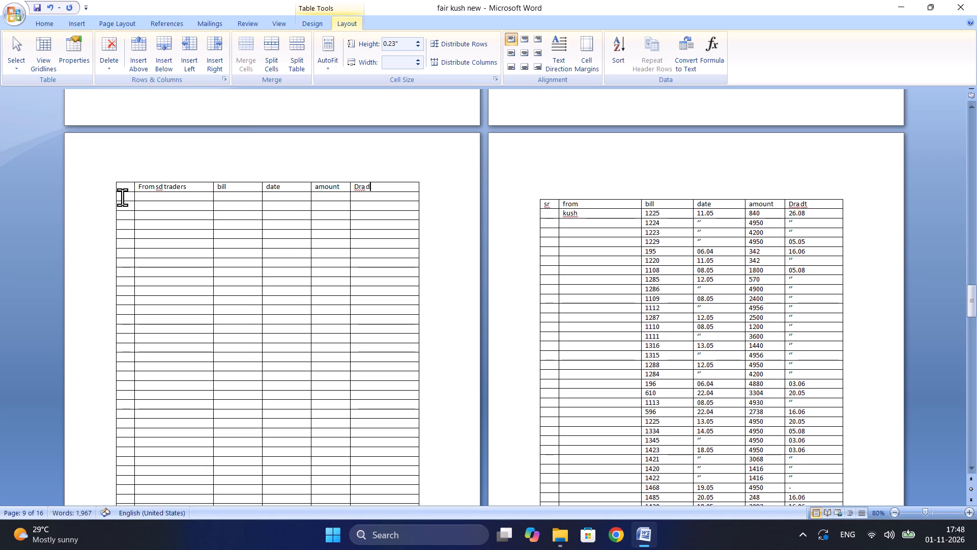
key(t)
Enter SD TRADERS in the second row, under the From sd traders heading.
click(153, 198)
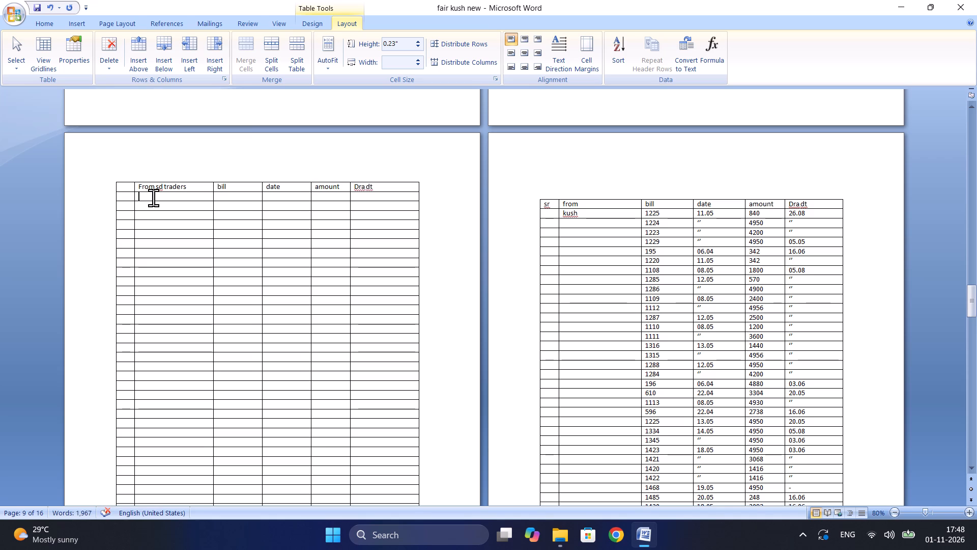
text(SD)
key(space)
text(TRADERS)
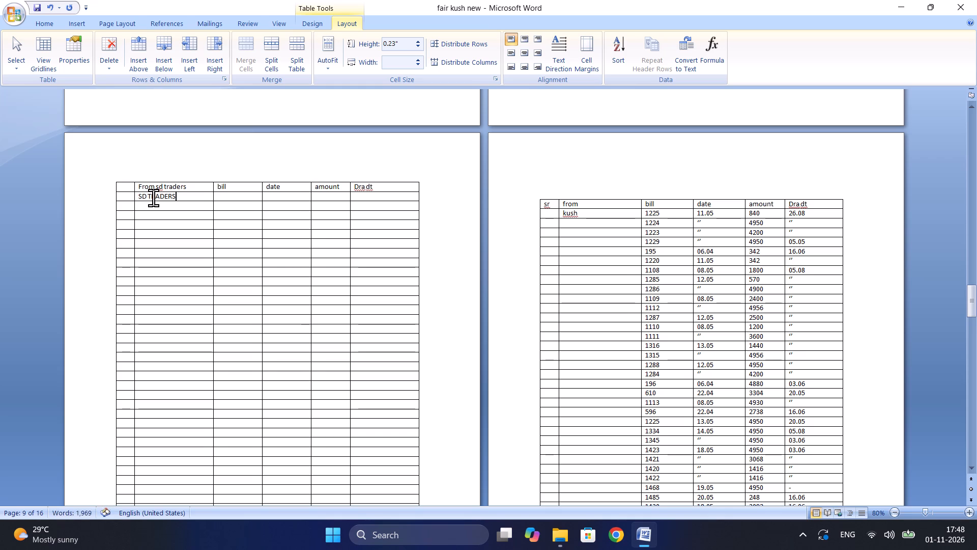
Fill the SD TRADERS row with bill 71, date 26.02, amount 1800 and Dra dt 01.04.
click(231, 197)
text(71)
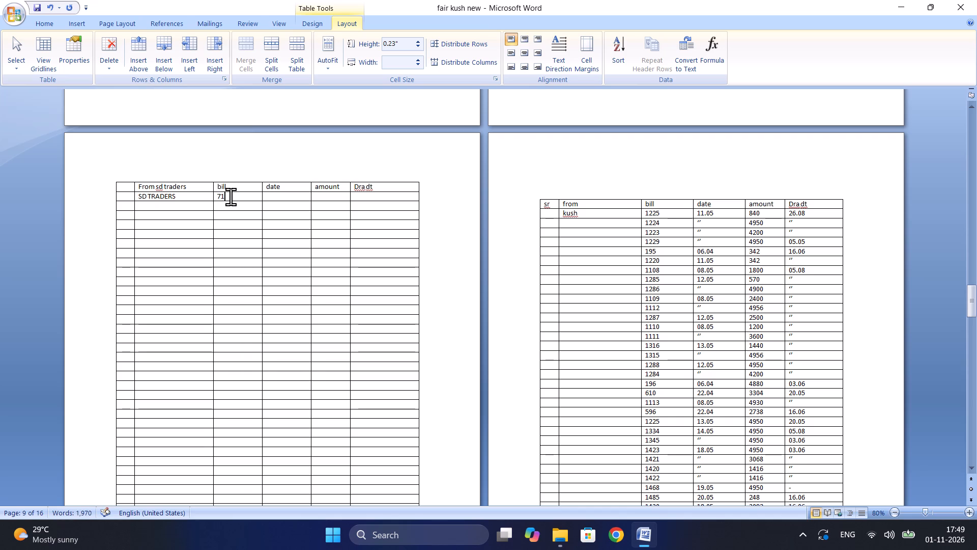
key(2)
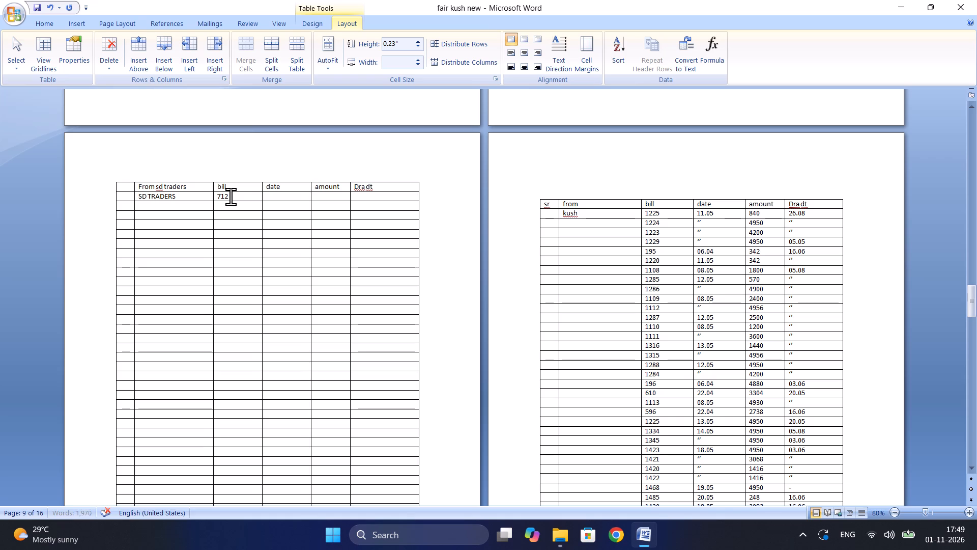
key(BackSpace)
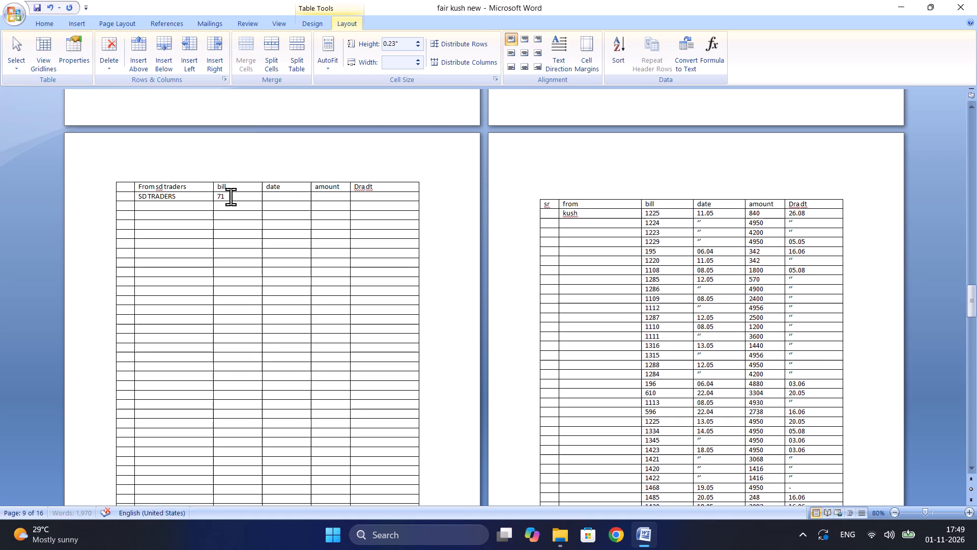
key(Right)
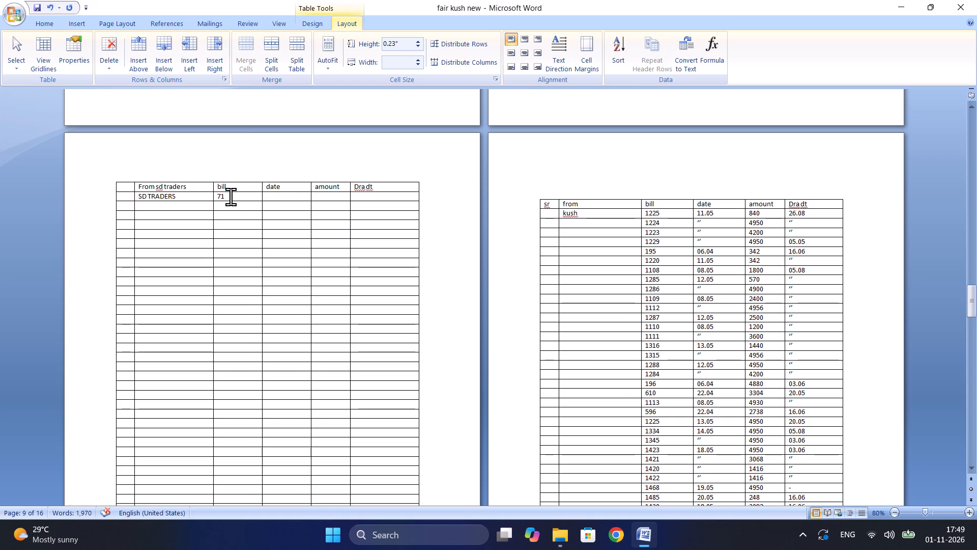
text(26.0)
key(2)
key(Right)
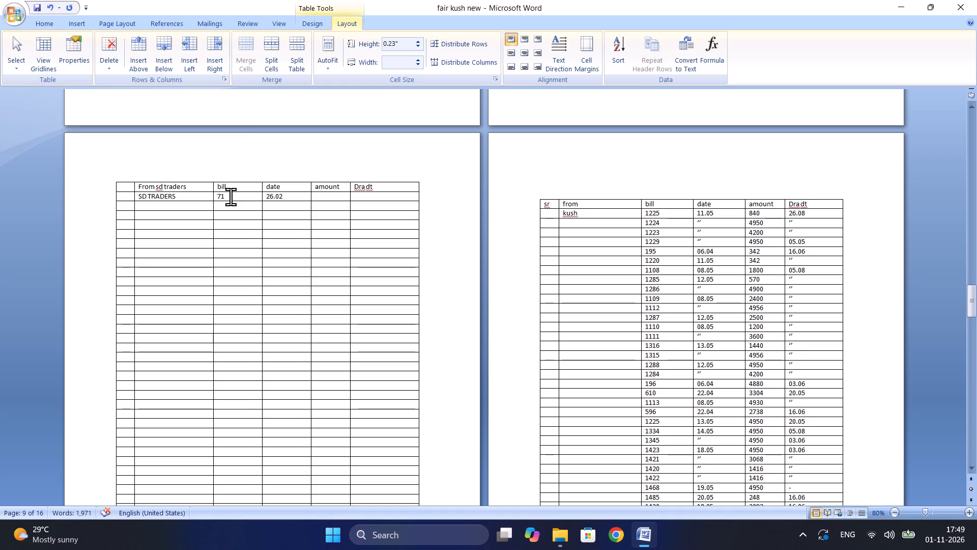
text(1800)
key(Right)
text(01.04)
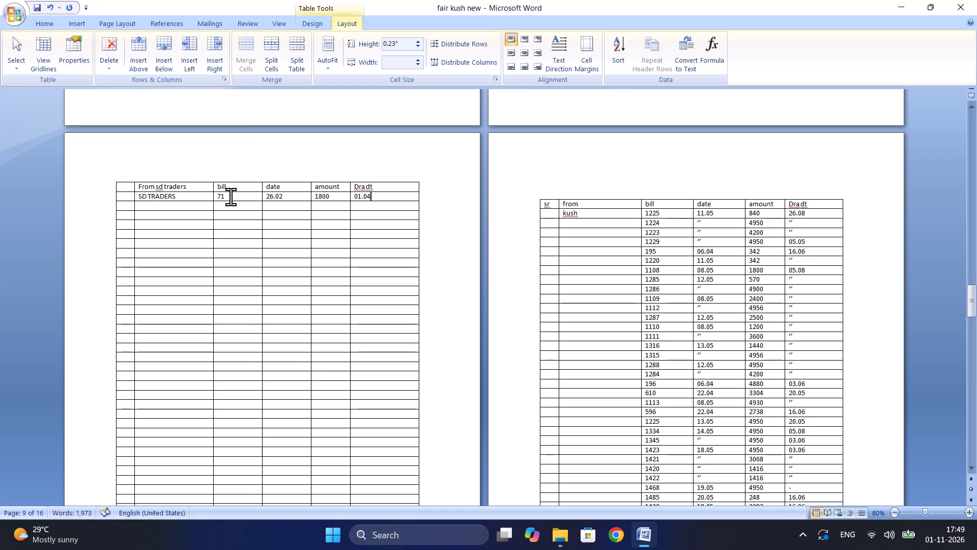
key(Right)
key(Left)
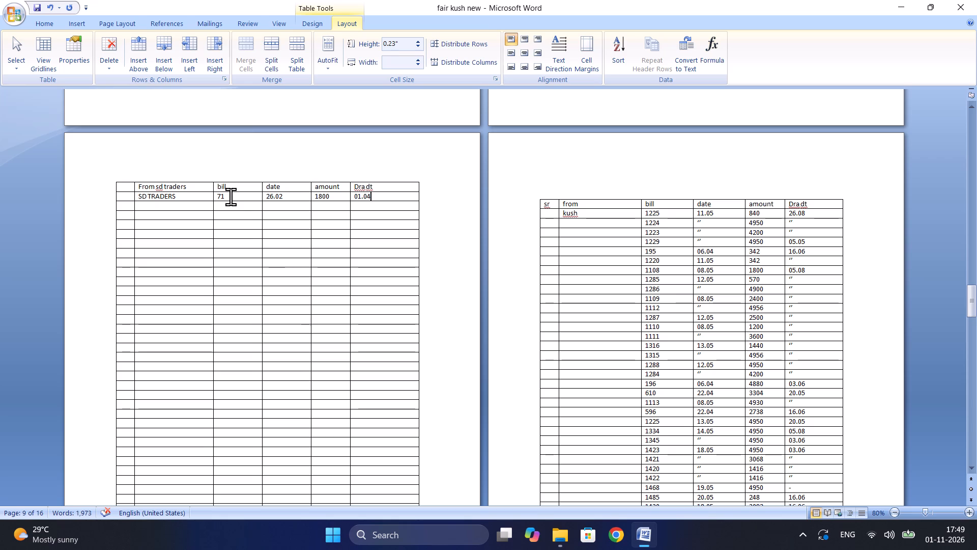
Fill the row below bill 71 with bill 70, amount 900, and ditto marks for date and Dra dt.
key(Down)
key(Left)
key(Left)
key(Left)
text(70)
key(Right)
text('')
key(Right)
text(900)
key(Right)
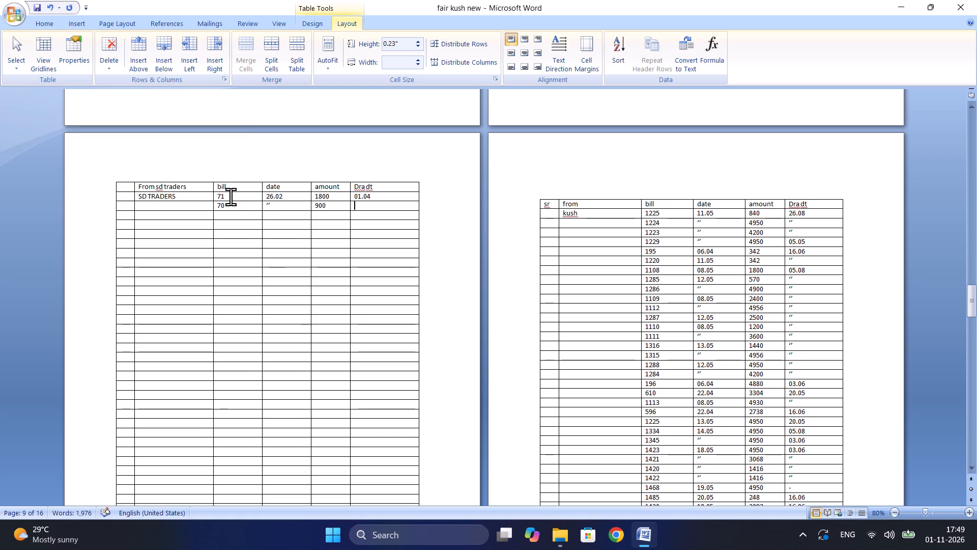
text('')
Fill the row below bill 70 with bill 73, date 19.03, amount 4950 and Dra dt 27.04.
key(Down)
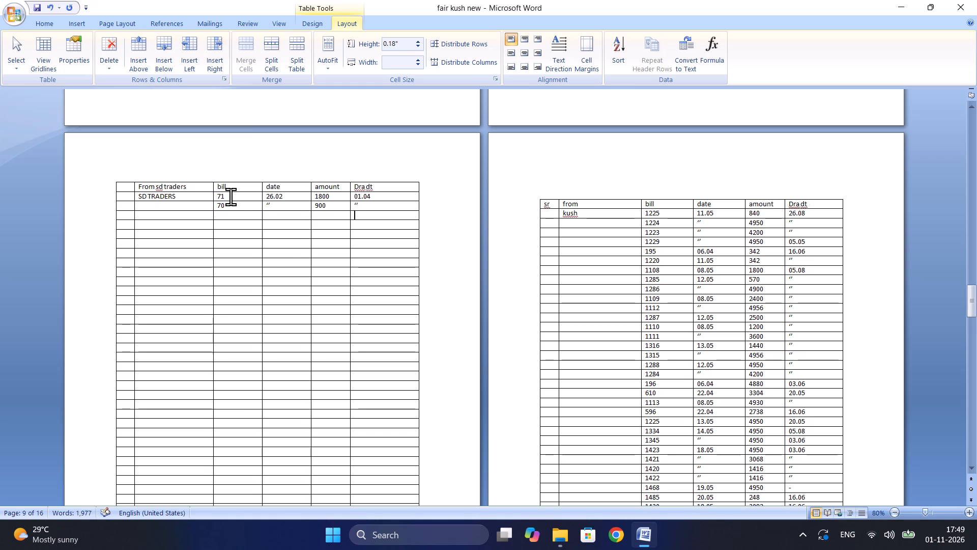
key(Left)
key(Left)
key(Left)
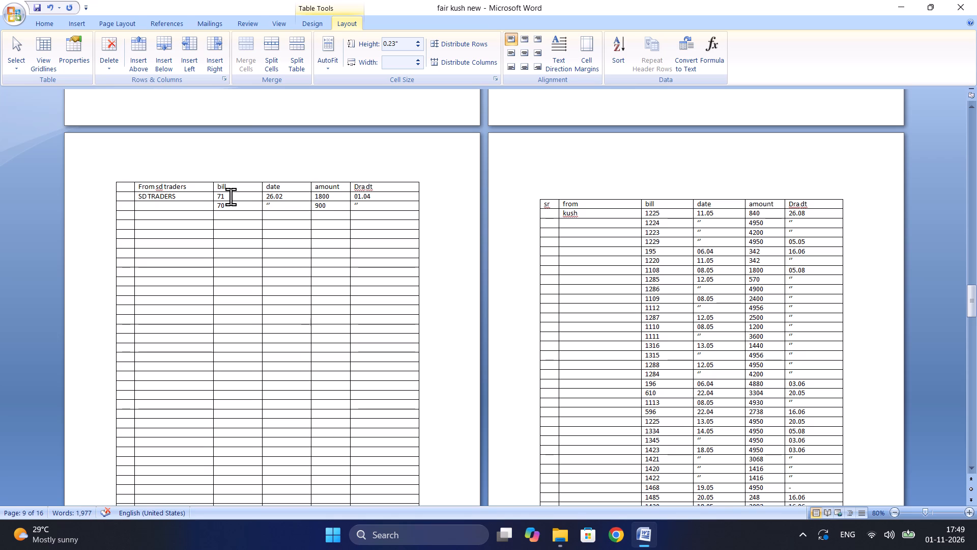
text(78)
key(BackSpace)
key(3)
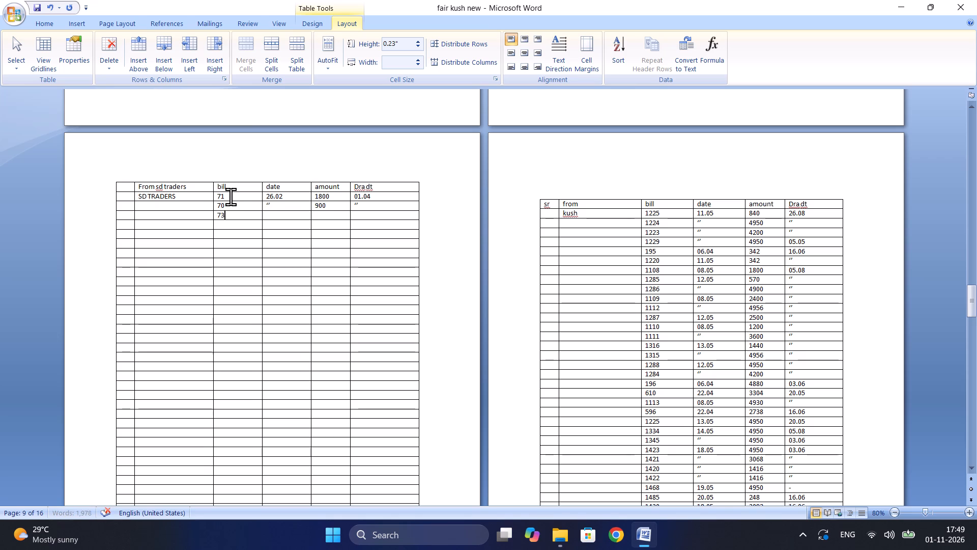
key(Right)
text(19)
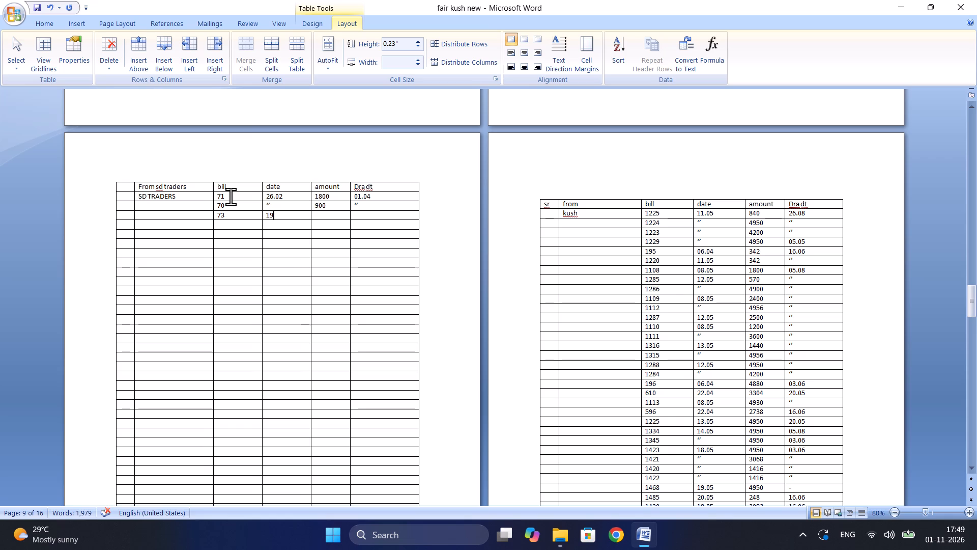
text(.03)
key(Right)
text(4950)
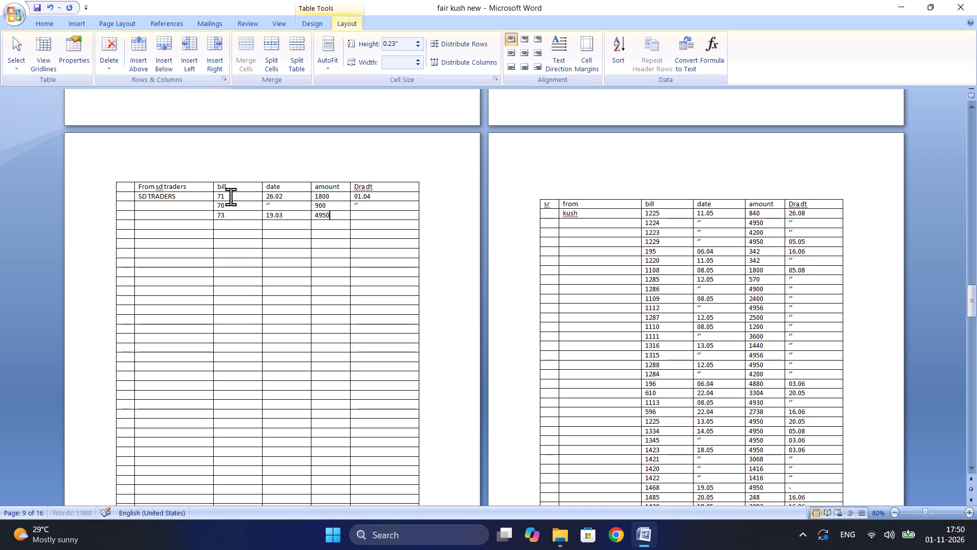
key(Right)
text(27.04)
Fill the row below bill 73 with bill 74, amount 4930, and ditto marks for date and Dra dt.
key(Down)
key(Left)
key(Left)
key(Left)
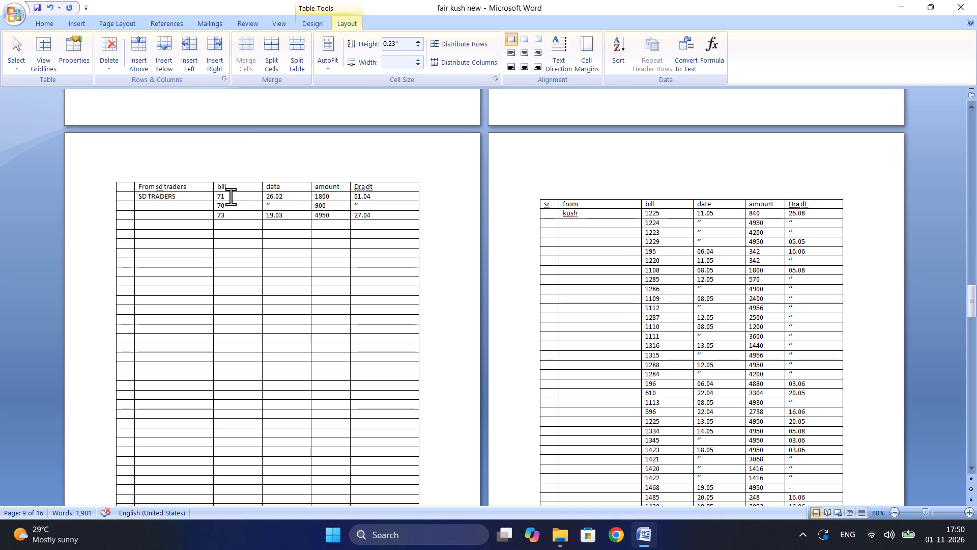
text(74)
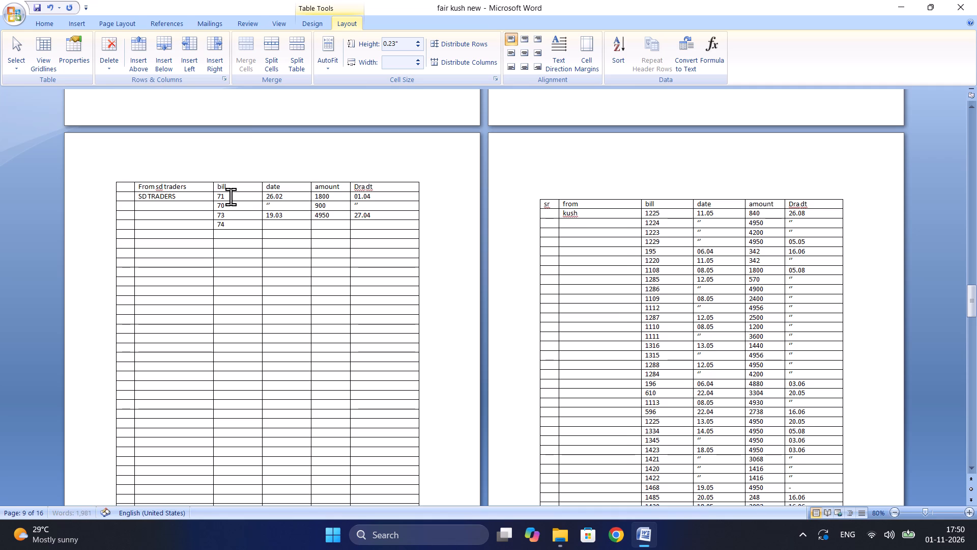
key(Right)
text('')
key(Right)
text(49)
text(30)
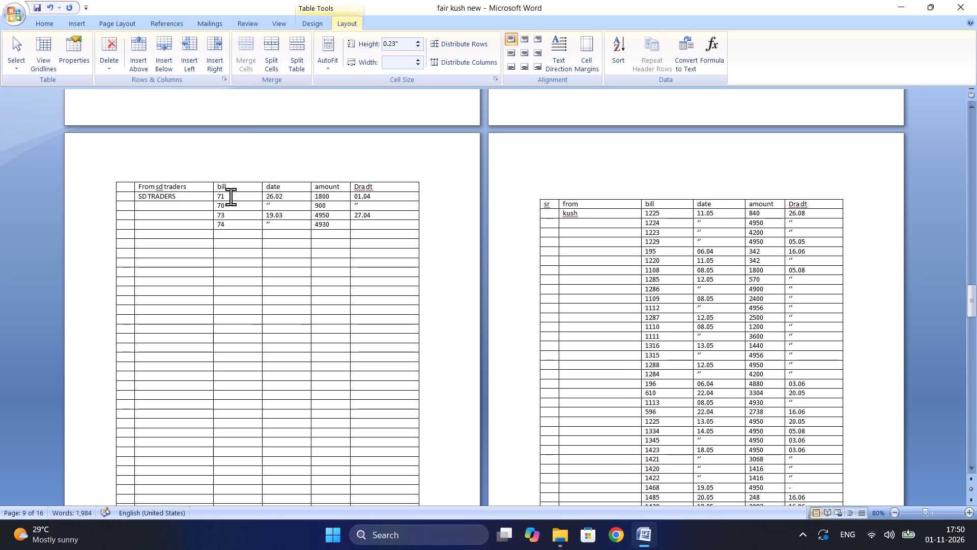
key(Right)
text('')
Go to the bill cell of the empty row below bill 74.
key(Down)
key(Left)
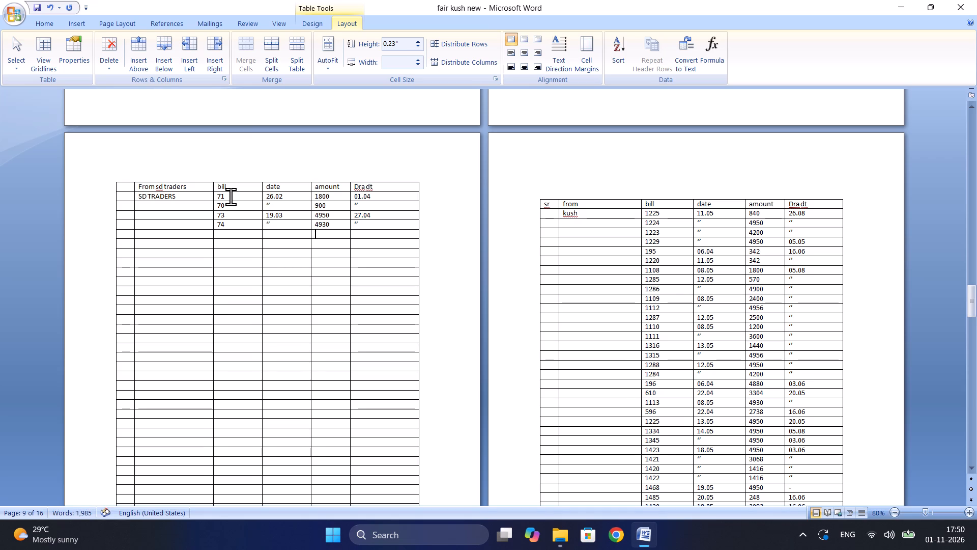
key(Left)
key(Left)
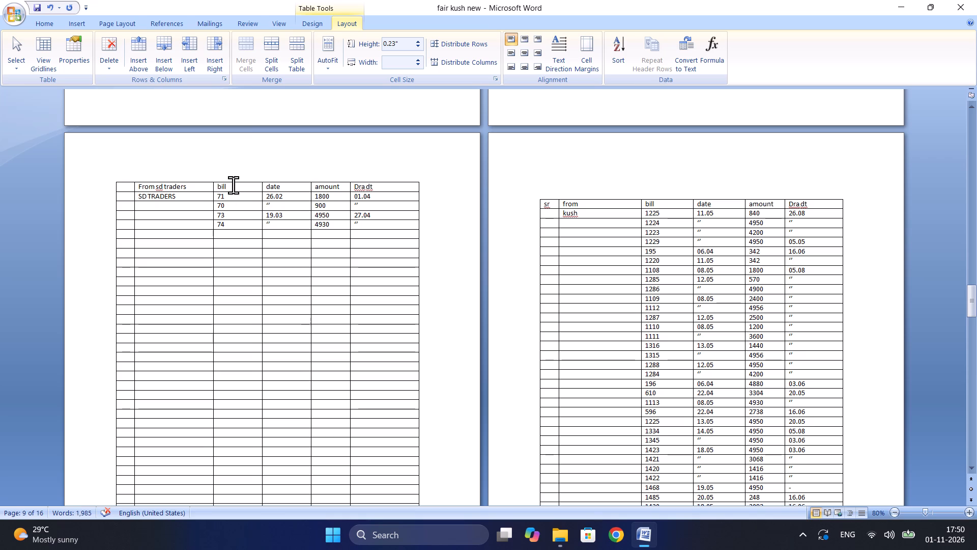
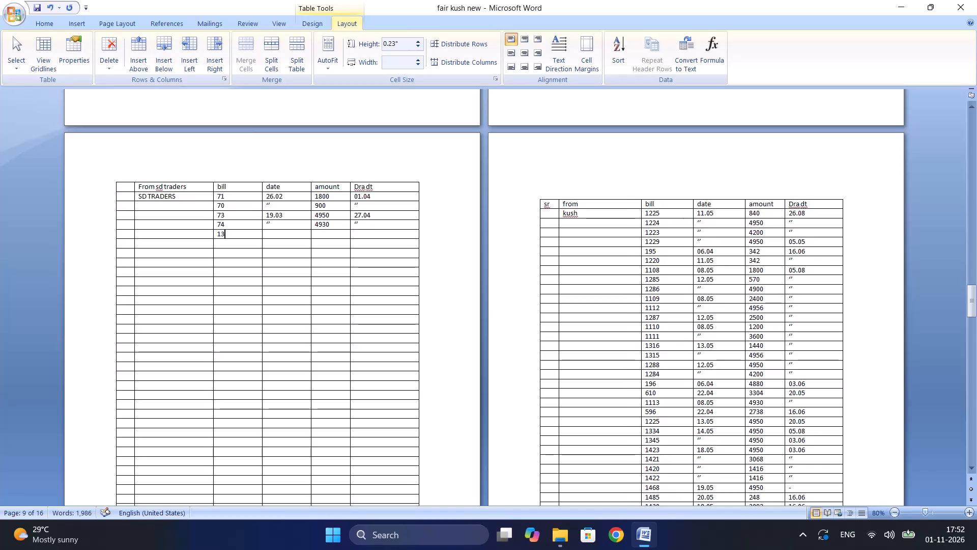
Complete the bill 13 row of the sd traders table with date 18.06, amount 4300 and Dra dt 30.07.
key(Right)
text(18)
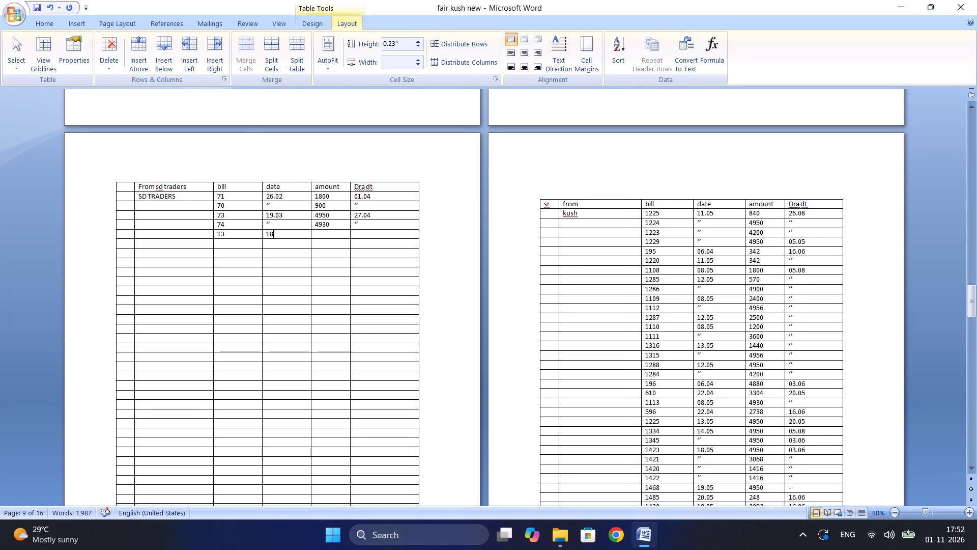
text(.06)
key(Right)
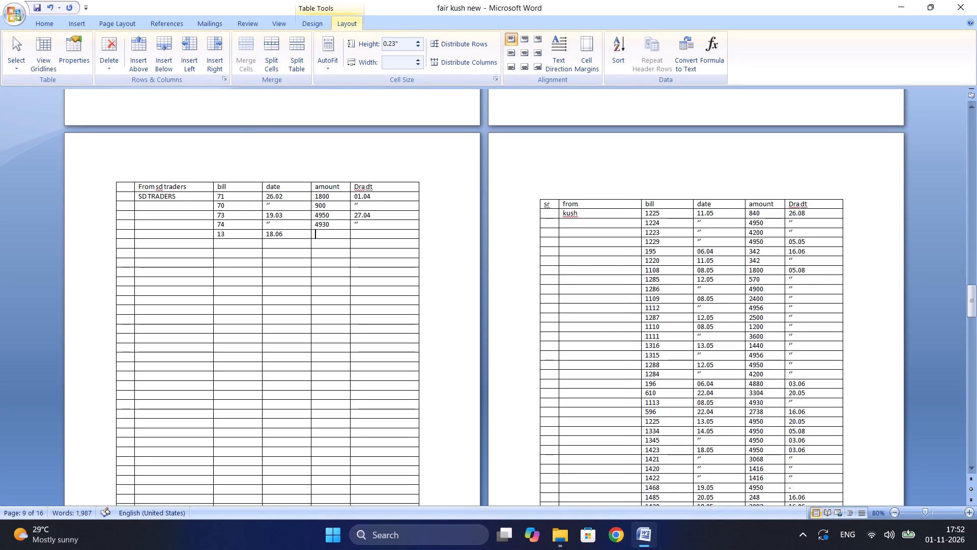
text(4300)
key(Right)
text(30.)
key(7)
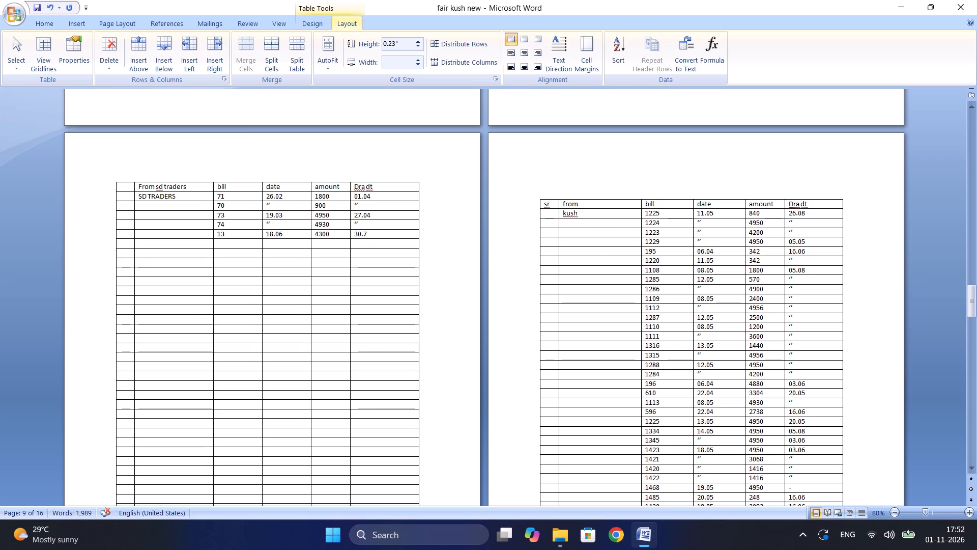
key(BackSpace)
text(07)
Fill the row below bill 13 with bill 12, amount 4950, and ditto marks for date and Dra dt.
key(Down)
key(Left)
key(Left)
key(Left)
text(12)
key(Right)
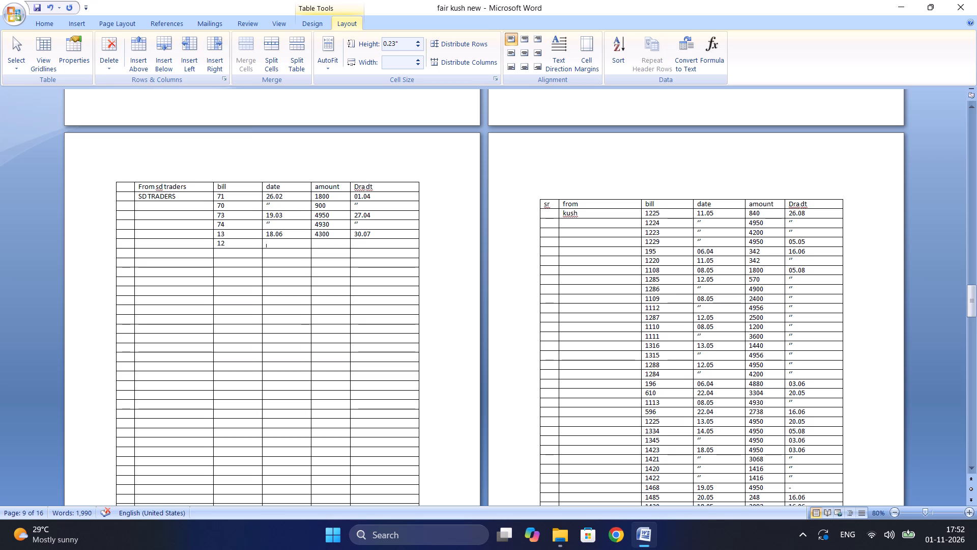
text('')
key(Right)
text(4950)
key(Right)
text('')
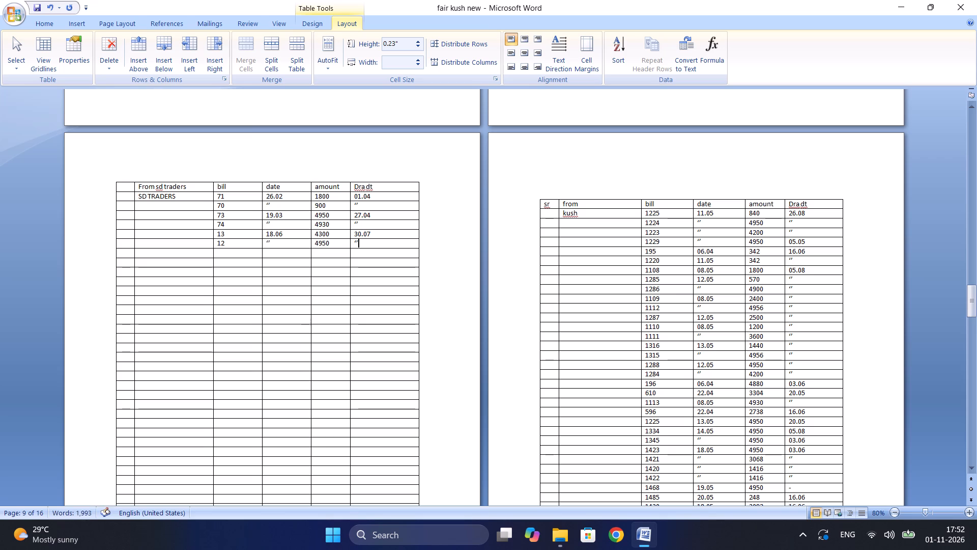
Fill the row below bill 12 with bill 14, a ditto mark for date, amount 1700 and Dra dt 11.08.
key(Down)
key(Left)
key(Left)
key(Left)
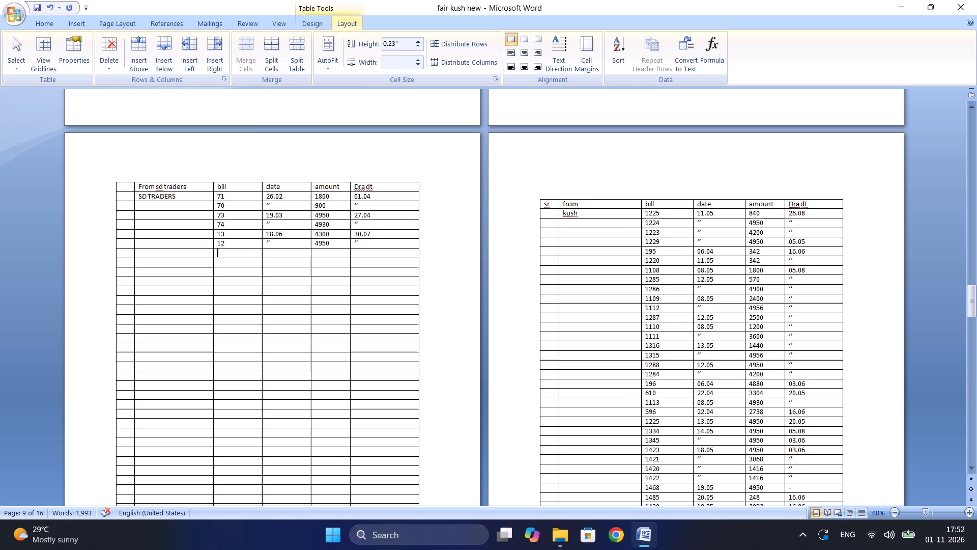
text(14)
key(Right)
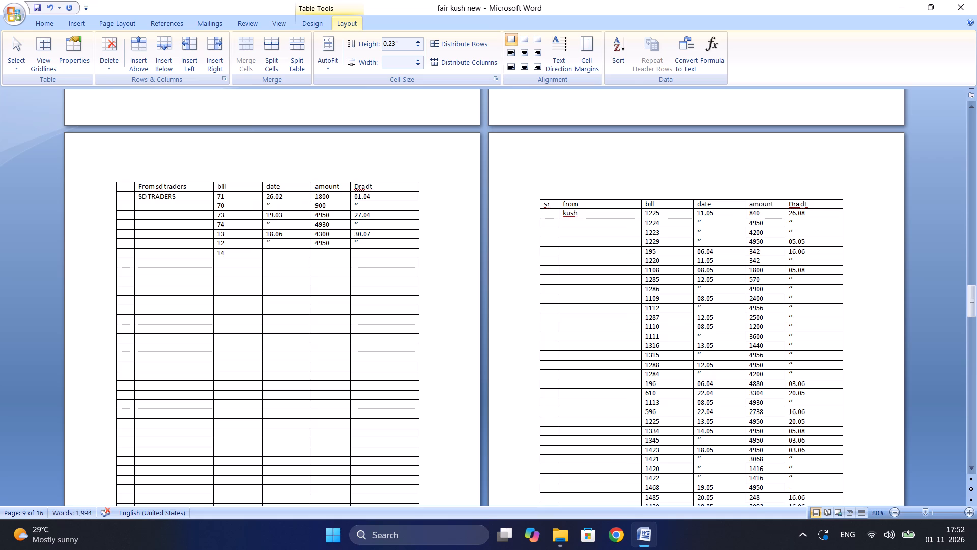
text('')
key(Right)
text(1700)
key(Right)
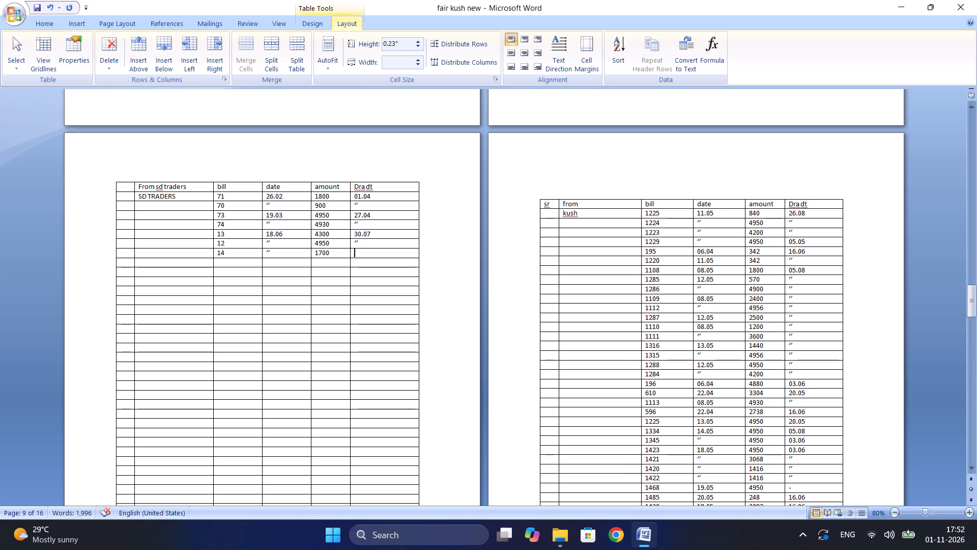
text(11.08)
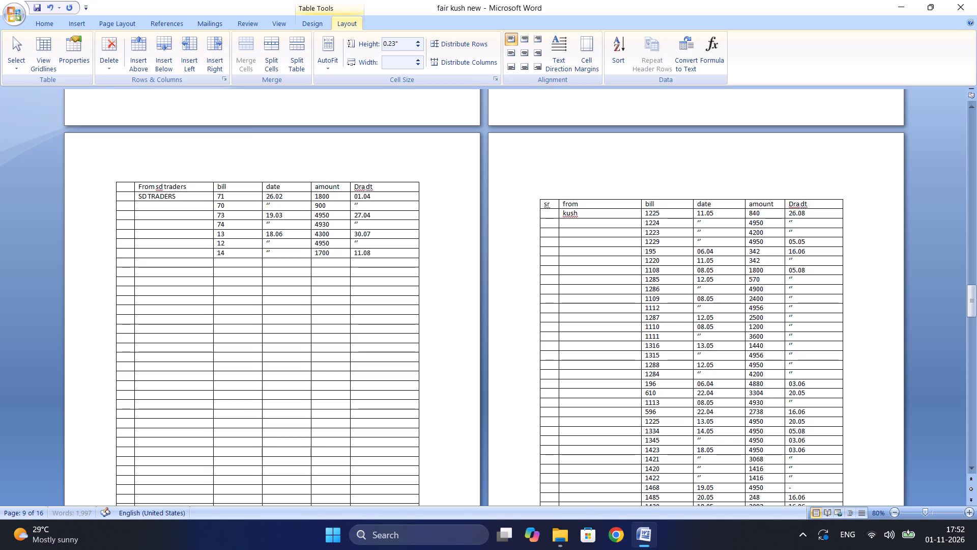
Fill the row below bill 14 with bill 16, amount 4930, and ditto marks for date and Dra dt.
key(Down)
key(Left)
key(Left)
key(Left)
text(16)
key(Right)
text('')
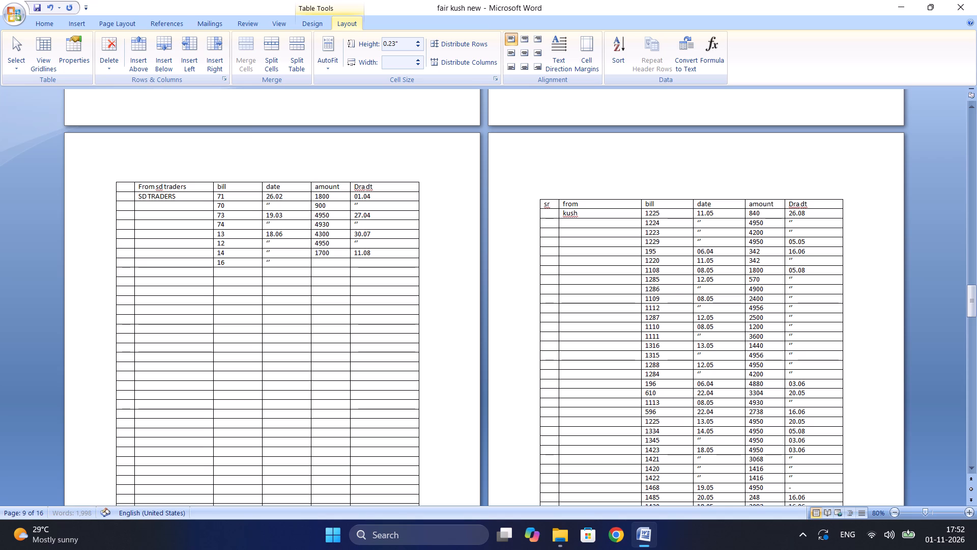
key(Right)
text(4930)
key(Right)
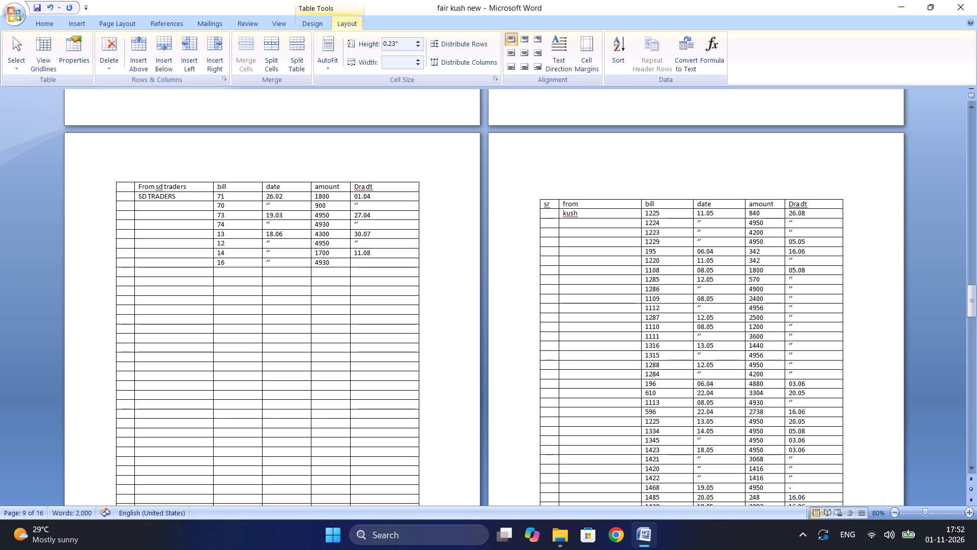
text('')
Fill the row below bill 16 with bill 15, amount 1780, and ditto marks for date and Dra dt.
key(Down)
key(Left)
key(Left)
key(Left)
text(15)
key(Right)
text('')
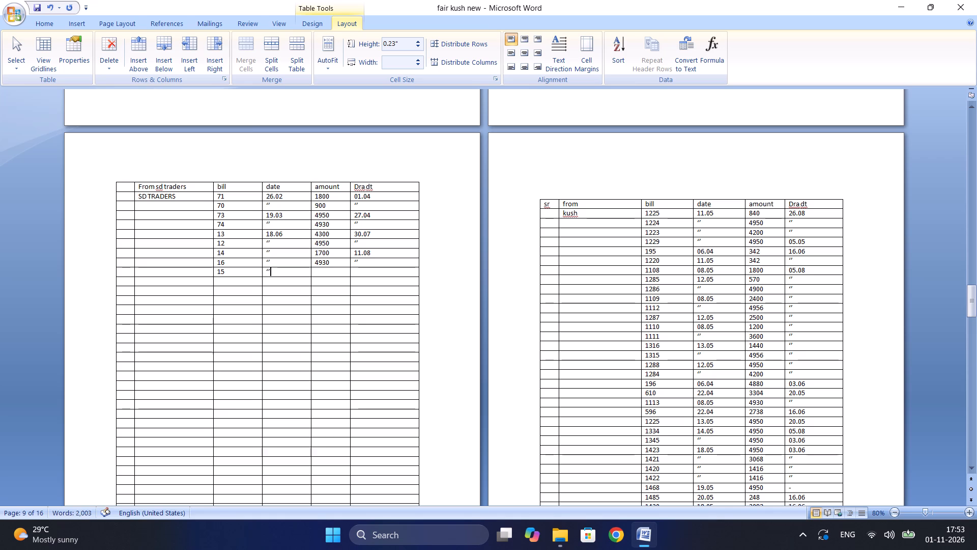
key(Right)
text(1780)
key(Right)
text('')
Fill the row below bill 15 with bill 17, amount 4250, and ditto marks for date and Dra dt.
key(Down)
key(Left)
key(Left)
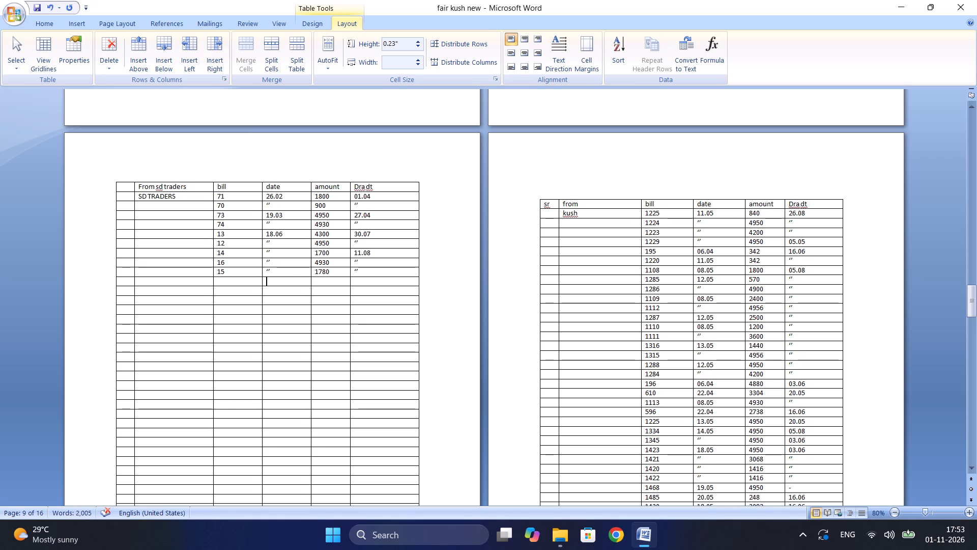
key(Left)
text(17)
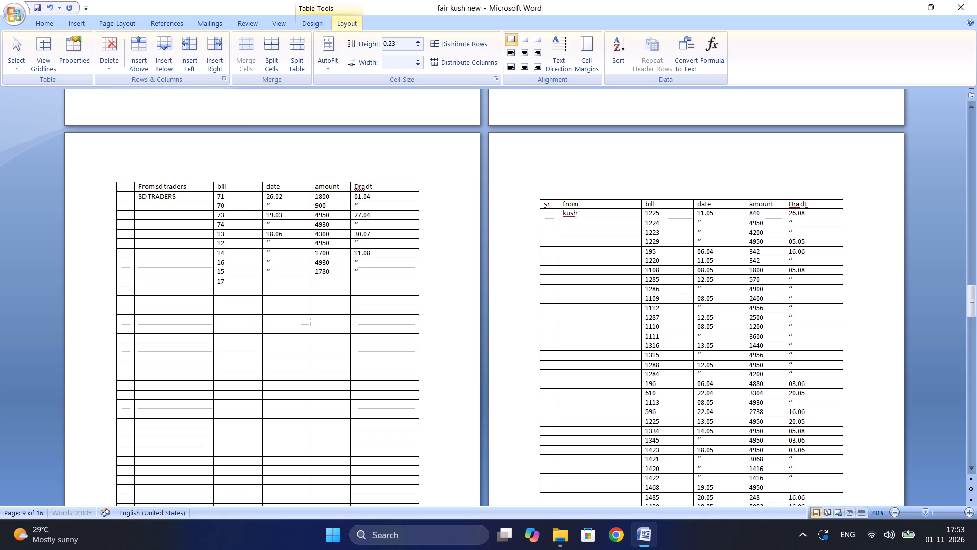
key(Right)
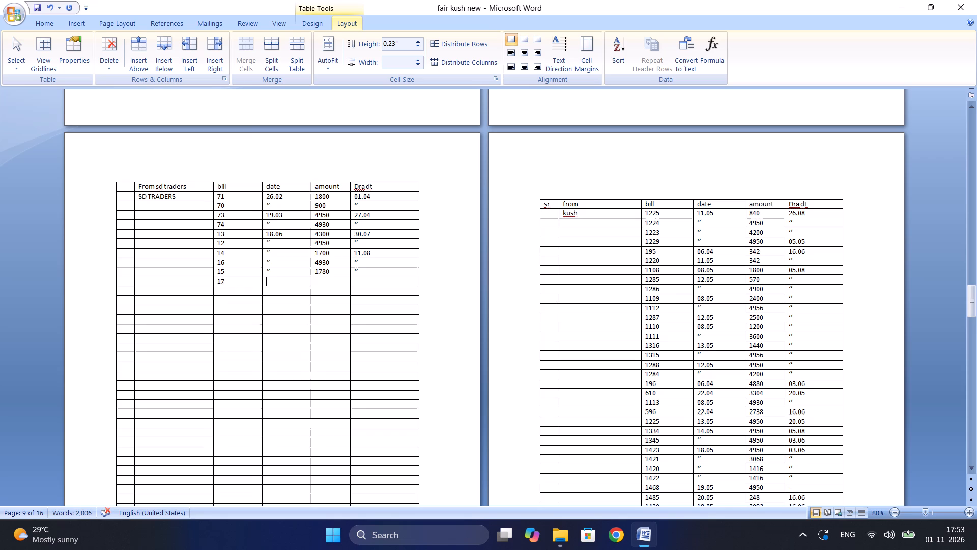
text('')
key(Right)
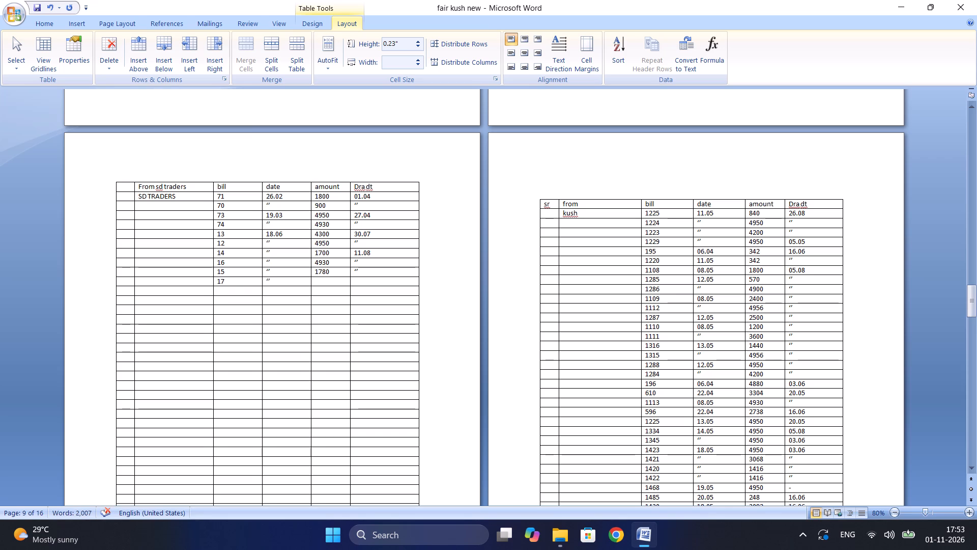
text(4250)
key(Right)
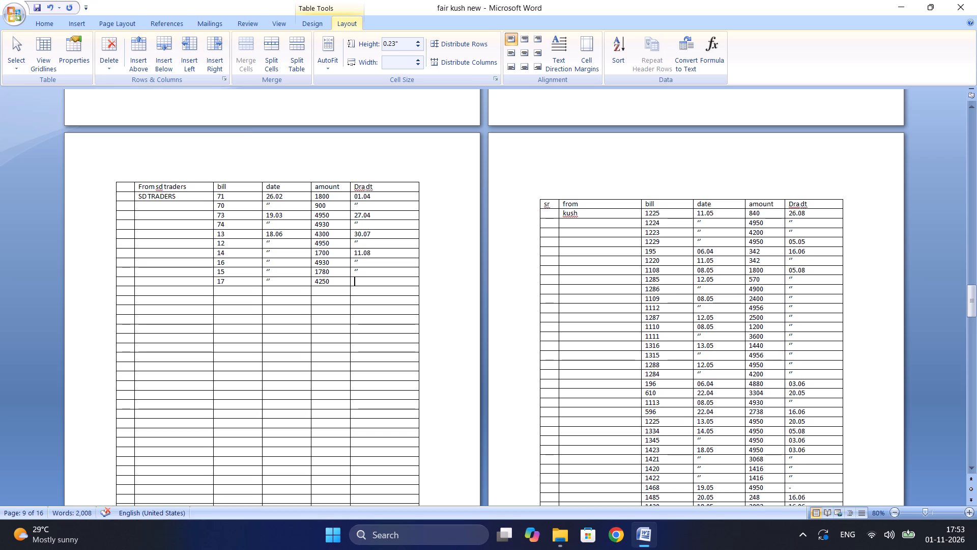
text('')
Fill the row below bill 17 with bill 31, date 22.06, amount 3400 and Dra dt 21.09.
key(Down)
key(Left)
key(Left)
key(Left)
text(31)
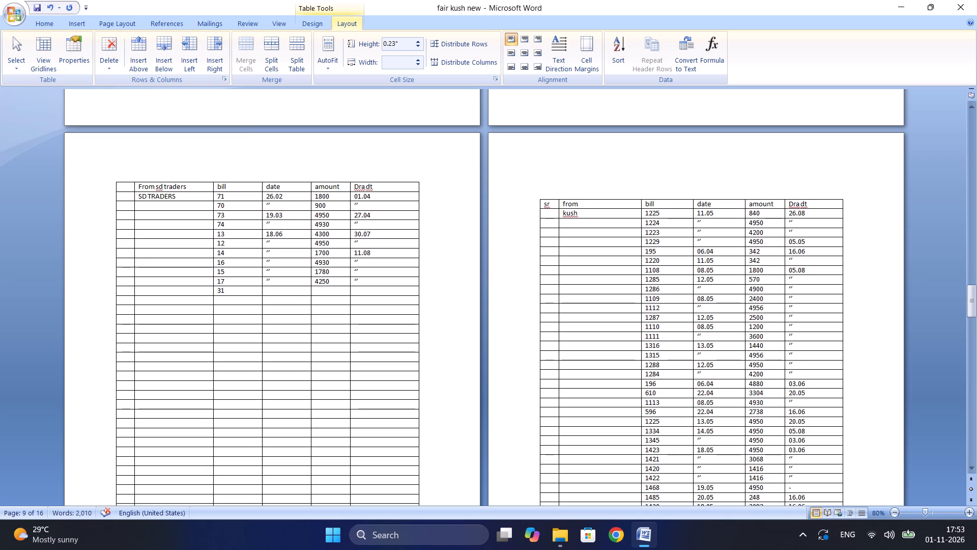
key(Right)
text(22.06)
key(Right)
text(3400)
key(Right)
text(21.09)
Go to the bill cell of the empty row below bill 31.
key(Down)
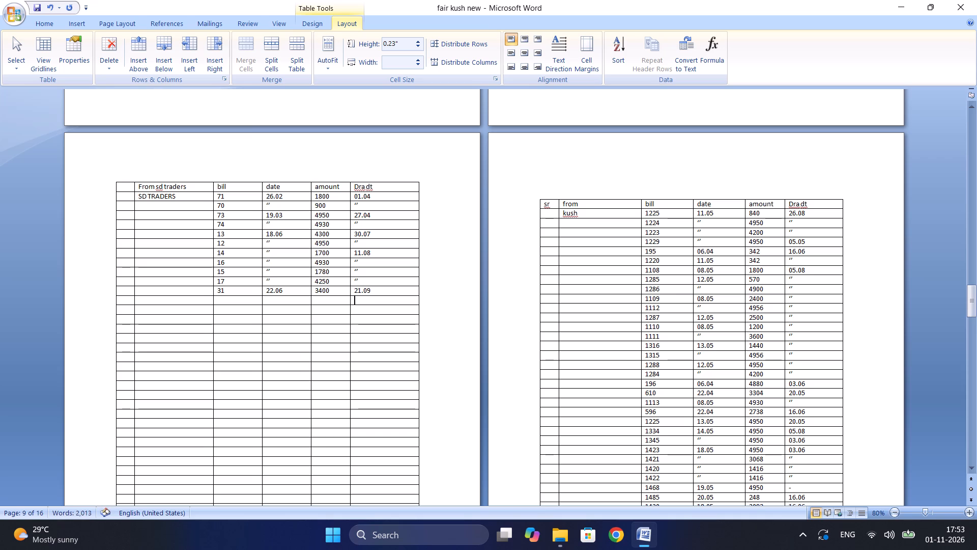
key(Left)
key(Left)
key(Left)
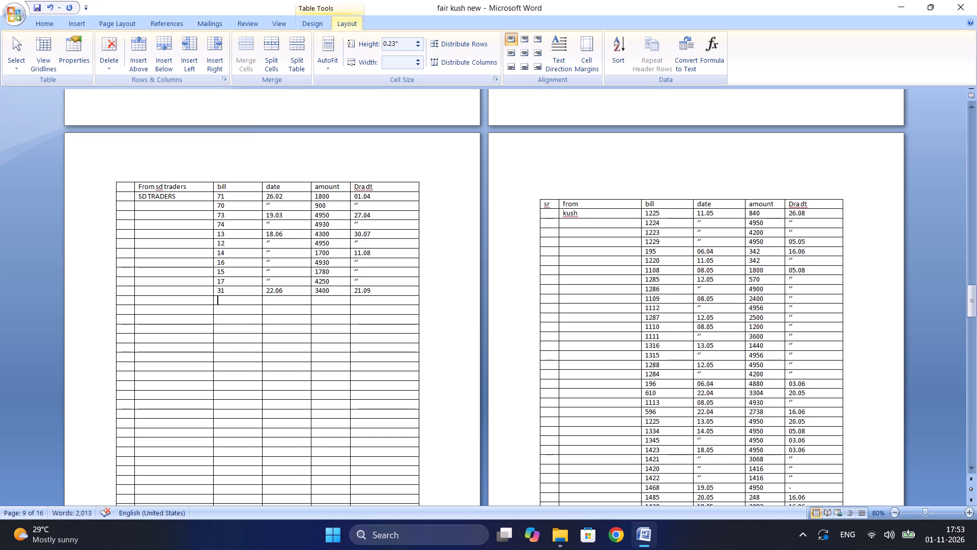
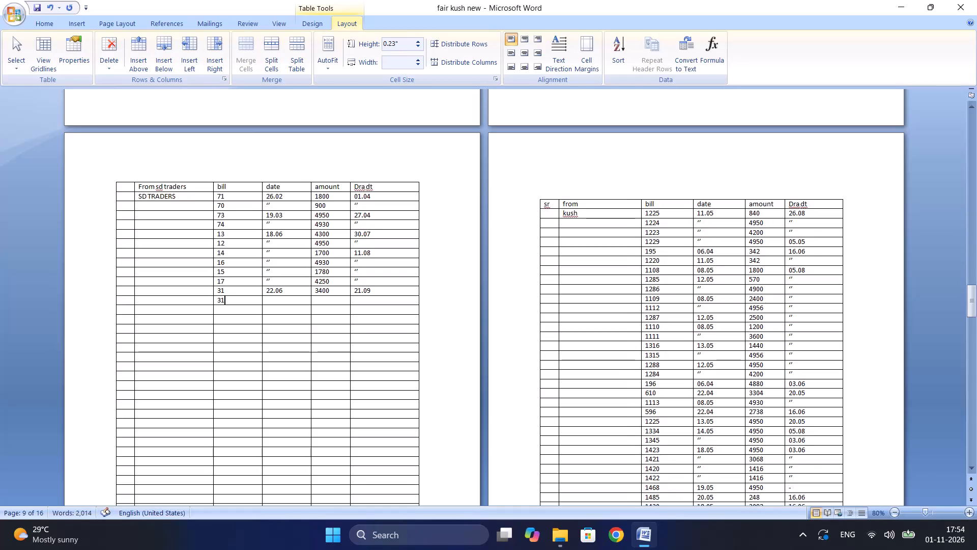
Complete the row below bill 31 as bill 31-32, with amount 4000 and ditto marks for date and Dra dt.
text(-32)
key(Right)
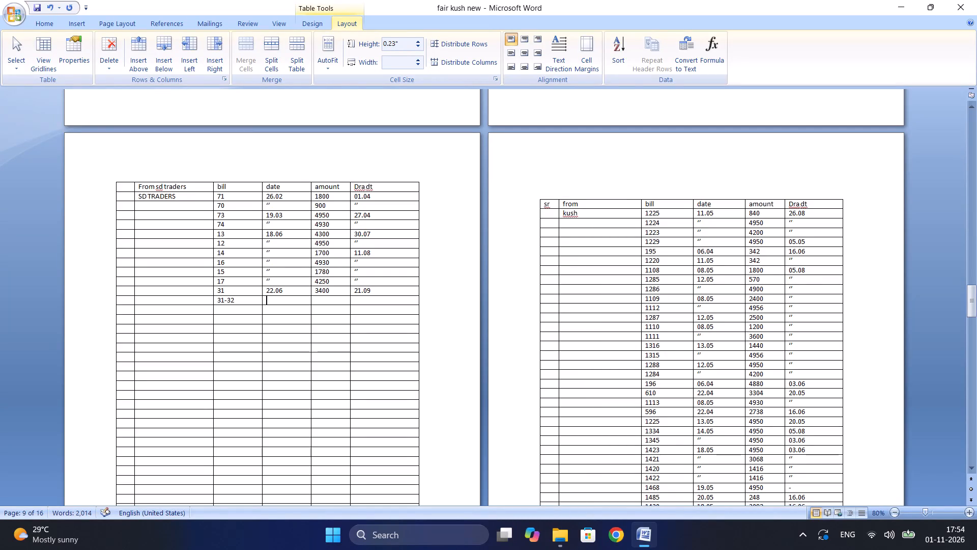
text('')
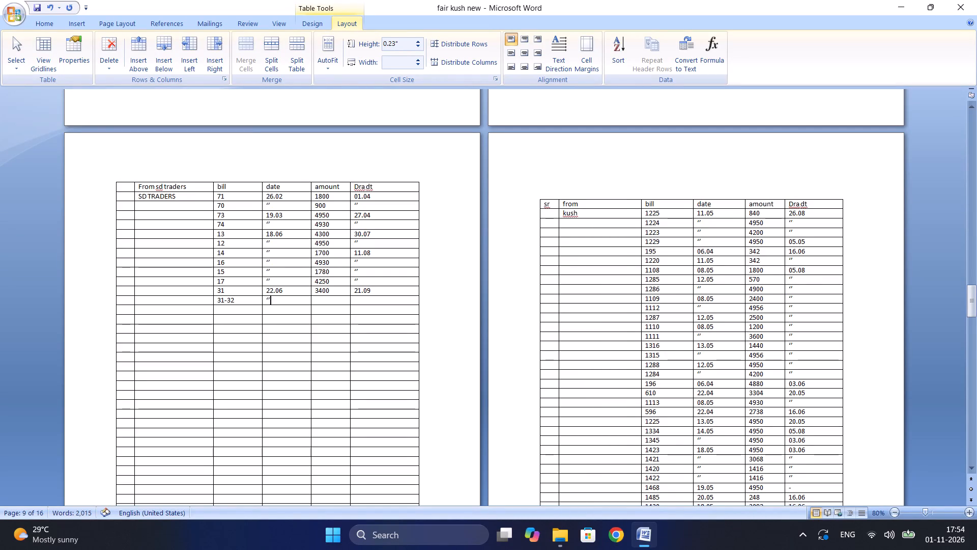
key(Right)
text(4000)
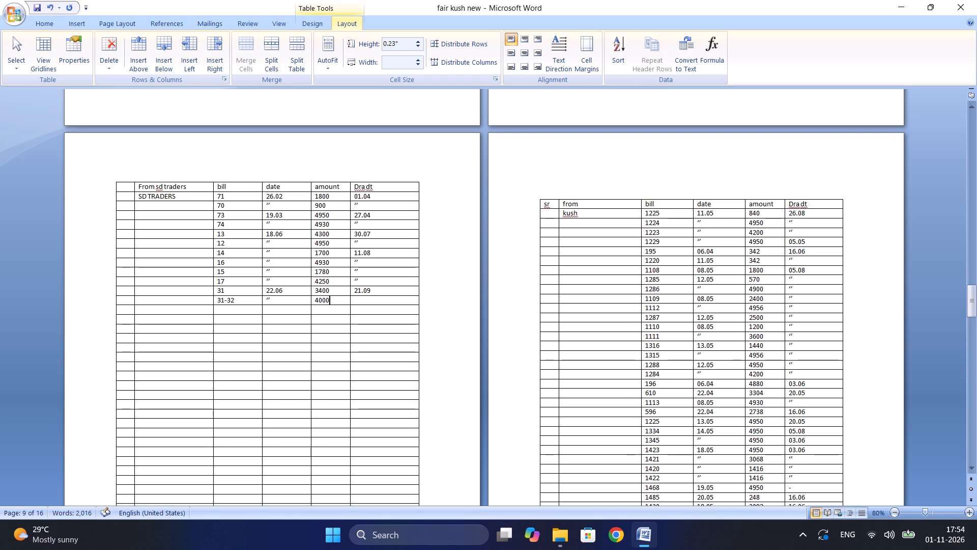
key(Right)
text('')
Enter the note "Bill check krna" in the From sd traders column of the bill 31-32 row.
key(Down)
key(Left)
key(Left)
key(Left)
key(Up)
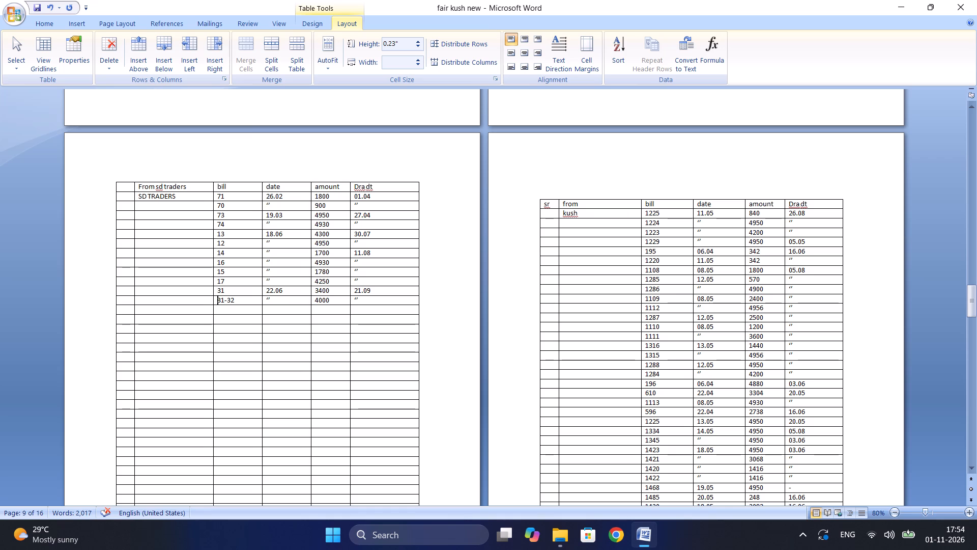
key(Left)
text(bill)
key(space)
text(chec)
key(j)
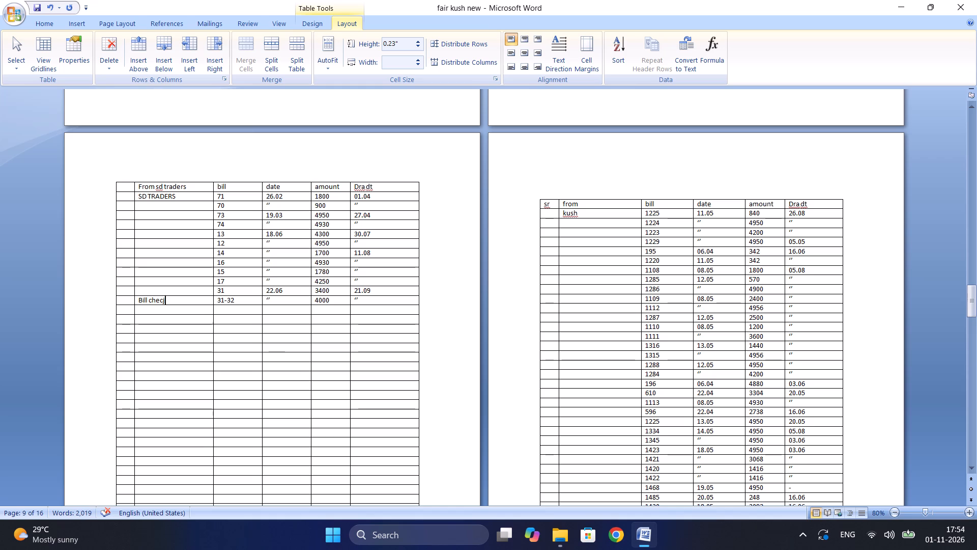
key(BackSpace)
text(k)
key(space)
text(krna)
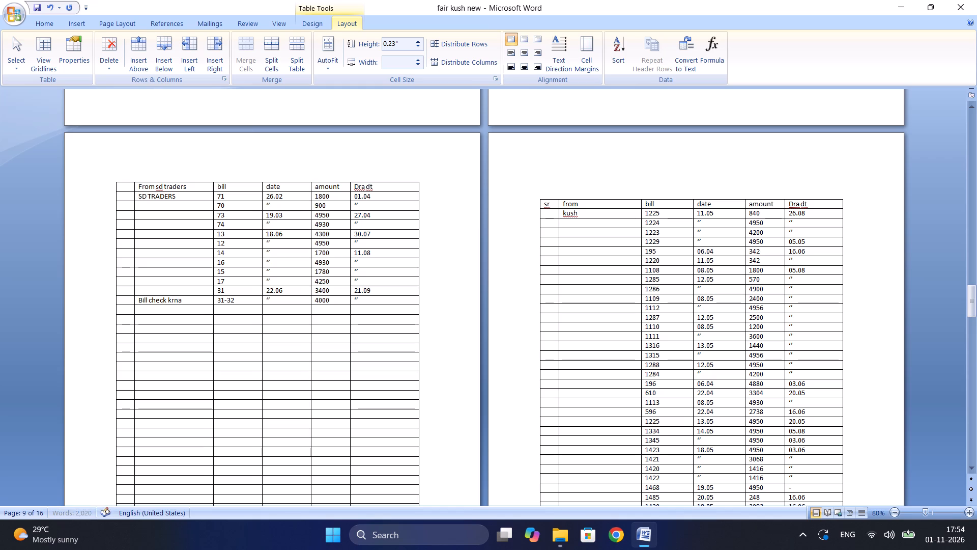
Fill the row below bill 31-32 with bill 25, date 20.06, amount 1350 and a ditto mark for Dra dt.
key(Down)
key(Right)
key(Right)
key(Left)
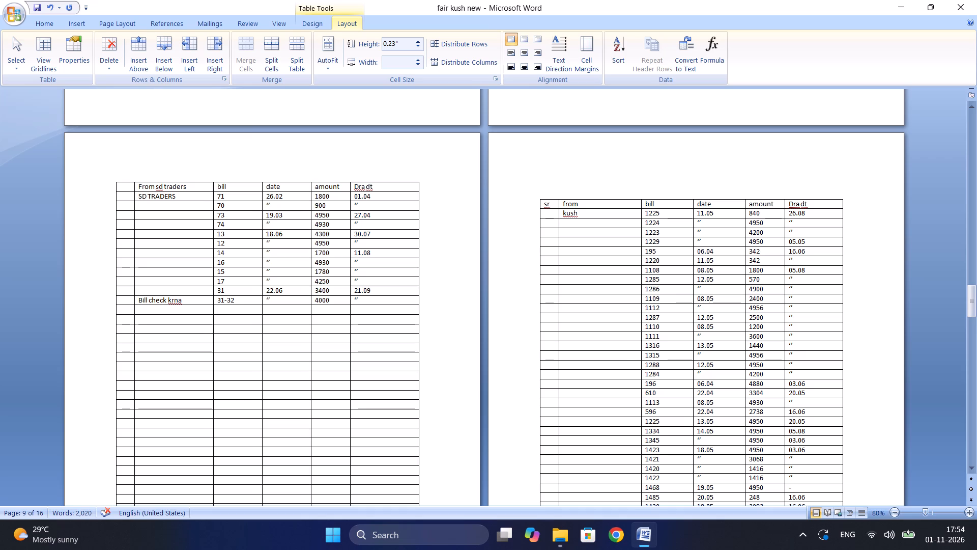
text(25)
key(Right)
text(20.06)
key(Right)
text(1350)
key(Right)
text('')
Fill the row below bill 25 with bill 24, amount 1100, and ditto marks for date and Dra dt.
key(Down)
key(Left)
key(Left)
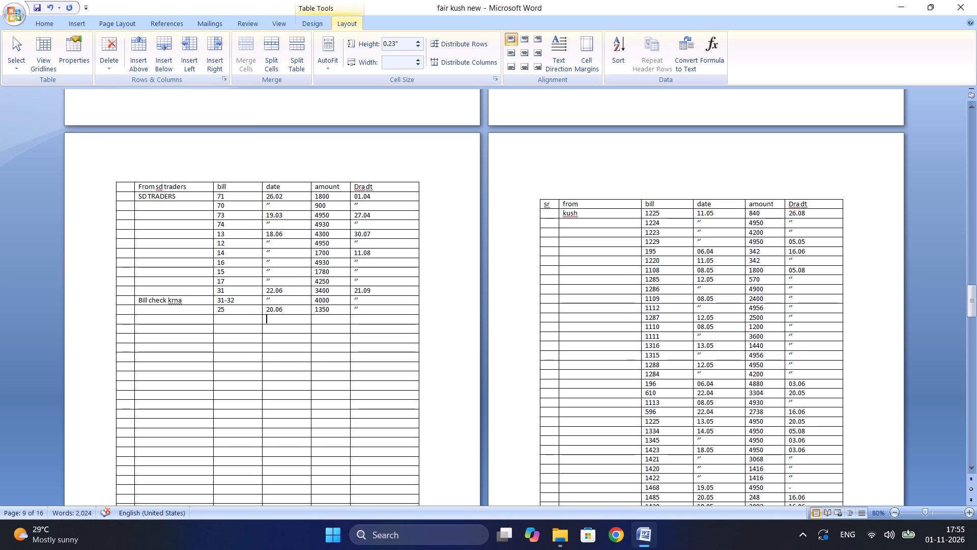
key(Left)
text(24)
key(Right)
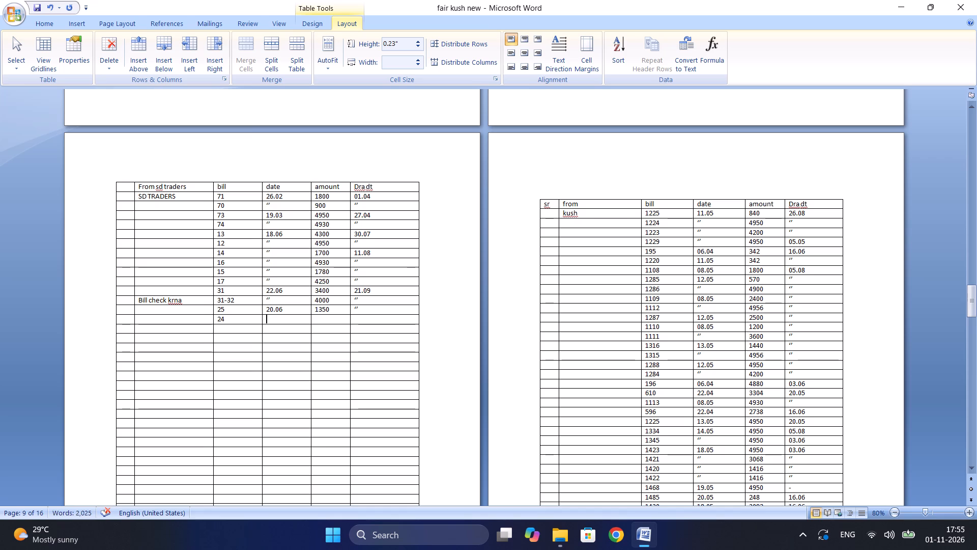
text('')
key(Right)
text(1100)
key(Right)
text('')
Fill the row below bill 24 with bill 26, amount 2760, and ditto marks for date and Dra dt.
key(Down)
key(Left)
key(Left)
key(Left)
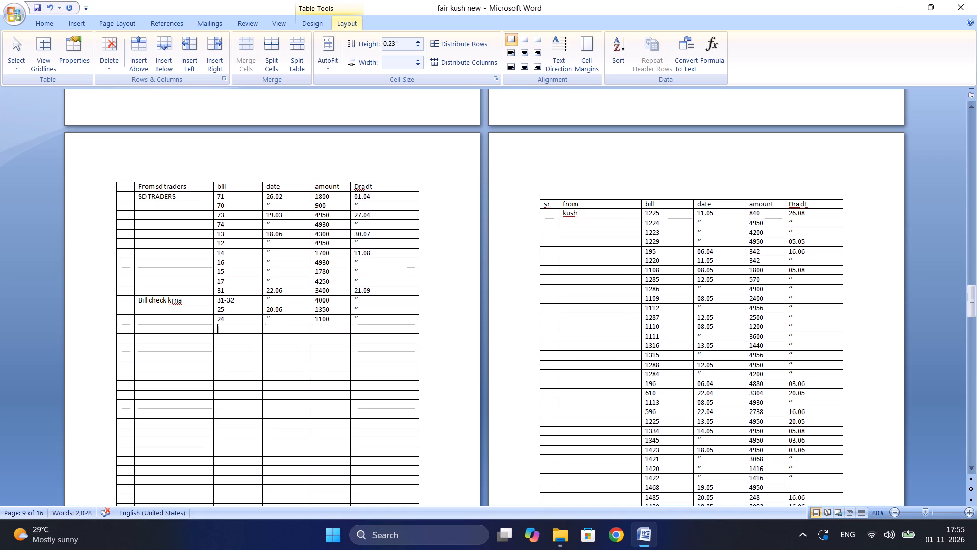
text(26)
key(Right)
text('')
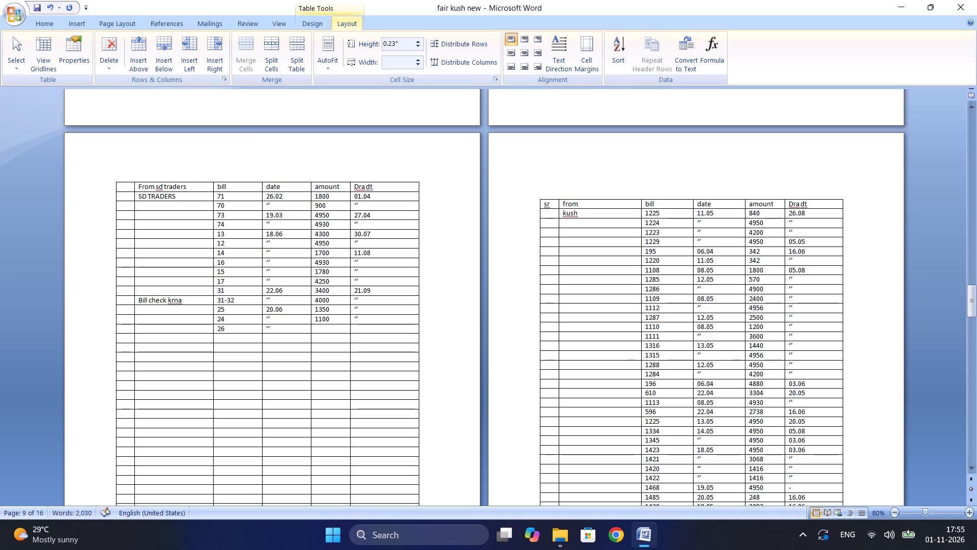
key(Right)
text(2760)
key(Right)
text('')
Fill the row below bill 26 with bill 22, amount 4800, and ditto marks for date and Dra dt.
key(Down)
key(Left)
key(Left)
key(Left)
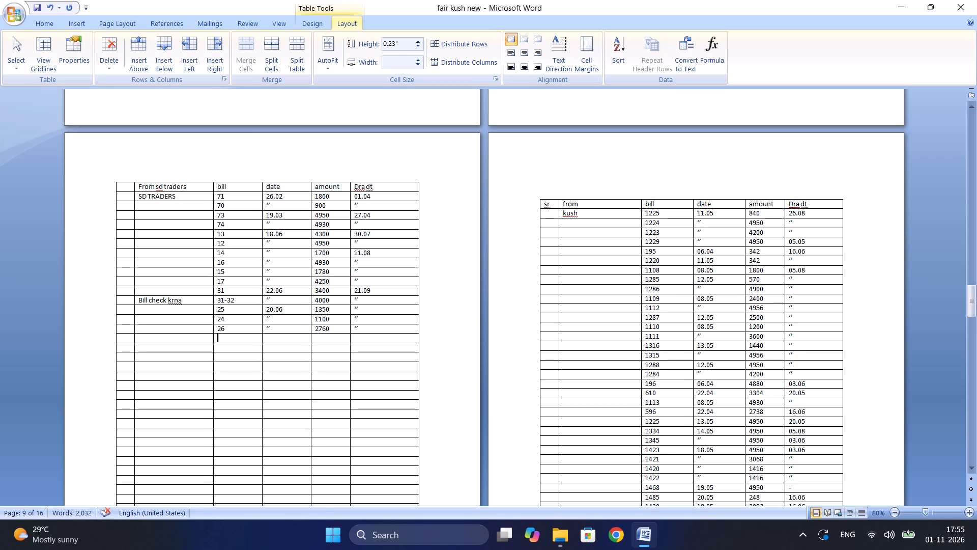
text(22)
key(Right)
key(2)
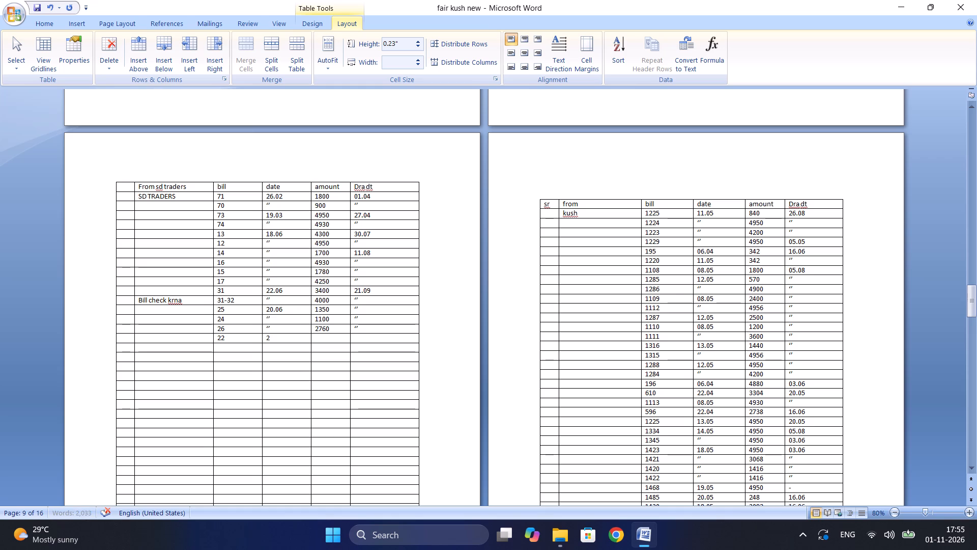
key(BackSpace)
text('')
key(Right)
text(4800)
key(Right)
text('')
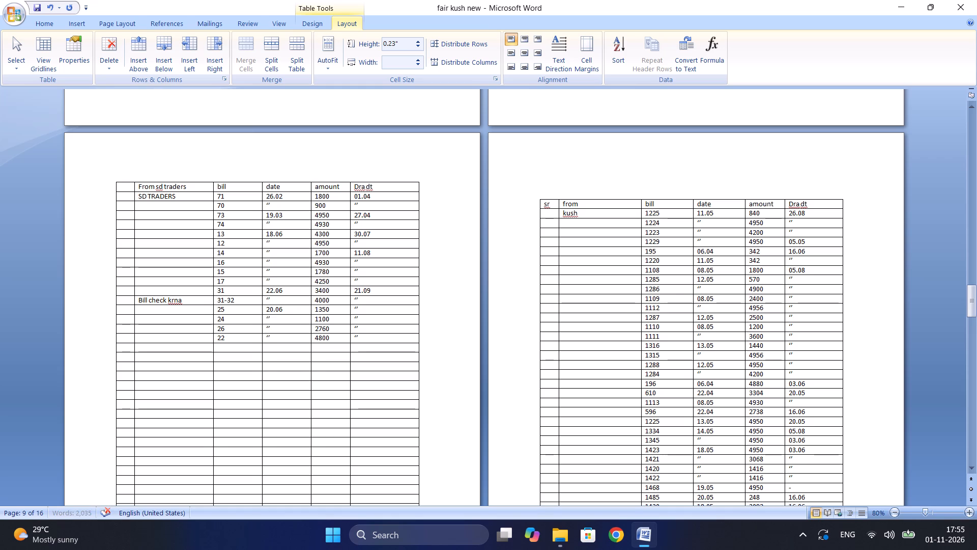
Fill the row below bill 22 with bill 21, amount 3600, and ditto marks for date and Dra dt.
key(Down)
key(Left)
key(Left)
key(Left)
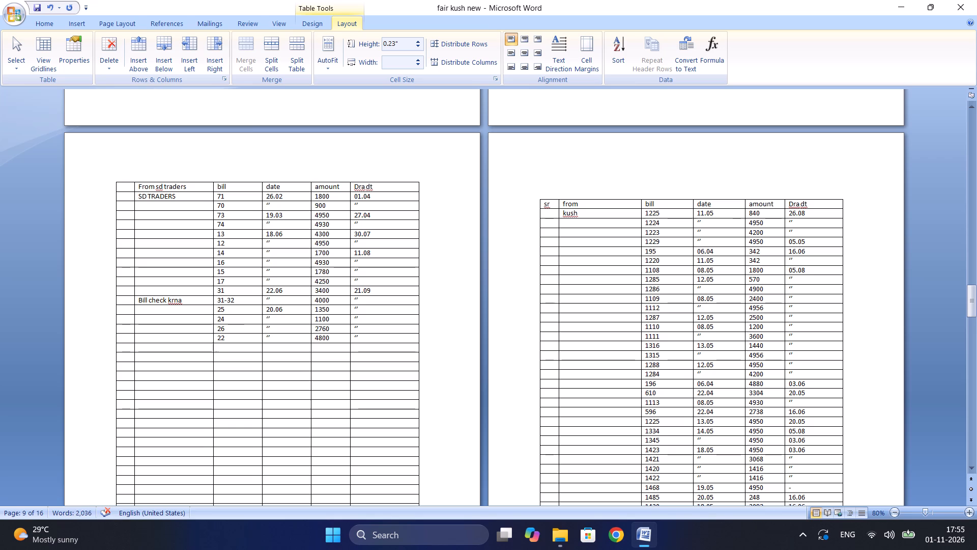
text(21)
key(Right)
text('')
key(Right)
text(3600)
key(Right)
text('')
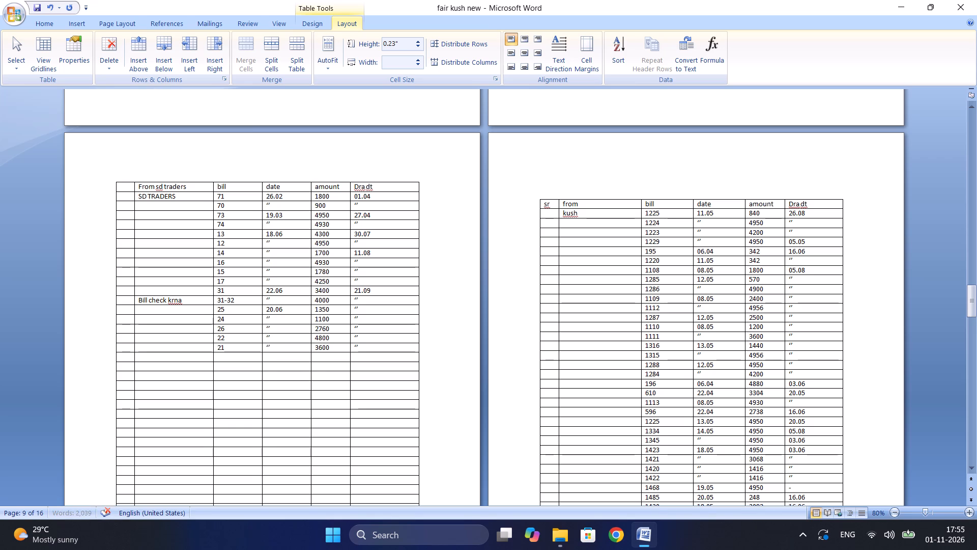
Fill the row below bill 21 with bill 23, amount 2890, and ditto marks for date and Dra dt.
key(Down)
key(Left)
key(Left)
key(Left)
text(23)
key(Right)
text('')
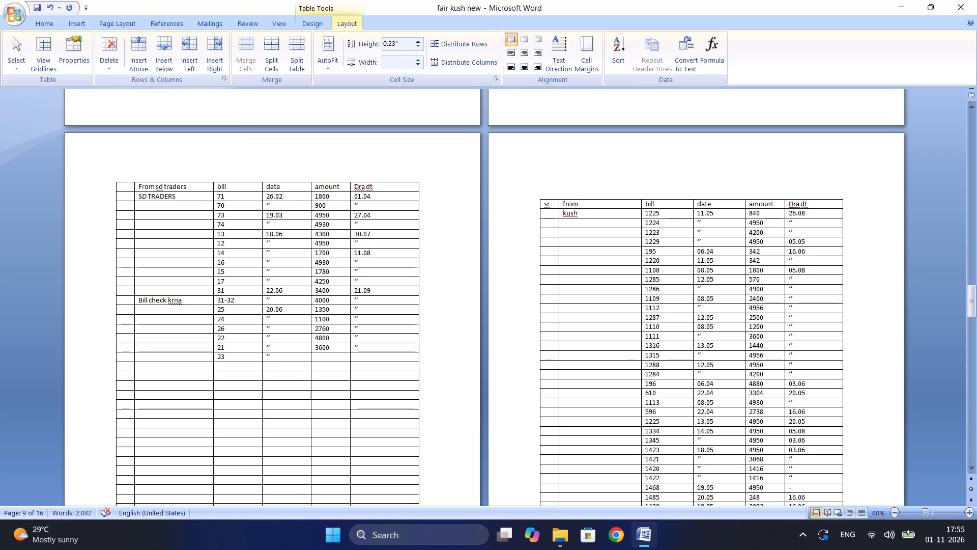
key(Right)
text(2890)
key(Right)
text('')
Fill the row below bill 23 with bill 43, date 15.07, amount 4800, and a ditto mark for Dra dt.
key(Down)
key(Left)
key(Left)
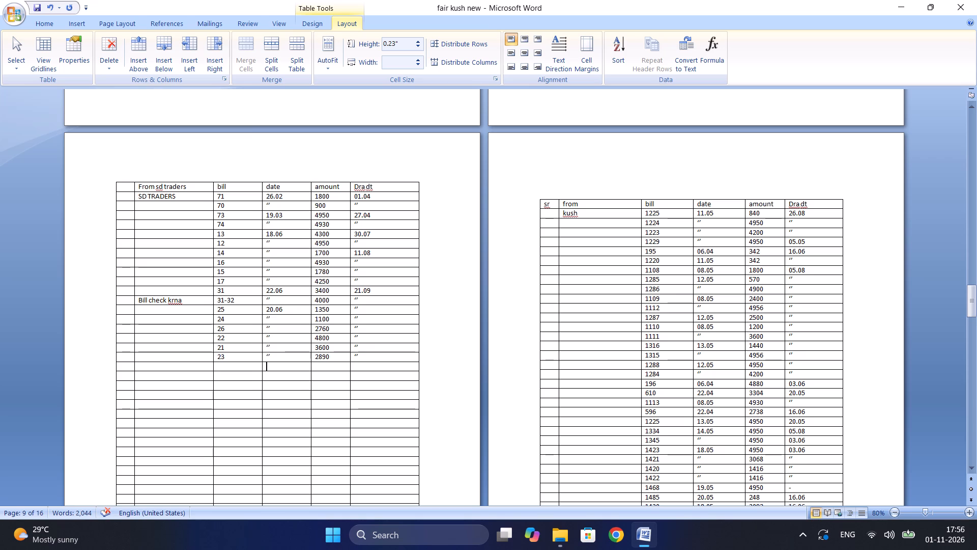
key(Left)
text(43)
key(Right)
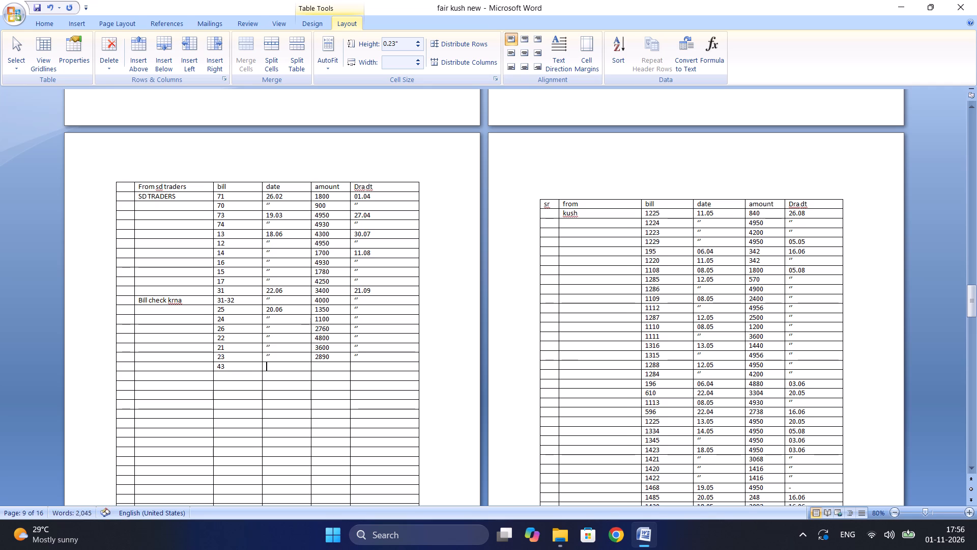
text(15)
text(.07)
key(Right)
text(4800)
key(Right)
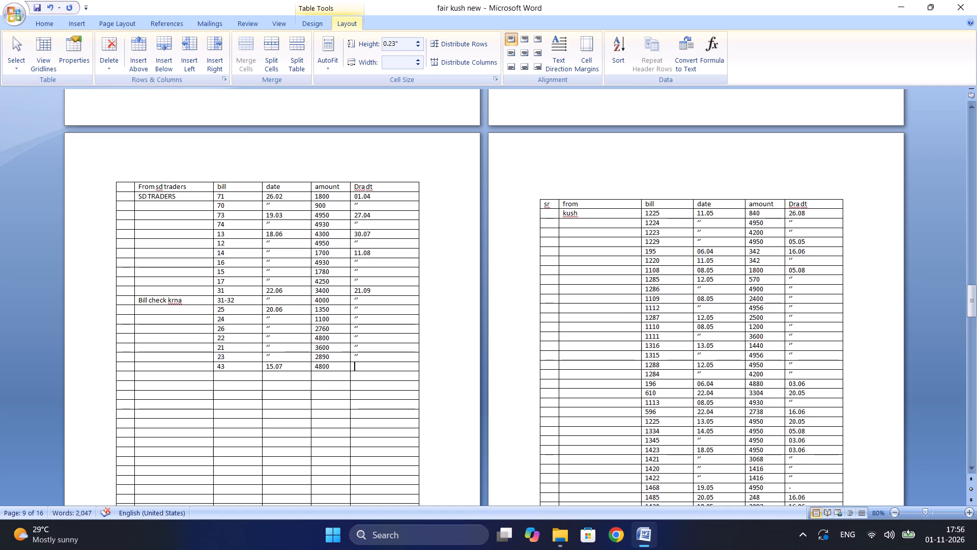
text('')
Fill the row below bill 43 with bill 44, a ditto mark for date, amount 4930, and Dra dt 21.09.
key(Down)
key(Left)
key(Left)
key(Left)
text(44)
key(Right)
text('')
key(Right)
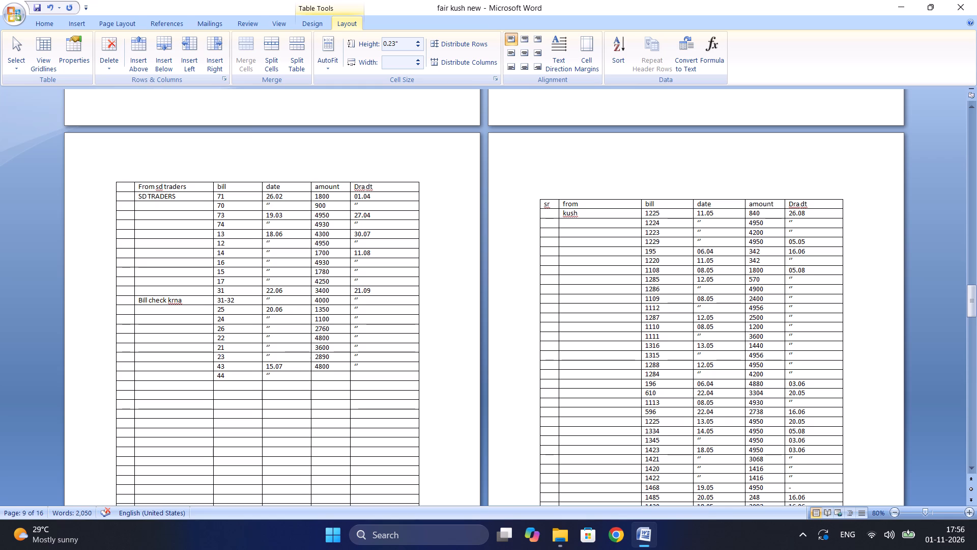
text(496)
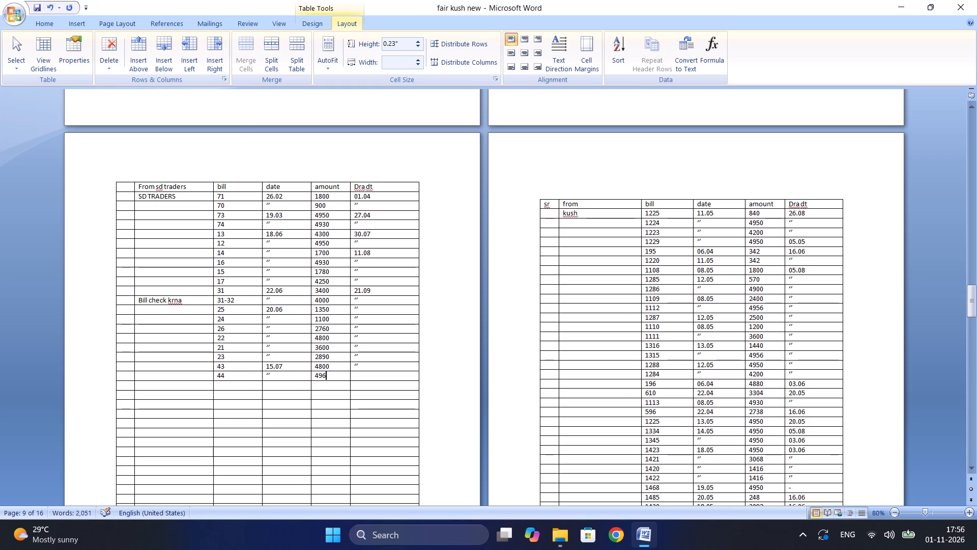
key(BackSpace)
text(30)
key(Right)
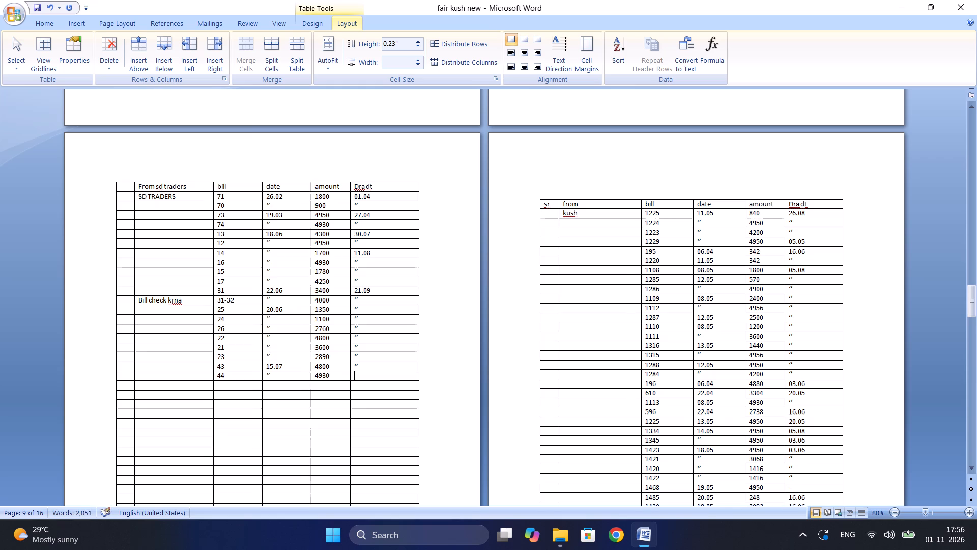
text(21)
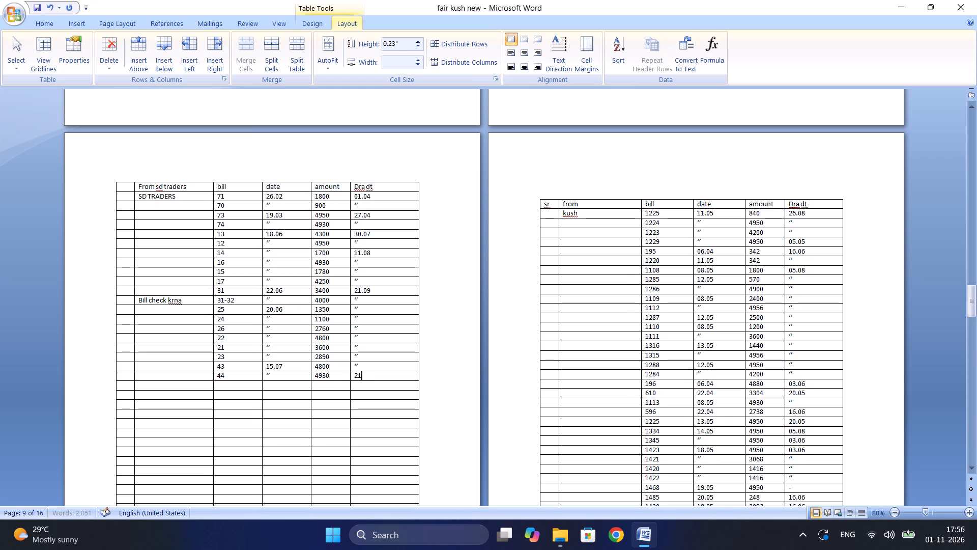
text(.09)
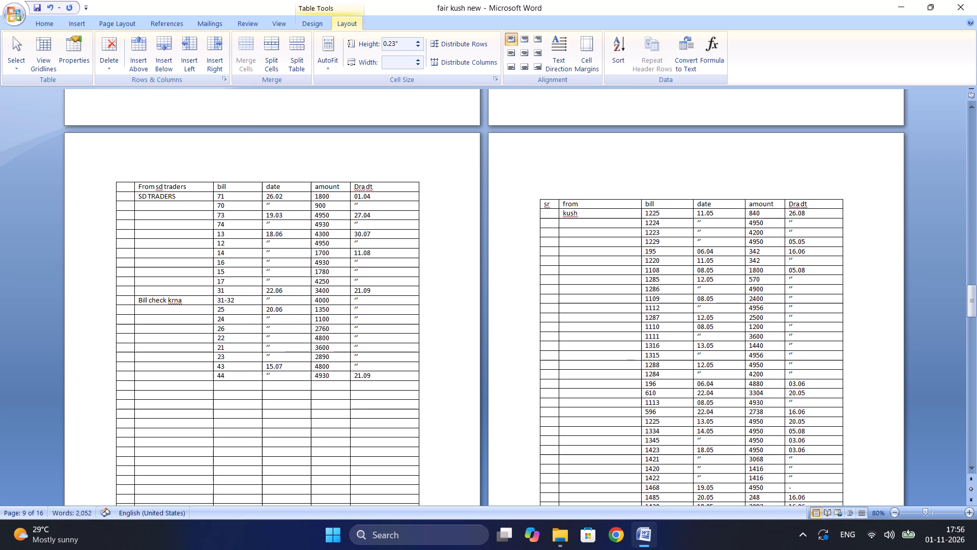
Fill the row below bill 44 with bill 45, date 17.07, amount 4770, and a ditto mark for Dra dt.
key(Down)
key(Left)
key(Left)
key(Left)
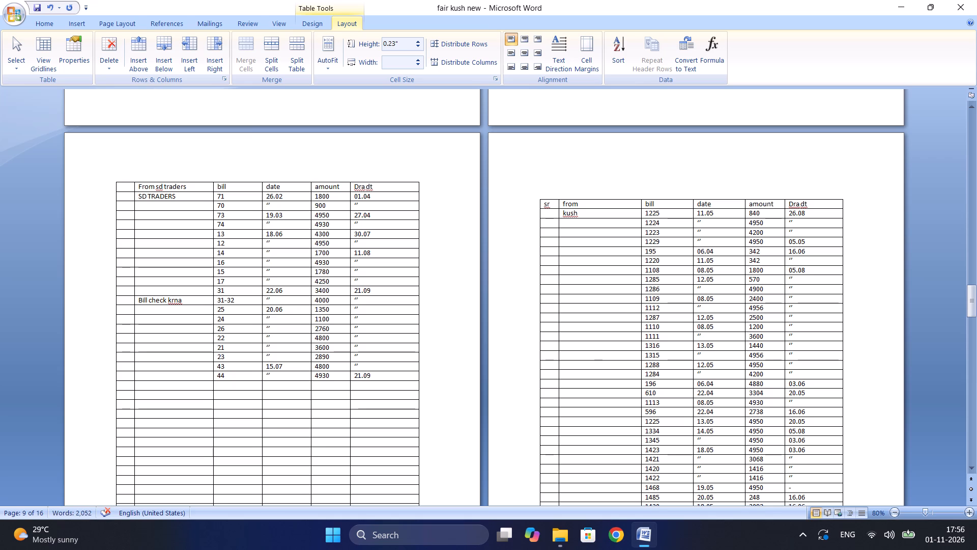
text(45)
key(Right)
text(17)
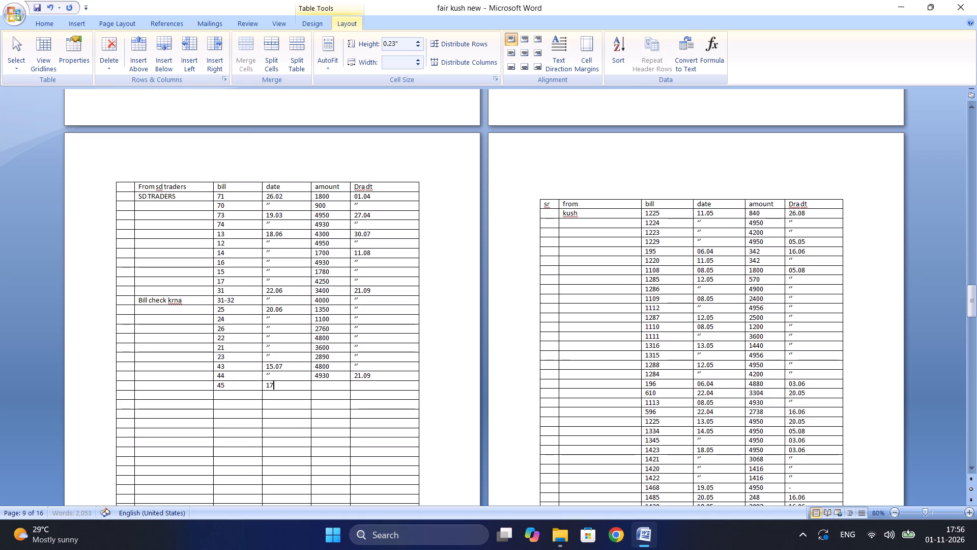
text(.07)
key(Right)
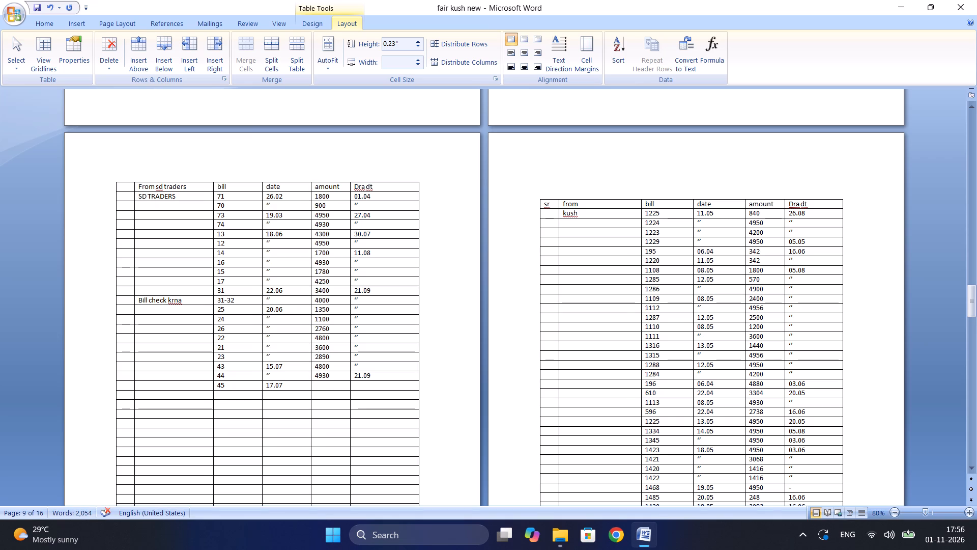
text(4770)
key(Right)
text('')
Fill the row below bill 45 with bill 42, date 15.07, amount 3600, and a ditto mark for Dra dt.
key(Down)
key(Left)
key(Left)
key(Left)
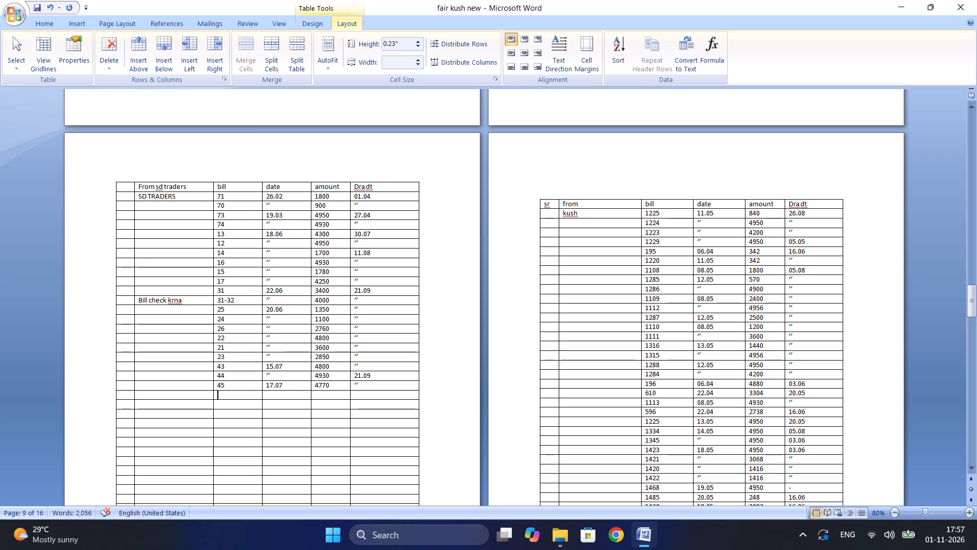
text(42)
key(Right)
text(15)
text(.07)
key(Right)
text(3600)
key(Right)
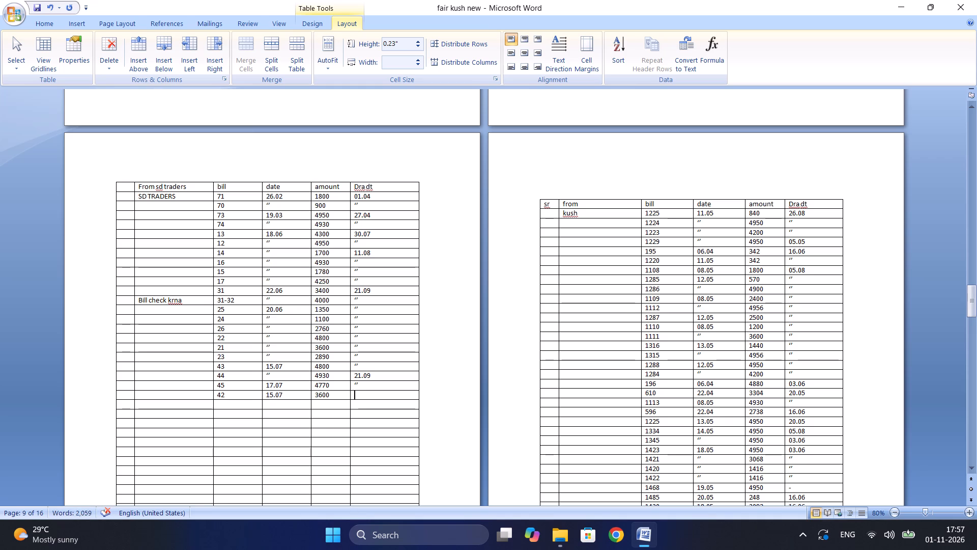
text('')
Fill the row below bill 42 with bill 46, date 17.07, amount 4200, and a ditto mark for Dra dt.
key(Down)
key(Left)
key(Left)
key(Left)
text(46)
key(Right)
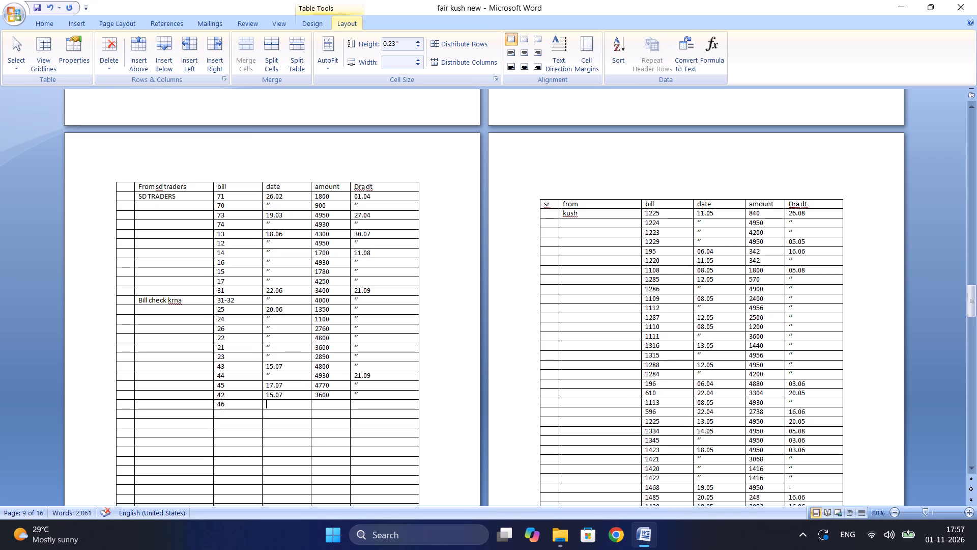
text(17)
text(.07)
key(Right)
text(4200)
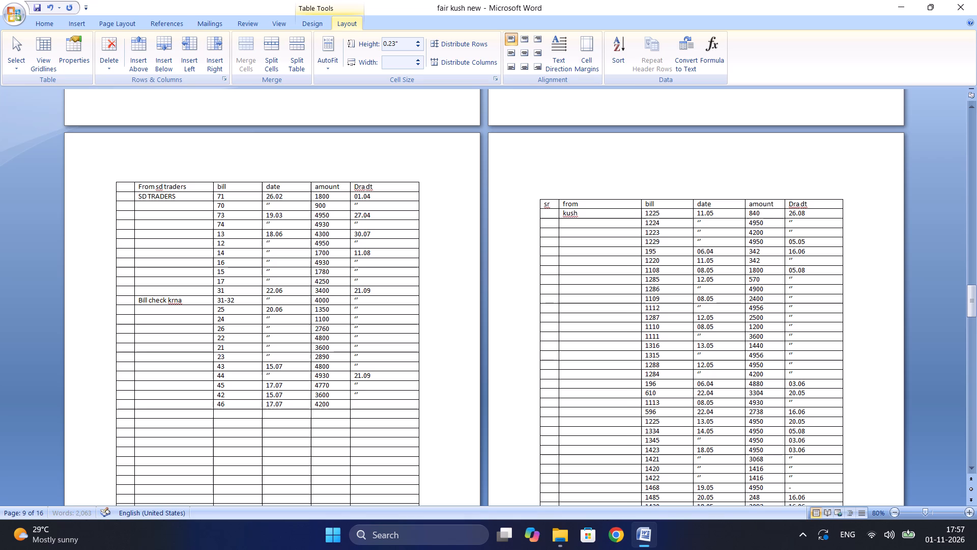
key(Right)
text('')
Fill the row below bill 46 with bill 47, amount 2890, and ditto marks for date and Dra dt.
key(Down)
key(Left)
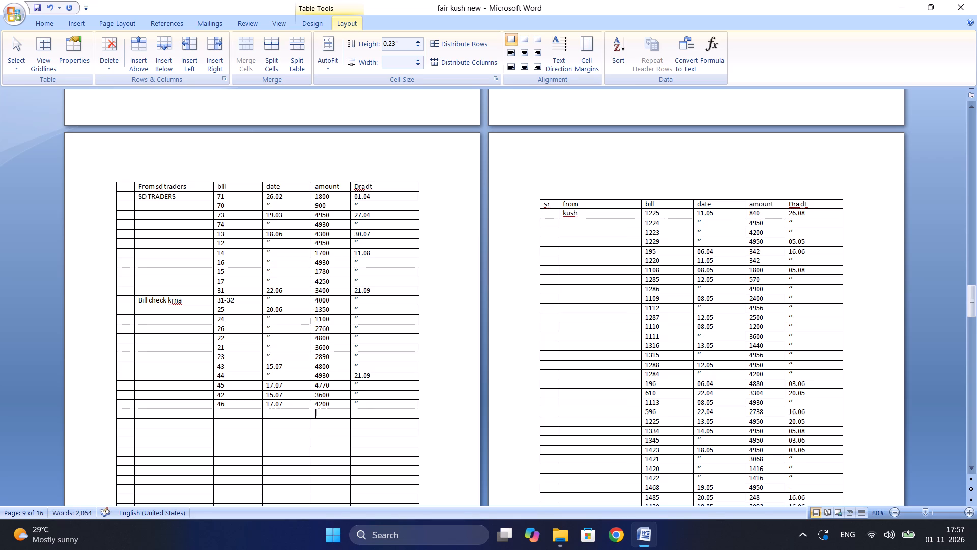
key(Left)
key(Left)
text(47)
key(Right)
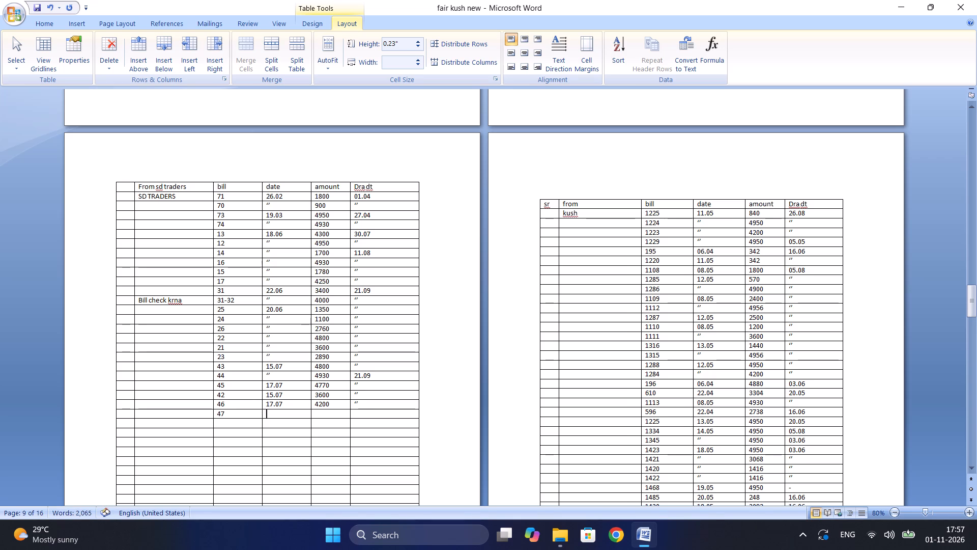
text('')
key(Right)
text(2890)
key(Right)
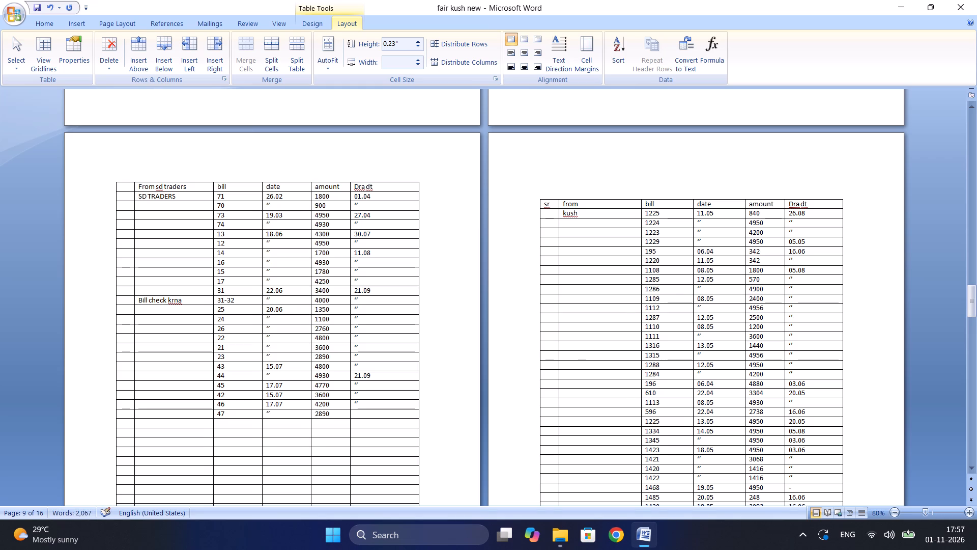
text('')
Fill the row below bill 47 with bill 48, amount 3000, and ditto marks for date and Dra dt.
key(Down)
key(Left)
key(Left)
key(Left)
text(48)
key(Right)
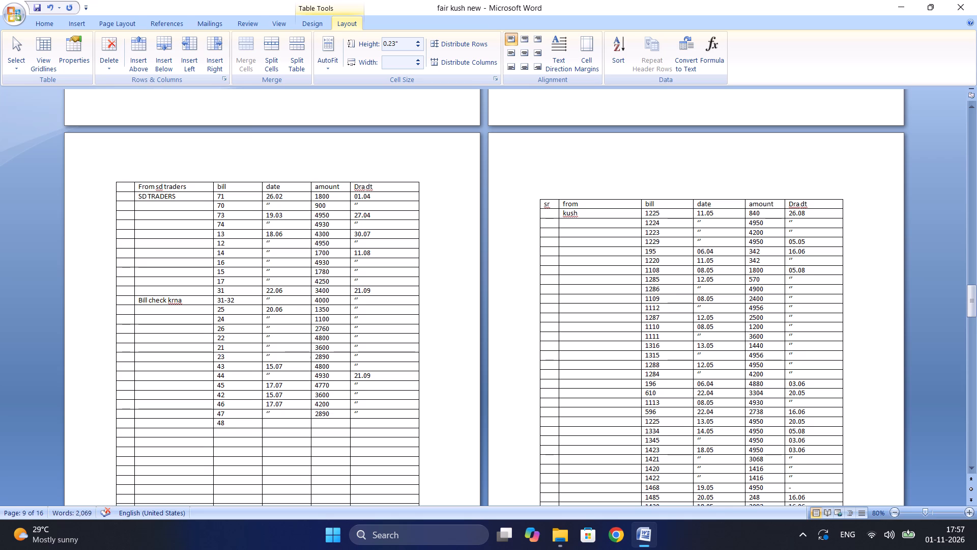
text('')
key(Right)
text(3000)
key(Right)
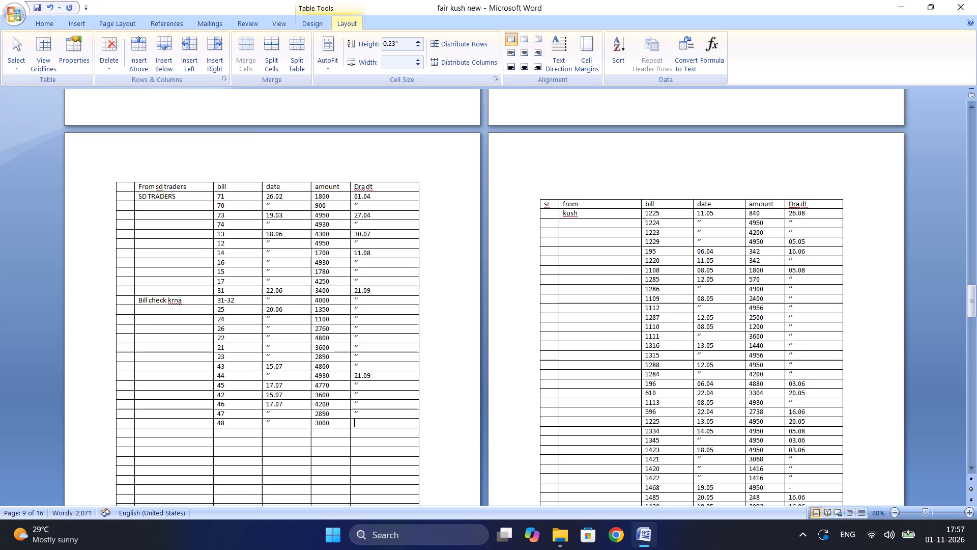
text('')
Fill the row below bill 48 with bill 49, amount 1100, and ditto marks for date and Dra dt.
key(Down)
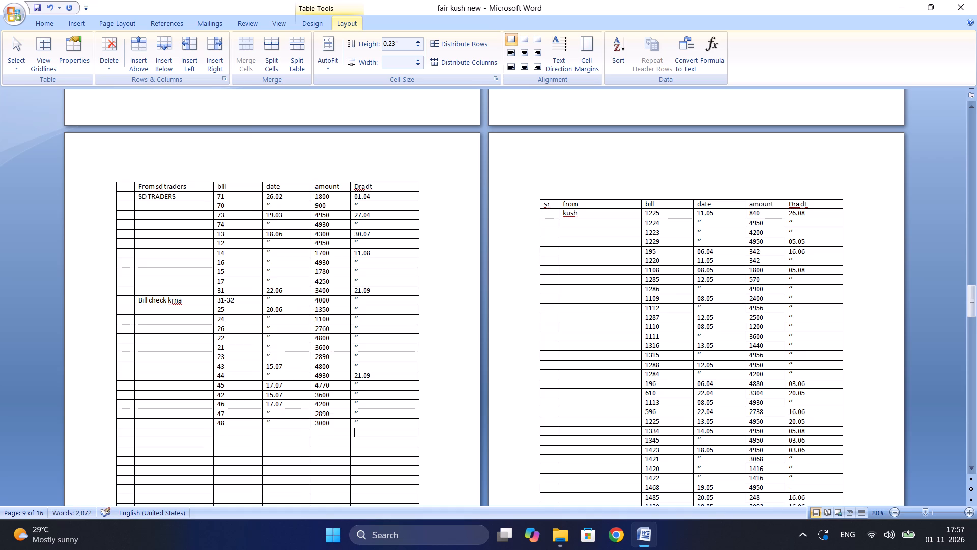
key(Left)
key(Left)
key(Left)
text(4900)
key(BackSpace)
key(BackSpace)
key(Right)
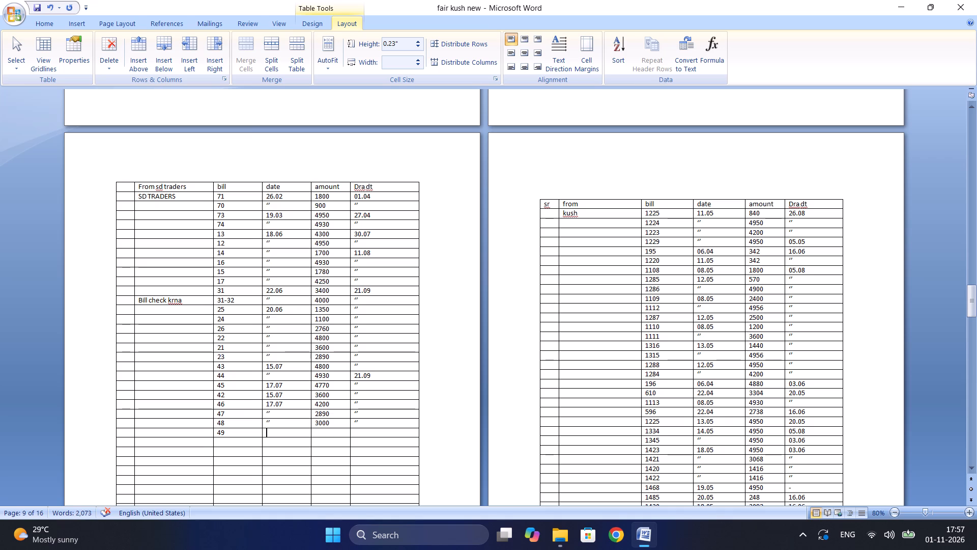
text('')
key(Right)
text(1100)
key(Right)
text('')
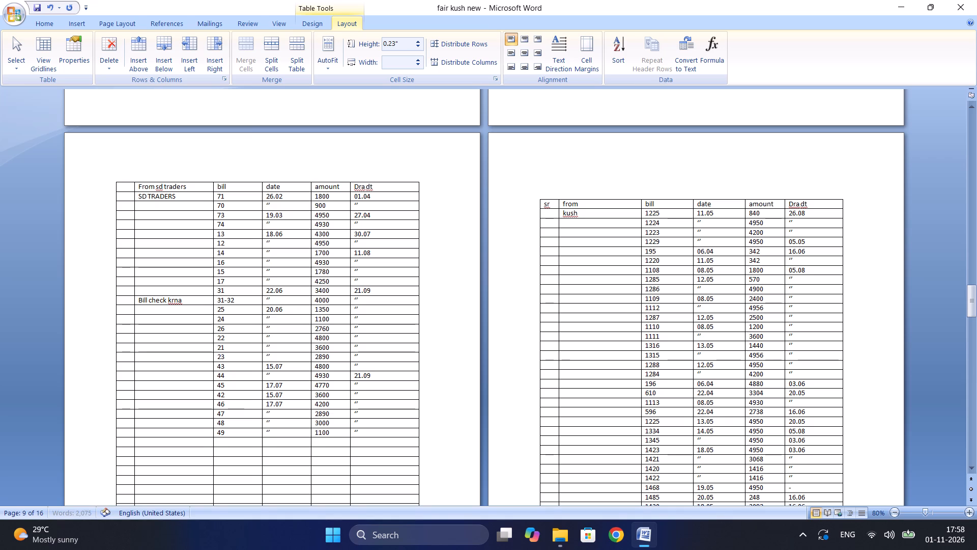
Fill the row below bill 49 with bill 50, amount 1350, and ditto marks for date and Dra dt.
key(Down)
key(Left)
key(Left)
key(Left)
text(50)
key(Right)
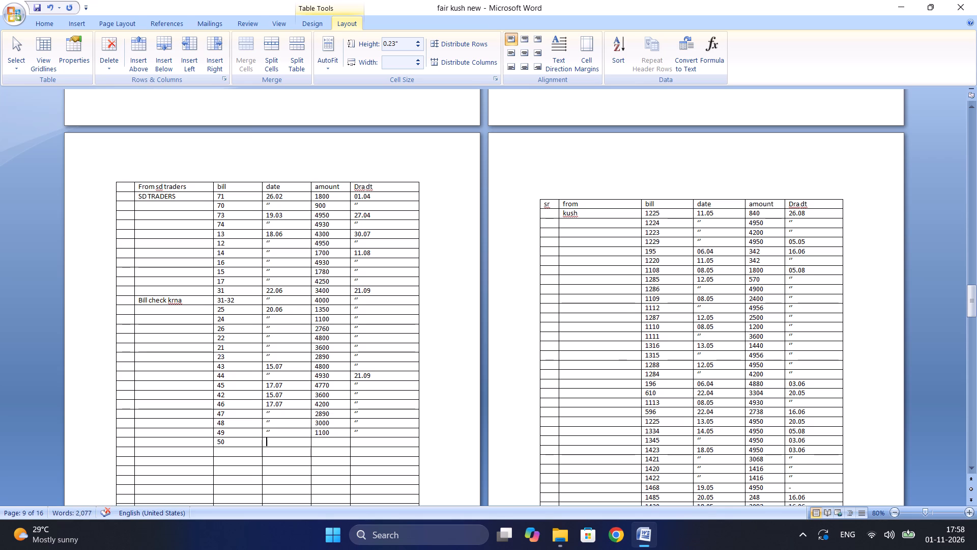
text('')
key(Right)
key(Right)
key(Left)
text(1350)
key(Right)
text('')
Fill the row below bill 50 with bill 38, date 15.07, amount 4950, and a ditto mark for Dra dt.
key(Down)
key(Left)
key(Left)
key(Left)
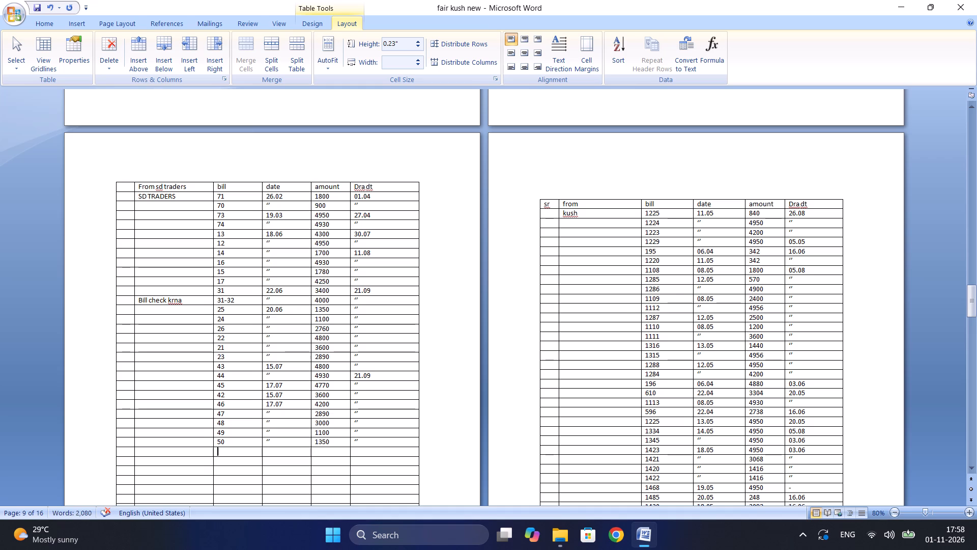
text(38)
key(Right)
text(15.07)
key(Right)
text(4950)
key(Right)
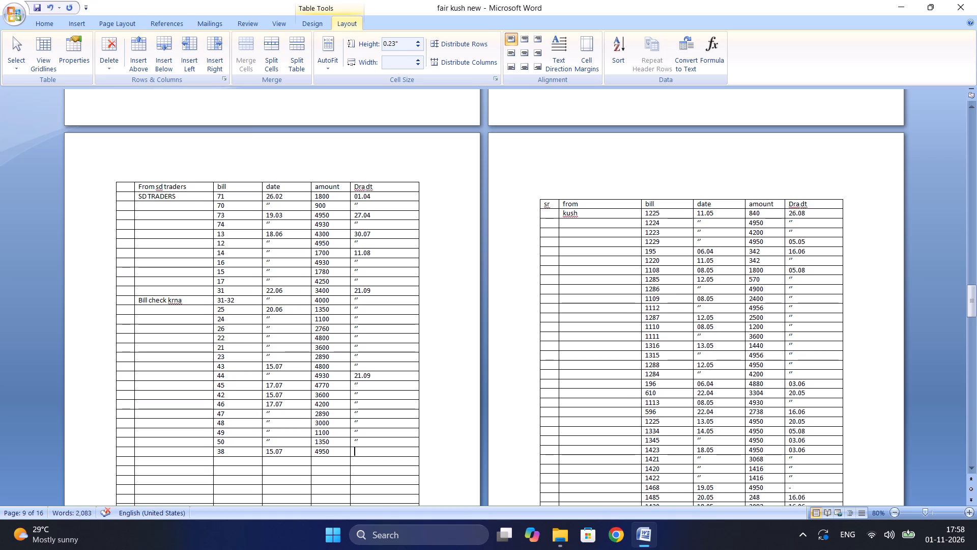
text('')
Fill the row below bill 38 with bill 39, amount 4300, and ditto marks for date and Dra dt.
key(Down)
key(Left)
key(Left)
key(Left)
text(39)
key(Right)
text('')
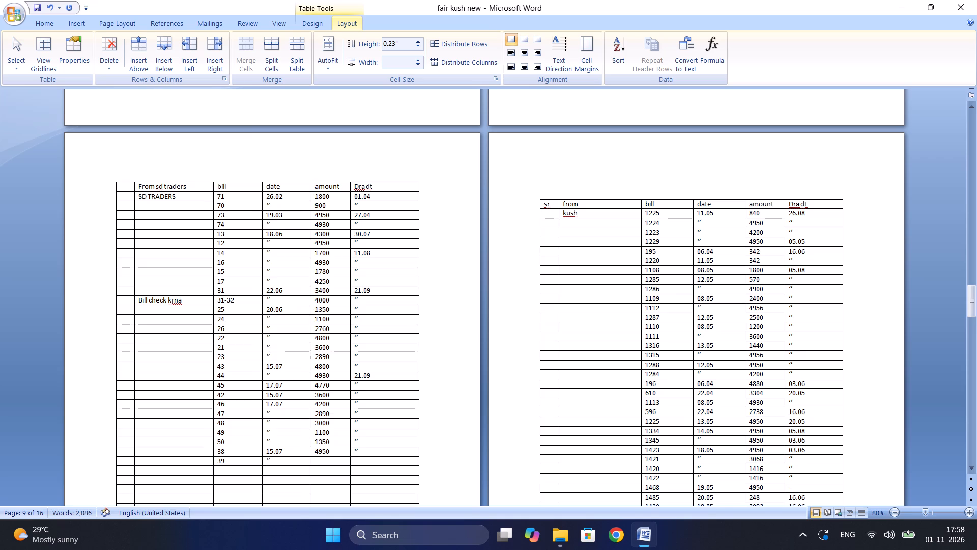
key(Right)
text(4300)
key(Right)
text('')
Fill the row below bill 39 with bill 40, amount 1700, and ditto marks for date and Dra dt.
key(Down)
key(Left)
key(Left)
key(Left)
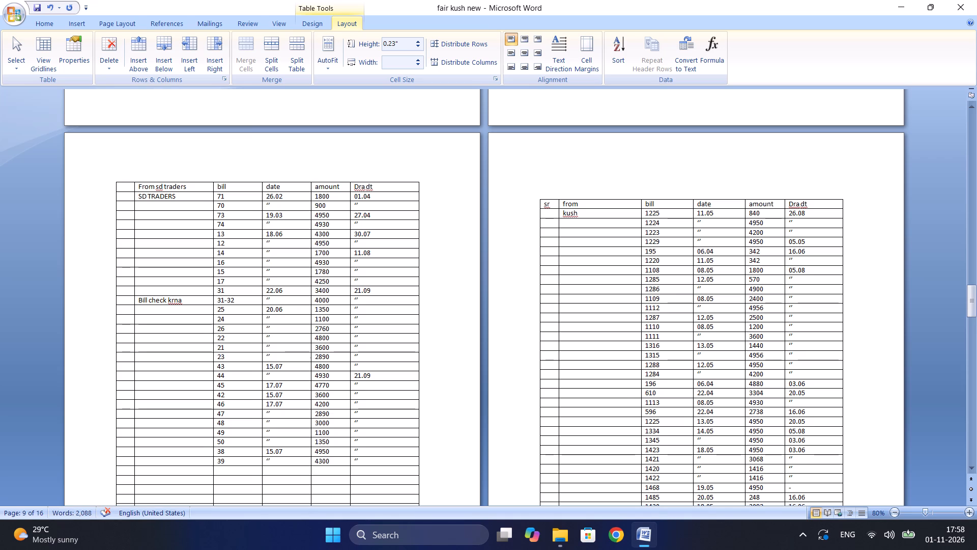
key(4)
key(0)
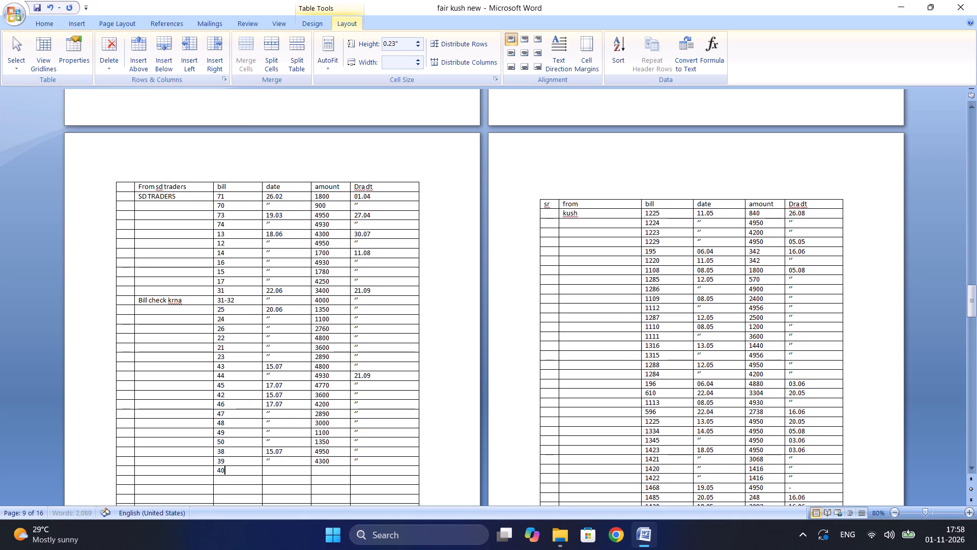
key(Right)
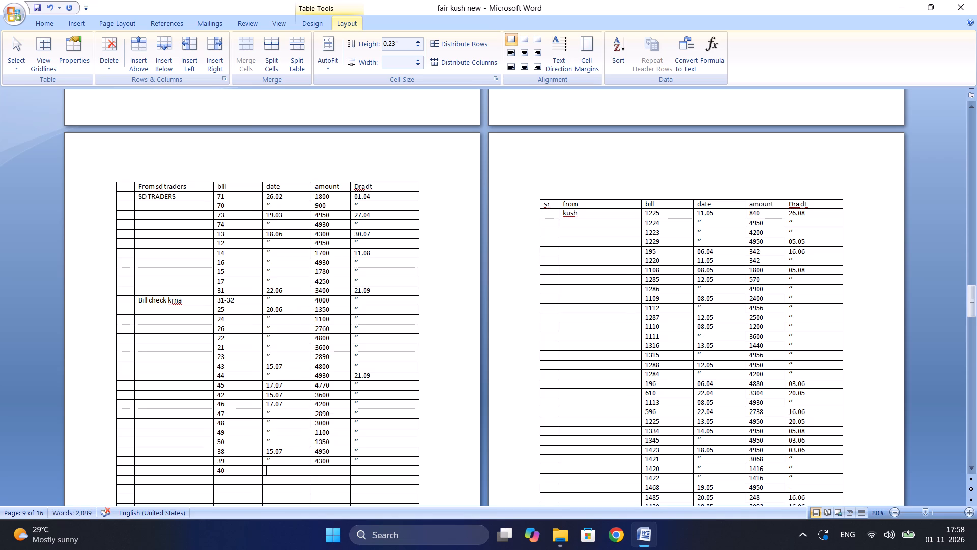
text('')
key(Right)
text(1700)
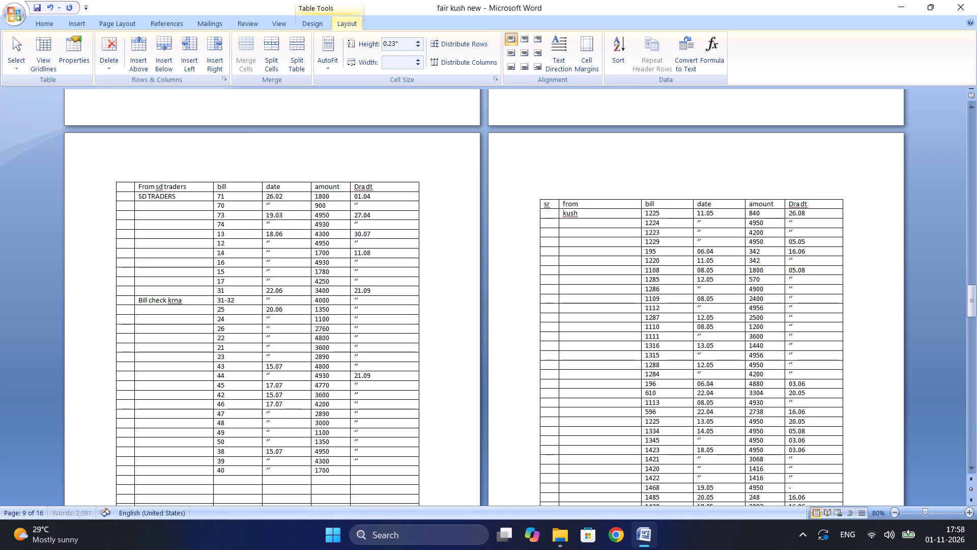
key(Right)
text('')
Fill the row below bill 40 with bill 41, amount 1780, and ditto marks for date and Dra dt.
key(Down)
key(Left)
key(Left)
key(Left)
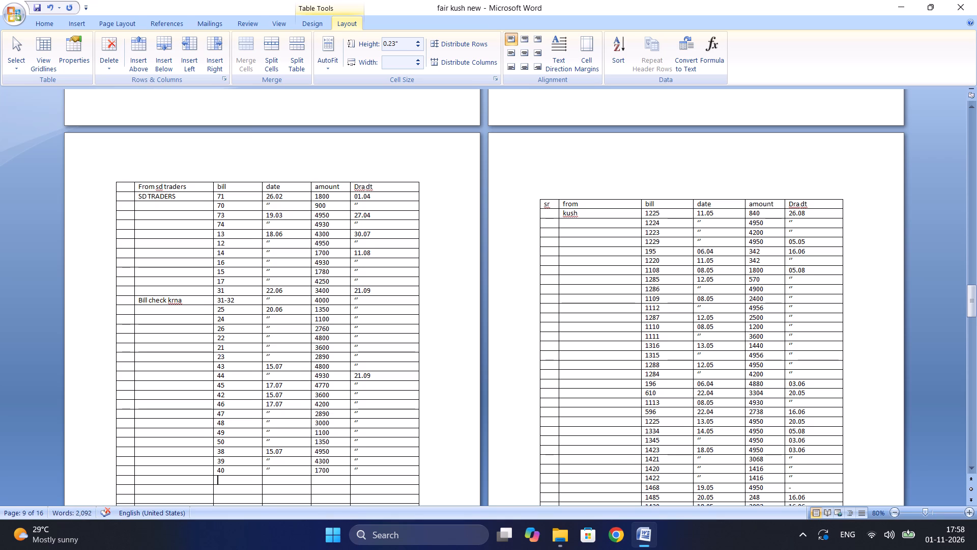
text(41)
key(Right)
text('')
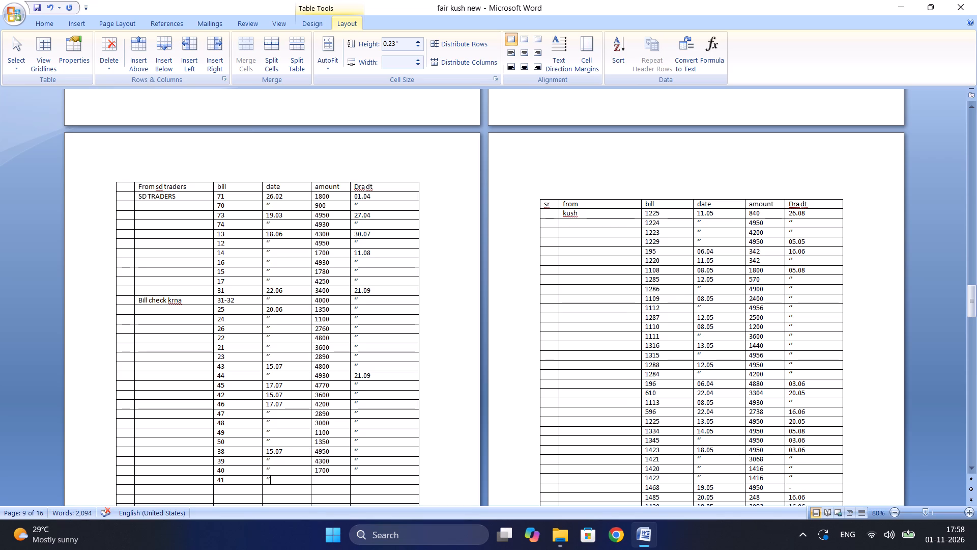
key(Right)
text(1780)
key(Right)
text('')
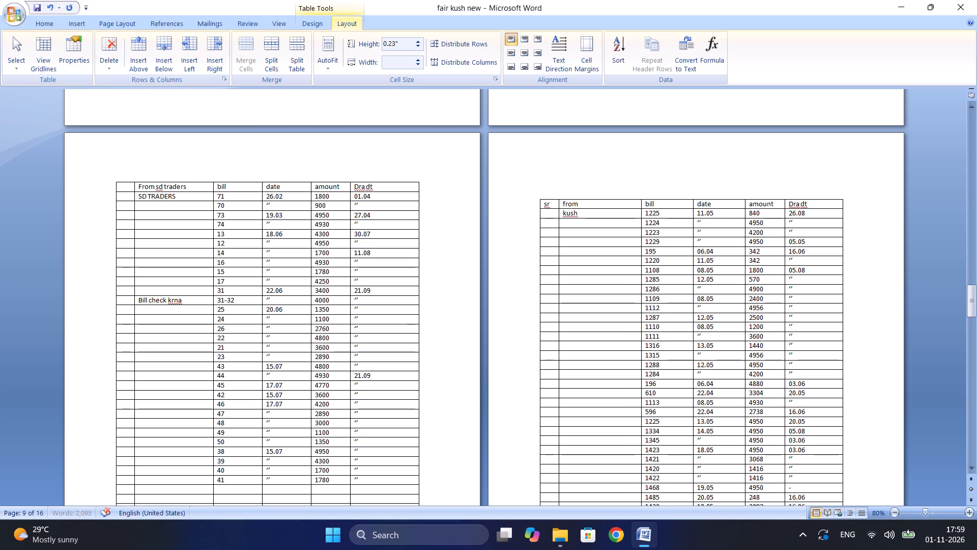
Fill the row below bill 41 with bill 54, date 18.07, amount 3400, and Dra dt 11.08.
key(Down)
key(Left)
key(Left)
key(Left)
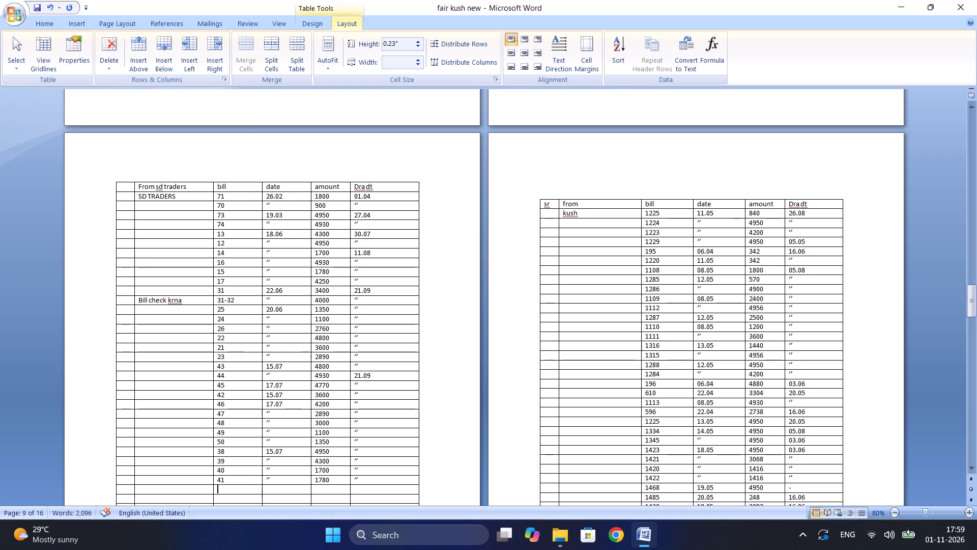
text(54)
key(Right)
text(18.07)
key(Right)
text(3400)
key(Right)
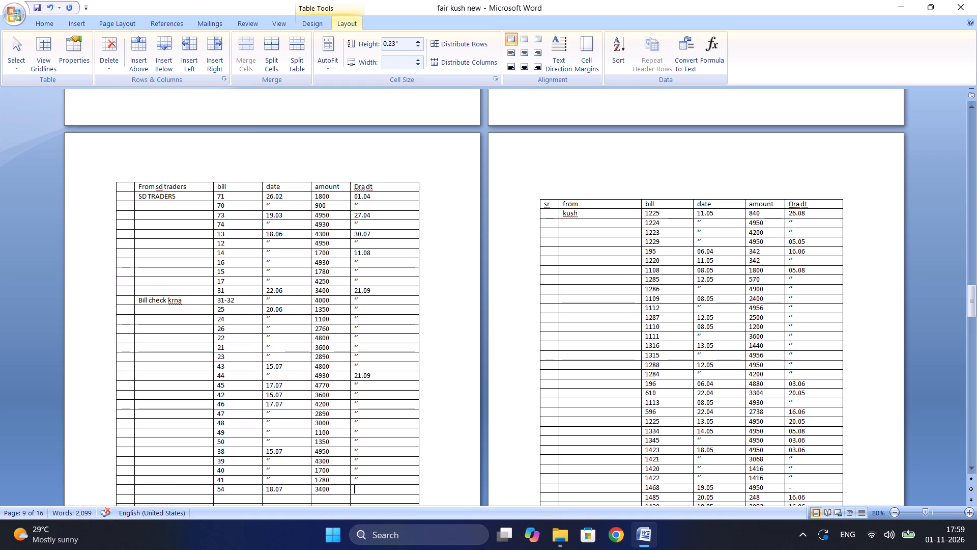
text(11)
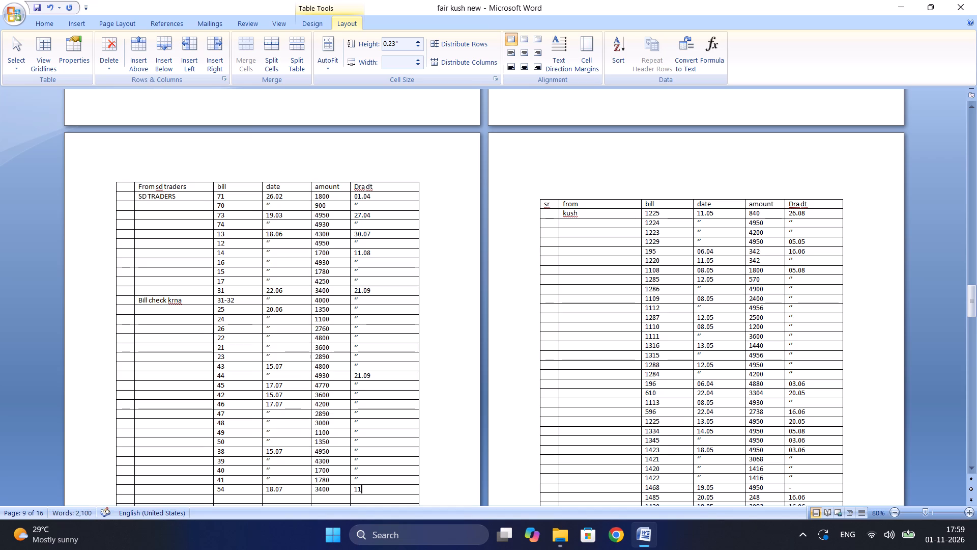
text(.08)
Fill the row below bill 54 with bill 53, amount 2760, and ditto marks for date and Dra dt.
key(Down)
key(Left)
key(Left)
key(Left)
scroll(237, 144, down, 1)
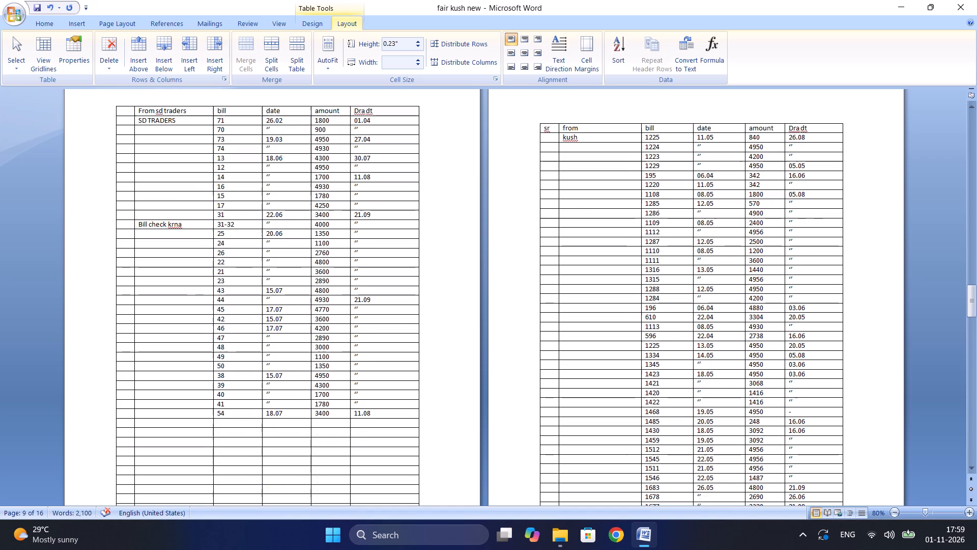
scroll(237, 144, down, 1)
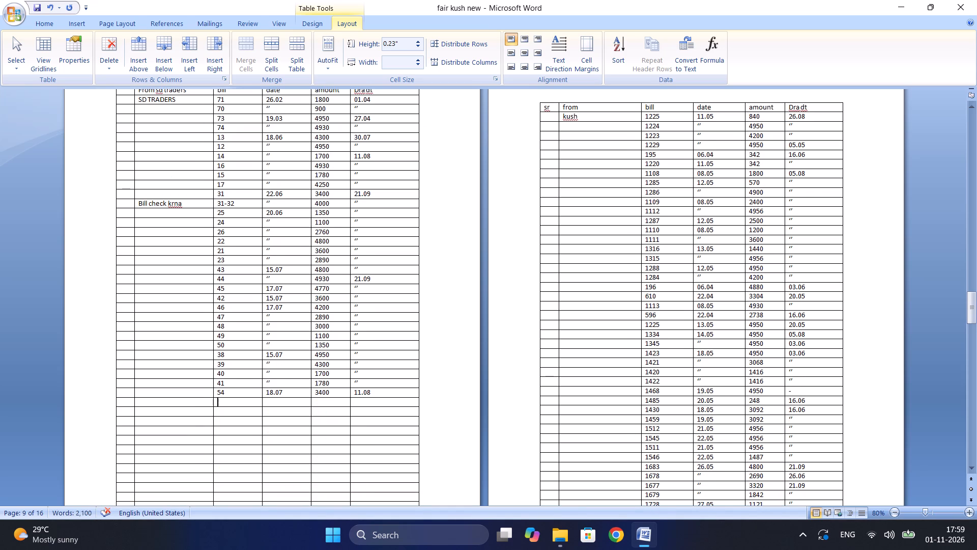
key(2)
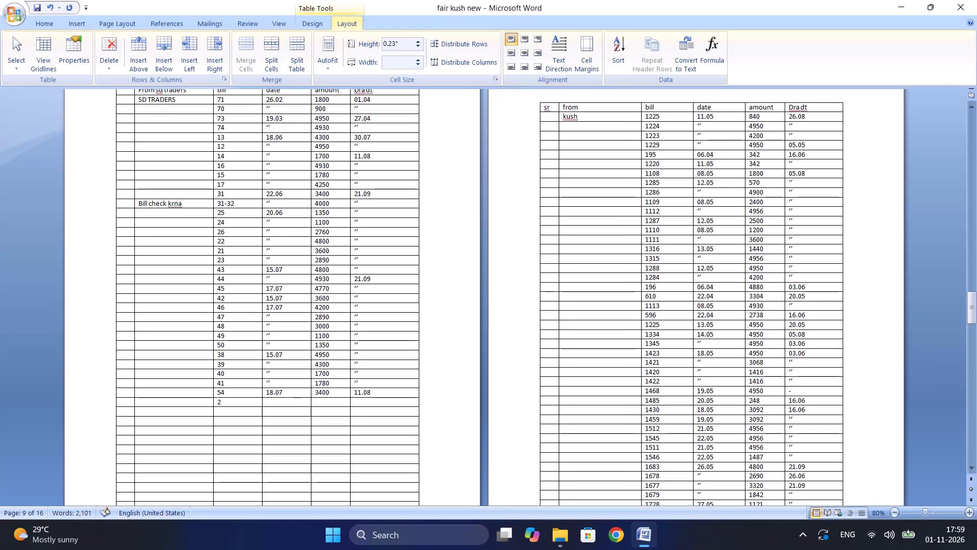
key(BackSpace)
text(53)
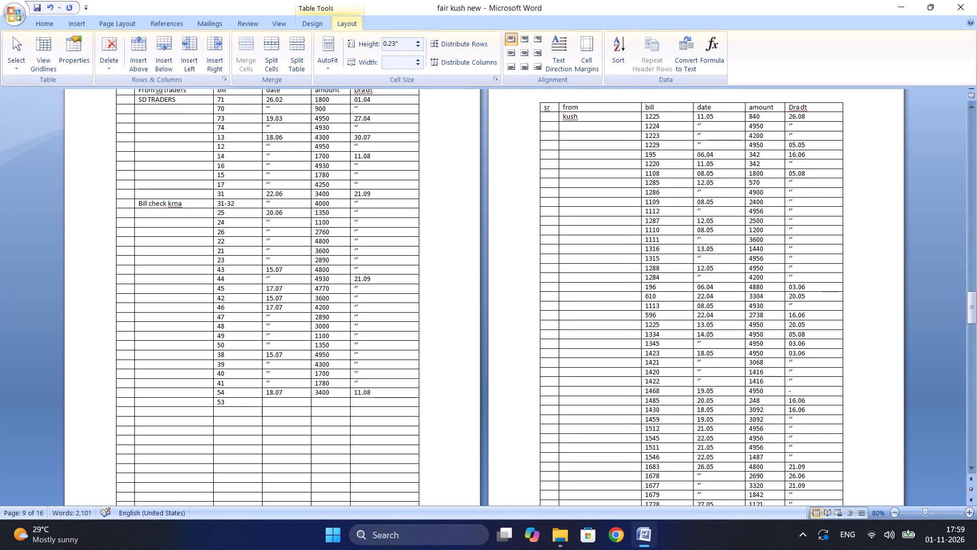
key(Right)
text('')
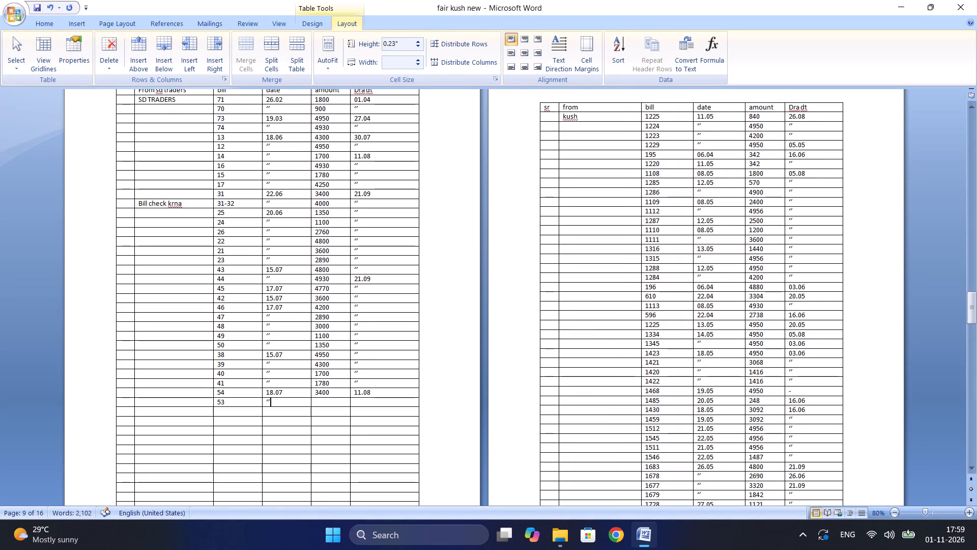
key(Right)
text(27)
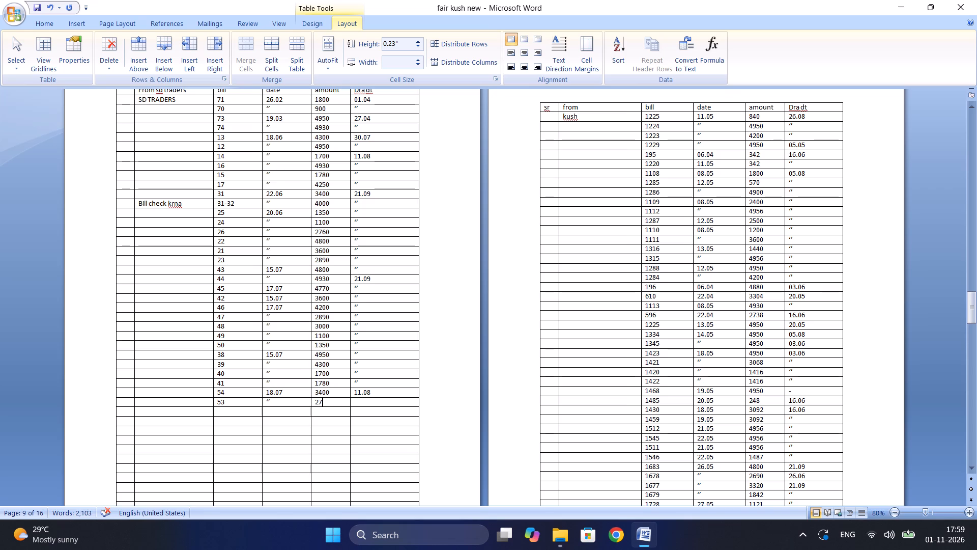
text(60)
key(Right)
text('')
Fill the row below bill 53 with bill 55, amount 3900, and ditto marks for date and Dra dt.
key(Down)
key(Left)
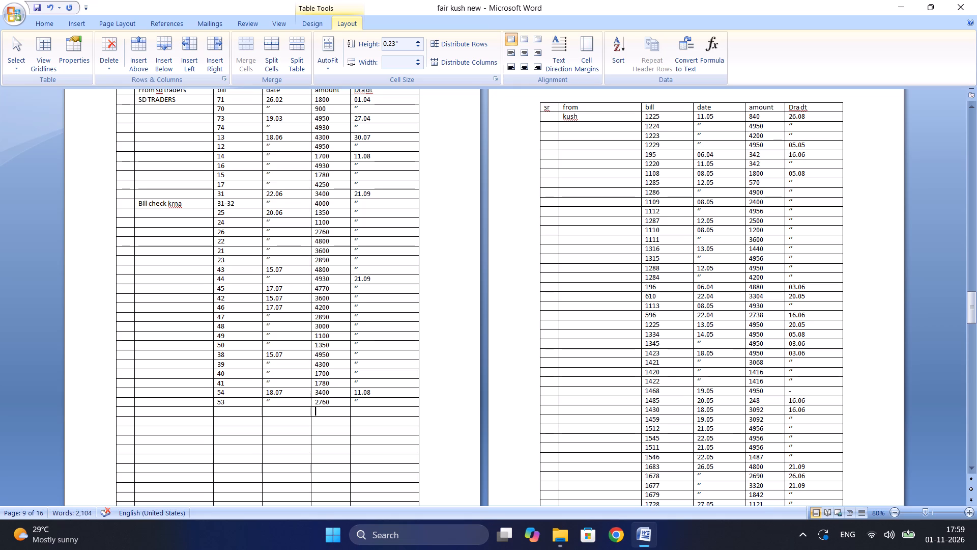
key(Left)
key(Left)
text(54)
key(BackSpace)
key(5)
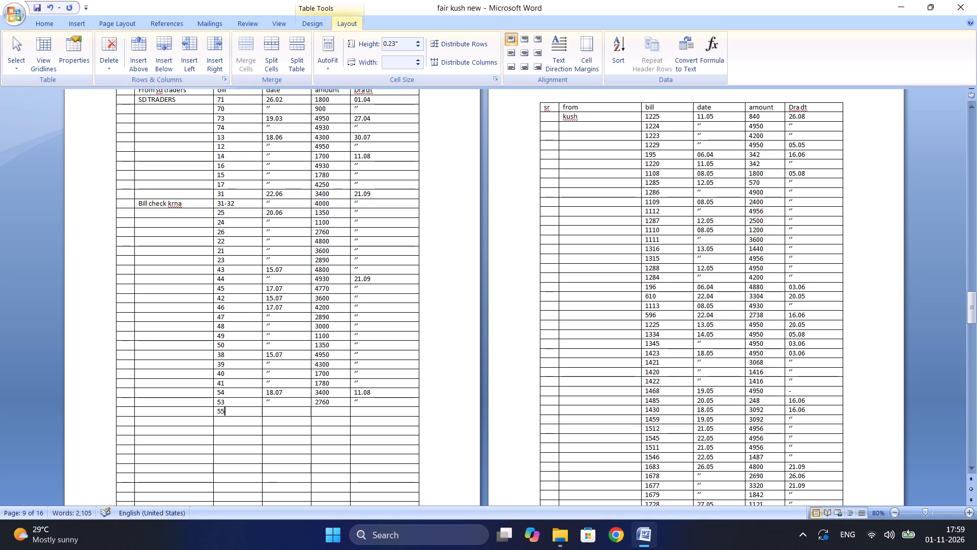
key(Right)
text('')
key(Right)
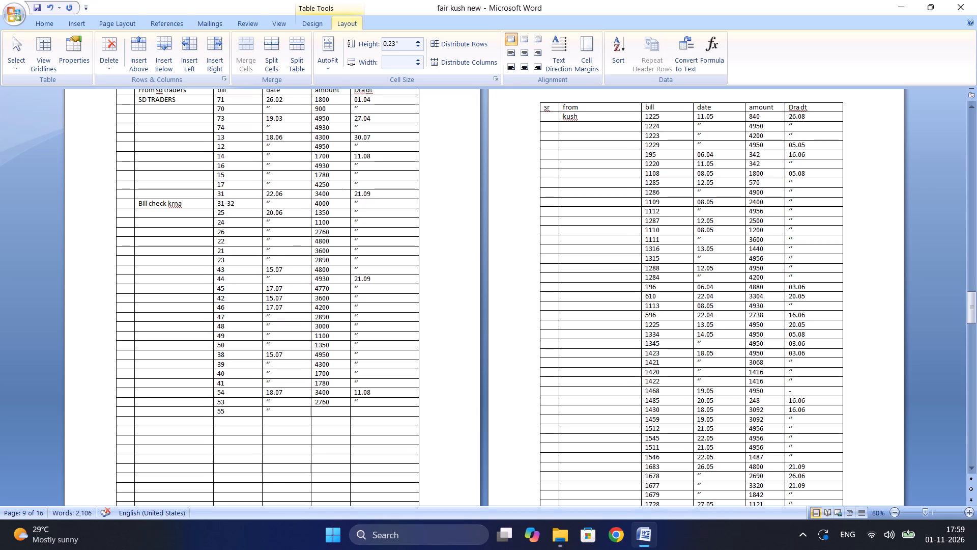
text(3900)
key(Right)
text('')
Fill the row below bill 55 with bill 59, date 22.07, amount 4950, and Dra dt 14.08.
key(Down)
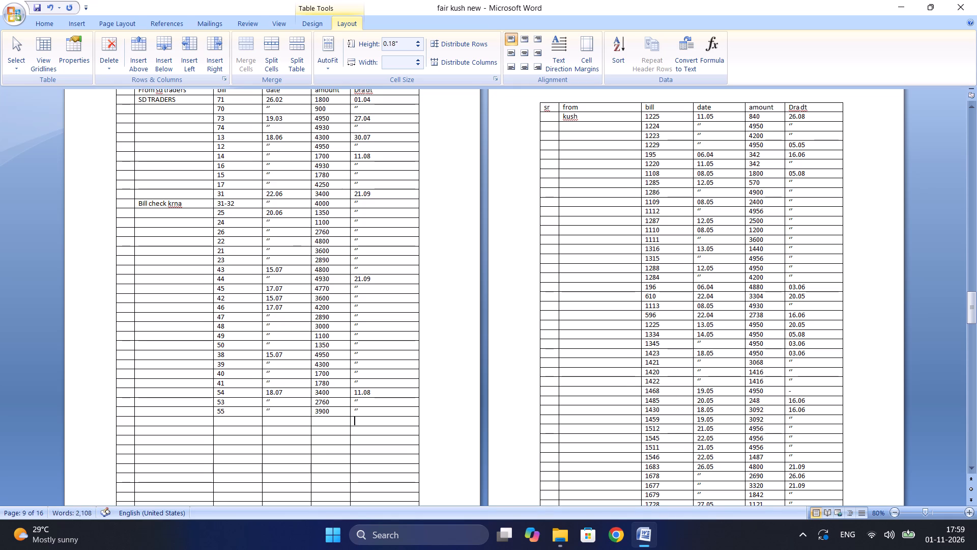
key(Left)
key(Left)
key(Left)
text(59)
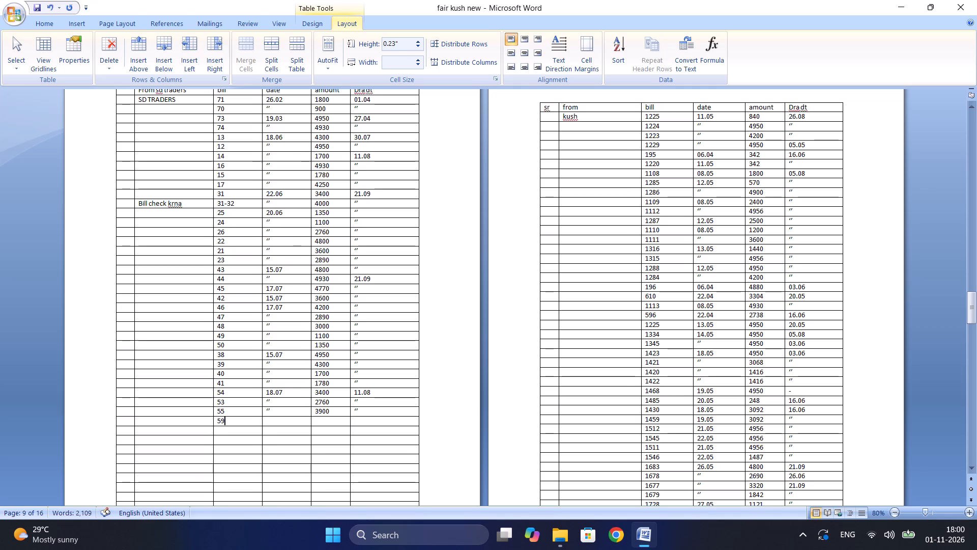
key(Right)
text(22.07)
key(Right)
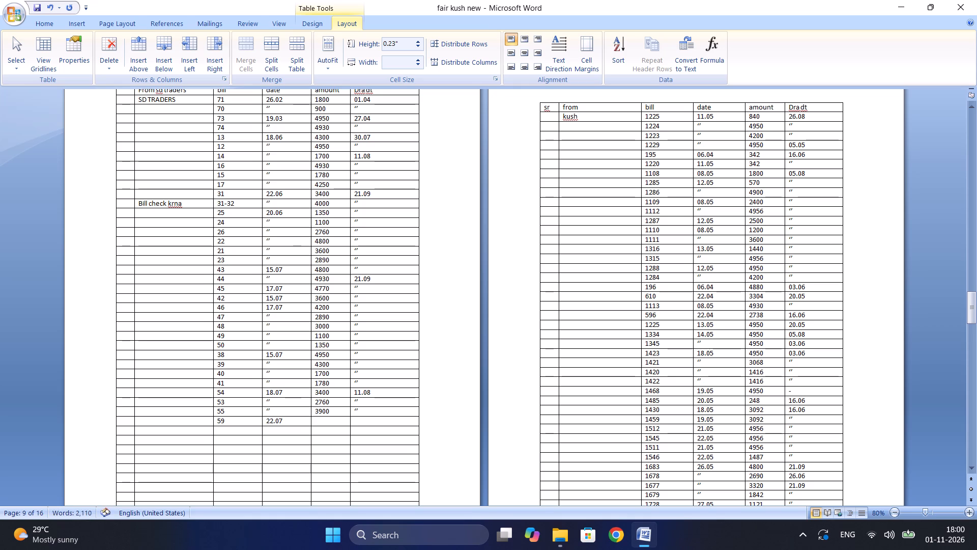
text(4950)
key(Right)
text(17)
key(BackSpace)
text(4.08)
key(Right)
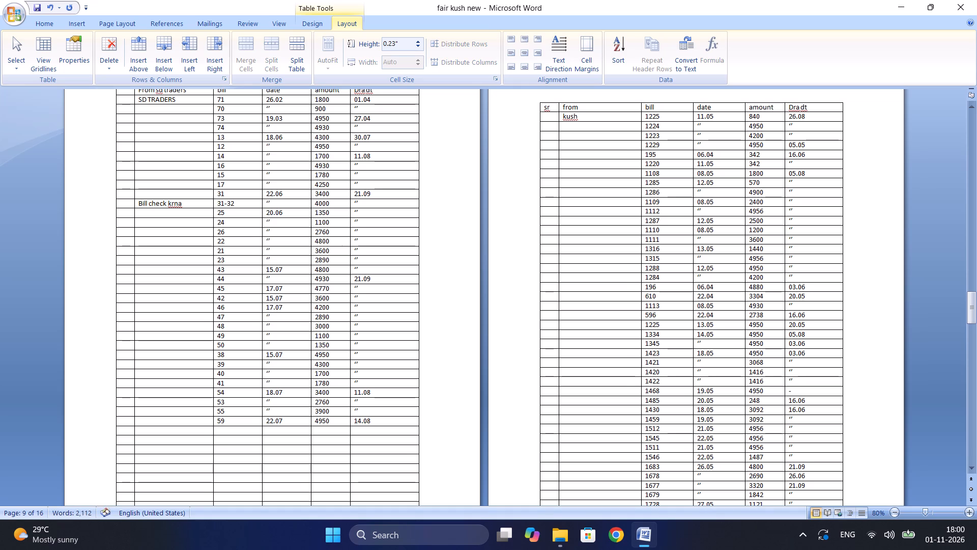
key(Left)
Start the row below bill 59 at its empty bill cell.
key(Down)
key(Left)
key(Left)
key(Left)
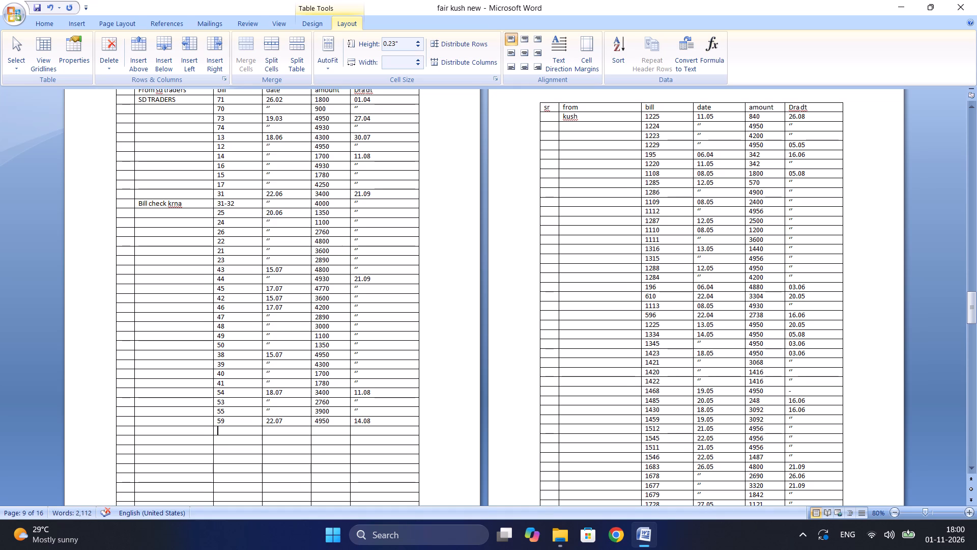
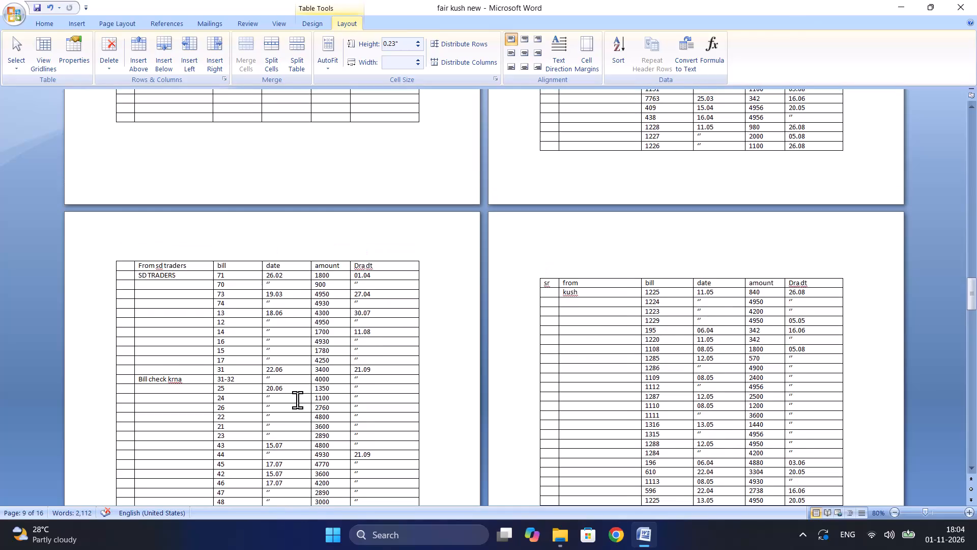
Save the document with the newly entered sd traders rows.
scroll(297, 400, up, 3)
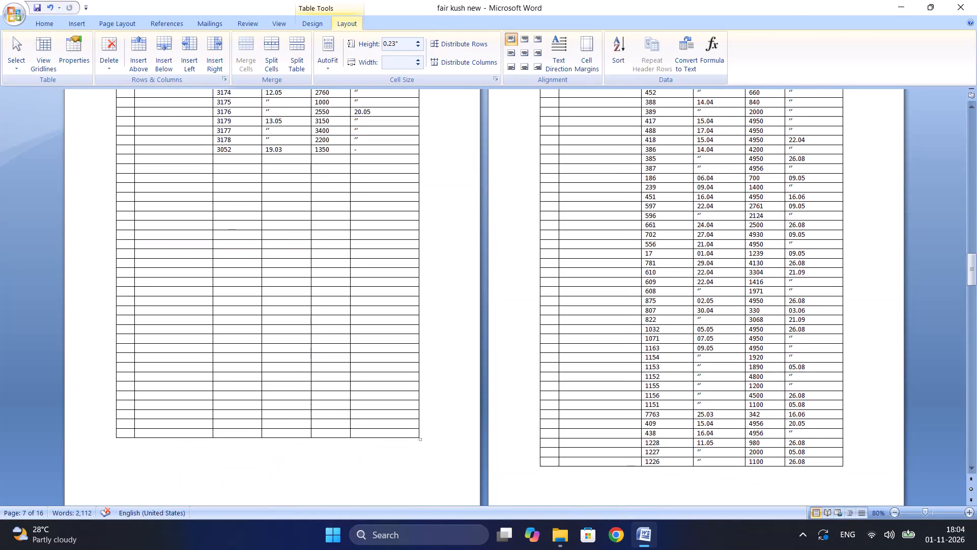
scroll(297, 400, up, 2)
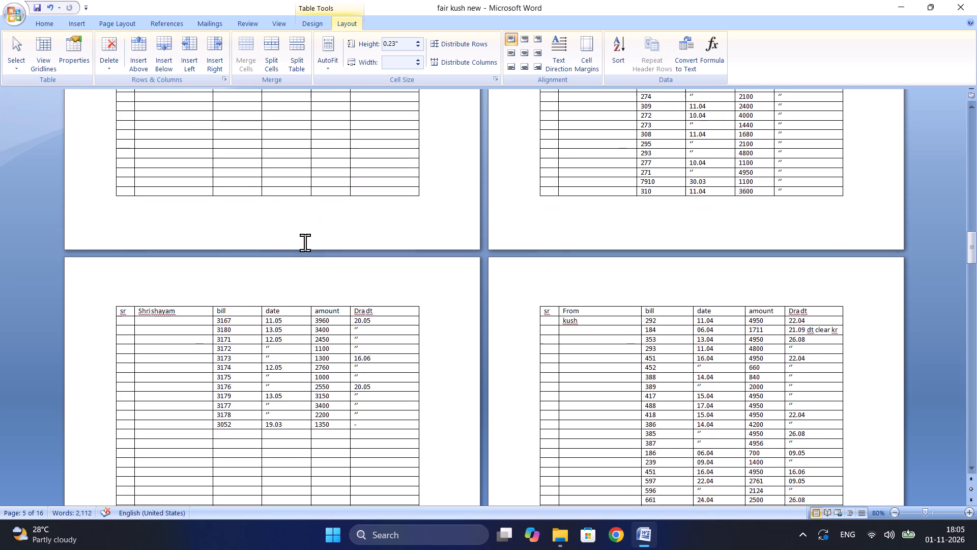
scroll(305, 242, up, 1)
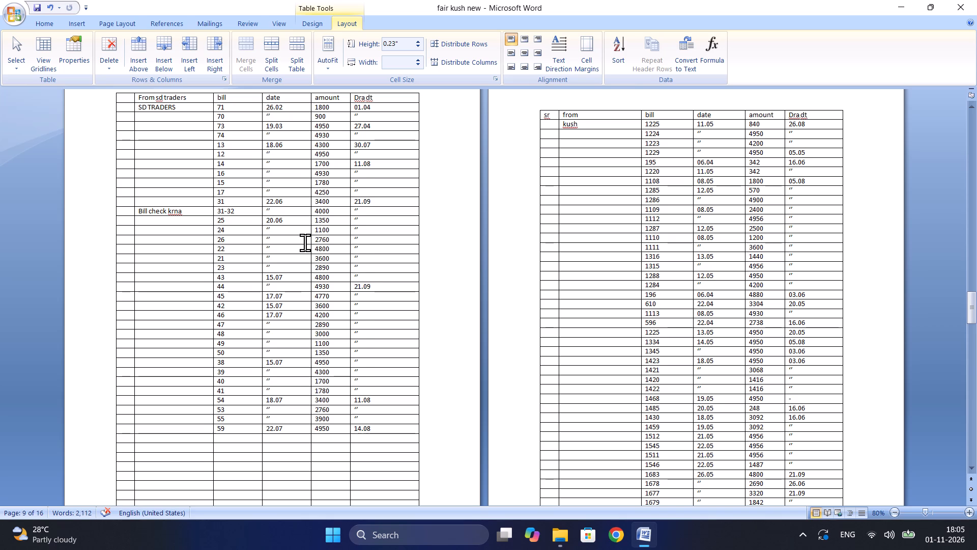
scroll(305, 242, up, 5)
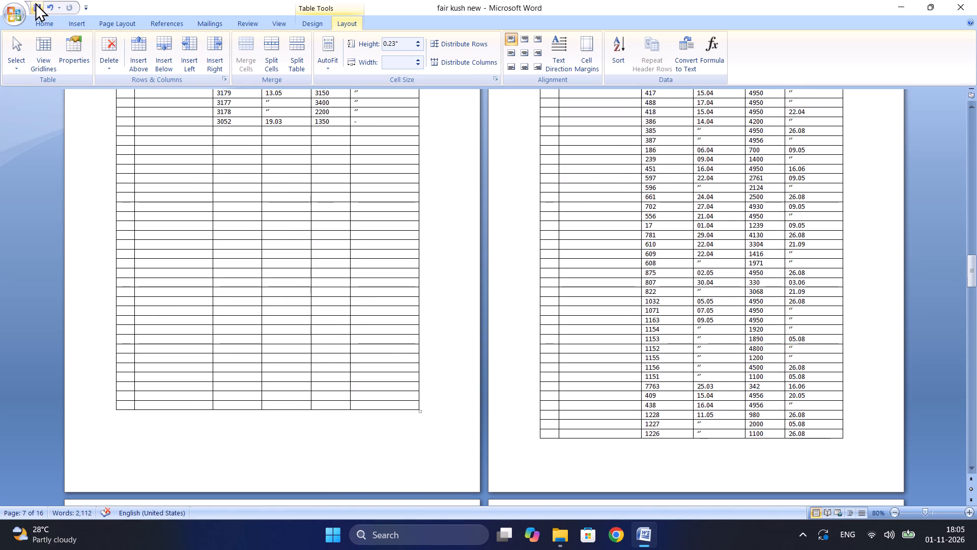
click(40, 5)
Look through the fair, kush and Shri shayam bill tables and the last pages, returning to the first page.
scroll(184, 117, up, 4)
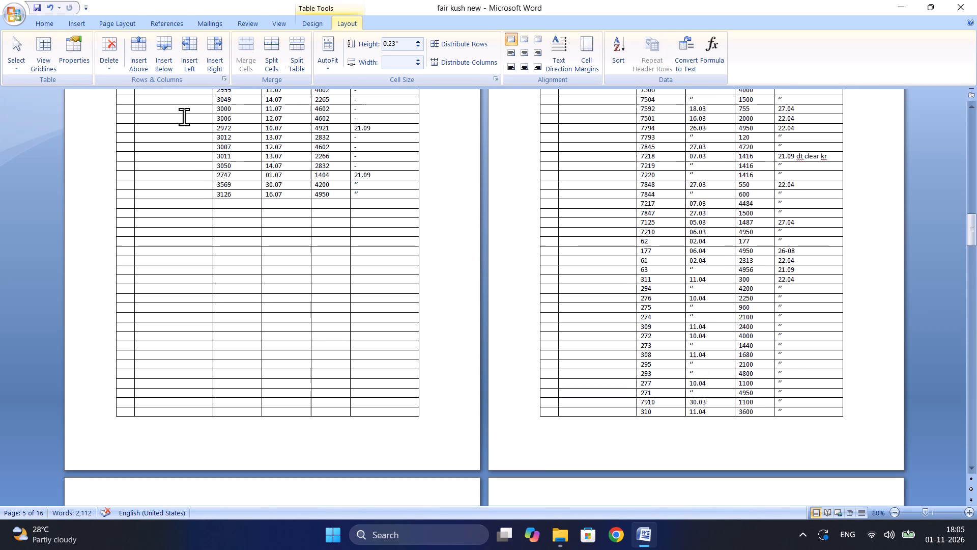
scroll(184, 117, up, 2)
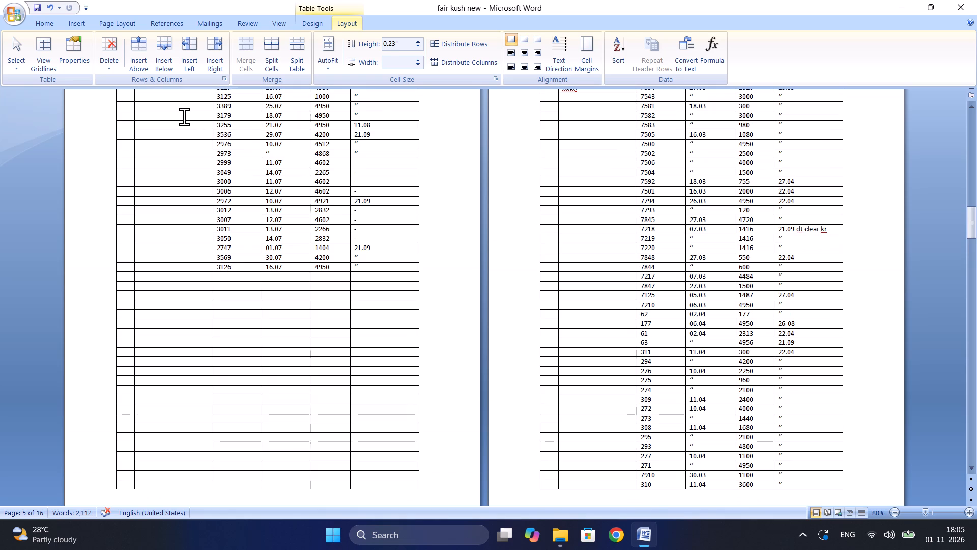
scroll(184, 117, up, 7)
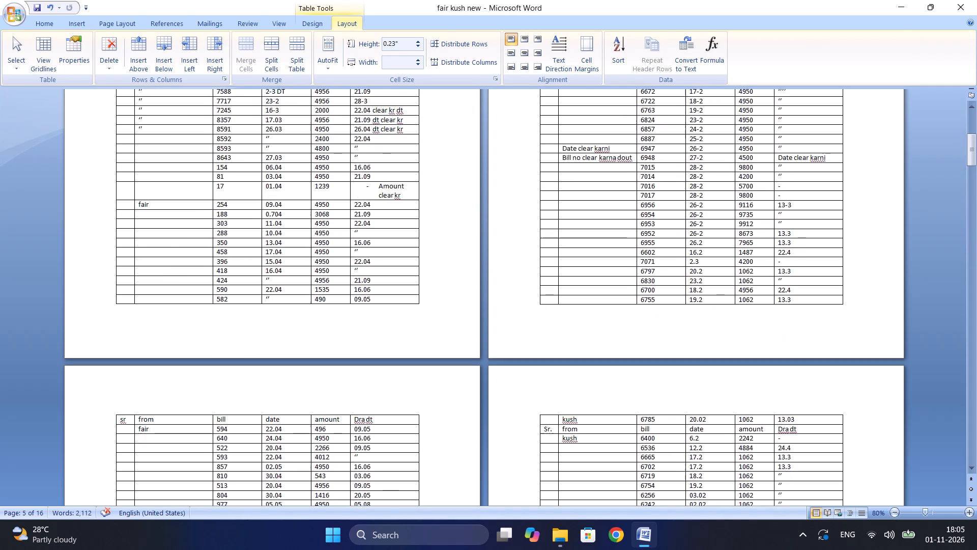
scroll(184, 117, up, 6)
scroll(184, 117, down, 15)
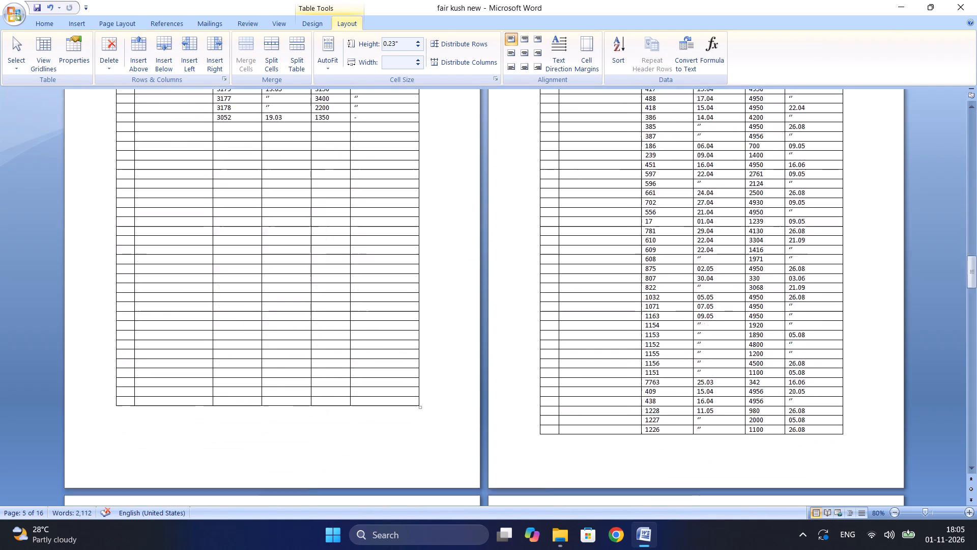
scroll(184, 117, down, 6)
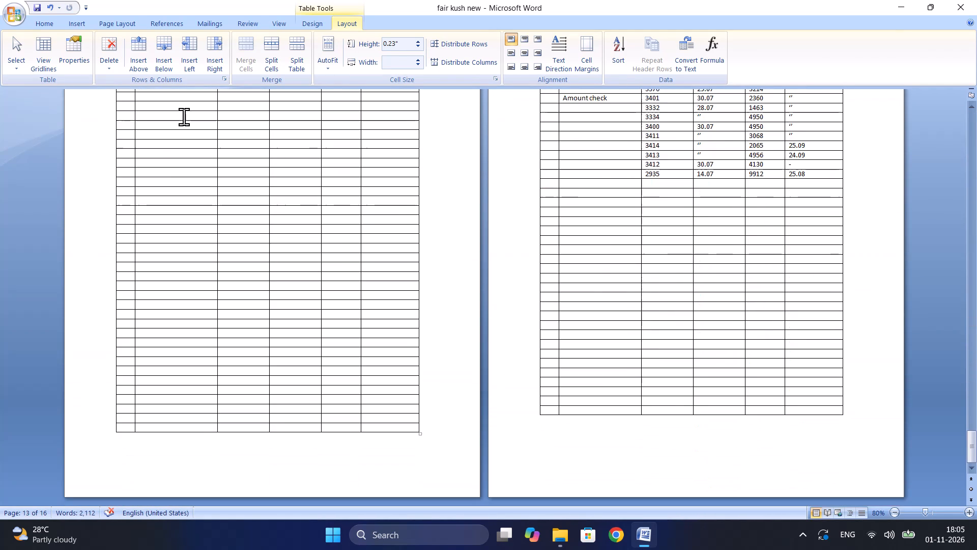
scroll(184, 117, up, 15)
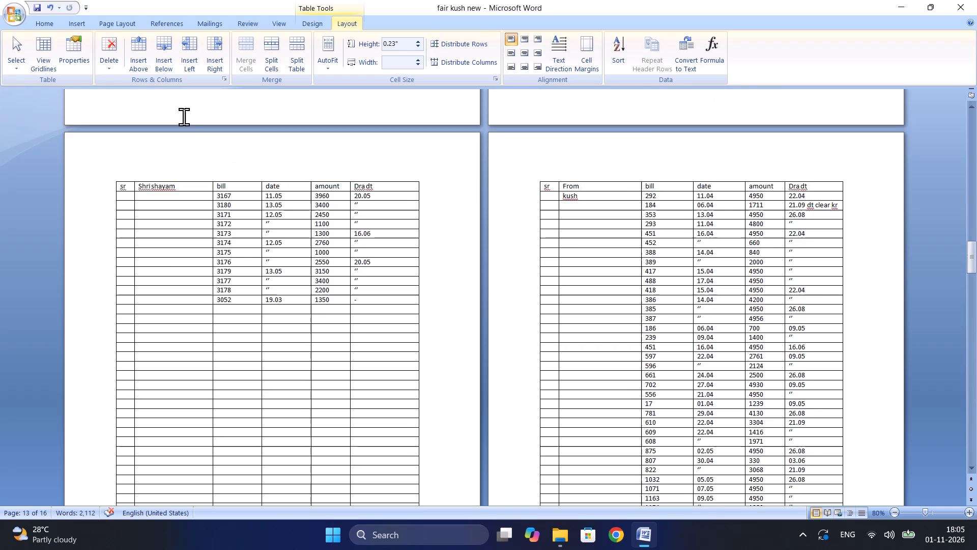
scroll(184, 117, up, 15)
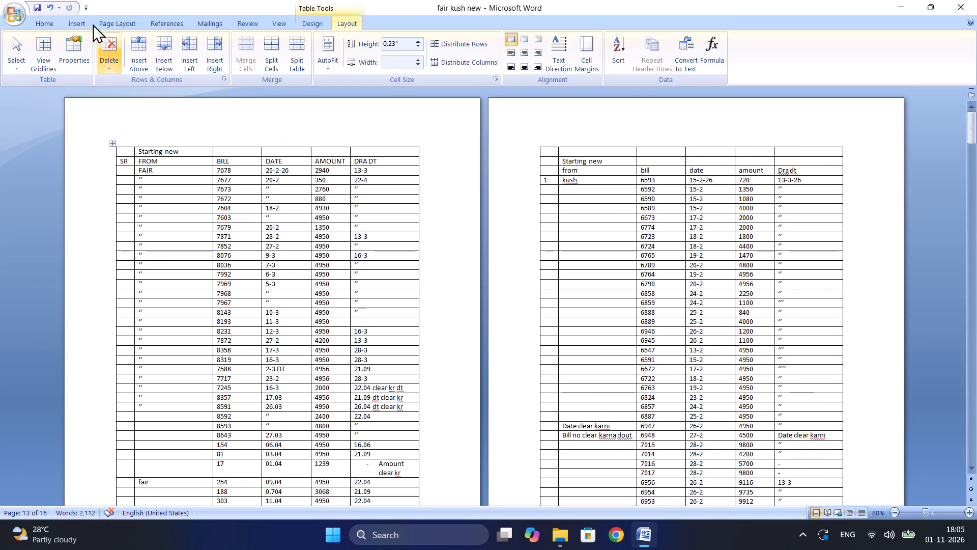
Save the document again.
click(36, 3)
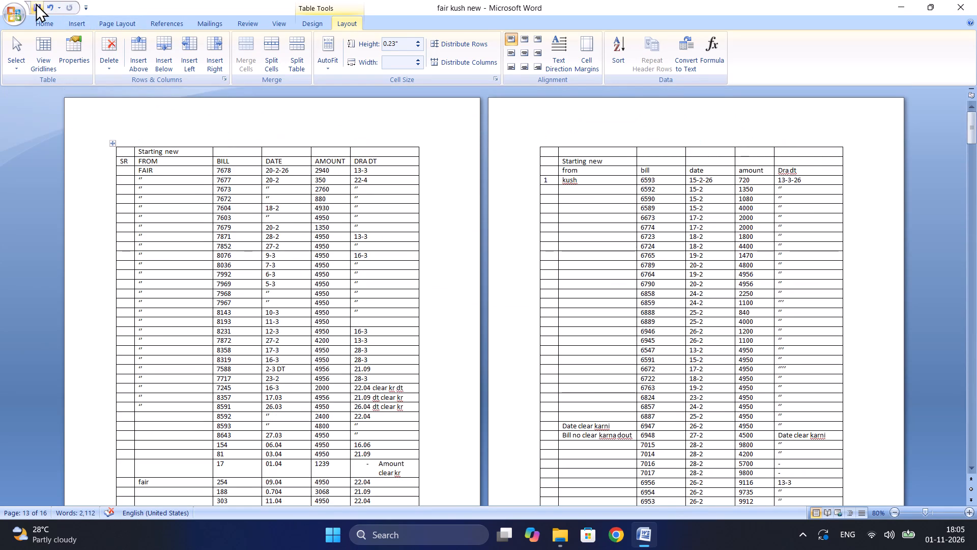
Examine the bill tables across all pages once more, ending back at the first page.
scroll(397, 135, down, 9)
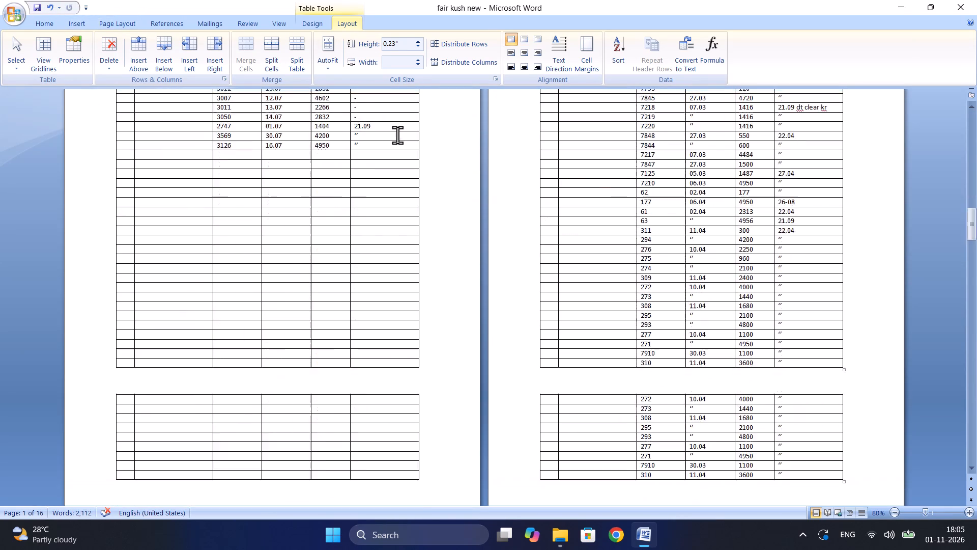
scroll(397, 135, down, 5)
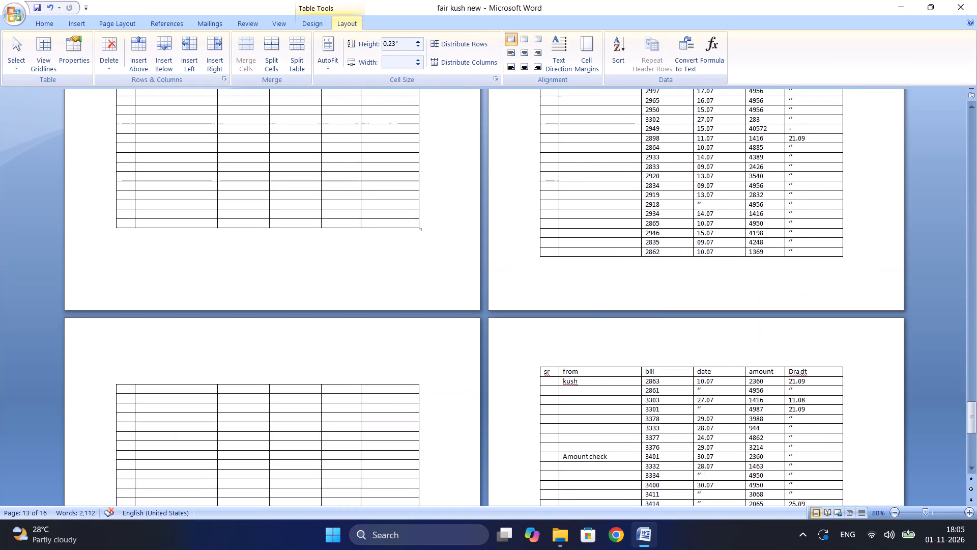
scroll(397, 135, down, 3)
scroll(397, 135, up, 8)
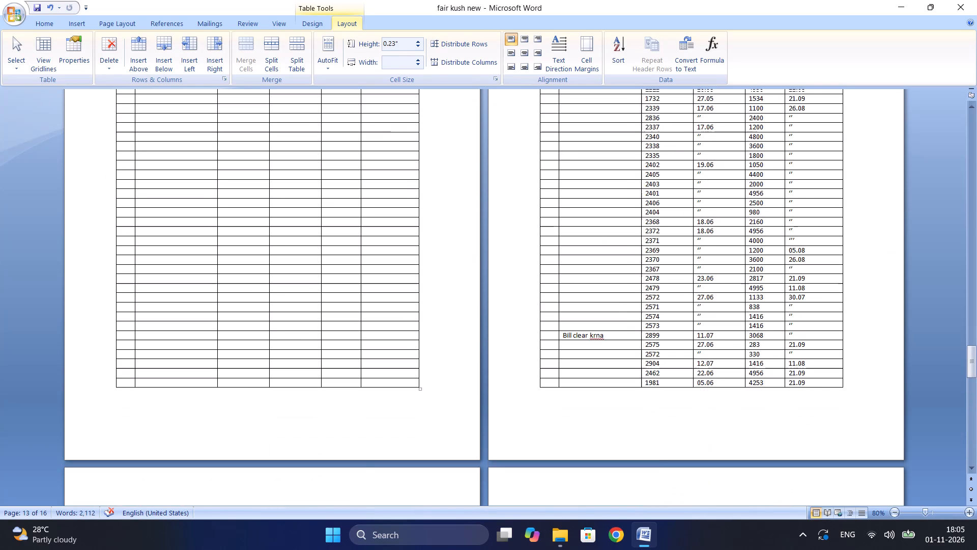
scroll(397, 135, up, 5)
scroll(397, 135, down, 2)
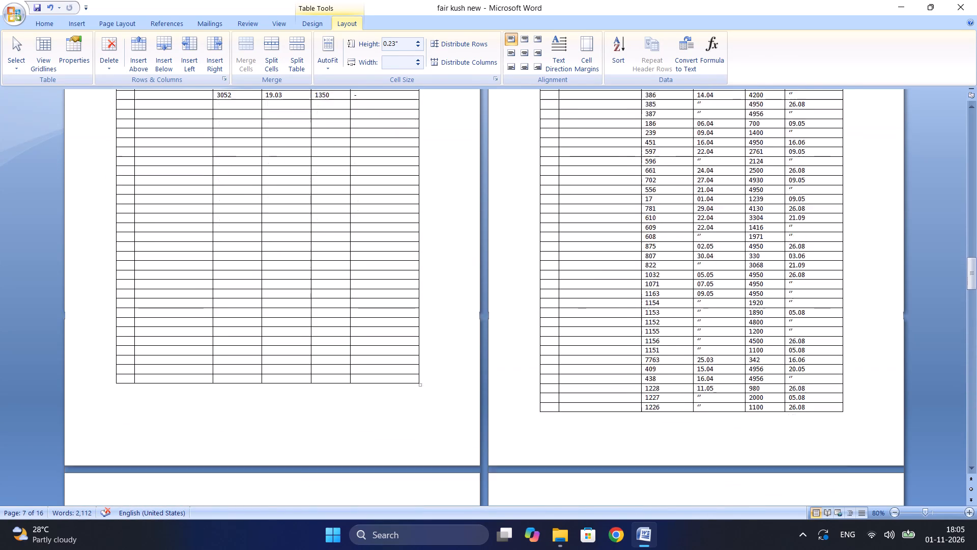
scroll(397, 135, down, 4)
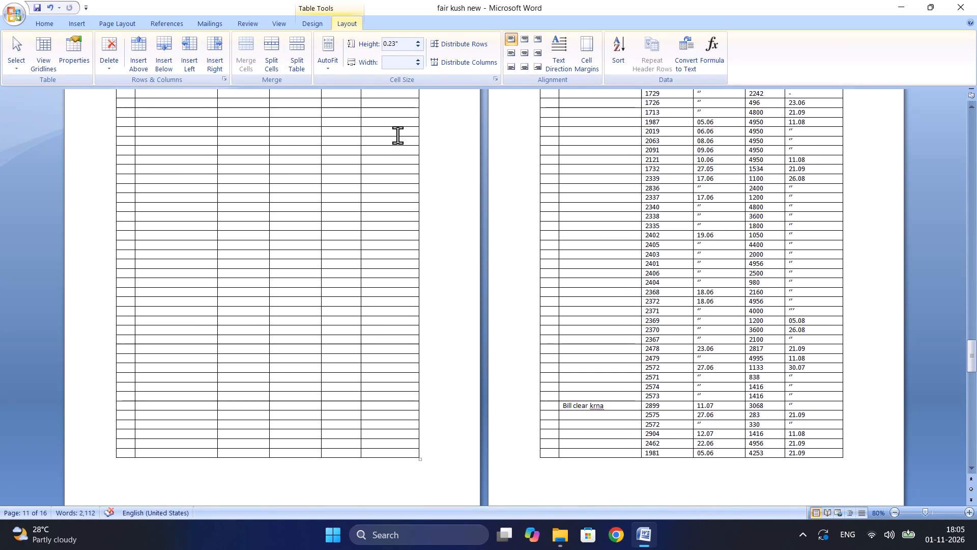
scroll(397, 135, up, 14)
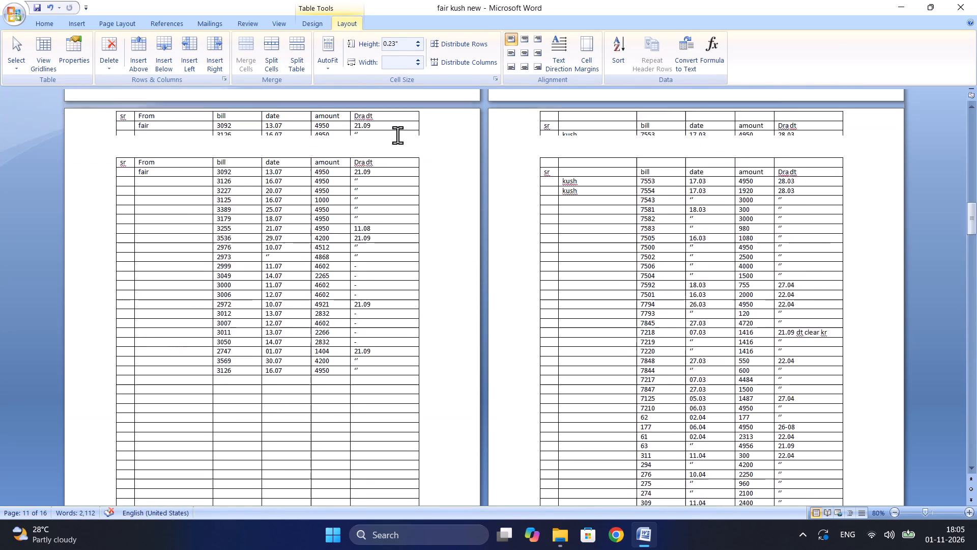
scroll(397, 135, up, 8)
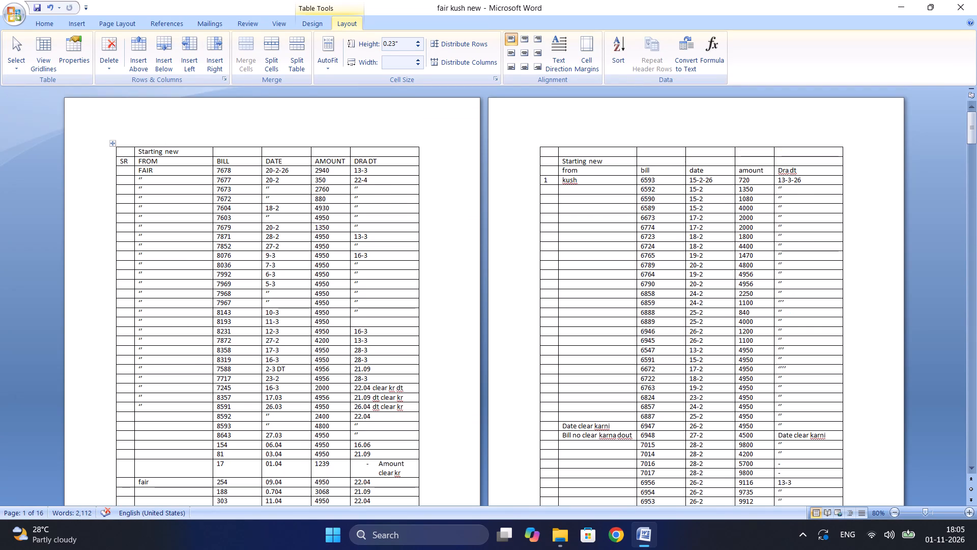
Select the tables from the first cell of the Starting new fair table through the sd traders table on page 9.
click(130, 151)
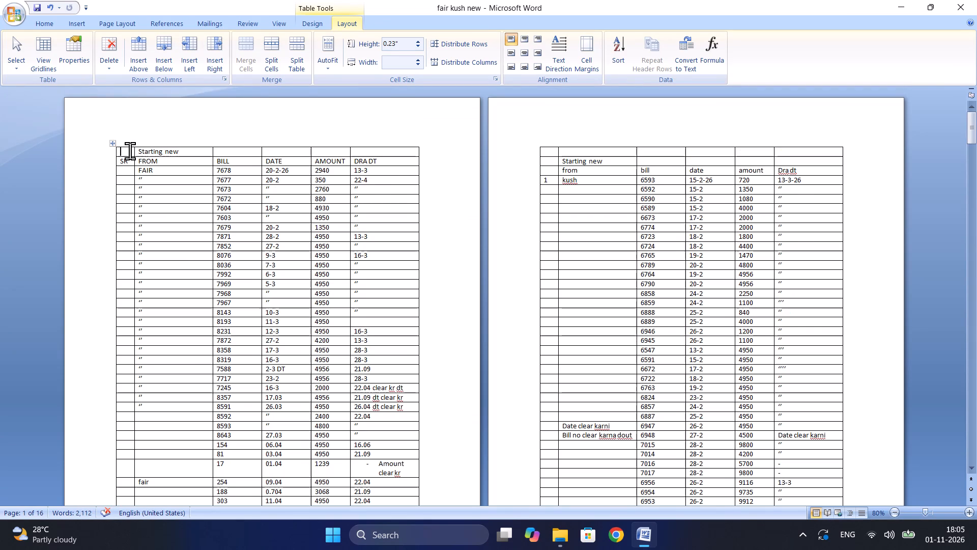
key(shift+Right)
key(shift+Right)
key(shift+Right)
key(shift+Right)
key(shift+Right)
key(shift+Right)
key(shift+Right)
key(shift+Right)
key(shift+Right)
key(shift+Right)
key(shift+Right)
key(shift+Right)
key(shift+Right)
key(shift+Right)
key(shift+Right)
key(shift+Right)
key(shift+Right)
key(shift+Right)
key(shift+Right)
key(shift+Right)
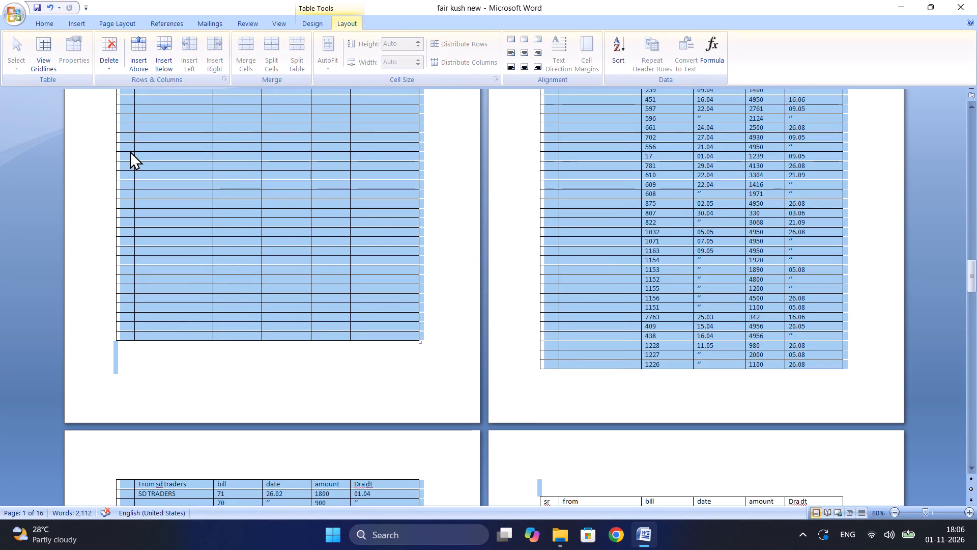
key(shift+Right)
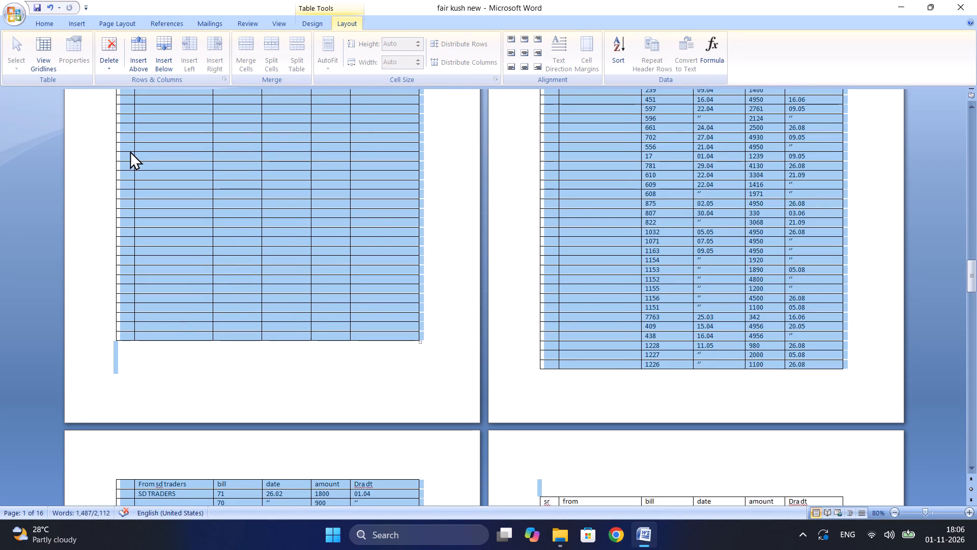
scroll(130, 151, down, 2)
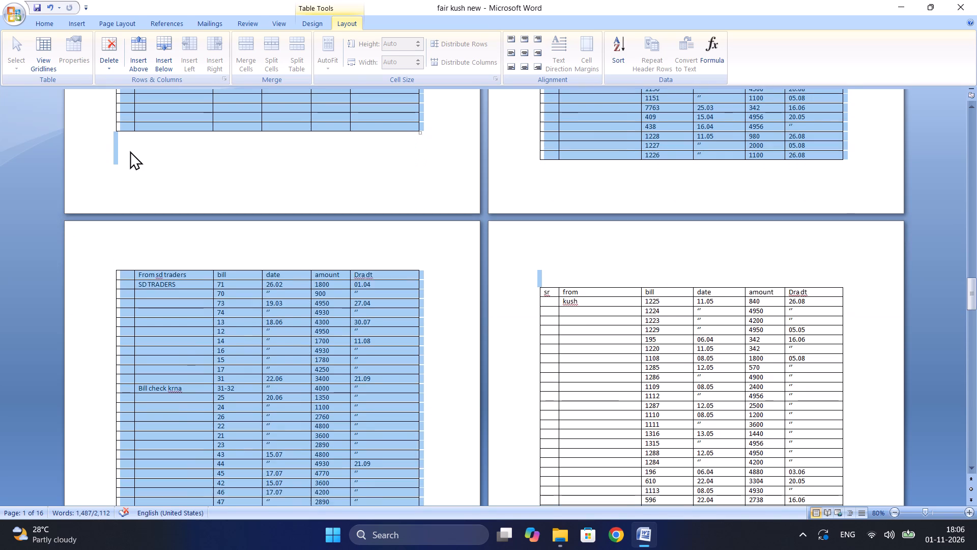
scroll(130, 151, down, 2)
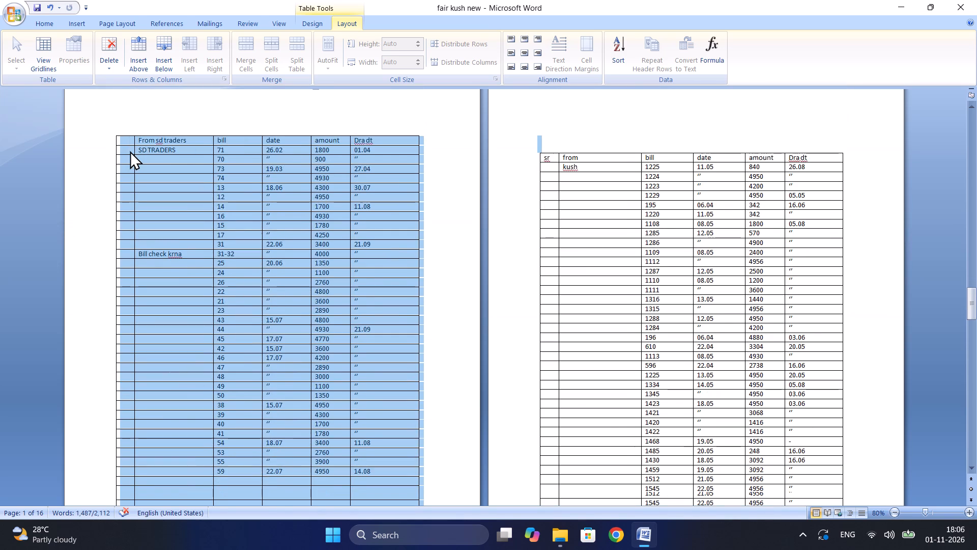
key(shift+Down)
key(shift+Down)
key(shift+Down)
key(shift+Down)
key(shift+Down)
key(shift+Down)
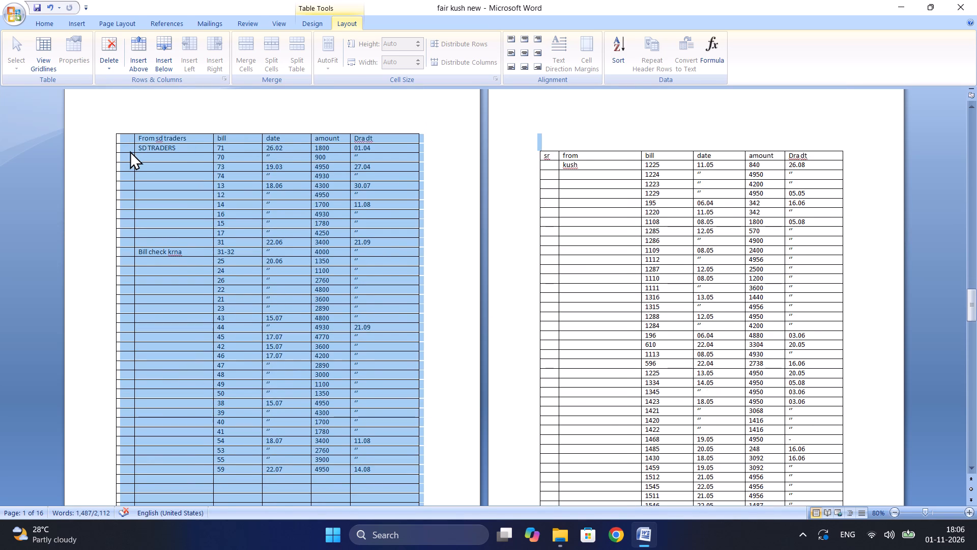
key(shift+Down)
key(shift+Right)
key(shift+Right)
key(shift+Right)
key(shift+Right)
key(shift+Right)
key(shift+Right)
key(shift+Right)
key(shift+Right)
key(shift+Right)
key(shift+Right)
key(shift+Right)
Save the document.
click(35, 6)
Clear the selection and select from the sr header of the kush table on page 10 through the last kush table's empty rows.
scroll(158, 152, down, 5)
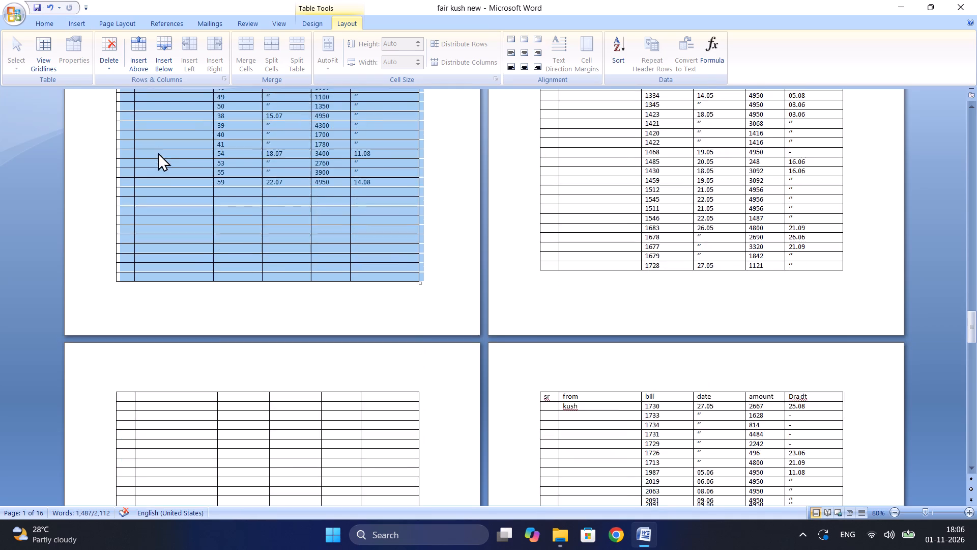
scroll(158, 152, down, 13)
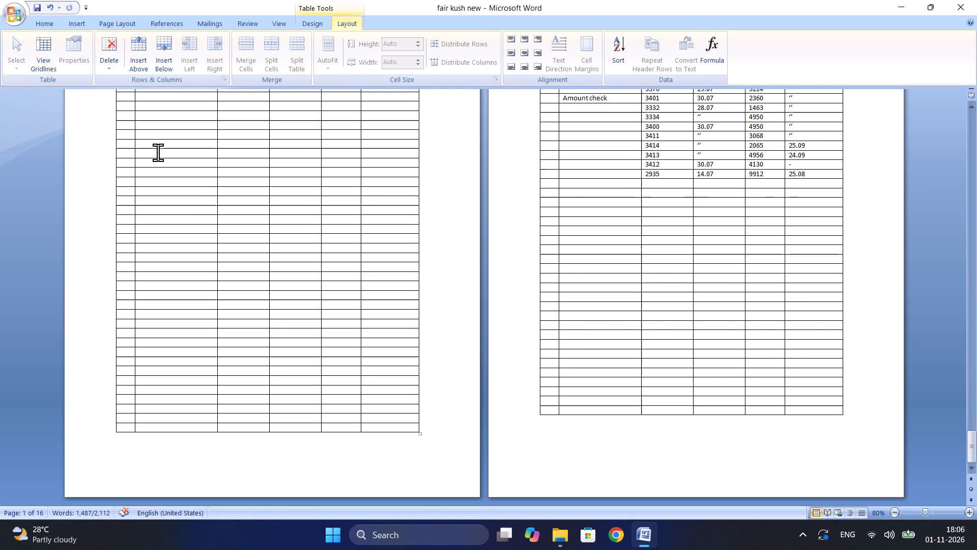
scroll(158, 152, up, 12)
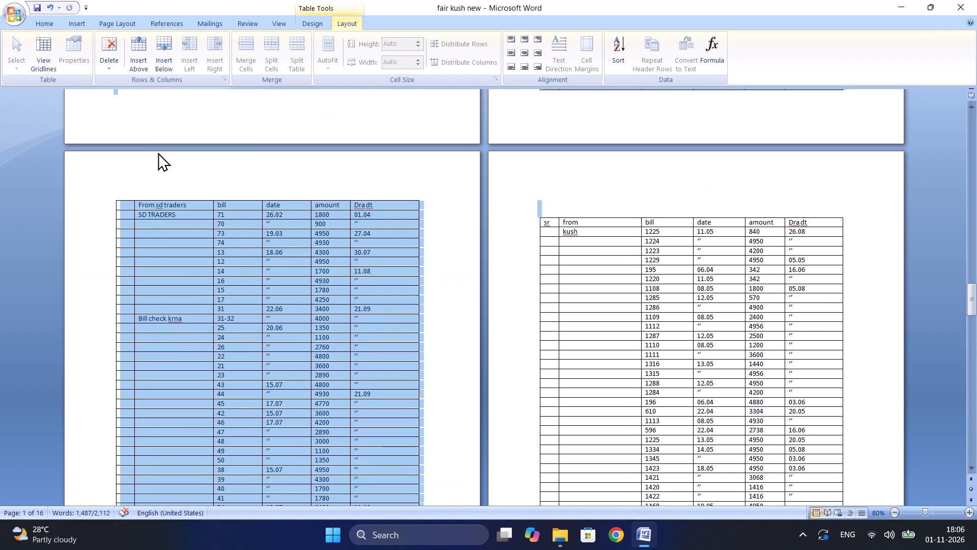
click(224, 273)
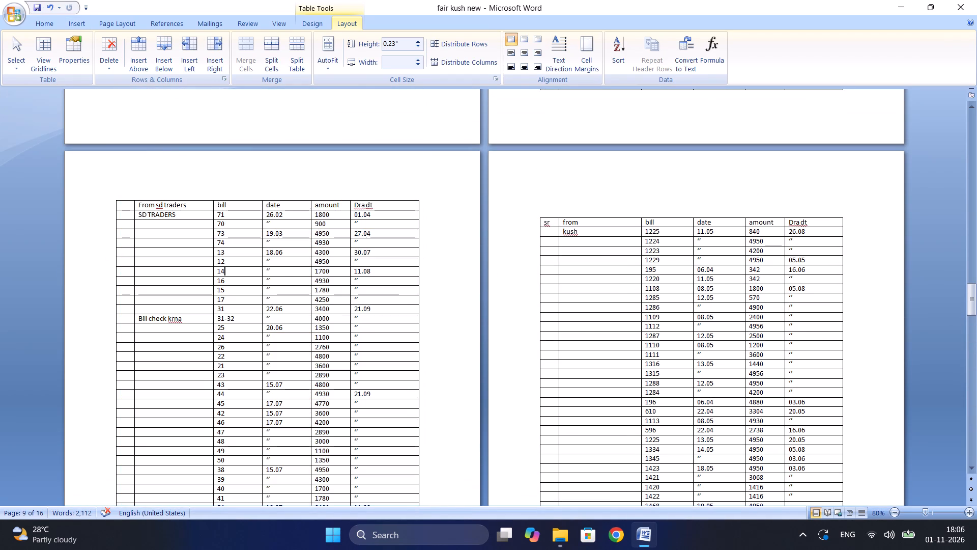
click(545, 224)
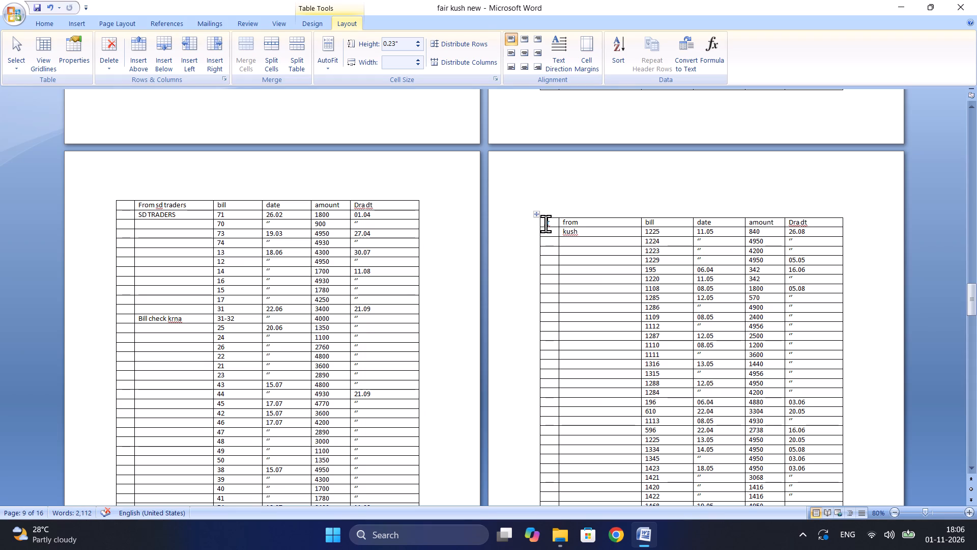
key(shift+Right)
key(shift+Right)
key(shift+Right)
key(shift+Right)
key(shift+Right)
key(shift+Right)
key(shift+Right)
key(shift+Right)
key(shift+Right)
key(shift+Right)
key(shift+Right)
key(shift+Right)
key(shift+Right)
key(shift+Right)
key(shift+Right)
key(shift+Right)
key(shift+Right)
key(shift+Right)
key(shift+Right)
key(shift+Right)
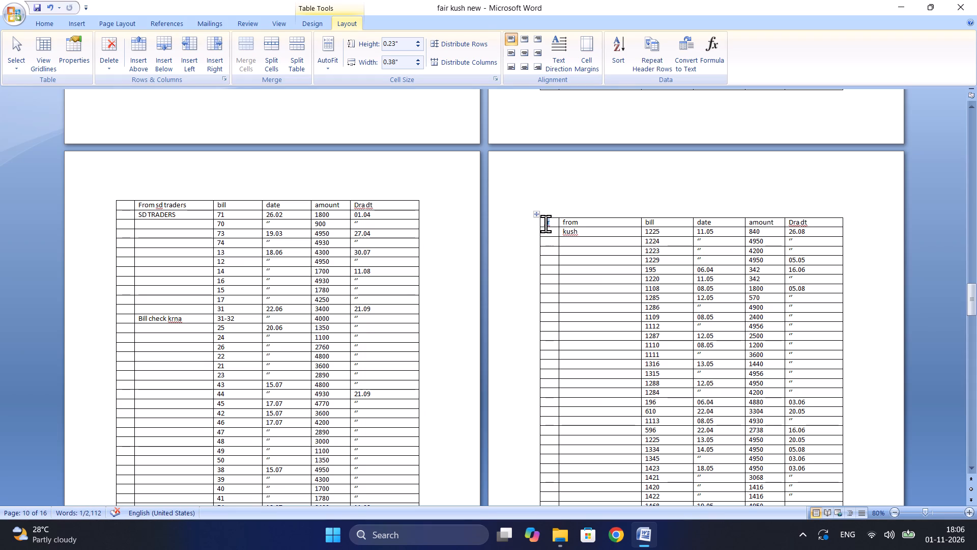
key(shift+Down)
key(shift+Down)
key(shift+Down)
key(shift+Down)
key(shift+Down)
key(shift+Down)
key(shift+Down)
key(shift+Down)
key(shift+Down)
key(shift+Down)
key(shift+Down)
key(shift+Down)
key(shift+Down)
key(shift+Down)
key(shift+Down)
key(shift+Down)
key(shift+Down)
key(shift+Down)
key(shift+Down)
key(shift+Down)
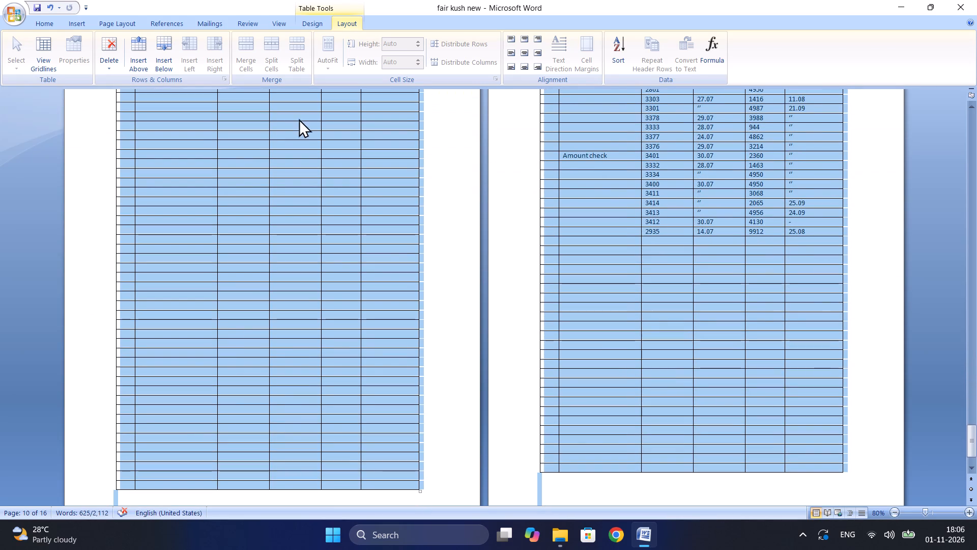
Save the document with the remaining tables selected.
click(33, 6)
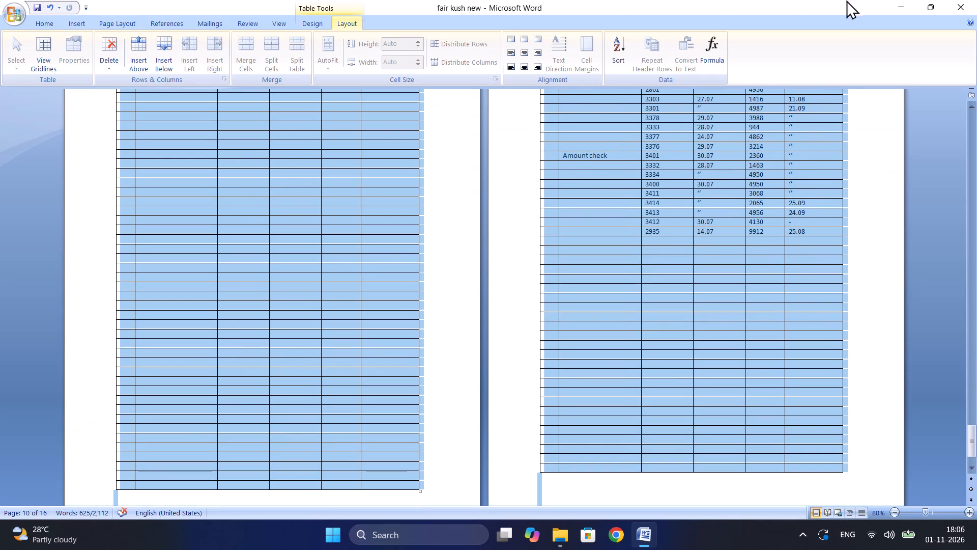
Close the document window and reopen the fair kush new file from the Documents folder.
click(953, 0)
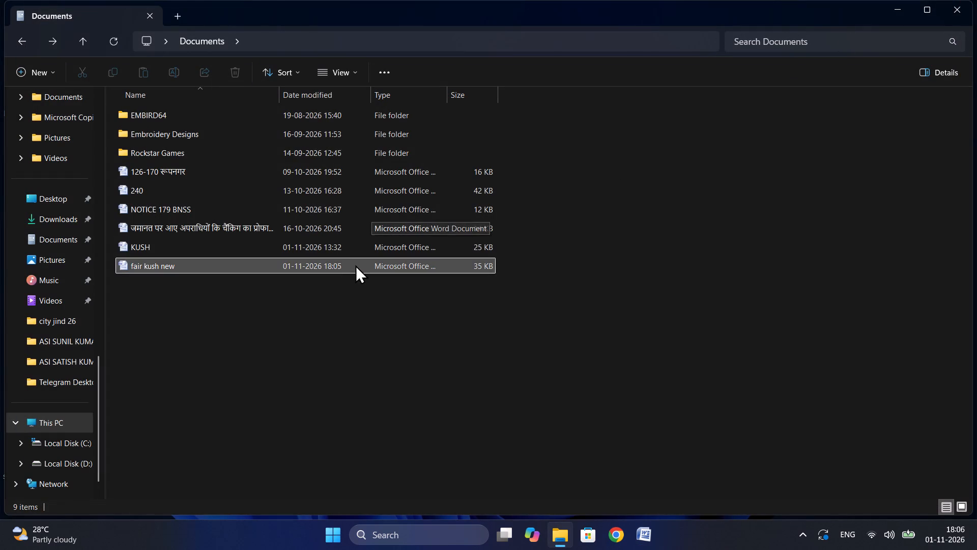
double_click(353, 265)
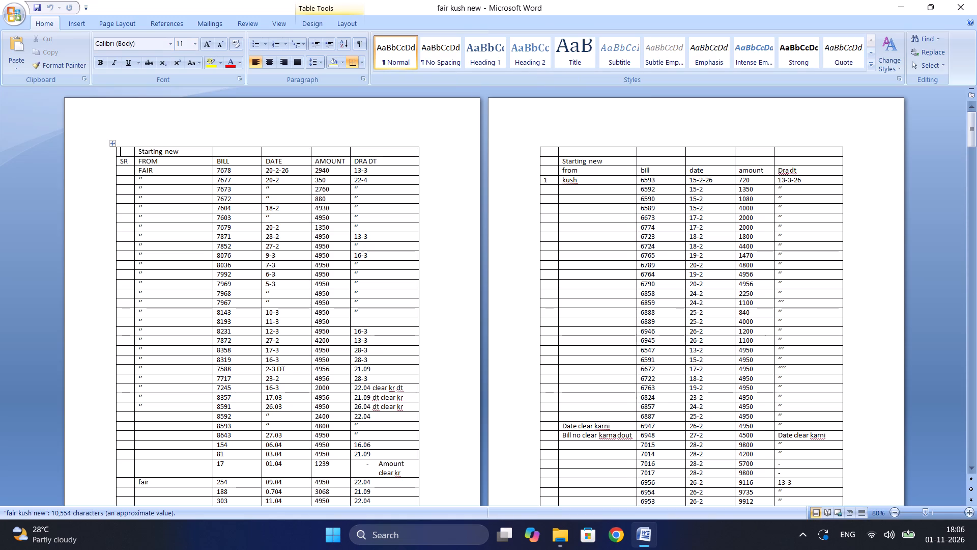
Select the entire contents of the document and save it.
scroll(353, 265, right, 2)
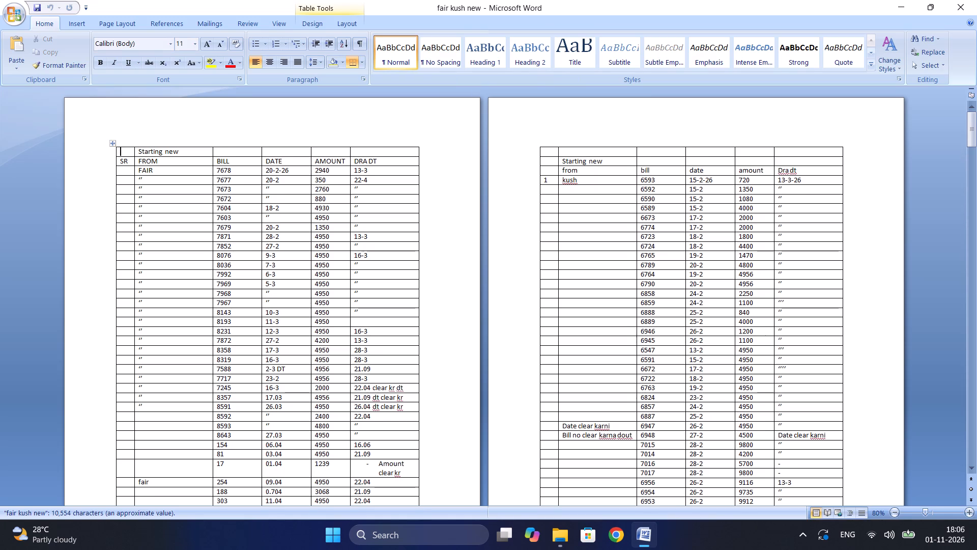
scroll(353, 265, right, 1)
scroll(353, 265, down, 2)
ctrl+scroll(353, 265, down, 3)
right_click(353, 265)
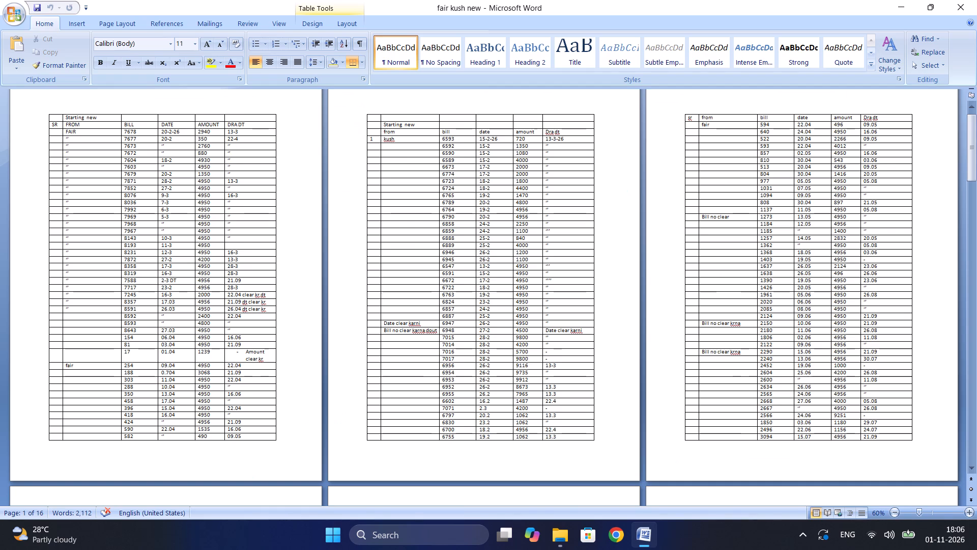
click(336, 256)
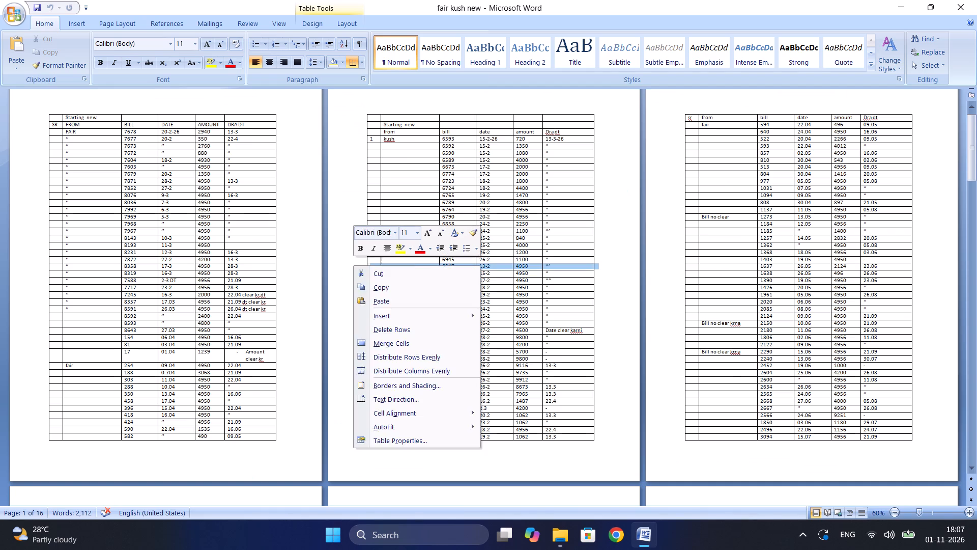
click(336, 256)
click(336, 256)
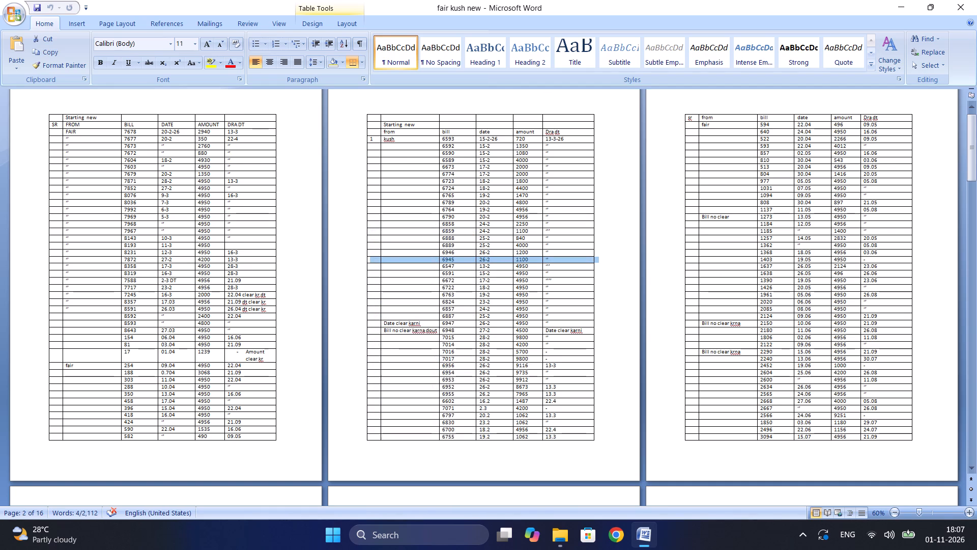
double_click(351, 261)
drag(351, 261, 436, 306)
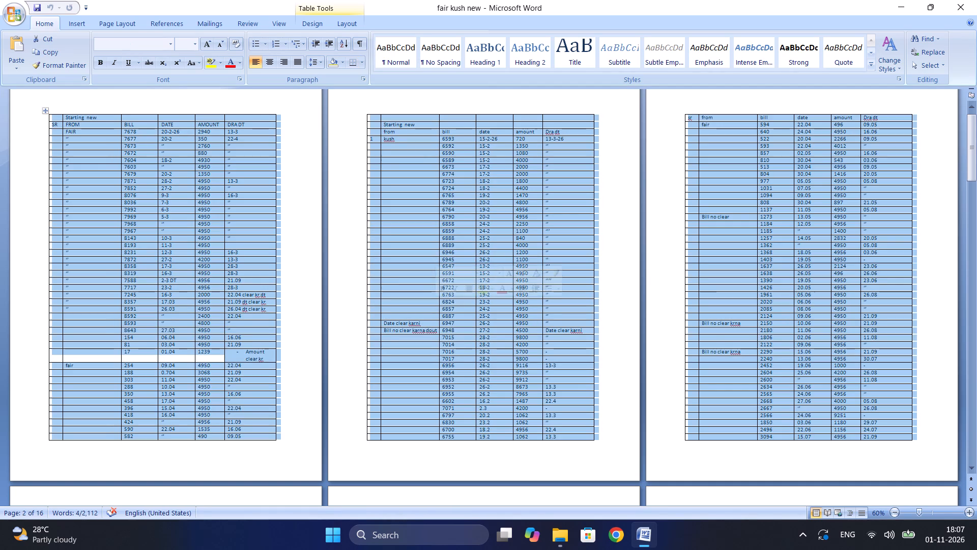
click(37, 8)
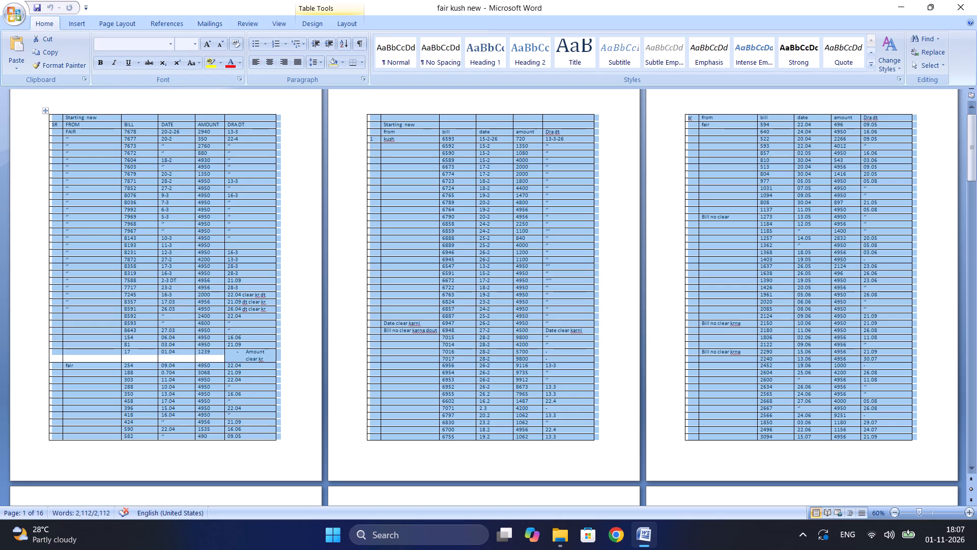
Clear the selection and review the tables from the Starting new fair table through the empty table rows on page 13.
double_click(651, 345)
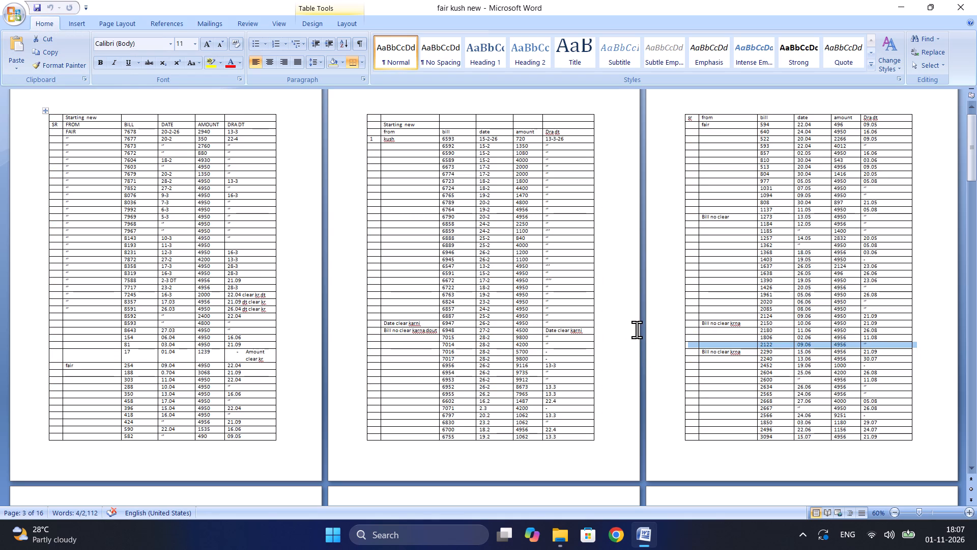
scroll(637, 329, right, 1)
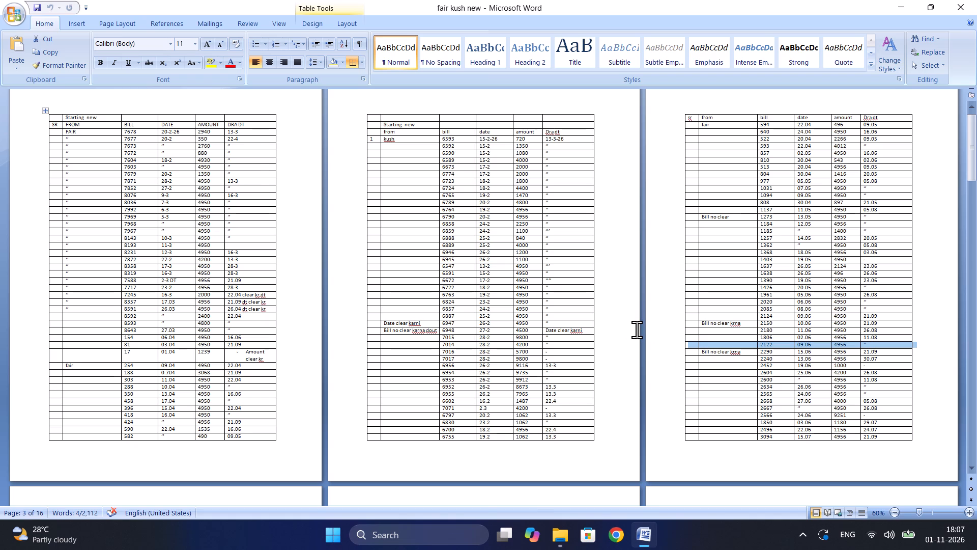
ctrl+scroll(637, 329, up, 3)
ctrl+scroll(637, 329, down, 2)
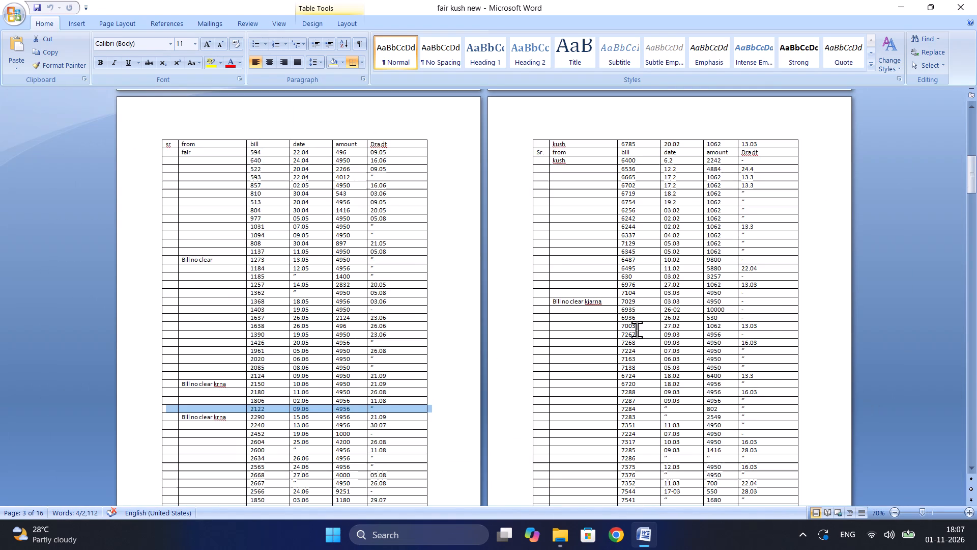
ctrl+scroll(637, 329, down, 2)
ctrl+scroll(637, 329, up, 4)
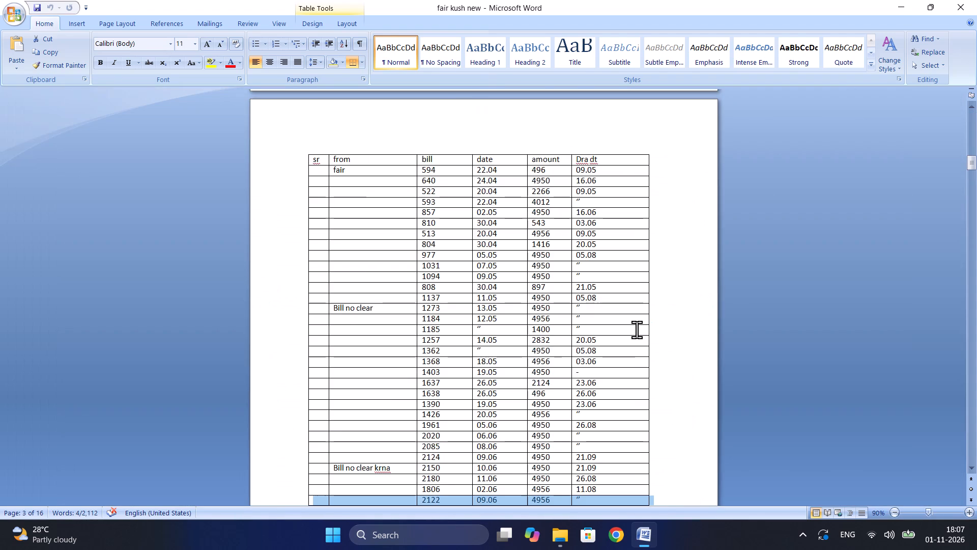
scroll(637, 329, up, 5)
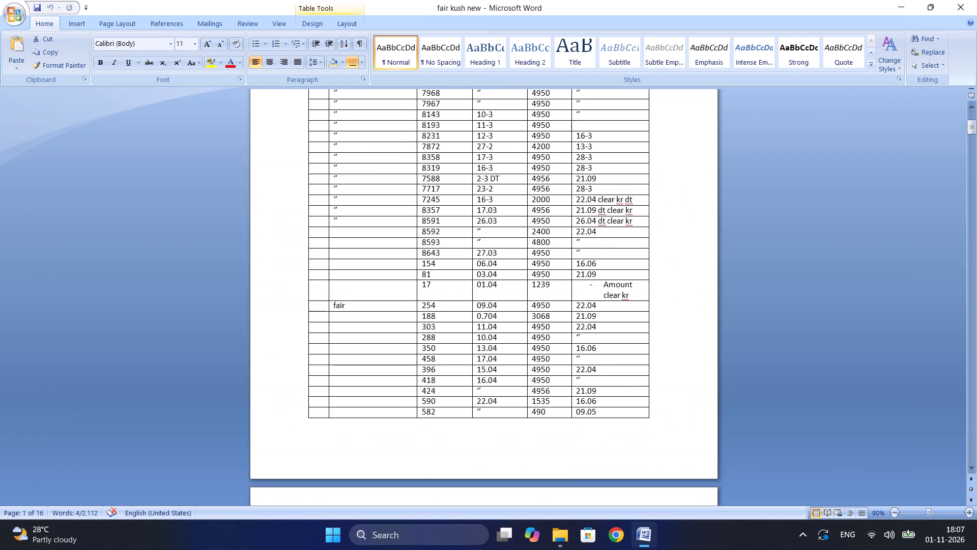
scroll(605, 418, up, 6)
scroll(605, 418, down, 2)
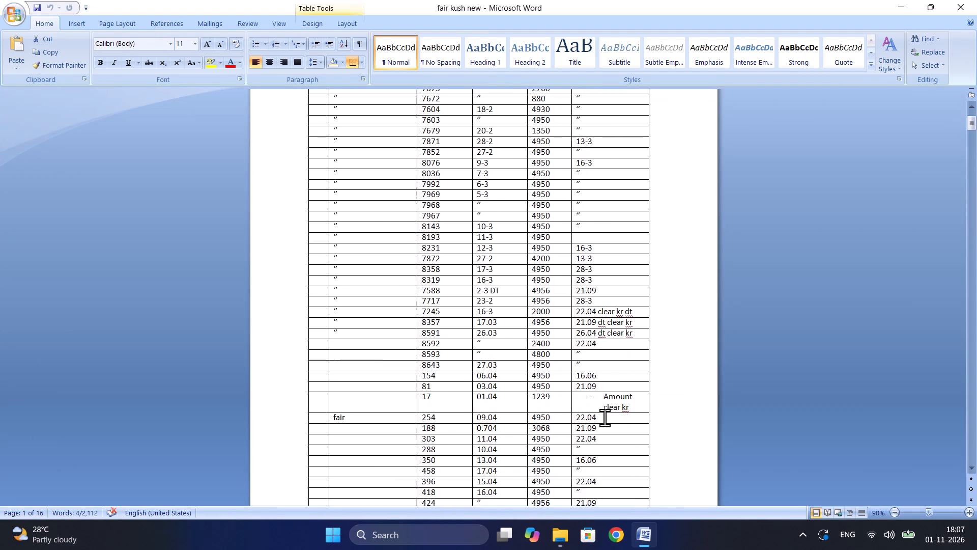
scroll(605, 418, down, 6)
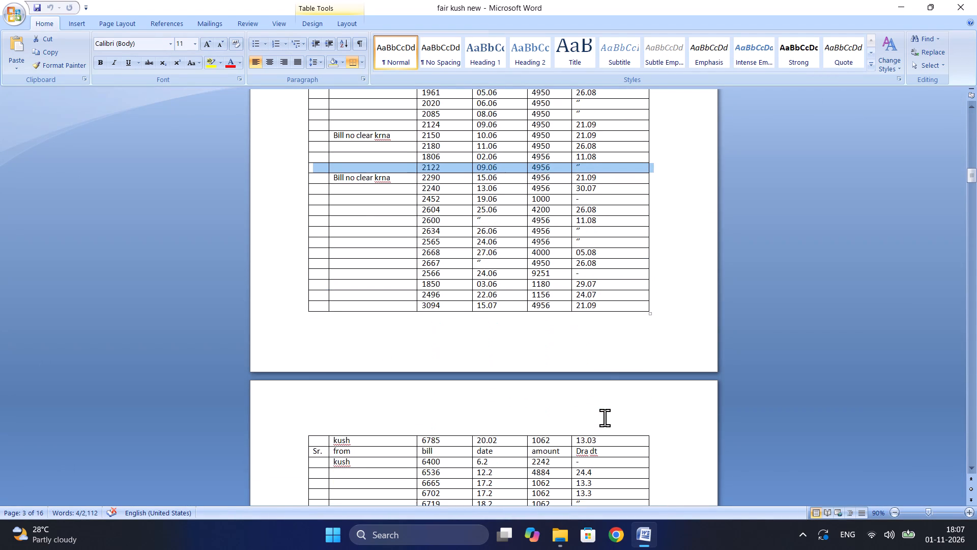
double_click(616, 244)
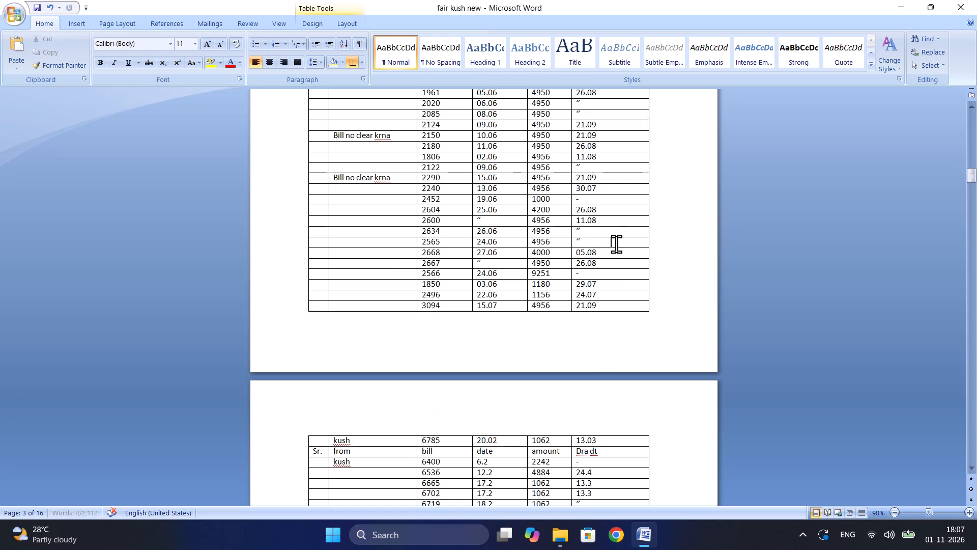
scroll(616, 244, down, 4)
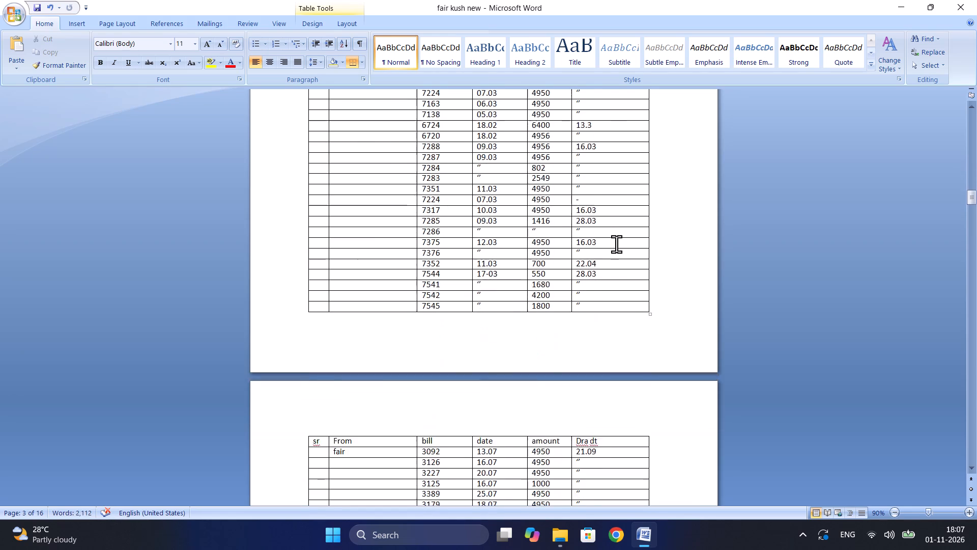
scroll(616, 244, down, 4)
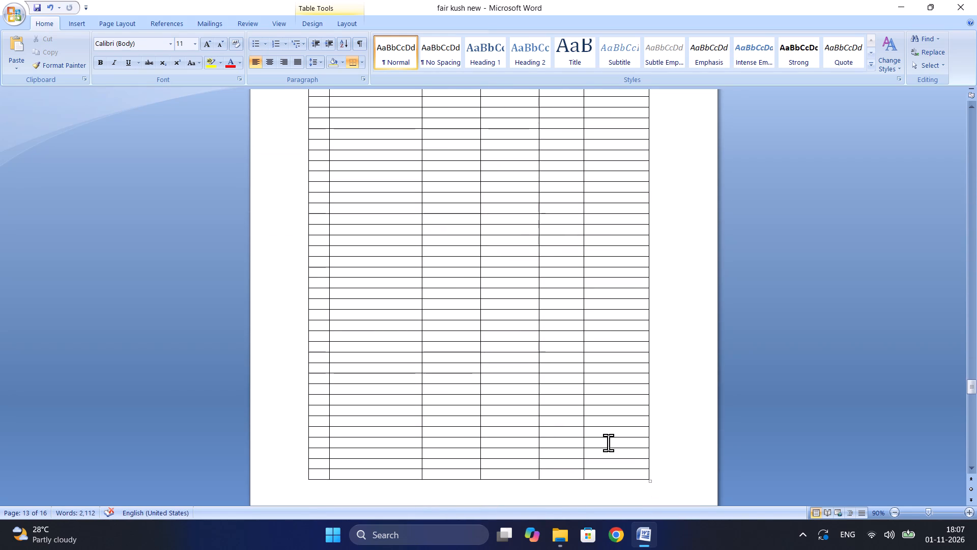
At 100% zoom, examine the kush tables and empty table pages from bill 1225 through the end of the document.
click(970, 508)
scroll(970, 508, up, 2)
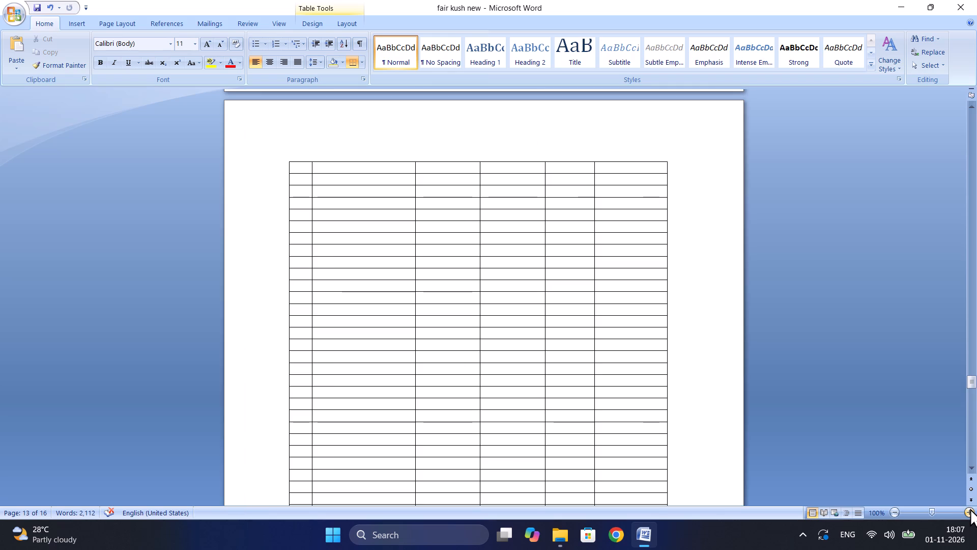
scroll(970, 508, up, 2)
scroll(970, 508, down, 1)
scroll(753, 442, down, 3)
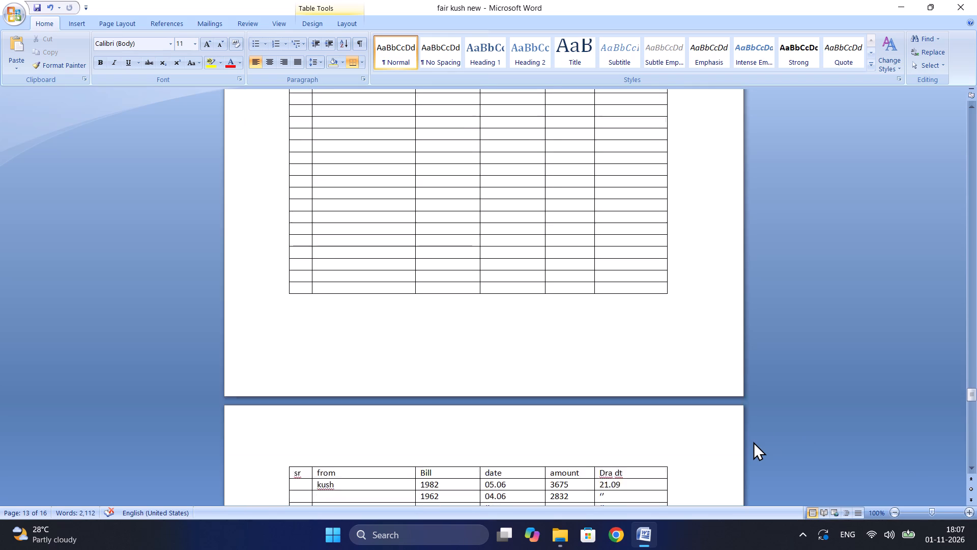
scroll(753, 442, down, 14)
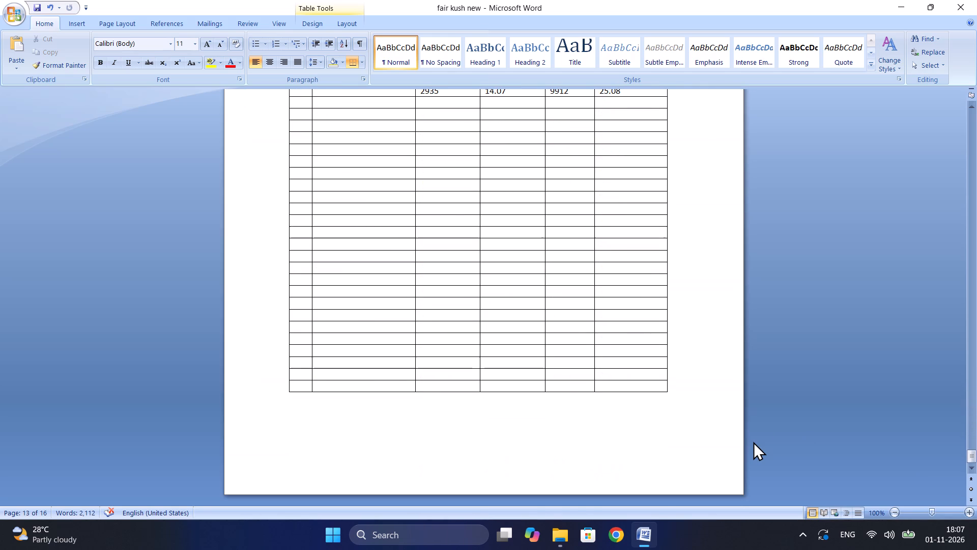
scroll(753, 442, up, 16)
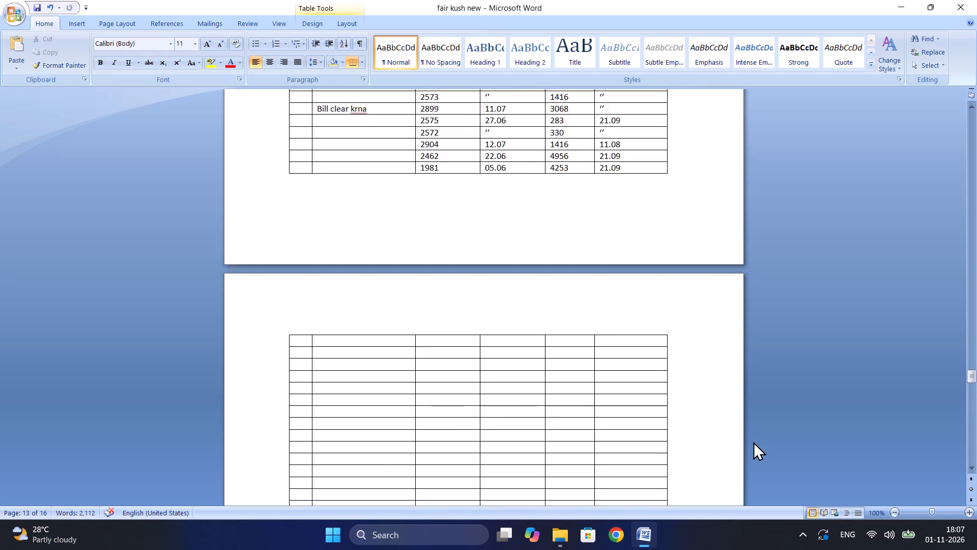
scroll(753, 442, up, 9)
scroll(753, 442, down, 2)
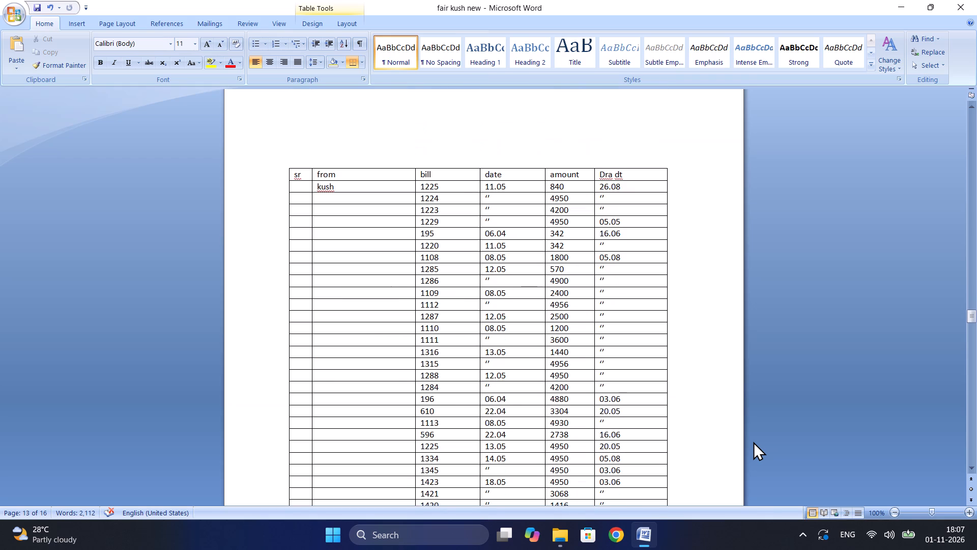
scroll(753, 442, down, 9)
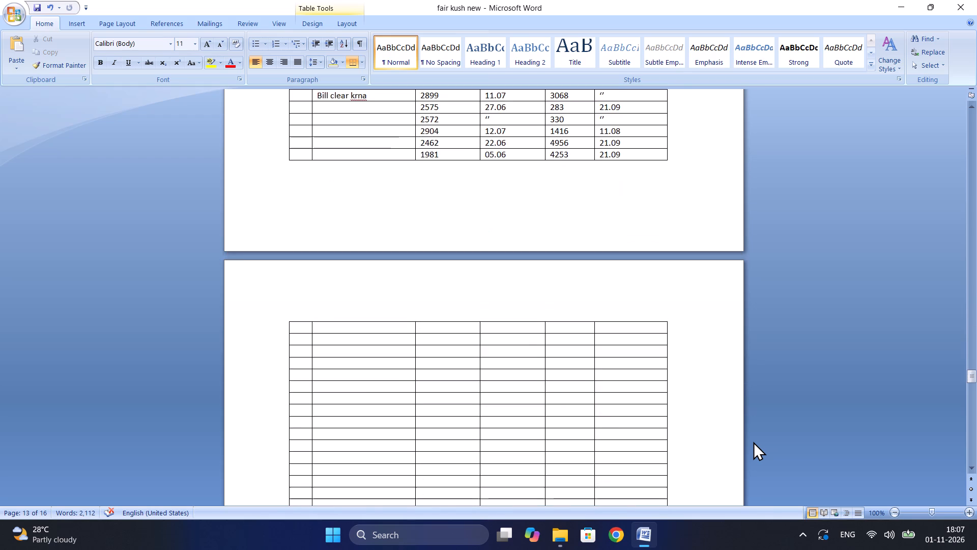
scroll(753, 442, down, 20)
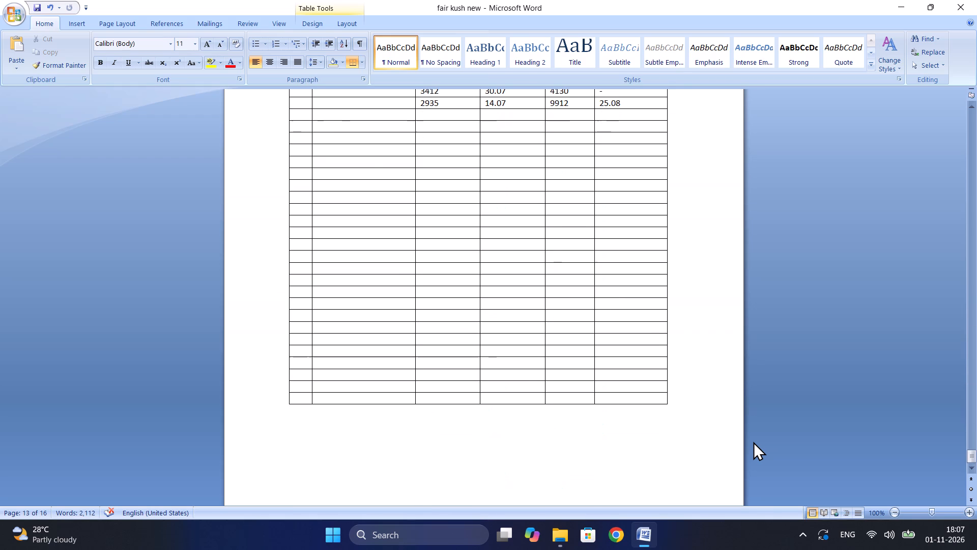
scroll(753, 442, up, 5)
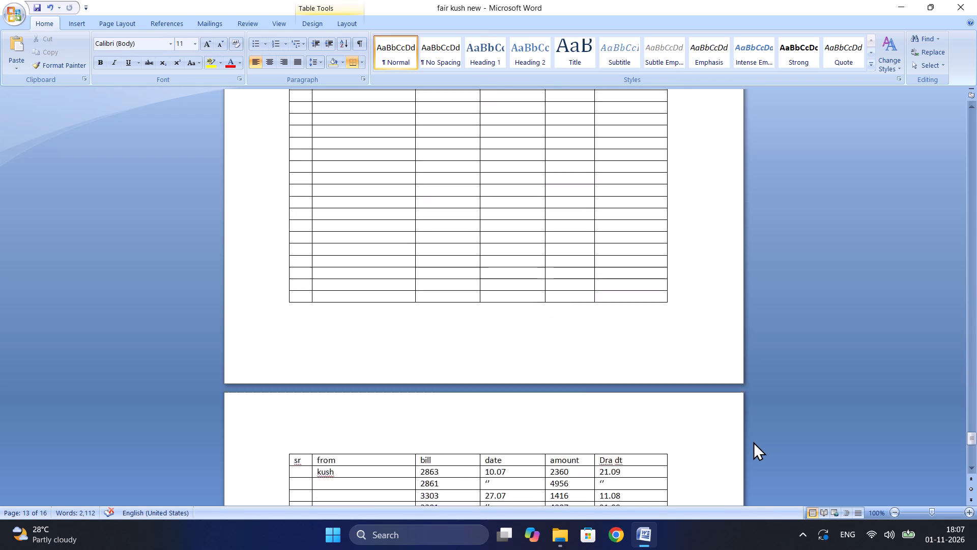
scroll(753, 442, up, 1)
scroll(753, 442, down, 3)
scroll(753, 442, up, 14)
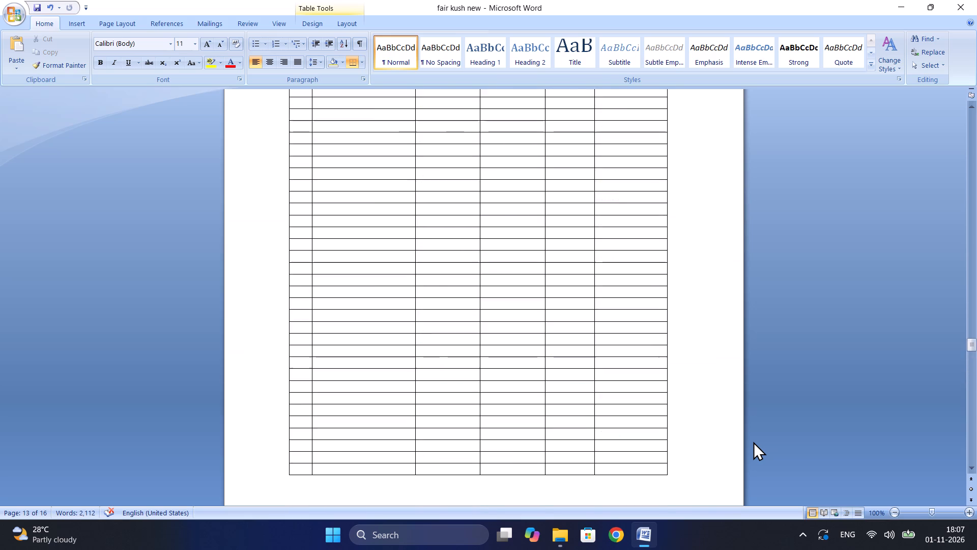
Review the tables from the Starting new fair table on page 1 through the kush table on page 8.
scroll(753, 442, up, 20)
scroll(753, 442, up, 7)
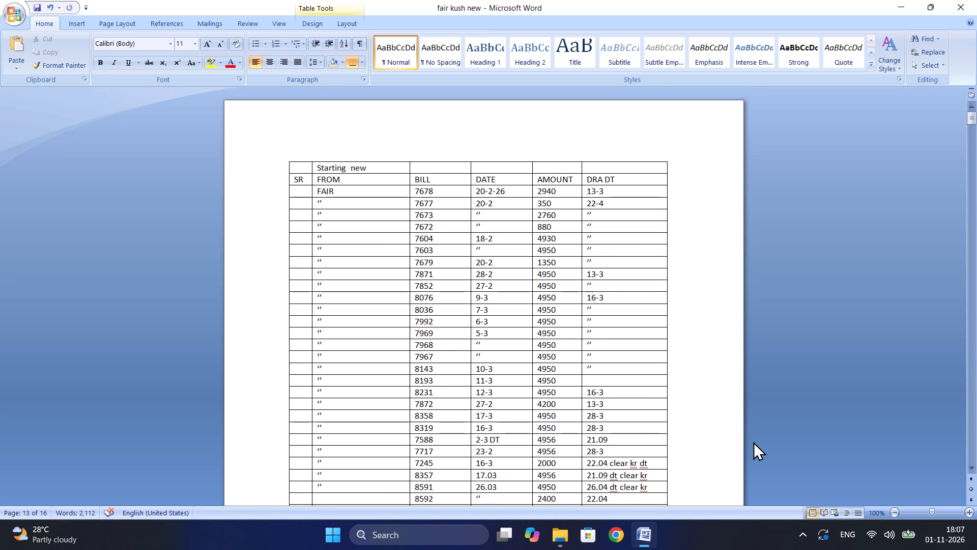
scroll(753, 442, down, 4)
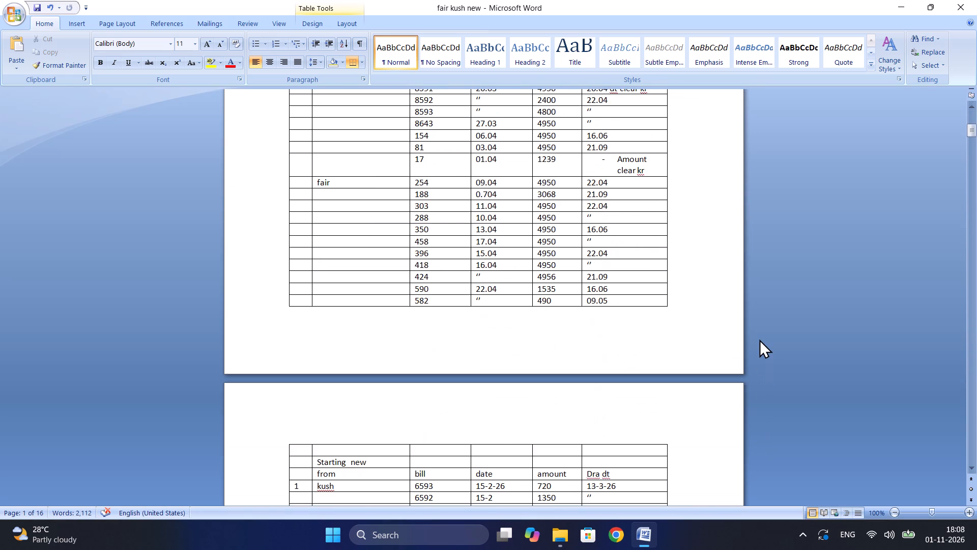
scroll(758, 338, down, 7)
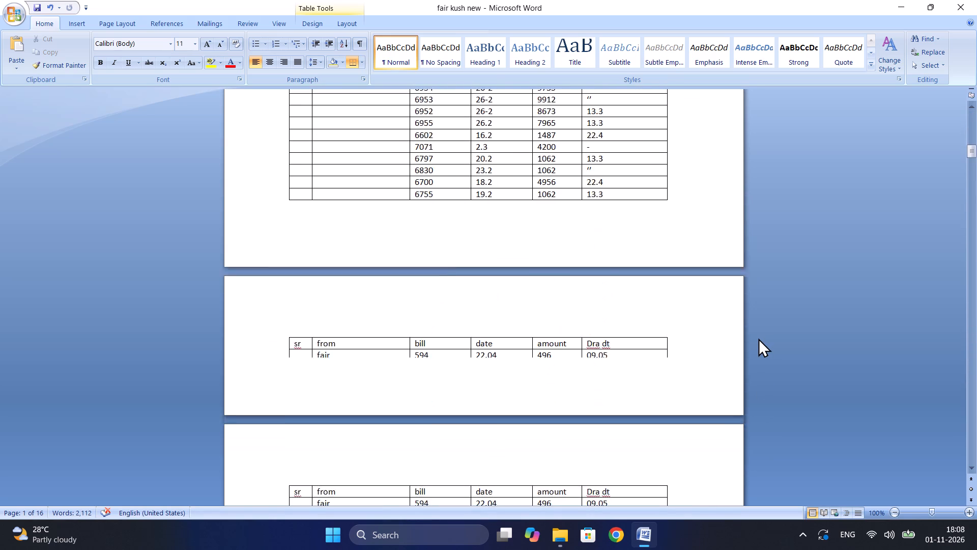
scroll(758, 338, down, 8)
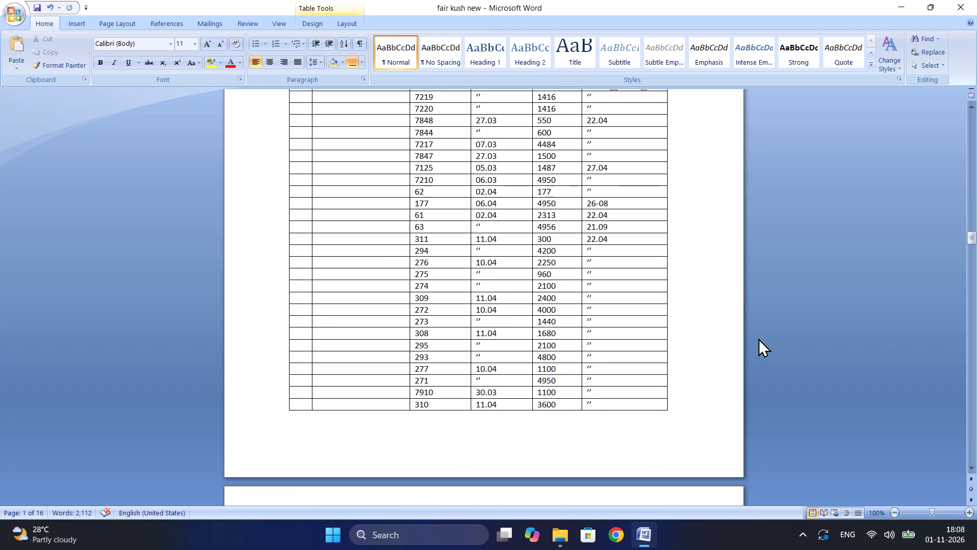
scroll(758, 338, down, 5)
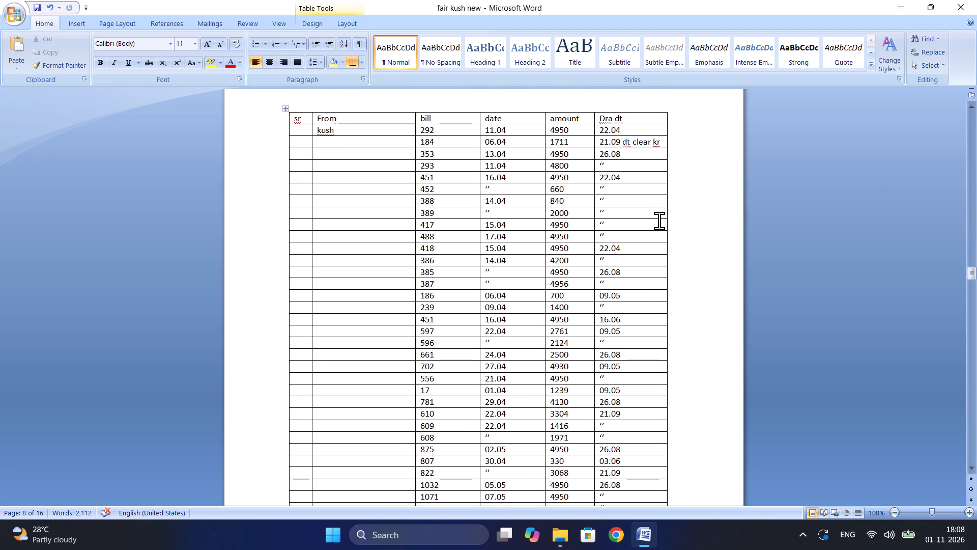
Print one copy of all pages on the HP LaserJet Tank 1020, one page per sheet with no scaling.
key(ctrl+p)
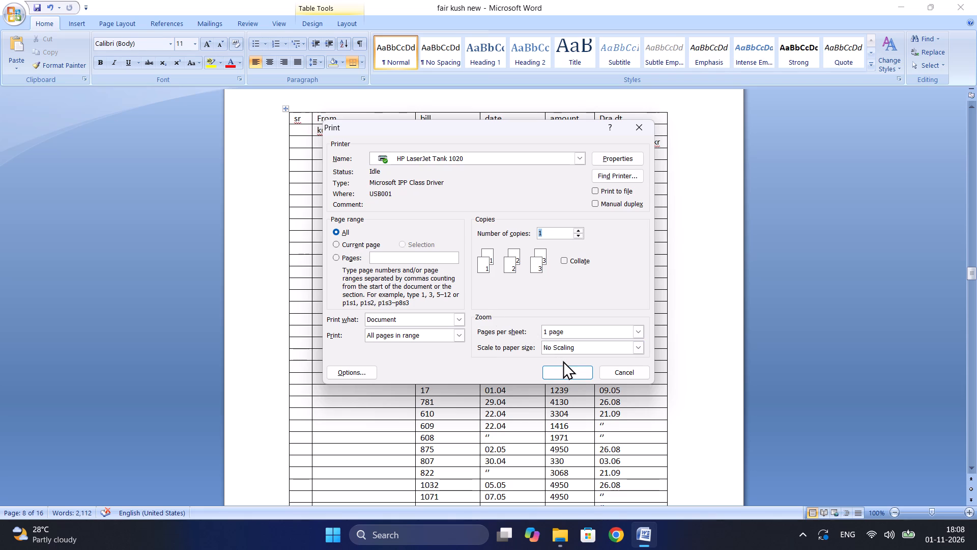
click(568, 372)
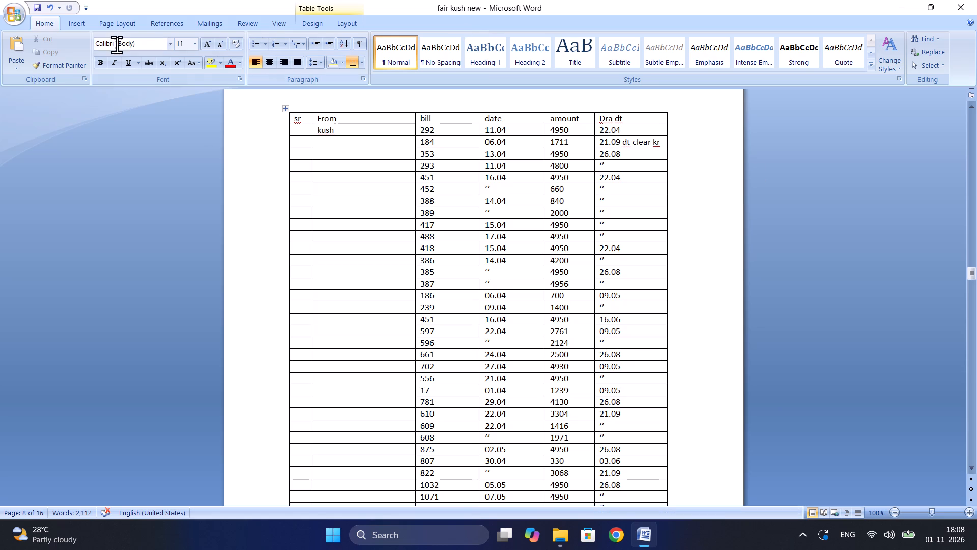
Save the fair kush new document and close it.
click(39, 6)
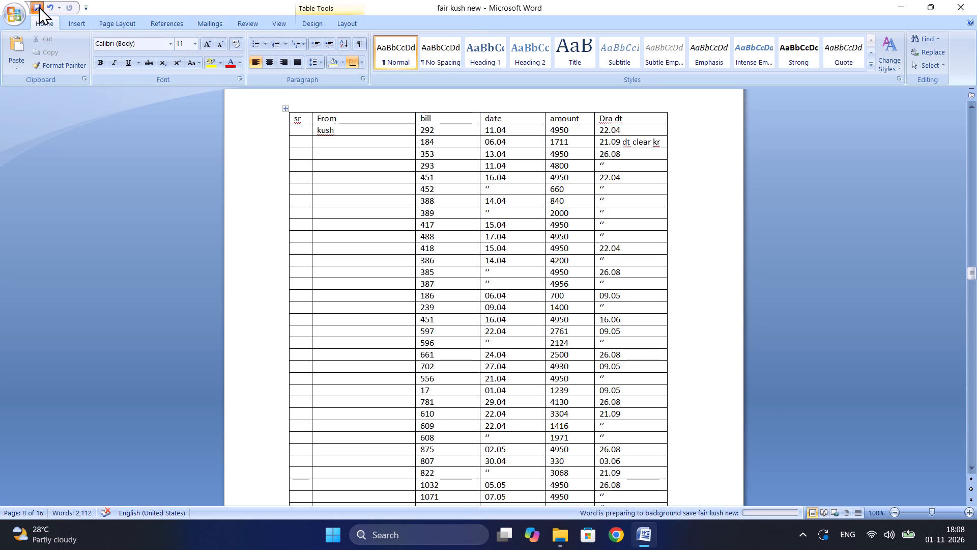
click(964, 3)
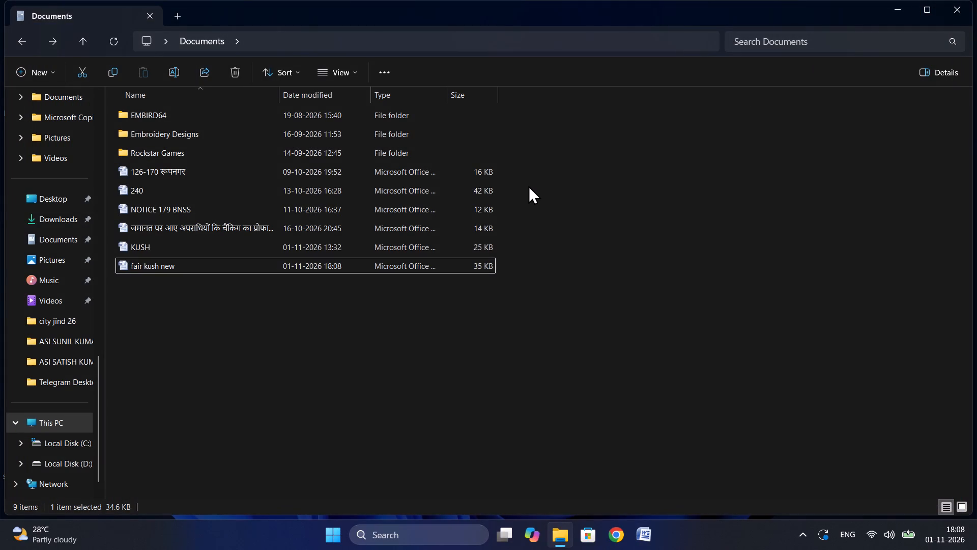
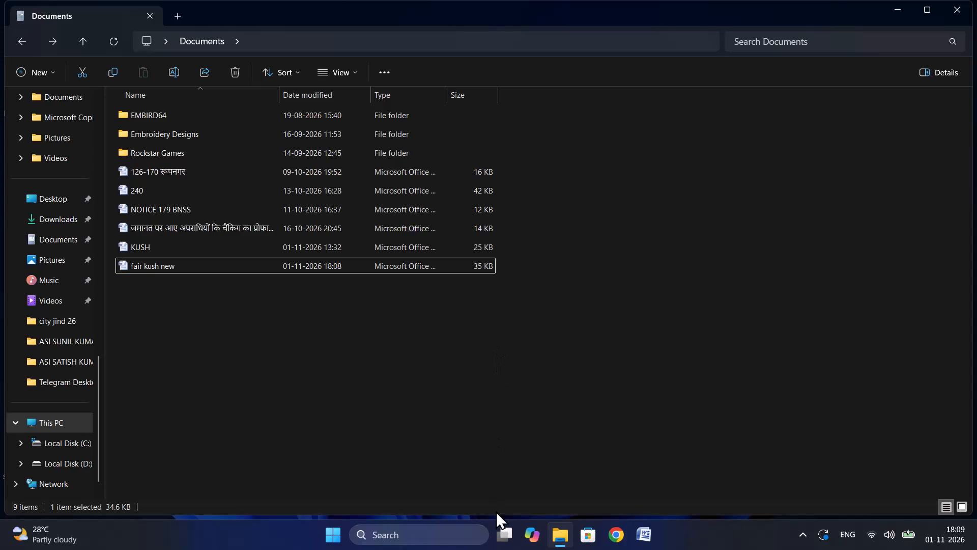
Search the computer for "ku" and open the top match.
click(432, 539)
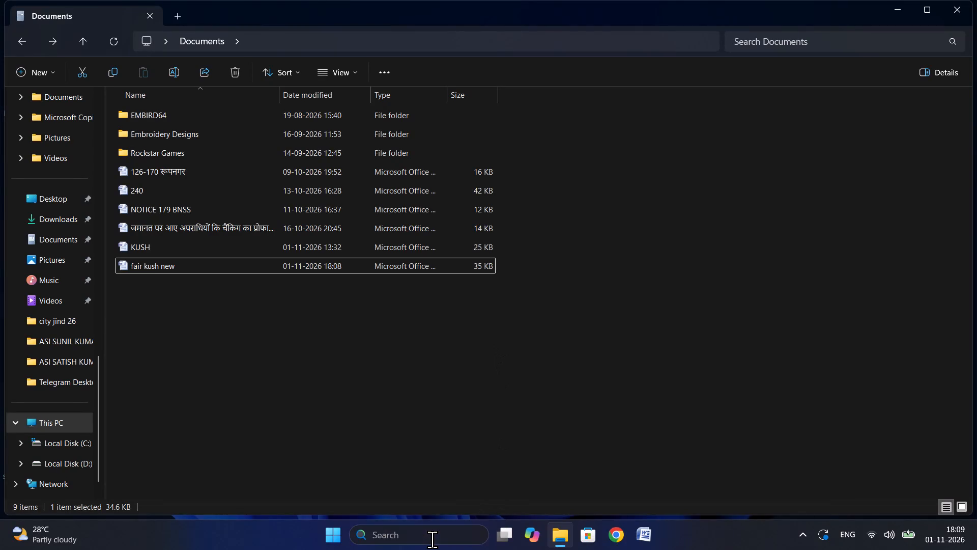
text(ku)
key(Return)
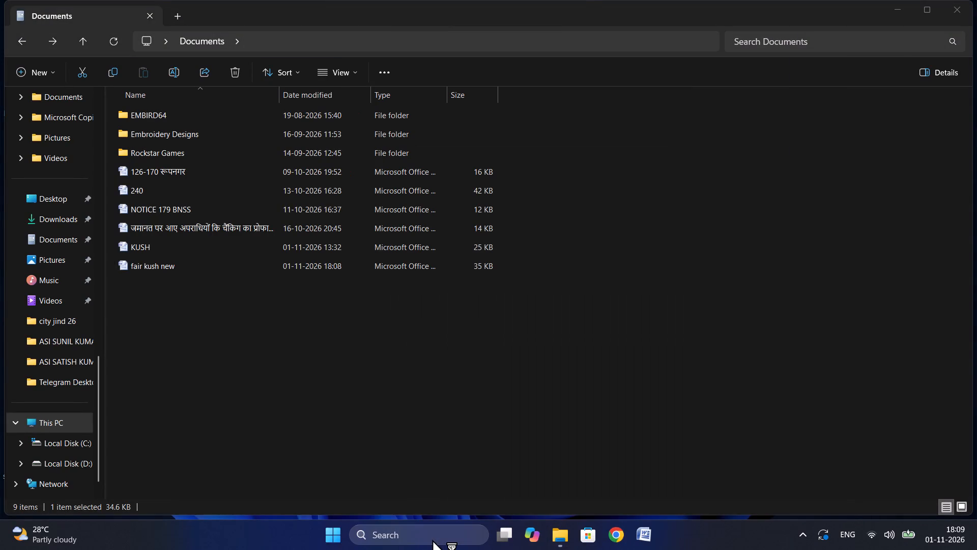